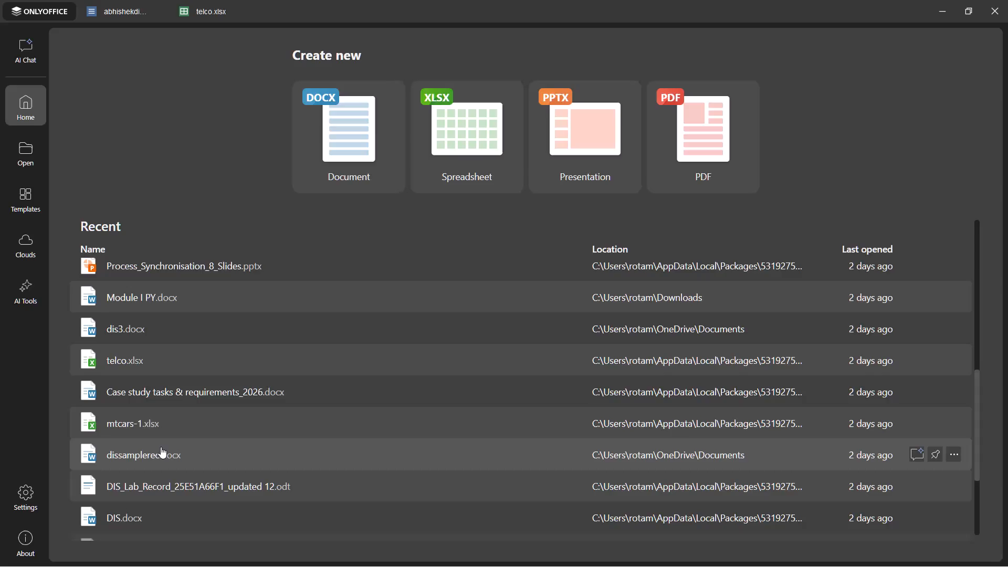
Look through the recent files list on the home page for the file to open.
scroll(161, 447, down, 5)
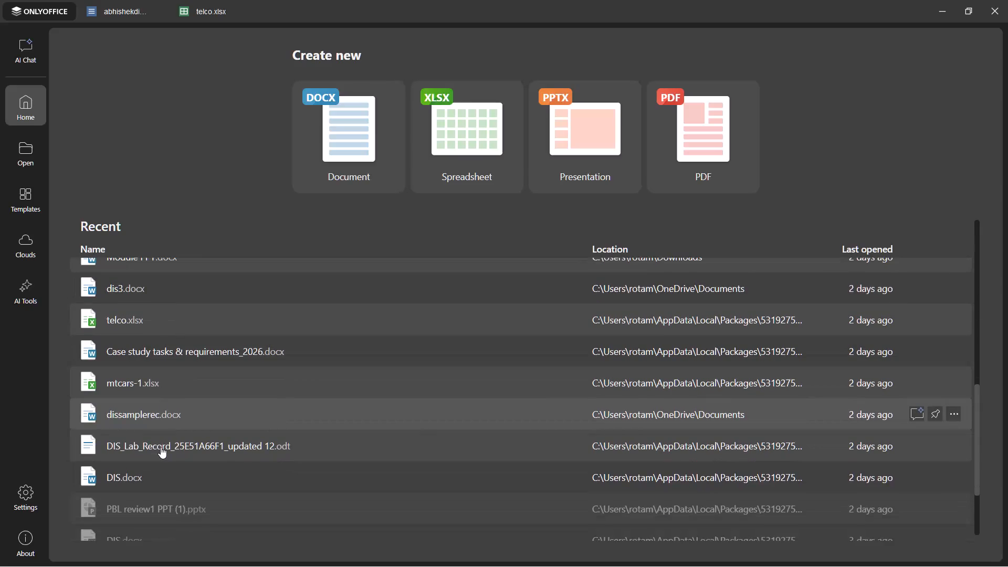
scroll(161, 447, up, 9)
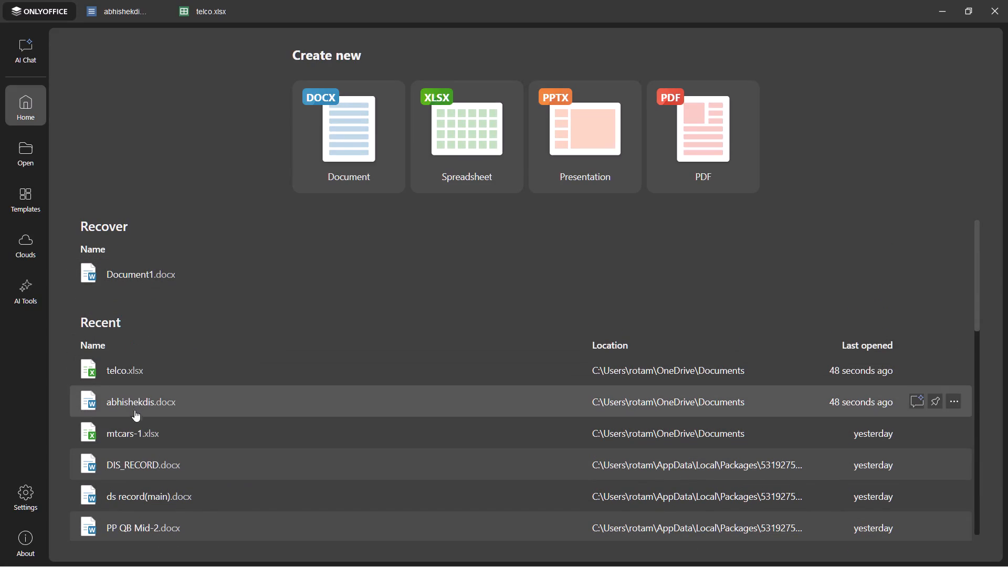
scroll(135, 457, down, 3)
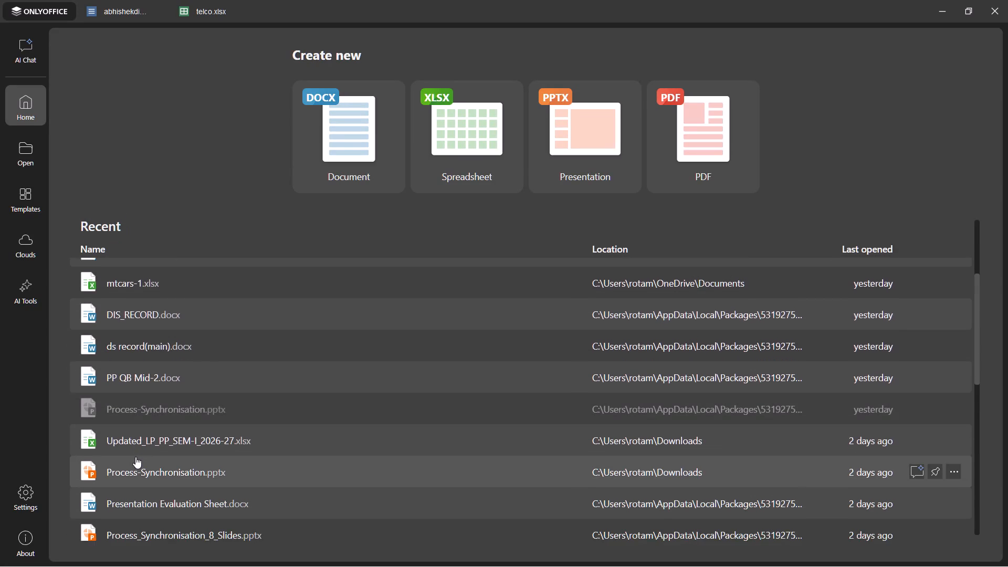
scroll(135, 457, down, 4)
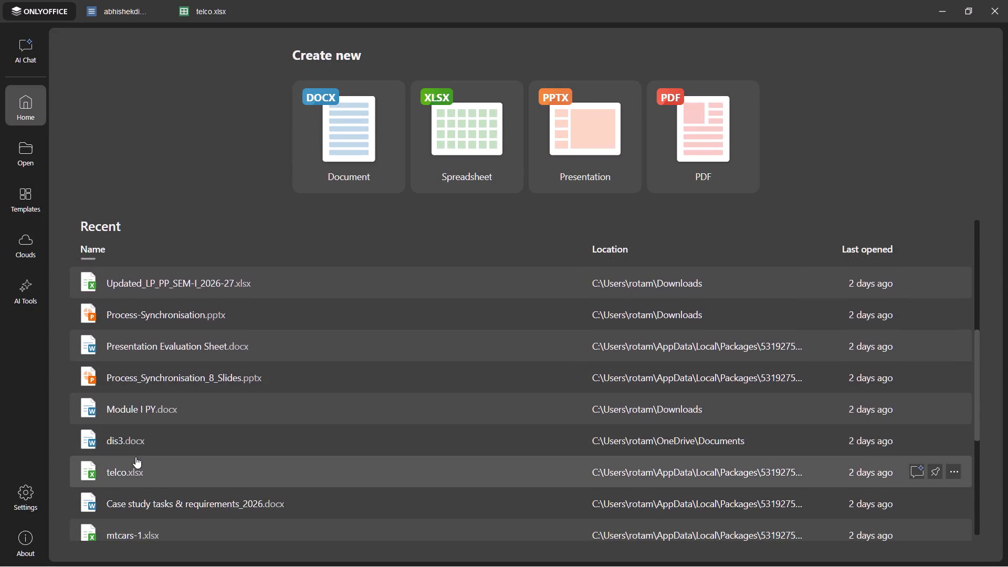
scroll(135, 457, down, 3)
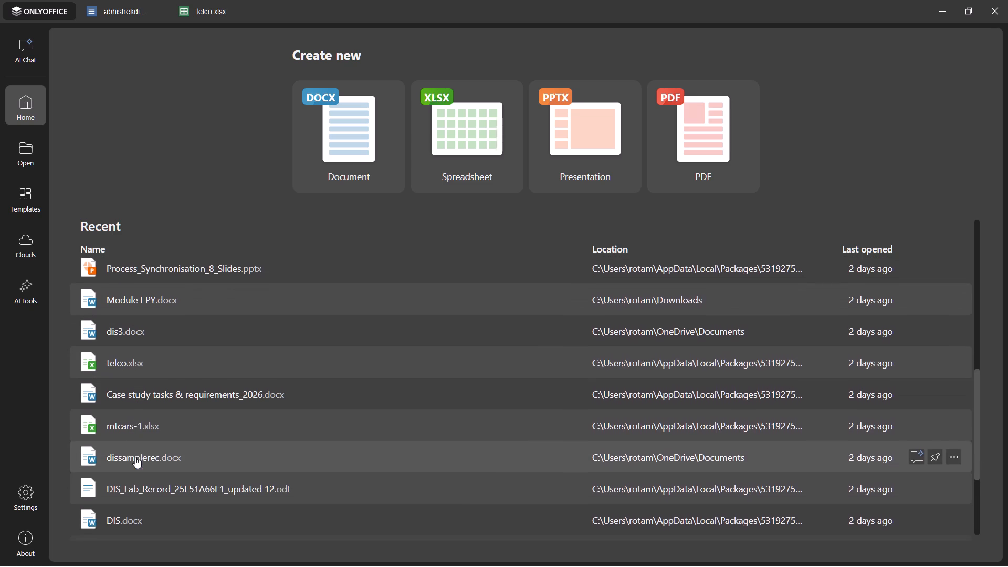
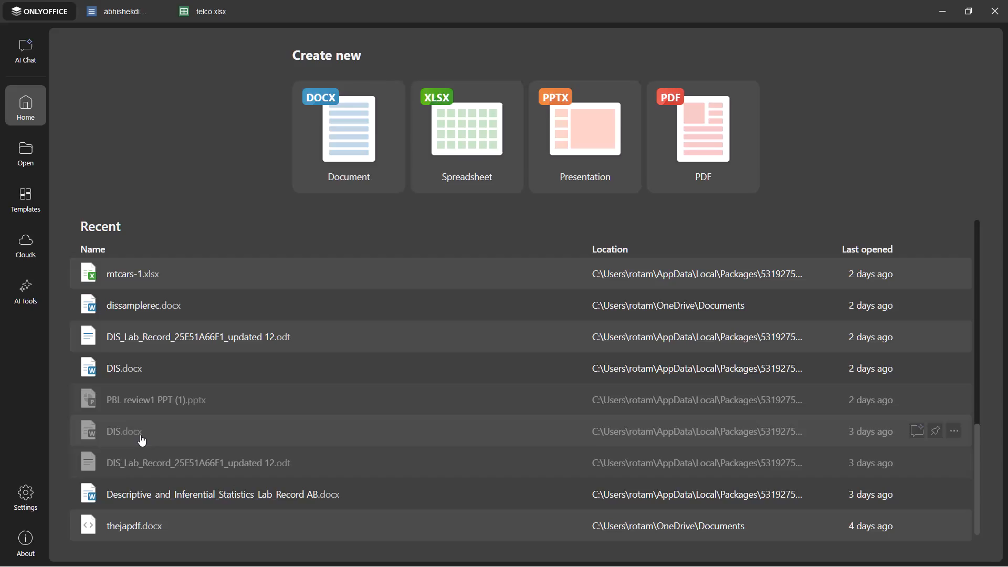
Look over the data tables and charts on Sheet4 of the telco.xlsx workbook.
scroll(140, 435, up, 13)
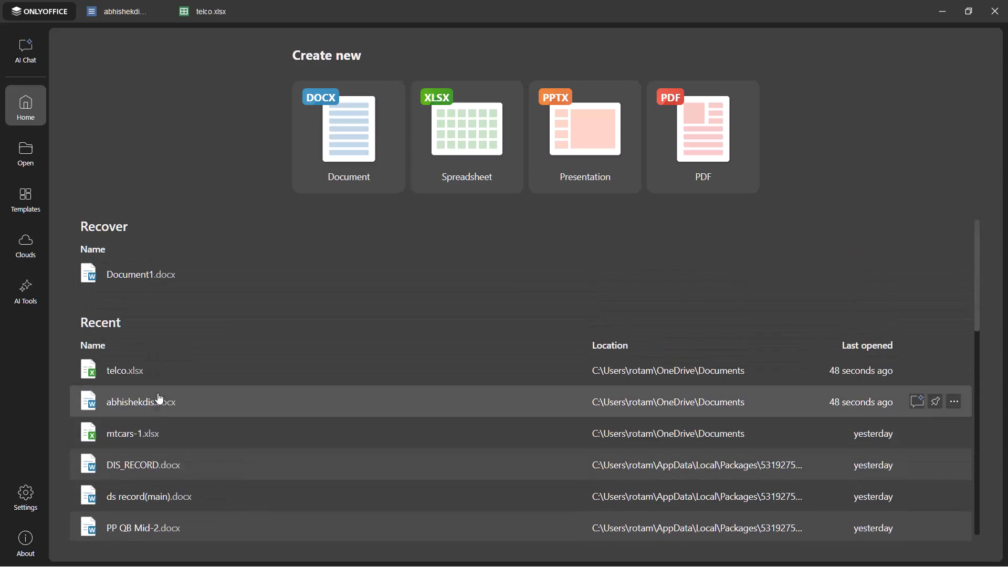
click(201, 17)
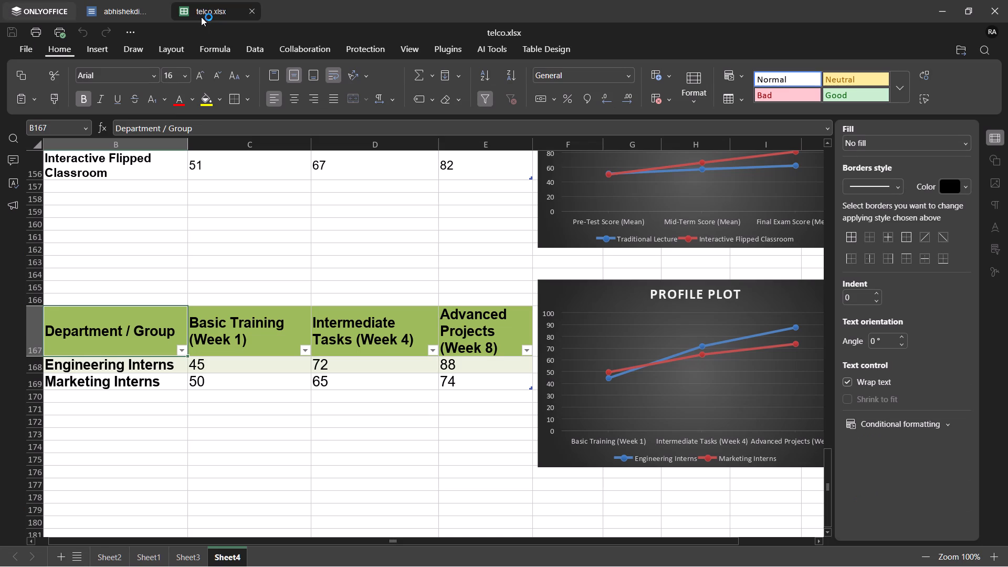
scroll(290, 350, down, 2)
scroll(290, 350, up, 6)
scroll(290, 350, right, 1)
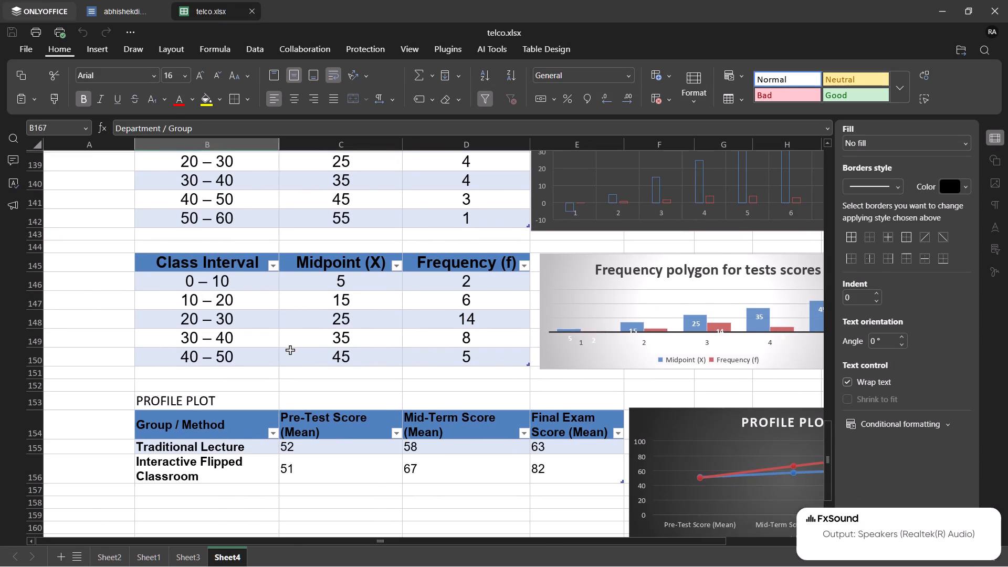
scroll(290, 350, down, 5)
scroll(290, 350, up, 2)
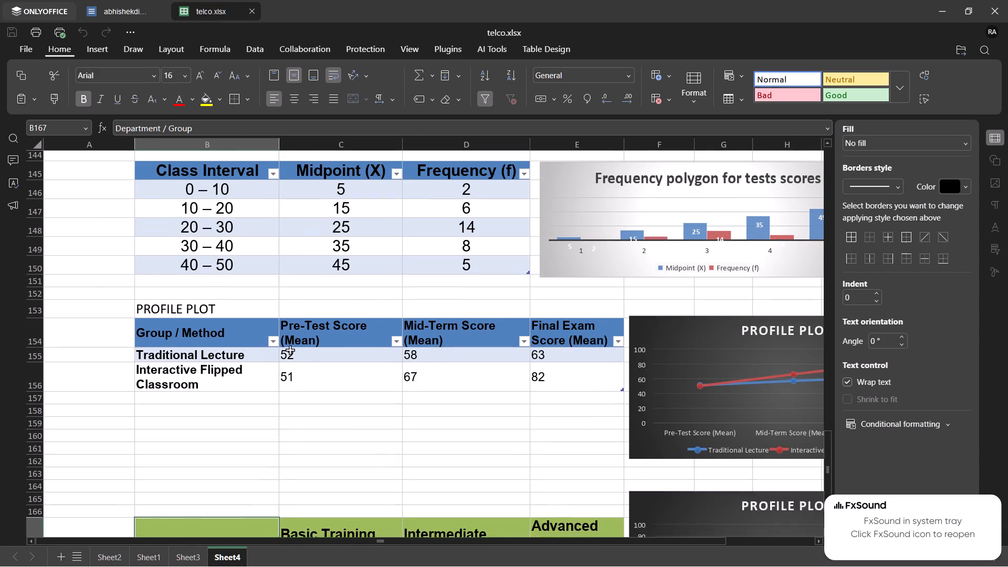
scroll(290, 350, up, 8)
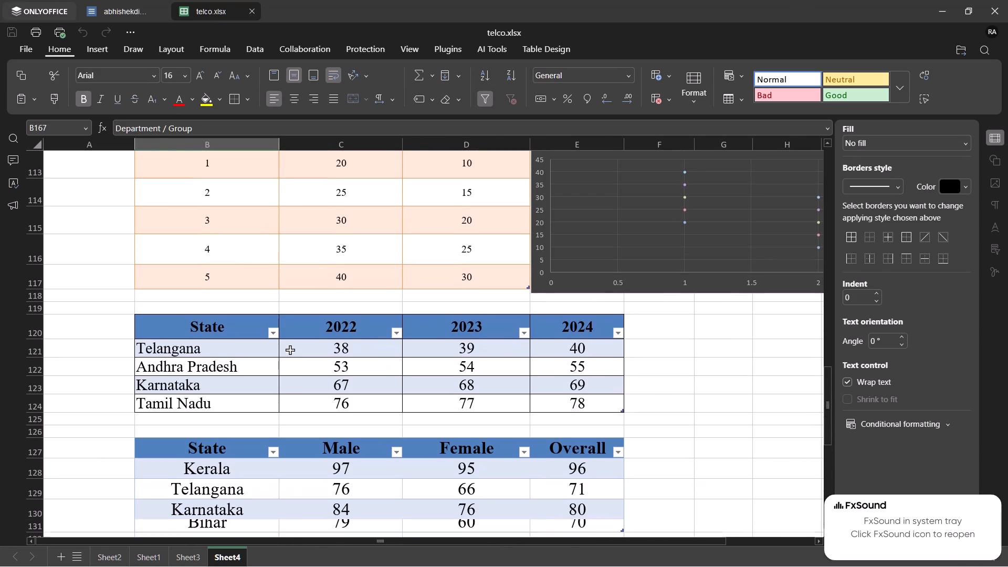
scroll(290, 350, up, 4)
scroll(290, 350, down, 4)
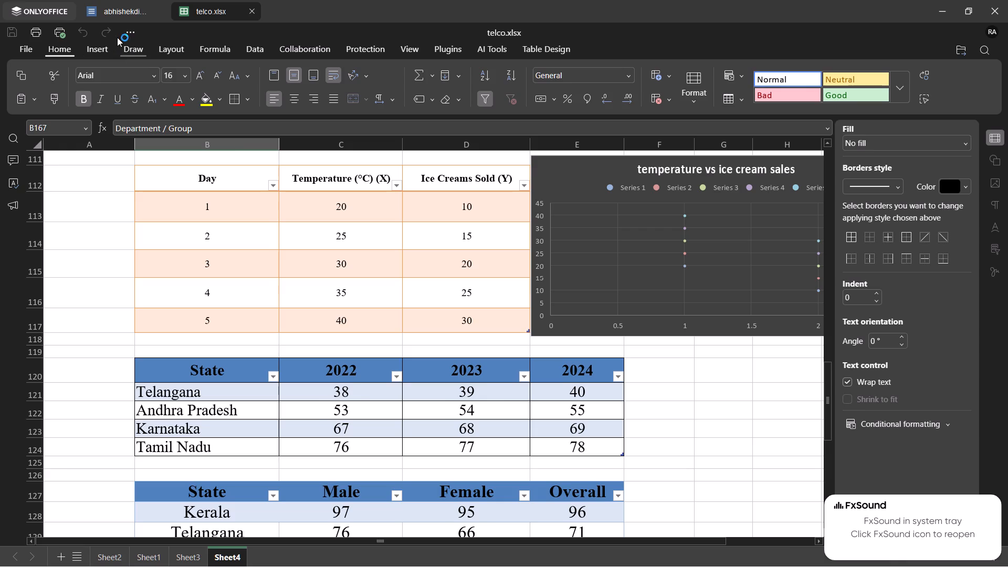
Update the external links in abhishekdis.docx and look over the lab record's cover page.
click(112, 13)
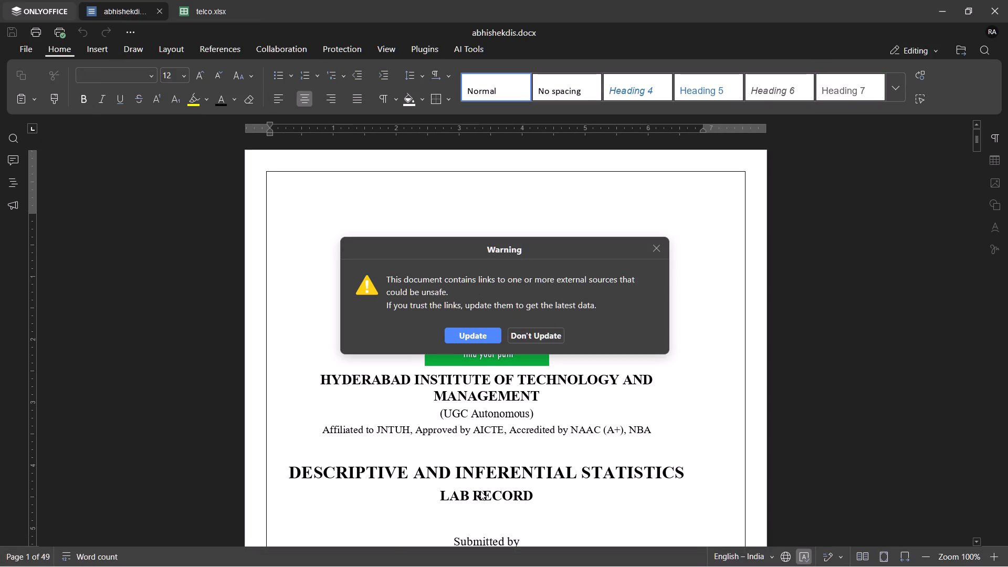
click(474, 334)
scroll(477, 323, down, 5)
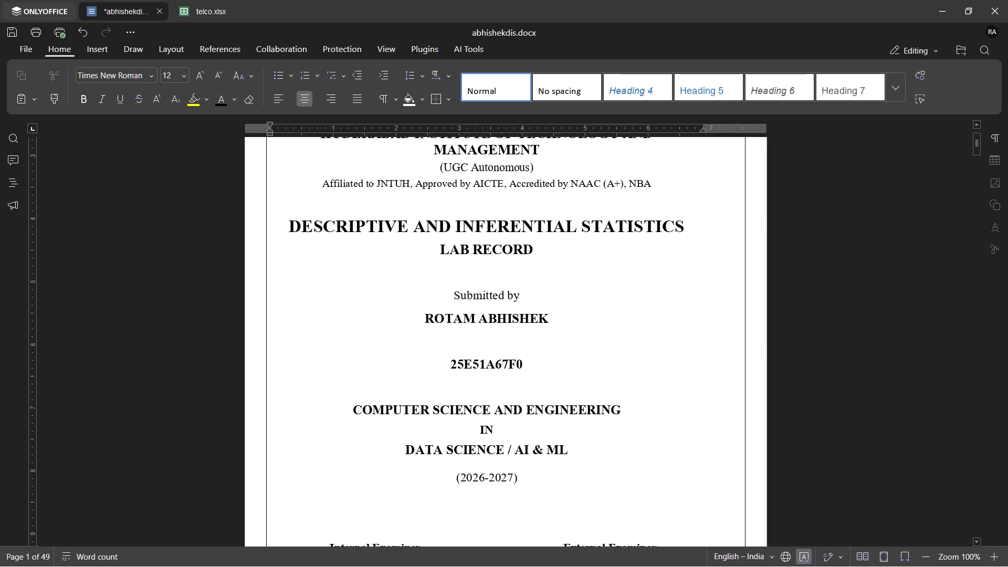
scroll(477, 323, down, 1)
scroll(477, 323, up, 8)
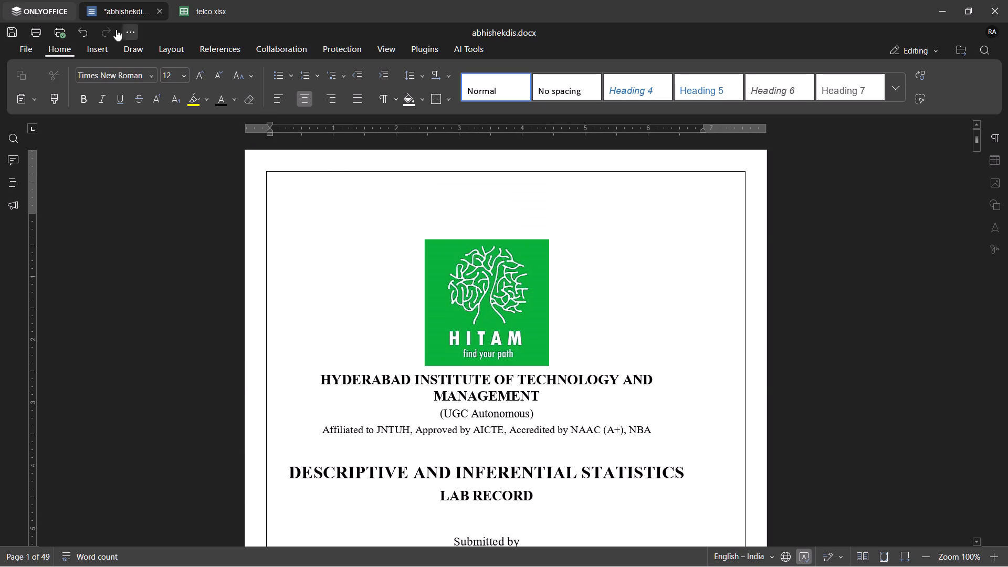
Create a new blank text document from the home page.
click(57, 7)
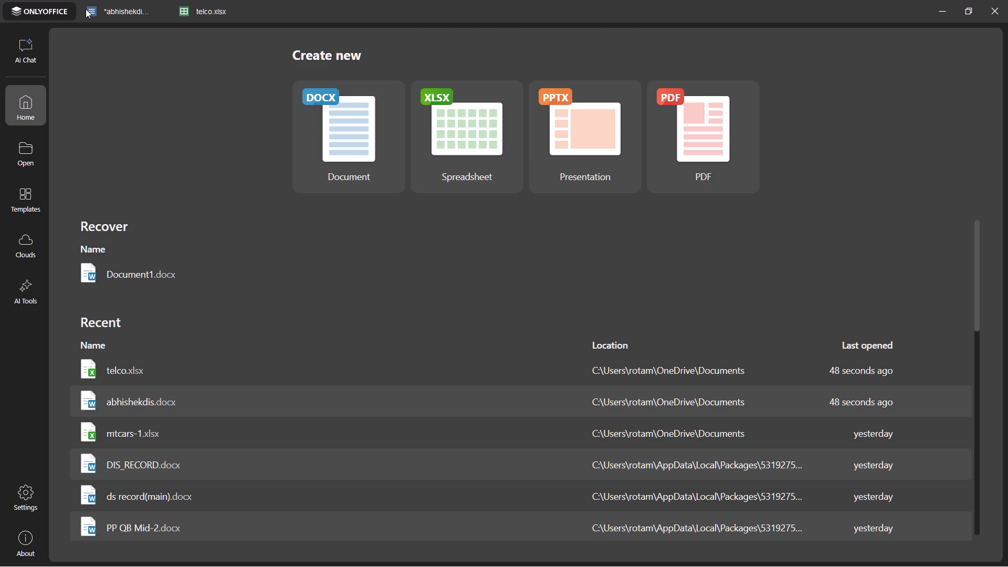
click(86, 9)
click(15, 12)
click(333, 136)
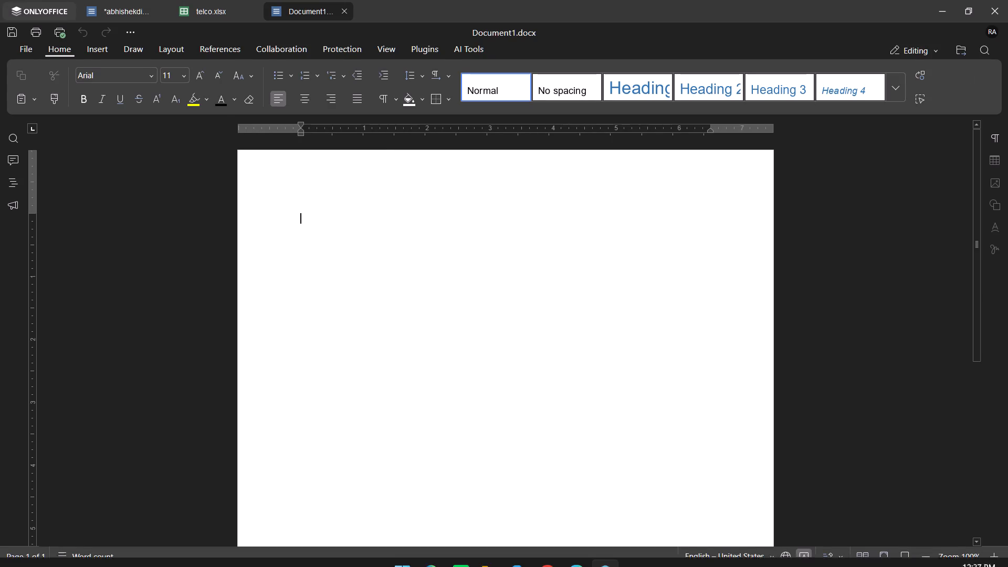
Launch the green app pinned beside File Explorer on the taskbar.
click(460, 544)
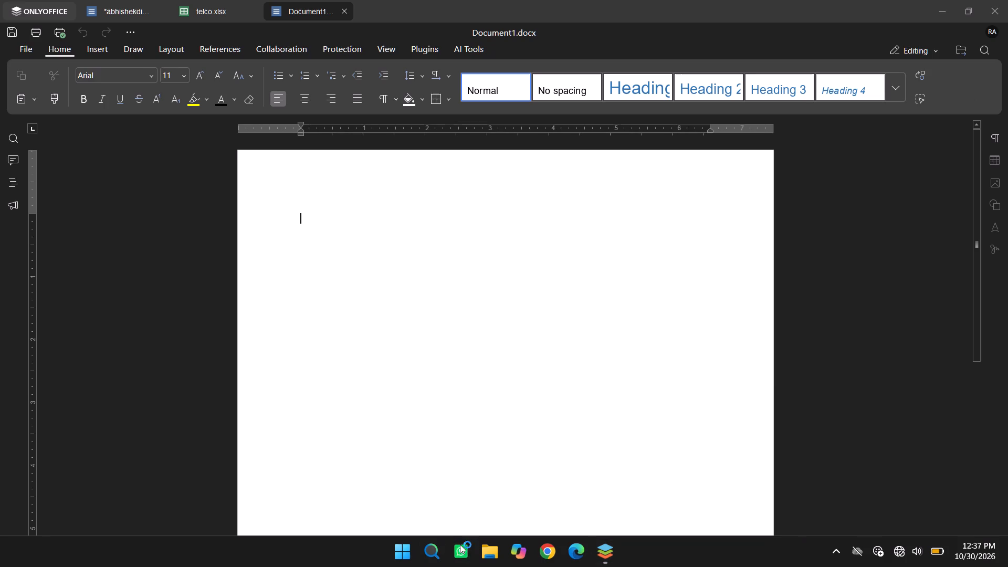
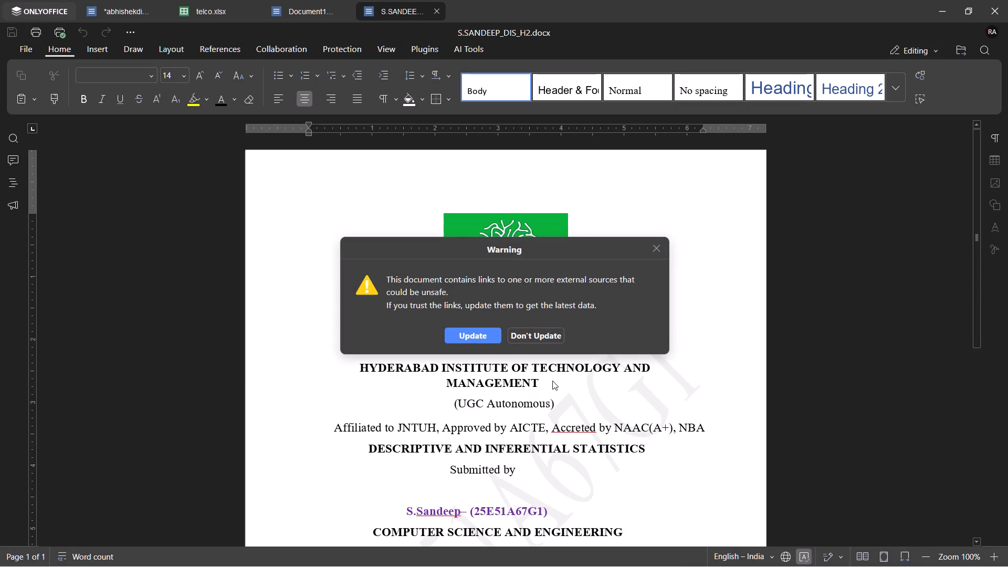
Update the external links in the other student's newly opened lab record.
click(477, 333)
Look over the cover page and the TABLE OF CONTENT pages of the other student's lab record.
scroll(477, 333, down, 2)
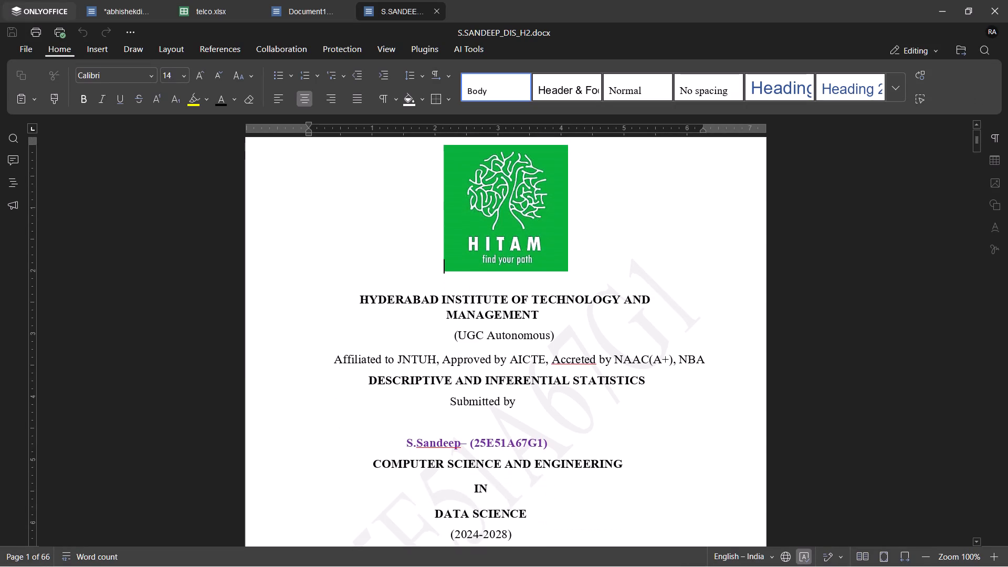
scroll(477, 333, down, 6)
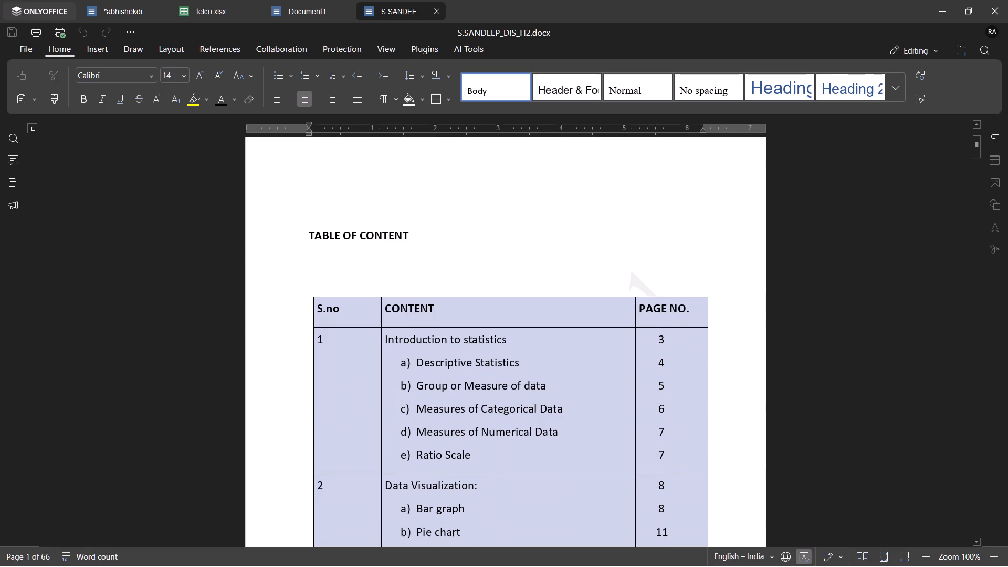
scroll(426, 334, down, 10)
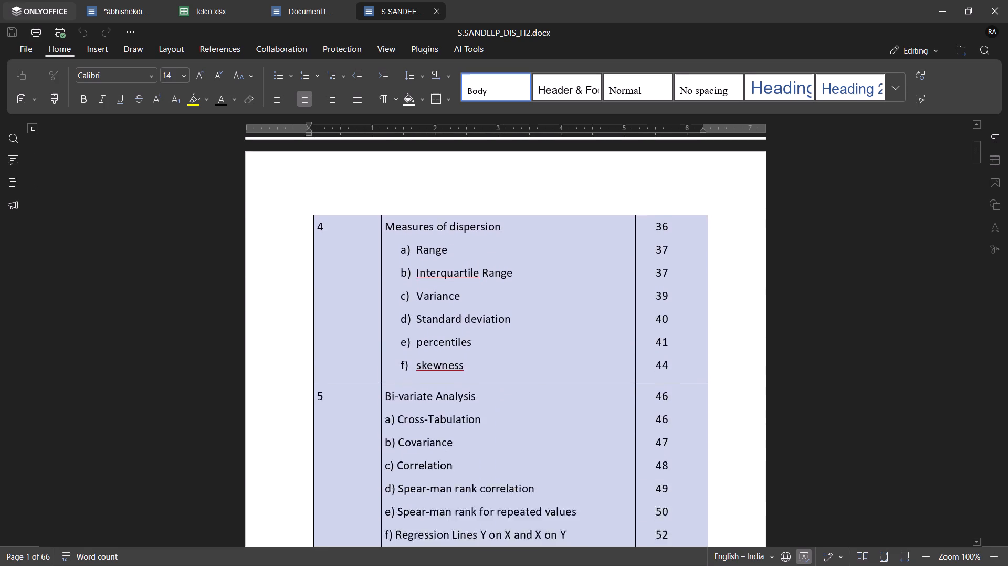
scroll(426, 334, down, 7)
scroll(426, 334, up, 4)
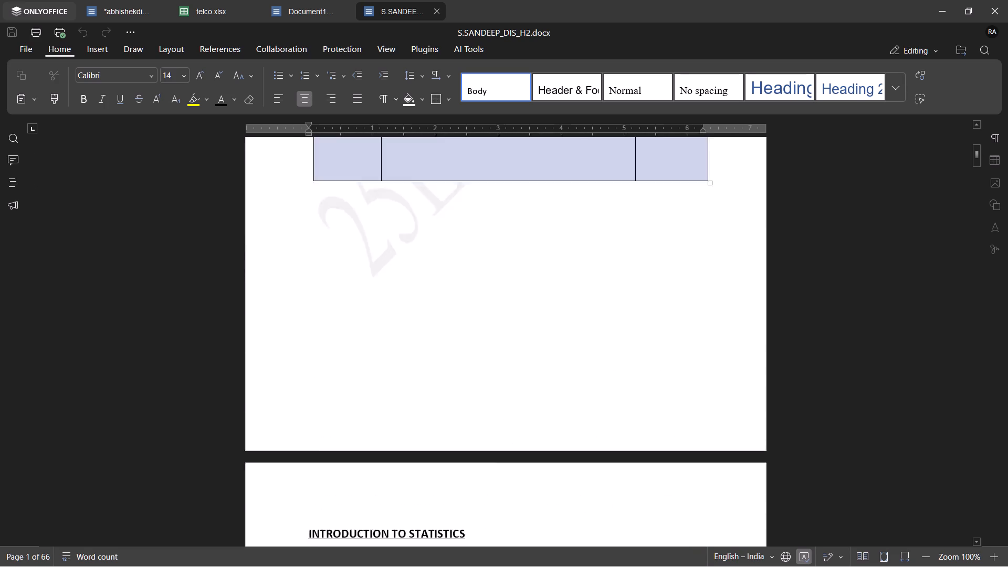
scroll(426, 334, up, 10)
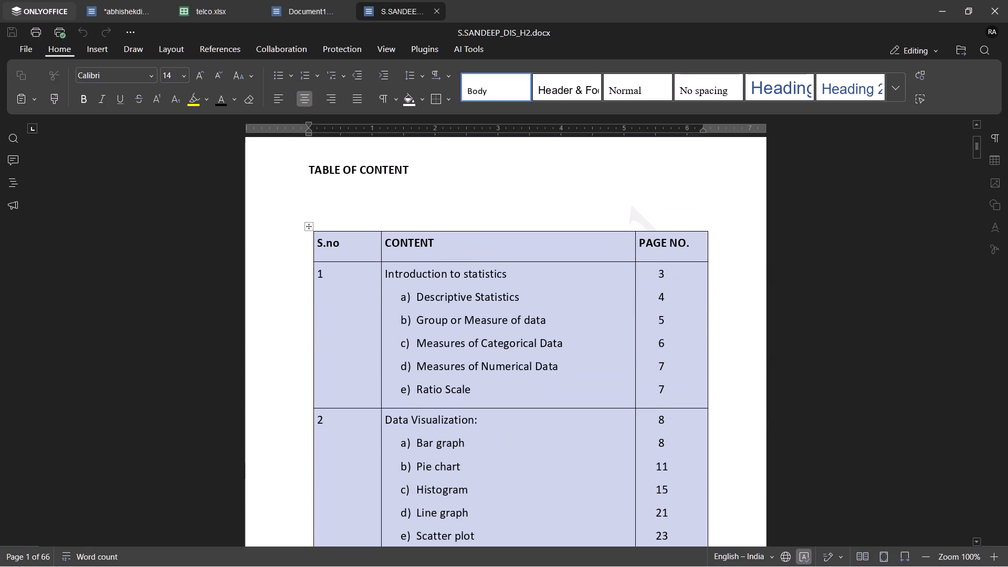
Copy the S.no and CONTENT columns of the TABLE OF CONTENT table, from the header row through section 5.
drag(316, 240, 311, 289)
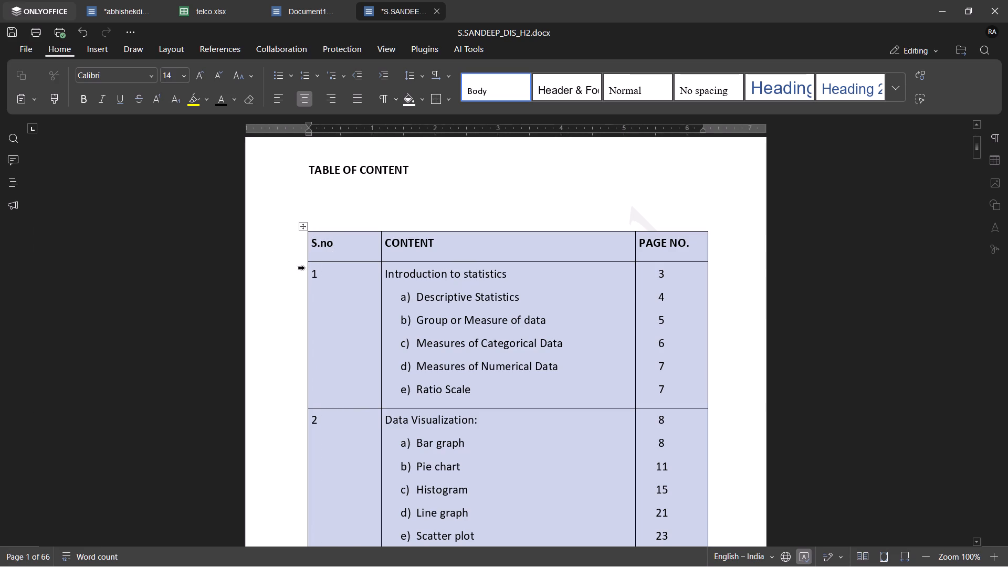
click(300, 252)
click(350, 243)
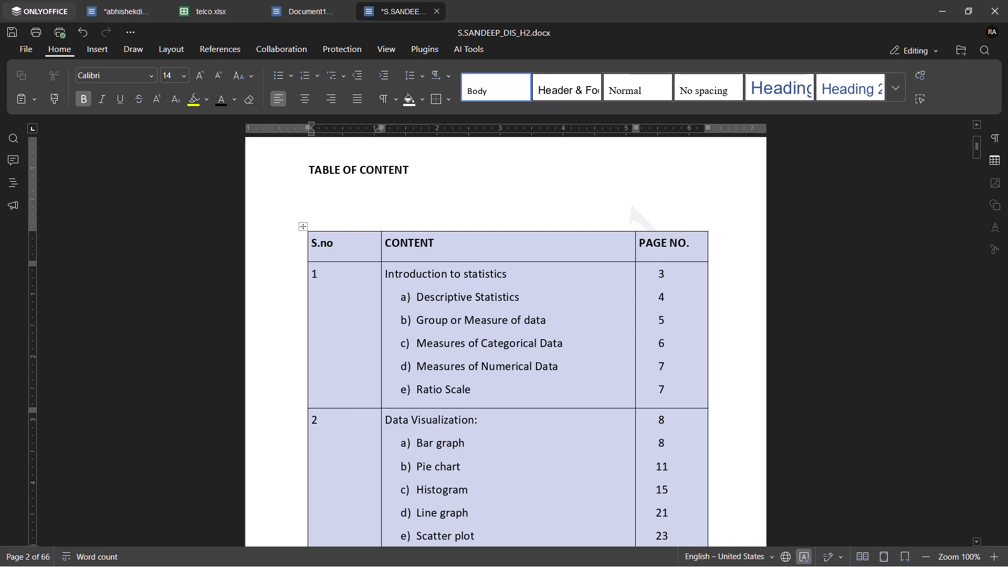
drag(314, 245, 534, 560)
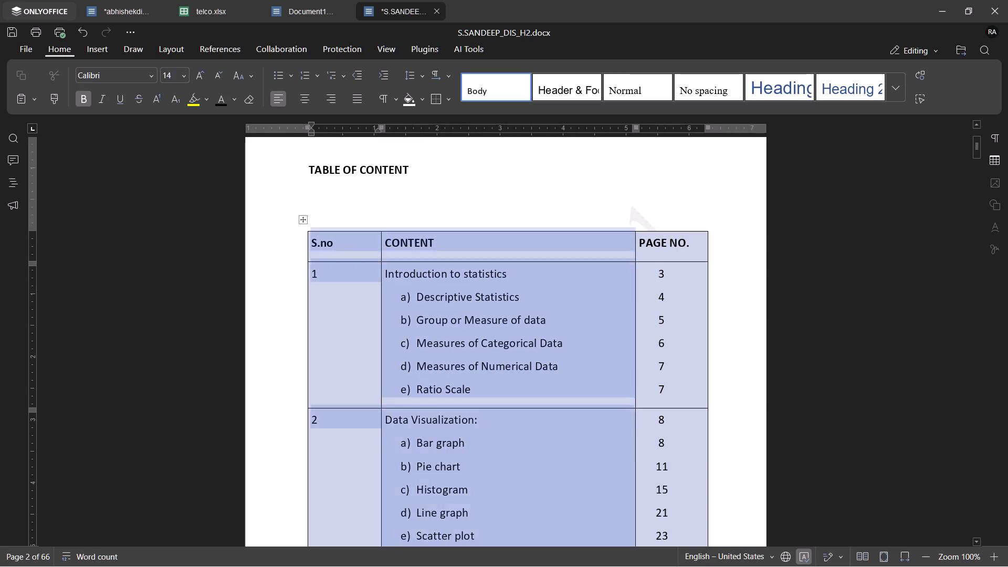
drag(534, 560, 487, 261)
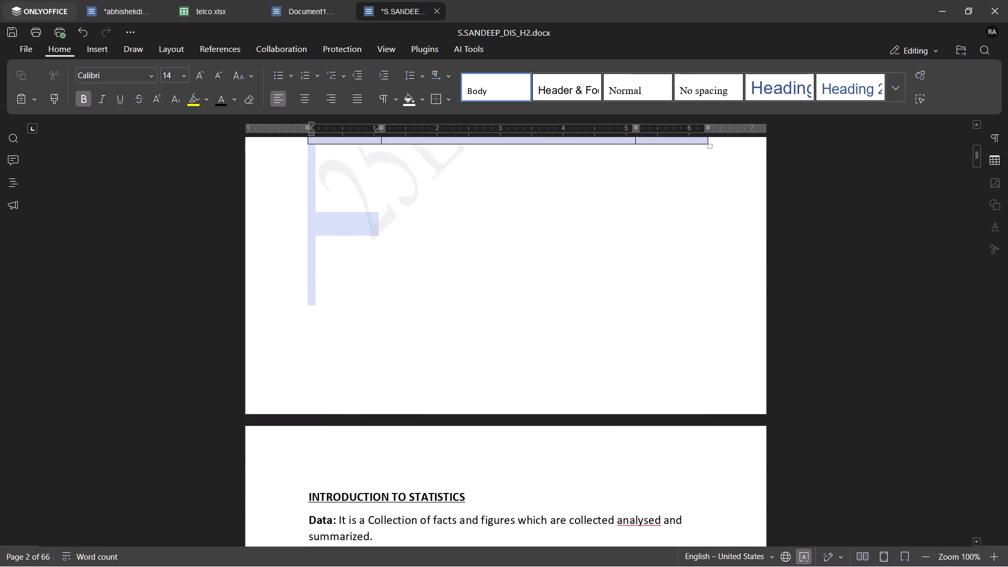
drag(487, 261, 632, 404)
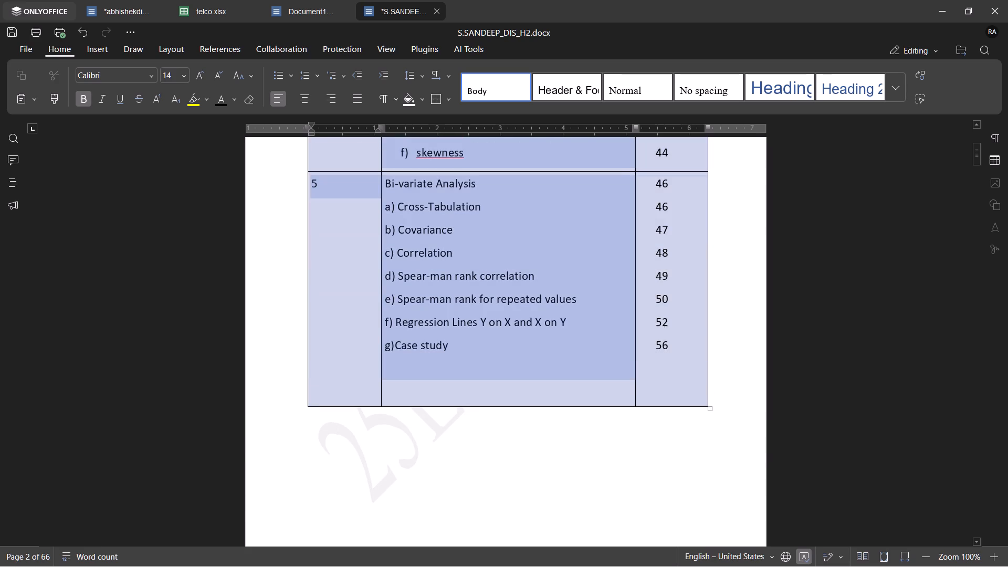
drag(632, 404, 634, 393)
key(ctrl+c)
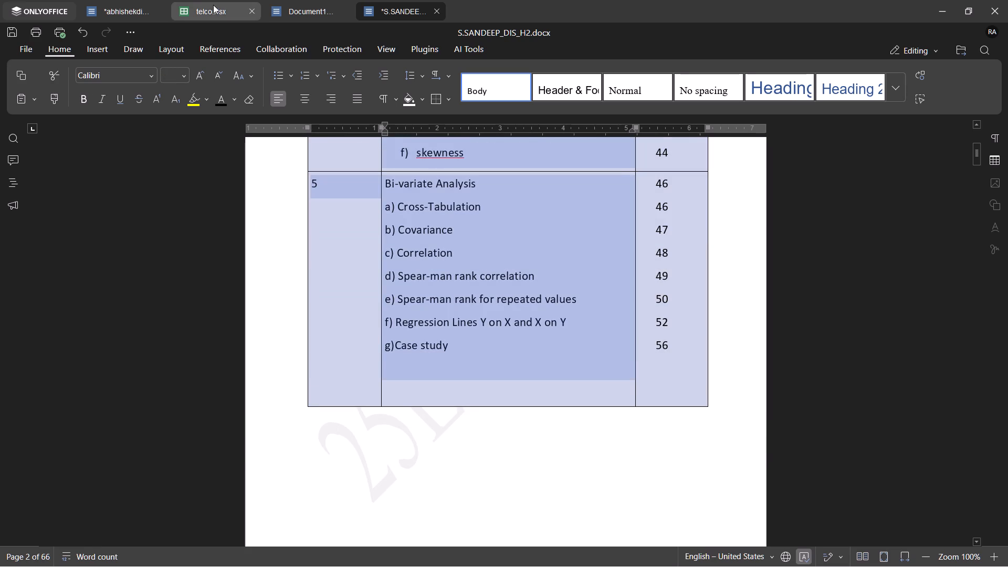
In abhishekdis.docx, replace the whole TABLE OF CONTENTS list, from its heading to the Case Study line, with the copied table.
click(129, 7)
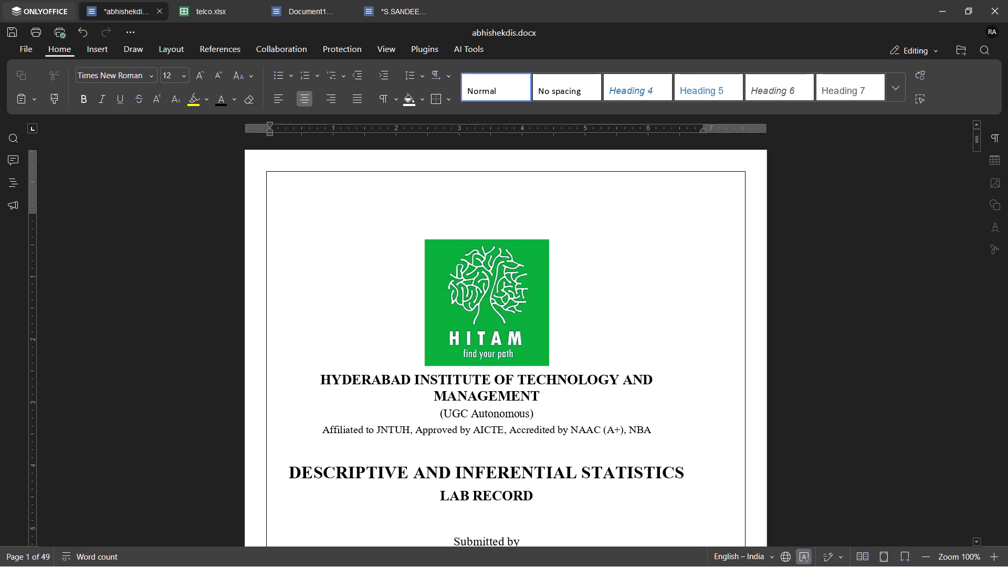
scroll(360, 265, down, 9)
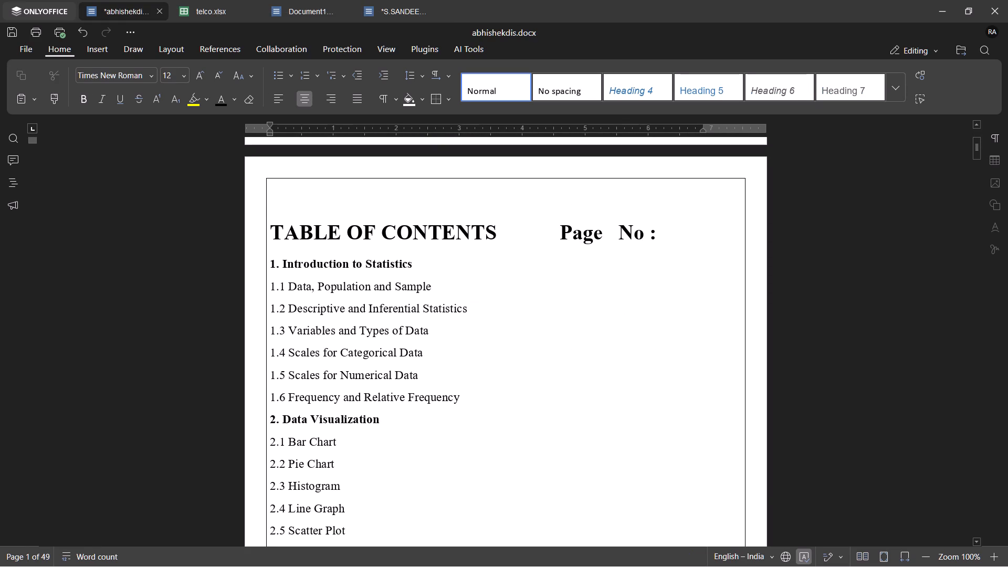
drag(269, 235, 383, 563)
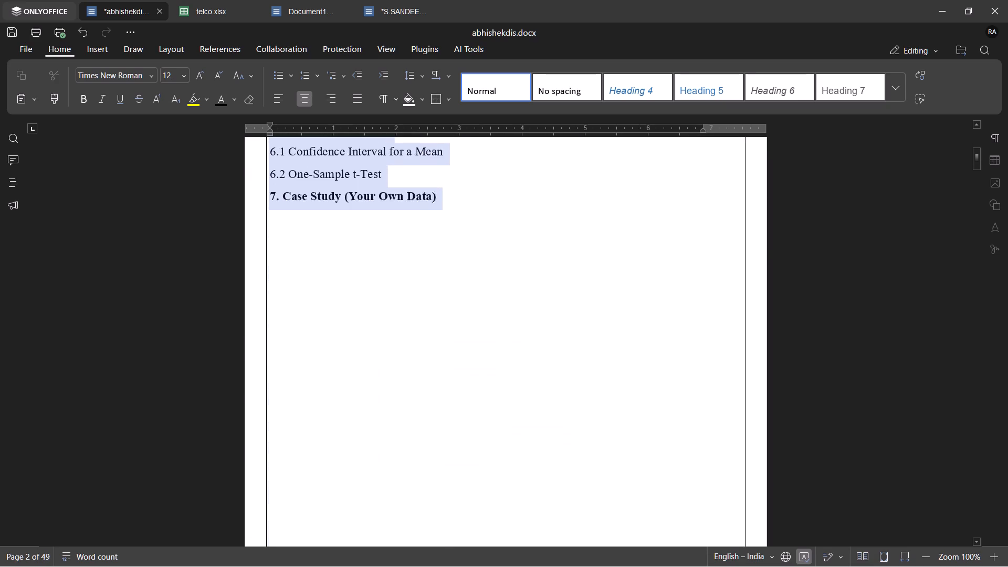
drag(383, 563, 451, 197)
key(ctrl+v)
Look over the pasted contents table in abhishekdis.docx, checking its S.no column and all rows across both pages.
scroll(451, 197, up, 2)
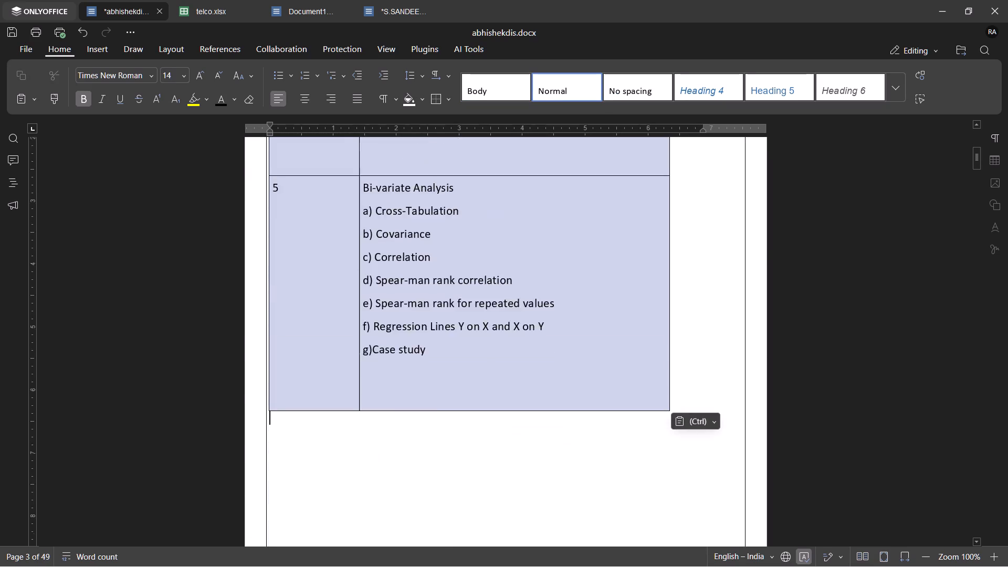
scroll(451, 197, up, 7)
scroll(409, 362, up, 1)
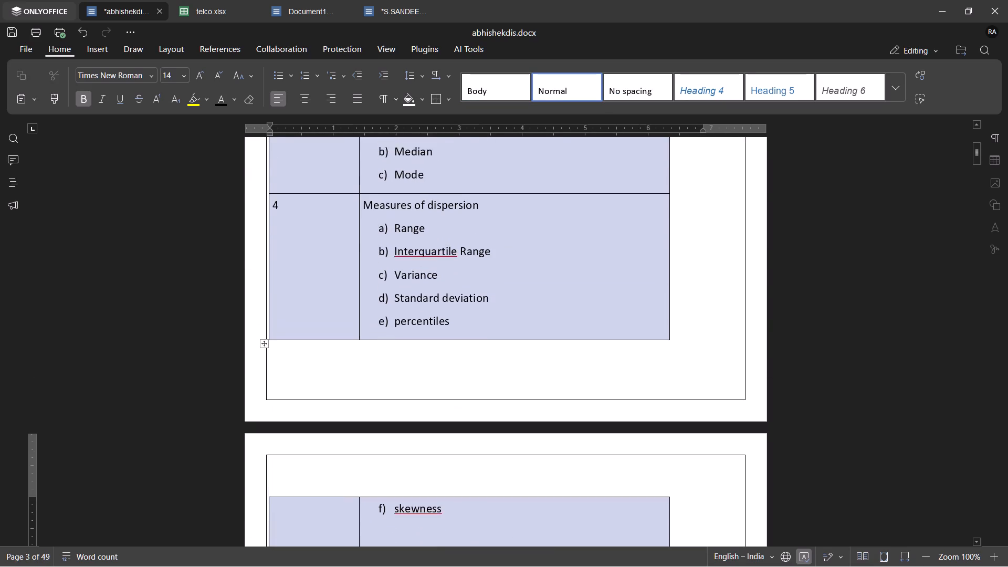
scroll(409, 362, up, 8)
scroll(409, 362, down, 1)
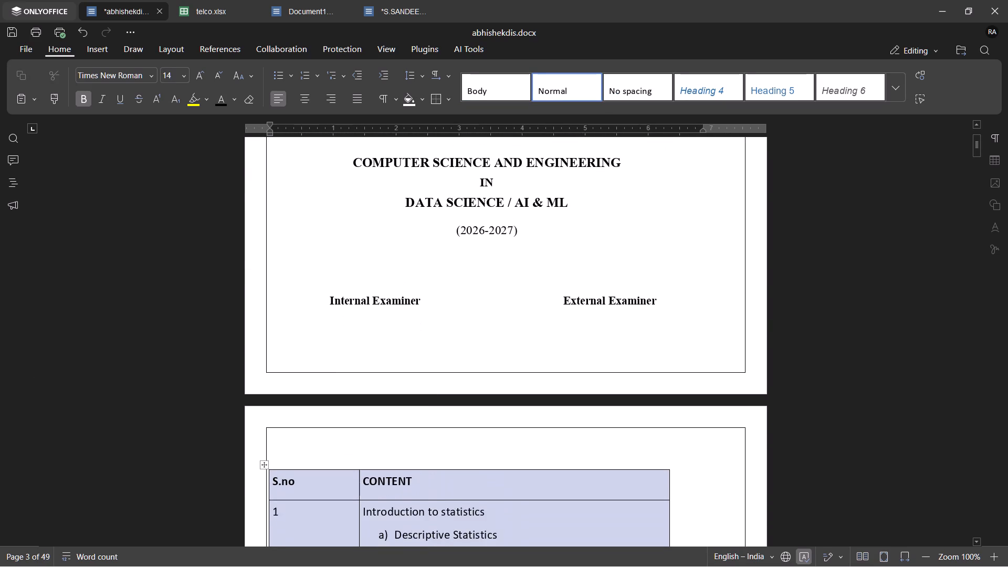
scroll(358, 467, down, 4)
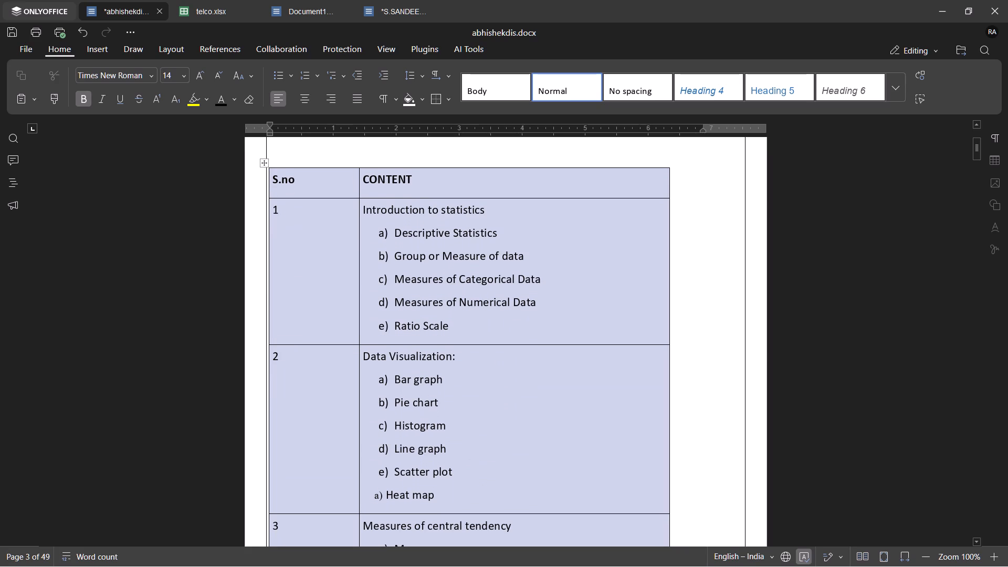
click(285, 189)
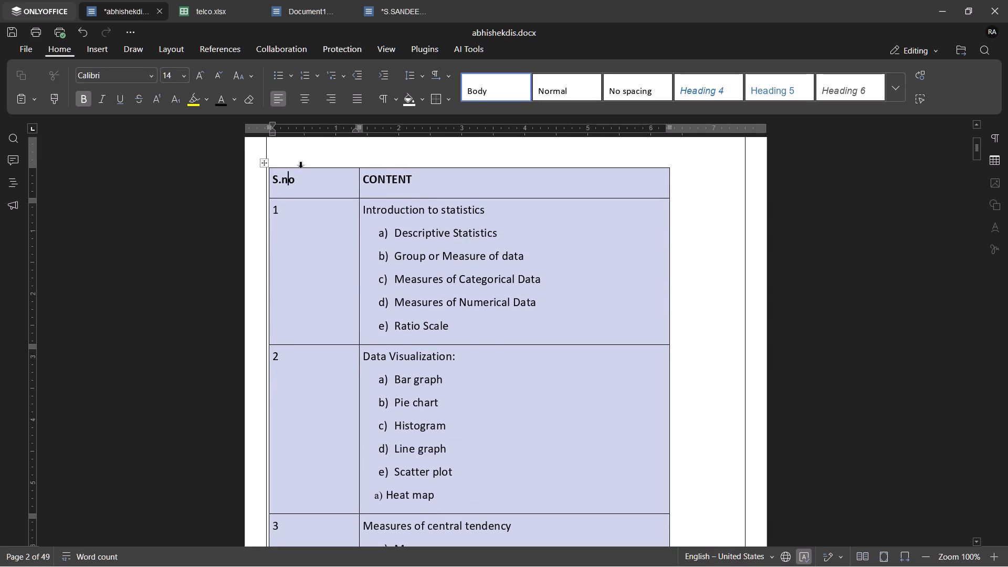
drag(300, 168, 324, 172)
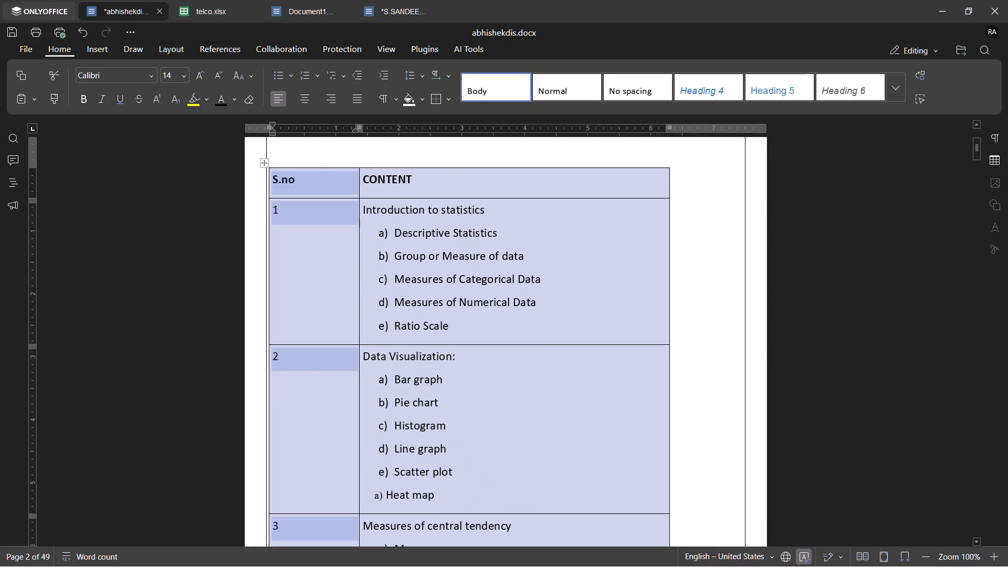
scroll(460, 299, down, 3)
scroll(460, 299, up, 4)
scroll(460, 299, down, 1)
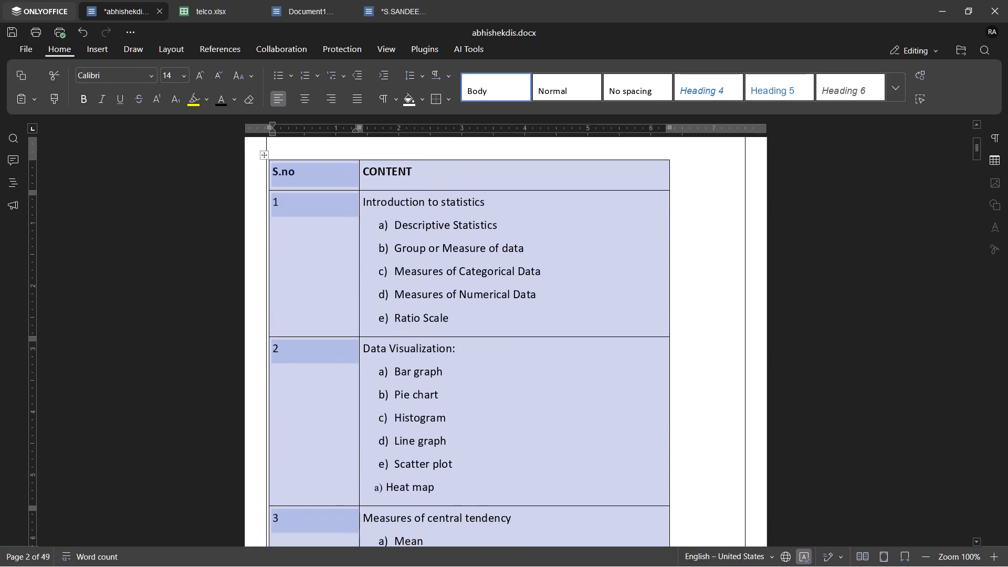
scroll(460, 299, down, 3)
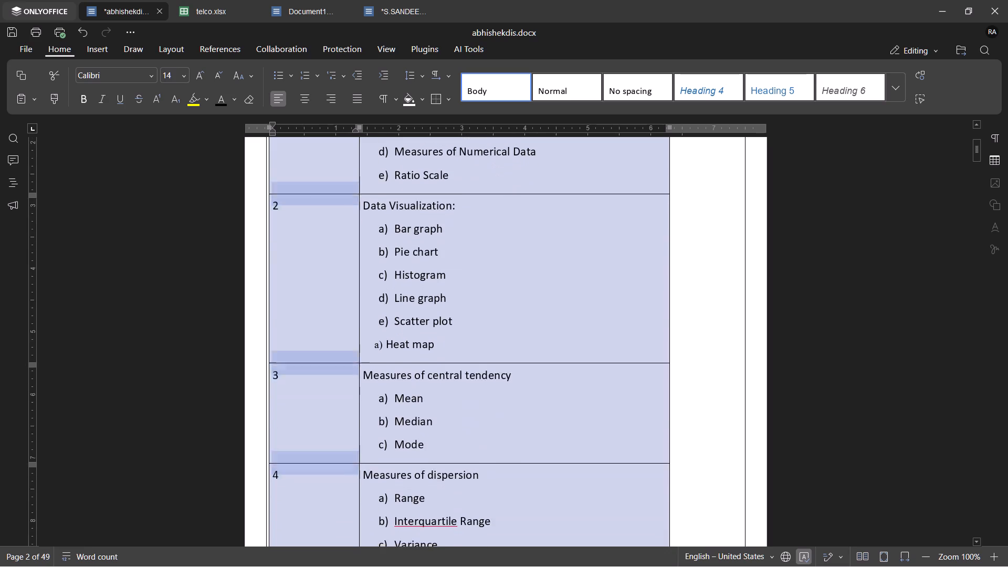
scroll(460, 299, down, 6)
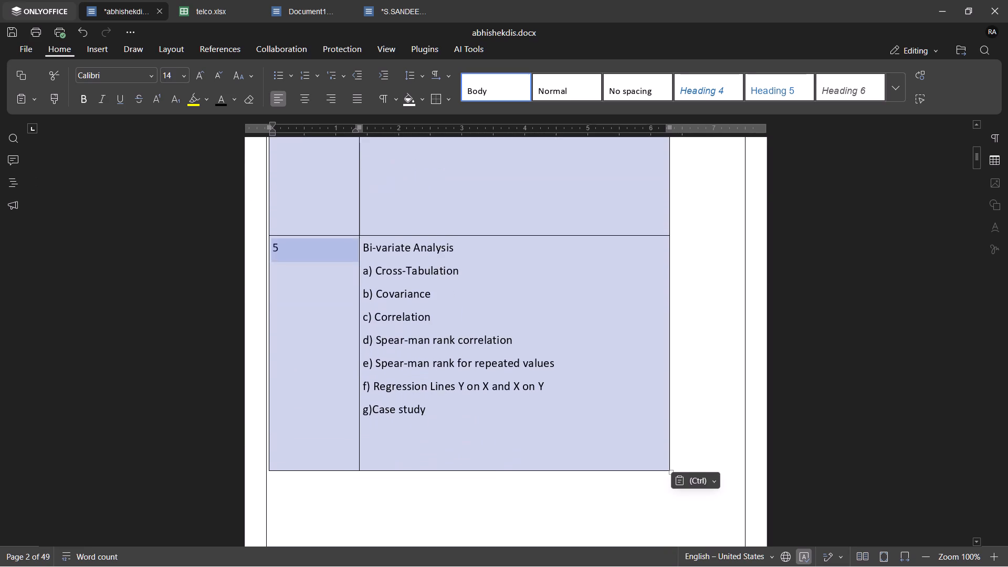
scroll(460, 299, down, 2)
scroll(460, 299, up, 15)
scroll(460, 299, down, 1)
Check the heading above the contents table in the other student's lab record.
click(392, 16)
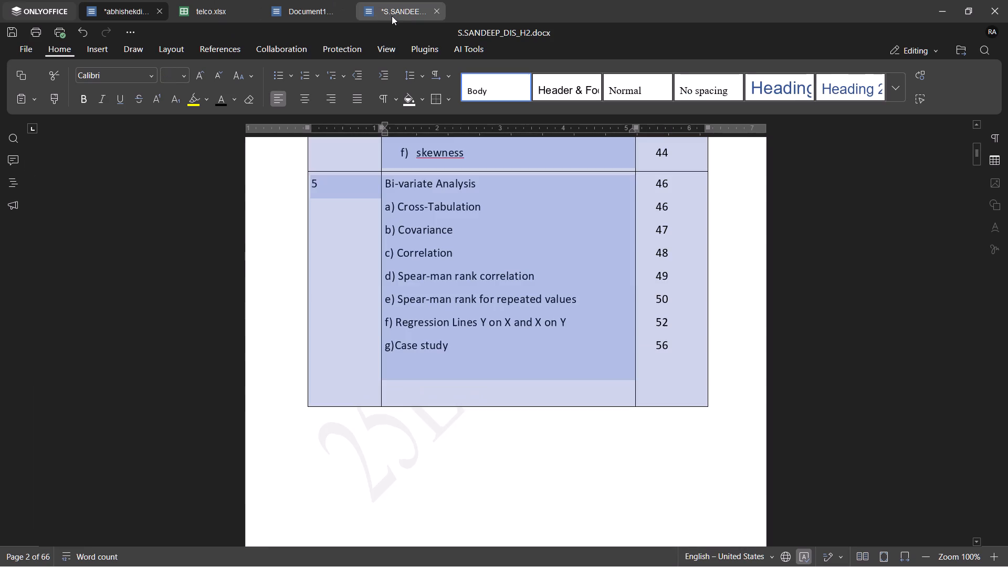
scroll(440, 208, up, 10)
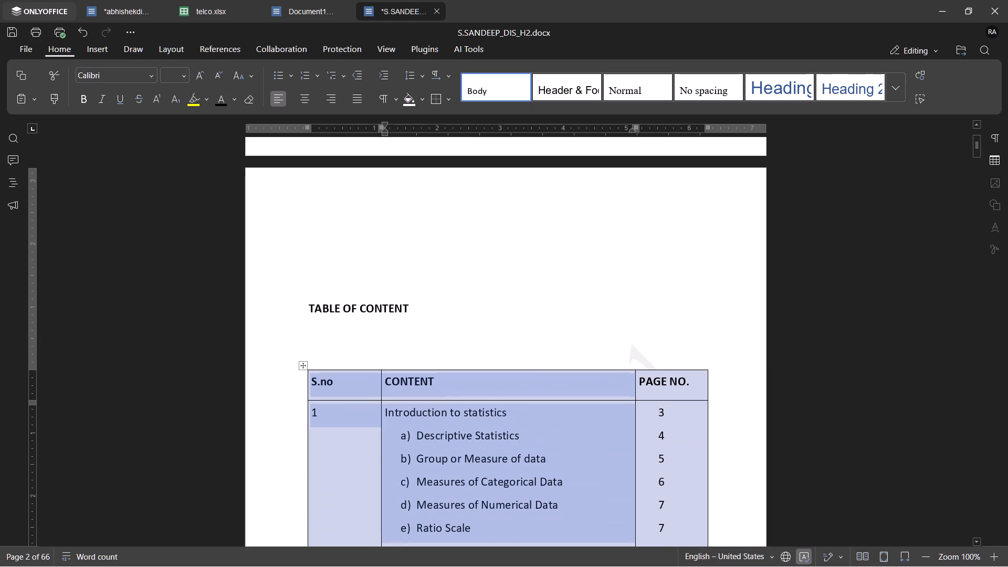
scroll(420, 338, down, 4)
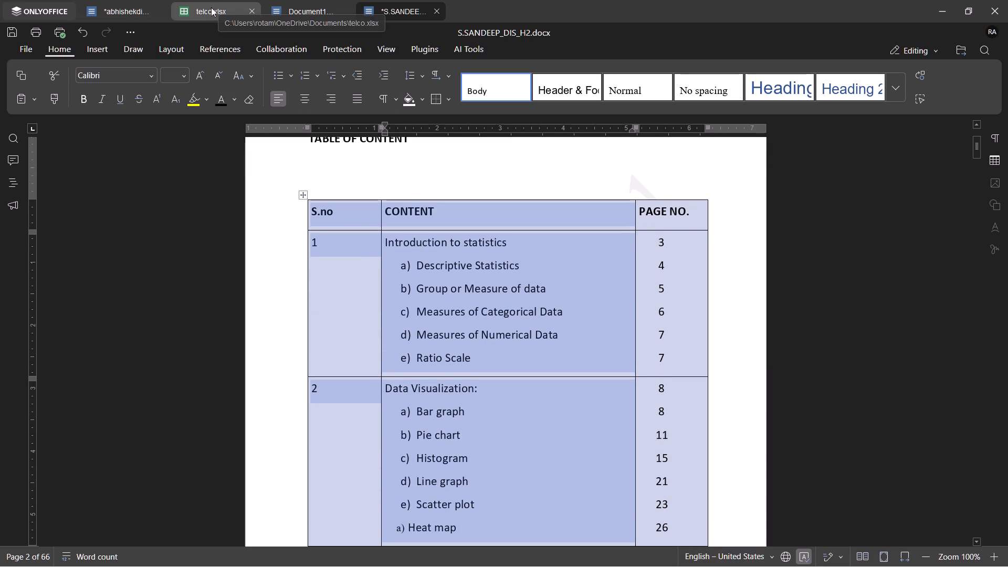
scroll(316, 236, up, 3)
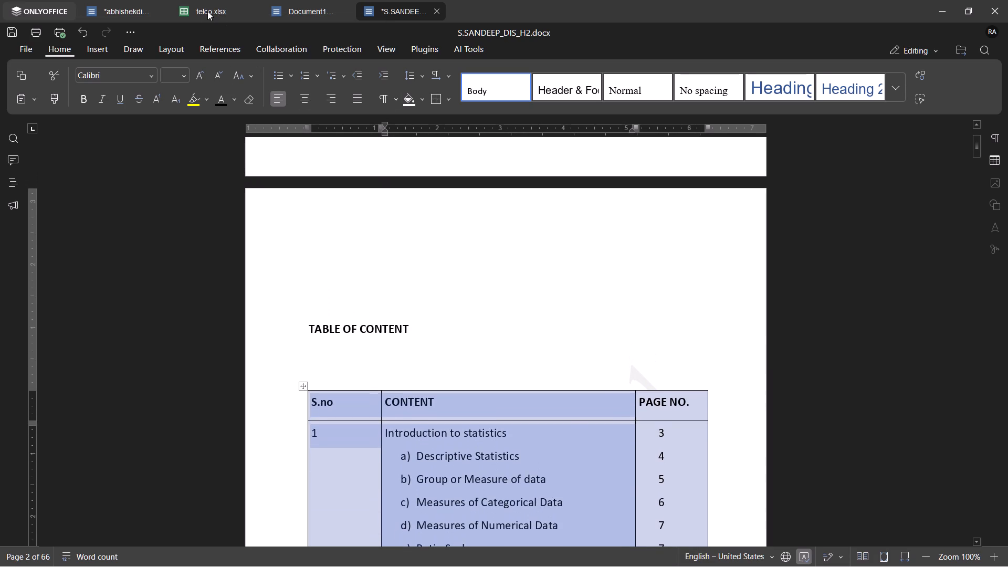
In abhishekdis.docx, add the heading "TABLE OF CONTENT" directly above the pasted contents table on page 2.
click(206, 12)
click(125, 7)
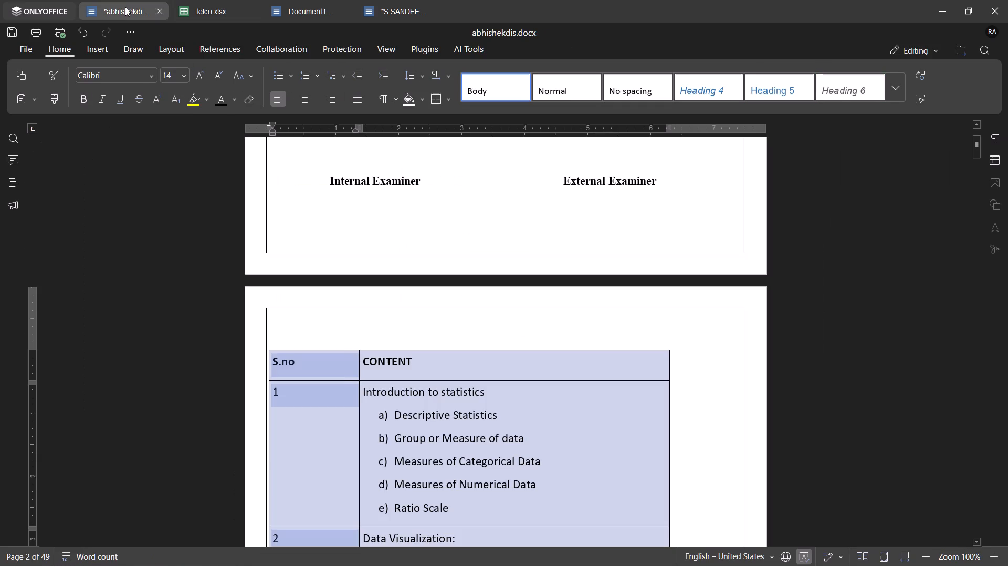
click(342, 327)
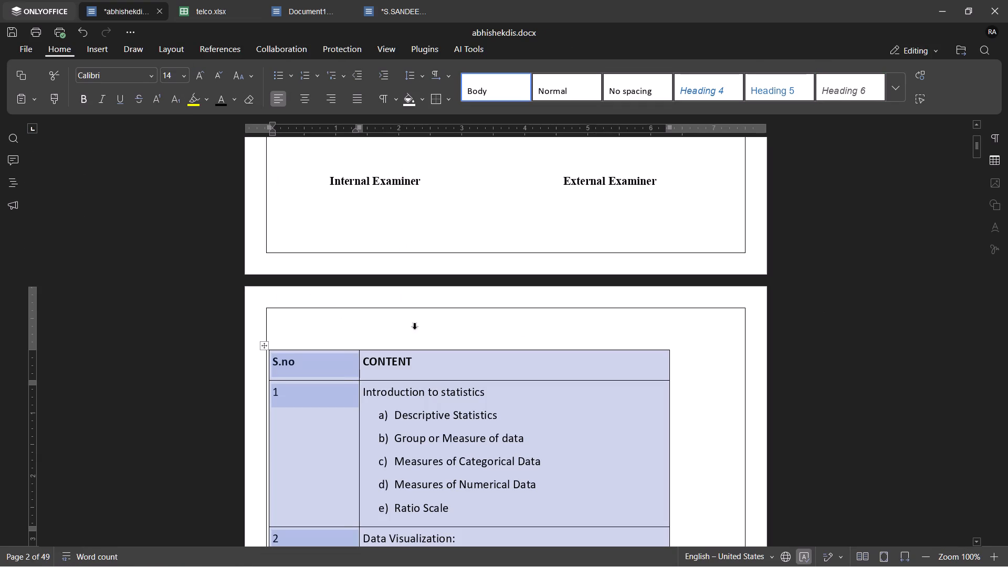
click(698, 512)
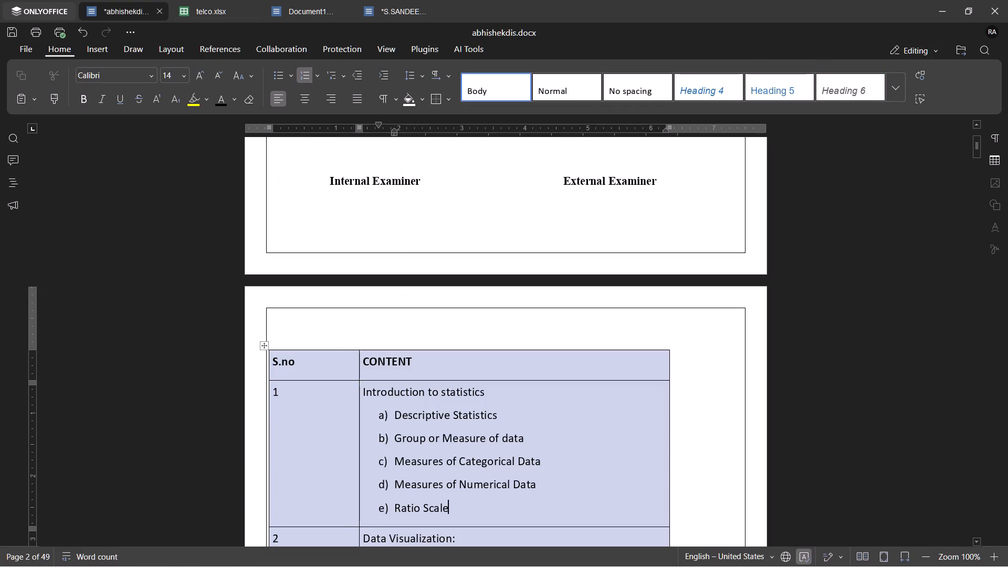
scroll(685, 461, down, 5)
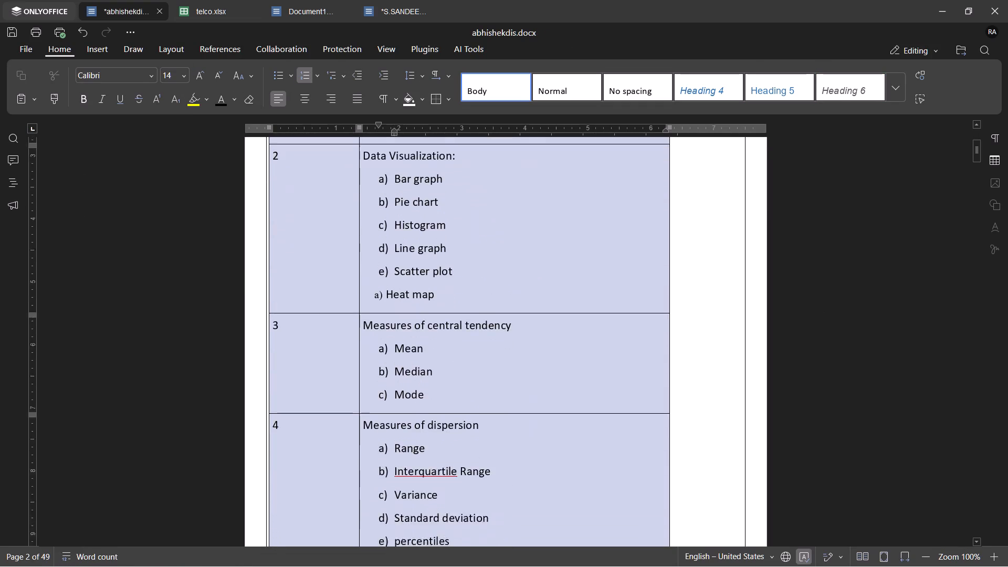
scroll(685, 461, up, 10)
click(379, 478)
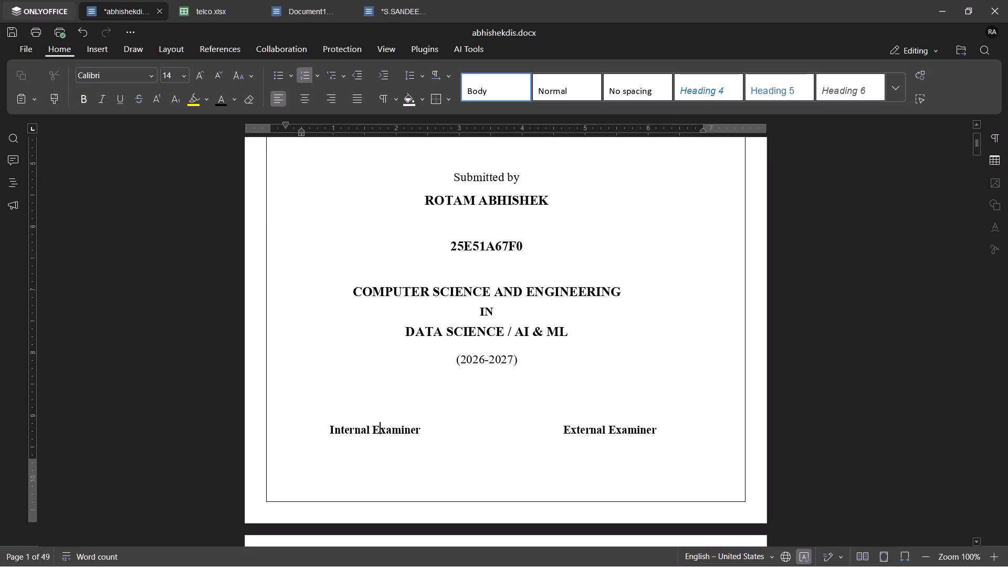
click(687, 471)
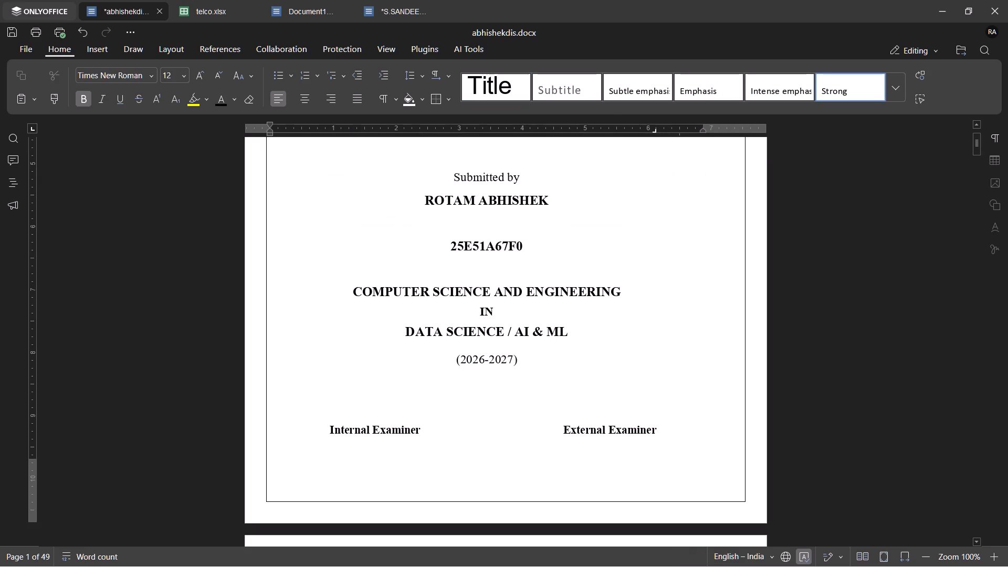
key(Return)
key(Return)
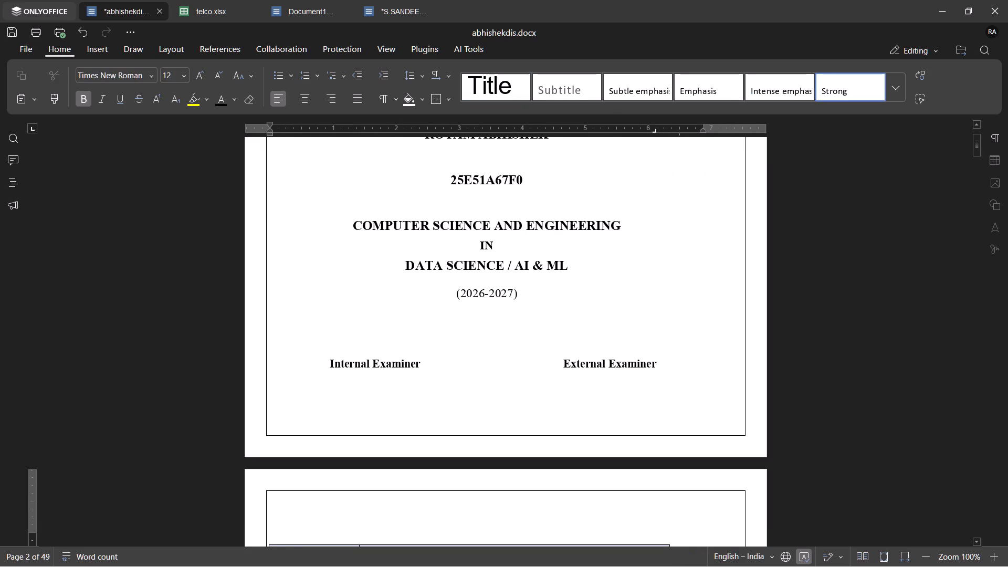
scroll(687, 471, down, 3)
text(TABLE OF CONTENT)
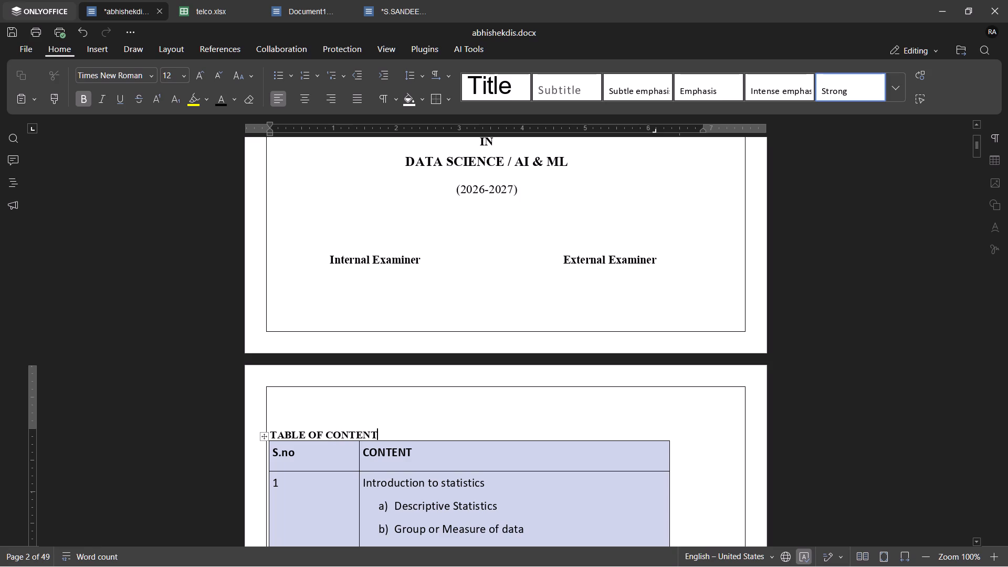
Enlarge the TABLE OF CONTENT heading on page 2 to 22 pt and add an empty line below it.
drag(389, 432, 254, 411)
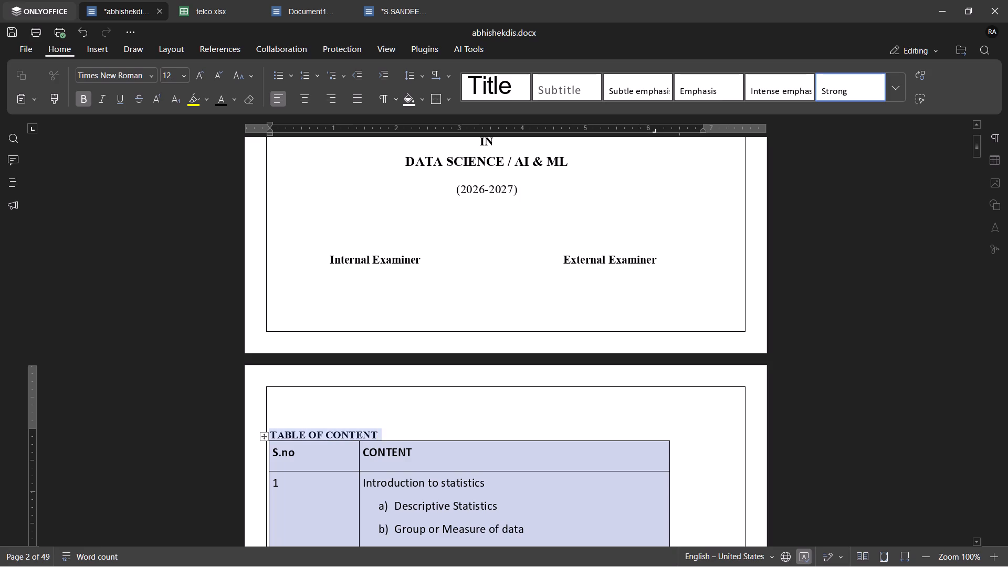
drag(254, 411, 246, 412)
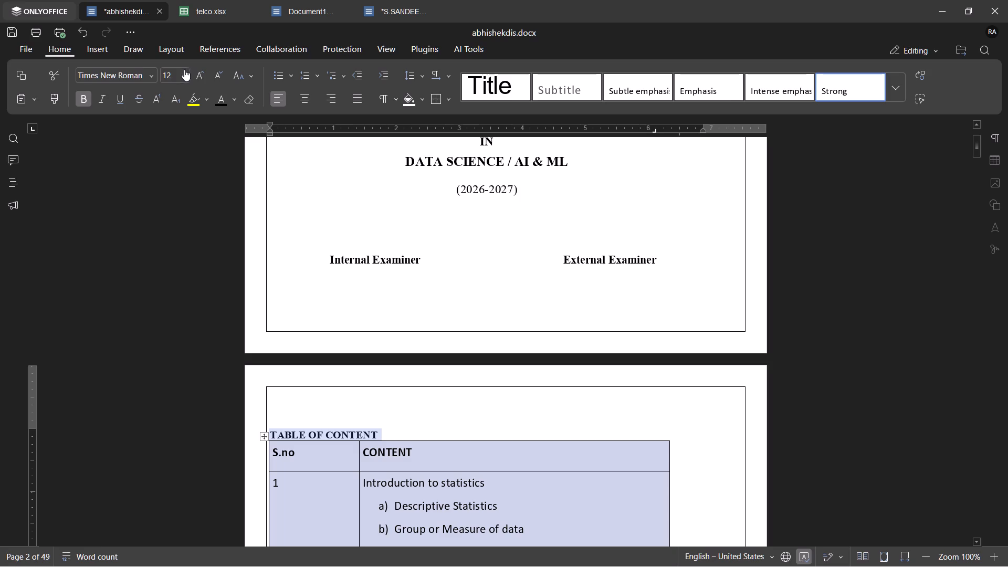
click(183, 70)
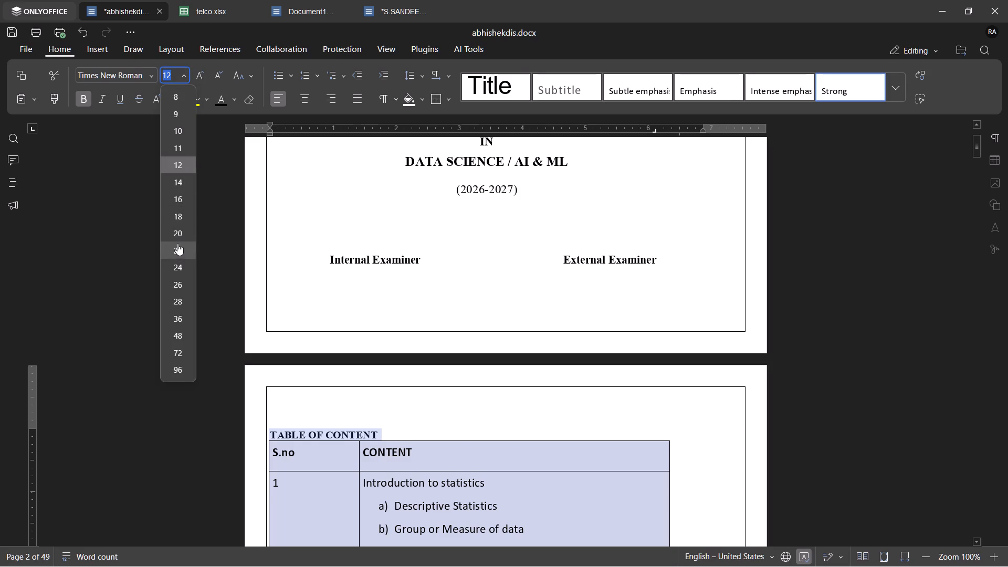
click(177, 244)
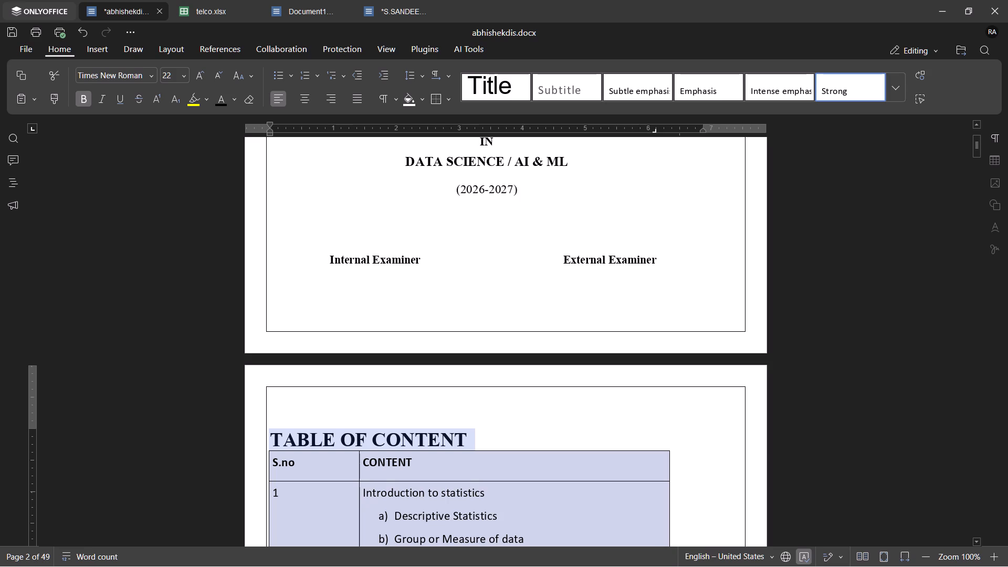
click(510, 438)
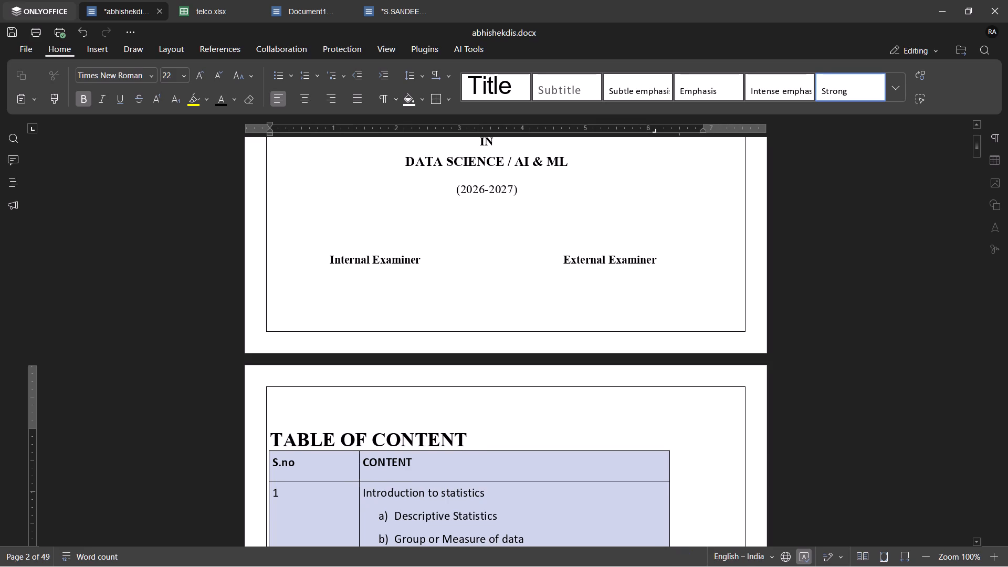
key(Return)
Copy the whole contents table in abhishekdis.docx, from the S.no header through the Case study row.
scroll(510, 438, down, 9)
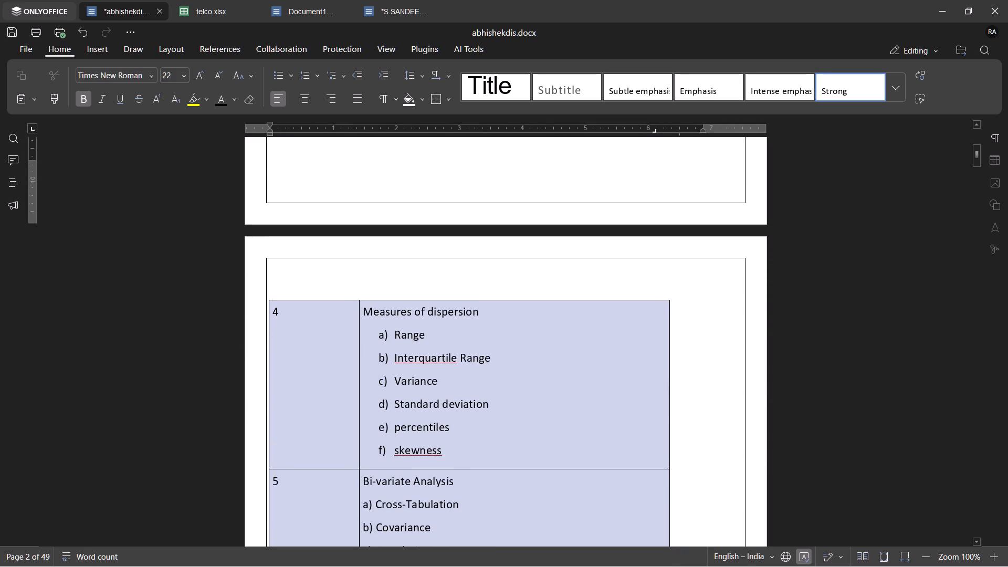
scroll(510, 438, down, 5)
scroll(510, 438, up, 6)
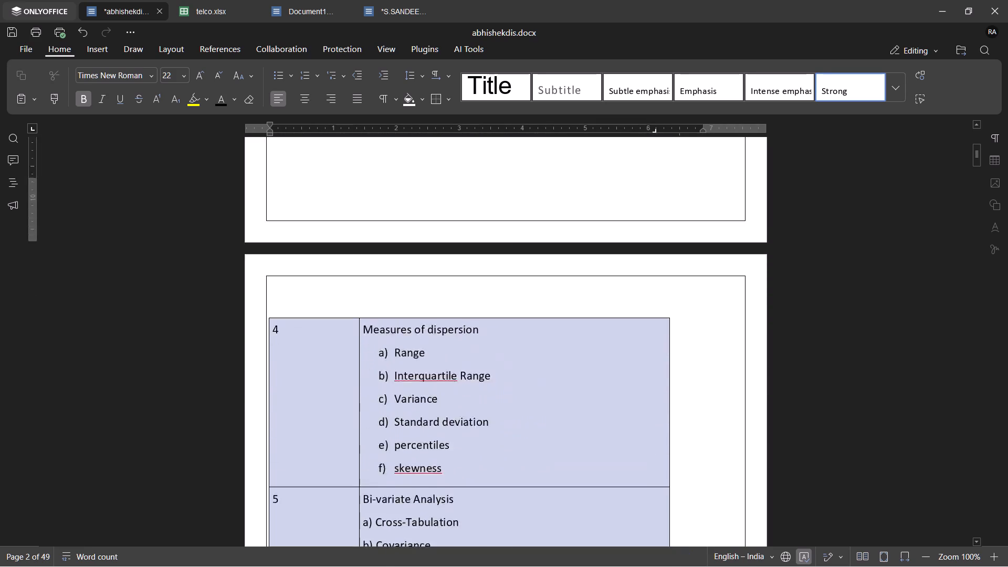
scroll(510, 438, up, 5)
scroll(510, 438, down, 1)
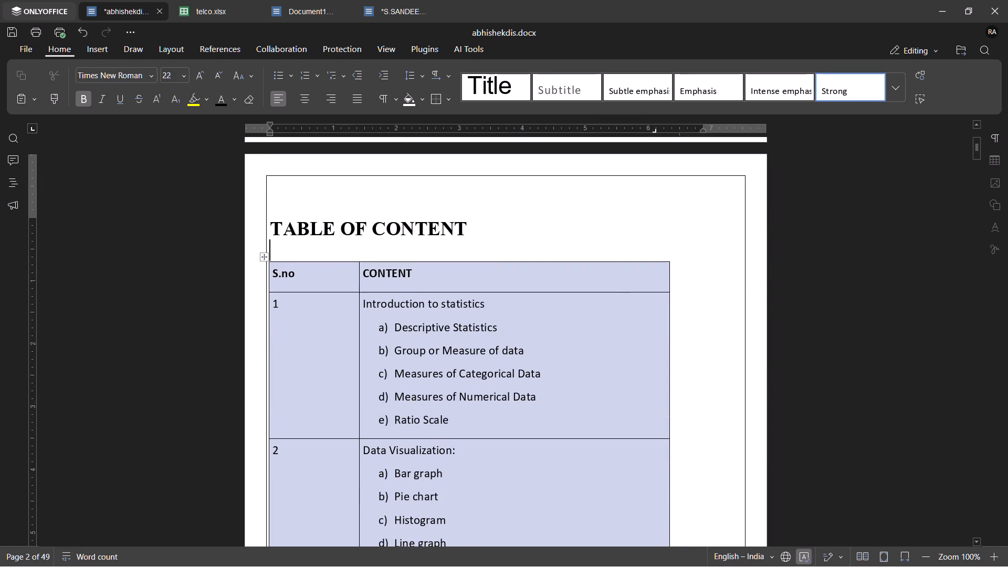
click(572, 270)
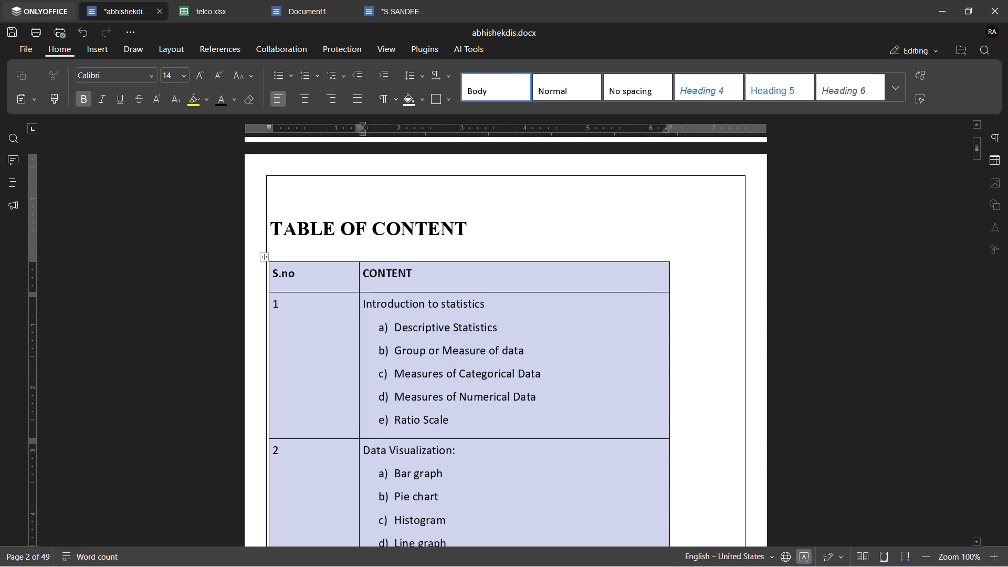
scroll(555, 297, down, 1)
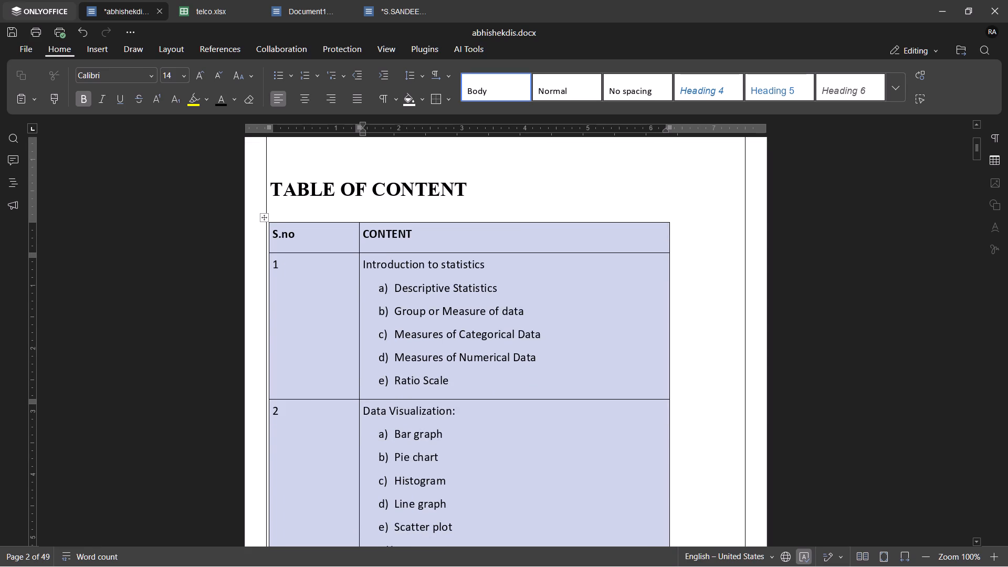
click(270, 231)
drag(275, 231, 380, 566)
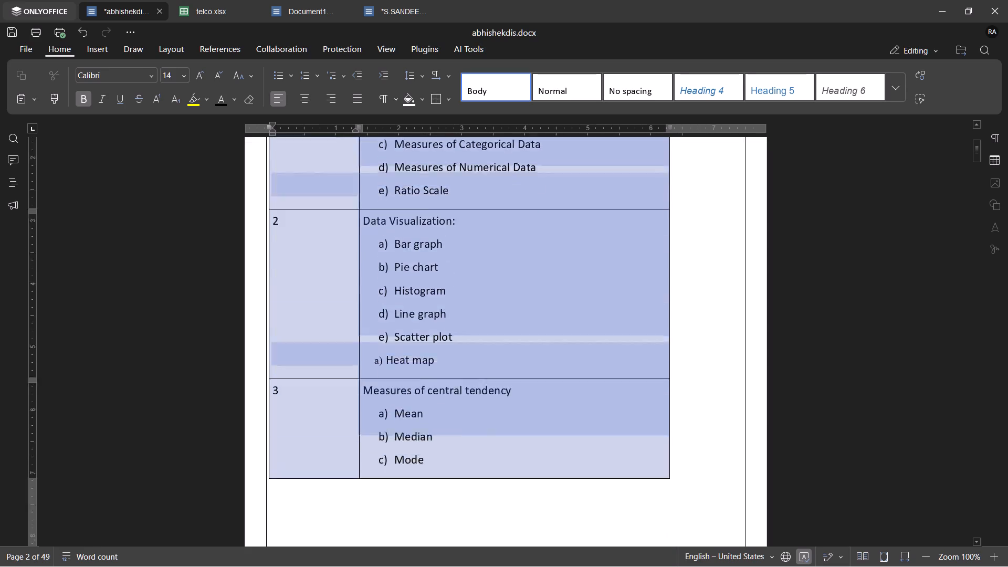
drag(380, 566, 504, 424)
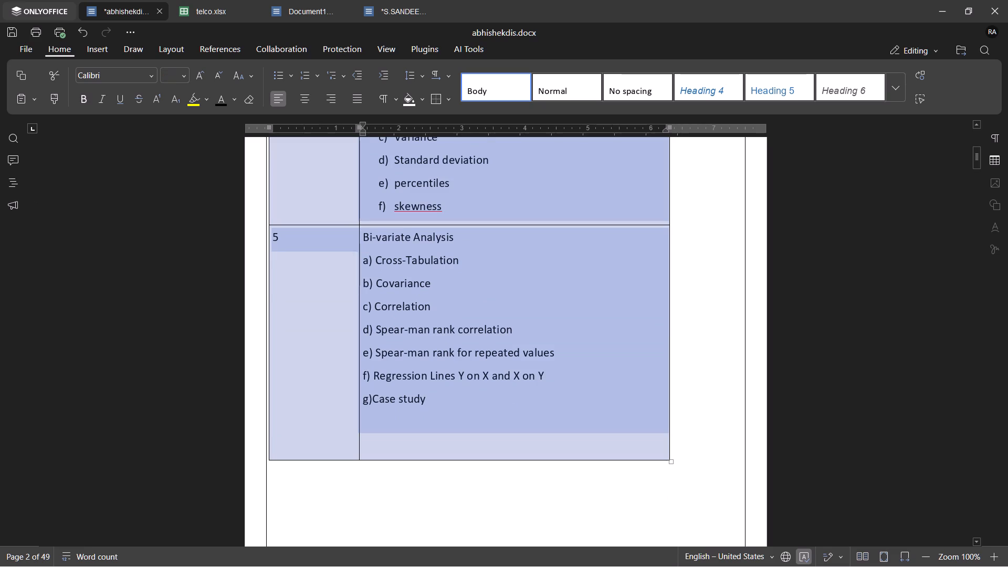
key(ctrl+c)
Switch to telco.xlsx and paste the copied contents table at cell B179 of Sheet4, below the existing tables.
click(225, 13)
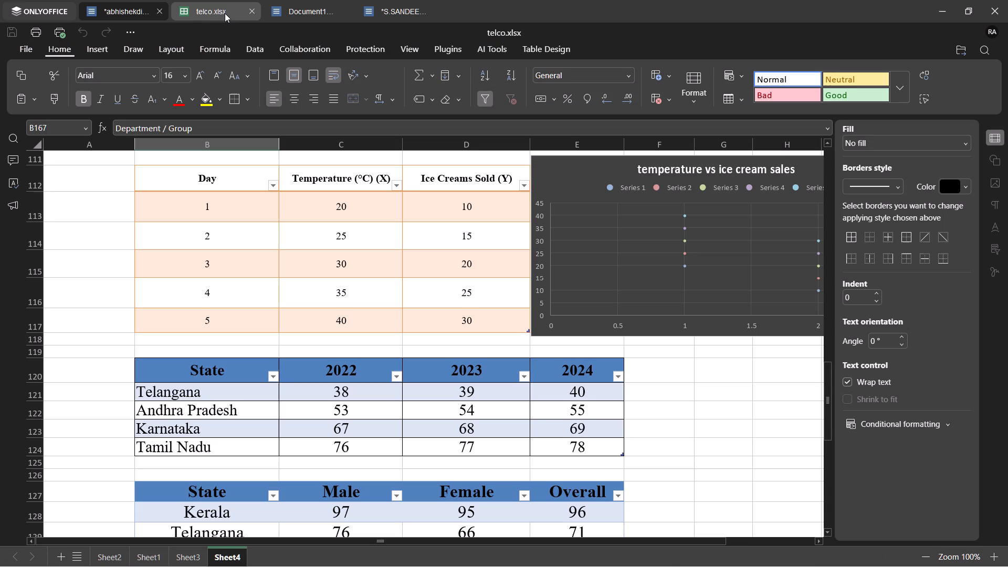
scroll(358, 447, down, 7)
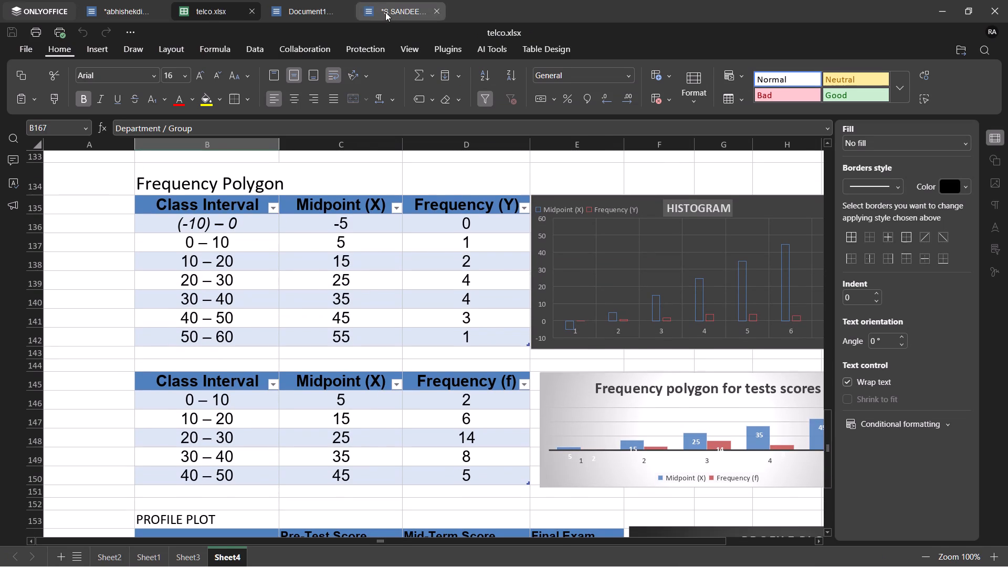
scroll(296, 308, down, 8)
scroll(296, 308, up, 1)
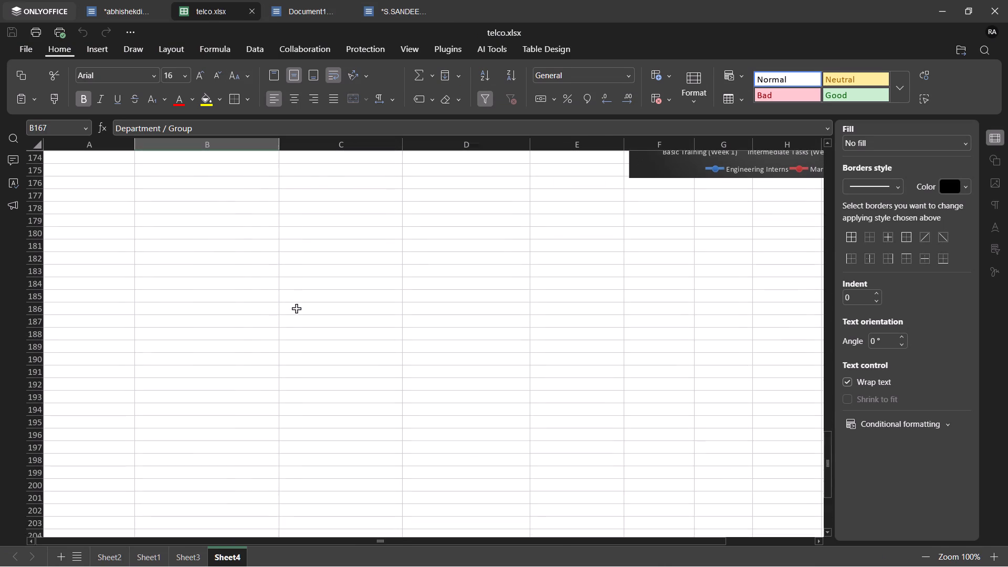
scroll(296, 308, up, 1)
click(164, 224)
key(ctrl+v)
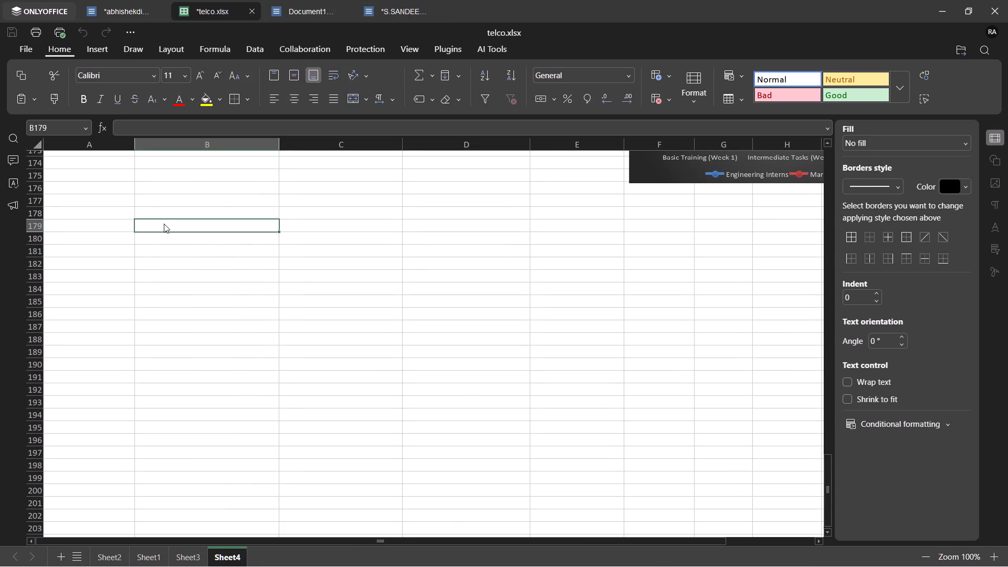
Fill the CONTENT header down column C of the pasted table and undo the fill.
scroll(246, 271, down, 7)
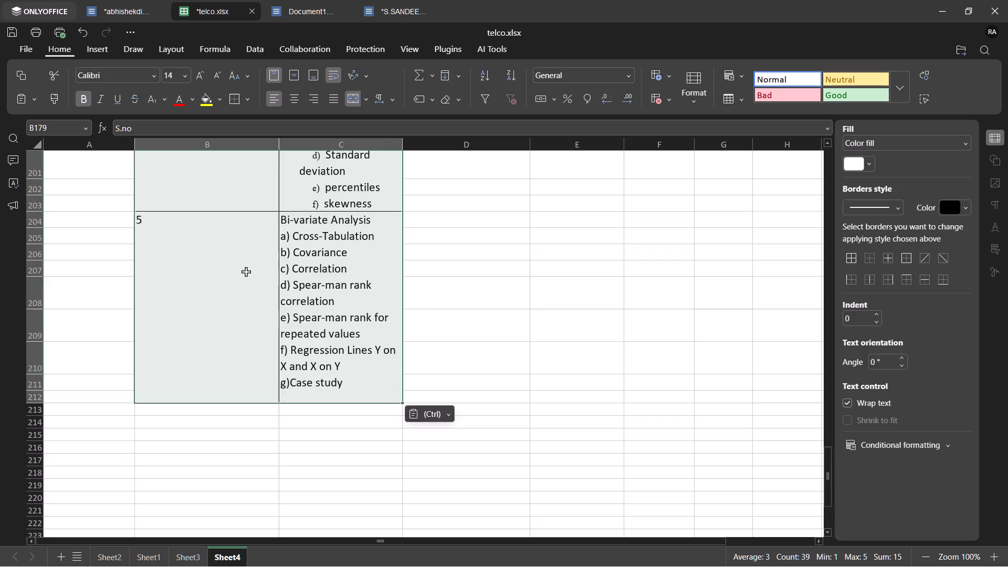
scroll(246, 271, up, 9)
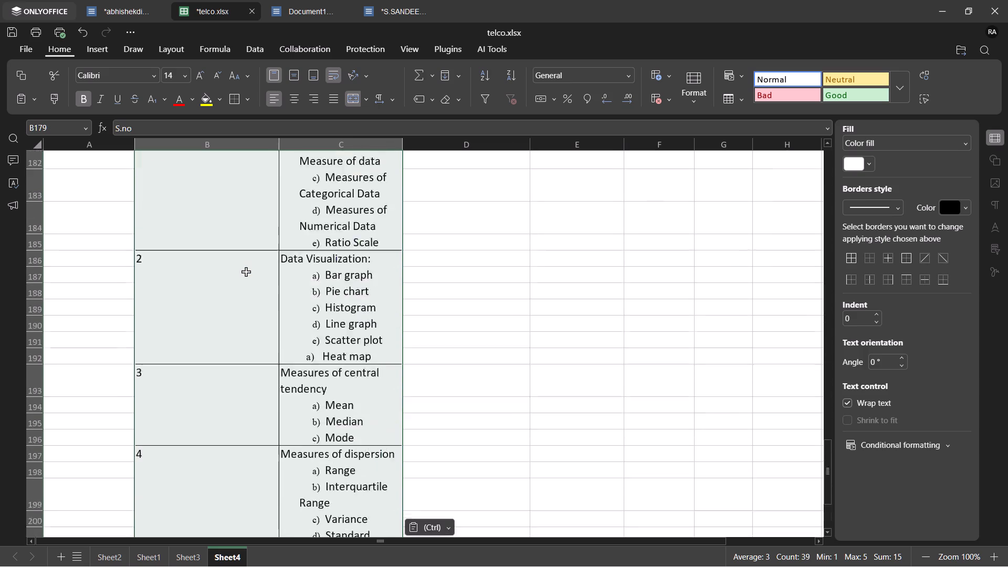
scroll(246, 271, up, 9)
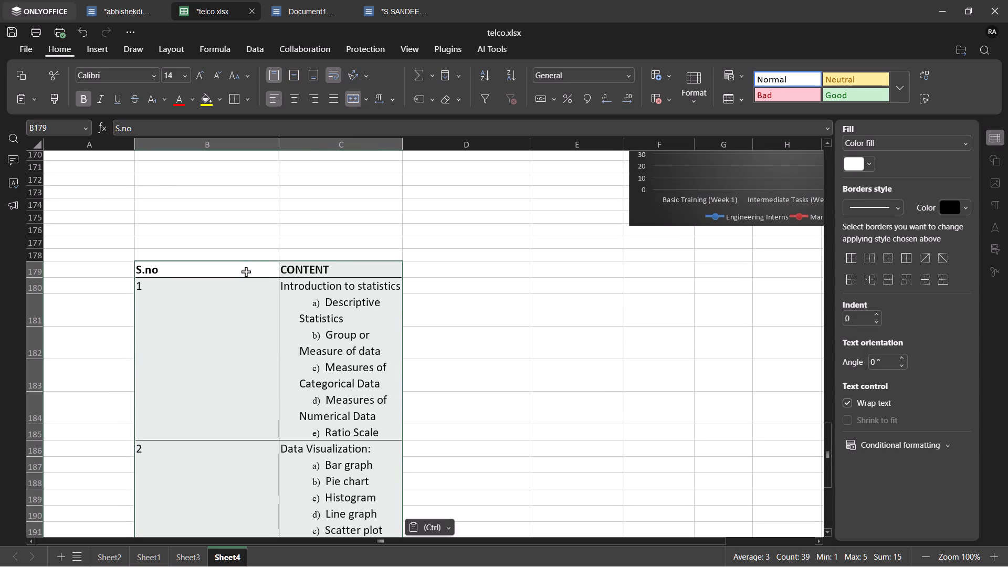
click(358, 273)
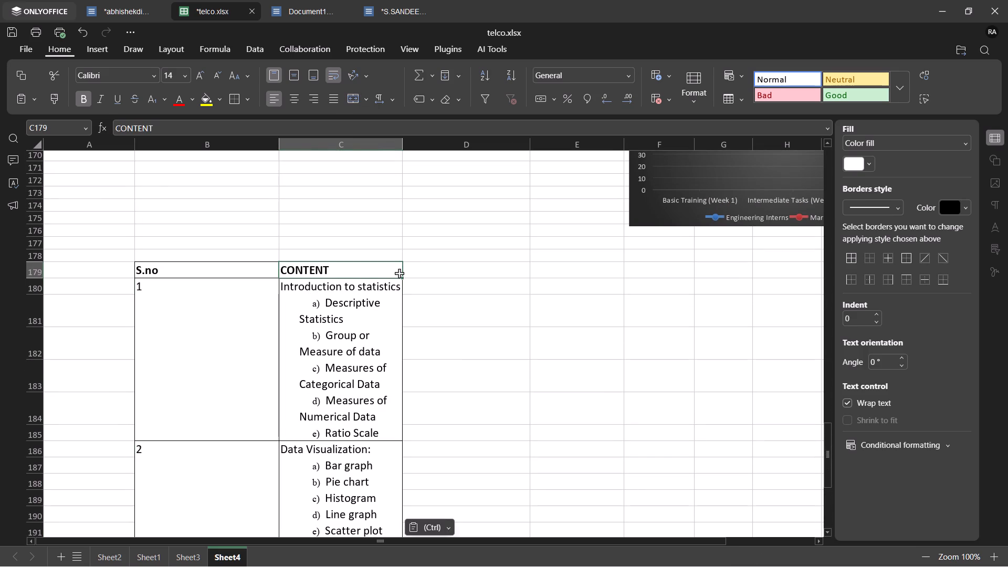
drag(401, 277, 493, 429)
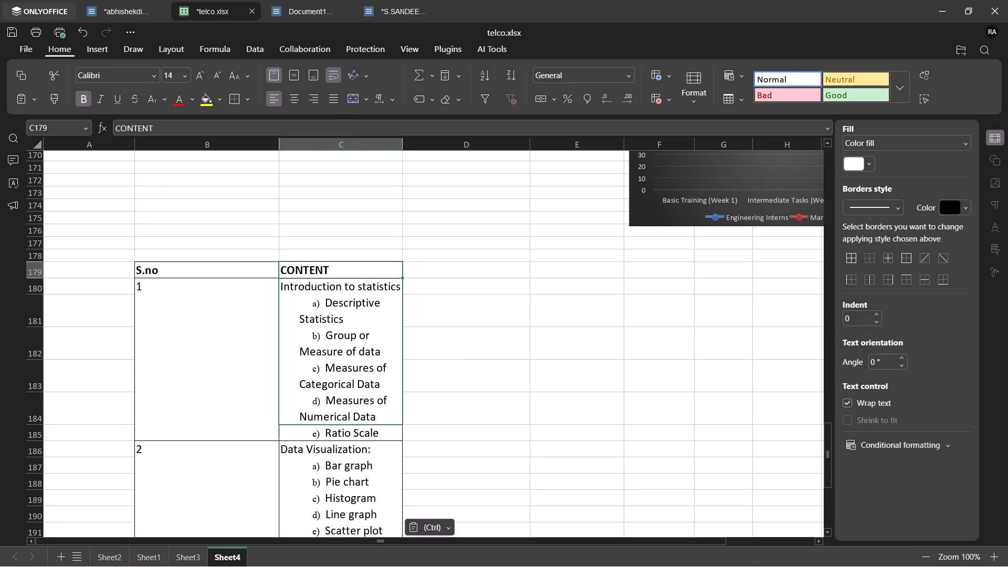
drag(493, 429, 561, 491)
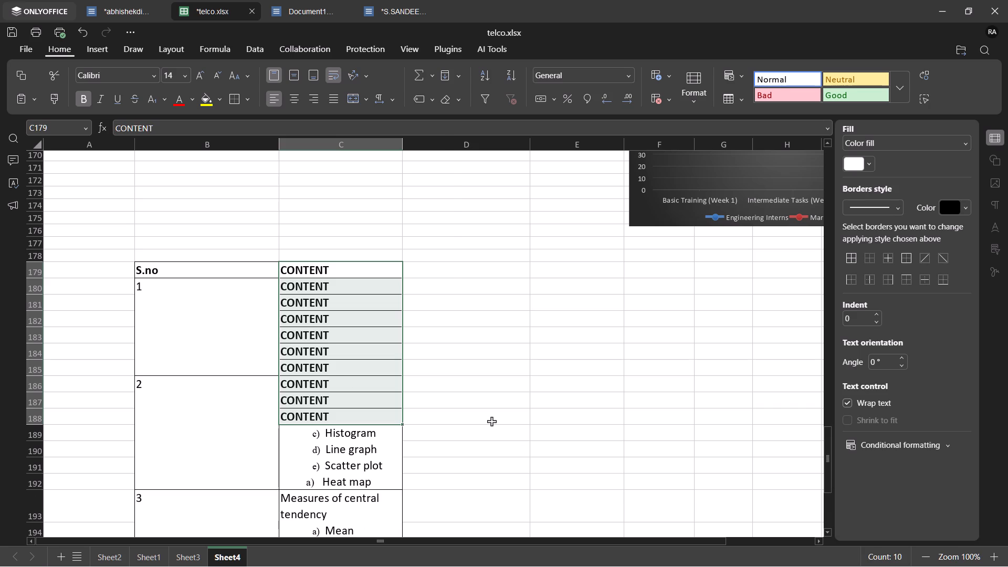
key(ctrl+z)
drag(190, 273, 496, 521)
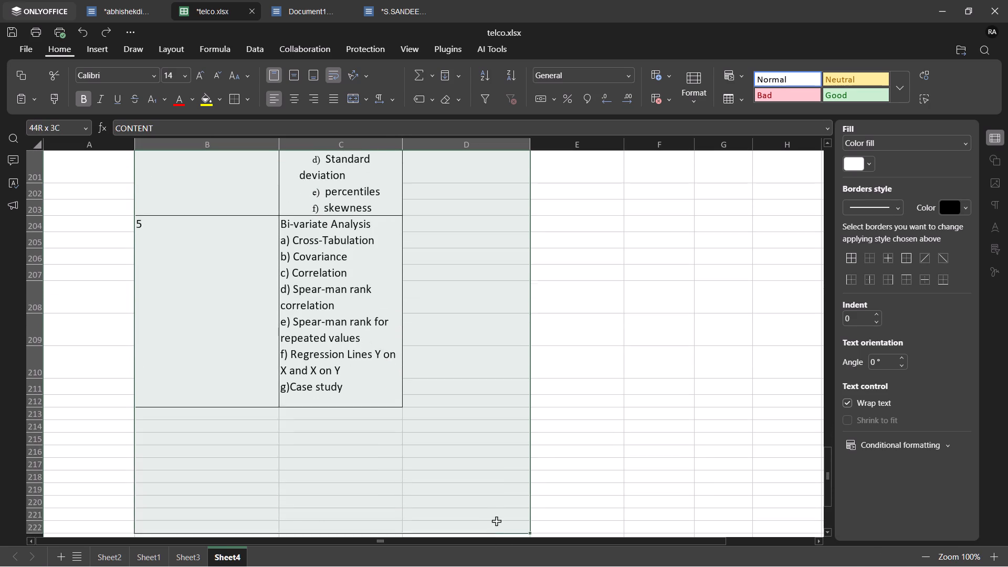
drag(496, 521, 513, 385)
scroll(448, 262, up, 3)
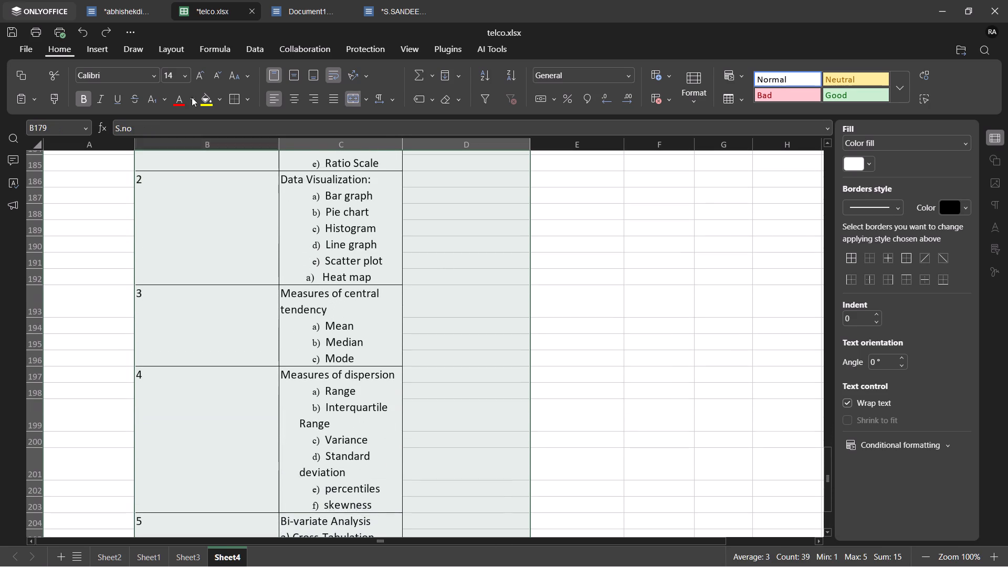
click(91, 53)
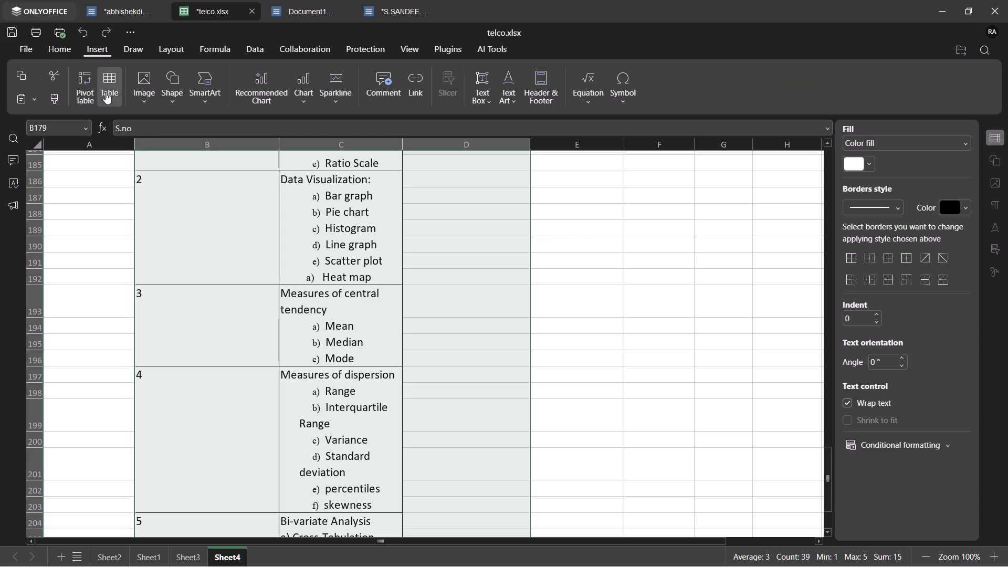
Add the header PAGE NUMBER in cell D179, beside the CONTENT header of the pasted table.
scroll(295, 328, up, 5)
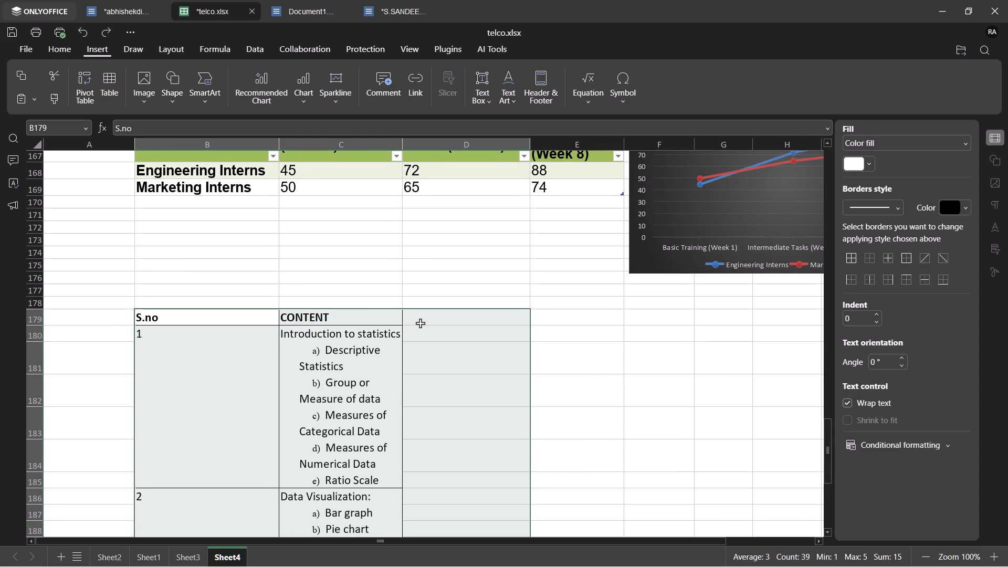
click(420, 323)
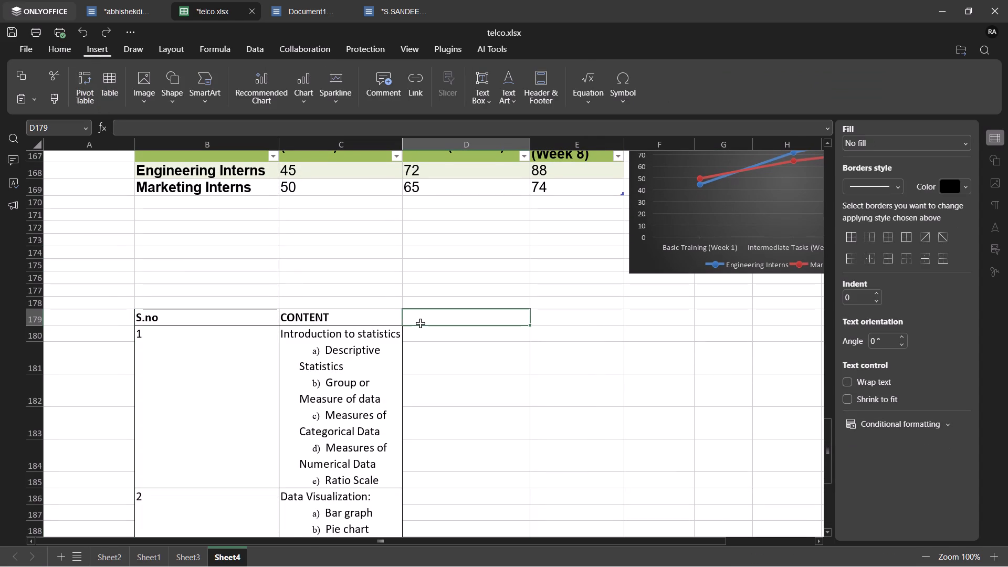
text(PA)
text(GE NUMBER)
key(space)
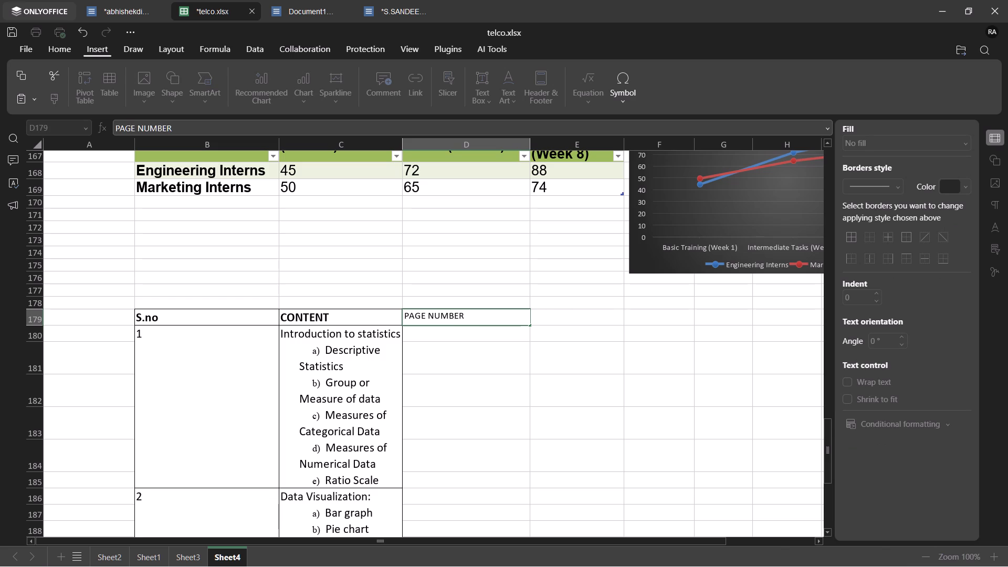
Check the CONTENT header's font formatting and colour the PAGE NUMBER text in D179 red.
triple_click(338, 319)
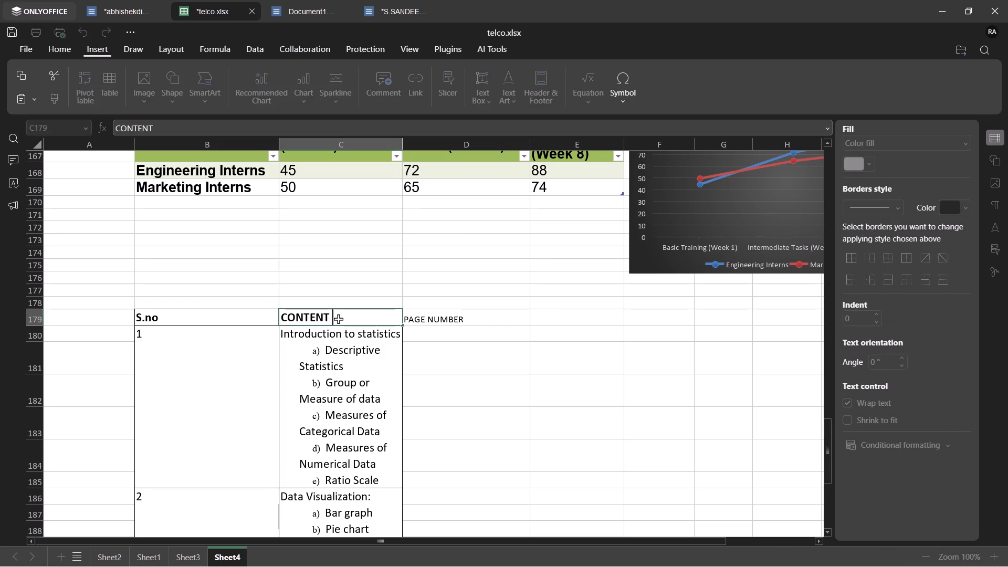
triple_click(338, 319)
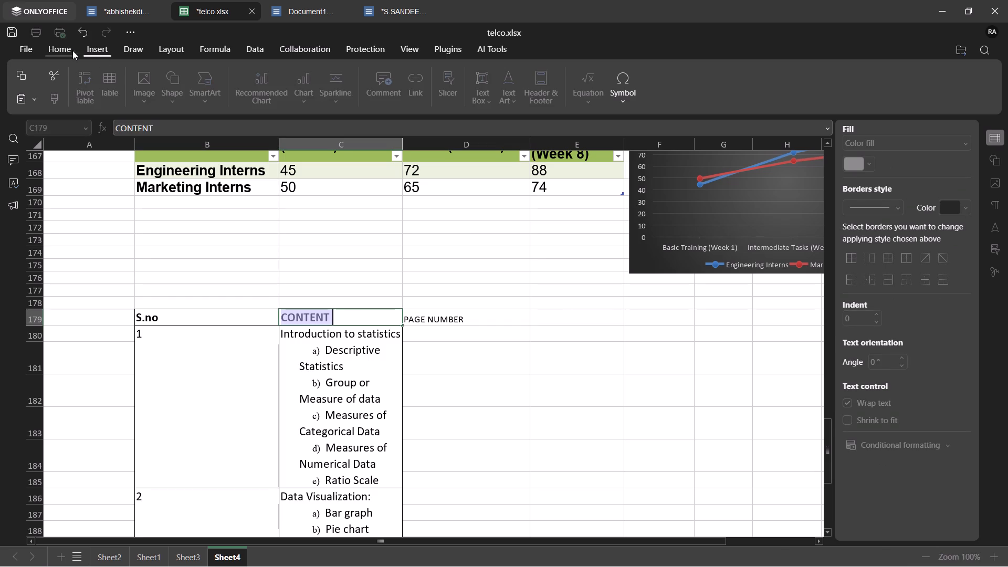
click(66, 49)
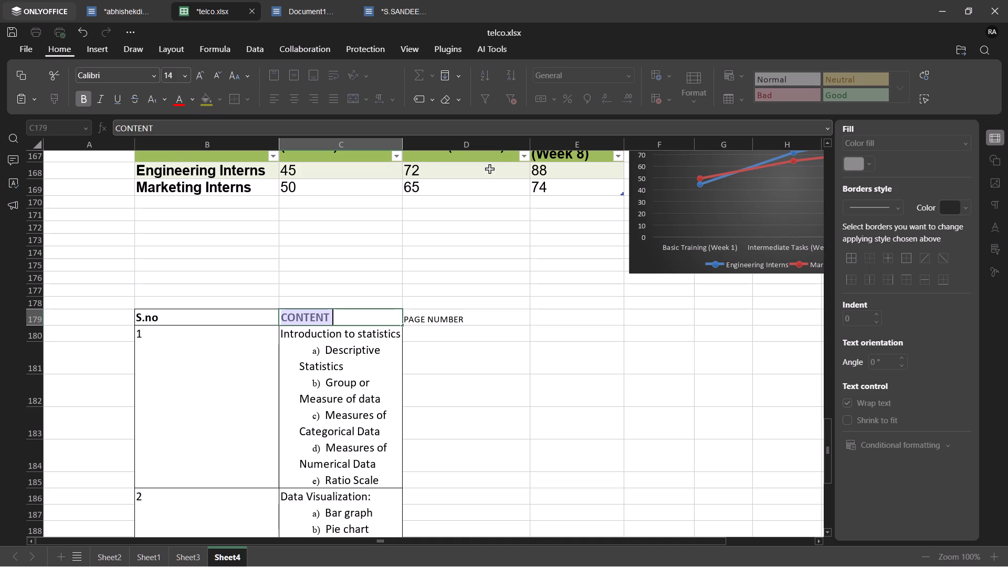
triple_click(428, 316)
click(428, 316)
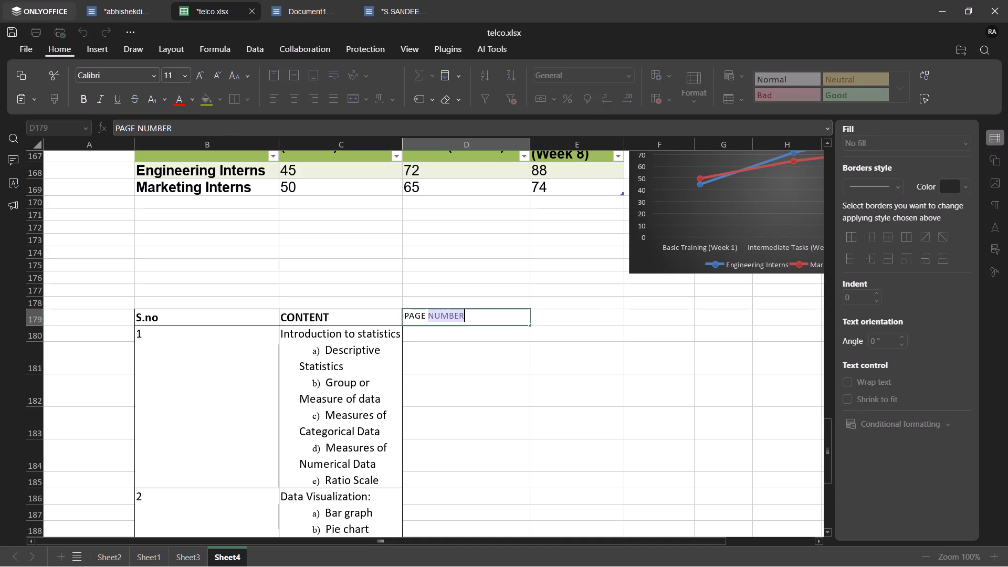
drag(478, 320, 396, 318)
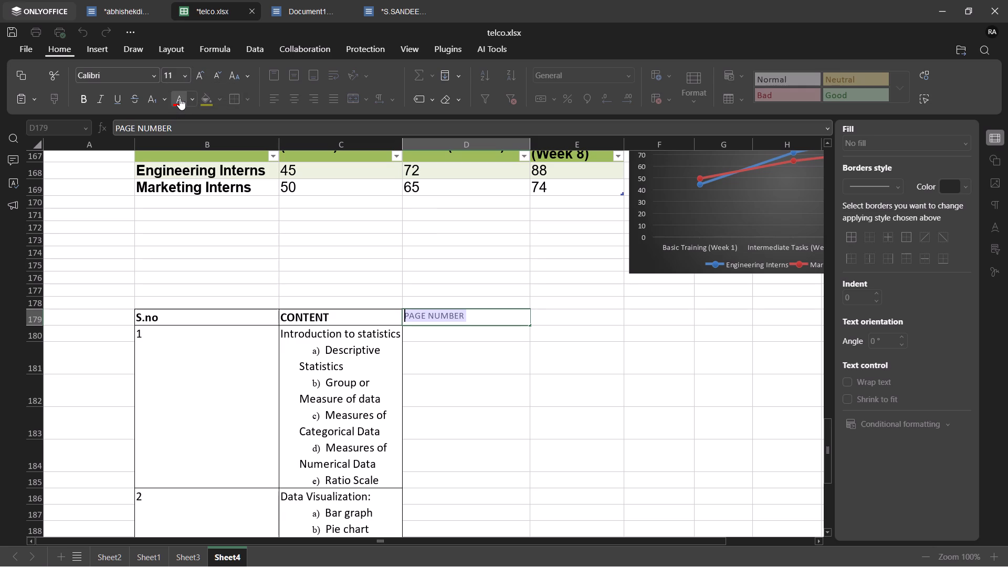
click(180, 98)
click(180, 98)
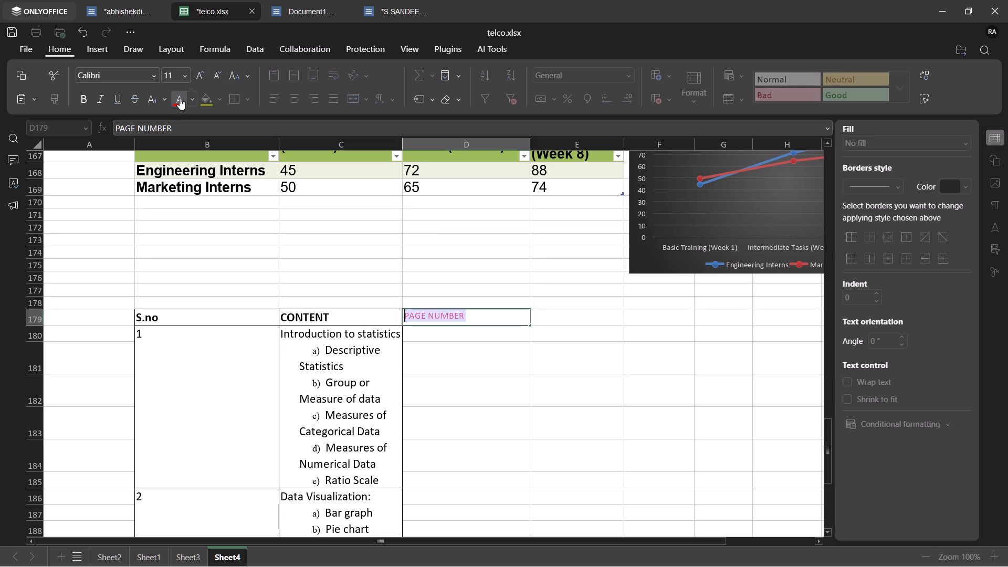
Format the PAGE NUMBER text in D179 as black, size 12 and bold.
click(180, 98)
click(195, 104)
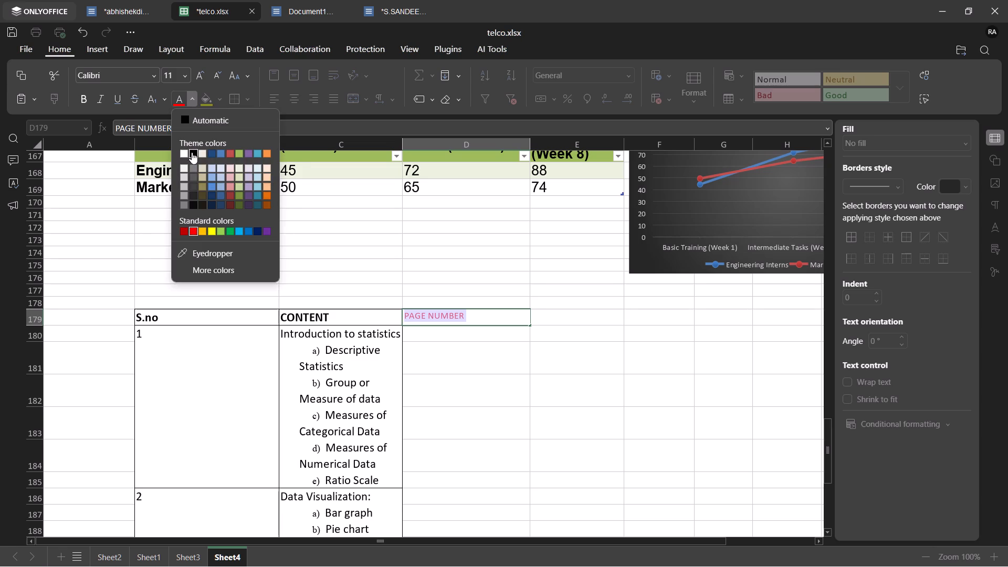
click(192, 152)
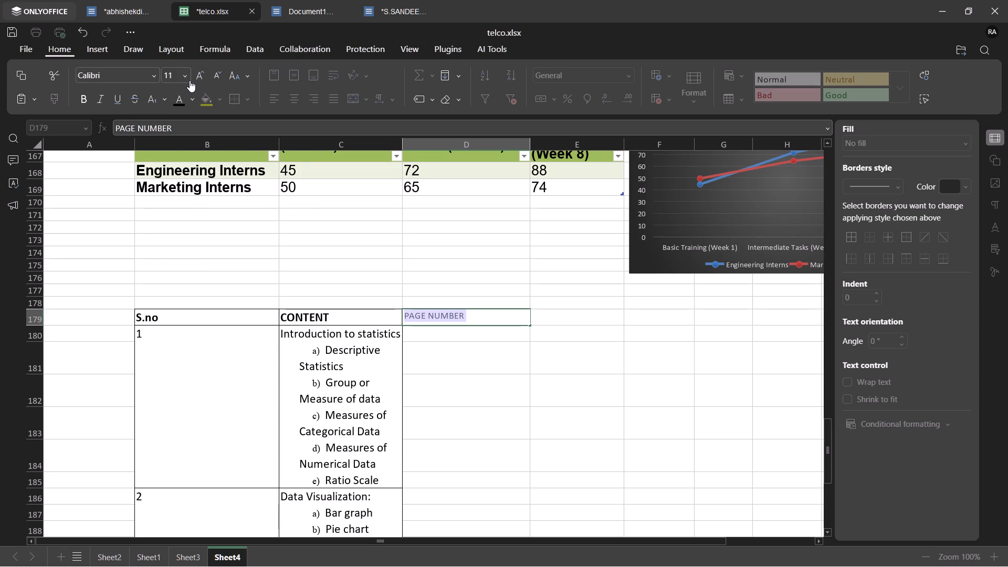
click(185, 77)
click(175, 171)
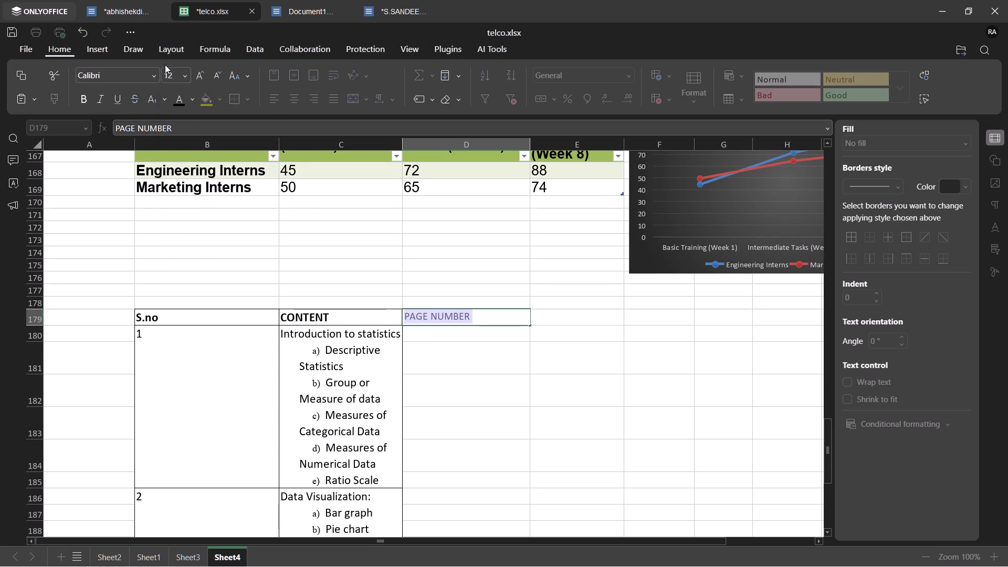
click(83, 102)
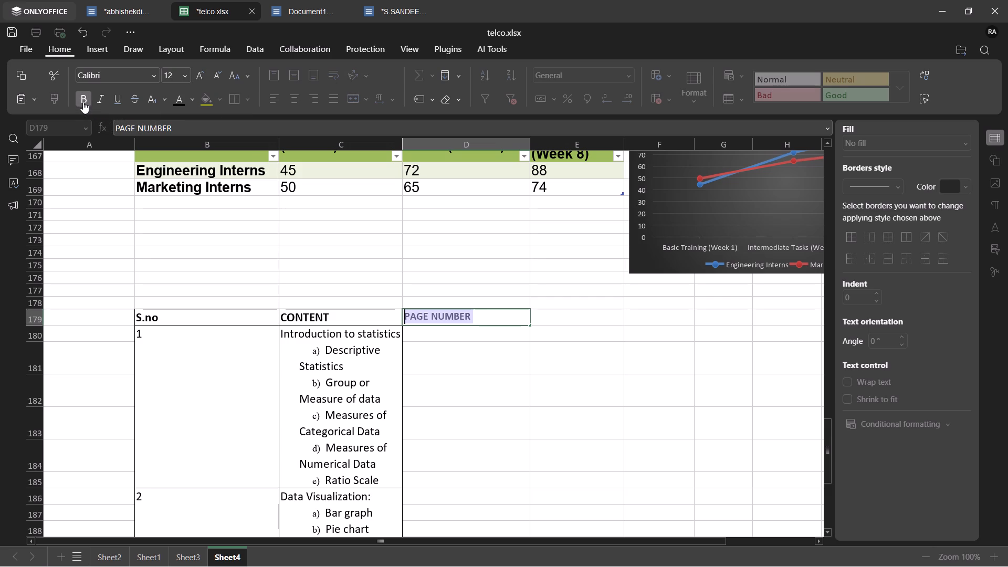
click(228, 263)
scroll(228, 263, down, 2)
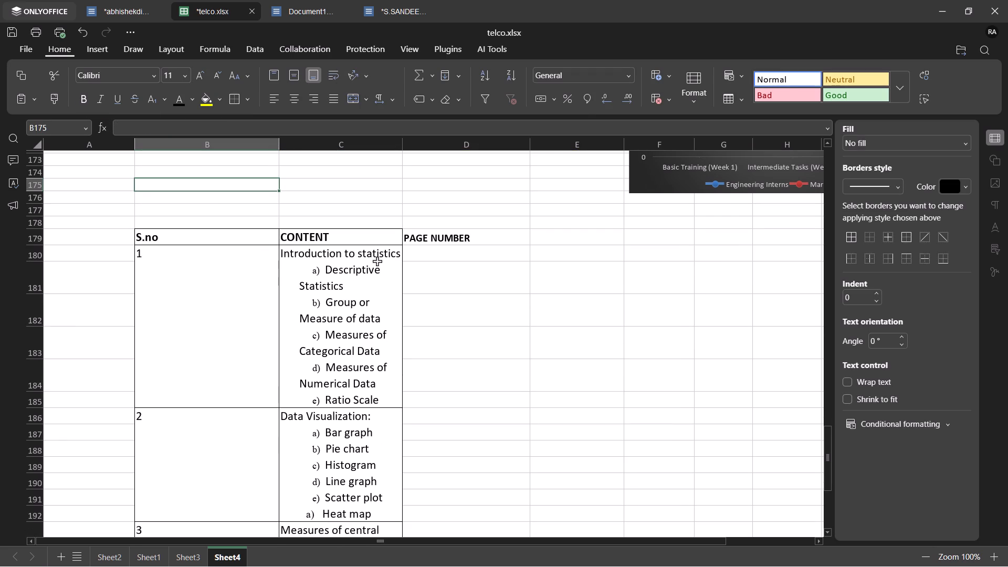
double_click(419, 237)
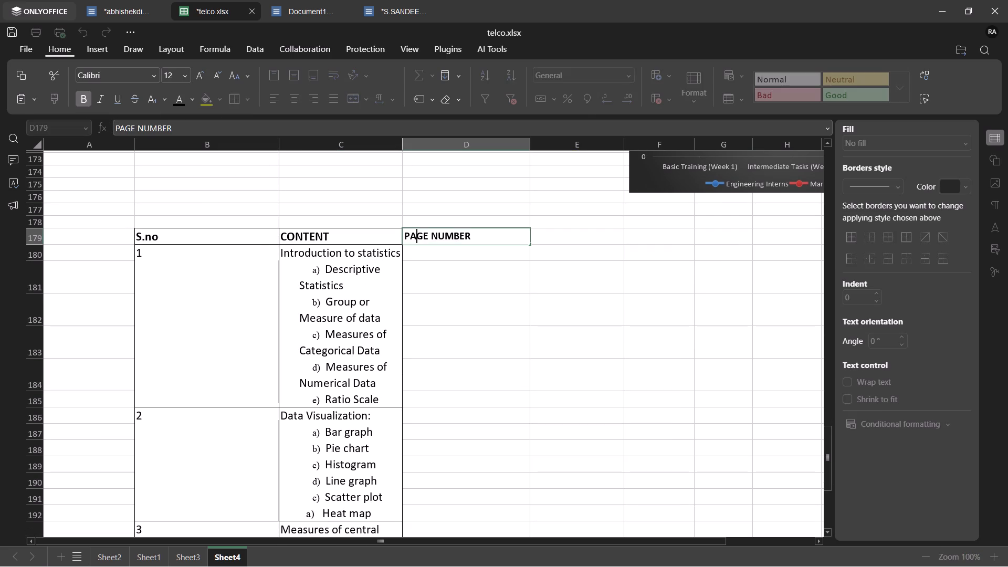
click(449, 236)
click(436, 219)
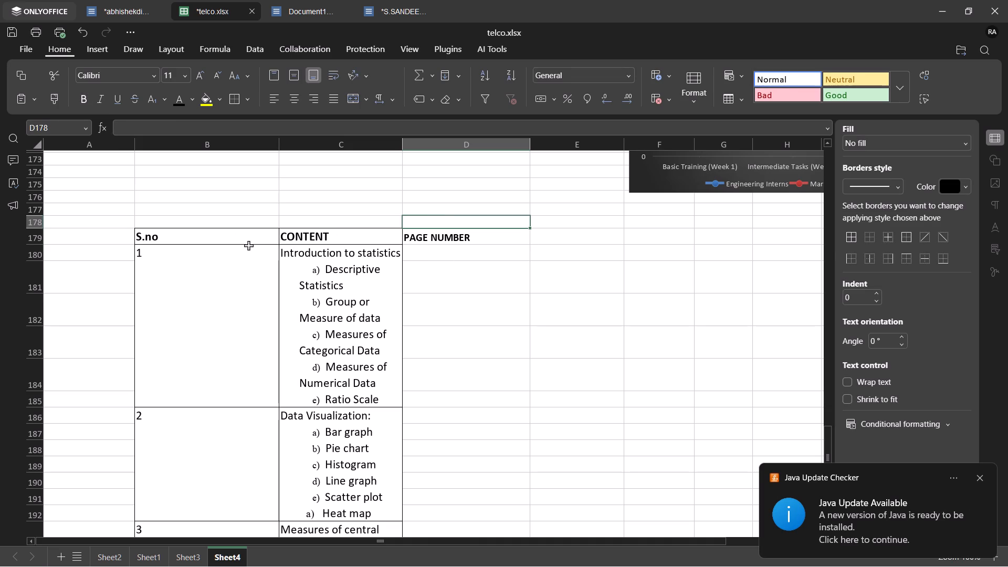
Apply all inner and outer borders to the contents table range B179:D212, including the PAGE NUMBER column.
drag(242, 236, 442, 533)
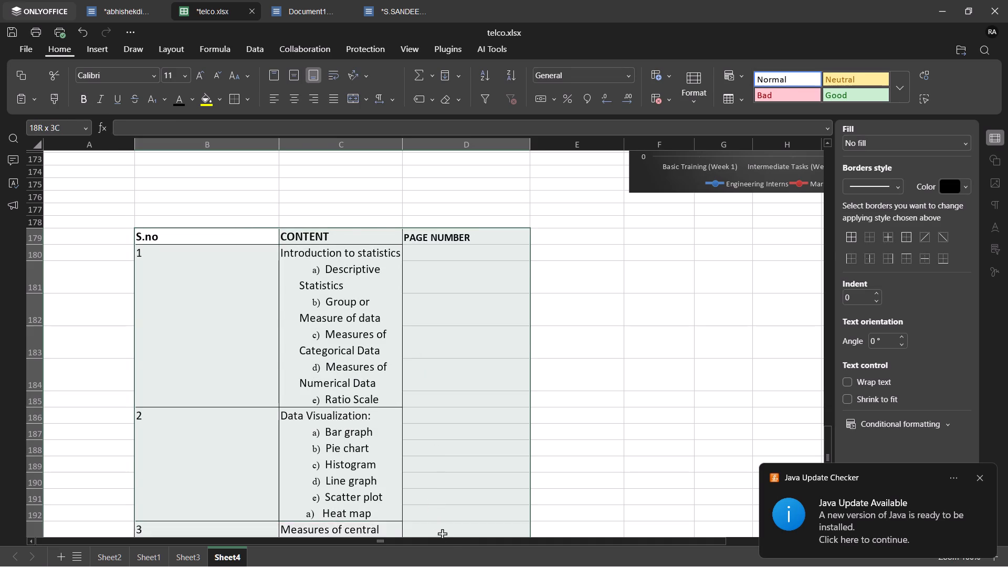
drag(442, 533, 420, 445)
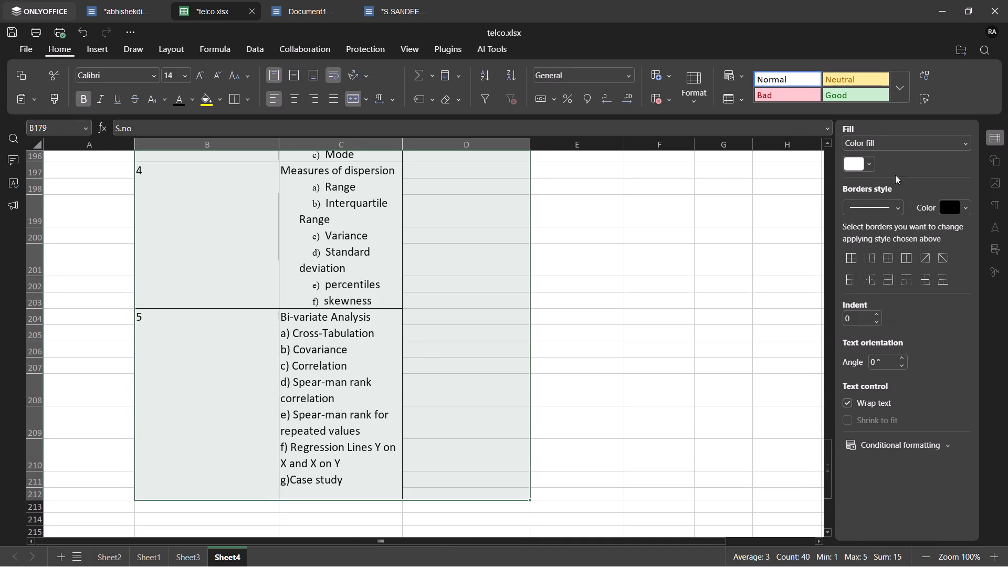
click(847, 258)
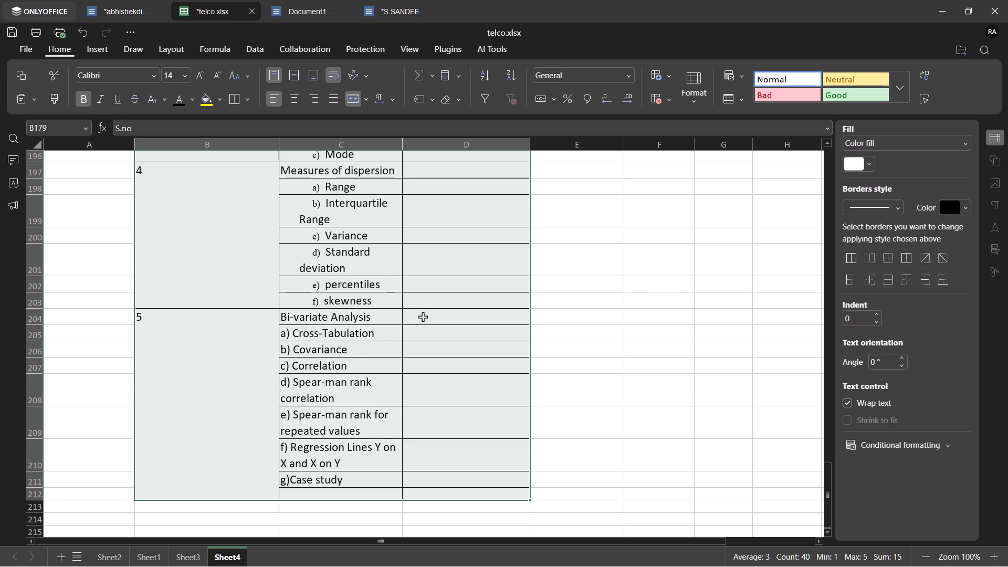
scroll(423, 317, up, 6)
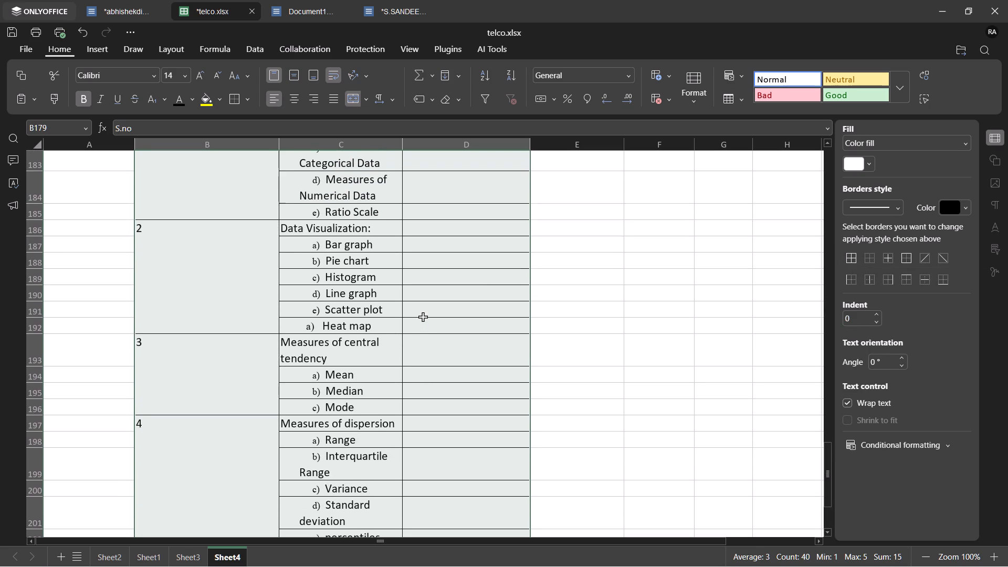
scroll(423, 317, up, 3)
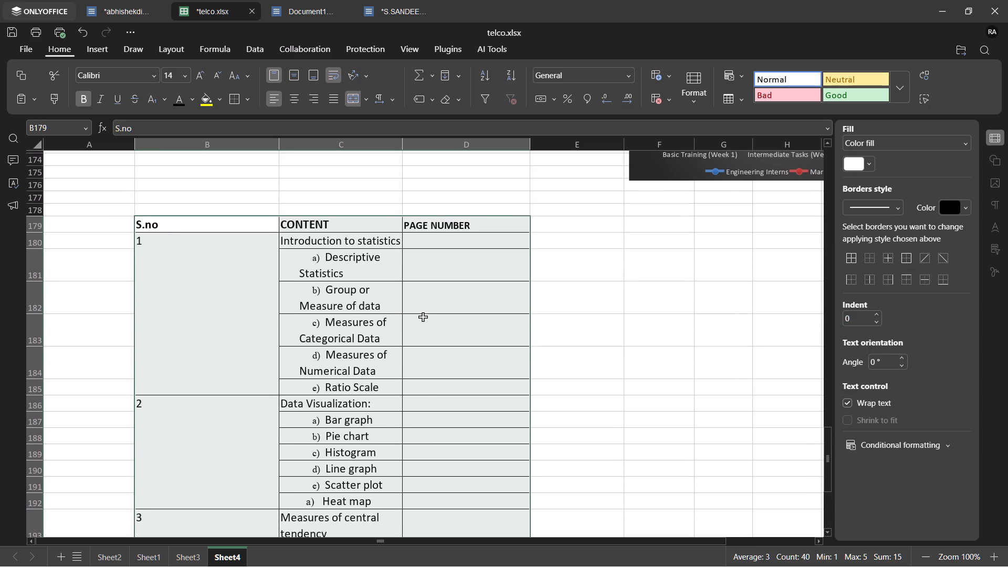
scroll(423, 317, down, 2)
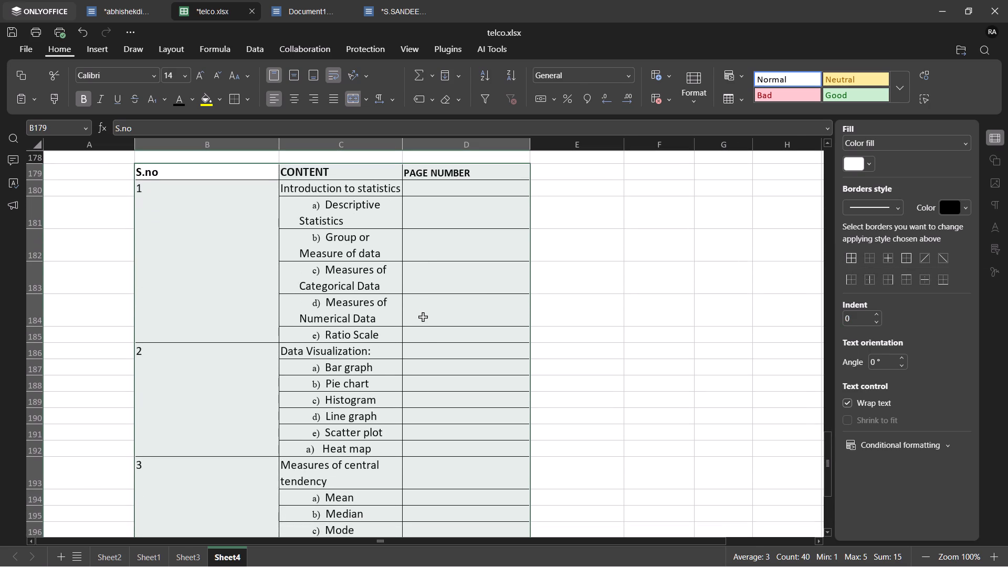
Switch to abhishekdis.docx and look through the pages after the contents table, from Introduction to Statistics through section 1.3.
click(119, 12)
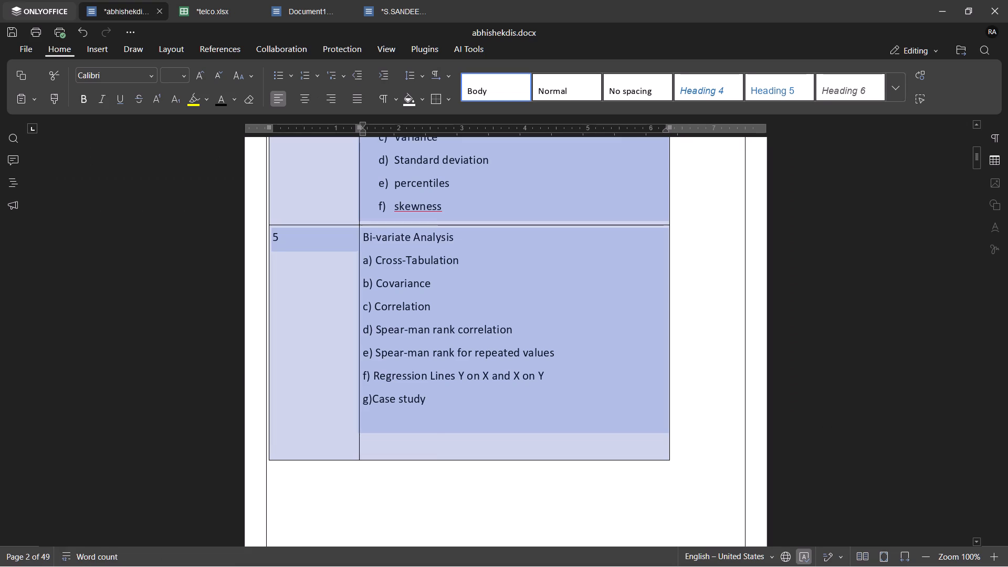
right_click(297, 295)
scroll(297, 295, down, 5)
click(553, 324)
scroll(553, 324, down, 8)
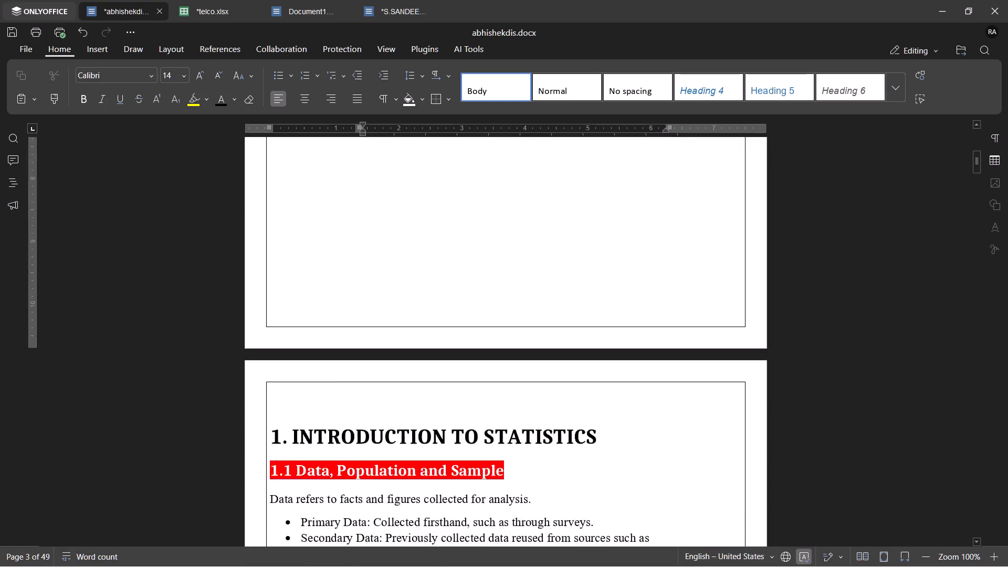
scroll(553, 324, down, 1)
scroll(553, 324, up, 4)
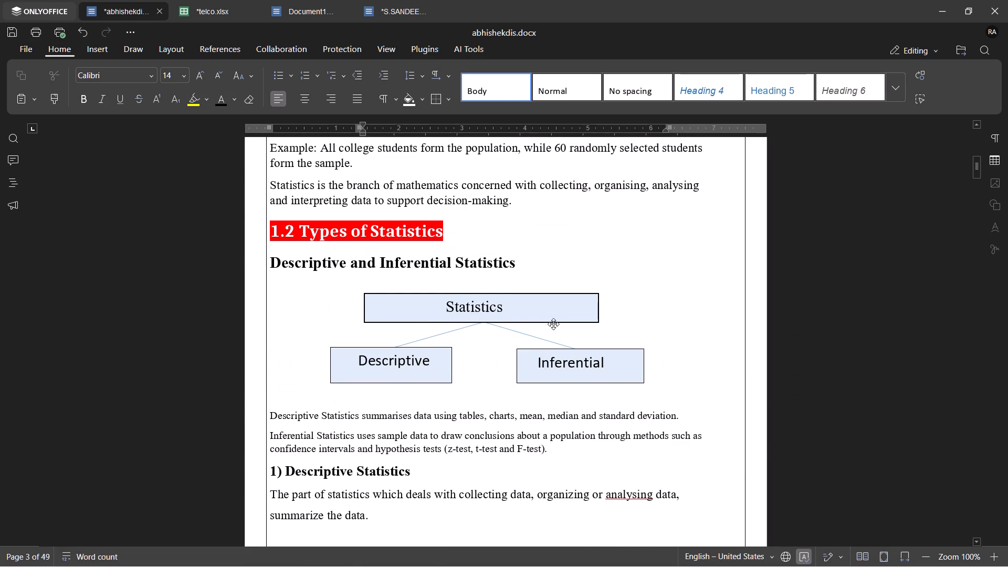
scroll(553, 324, down, 11)
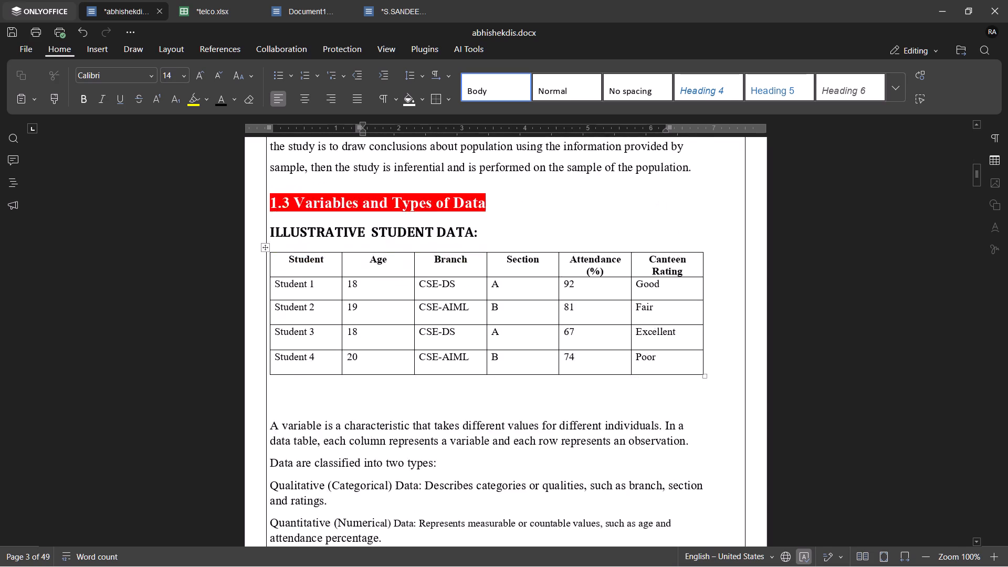
scroll(553, 324, down, 5)
scroll(553, 324, up, 9)
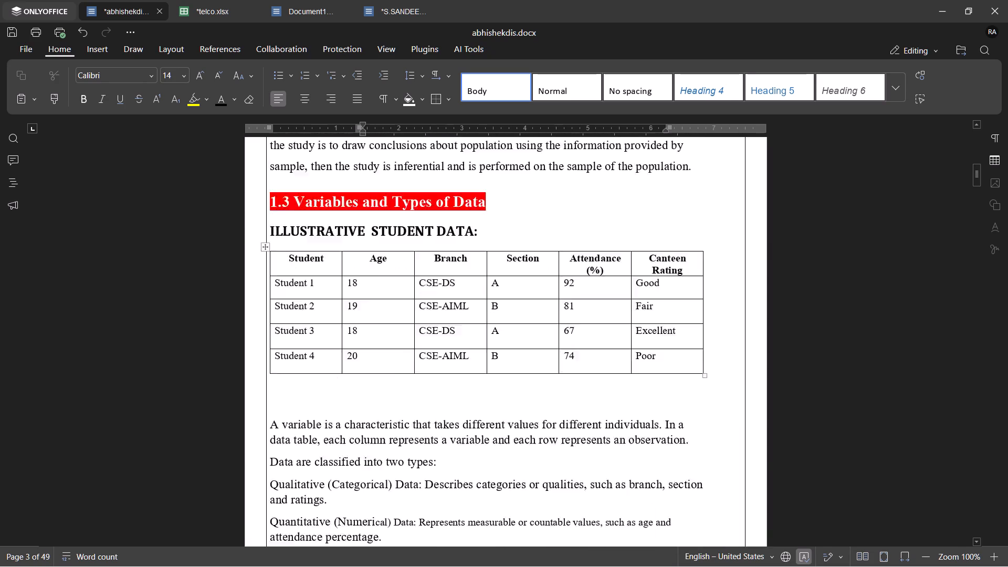
Switch to telco.xlsx and review the topics listed in the pasted contents table on Sheet4.
click(191, 13)
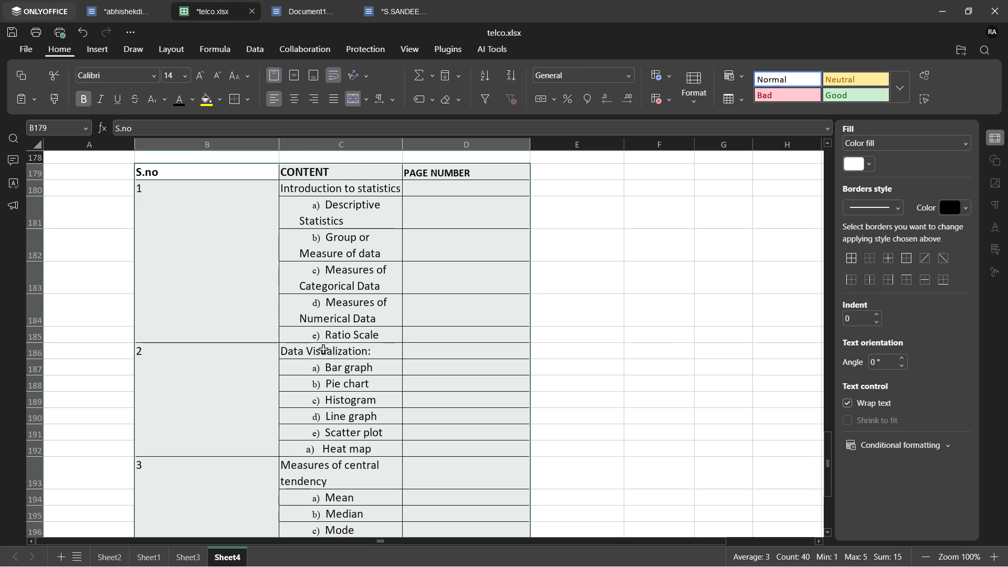
scroll(323, 349, down, 8)
scroll(323, 349, up, 11)
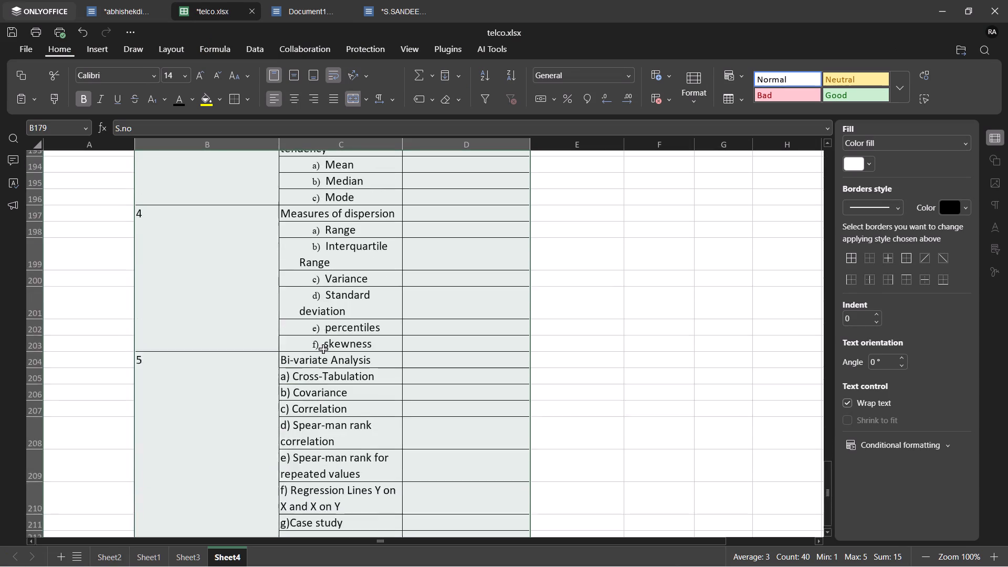
scroll(323, 349, up, 1)
scroll(323, 349, down, 4)
scroll(323, 349, up, 4)
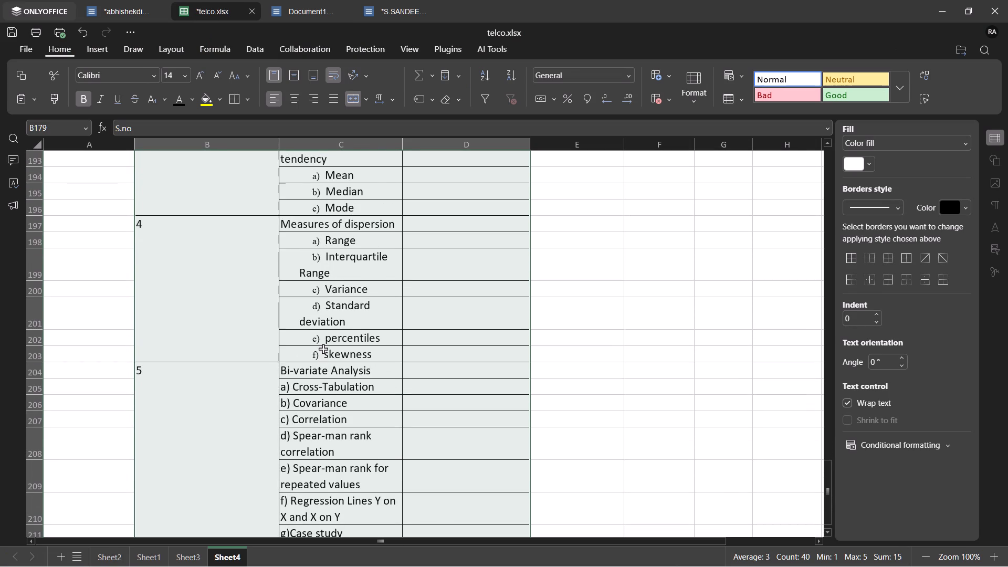
Look through the pages of abhishekdis.docx following section 1.3, and return to telco.xlsx.
click(128, 14)
scroll(351, 345, down, 4)
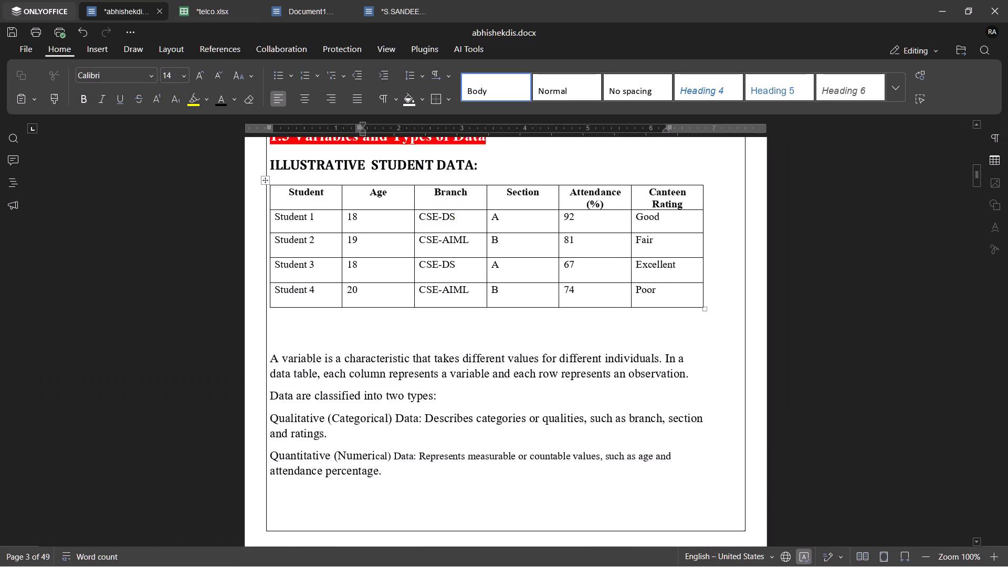
scroll(351, 345, down, 15)
scroll(371, 401, down, 12)
click(187, 8)
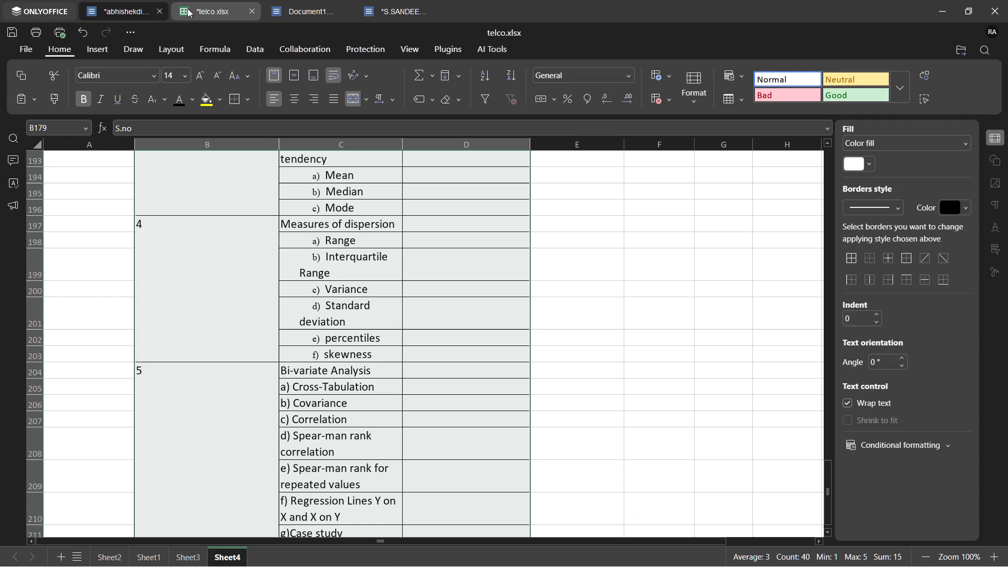
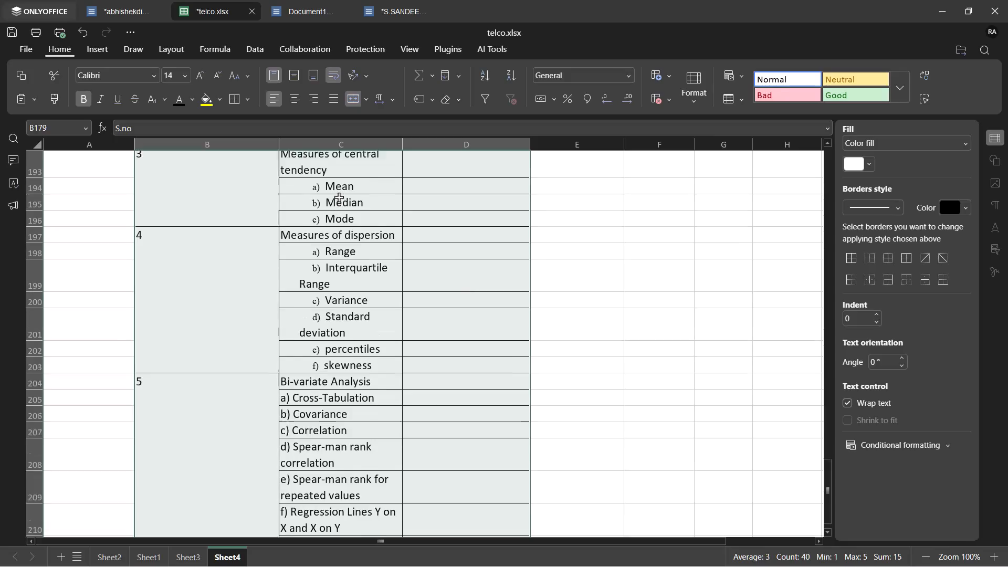
Review the topics in the contents table on Sheet4, from Introduction to statistics to Measures of dispersion.
scroll(339, 197, up, 4)
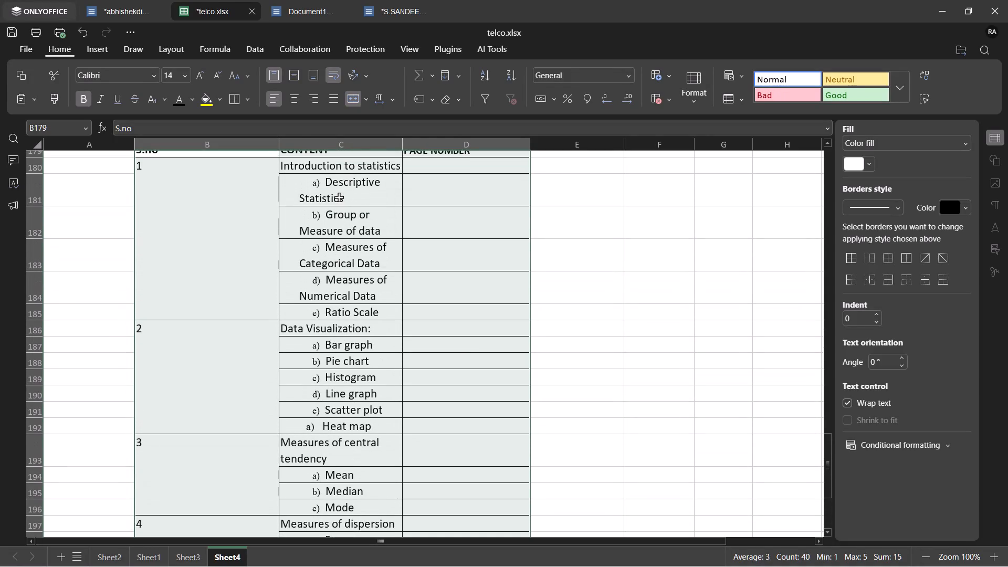
scroll(339, 197, up, 4)
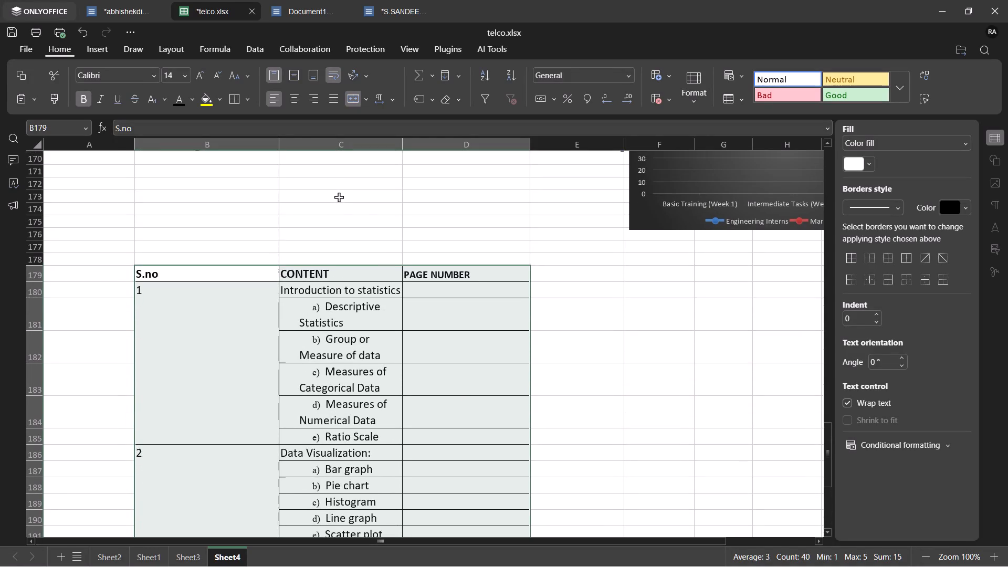
scroll(339, 197, down, 3)
scroll(339, 197, up, 5)
scroll(339, 197, down, 3)
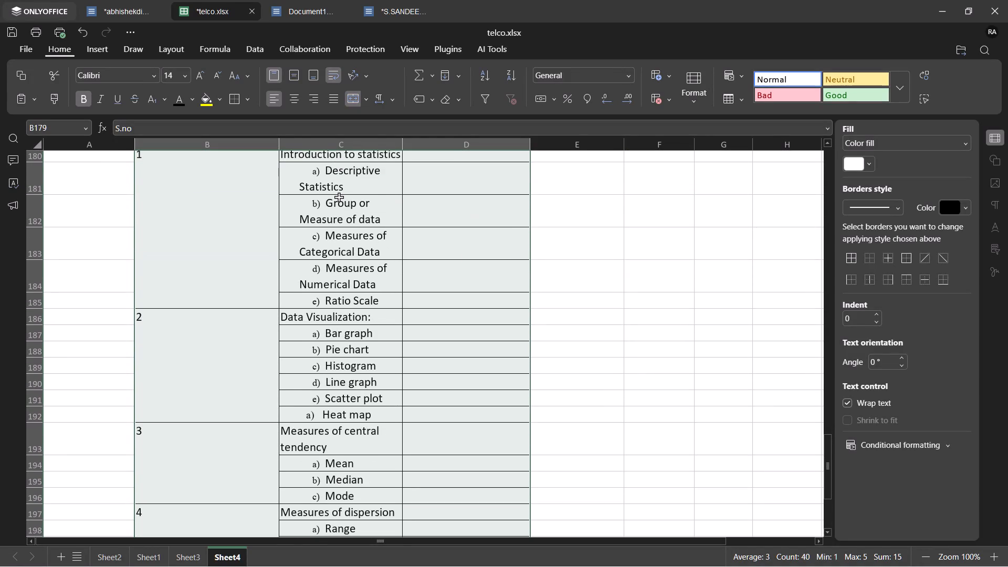
scroll(339, 197, down, 1)
scroll(339, 197, up, 2)
scroll(339, 197, down, 1)
scroll(339, 197, up, 3)
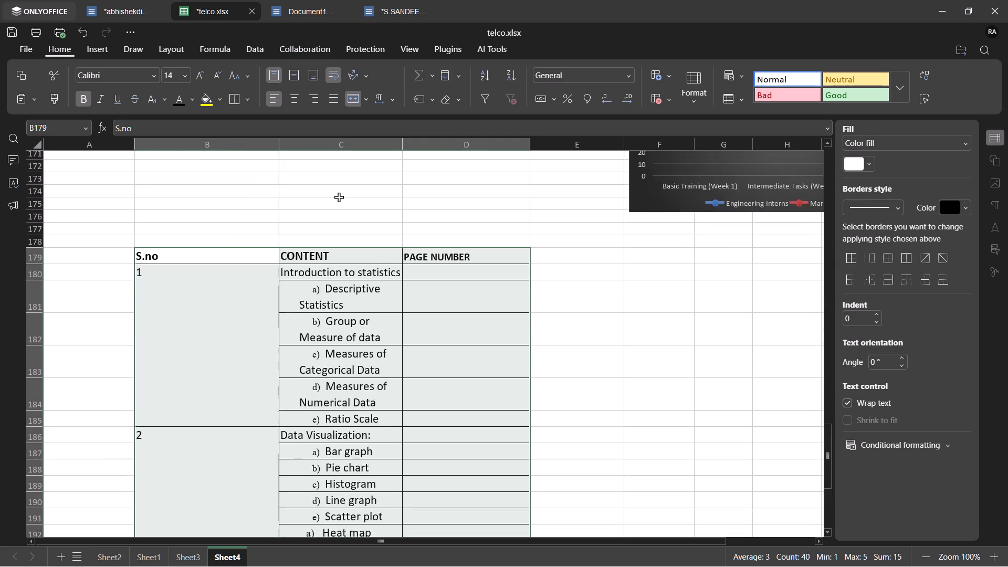
scroll(339, 197, down, 1)
Switch to abhishekdis.docx and look through the pages from the types of data to the 2.1.1 Comparative Bar Graphs heading.
click(127, 10)
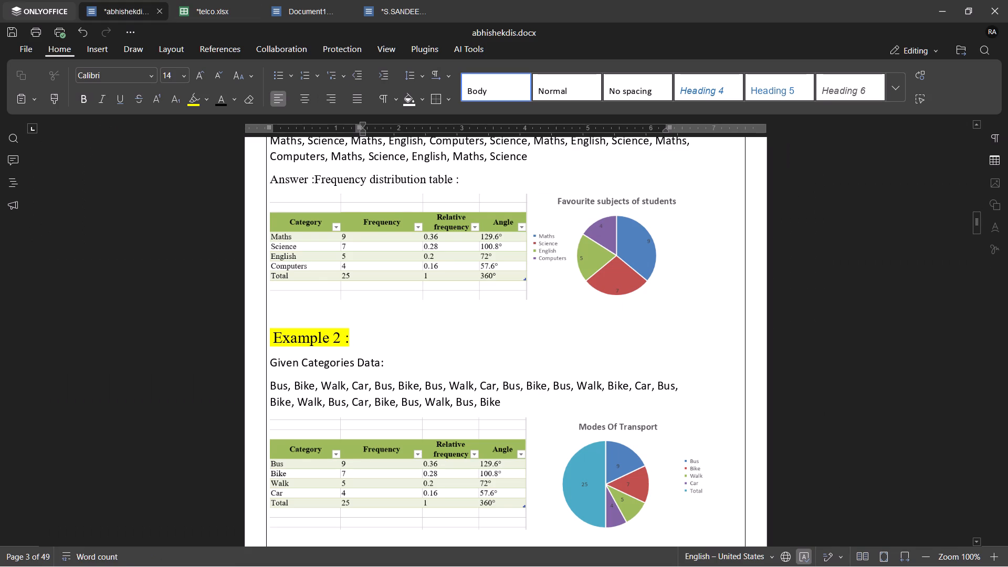
scroll(352, 386, down, 10)
scroll(352, 386, up, 14)
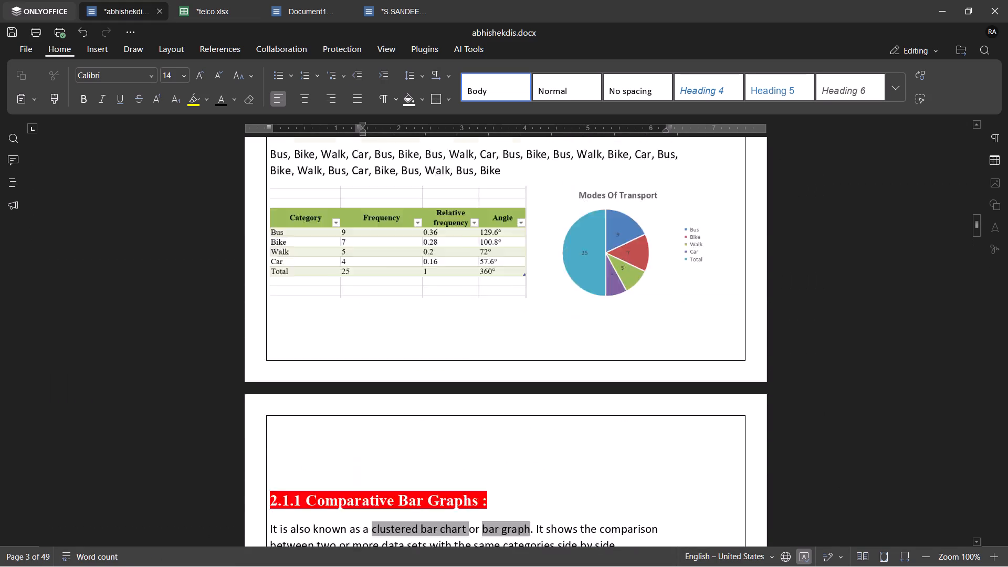
scroll(352, 386, up, 20)
scroll(352, 386, up, 2)
scroll(352, 386, down, 5)
scroll(352, 386, up, 7)
scroll(352, 386, down, 6)
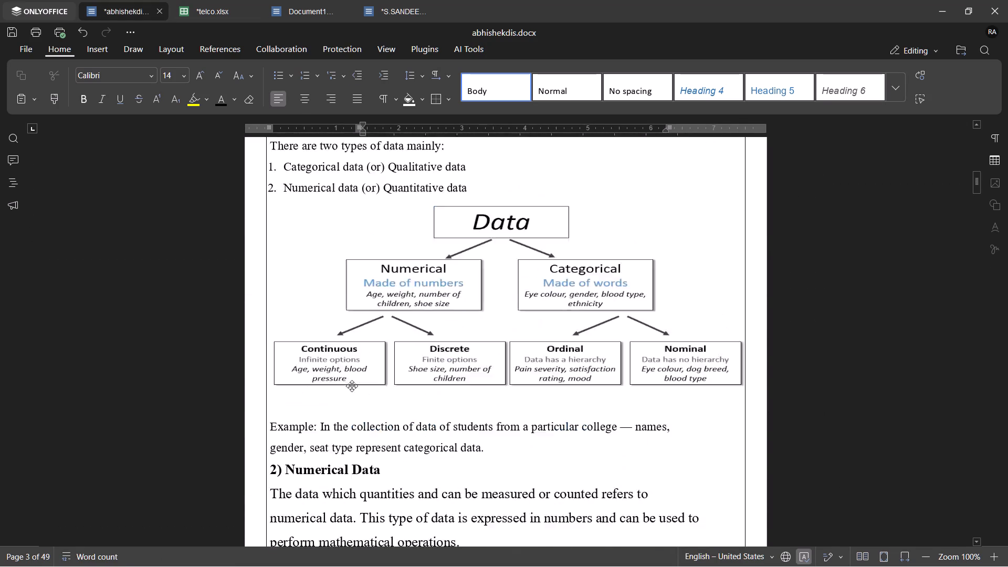
scroll(352, 386, down, 16)
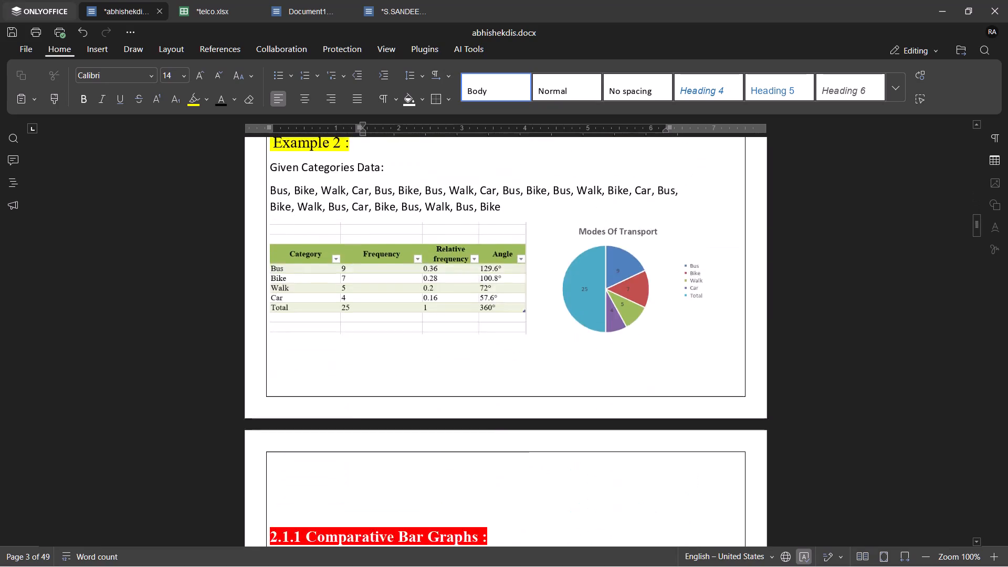
Look through the pages from 2.1.1 Comparative Bar Graphs through the numerical data, line graph and frequency polygon examples.
scroll(352, 386, down, 19)
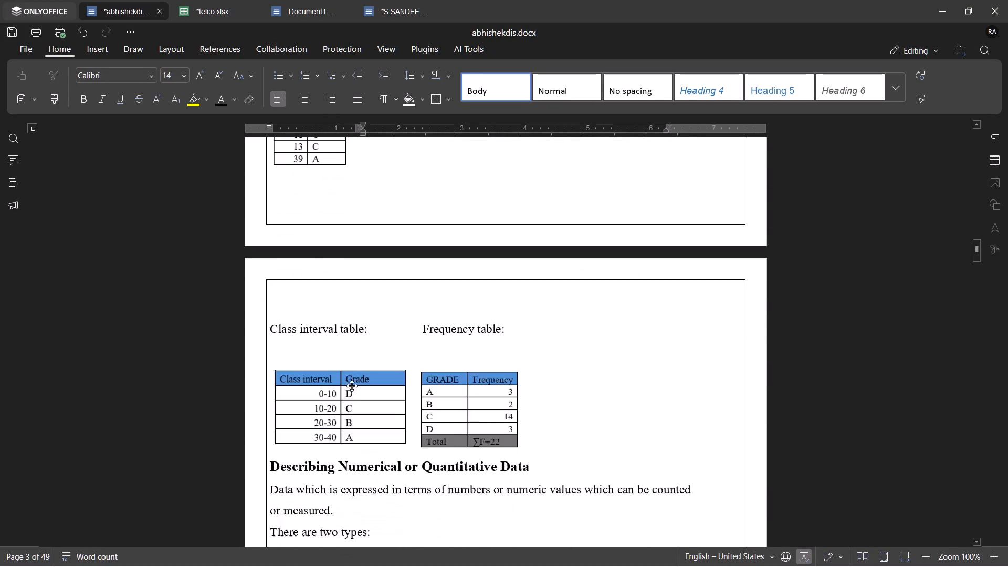
scroll(352, 386, down, 10)
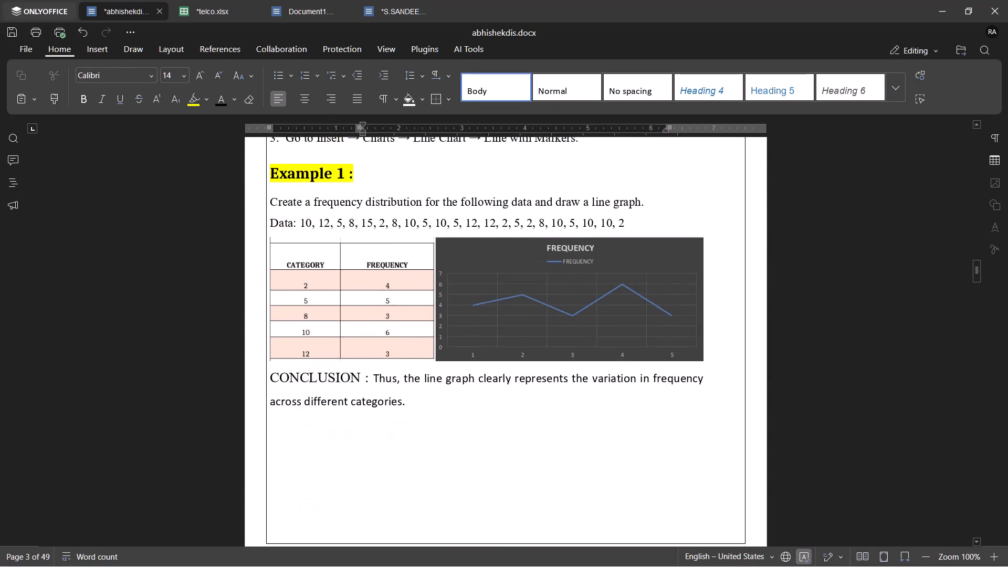
scroll(352, 386, down, 12)
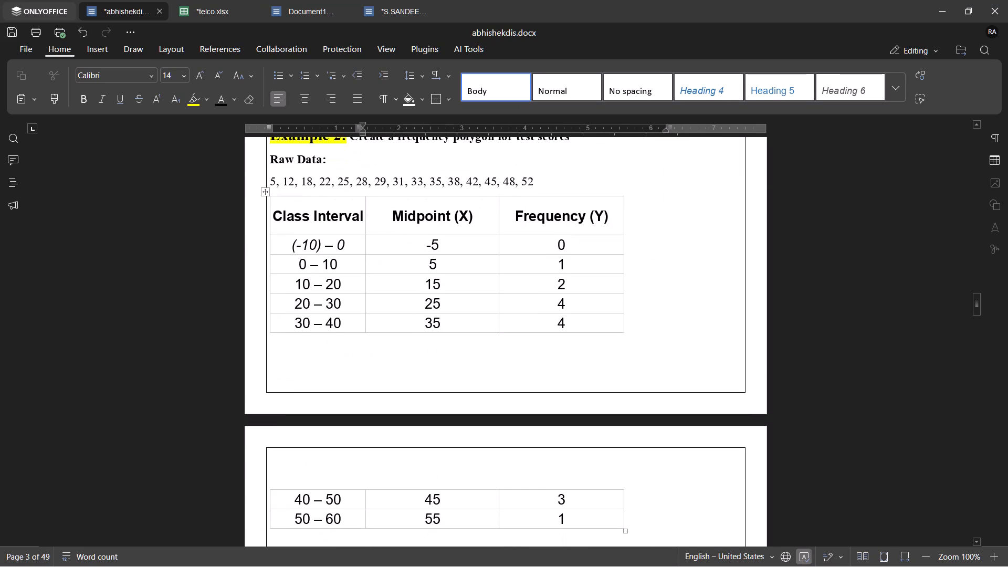
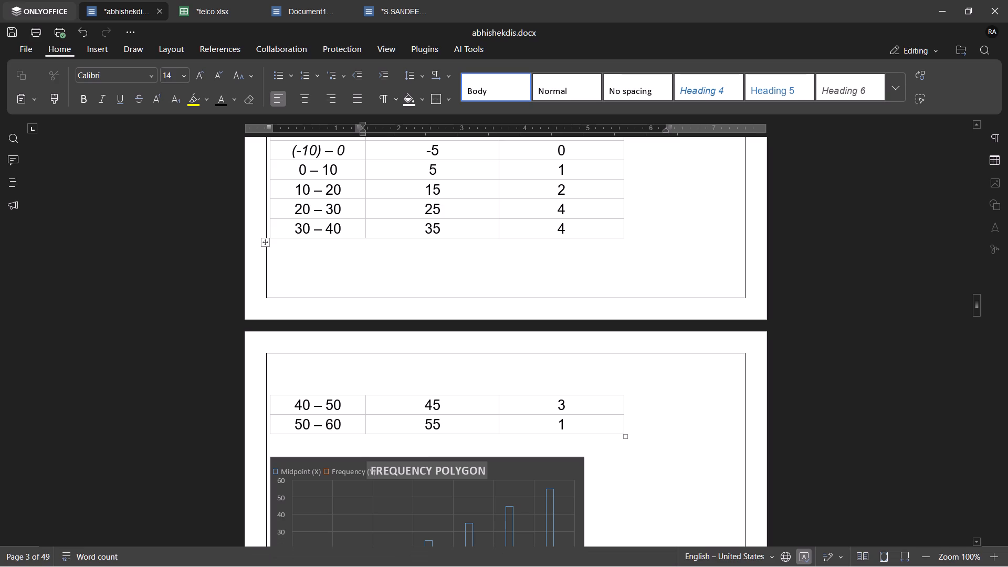
Look through the pages around the frequency polygon and profile plot examples, then recheck sections 2.5 Scatter Plot to 2.7 Frequency Polygon.
scroll(543, 216, down, 11)
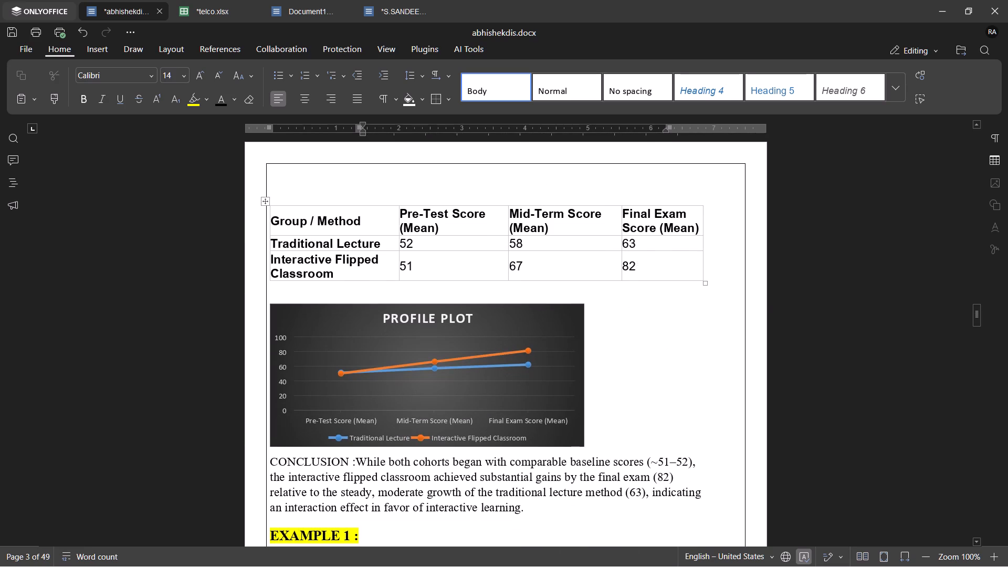
scroll(543, 216, down, 13)
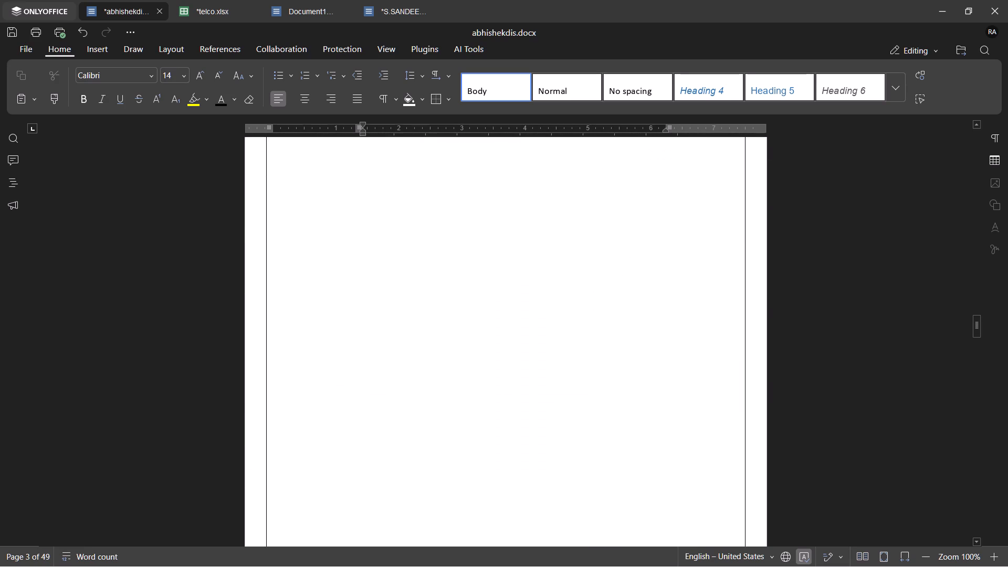
scroll(543, 216, up, 20)
scroll(543, 216, up, 11)
scroll(543, 216, down, 4)
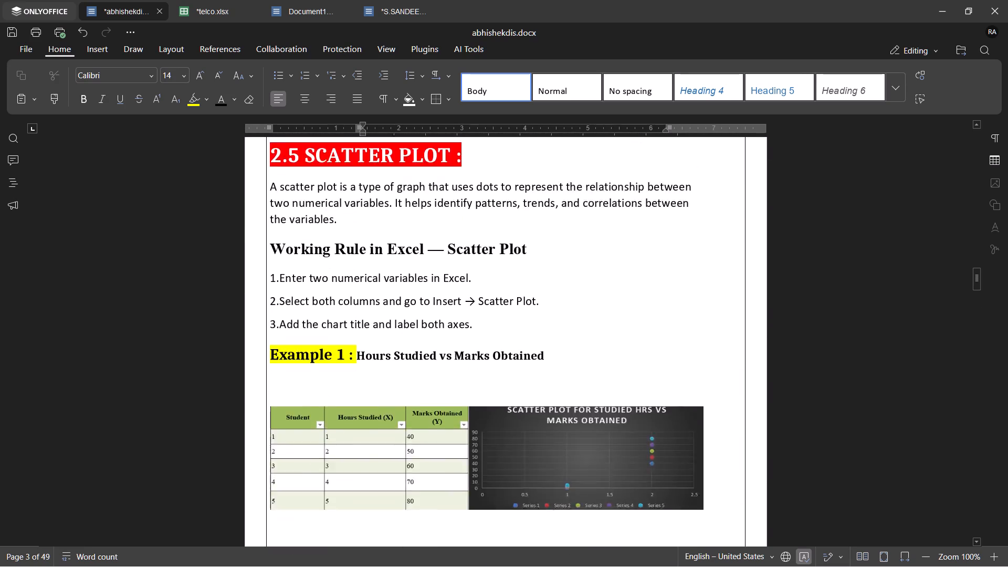
scroll(543, 216, down, 15)
scroll(543, 216, up, 2)
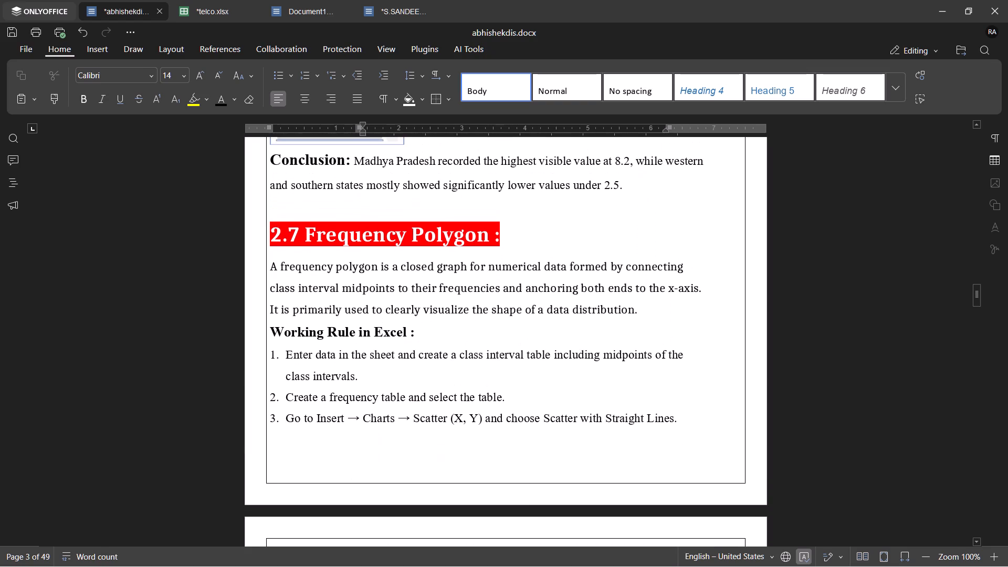
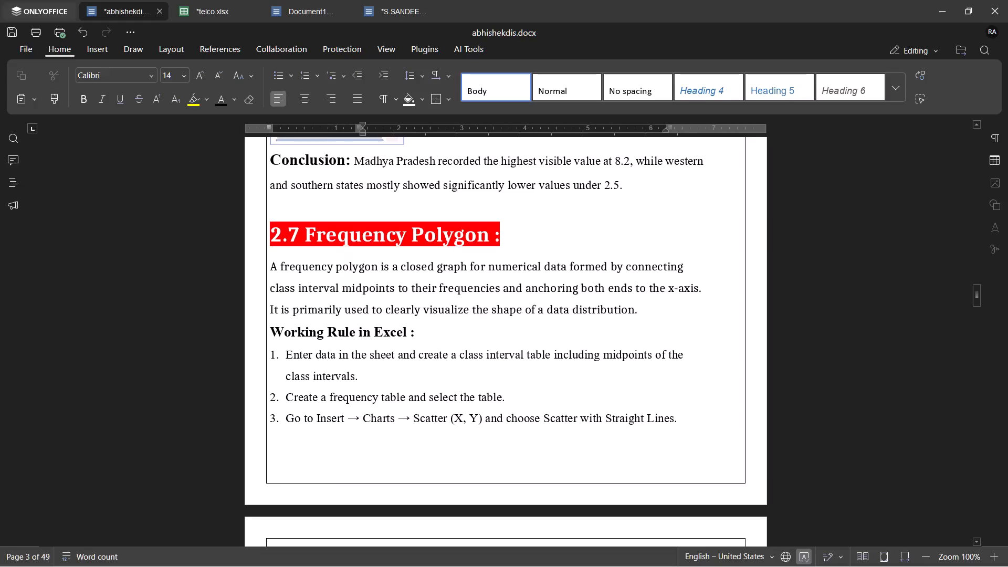
Review the chart sections from 2.3 Histogram to 2.7 Frequency Polygon, checking which pages their headings and examples fall on.
scroll(534, 226, up, 4)
scroll(534, 226, up, 20)
scroll(534, 226, up, 2)
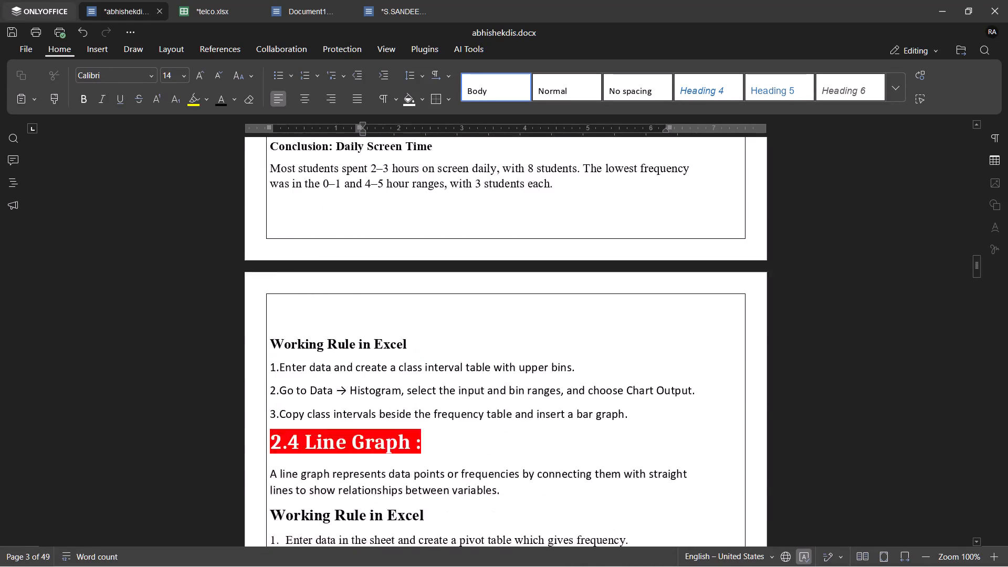
scroll(534, 226, up, 10)
scroll(534, 226, down, 17)
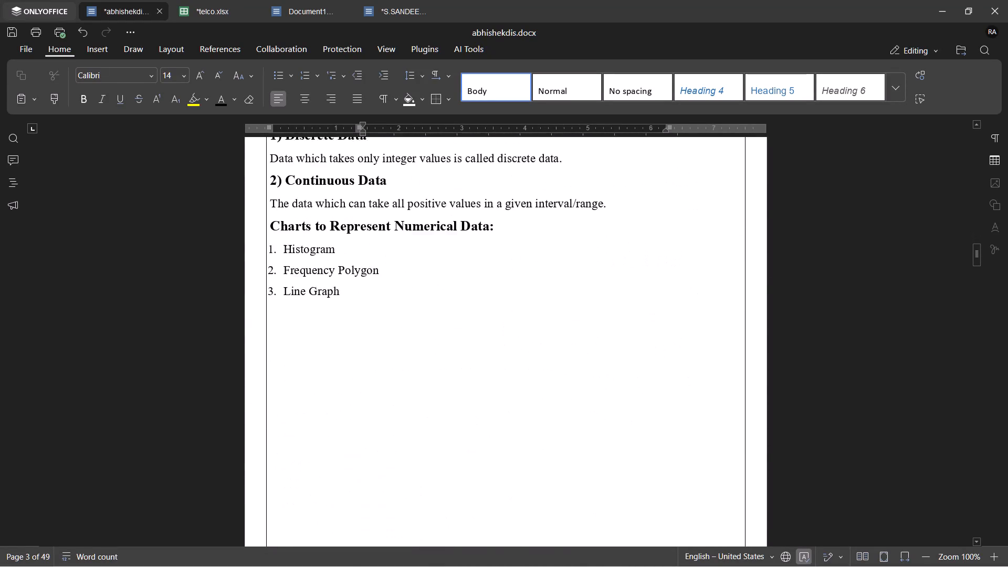
scroll(534, 226, down, 10)
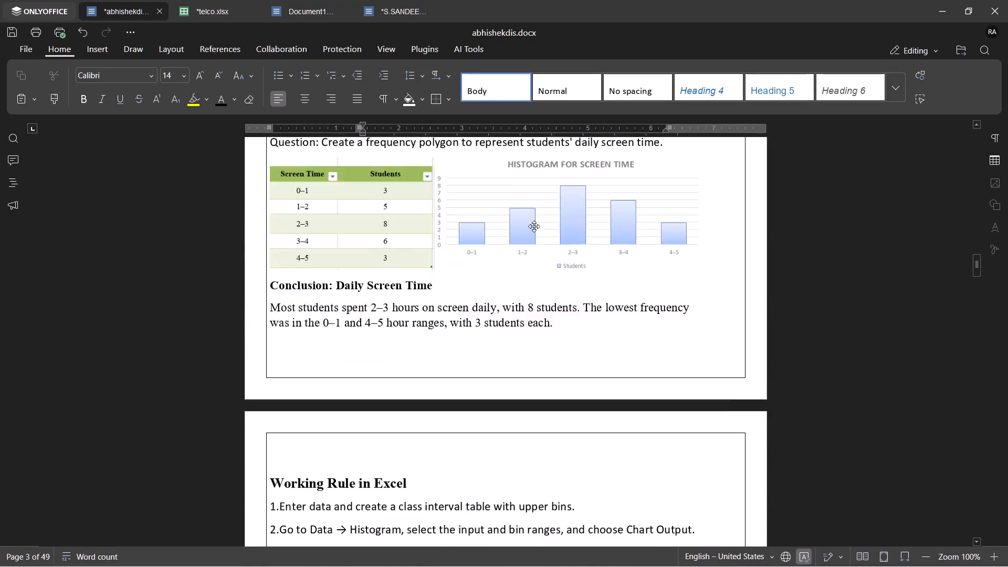
scroll(534, 226, down, 7)
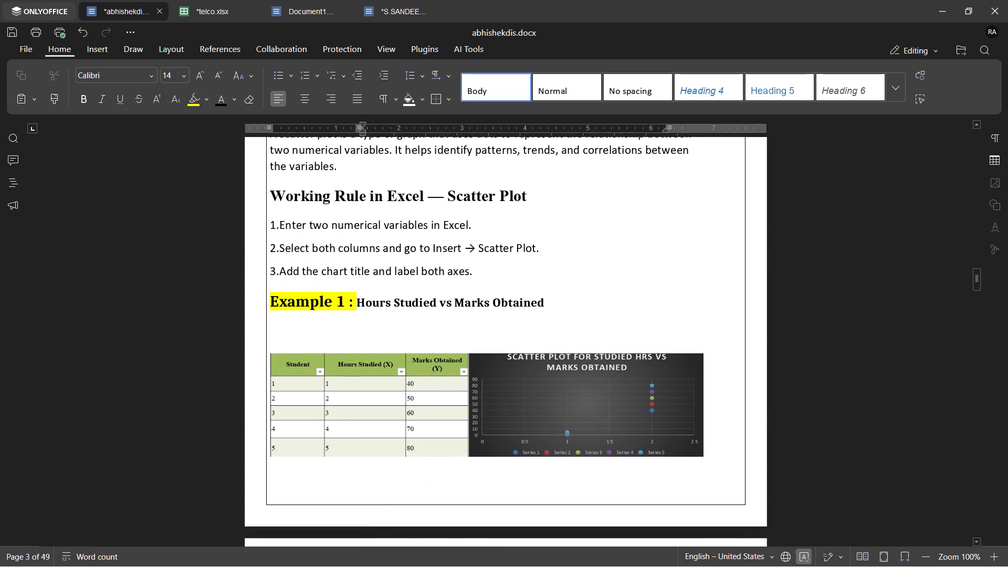
scroll(534, 226, down, 9)
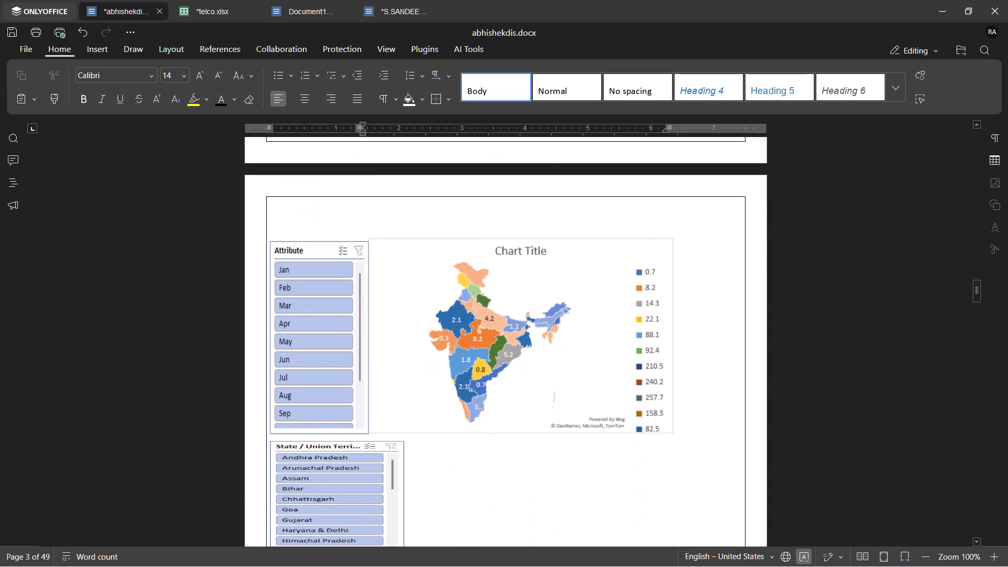
scroll(534, 226, down, 1)
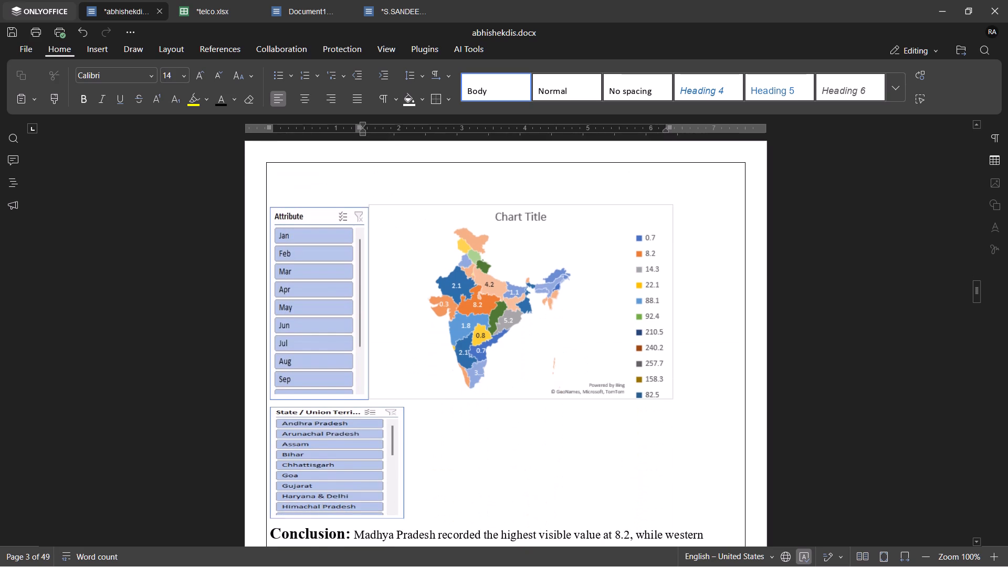
scroll(534, 226, up, 7)
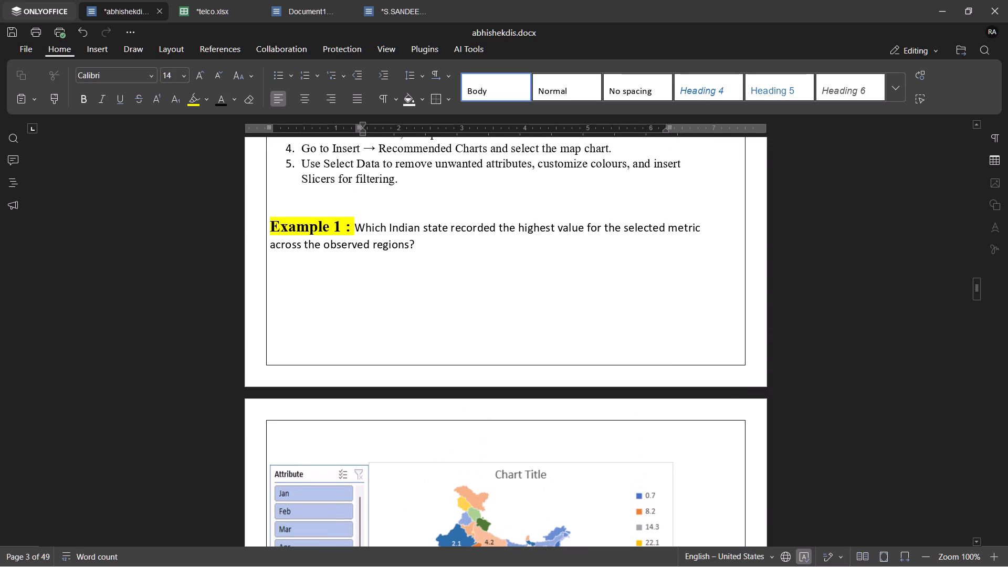
scroll(534, 226, down, 5)
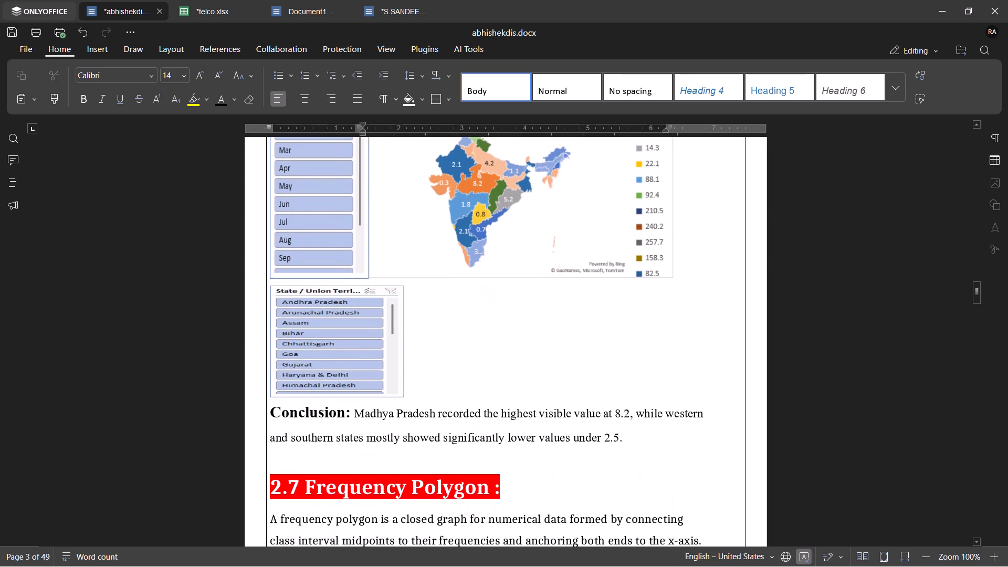
scroll(534, 226, down, 4)
scroll(534, 226, up, 6)
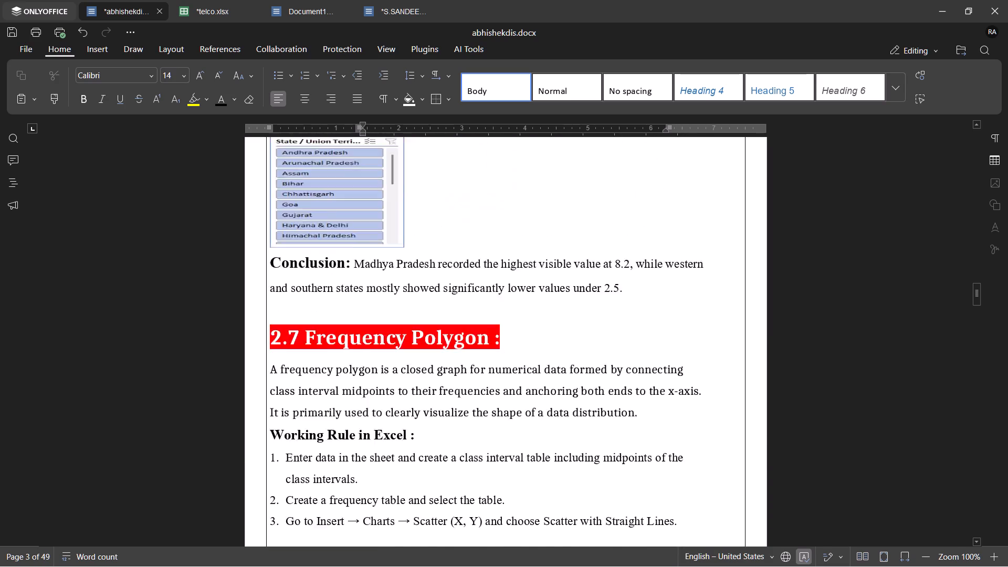
scroll(534, 226, up, 20)
scroll(534, 226, up, 5)
scroll(534, 226, down, 4)
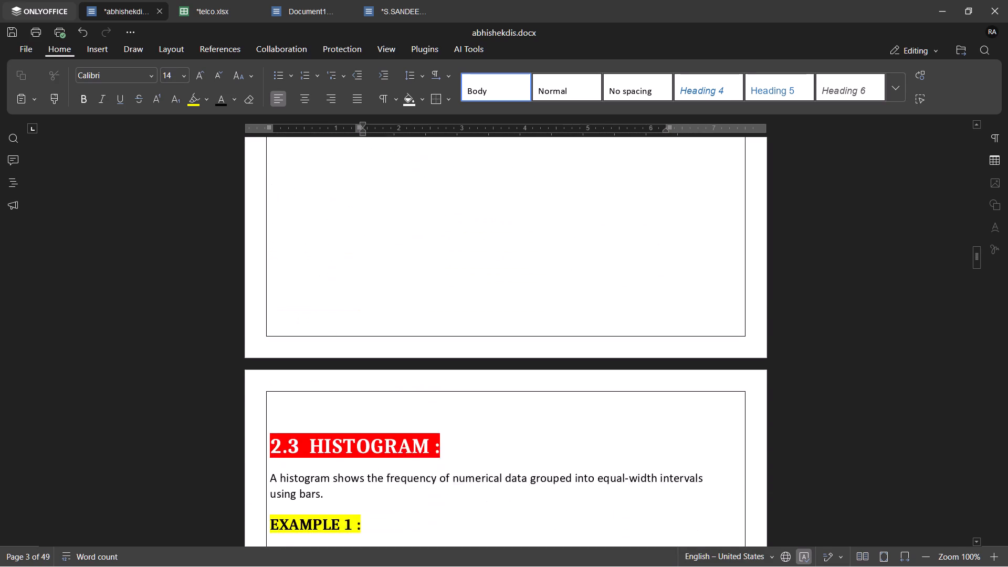
Copy the entire table under the TABLE OF CONTENT heading, from the S.no and CONTENT header through row 5, Bi-variate Analysis.
scroll(534, 226, down, 3)
scroll(534, 226, up, 3)
scroll(534, 226, down, 1)
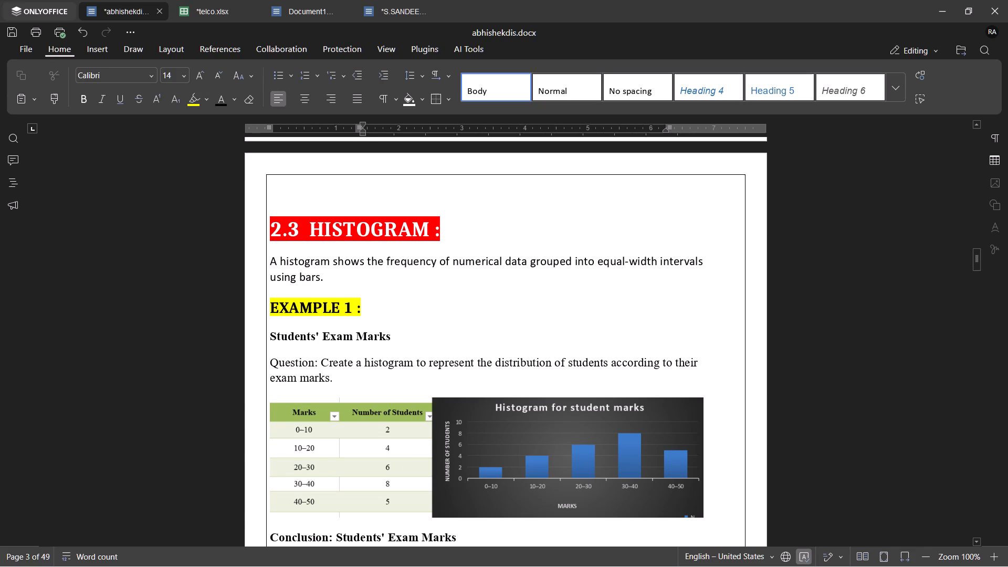
scroll(534, 226, up, 14)
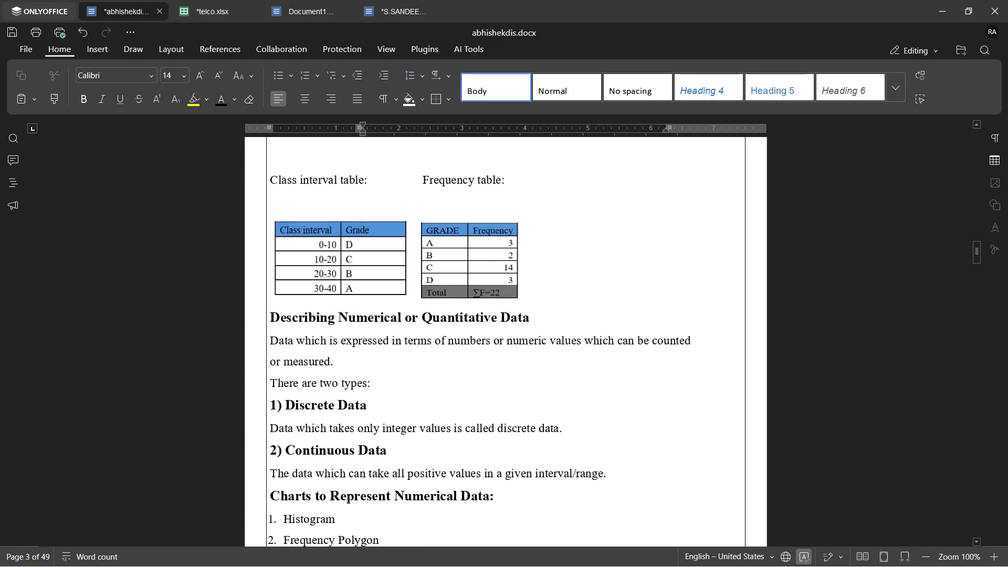
scroll(534, 226, up, 20)
scroll(534, 226, up, 20)
scroll(534, 226, up, 19)
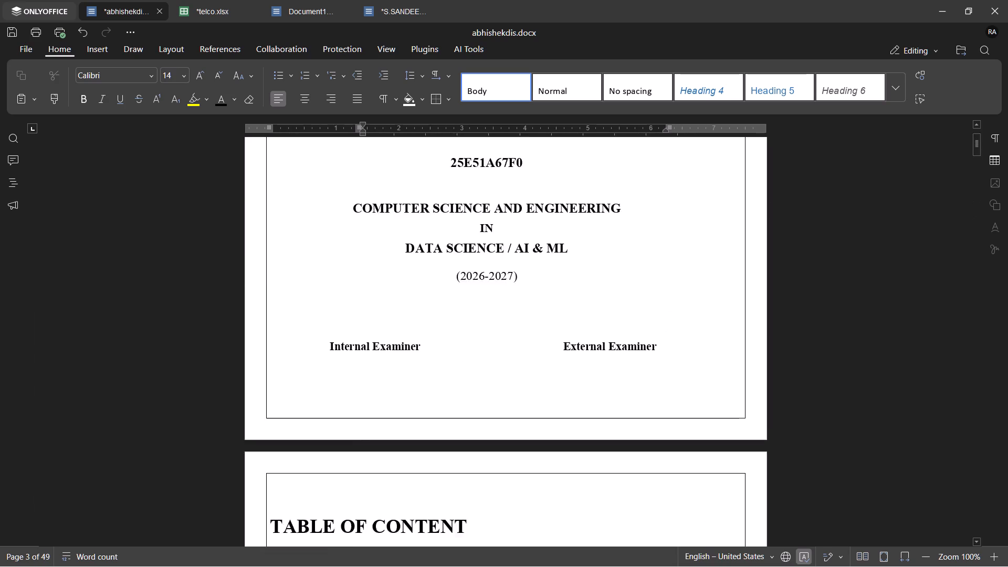
scroll(534, 226, up, 4)
scroll(534, 226, down, 9)
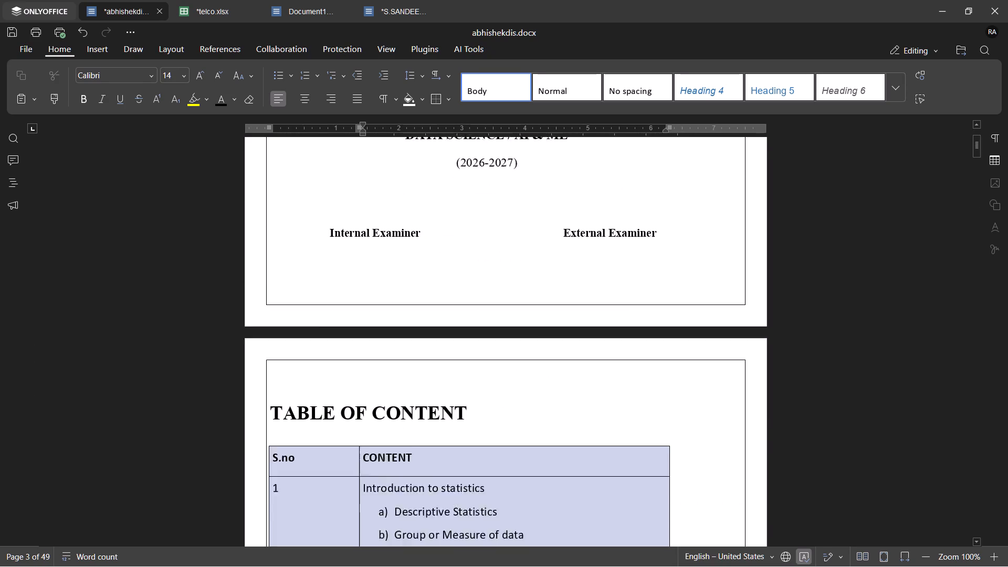
scroll(534, 226, down, 1)
scroll(534, 226, up, 3)
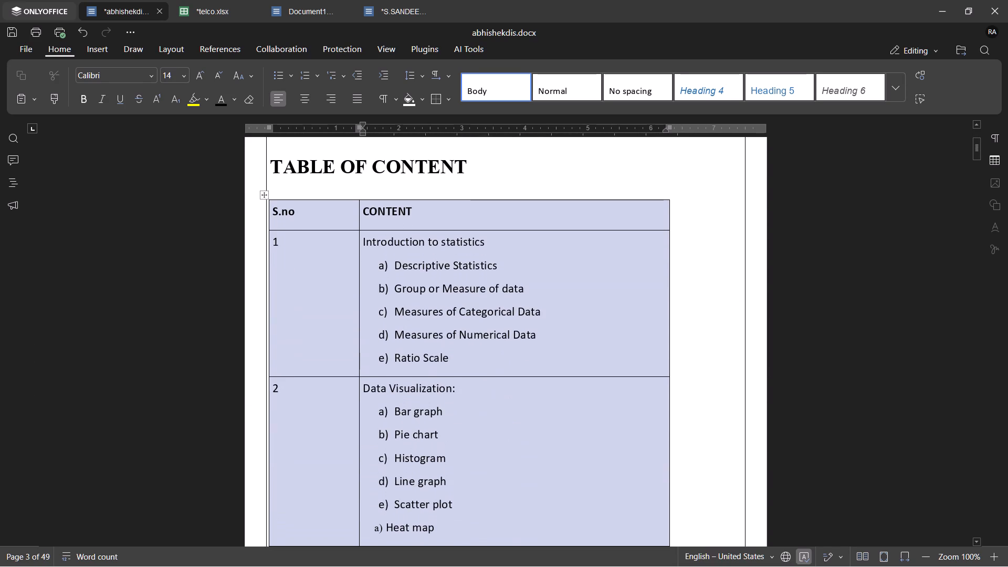
drag(272, 207, 394, 566)
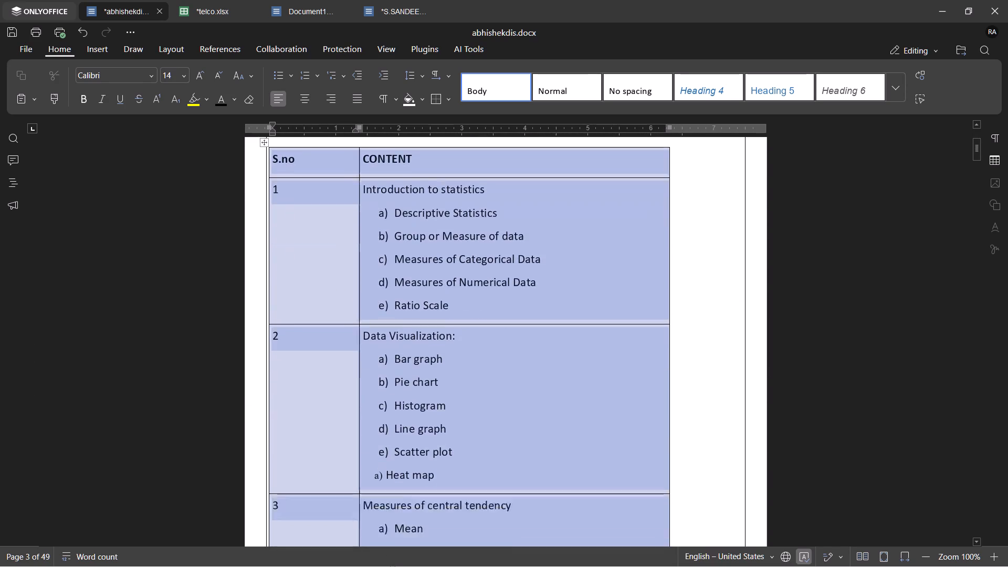
drag(394, 566, 512, 332)
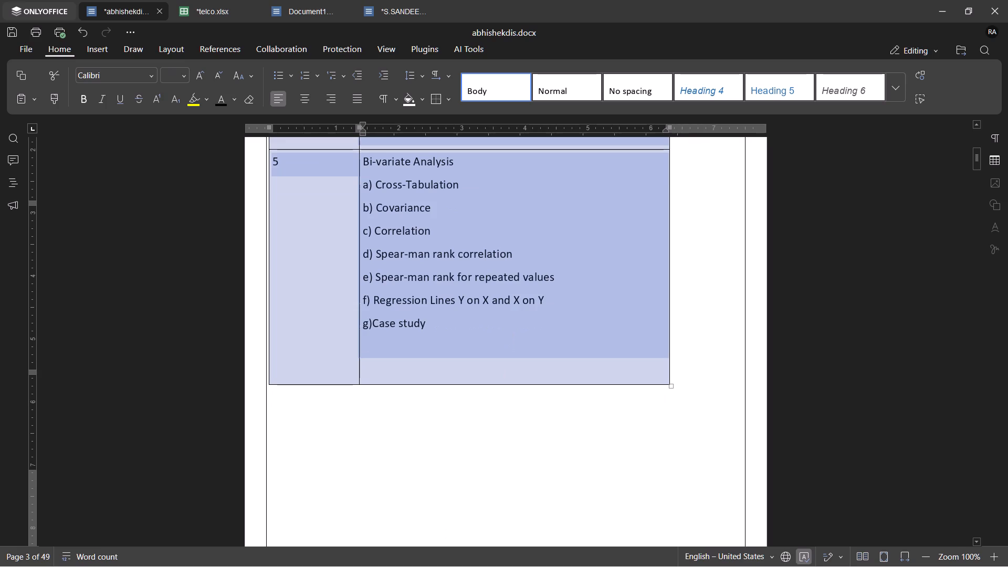
key(ctrl+c)
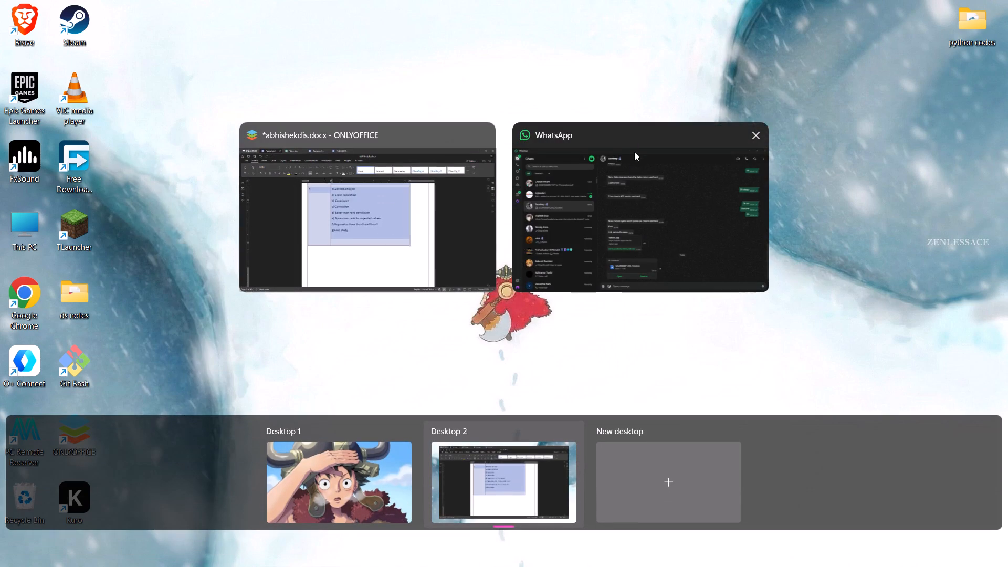
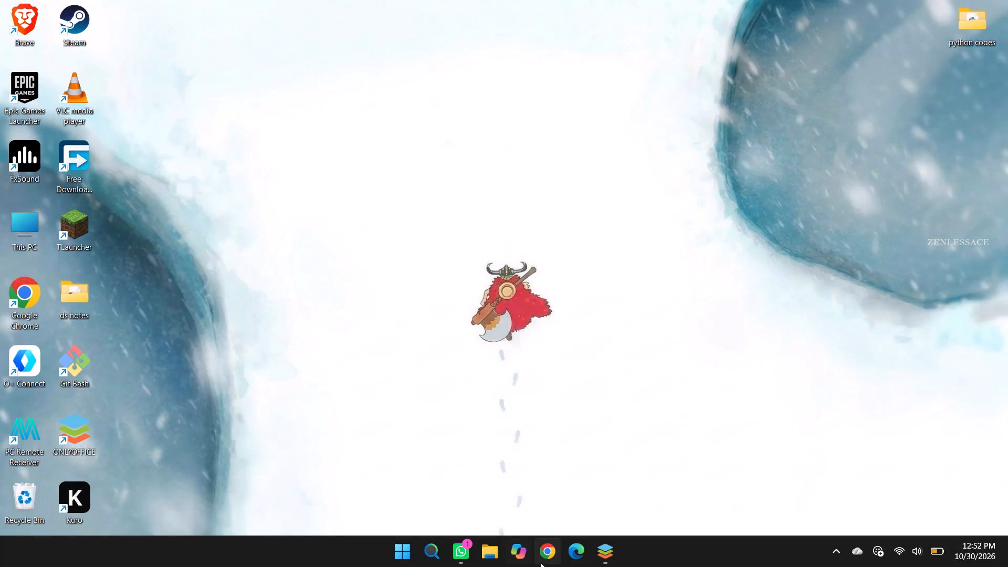
Open Google Chrome and paste the copied table of contents into the address bar of the new tab.
click(545, 562)
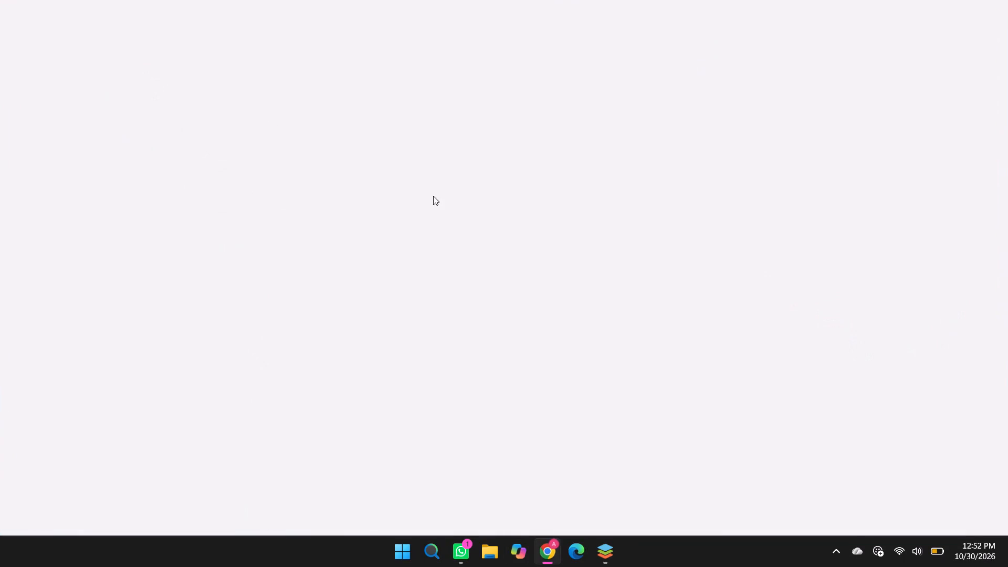
click(441, 20)
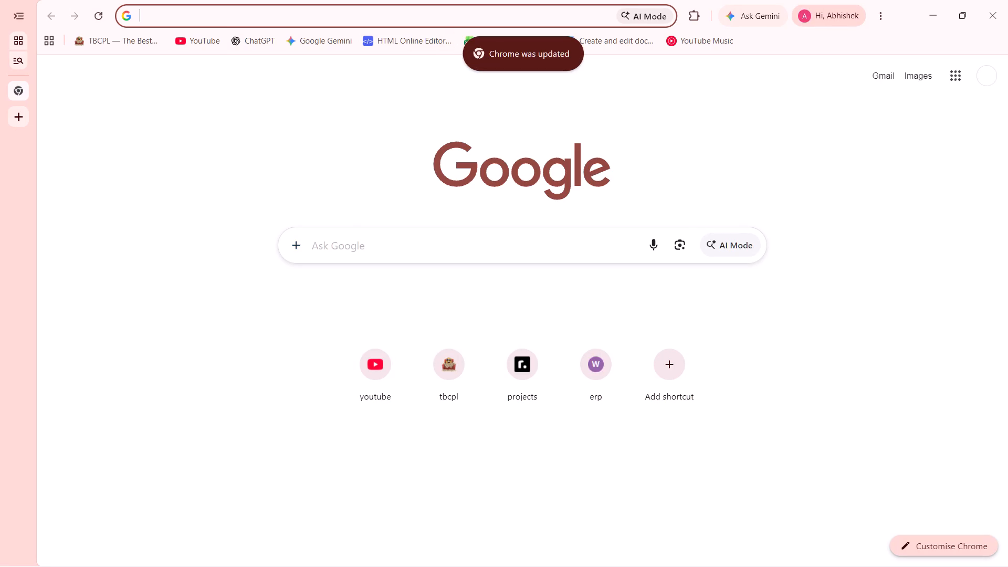
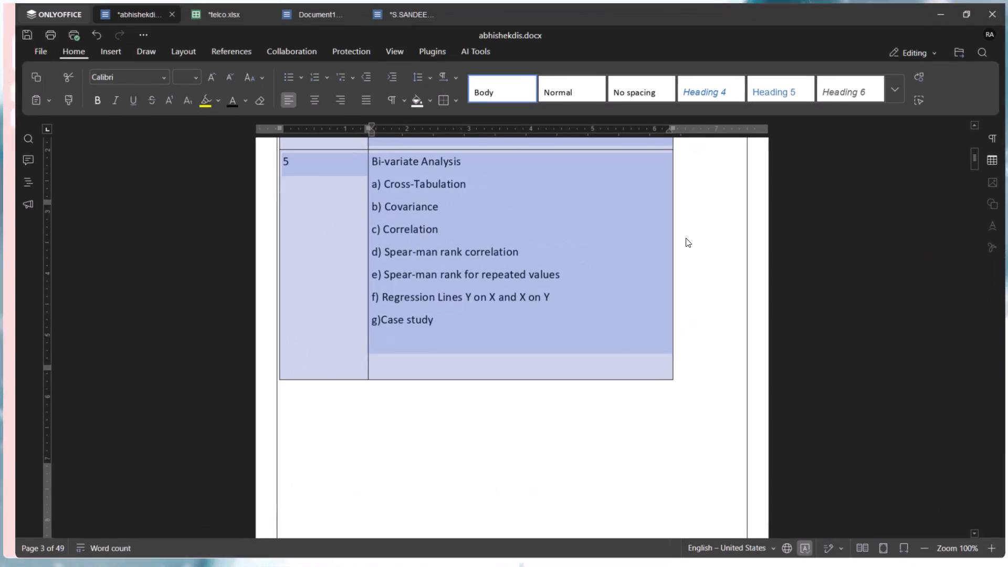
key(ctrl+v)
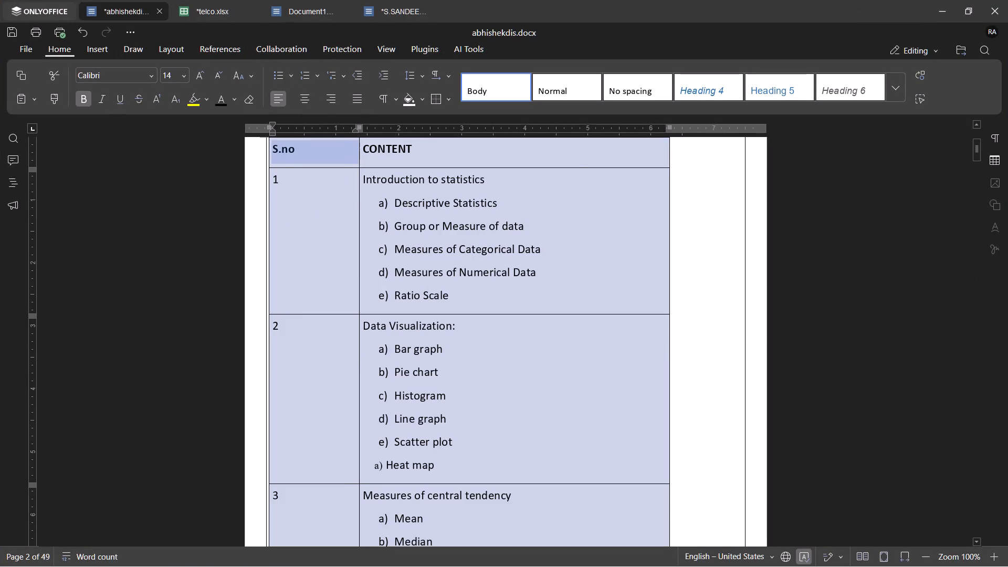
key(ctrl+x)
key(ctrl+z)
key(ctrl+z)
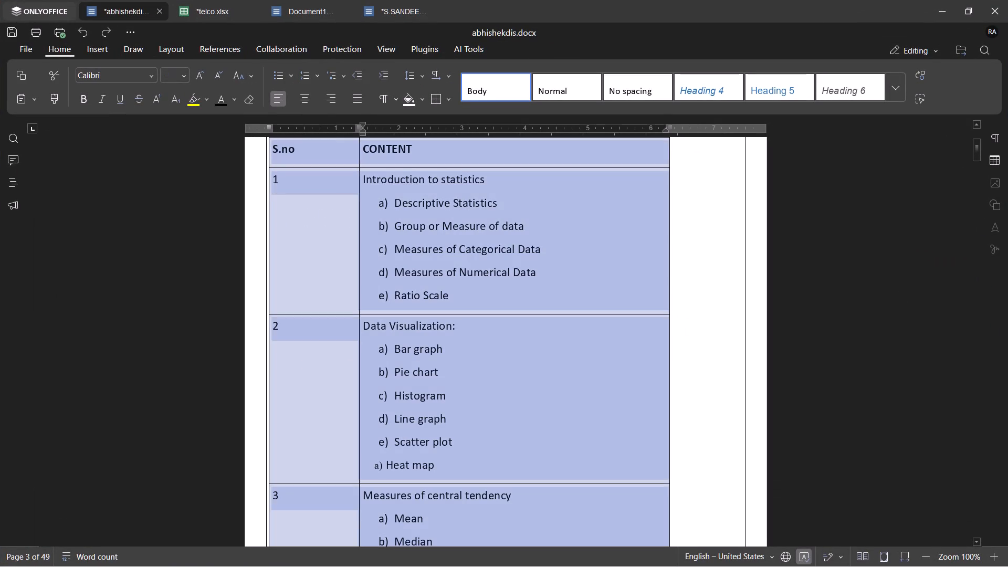
Copy the whole S.no and CONTENT table from abhishekdis.docx in ONLYOFFICE.
key(ctrl+c)
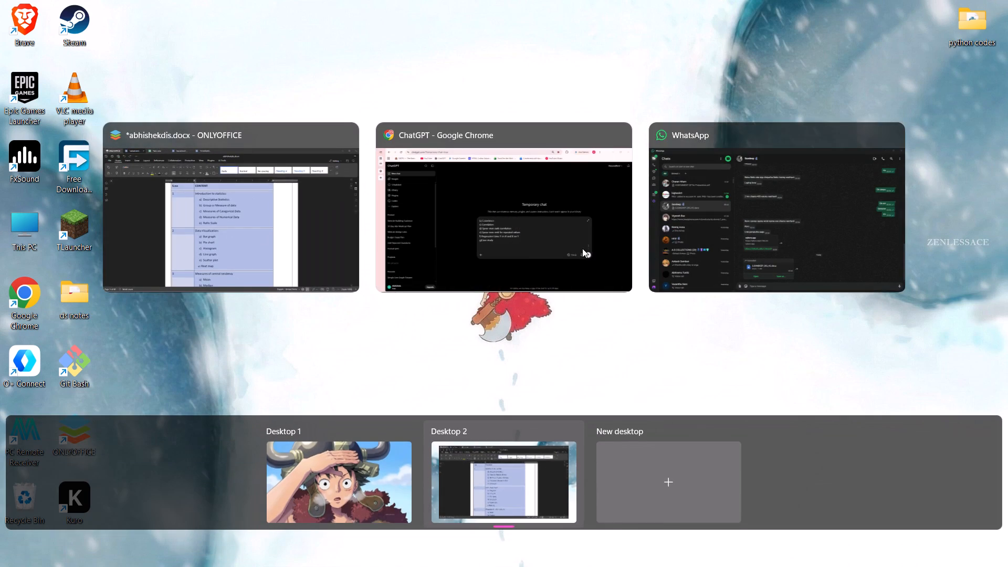
click(499, 235)
click(518, 228)
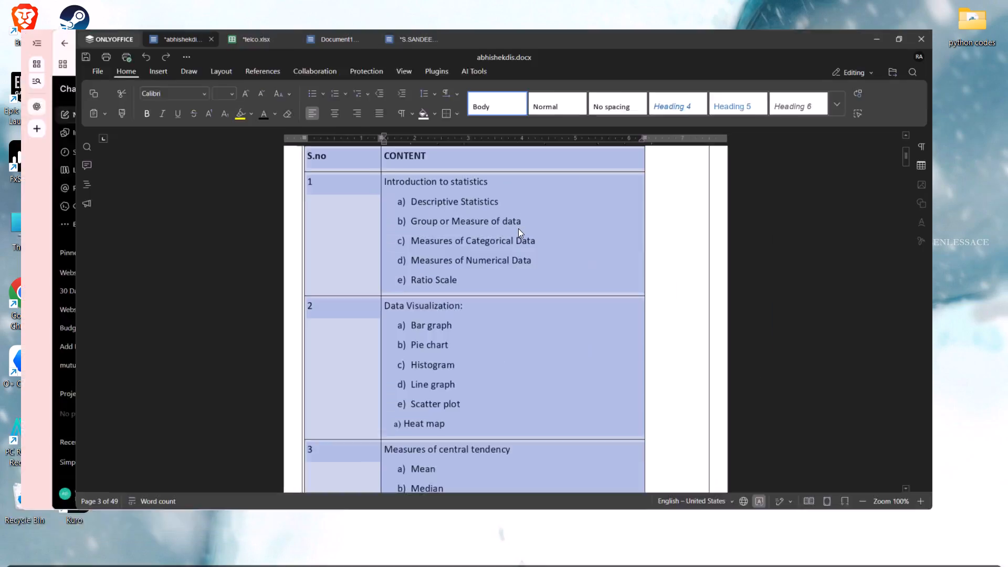
Look over the contents table's five sections and find where section 1, Introduction to Statistics, begins after it.
scroll(448, 264, down, 10)
scroll(448, 264, up, 4)
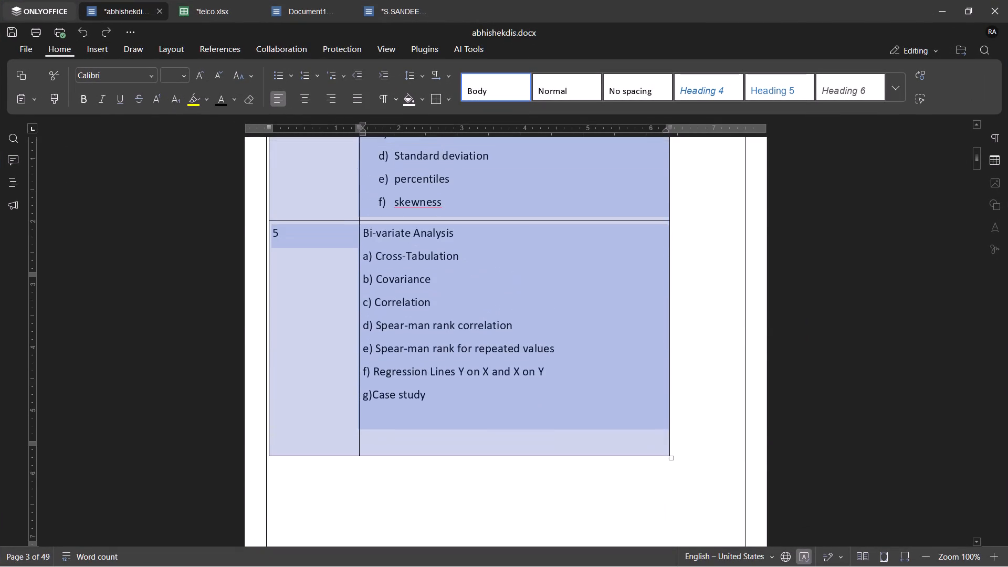
scroll(448, 264, up, 3)
scroll(448, 264, down, 3)
scroll(448, 264, up, 9)
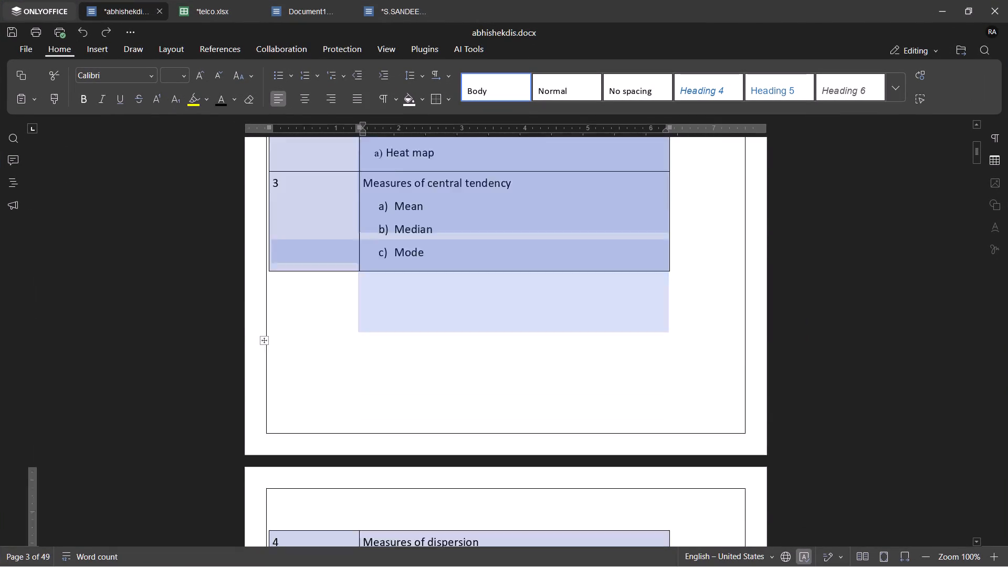
scroll(448, 264, up, 5)
scroll(448, 264, down, 9)
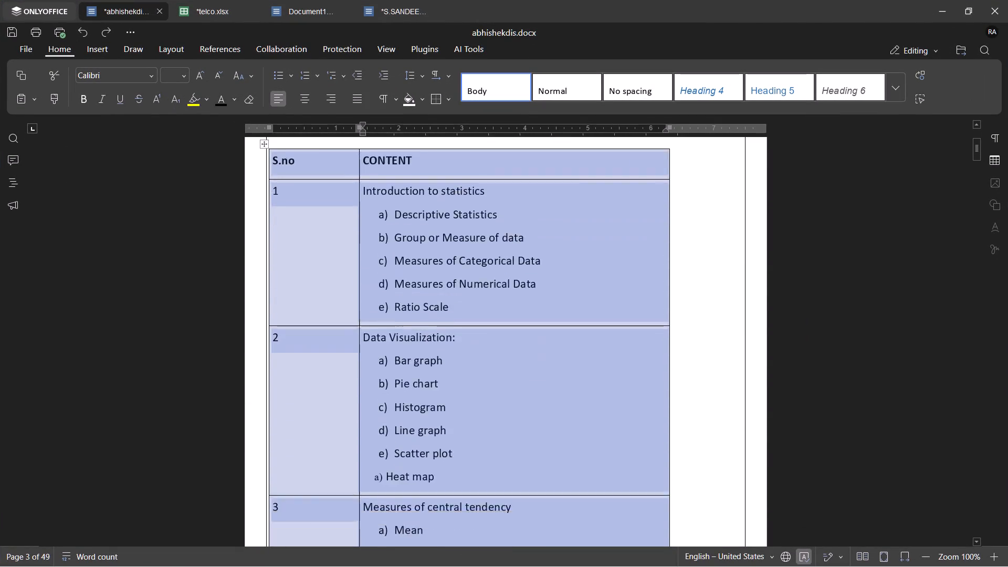
scroll(448, 264, down, 9)
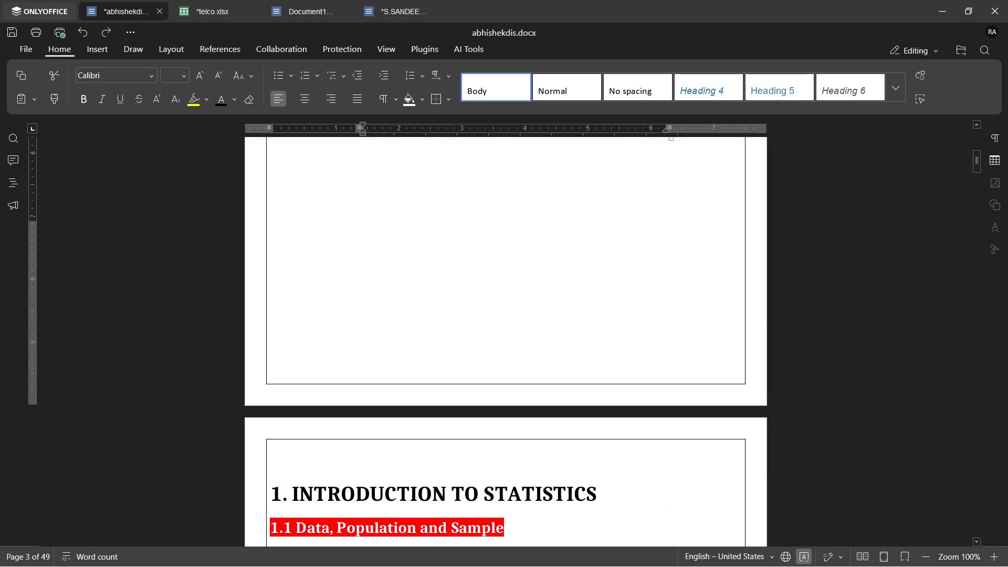
scroll(448, 264, down, 3)
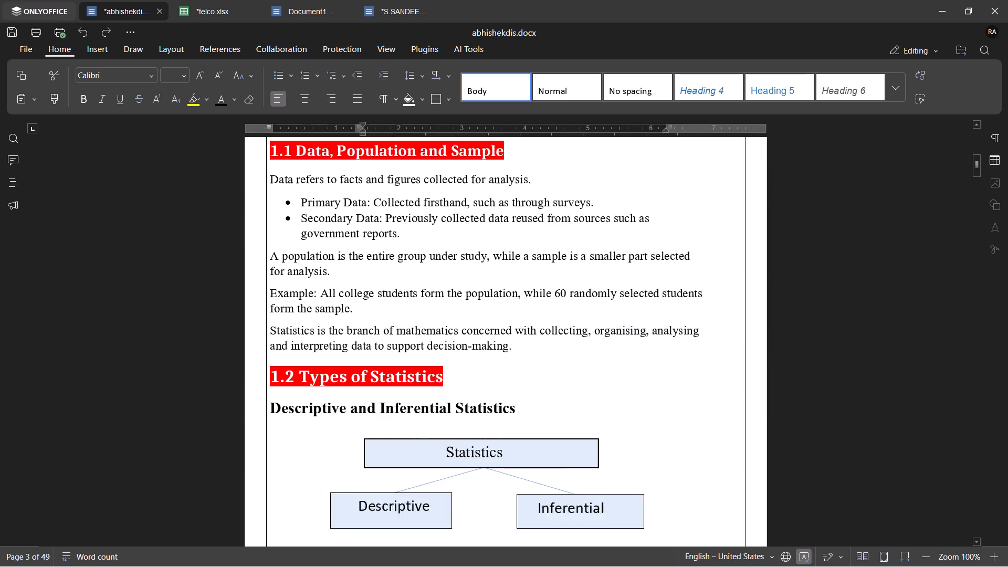
scroll(448, 264, down, 2)
scroll(448, 264, up, 7)
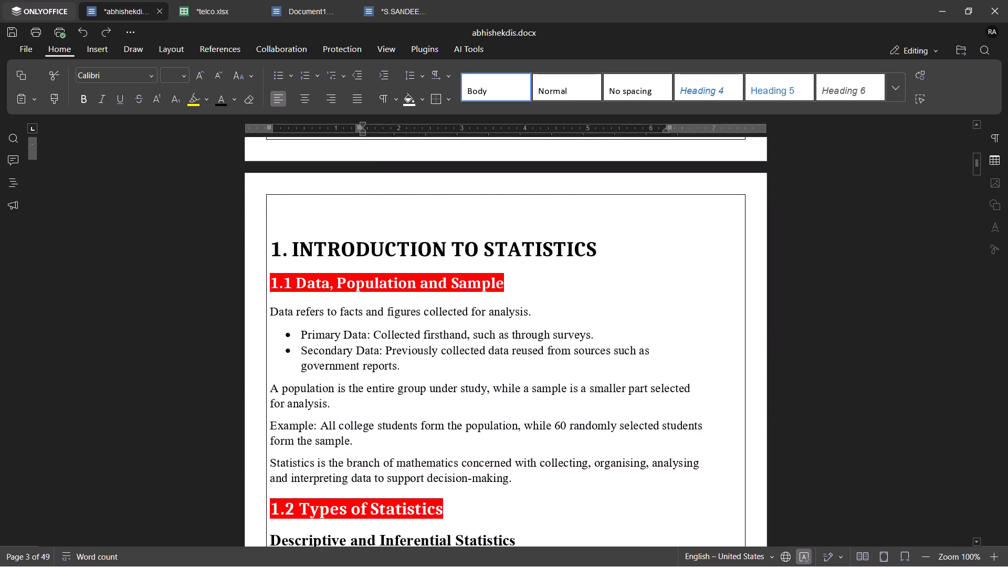
scroll(448, 264, up, 6)
scroll(448, 264, down, 7)
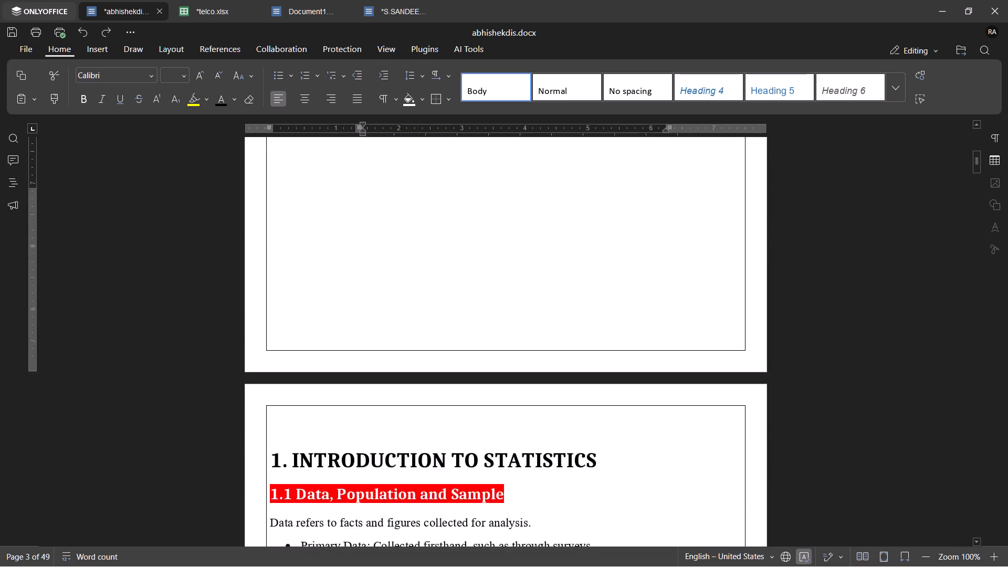
scroll(448, 264, down, 1)
Select the body text of abhishekdis.docx continuously from 1. Introduction to Statistics onward, through the charts and descriptive statistics into the Unit-4 Covariance section.
drag(272, 193, 344, 566)
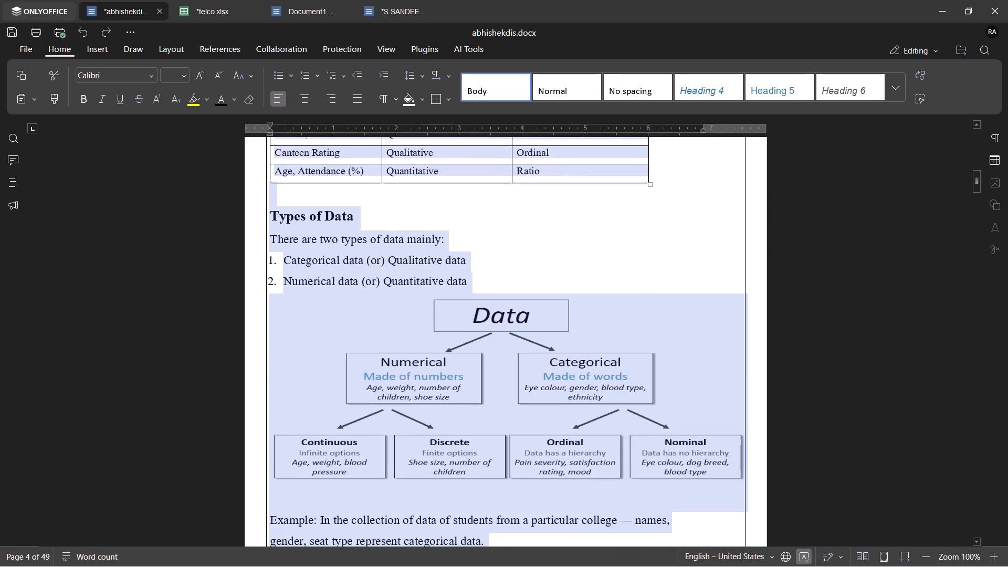
drag(344, 566, 348, 566)
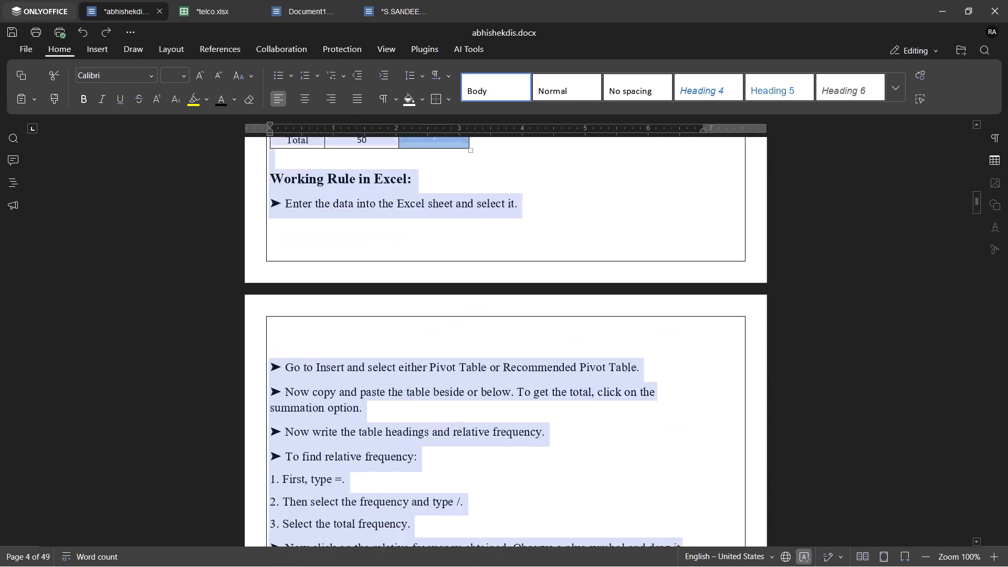
drag(348, 566, 467, 566)
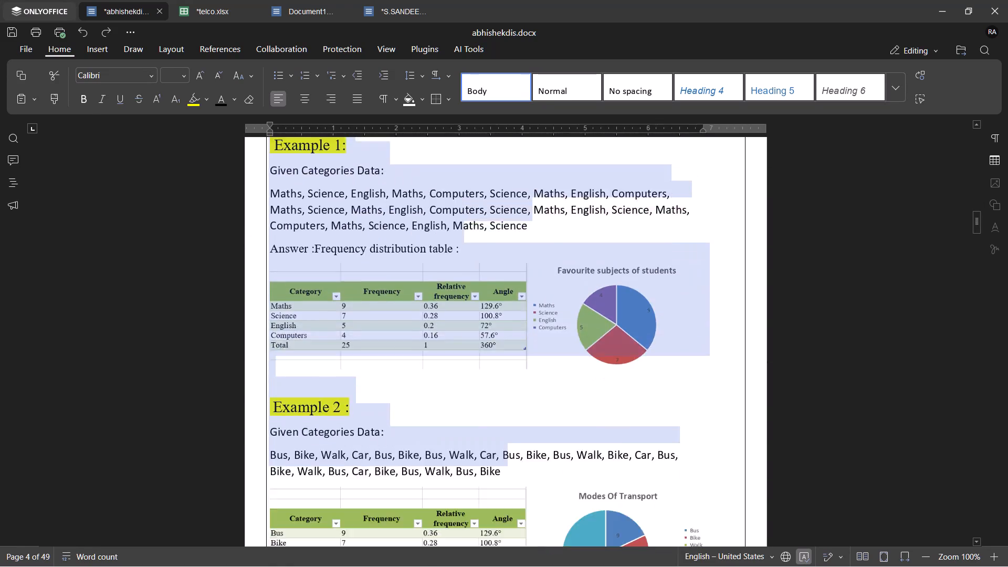
drag(467, 566, 431, 566)
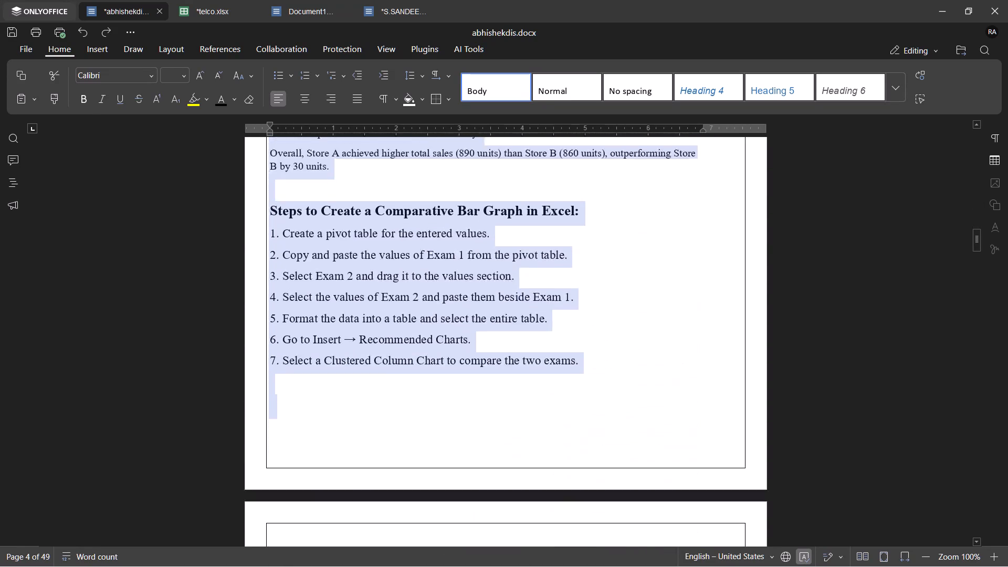
drag(431, 566, 439, 566)
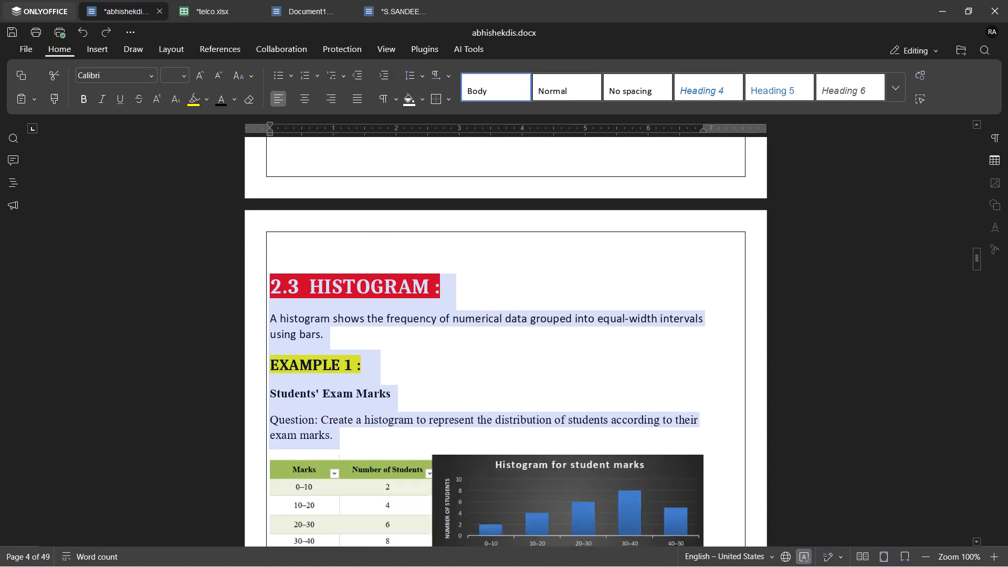
drag(439, 566, 460, 566)
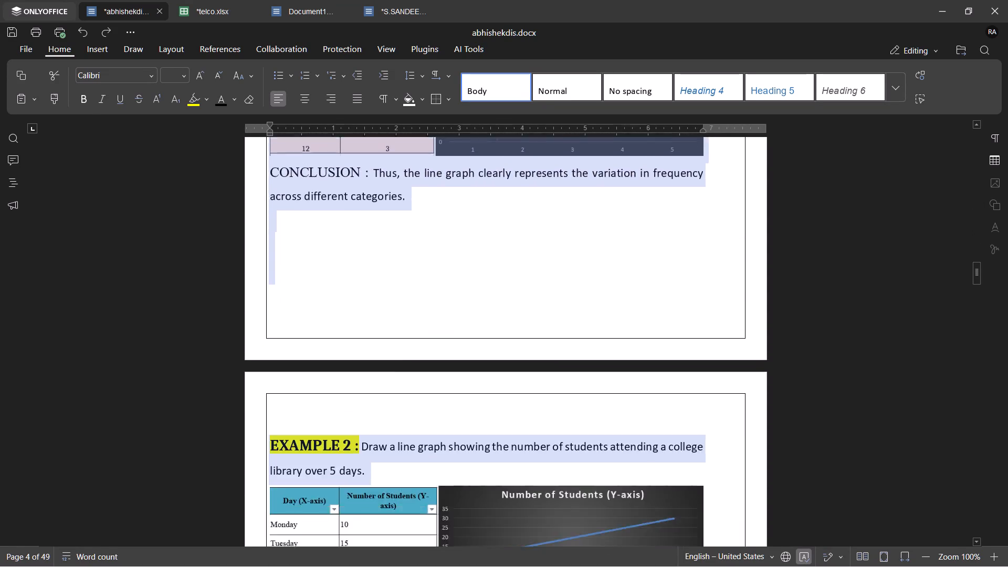
drag(460, 566, 456, 566)
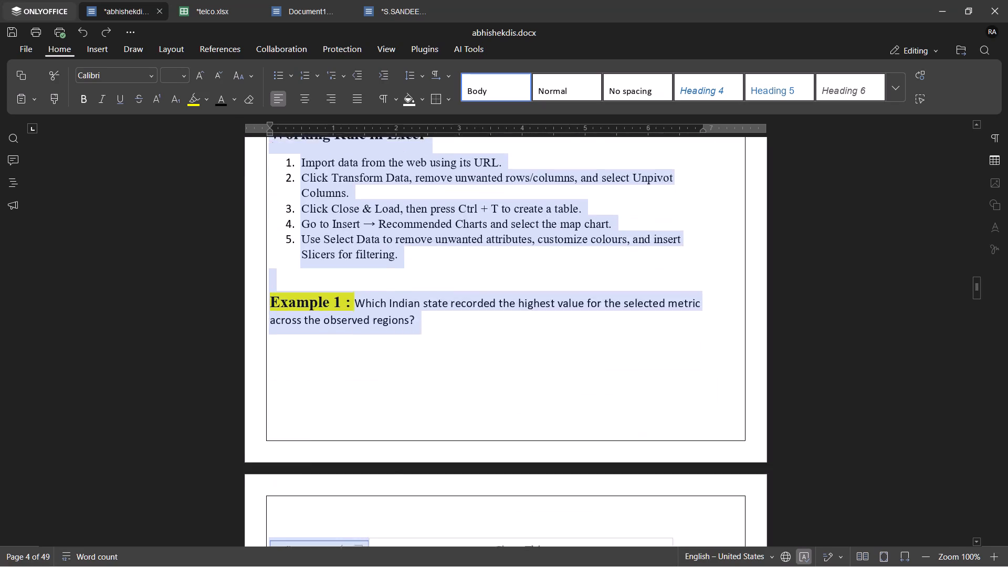
drag(456, 566, 455, 566)
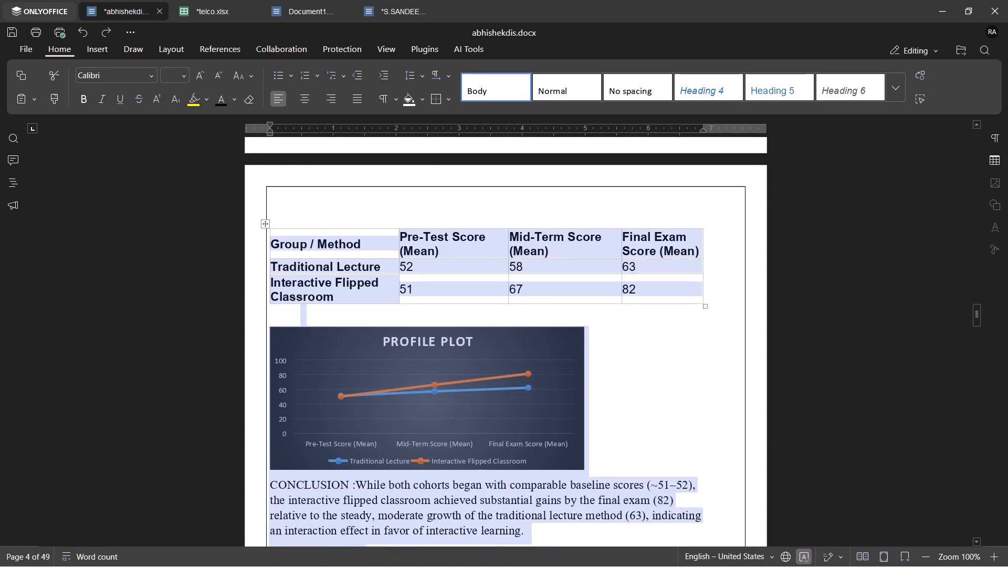
drag(455, 566, 442, 566)
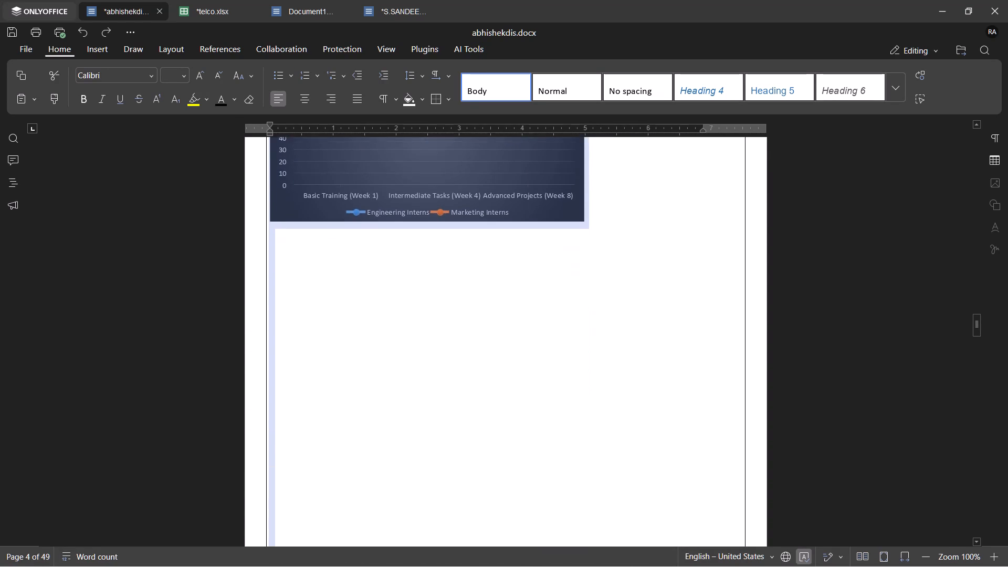
drag(442, 566, 453, 566)
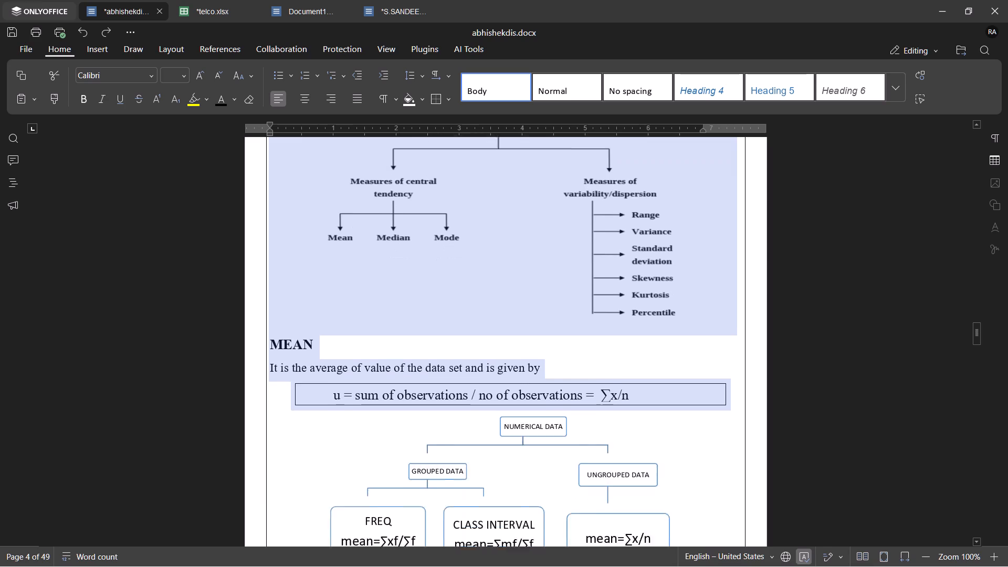
drag(453, 566, 457, 566)
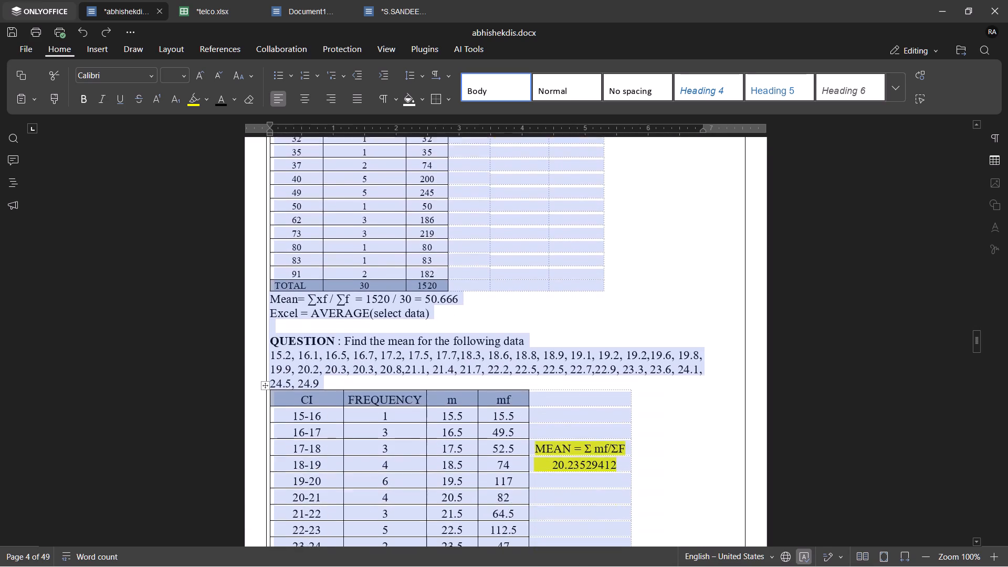
drag(457, 566, 454, 566)
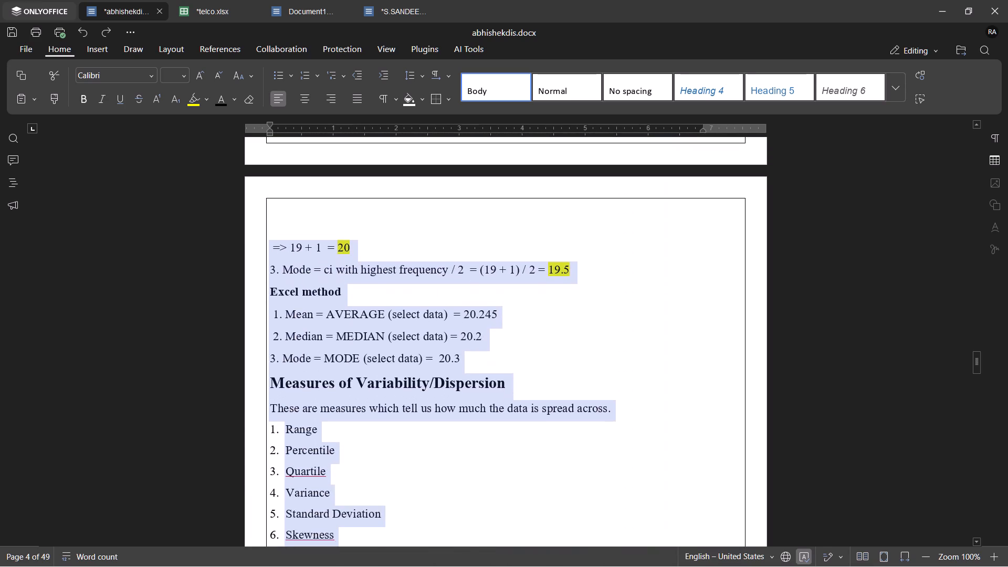
drag(454, 566, 449, 566)
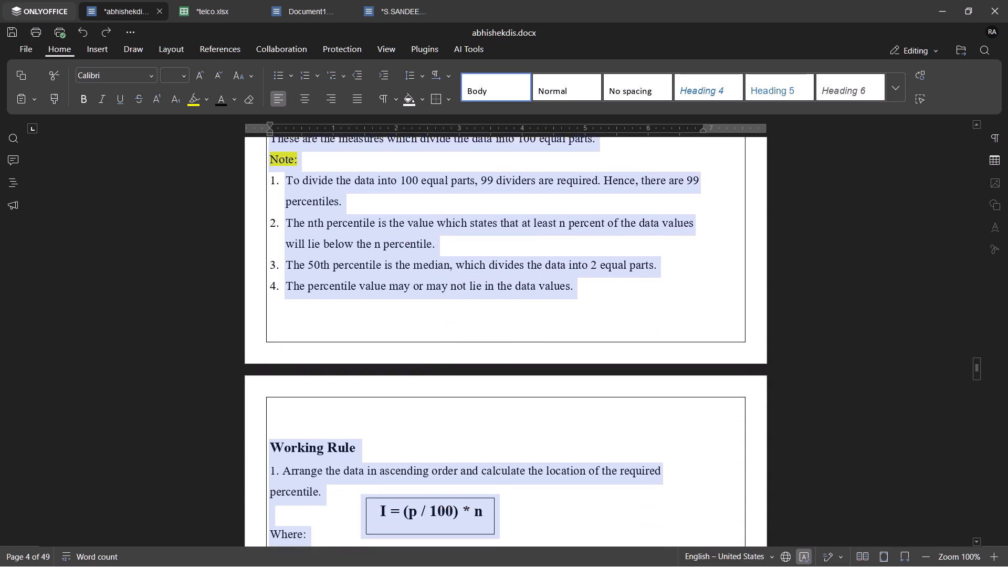
drag(449, 566, 448, 566)
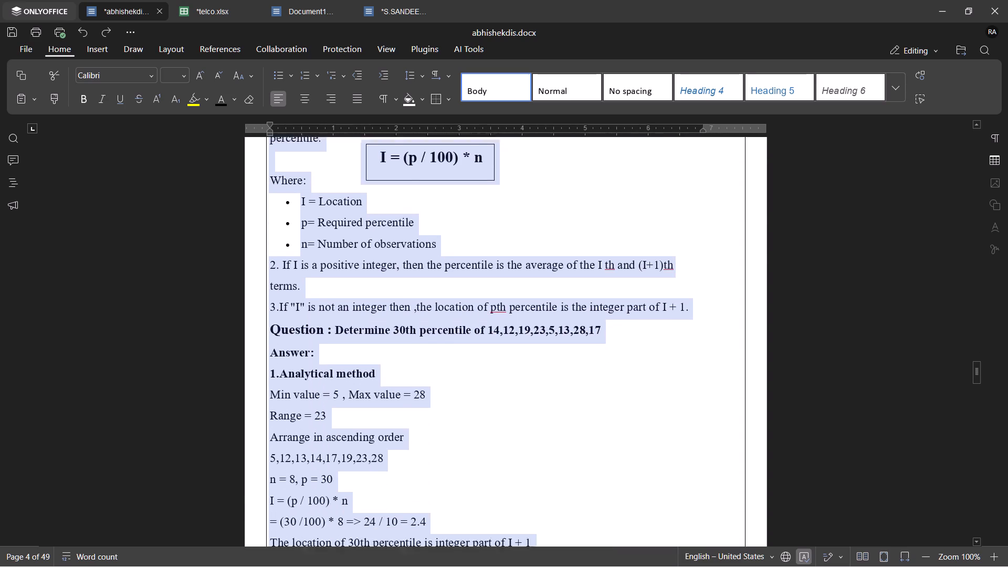
drag(448, 566, 447, 566)
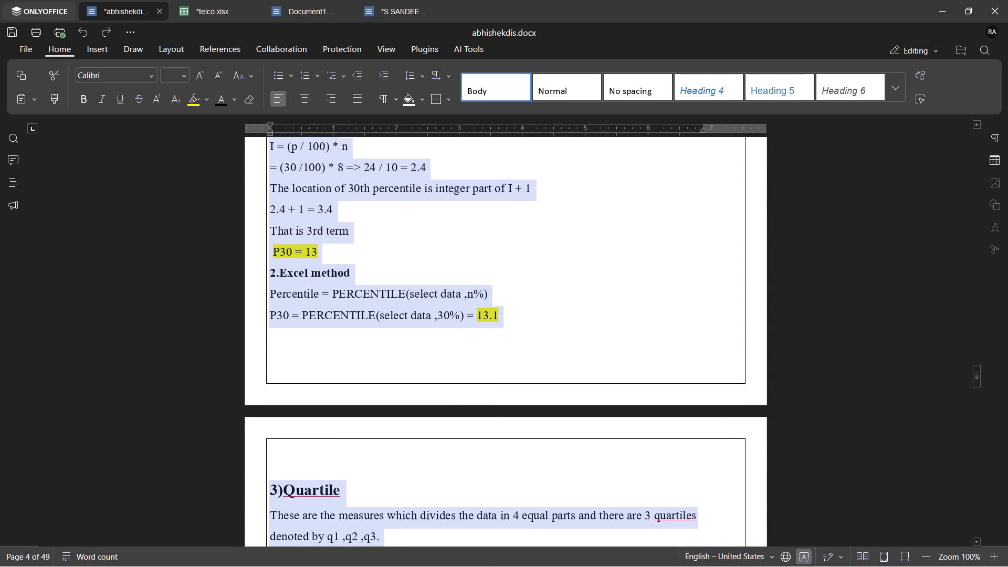
drag(447, 566, 446, 566)
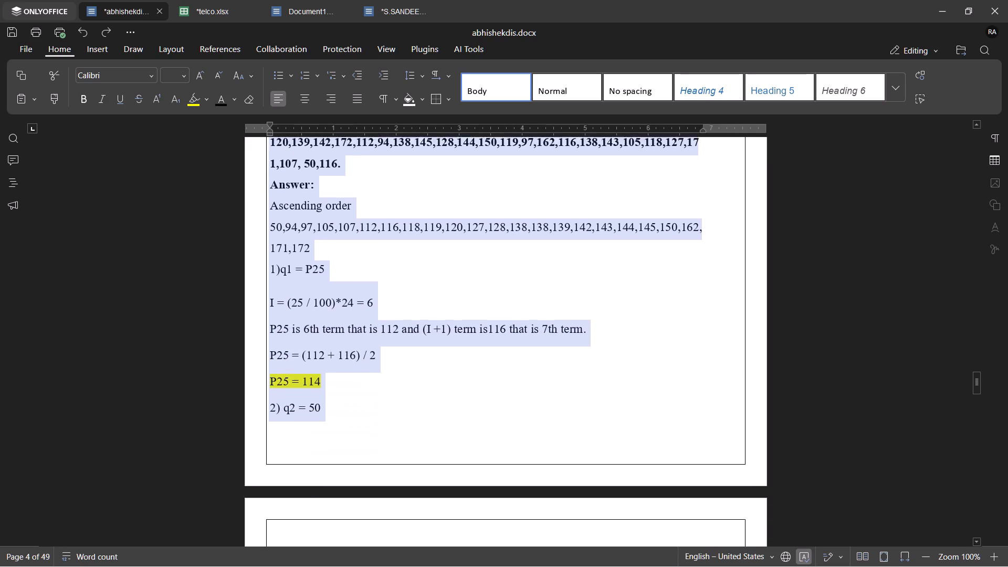
drag(446, 566, 475, 566)
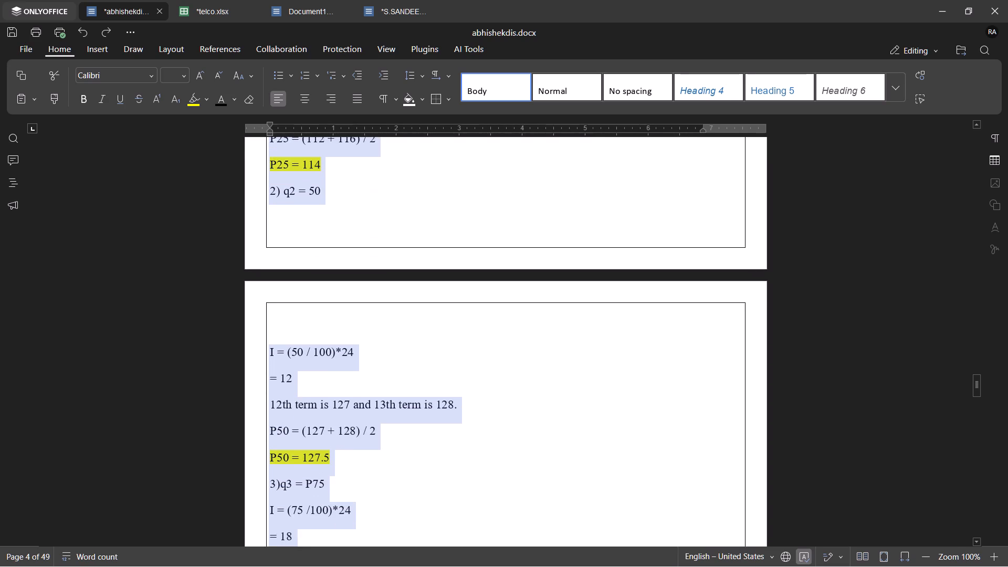
drag(475, 566, 520, 566)
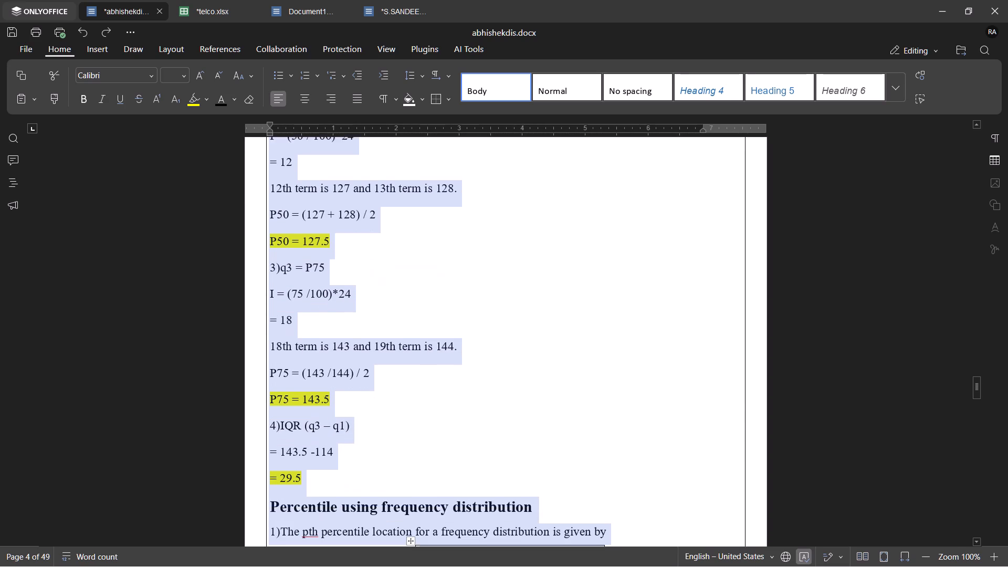
drag(520, 566, 461, 566)
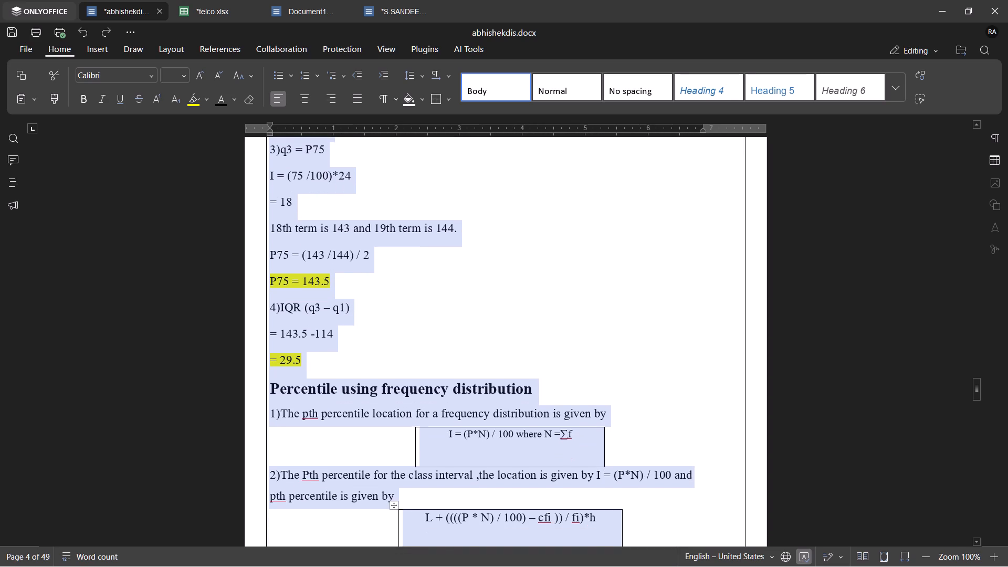
drag(461, 566, 517, 566)
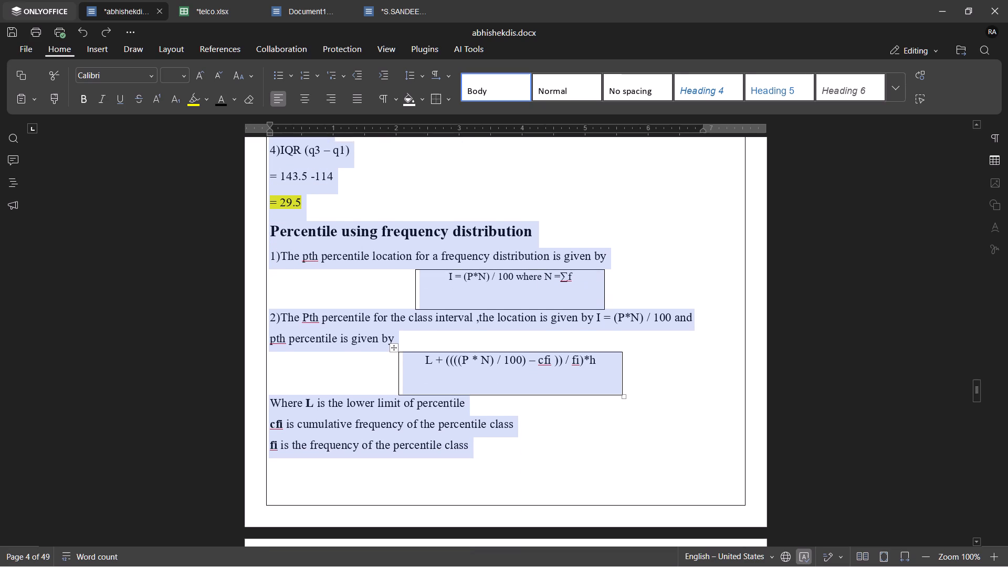
drag(517, 566, 513, 566)
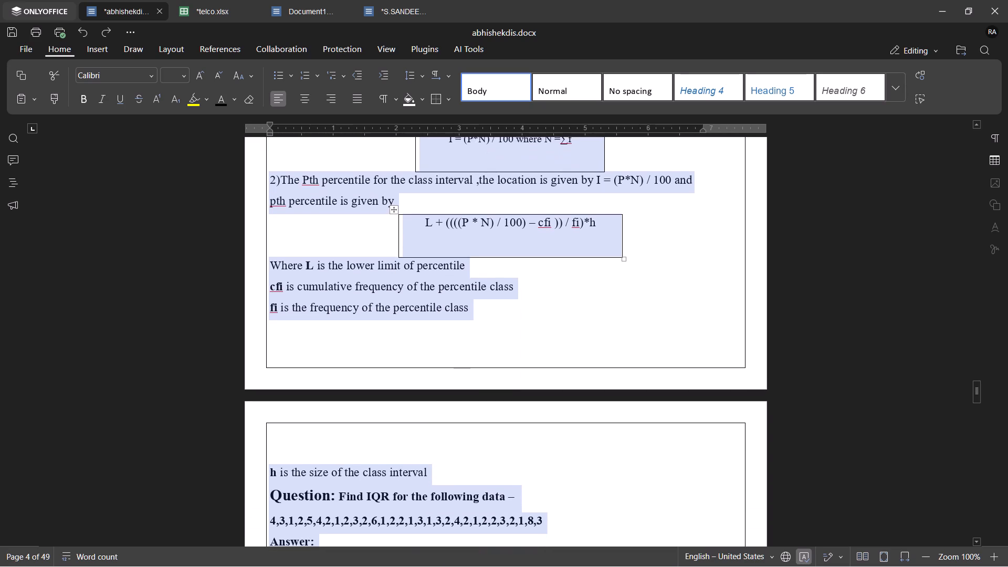
drag(513, 566, 542, 501)
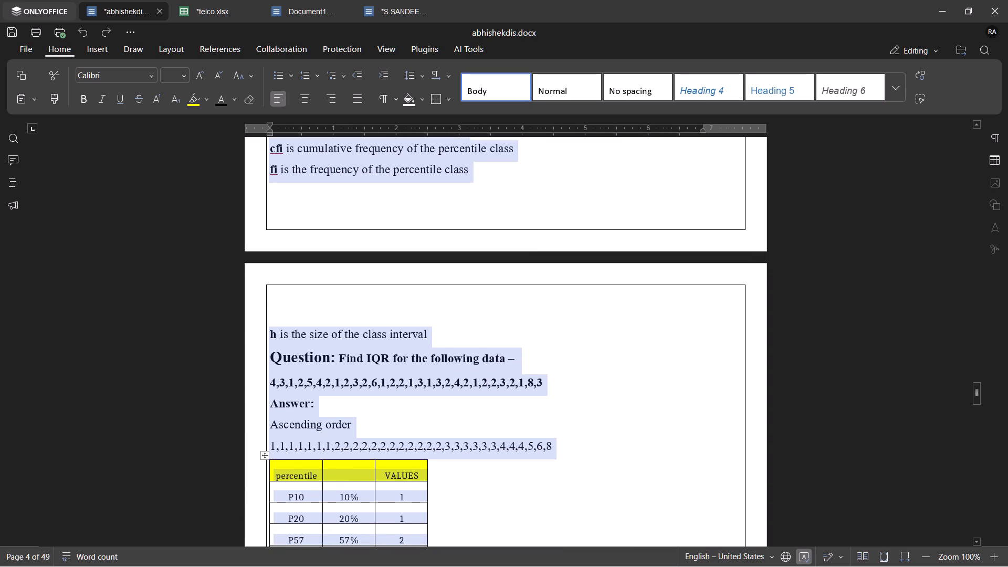
drag(542, 501, 527, 566)
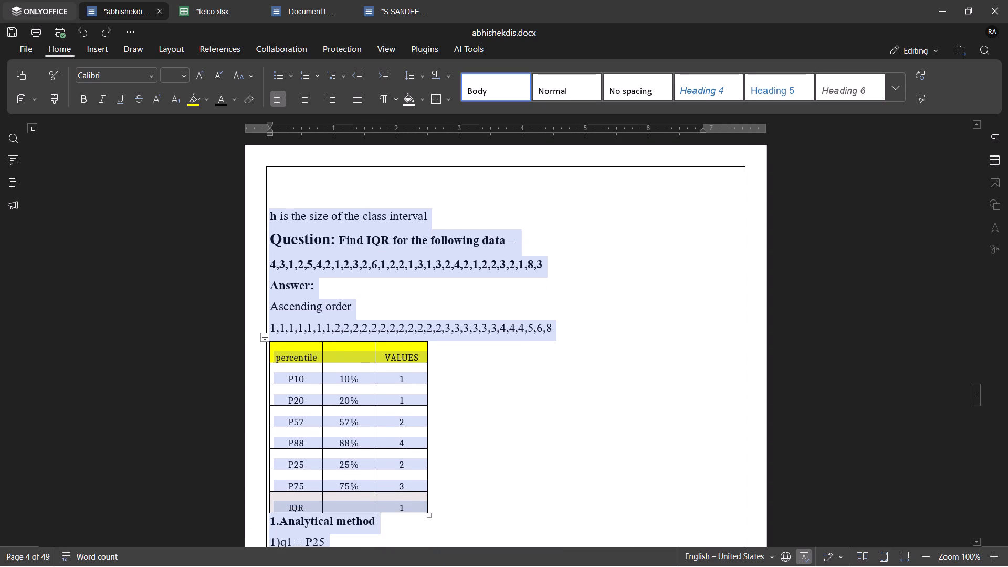
drag(527, 566, 519, 566)
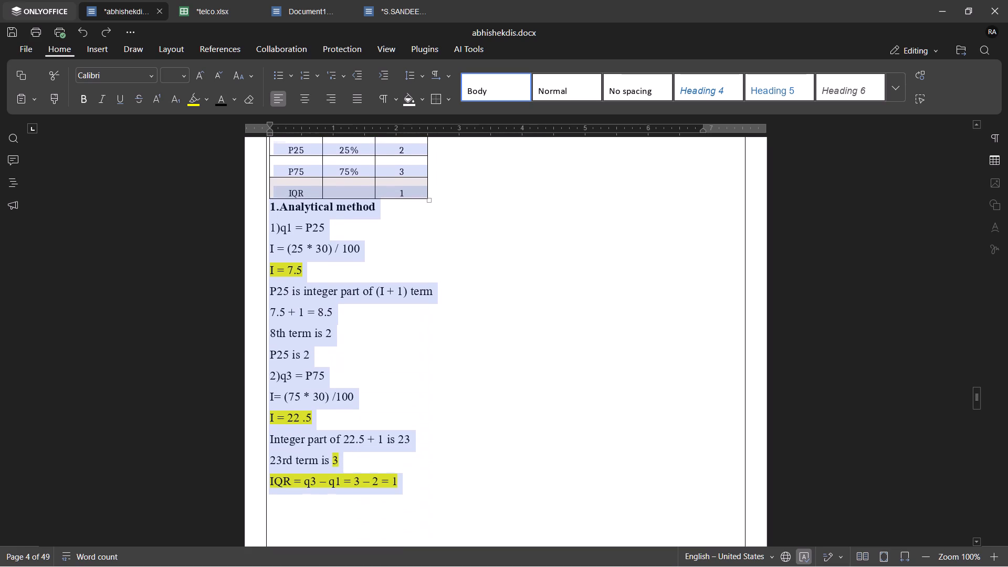
drag(519, 566, 520, 566)
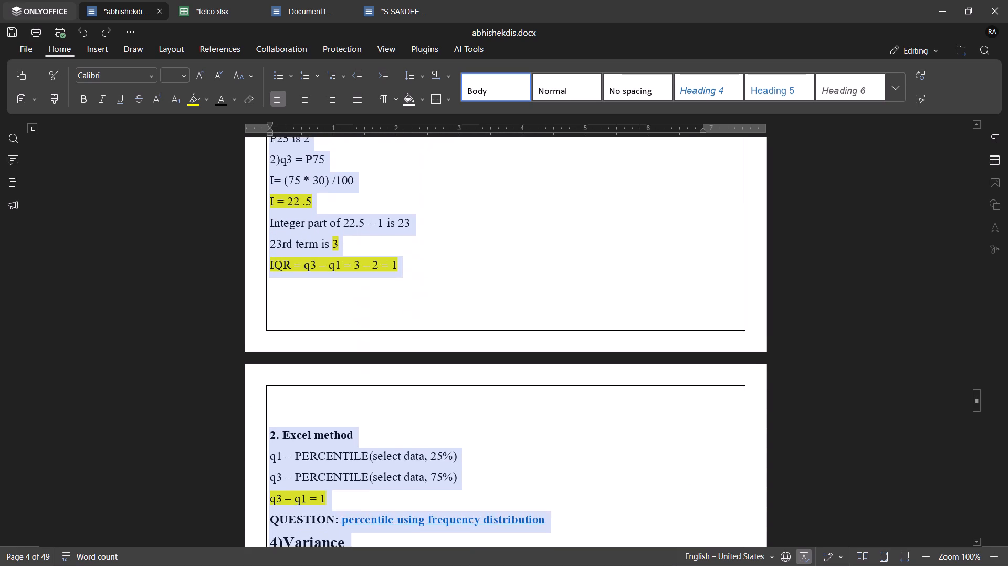
drag(520, 566, 511, 566)
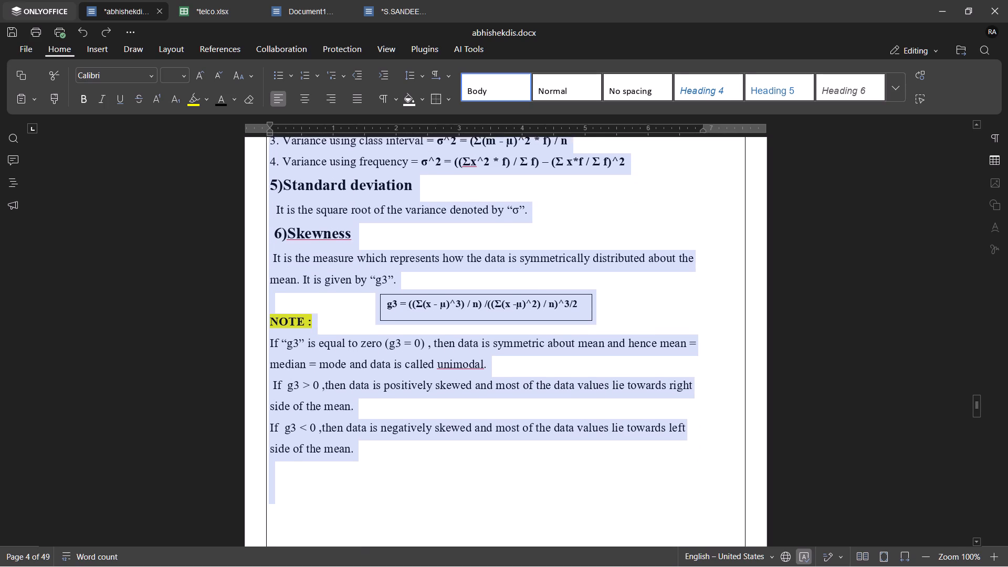
drag(511, 566, 512, 566)
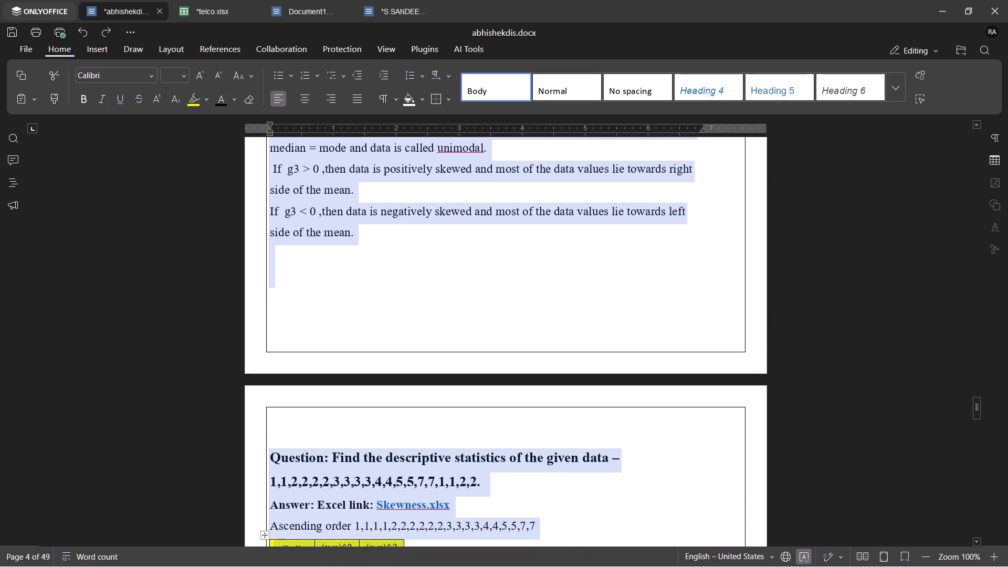
drag(512, 566, 524, 566)
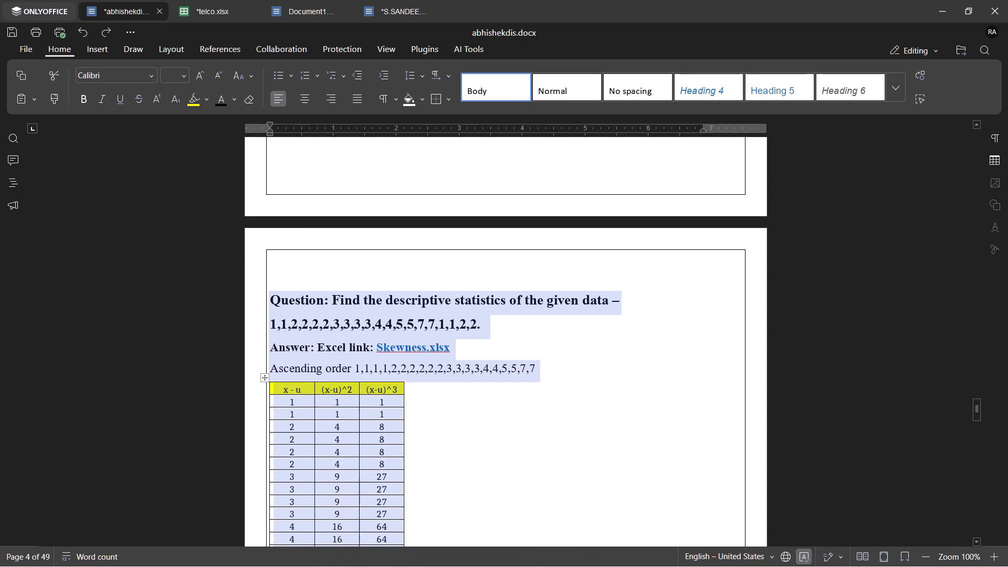
drag(524, 566, 514, 566)
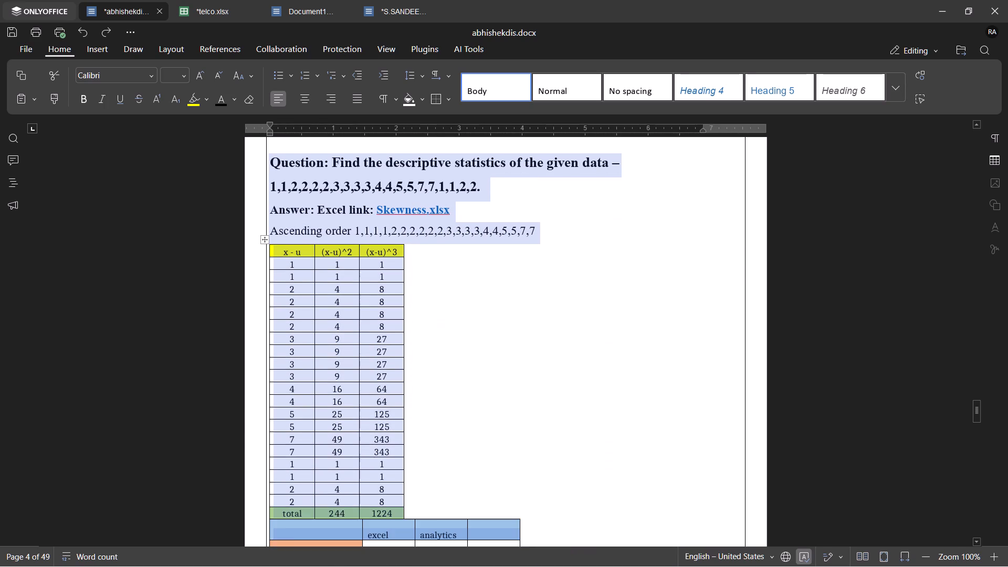
drag(514, 566, 514, 566)
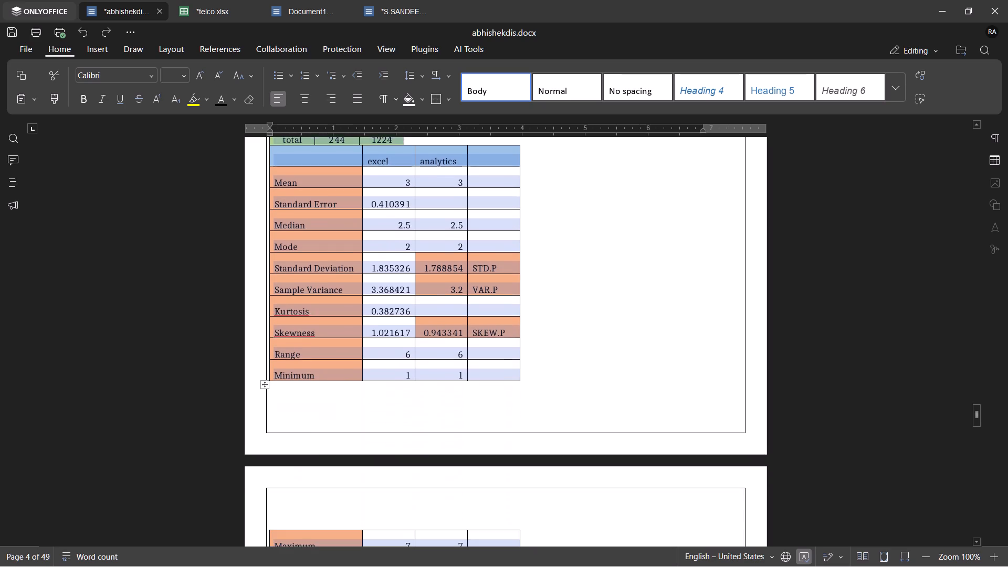
drag(514, 566, 515, 566)
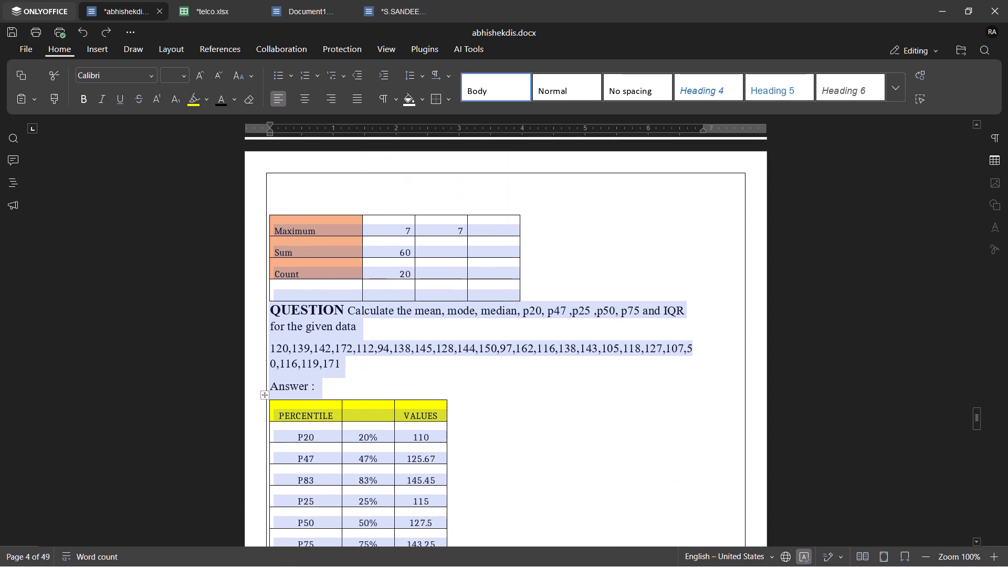
drag(515, 566, 493, 566)
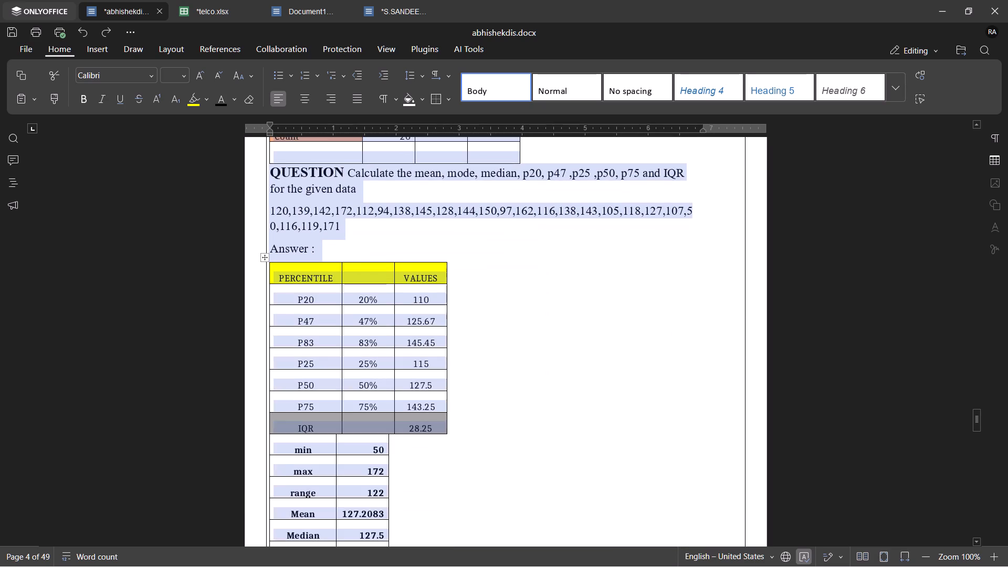
drag(493, 566, 466, 566)
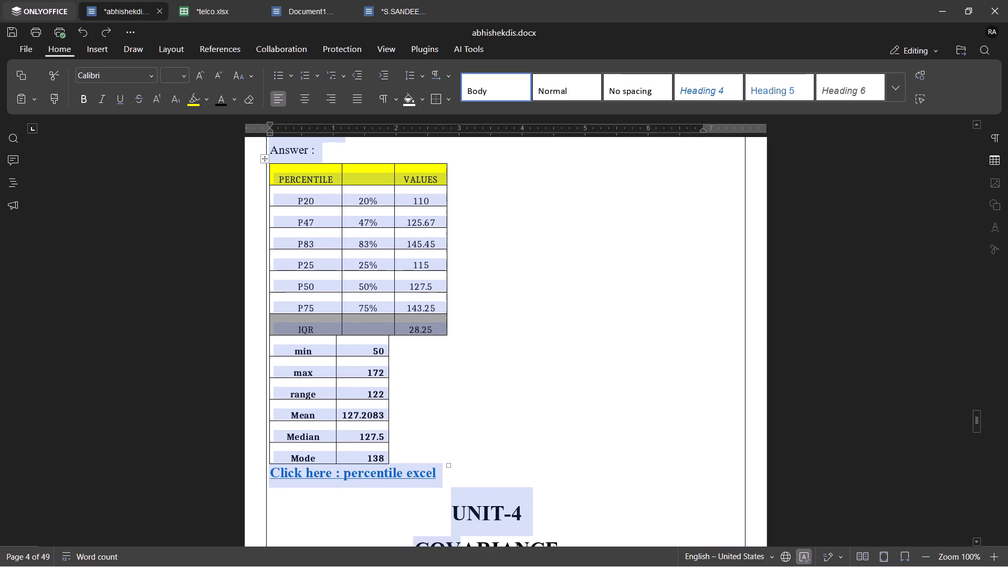
drag(466, 566, 479, 566)
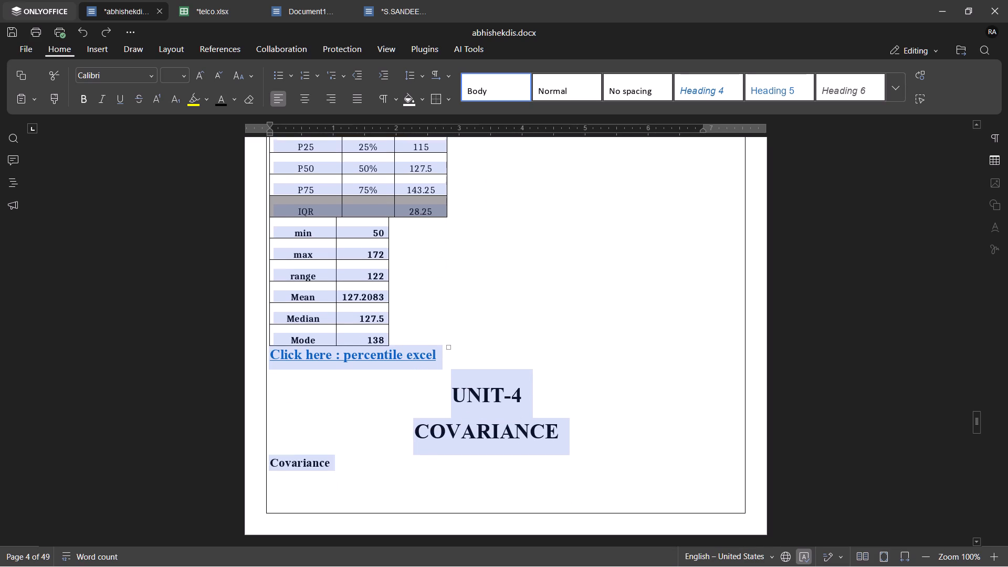
drag(479, 566, 470, 560)
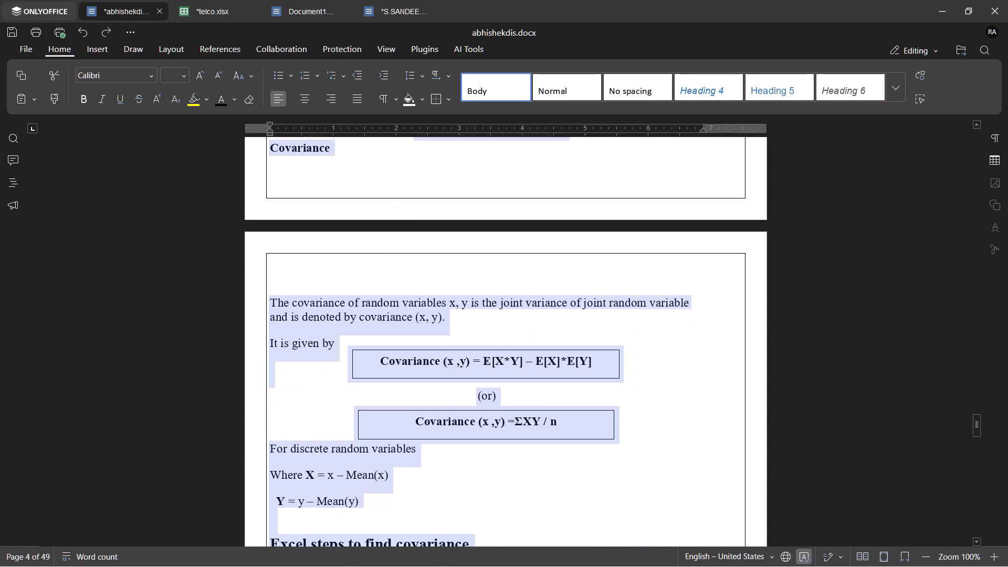
Extend the running body-text selection through the rest of Unit-4 Covariance, including both worked questions, their tables and the covariance link.
drag(470, 560, 475, 542)
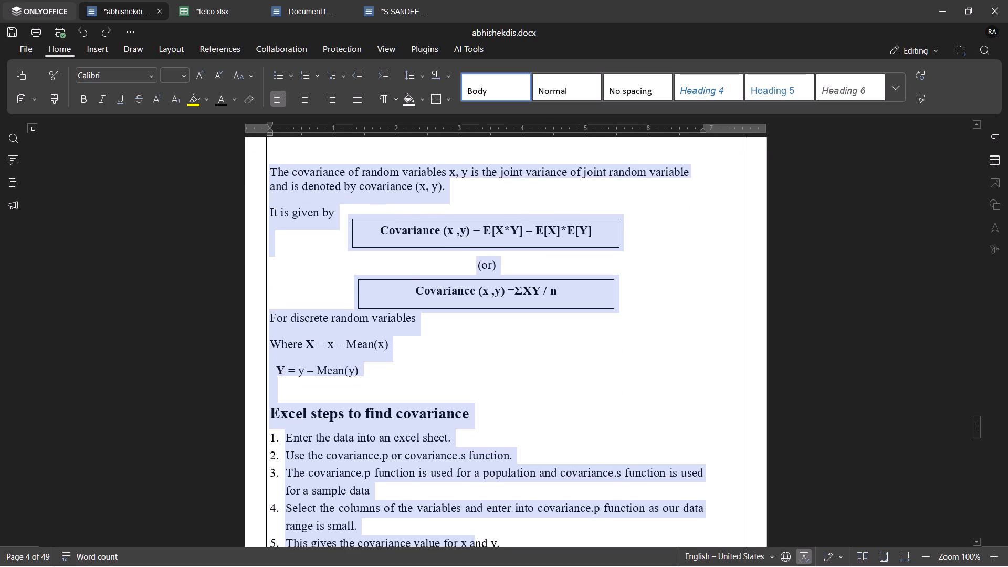
drag(475, 542, 479, 566)
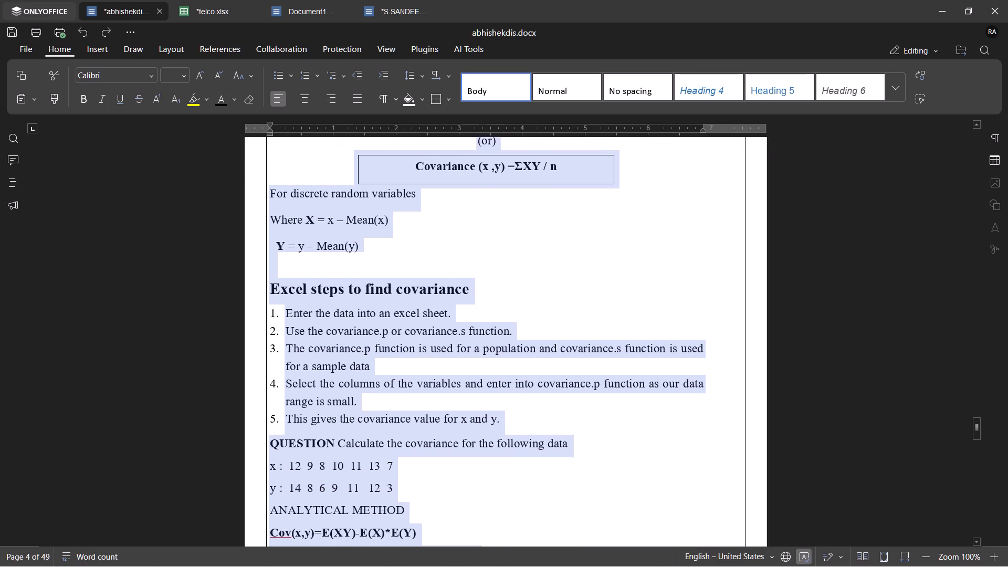
drag(479, 566, 480, 566)
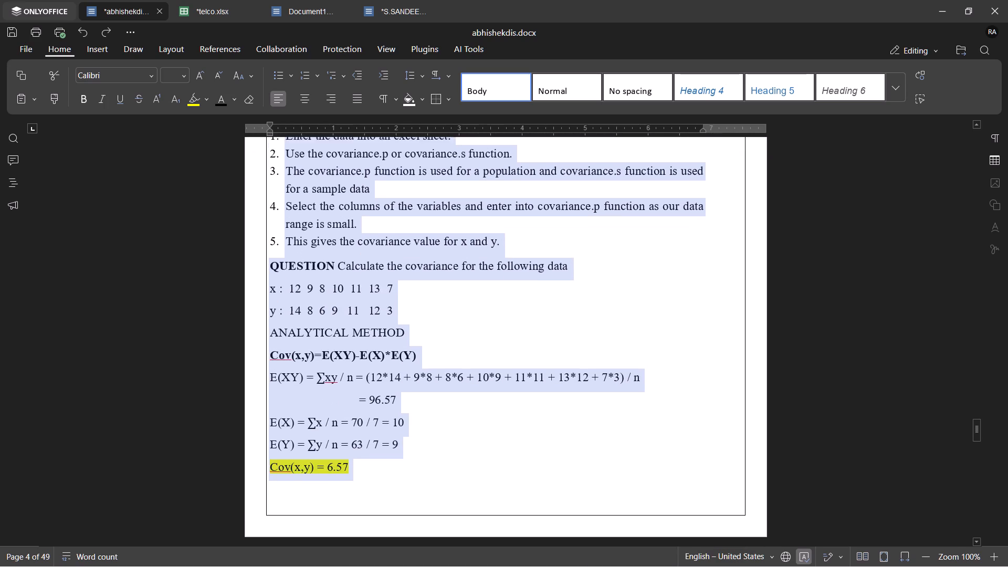
drag(480, 566, 481, 566)
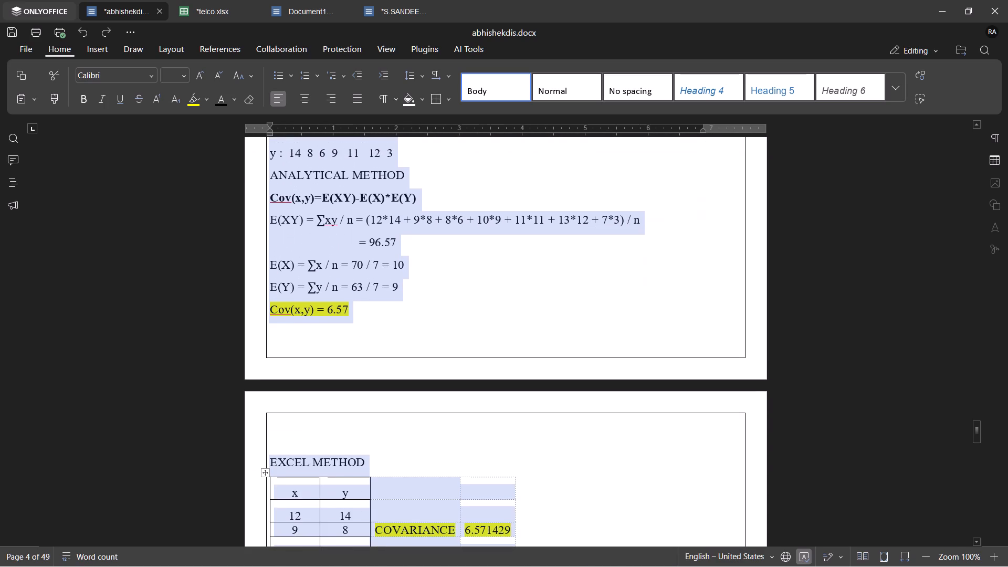
drag(481, 566, 484, 566)
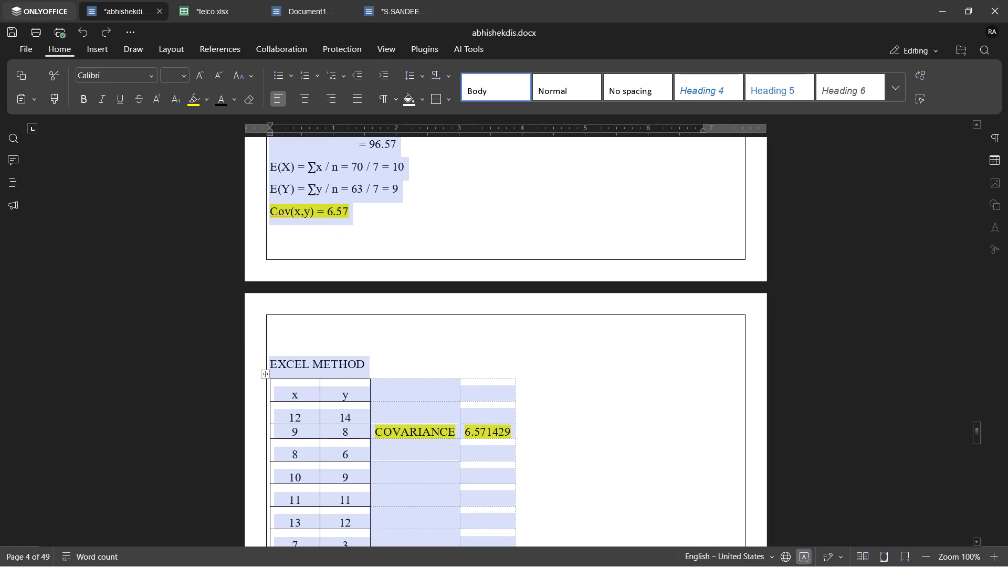
drag(484, 566, 496, 566)
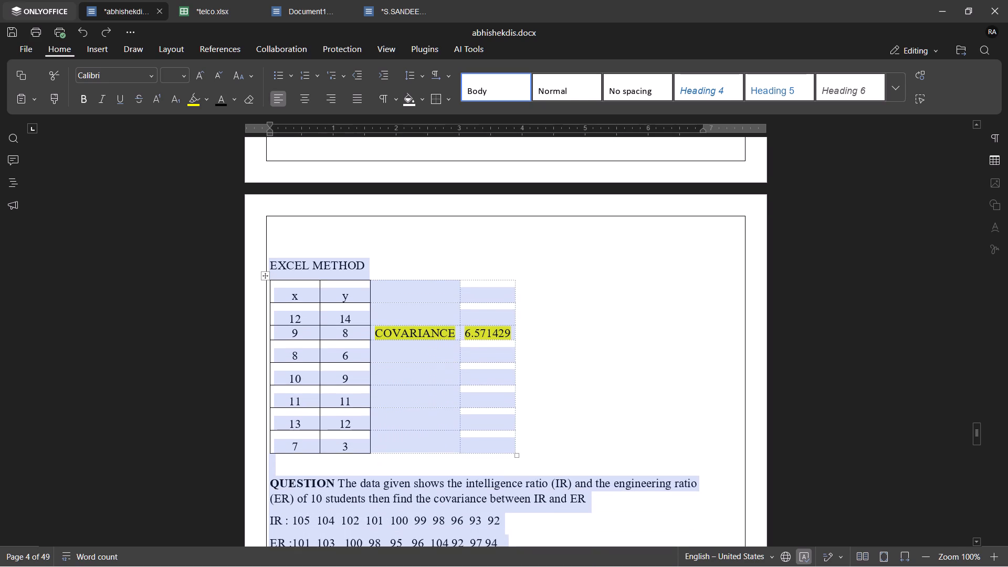
drag(496, 566, 497, 566)
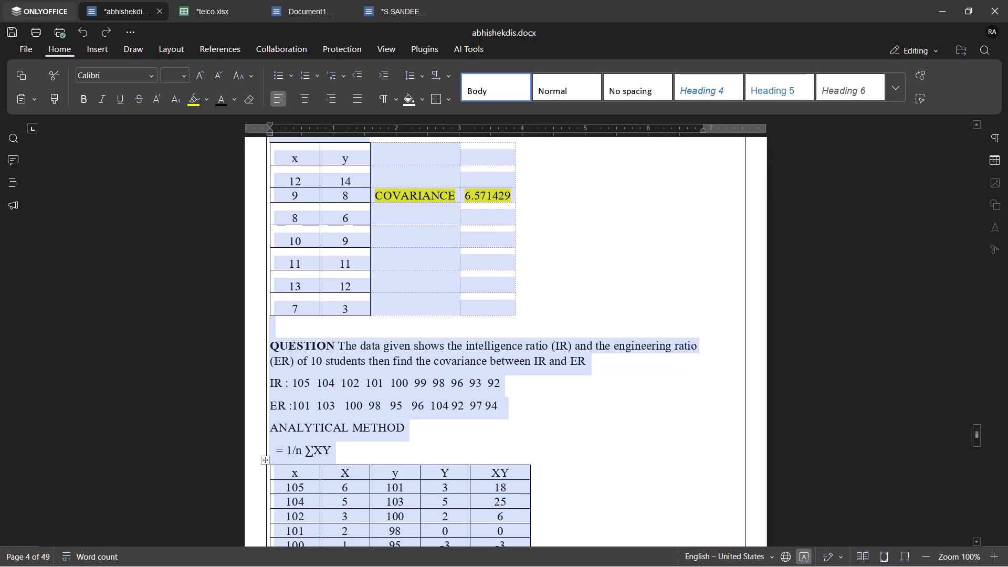
drag(497, 566, 496, 566)
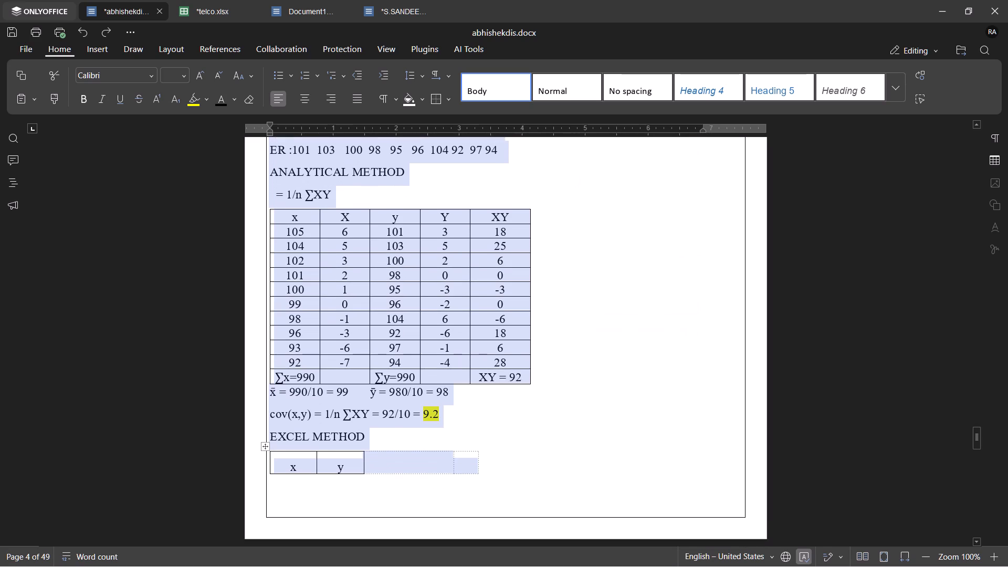
drag(496, 566, 499, 566)
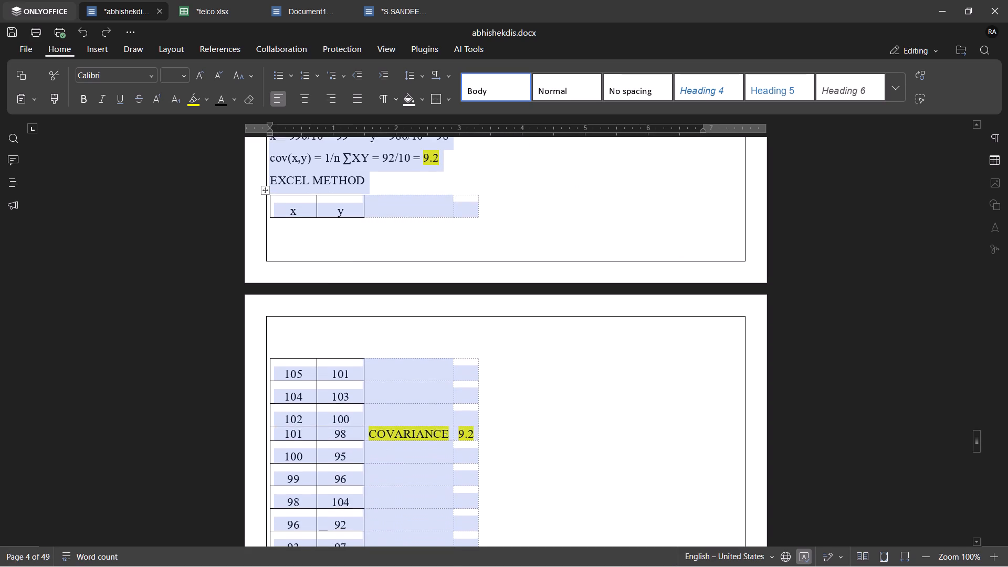
drag(499, 566, 502, 566)
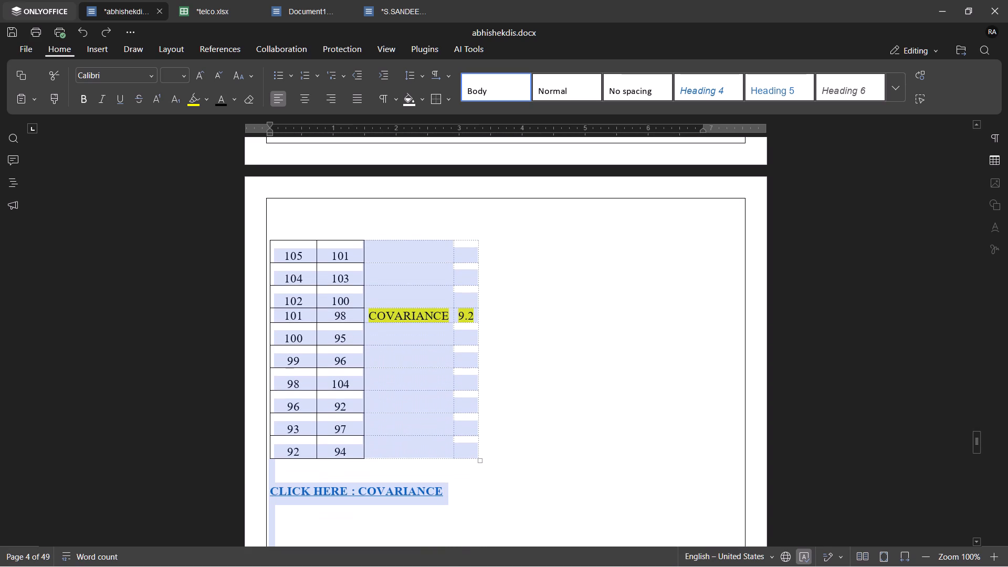
drag(502, 566, 500, 566)
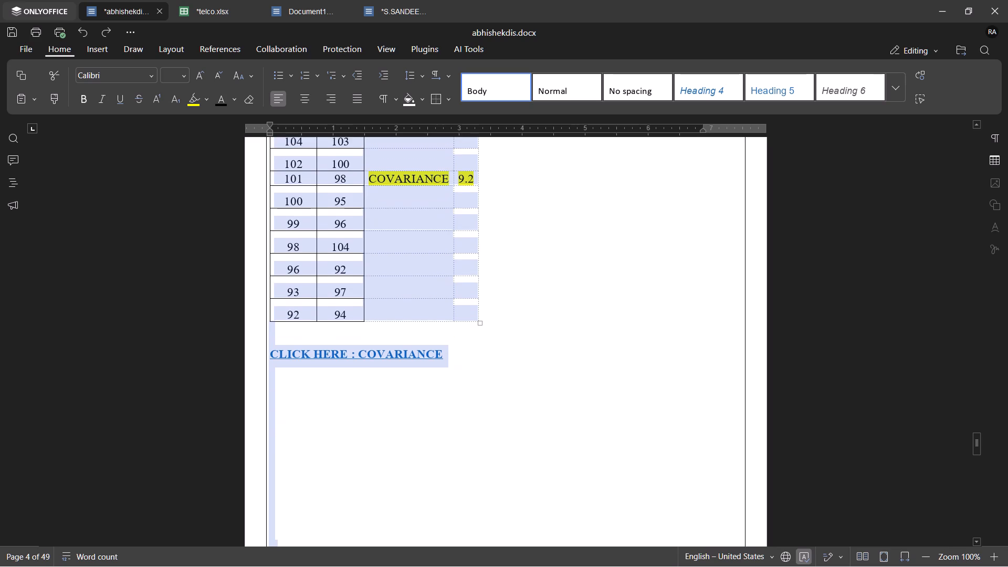
drag(500, 566, 500, 566)
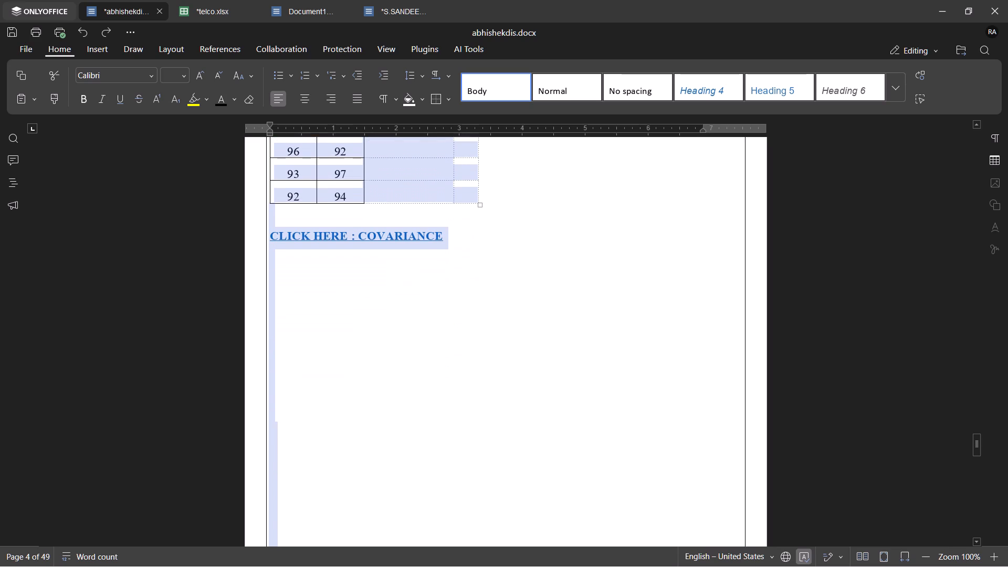
drag(500, 566, 497, 566)
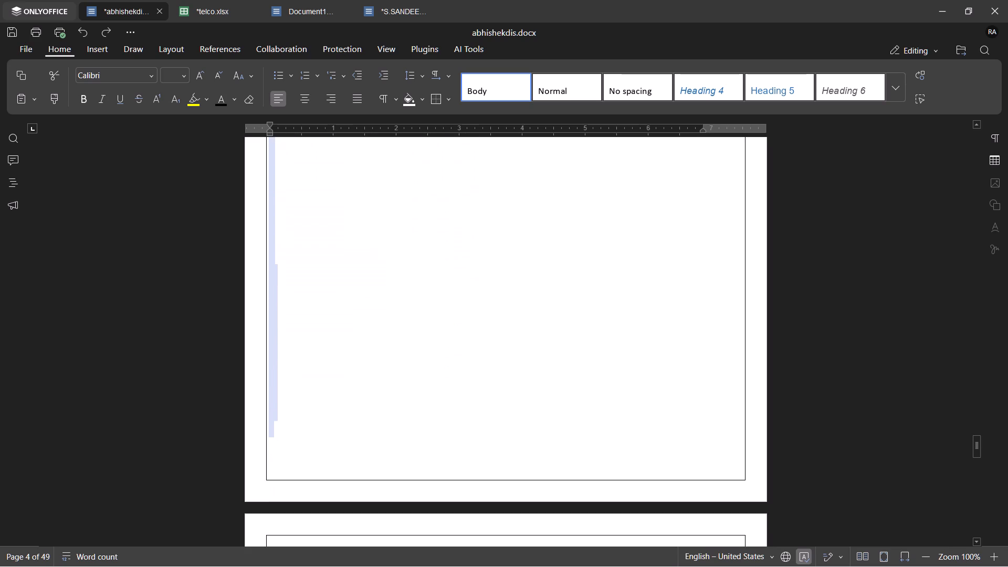
Extend the same selection through the UNIT–5: CORRELATION introduction and all three types of correlation, including their diagrams.
drag(497, 566, 500, 566)
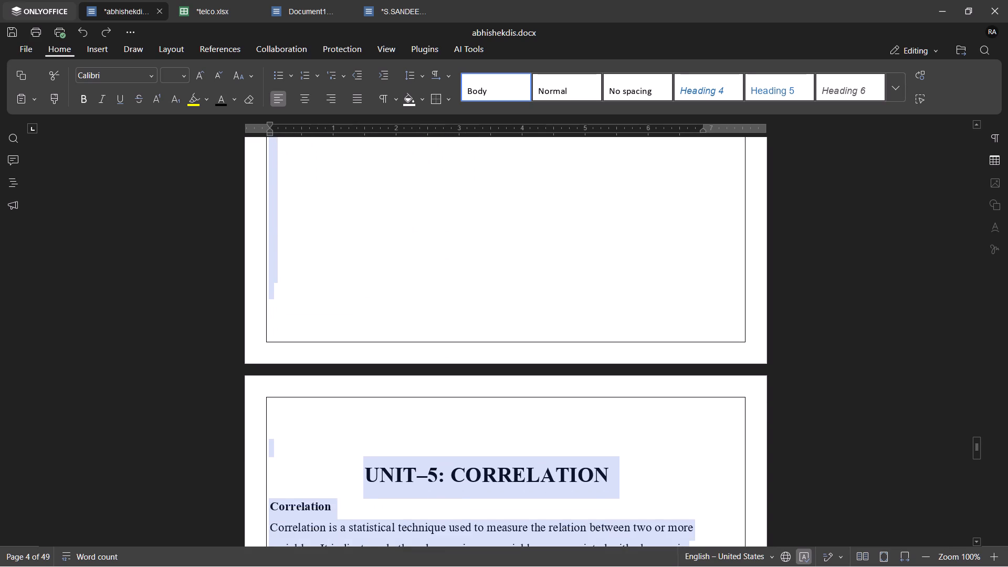
drag(500, 566, 501, 566)
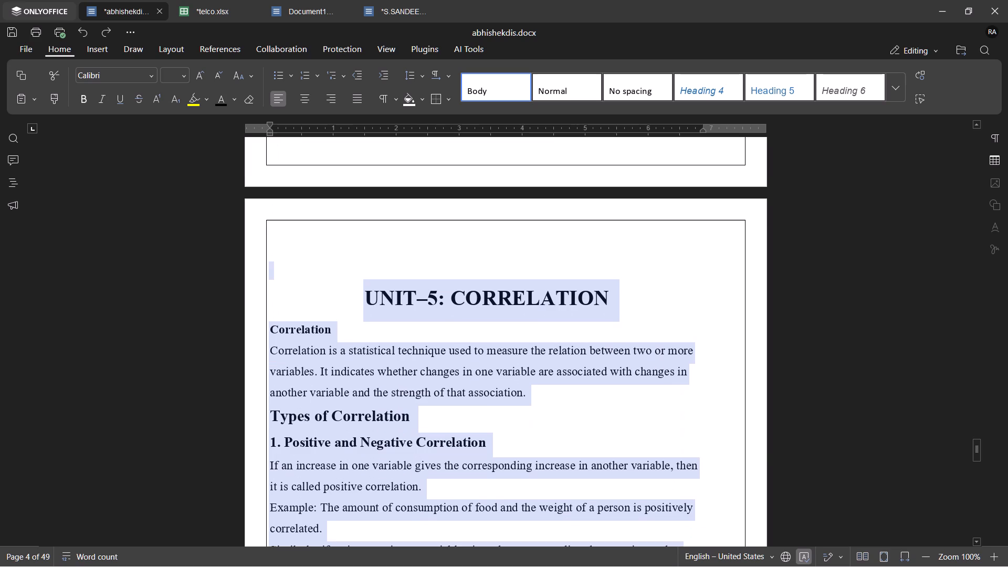
drag(501, 566, 500, 566)
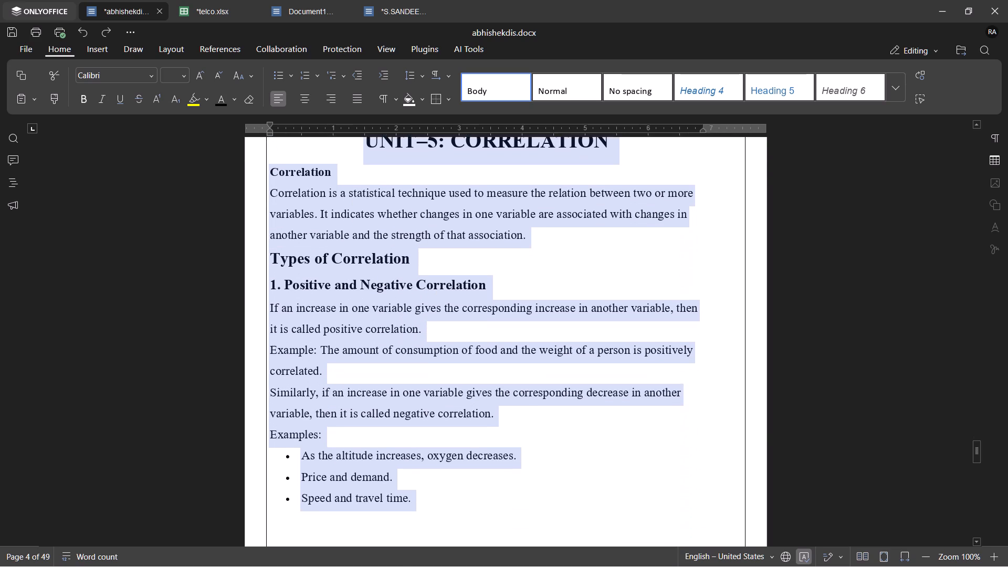
drag(500, 566, 499, 566)
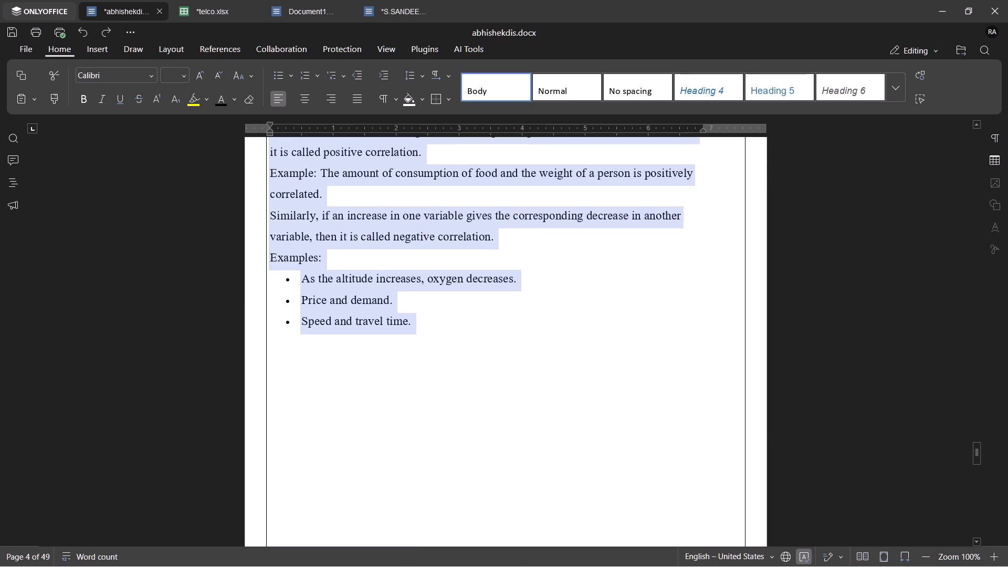
drag(499, 566, 498, 566)
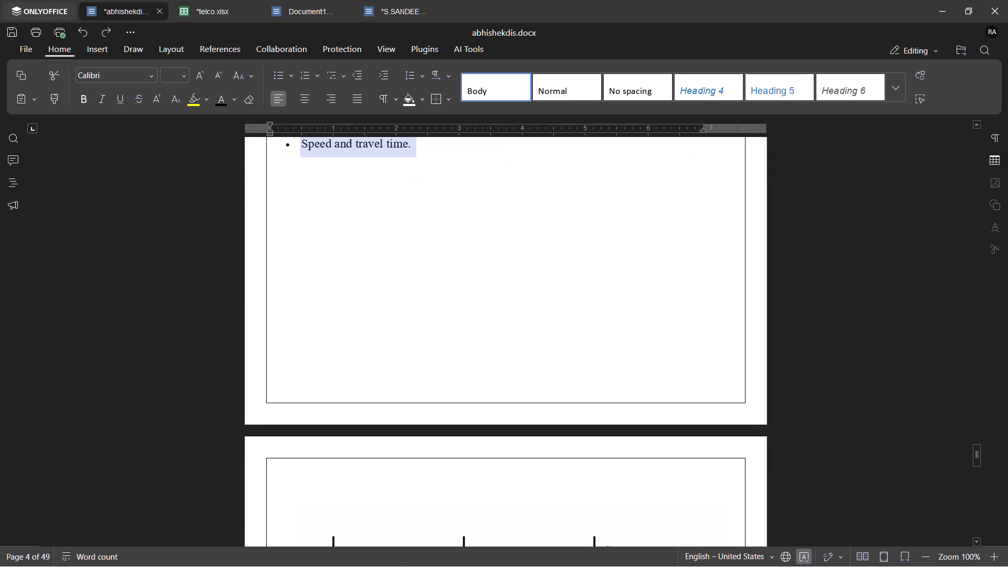
drag(498, 566, 494, 562)
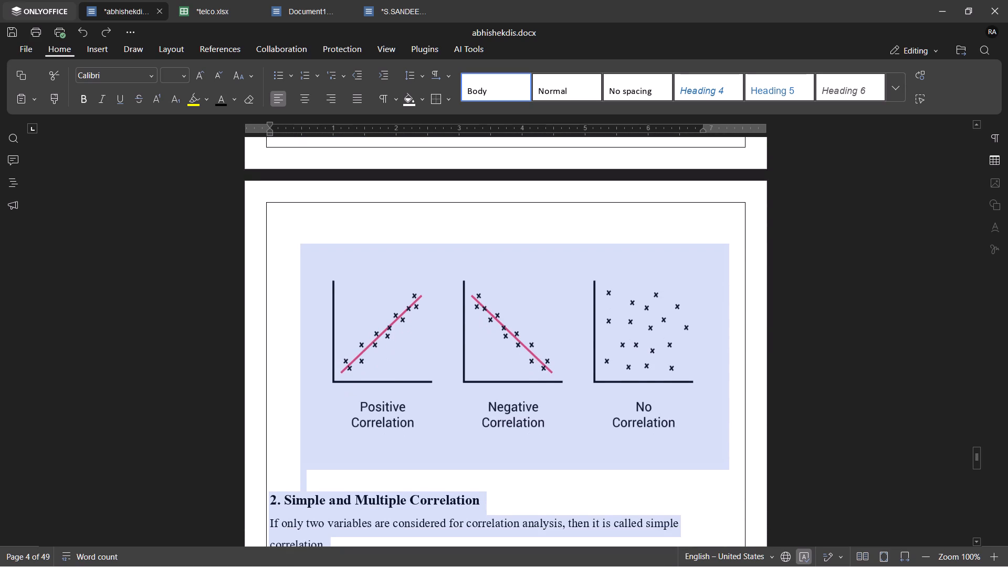
drag(494, 562, 491, 552)
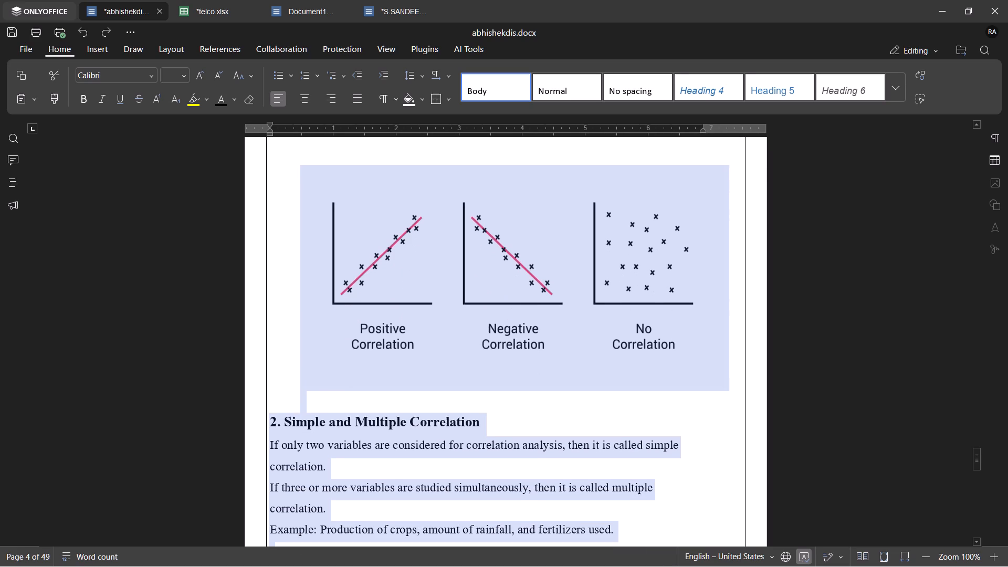
drag(491, 552, 501, 566)
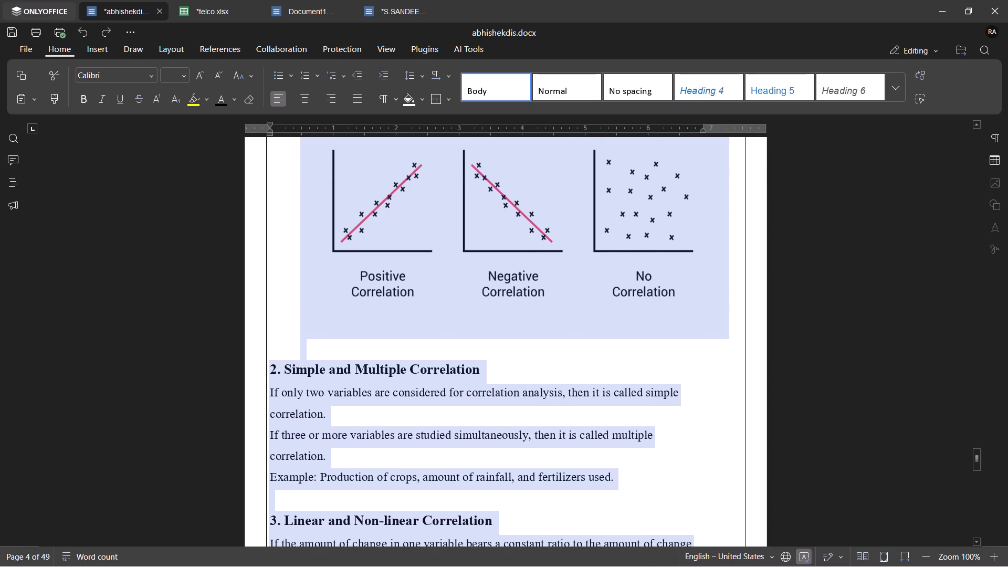
drag(501, 566, 498, 566)
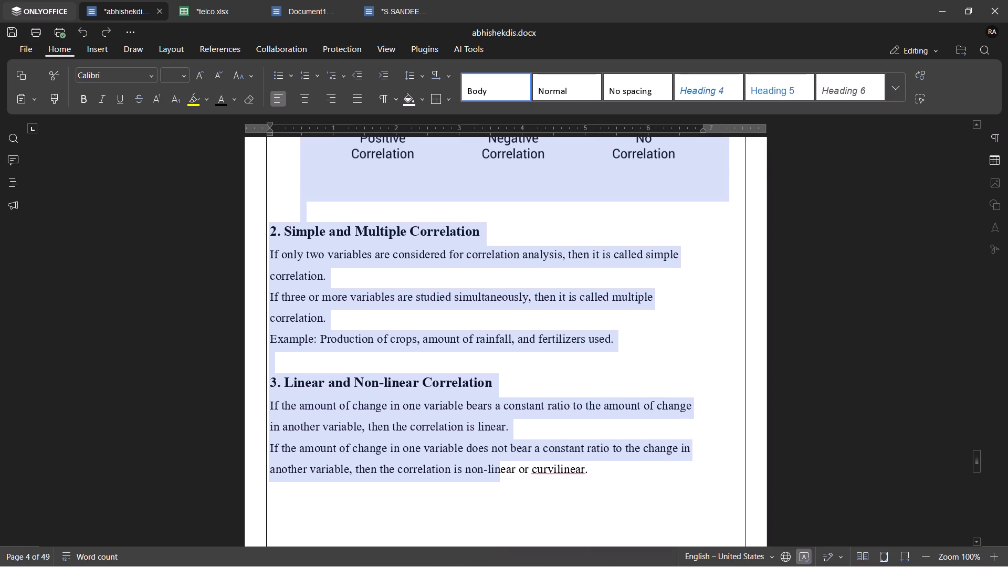
drag(498, 566, 497, 566)
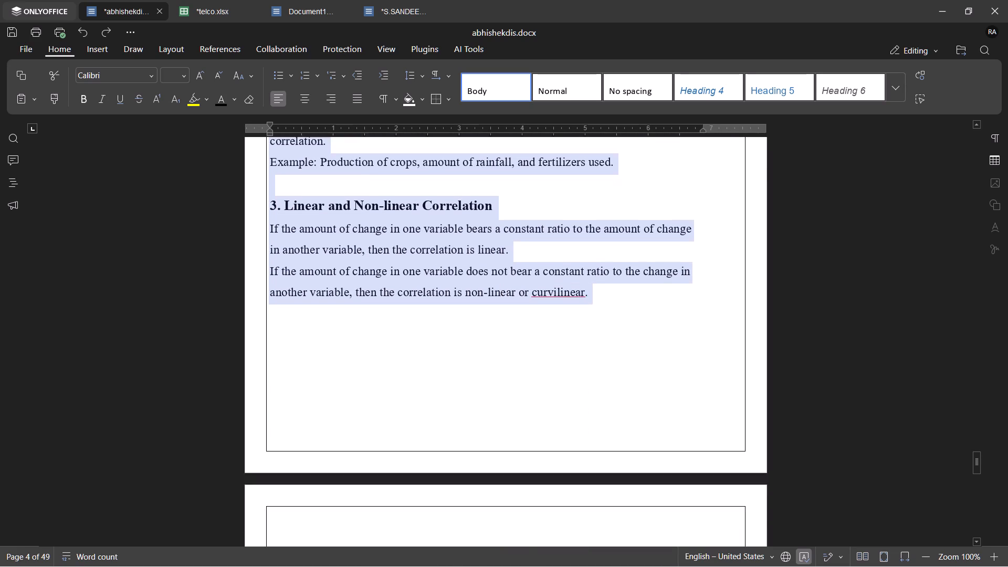
drag(497, 566, 501, 566)
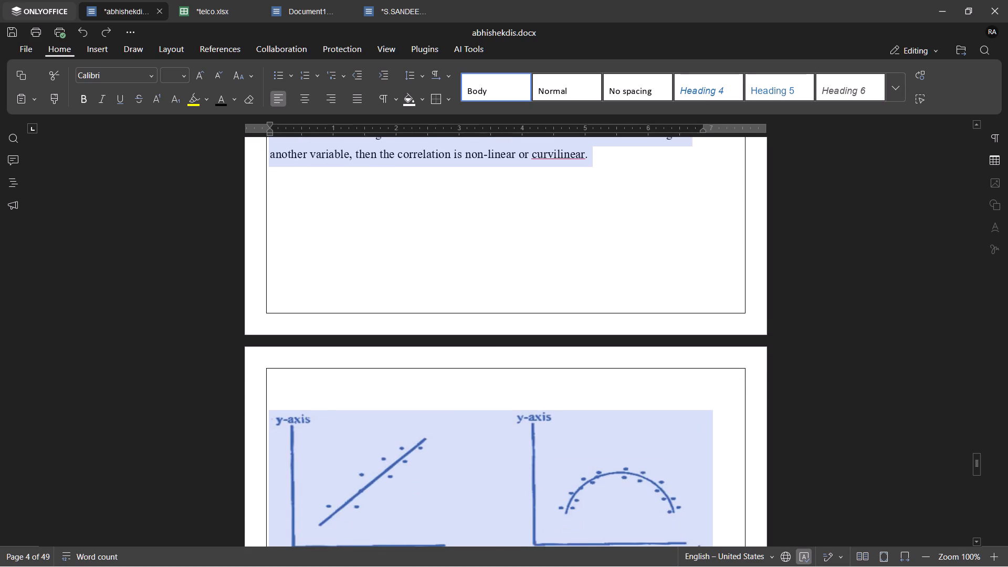
Extend the running body-text selection through Karl Pearson's coefficient of correlation, its formulas and the first question's analytical solution.
drag(501, 566, 503, 566)
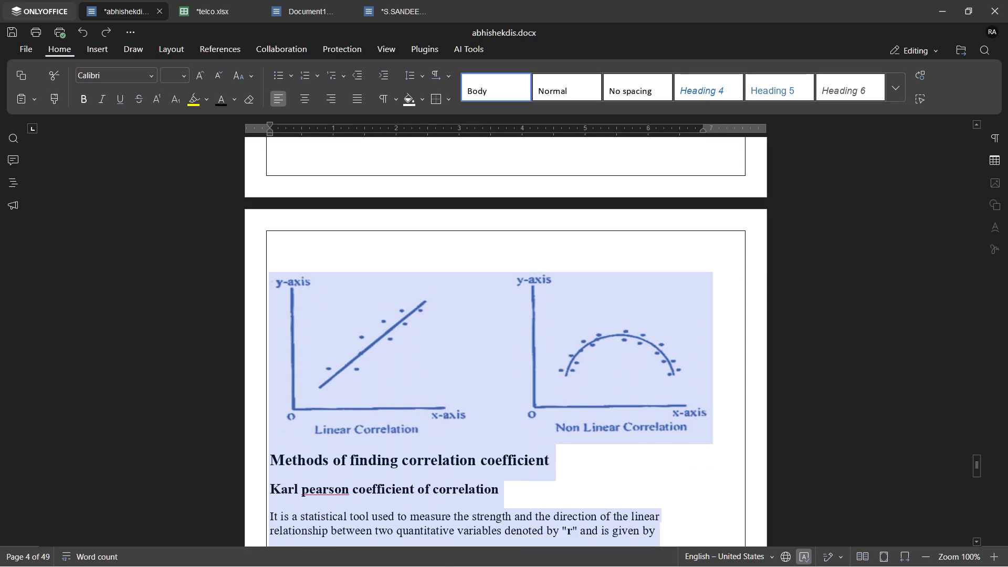
drag(503, 566, 499, 566)
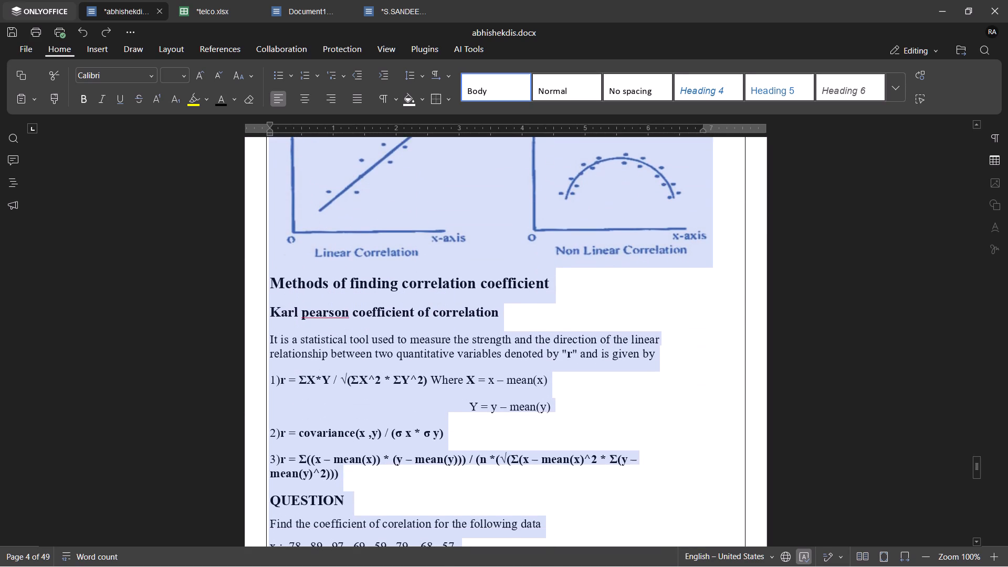
drag(499, 566, 499, 566)
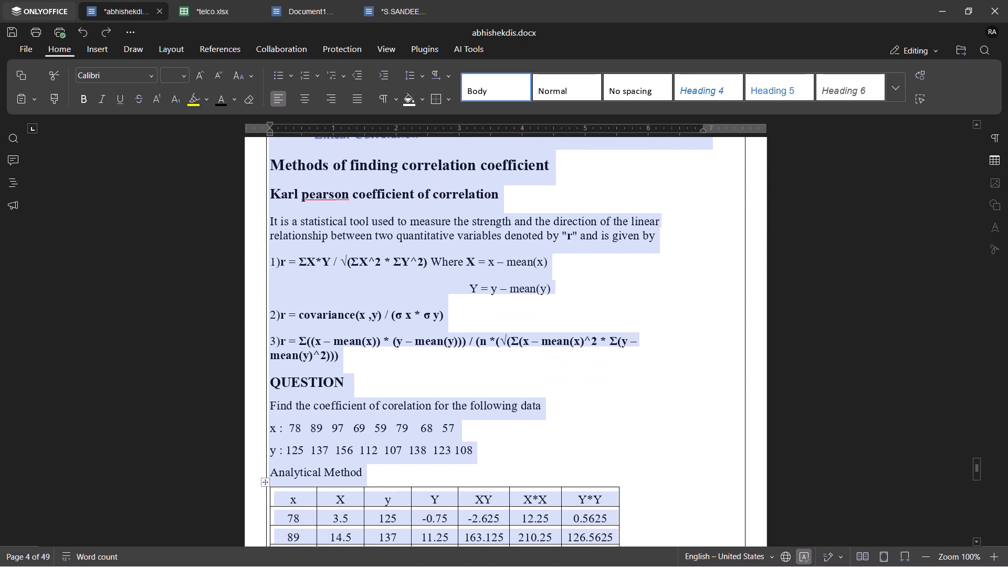
drag(499, 566, 497, 566)
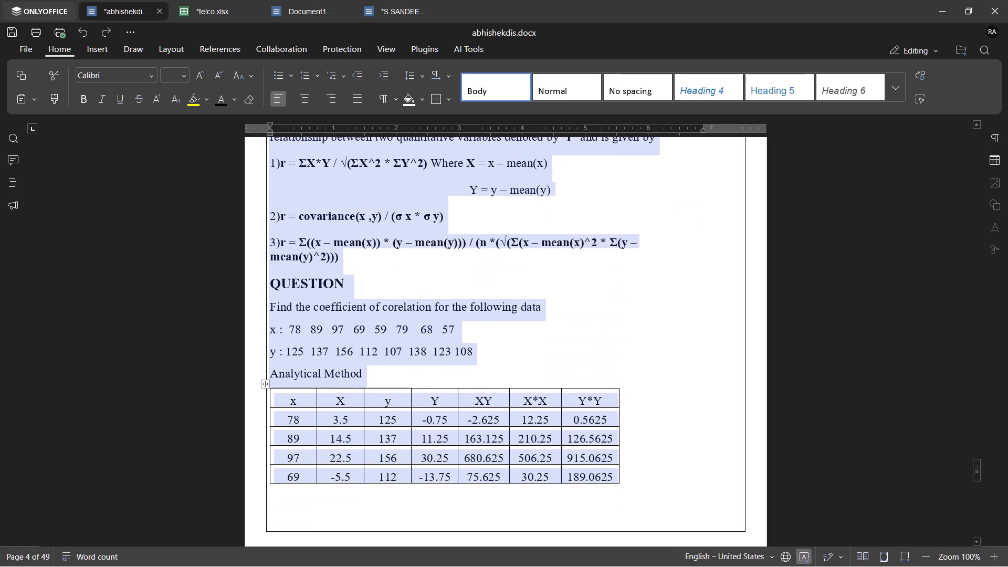
drag(497, 566, 496, 566)
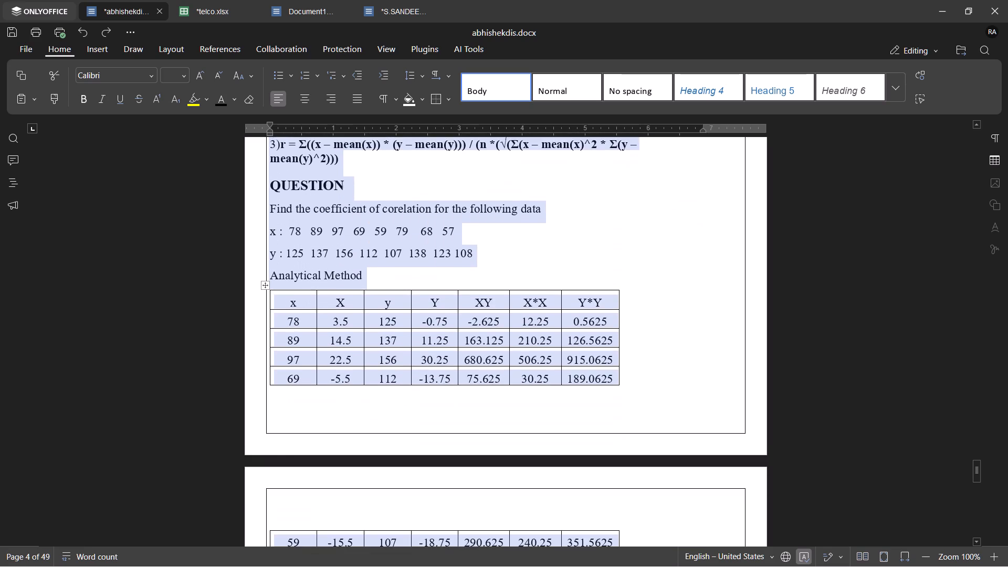
drag(496, 566, 497, 566)
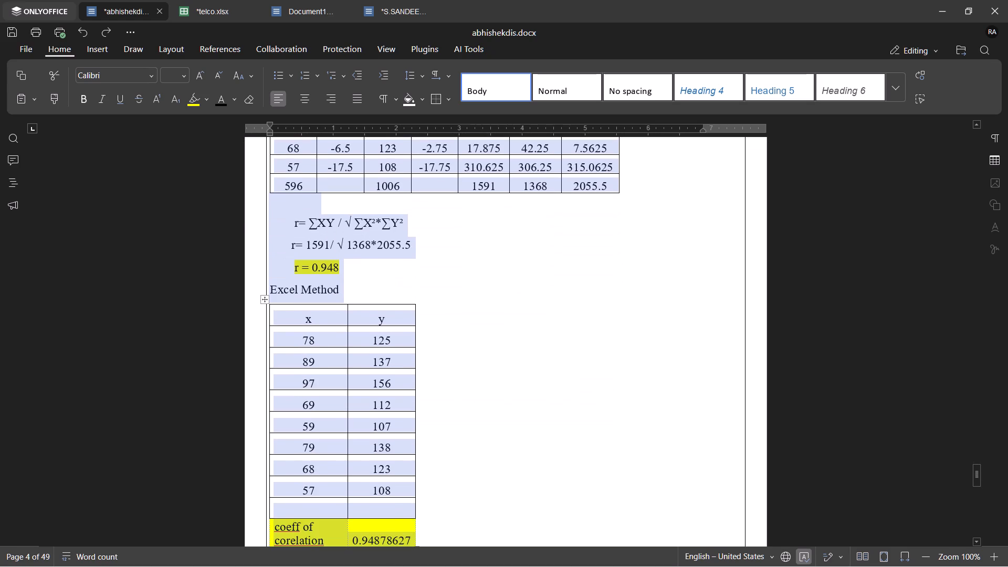
Extend the same selection through the correlation link and the second question's data into its Analytical Method table.
drag(497, 566, 499, 566)
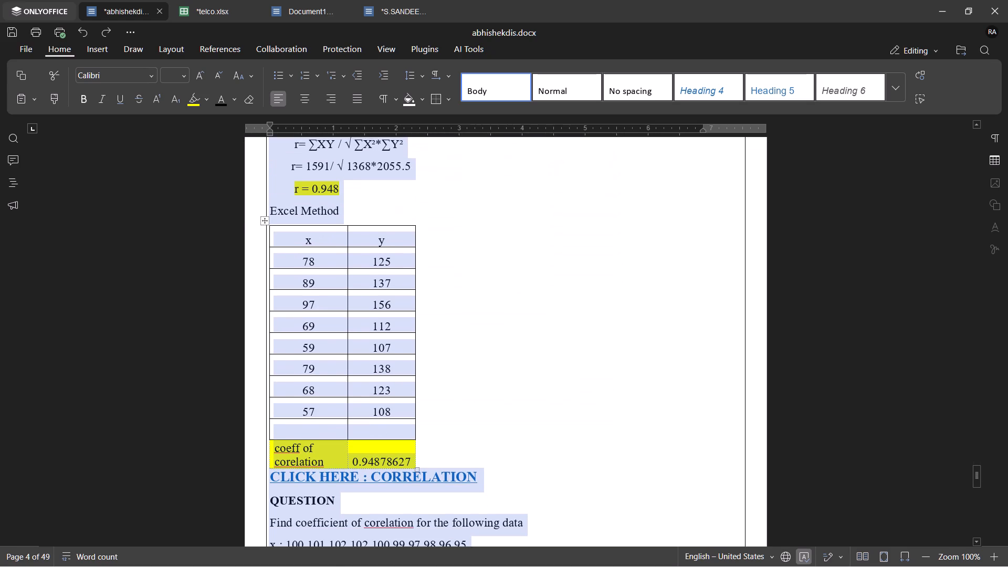
drag(499, 566, 495, 566)
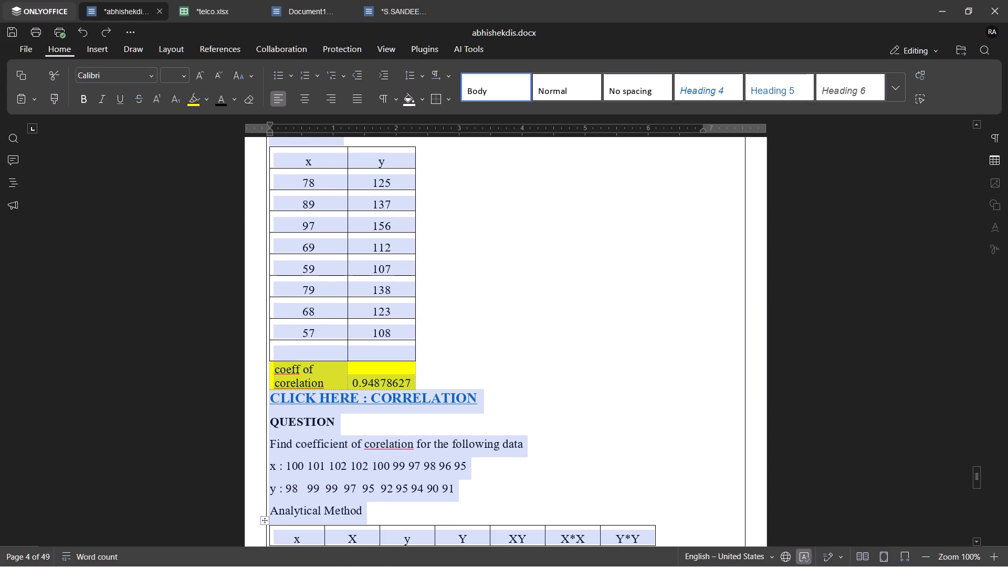
drag(495, 566, 497, 566)
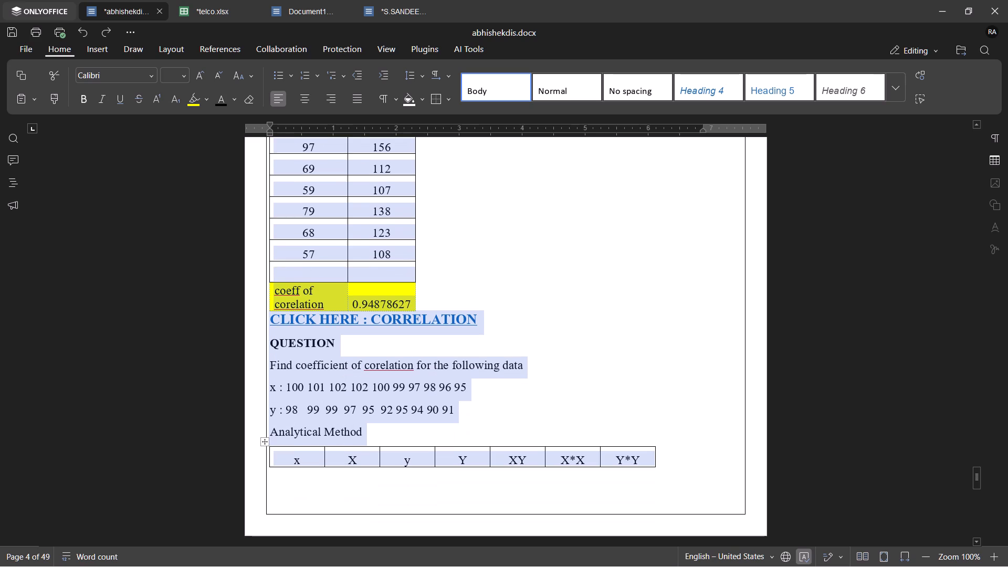
drag(497, 566, 499, 566)
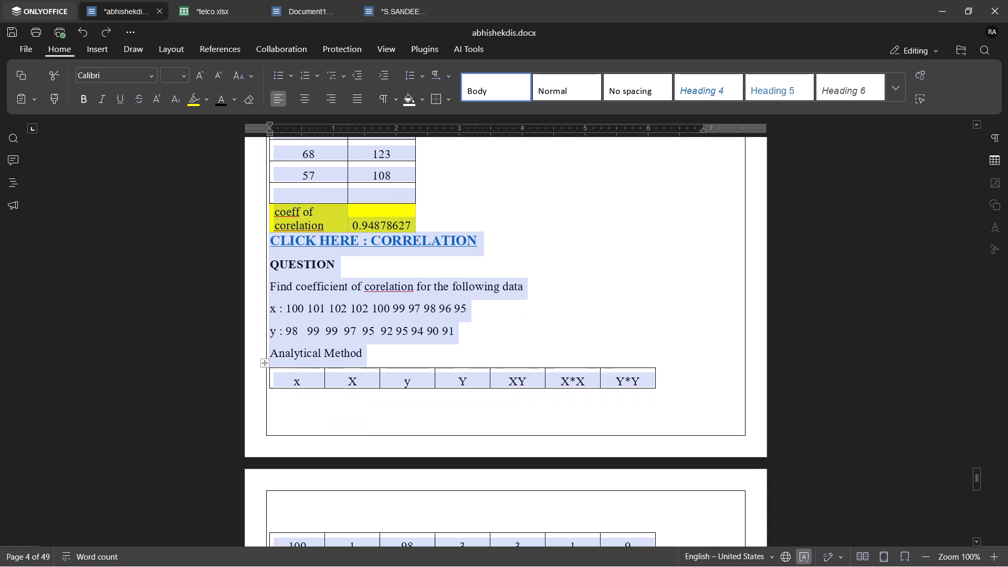
drag(499, 566, 504, 566)
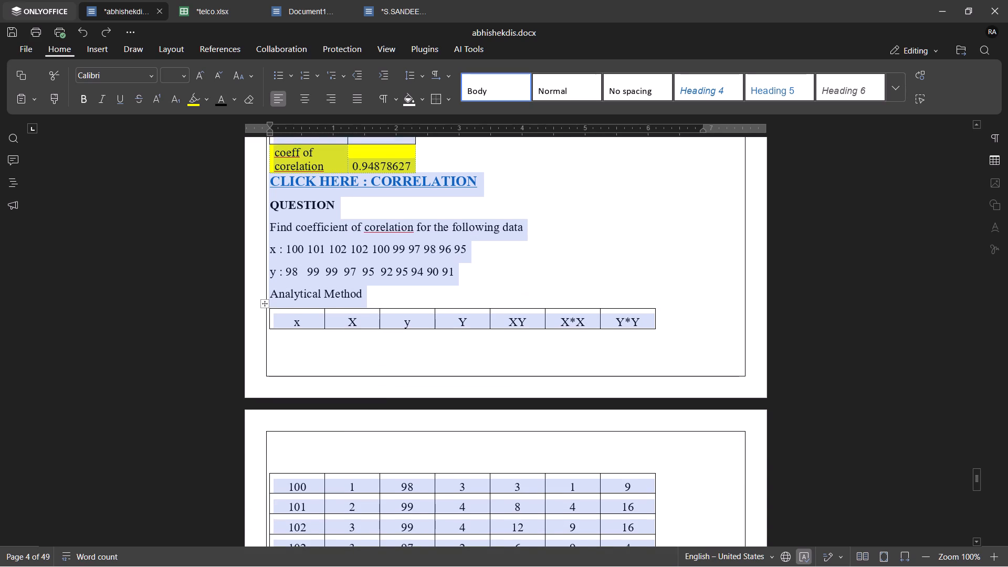
drag(504, 566, 500, 566)
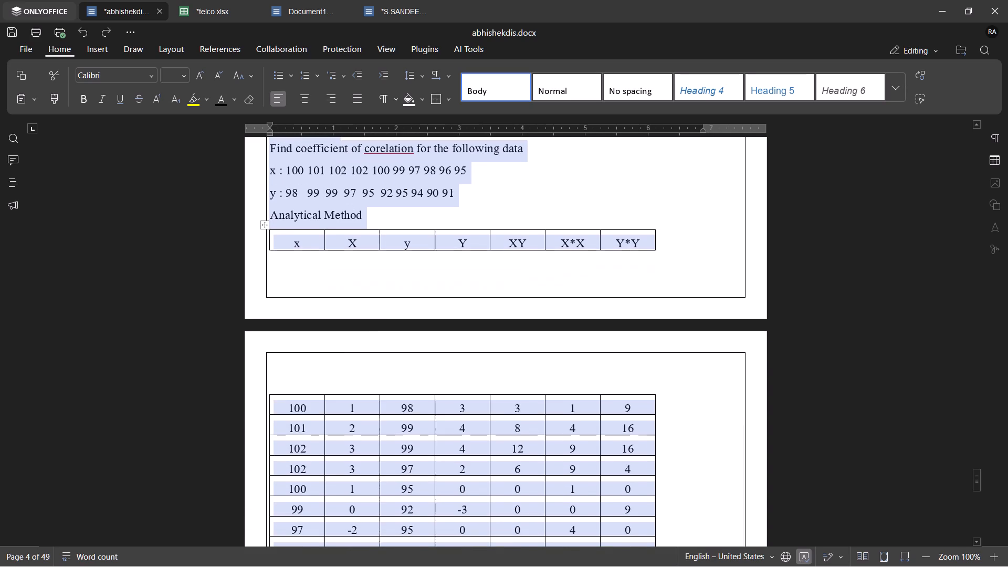
drag(500, 566, 503, 566)
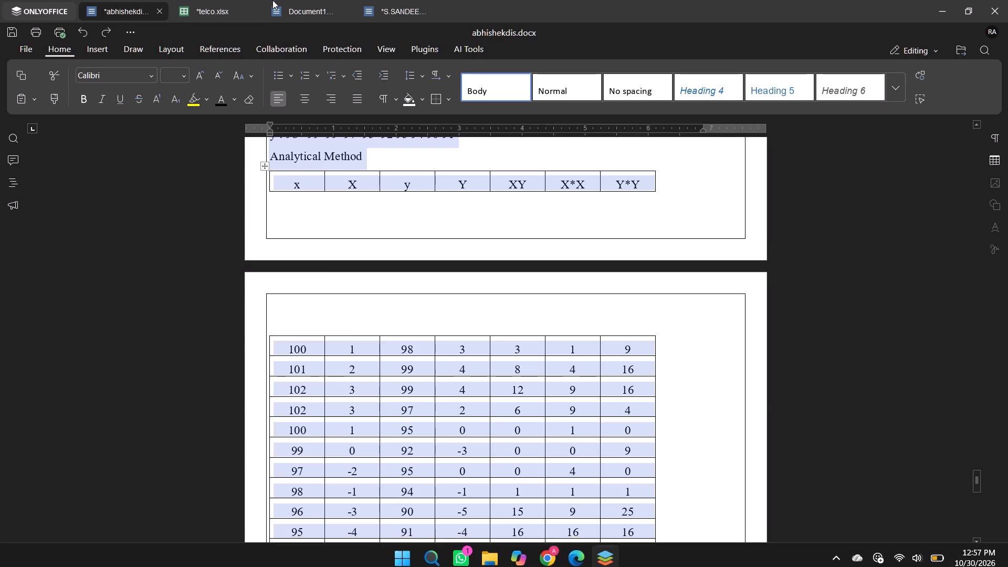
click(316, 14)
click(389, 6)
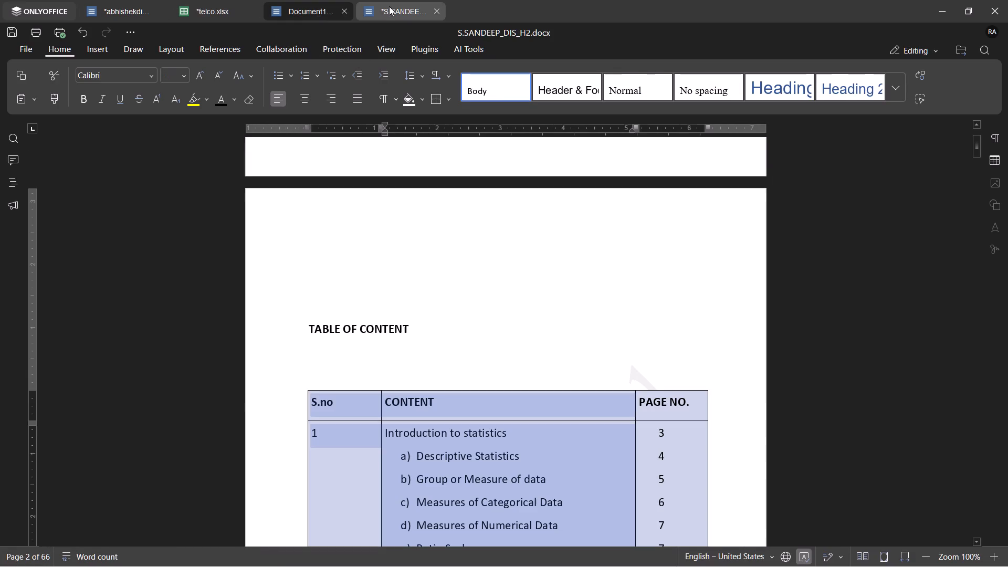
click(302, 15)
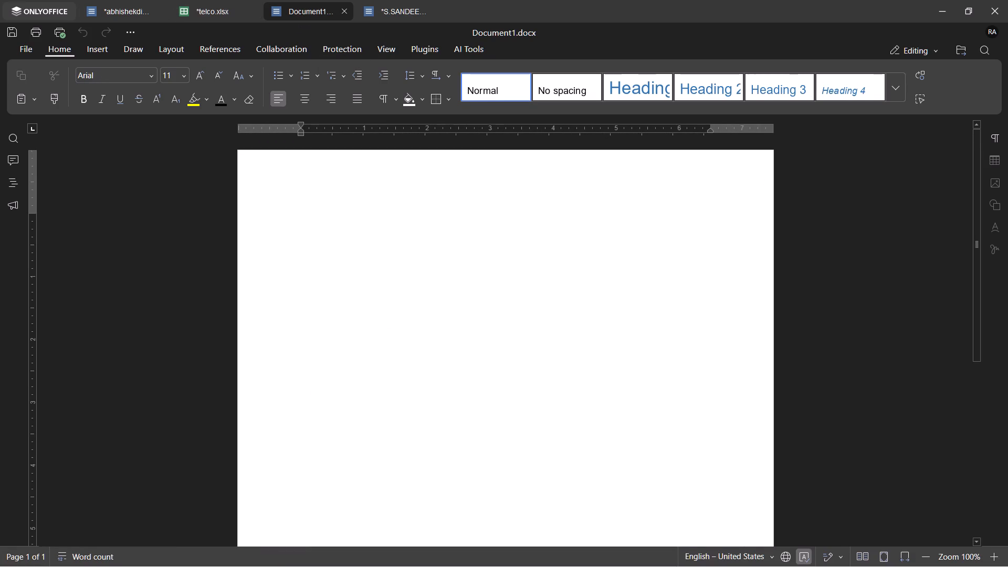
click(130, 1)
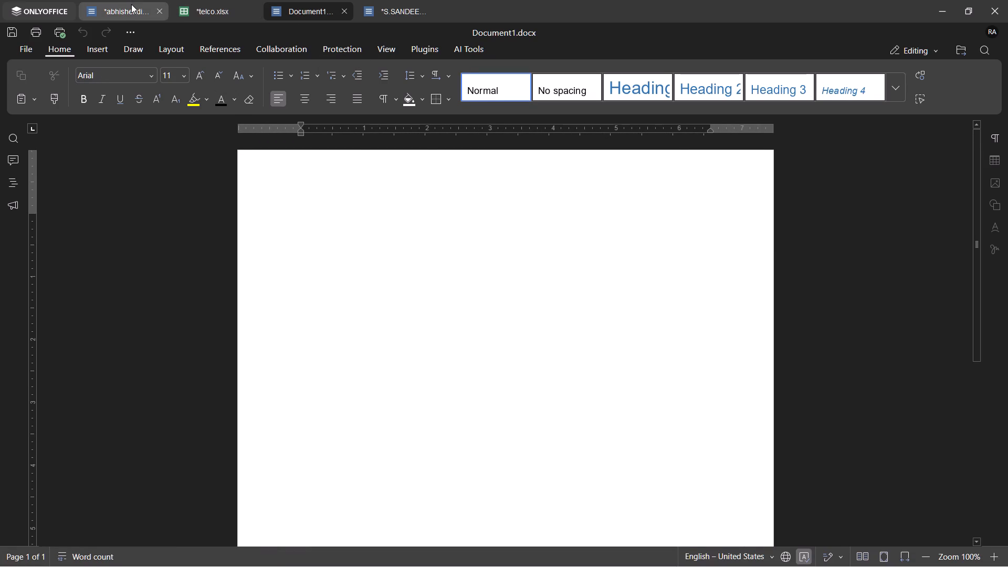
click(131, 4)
Copy the selected body text of abhishekdis.docx.
key(ctrl+c)
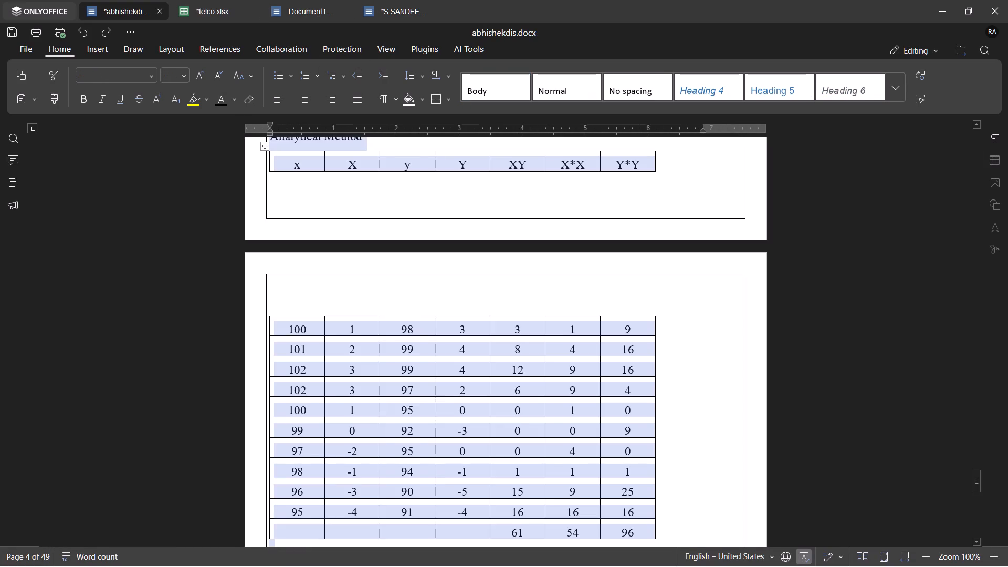
Undo all the contents-table and heading edits in abhishekdis.docx back to the document's starting state, and redo only the first edit.
drag(977, 488, 969, 308)
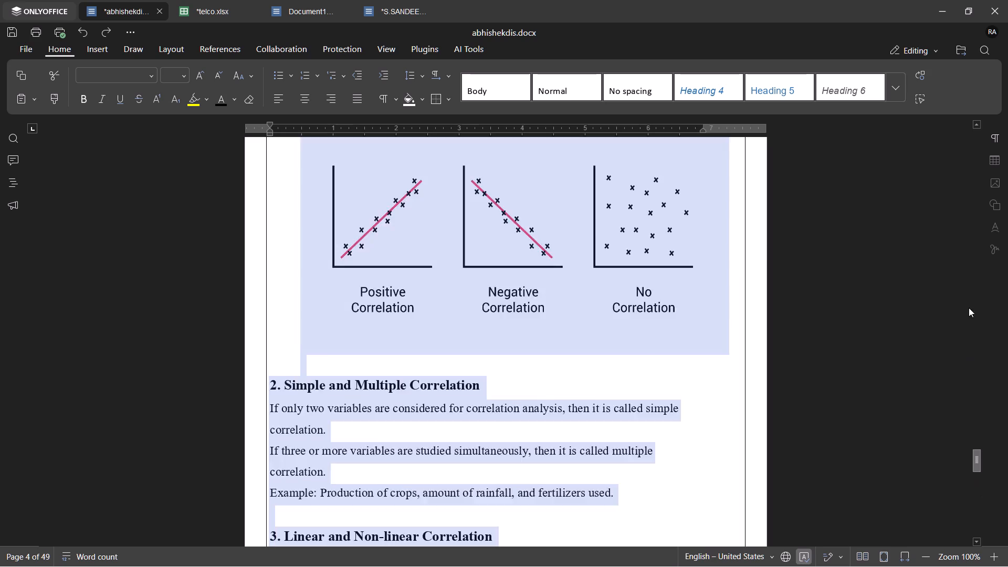
drag(969, 308, 982, 122)
scroll(677, 331, down, 12)
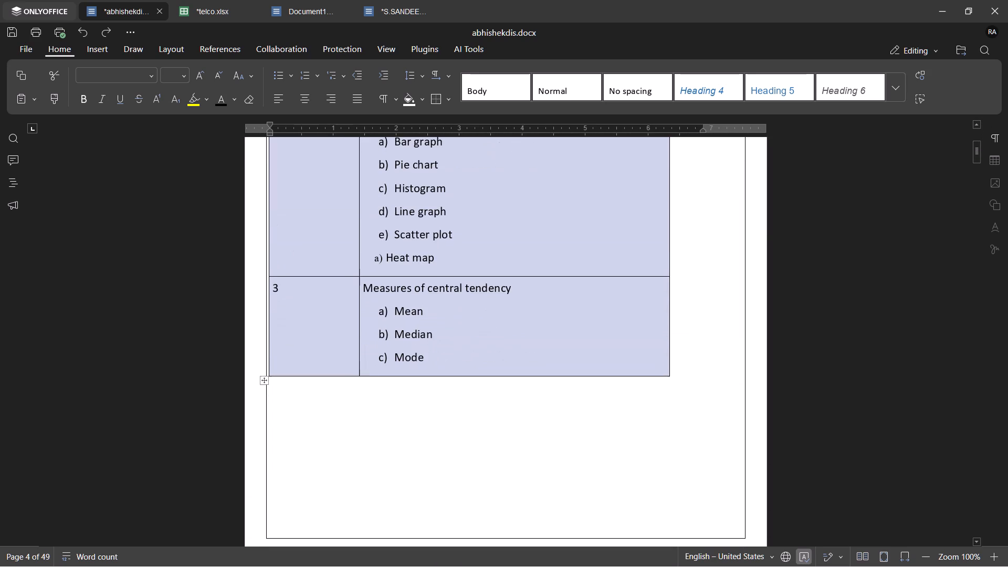
scroll(677, 331, up, 3)
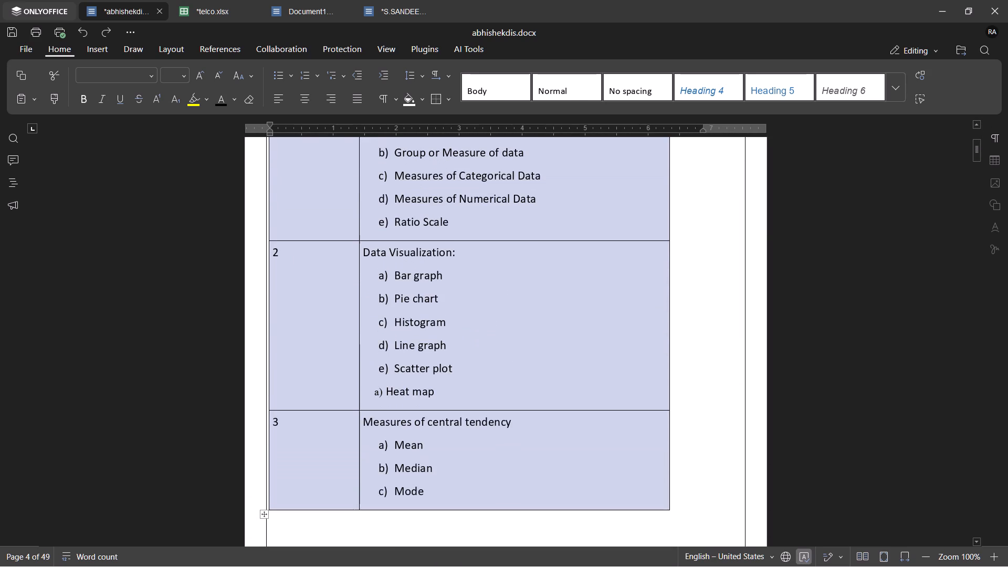
key(ctrl+z)
key(ctrl+z)
key(ctrl+z)
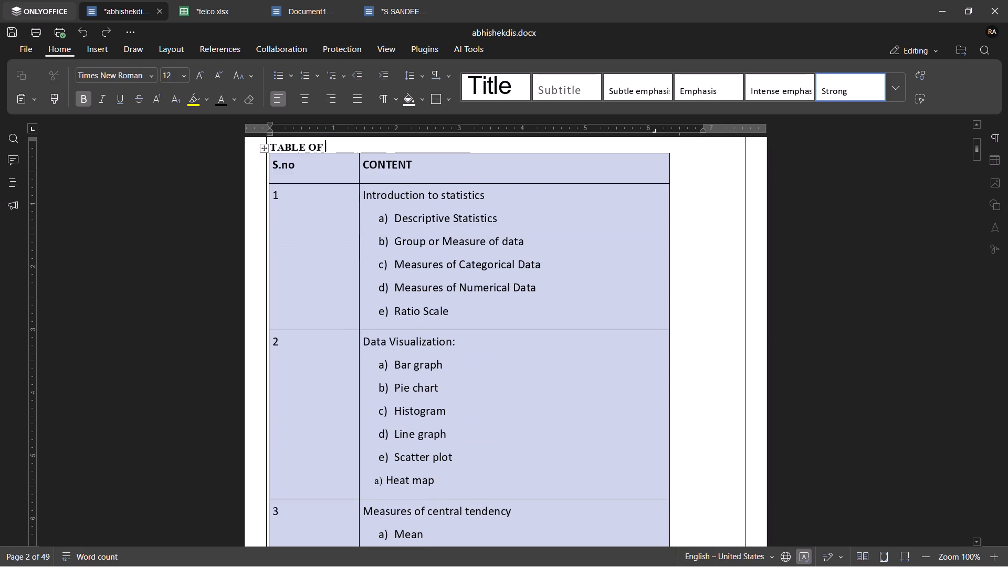
key(ctrl+z)
key(ctrl+z)
key(ctrl+z)
key(ctrl+z)
key(ctrl+z)
key(ctrl+z)
key(ctrl+z)
key(ctrl+z)
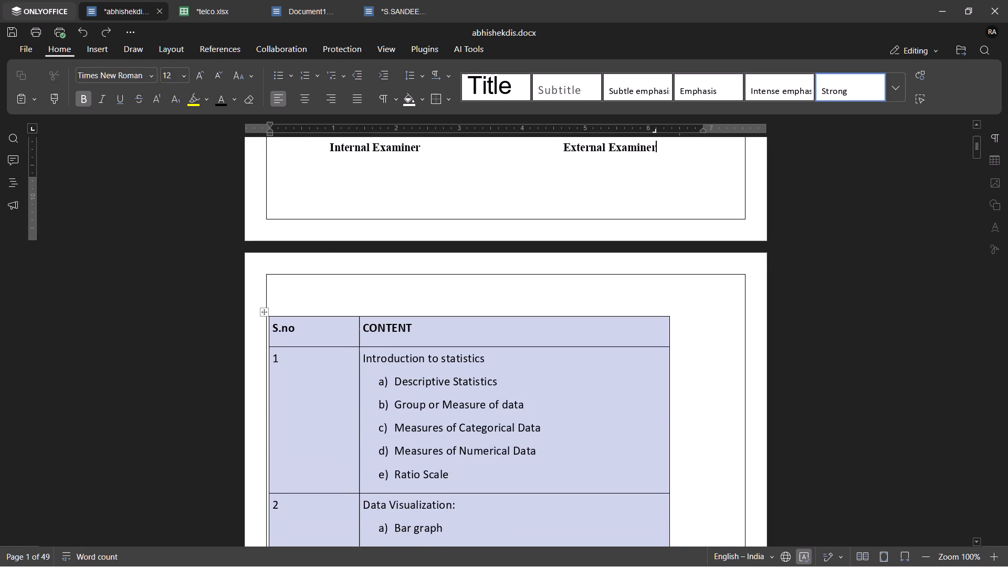
key(ctrl+z)
key(ctrl+z)
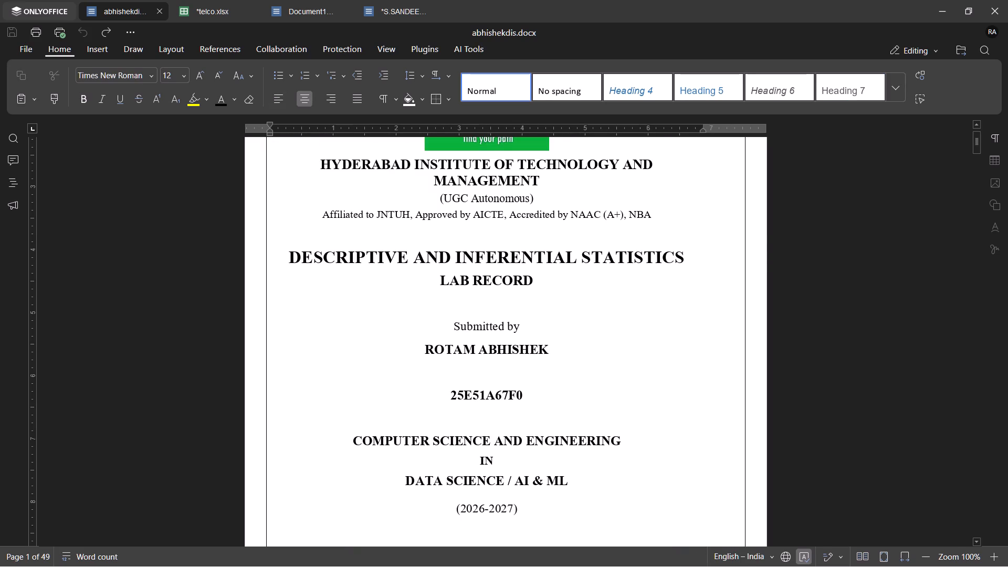
key(ctrl+y)
Look over the typed contents list, from the TABLE OF CONTENTS heading to 7. Case Study, and clear its selection.
scroll(677, 331, down, 2)
scroll(677, 331, up, 2)
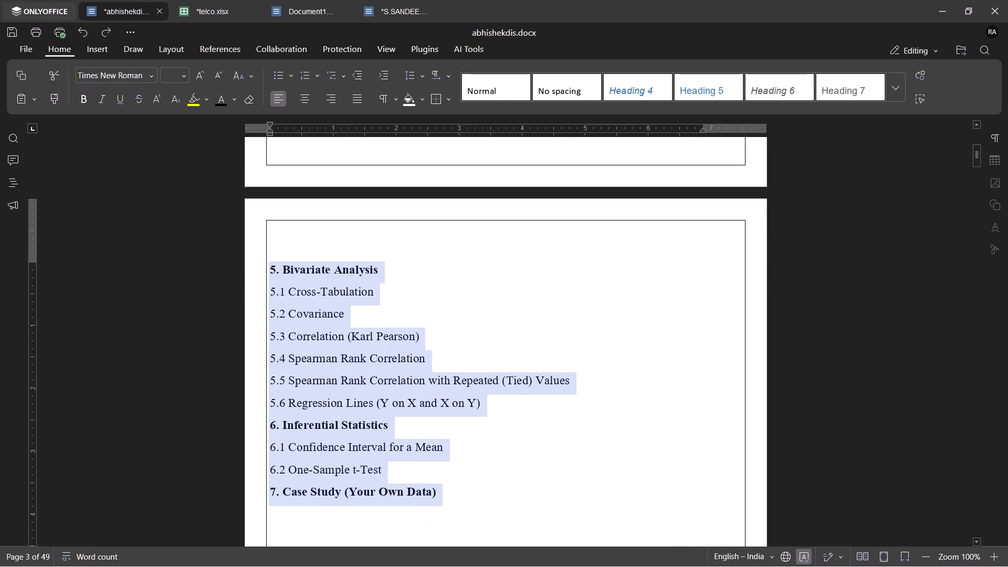
scroll(677, 331, up, 3)
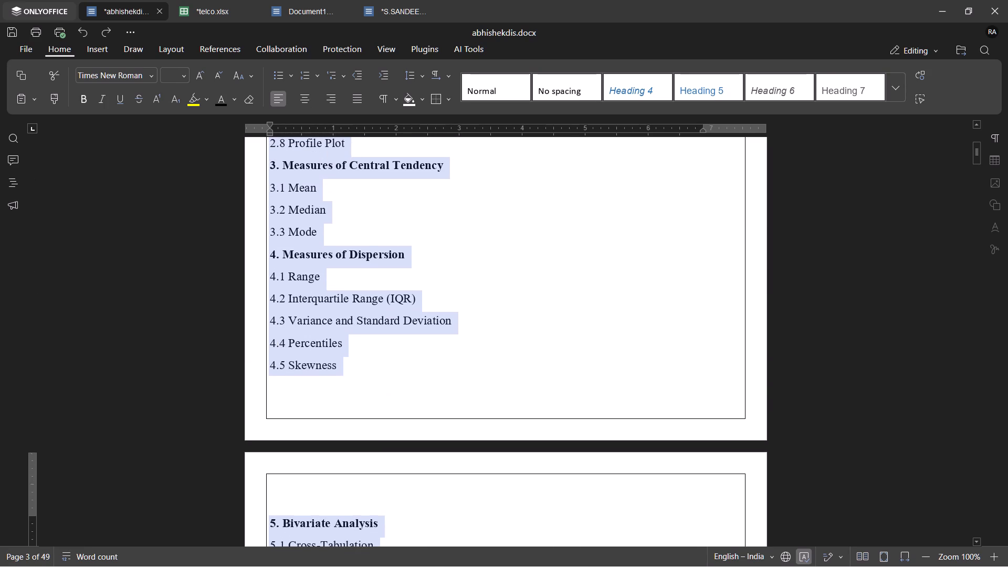
scroll(529, 317, up, 4)
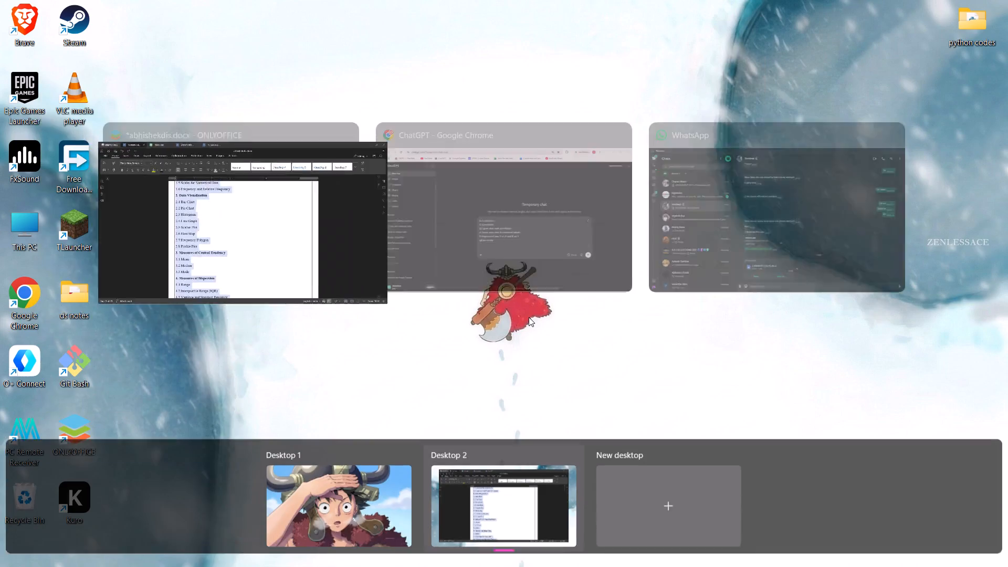
scroll(529, 317, up, 9)
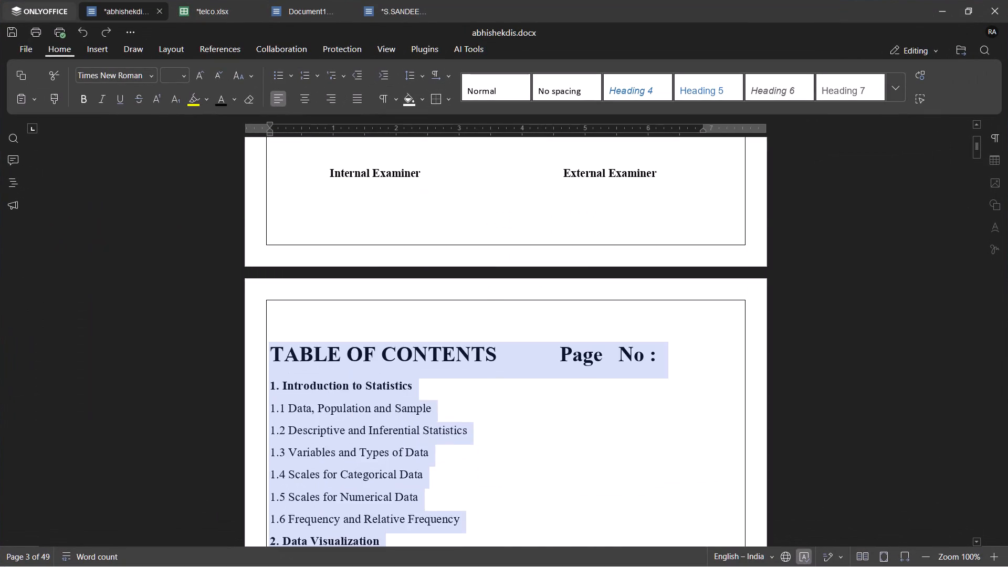
scroll(529, 317, down, 10)
click(521, 319)
scroll(521, 319, up, 5)
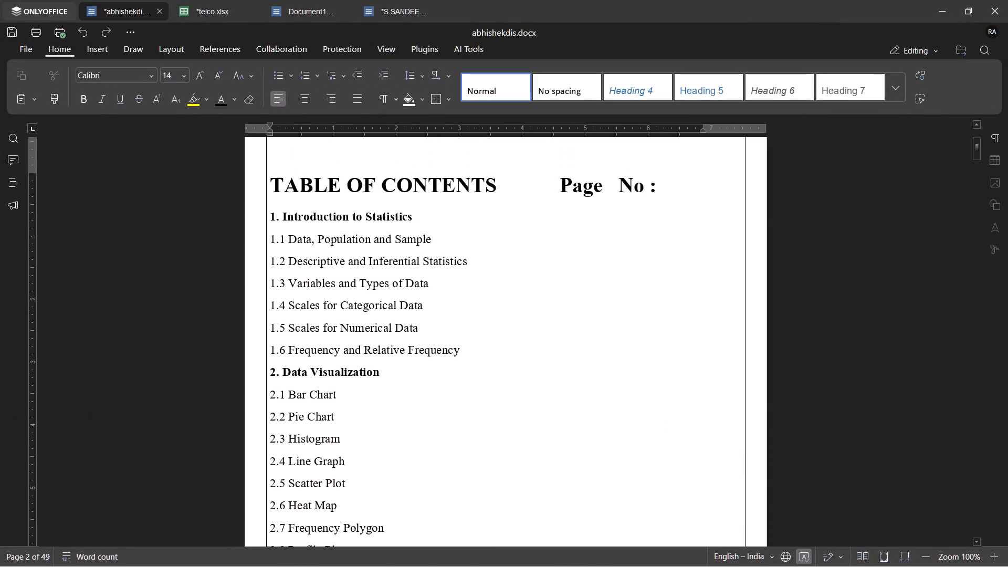
scroll(521, 319, up, 1)
drag(268, 181, 326, 519)
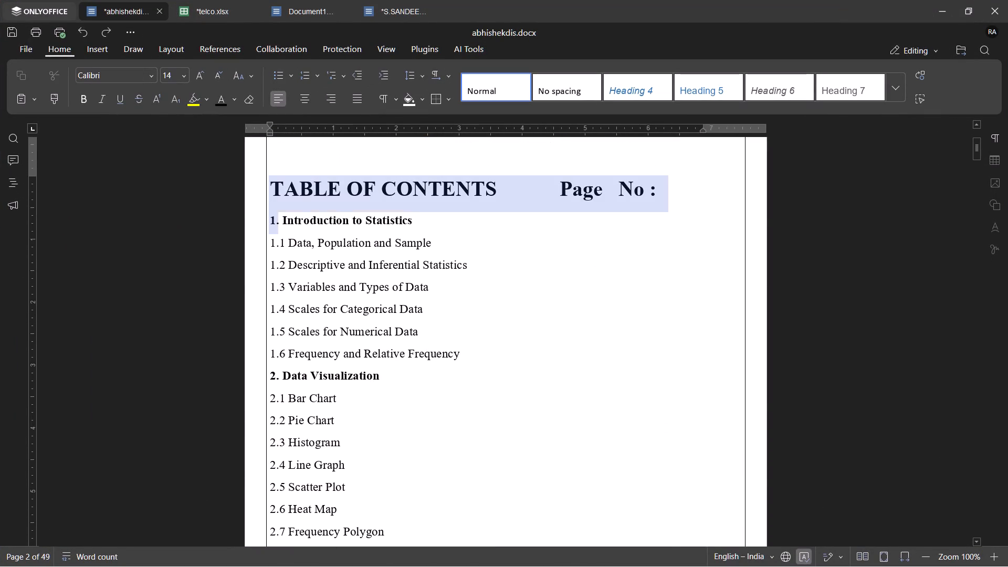
drag(326, 519, 392, 566)
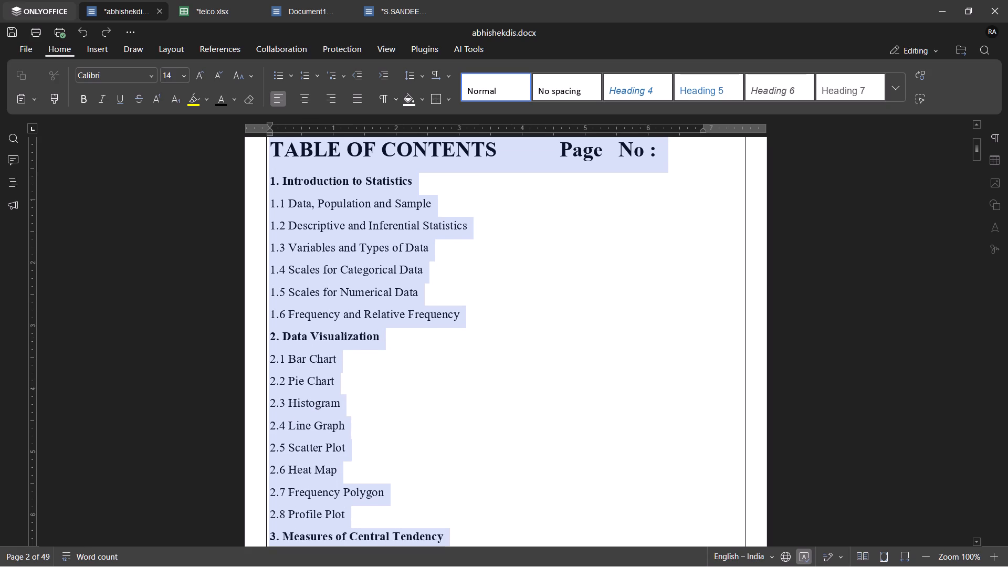
drag(392, 566, 437, 566)
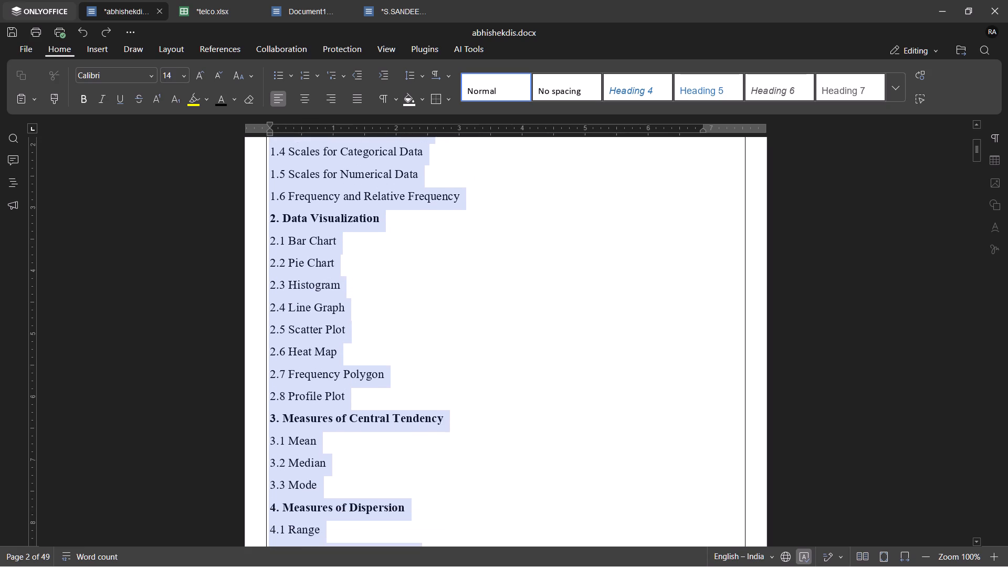
drag(437, 566, 422, 559)
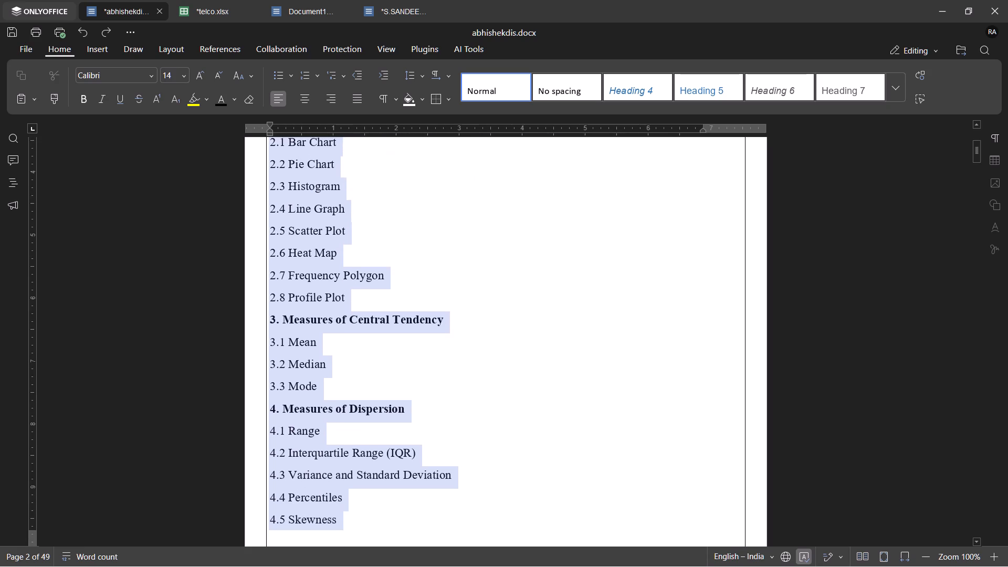
drag(422, 559, 353, 566)
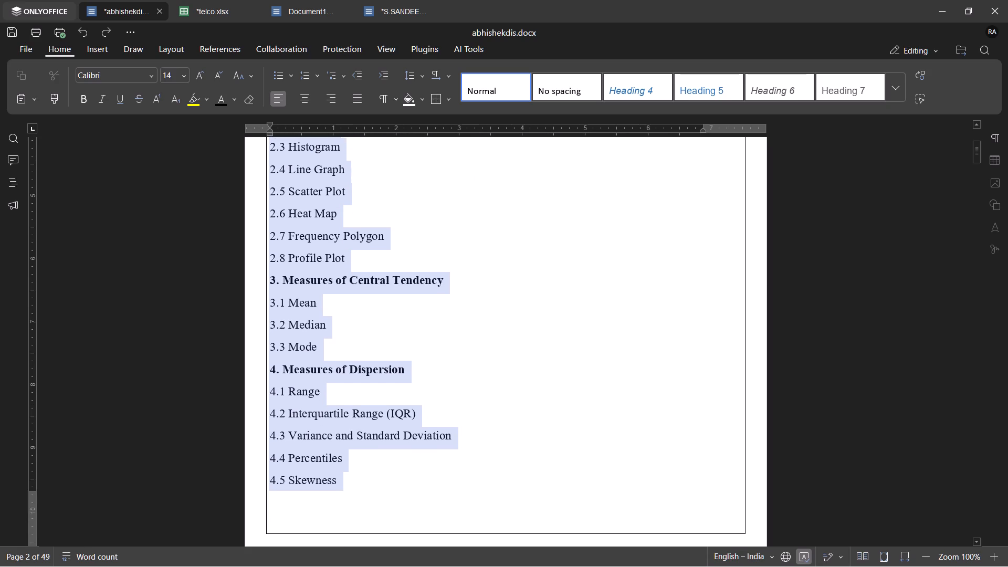
drag(353, 566, 381, 566)
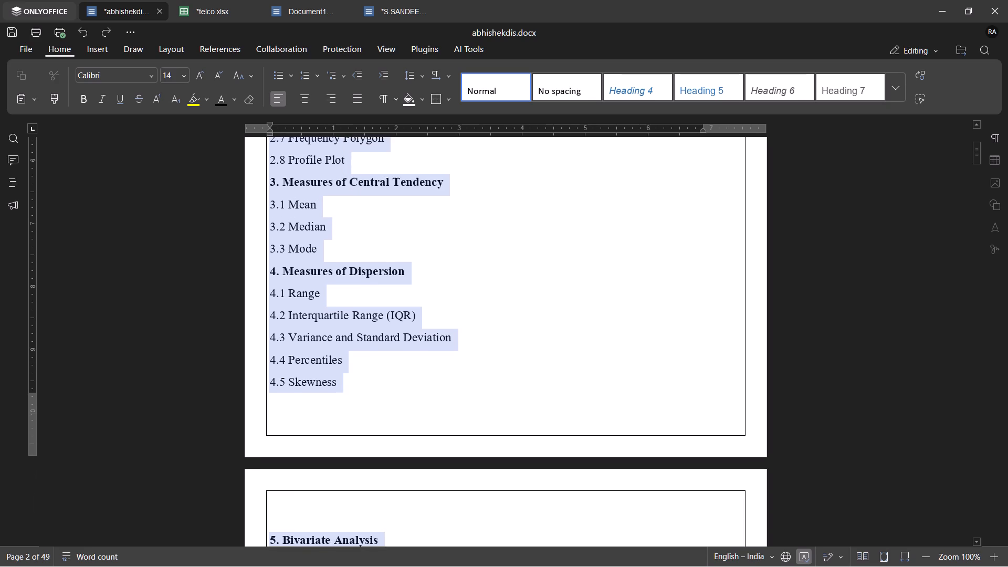
drag(381, 566, 396, 566)
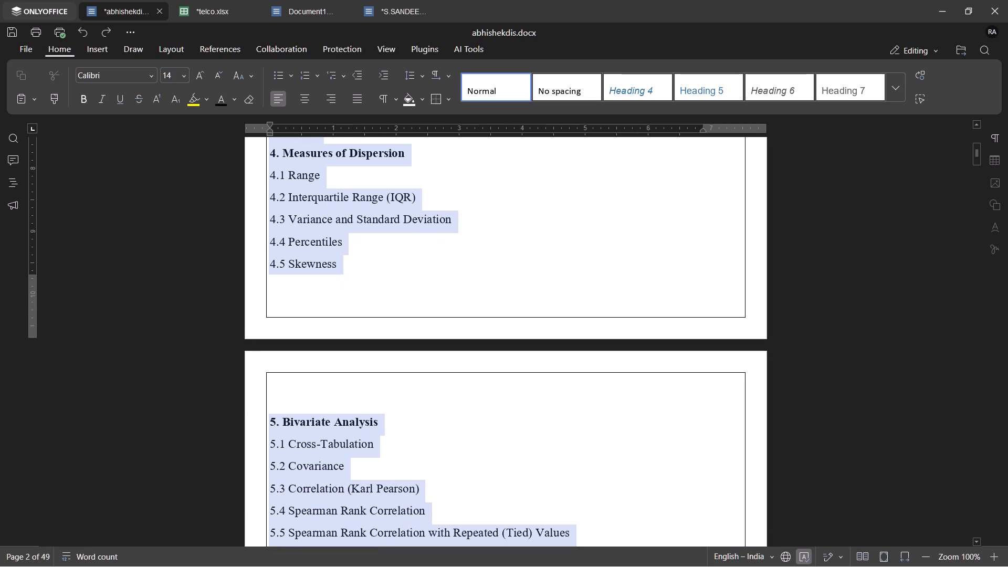
drag(396, 566, 453, 566)
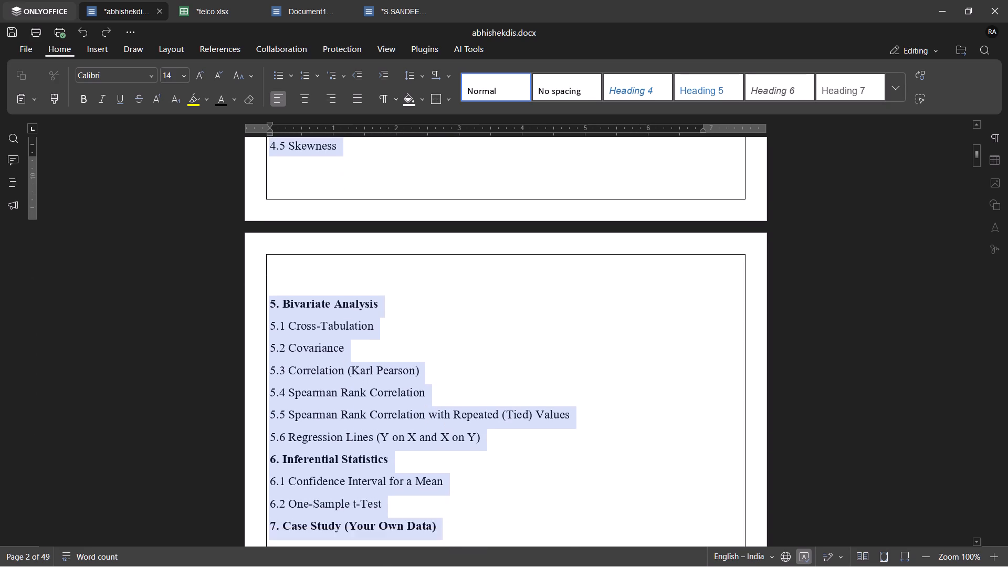
drag(453, 566, 460, 438)
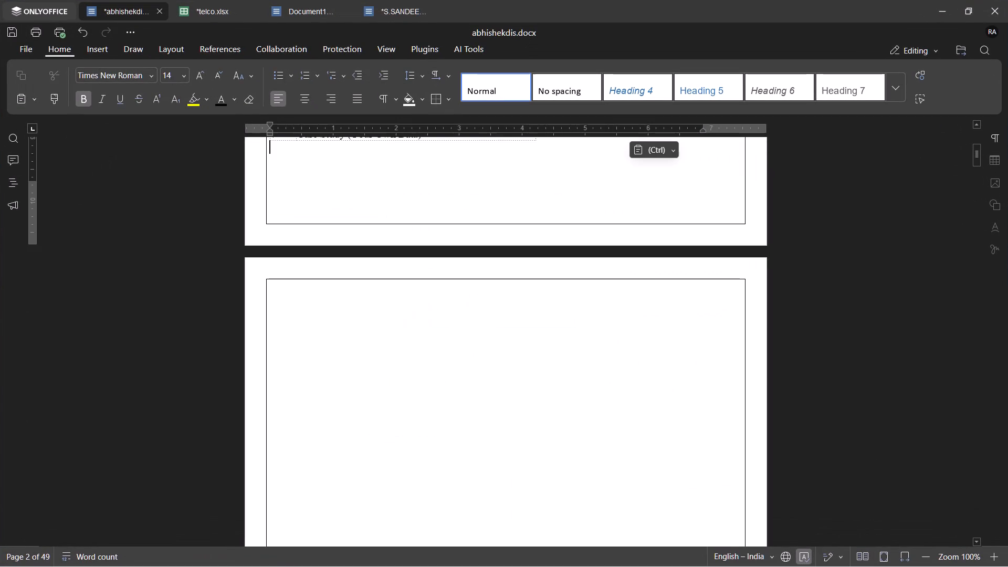
Look over the pasted contents table in abhishekdis.docx, from the TABLE OF CONTENTS heading down to row 7.
scroll(477, 319, up, 13)
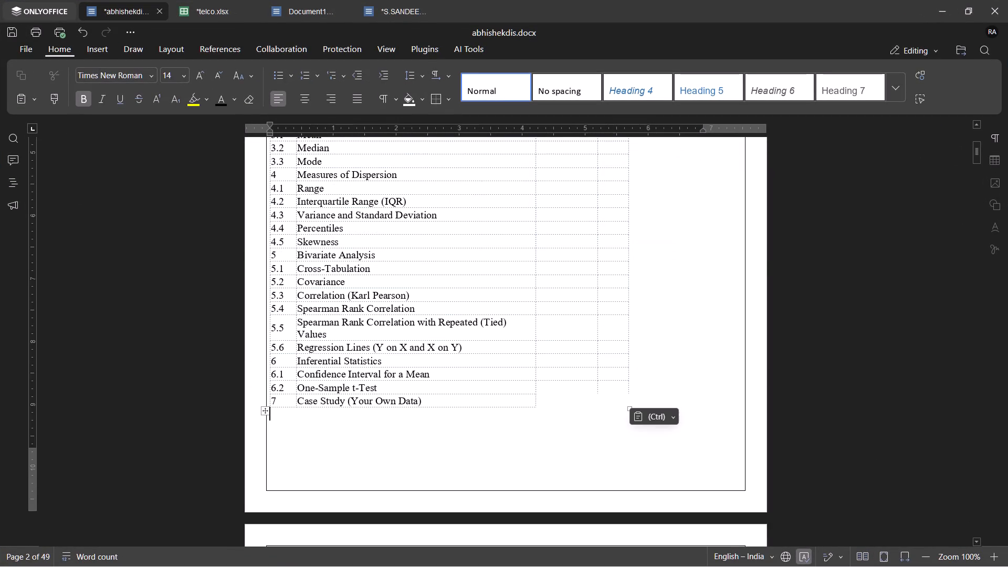
scroll(477, 319, up, 10)
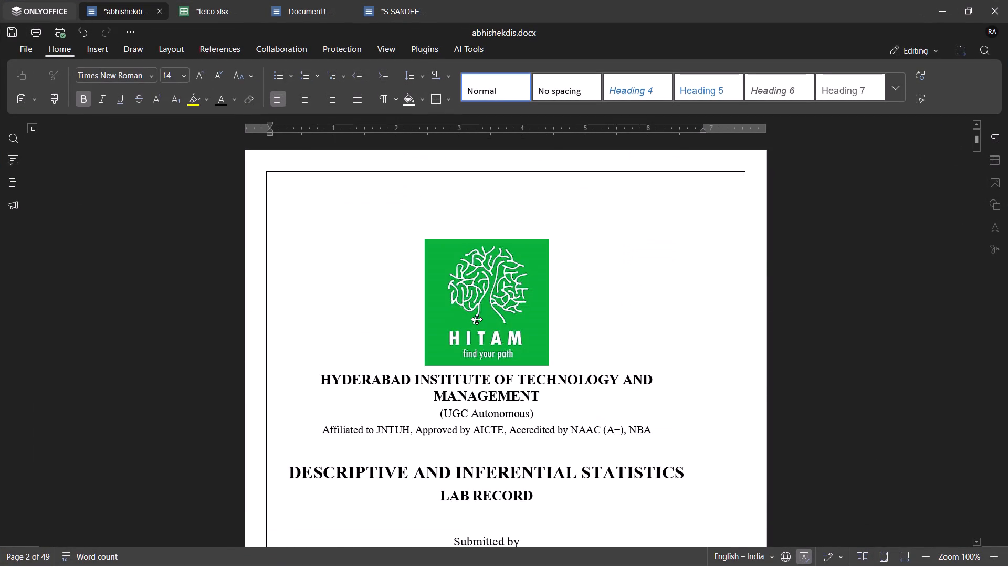
scroll(477, 319, down, 11)
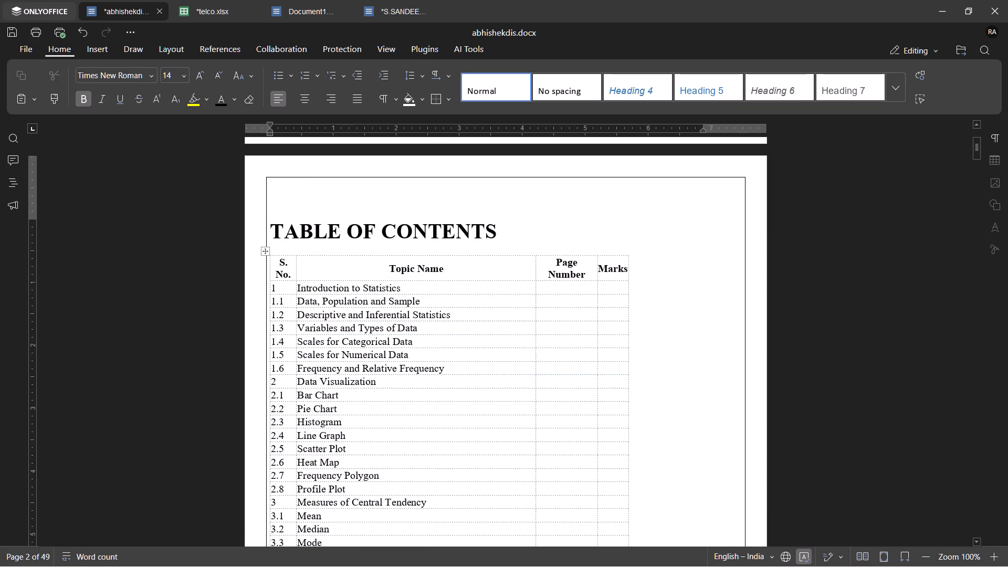
scroll(477, 319, down, 1)
scroll(477, 319, up, 1)
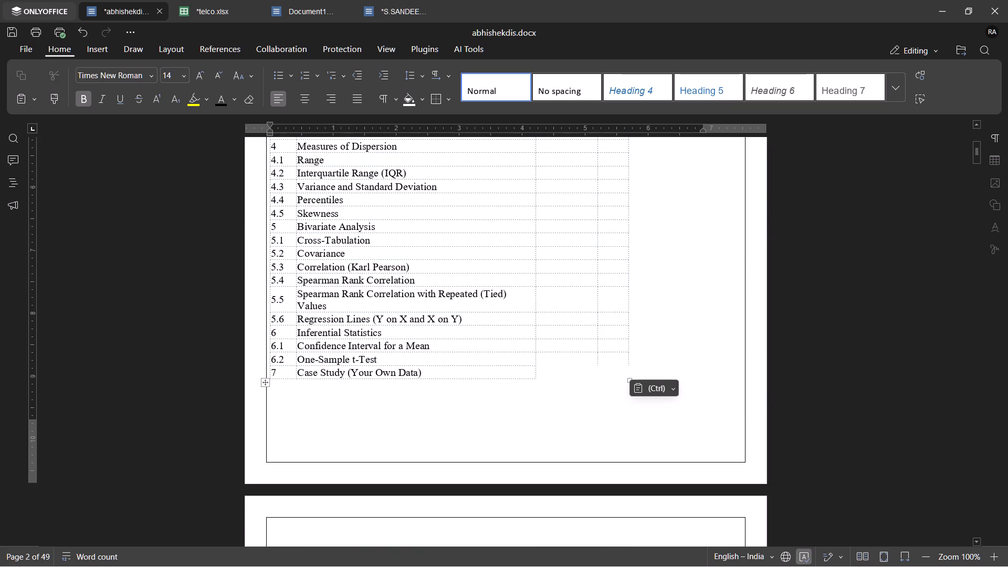
click(378, 286)
scroll(377, 296, up, 4)
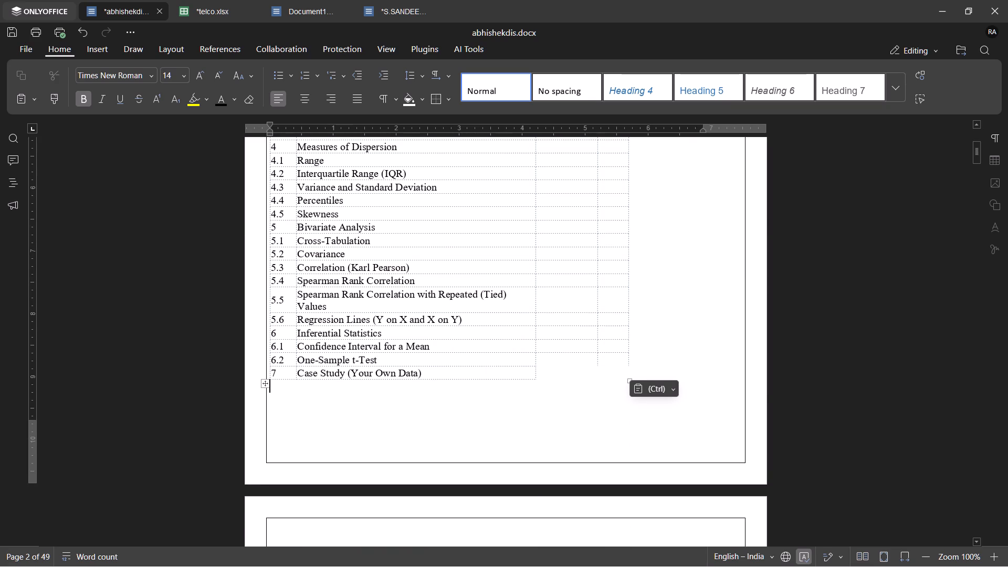
scroll(377, 296, up, 1)
scroll(349, 218, up, 4)
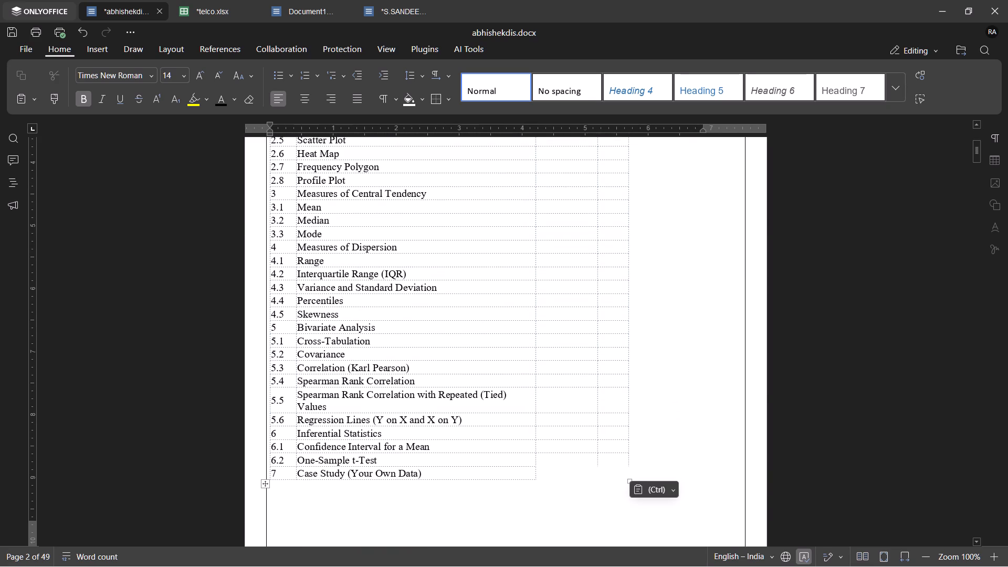
scroll(339, 212, up, 1)
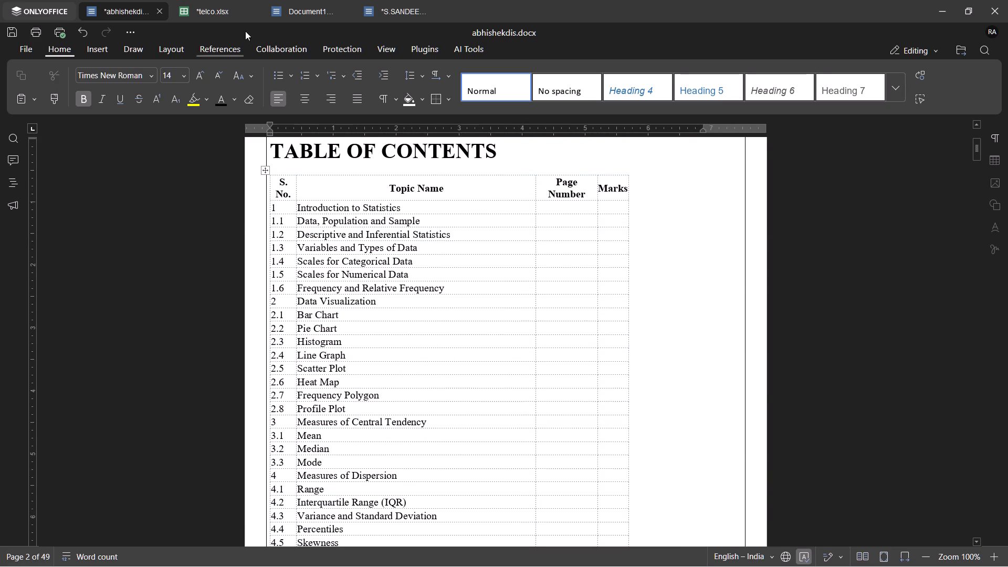
Switch to telco.xlsx and undo the edits on Sheet4 that created the old S.no, CONTENT and PAGE NUMBER table.
click(217, 7)
scroll(296, 293, down, 2)
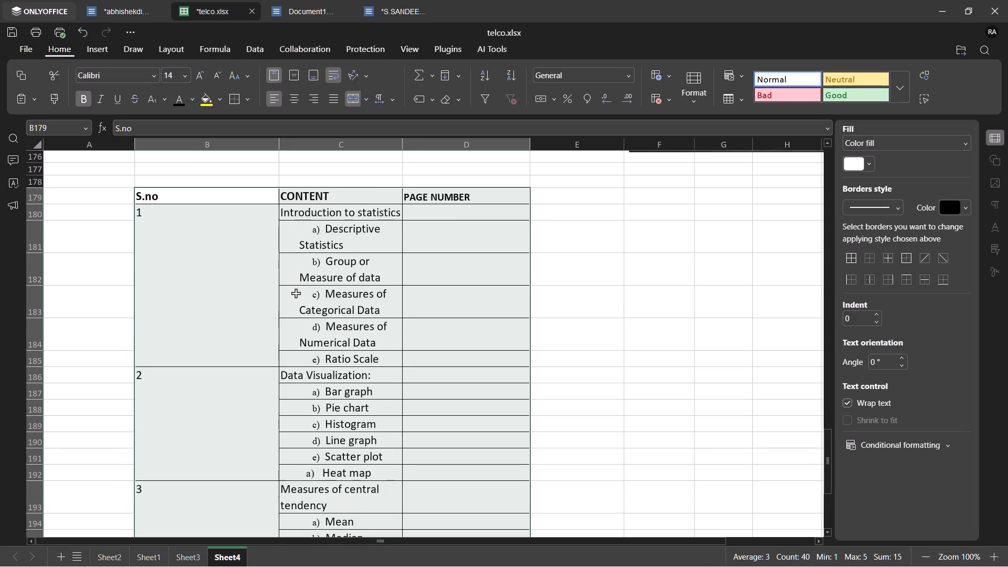
scroll(296, 293, down, 1)
scroll(568, 212, up, 3)
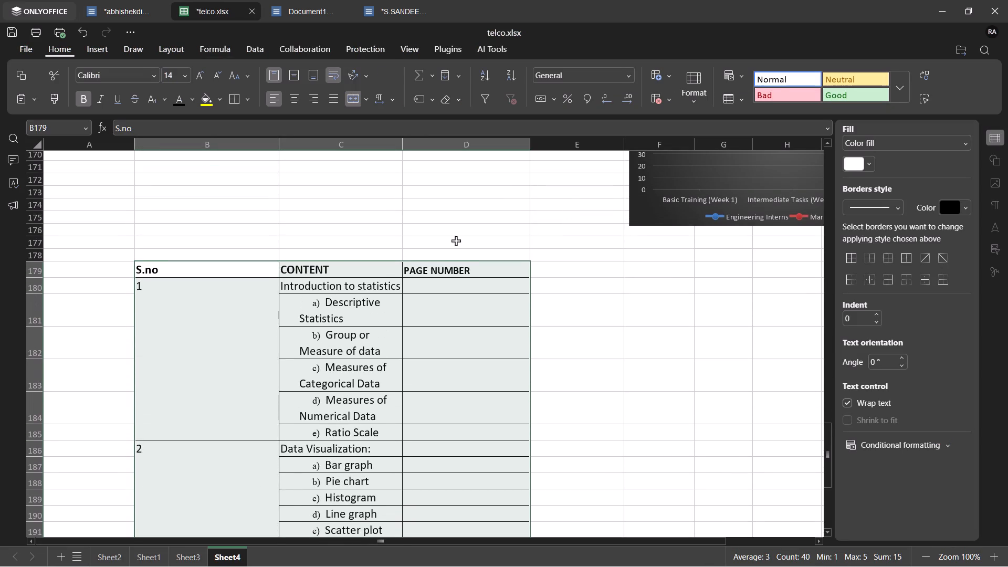
key(ctrl+z)
key(ctrl+z)
key(ctrl+z)
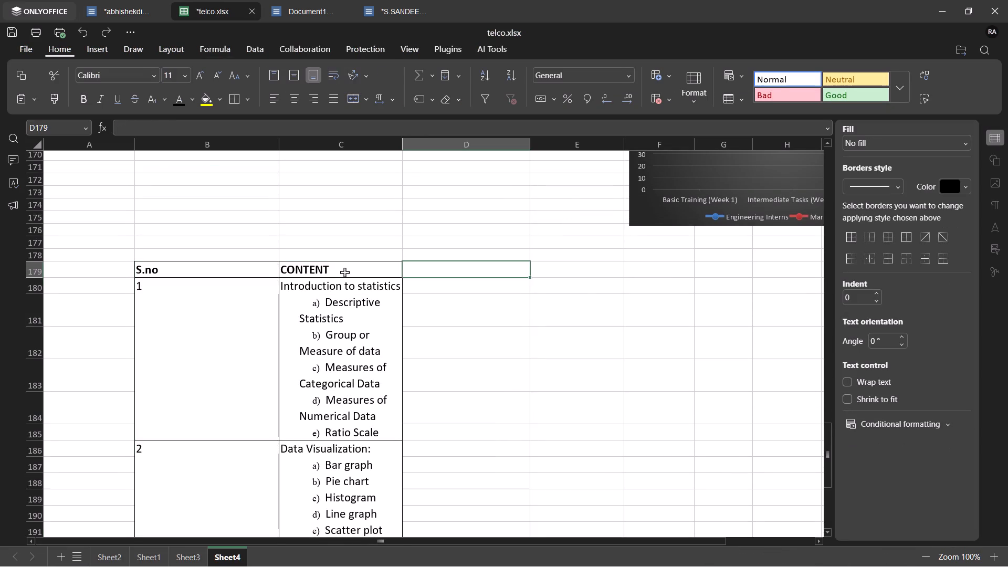
key(ctrl+z)
key(ctrl+z)
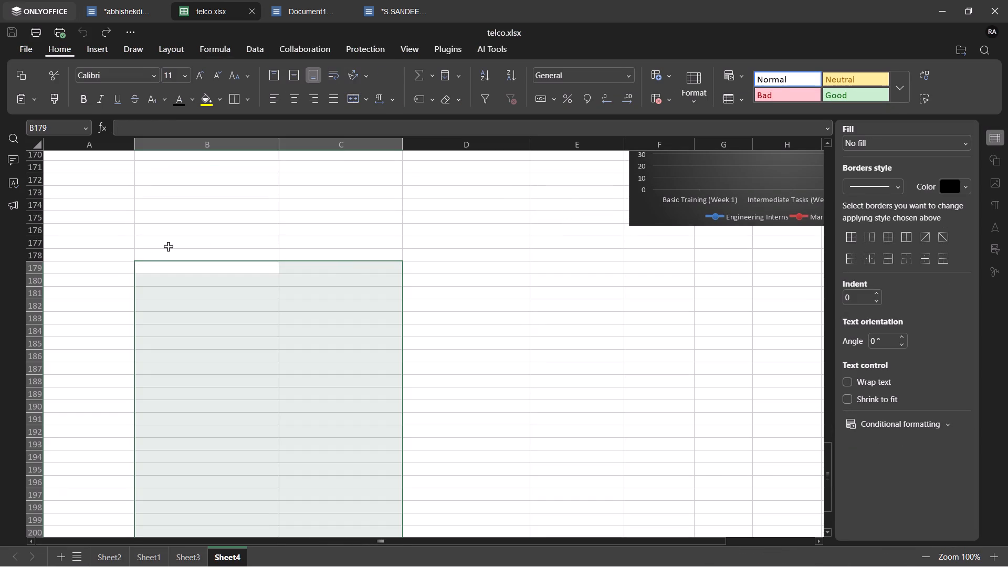
Paste the copied ChatGPT contents table into Sheet4 starting at cell B177.
click(157, 247)
key(ctrl+v)
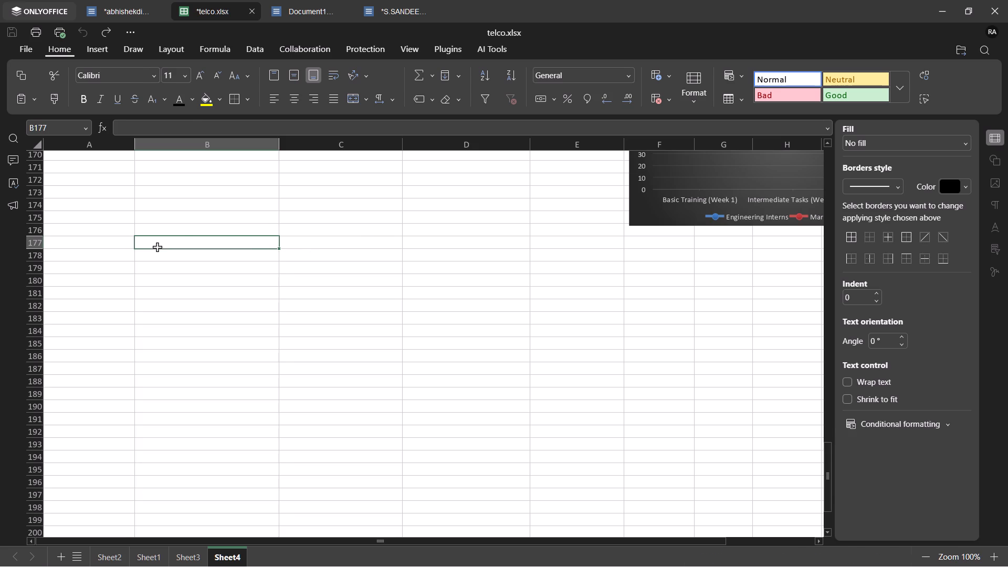
scroll(318, 245, down, 3)
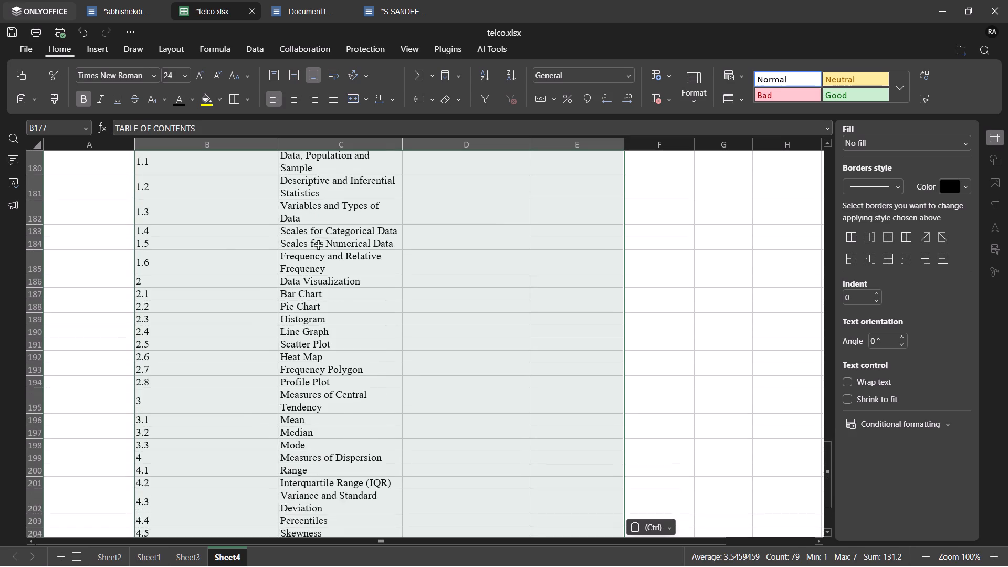
scroll(318, 245, down, 3)
scroll(318, 245, up, 5)
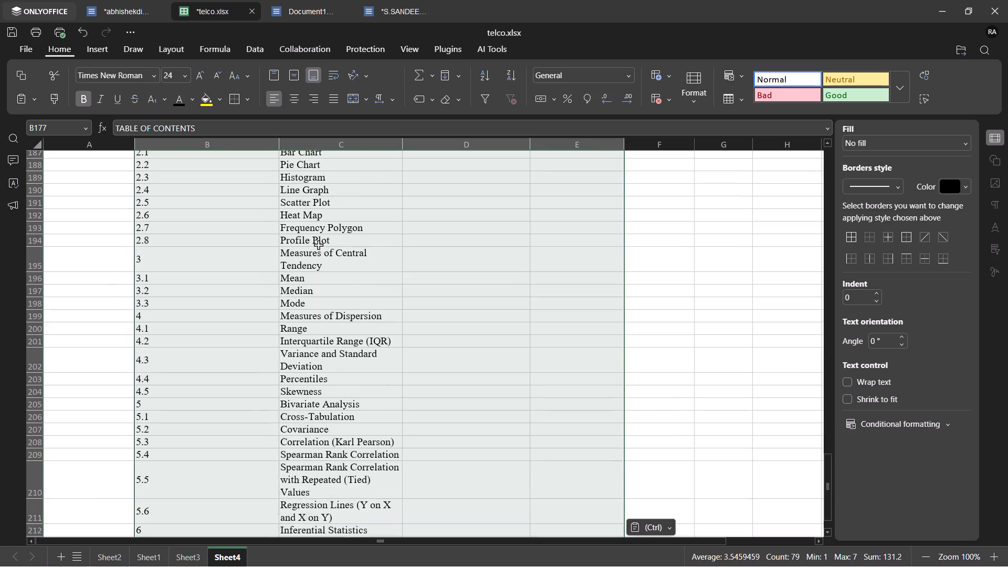
scroll(318, 245, up, 2)
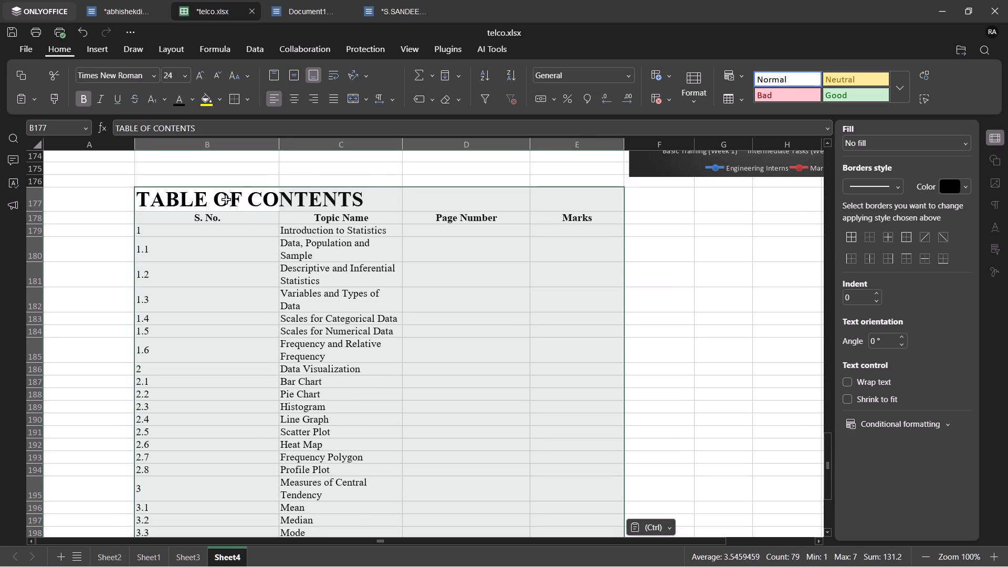
Increase the font size of the whole pasted contents table by one increment.
click(201, 78)
Examine how the enlarged contents table's rows and text wrapping look on Sheet4.
scroll(257, 339, down, 5)
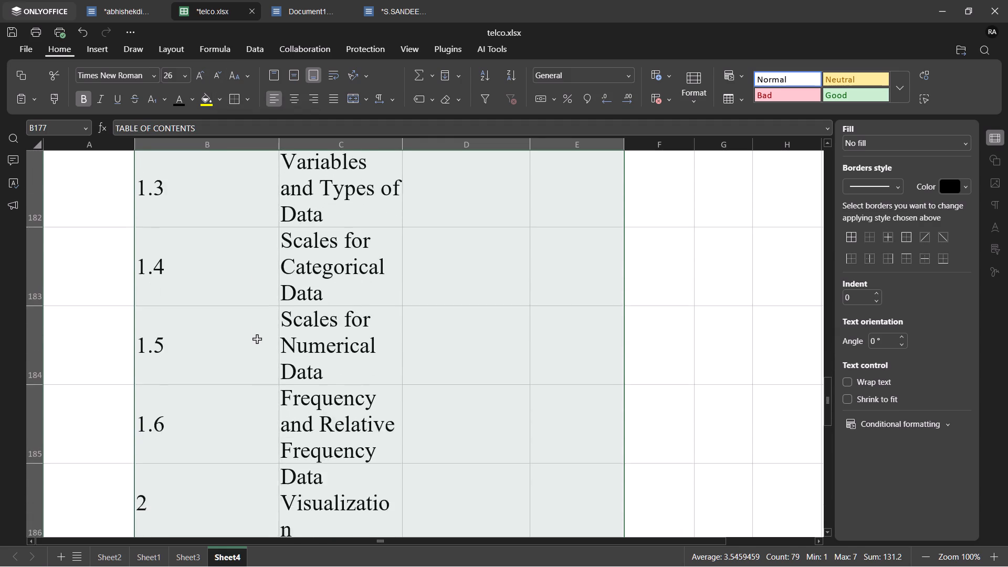
scroll(257, 339, down, 1)
scroll(257, 339, up, 8)
scroll(257, 339, down, 4)
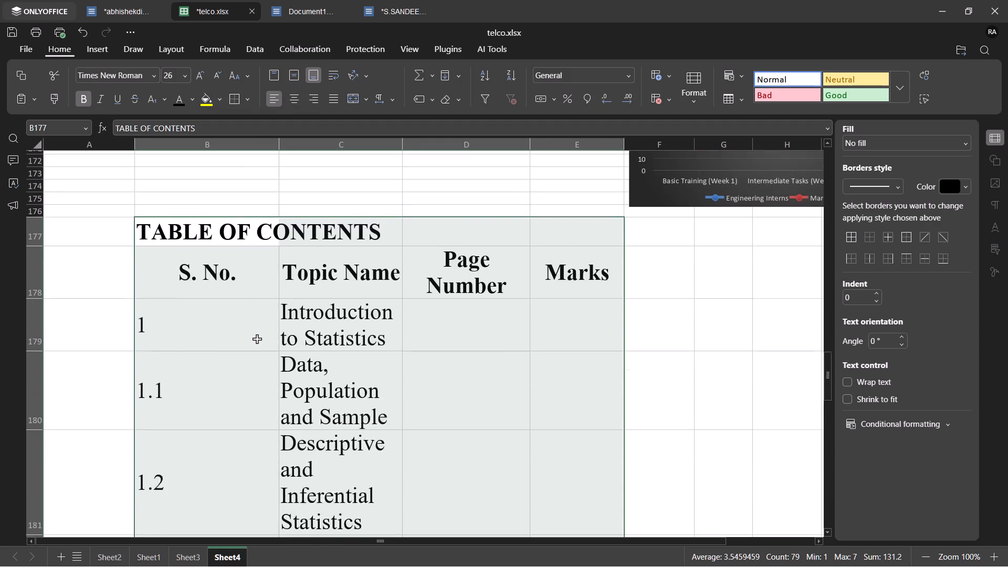
scroll(257, 339, down, 6)
scroll(257, 339, up, 9)
scroll(250, 205, up, 1)
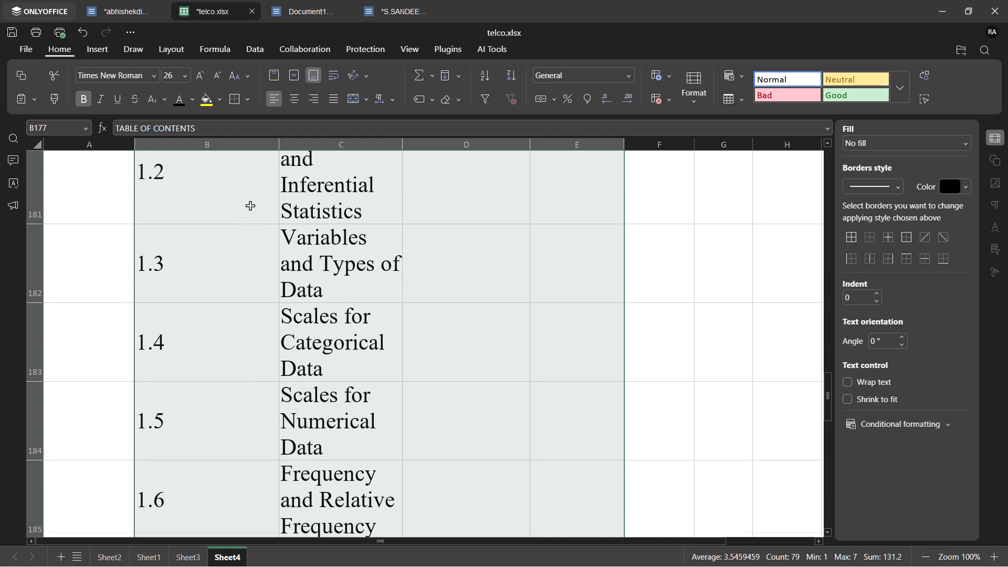
scroll(255, 180, up, 5)
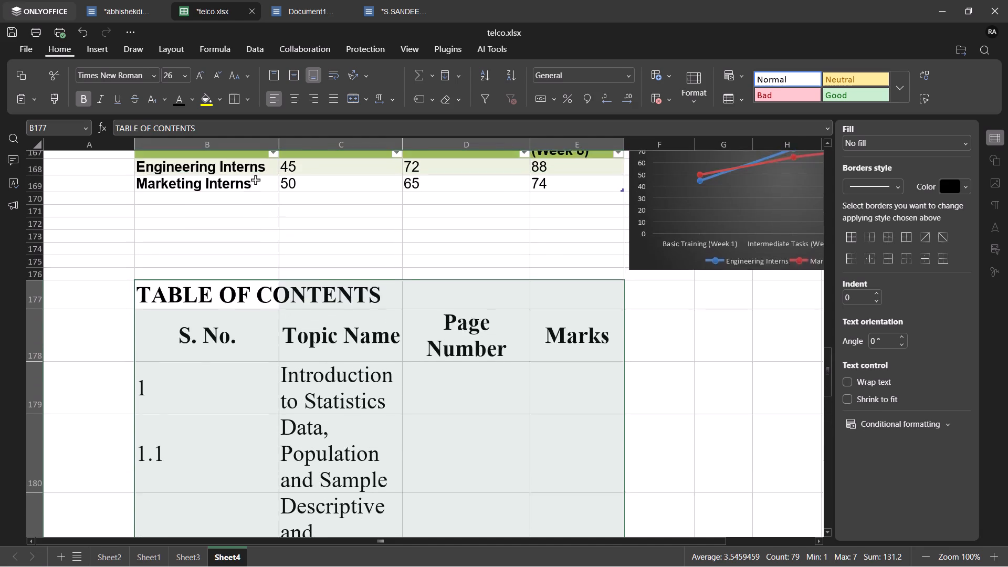
scroll(255, 180, up, 1)
scroll(260, 480, down, 3)
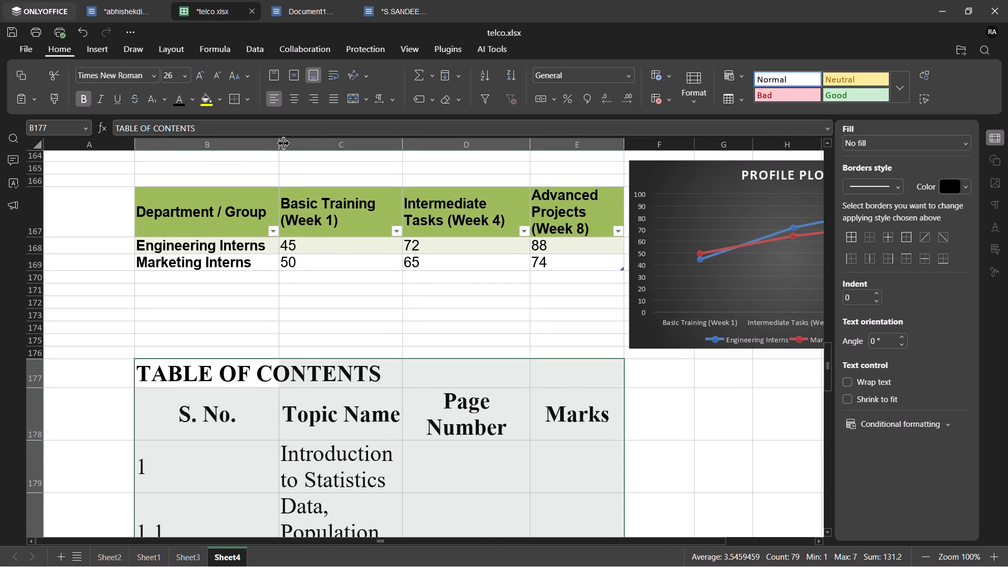
Narrow column B so it just fits the S. No. heading.
drag(279, 141, 287, 141)
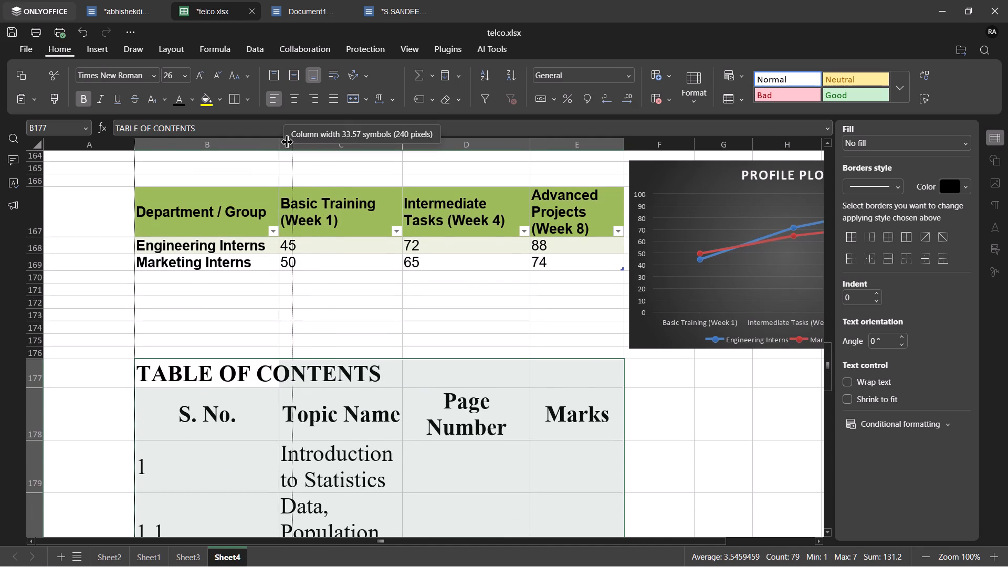
drag(287, 141, 290, 141)
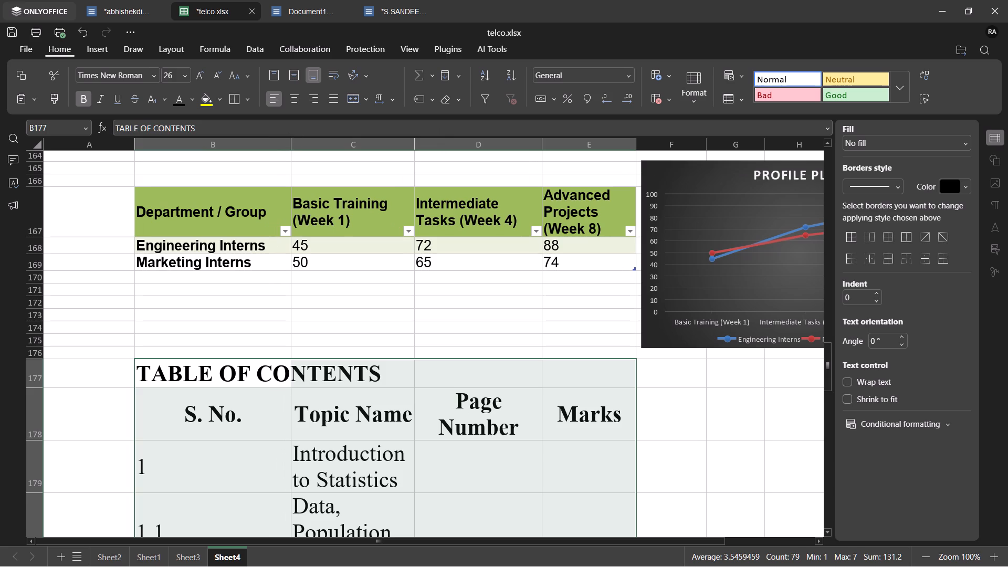
drag(293, 146, 203, 151)
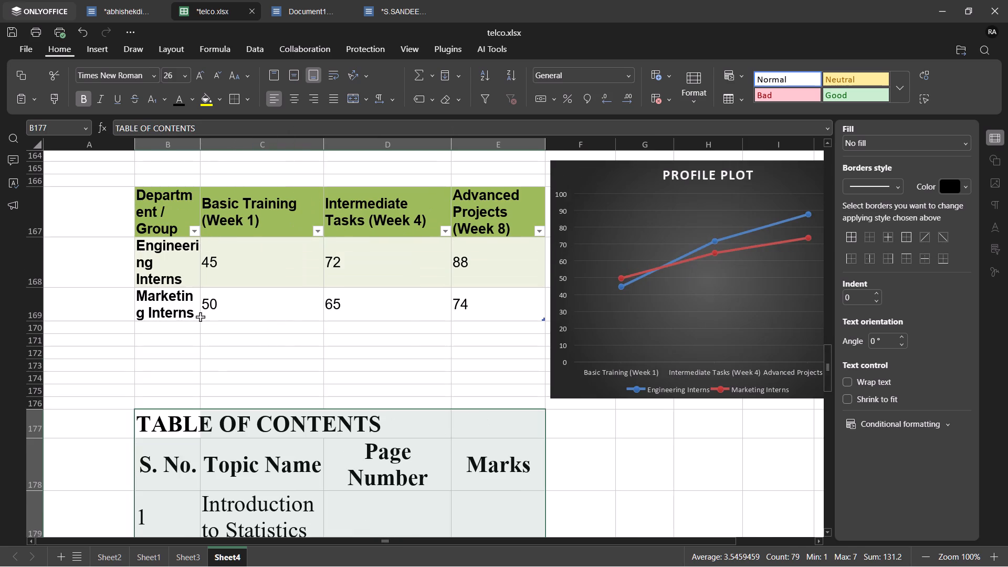
Widen the Topic Name column C to about 40 symbols.
scroll(200, 317, down, 4)
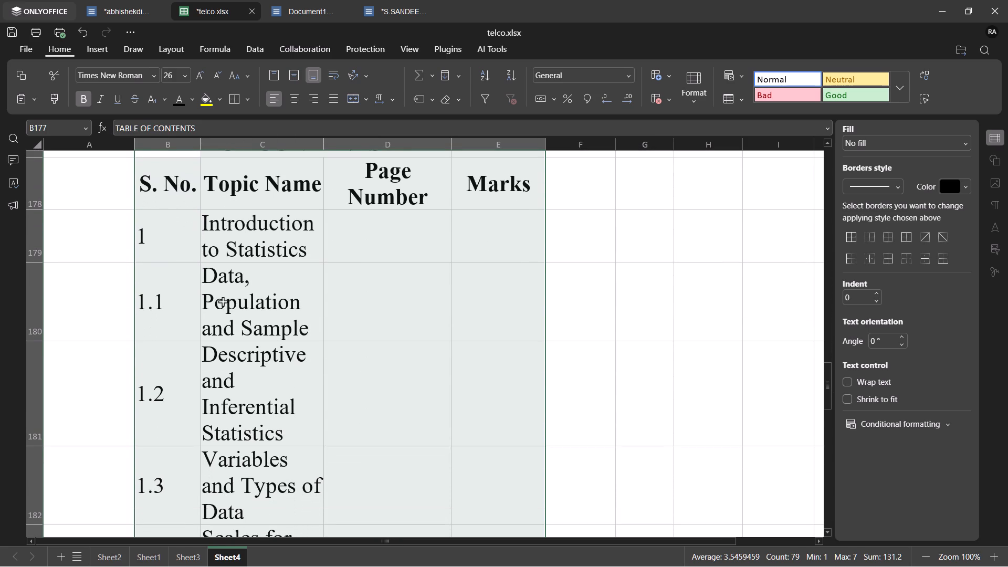
drag(320, 147, 370, 142)
drag(374, 144, 392, 144)
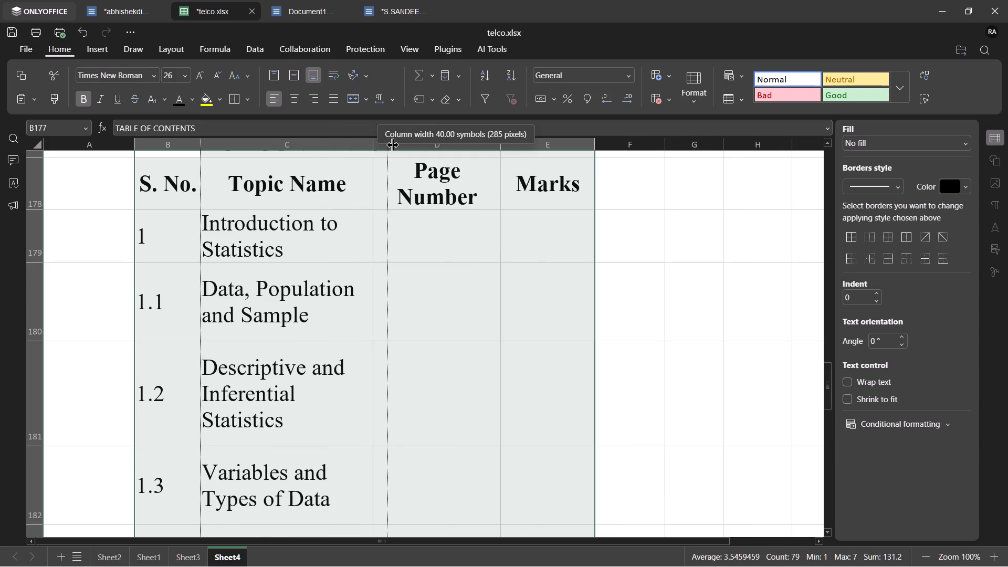
drag(392, 144, 394, 144)
Check the text wrapping of the resized contents table's rows and the tables above it on Sheet4.
scroll(367, 297, down, 10)
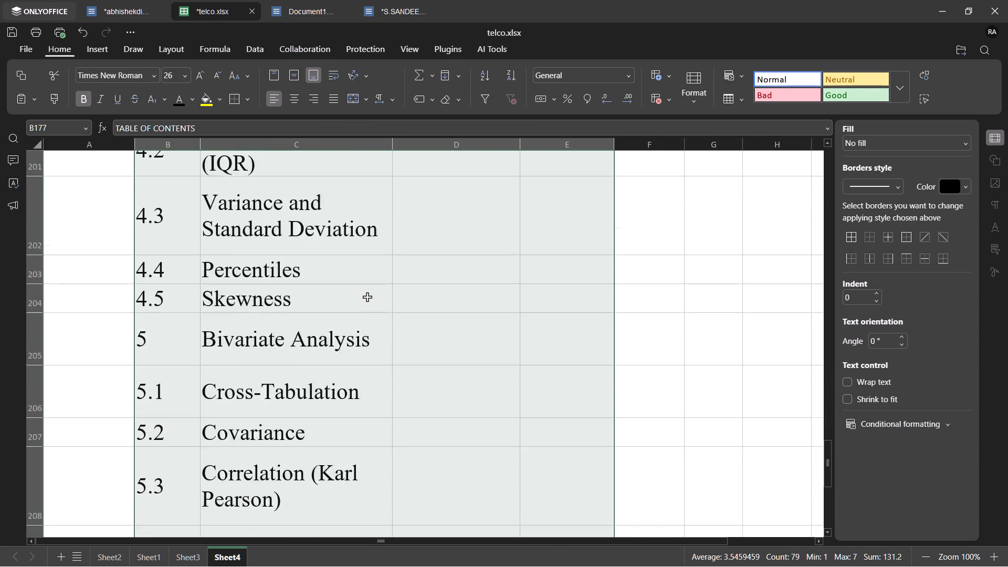
scroll(367, 297, down, 3)
scroll(367, 297, up, 7)
scroll(367, 297, down, 4)
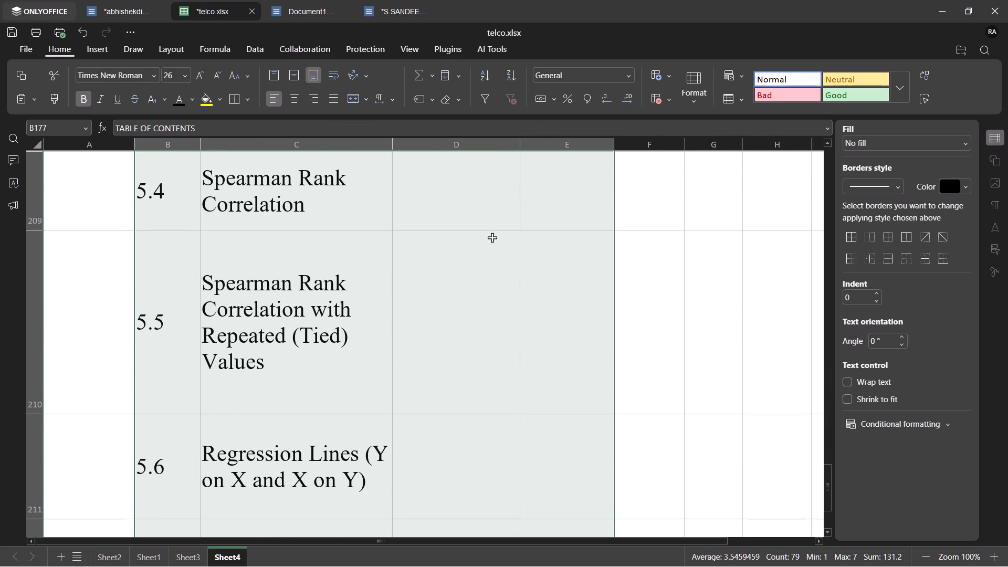
scroll(492, 237, up, 18)
scroll(492, 237, down, 4)
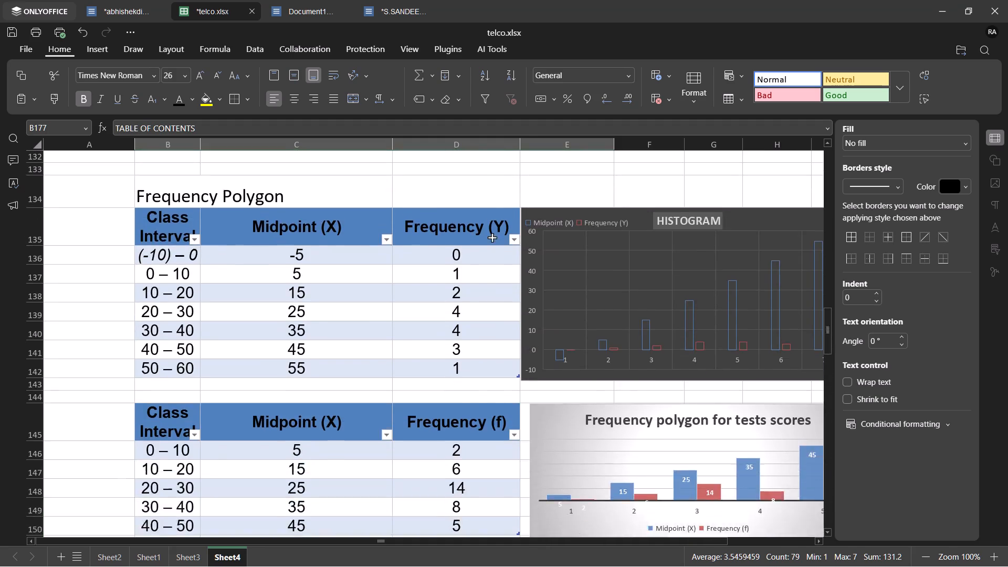
scroll(492, 237, down, 5)
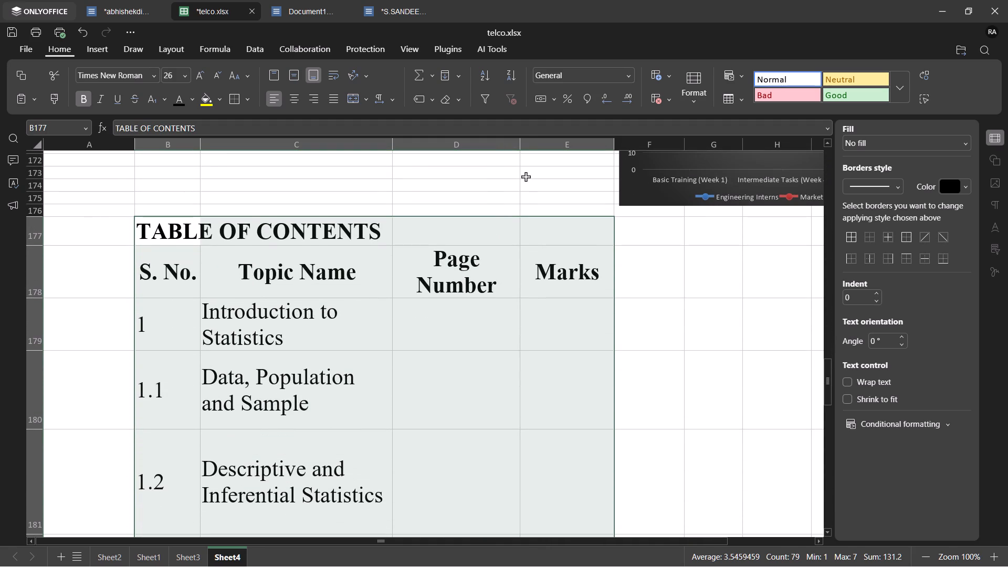
Slightly narrow the Page Number column D and the Marks column E.
drag(520, 140, 495, 141)
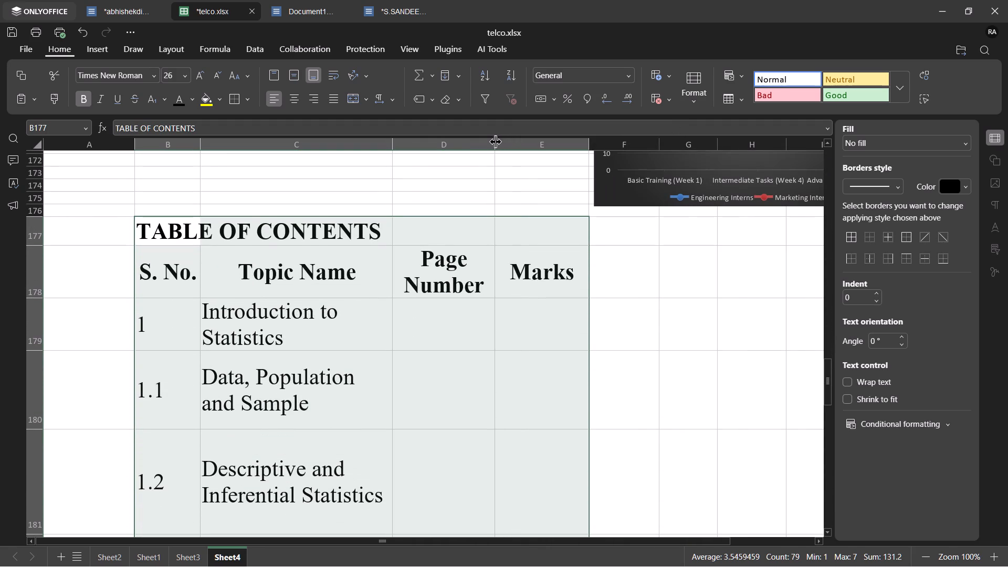
drag(588, 147, 579, 146)
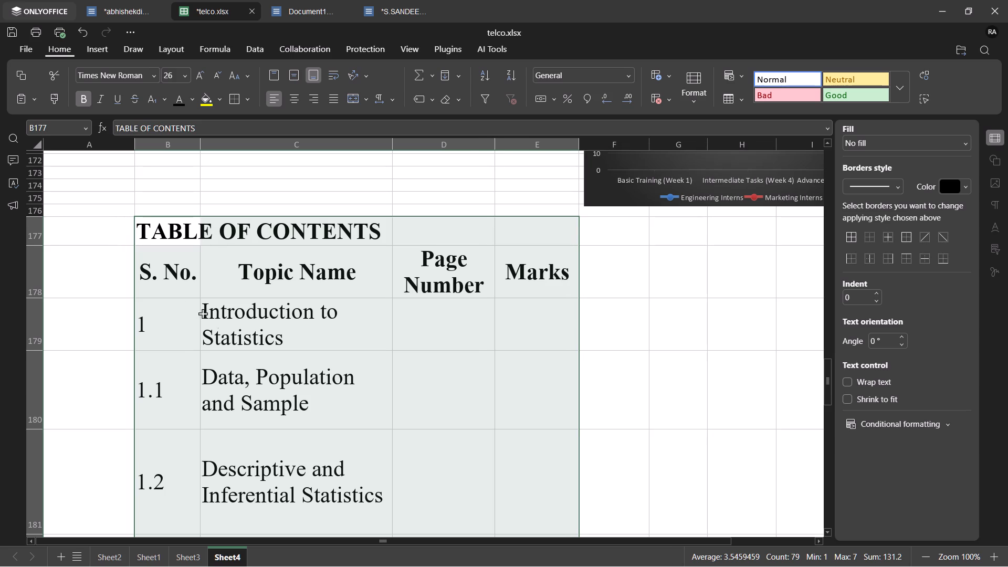
Apply black outer and inner border lines to all cells of the selected contents table.
scroll(224, 307, down, 13)
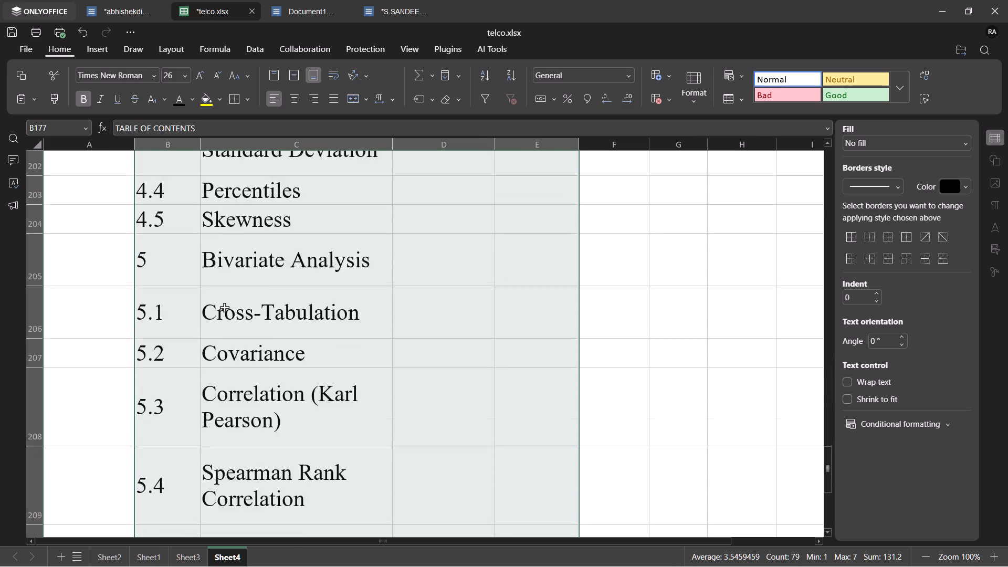
scroll(224, 307, down, 6)
scroll(224, 307, up, 8)
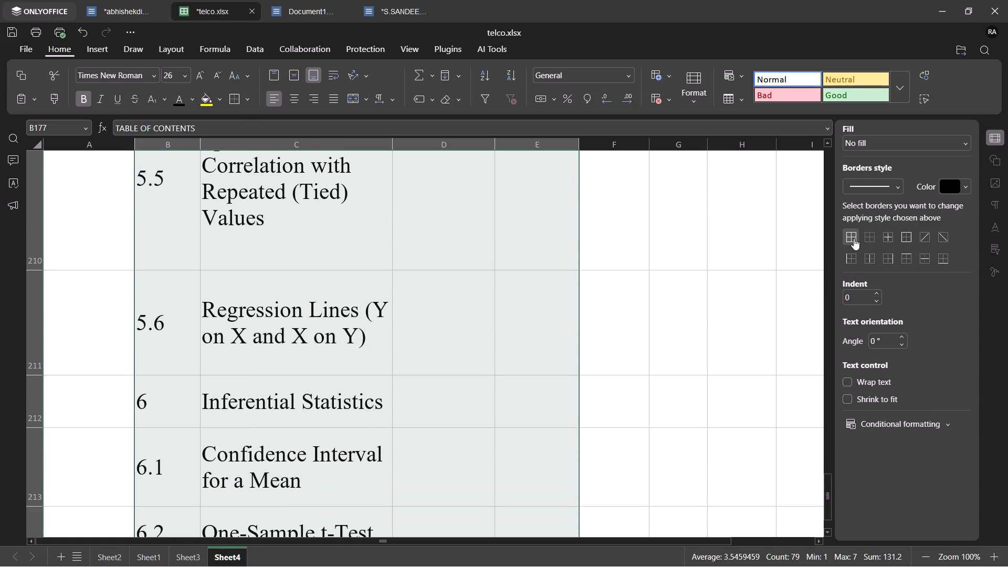
click(852, 238)
scroll(493, 339, up, 7)
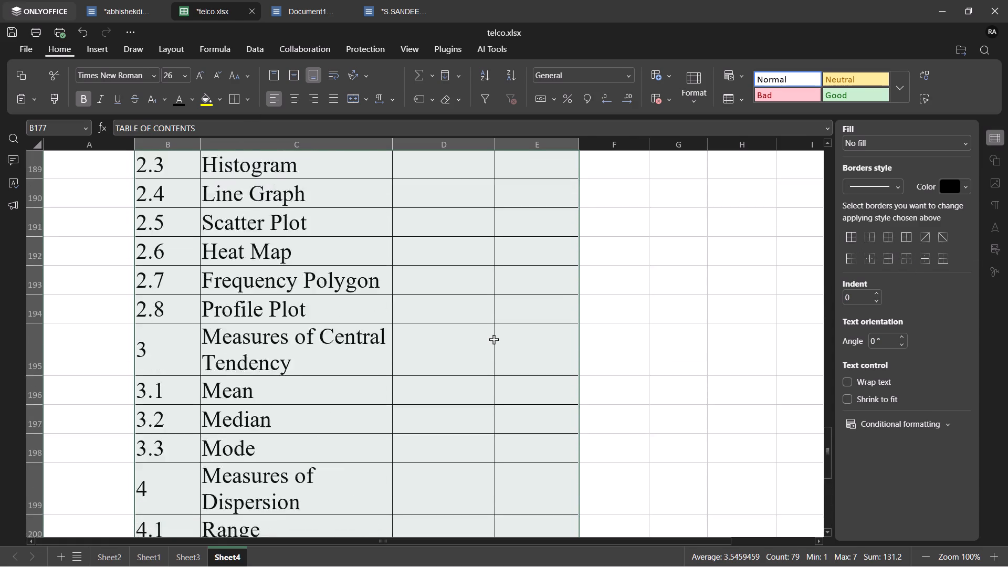
Retype the contents table's title in cell B177 as TABLE OF CONTENT.
scroll(493, 339, up, 4)
scroll(493, 339, down, 4)
scroll(493, 339, up, 1)
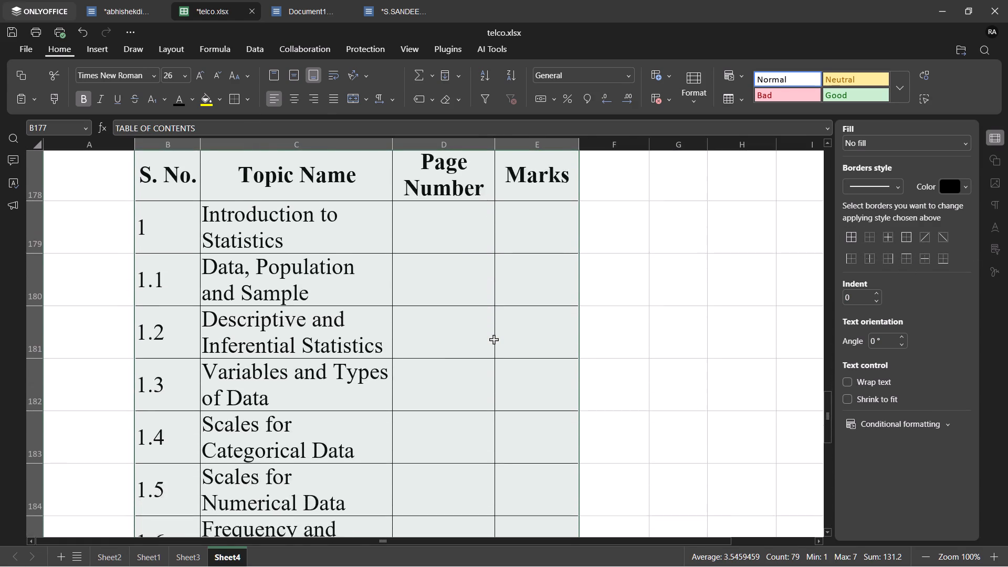
scroll(493, 339, up, 1)
key(minus)
key(ctrl+c)
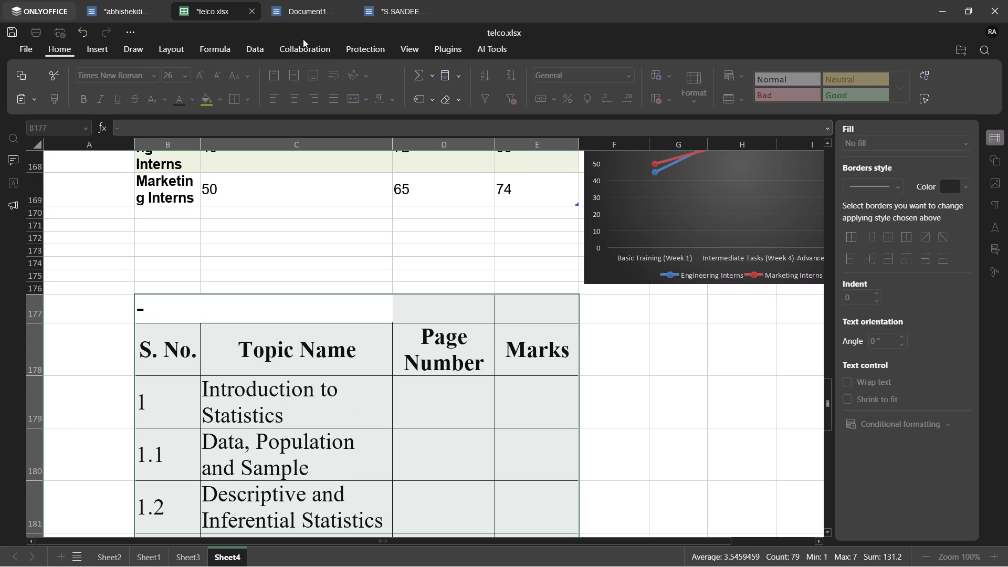
click(187, 318)
key(BackSpace)
text(TAB)
key(l)
key(BackSpace)
text(LE OF CONTENT)
key(space)
key(BackSpace)
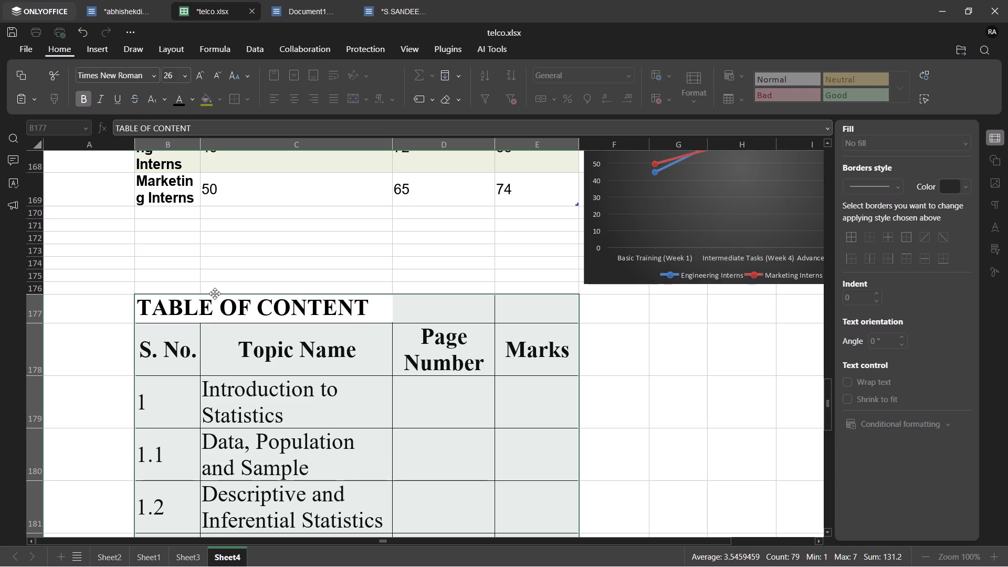
click(151, 306)
drag(141, 307, 234, 424)
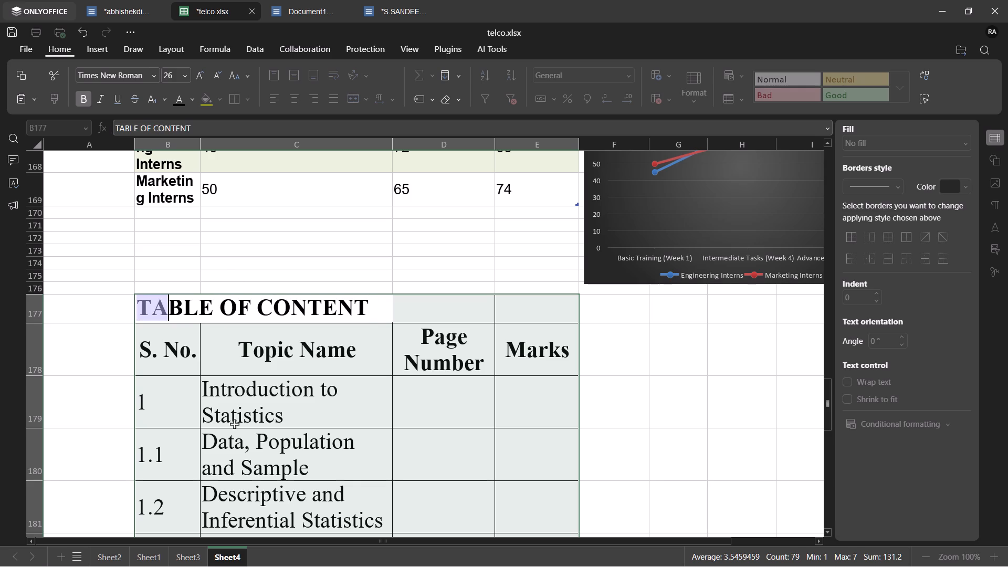
drag(234, 424, 482, 475)
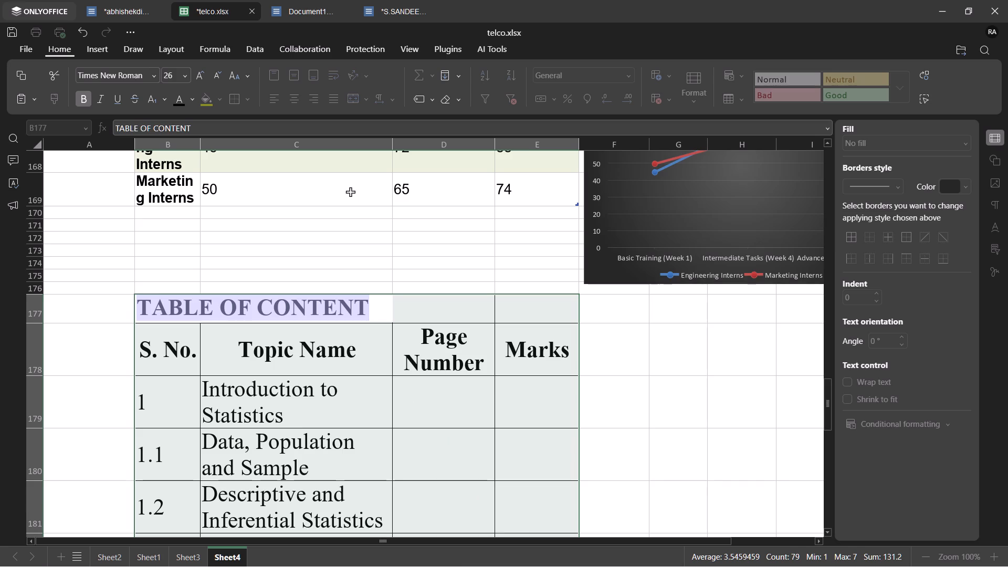
scroll(350, 192, down, 1)
click(113, 278)
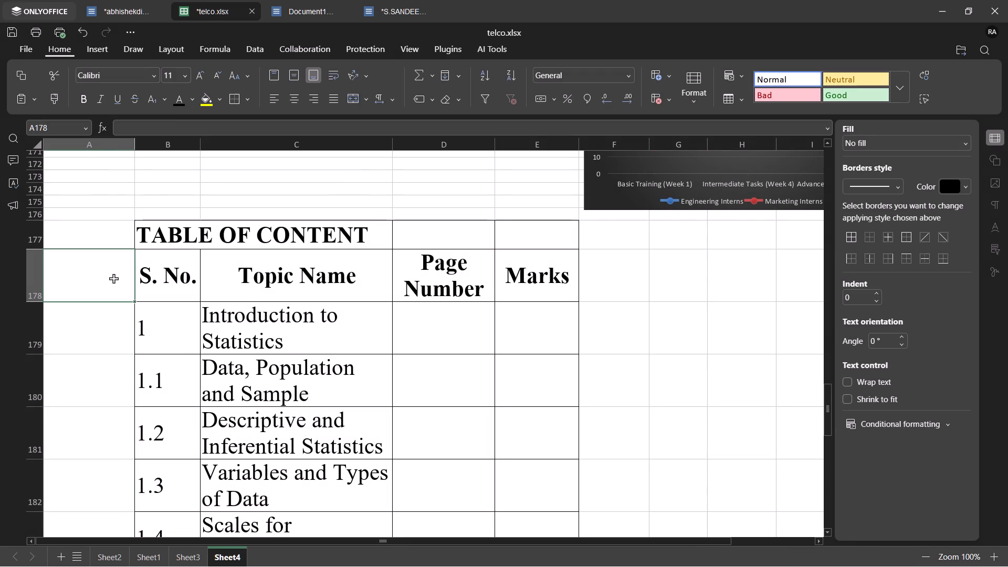
Copy the contents table's rows in columns B to E, starting from the S. No. header row.
drag(145, 263, 321, 566)
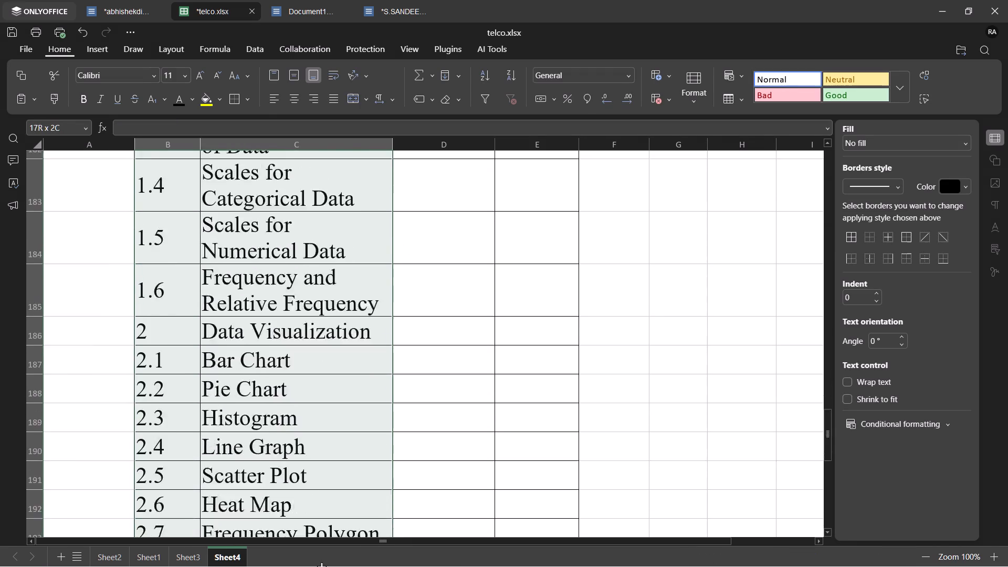
drag(321, 566, 552, 518)
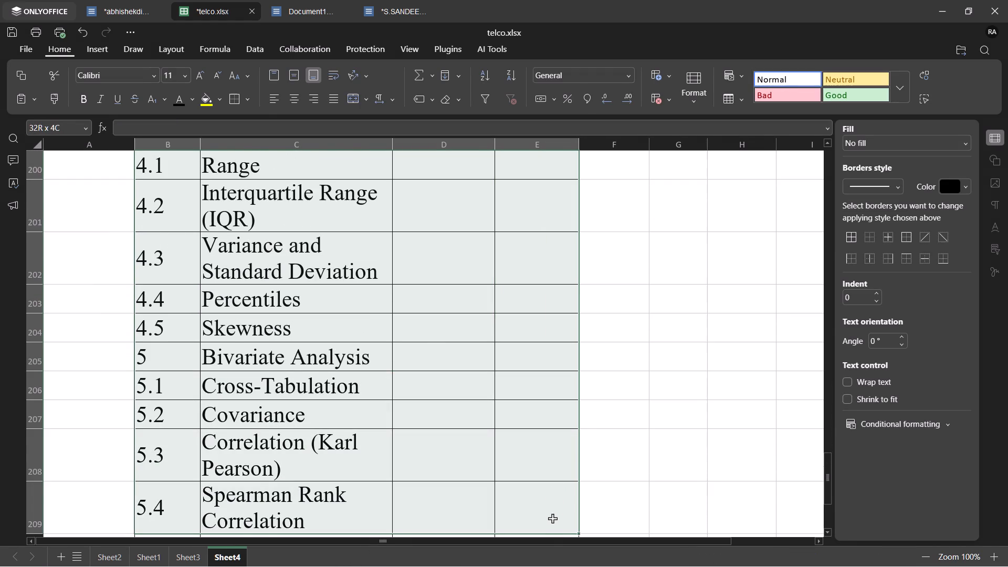
drag(552, 518, 554, 236)
key(ctrl+c)
In abhishekdis.docx, widen the contents table's Marks column outward almost to the page's right border line.
click(126, 7)
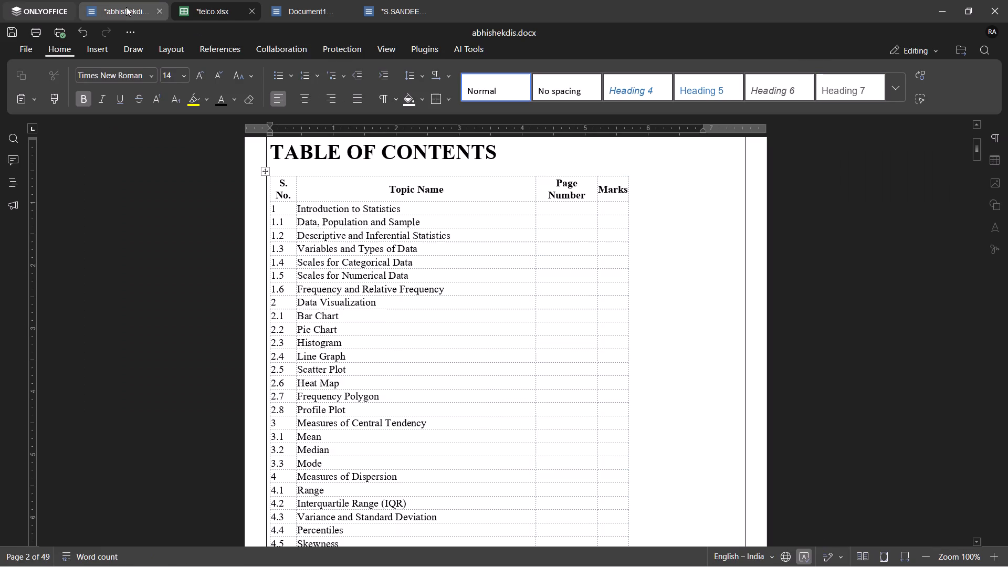
scroll(308, 208, up, 1)
scroll(308, 208, down, 1)
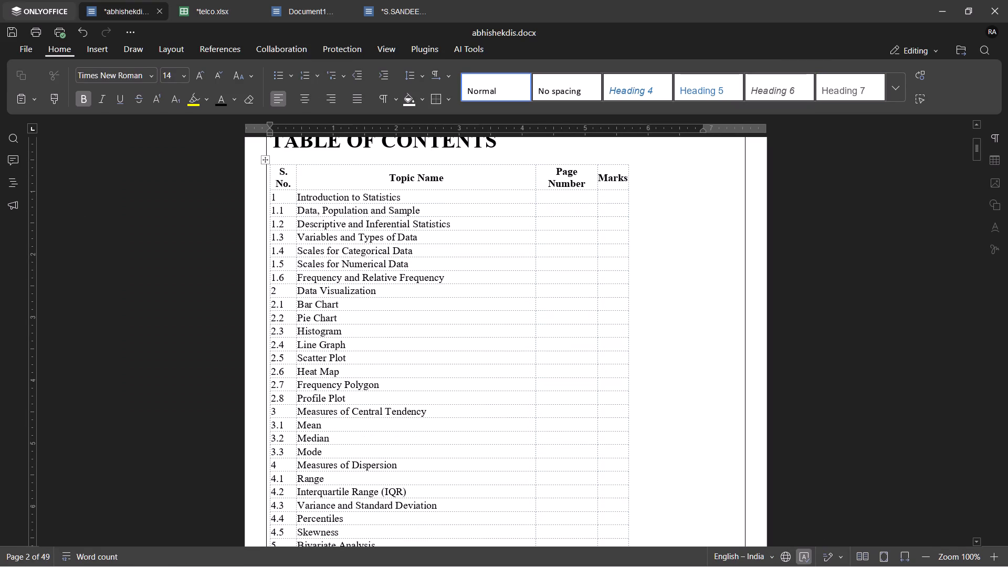
drag(628, 184, 721, 188)
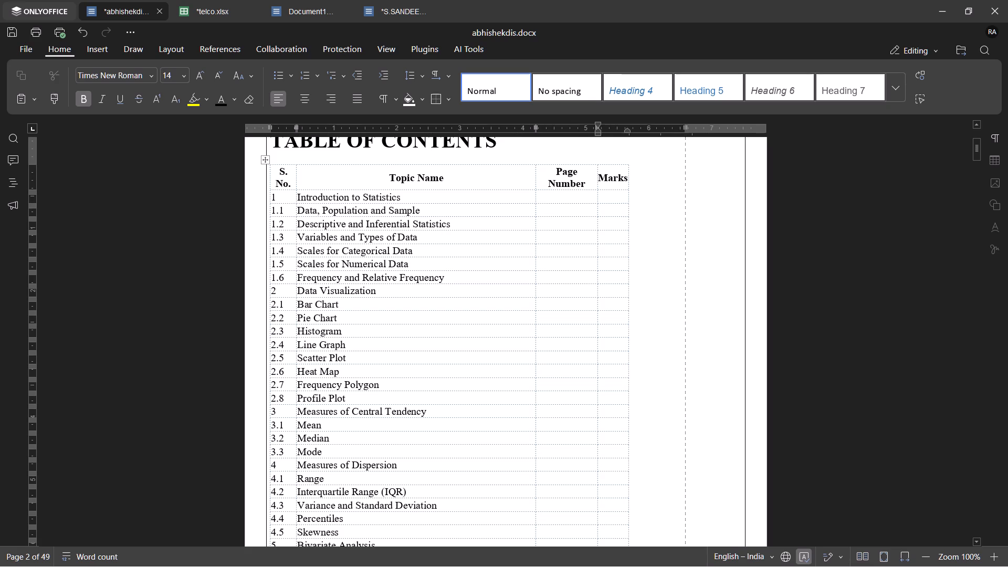
drag(721, 188, 727, 191)
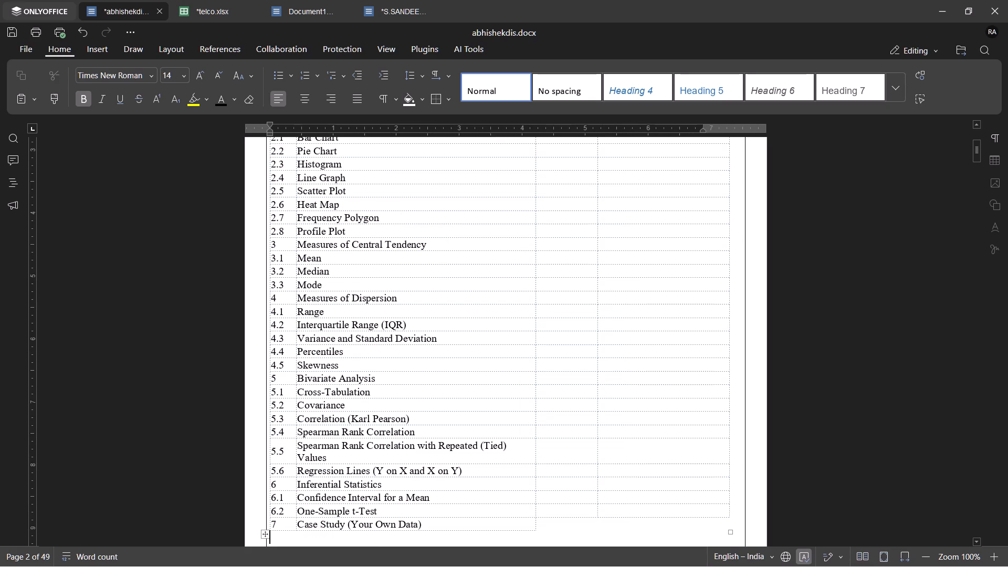
Review the widened contents table and save abhishekdis.docx.
scroll(581, 267, up, 6)
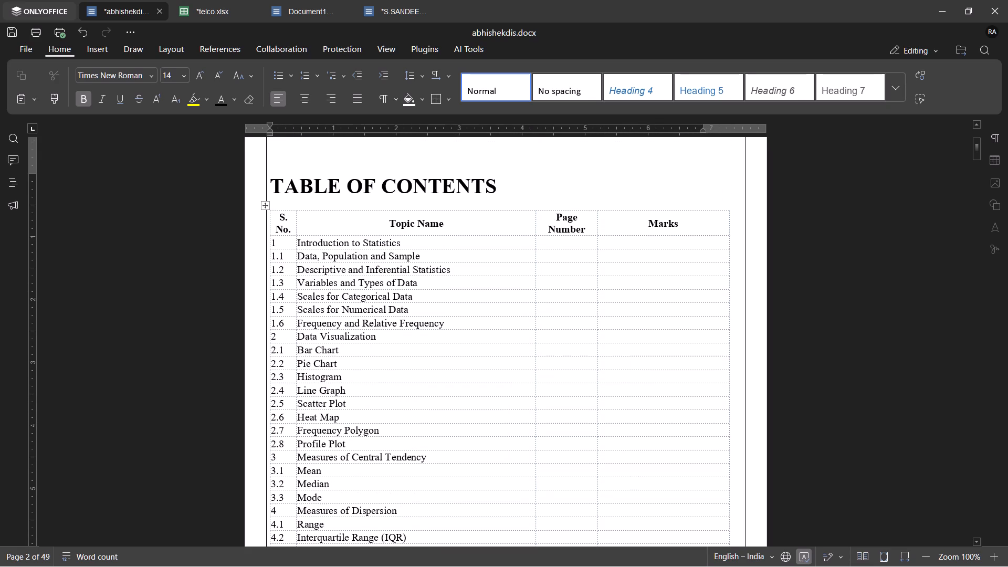
scroll(420, 271, down, 1)
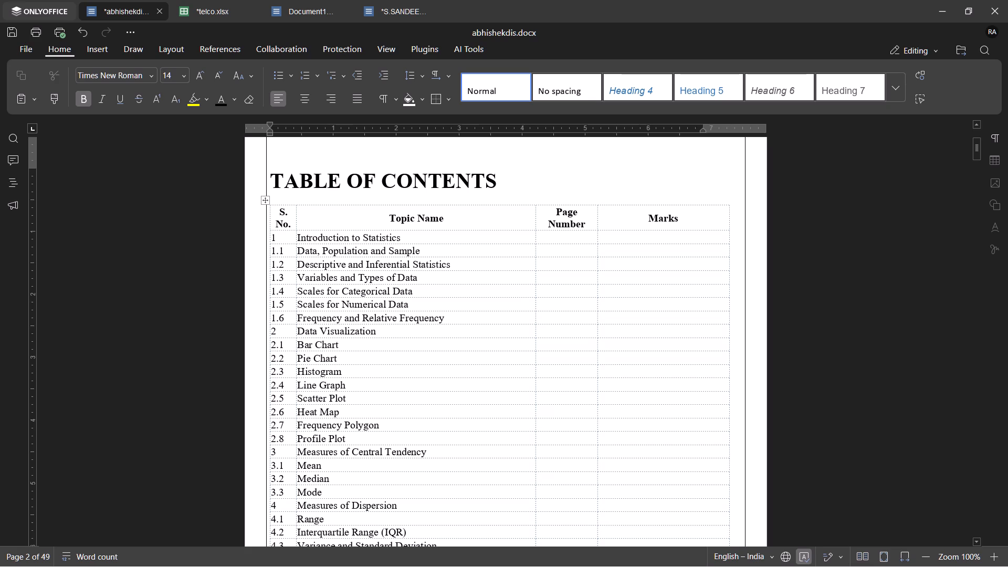
key(ctrl+s)
scroll(413, 318, down, 1)
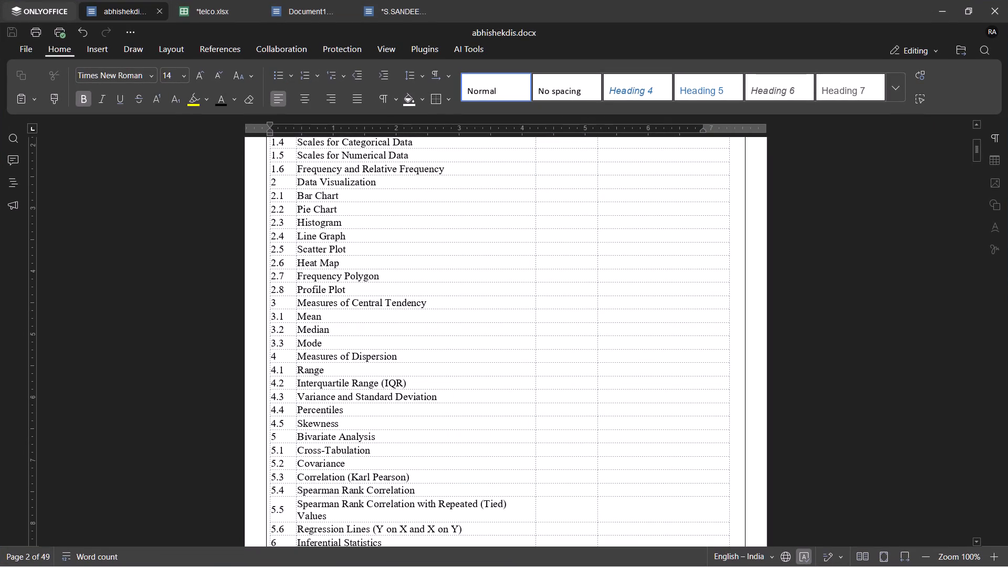
scroll(332, 308, down, 1)
scroll(332, 308, up, 4)
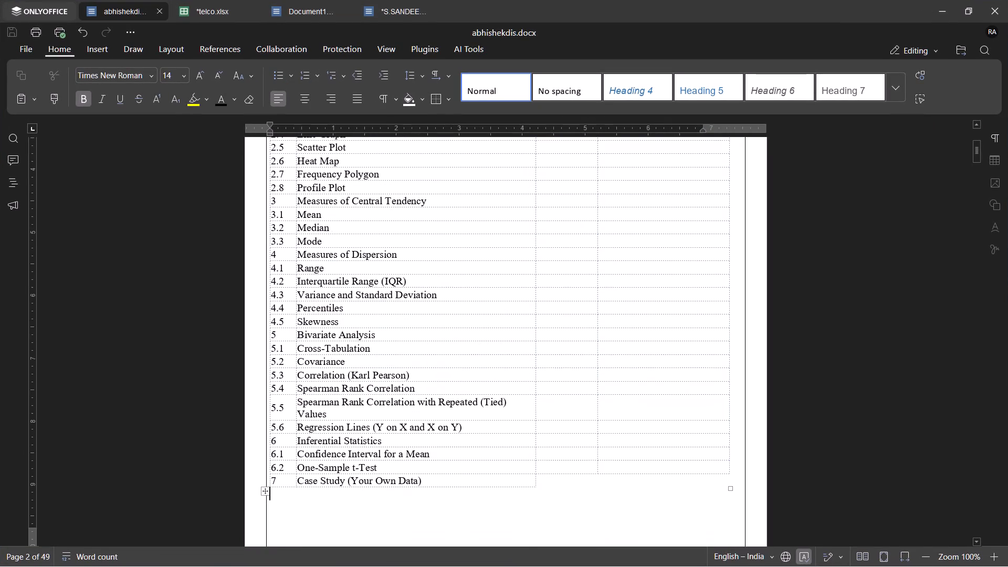
scroll(332, 308, up, 2)
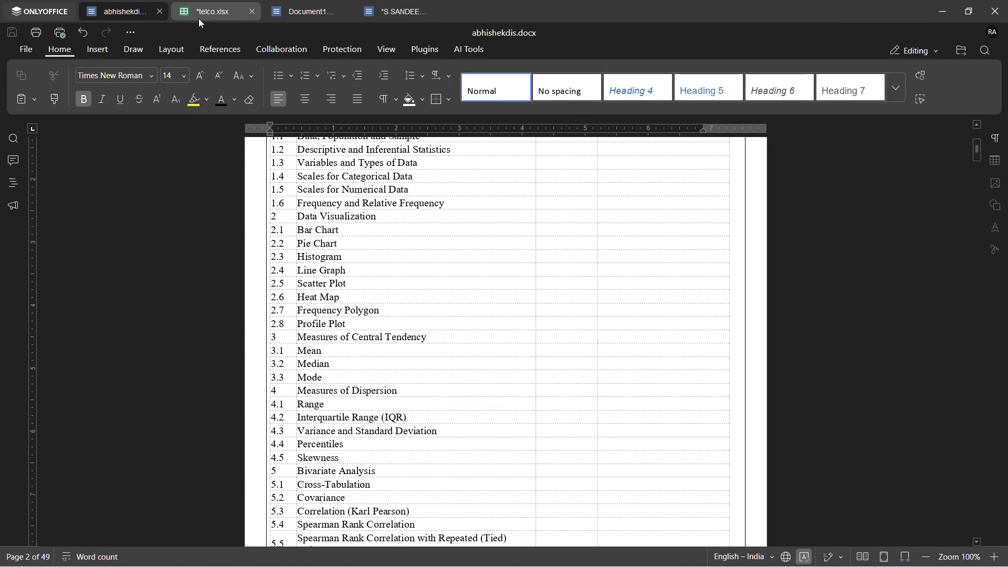
Paste the copied table of contents at cell G179 on Sheet4 of telco.xlsx, beside the existing TABLE OF CONTENT.
click(314, 12)
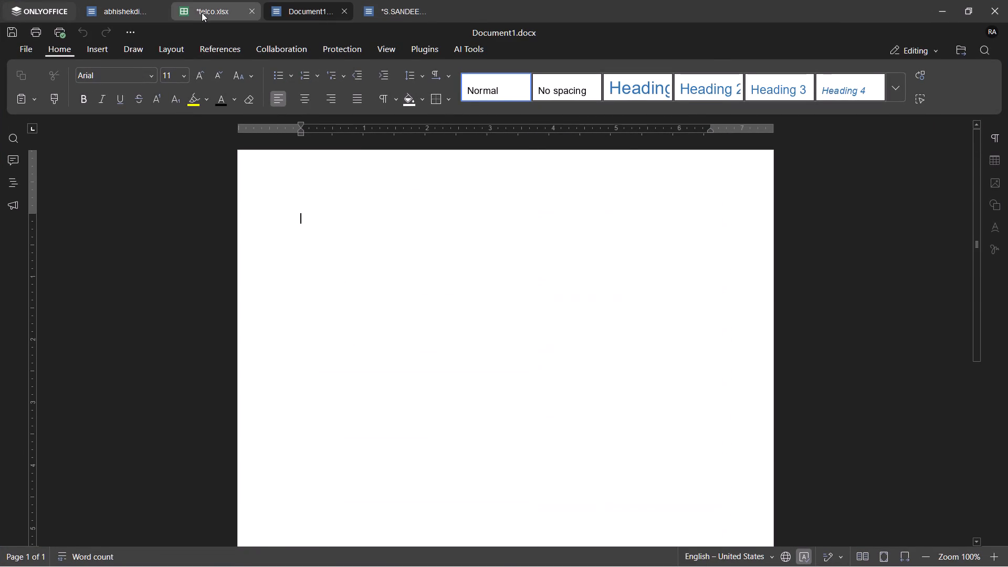
click(202, 13)
scroll(236, 300, up, 8)
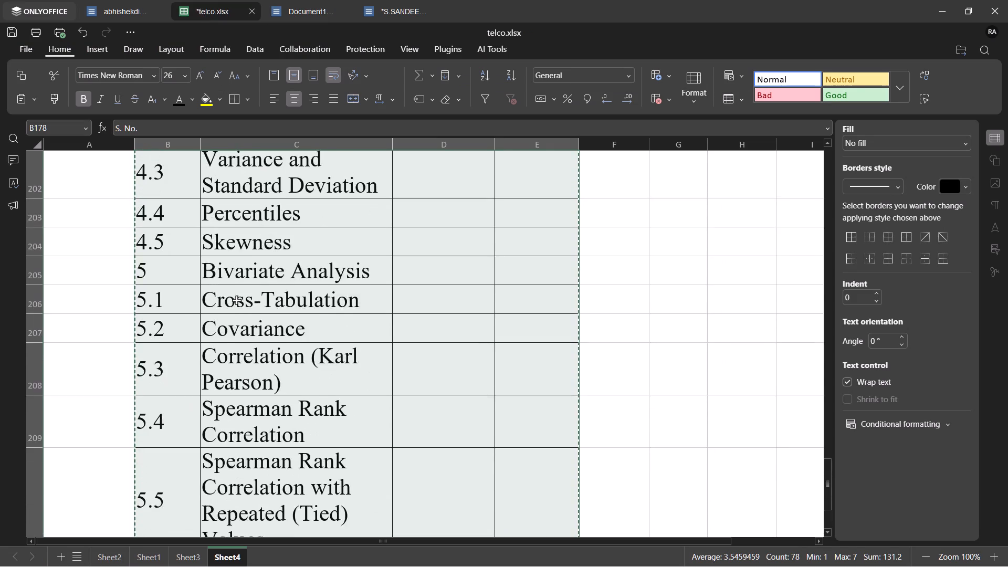
scroll(236, 300, up, 5)
scroll(236, 300, down, 1)
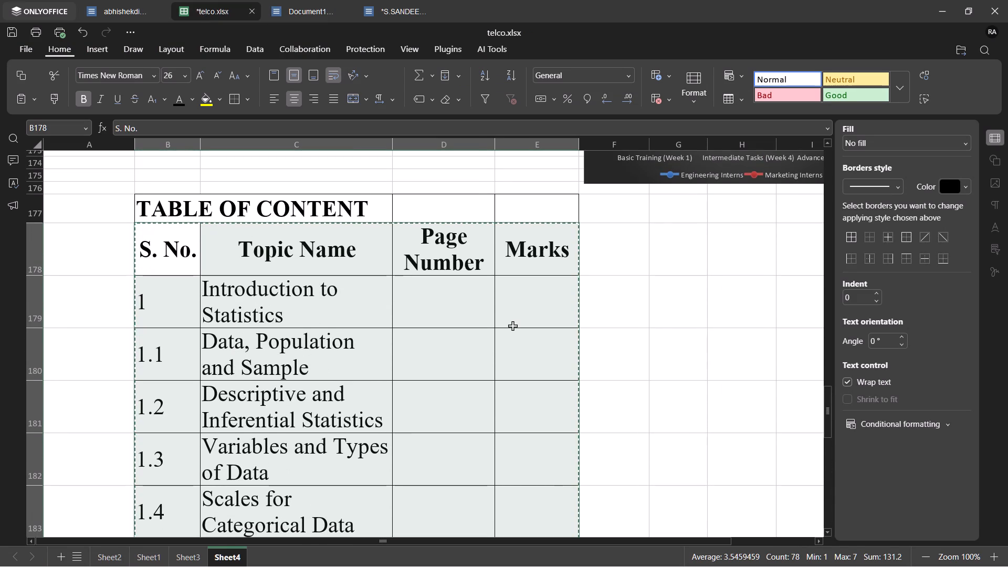
click(689, 312)
key(ctrl+v)
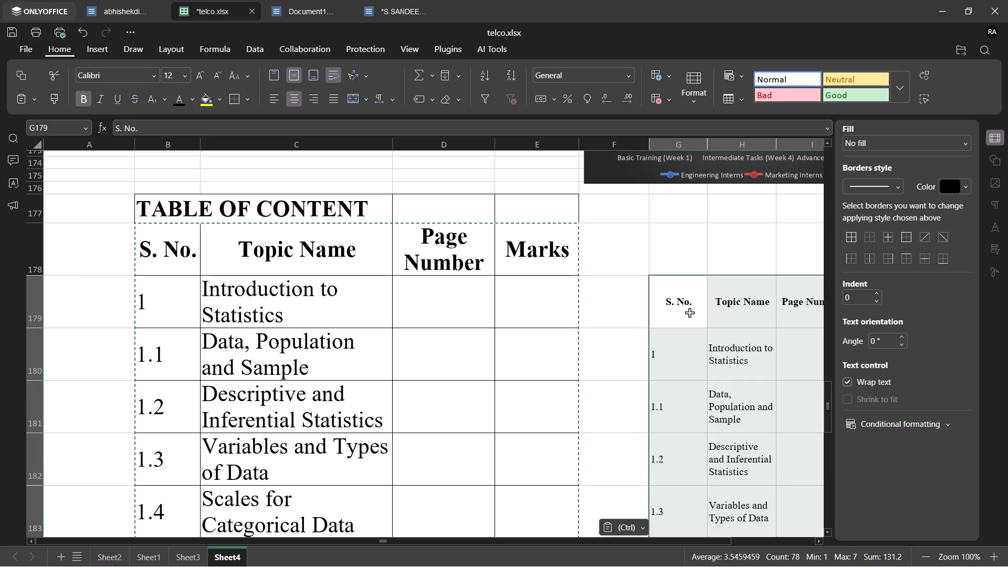
Examine the pasted contents table from its header row down to the Case Study row.
scroll(689, 312, down, 2)
scroll(689, 312, left, 2)
scroll(689, 312, down, 1)
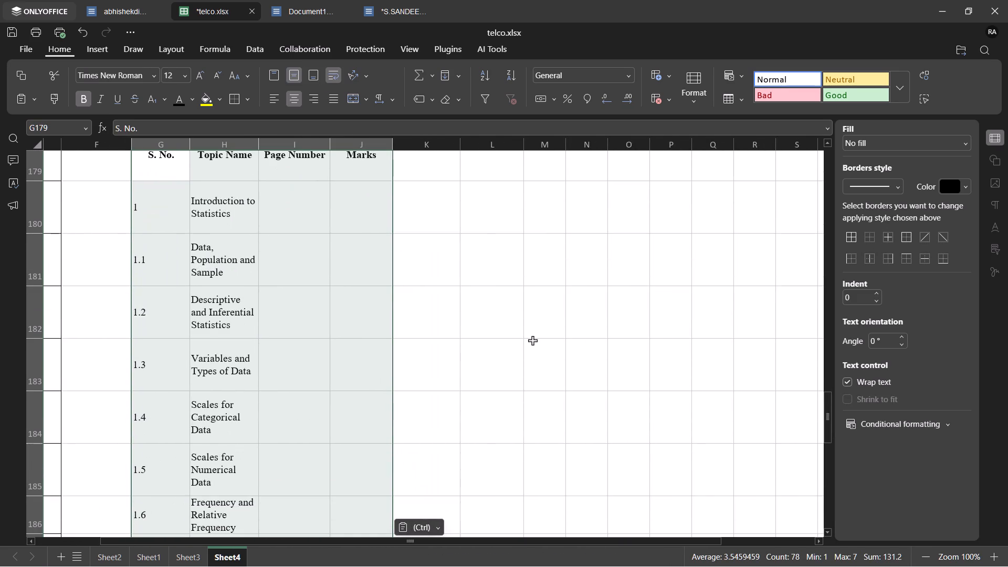
scroll(378, 376, down, 2)
scroll(378, 376, up, 5)
scroll(378, 376, down, 2)
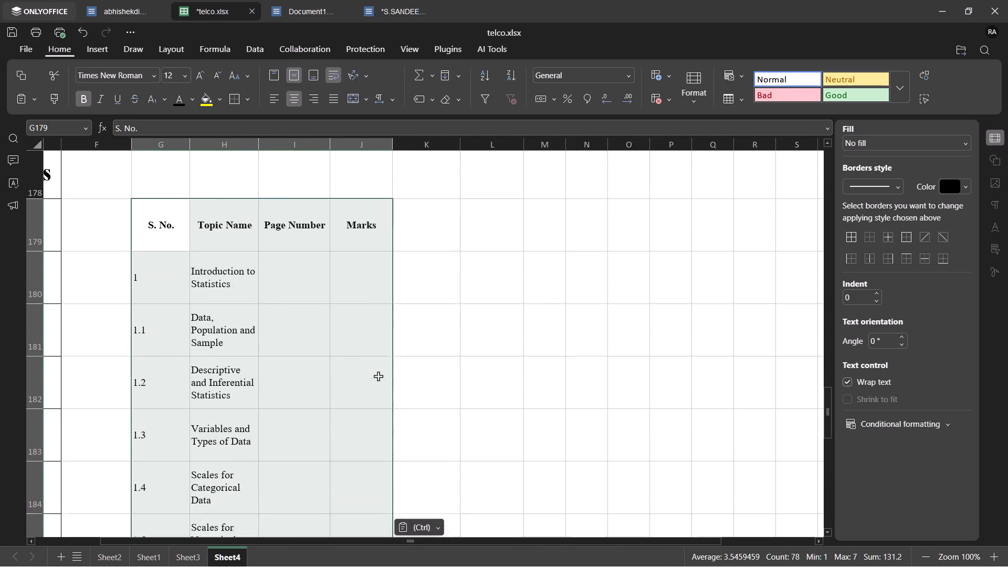
scroll(378, 376, down, 6)
scroll(378, 376, up, 3)
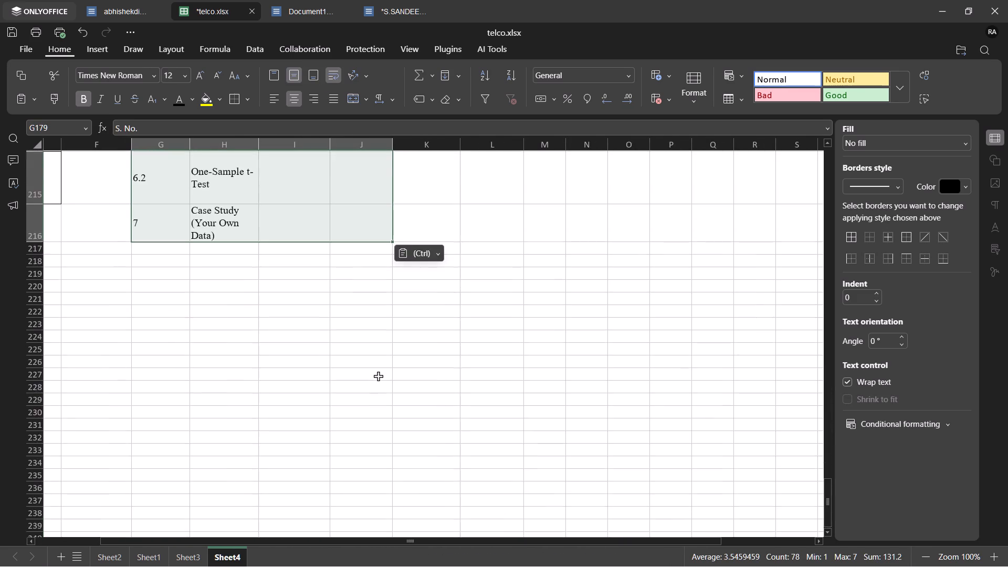
scroll(378, 376, up, 2)
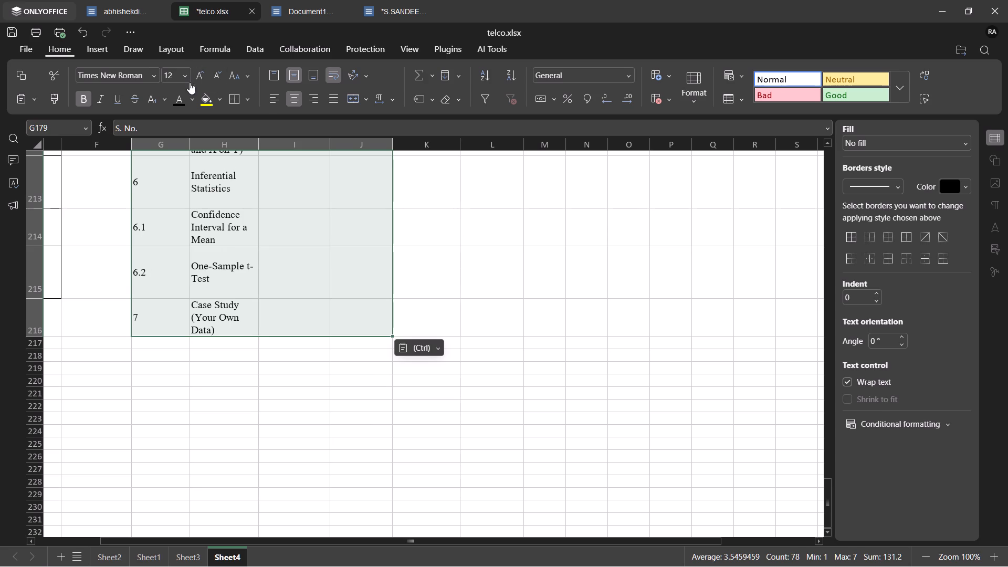
Reduce the font size of the pasted contents table to 11.
click(223, 74)
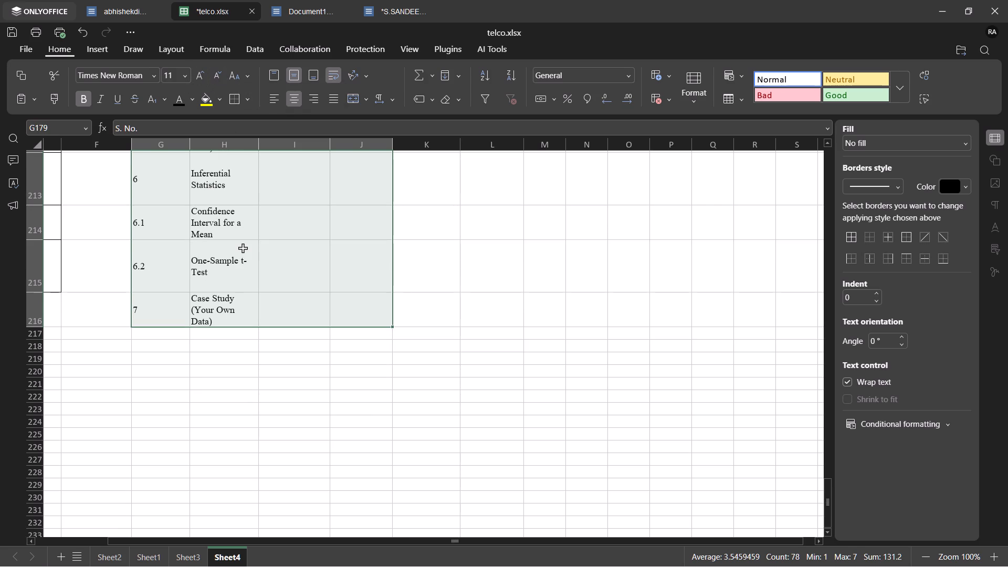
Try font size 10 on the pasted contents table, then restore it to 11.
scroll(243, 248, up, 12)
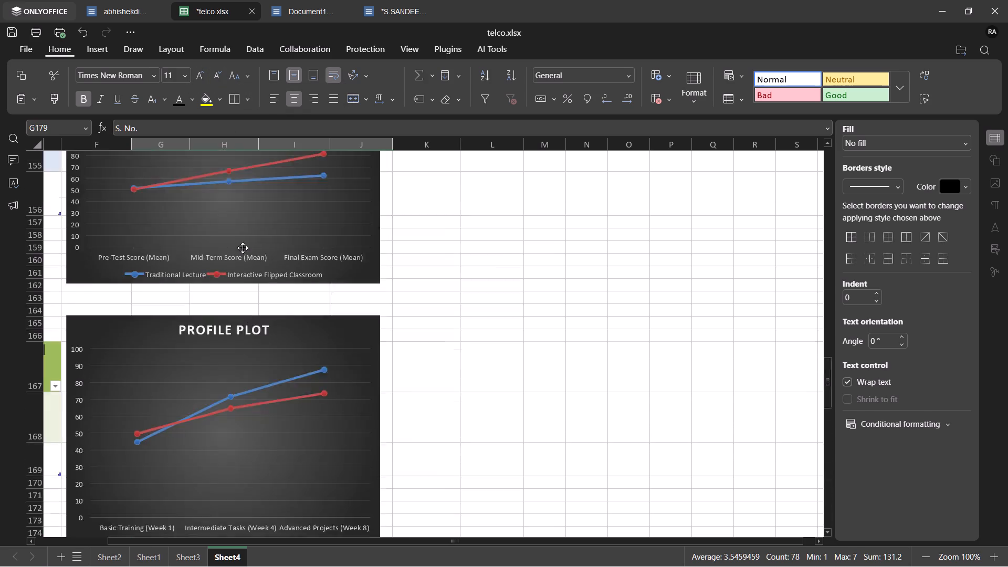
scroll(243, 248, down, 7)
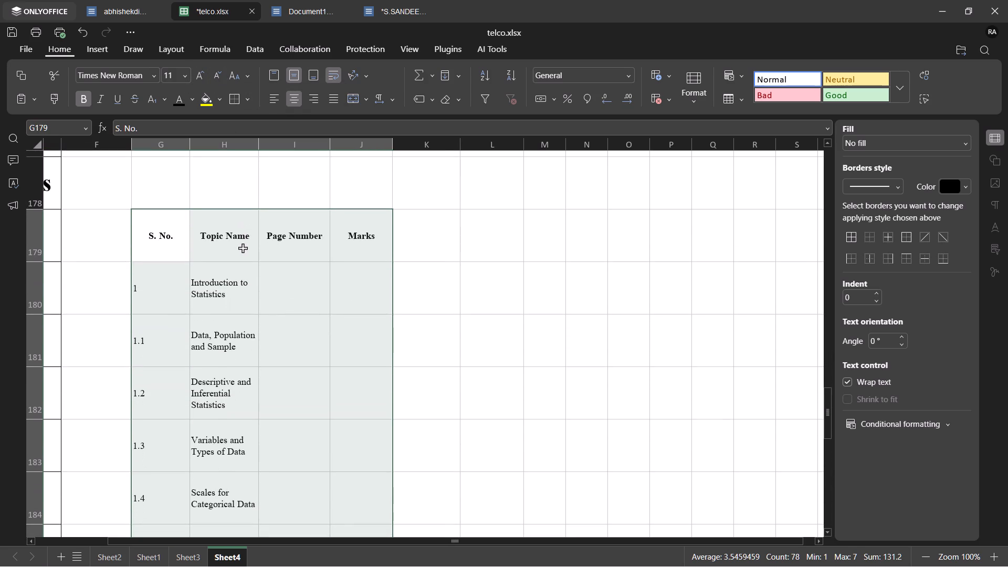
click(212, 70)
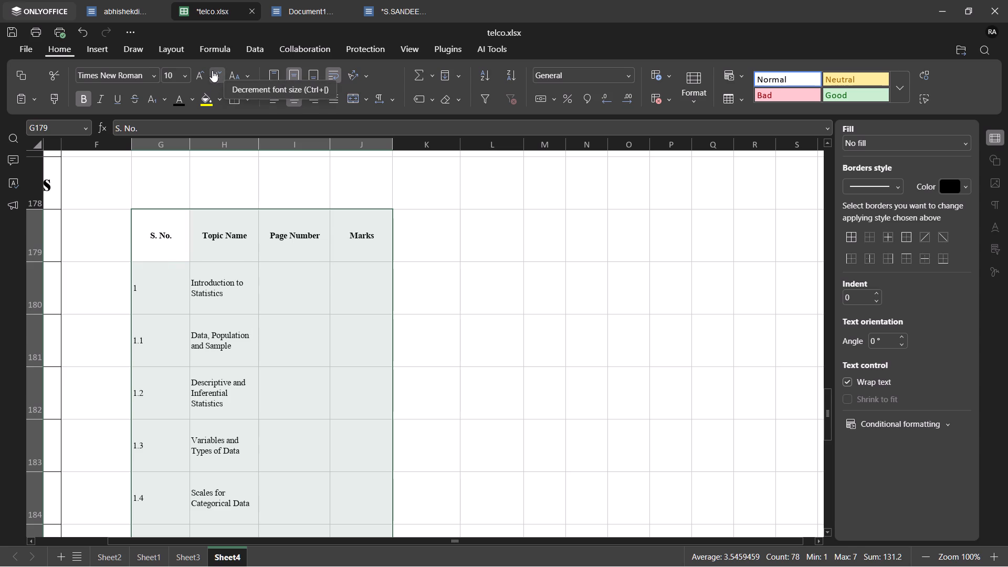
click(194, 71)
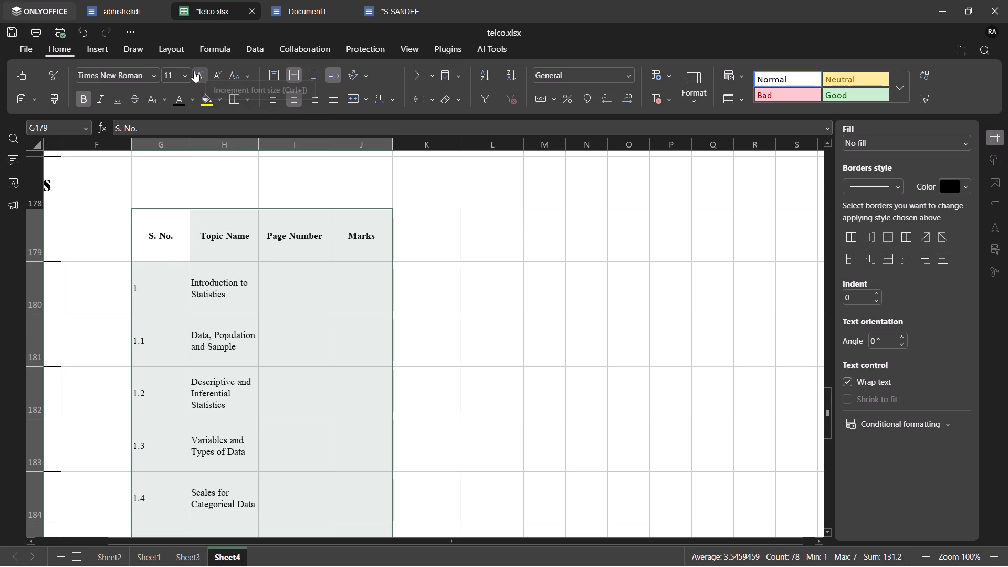
Apply outer and all inner borders to the pasted table's header and section 1 rows, down to 1.6 Frequency and Relative Frequency.
scroll(315, 295, down, 3)
scroll(315, 295, up, 3)
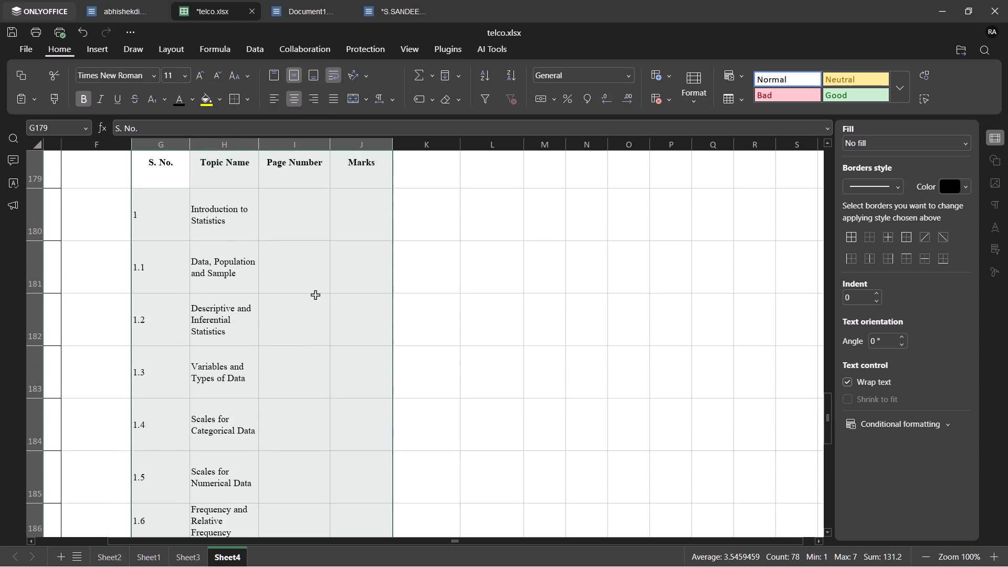
scroll(214, 249, up, 2)
scroll(225, 318, down, 1)
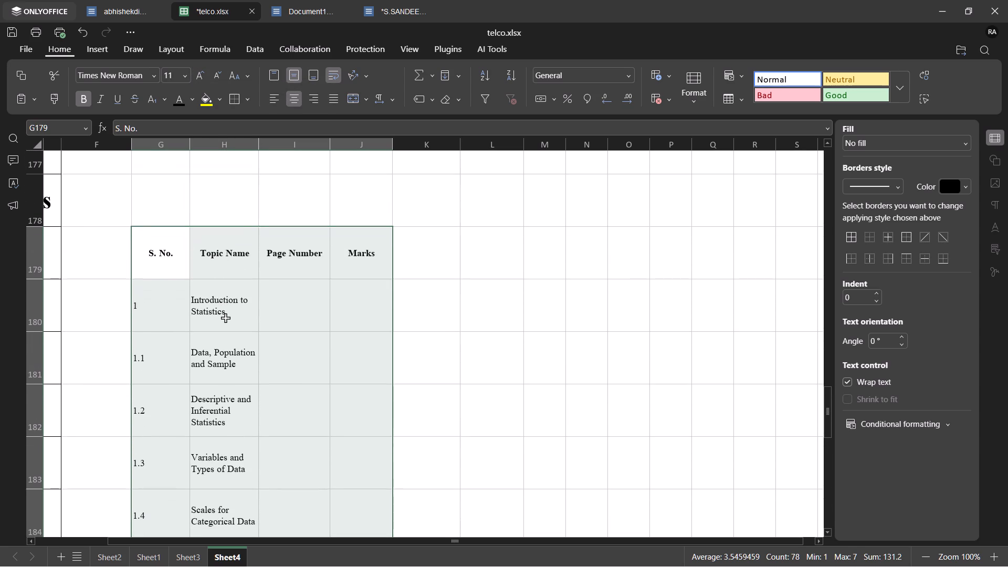
scroll(225, 318, down, 1)
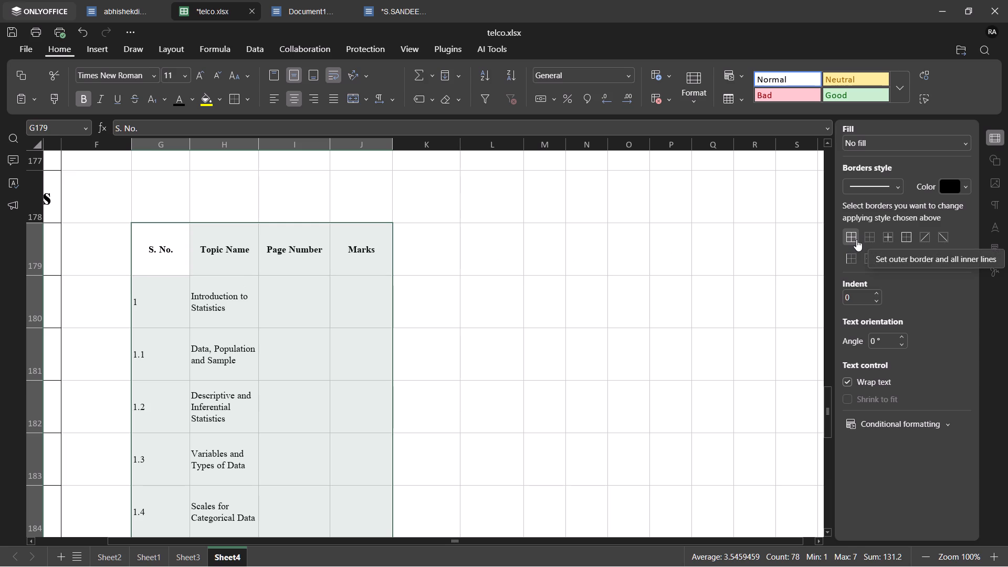
click(399, 352)
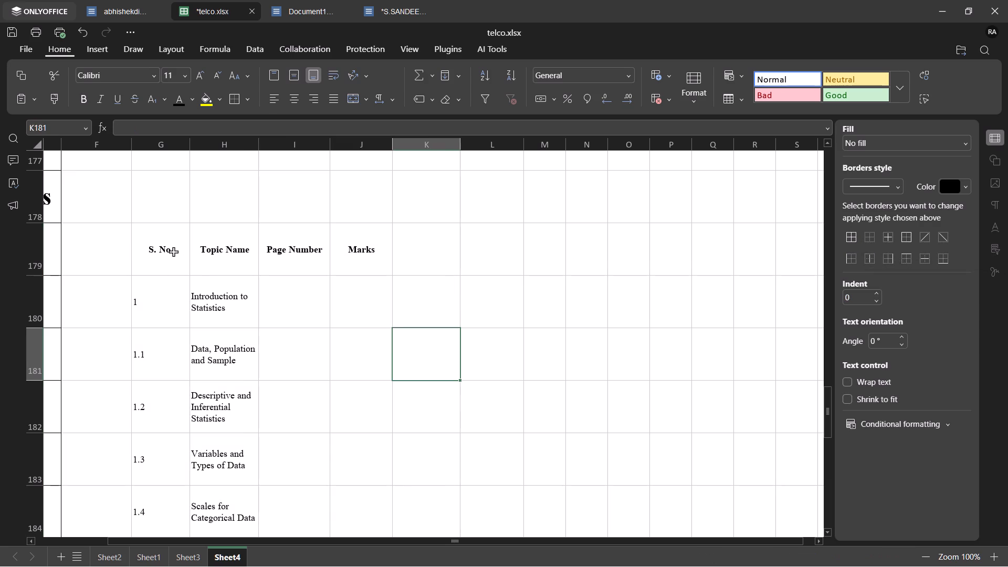
drag(165, 248, 349, 309)
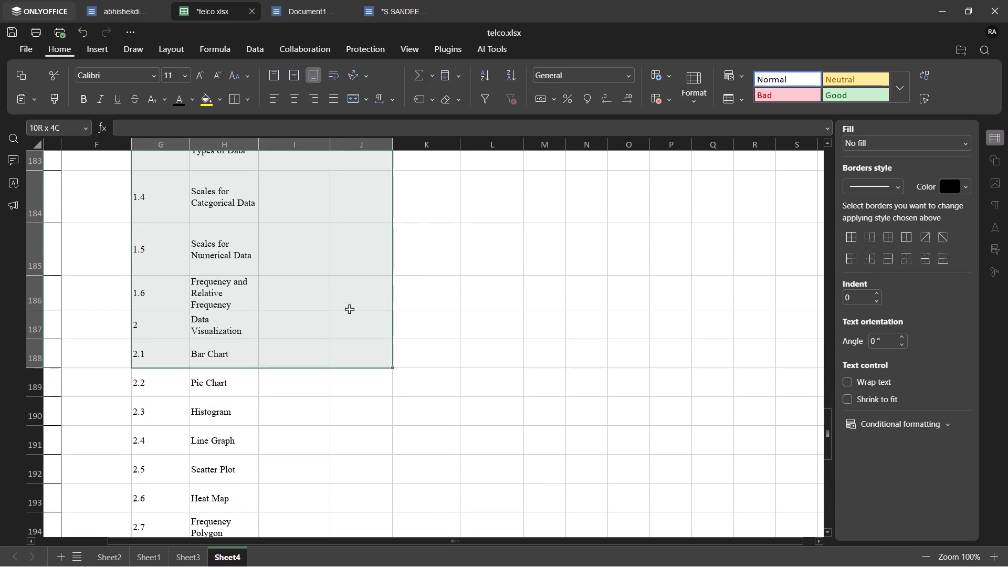
drag(349, 309, 363, 297)
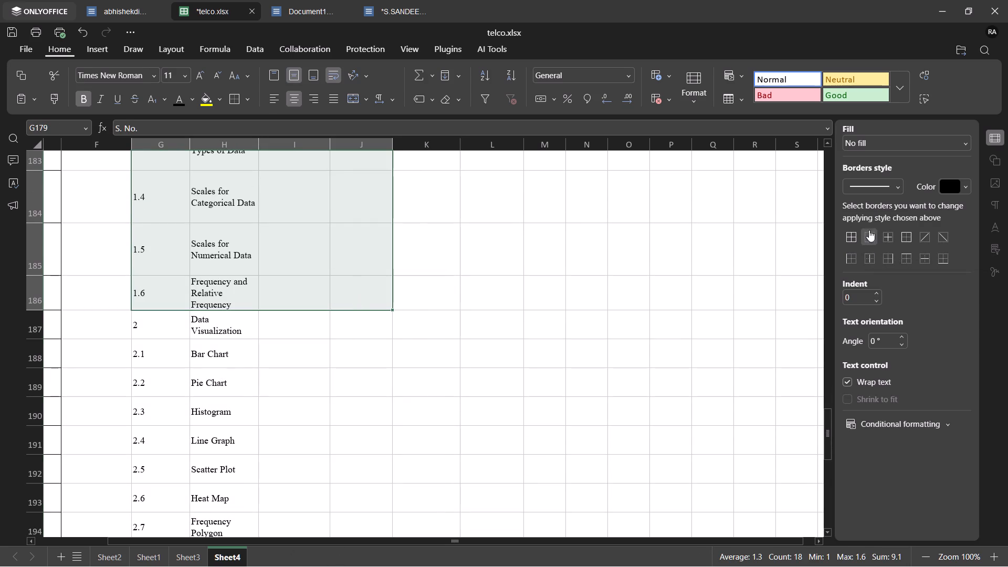
click(857, 236)
scroll(475, 331, up, 5)
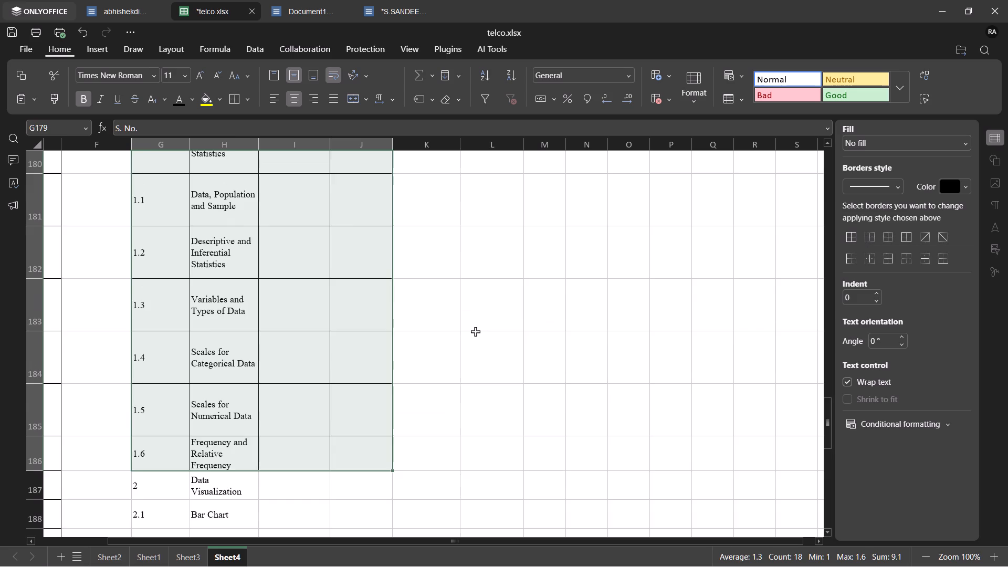
scroll(475, 331, up, 2)
scroll(475, 331, down, 3)
scroll(475, 331, up, 2)
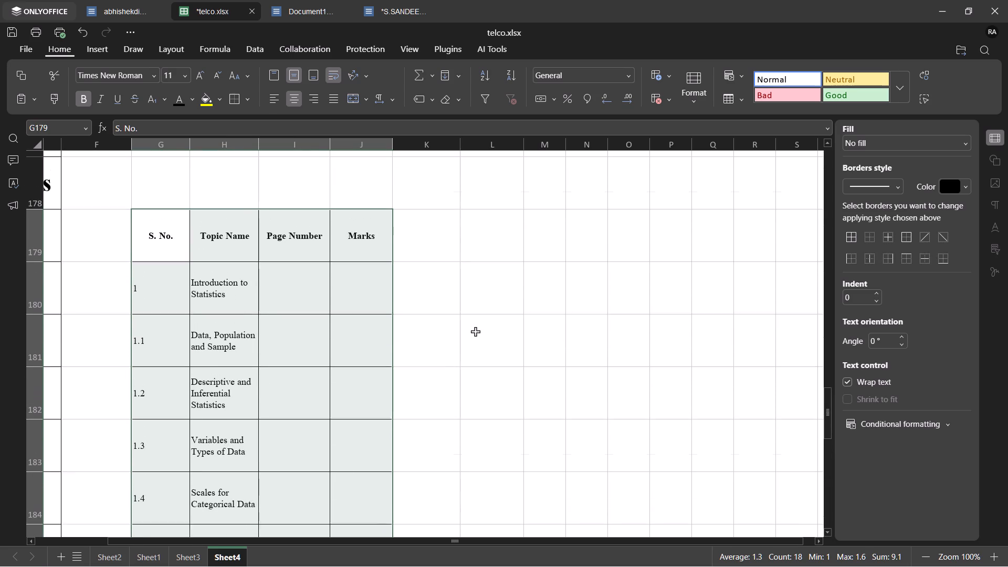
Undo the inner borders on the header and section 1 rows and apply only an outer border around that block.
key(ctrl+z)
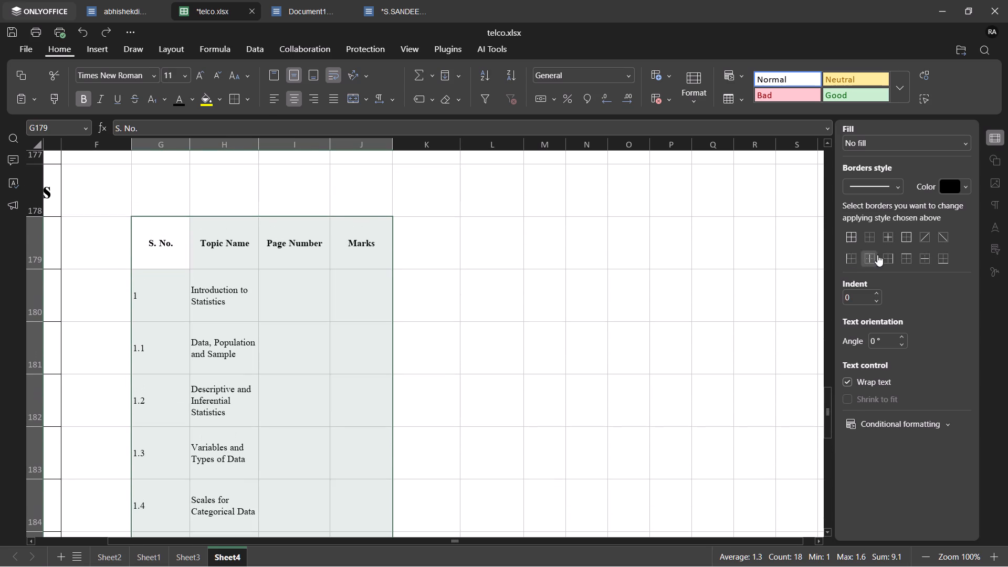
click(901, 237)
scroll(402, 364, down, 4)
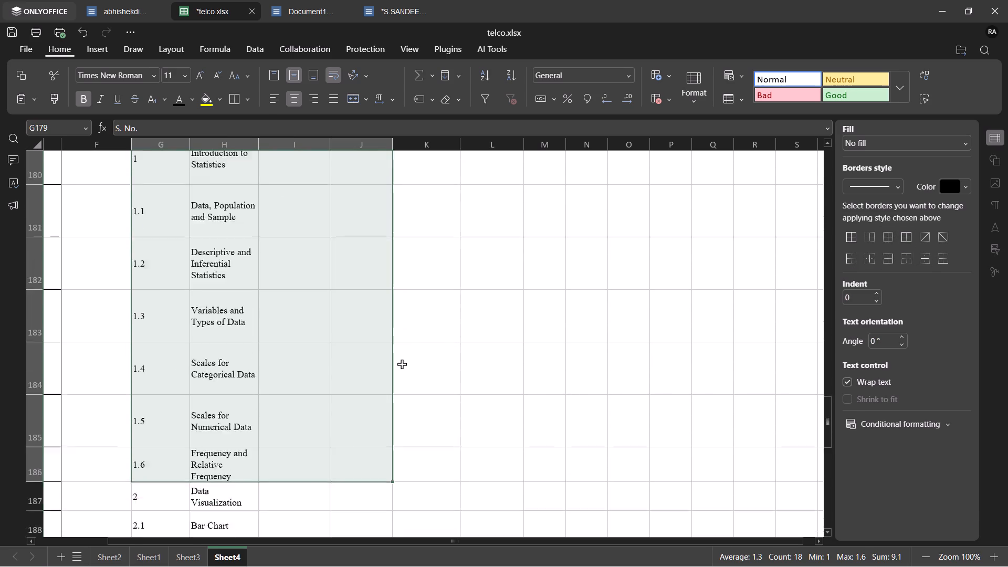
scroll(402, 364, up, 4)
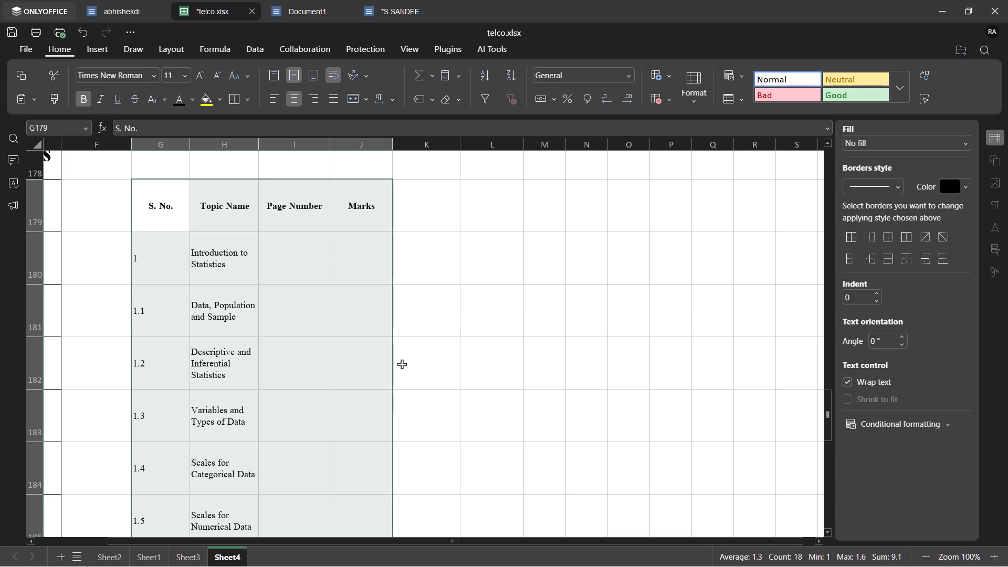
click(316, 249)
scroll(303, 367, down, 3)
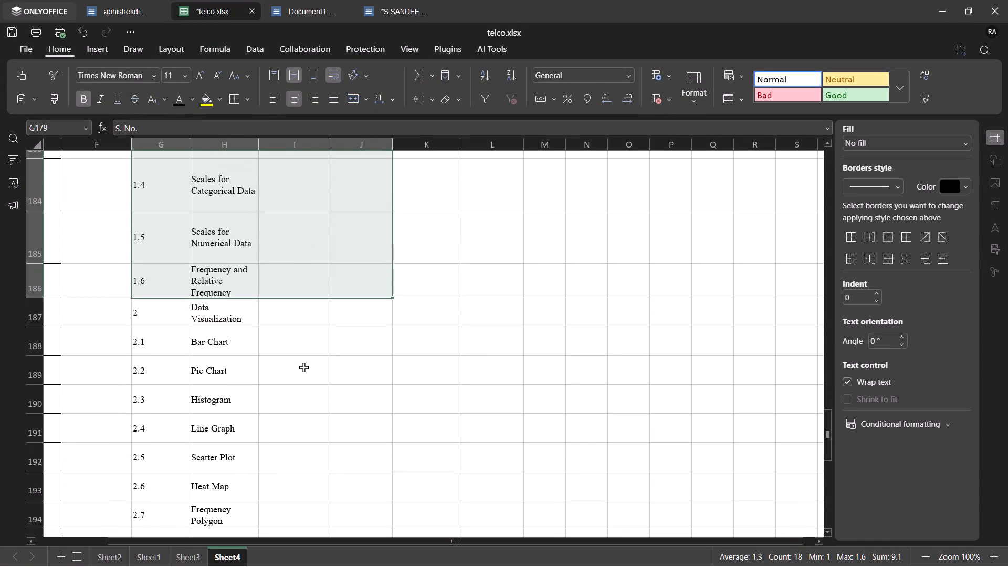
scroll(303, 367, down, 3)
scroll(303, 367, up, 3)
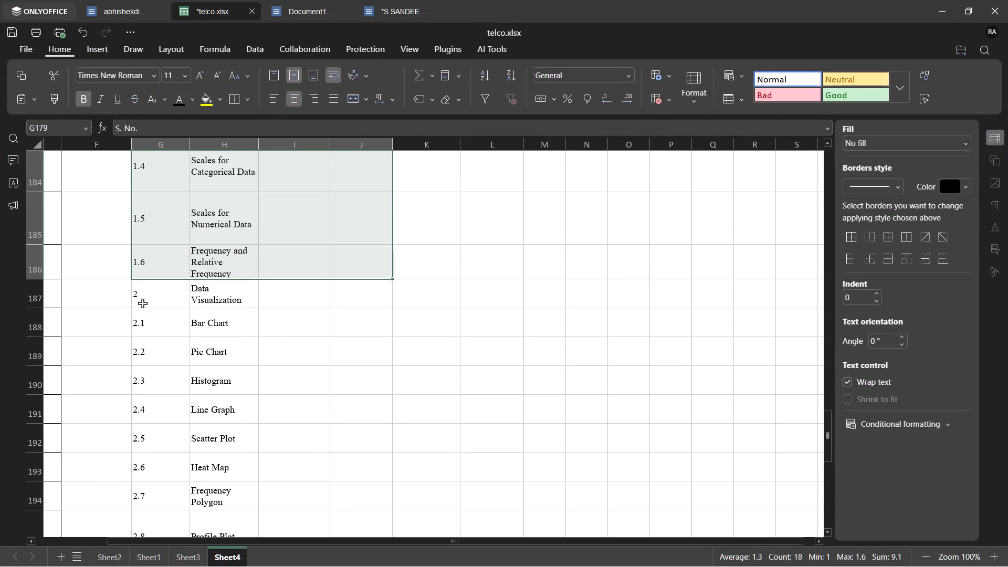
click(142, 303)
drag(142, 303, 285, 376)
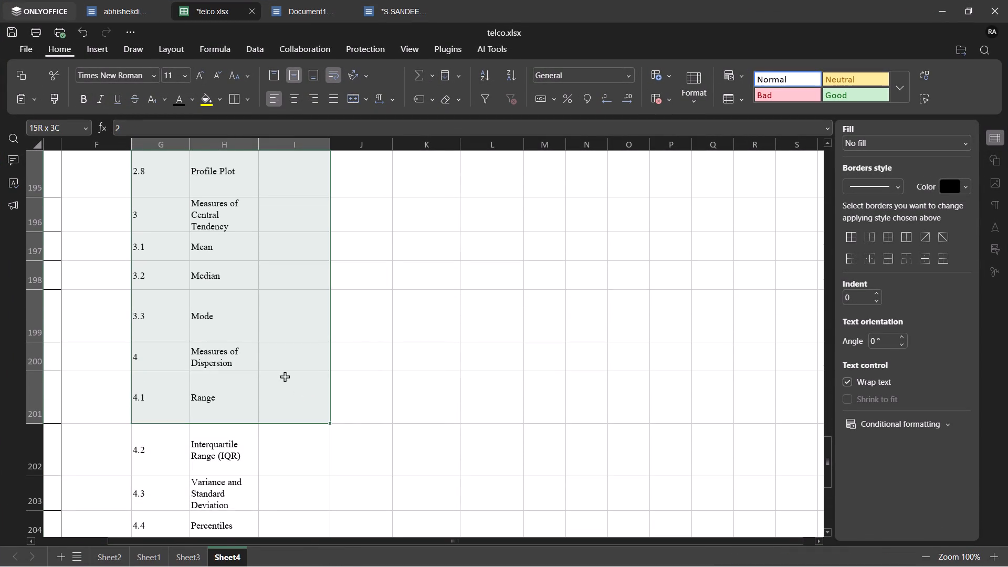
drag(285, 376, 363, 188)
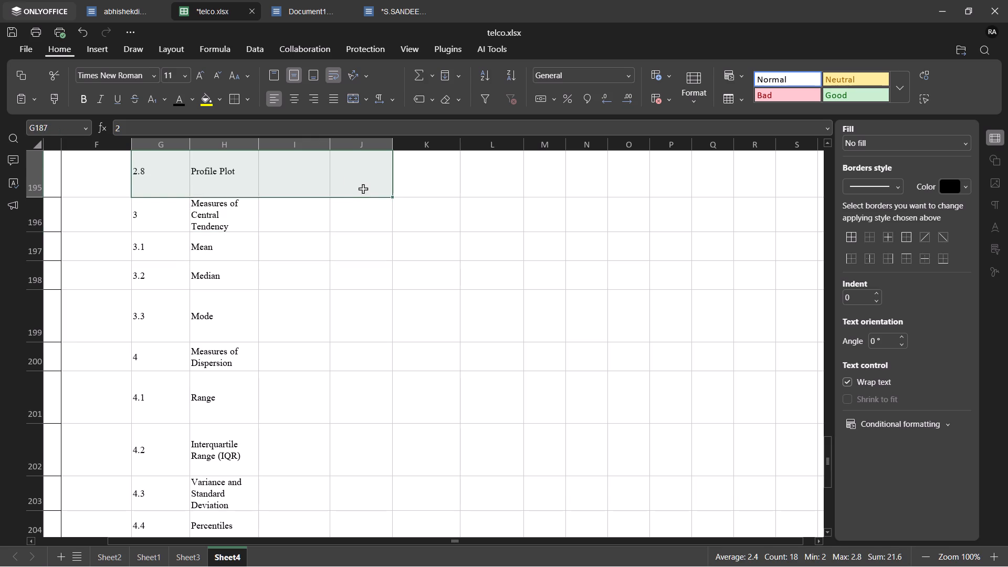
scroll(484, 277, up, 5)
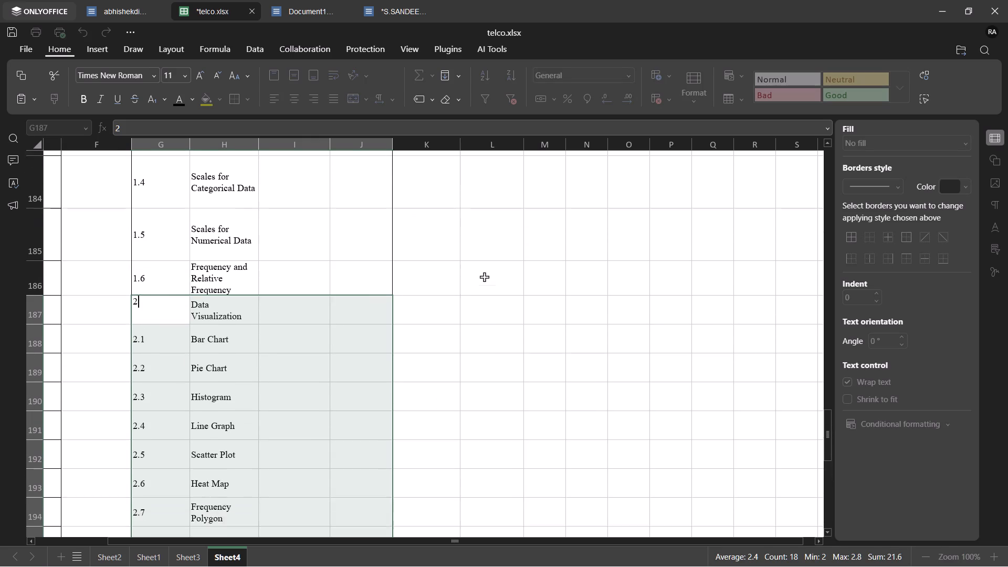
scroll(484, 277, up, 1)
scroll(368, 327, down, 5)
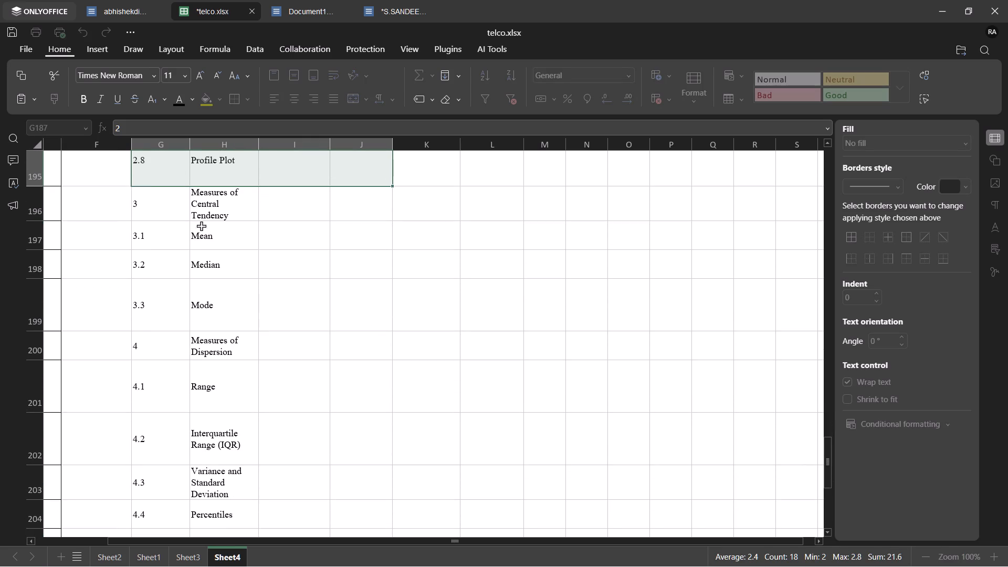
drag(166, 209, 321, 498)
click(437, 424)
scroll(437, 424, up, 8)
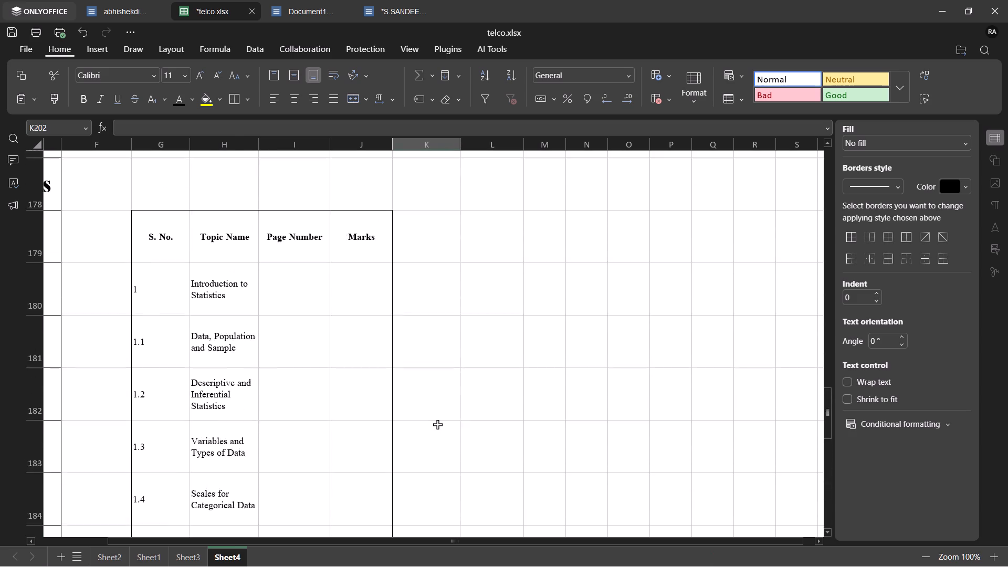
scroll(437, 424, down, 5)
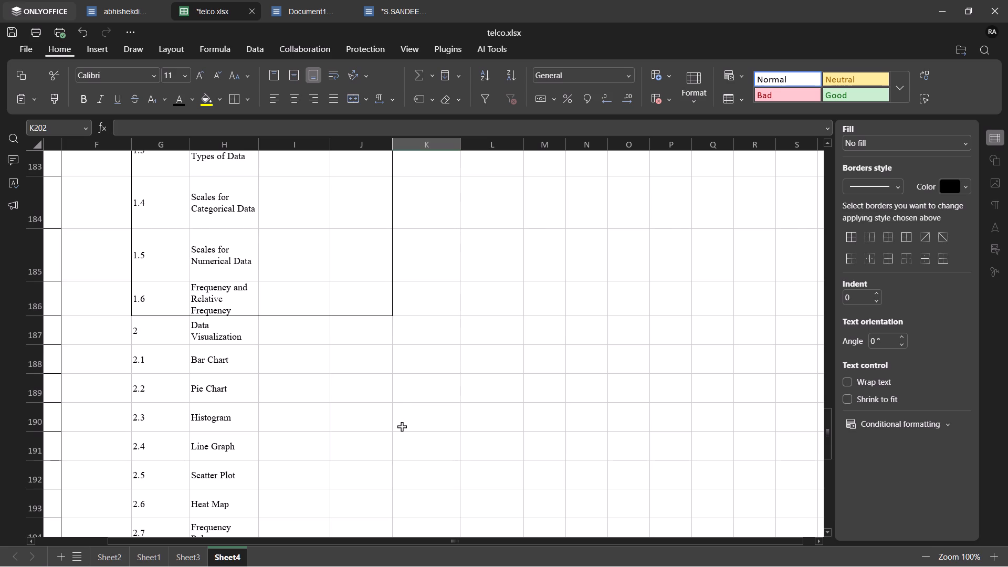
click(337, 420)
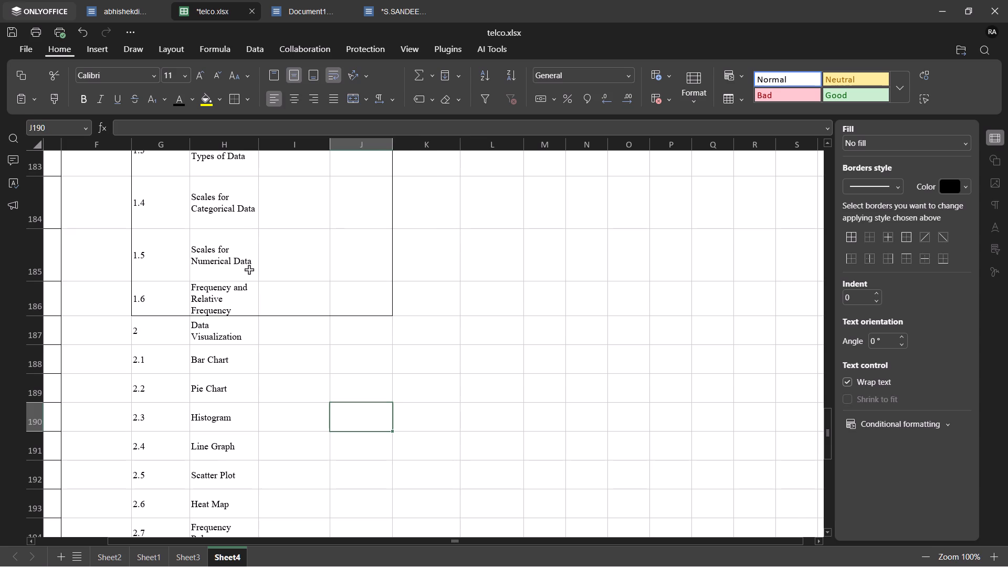
Undo the outer border and the font size reductions on the pasted contents table.
key(ctrl+z)
key(ctrl+z)
key(ctrl+z)
key(ctrl+z)
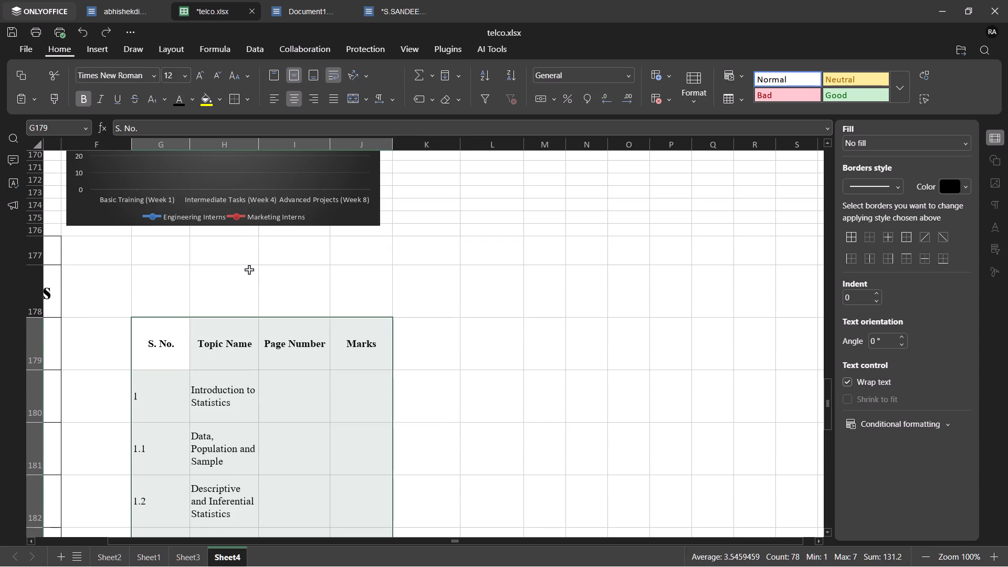
Copy the whole selected contents table, from the header row down to the Case Study row.
scroll(347, 333, down, 7)
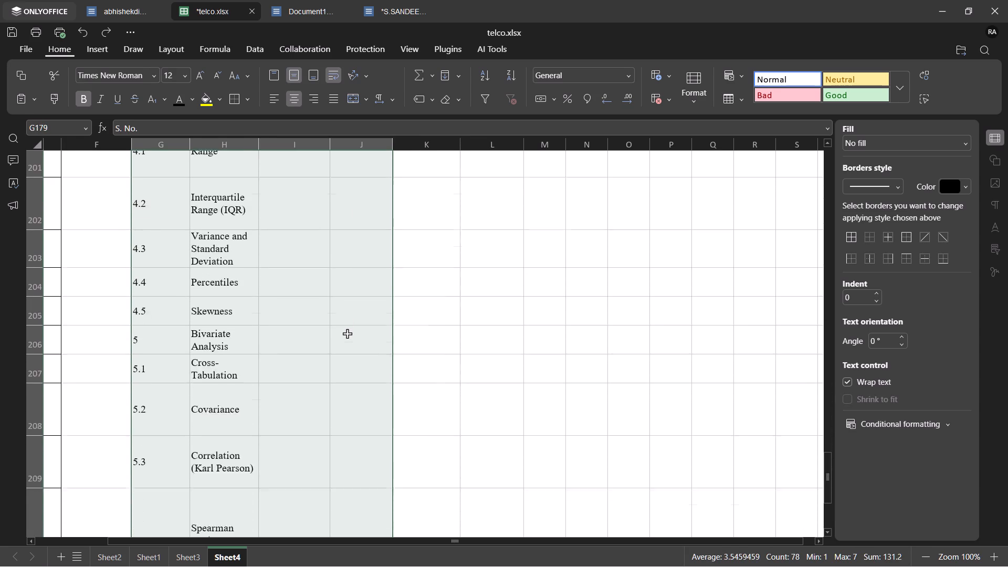
scroll(347, 333, down, 5)
scroll(347, 333, up, 3)
key(ctrl+c)
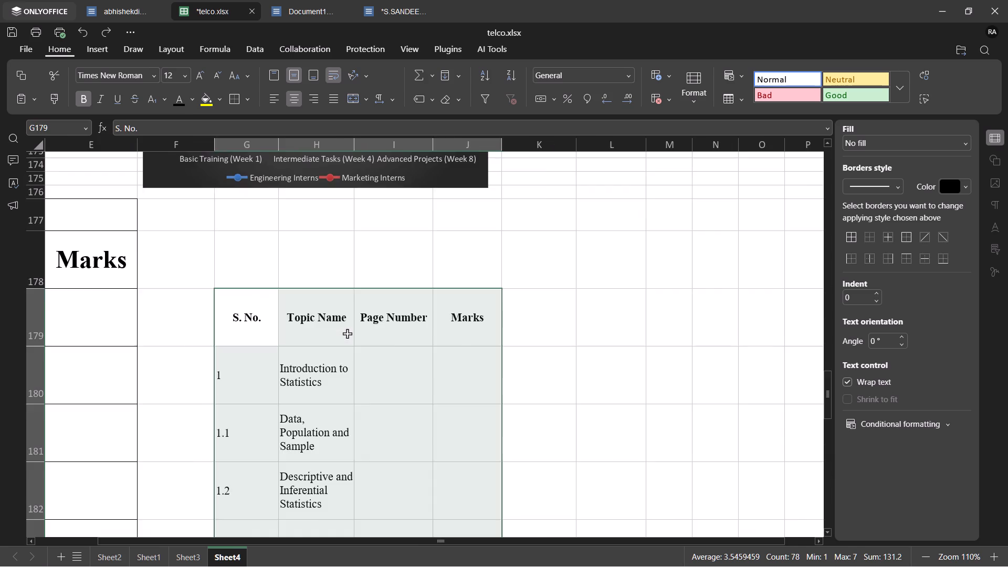
Widen the Topic Name column of the contents table so its topic names wrap onto fewer lines.
scroll(347, 333, up, 1)
scroll(347, 333, down, 3)
scroll(347, 333, up, 1)
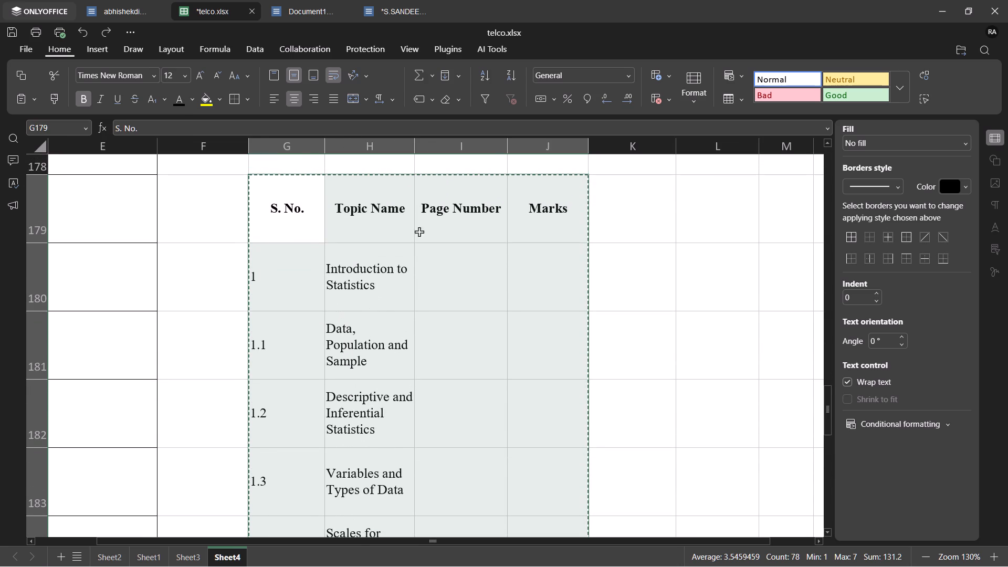
drag(414, 146, 455, 151)
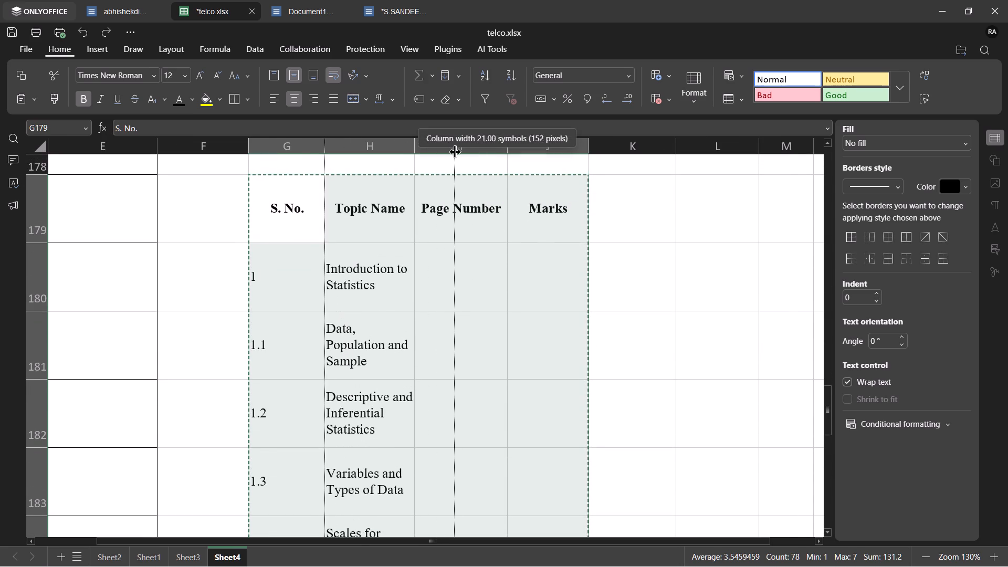
drag(455, 151, 445, 153)
scroll(591, 305, down, 3)
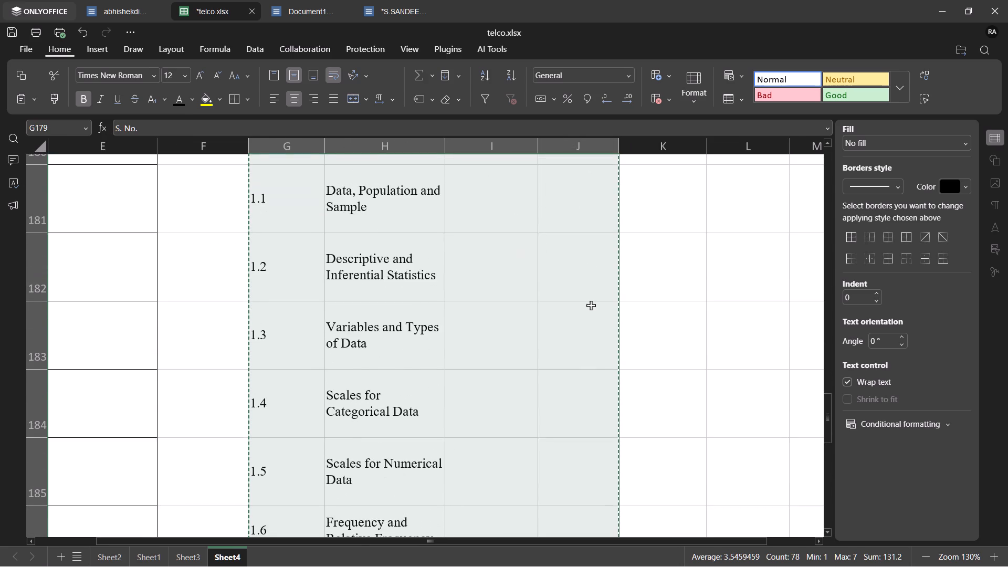
scroll(591, 305, up, 4)
scroll(591, 305, down, 4)
scroll(591, 305, up, 4)
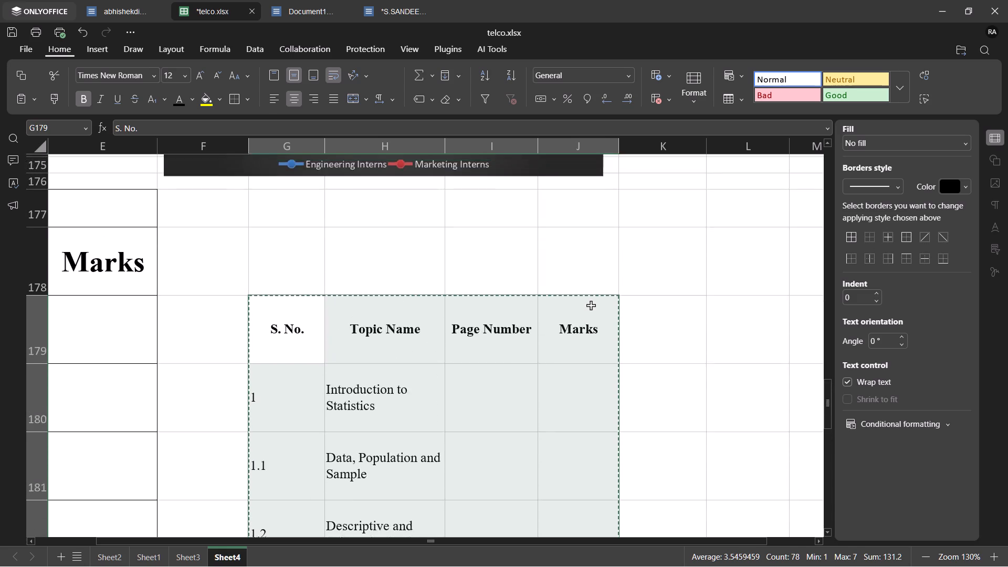
scroll(591, 305, down, 2)
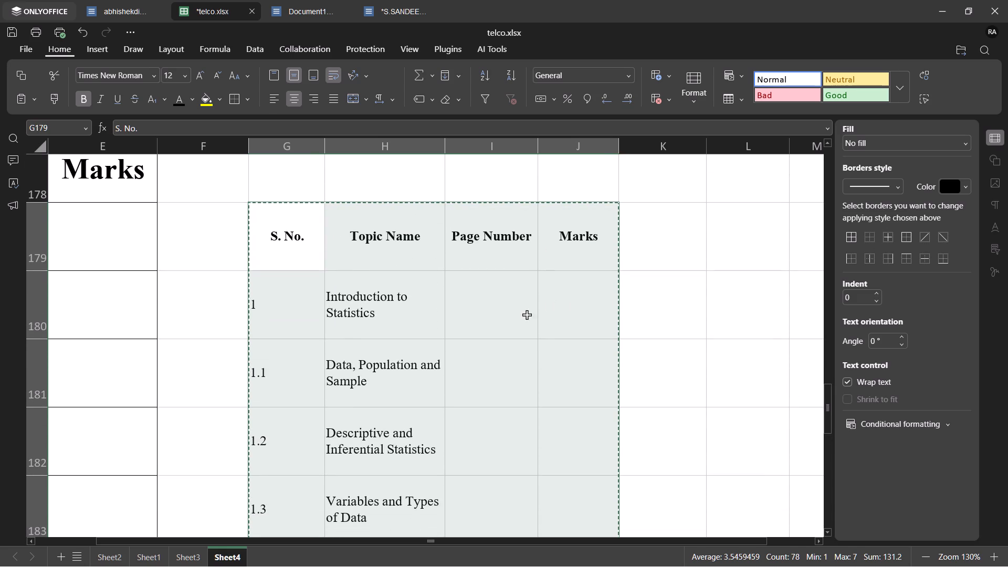
Switch to abhishekdis.docx and delete the existing table under the TABLE OF CONTENTS heading.
click(129, 14)
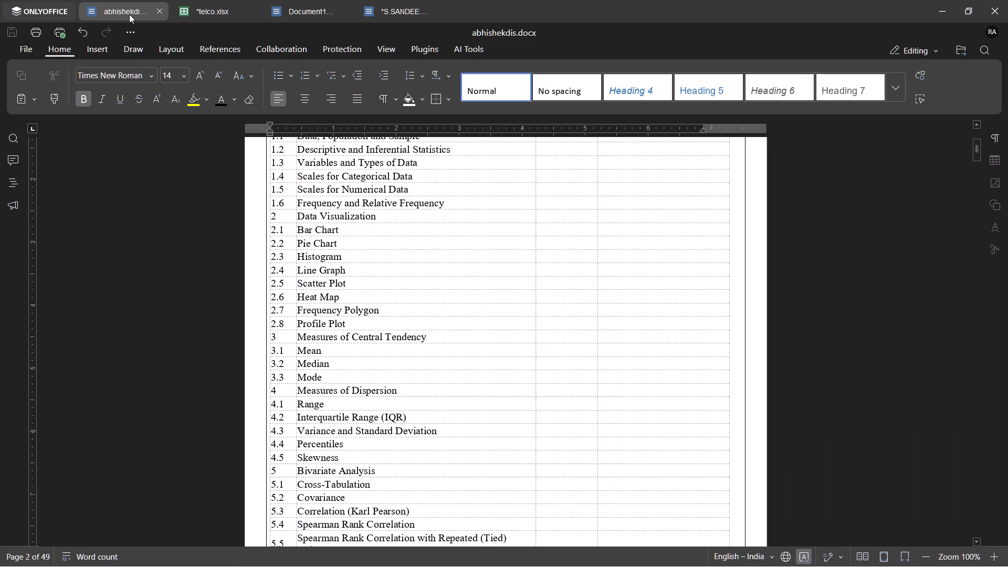
scroll(294, 289, up, 4)
scroll(294, 289, down, 1)
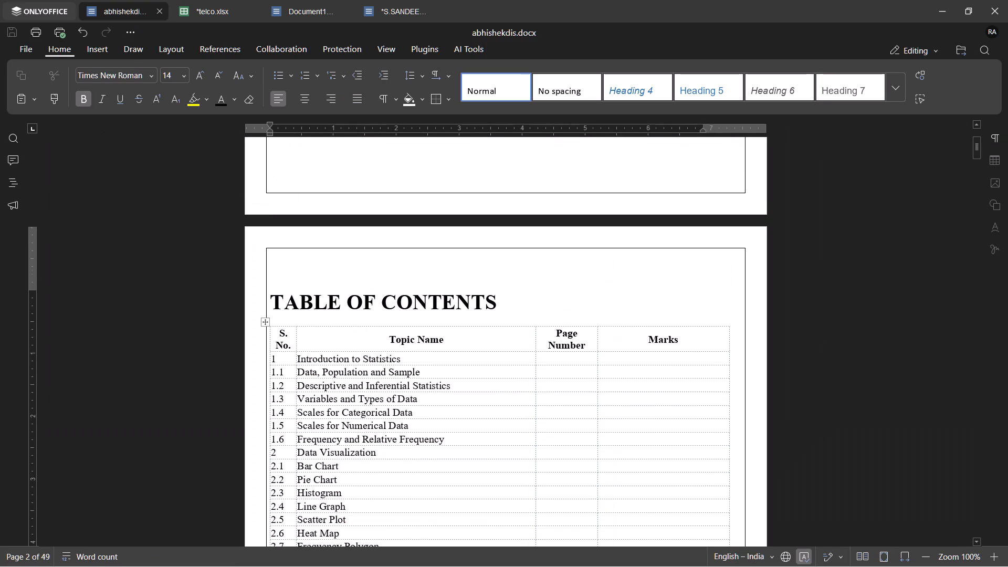
right_click(328, 326)
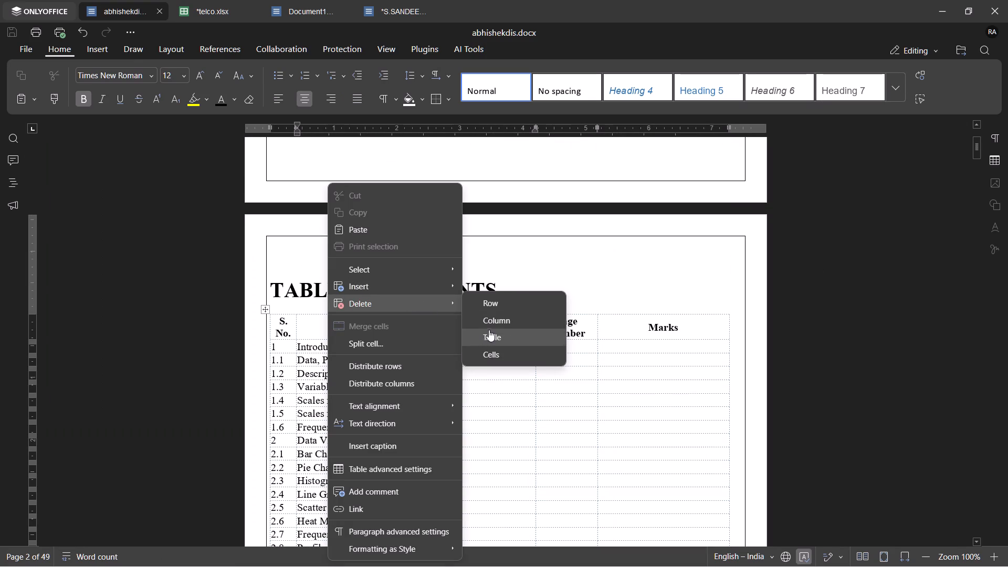
click(490, 336)
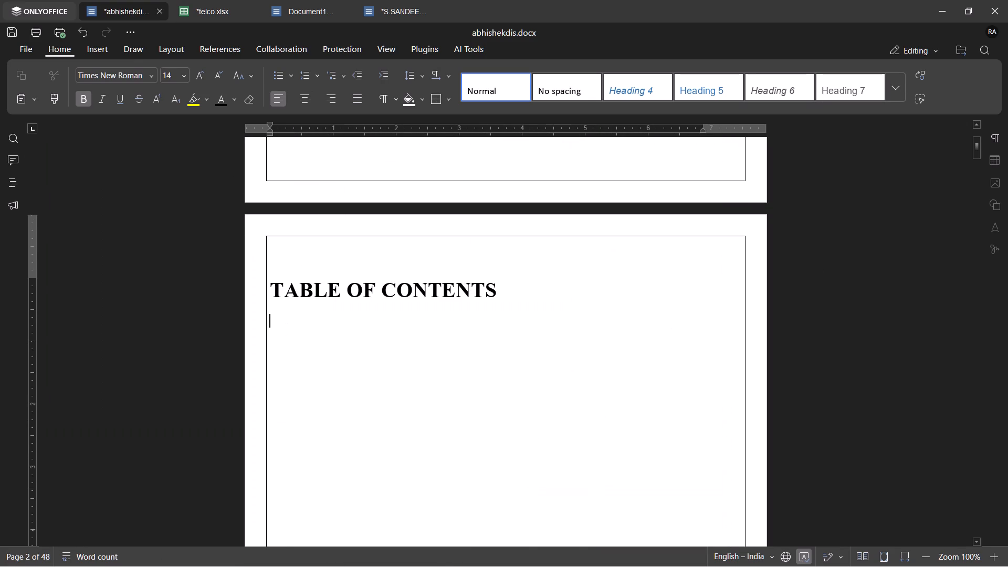
Paste the copied contents table under the TABLE OF CONTENTS heading and look through its rows across the pages.
key(ctrl+v)
scroll(362, 331, down, 4)
scroll(362, 331, up, 6)
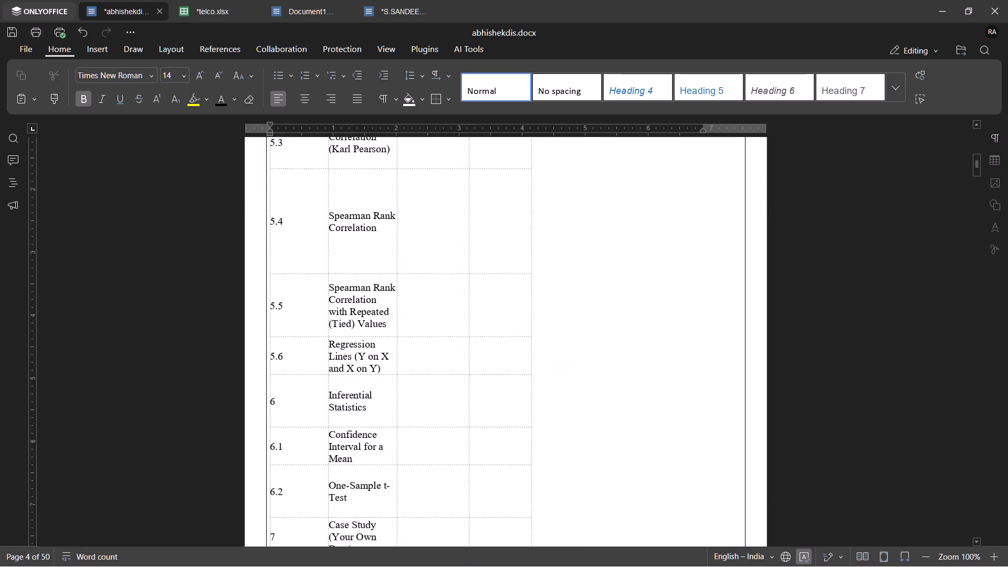
scroll(362, 331, up, 8)
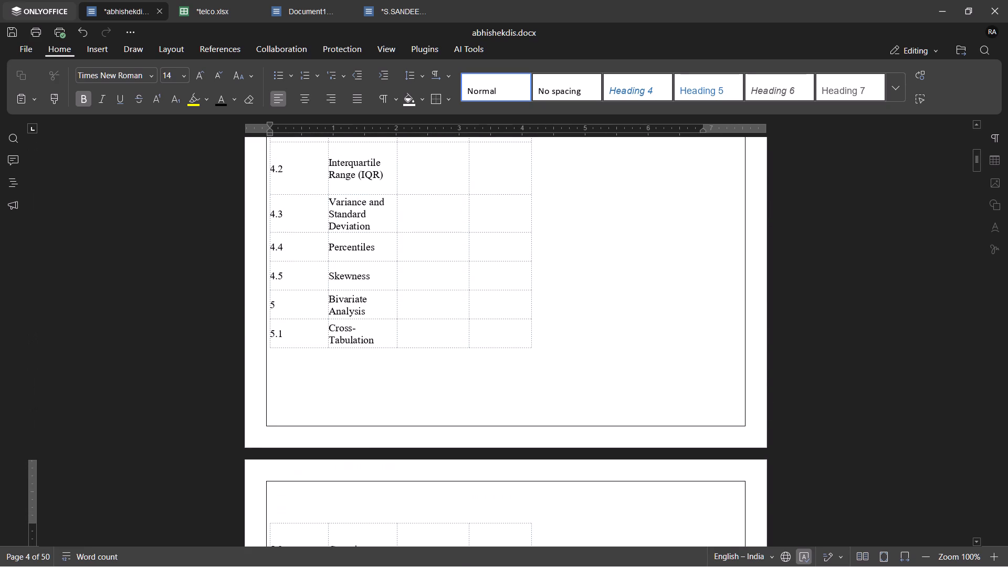
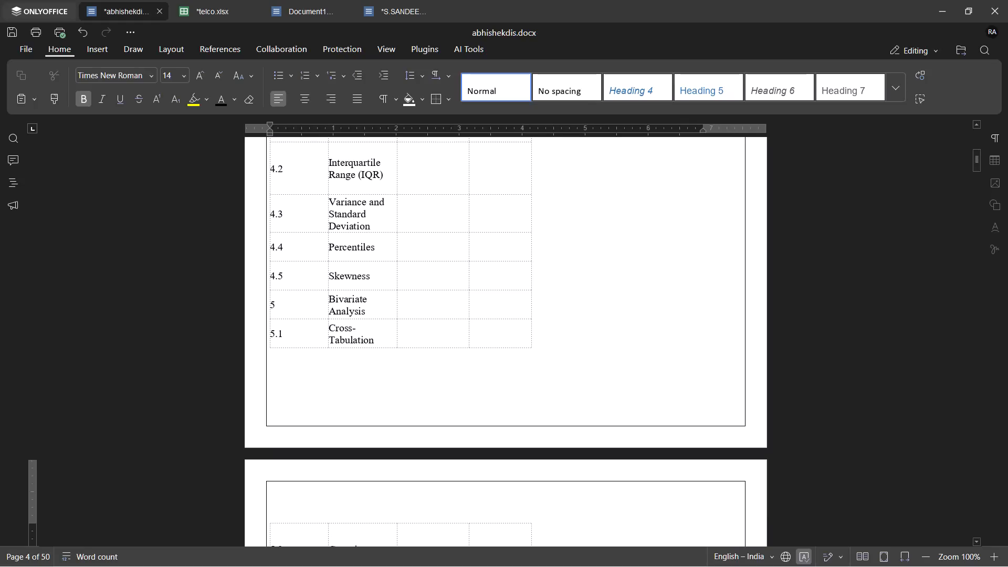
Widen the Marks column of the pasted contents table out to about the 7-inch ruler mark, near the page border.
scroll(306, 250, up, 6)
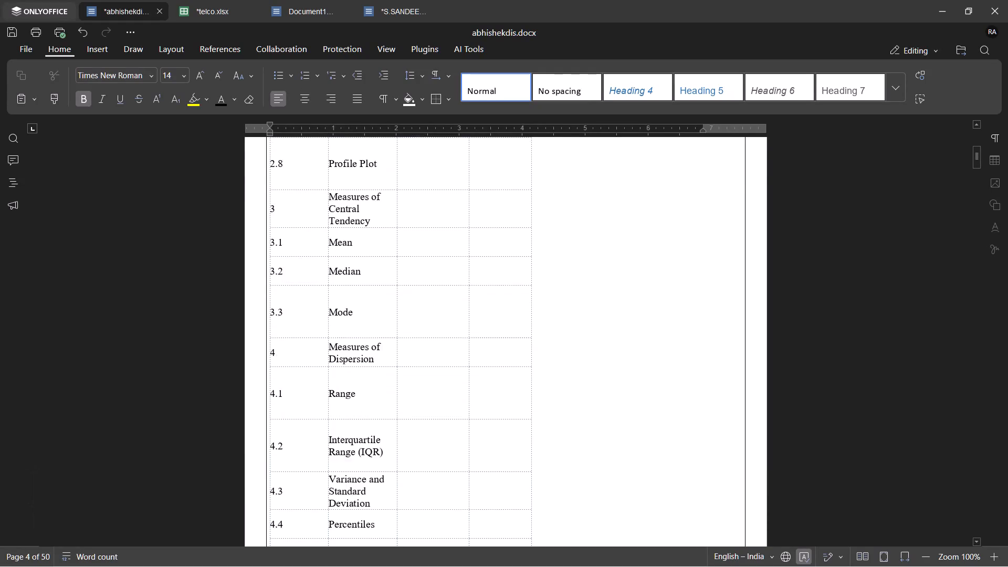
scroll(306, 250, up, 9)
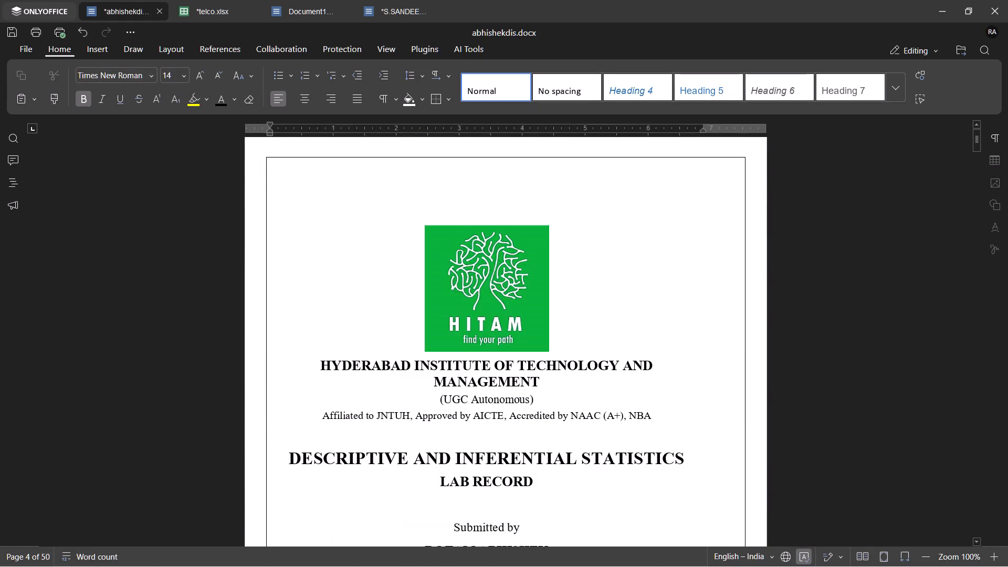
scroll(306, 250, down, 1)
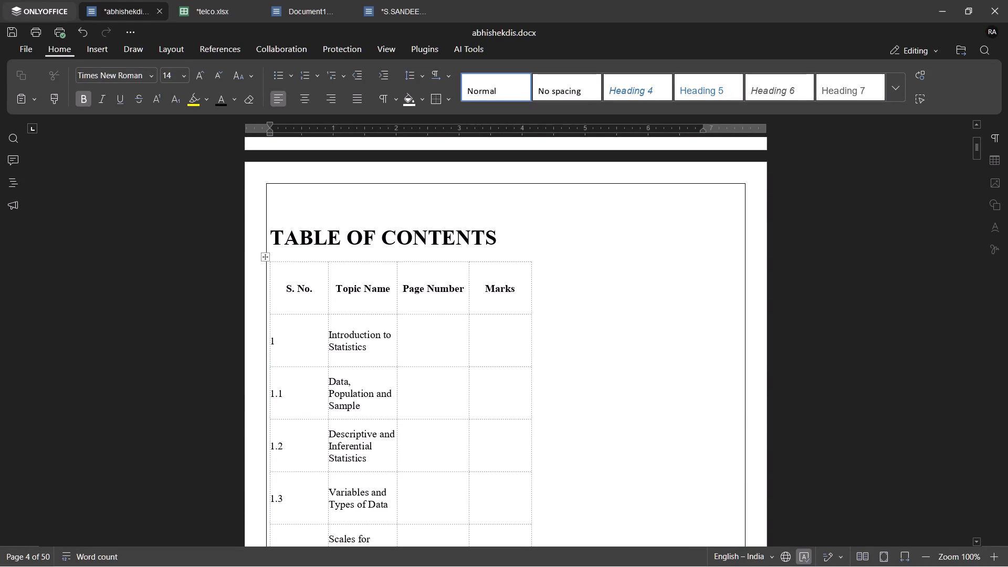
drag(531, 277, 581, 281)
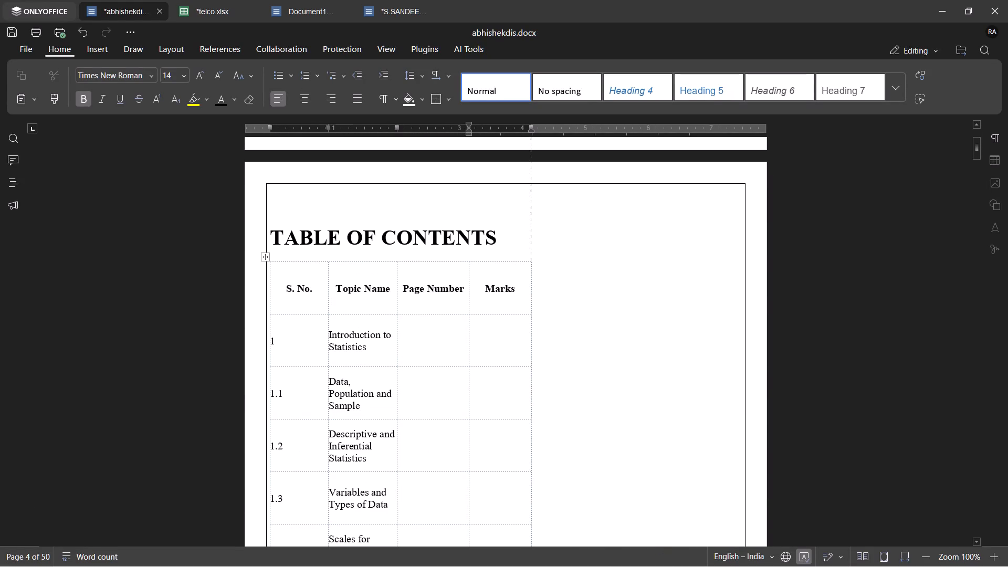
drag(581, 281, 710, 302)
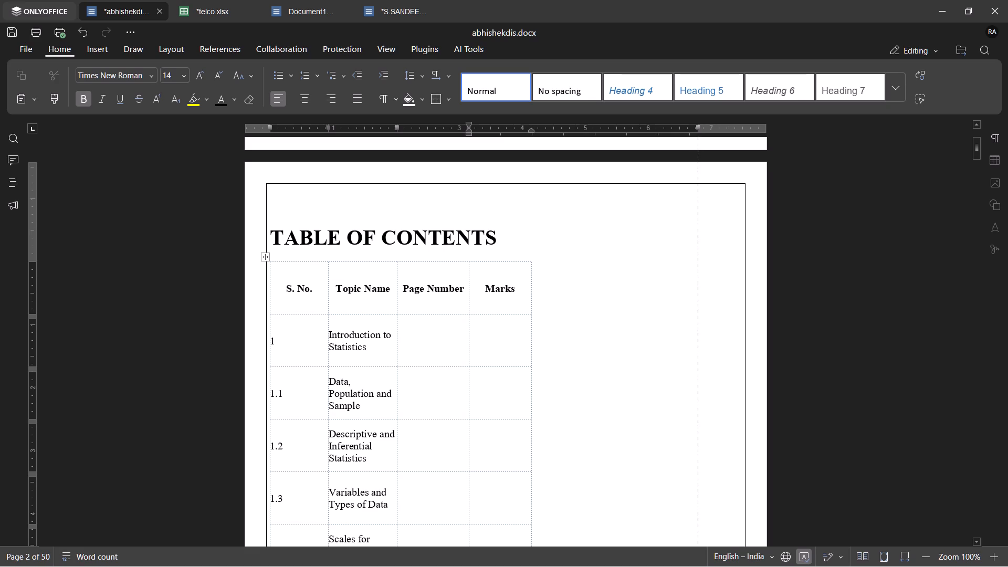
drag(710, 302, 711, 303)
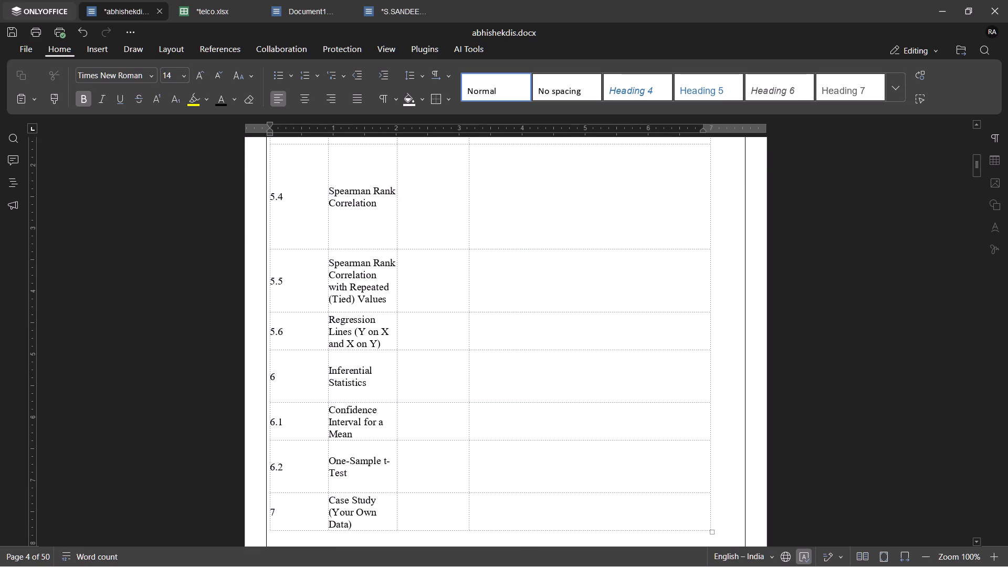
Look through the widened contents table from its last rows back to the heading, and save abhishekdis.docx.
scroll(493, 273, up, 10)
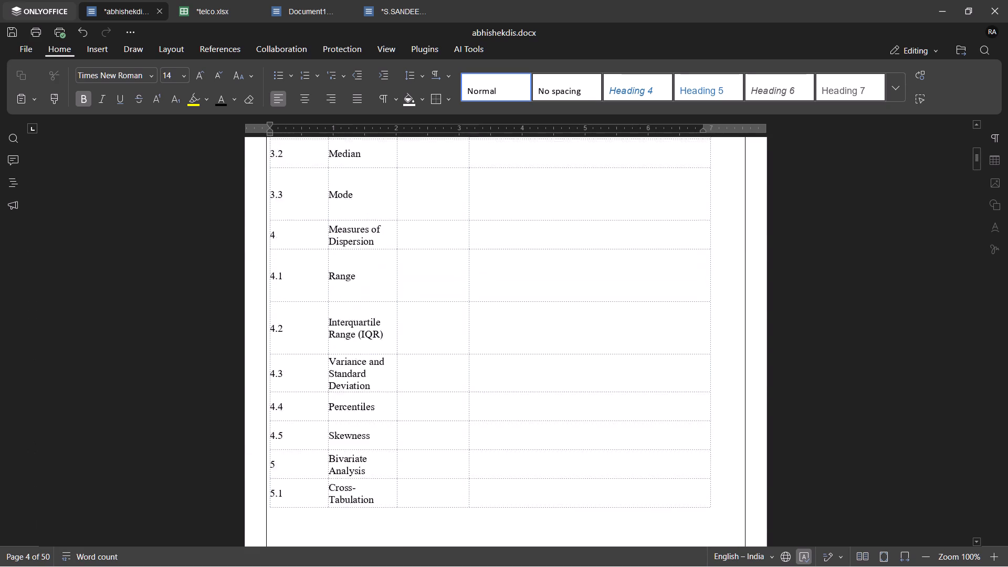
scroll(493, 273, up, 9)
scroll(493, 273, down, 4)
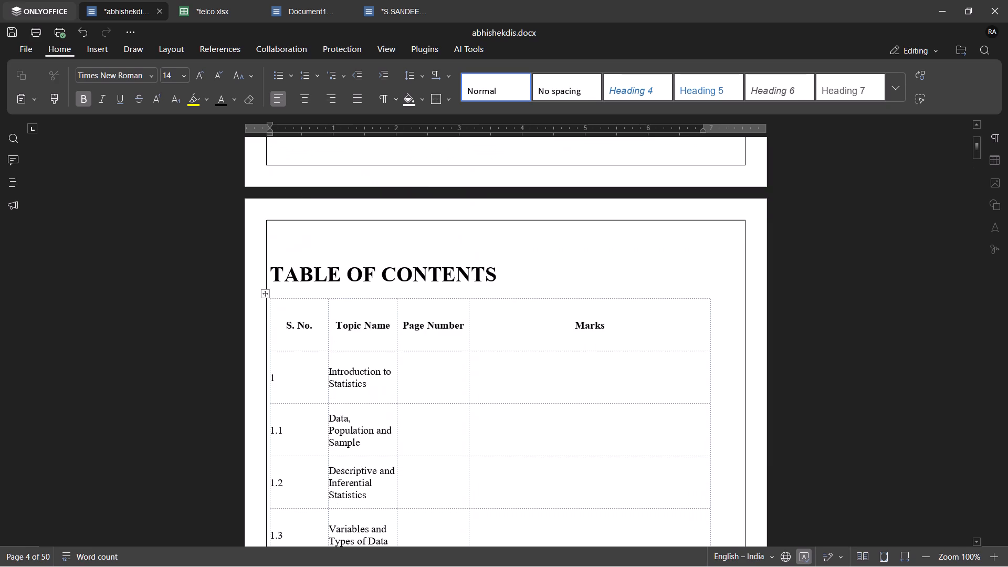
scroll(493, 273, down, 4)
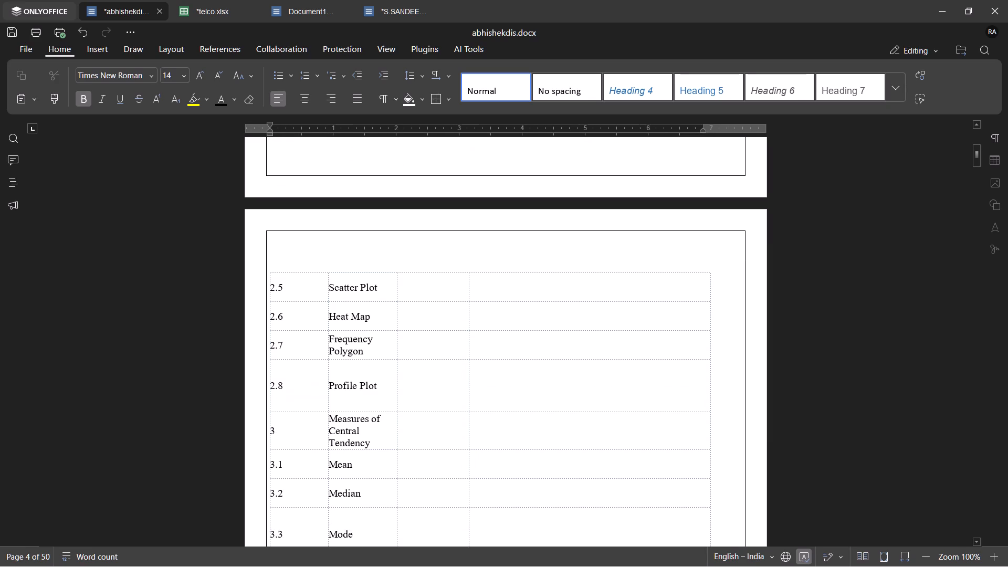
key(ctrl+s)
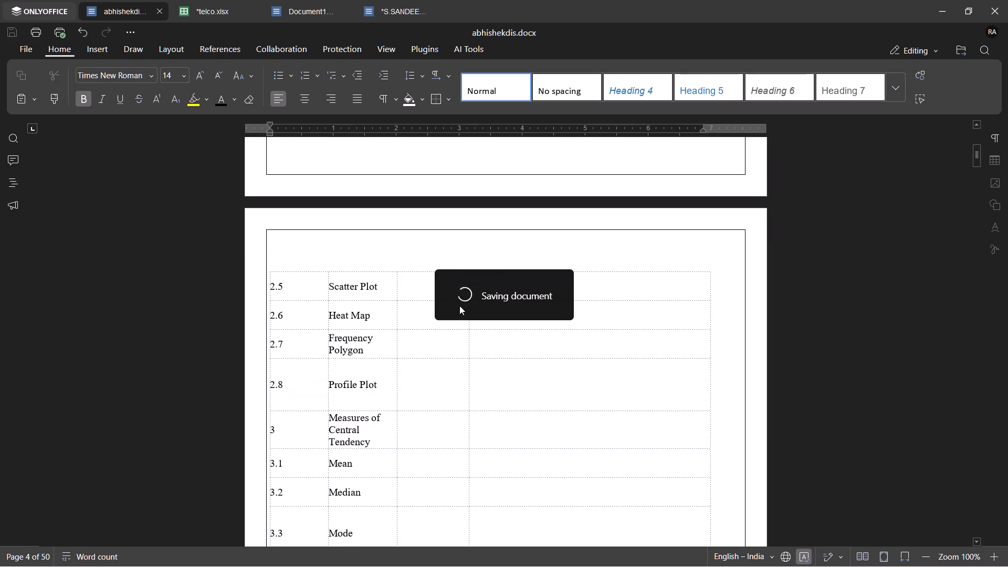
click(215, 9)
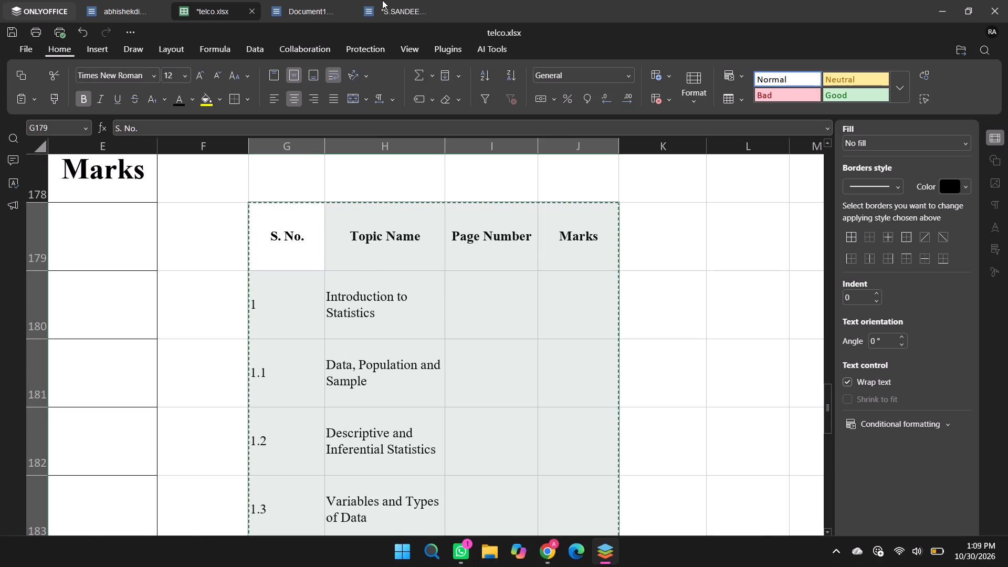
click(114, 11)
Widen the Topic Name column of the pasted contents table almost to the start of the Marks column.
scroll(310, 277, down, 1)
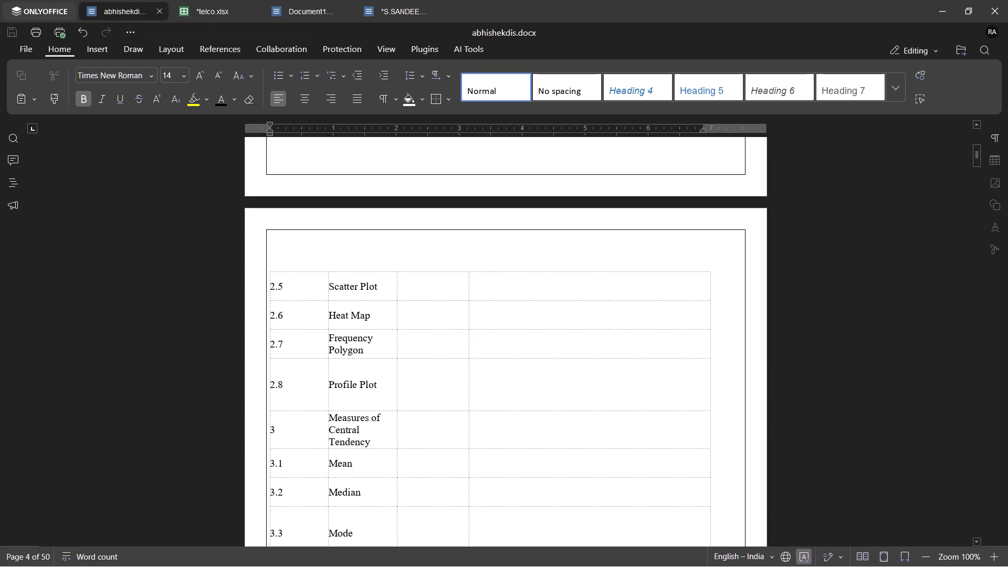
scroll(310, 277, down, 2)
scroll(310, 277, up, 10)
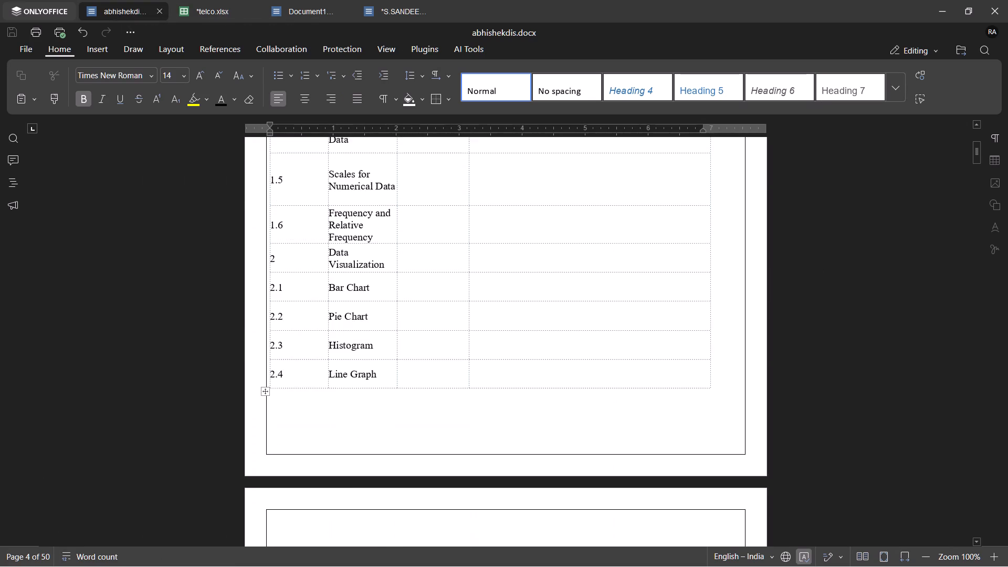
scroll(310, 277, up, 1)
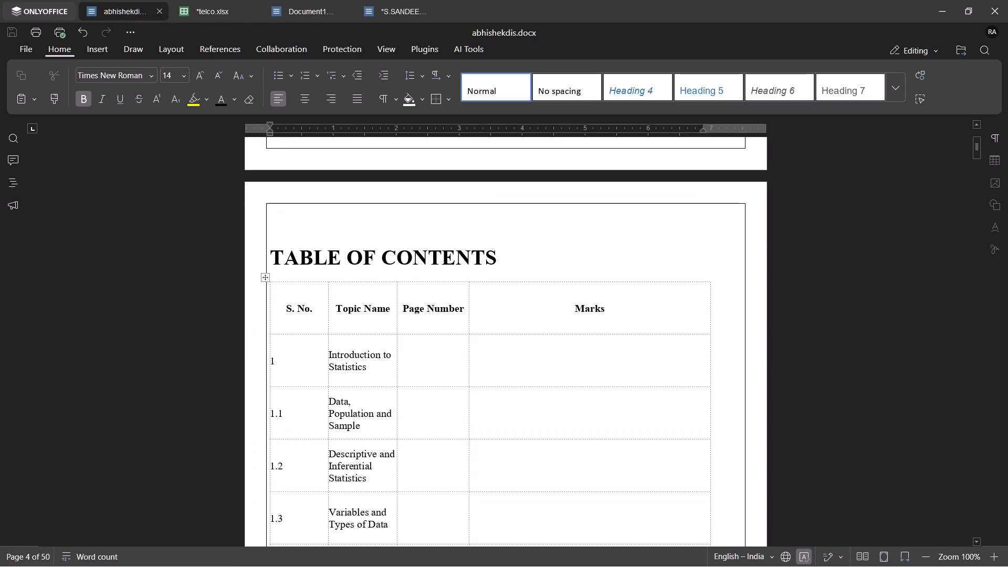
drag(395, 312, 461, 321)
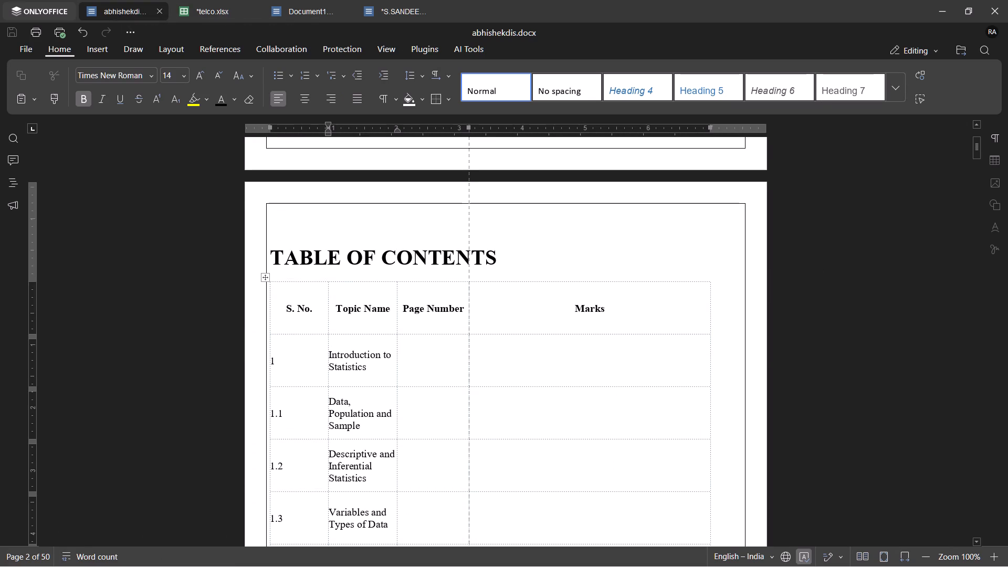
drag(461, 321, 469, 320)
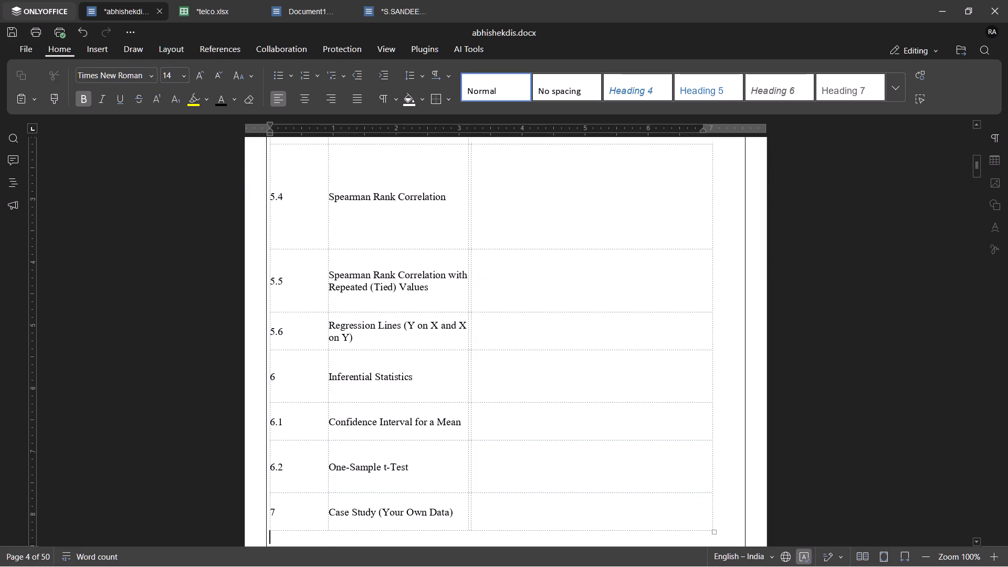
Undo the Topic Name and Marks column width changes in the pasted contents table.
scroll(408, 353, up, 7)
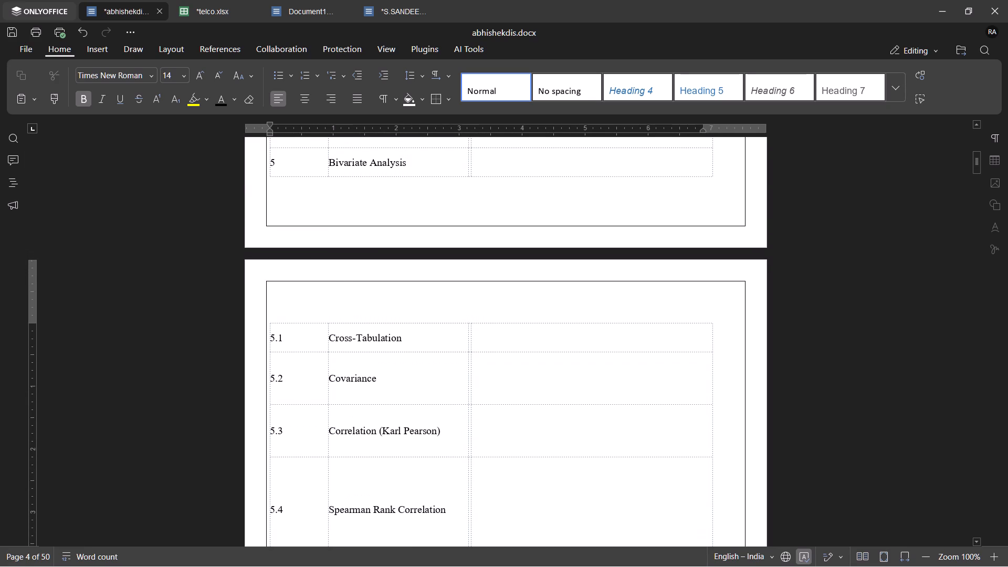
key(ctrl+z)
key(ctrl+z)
Undo the paste of the spreadsheet table and restore the earlier contents table deleted from under the TABLE OF CONTENTS heading.
scroll(408, 353, up, 3)
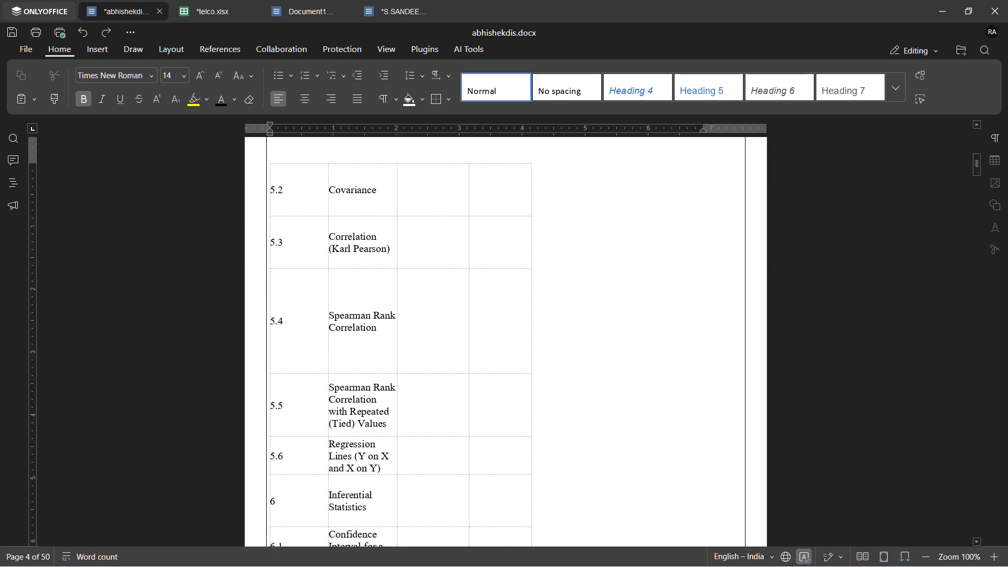
scroll(408, 353, up, 10)
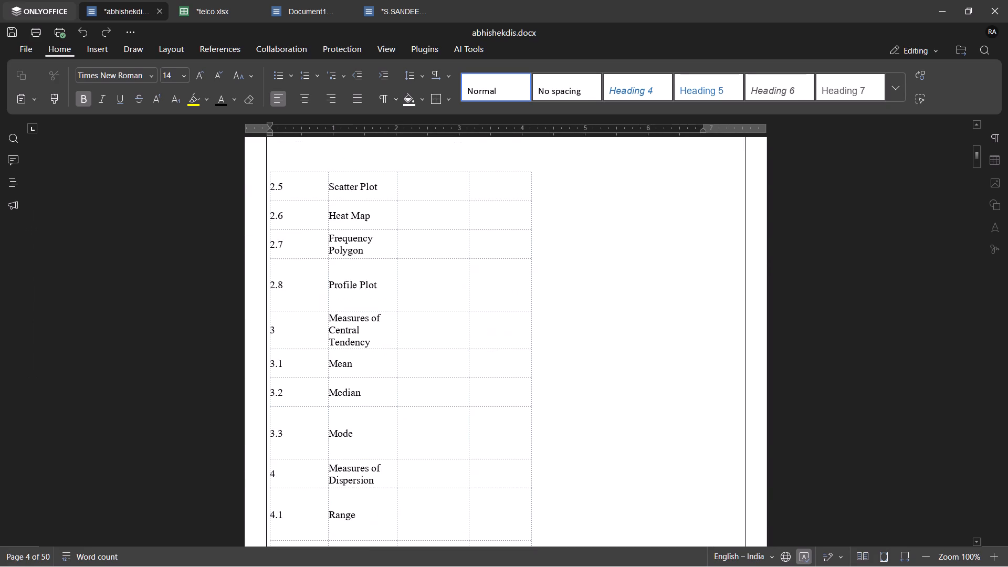
scroll(408, 353, up, 11)
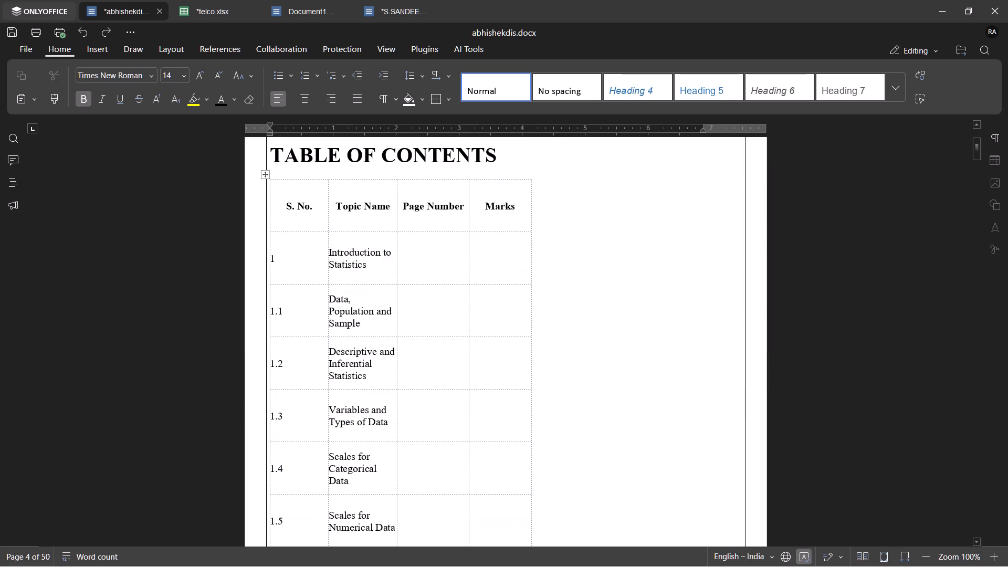
scroll(408, 353, up, 1)
scroll(408, 353, down, 3)
key(ctrl+z)
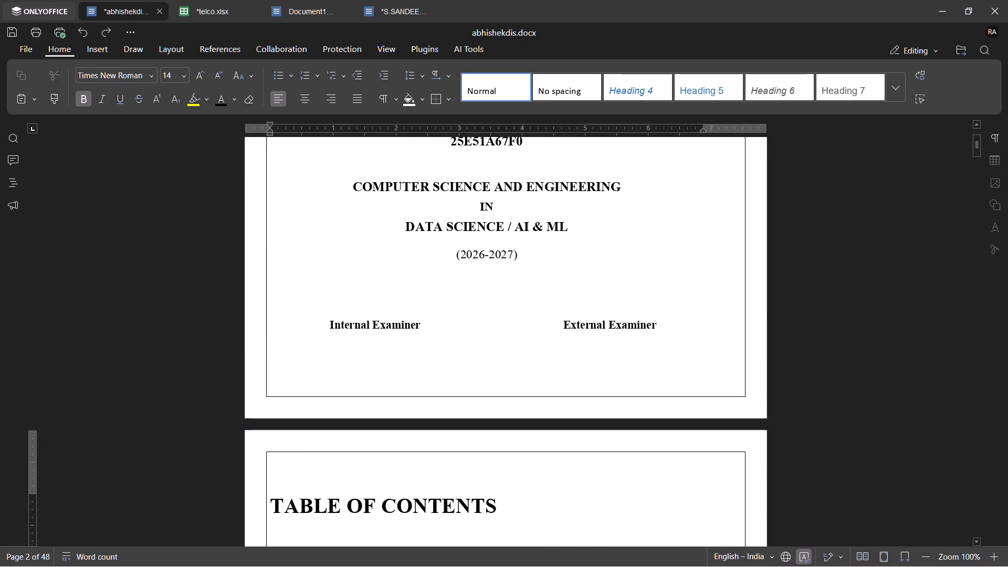
key(ctrl+z)
key(ctrl+z)
Widen the Marks column of the restored contents table so the table's edge reaches about the 6-inch ruler mark.
scroll(408, 353, down, 2)
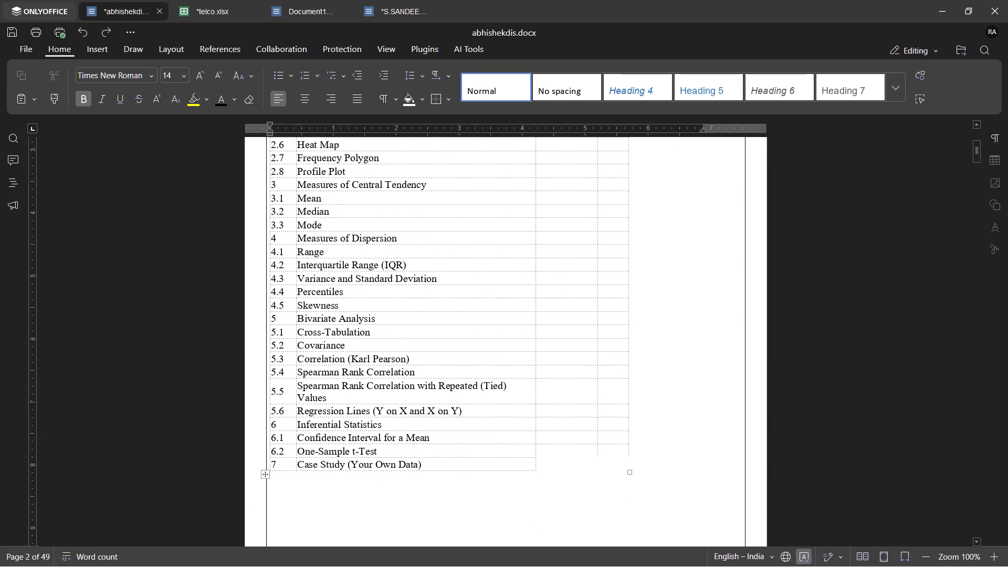
scroll(408, 353, up, 3)
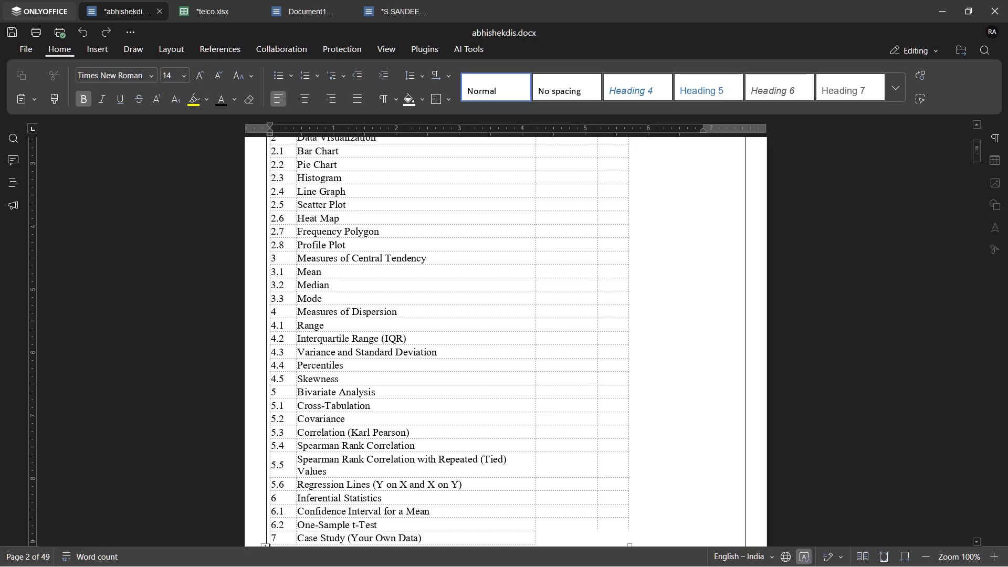
scroll(376, 322, up, 2)
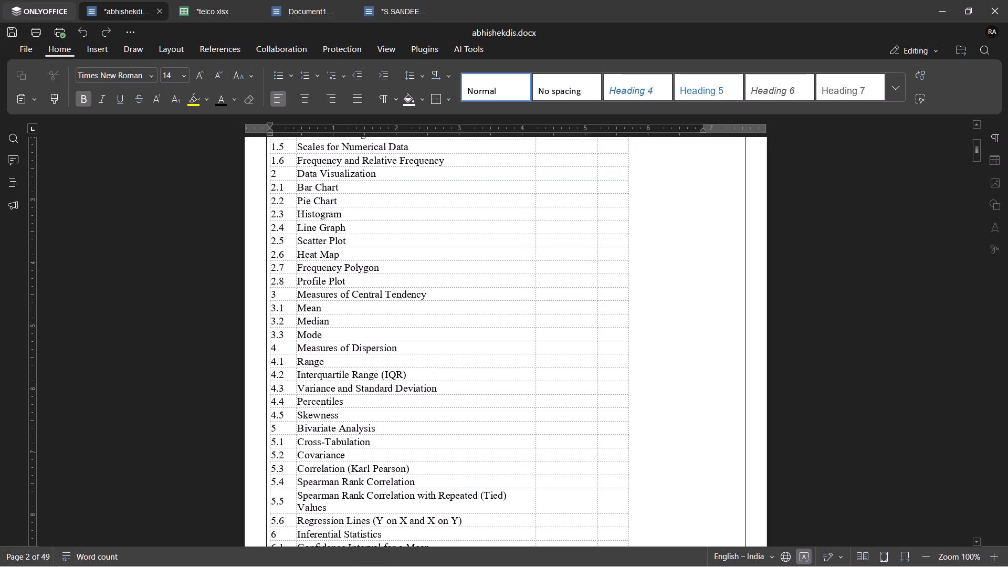
scroll(376, 322, up, 3)
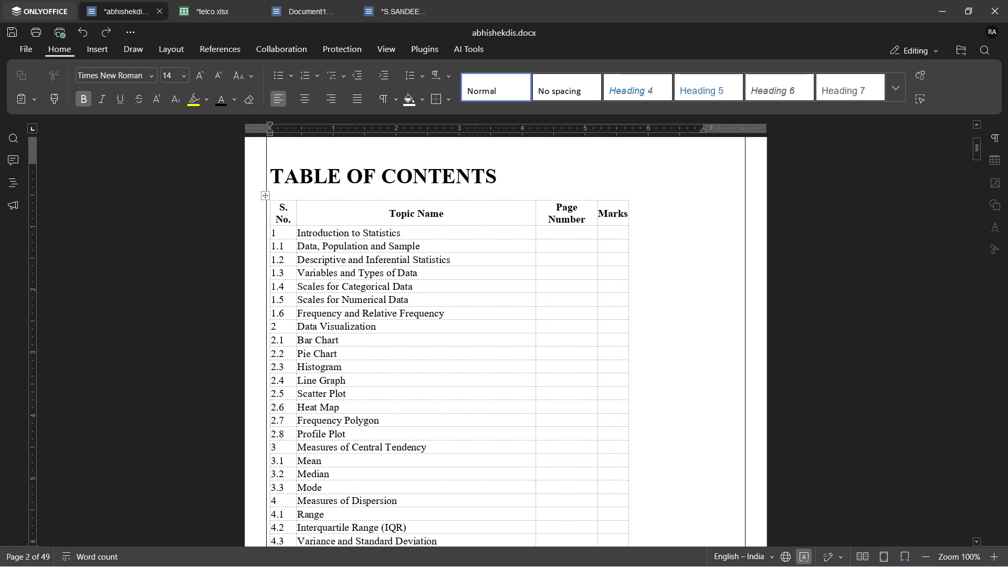
drag(629, 209, 648, 211)
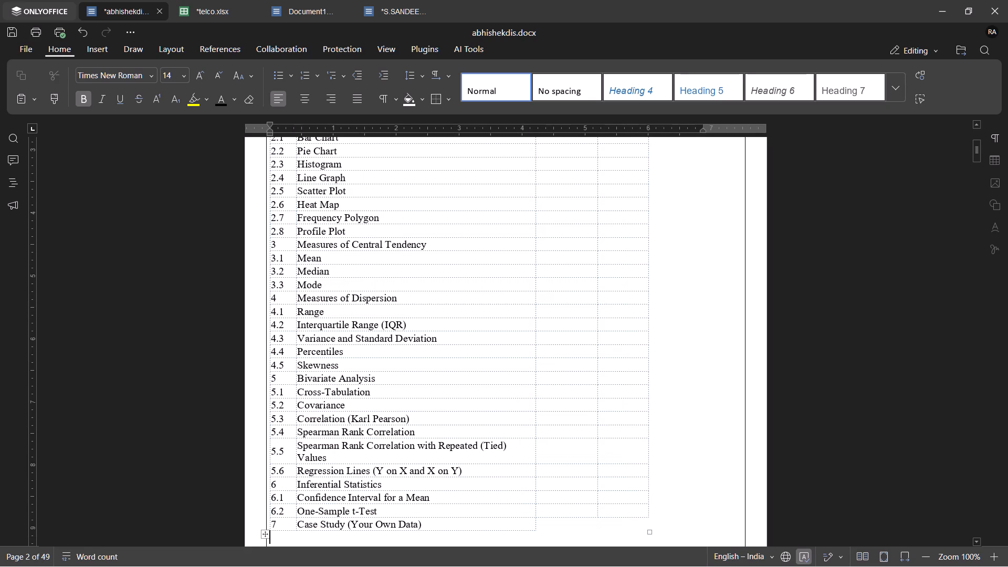
Widen the Page Number column so that its header fits on one line.
scroll(603, 213, up, 2)
scroll(603, 213, down, 3)
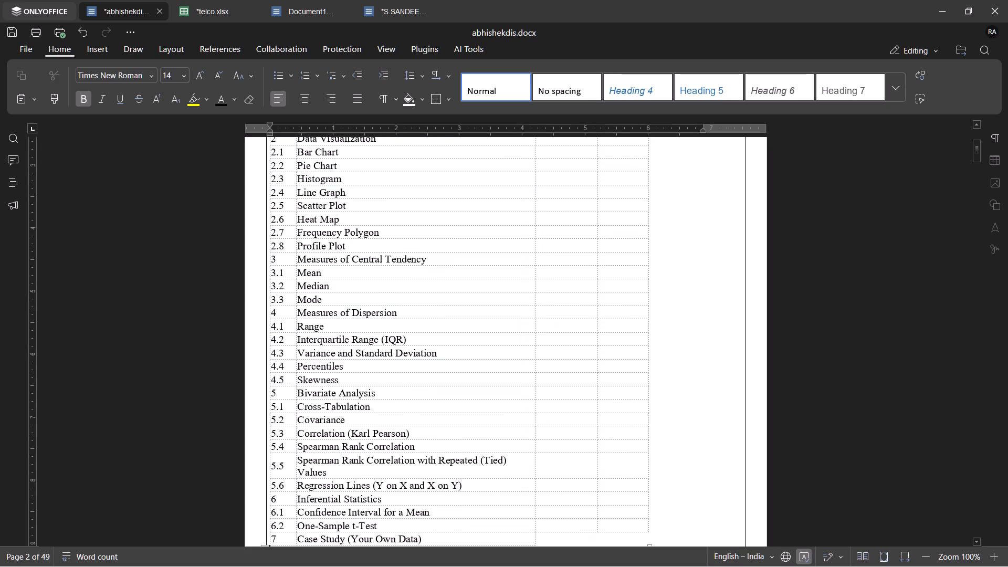
scroll(603, 213, down, 3)
scroll(603, 213, up, 3)
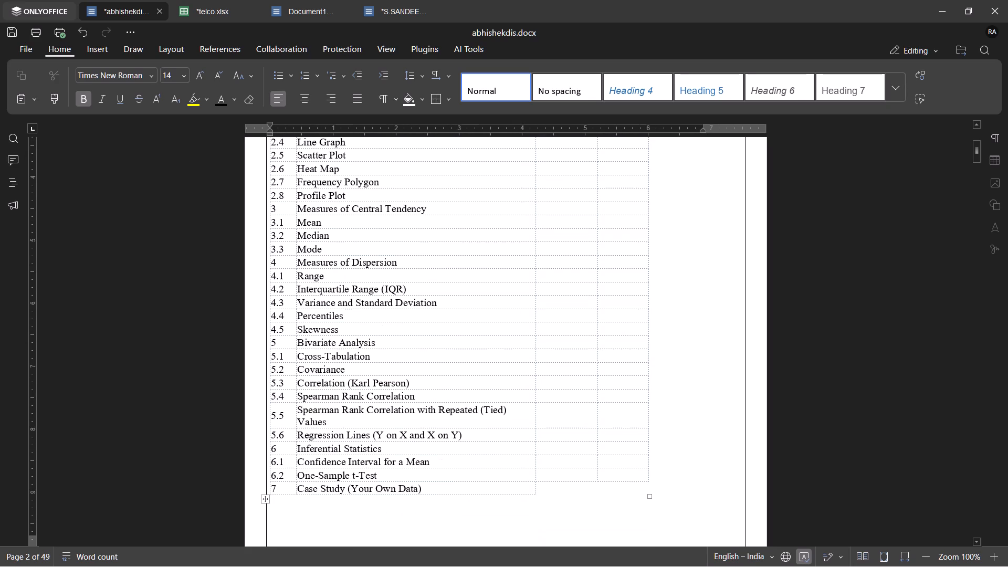
scroll(603, 213, up, 5)
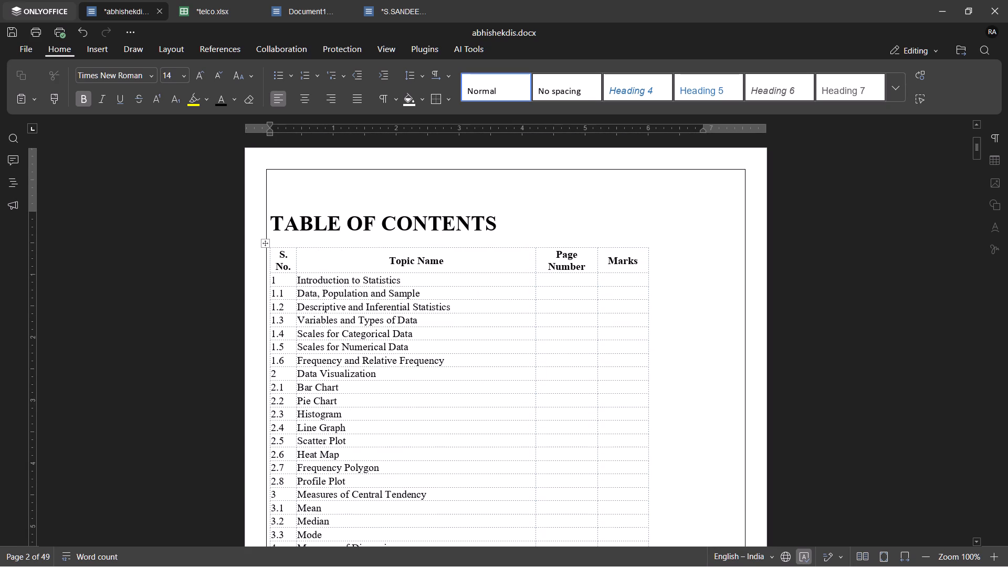
drag(596, 264, 610, 265)
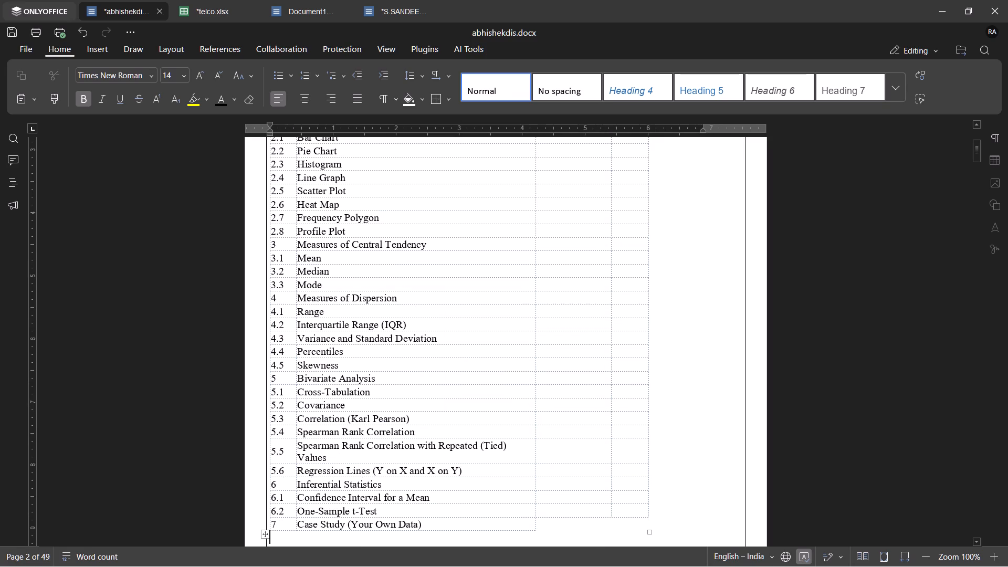
Widen the Marks column slightly, moving the table's outer edge to about 6.2 inches on the ruler.
scroll(628, 302, up, 3)
scroll(604, 264, up, 2)
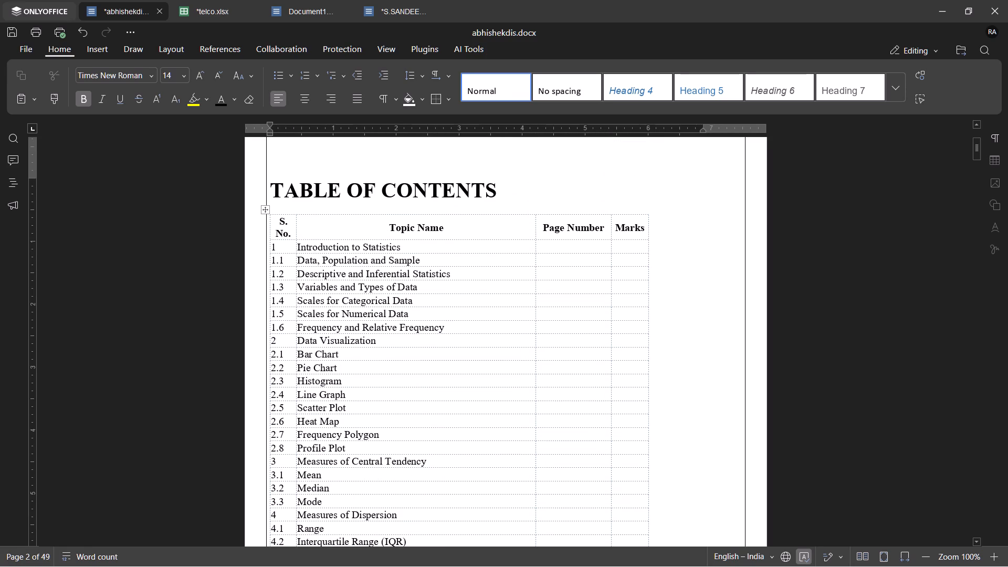
drag(648, 225, 661, 227)
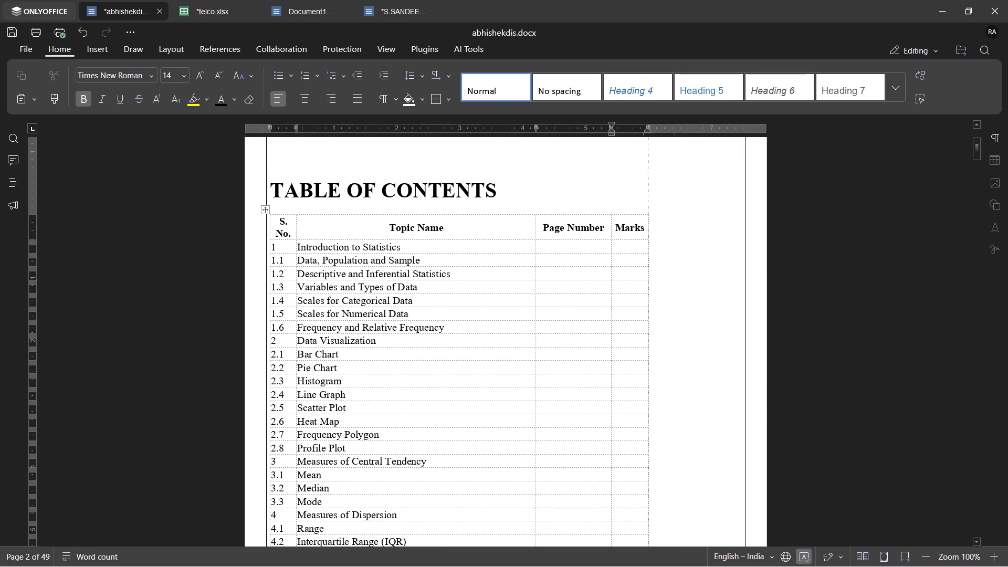
Widen the S. No. column slightly by moving its border with the Topic Name column.
scroll(660, 274, up, 4)
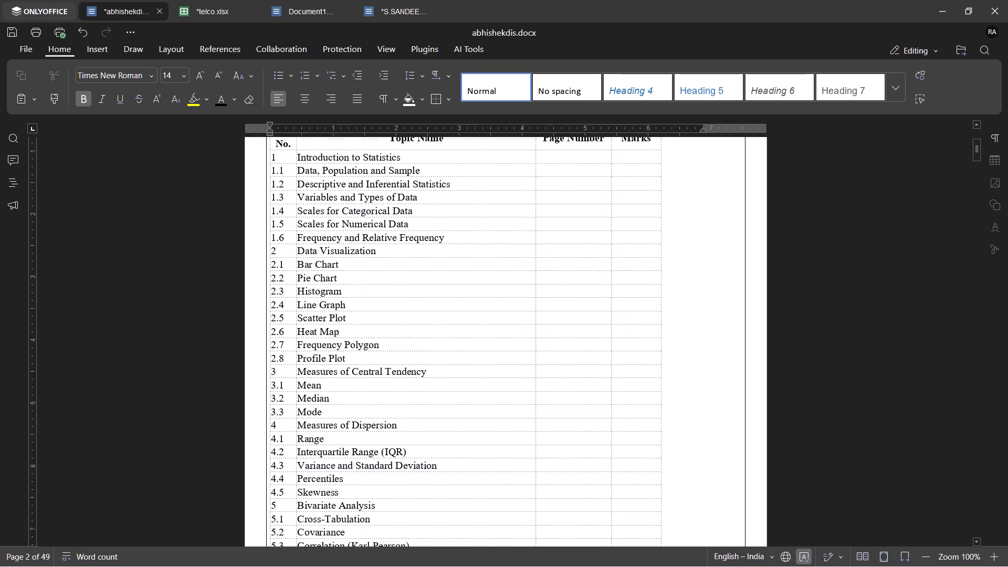
scroll(660, 274, up, 2)
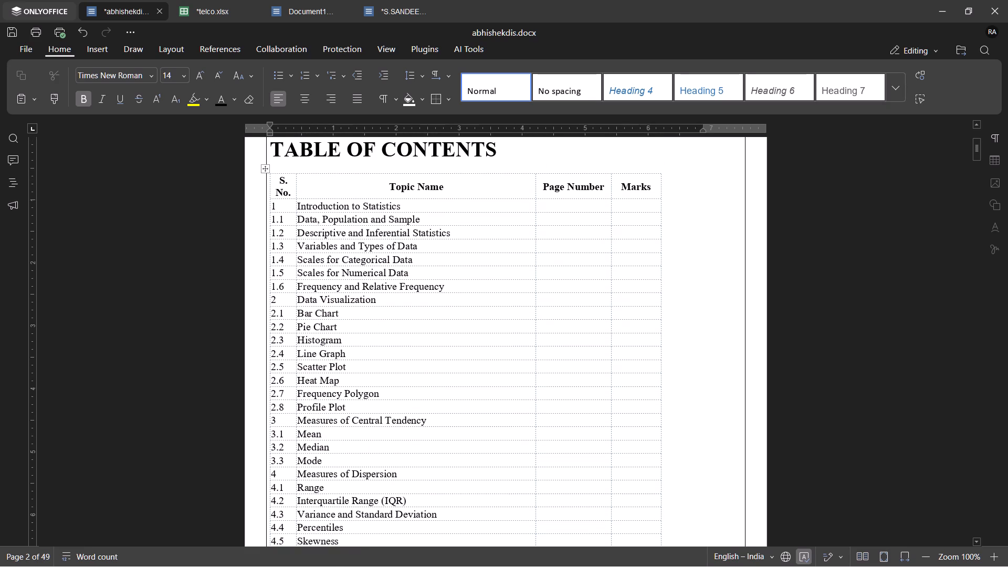
drag(296, 188, 301, 187)
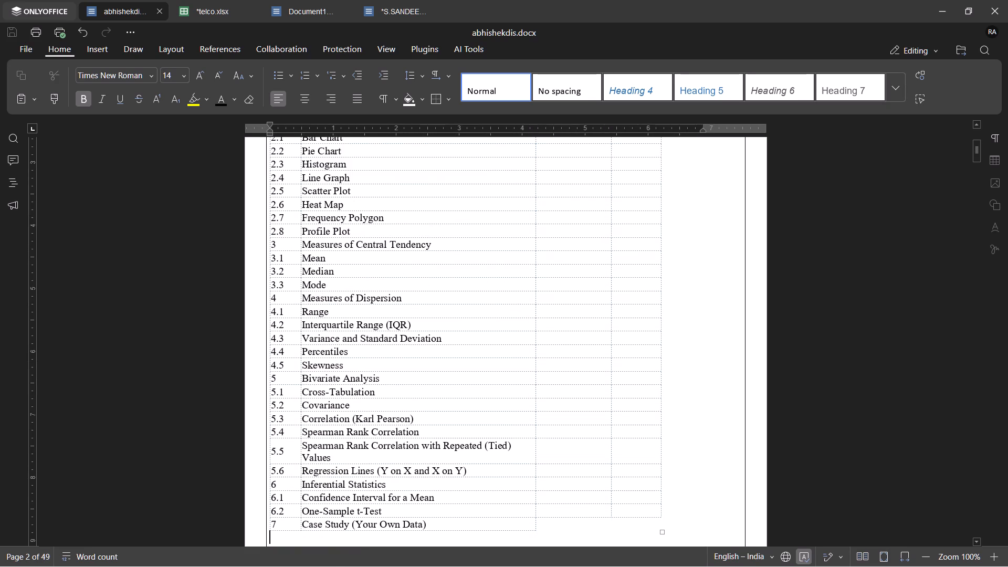
Increase the height of the contents table's header row slightly by moving its lower border down.
scroll(301, 187, up, 7)
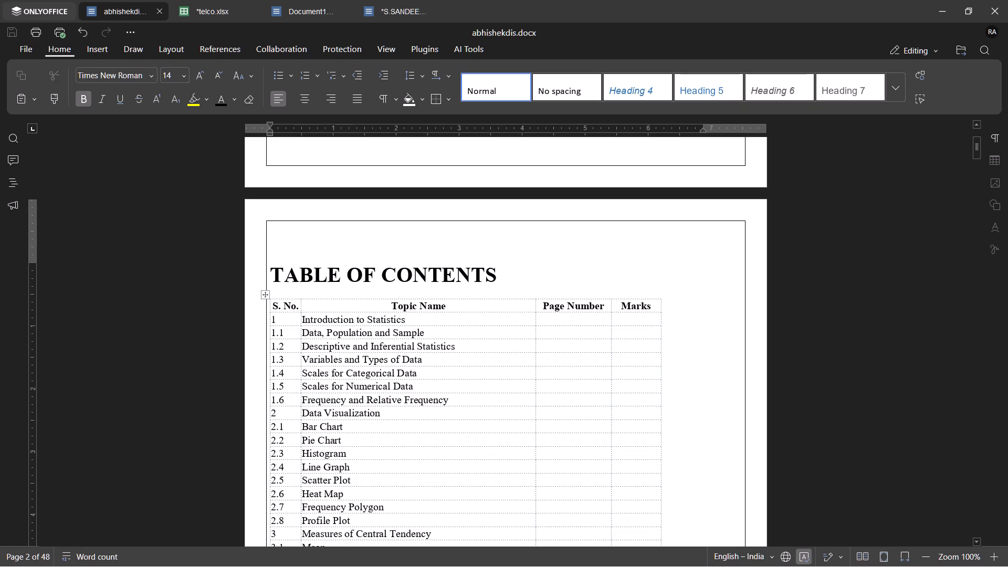
scroll(369, 341, down, 4)
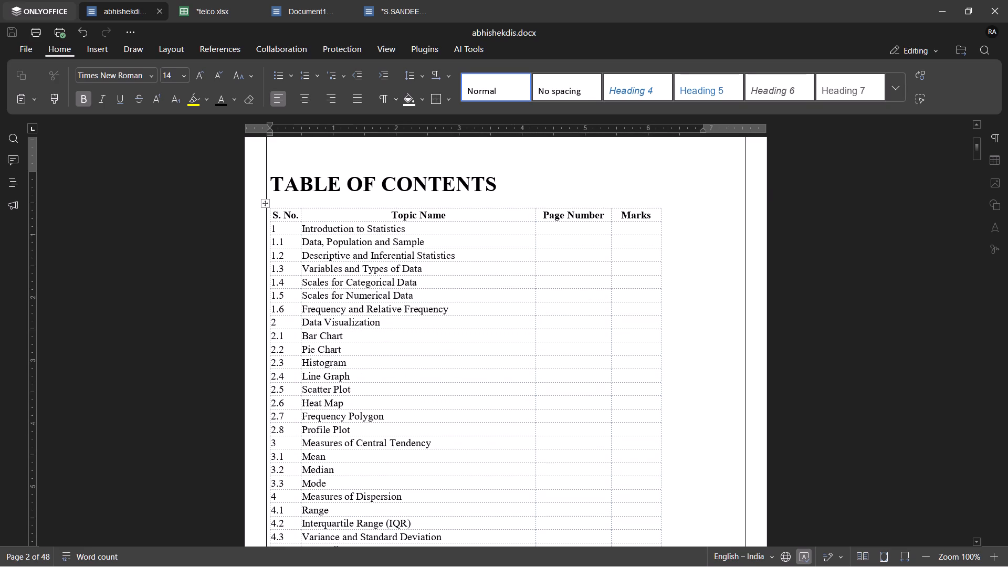
scroll(369, 341, down, 1)
scroll(369, 341, up, 3)
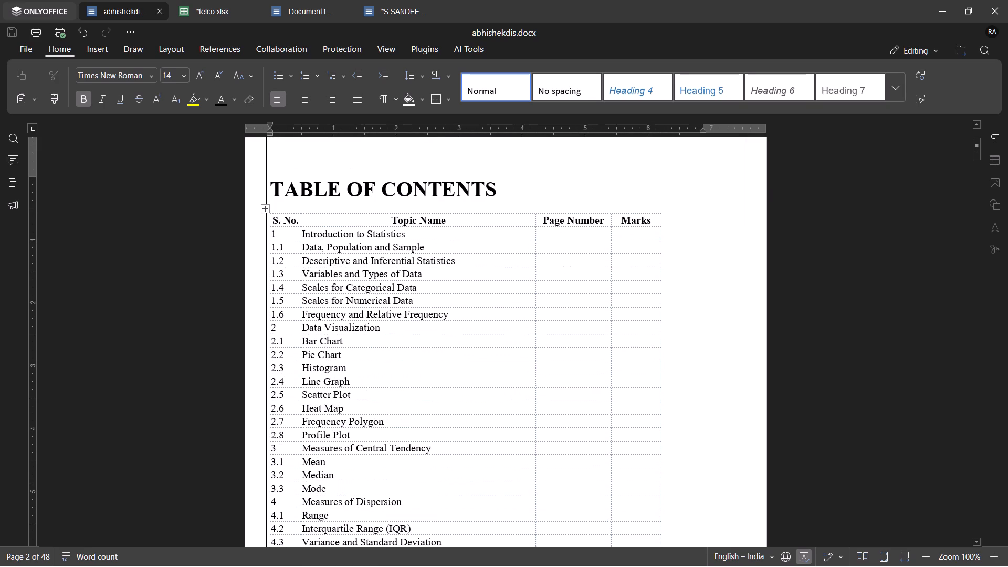
drag(480, 225, 481, 233)
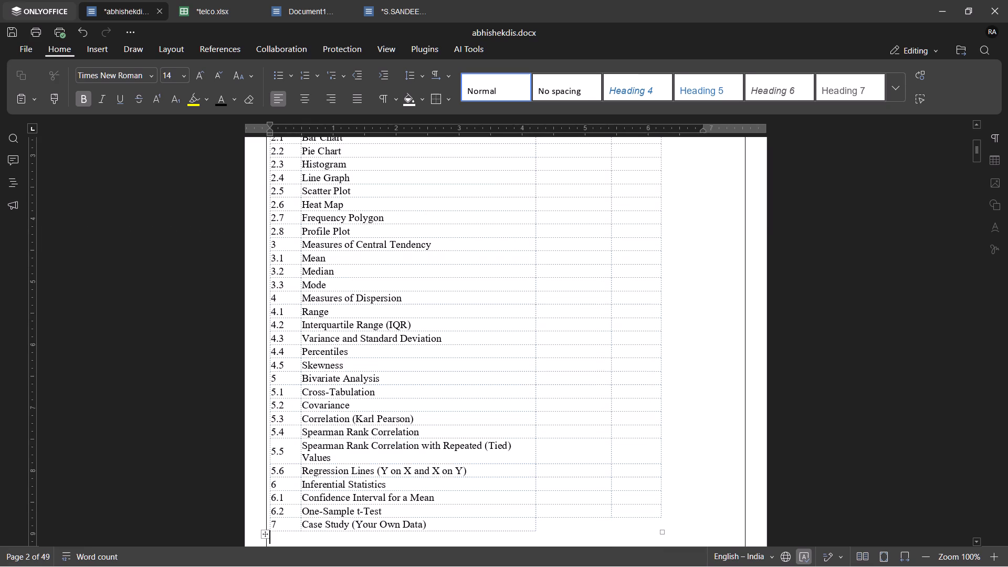
Select the whole contents table from its header to the Case Study row and copy it, undoing a trial cut.
scroll(481, 233, up, 4)
scroll(481, 233, down, 6)
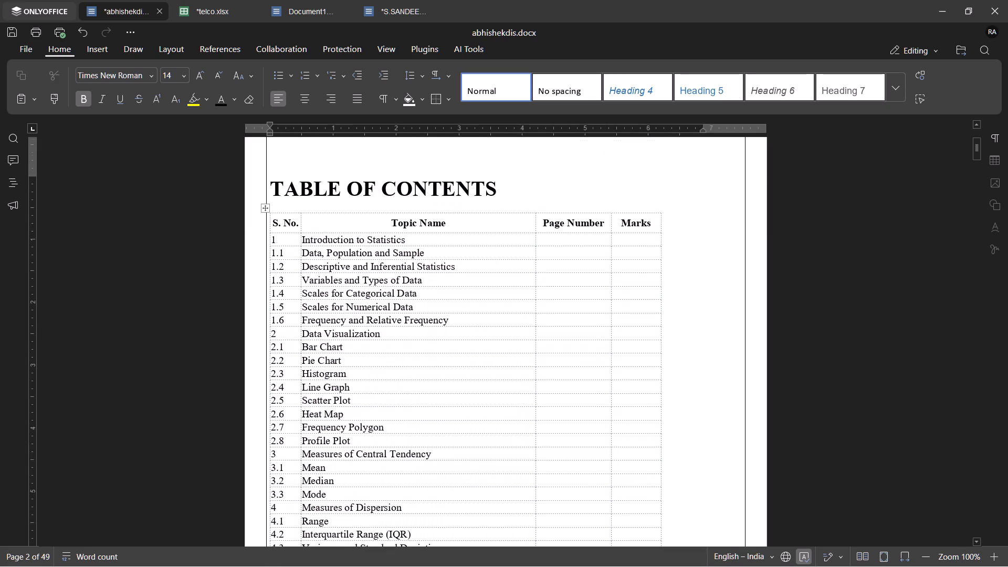
scroll(481, 233, down, 2)
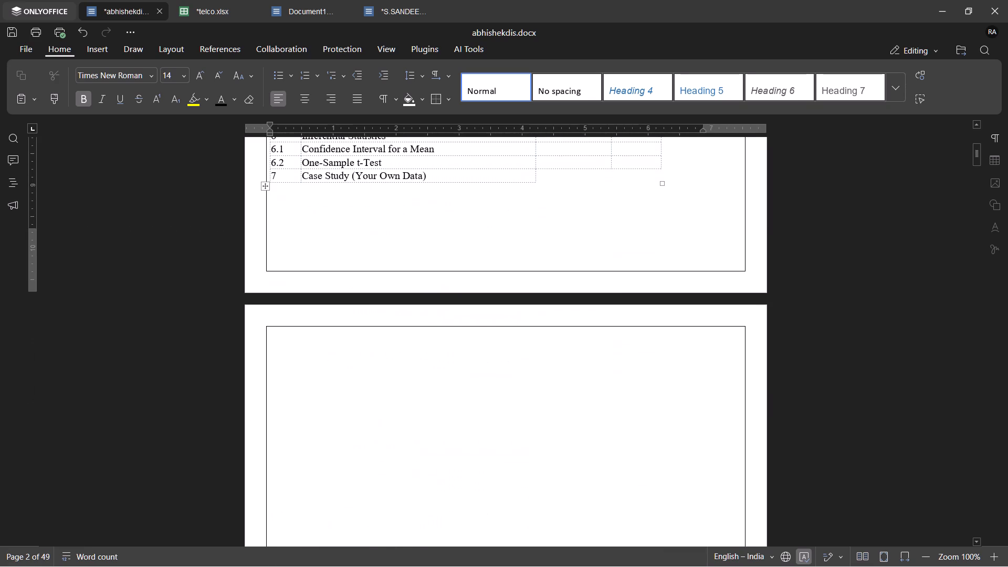
scroll(481, 233, up, 3)
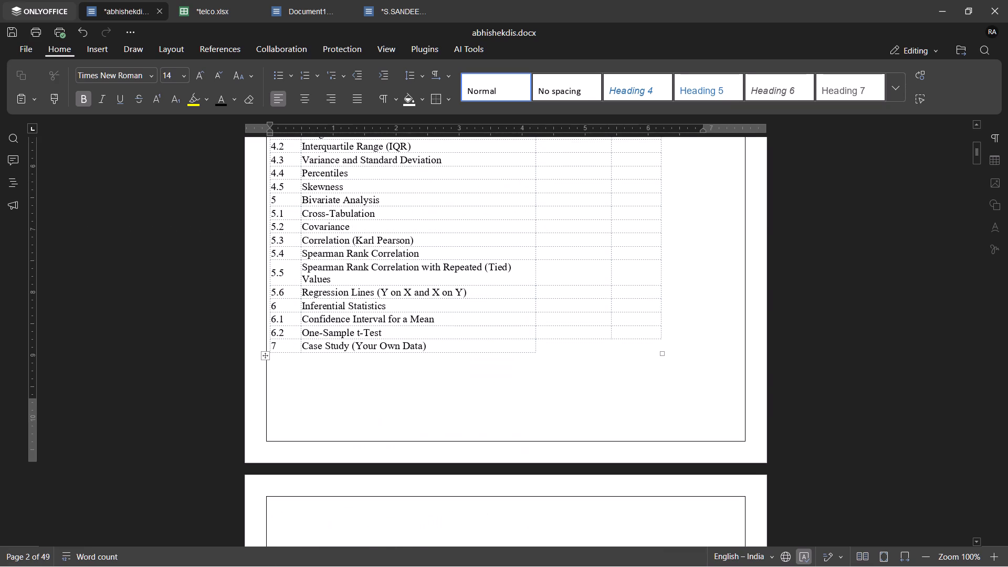
scroll(481, 233, up, 6)
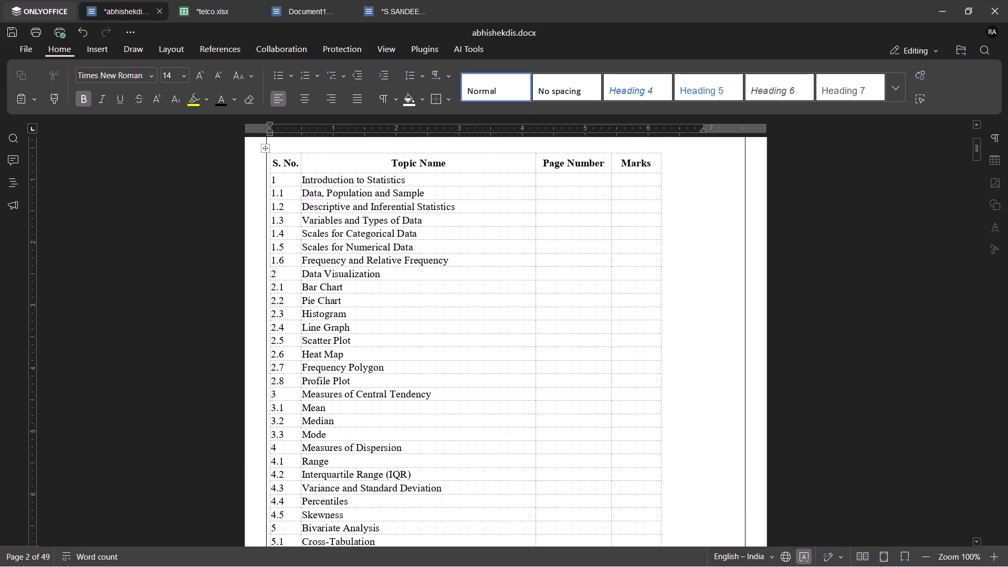
drag(275, 164, 477, 489)
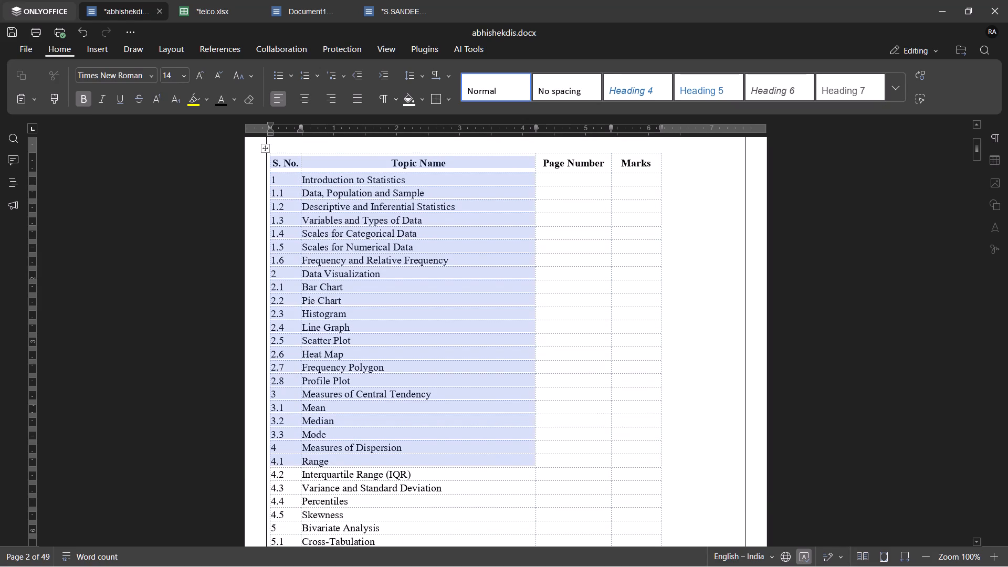
drag(477, 489, 608, 566)
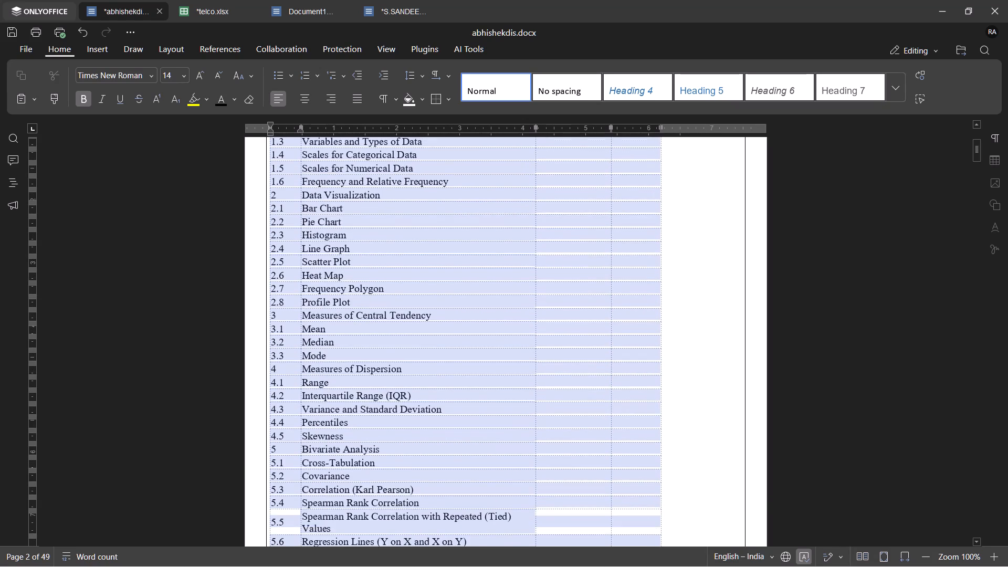
drag(608, 566, 516, 510)
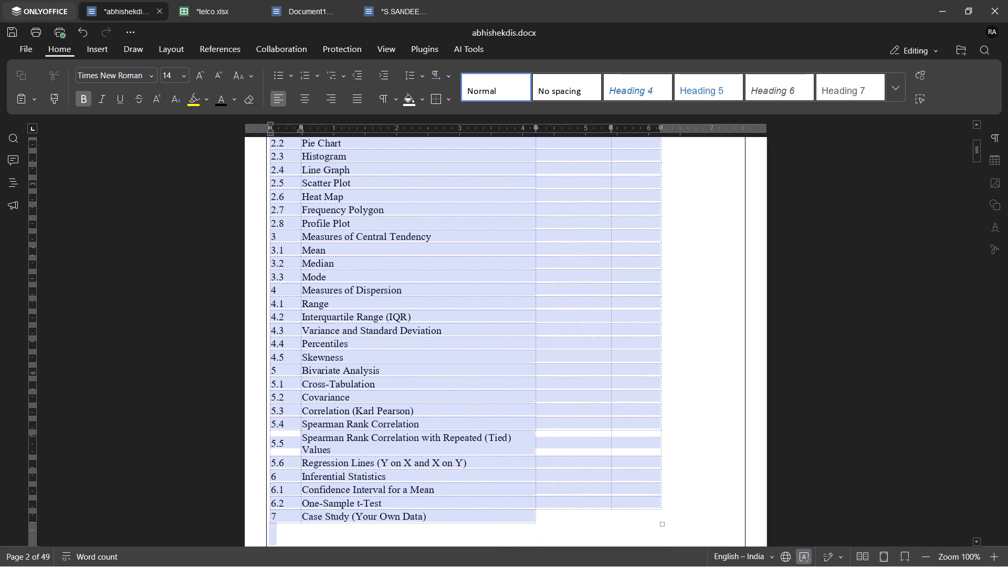
drag(516, 510, 633, 503)
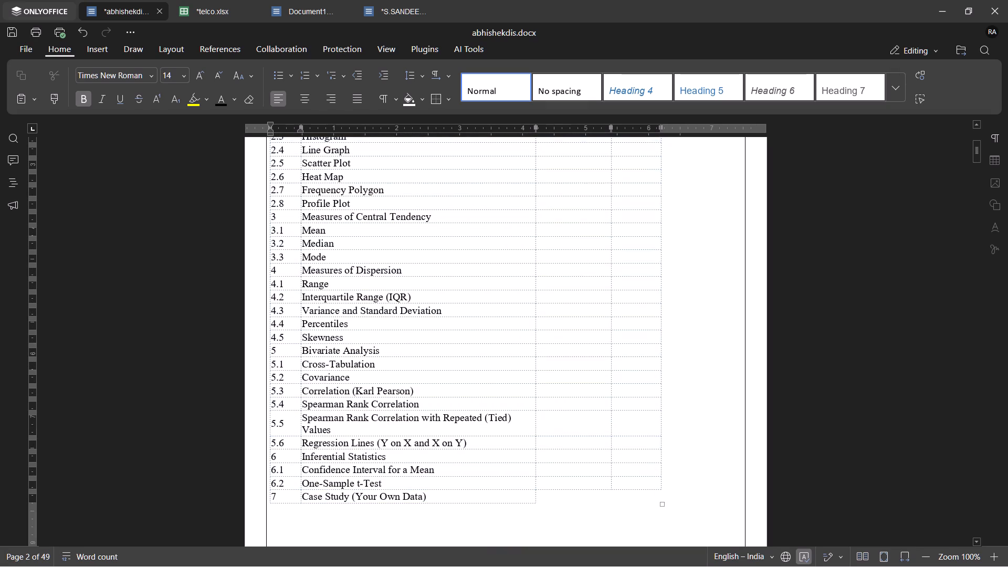
drag(633, 503, 650, 506)
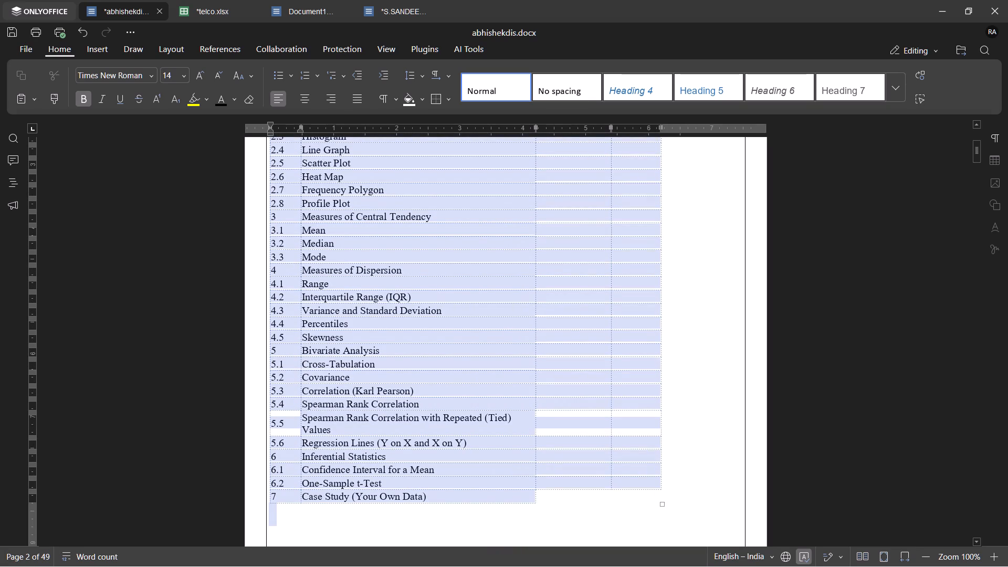
drag(650, 506, 647, 504)
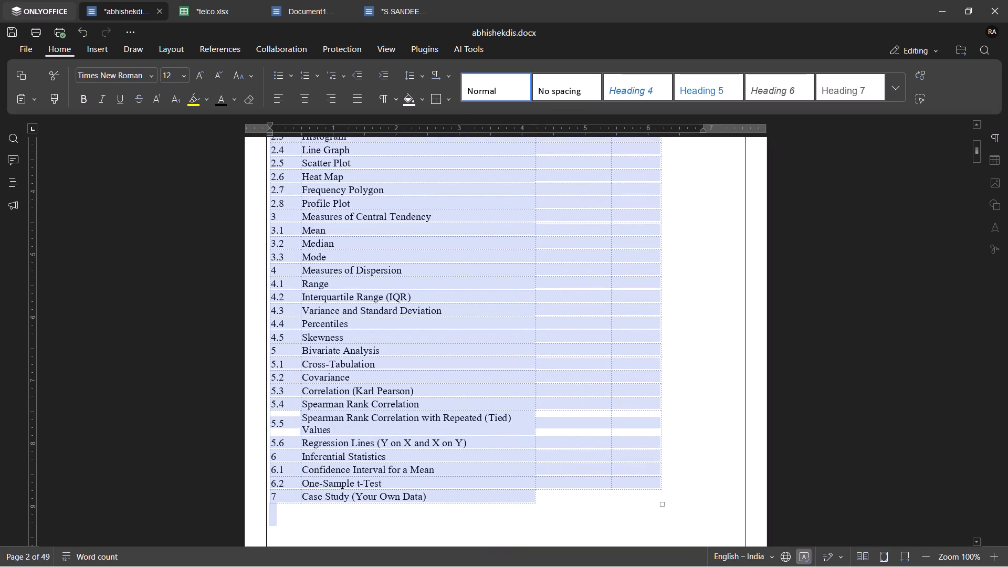
key(ctrl+x)
key(ctrl+z)
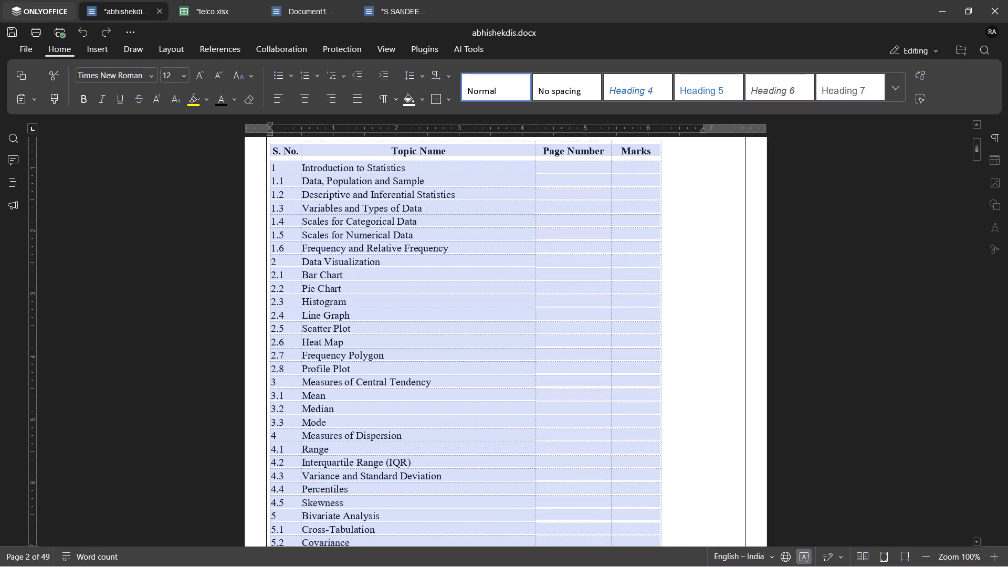
key(ctrl+c)
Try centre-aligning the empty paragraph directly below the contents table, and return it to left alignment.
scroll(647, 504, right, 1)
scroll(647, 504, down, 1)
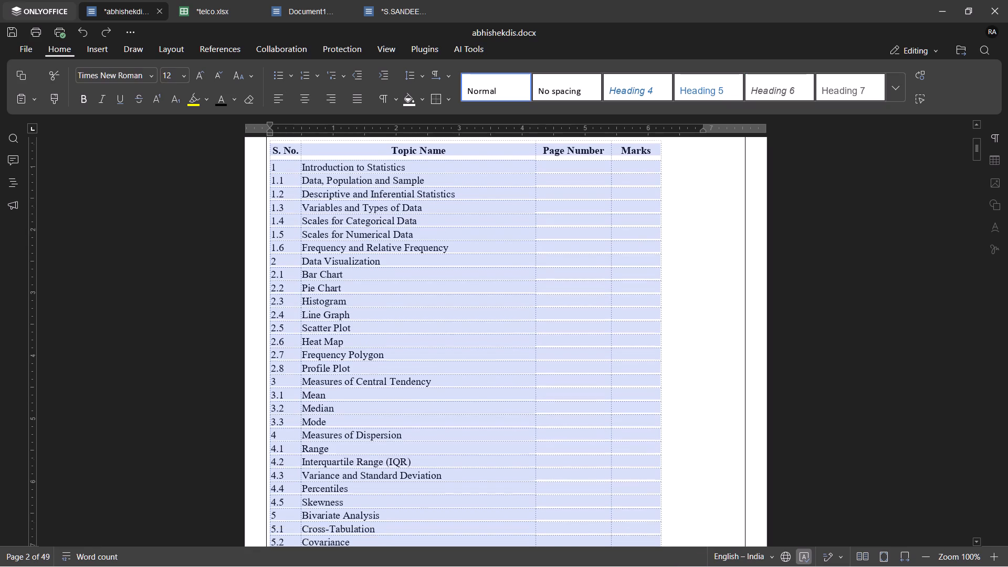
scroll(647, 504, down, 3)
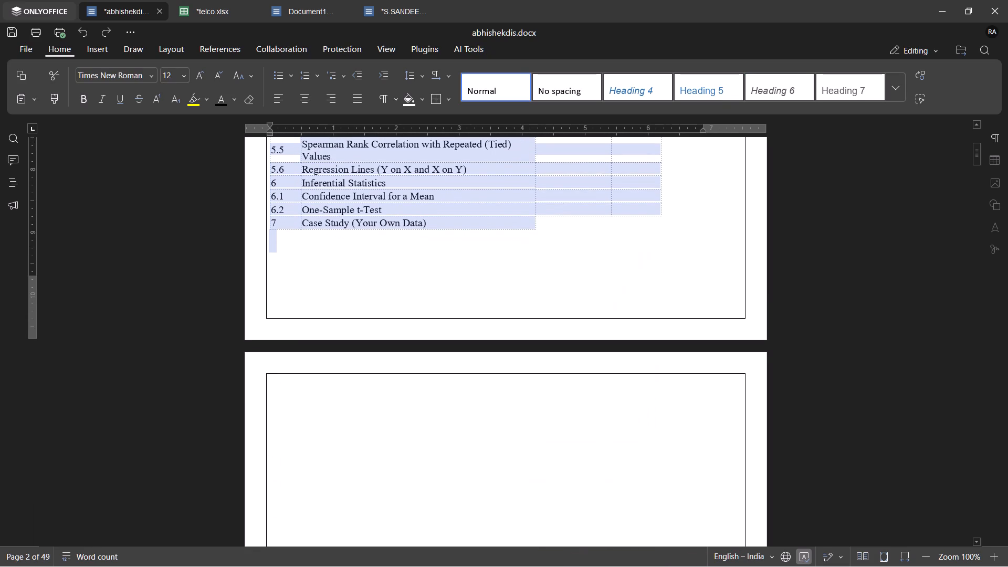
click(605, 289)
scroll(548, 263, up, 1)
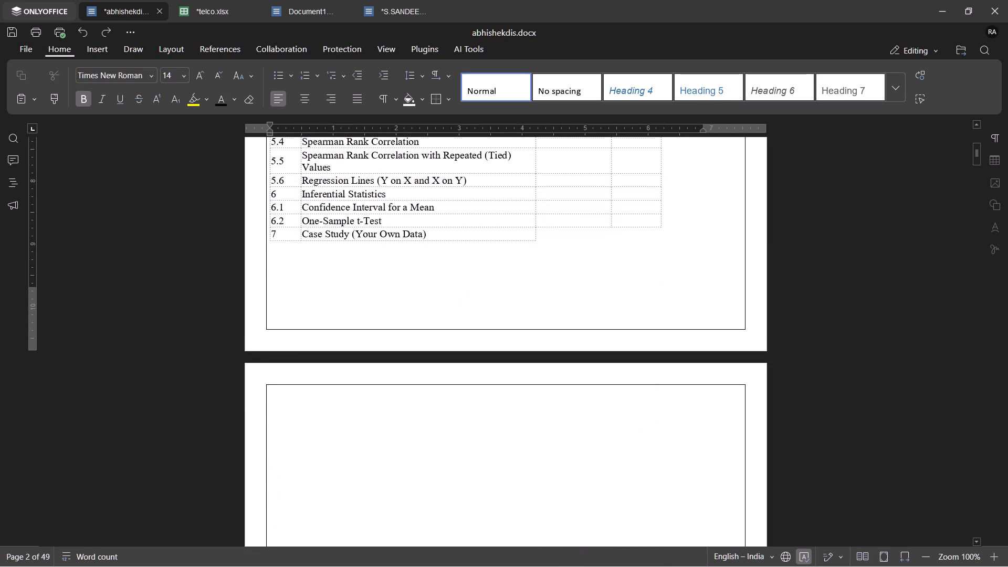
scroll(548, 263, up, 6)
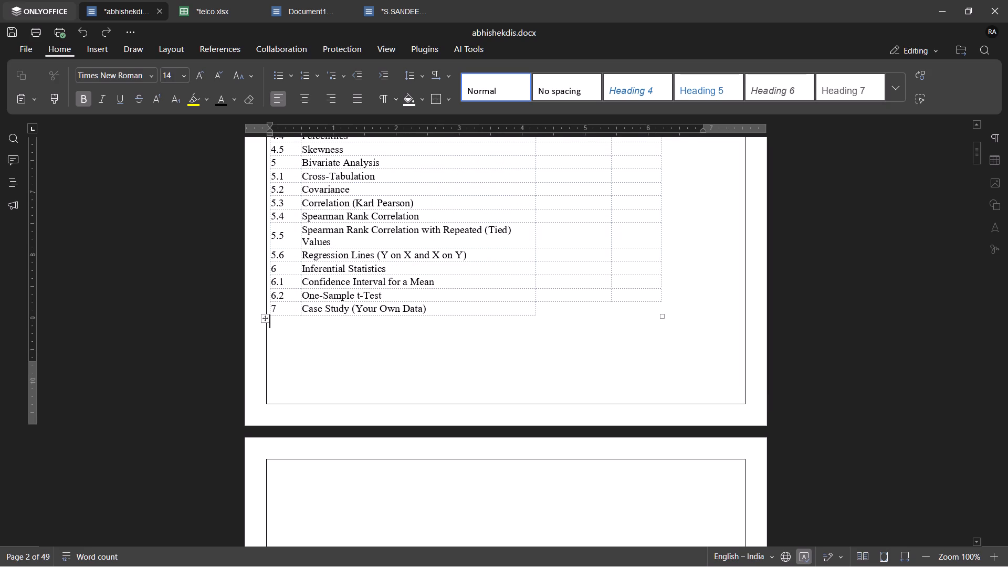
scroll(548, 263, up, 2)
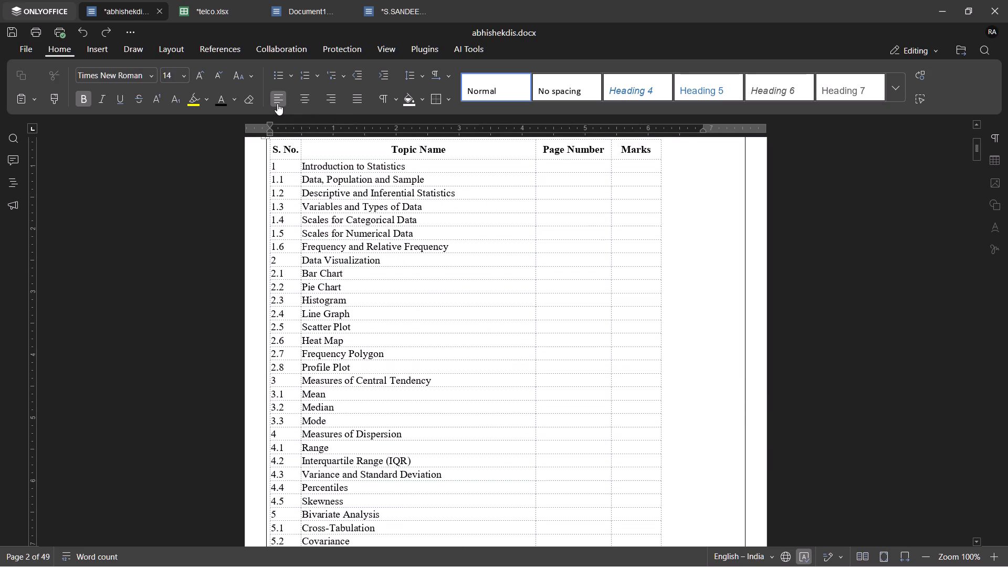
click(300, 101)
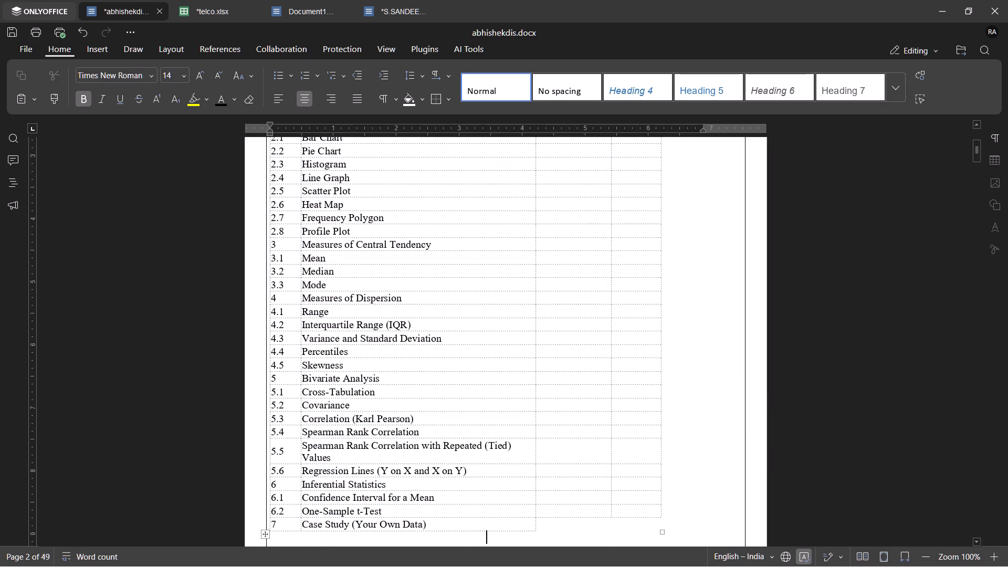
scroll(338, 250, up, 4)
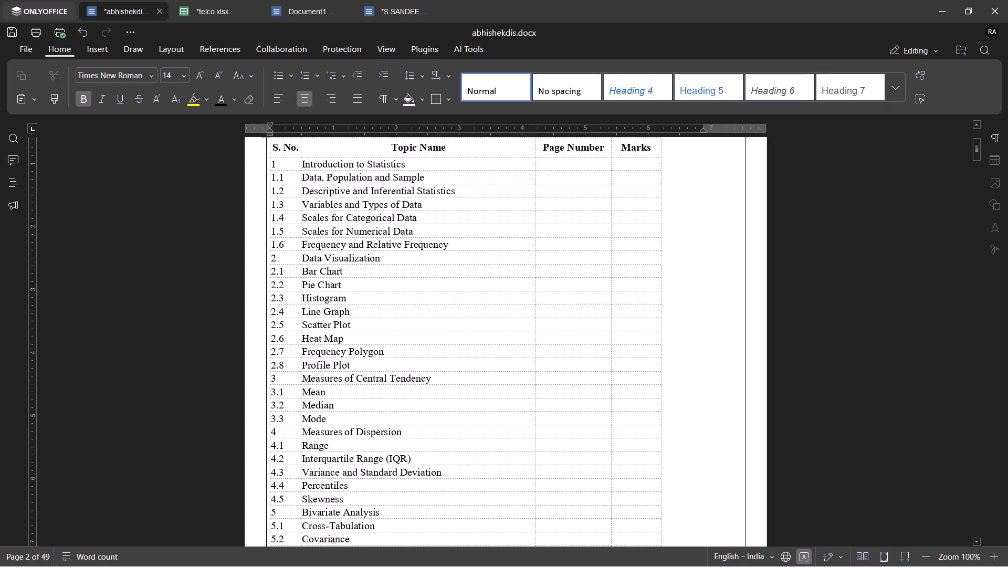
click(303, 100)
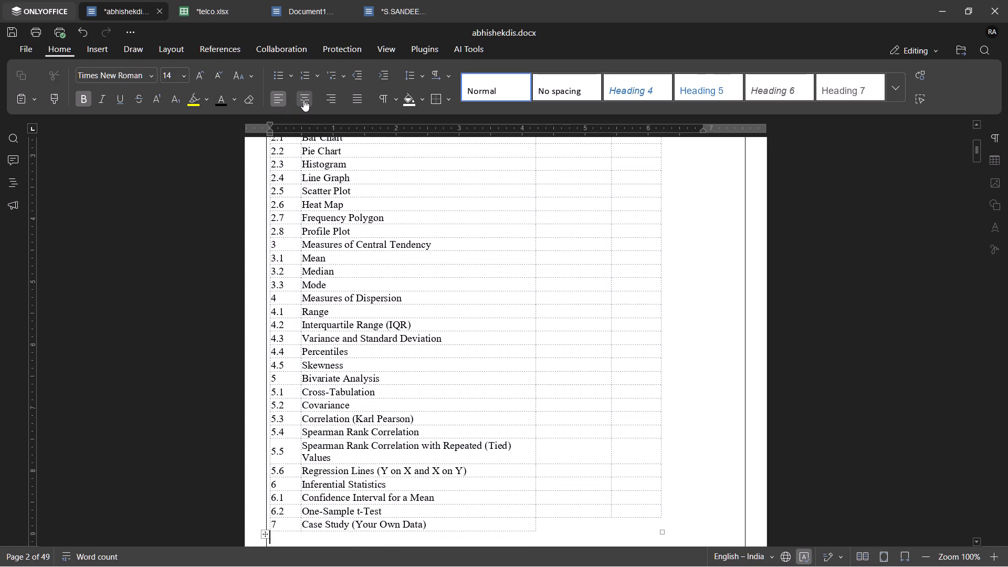
Centre-align the empty paragraph directly below the contents table.
scroll(341, 226, up, 3)
scroll(341, 226, down, 3)
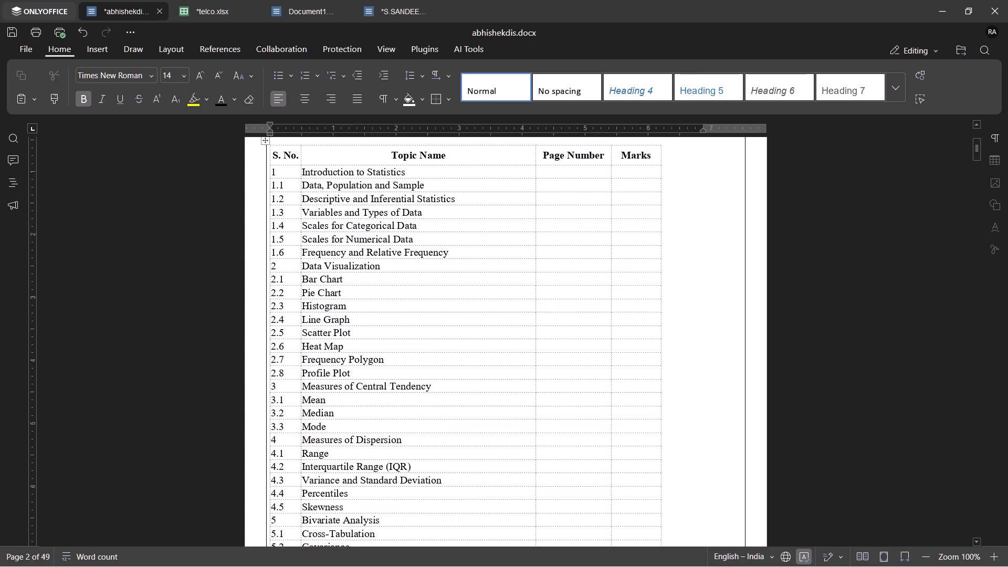
scroll(341, 226, down, 1)
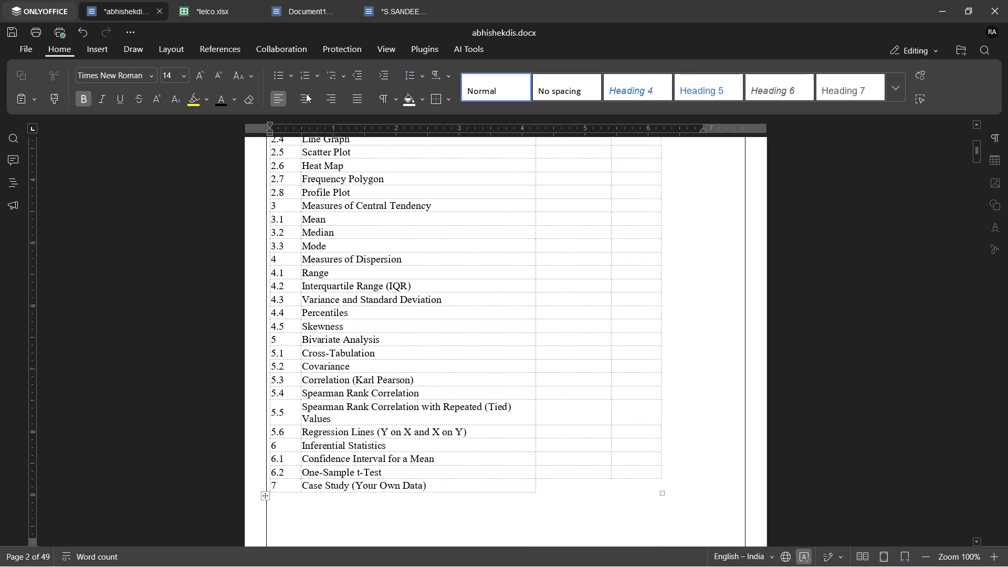
click(304, 96)
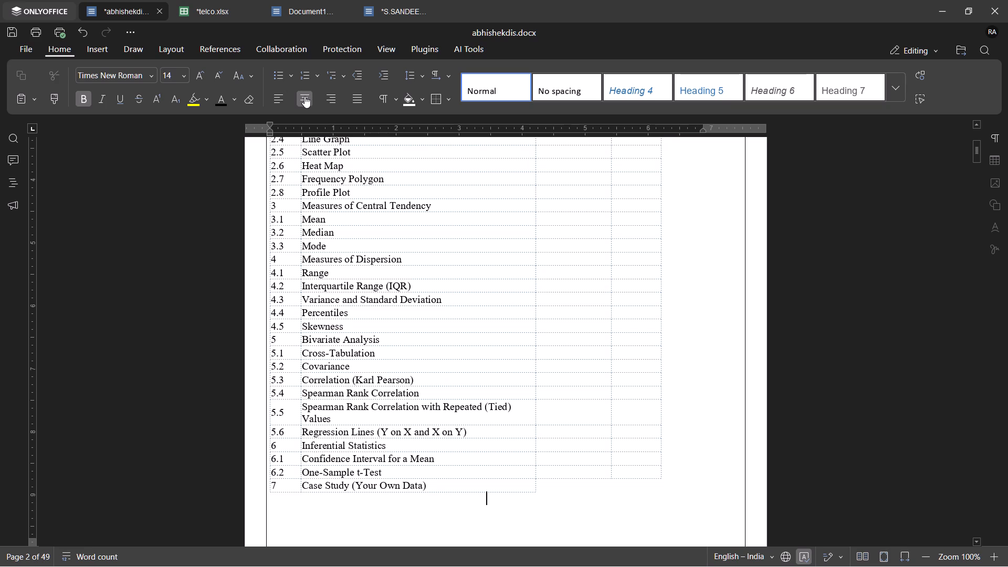
click(304, 96)
click(304, 96)
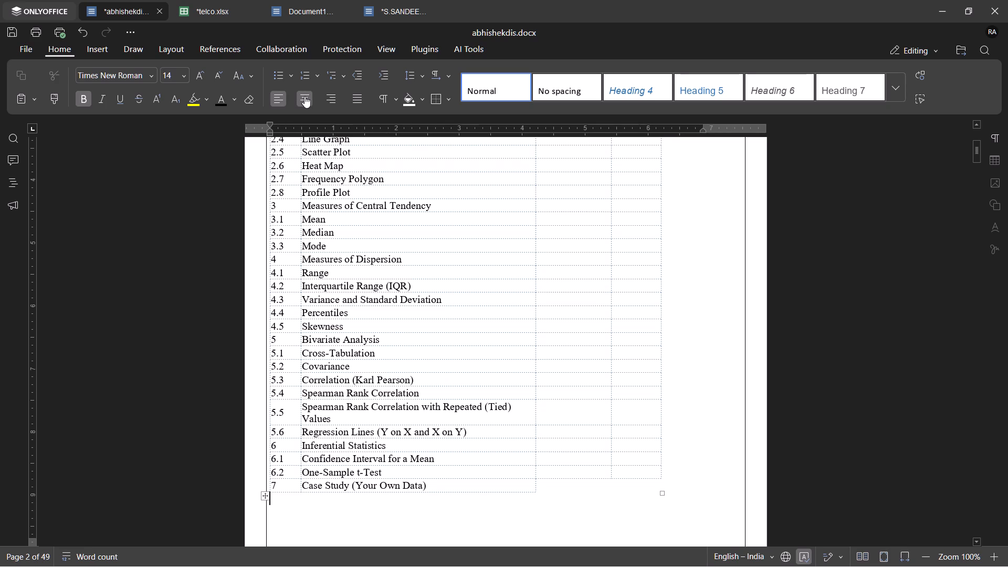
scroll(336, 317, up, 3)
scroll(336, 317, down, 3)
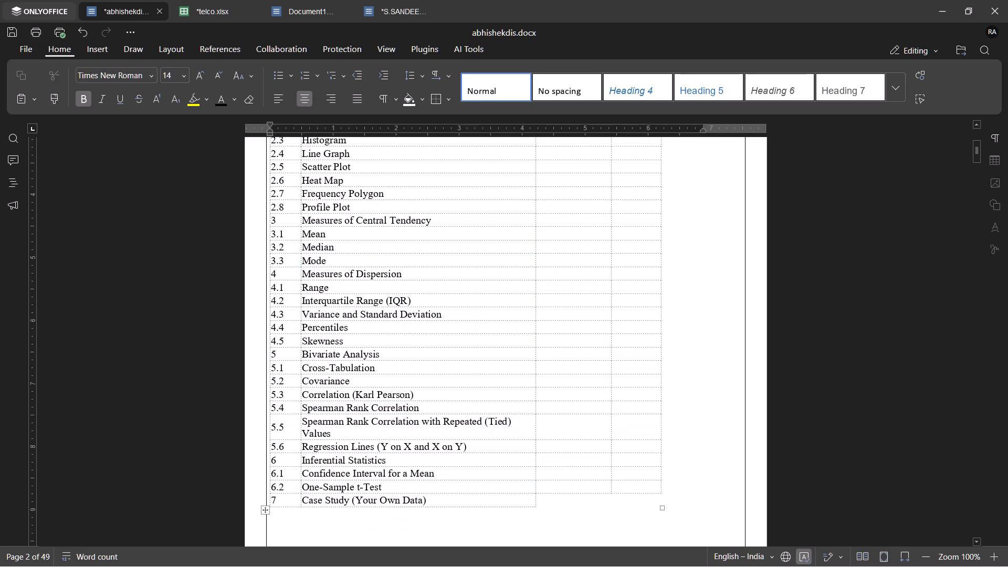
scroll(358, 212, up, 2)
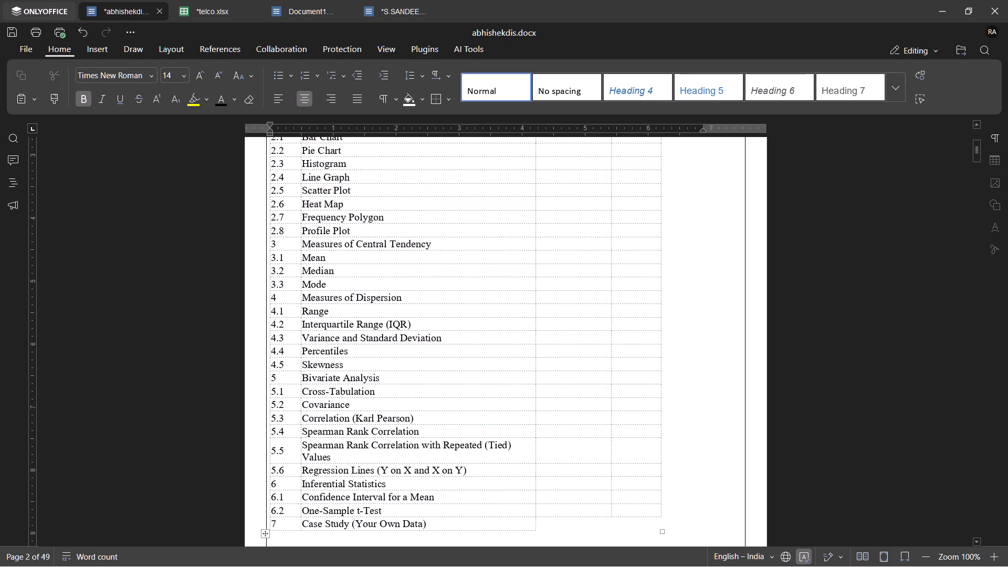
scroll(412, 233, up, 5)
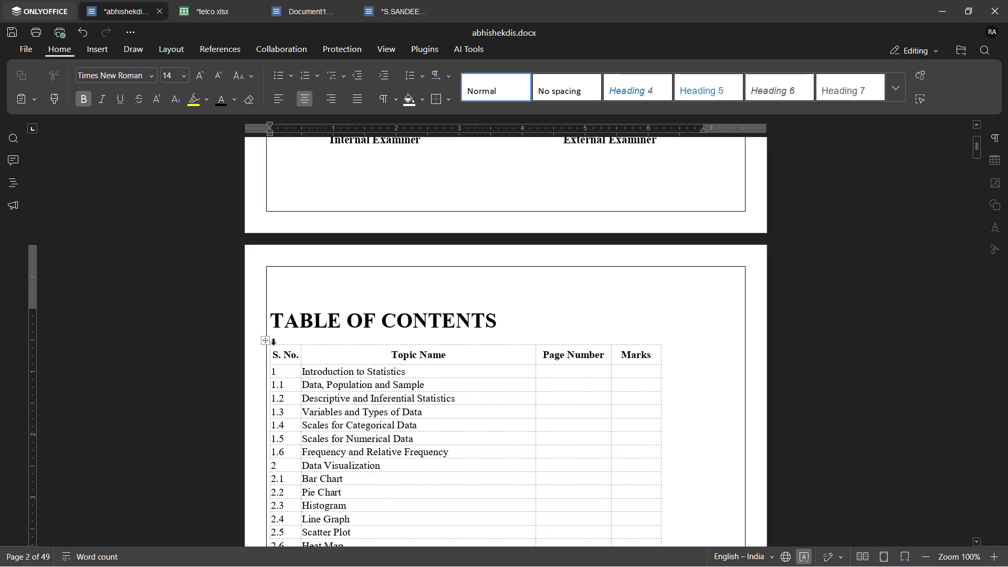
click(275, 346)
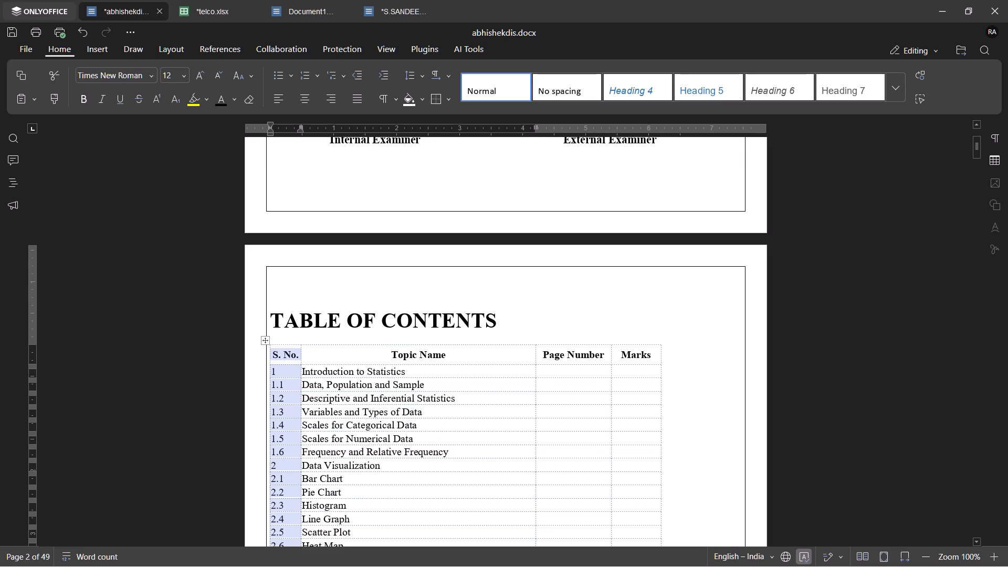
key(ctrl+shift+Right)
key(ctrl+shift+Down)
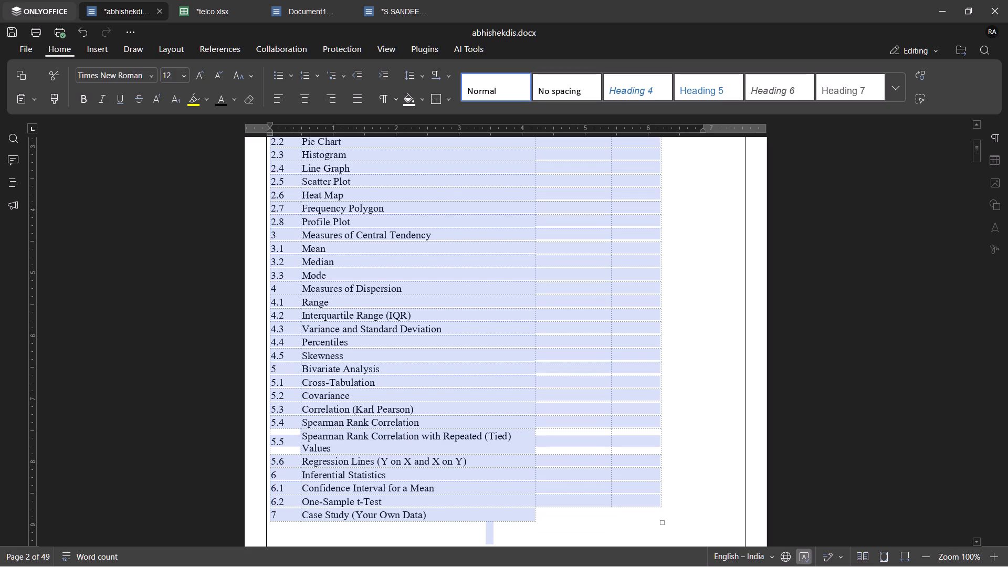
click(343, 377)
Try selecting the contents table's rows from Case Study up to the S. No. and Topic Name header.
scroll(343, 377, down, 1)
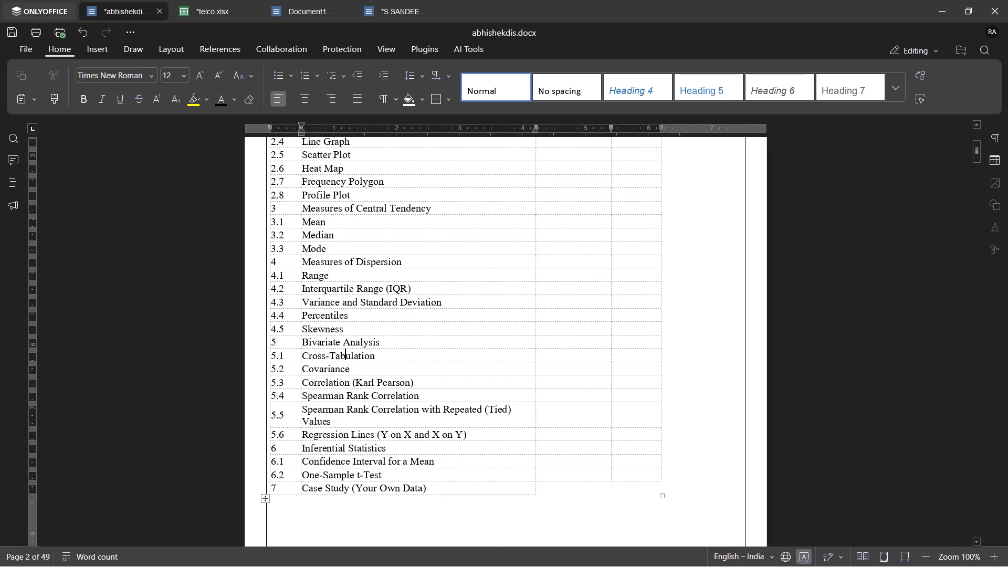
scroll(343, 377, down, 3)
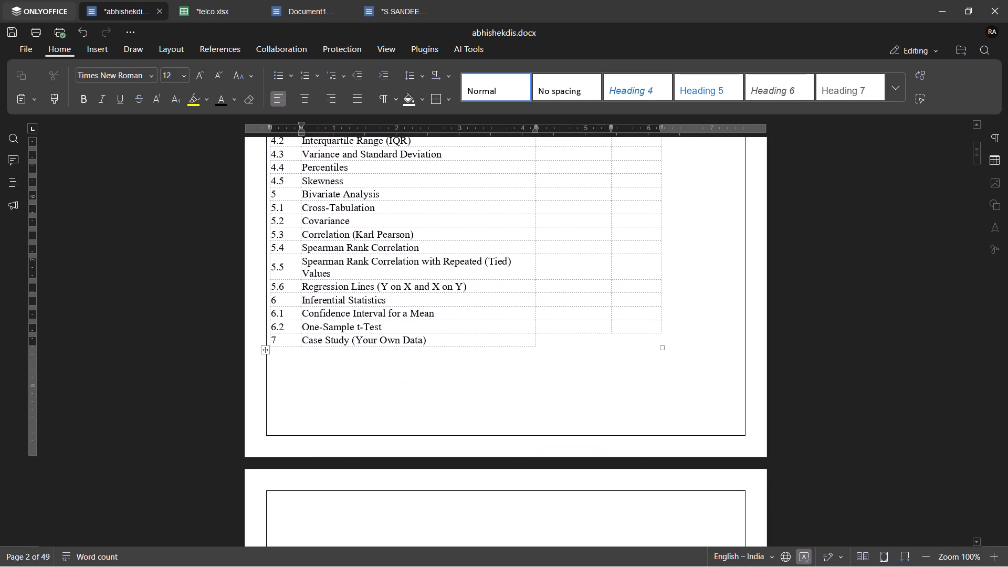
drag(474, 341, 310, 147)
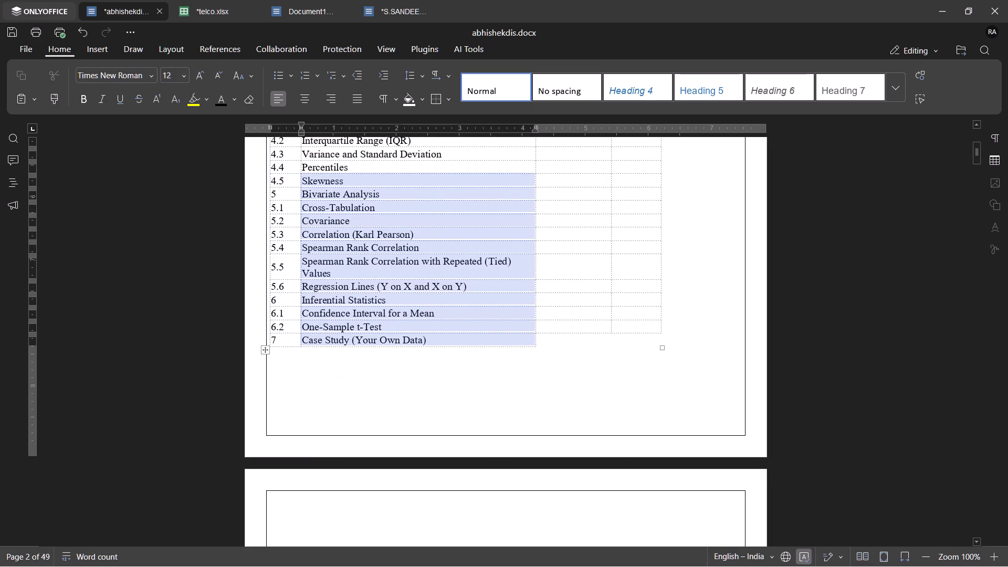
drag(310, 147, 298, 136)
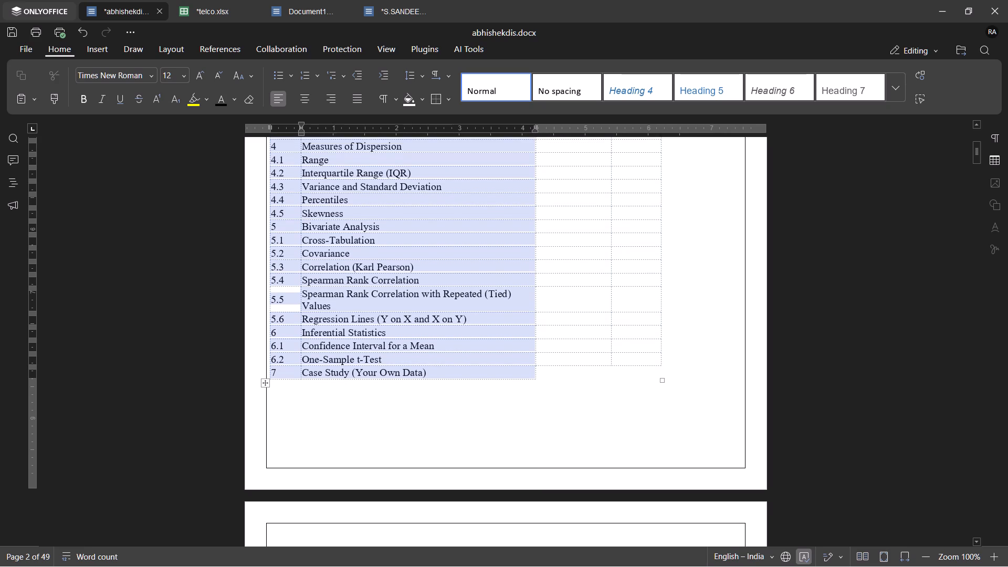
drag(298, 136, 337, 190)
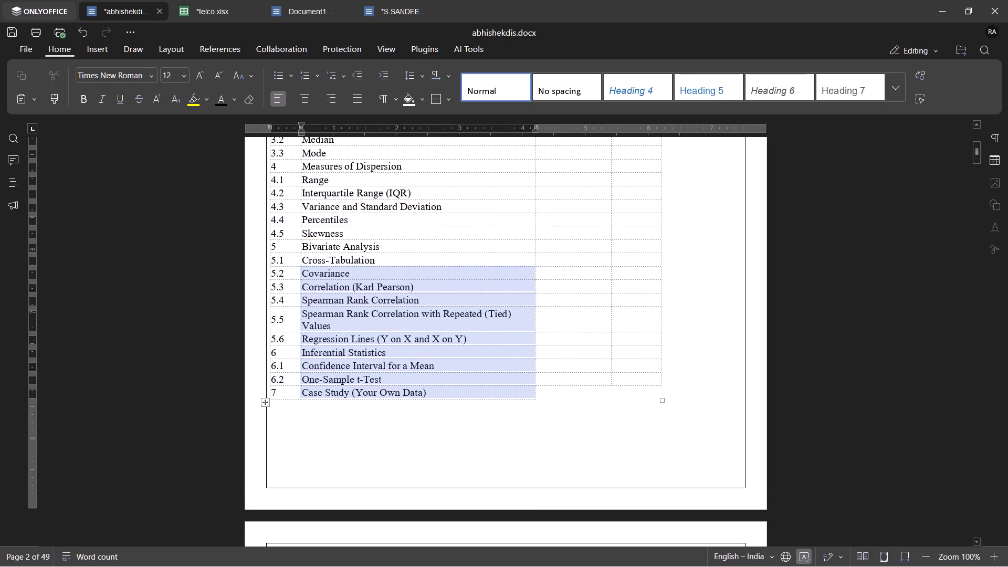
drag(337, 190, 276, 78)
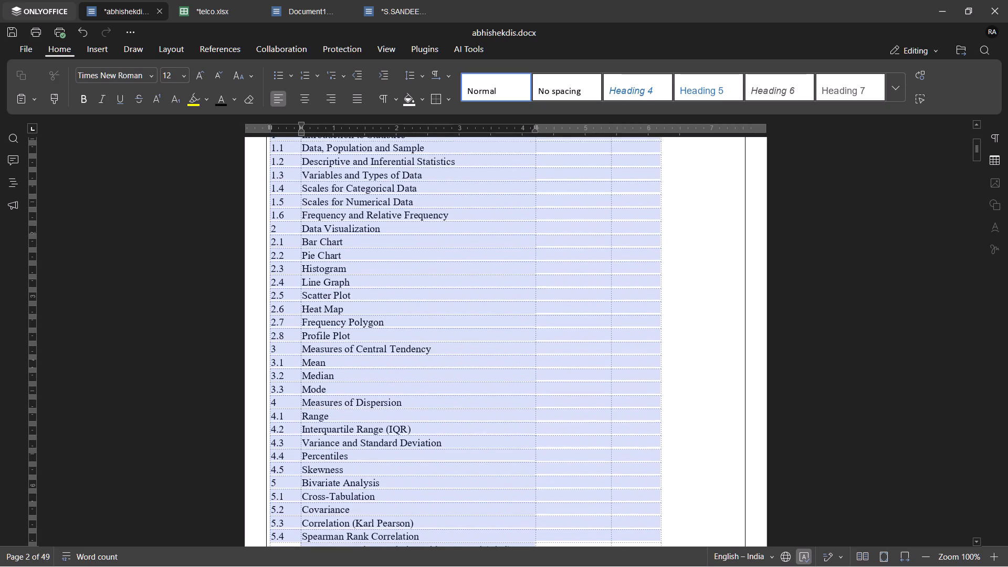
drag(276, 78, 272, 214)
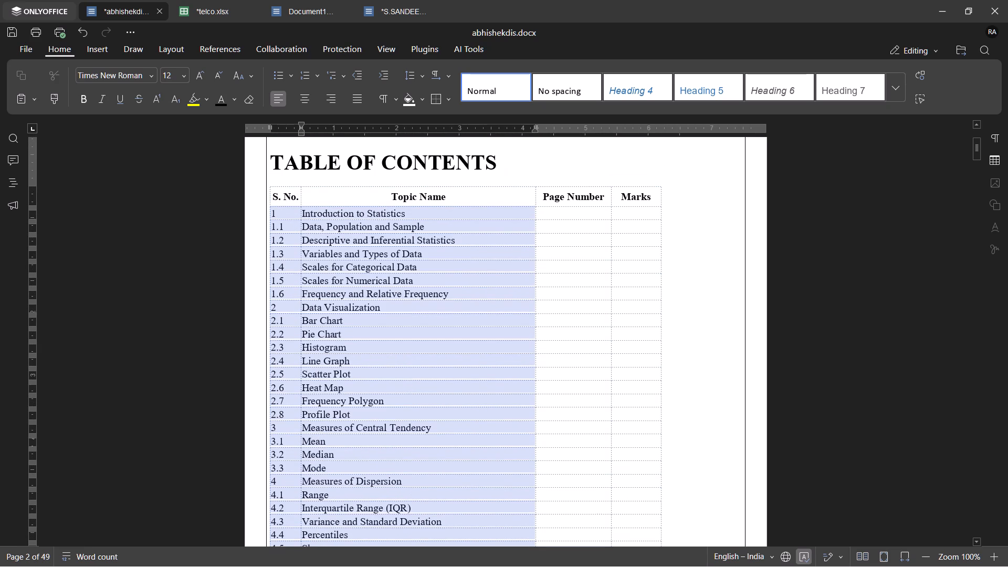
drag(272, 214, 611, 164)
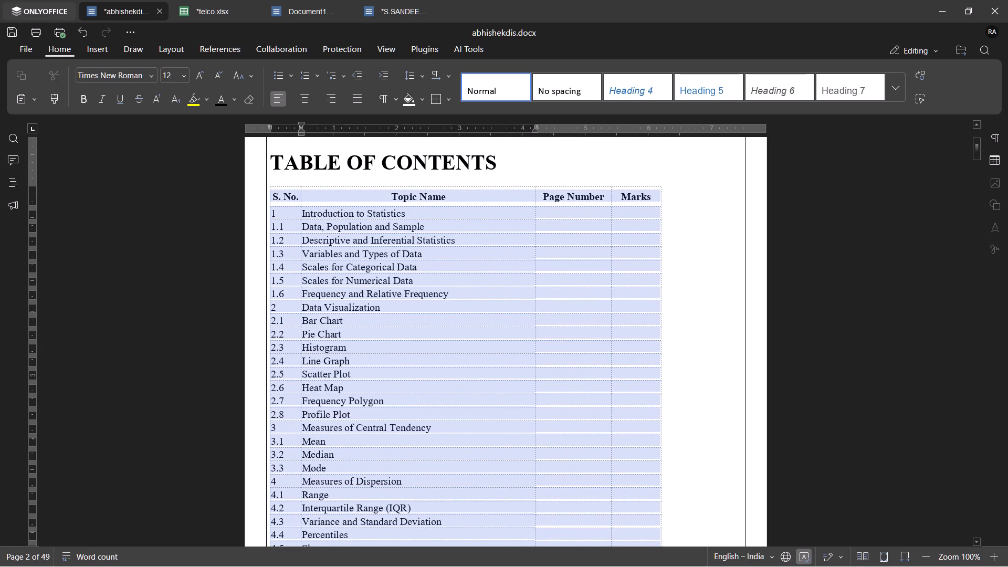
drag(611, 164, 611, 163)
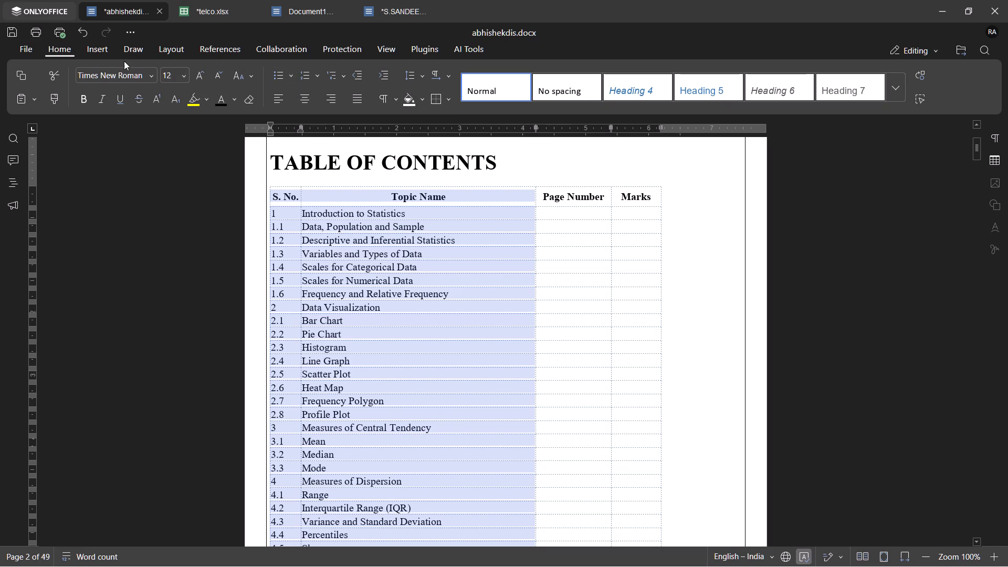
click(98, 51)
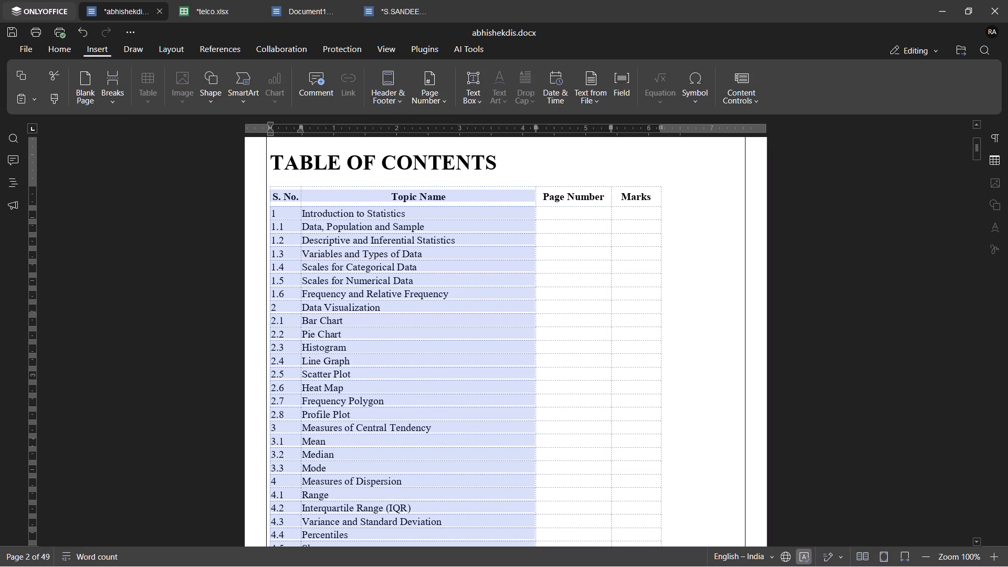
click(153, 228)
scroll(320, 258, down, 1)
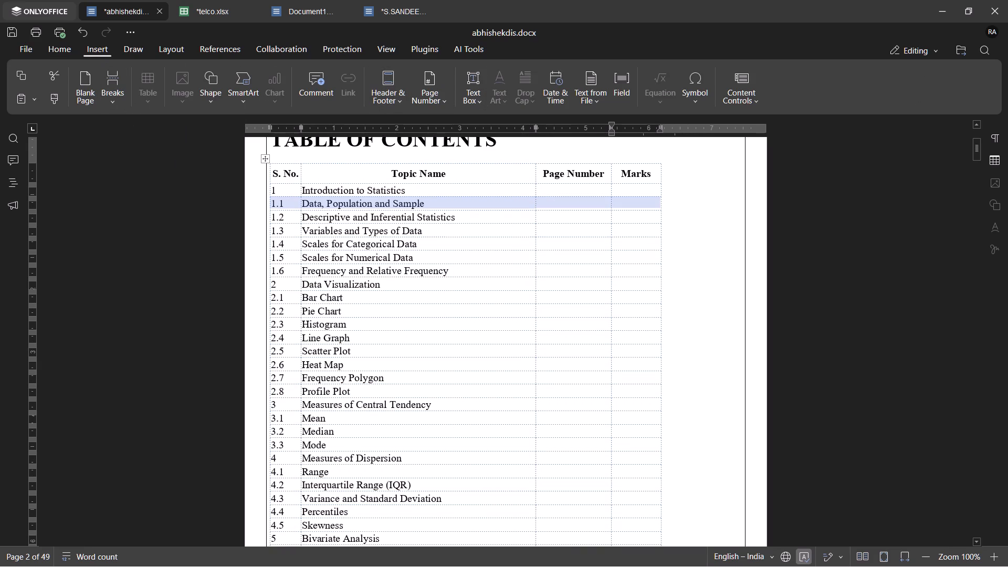
Save abhishekdis.docx.
key(ctrl+s)
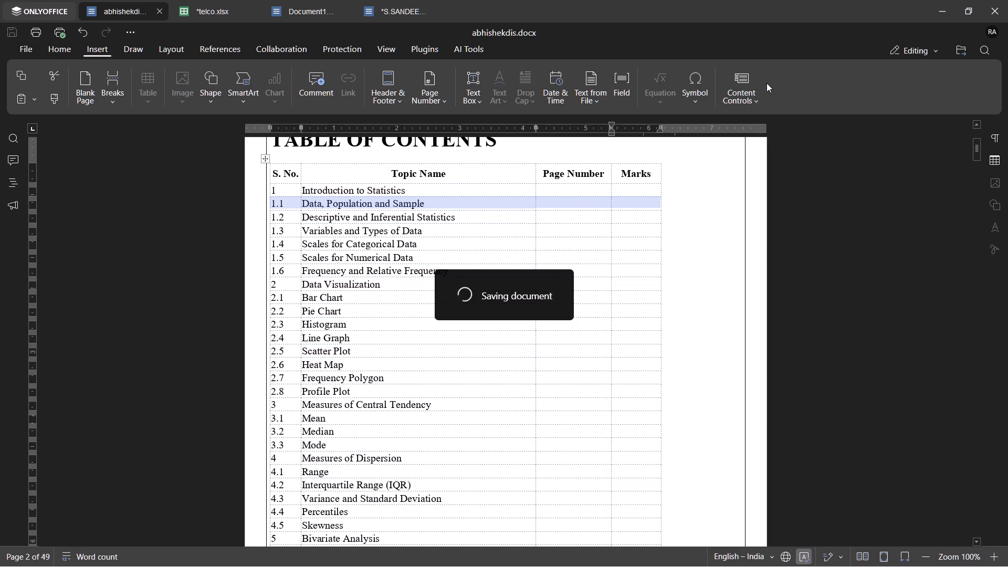
click(1007, 0)
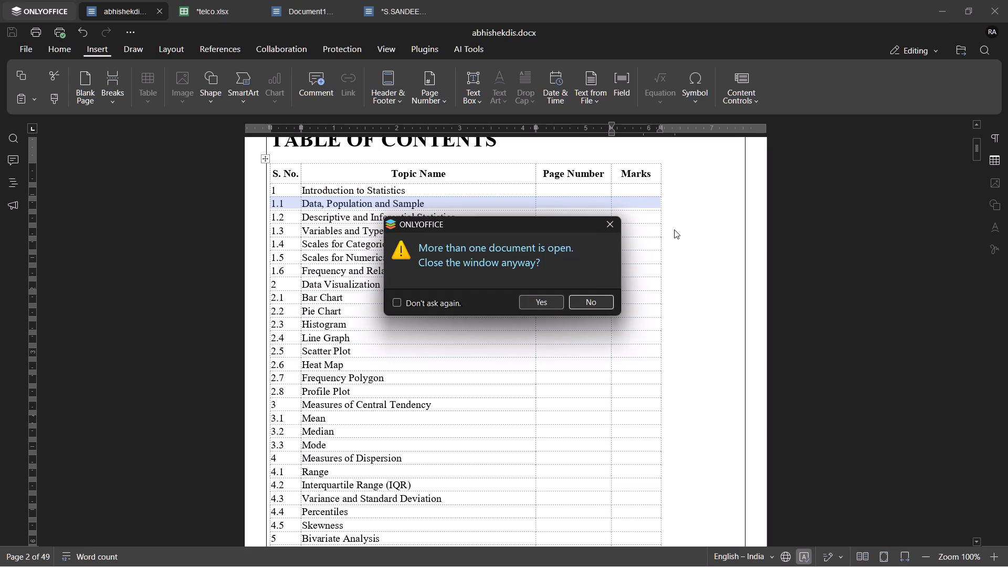
click(580, 302)
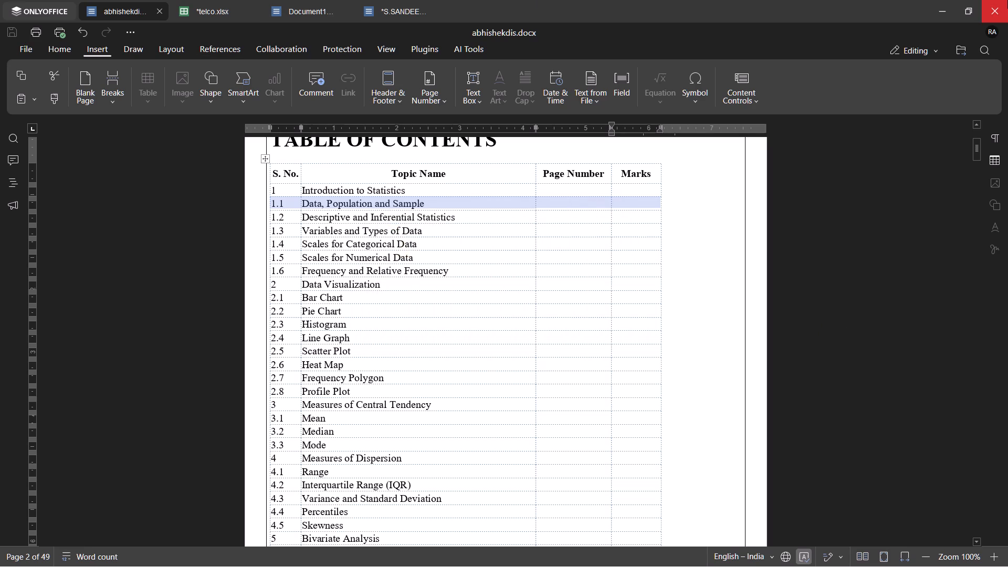
click(1007, 0)
click(531, 303)
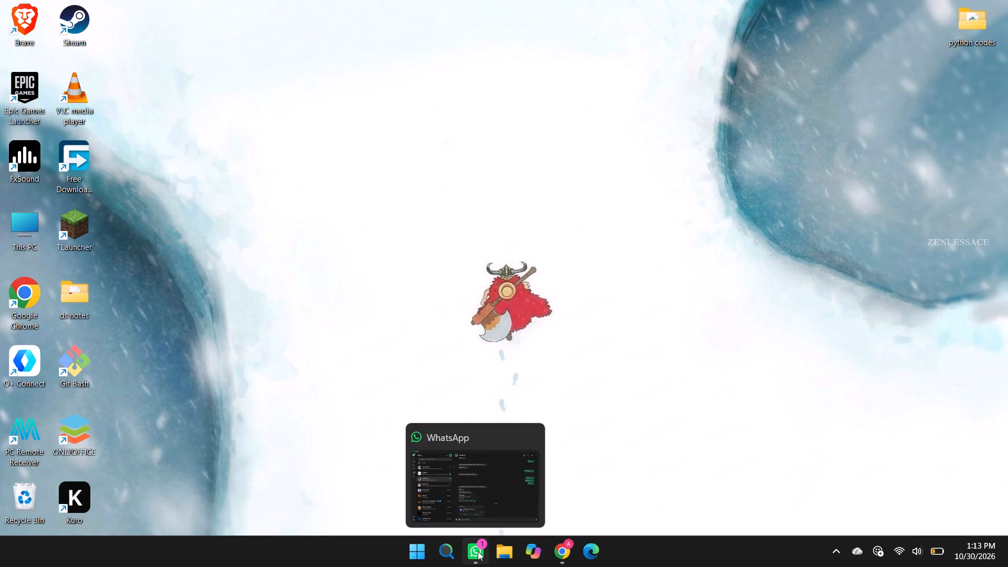
click(493, 565)
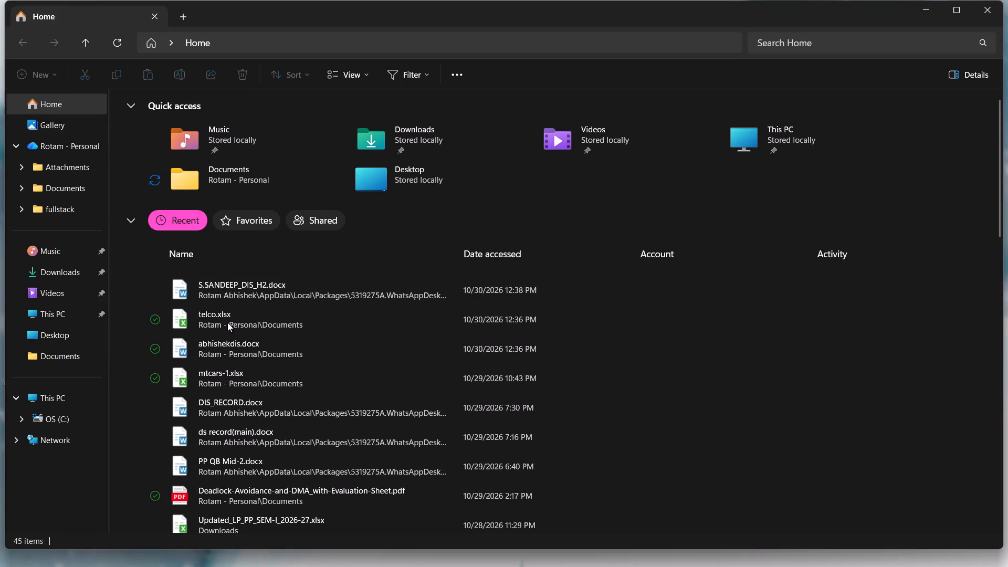
double_click(224, 345)
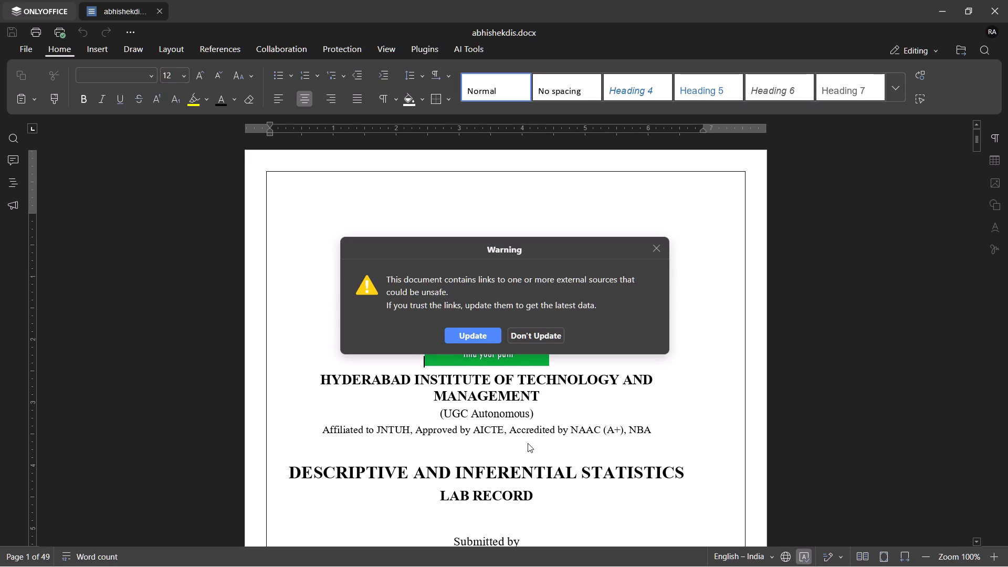
click(482, 339)
Review the contents table in the reopened document from its header to the Case Study row.
scroll(482, 339, down, 3)
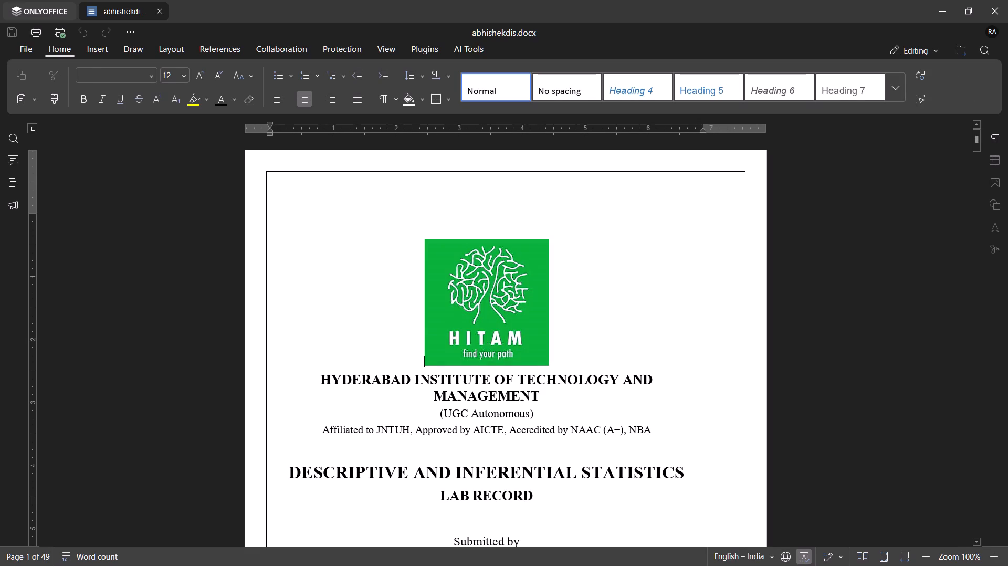
scroll(482, 339, down, 13)
scroll(482, 339, up, 2)
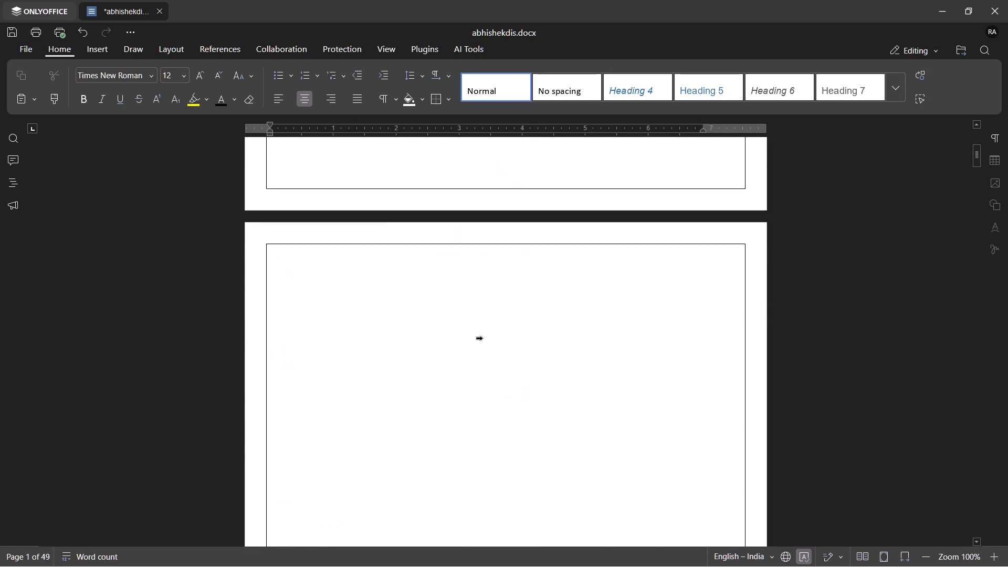
scroll(482, 339, up, 6)
scroll(482, 339, down, 6)
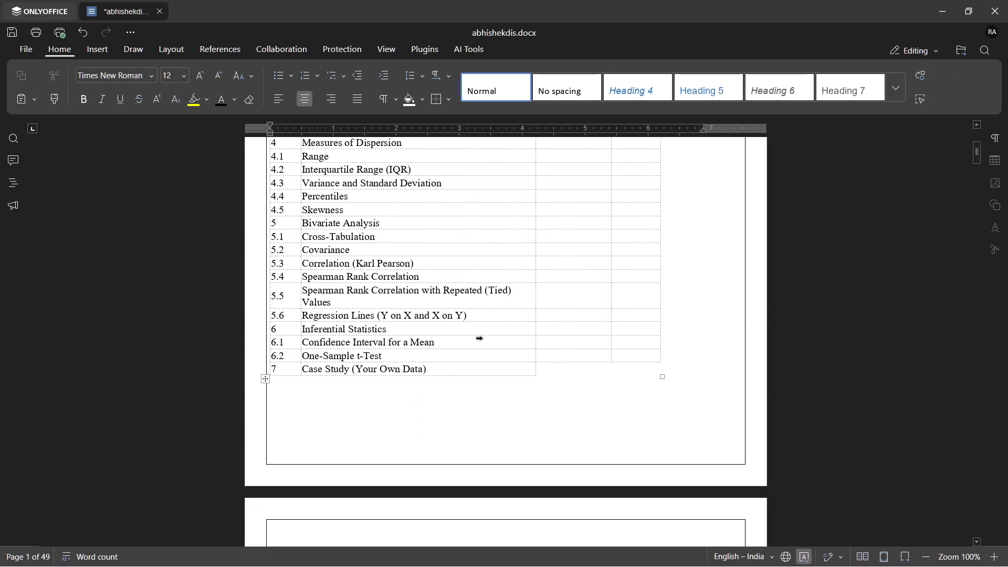
scroll(482, 339, down, 1)
drag(545, 362, 585, 366)
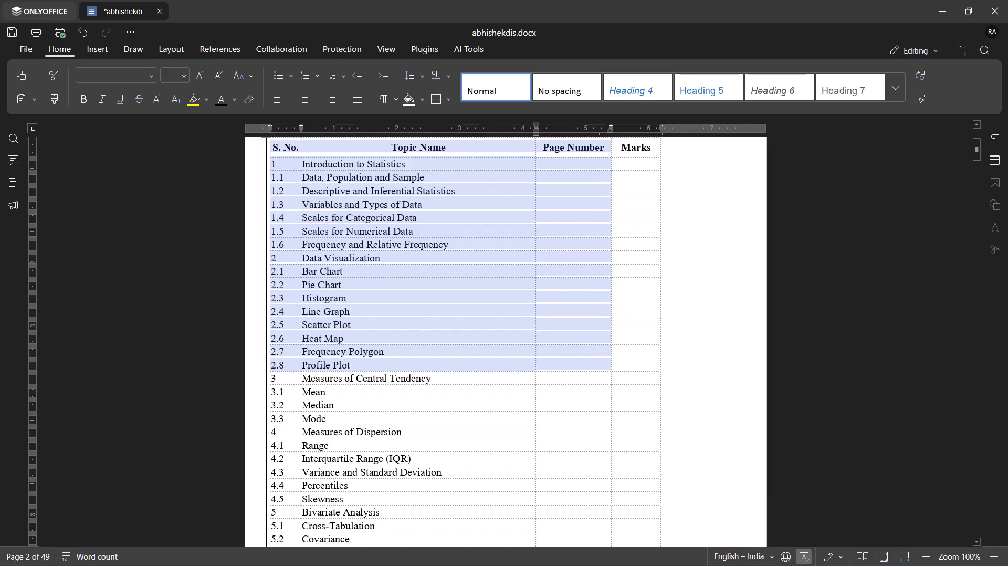
scroll(585, 366, down, 8)
scroll(585, 366, up, 4)
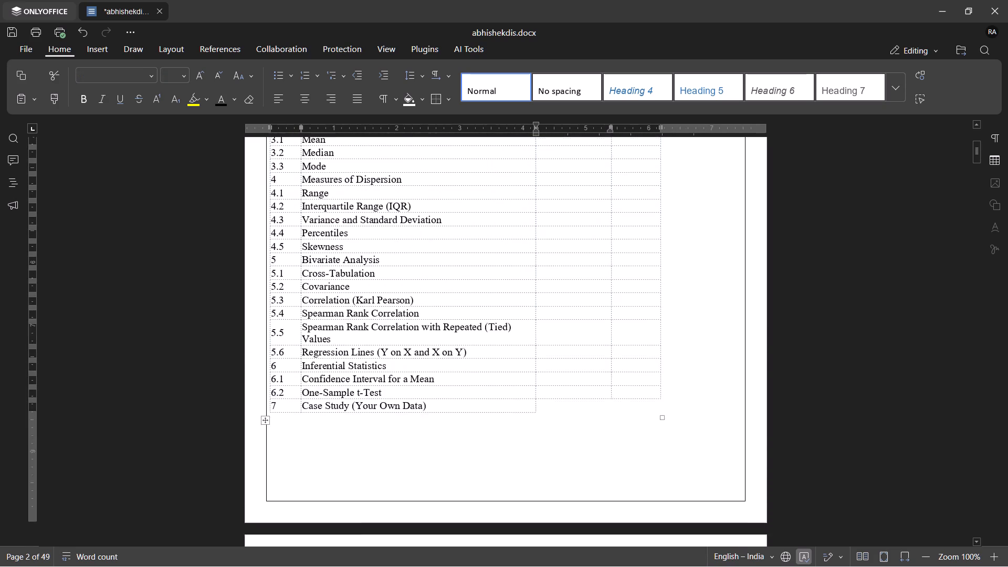
scroll(585, 366, up, 4)
Check the pages between the contents table and the 1. INTRODUCTION TO STATISTICS heading.
scroll(585, 366, down, 3)
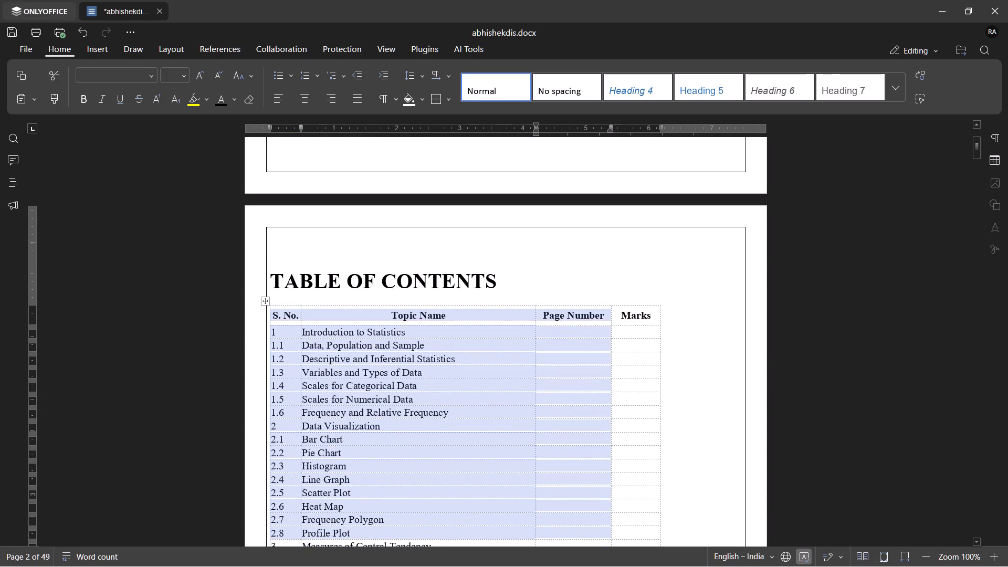
scroll(585, 366, down, 1)
scroll(402, 295, down, 3)
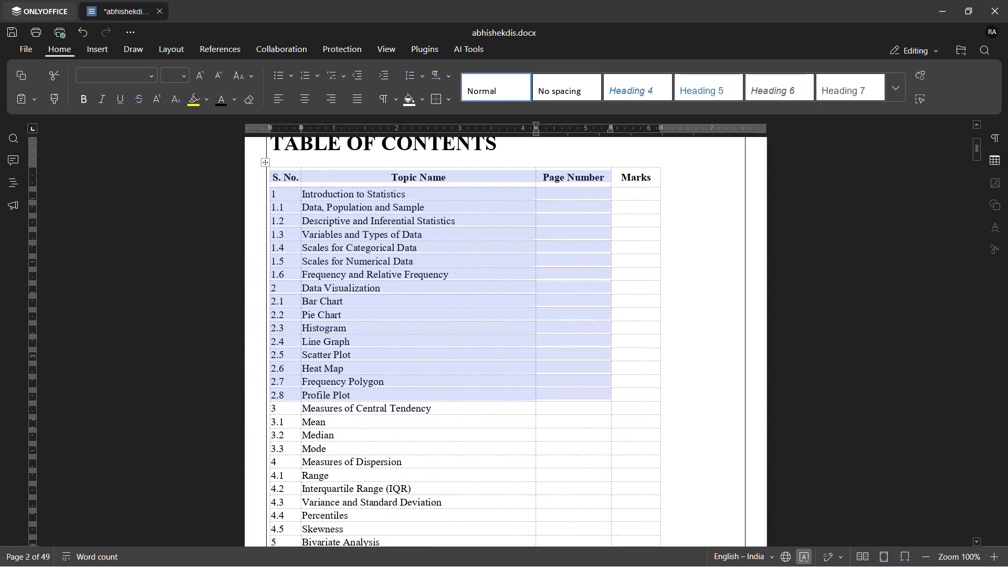
scroll(402, 295, down, 6)
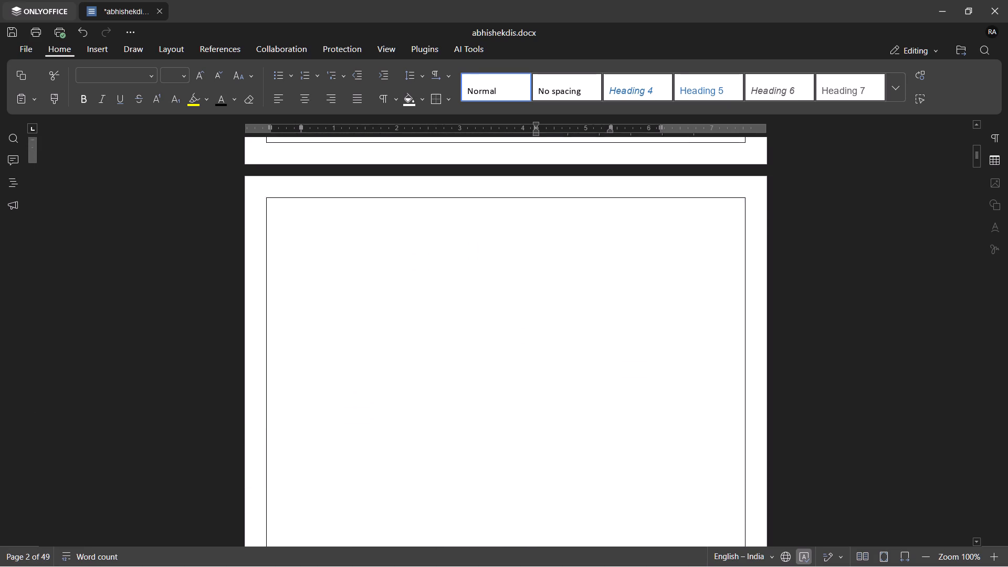
scroll(402, 295, down, 3)
scroll(402, 295, up, 7)
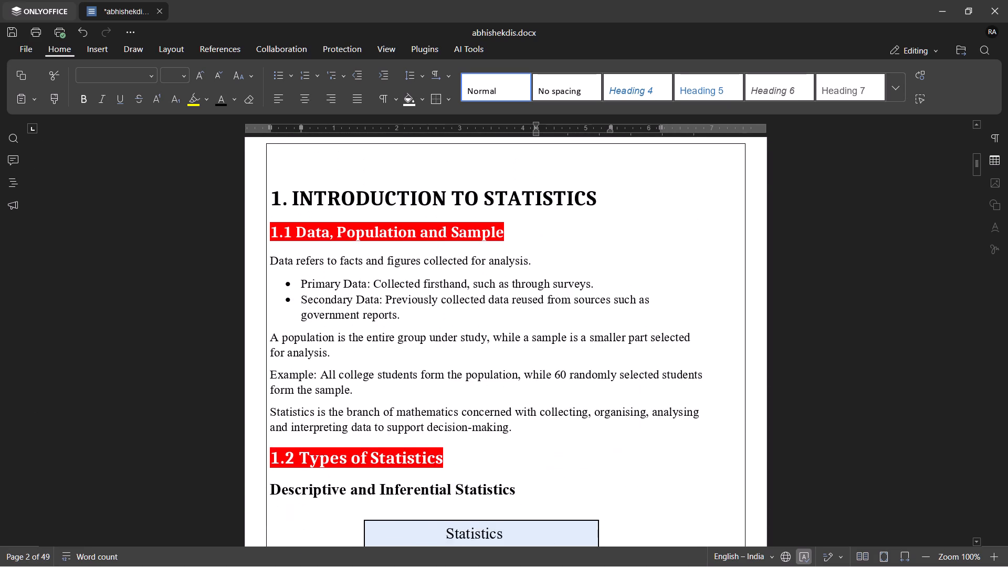
scroll(402, 295, up, 5)
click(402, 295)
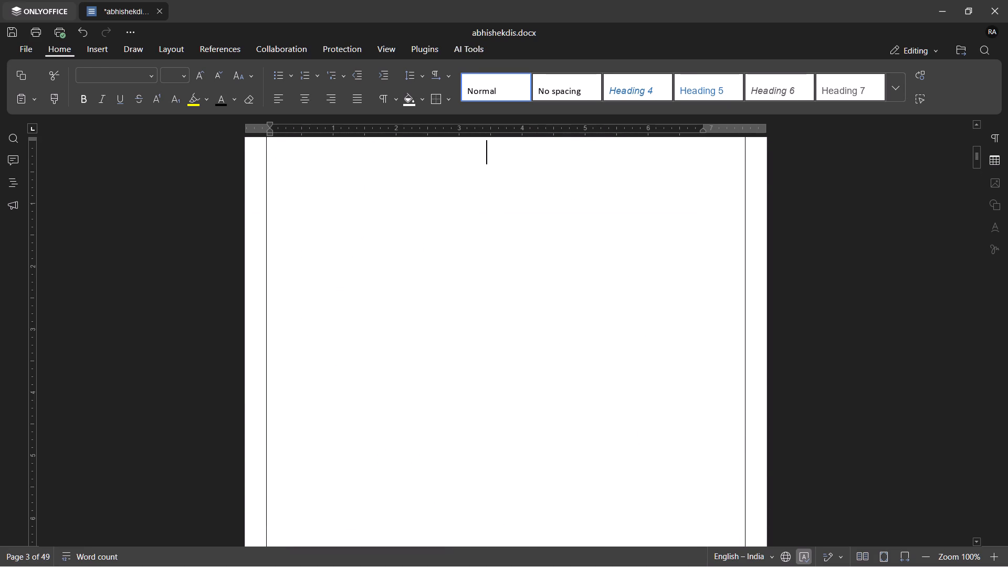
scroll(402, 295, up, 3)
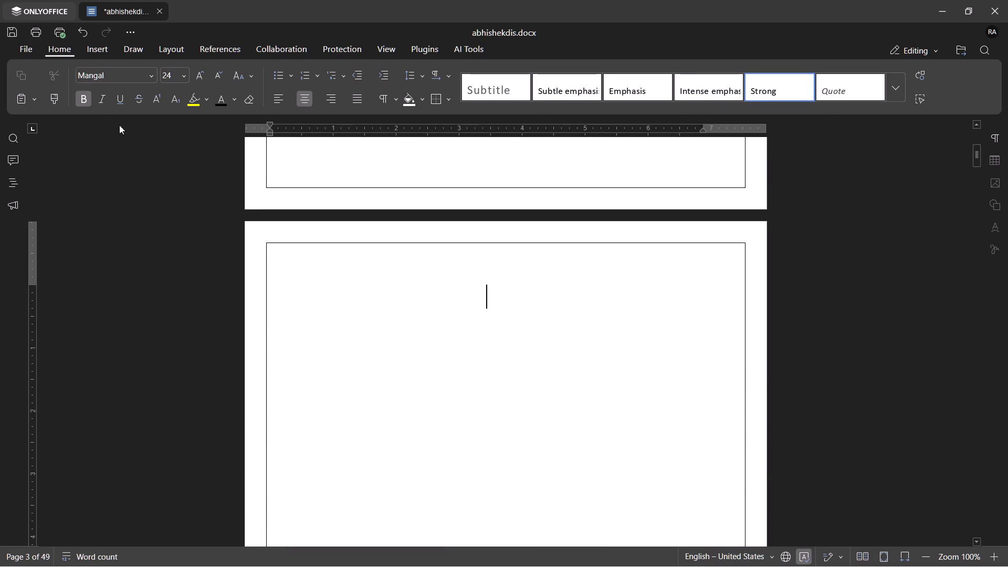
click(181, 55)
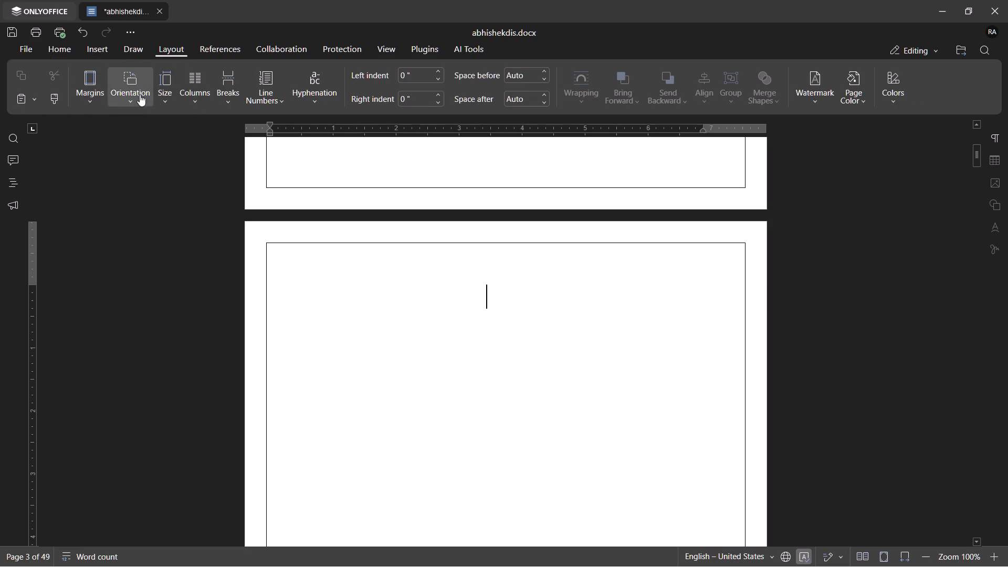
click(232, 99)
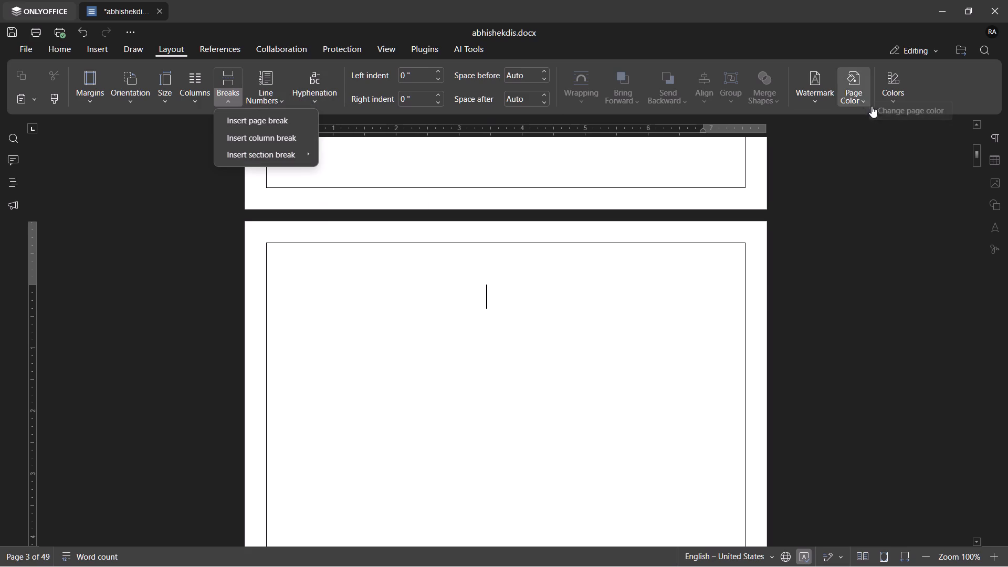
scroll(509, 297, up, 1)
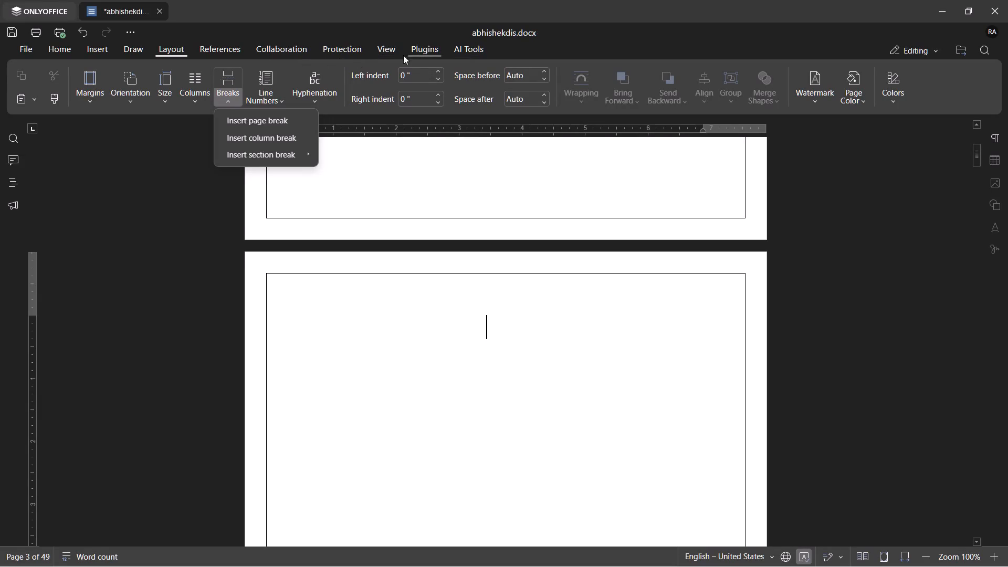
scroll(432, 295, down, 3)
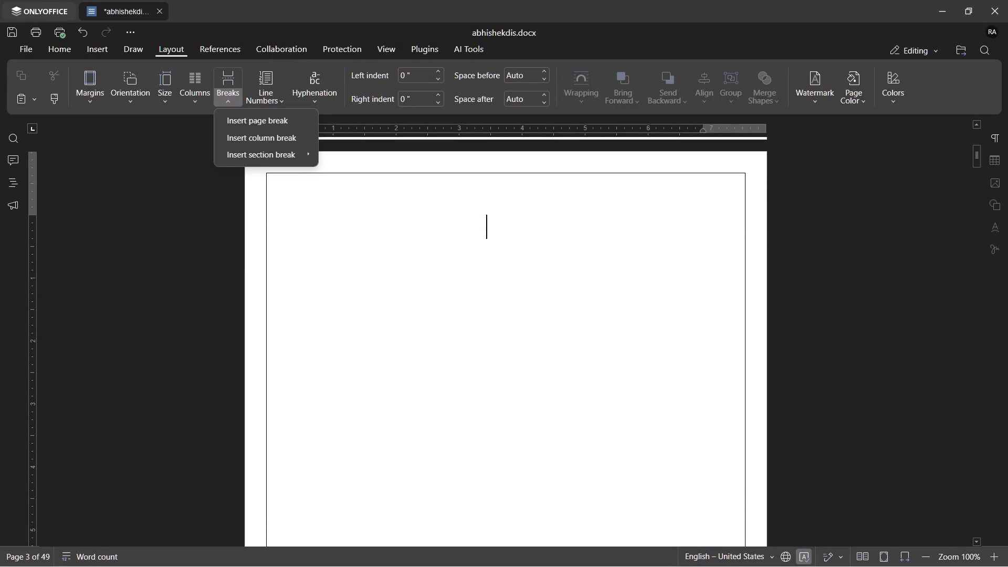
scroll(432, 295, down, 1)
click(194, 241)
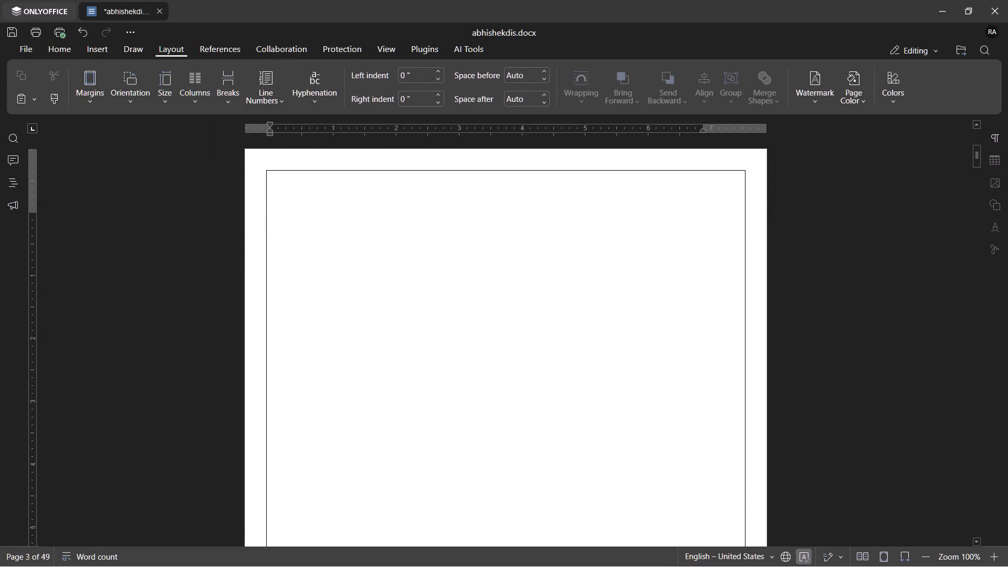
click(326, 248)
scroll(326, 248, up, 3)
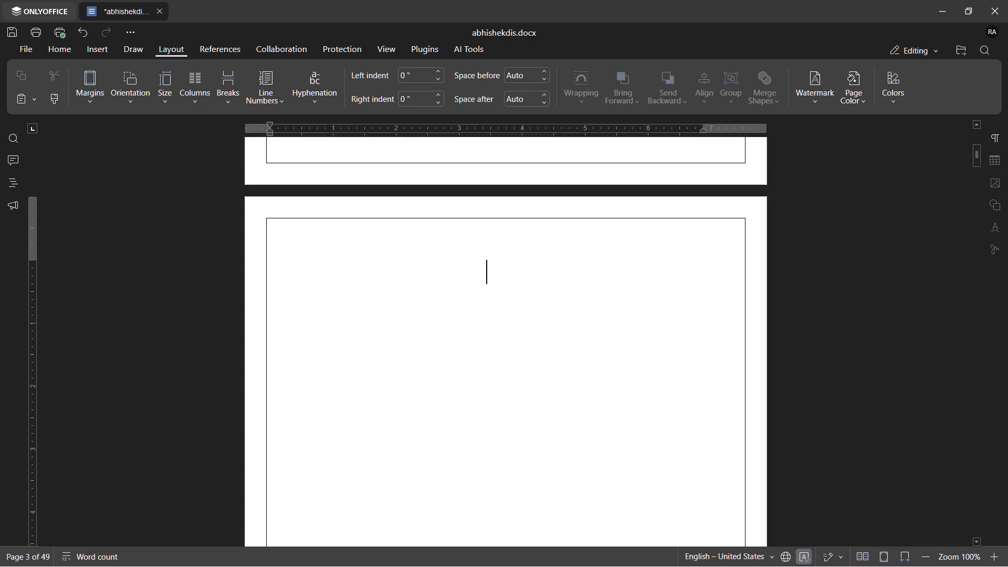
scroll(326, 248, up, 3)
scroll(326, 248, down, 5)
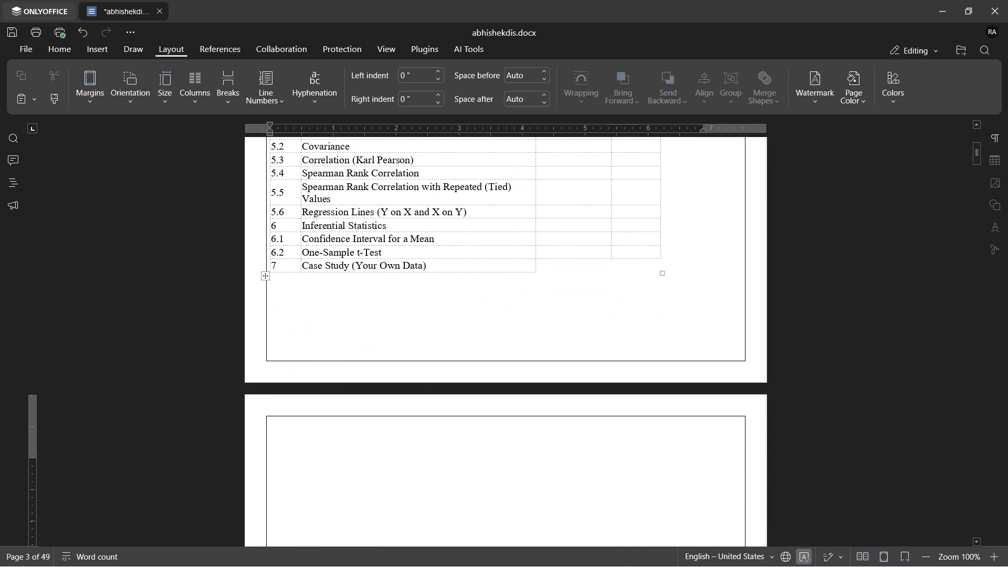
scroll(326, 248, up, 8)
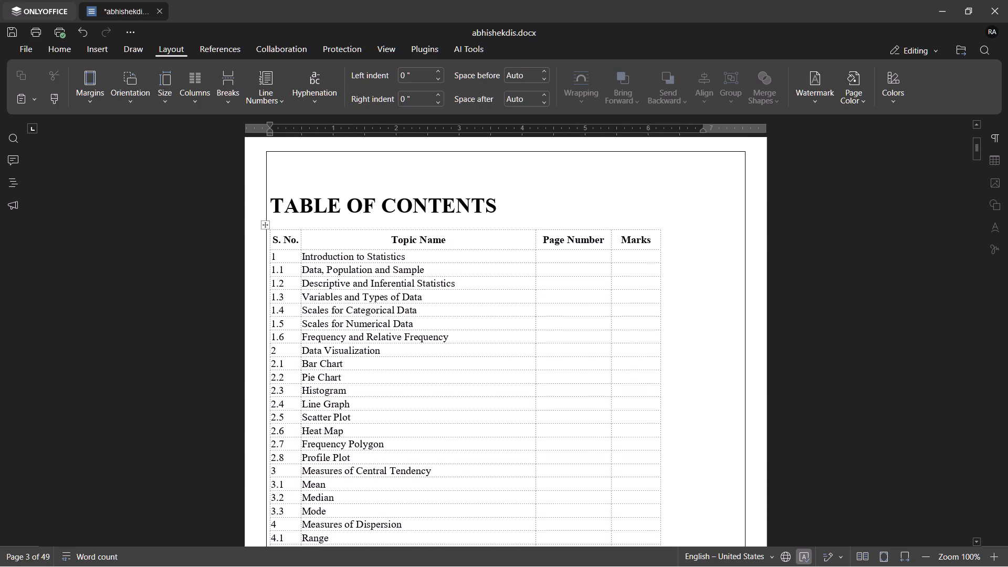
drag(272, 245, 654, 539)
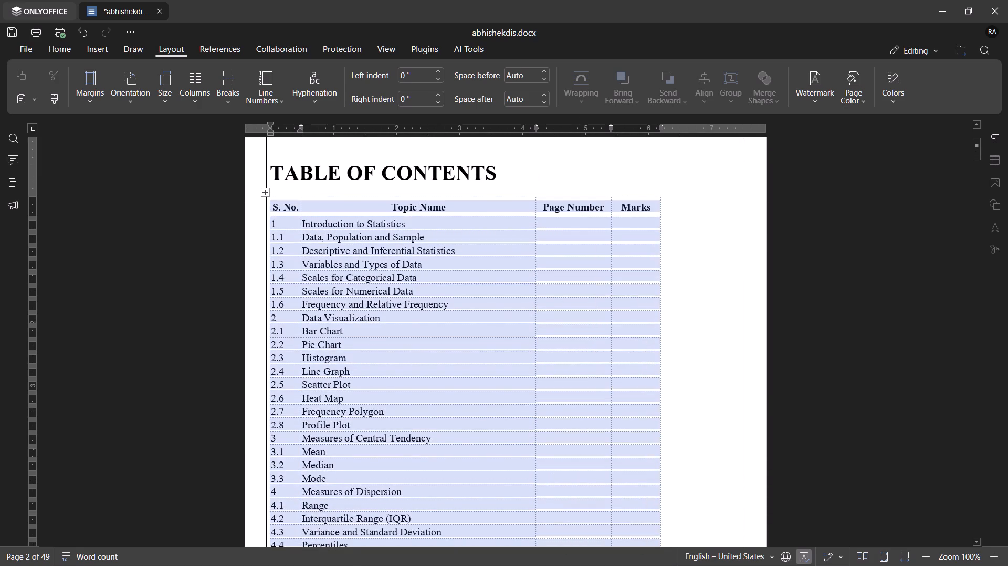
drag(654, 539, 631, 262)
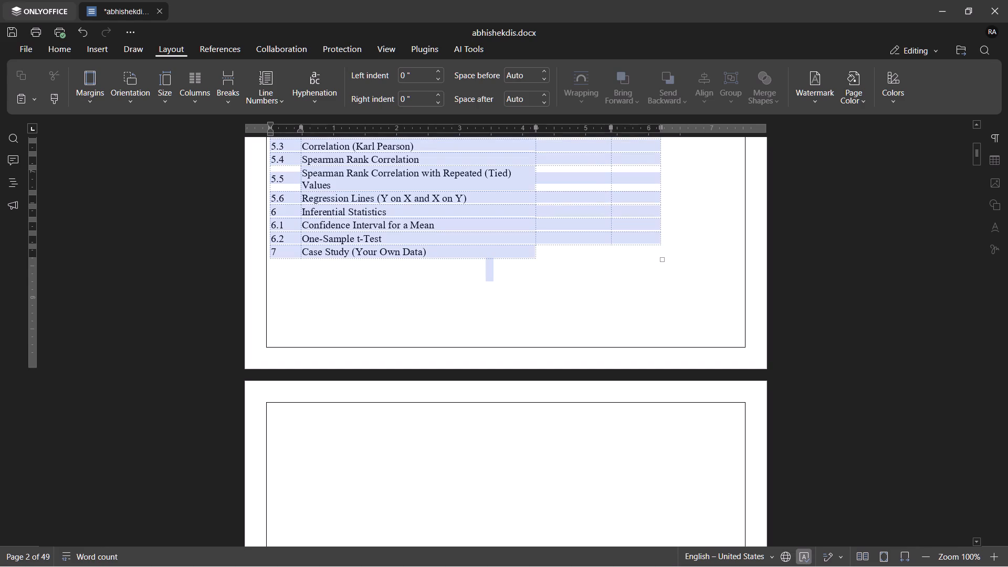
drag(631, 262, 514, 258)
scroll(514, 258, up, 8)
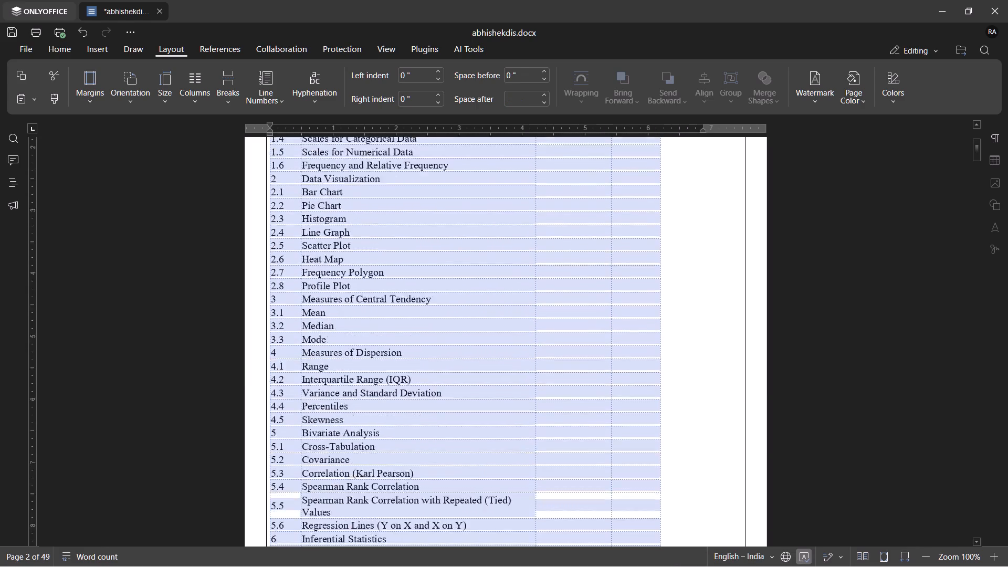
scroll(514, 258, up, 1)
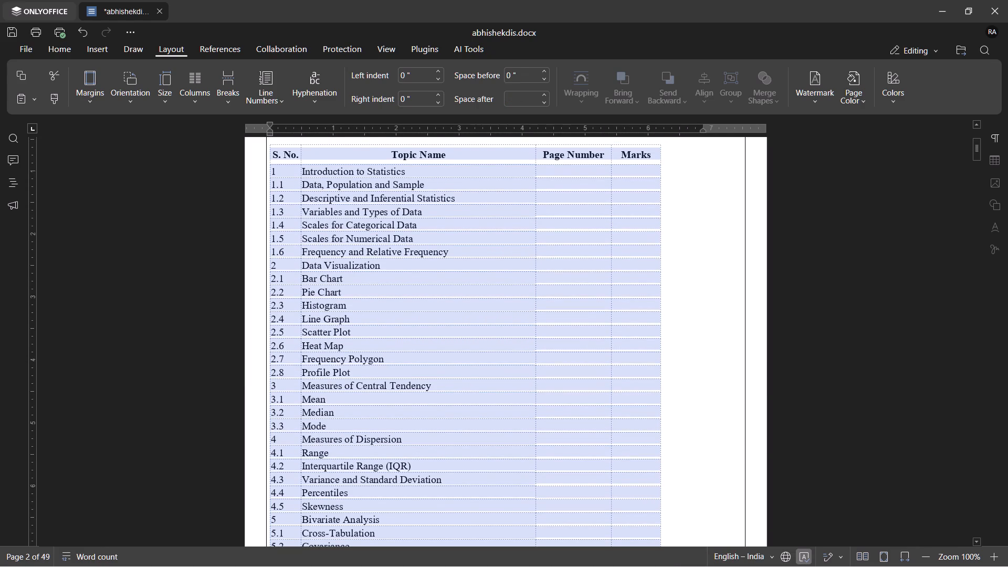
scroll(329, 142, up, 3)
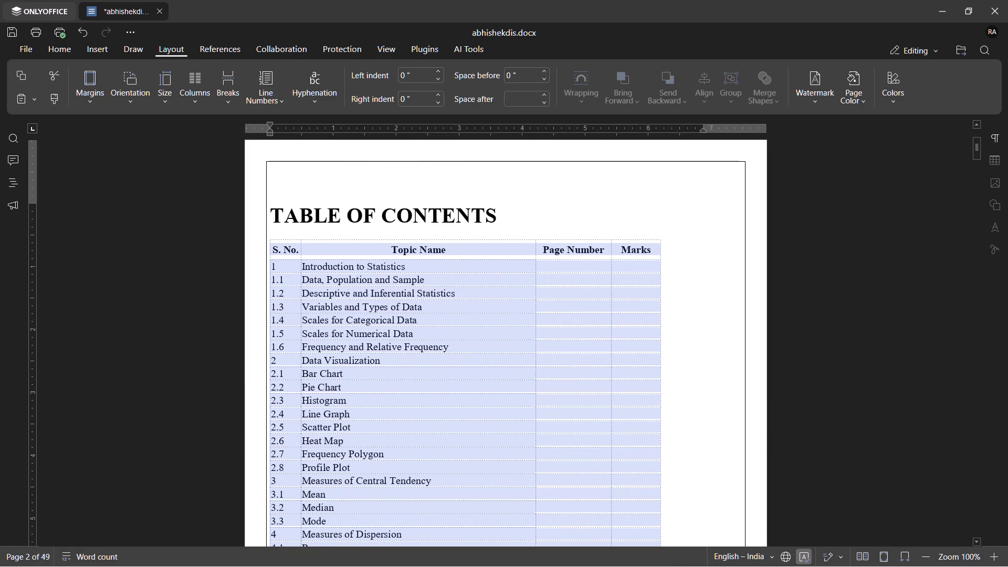
Append a space and a colon to the end of the TABLE OF CONTENTS heading.
drag(268, 236, 299, 238)
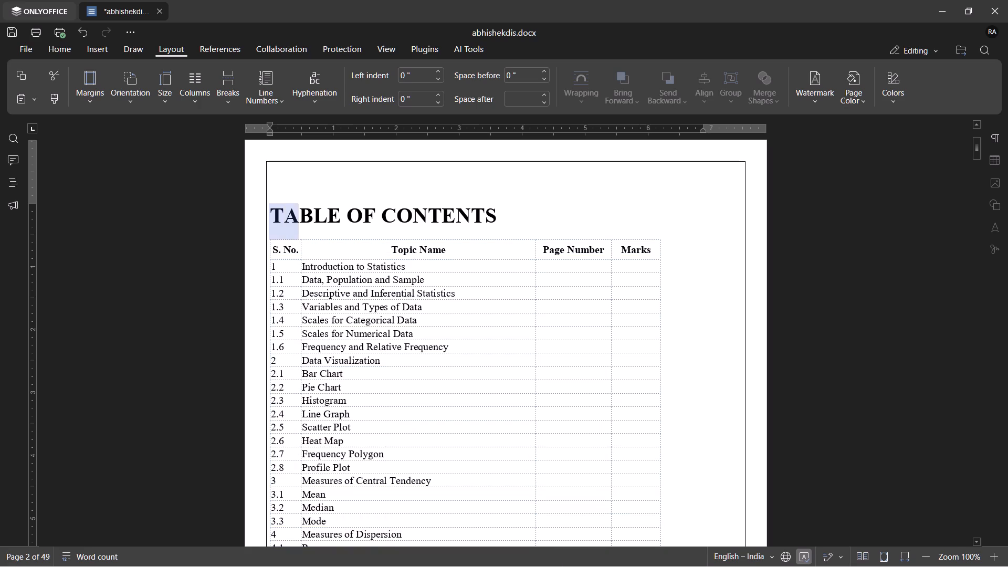
drag(299, 238, 458, 229)
click(458, 229)
scroll(458, 229, down, 4)
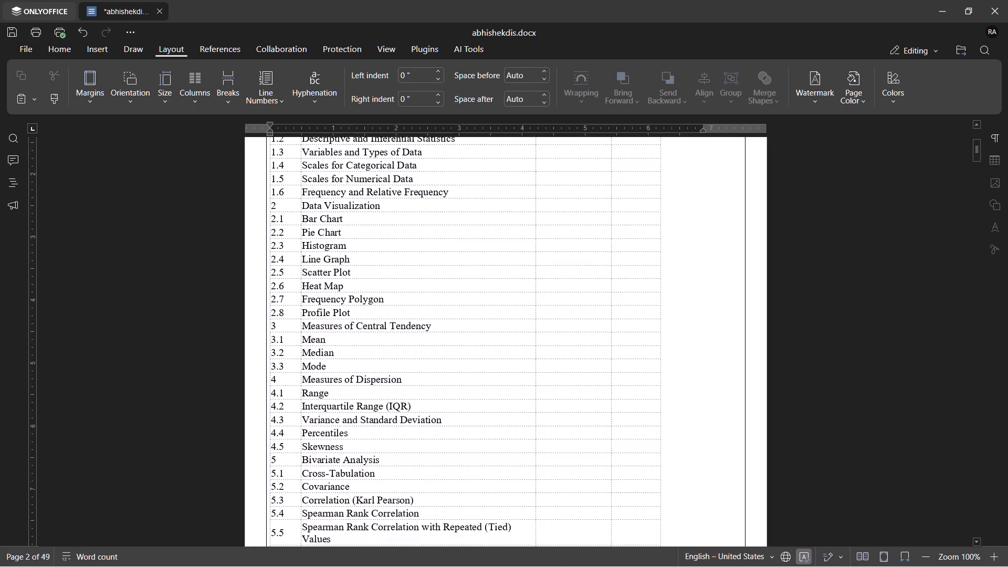
scroll(458, 229, up, 4)
click(515, 264)
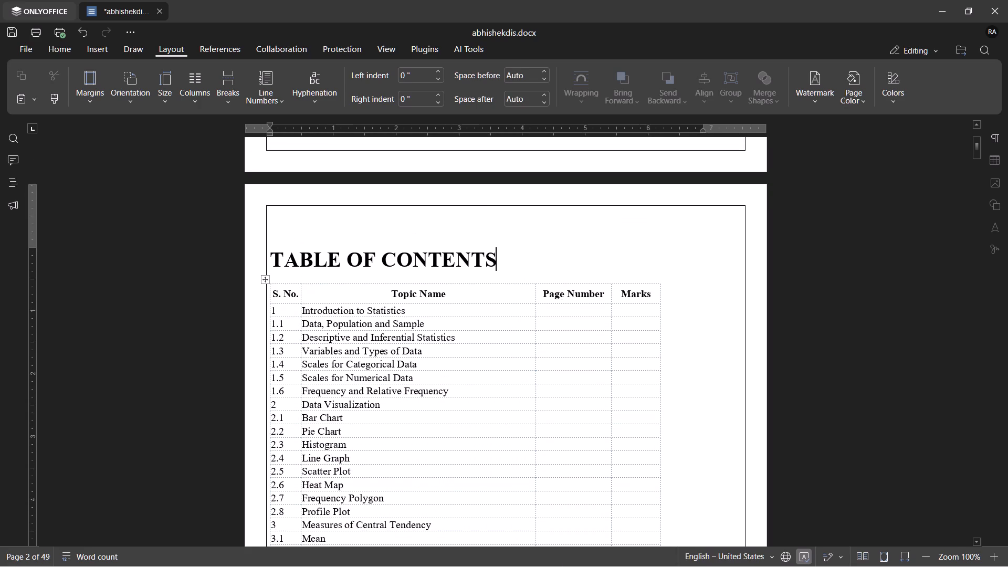
key(space)
text(:)
Delete the blank page between the contents table and the 1. INTRODUCTION TO STATISTICS heading.
scroll(390, 271, down, 6)
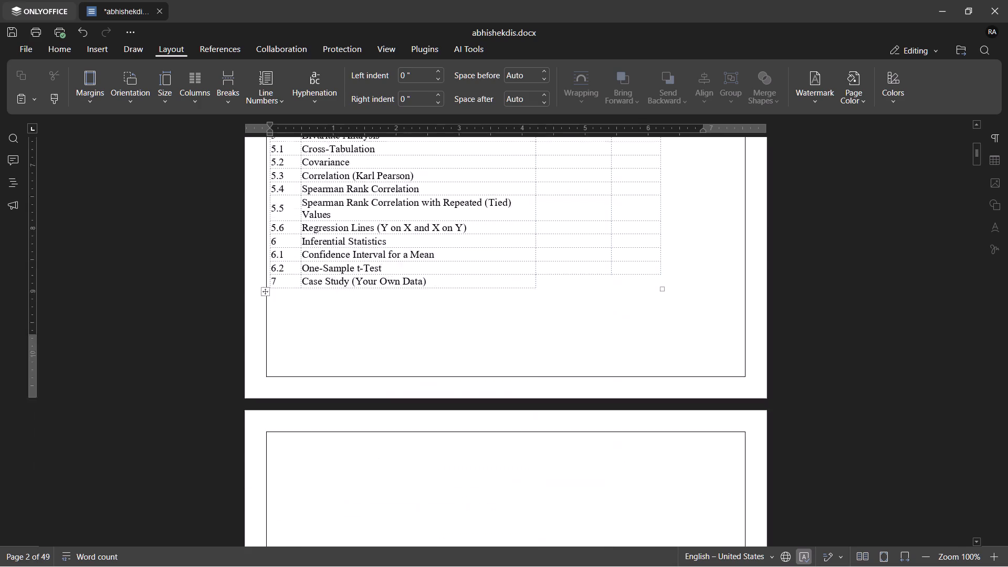
scroll(390, 271, down, 2)
scroll(390, 271, up, 1)
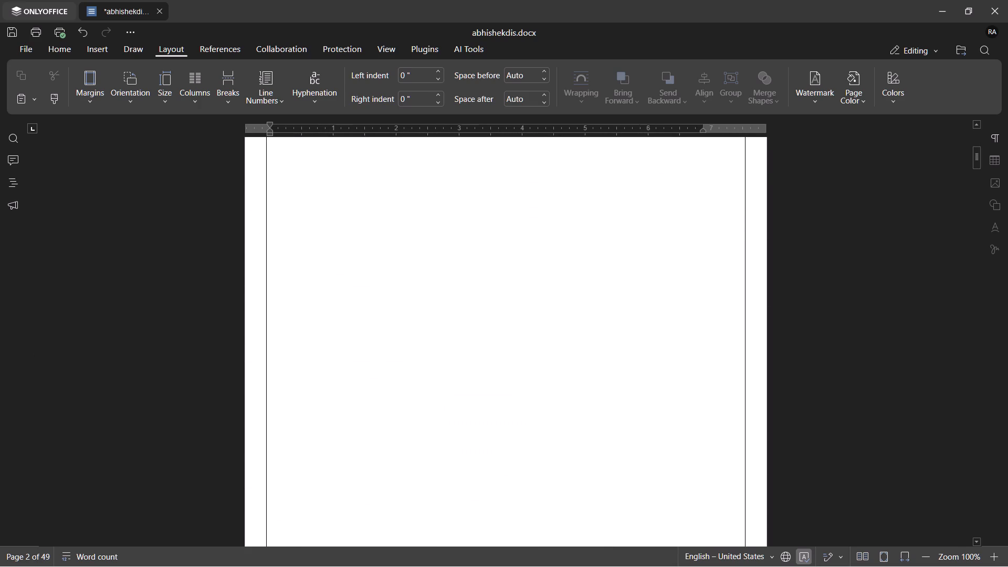
scroll(390, 271, up, 1)
click(390, 271)
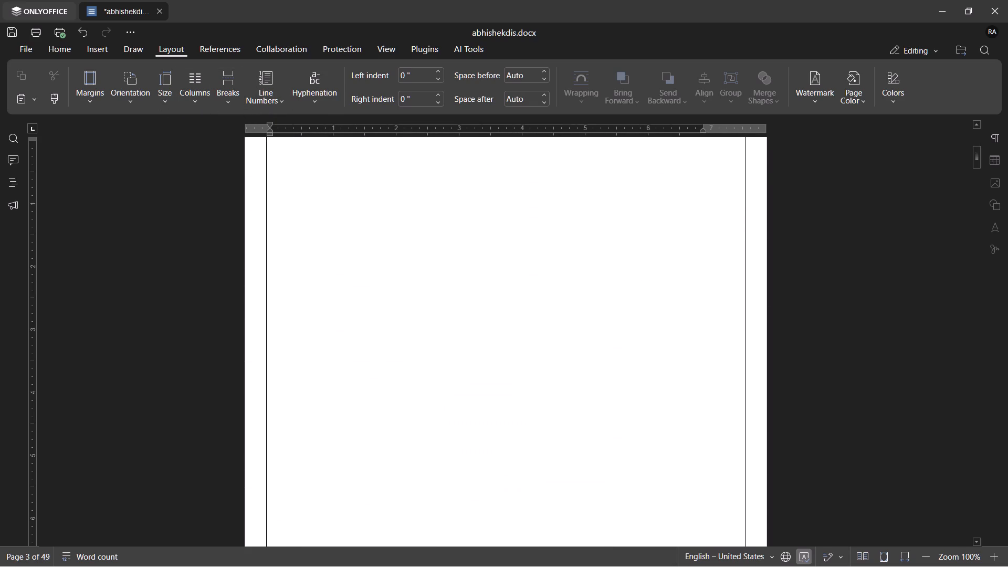
scroll(208, 202, up, 3)
scroll(356, 255, up, 2)
scroll(356, 255, down, 3)
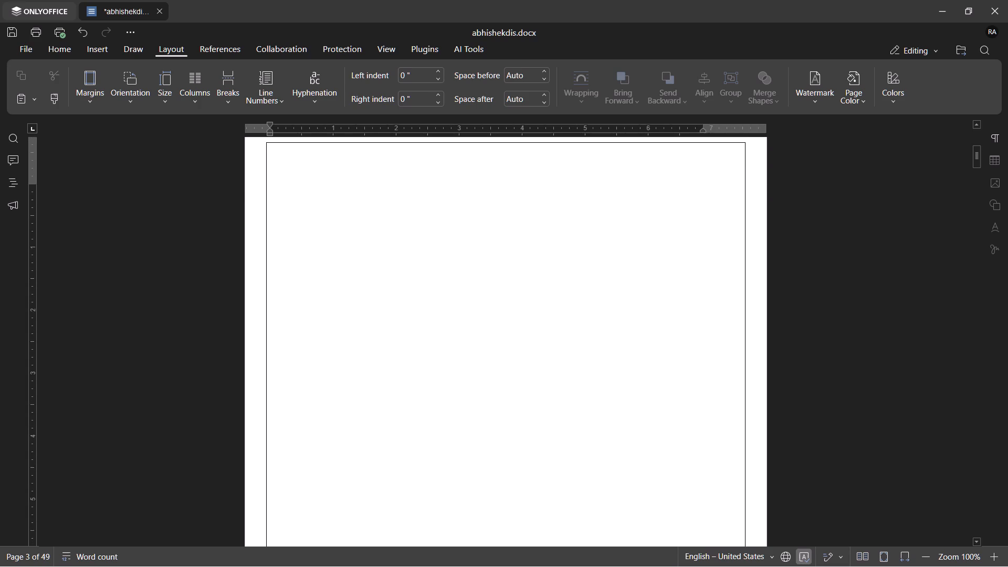
right_click(356, 255)
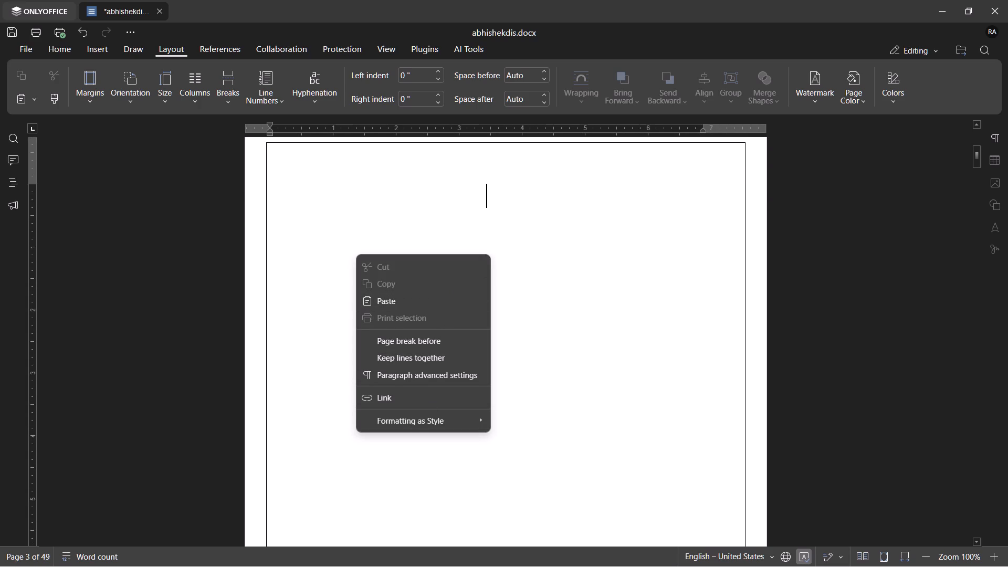
scroll(611, 310, down, 1)
click(611, 310)
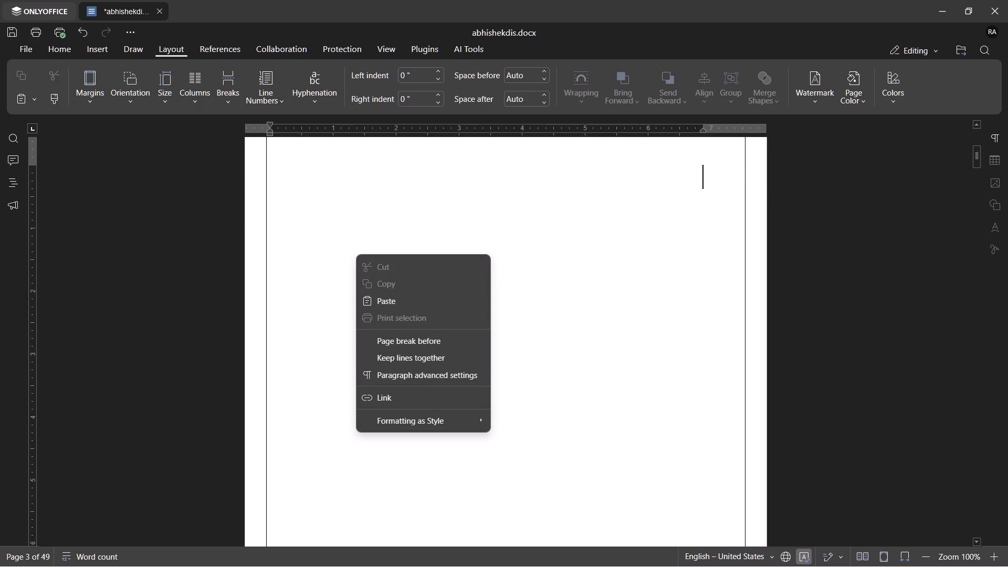
scroll(611, 310, up, 1)
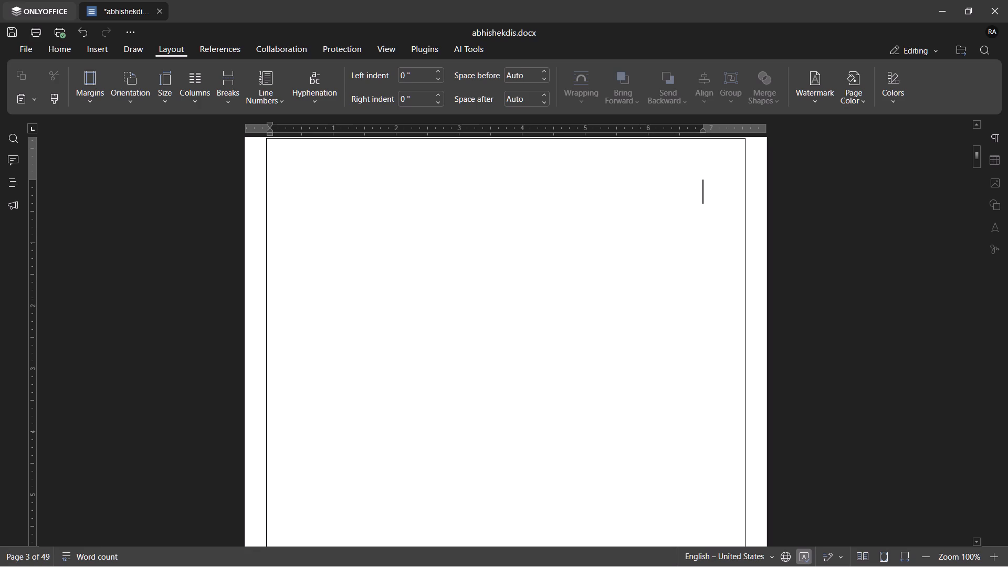
key(Delete)
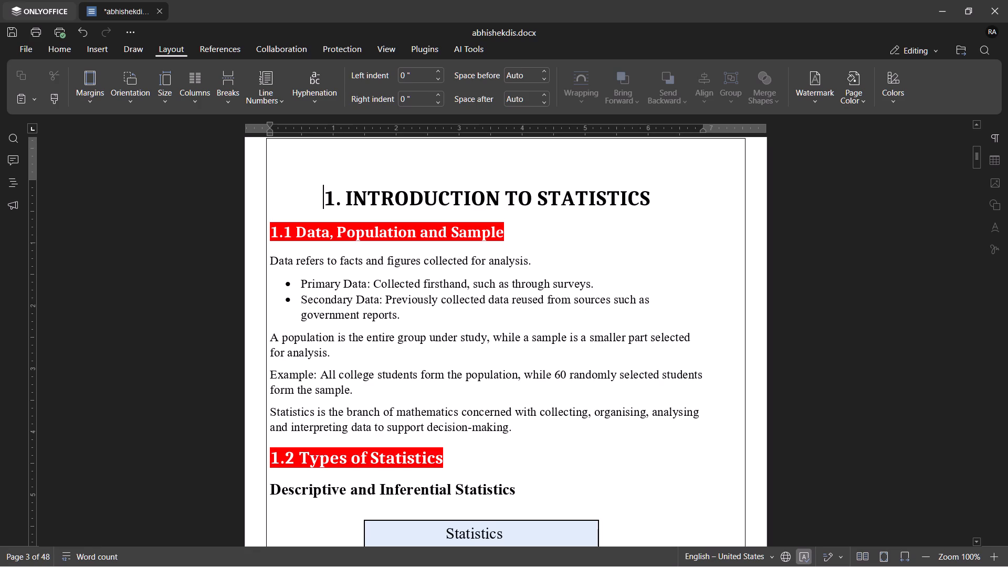
Review the pages from the introduction through the Monthly Sales Of Products bar graph example, then return to the cover page.
scroll(611, 310, down, 7)
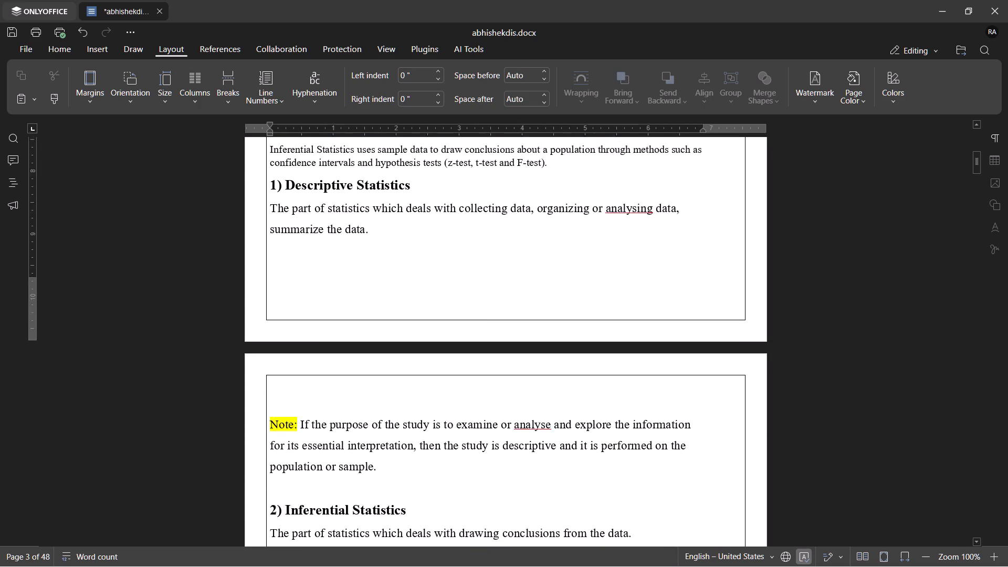
scroll(611, 310, down, 2)
scroll(611, 310, up, 8)
scroll(611, 310, down, 7)
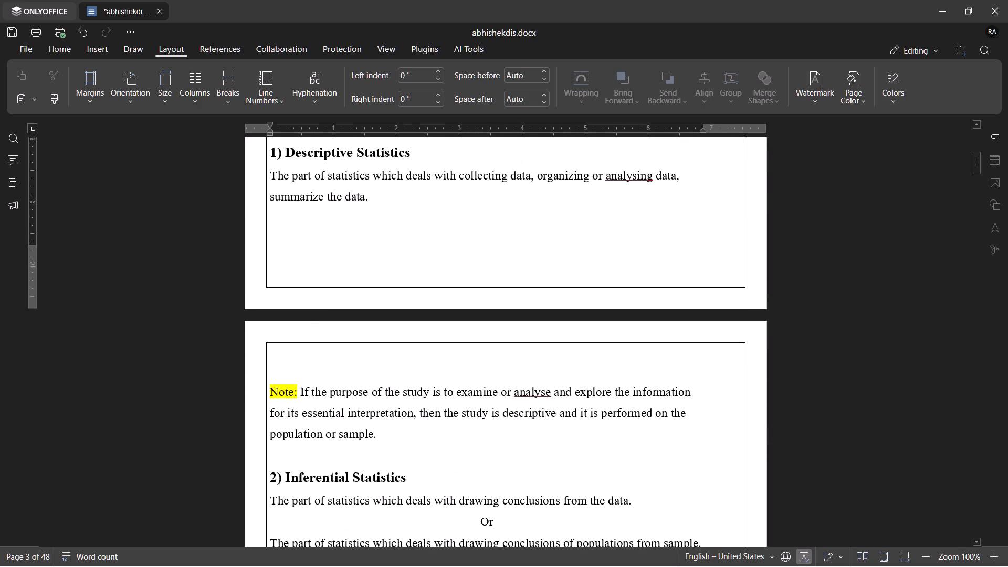
scroll(611, 310, down, 4)
scroll(611, 310, up, 2)
scroll(611, 310, down, 2)
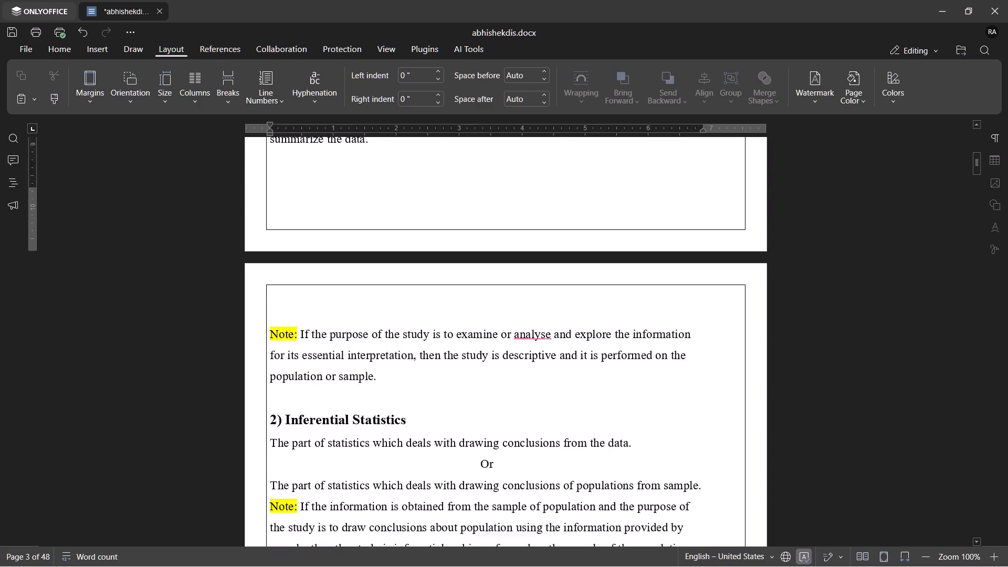
scroll(611, 310, down, 6)
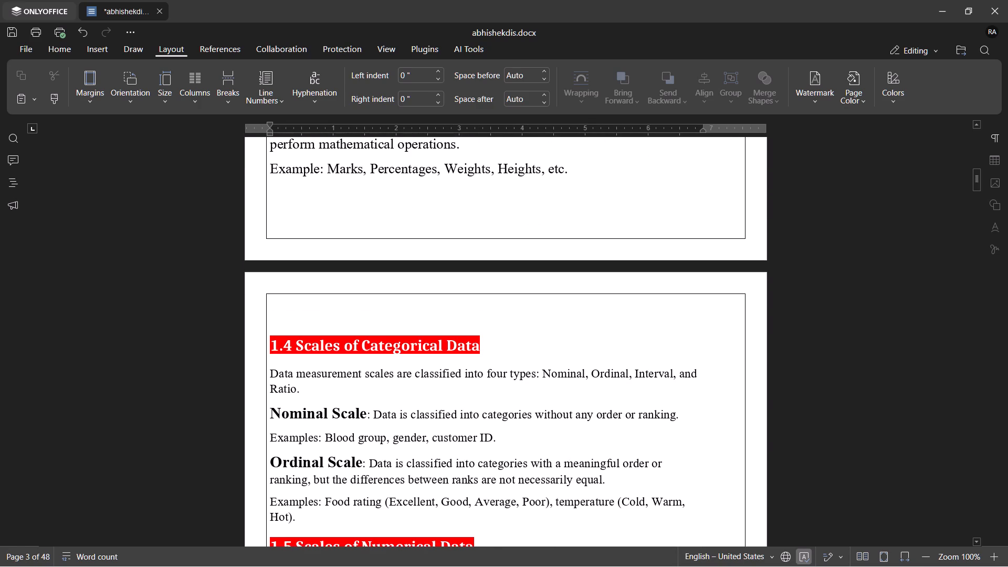
scroll(611, 310, down, 11)
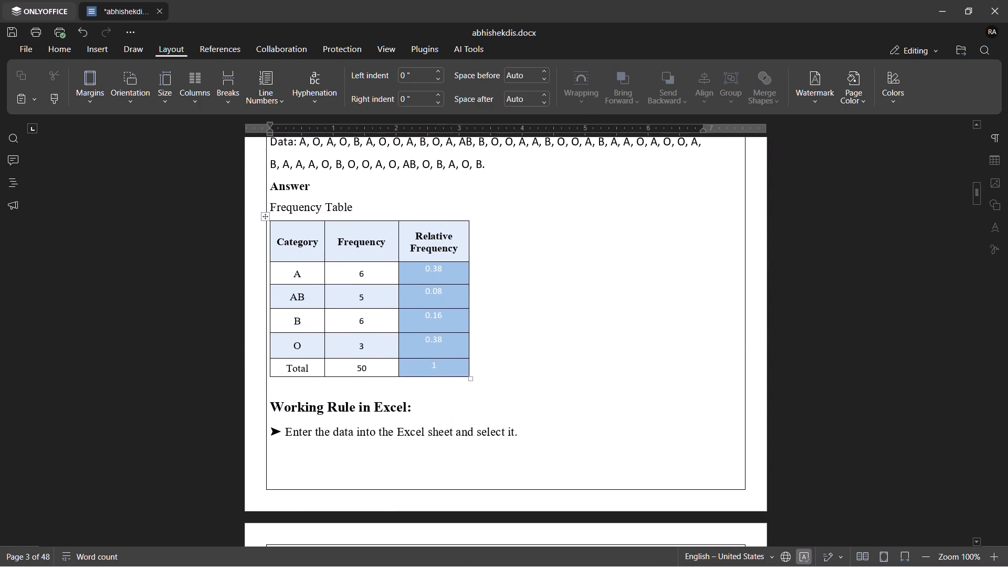
scroll(611, 310, down, 12)
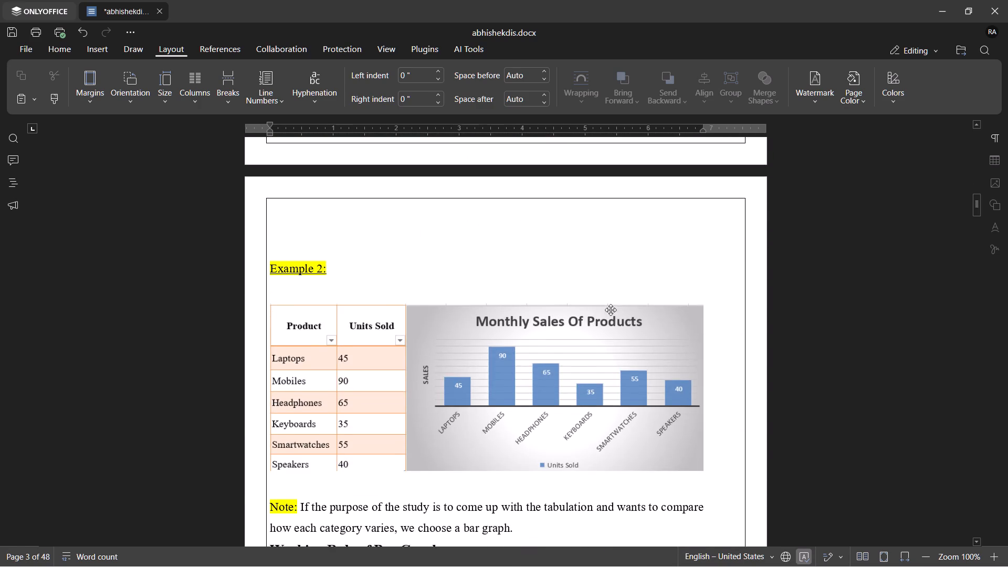
scroll(611, 310, down, 4)
scroll(611, 310, up, 20)
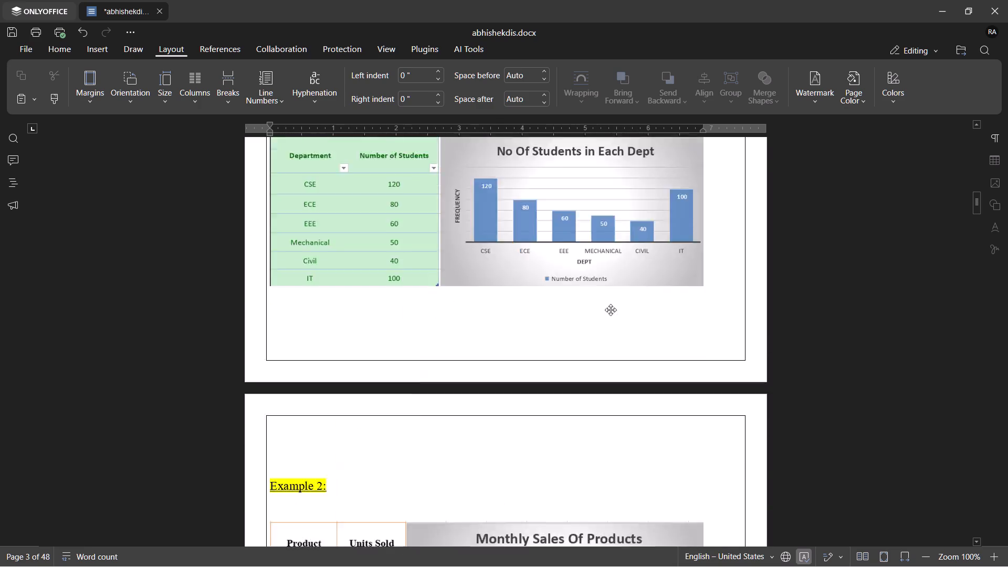
scroll(611, 310, up, 20)
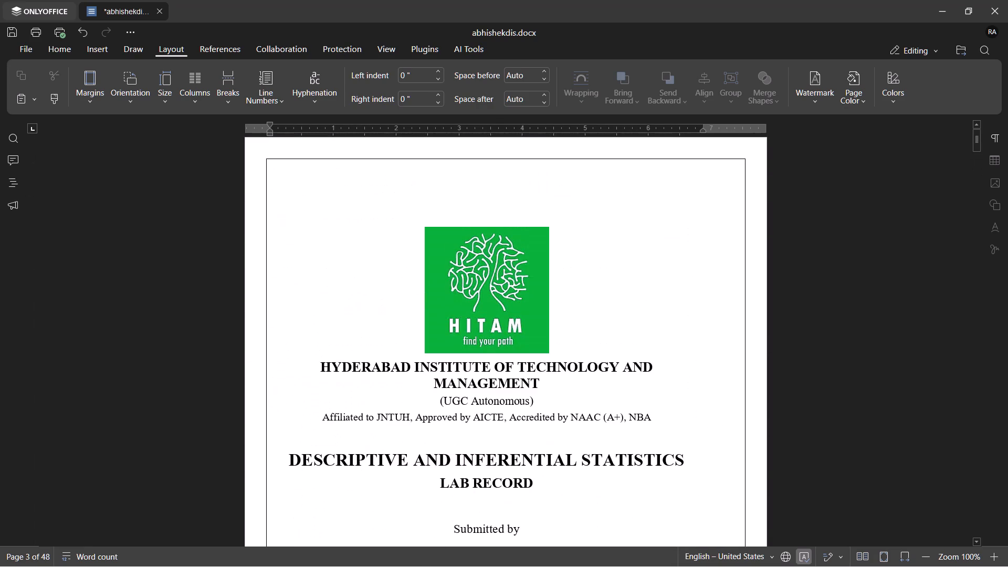
scroll(611, 310, up, 3)
Insert a line break before the 1. INTRODUCTION TO STATISTICS heading, moving it onto the following page.
key(Return)
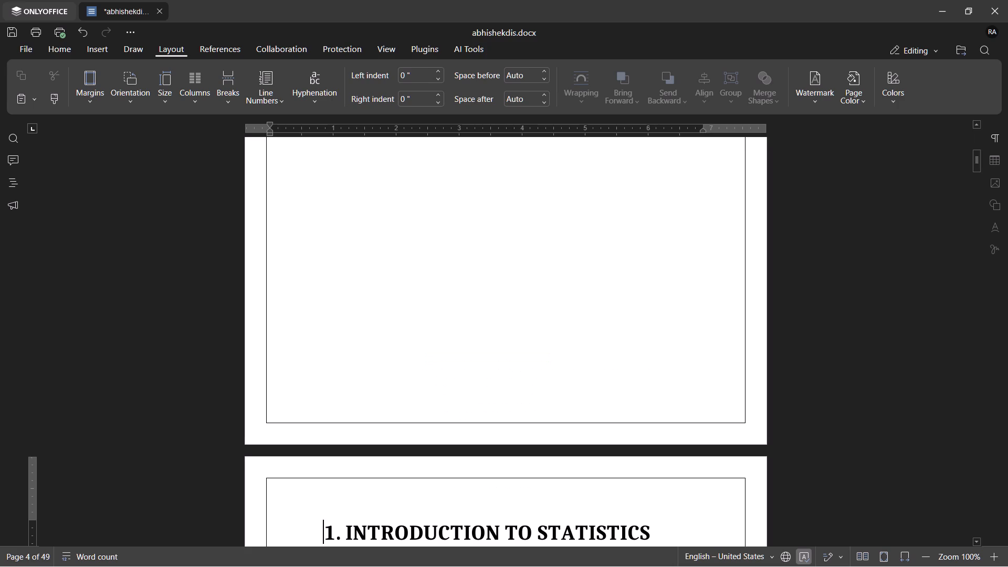
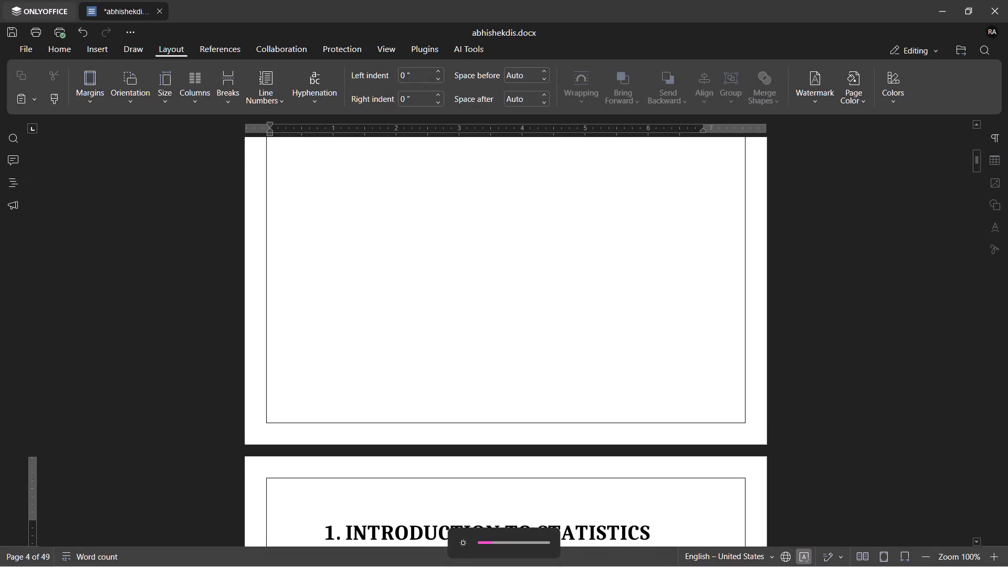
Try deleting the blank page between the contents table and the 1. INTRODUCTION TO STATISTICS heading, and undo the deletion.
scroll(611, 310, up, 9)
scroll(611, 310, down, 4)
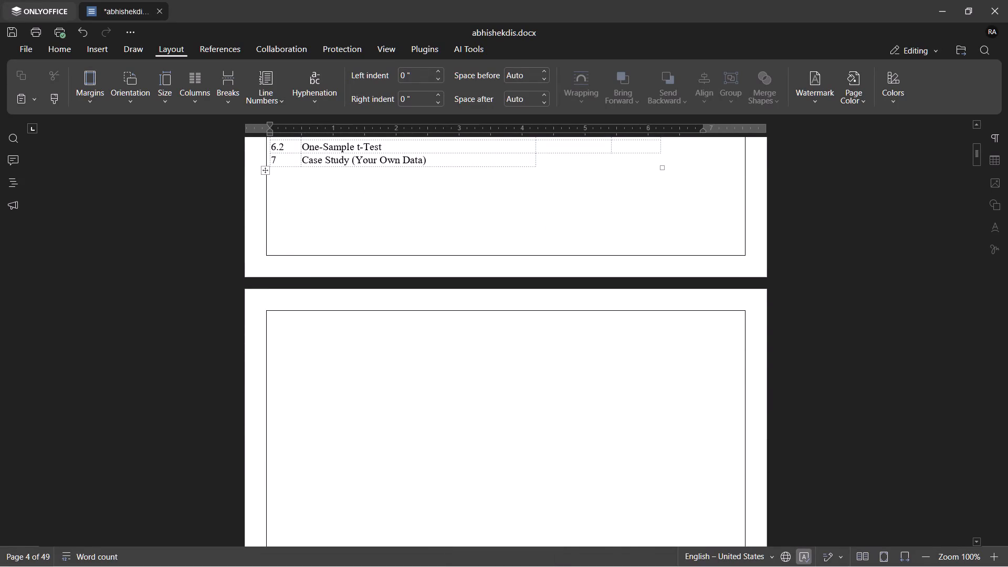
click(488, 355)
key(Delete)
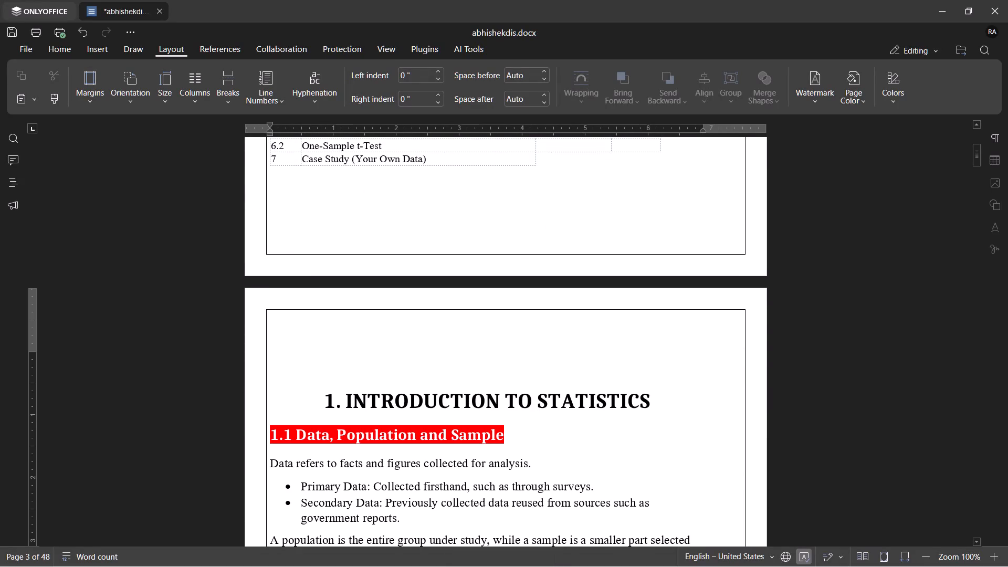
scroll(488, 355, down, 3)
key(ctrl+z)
Delete the blank page between the contents table and the 1. INTRODUCTION TO STATISTICS heading.
scroll(488, 355, down, 7)
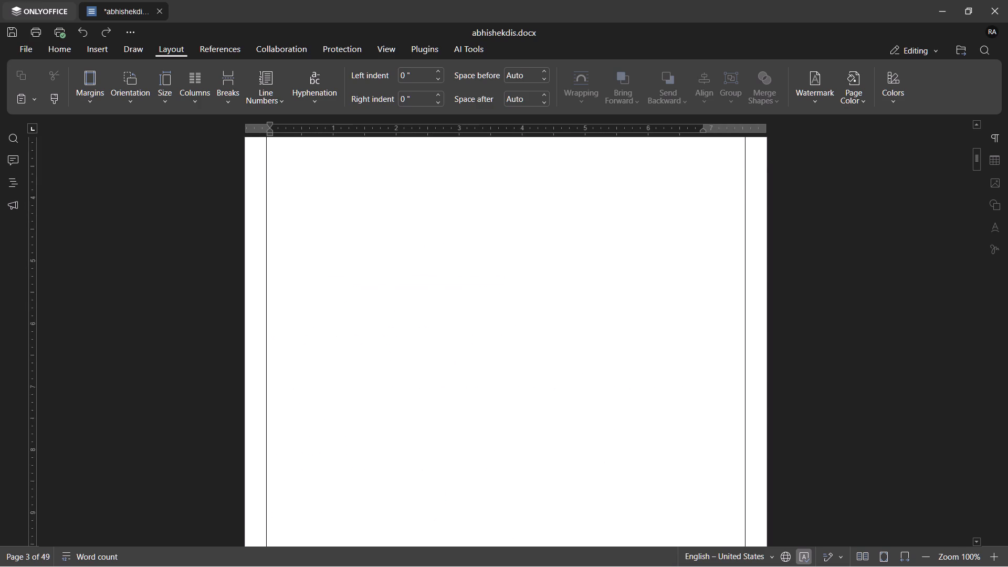
scroll(488, 355, down, 6)
scroll(488, 355, up, 11)
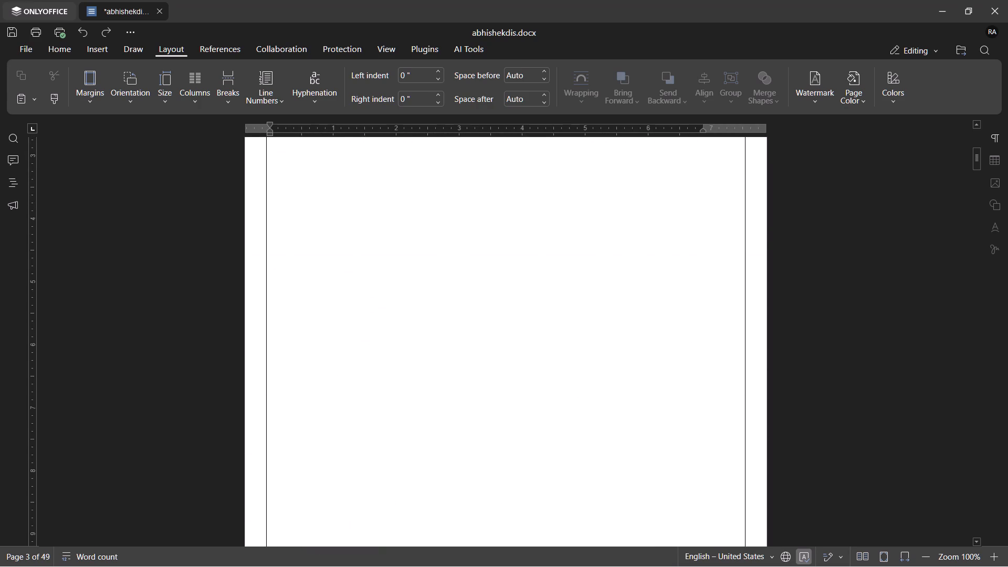
click(469, 306)
key(Delete)
scroll(469, 306, up, 7)
scroll(469, 306, down, 4)
key(BackSpace)
key(BackSpace)
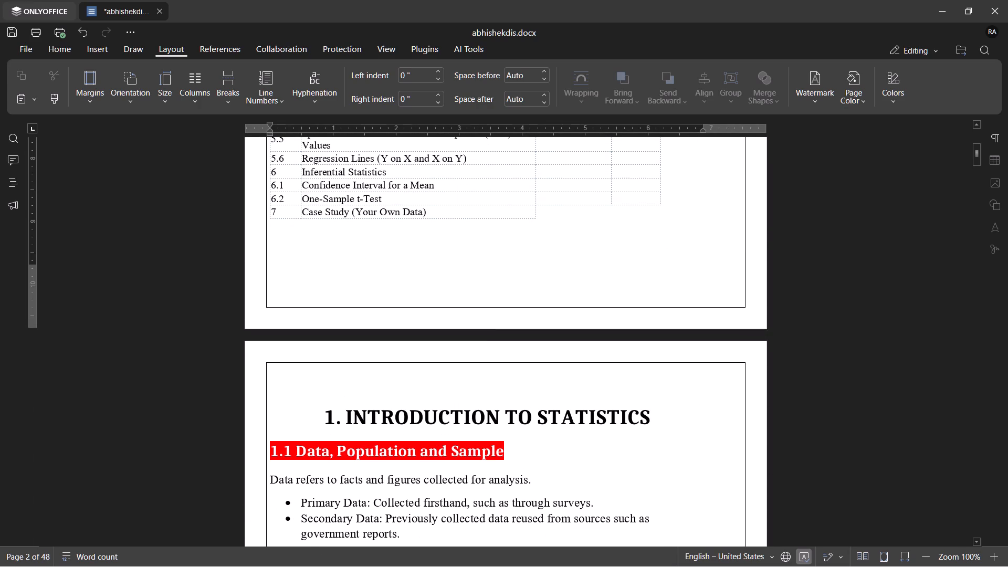
click(313, 363)
click(293, 385)
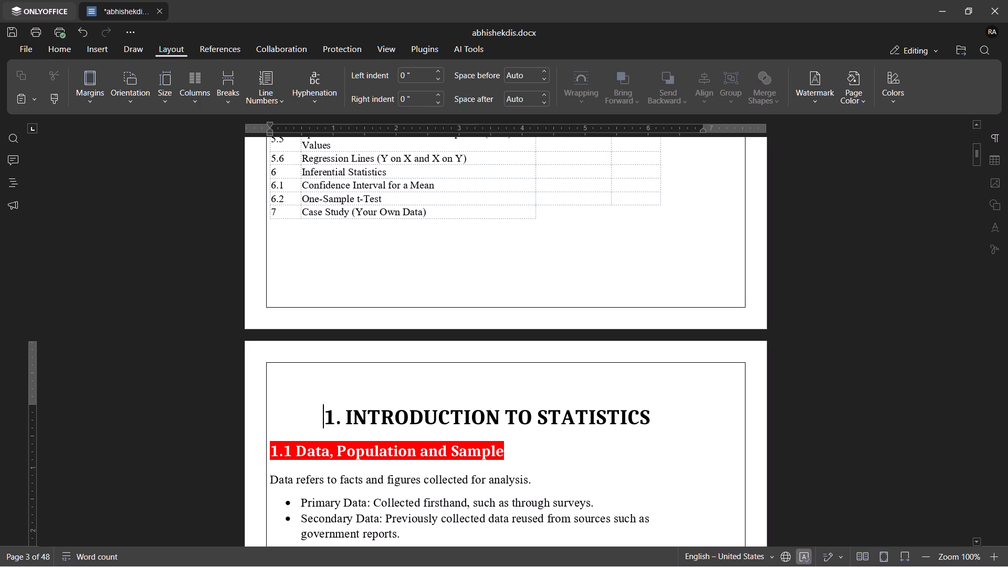
Review the page layout from the cover page through the 1.4 Scales of Categorical Data section.
scroll(293, 385, up, 15)
scroll(293, 385, down, 7)
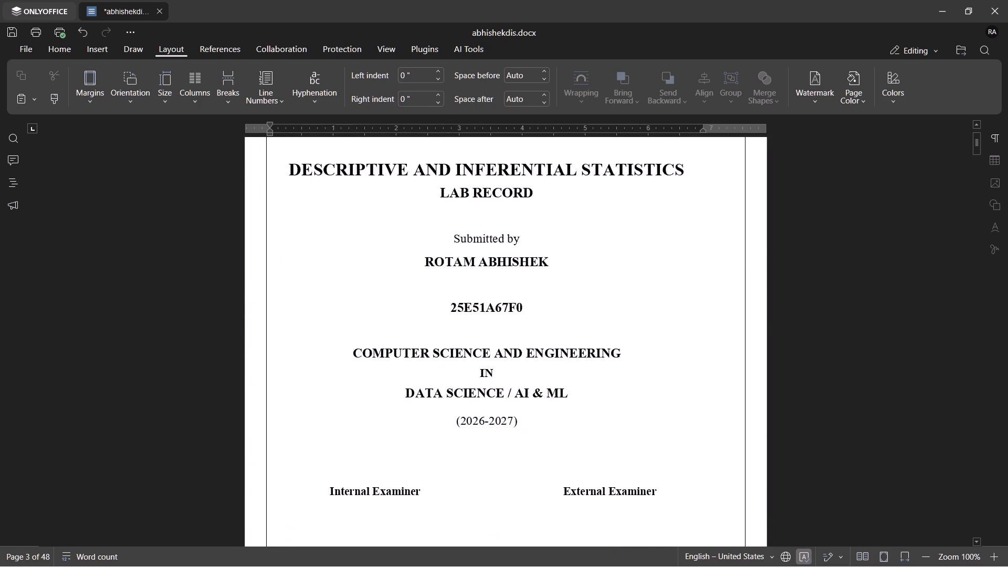
scroll(293, 385, down, 13)
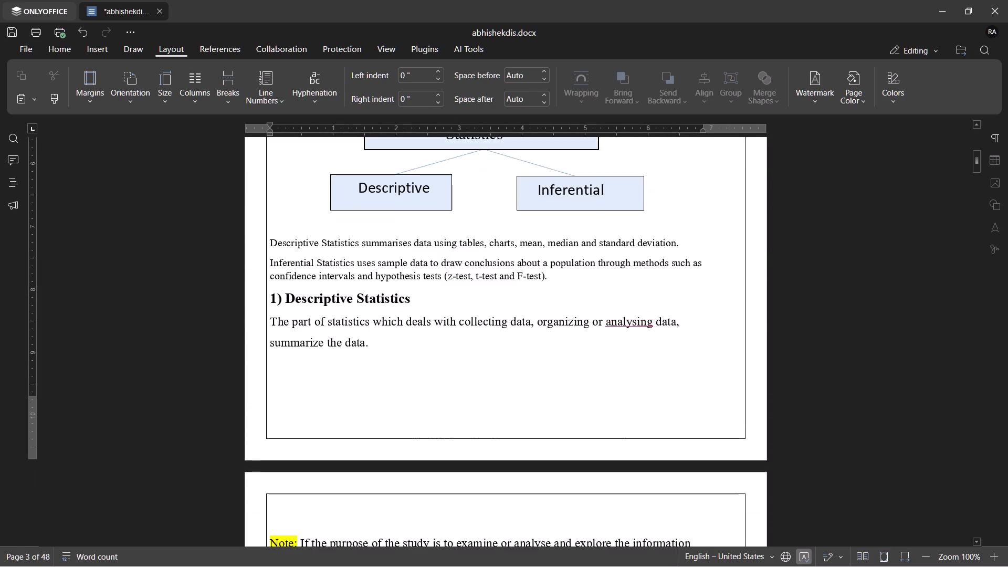
scroll(293, 385, down, 6)
scroll(293, 385, up, 9)
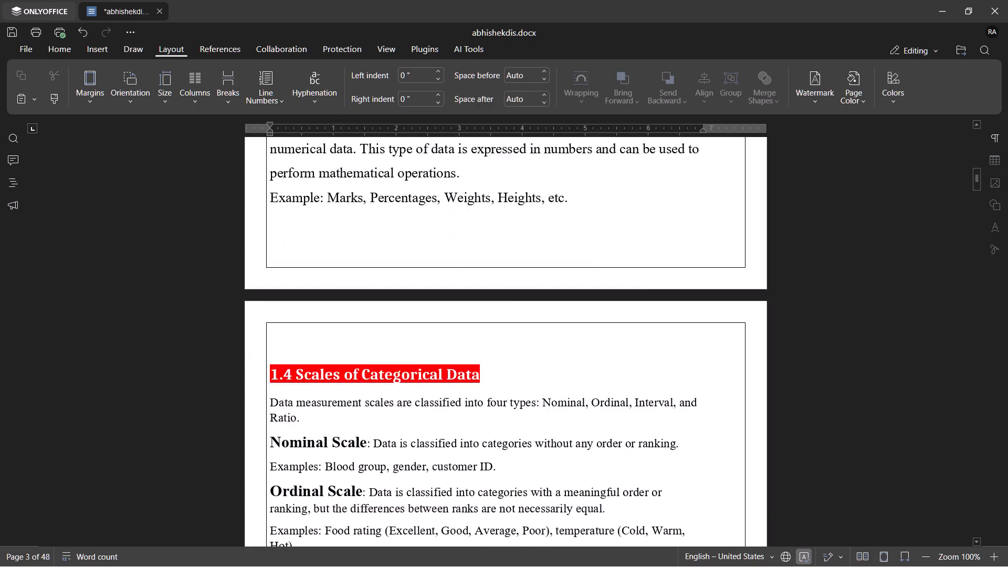
scroll(293, 385, up, 12)
Copy the S. No. and Topic Name columns of the contents table, from the header through row 7.
scroll(293, 385, down, 4)
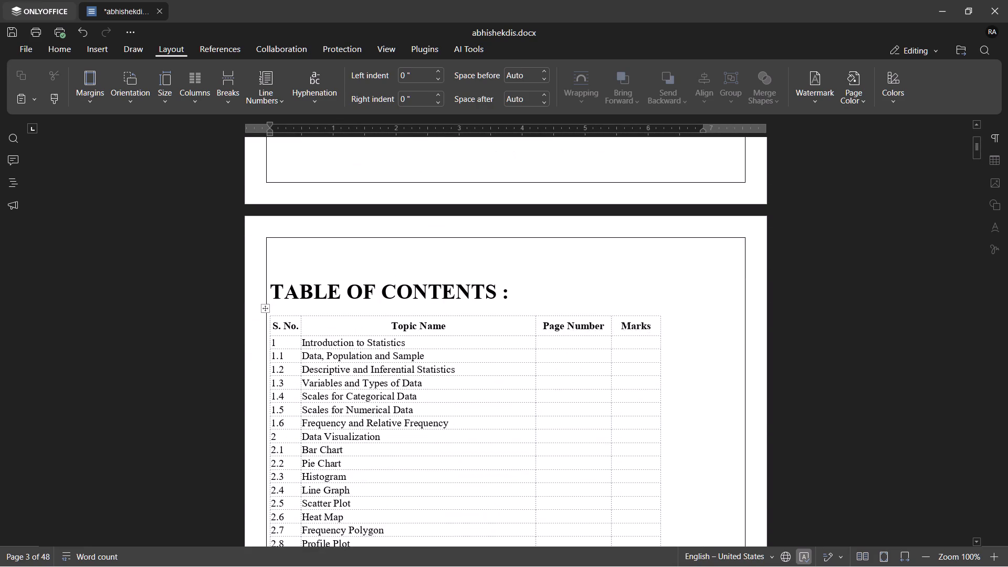
drag(273, 315, 459, 500)
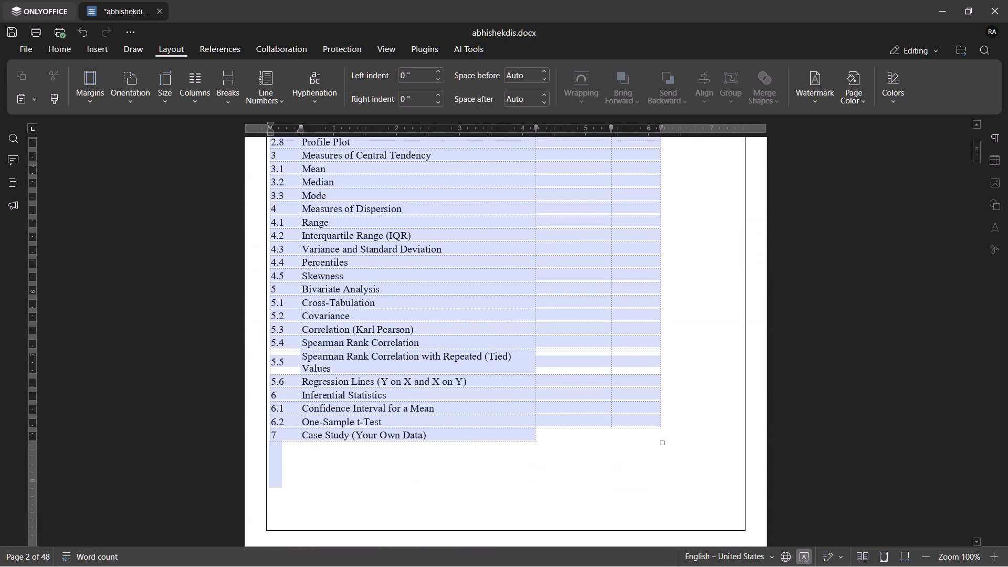
drag(459, 500, 543, 439)
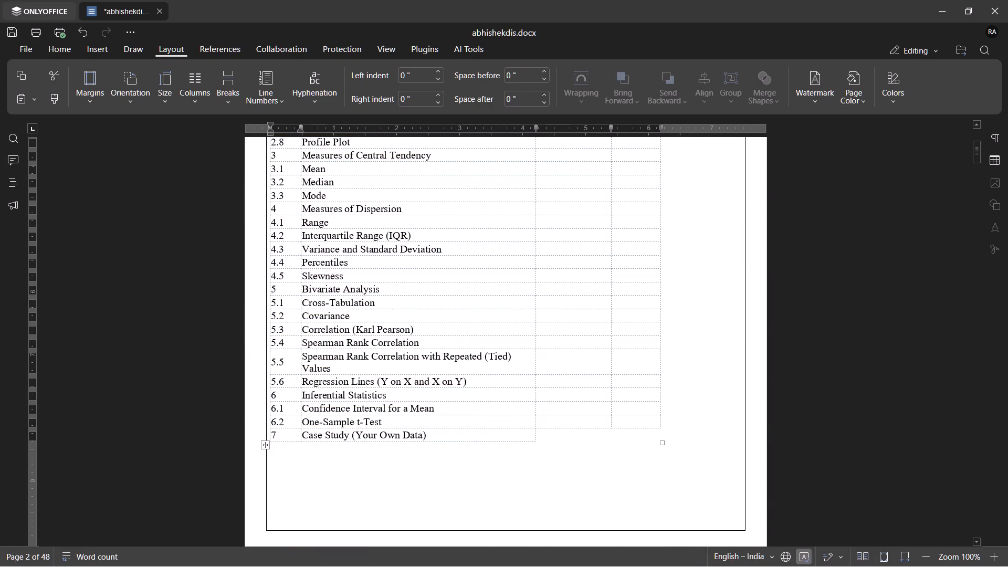
drag(485, 434, 278, 331)
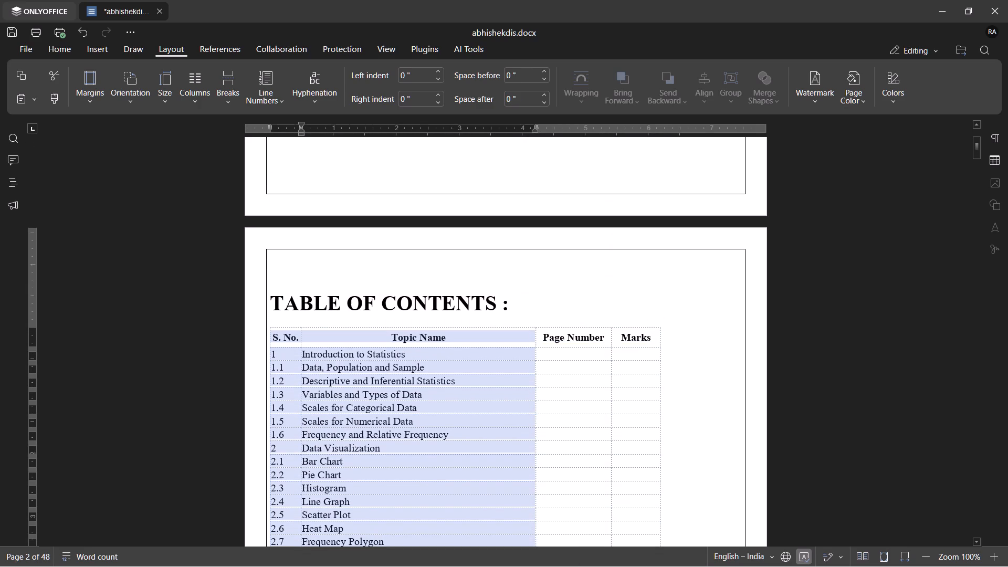
drag(278, 331, 276, 333)
key(ctrl+c)
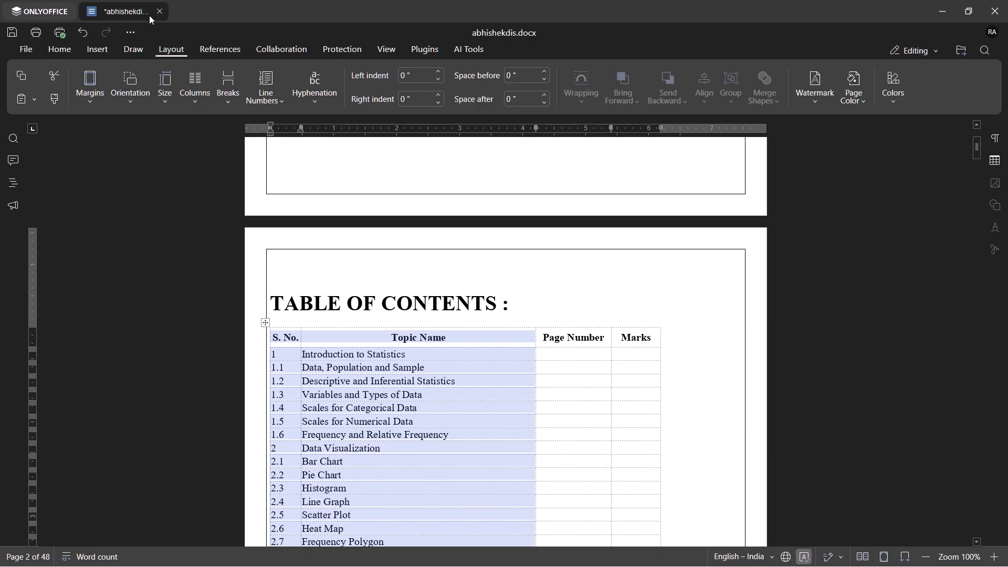
Create a new blank text document and paste the copied S. No. and Topic Name columns into it.
click(49, 4)
click(333, 143)
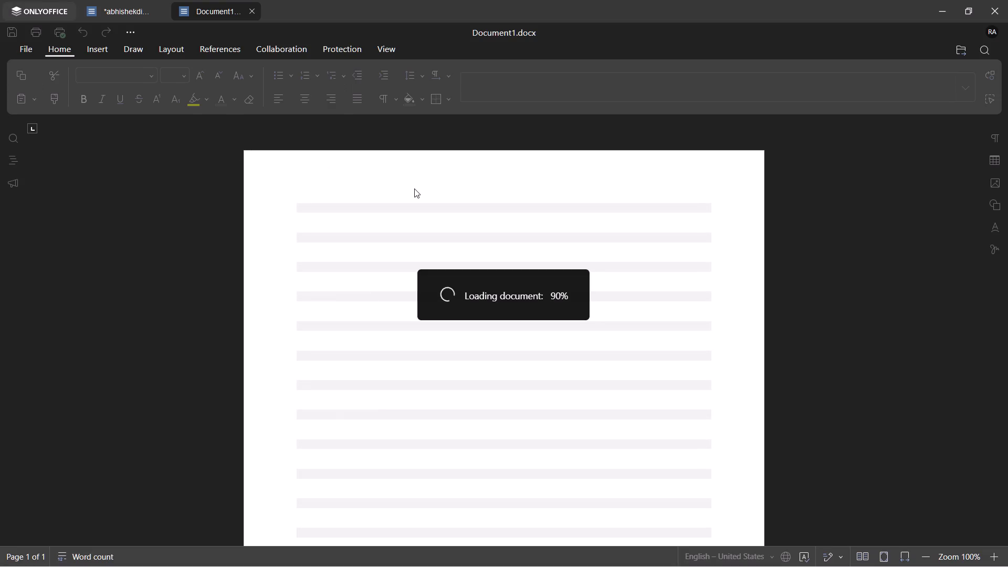
key(ctrl+v)
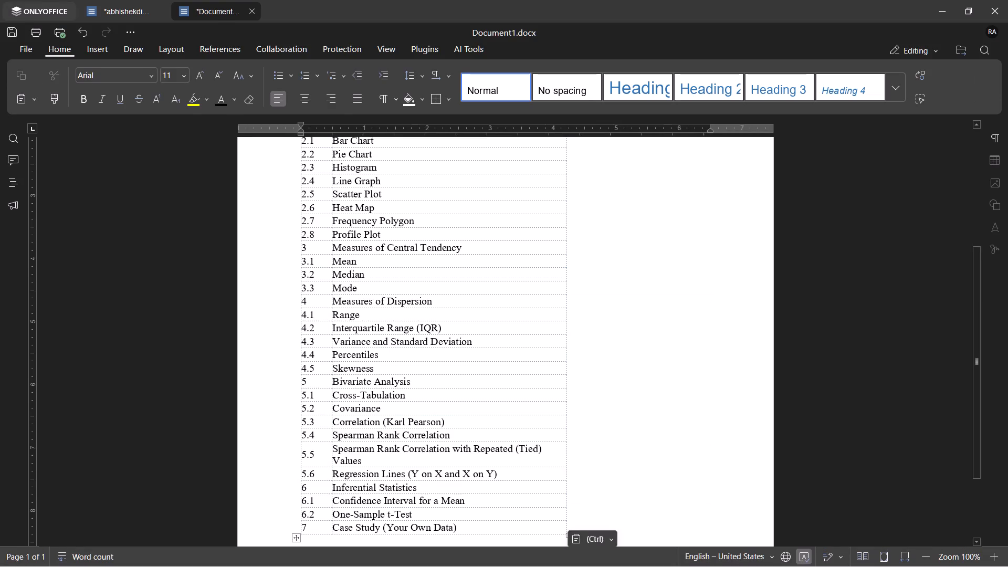
scroll(386, 238, up, 5)
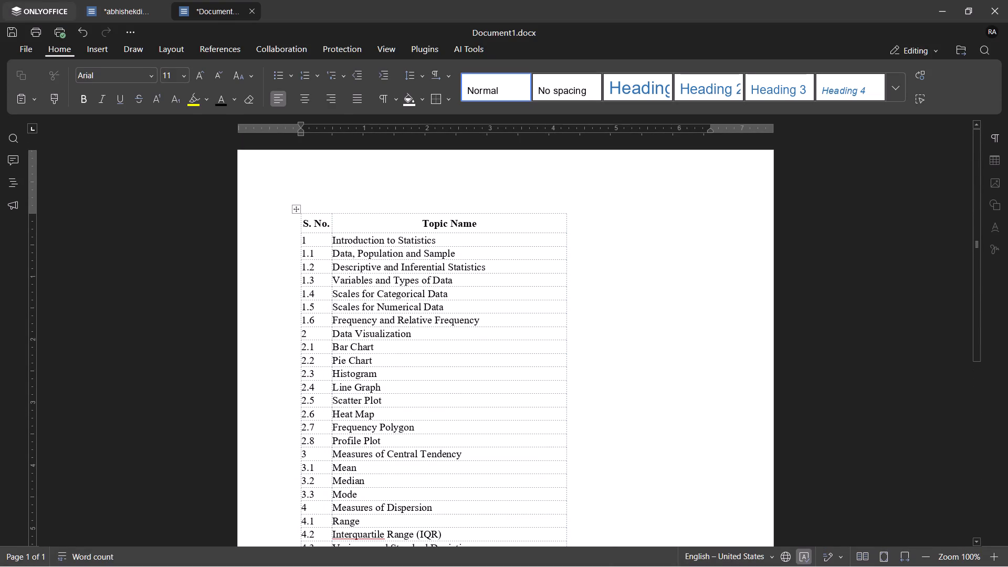
click(302, 218)
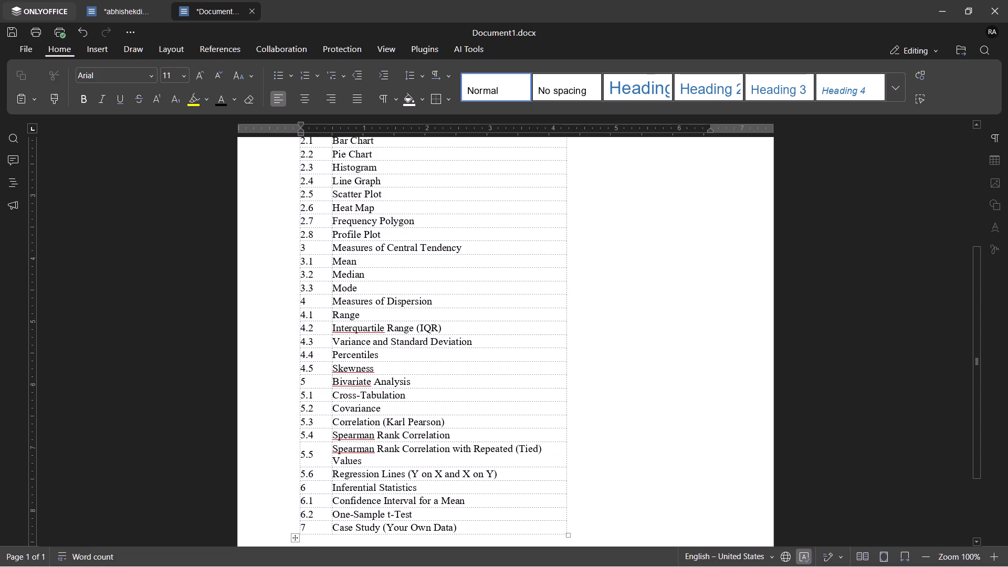
scroll(332, 215, up, 4)
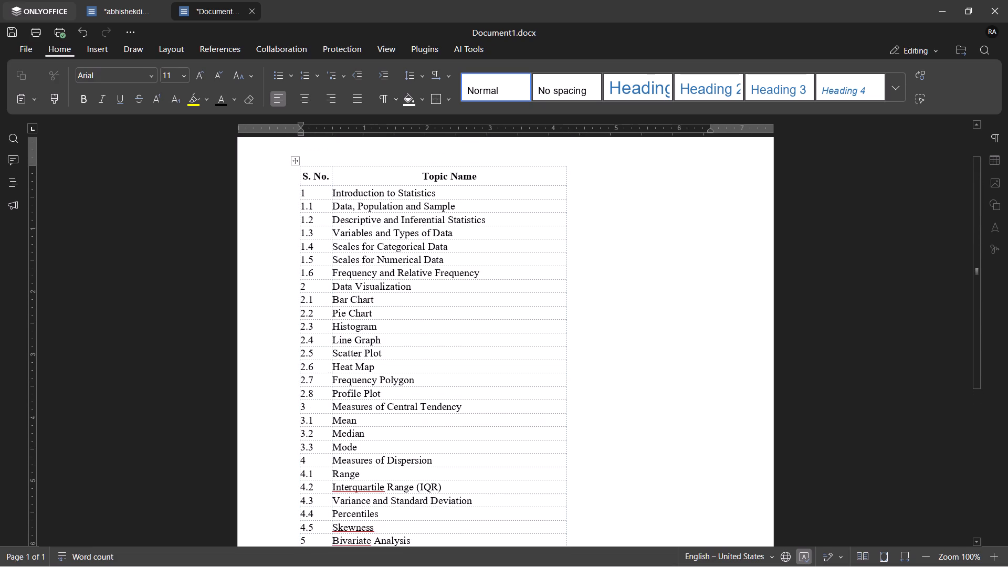
Back in abhishekdis.docx, copy all four columns of the contents table, from the header row through row 6.2.
click(111, 7)
right_click(421, 419)
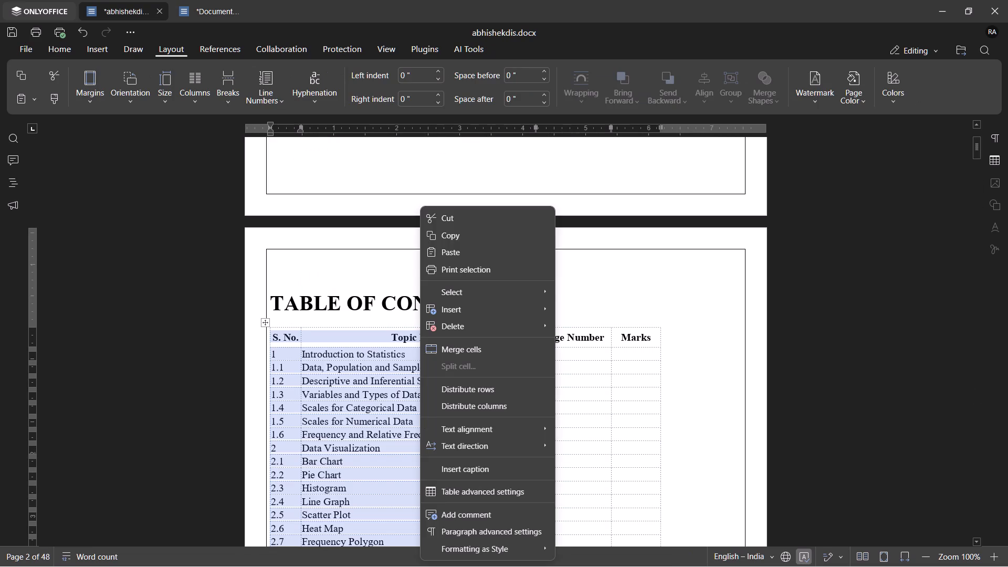
click(365, 261)
triple_click(277, 342)
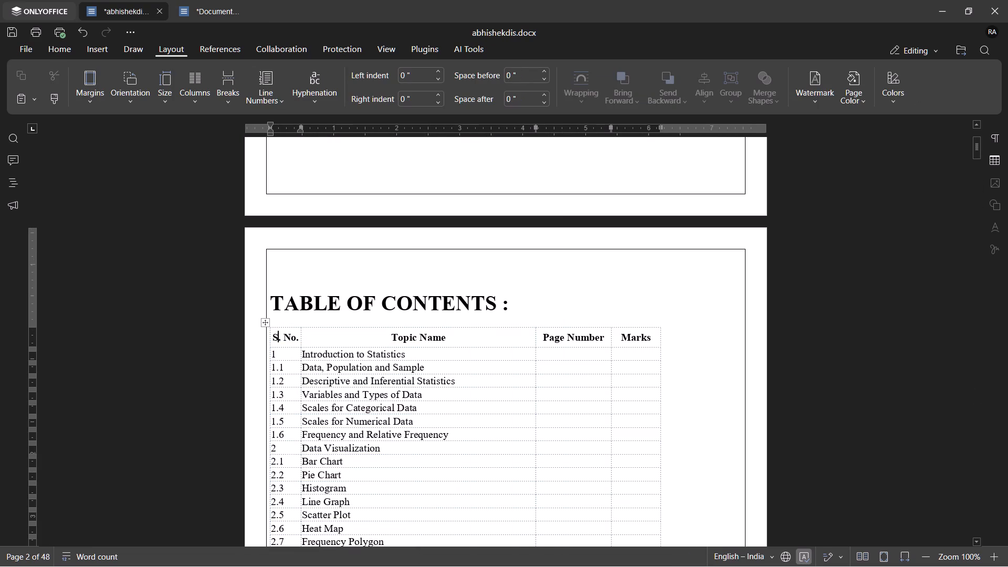
click(277, 342)
drag(273, 341, 524, 424)
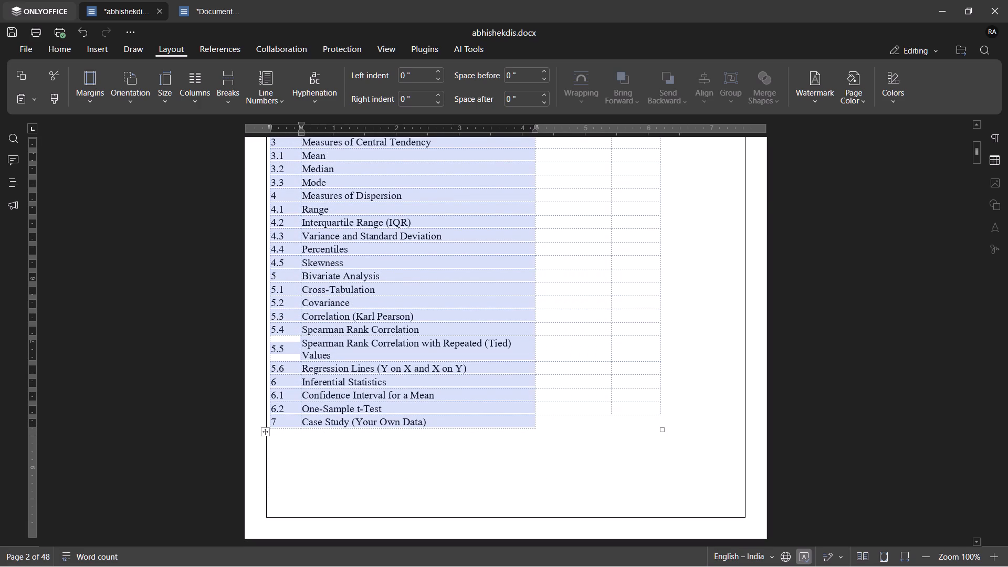
drag(627, 408, 461, 356)
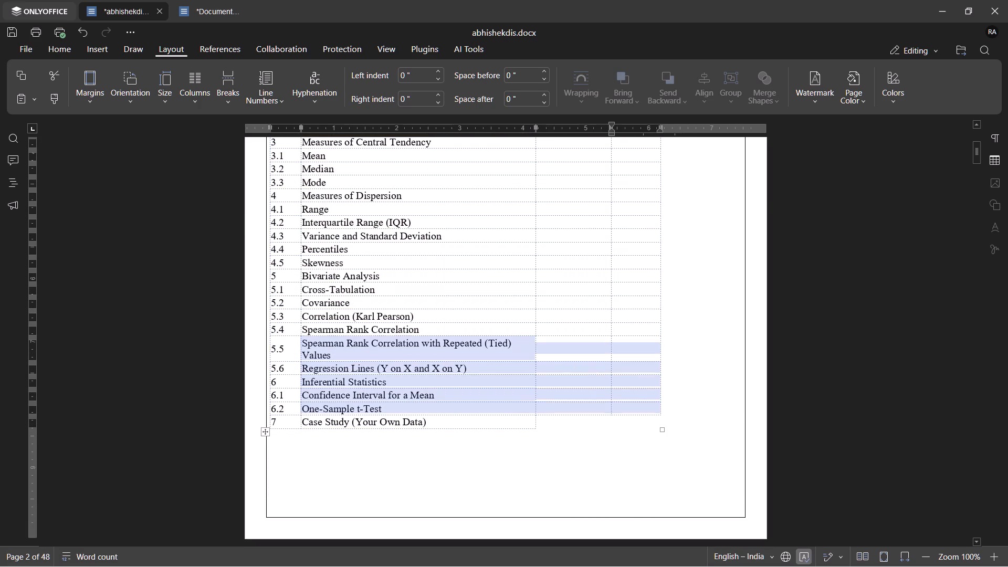
drag(461, 356, 276, 131)
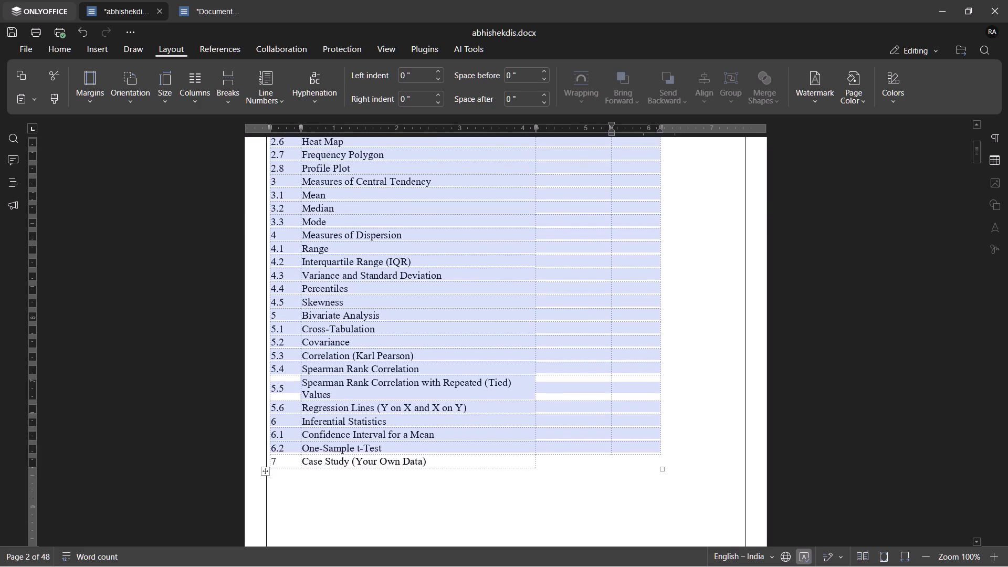
drag(276, 131, 245, 233)
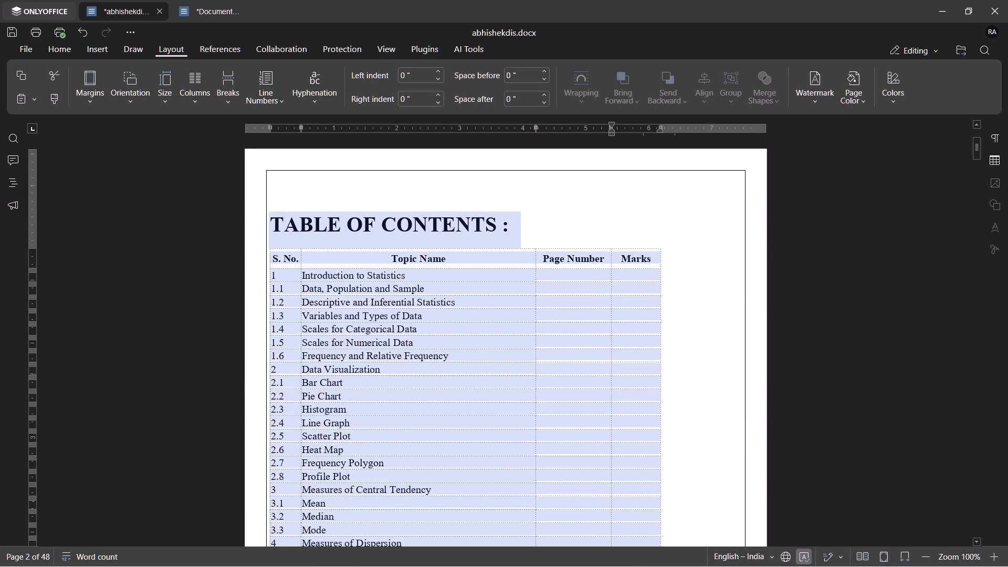
drag(245, 233, 271, 262)
key(ctrl+c)
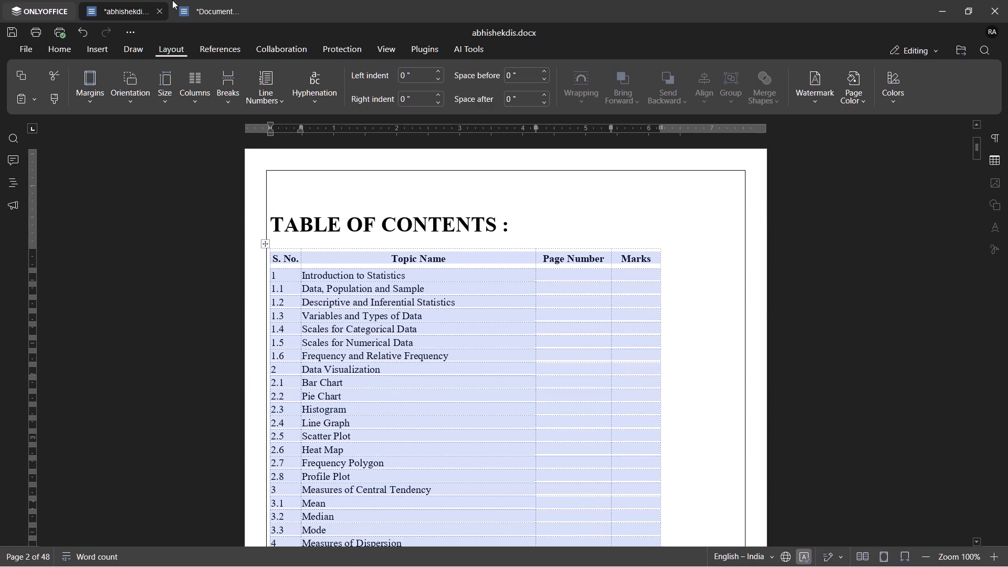
Return to the new document and delete the space inside the S. No. header of the pasted table.
click(178, 10)
click(311, 173)
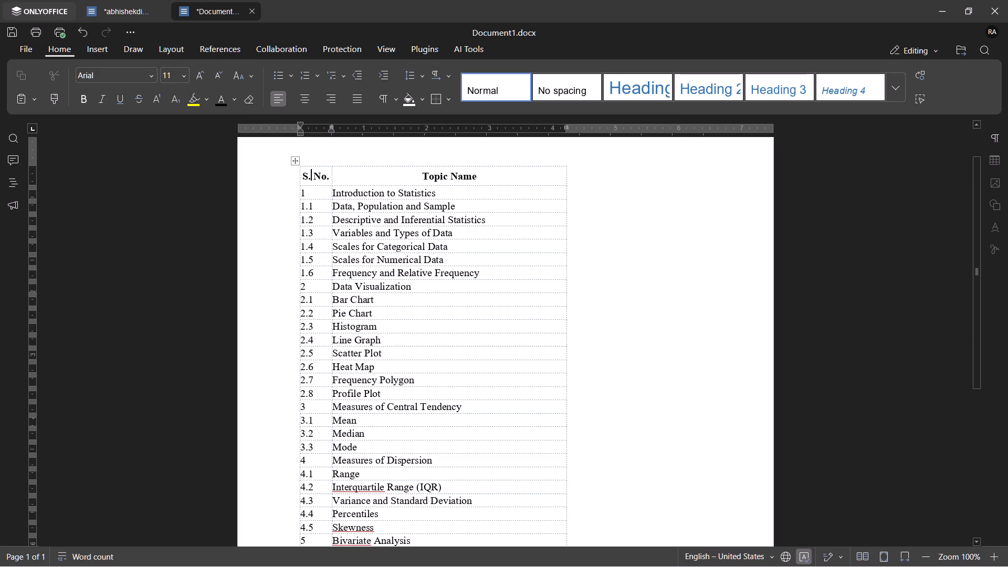
key(Delete)
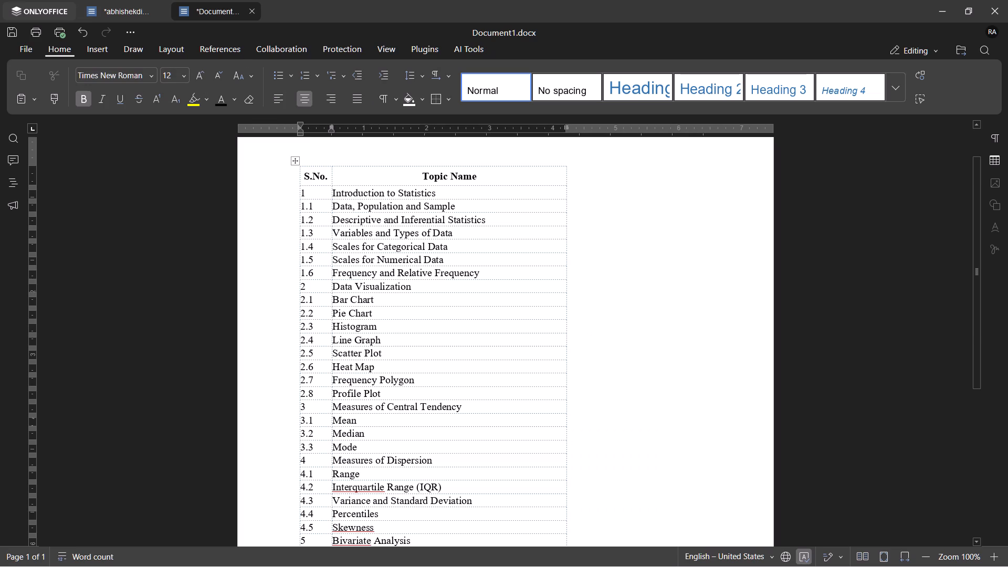
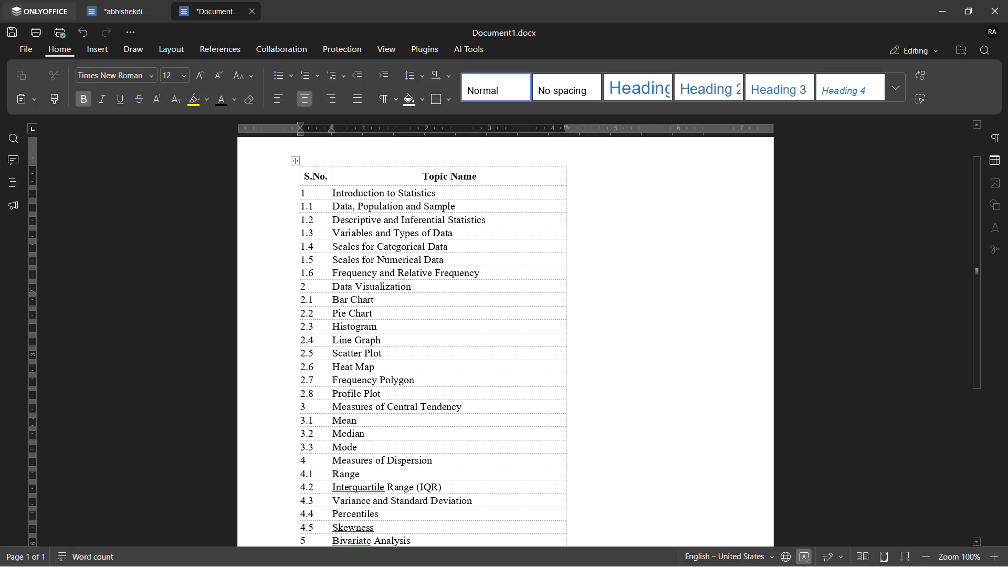
Paste the copied four-column contents table below the two-column table in the new document, leaving blank lines between them.
scroll(357, 190, down, 6)
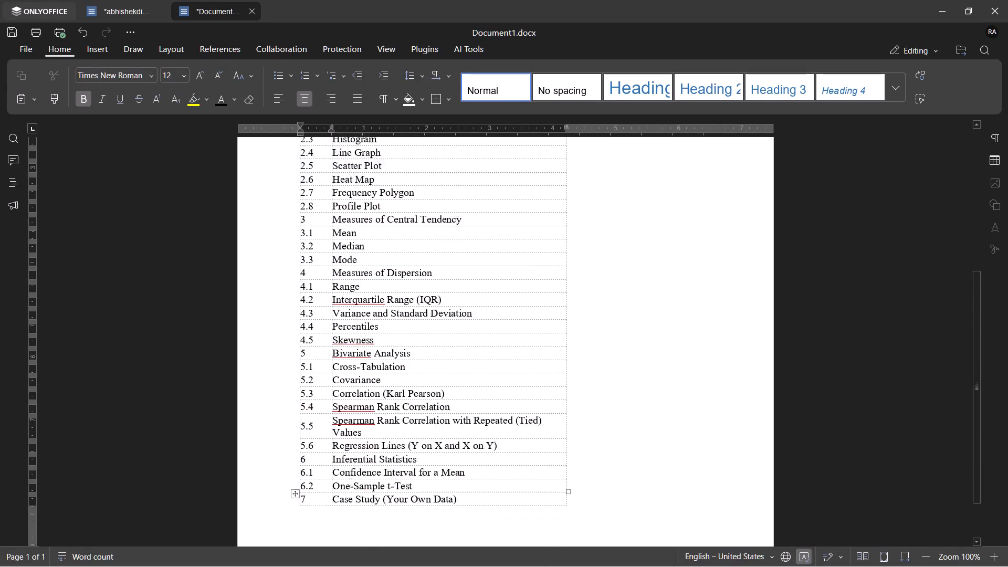
scroll(357, 190, down, 7)
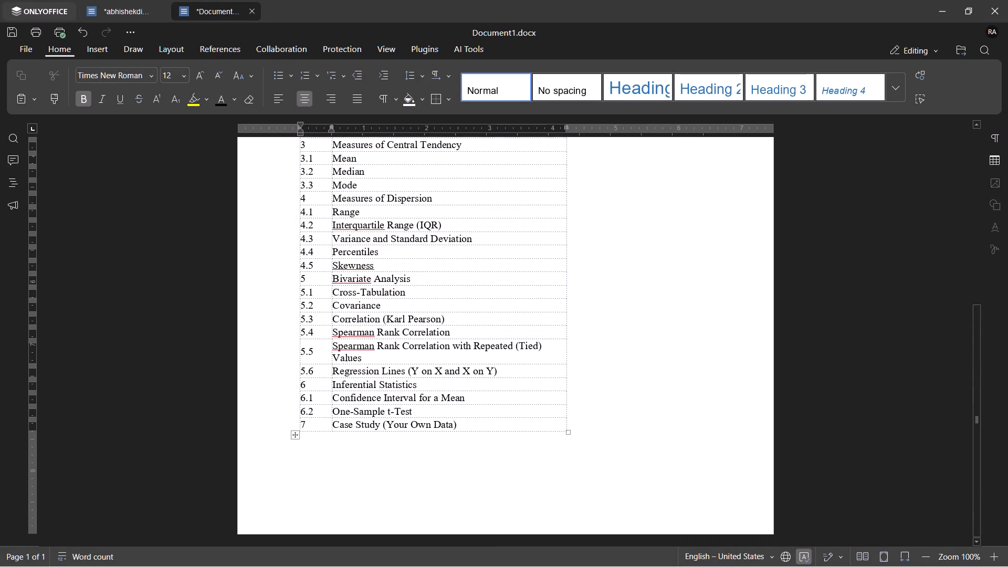
click(388, 472)
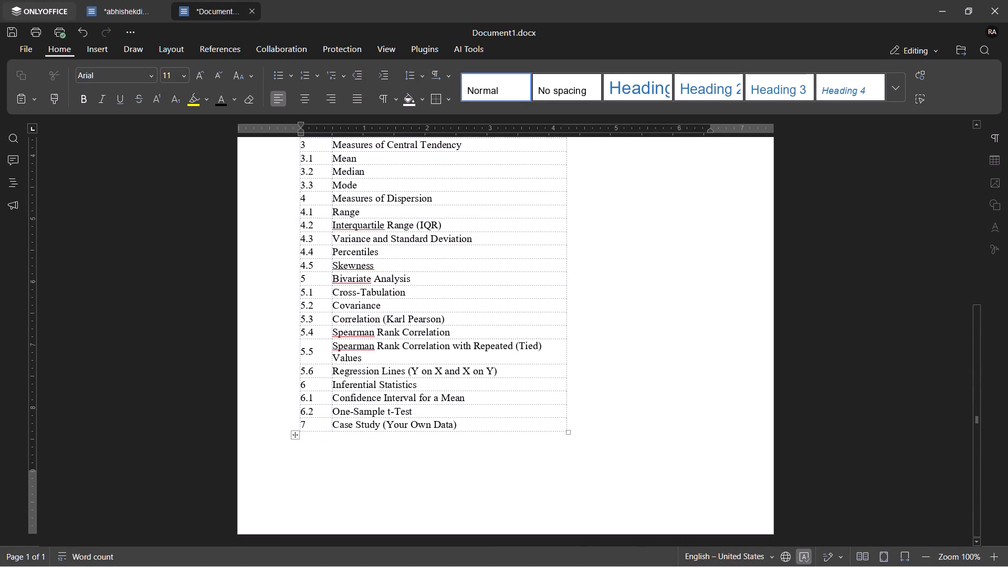
scroll(439, 397, up, 3)
scroll(439, 397, down, 8)
click(654, 436)
key(Return)
key(Return)
key(ctrl+v)
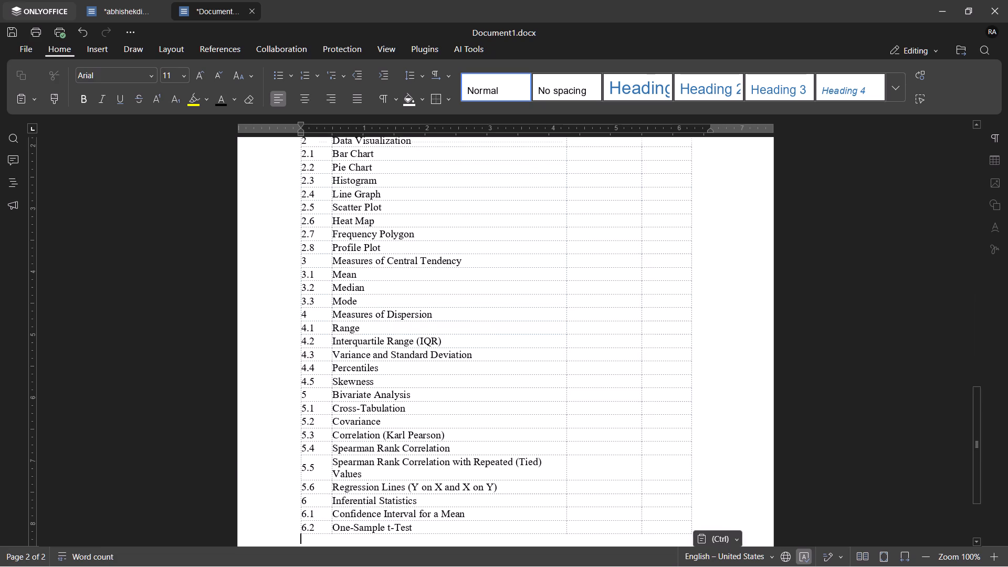
scroll(654, 436, down, 2)
scroll(654, 436, up, 4)
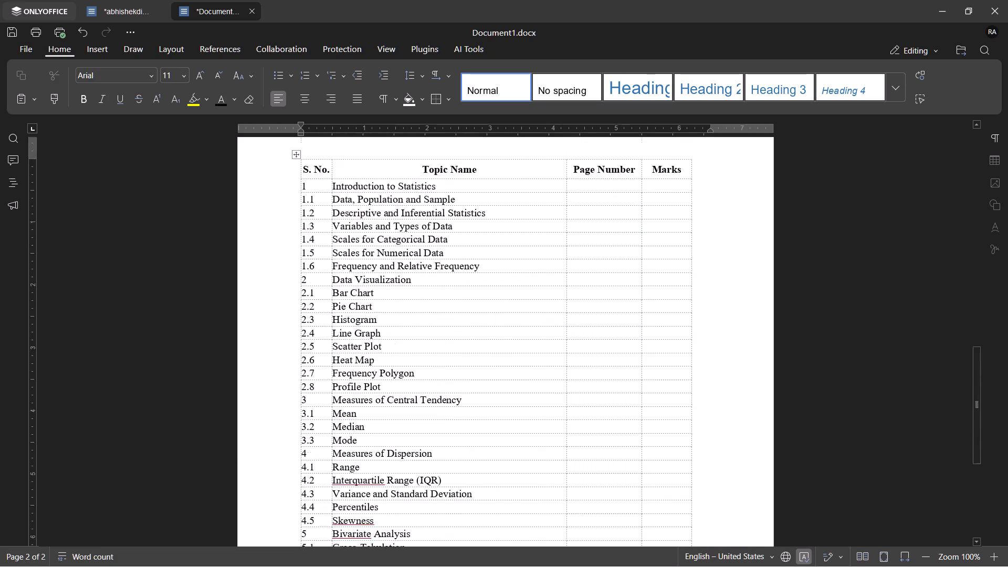
scroll(654, 436, up, 1)
scroll(654, 436, down, 2)
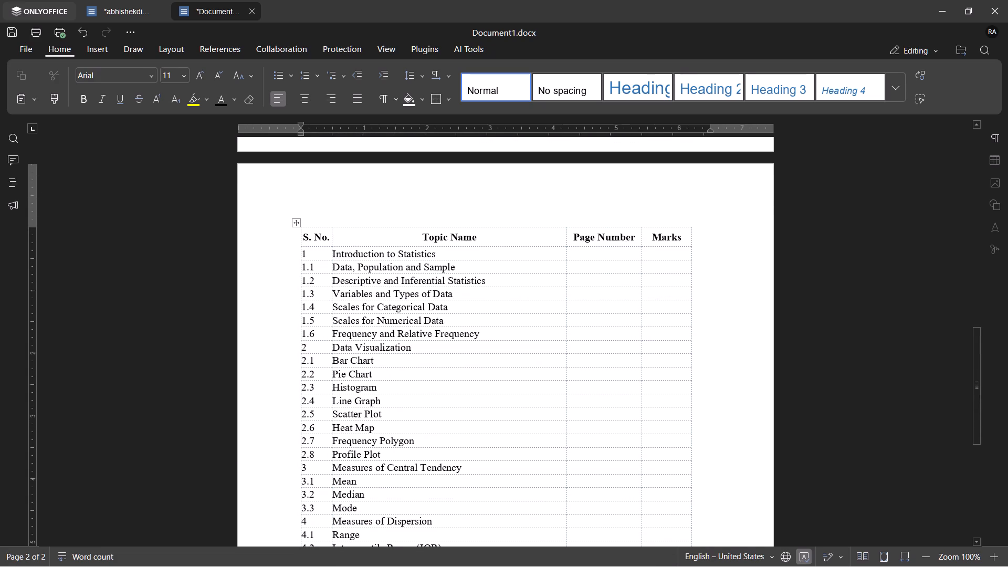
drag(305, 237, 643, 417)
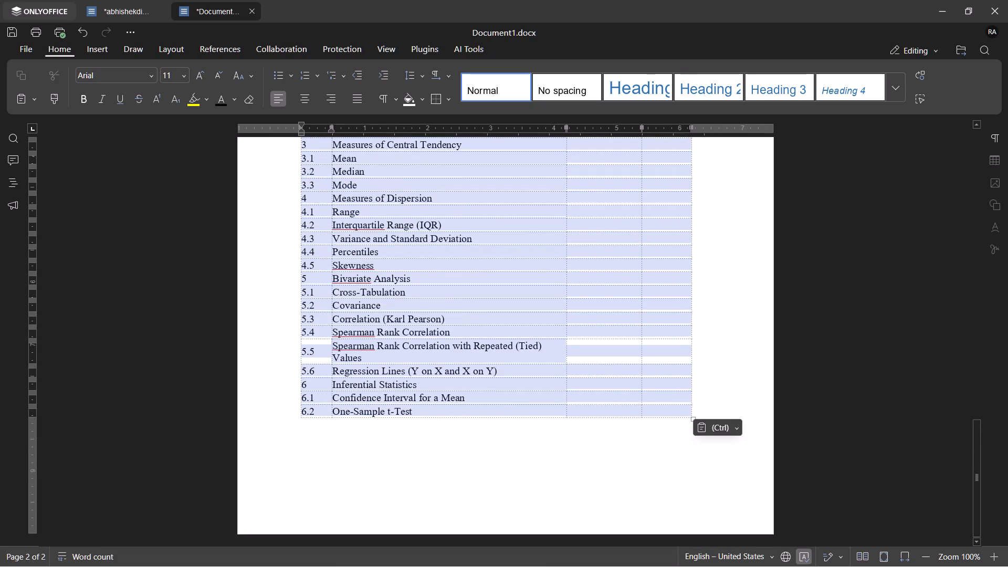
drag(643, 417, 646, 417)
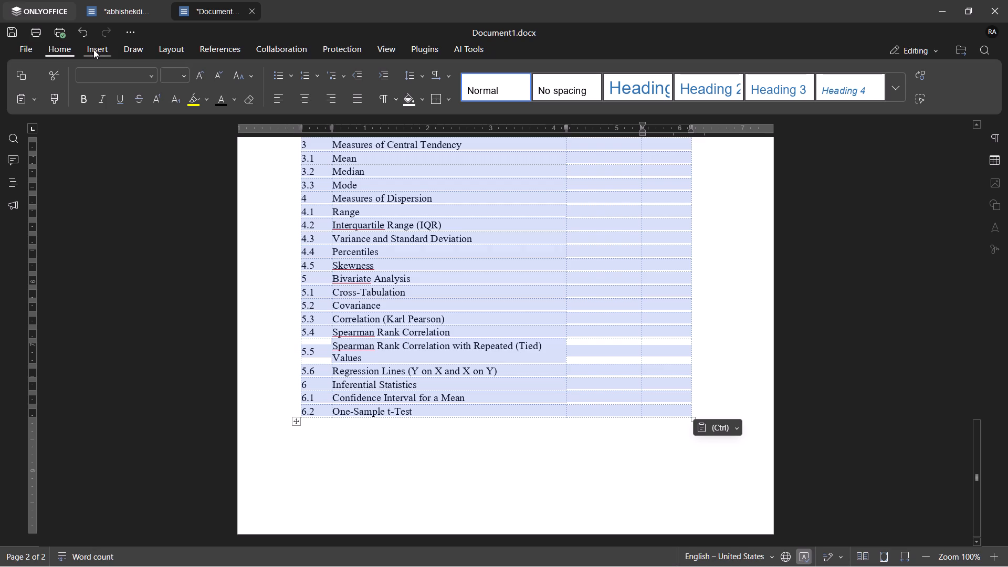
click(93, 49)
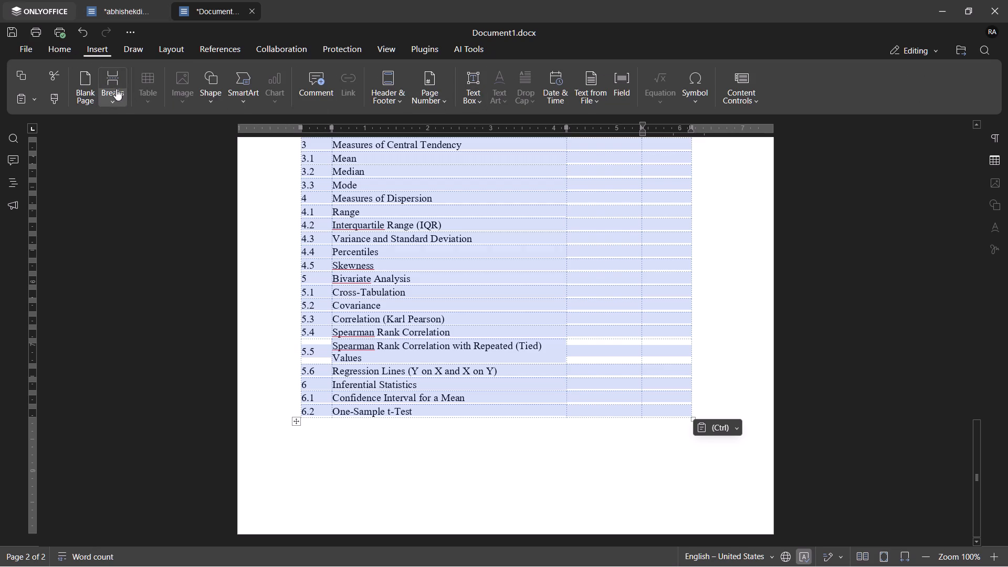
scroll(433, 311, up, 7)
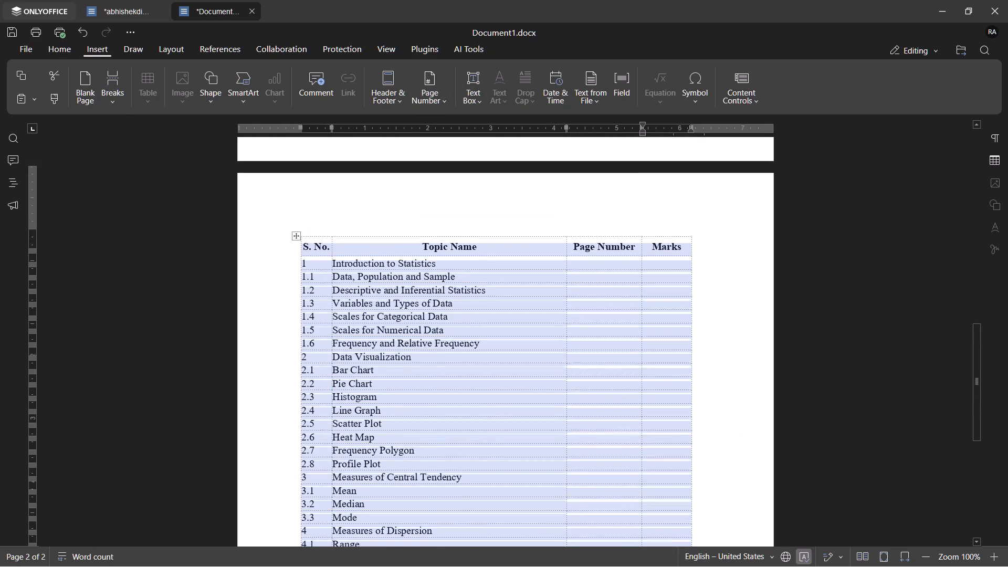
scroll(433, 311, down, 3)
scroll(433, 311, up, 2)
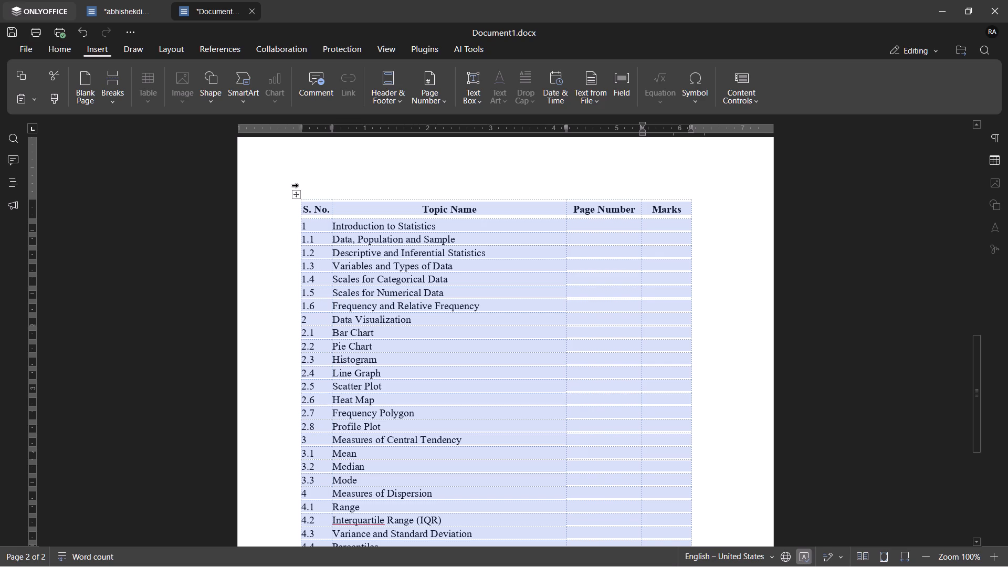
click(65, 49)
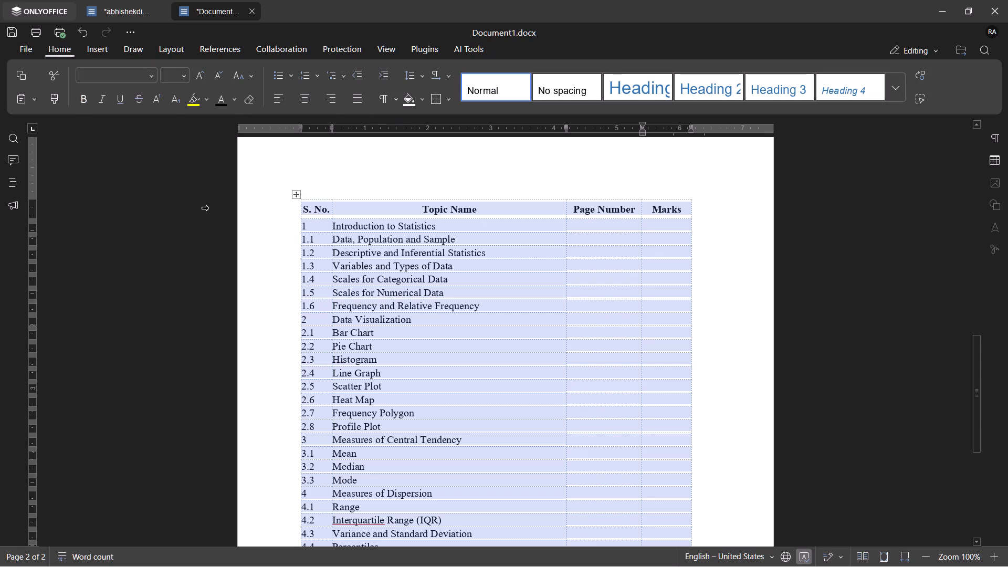
Compare the pasted four-column table in the new document with the original contents table in abhishekdis.docx.
click(123, 8)
scroll(349, 261, down, 2)
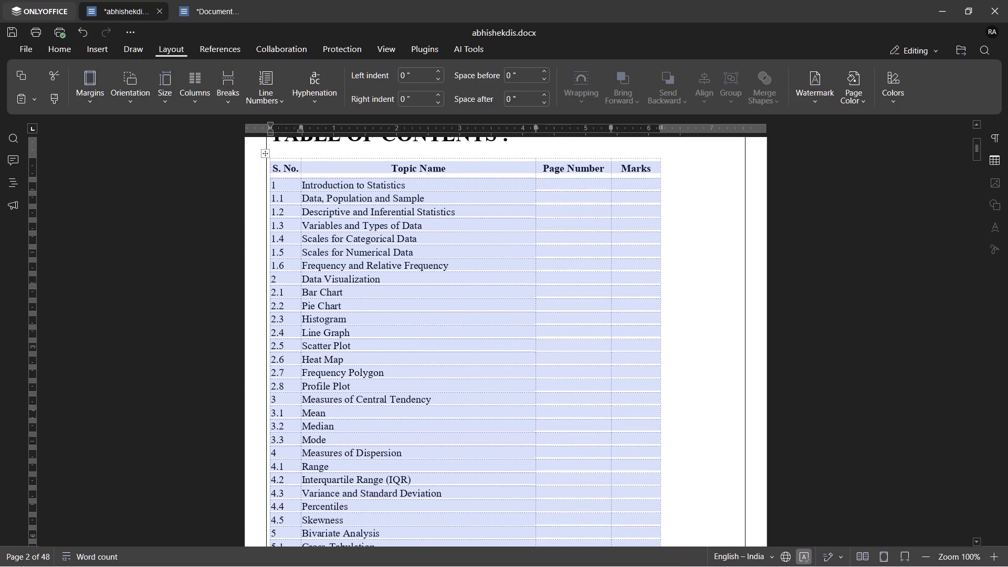
click(218, 5)
scroll(376, 276, down, 2)
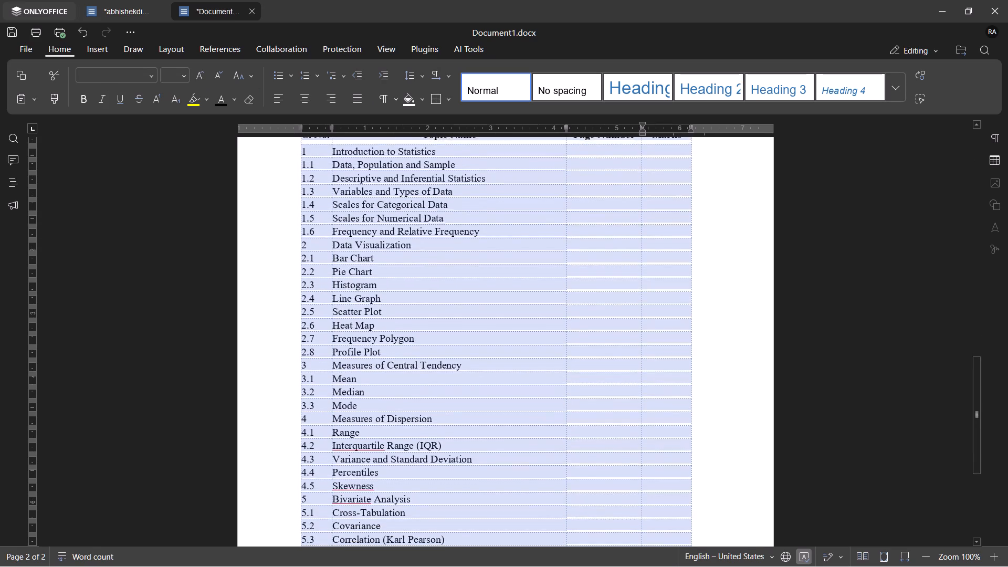
scroll(376, 276, down, 4)
scroll(376, 276, up, 4)
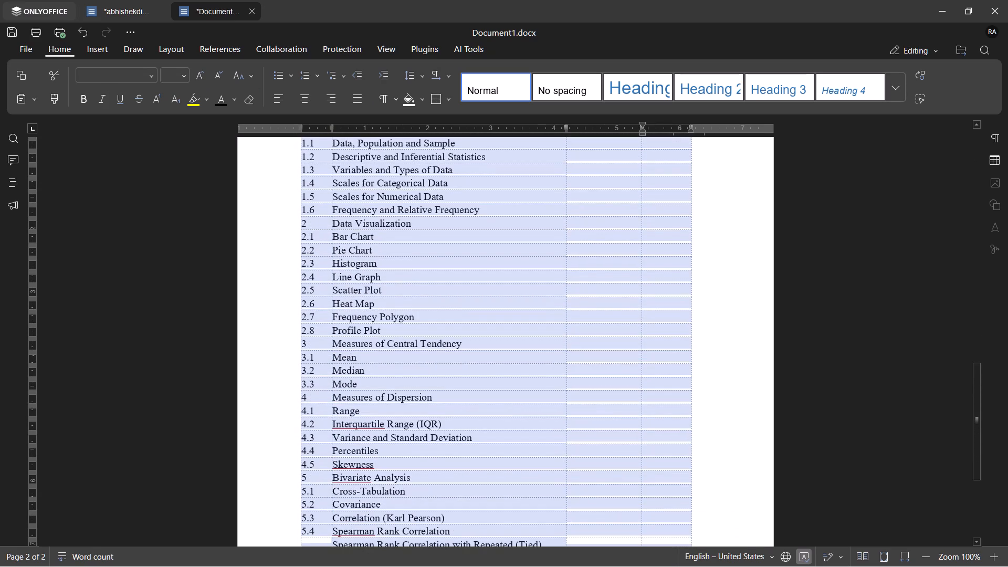
scroll(376, 276, up, 1)
scroll(369, 207, up, 1)
scroll(369, 207, down, 1)
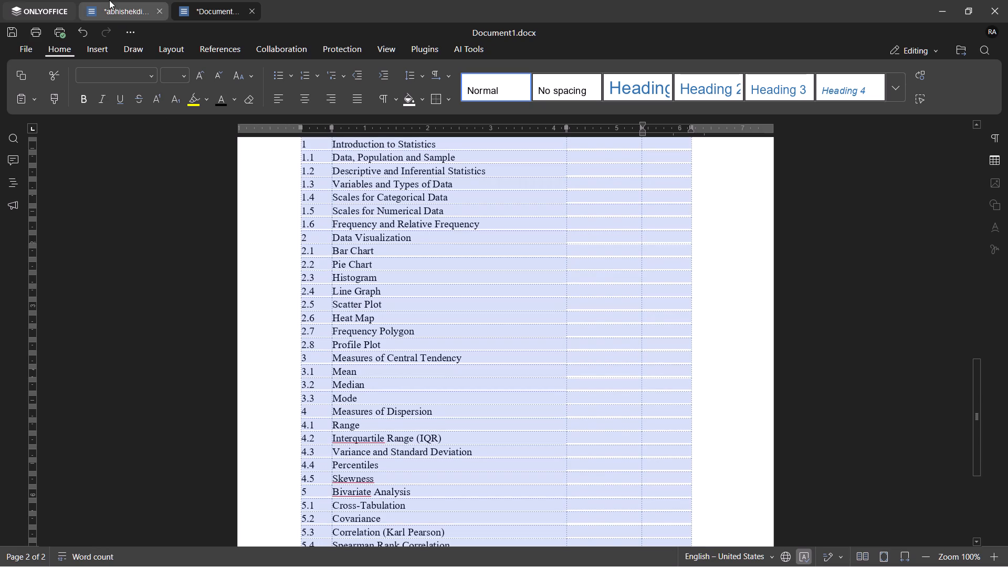
scroll(346, 330, up, 2)
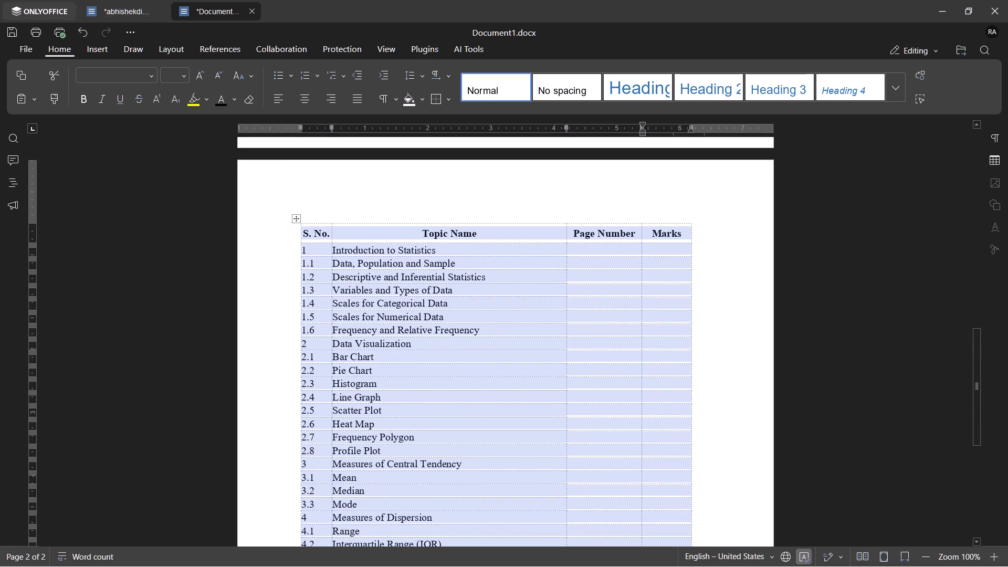
Review abhishekdis.docx from the cover page through the contents table to the start of the Introduction to Statistics chapter.
click(105, 9)
scroll(405, 337, up, 3)
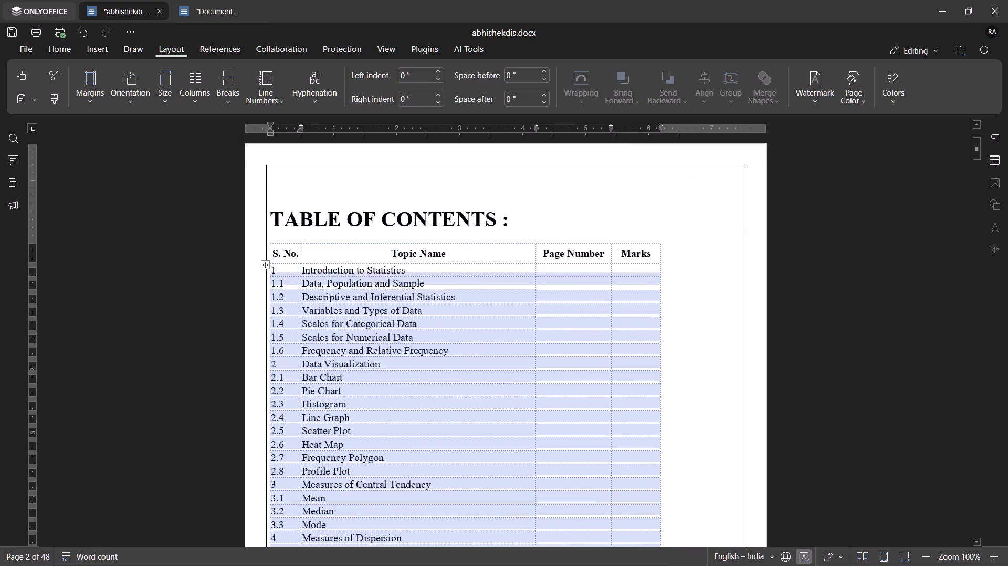
scroll(405, 337, down, 5)
scroll(405, 337, up, 12)
scroll(405, 337, down, 2)
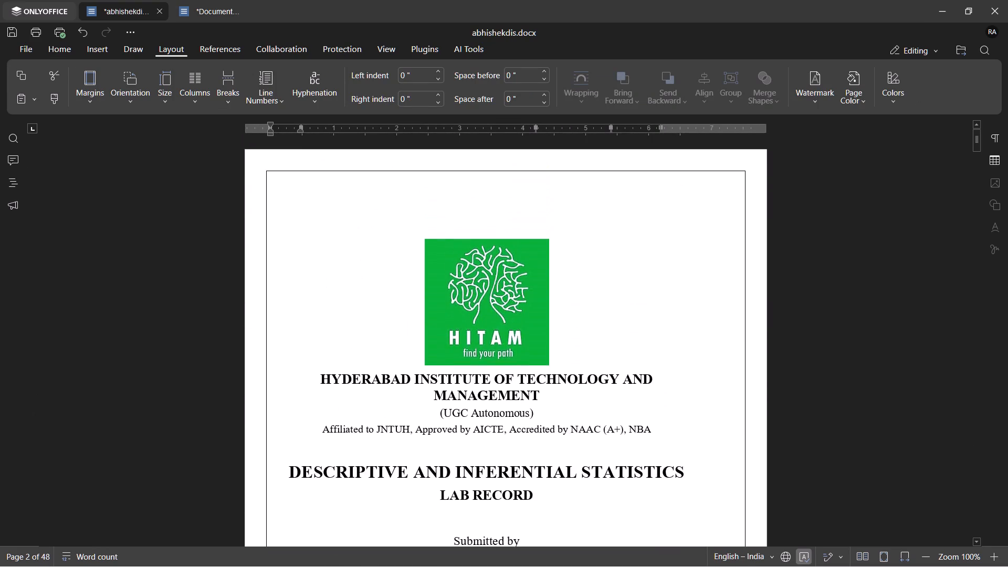
scroll(405, 337, down, 7)
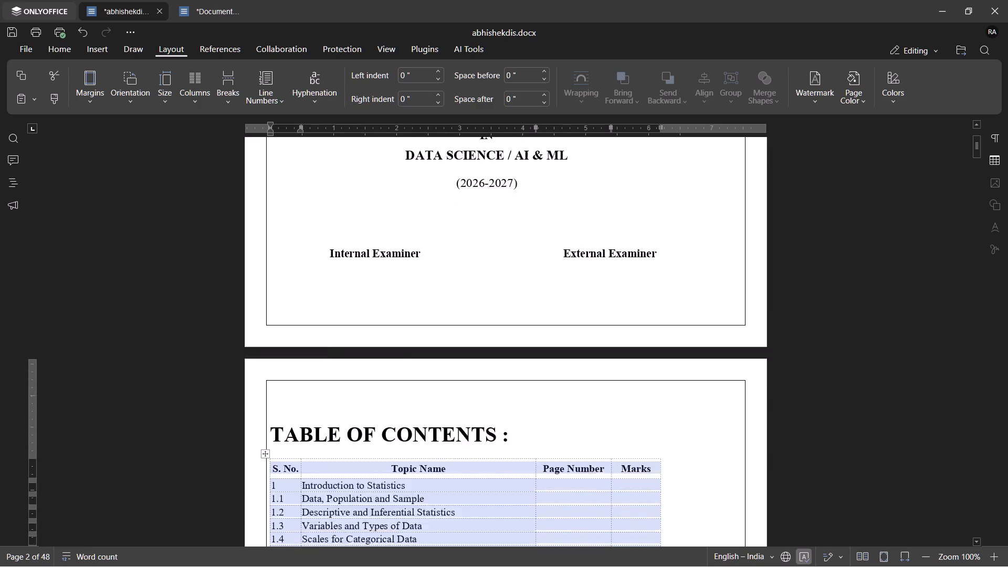
scroll(405, 337, down, 8)
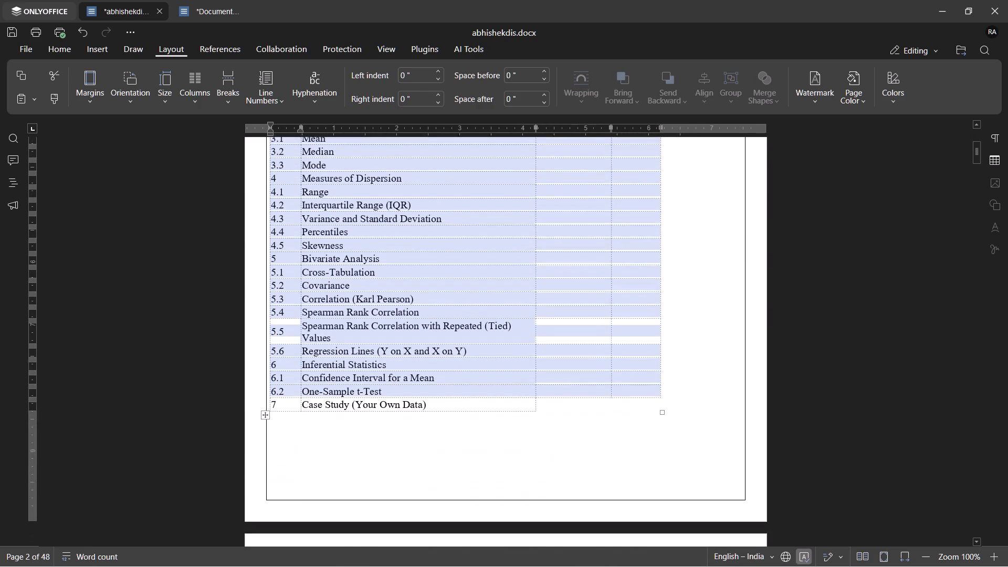
scroll(405, 337, down, 1)
click(365, 433)
scroll(365, 433, down, 3)
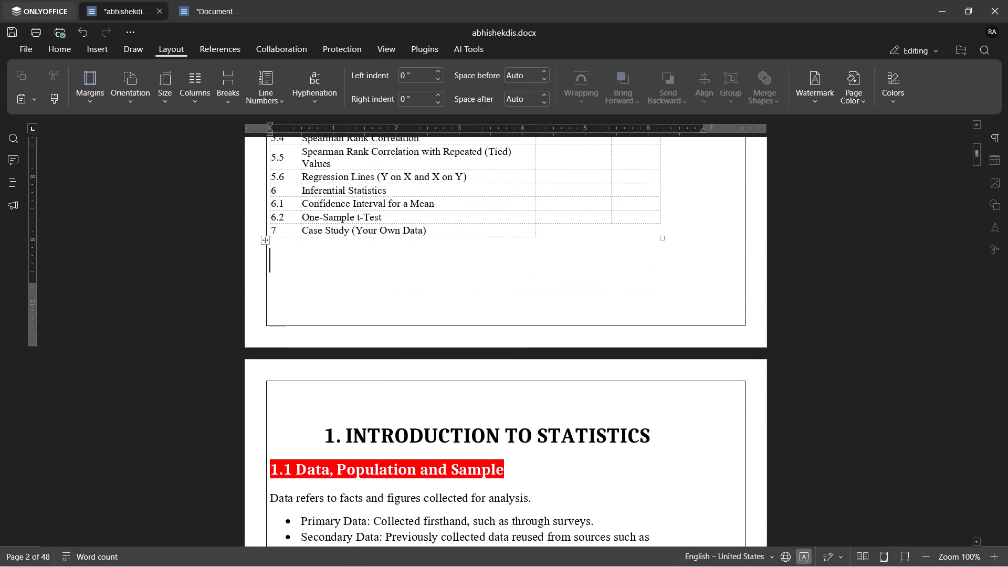
scroll(365, 433, down, 5)
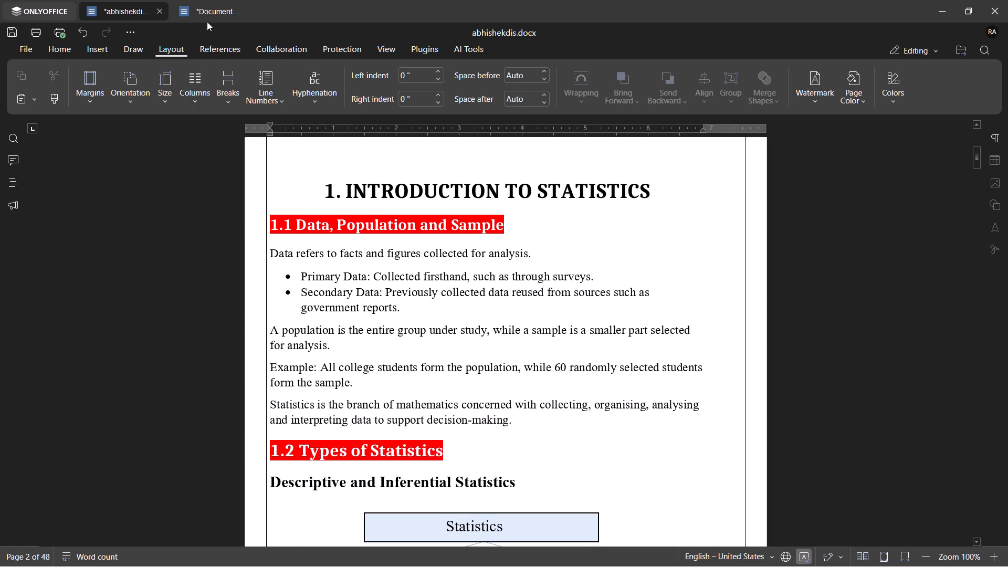
Check the new document's table entries 1.1 to 1.3 against the matching section headings in abhishekdis.docx.
click(204, 8)
scroll(297, 235, down, 1)
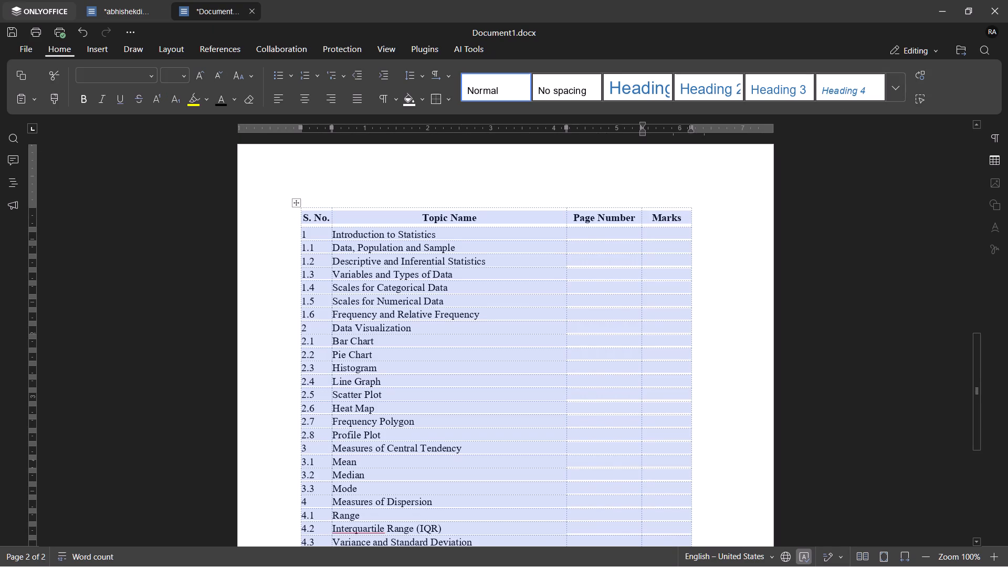
click(333, 246)
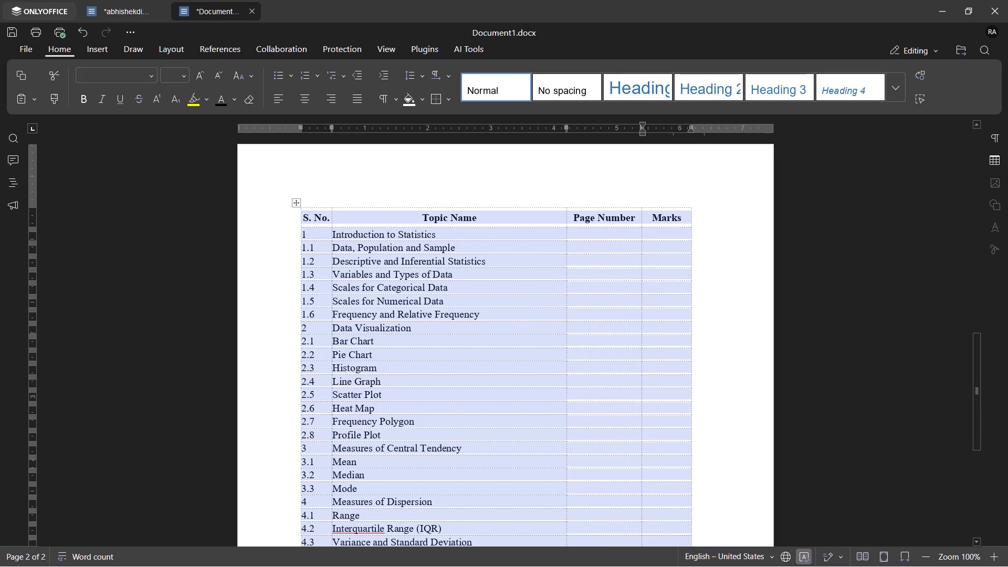
click(349, 246)
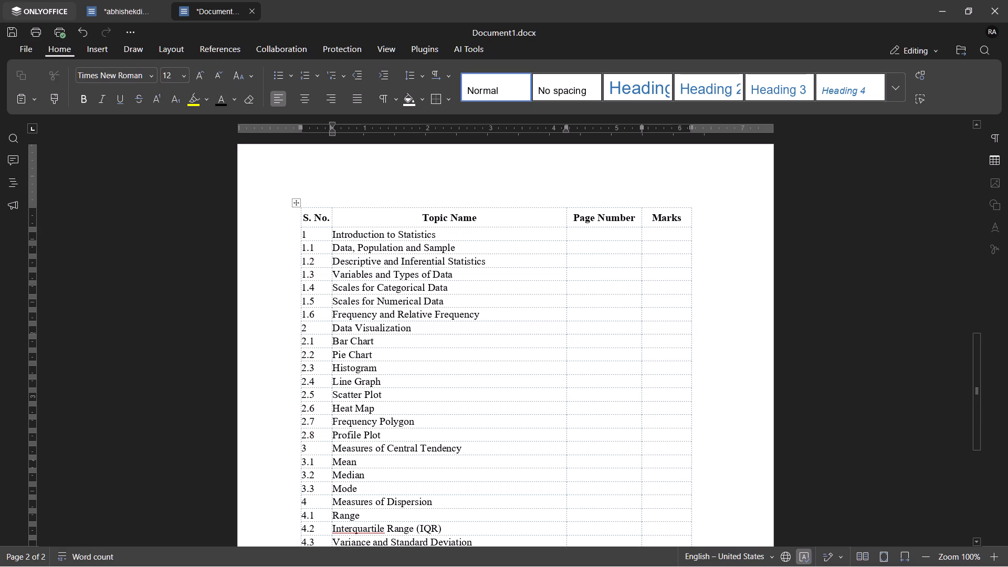
click(105, 8)
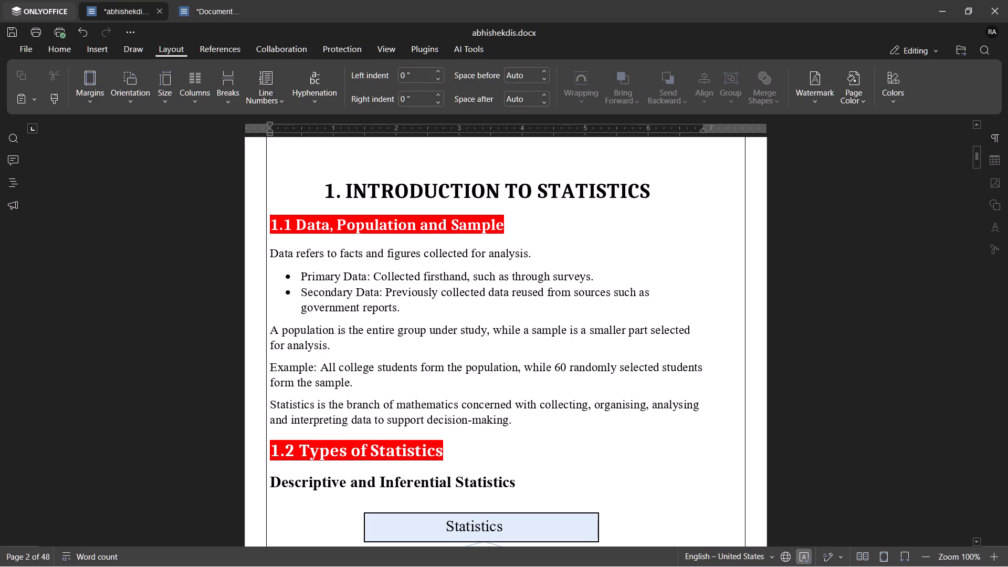
scroll(320, 240, down, 3)
click(216, 15)
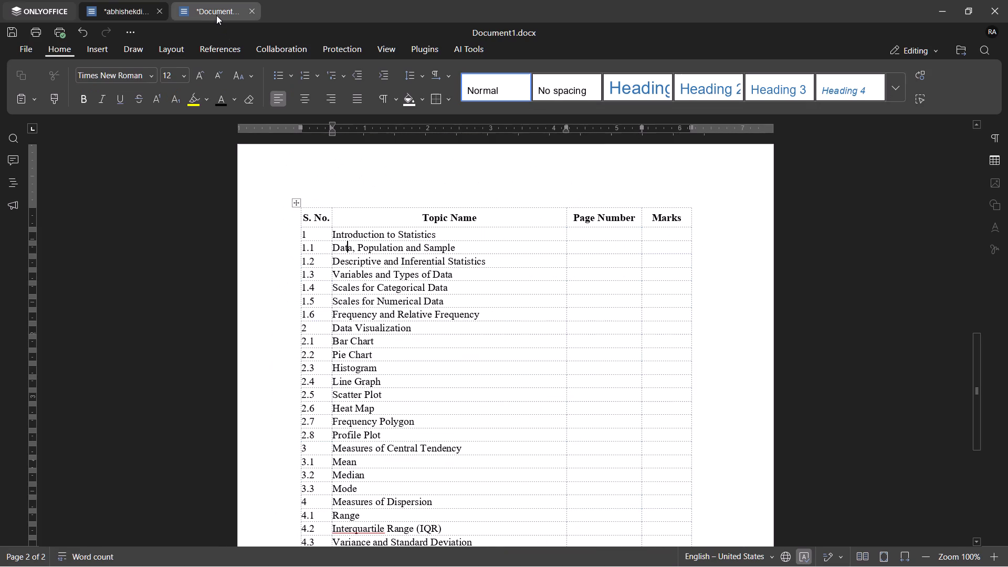
scroll(386, 300, down, 1)
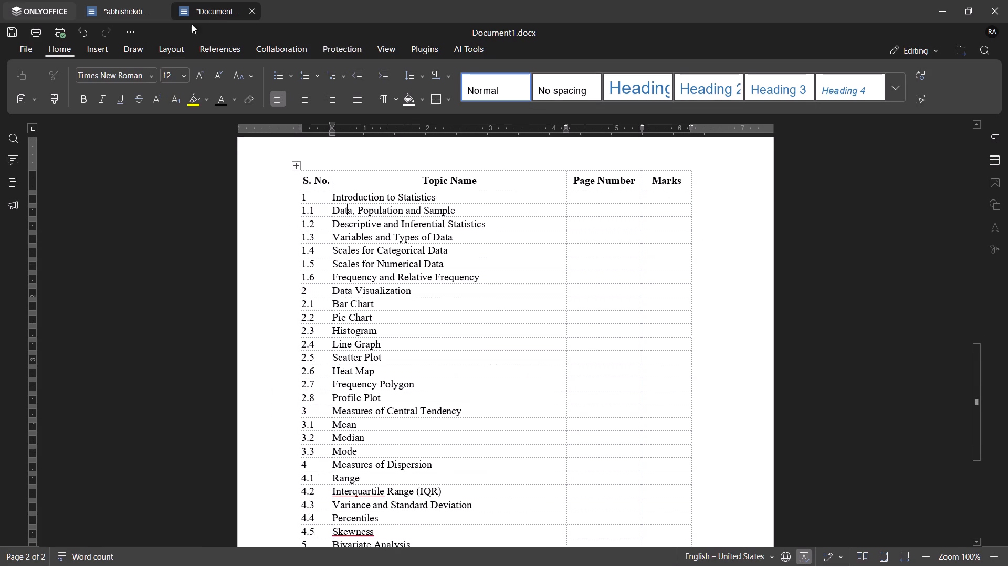
click(129, 7)
scroll(341, 281, down, 5)
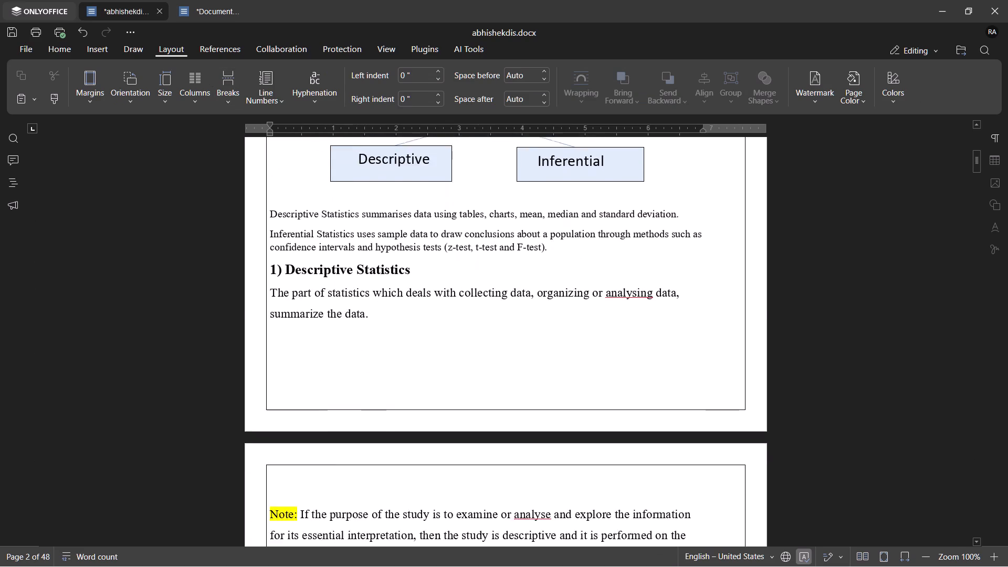
scroll(341, 281, down, 4)
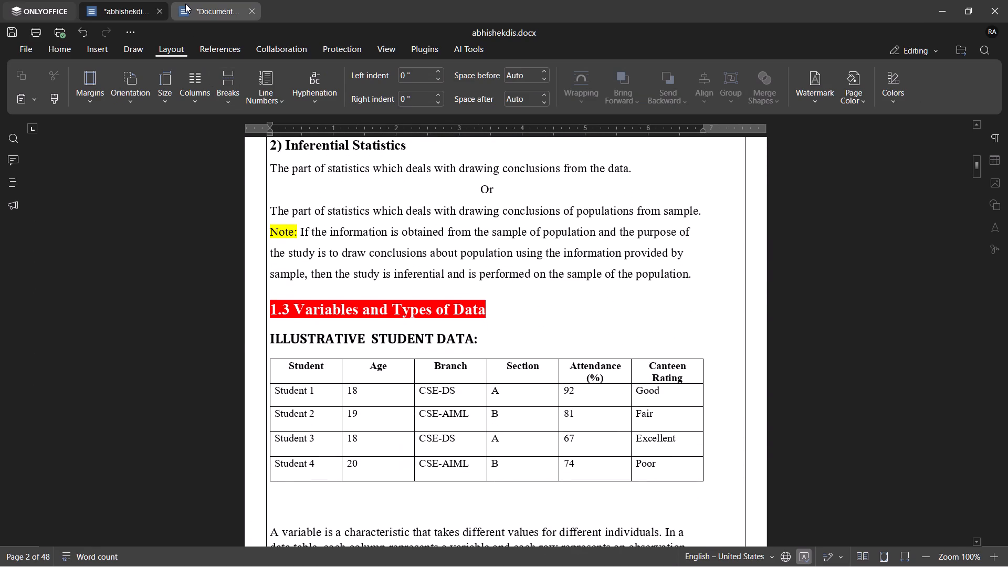
click(186, 6)
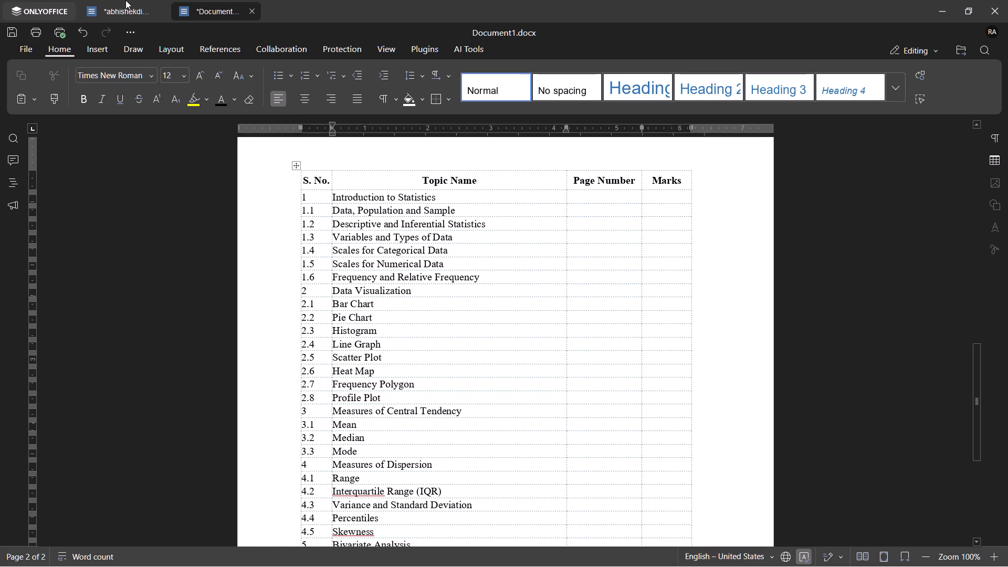
Check section headings 1.4 to 1.6 in abhishekdis.docx against the matching entries in the new document's table.
click(125, 8)
scroll(373, 418, down, 8)
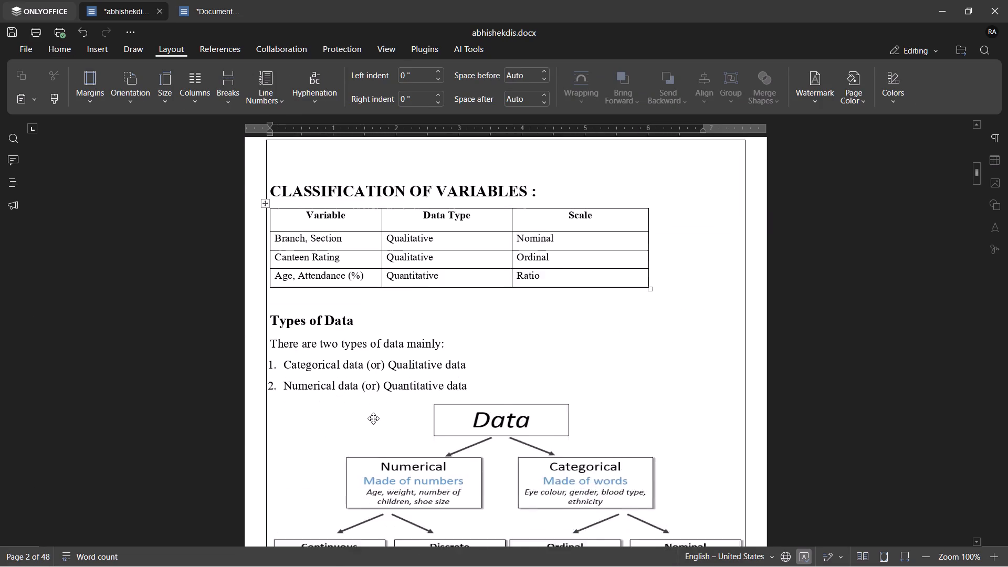
scroll(373, 418, down, 1)
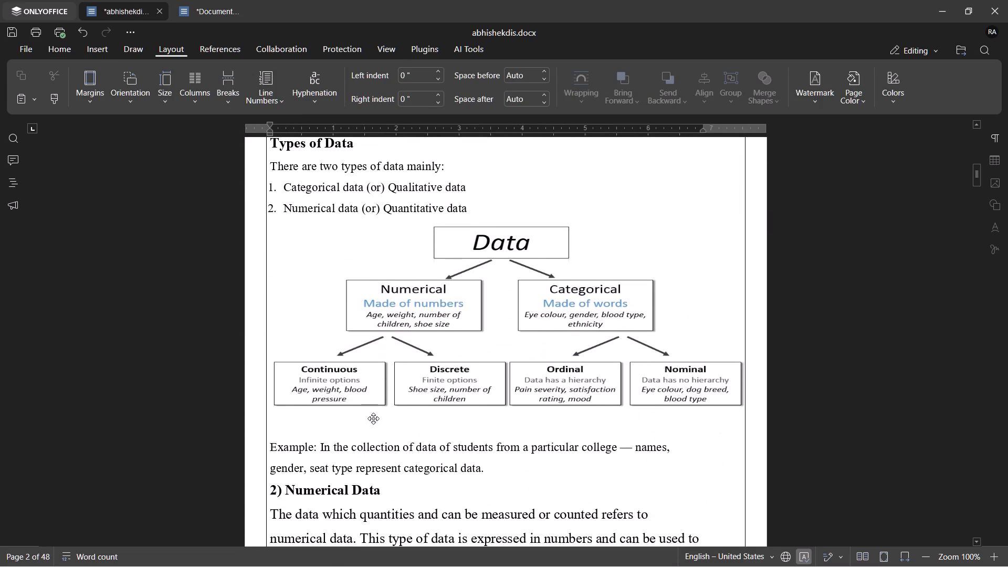
scroll(373, 418, down, 6)
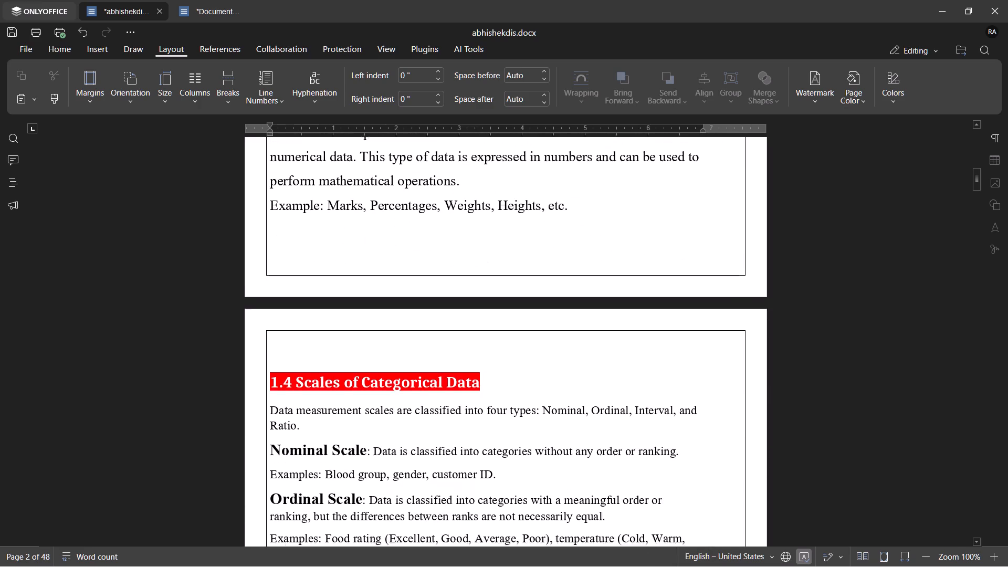
scroll(373, 418, down, 2)
click(198, 0)
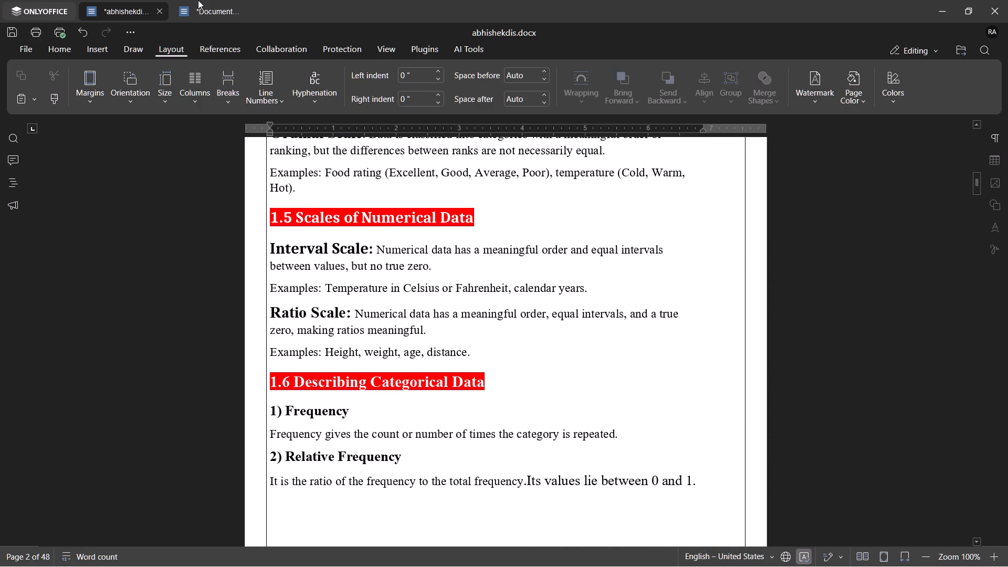
click(210, 9)
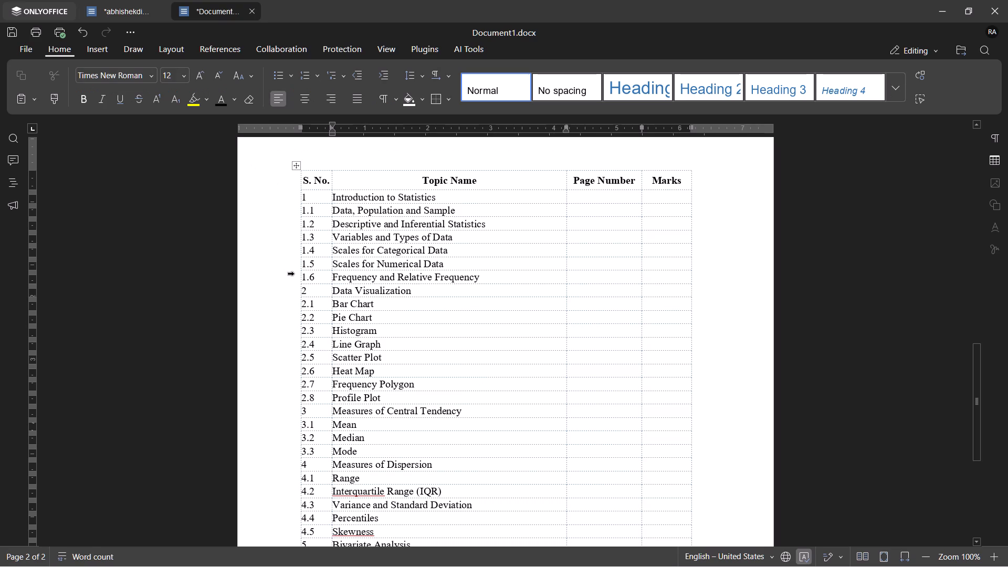
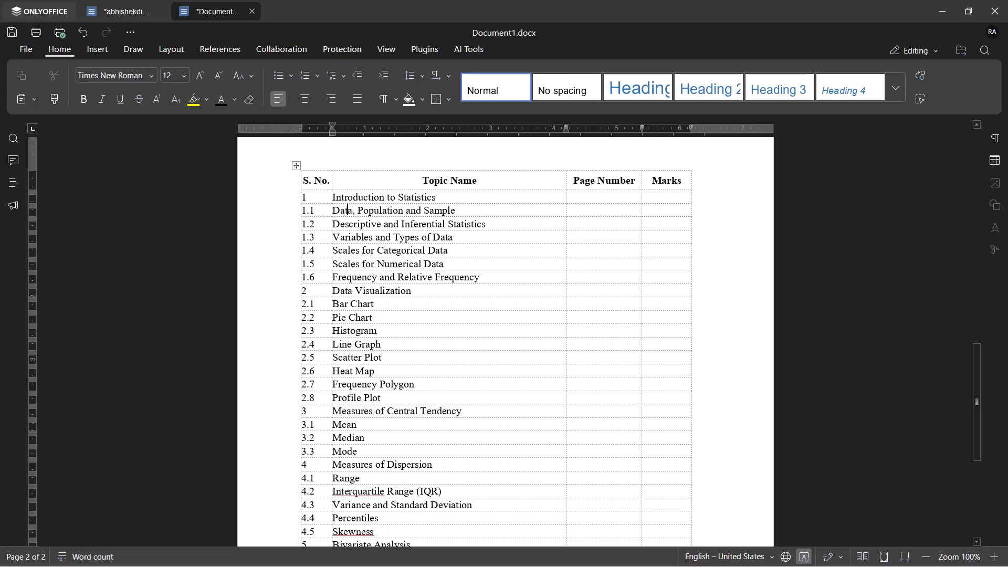
Look through the new document's four-column table and check entry 1.6 against section 1.6 in abhishekdis.docx.
scroll(411, 328, down, 9)
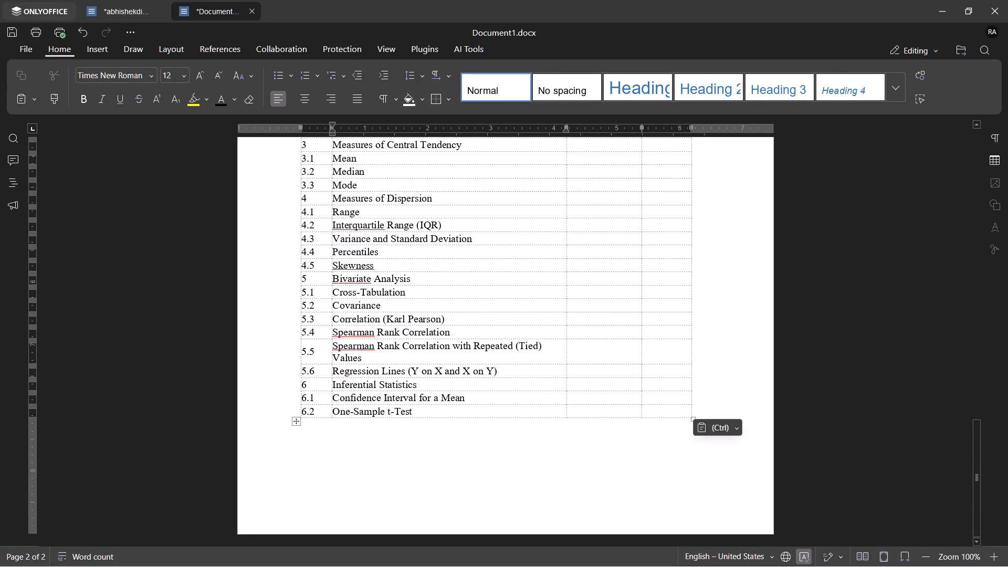
scroll(376, 333, up, 5)
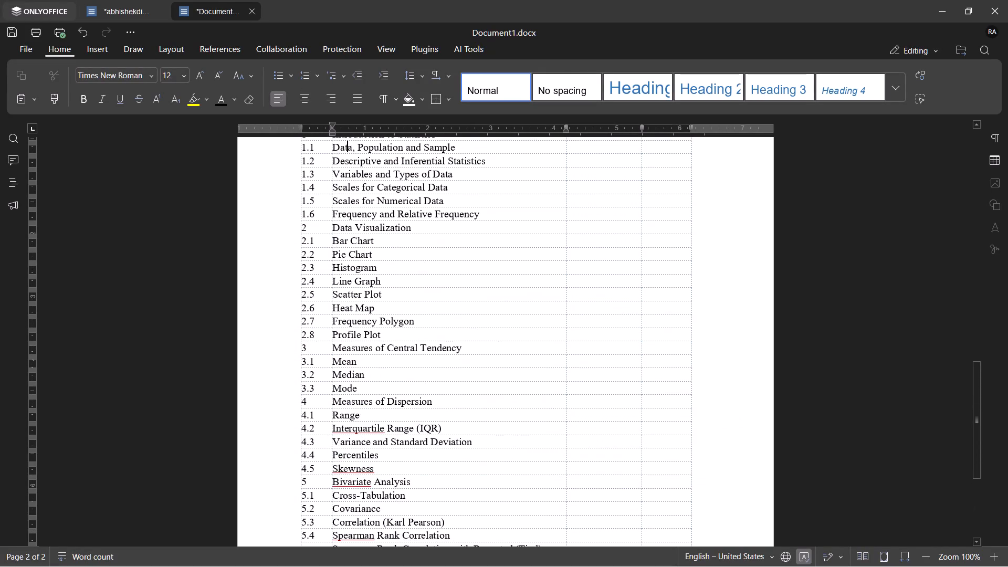
scroll(359, 393, up, 4)
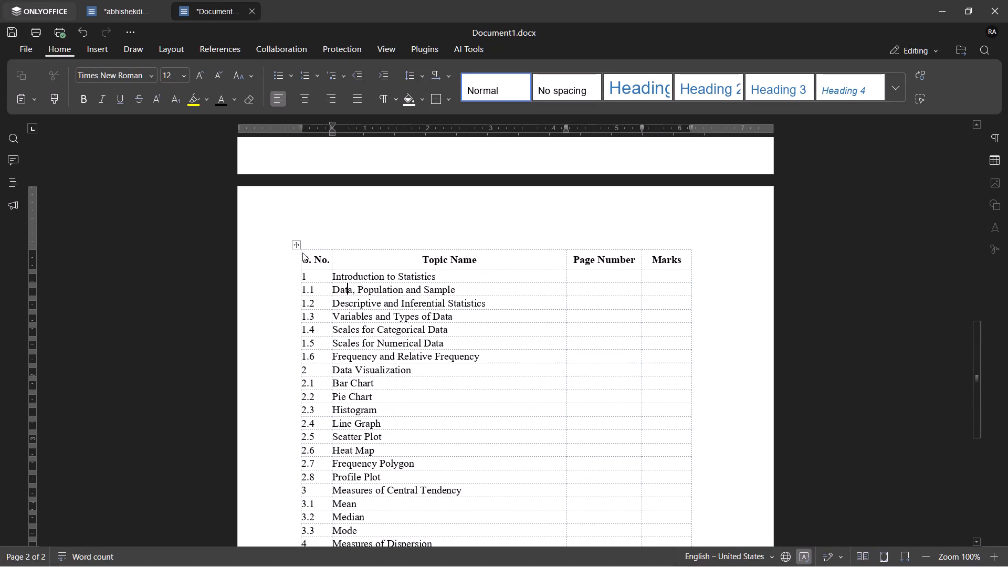
click(128, 3)
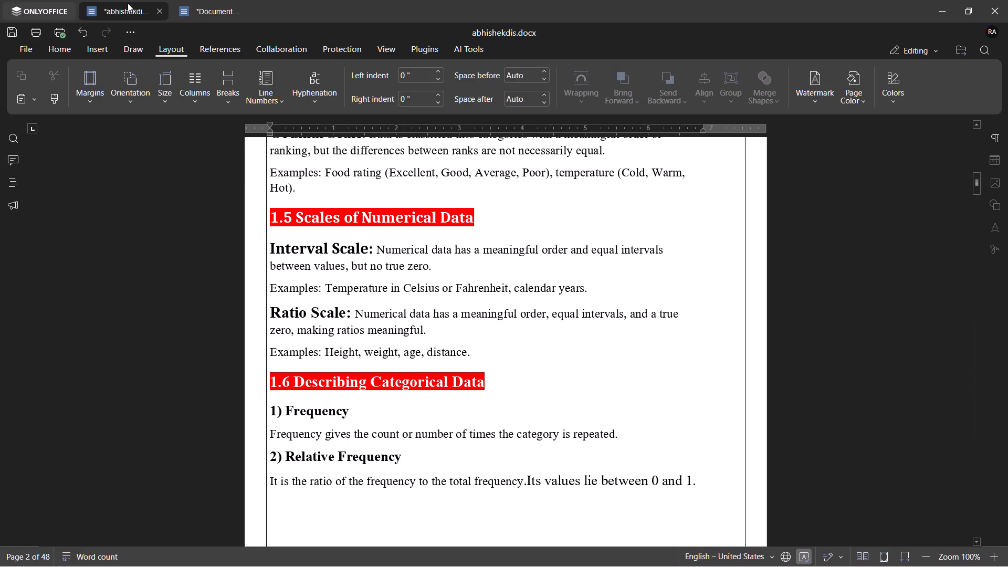
scroll(288, 223, down, 4)
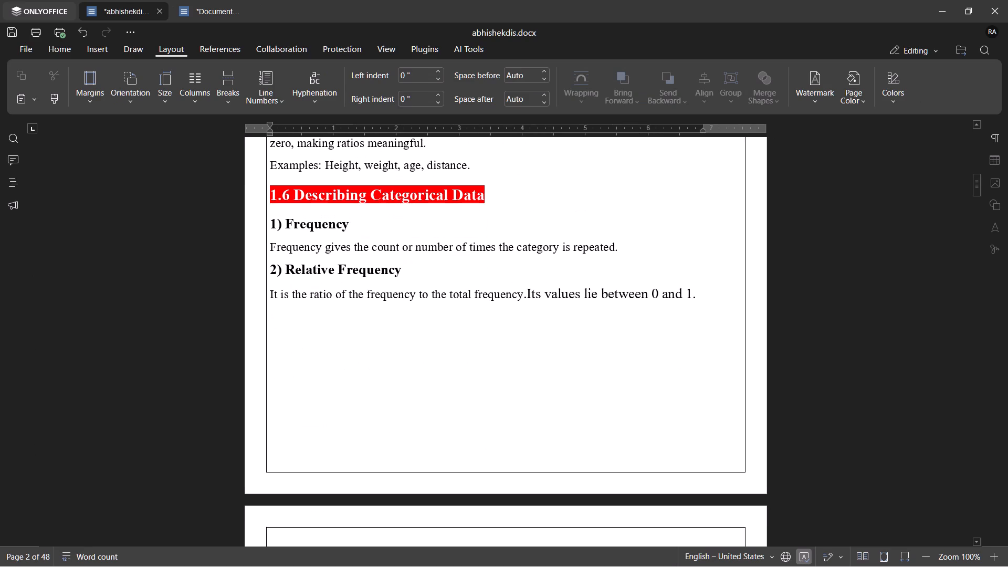
scroll(288, 223, down, 2)
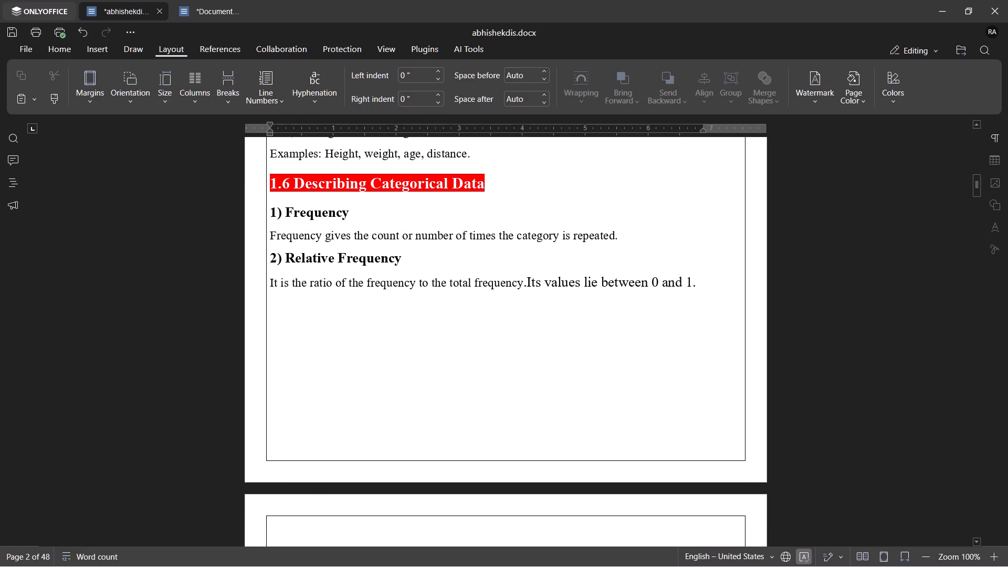
click(206, 13)
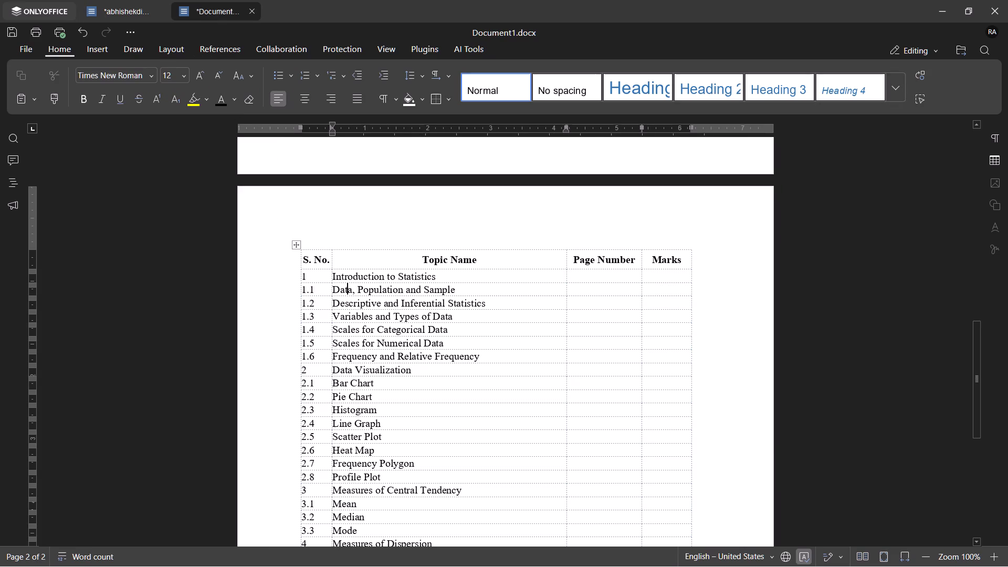
click(122, 4)
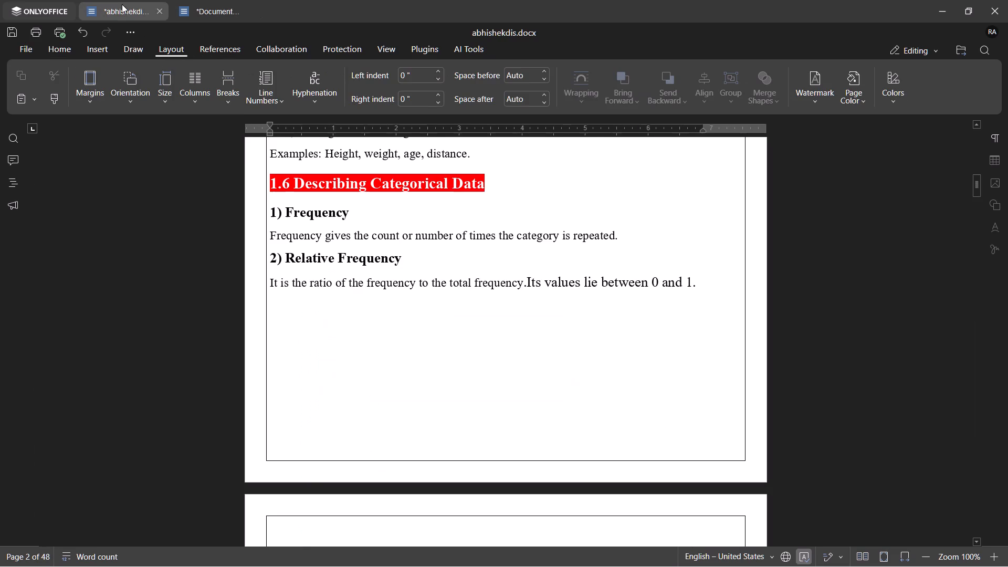
Read abhishekdis.docx from the end of section 1.6 to the 2.1 heading and compare the chapter 2 headings with the new document's table.
scroll(355, 262, down, 1)
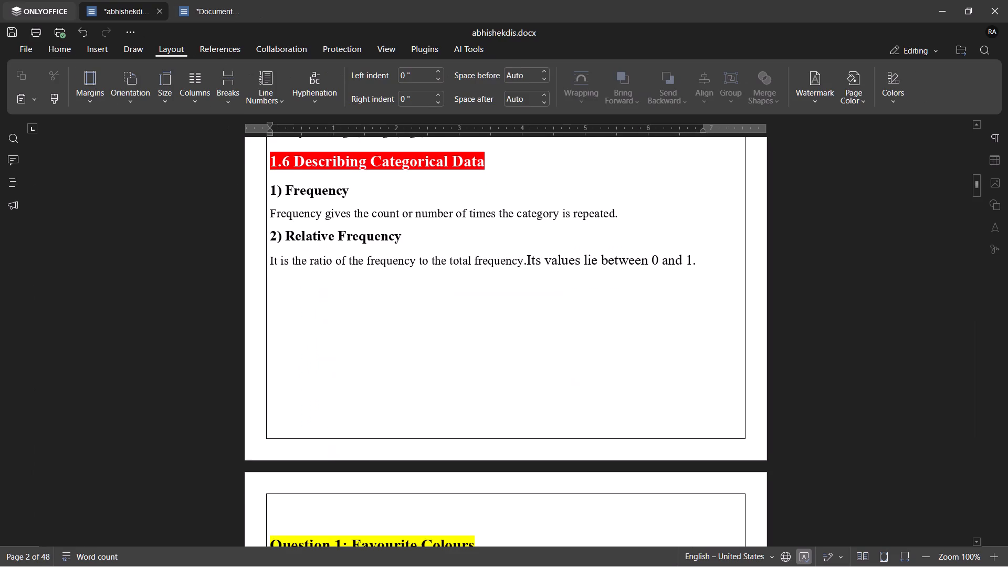
scroll(355, 262, down, 5)
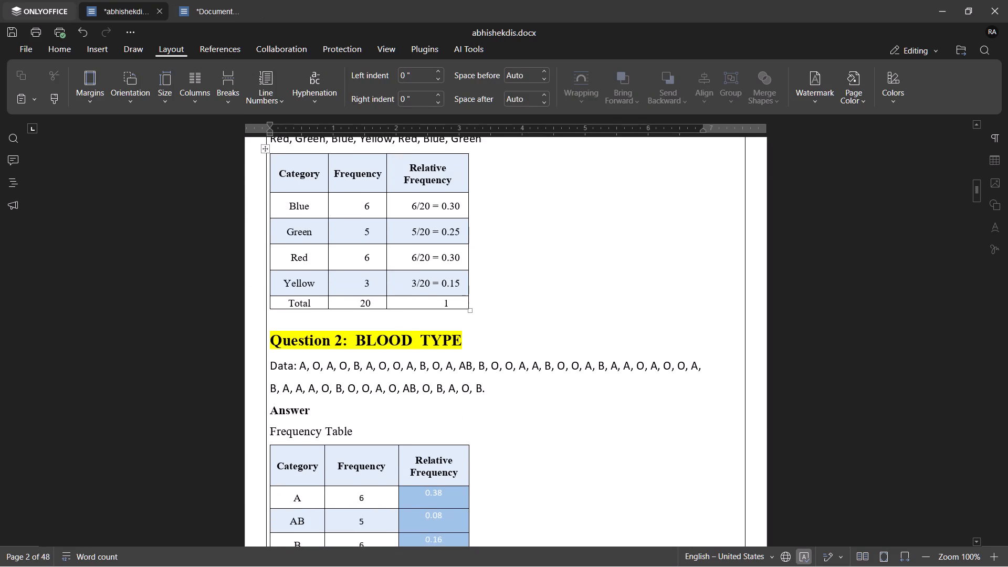
scroll(355, 262, up, 11)
scroll(355, 262, down, 2)
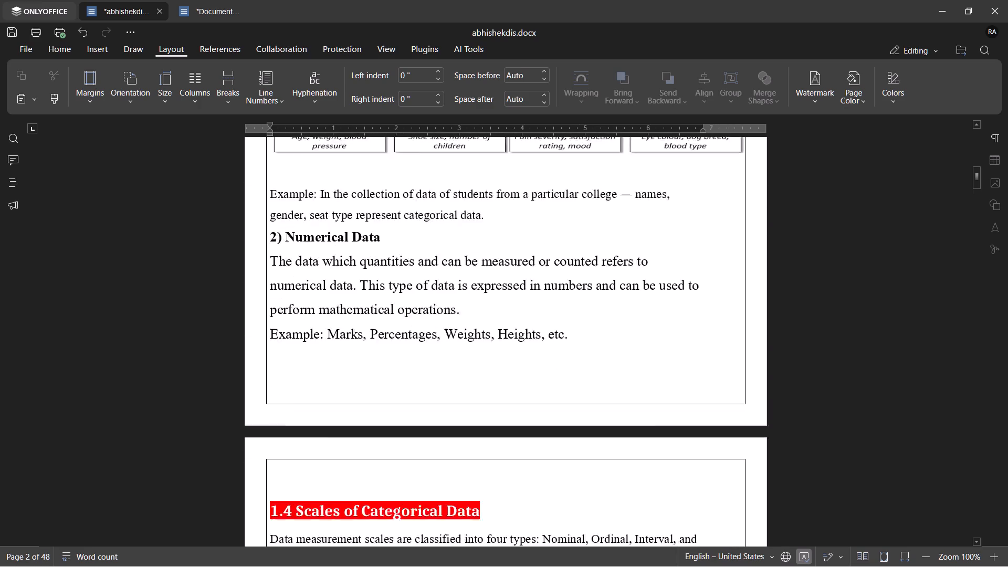
scroll(355, 262, down, 8)
scroll(355, 262, up, 2)
scroll(355, 262, down, 4)
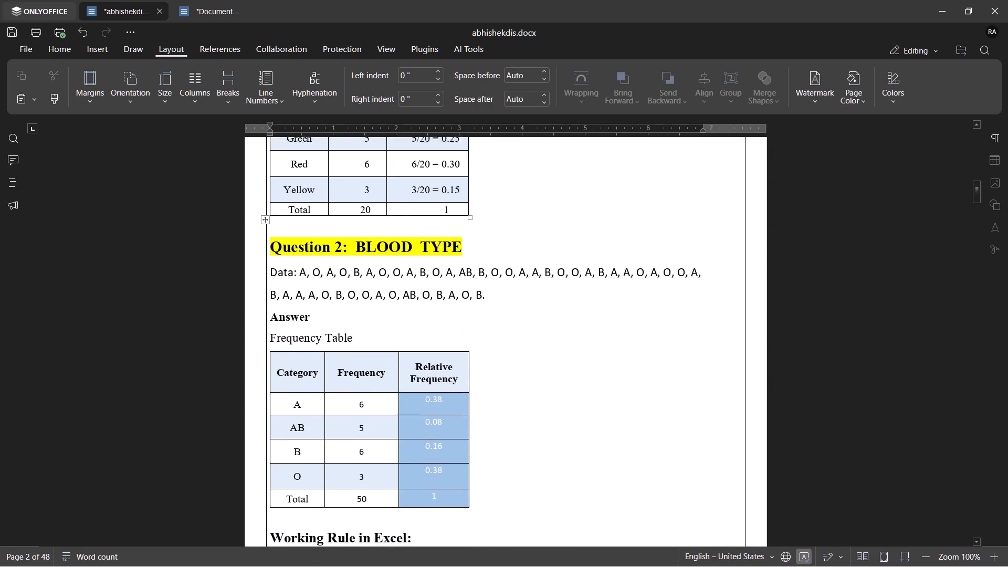
scroll(355, 262, down, 4)
scroll(355, 262, up, 4)
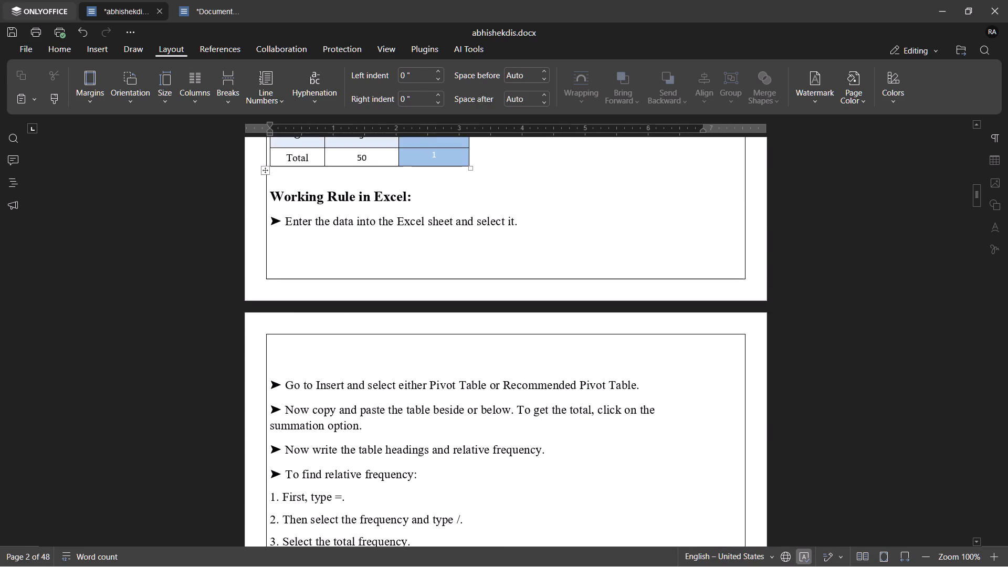
scroll(355, 262, down, 7)
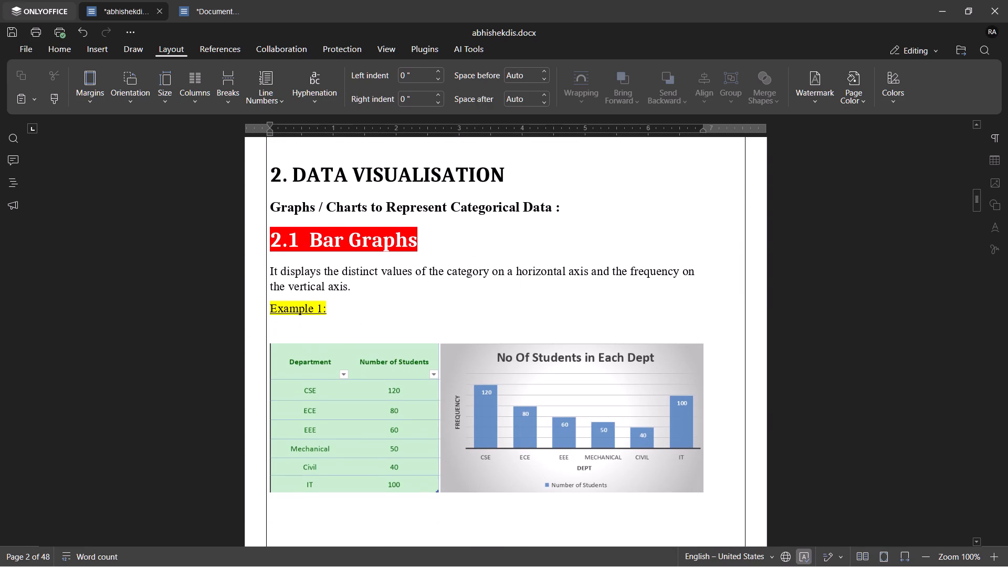
click(220, 19)
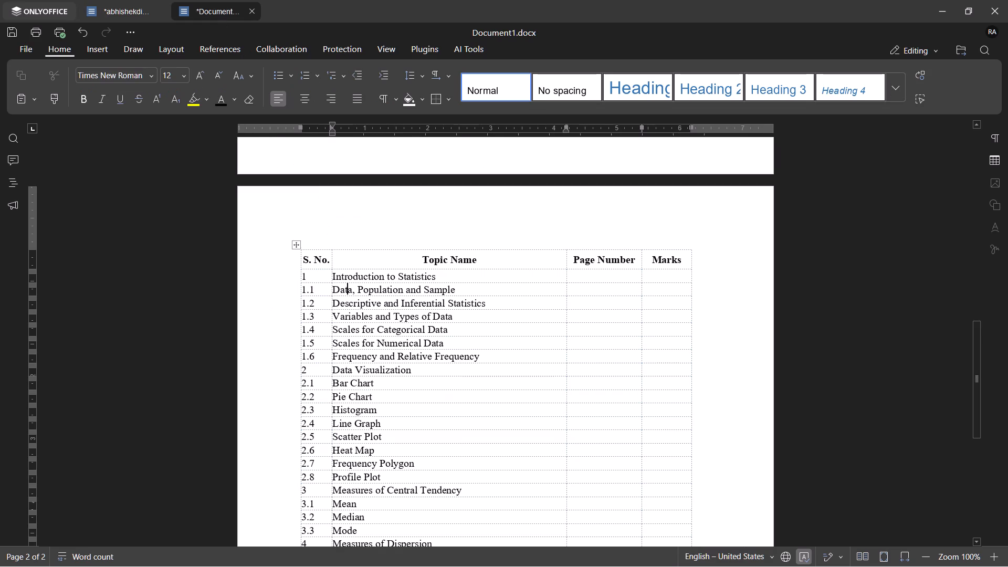
Make the Data Visualization and Introduction to Statistics chapter rows about twice as tall in the new document's four-column table.
scroll(338, 322, down, 3)
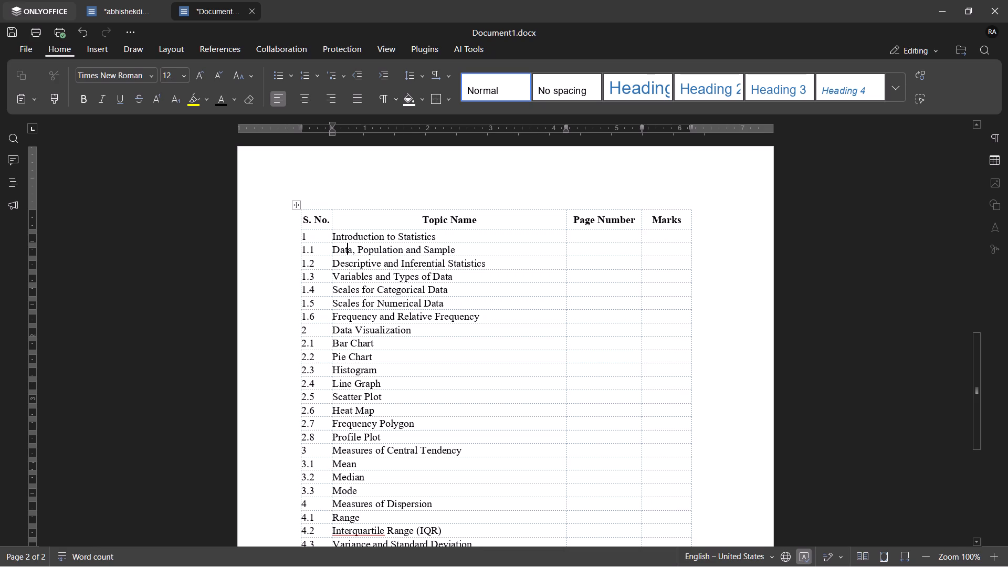
drag(314, 338, 312, 346)
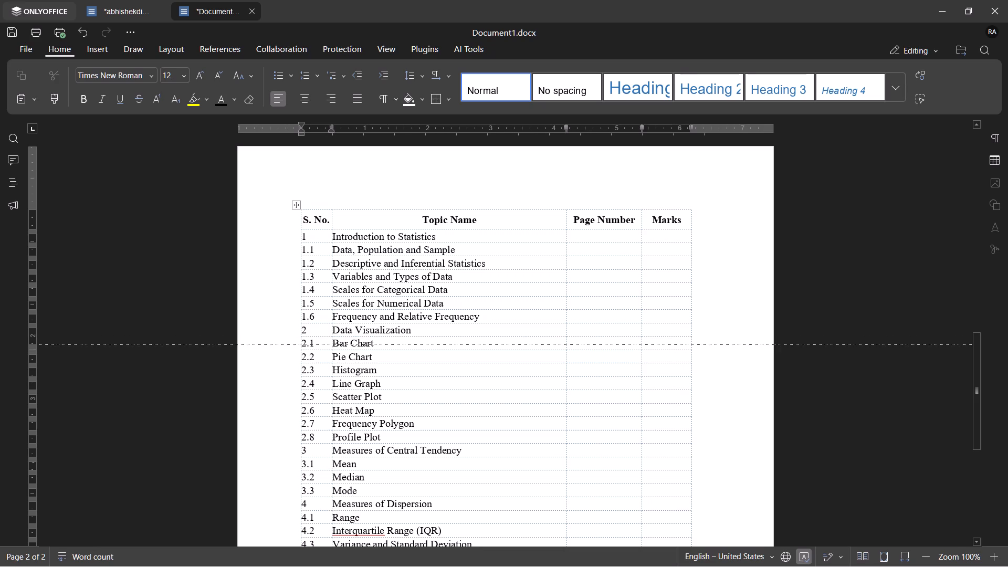
drag(312, 346, 312, 349)
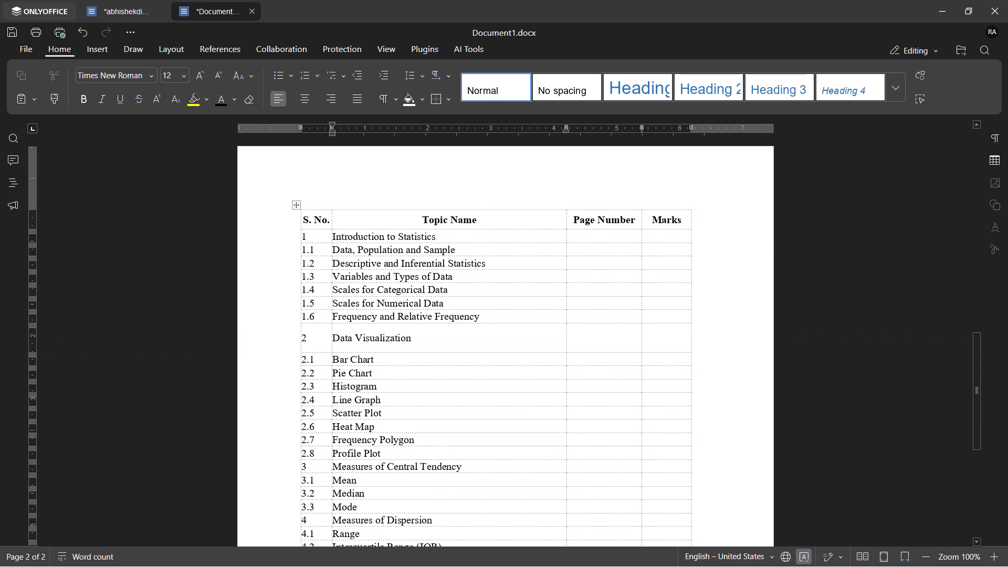
drag(313, 243, 312, 253)
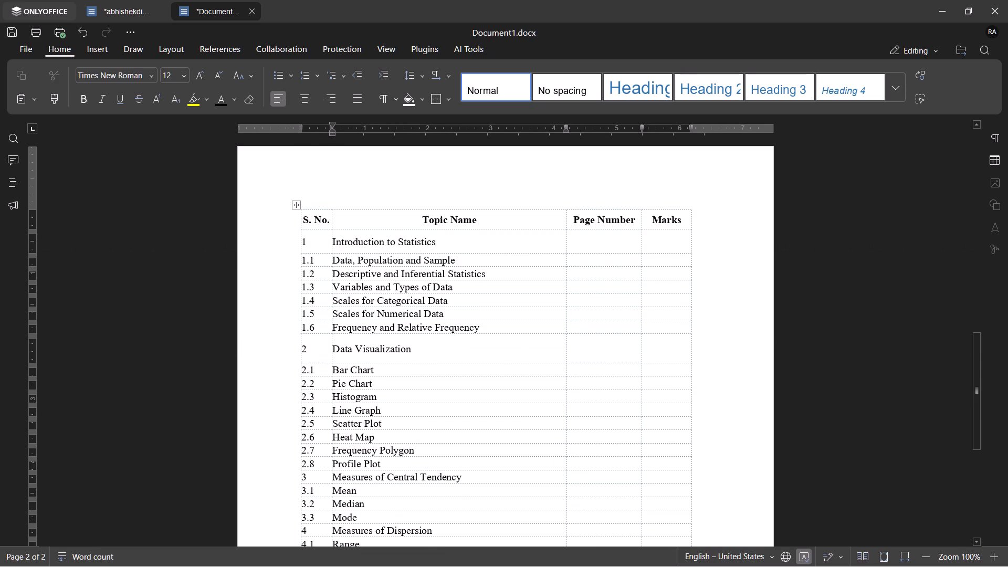
Increase the height of the chapter 3 Measures of Central Tendency and chapter 4 Measures of Dispersion rows.
scroll(309, 373, down, 4)
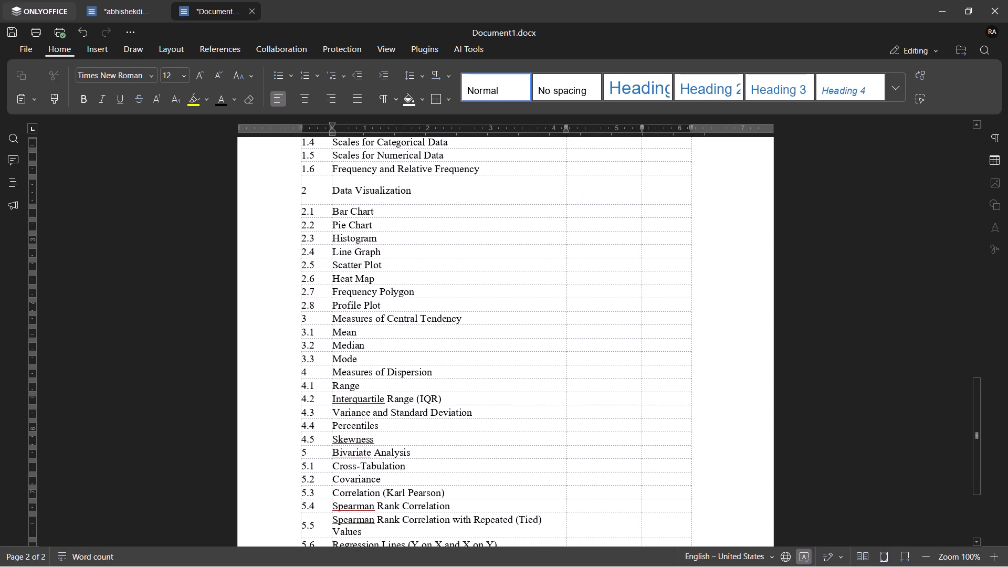
drag(310, 325, 312, 335)
scroll(312, 335, down, 1)
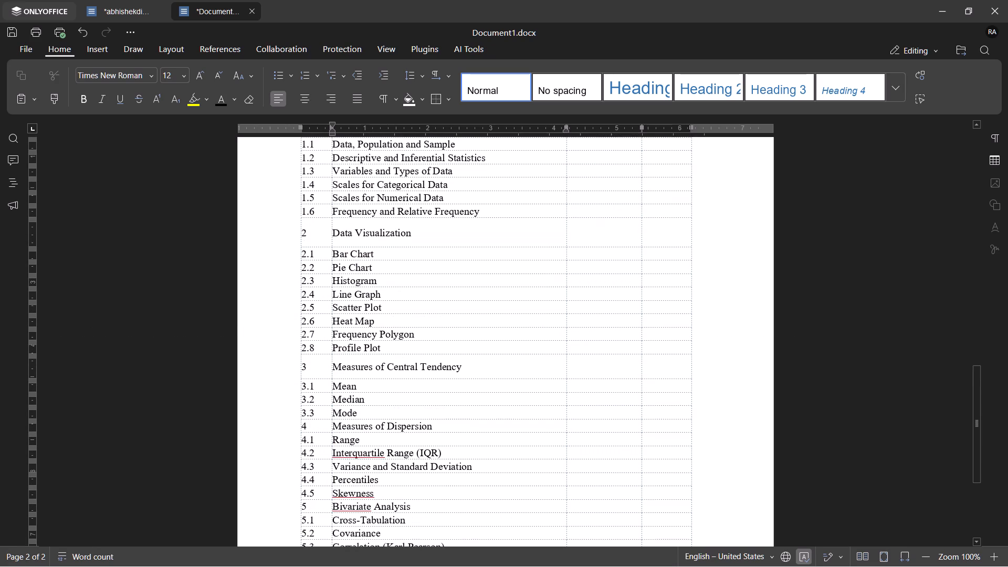
scroll(312, 335, down, 4)
scroll(312, 335, up, 3)
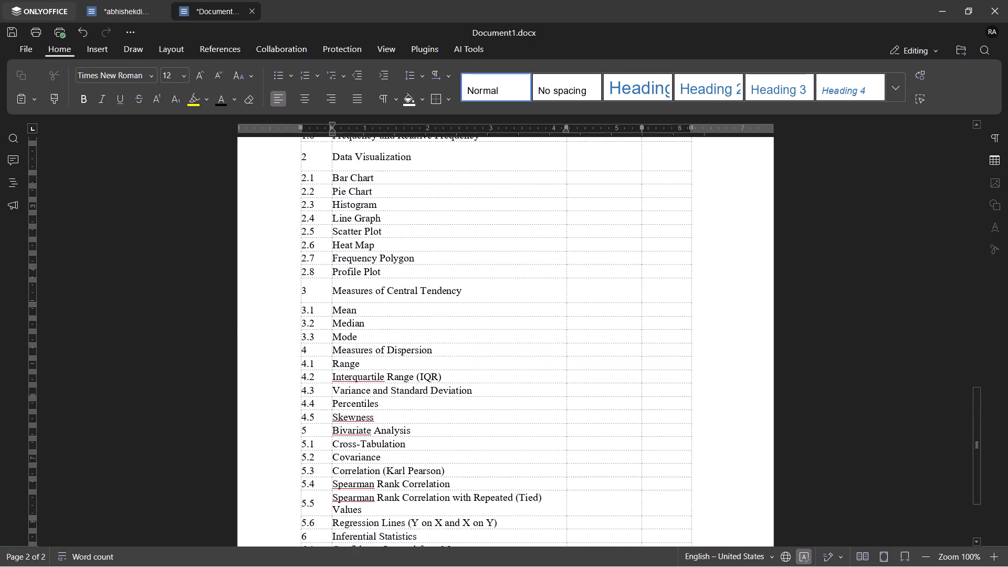
scroll(312, 335, up, 1)
scroll(312, 426, down, 1)
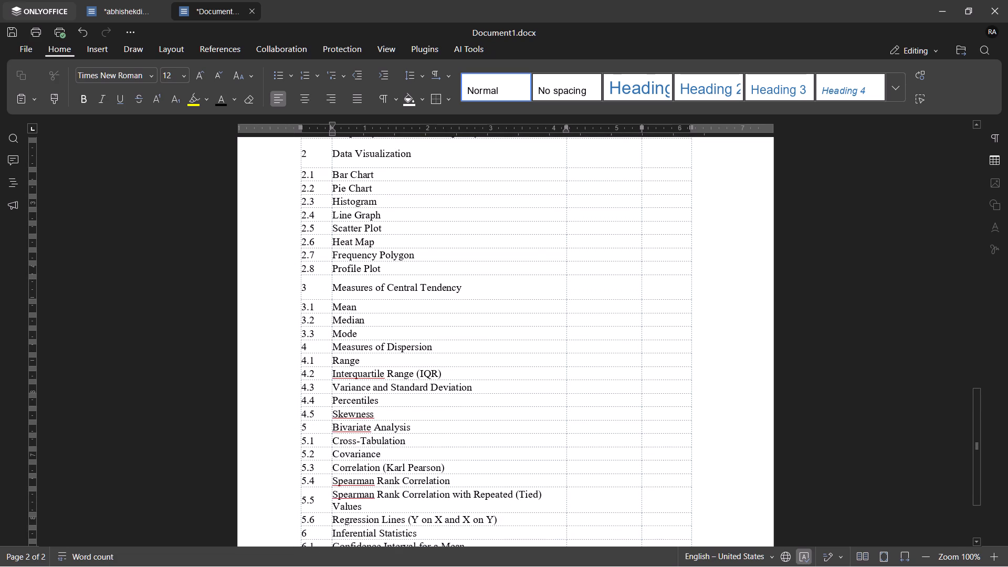
drag(315, 354, 315, 366)
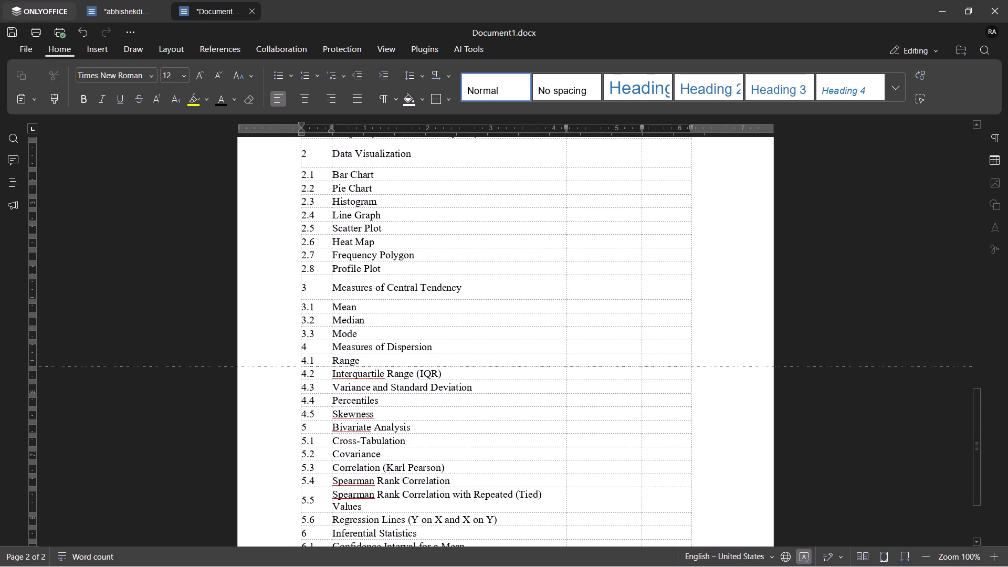
drag(315, 366, 315, 363)
Review the chapter row spacing in the four-column table and compare it with the table on the preceding page.
scroll(315, 363, down, 5)
scroll(315, 363, up, 5)
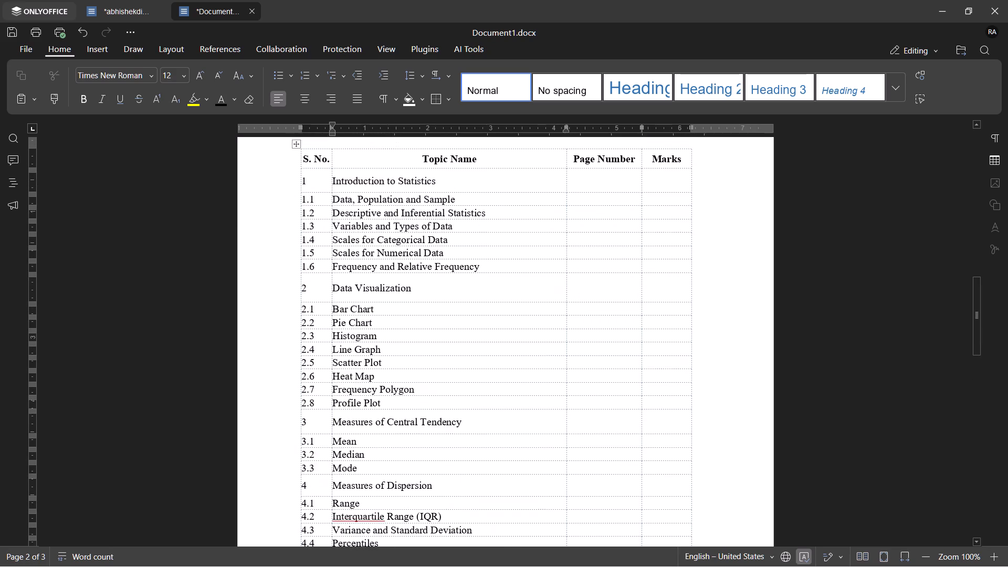
scroll(315, 363, up, 2)
scroll(315, 363, down, 3)
scroll(315, 363, up, 3)
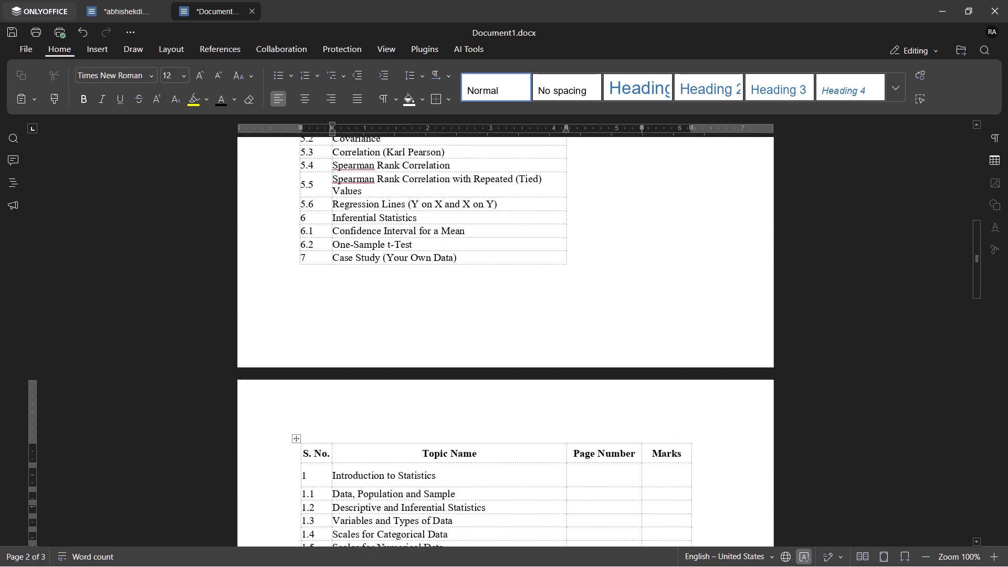
scroll(315, 363, up, 2)
scroll(315, 363, down, 5)
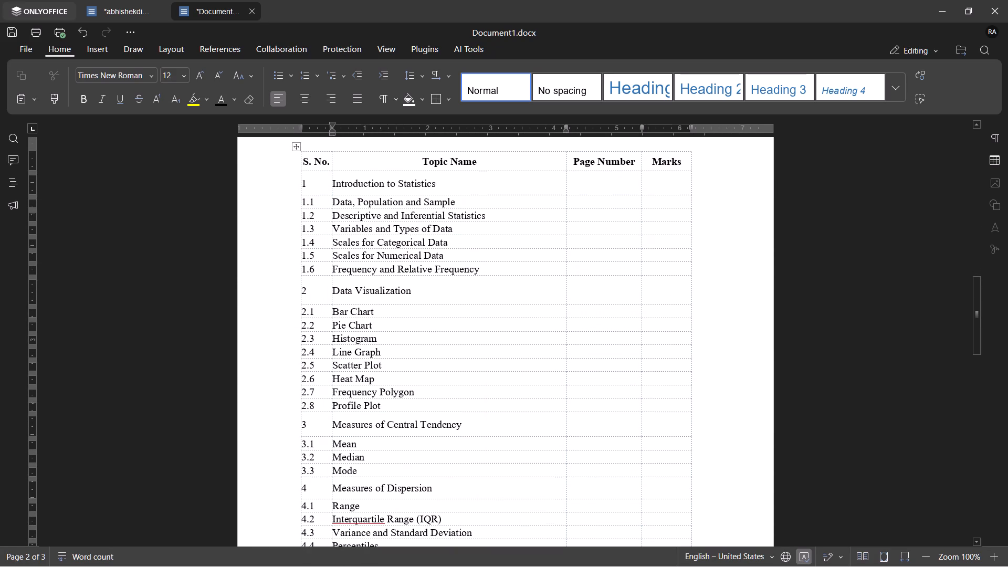
Enlarge the chapter 5 Bivariate Analysis row to about twice the height of a topic row, matching the other chapter rows.
scroll(315, 363, down, 3)
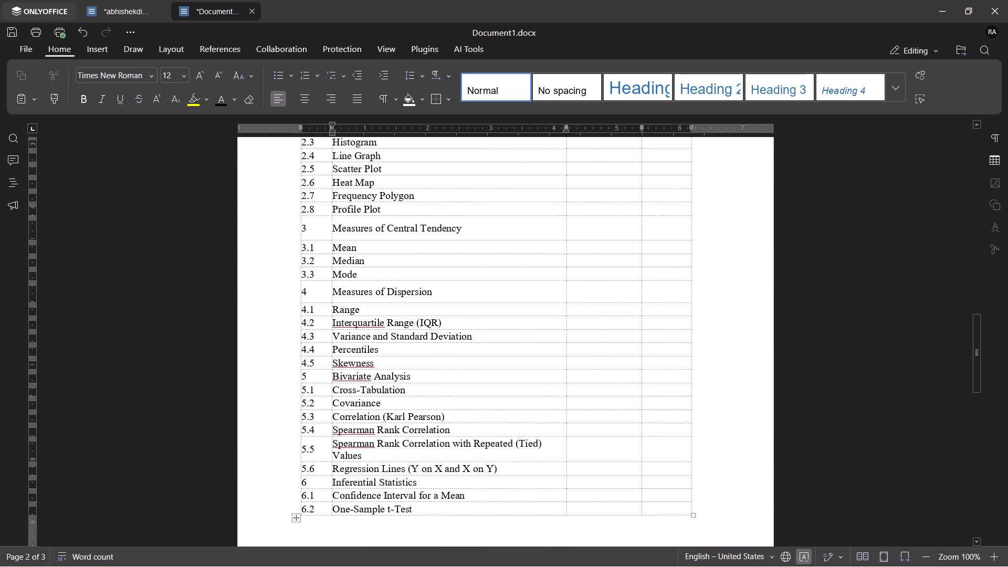
scroll(315, 363, down, 2)
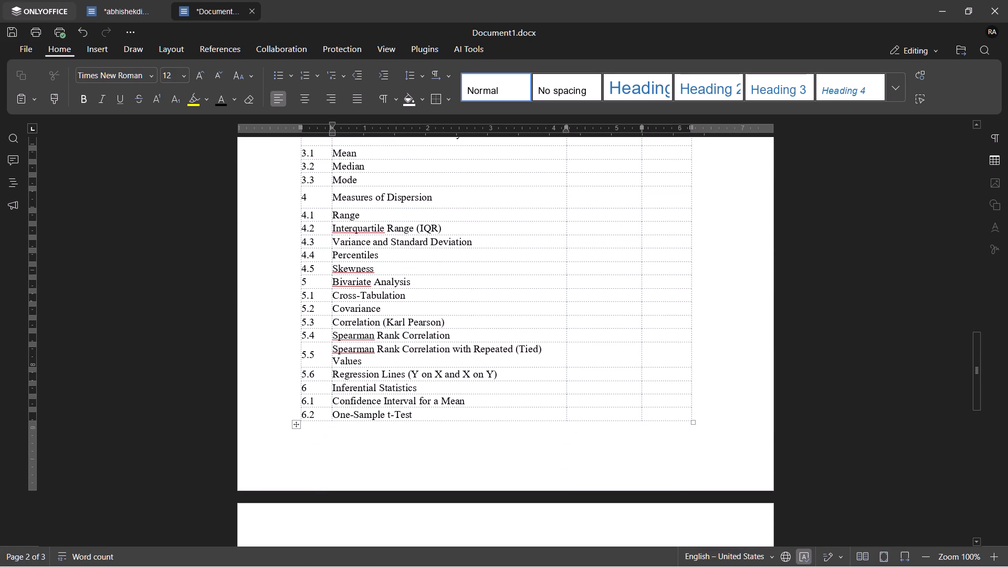
drag(312, 287, 316, 303)
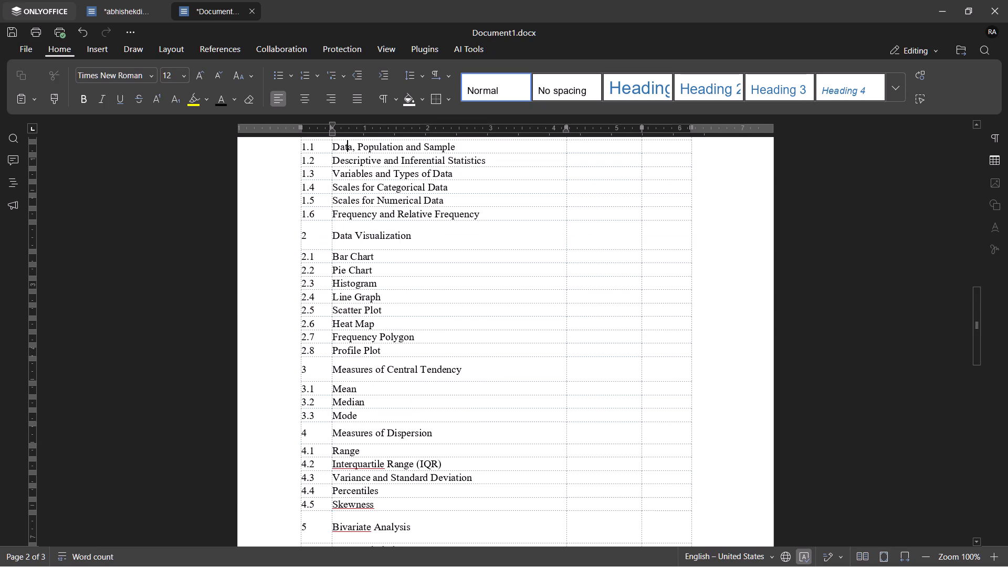
scroll(321, 364, down, 3)
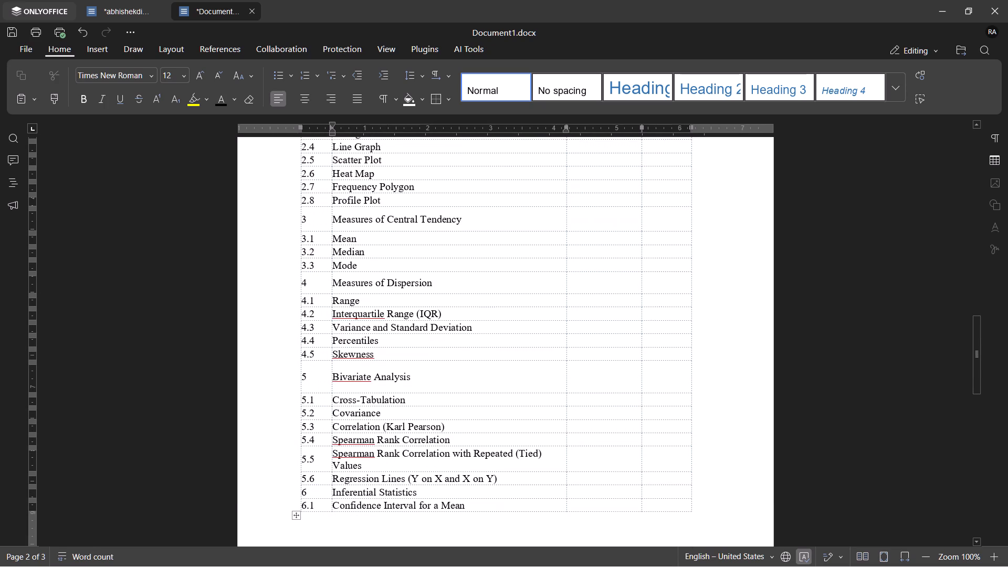
drag(310, 394, 310, 389)
drag(310, 394, 311, 388)
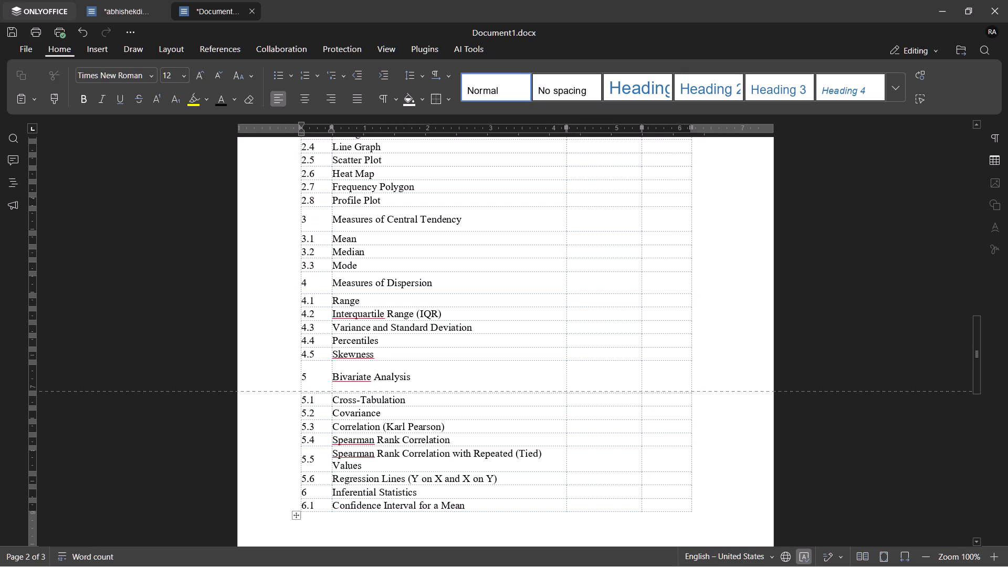
drag(311, 393, 312, 383)
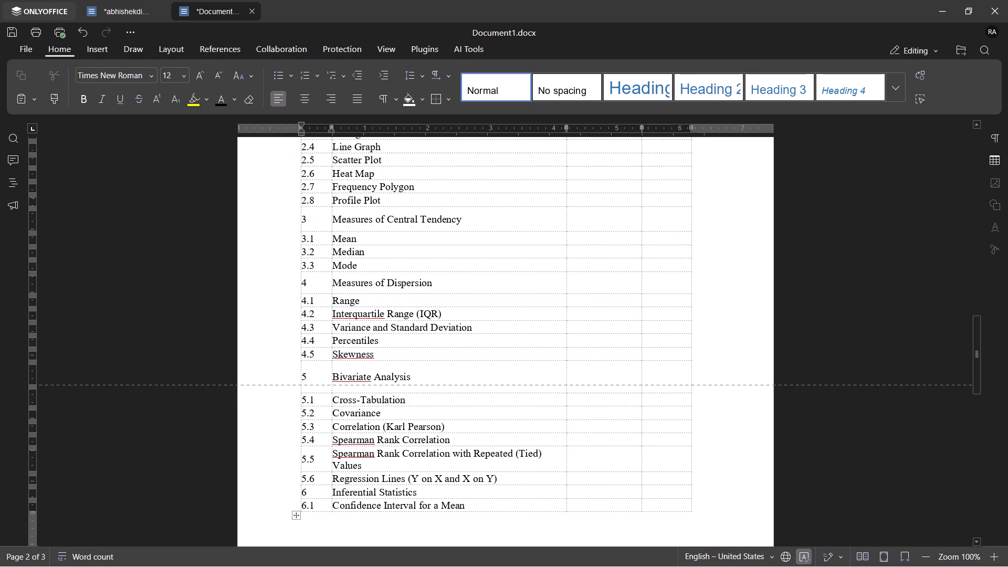
drag(312, 383, 312, 388)
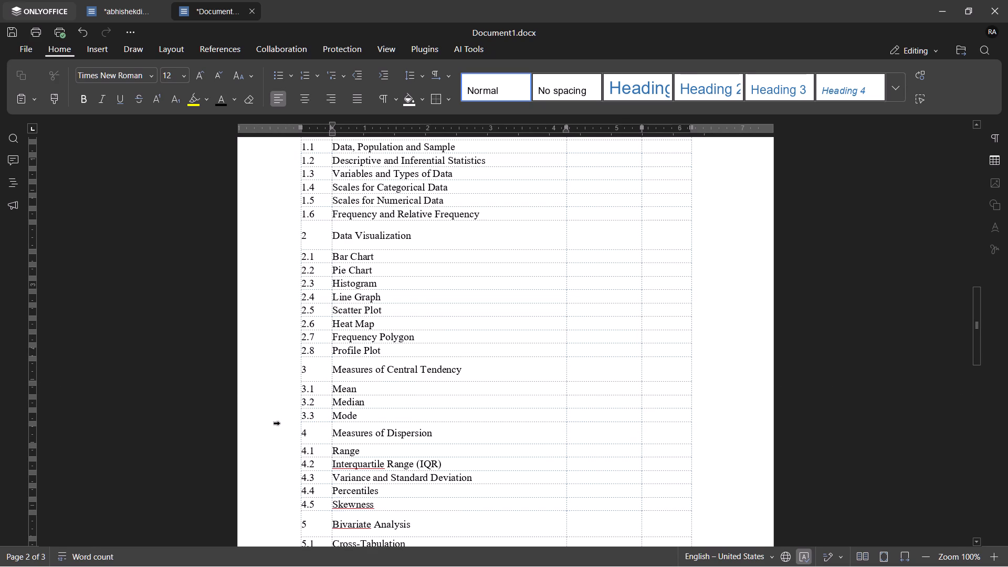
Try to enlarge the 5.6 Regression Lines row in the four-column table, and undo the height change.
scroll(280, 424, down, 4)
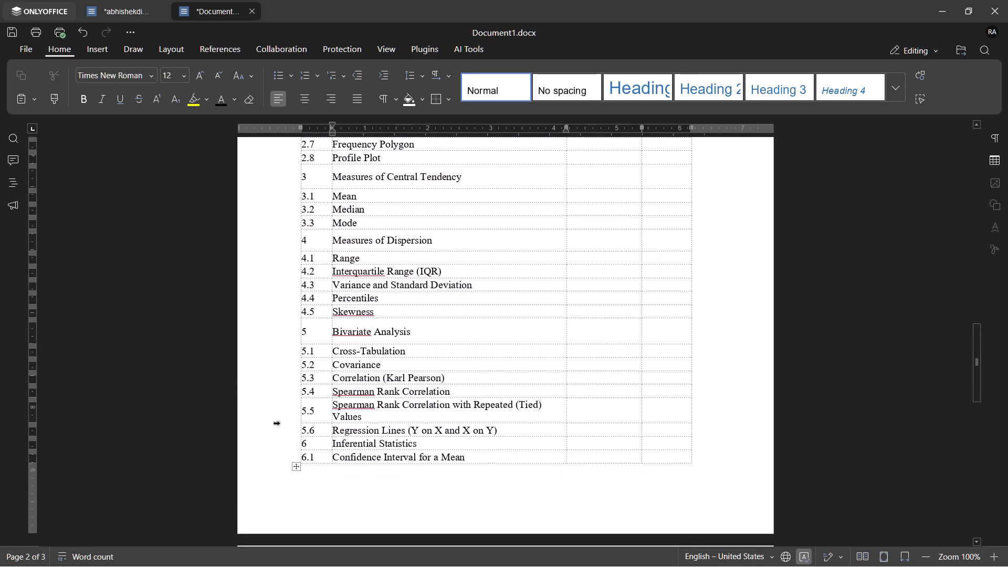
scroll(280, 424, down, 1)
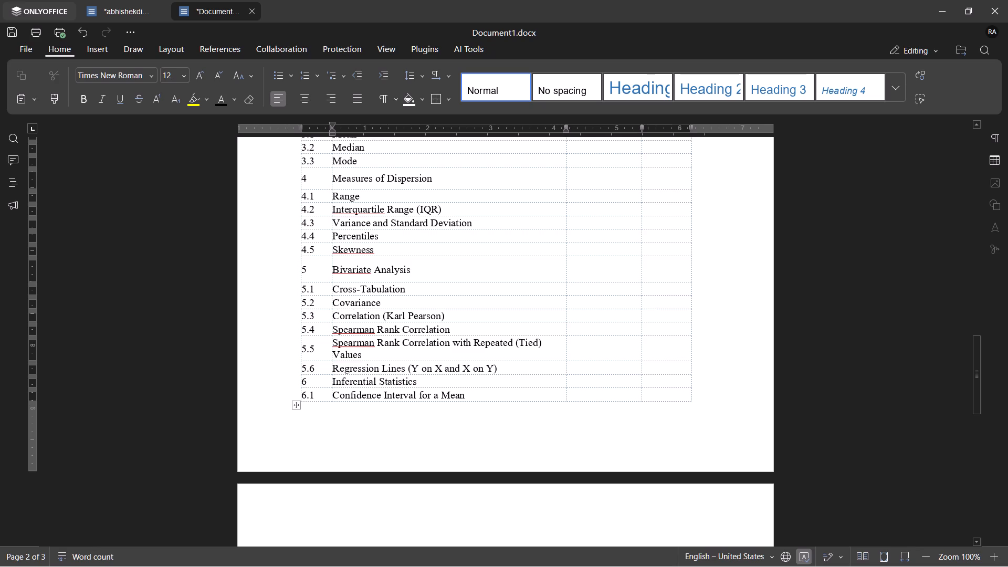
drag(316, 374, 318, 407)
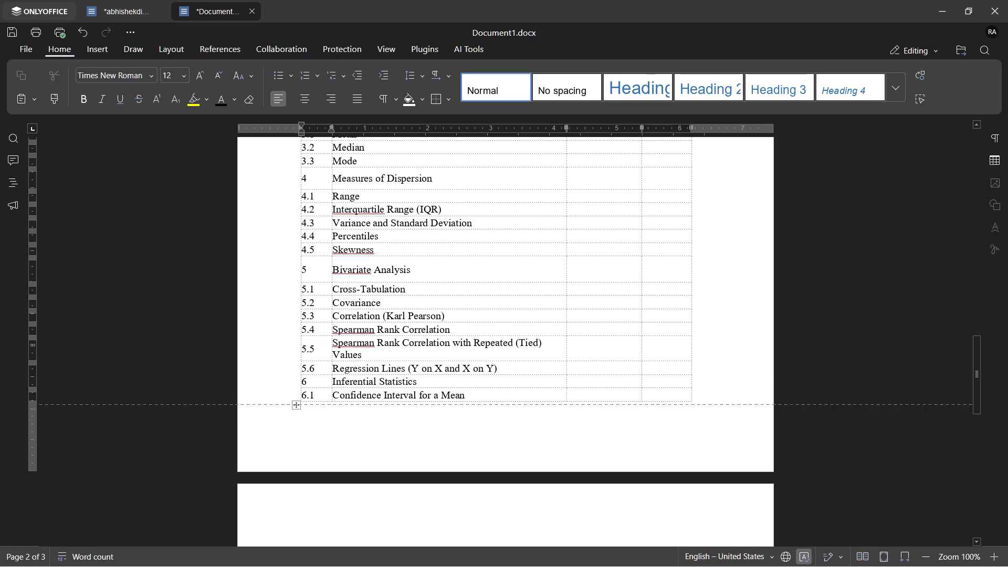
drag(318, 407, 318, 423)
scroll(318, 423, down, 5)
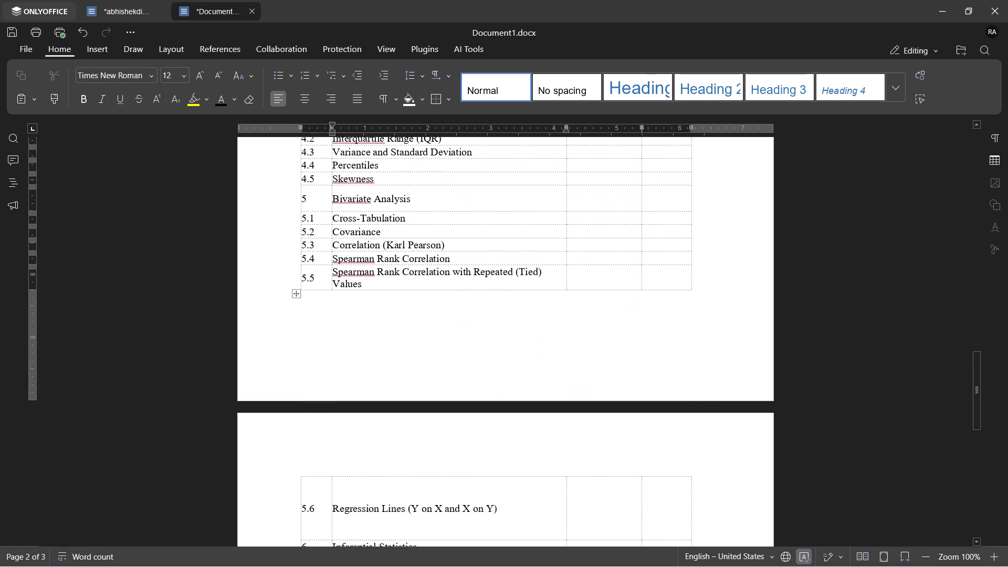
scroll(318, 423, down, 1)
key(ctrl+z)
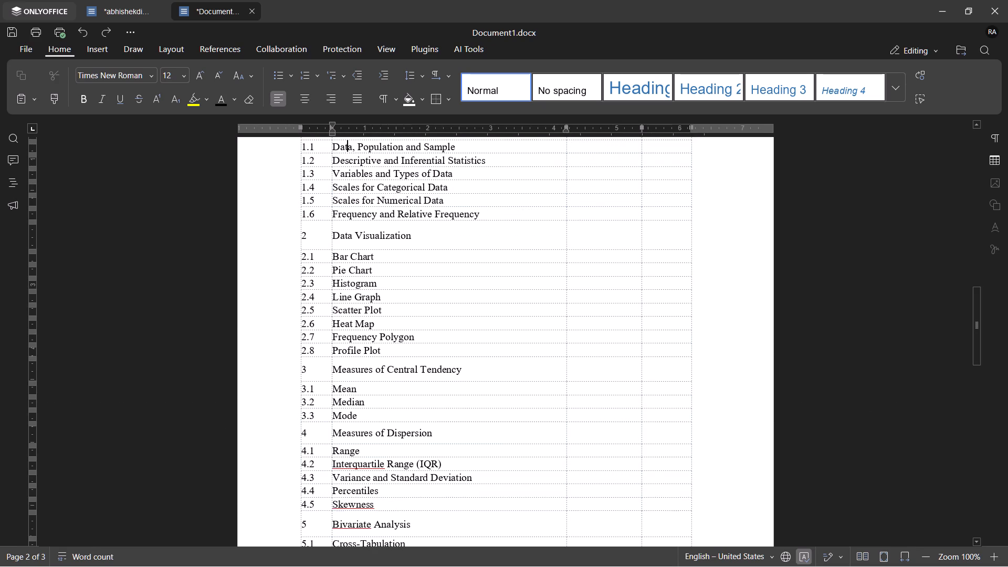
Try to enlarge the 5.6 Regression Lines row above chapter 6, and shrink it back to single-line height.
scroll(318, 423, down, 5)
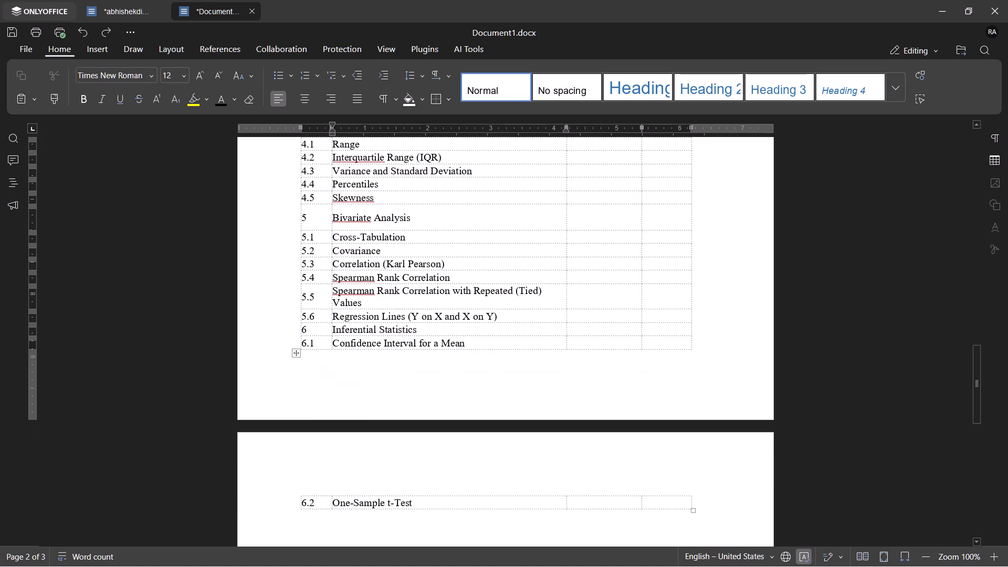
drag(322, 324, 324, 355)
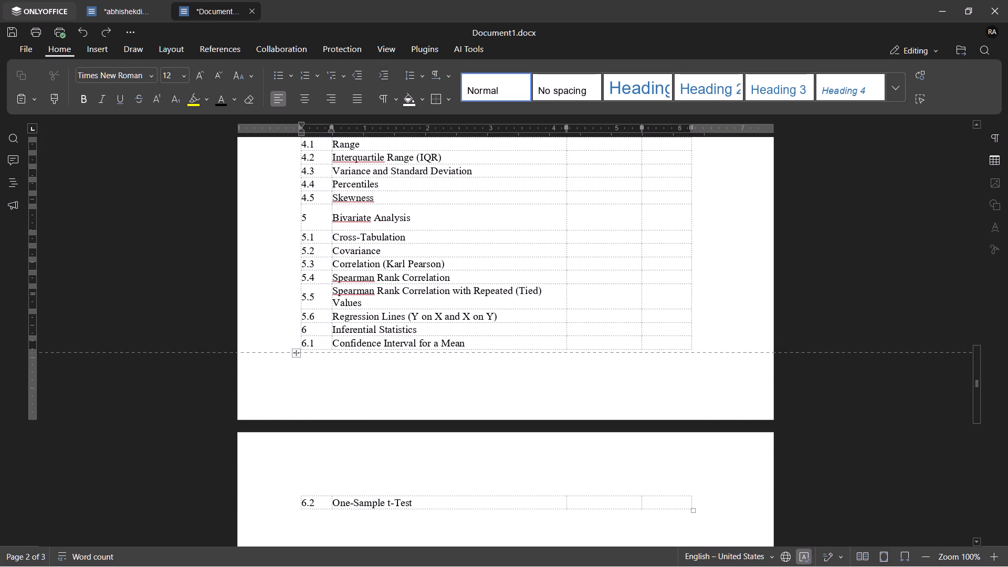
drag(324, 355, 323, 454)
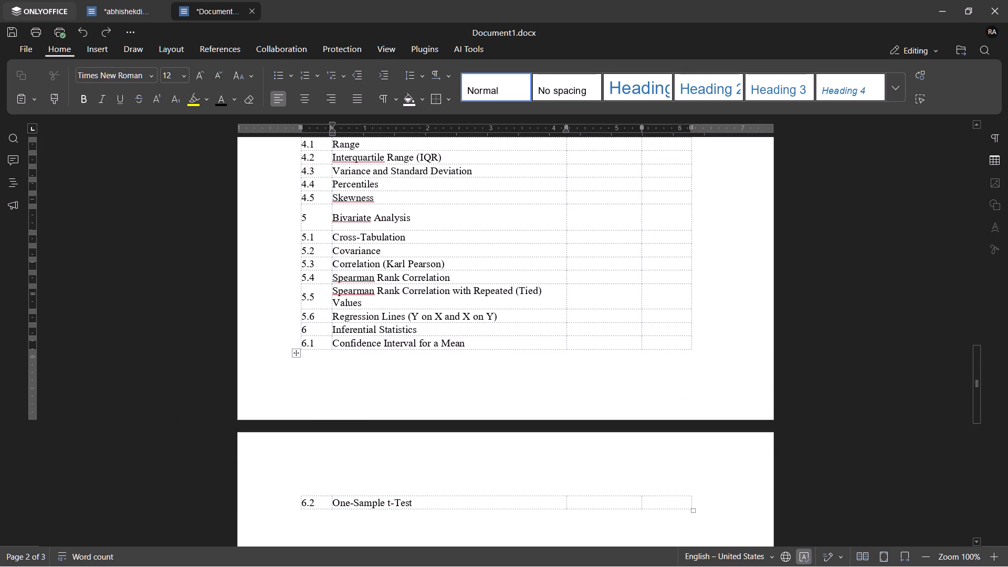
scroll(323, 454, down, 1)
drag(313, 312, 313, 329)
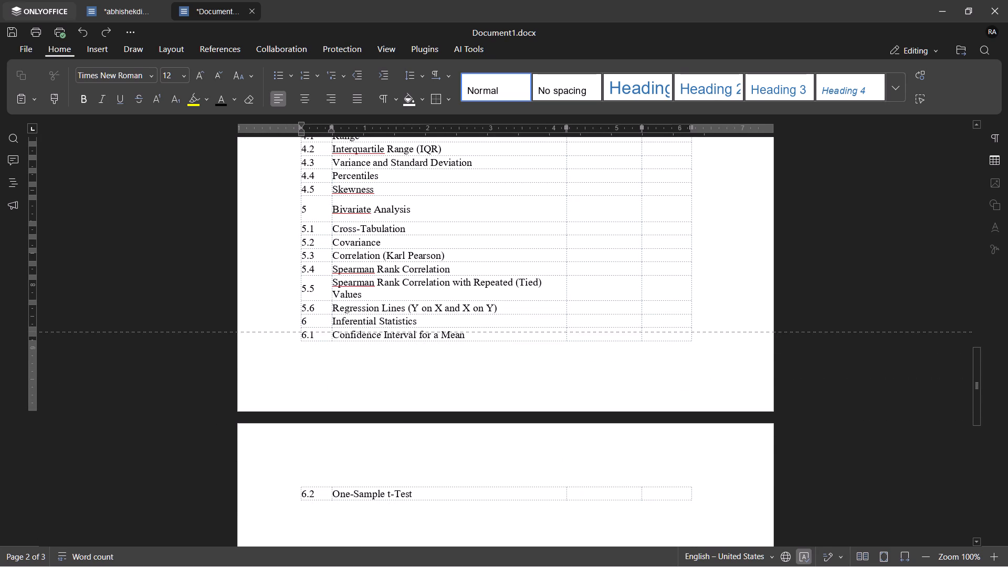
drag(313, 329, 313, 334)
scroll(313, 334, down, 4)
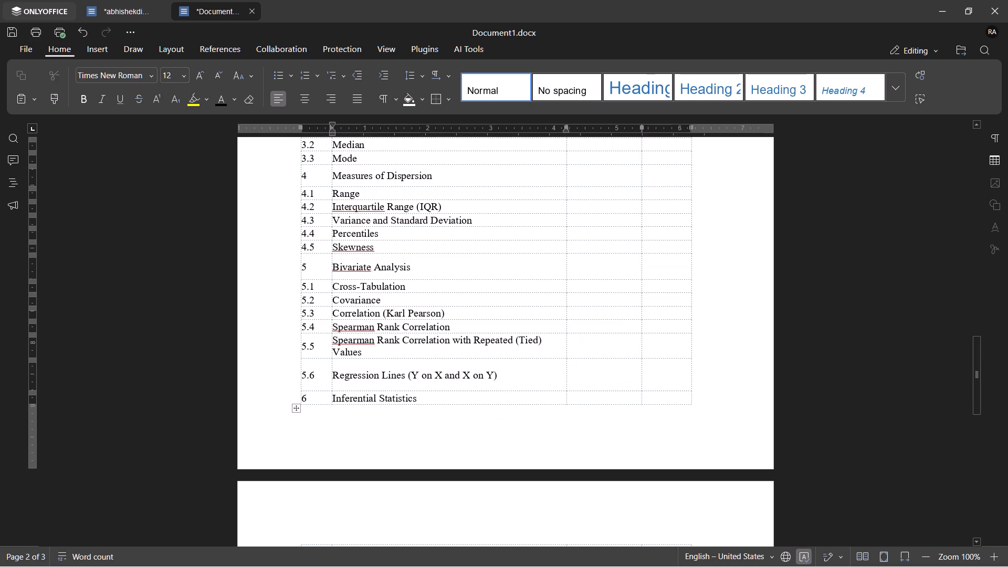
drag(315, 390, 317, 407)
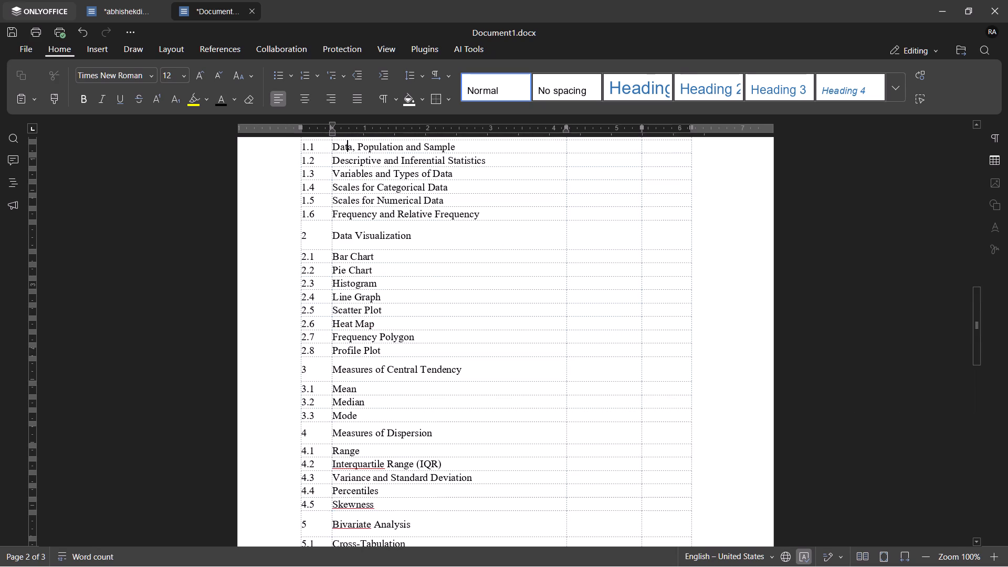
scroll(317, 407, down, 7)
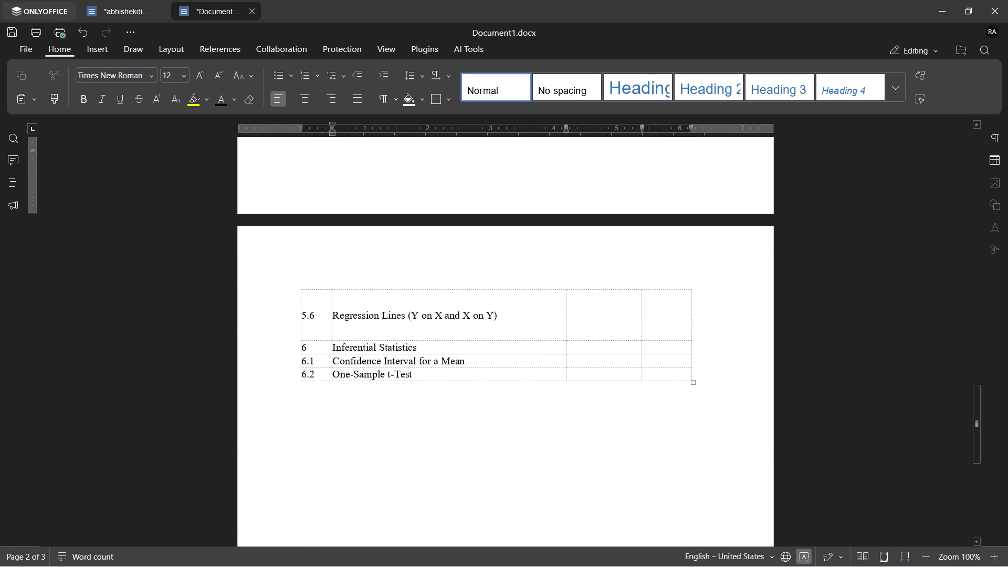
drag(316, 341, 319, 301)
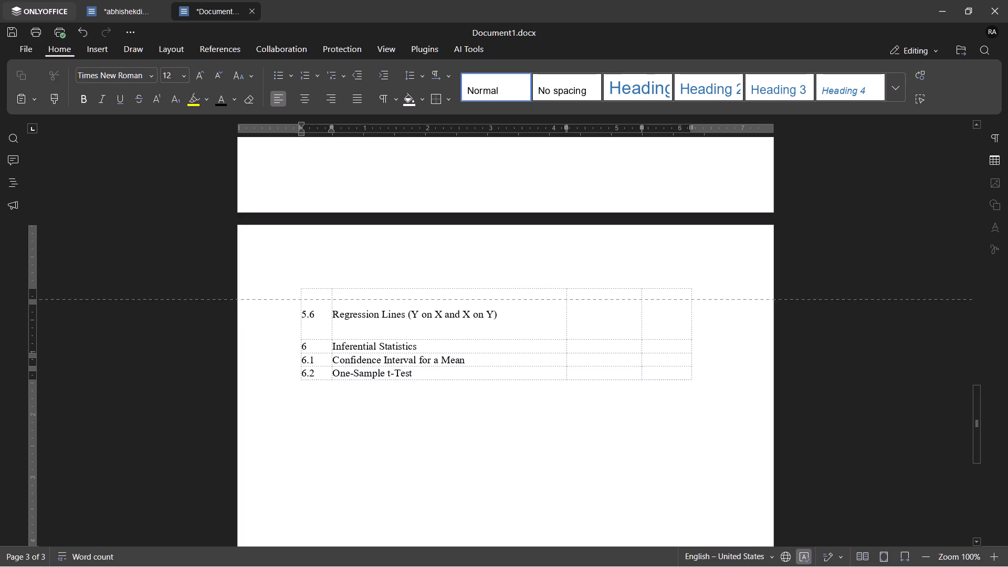
Enlarge the chapter 6 Inferential Statistics row to nearly three times the height of a topic row.
scroll(319, 301, down, 2)
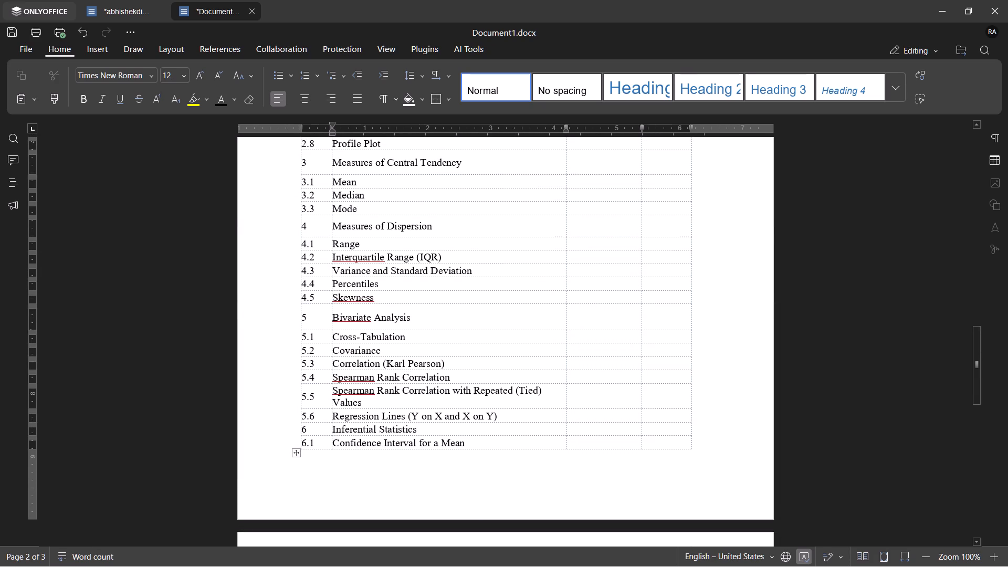
scroll(319, 301, down, 1)
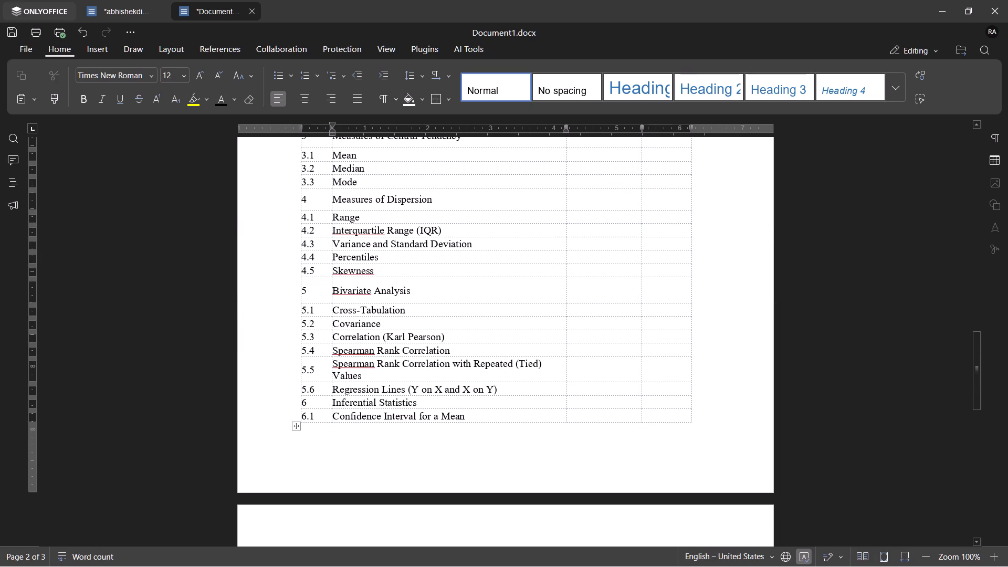
drag(314, 407, 316, 417)
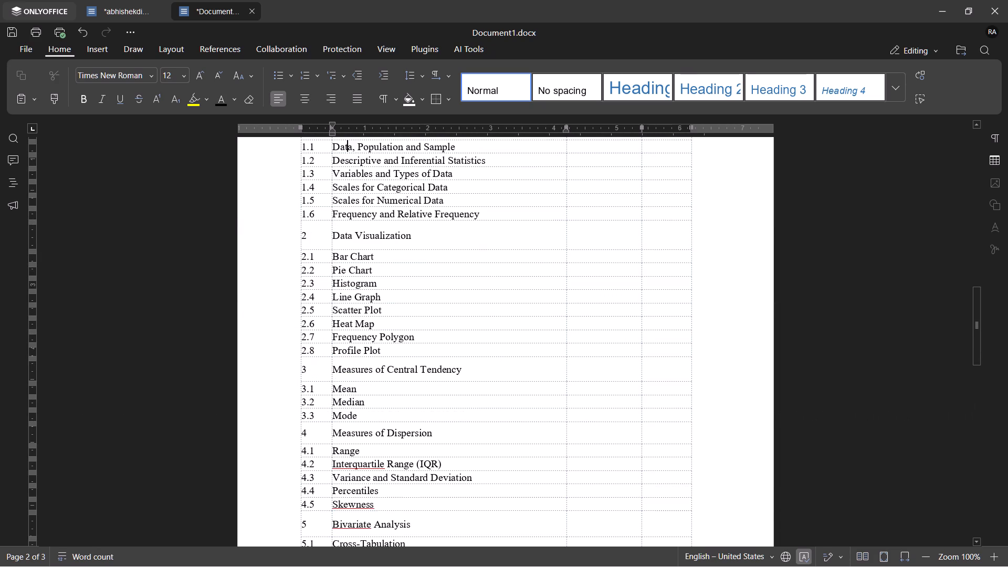
scroll(316, 417, down, 4)
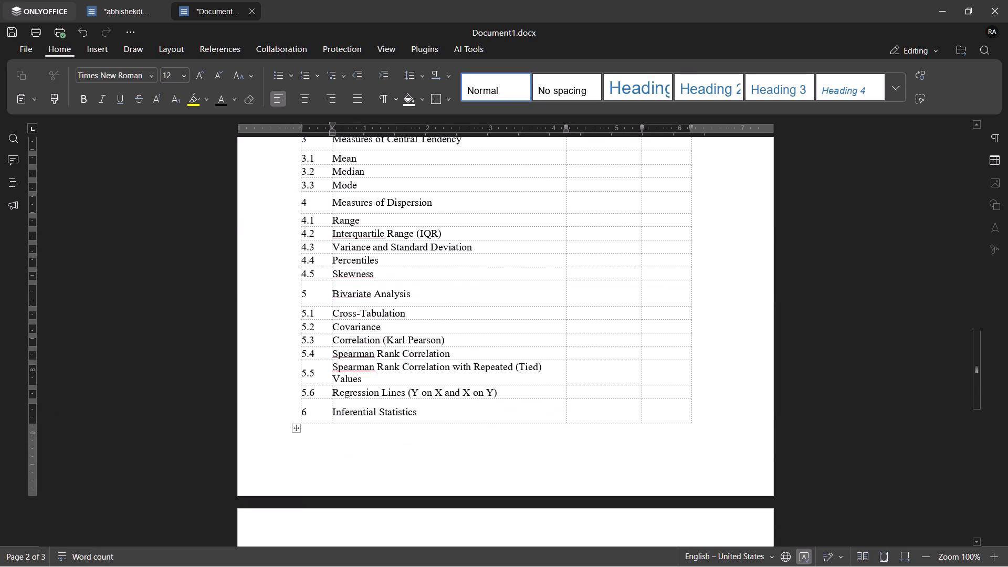
drag(310, 424, 310, 432)
scroll(310, 432, down, 2)
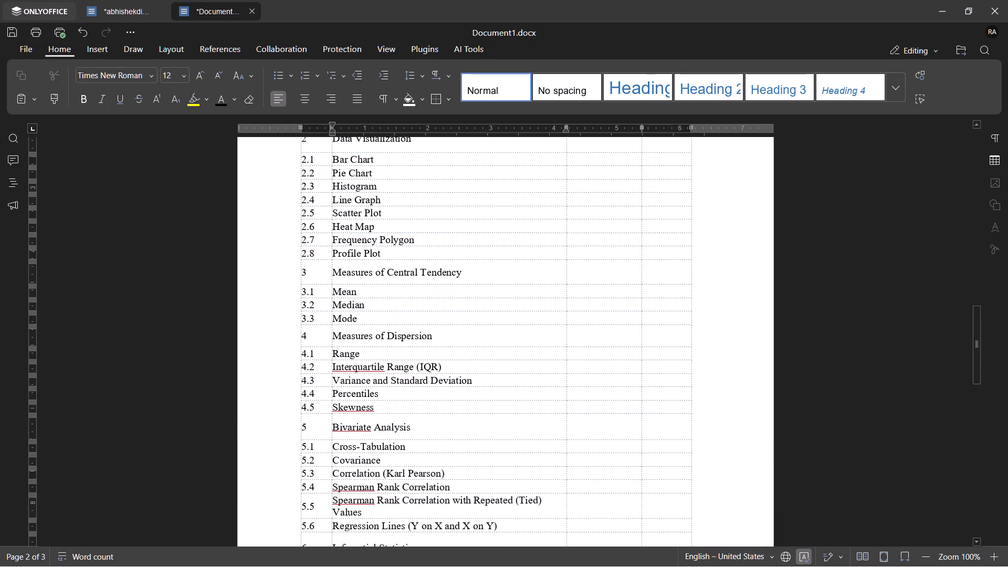
scroll(310, 432, down, 1)
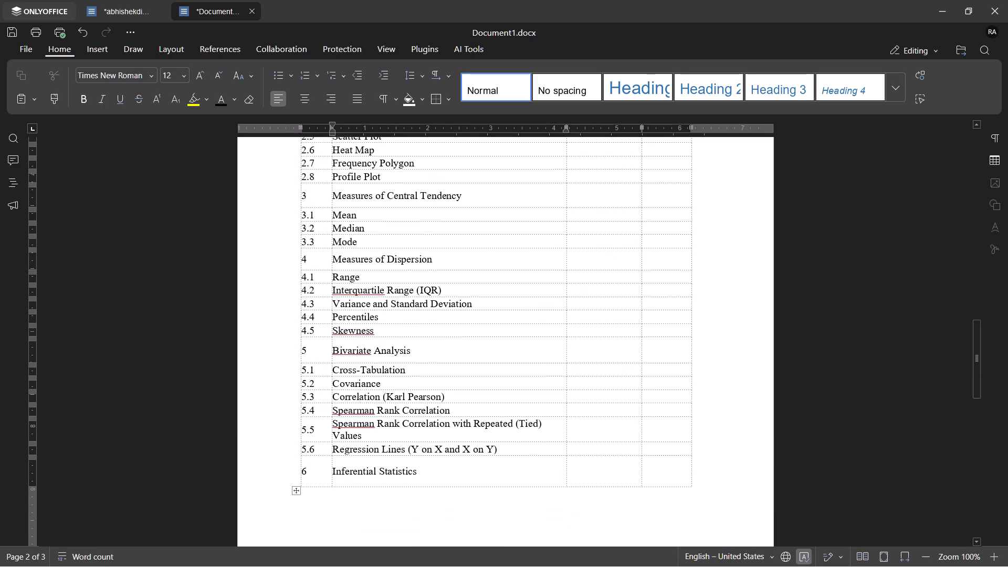
drag(319, 487, 320, 493)
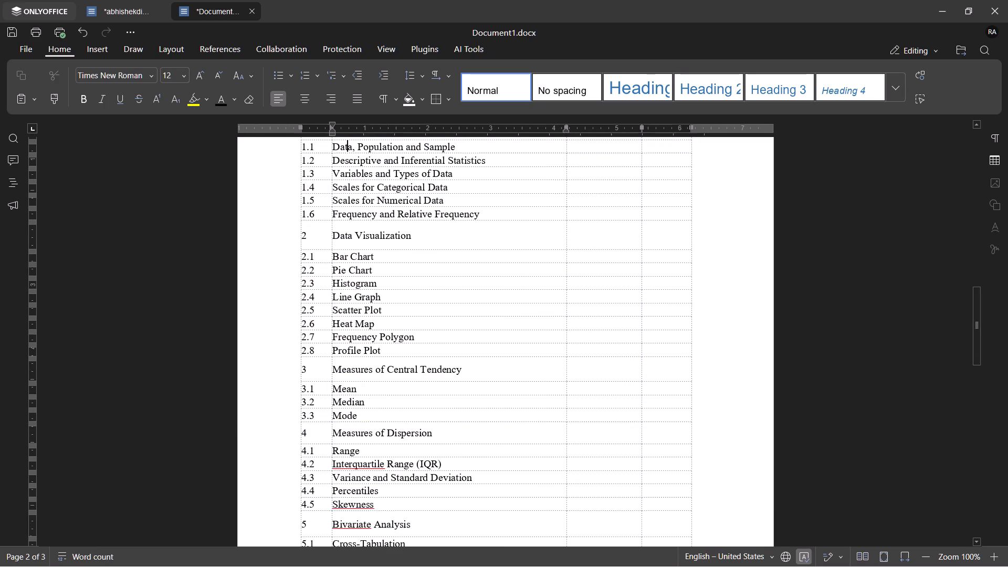
Review the row spacing and page breaks of the four-column table, comparing it with the table on the preceding page.
scroll(320, 493, down, 4)
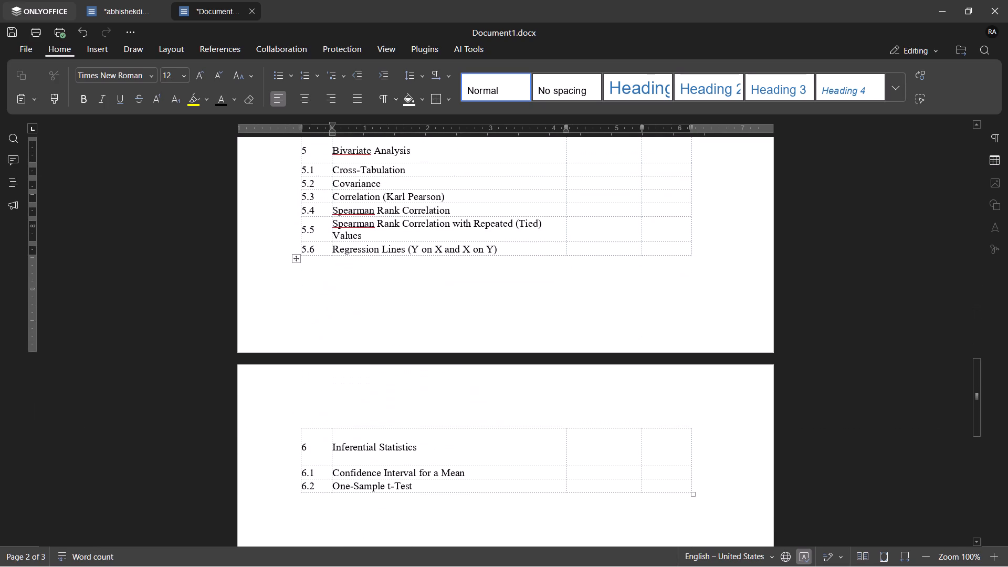
scroll(320, 493, down, 4)
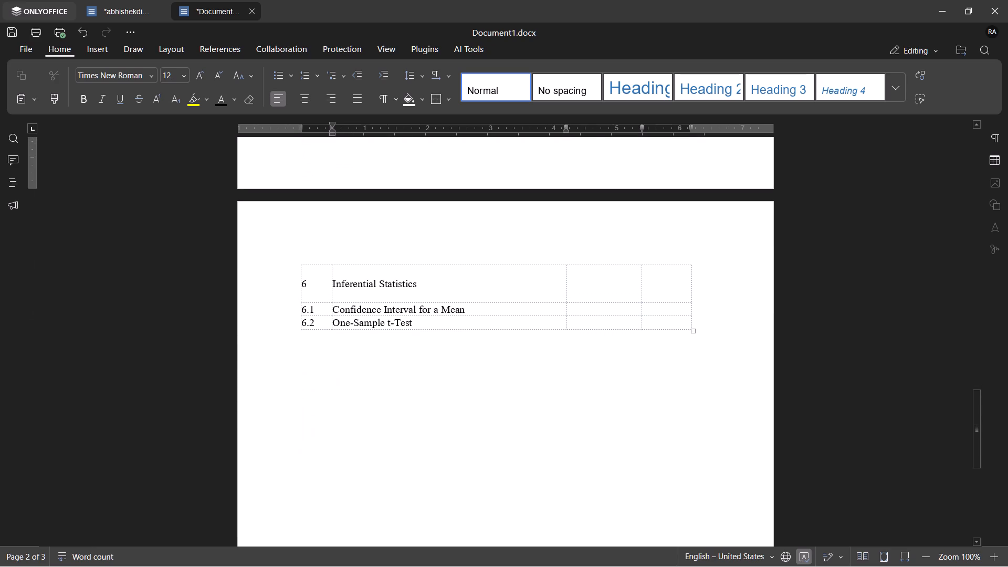
scroll(320, 493, down, 2)
scroll(320, 493, up, 11)
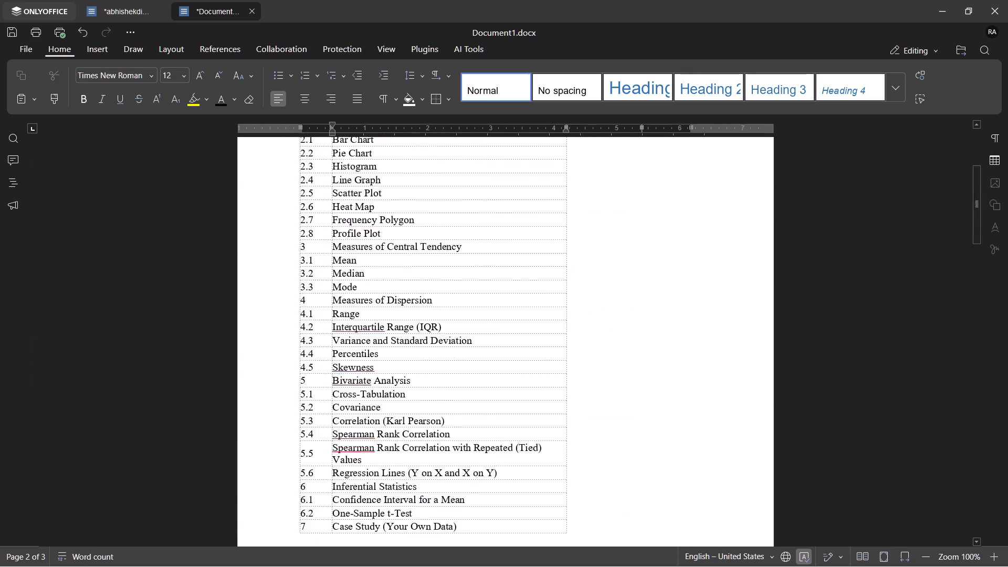
scroll(320, 493, down, 8)
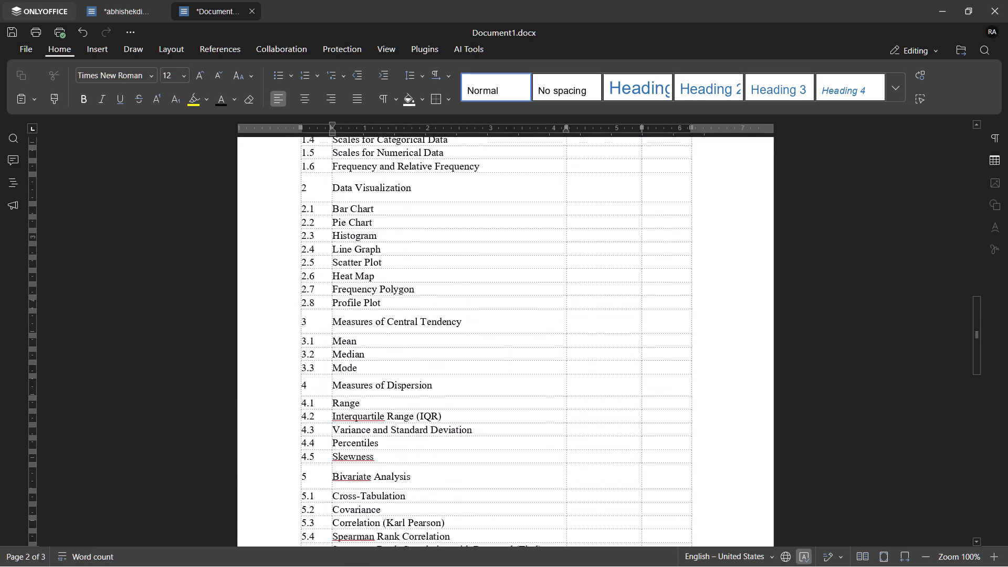
scroll(320, 493, down, 4)
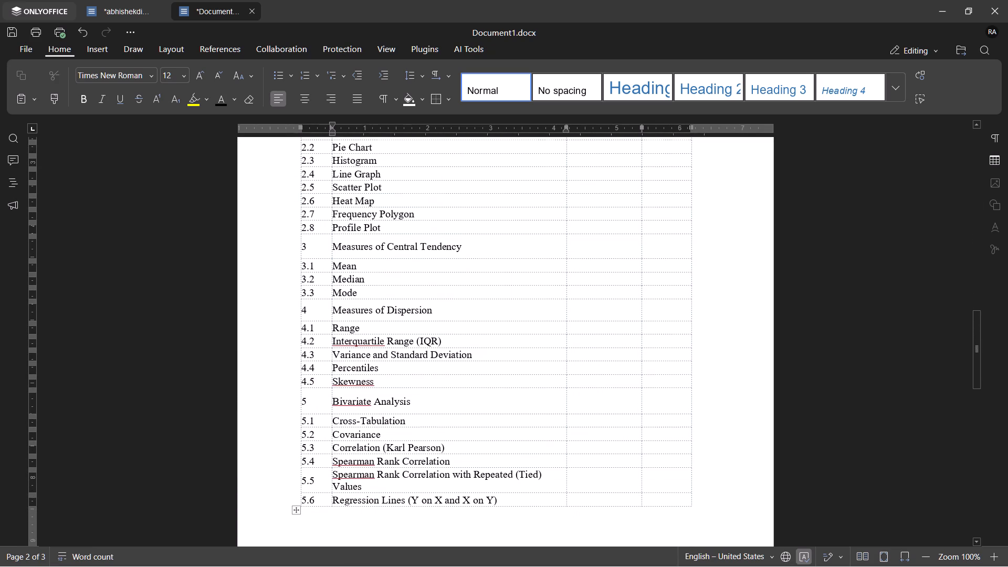
scroll(320, 493, down, 2)
Copy the four-column table's rows from the S. No. header row through 5.6 Regression Lines.
scroll(320, 493, up, 6)
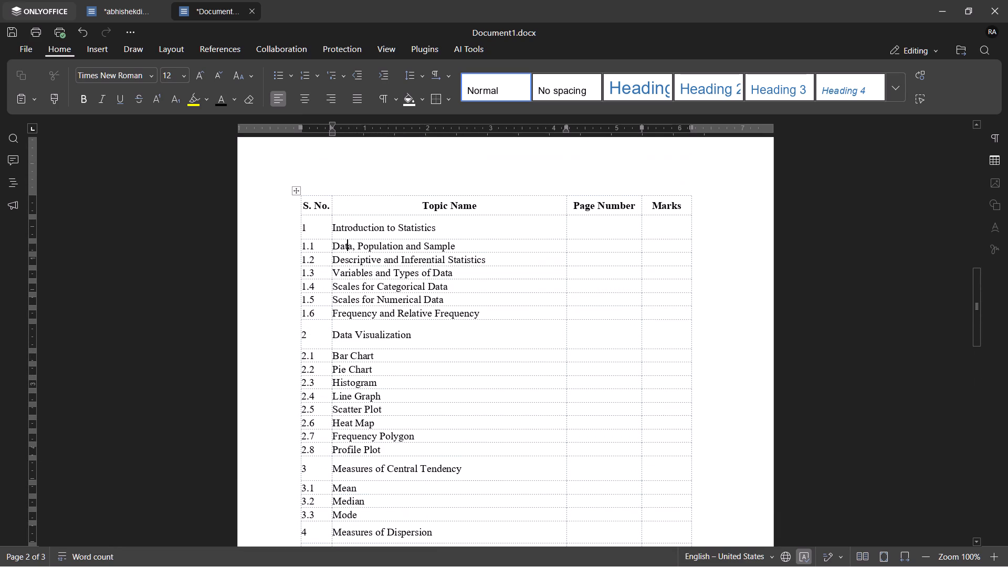
drag(303, 204, 569, 554)
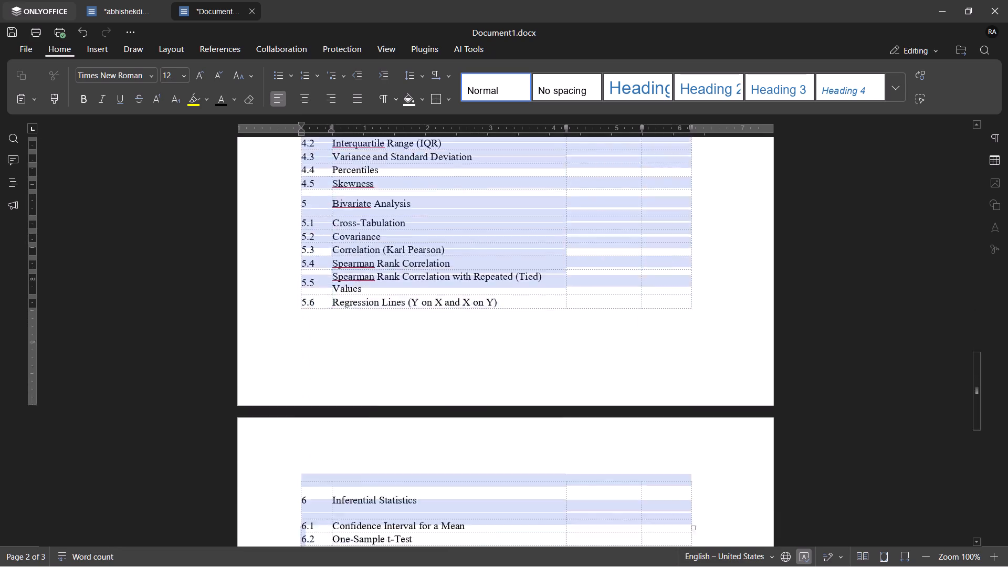
drag(569, 554, 697, 264)
key(ctrl+c)
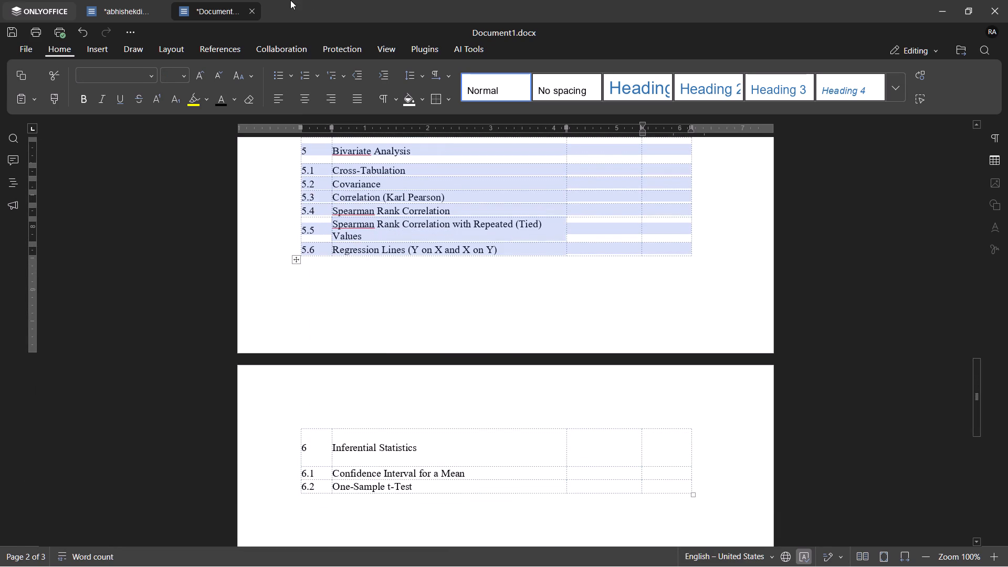
Switch to abhishekdis.docx and locate its contents table that lists topics, page numbers and marks.
click(119, 5)
scroll(369, 293, up, 5)
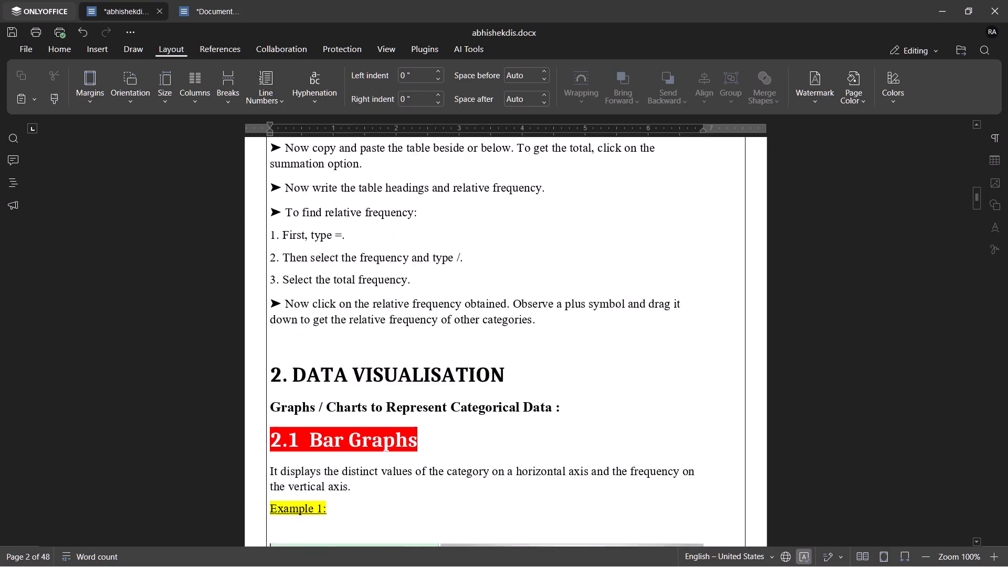
scroll(369, 293, up, 20)
scroll(369, 293, up, 9)
scroll(369, 293, down, 2)
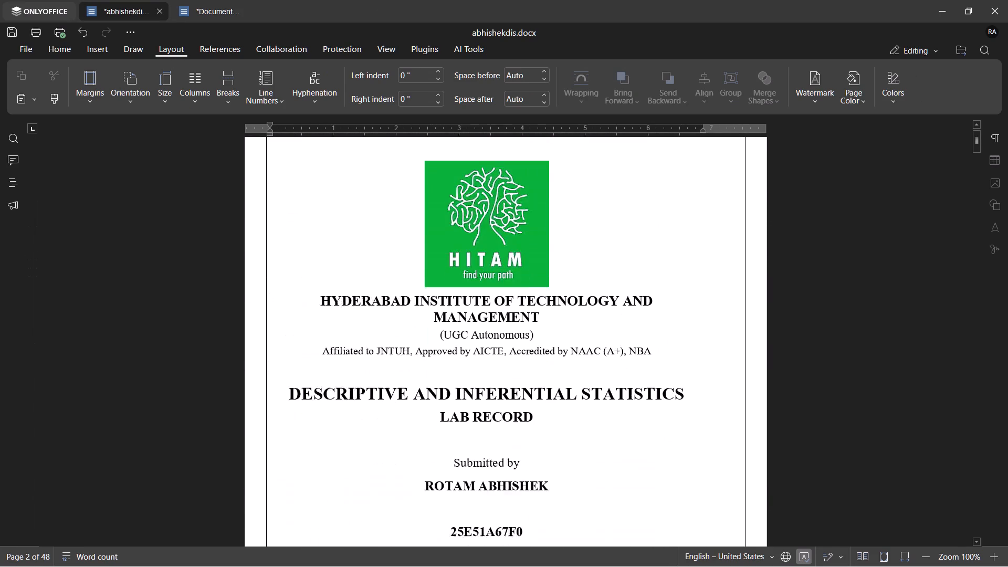
scroll(369, 293, down, 9)
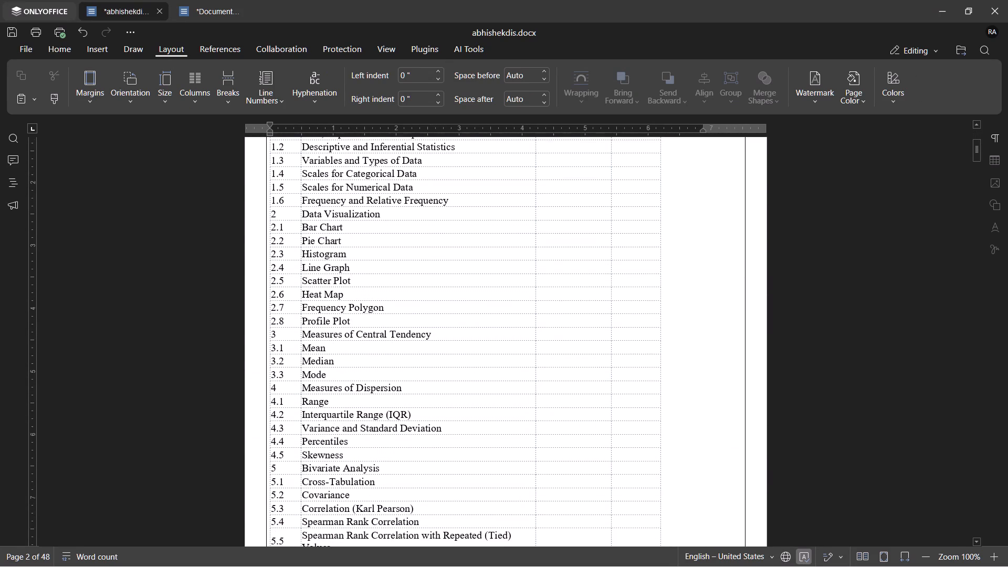
scroll(369, 293, up, 3)
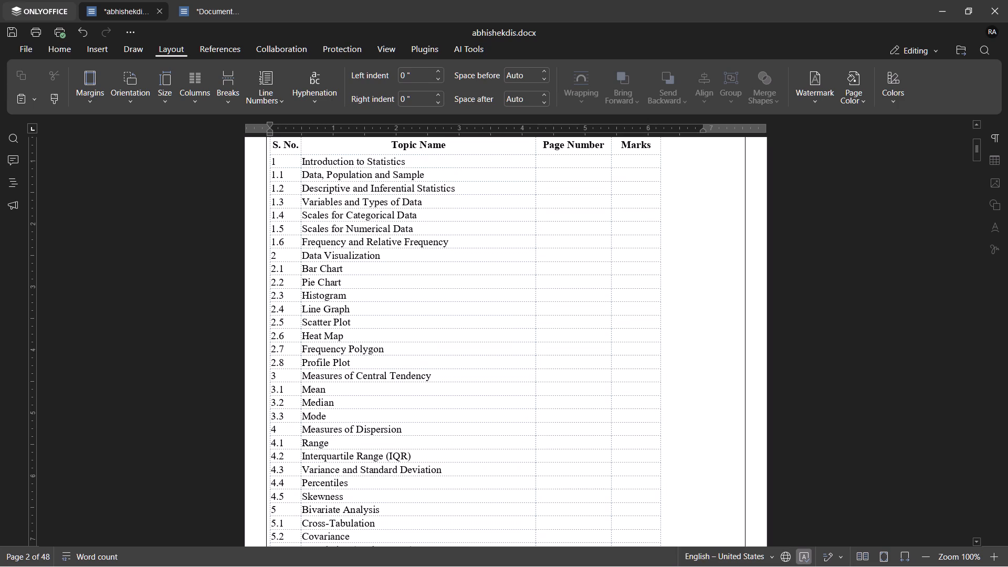
Switch to Document1.docx and review the contents table's row spacing and page layout from the header row to chapter 6.
click(185, 18)
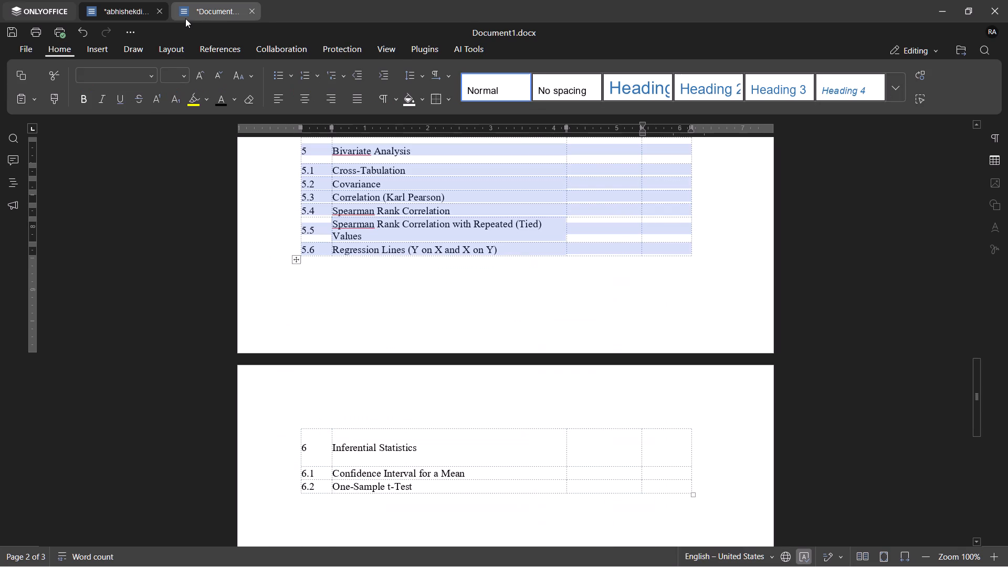
scroll(395, 266, down, 8)
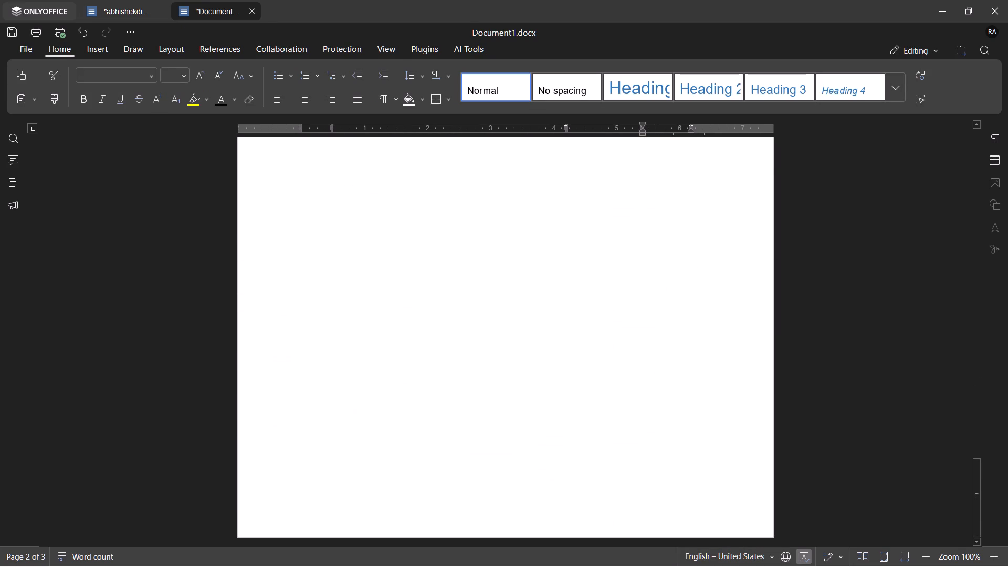
scroll(433, 321, up, 11)
click(395, 206)
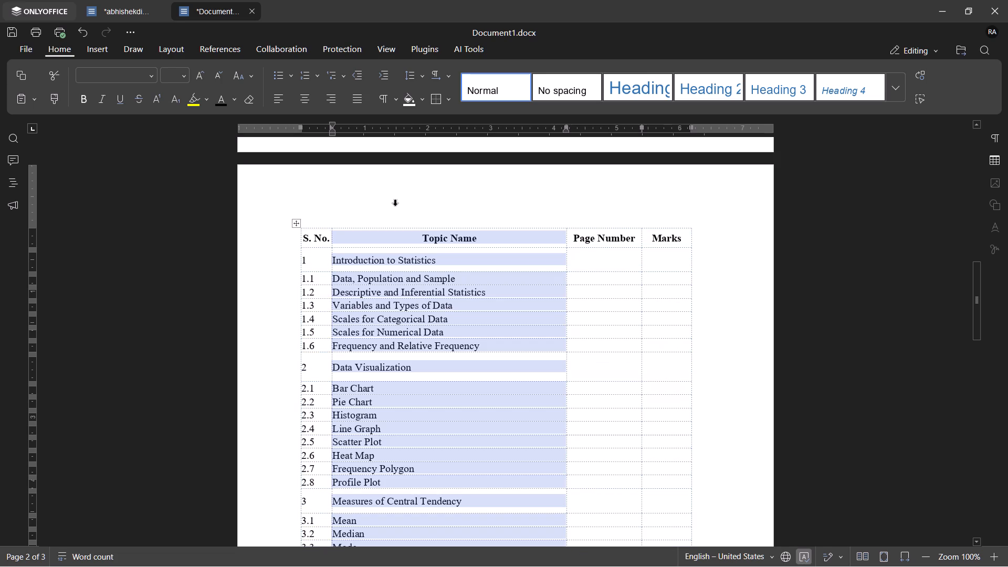
scroll(395, 206, down, 2)
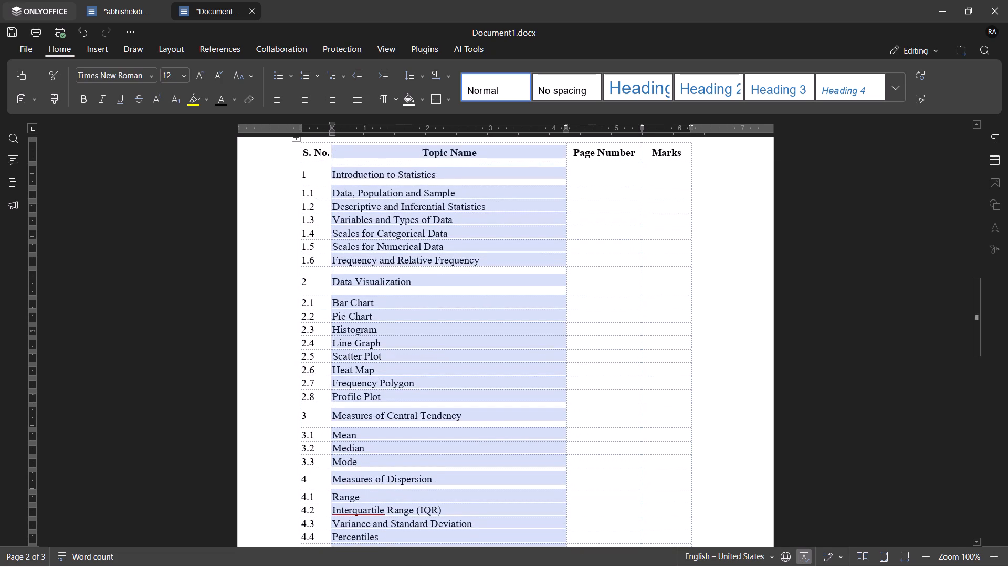
scroll(395, 206, down, 2)
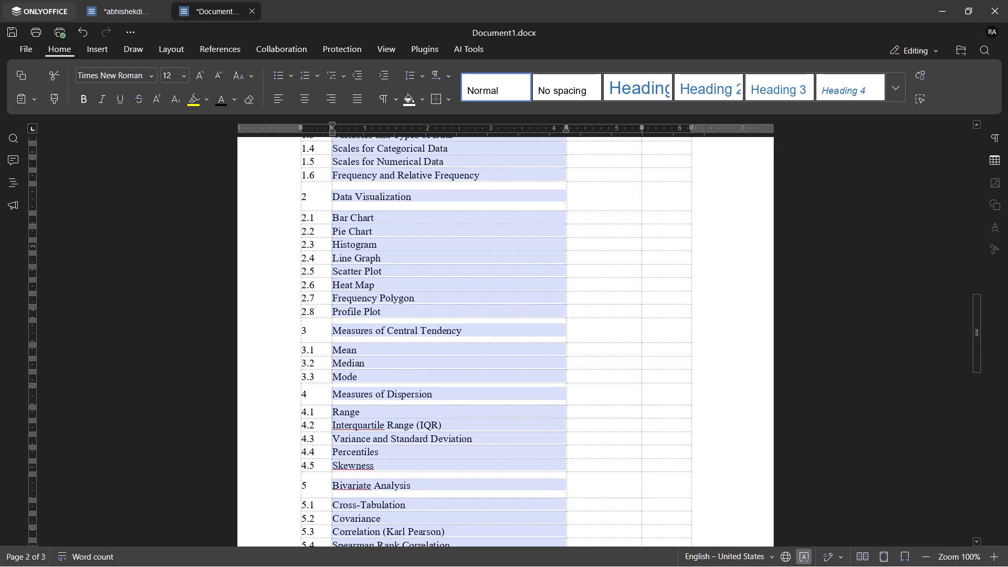
scroll(352, 260, down, 1)
scroll(352, 260, up, 2)
right_click(211, 15)
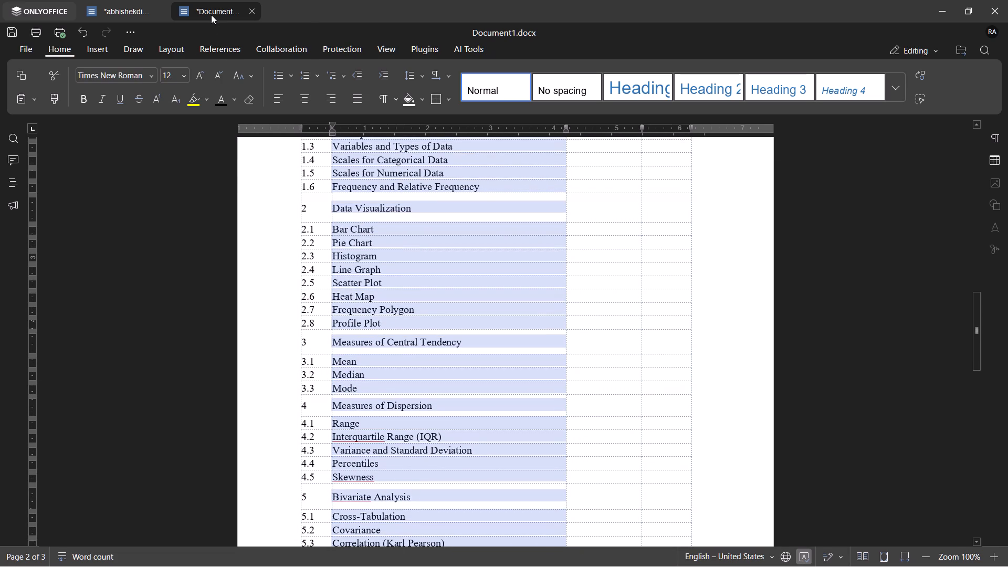
click(292, 260)
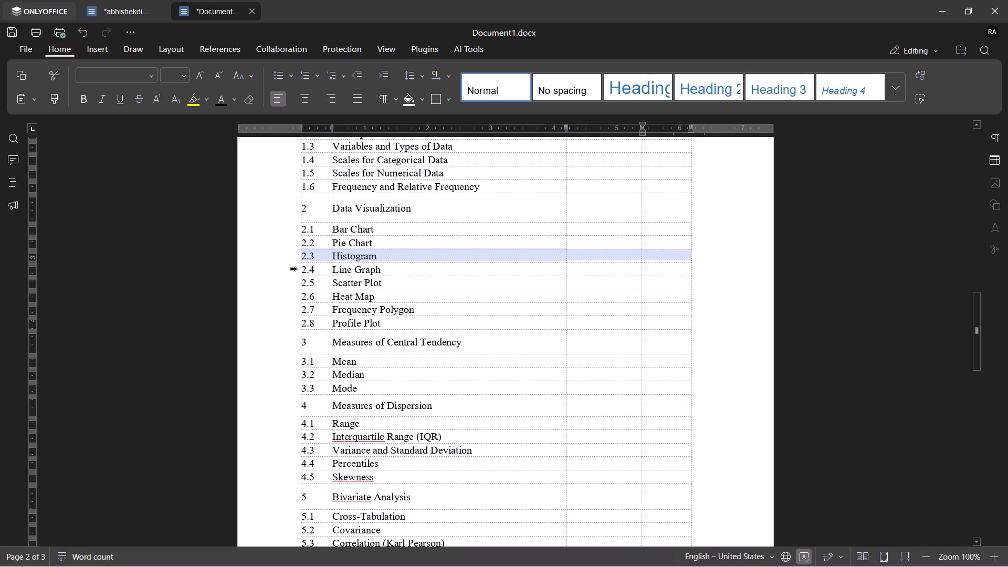
click(297, 269)
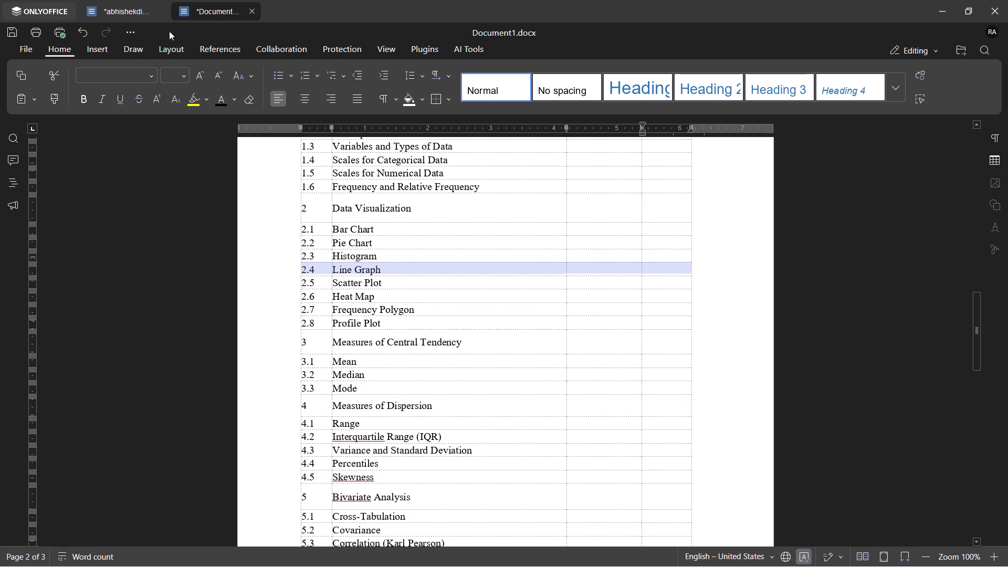
Switch to abhishekdis.docx and compare its TABLE OF CONTENTS page with the spaced-out copy.
click(135, 9)
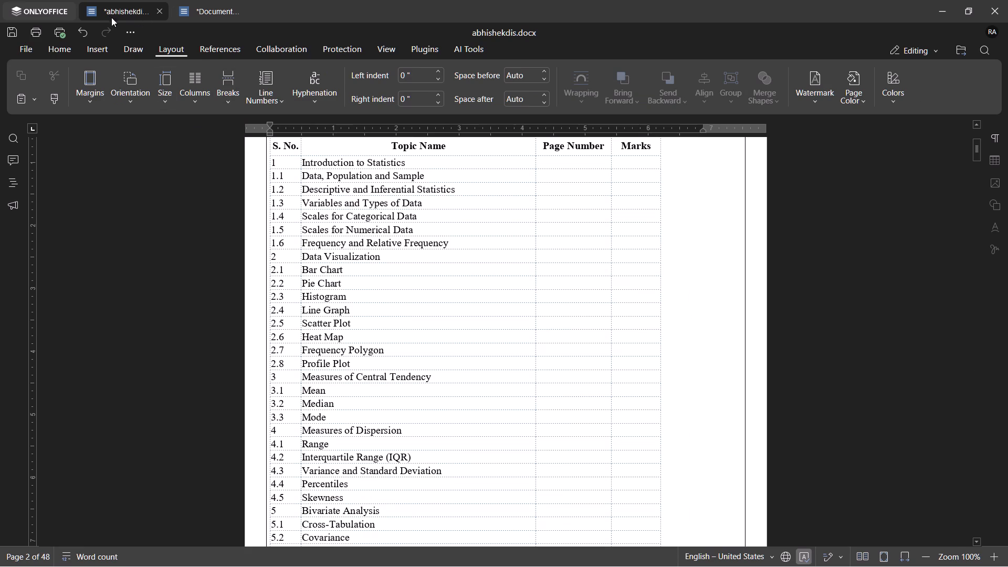
scroll(261, 283, down, 12)
scroll(261, 283, up, 2)
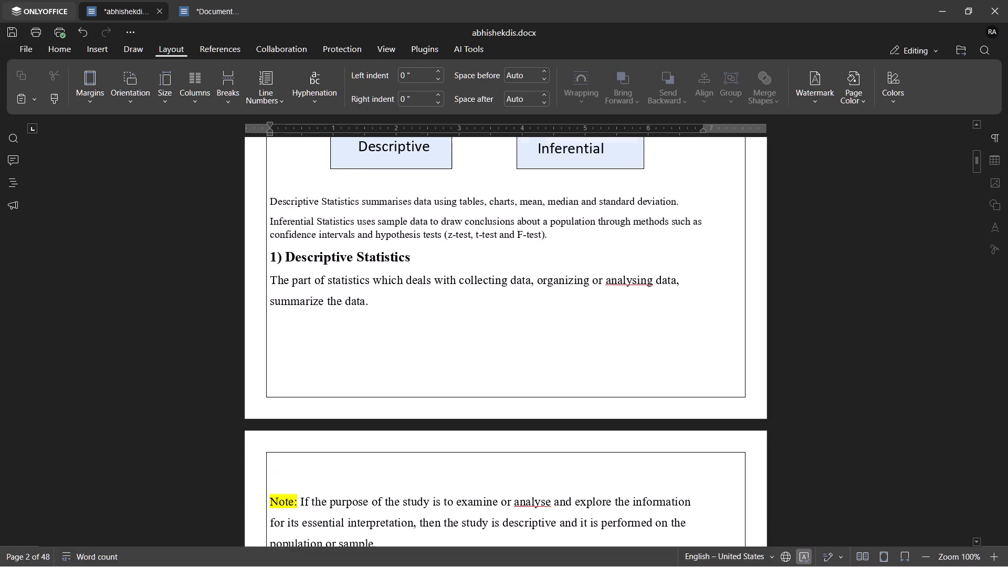
scroll(261, 283, up, 11)
scroll(261, 283, down, 5)
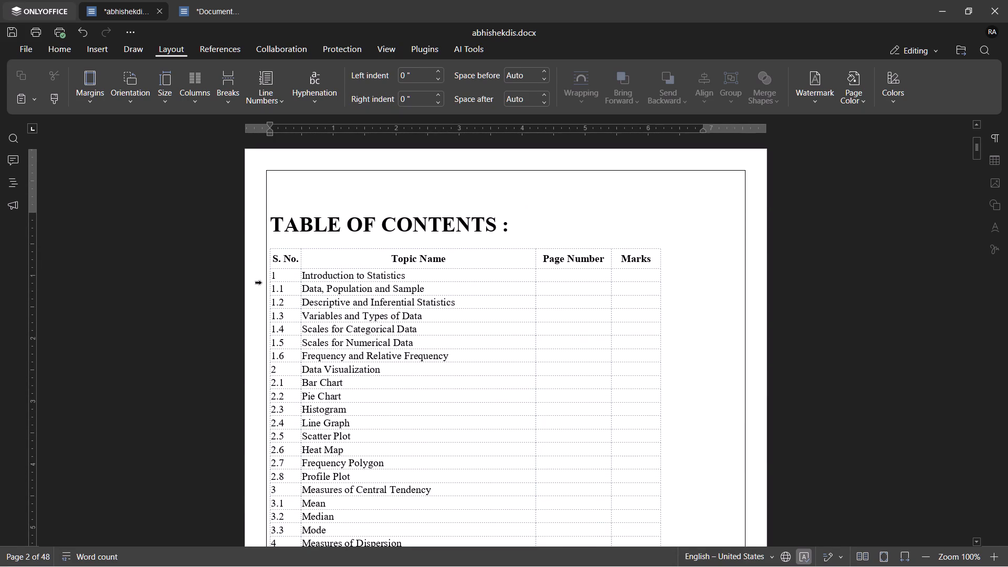
scroll(261, 283, down, 1)
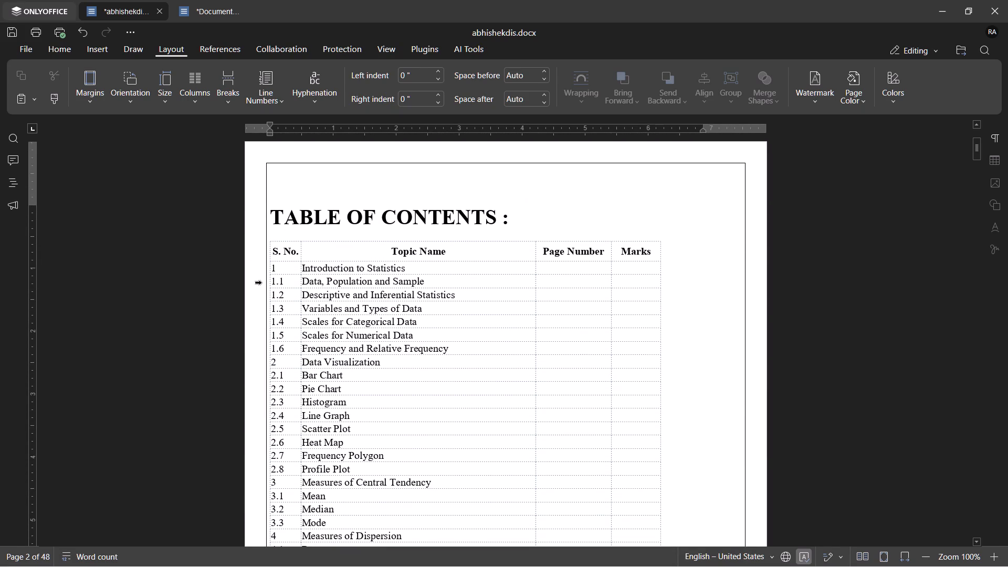
Look through the body pages from the contents table to the 2.7 Frequency Polygon examples, checking section headings and page breaks.
scroll(261, 283, down, 18)
scroll(261, 283, down, 7)
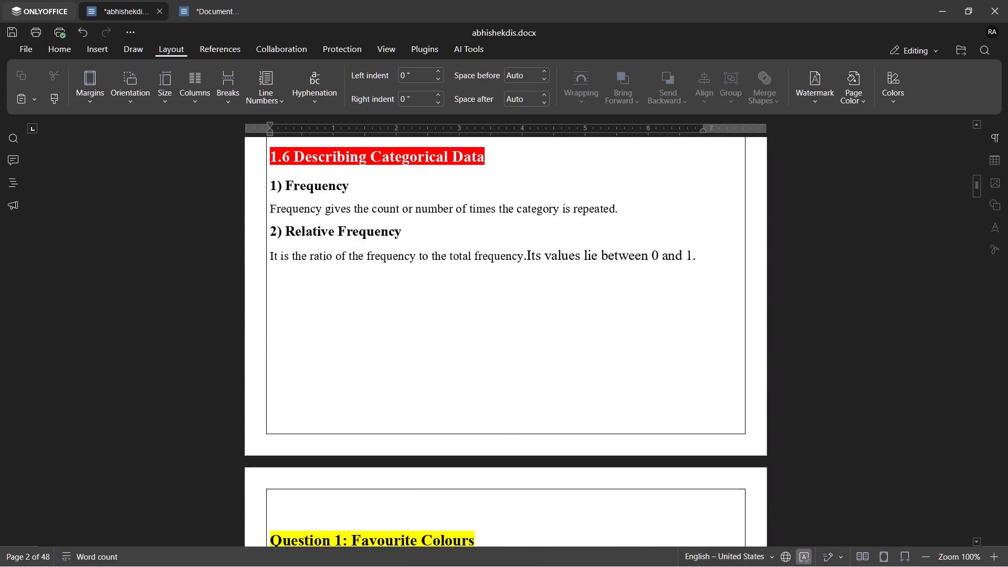
scroll(261, 283, down, 6)
scroll(261, 283, down, 20)
scroll(261, 283, down, 3)
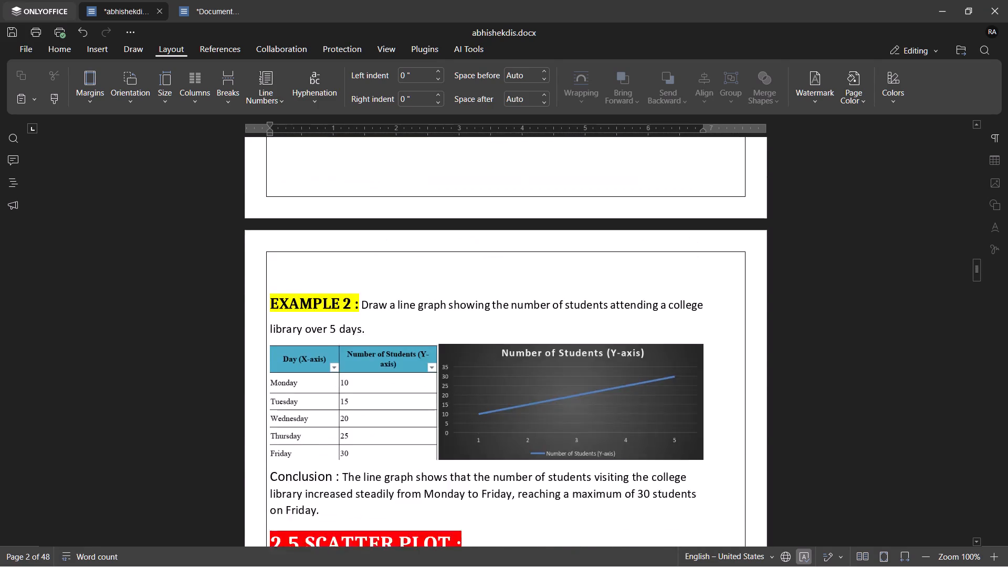
scroll(261, 283, down, 9)
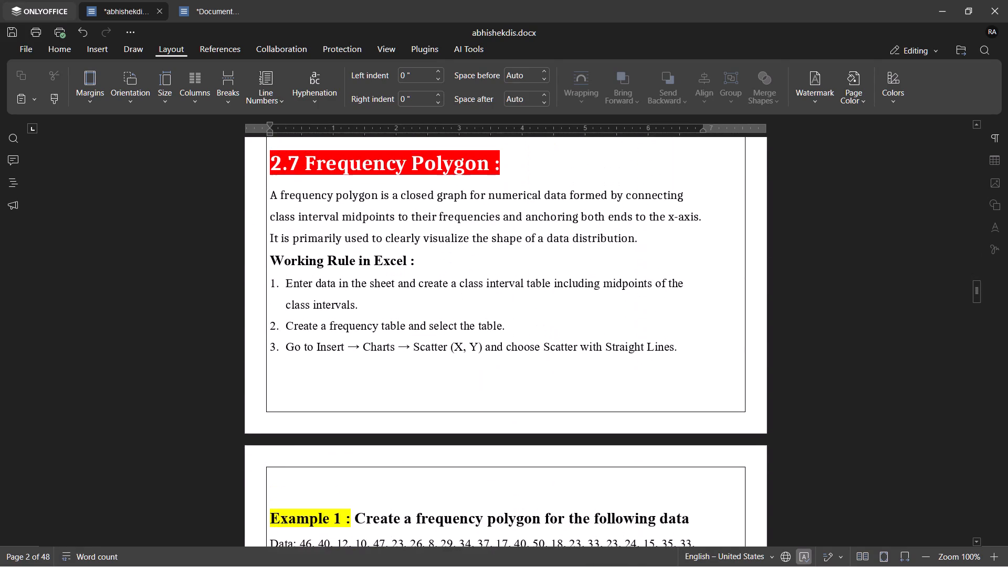
scroll(261, 283, down, 1)
scroll(261, 283, up, 1)
scroll(261, 283, down, 6)
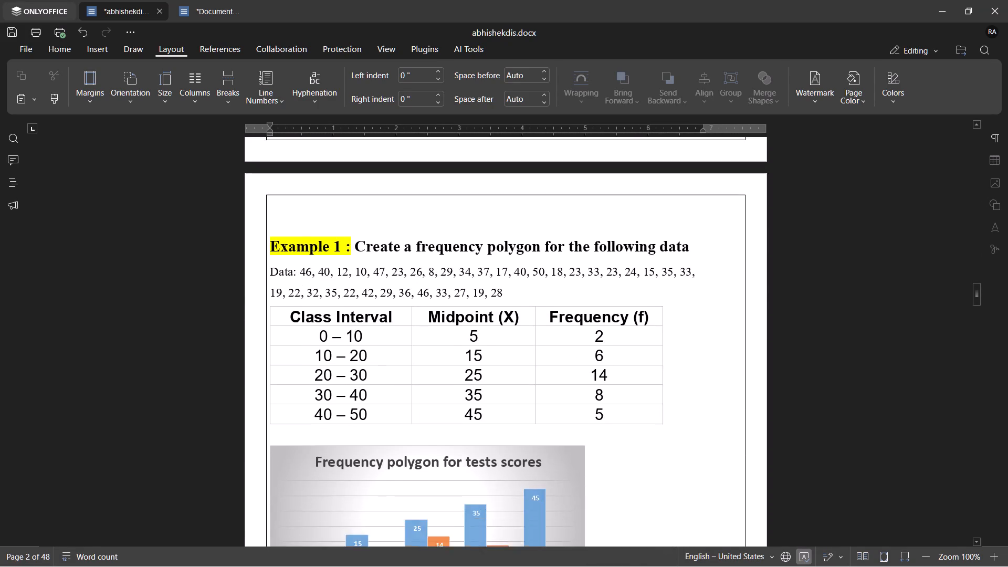
scroll(261, 283, down, 5)
scroll(261, 283, up, 3)
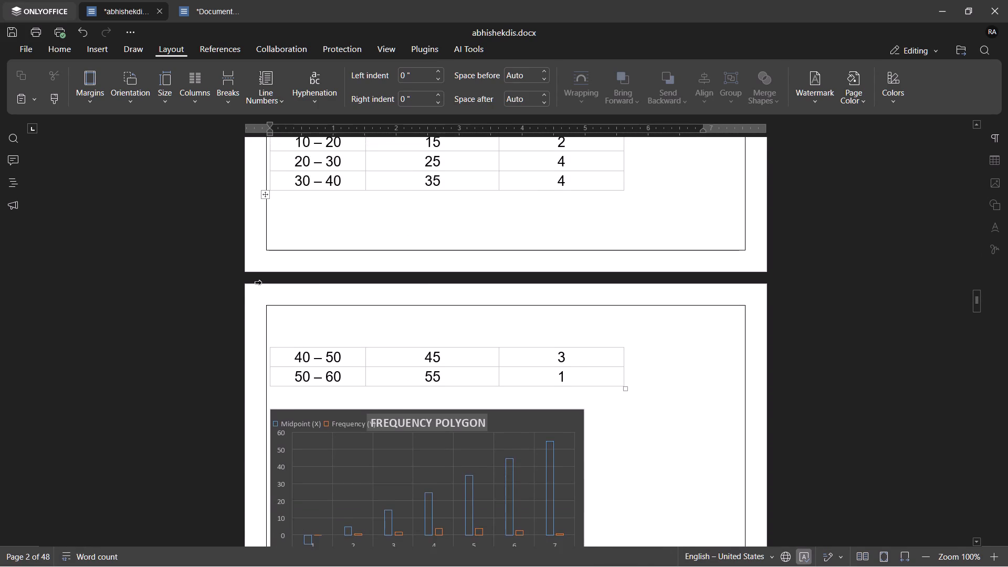
scroll(261, 283, up, 2)
scroll(261, 283, down, 5)
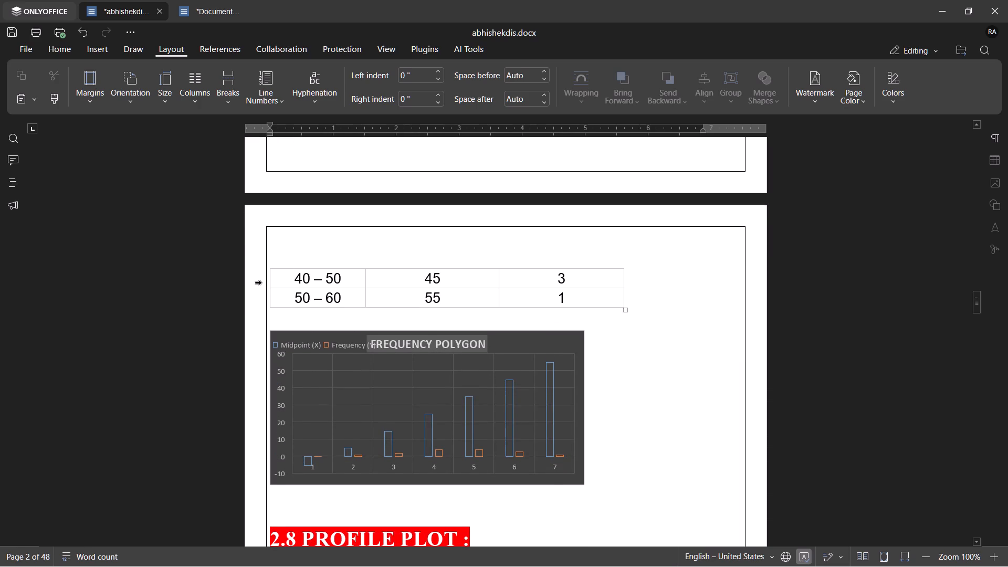
scroll(261, 283, down, 5)
scroll(261, 283, up, 5)
scroll(261, 283, down, 1)
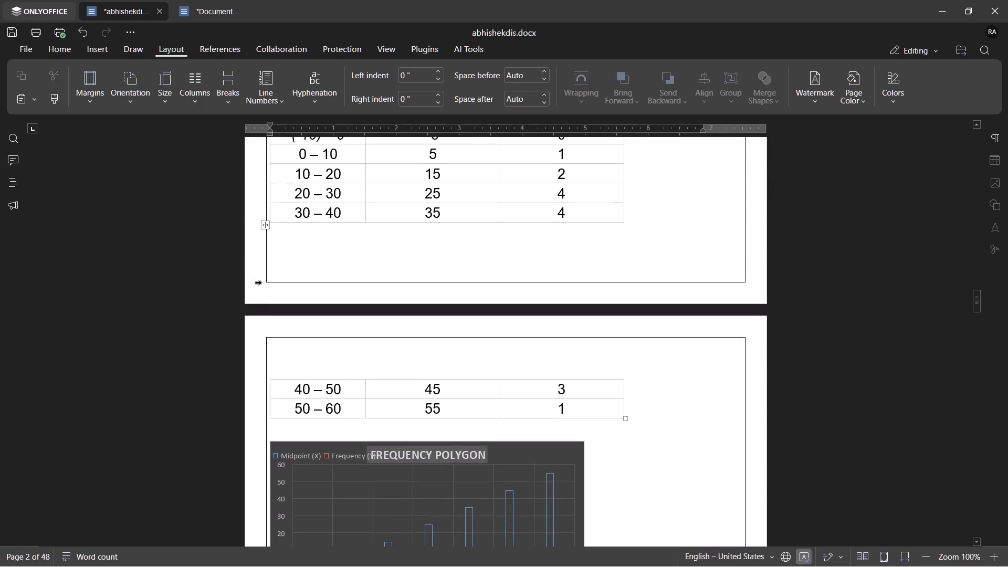
Examine the pages from the frequency polygon chart through 2.8 Profile Plot to the UNIT-2 Descriptive Statistics opening page.
scroll(261, 283, down, 1)
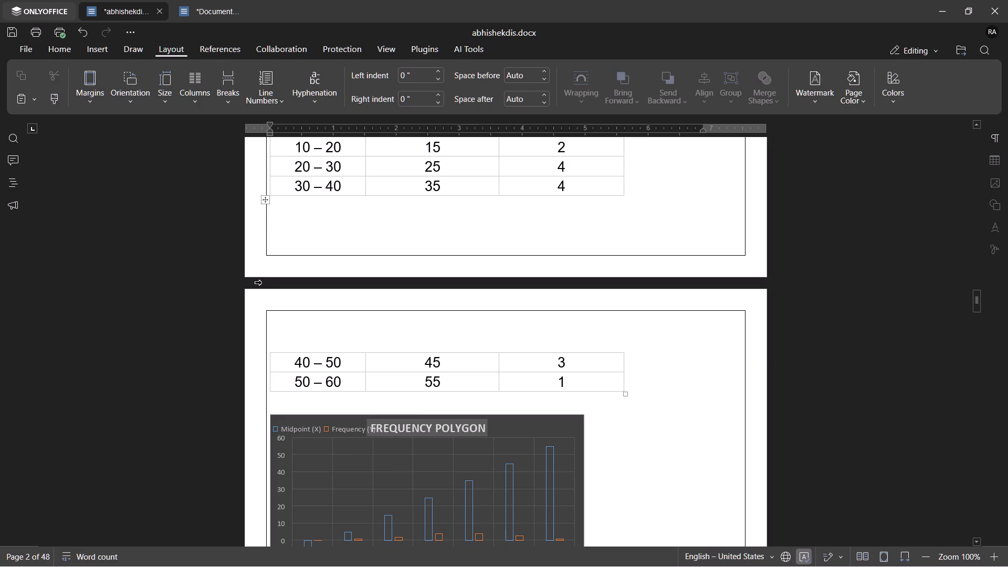
scroll(156, 252, down, 1)
scroll(366, 283, down, 5)
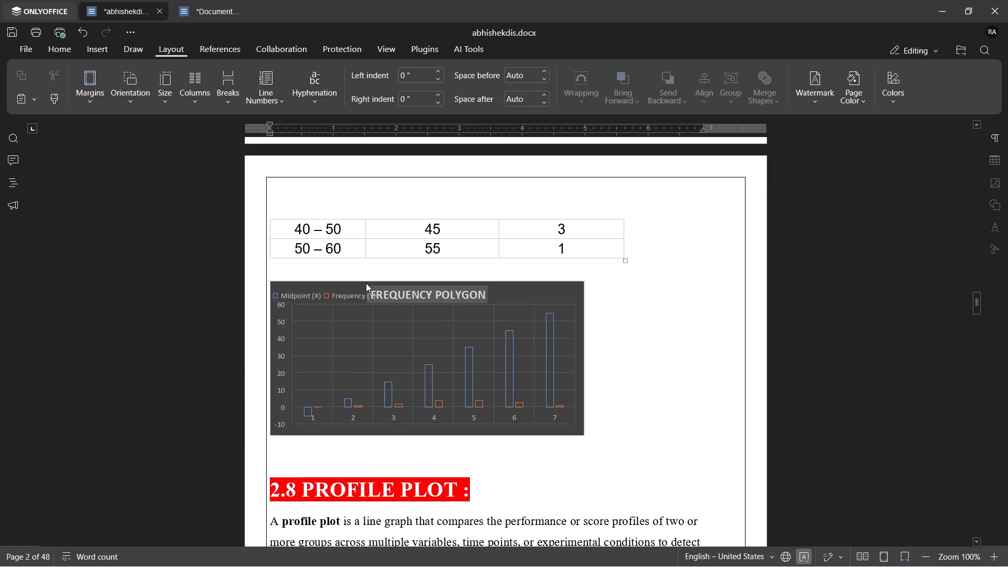
scroll(366, 283, up, 6)
scroll(366, 283, down, 8)
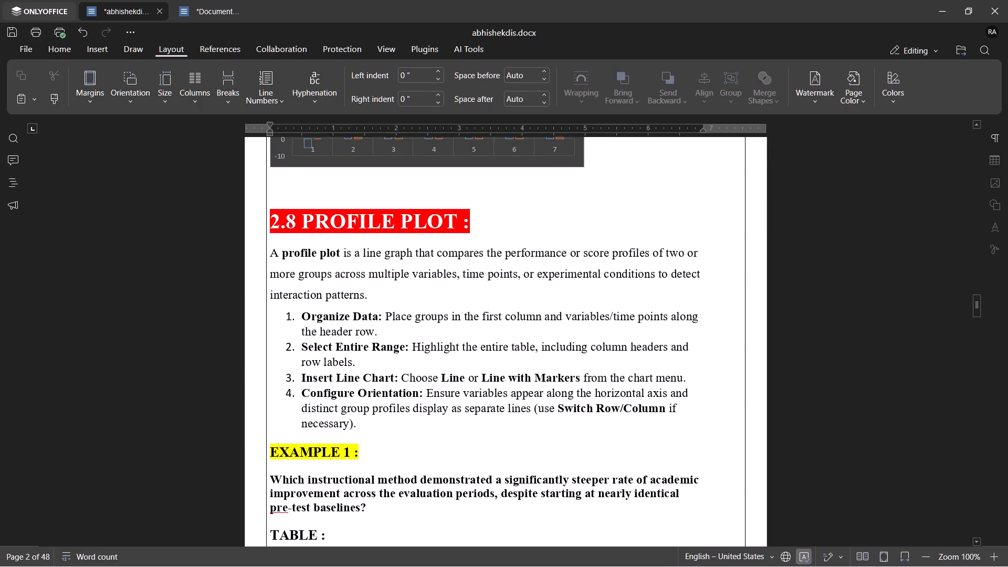
scroll(366, 283, down, 2)
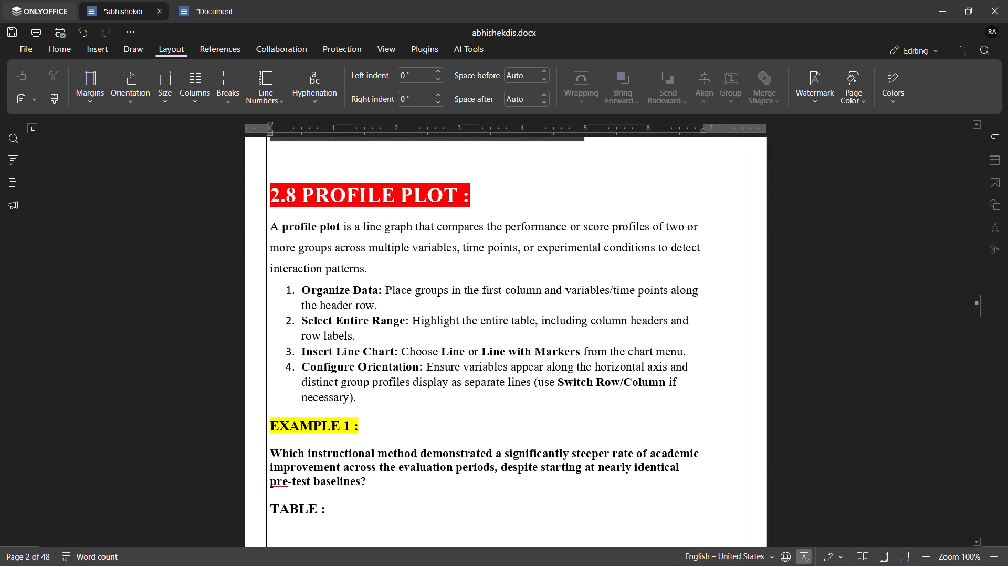
scroll(366, 283, down, 2)
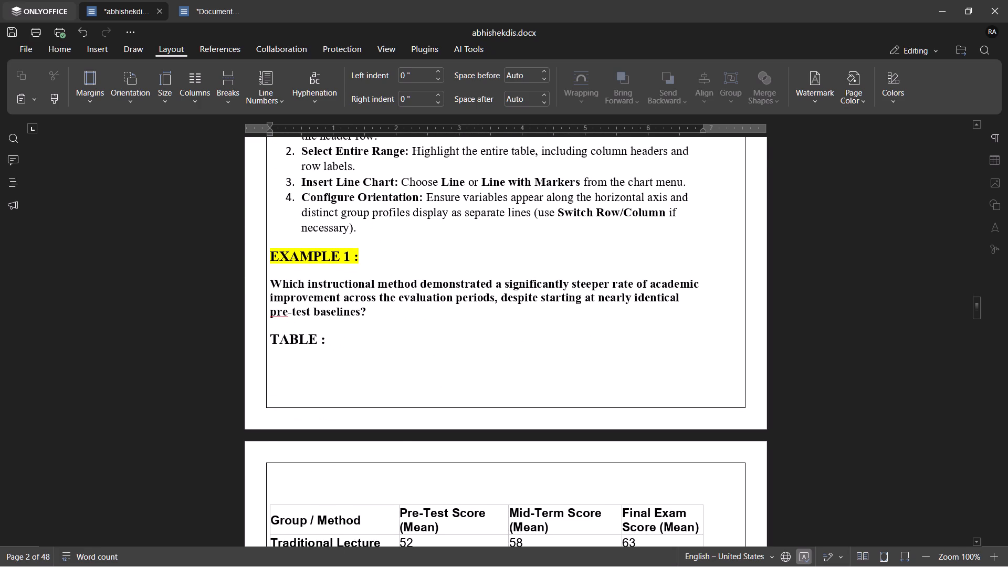
scroll(363, 335, down, 5)
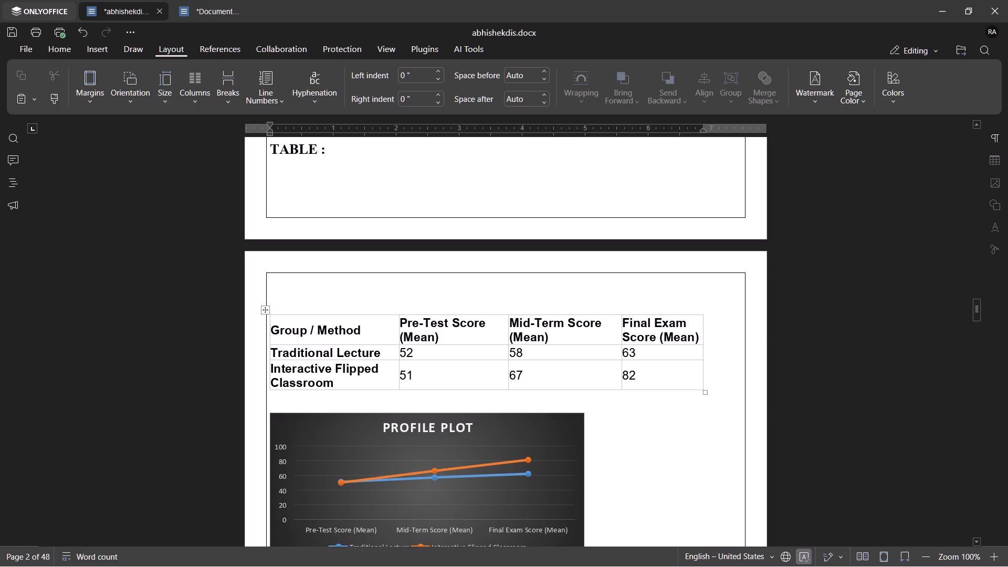
scroll(363, 335, down, 10)
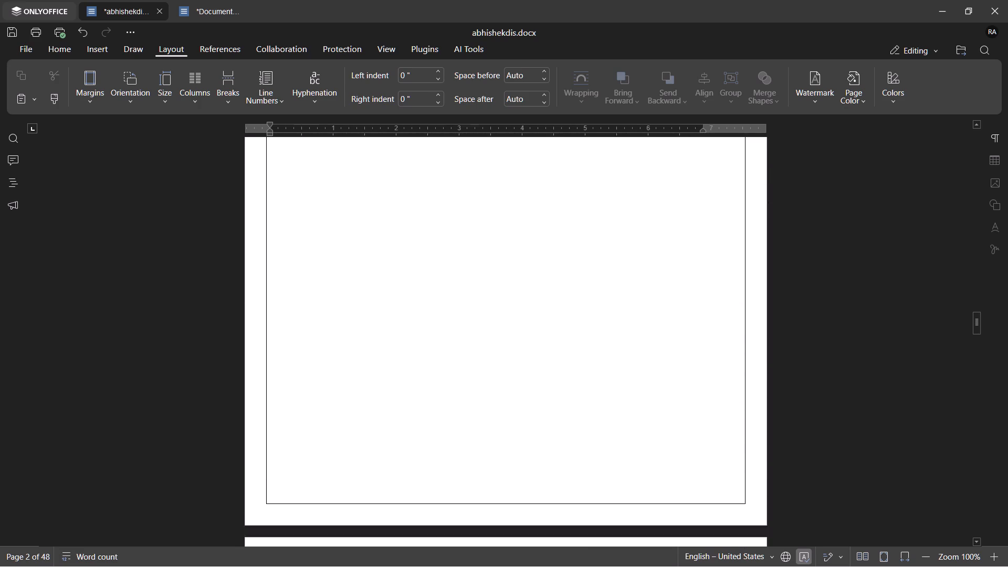
scroll(363, 335, down, 4)
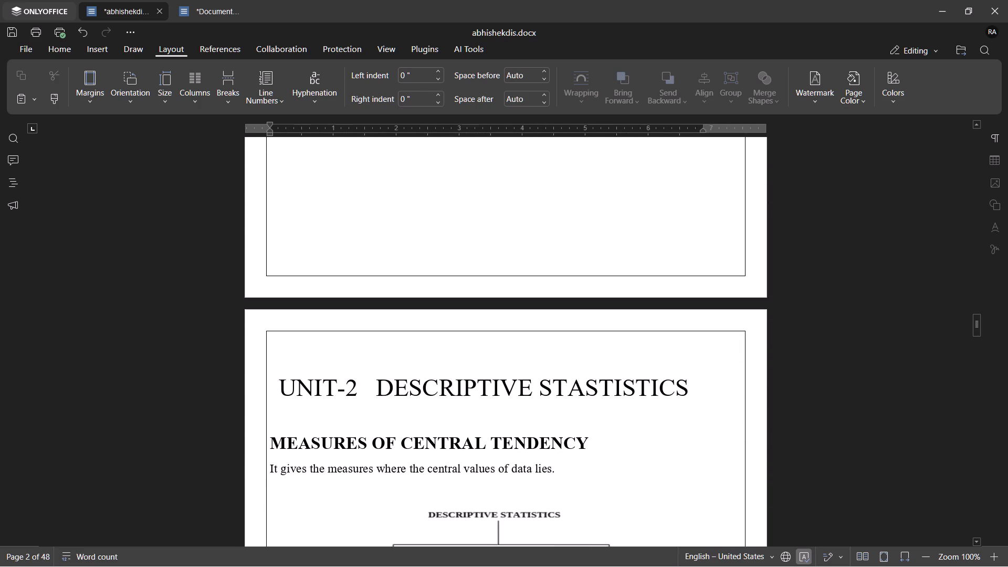
Look back through the pages from the UNIT-2 Descriptive Statistics opening to 2.1.1 Comparative Bar Graphs, checking section headings and page breaks.
scroll(363, 335, up, 20)
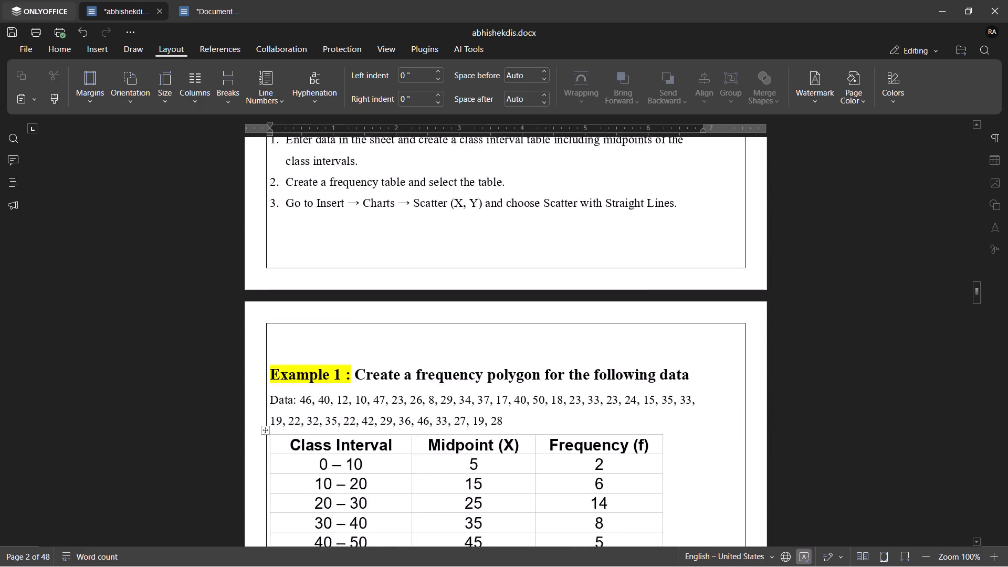
scroll(363, 335, up, 13)
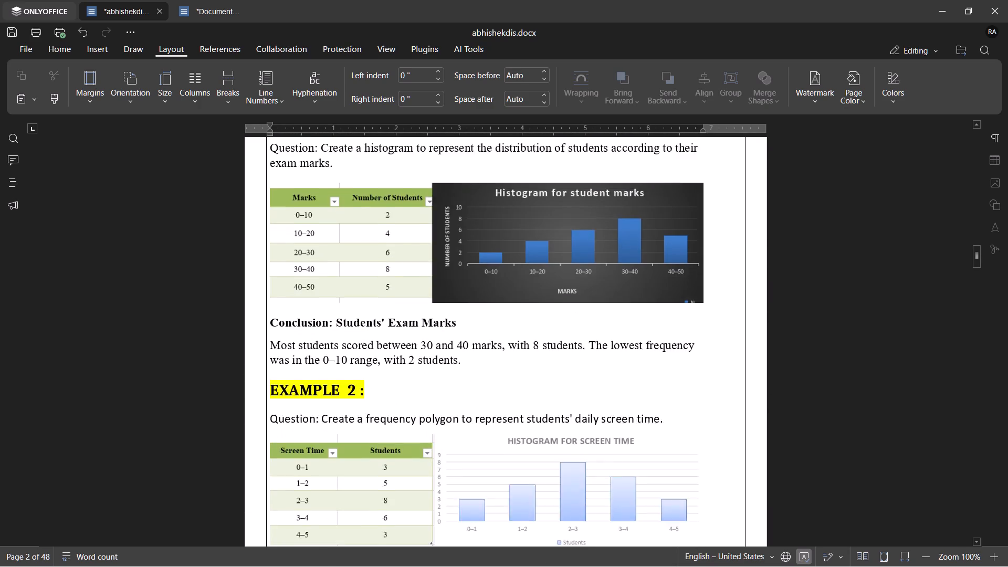
scroll(363, 335, up, 4)
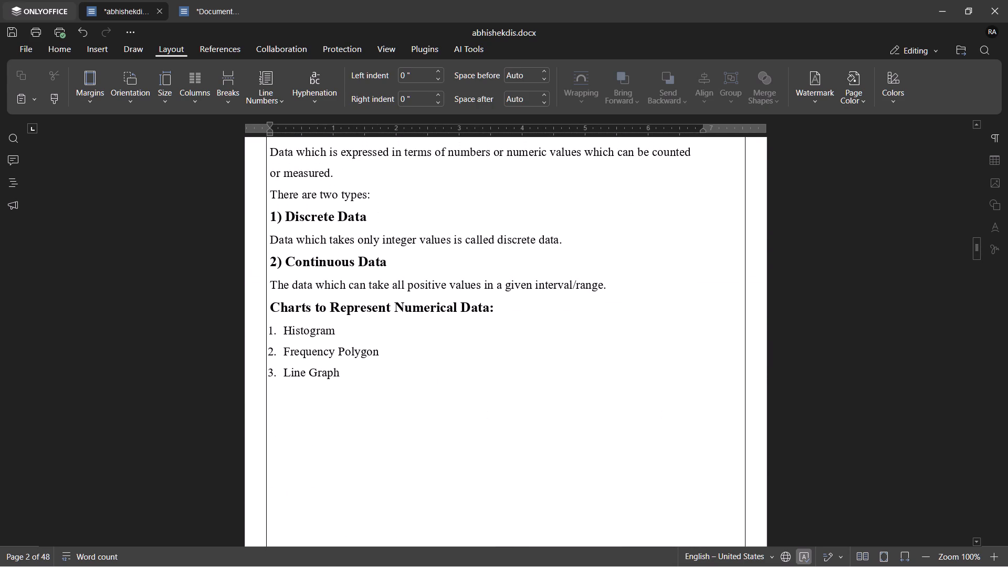
scroll(363, 335, up, 2)
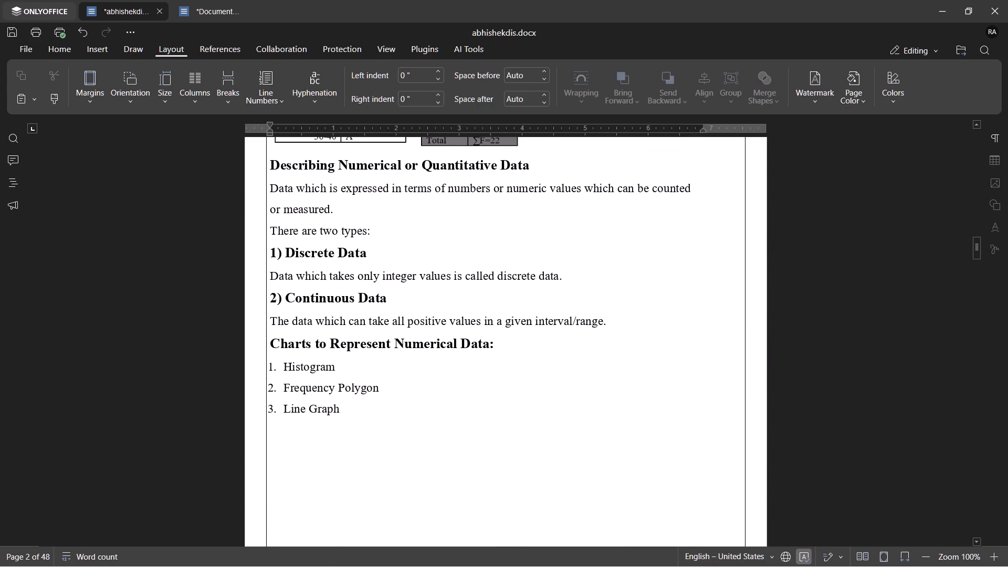
scroll(363, 335, up, 5)
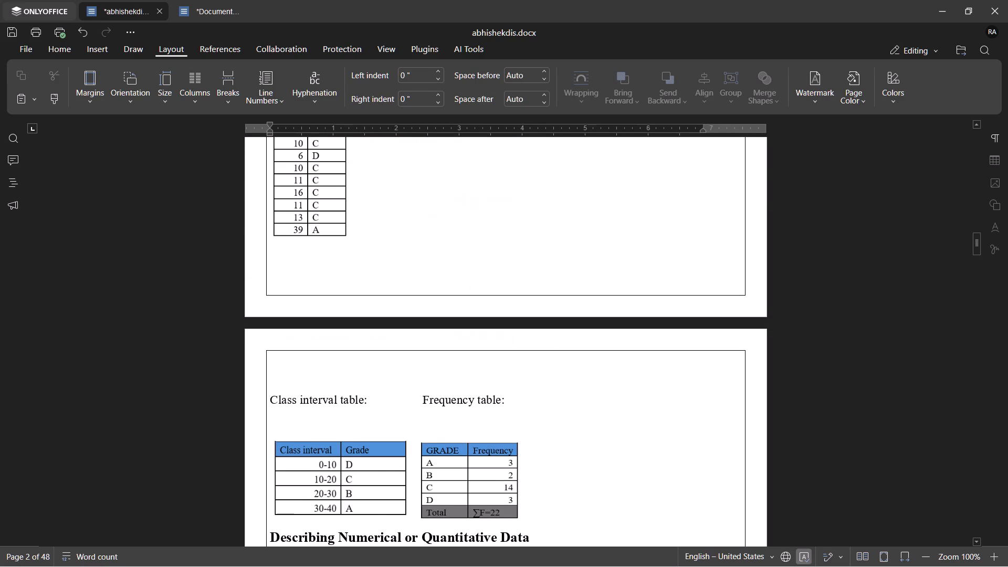
scroll(363, 335, up, 18)
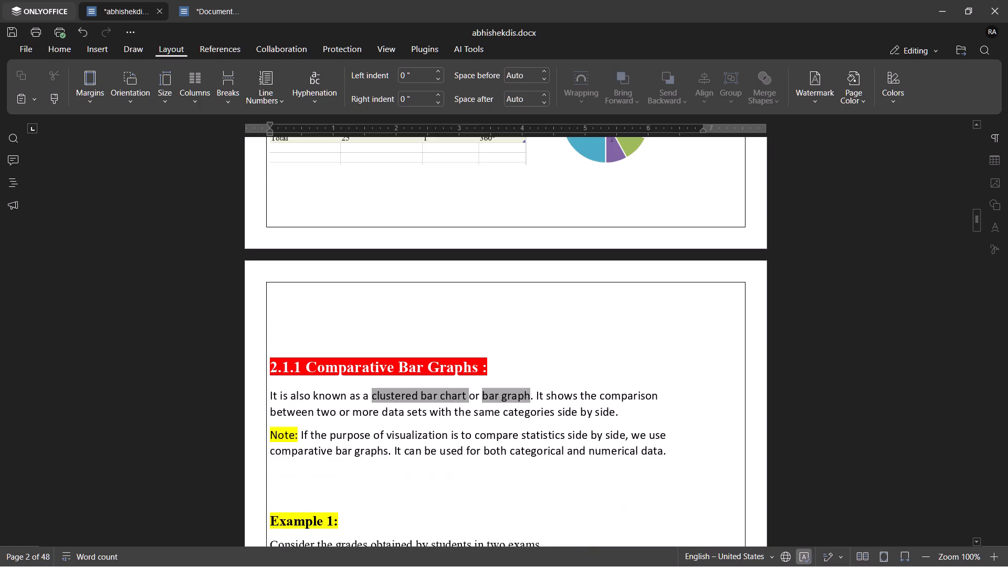
Examine the chapter 1 headings from 1.3 Variables and Types of Data to 1.6 Describing Categorical Data.
scroll(363, 335, up, 17)
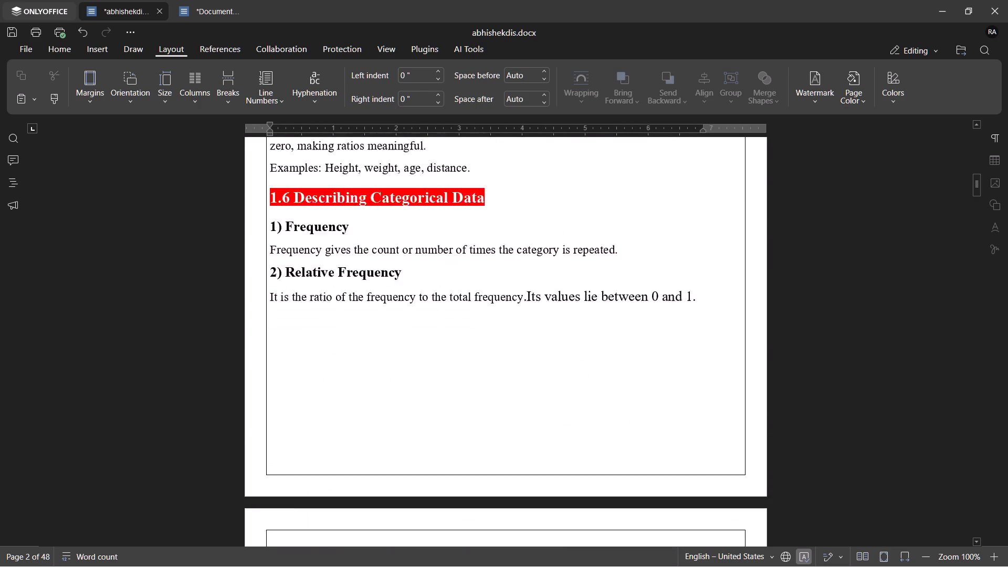
scroll(363, 335, up, 11)
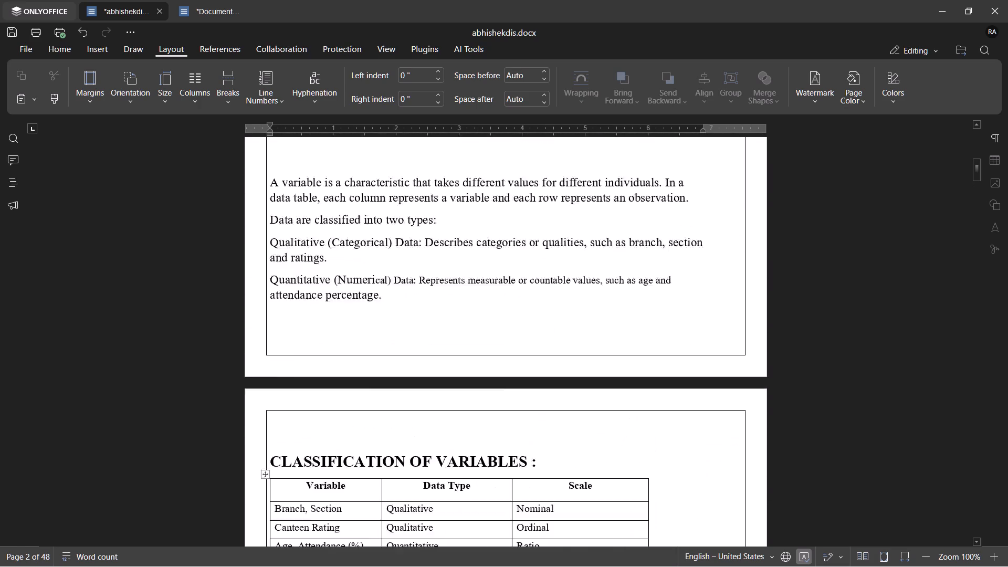
scroll(363, 335, up, 6)
scroll(363, 335, down, 4)
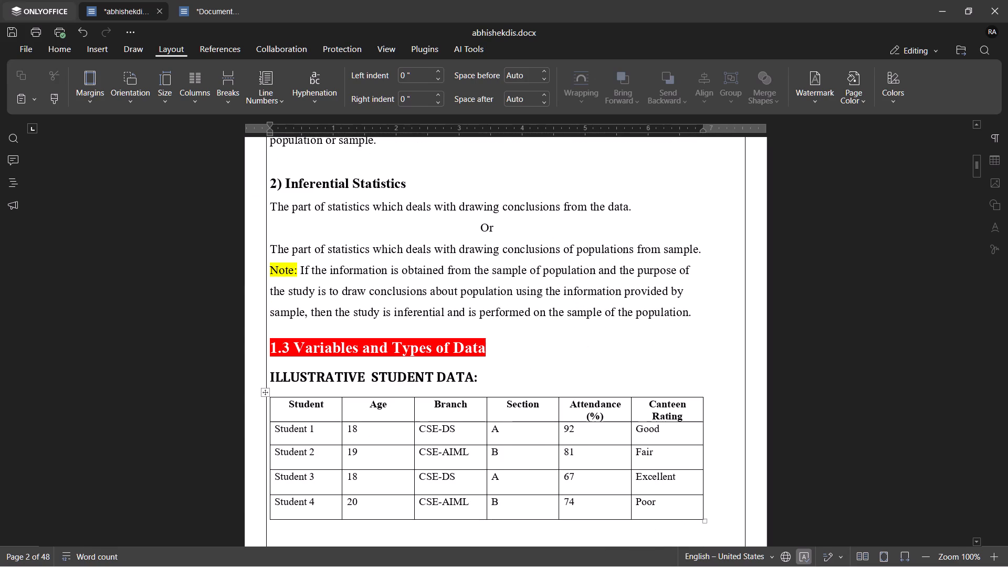
scroll(334, 266, down, 2)
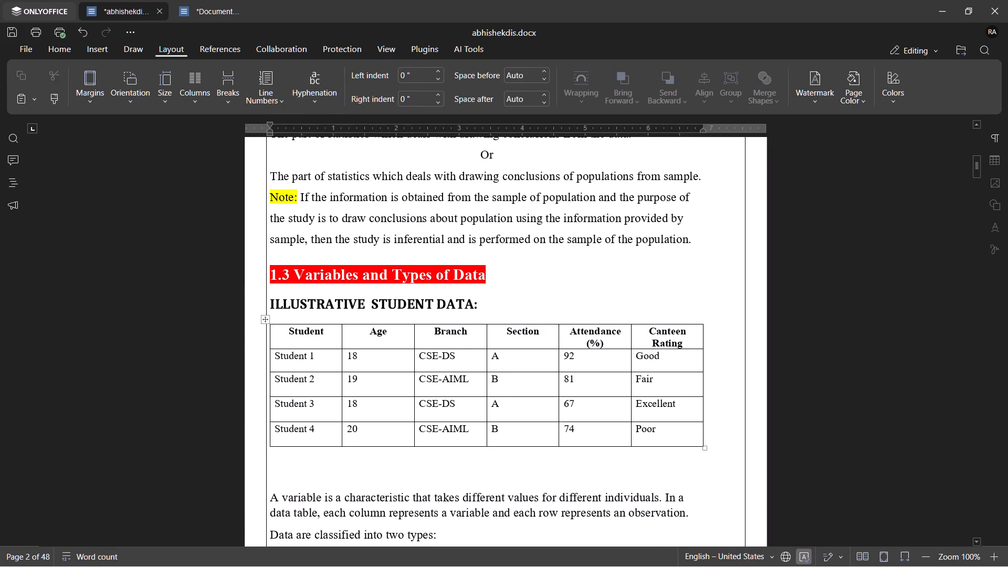
scroll(361, 405, down, 12)
scroll(361, 405, up, 1)
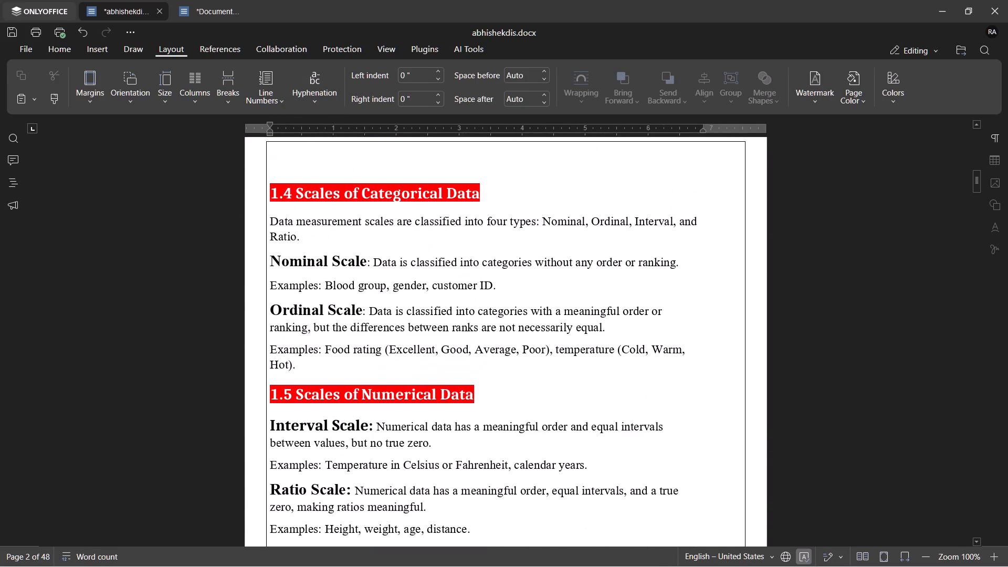
Compare the chapter 1 entries of the contents table in Document1.docx with the 1.4 to 1.6 section headings in abhishekdis.docx.
click(204, 13)
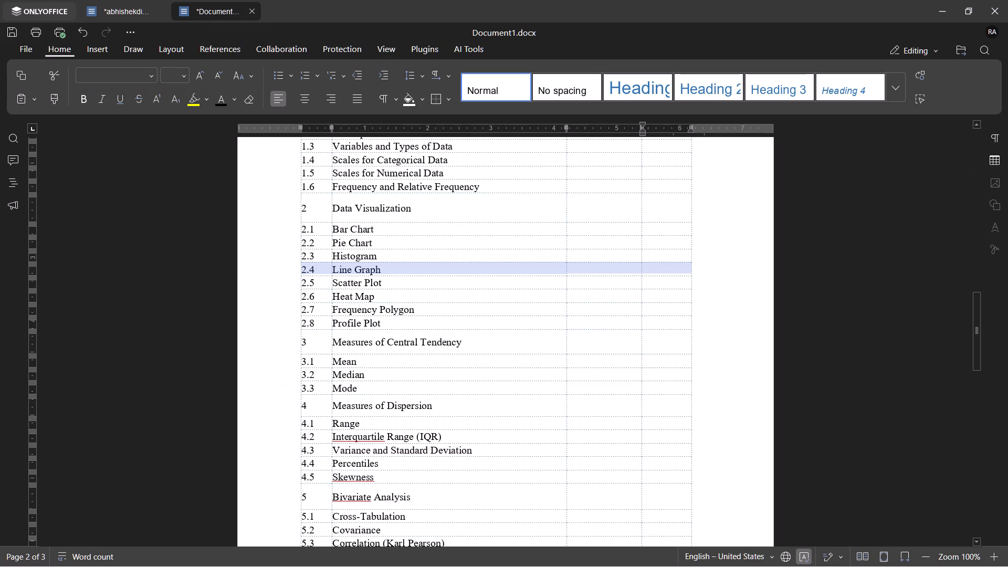
scroll(350, 244, up, 2)
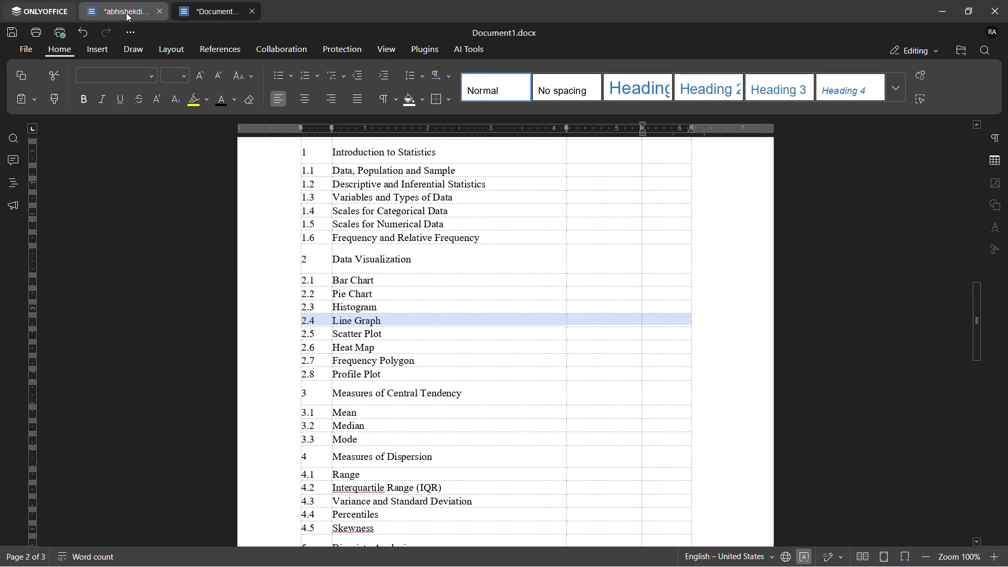
click(126, 13)
scroll(314, 266, down, 4)
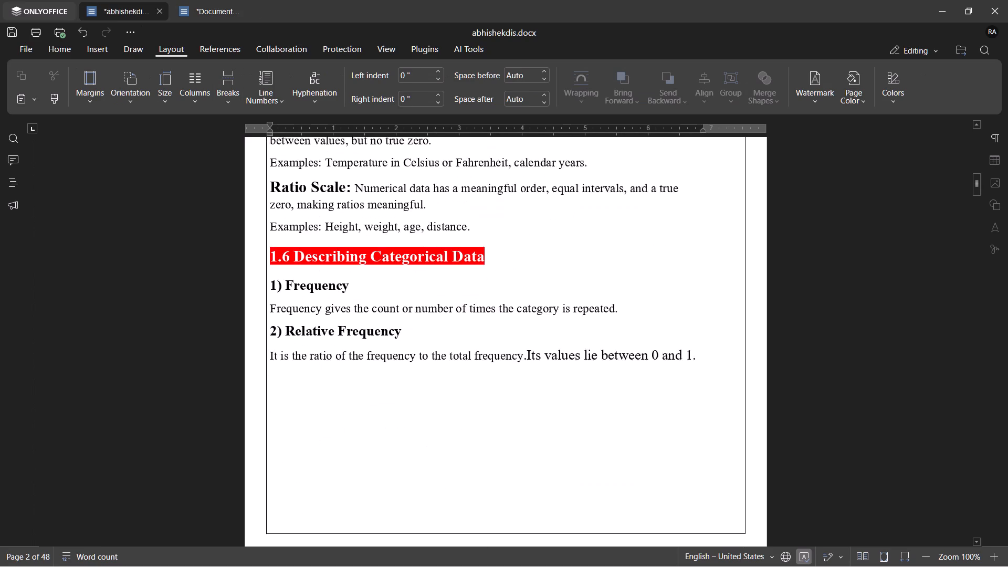
click(196, 13)
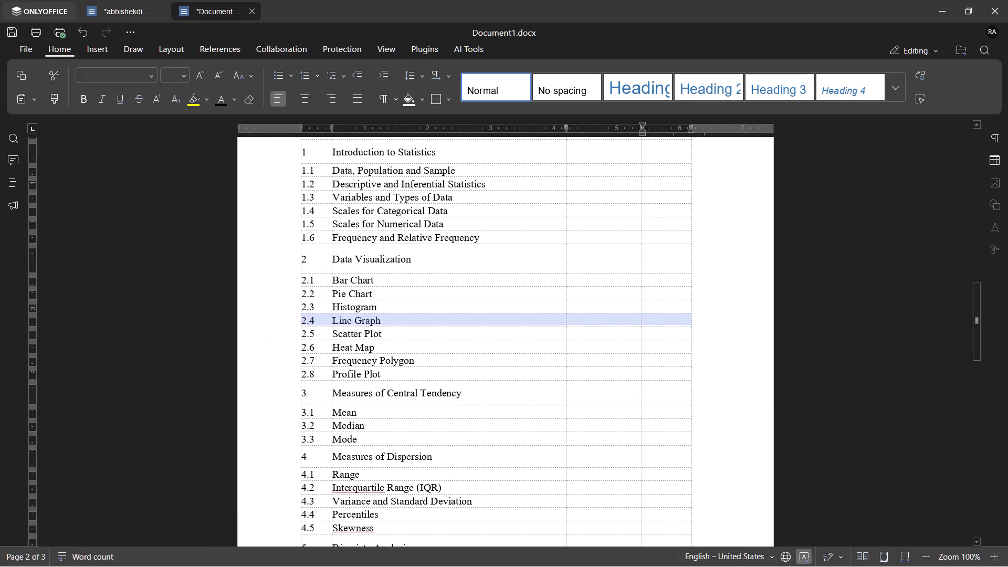
click(118, 14)
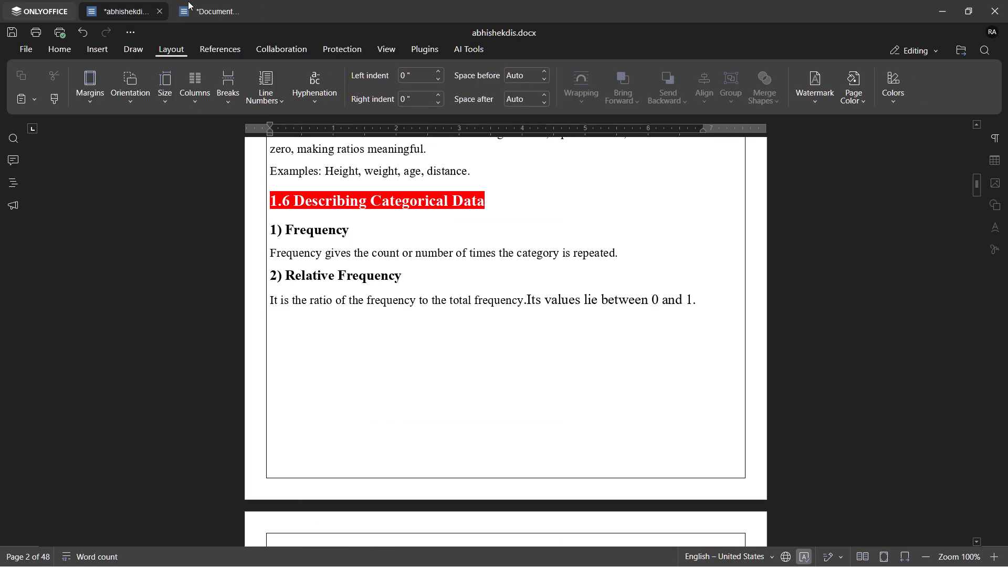
click(188, 2)
click(188, 2)
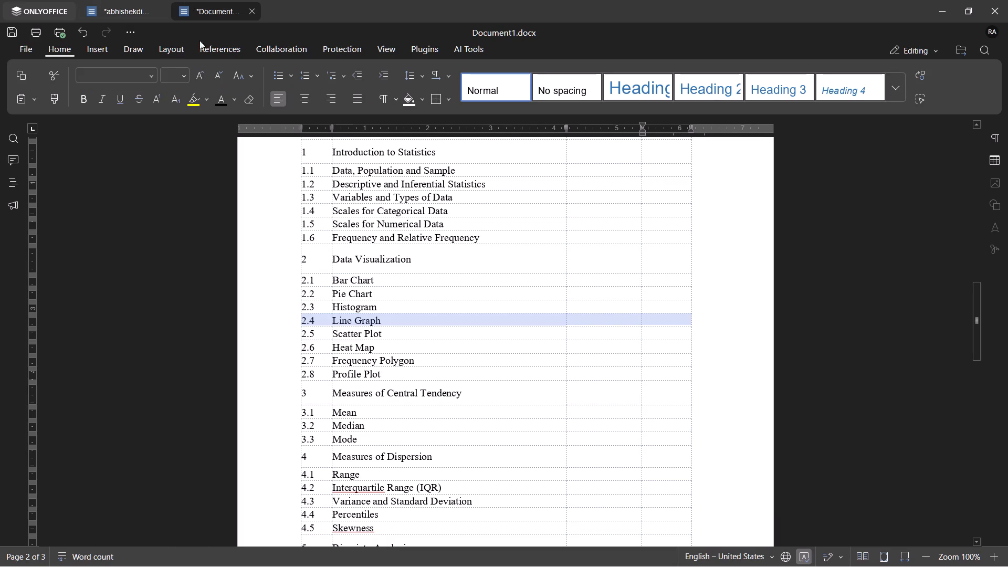
scroll(358, 258, down, 1)
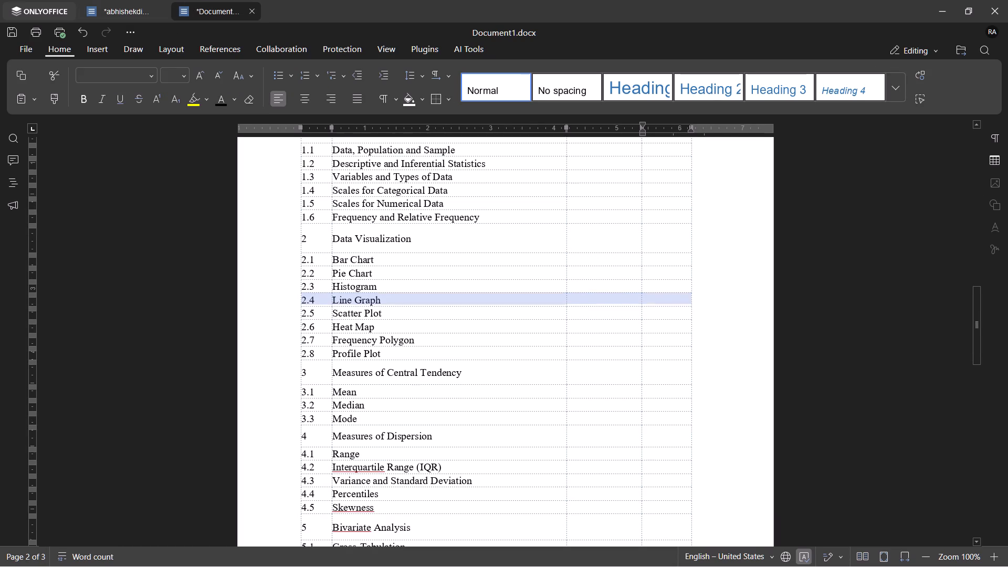
Review abhishekdis.docx from the frequency questions to 2.1 Bar Graphs and compare the headings with Document1.docx's chapter 2 entries.
click(131, 9)
scroll(477, 383, down, 4)
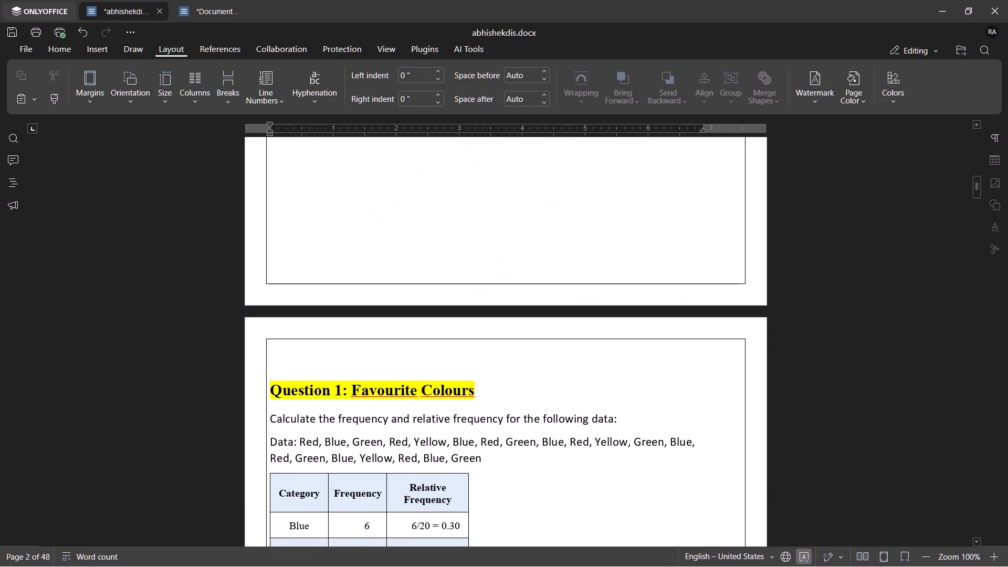
scroll(477, 383, down, 6)
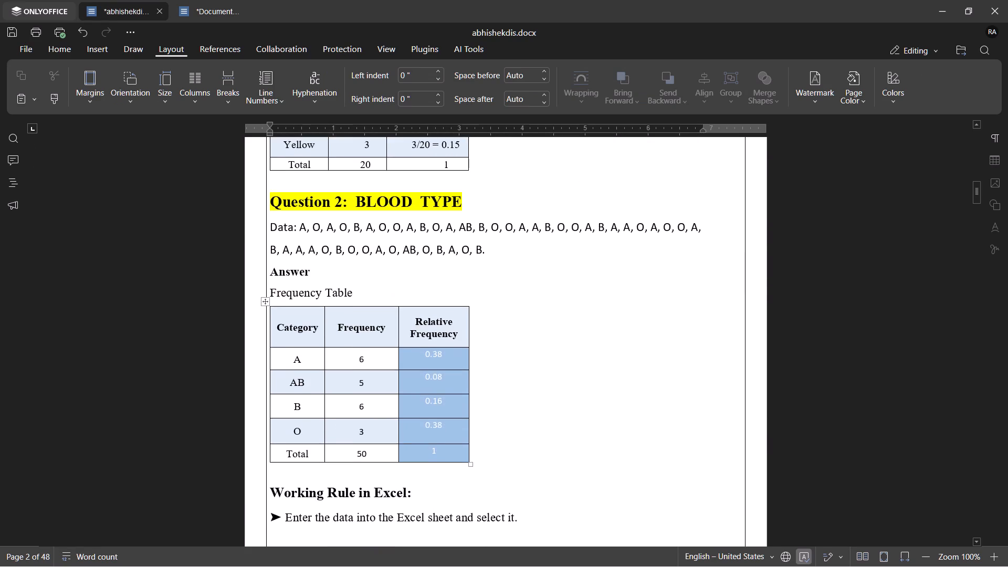
scroll(477, 383, down, 4)
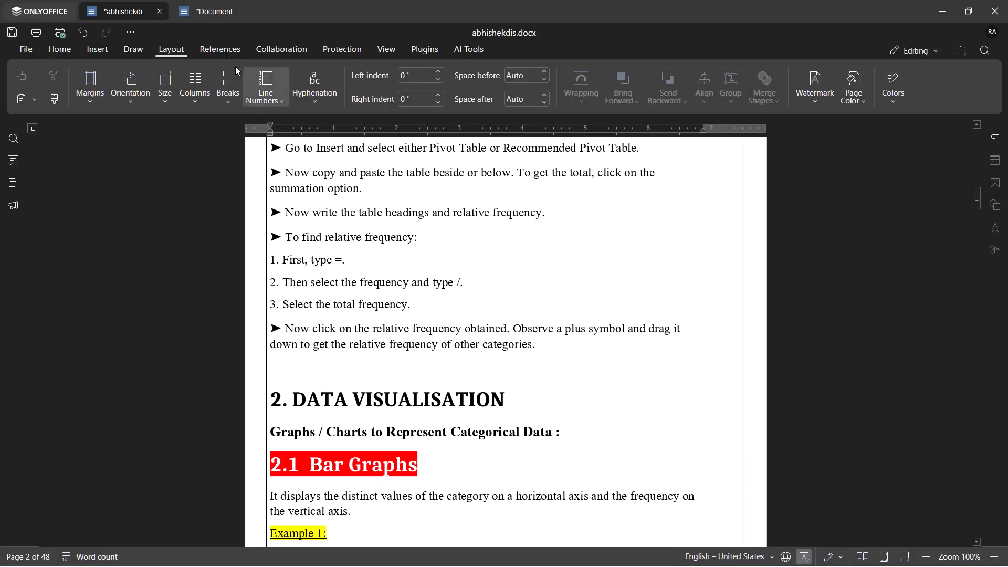
click(206, 12)
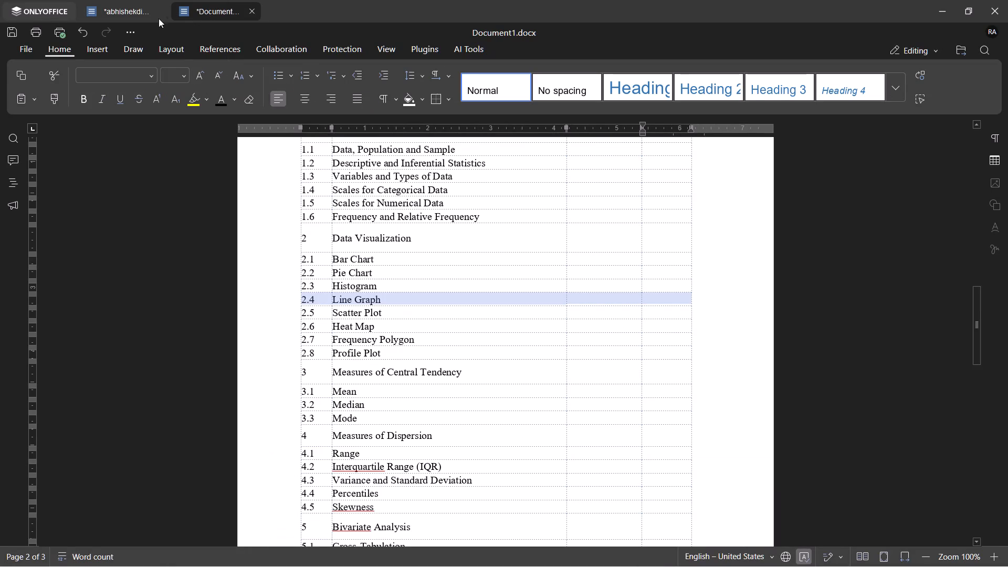
click(132, 11)
Examine the 2.1 Bar Graphs section in abhishekdis.docx, checking the Example 1 and Example 2 tables, charts and the page break between them.
scroll(374, 389, down, 3)
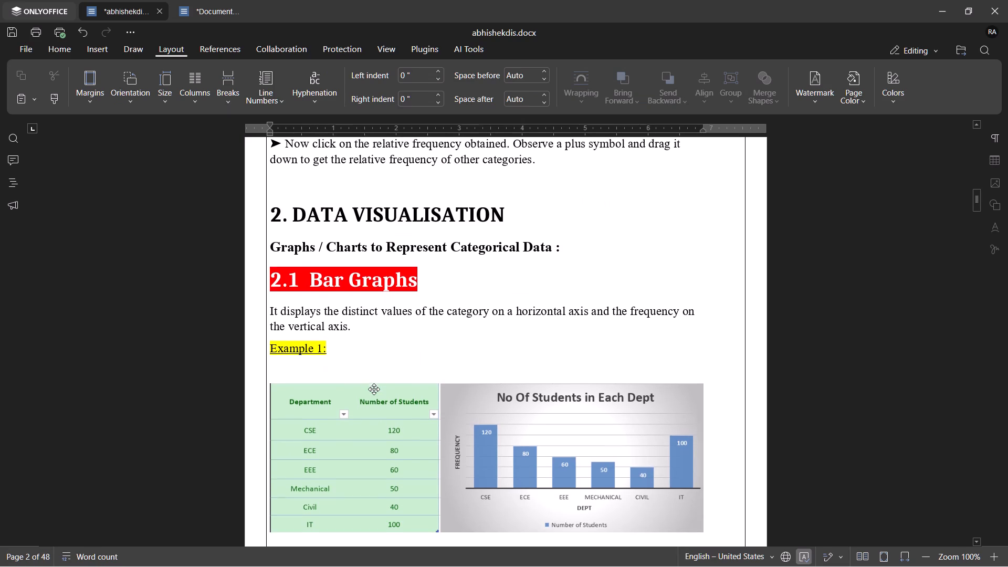
scroll(374, 389, down, 3)
scroll(374, 389, up, 3)
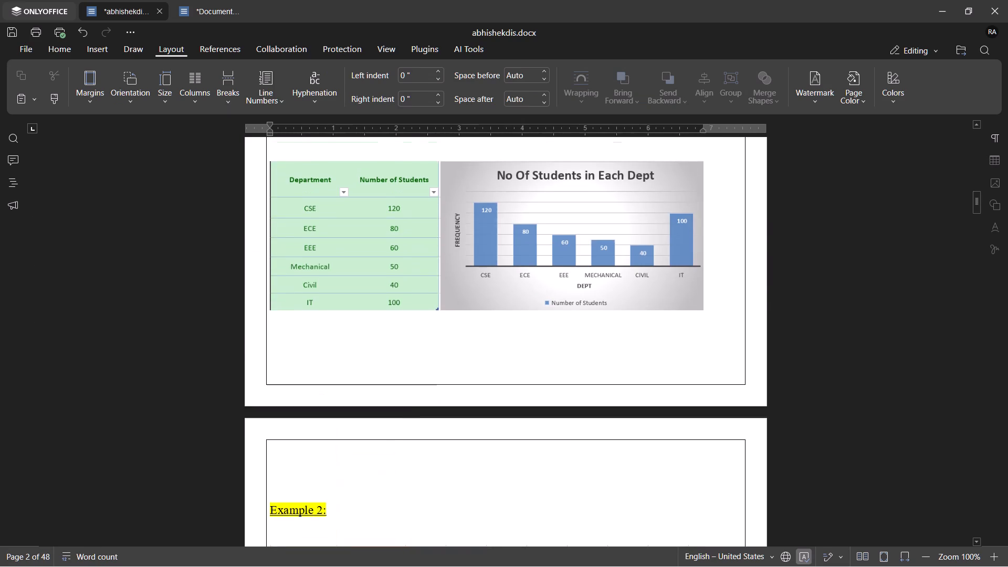
scroll(374, 389, up, 2)
scroll(374, 389, down, 1)
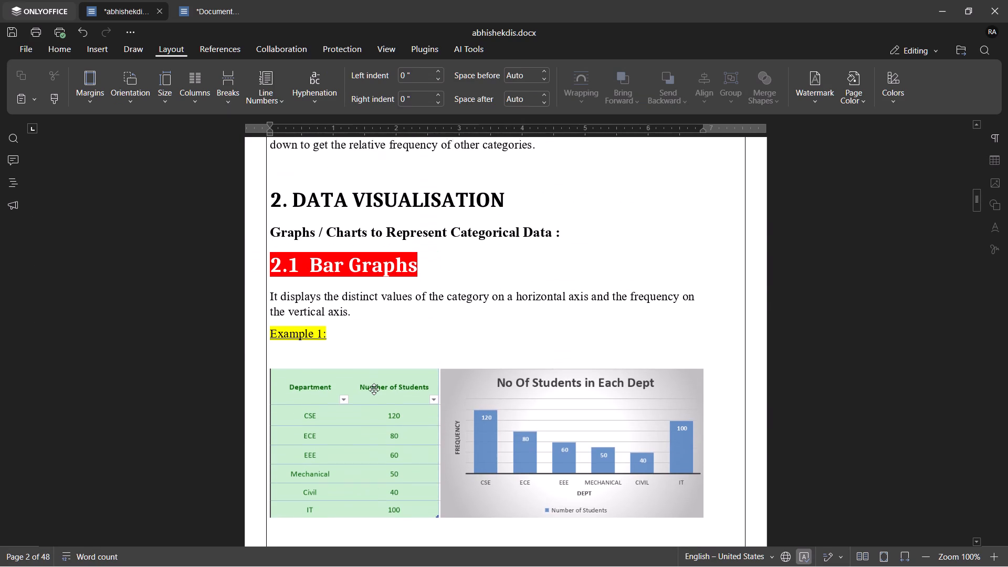
scroll(374, 389, down, 5)
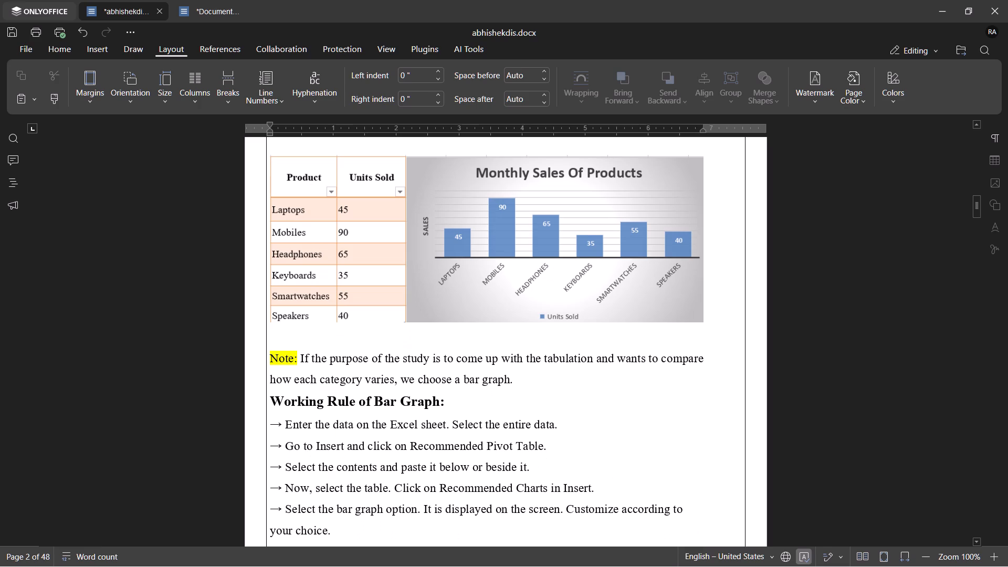
scroll(374, 389, up, 9)
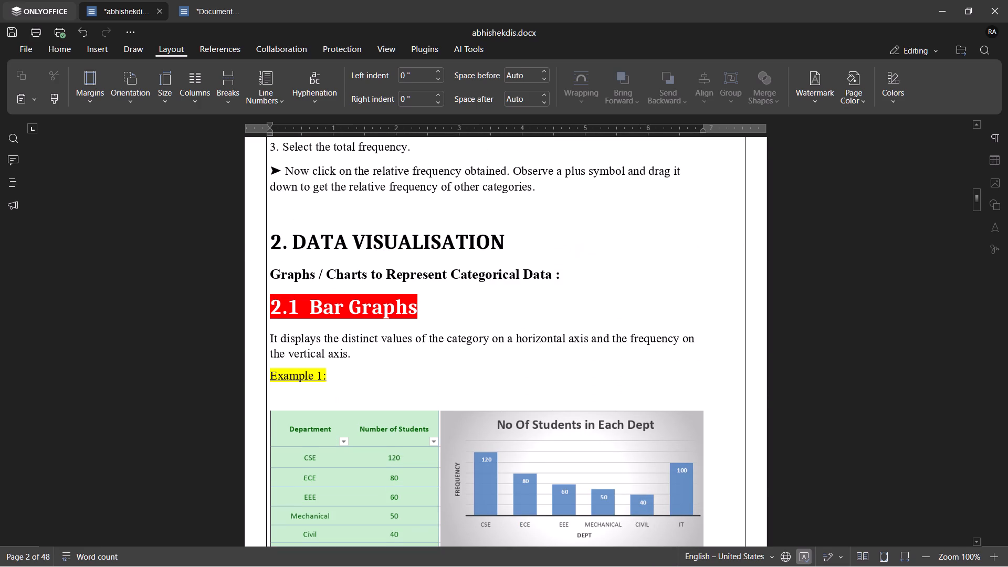
scroll(374, 389, down, 6)
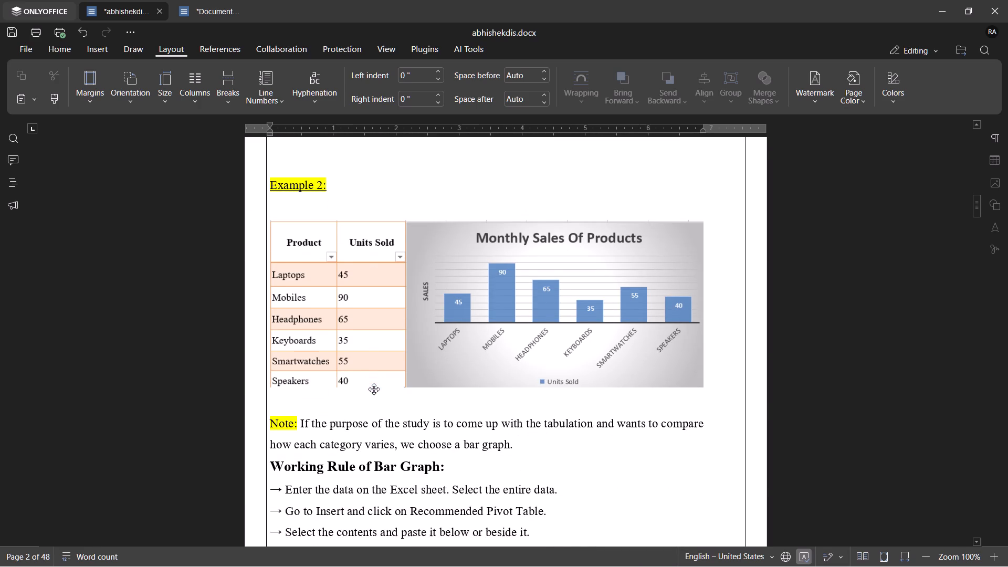
scroll(374, 389, up, 1)
scroll(374, 389, down, 3)
scroll(374, 389, up, 6)
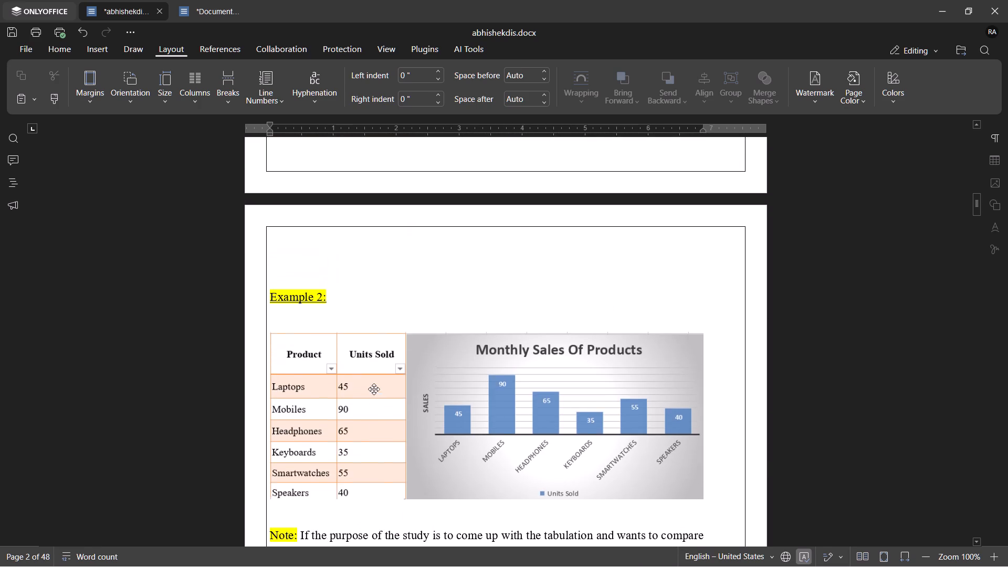
scroll(374, 389, up, 5)
scroll(374, 389, down, 1)
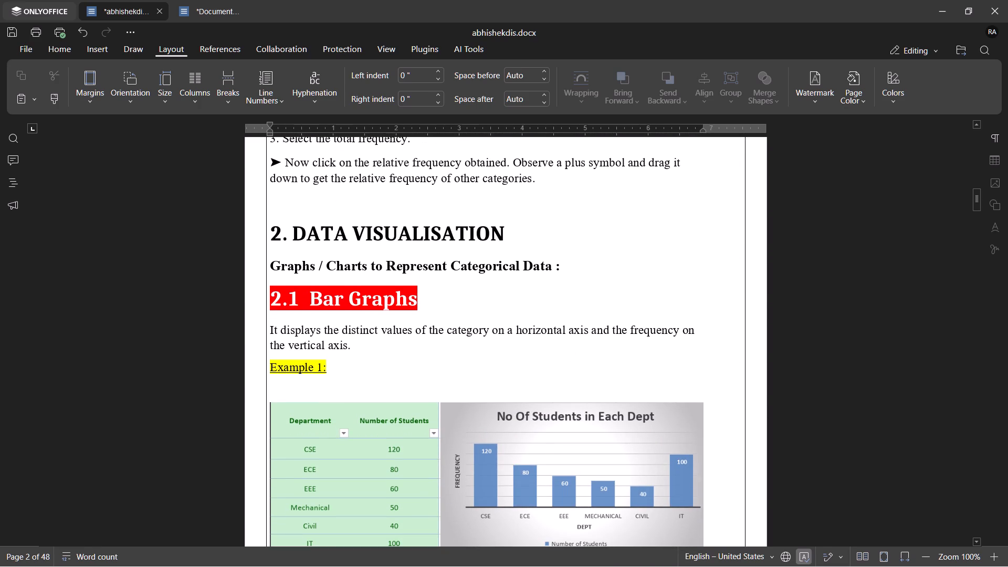
Read from the 2.1 Bar Graphs heading through the Working Rule of Bar Graph to the 2.2 Pie Chart heading.
scroll(374, 389, down, 1)
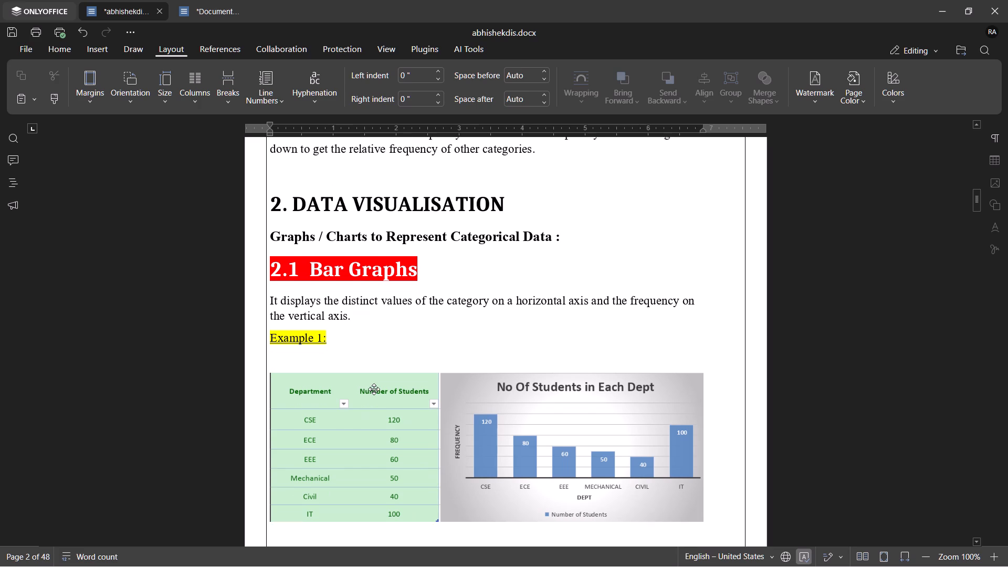
scroll(374, 389, down, 3)
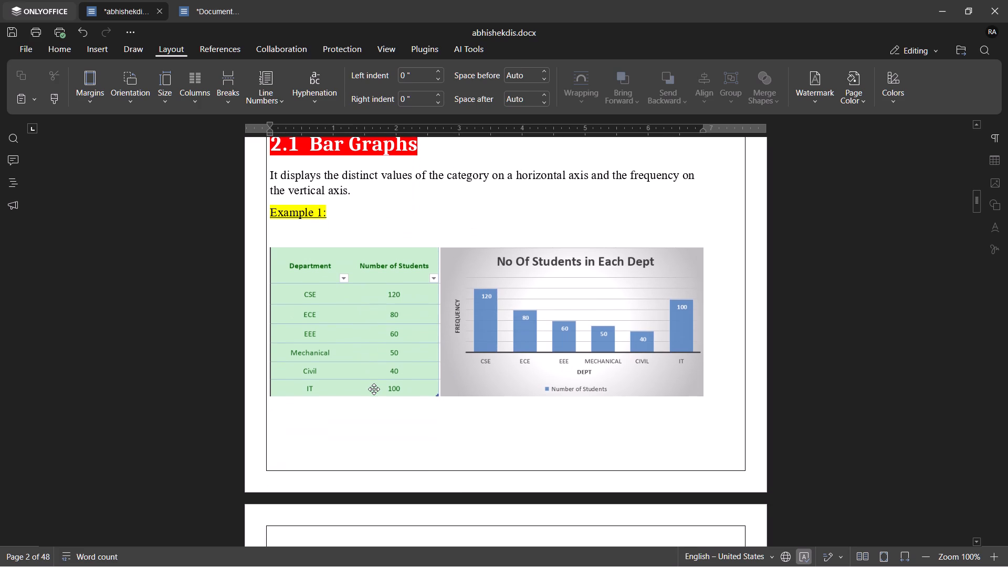
scroll(374, 389, down, 4)
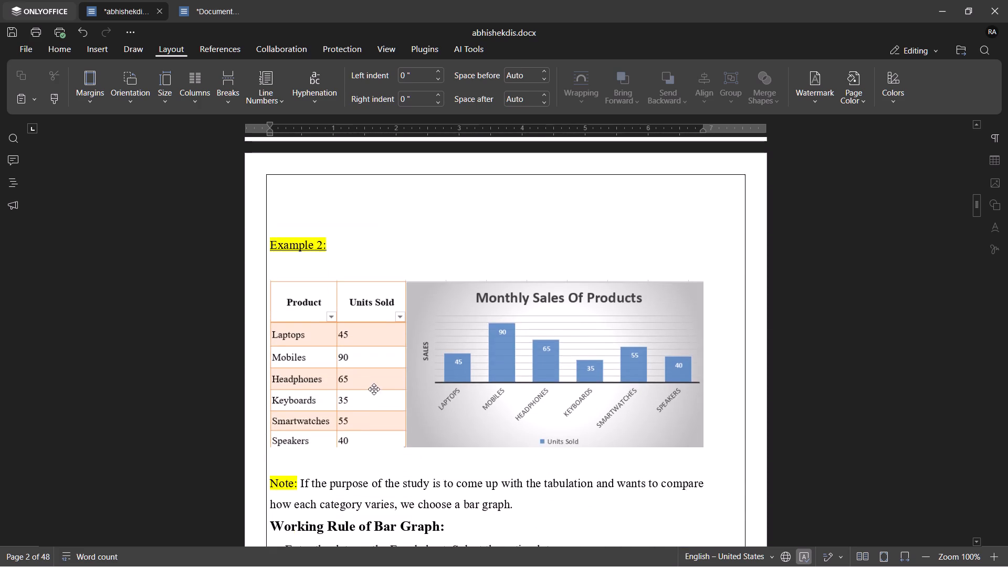
scroll(374, 389, down, 2)
scroll(374, 389, up, 4)
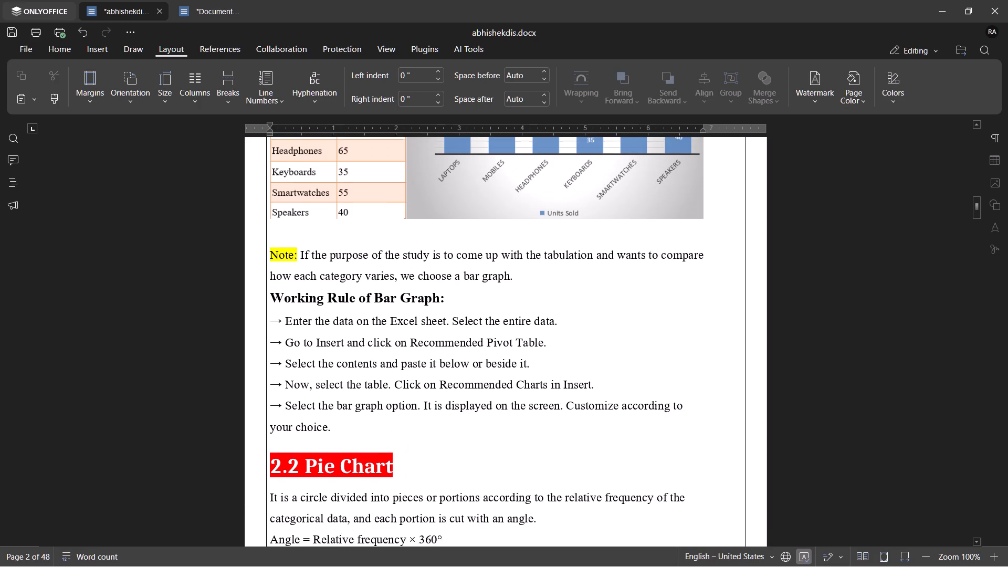
scroll(374, 389, up, 1)
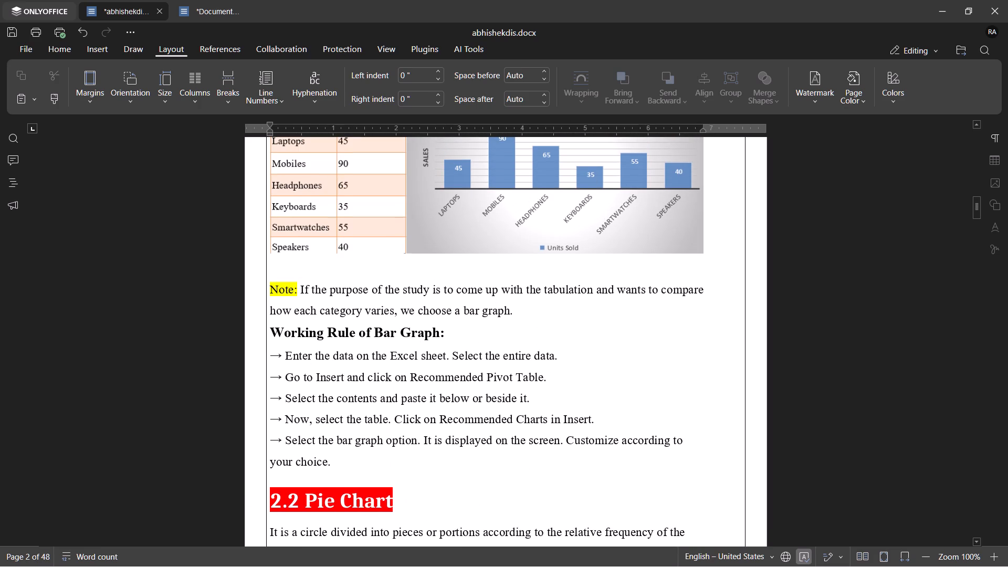
Compare the 2.1 and 2.2 entries in Document1.docx with the 2.2 Pie Chart section and its two examples in abhishekdis.docx.
scroll(374, 389, down, 3)
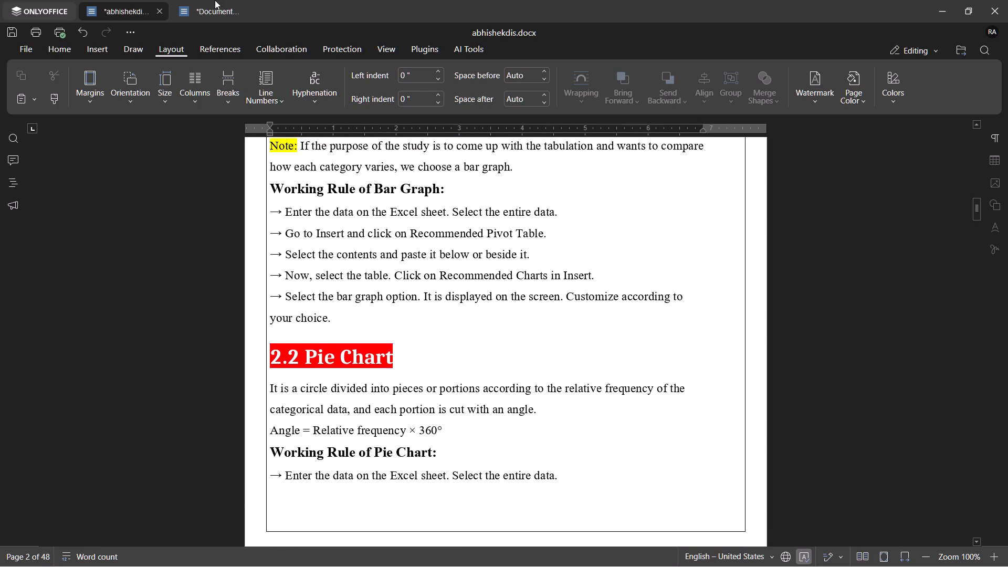
click(208, 7)
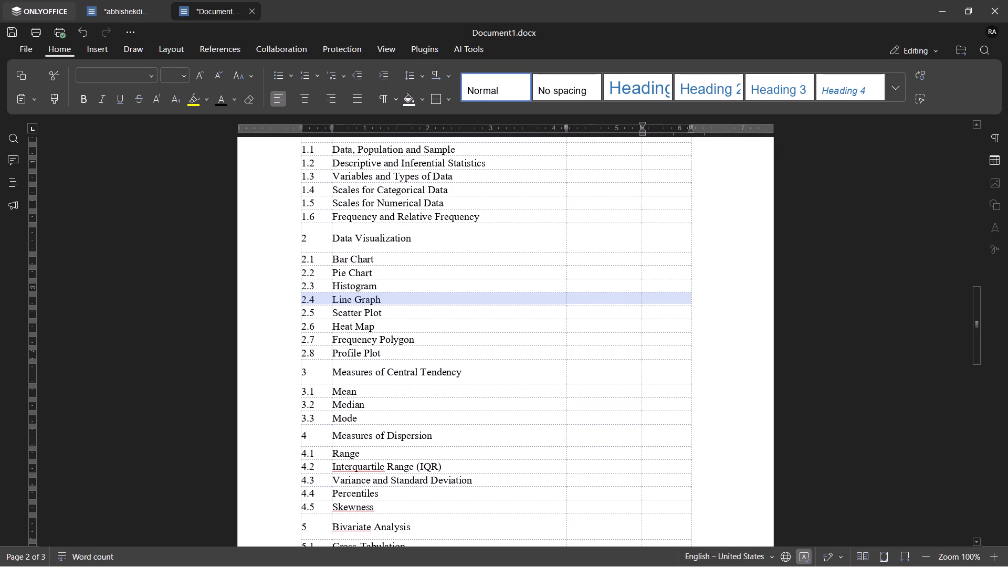
click(339, 257)
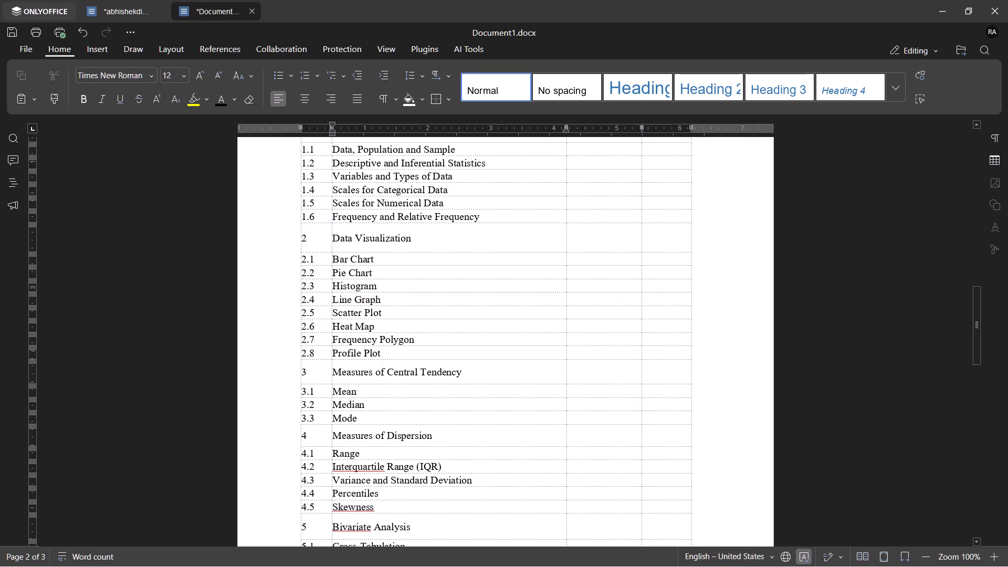
click(348, 268)
click(141, 8)
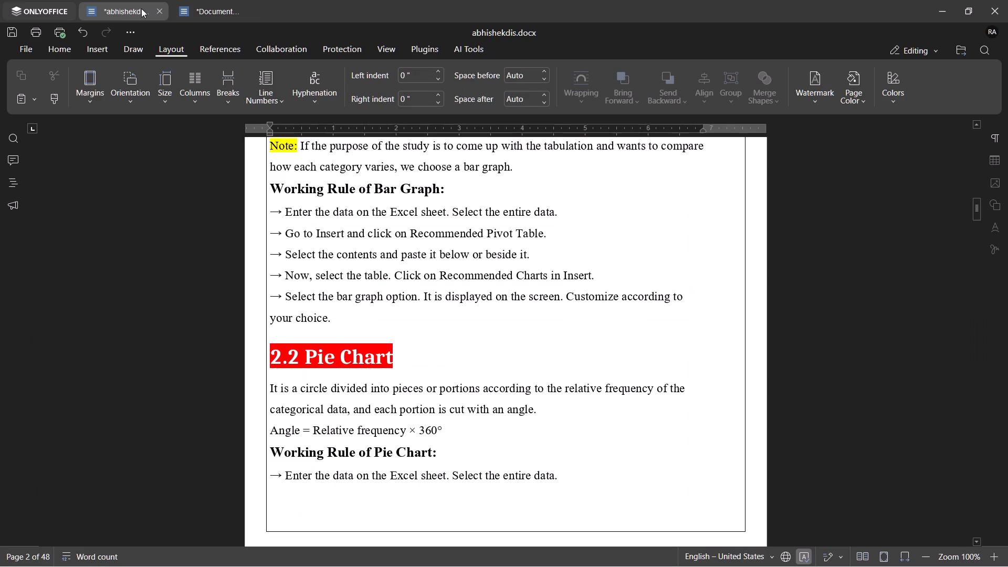
scroll(324, 398, down, 7)
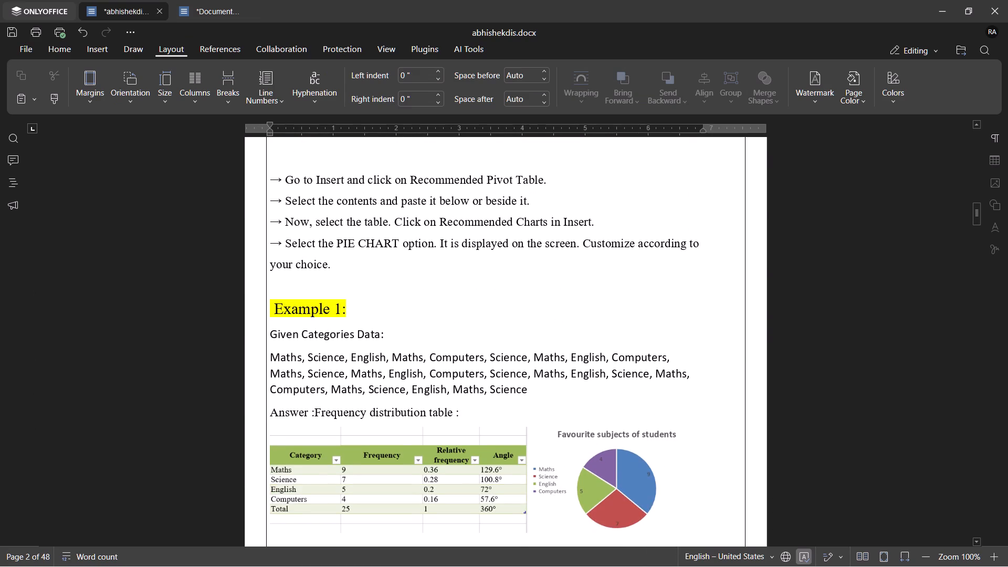
scroll(324, 398, down, 7)
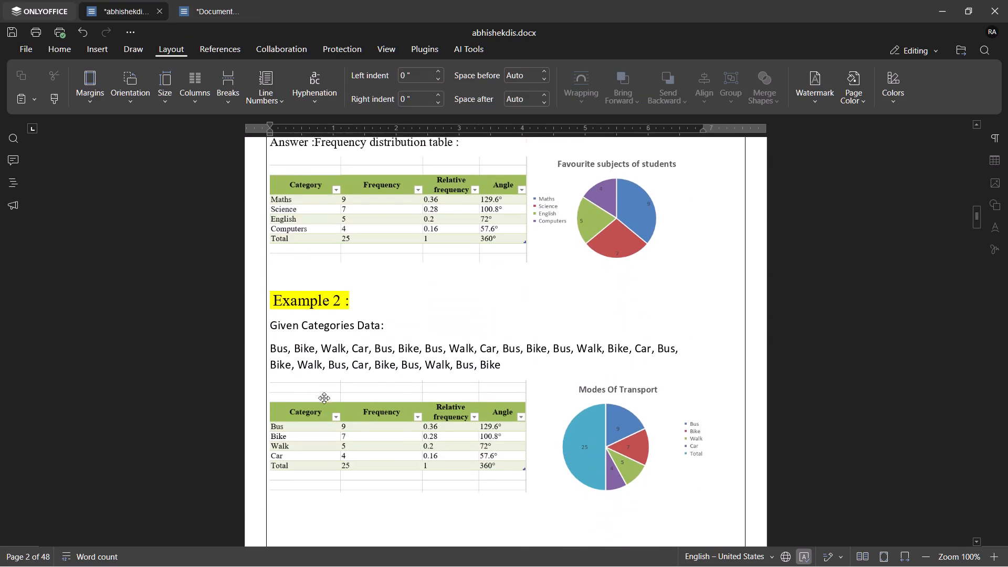
scroll(324, 398, down, 5)
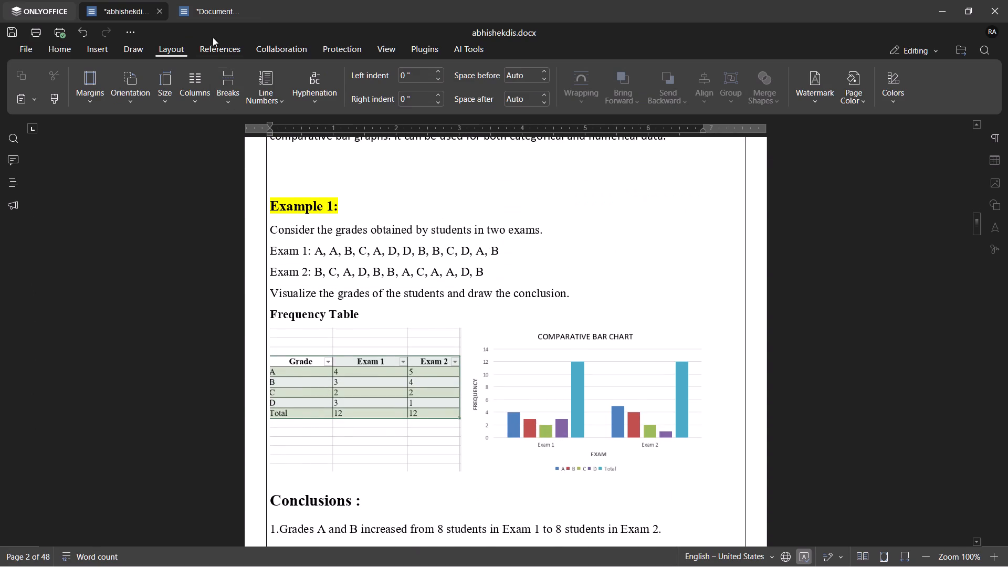
click(205, 12)
scroll(372, 342, up, 1)
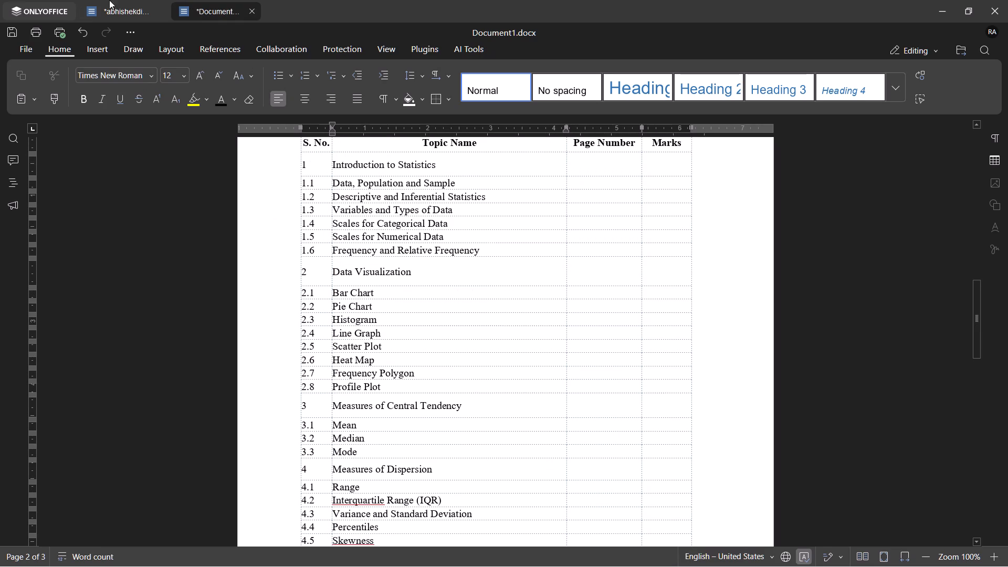
Examine the comparative bar graph section in abhishekdis.docx, from the exam grades example to the monthly sales example and its conclusions.
click(102, 12)
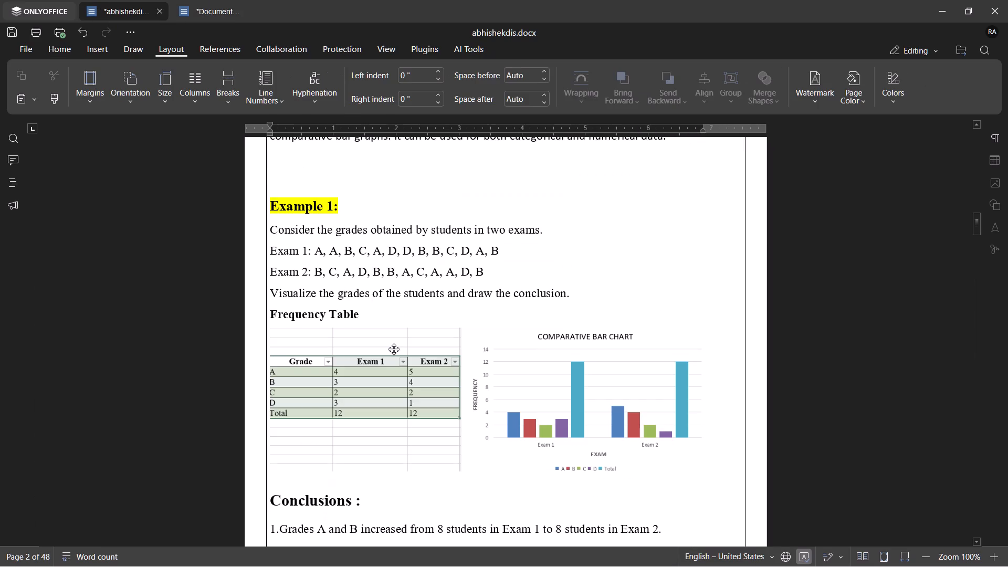
scroll(394, 349, down, 6)
scroll(394, 349, up, 5)
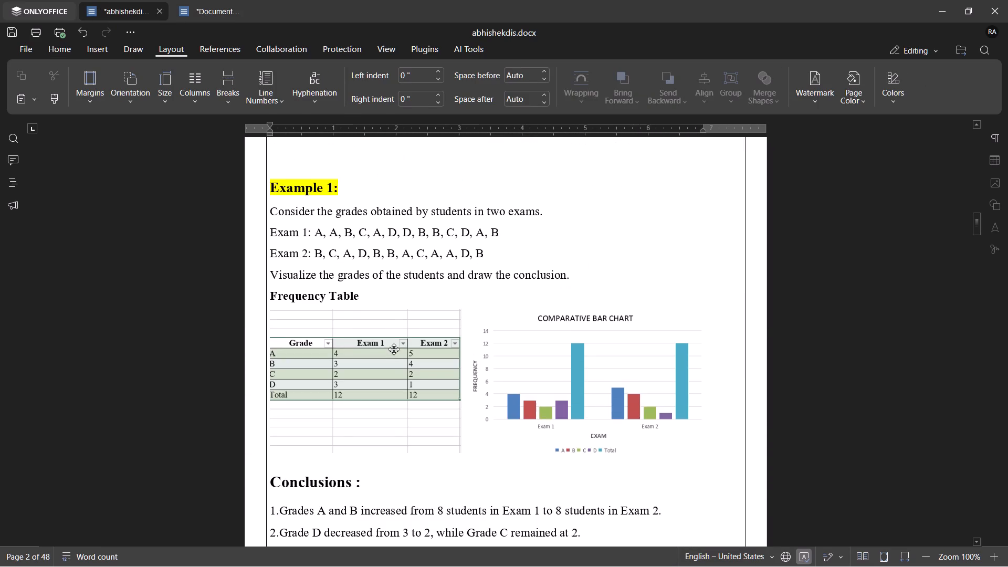
scroll(394, 349, up, 6)
scroll(394, 349, down, 6)
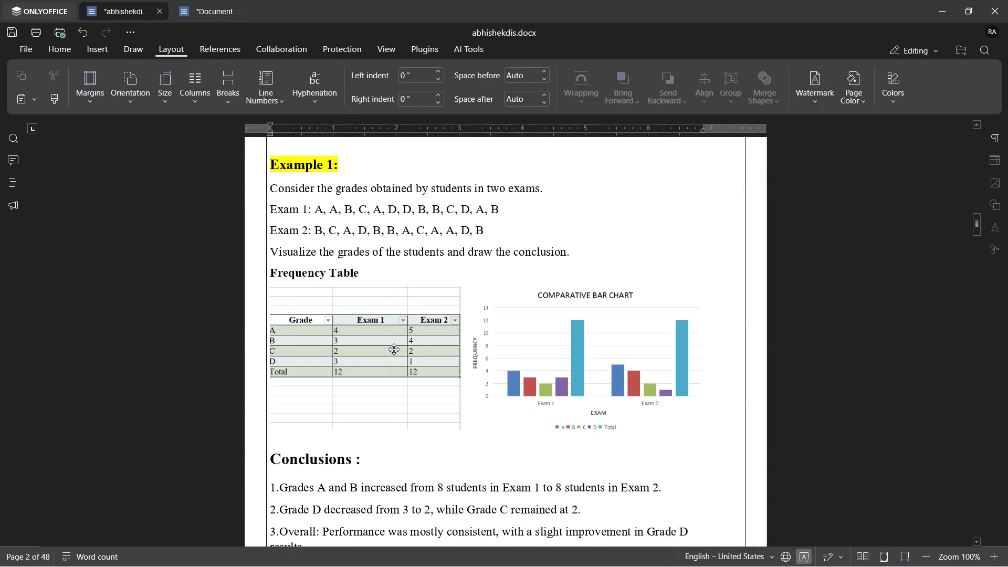
scroll(394, 349, down, 7)
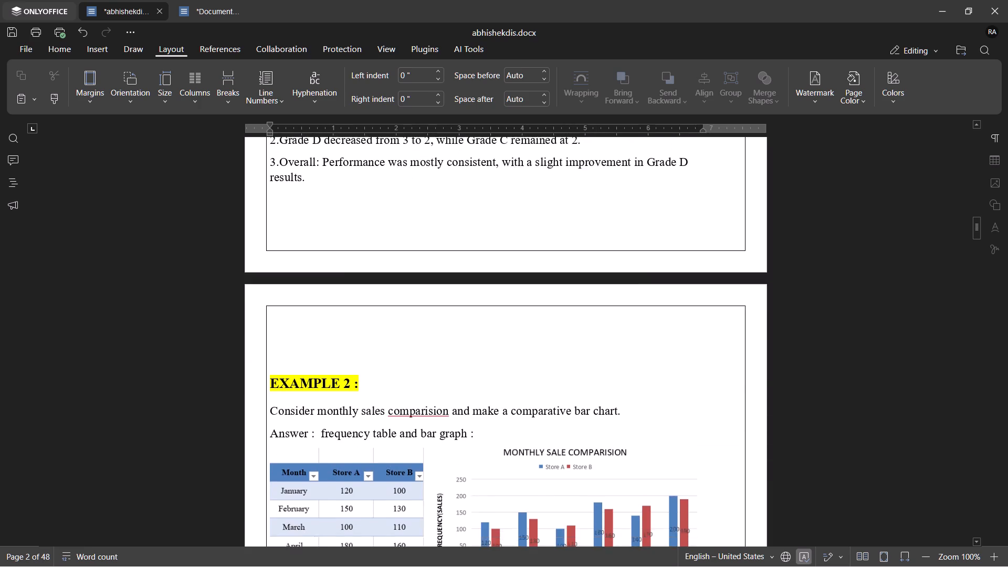
scroll(394, 349, down, 1)
scroll(394, 349, up, 11)
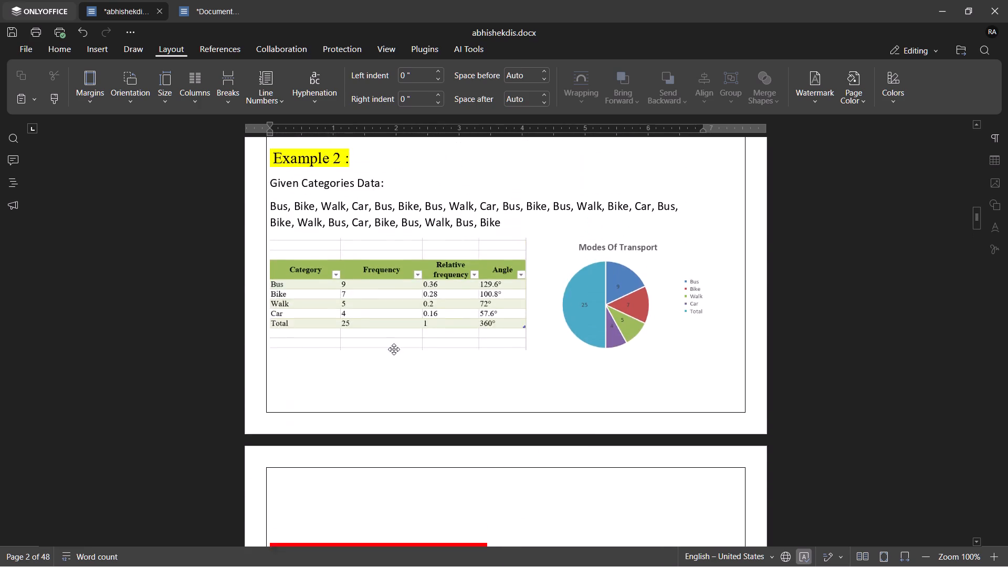
scroll(394, 349, down, 10)
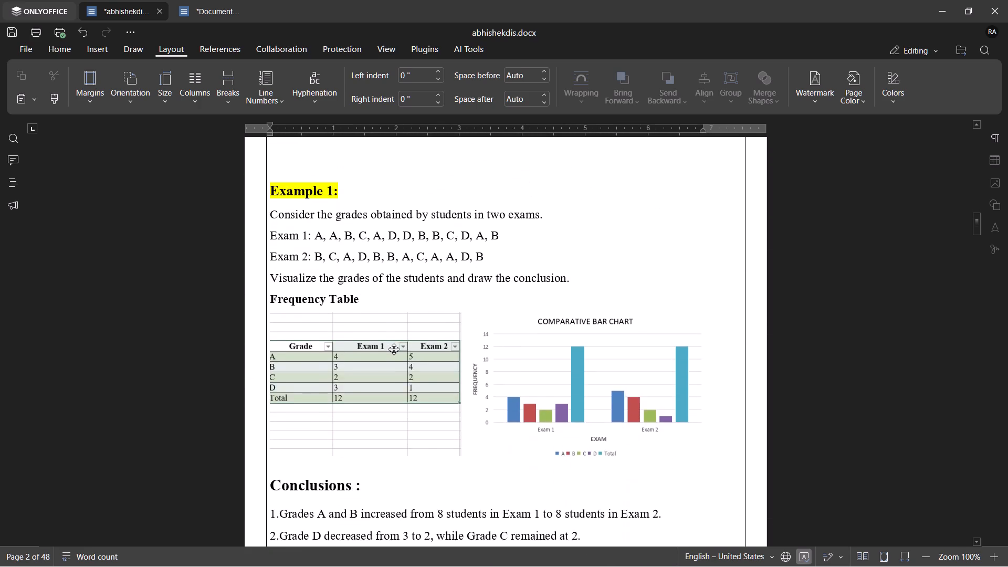
scroll(394, 349, down, 5)
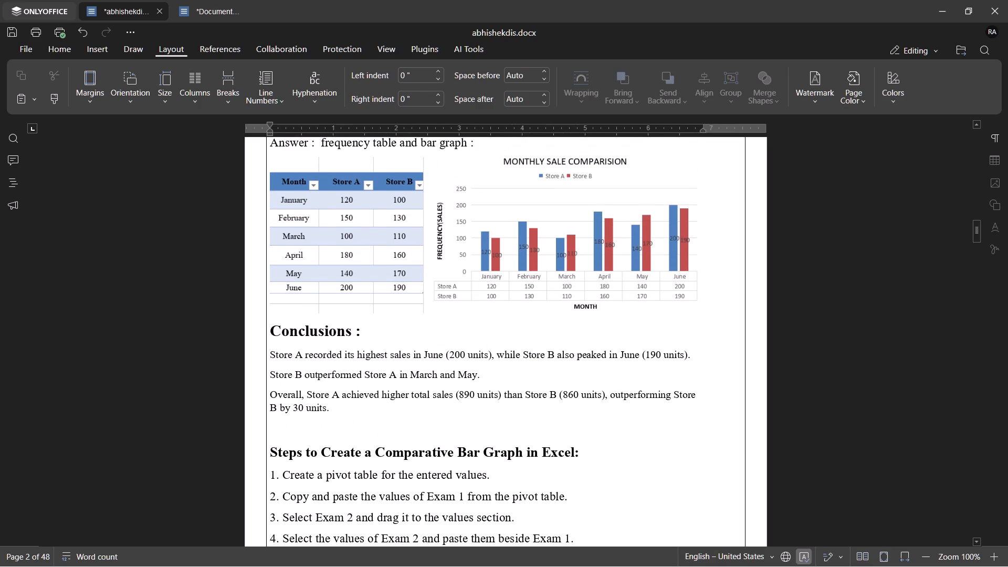
Read from the comparative bar graph steps through Converting Numerical Data into Categorical Data to the 2.3 Histogram heading.
scroll(394, 349, down, 6)
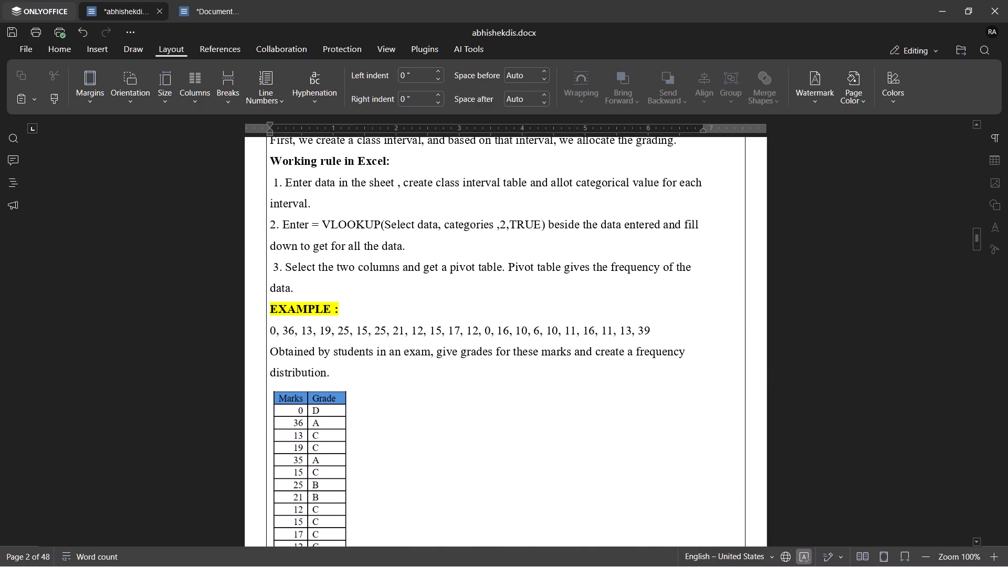
scroll(394, 349, up, 4)
scroll(394, 349, down, 1)
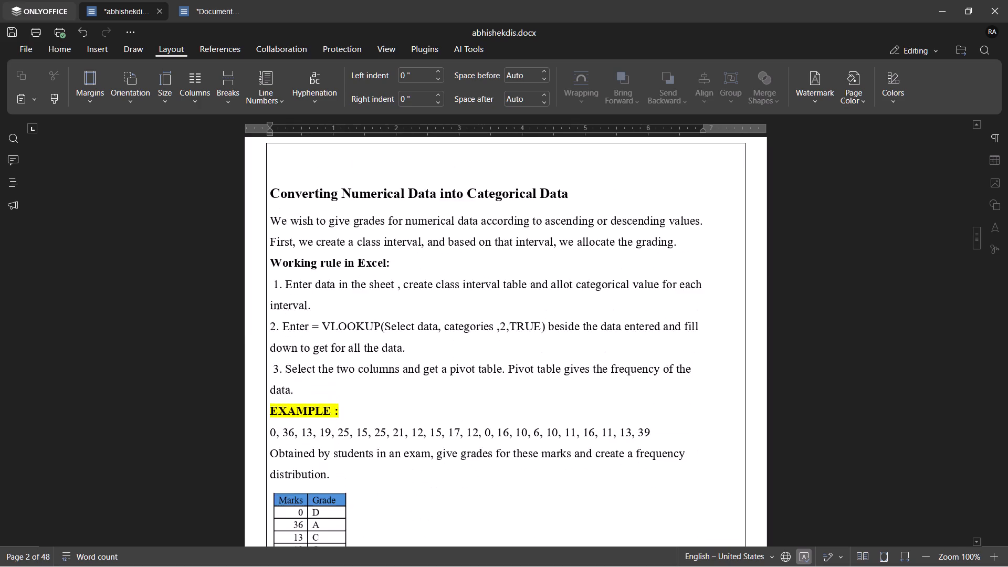
scroll(394, 349, down, 7)
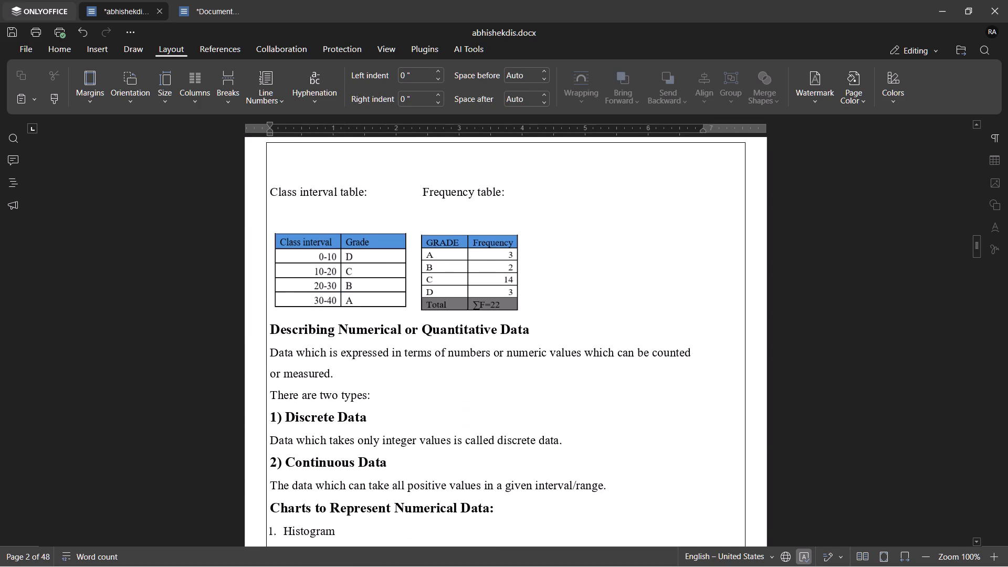
scroll(394, 349, down, 2)
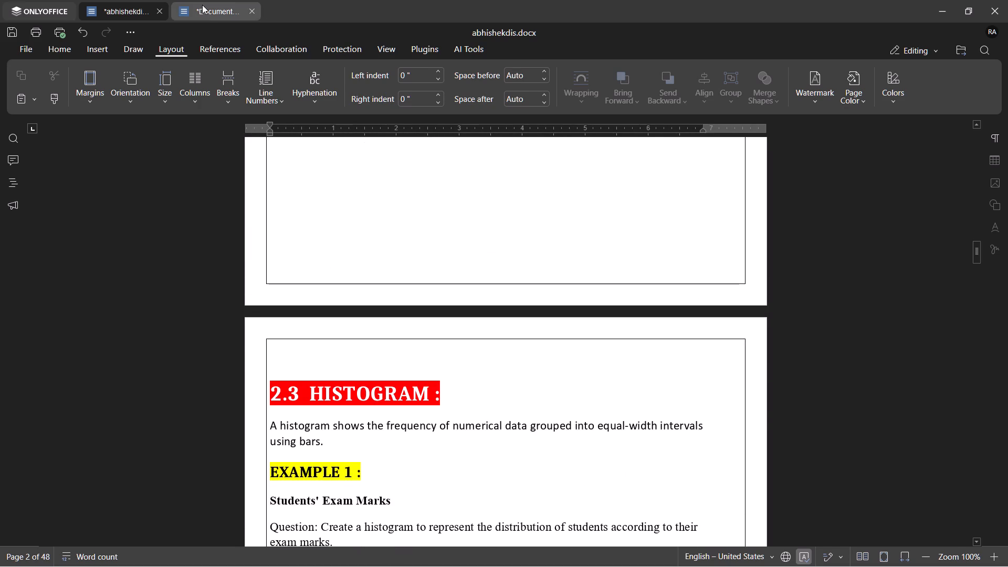
Compare the Histogram, Line Graph and Scatter Plot entries in Document1.docx with the 2.3 to 2.5 section headings in abhishekdis.docx.
click(202, 5)
scroll(351, 274, down, 1)
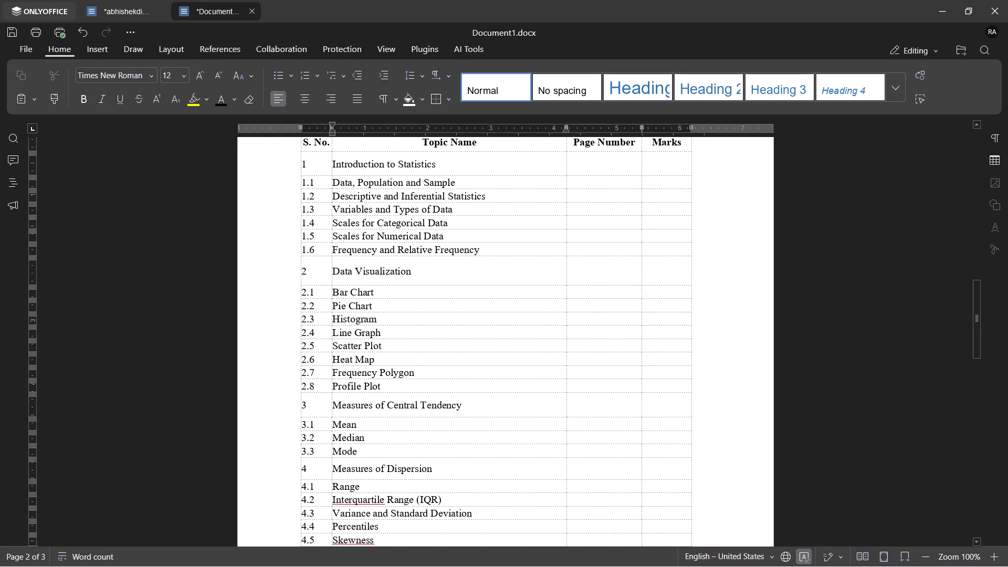
click(132, 7)
scroll(405, 396, down, 10)
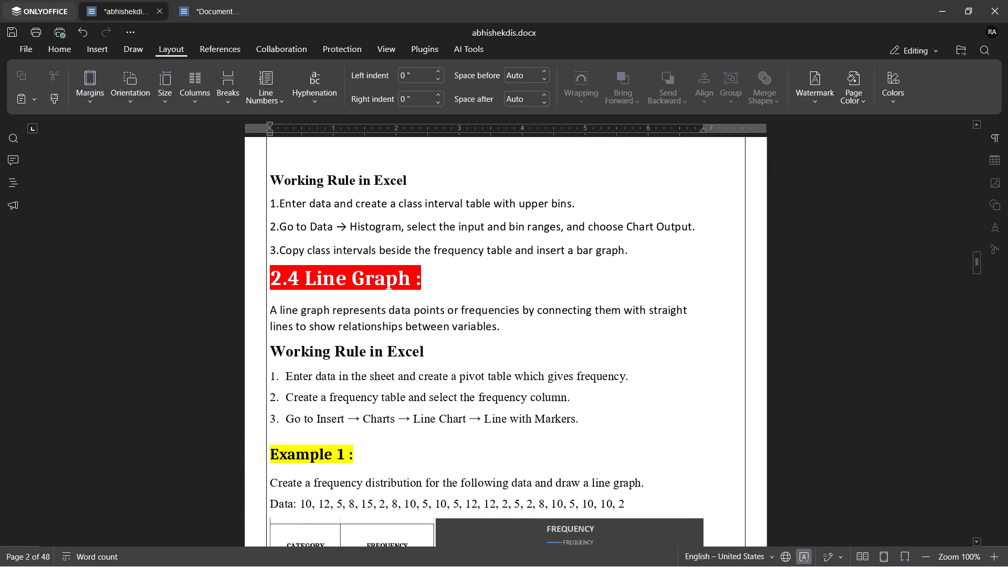
scroll(319, 337, down, 9)
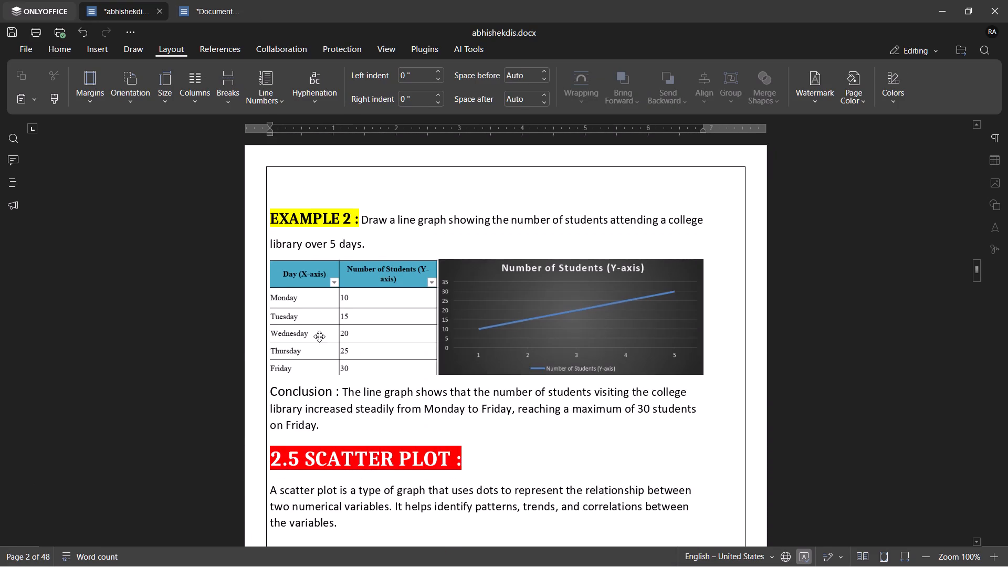
click(197, 12)
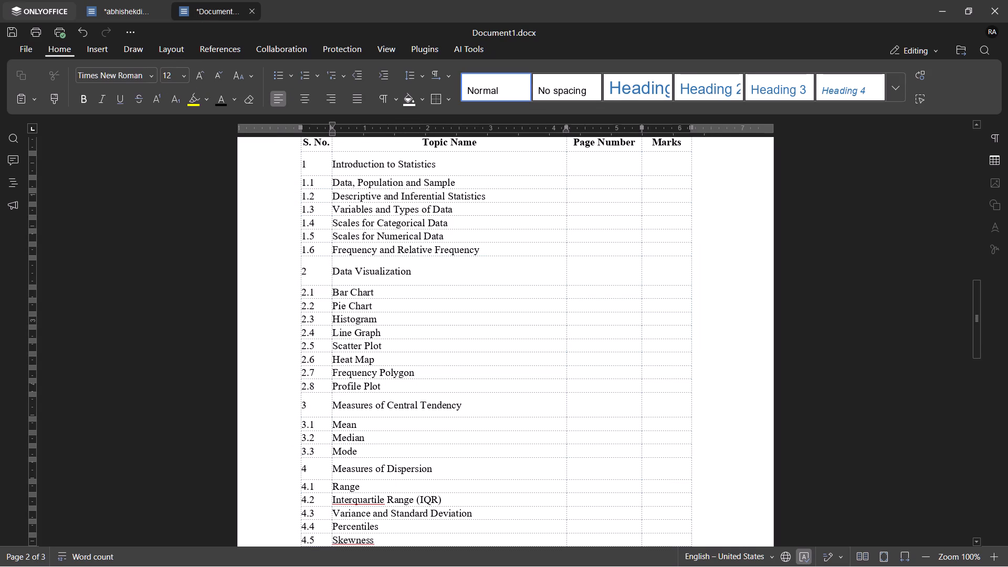
Review the 2.5 Scatter Plot section up to the 2.6 Heat Map heading and check it against Document1.docx's Scatter Plot entry.
click(118, 8)
scroll(341, 275, down, 1)
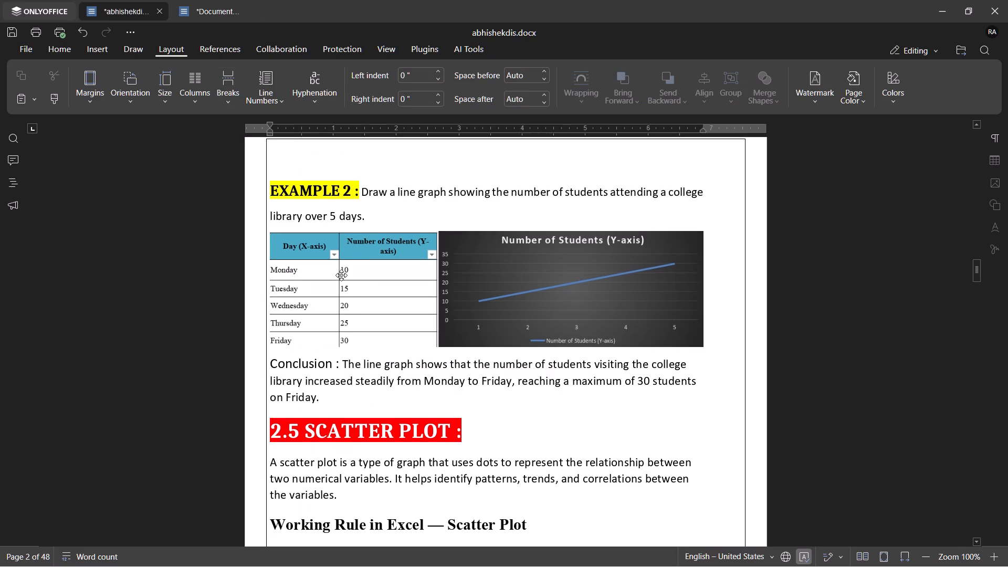
scroll(341, 275, down, 7)
scroll(341, 275, up, 2)
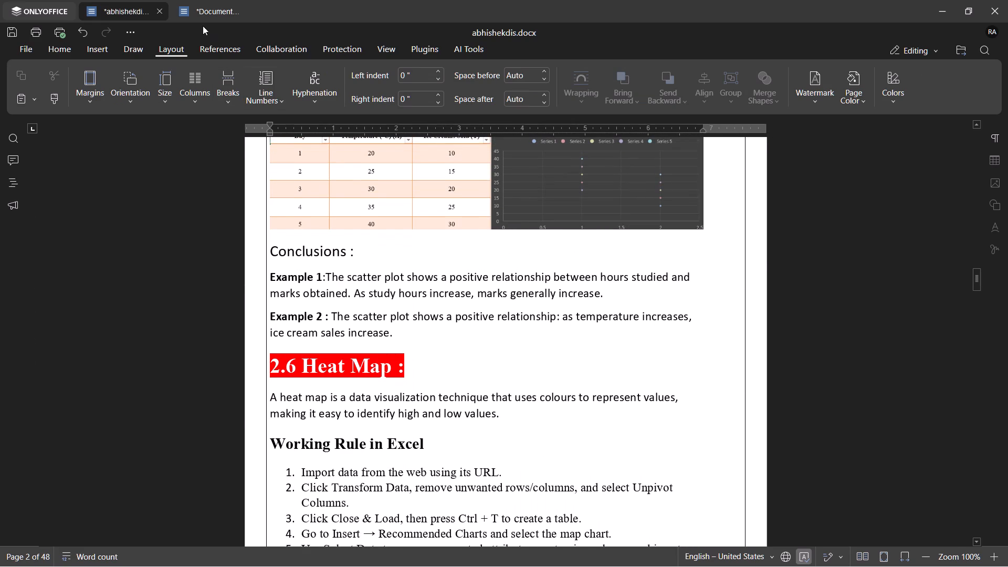
click(202, 18)
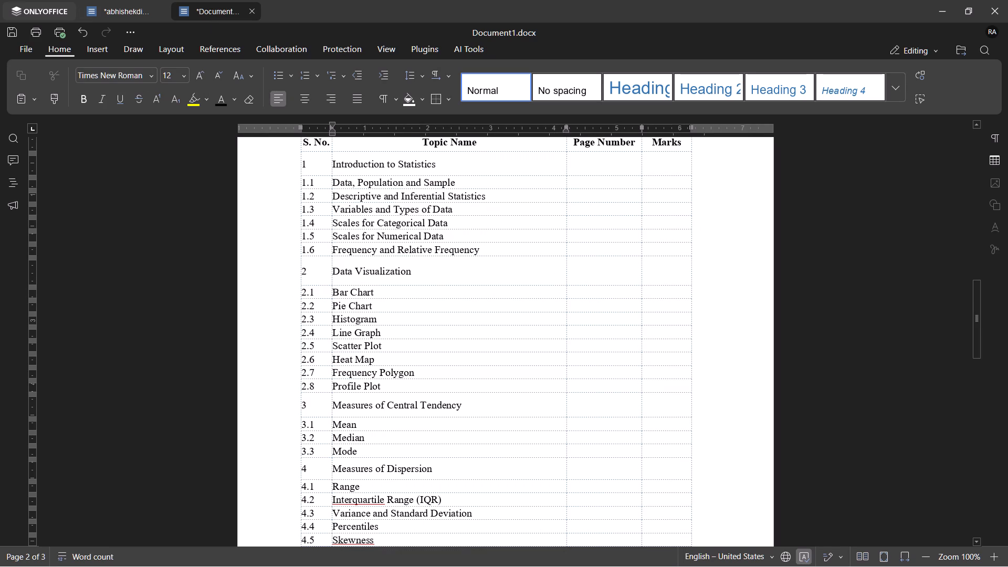
click(360, 350)
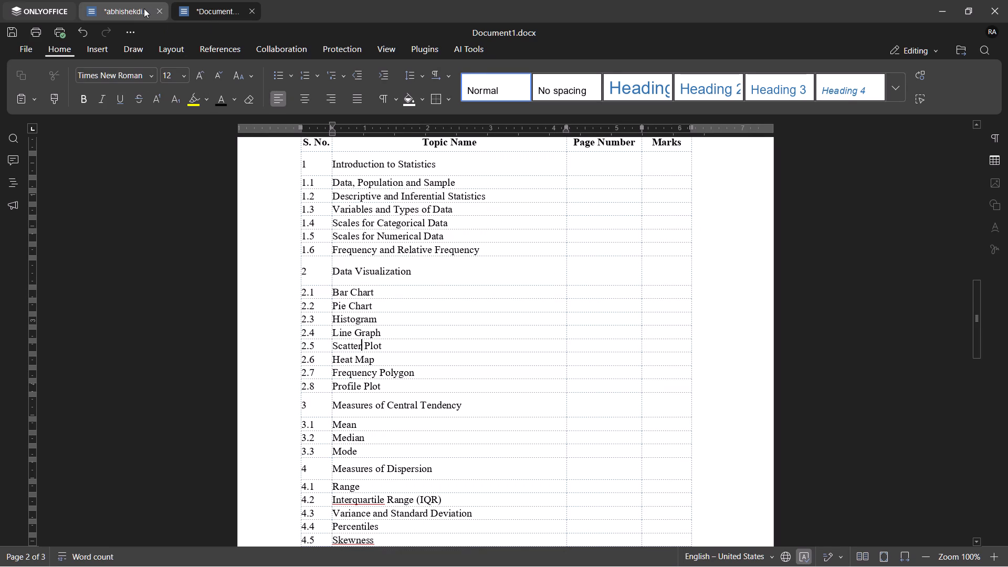
Review the 2.6 Heat Map and 2.7 Frequency Polygon sections in abhishekdis.docx and compare their headings with the entries in Document1.docx.
click(144, 8)
scroll(371, 244, down, 3)
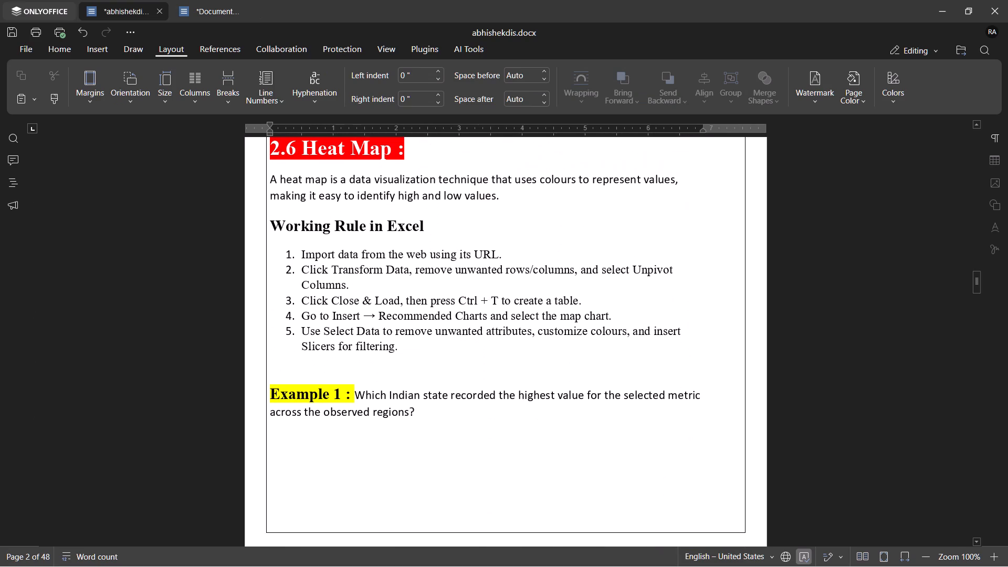
scroll(371, 244, down, 9)
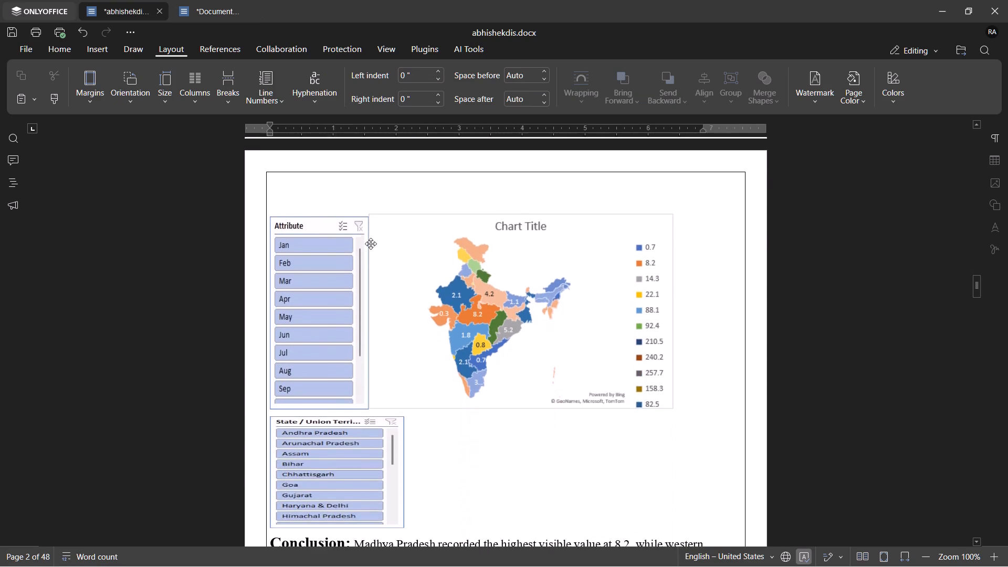
scroll(371, 244, down, 3)
click(195, 8)
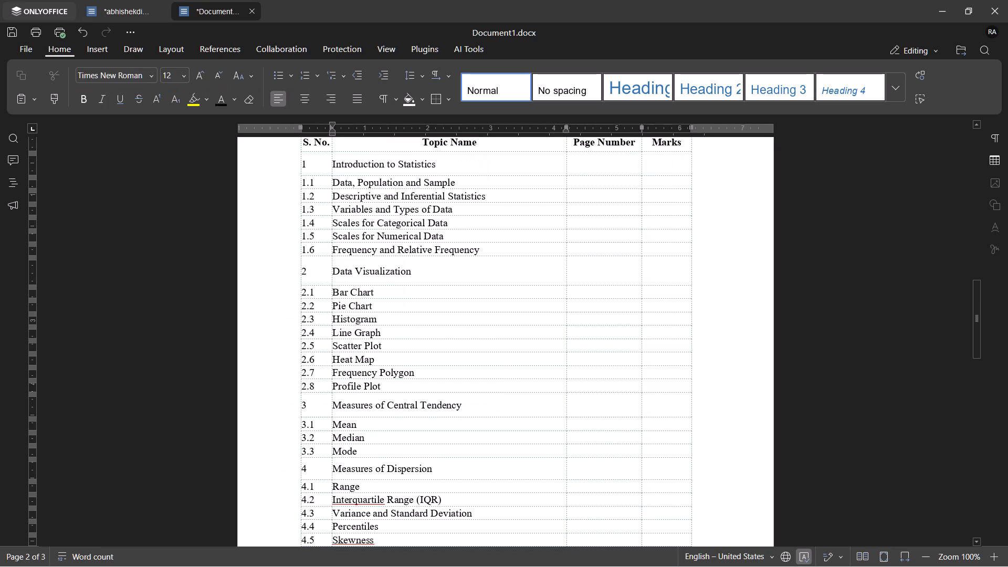
scroll(398, 299, down, 2)
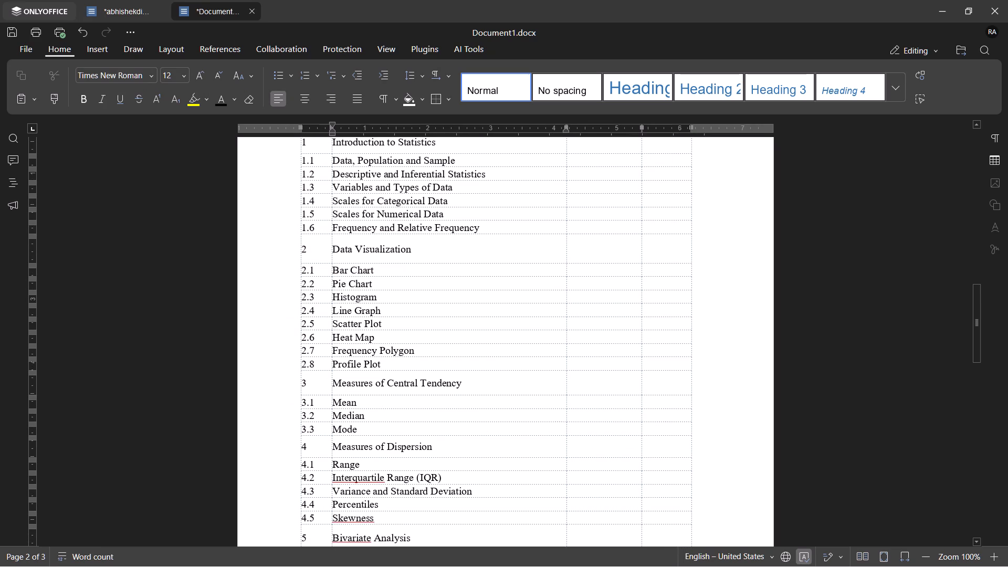
click(378, 339)
click(114, 9)
scroll(358, 361, down, 1)
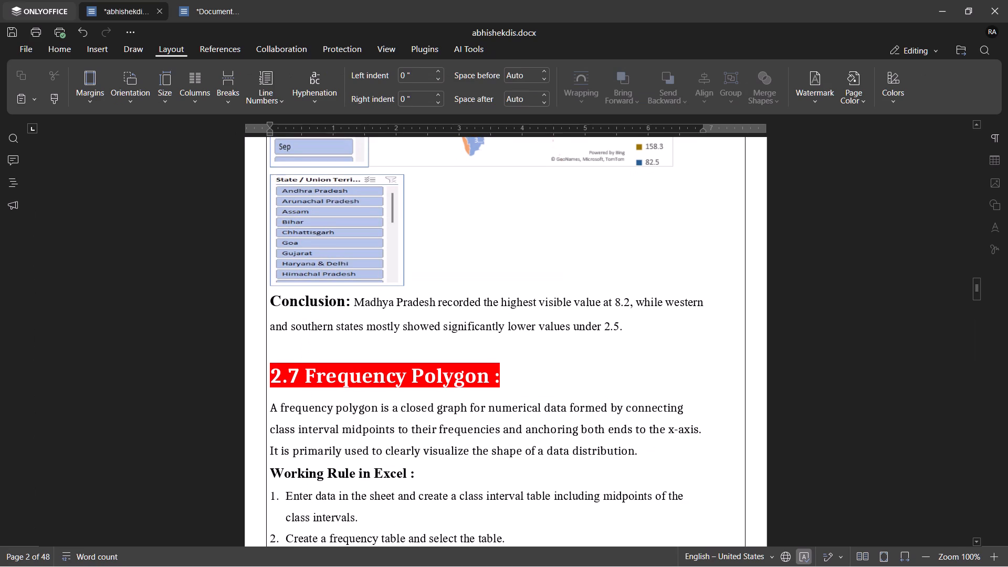
click(221, 12)
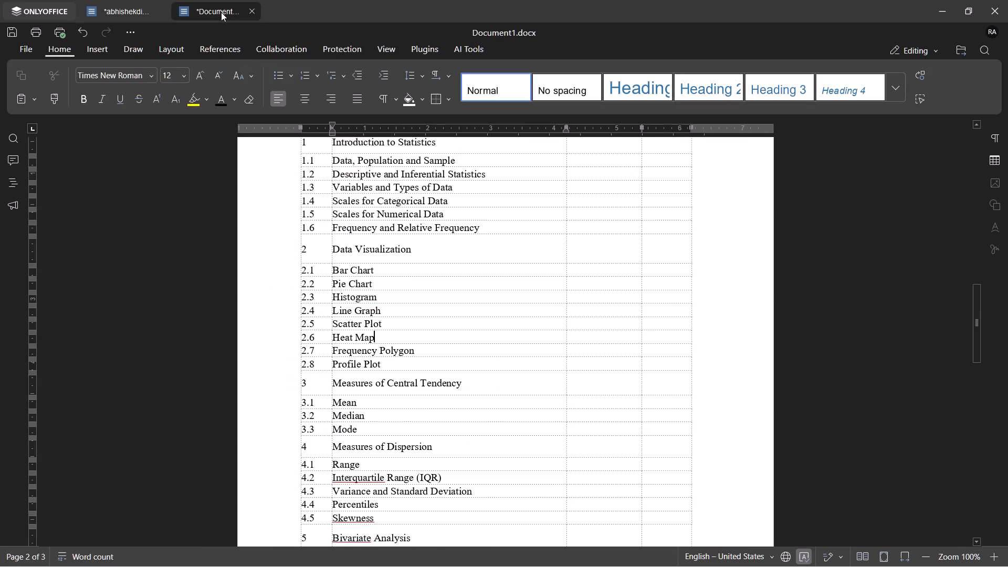
click(122, 9)
scroll(306, 285, down, 3)
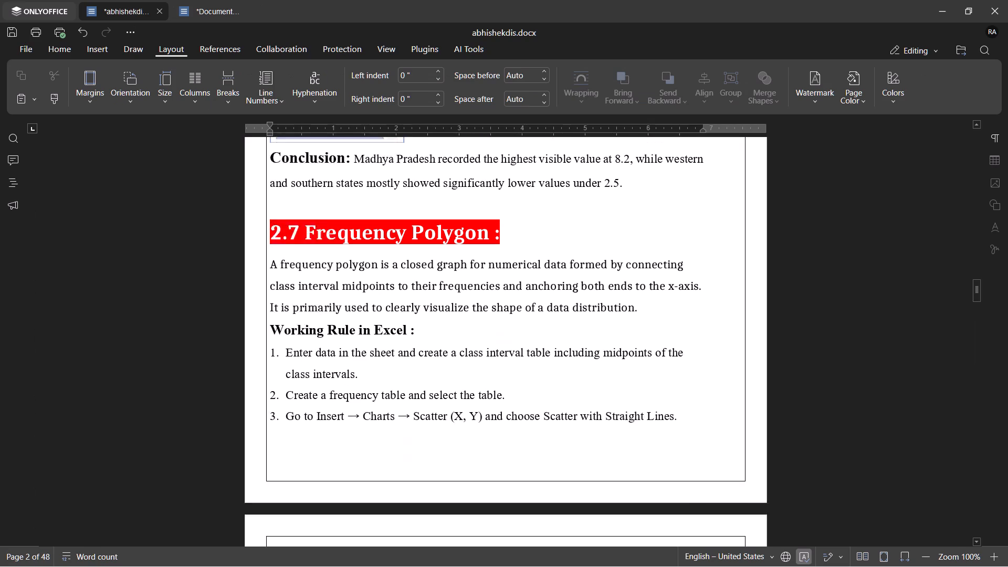
Review abhishekdis.docx from the 2.7 Frequency Polygon section through the 2.8 Profile Plot section and its examples.
scroll(306, 285, down, 8)
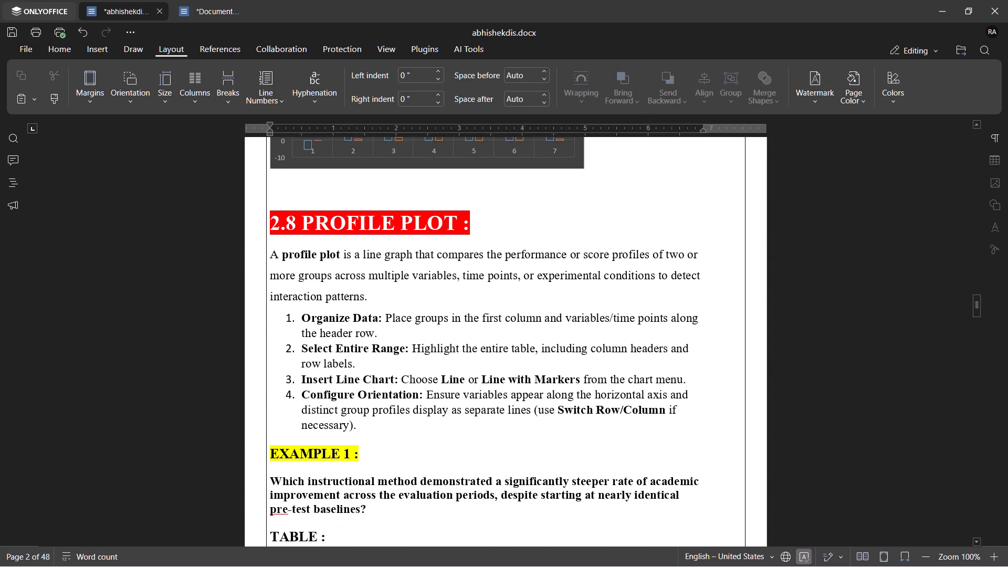
scroll(306, 285, down, 5)
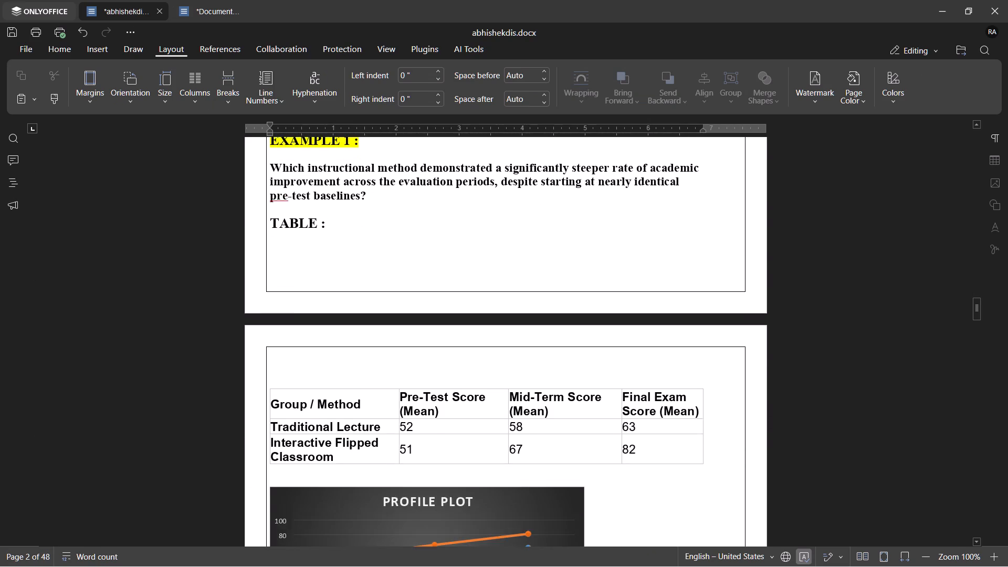
scroll(306, 285, down, 2)
Renumber the second Profile Plot example heading, above the intern group question, as EXAMPLE 2.
scroll(306, 285, up, 3)
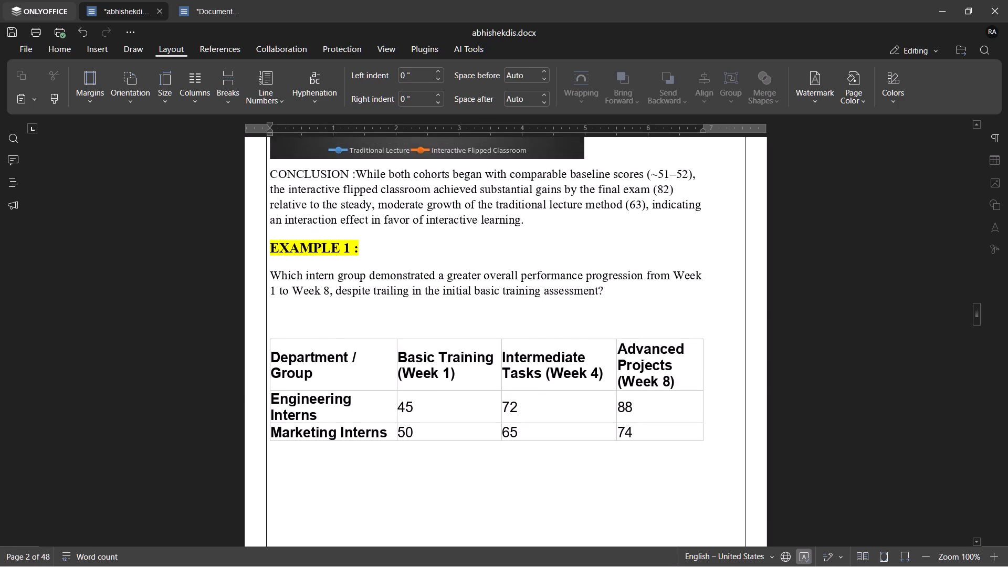
scroll(306, 285, up, 8)
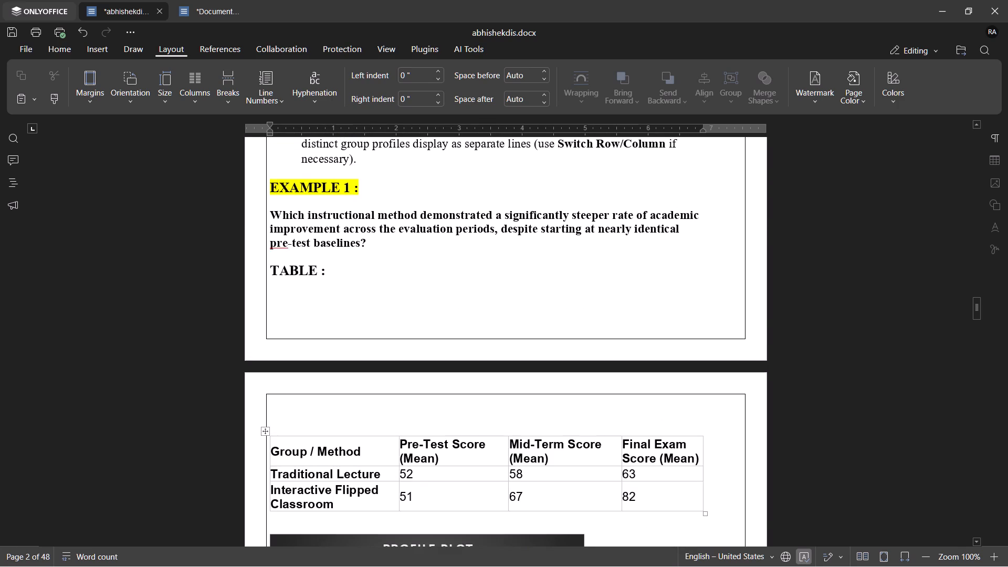
scroll(306, 285, up, 1)
scroll(306, 285, down, 10)
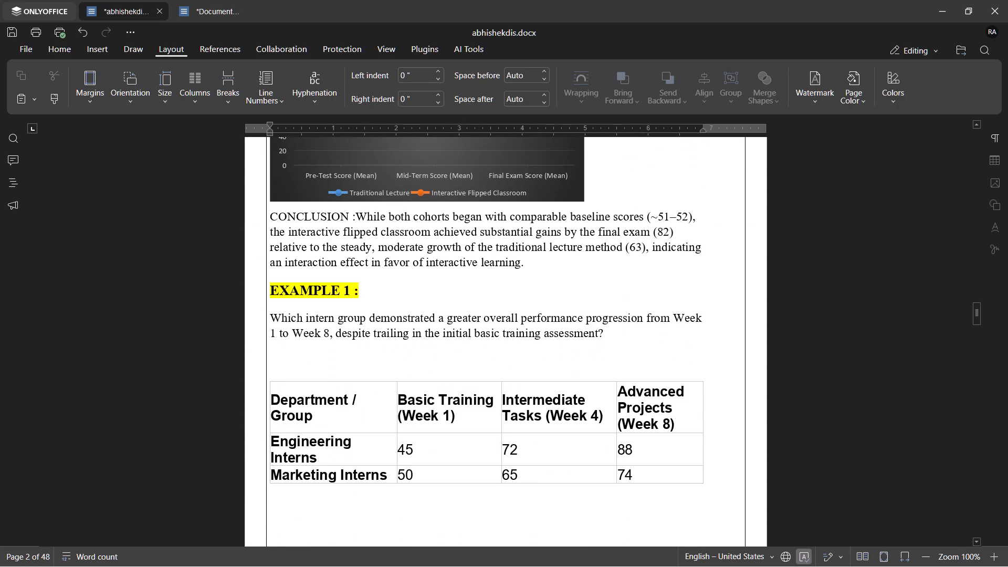
click(350, 291)
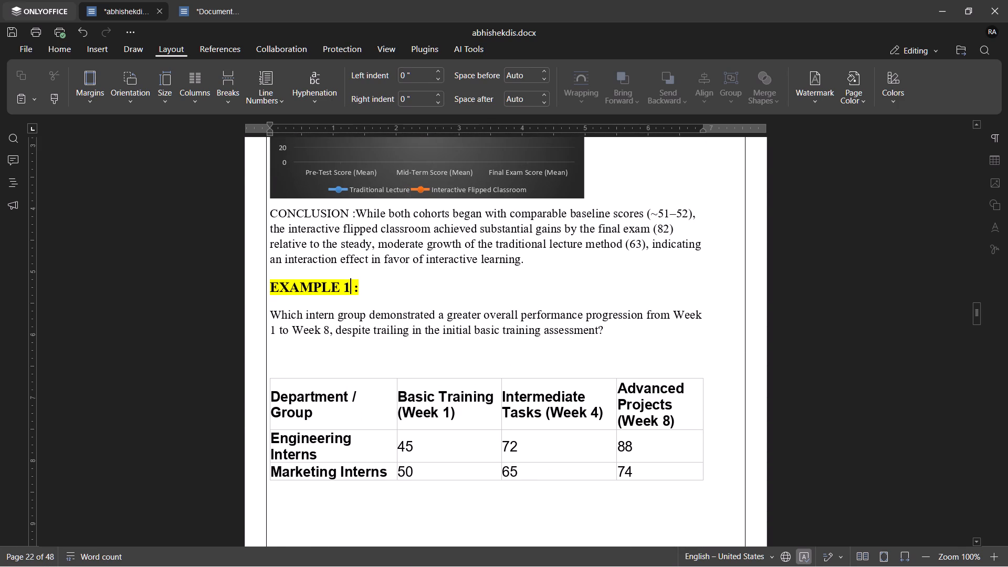
key(BackSpace)
key(2)
Compare the 2.8 Profile Plot heading in abhishekdis.docx with the Profile Plot entry in Document1.docx.
scroll(350, 291, down, 7)
scroll(350, 291, up, 15)
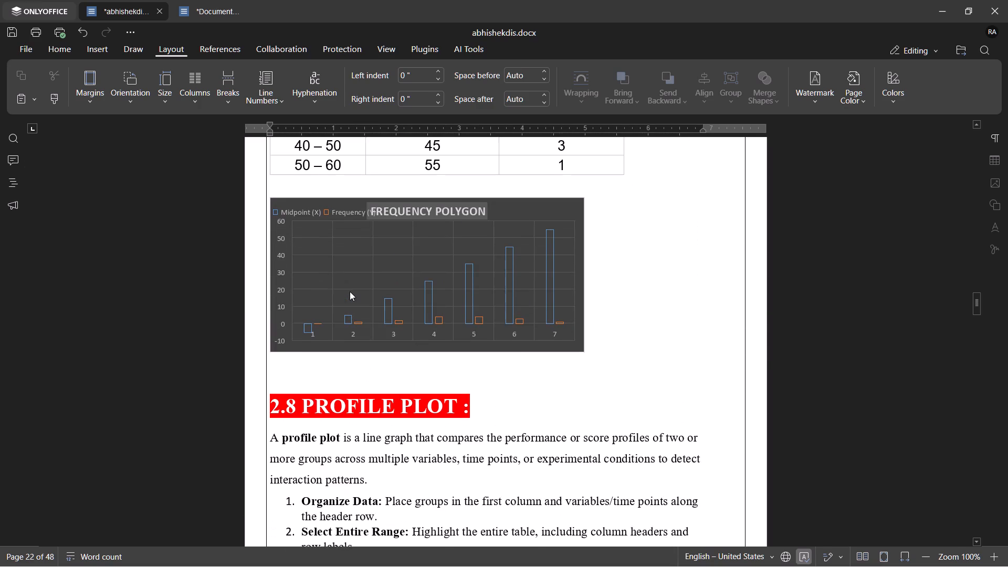
scroll(350, 291, up, 1)
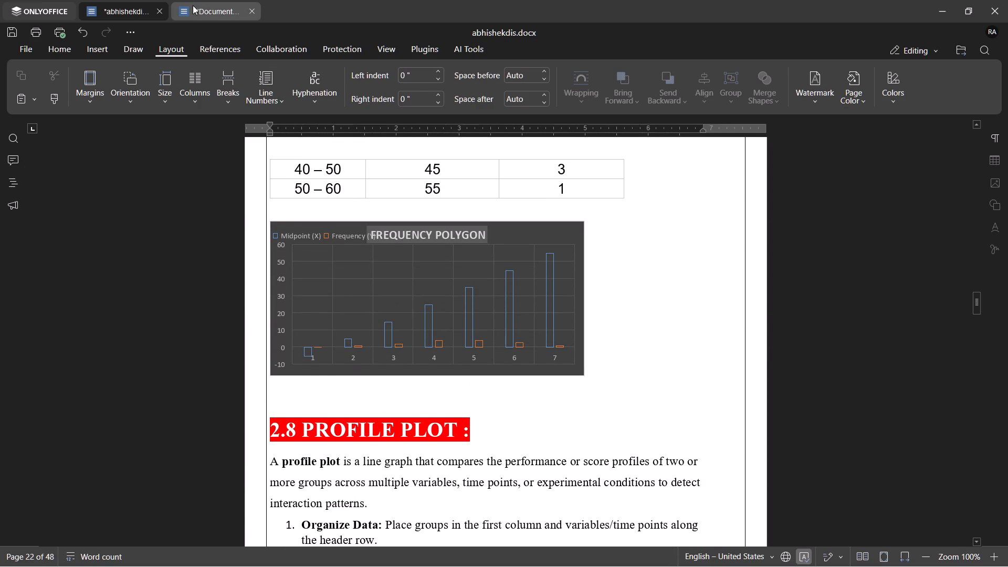
click(193, 5)
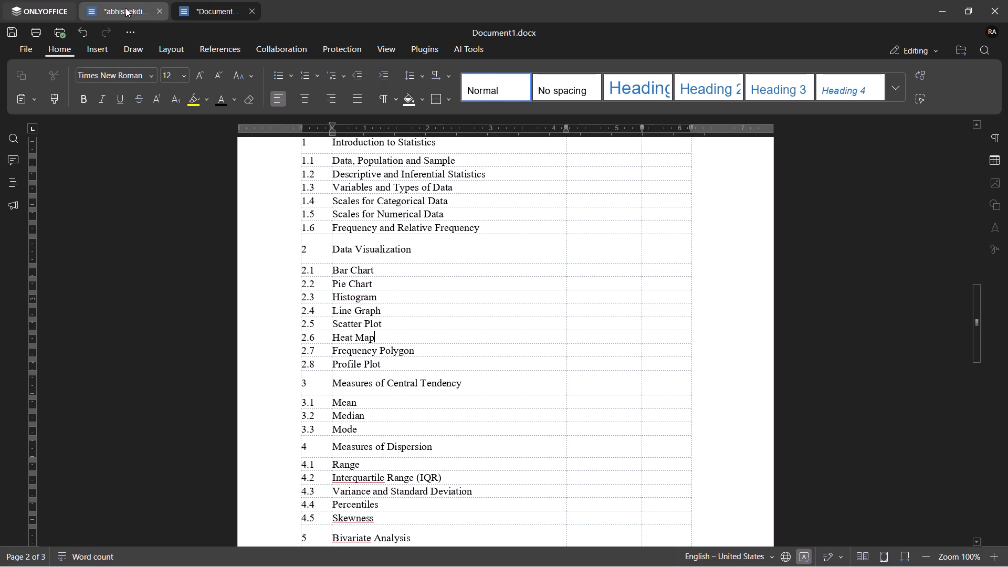
Recheck the 2.7 Frequency Polygon and 2.6 Heat Map headings in abhishekdis.docx against the entries in Document1.docx.
click(125, 8)
scroll(400, 415, up, 8)
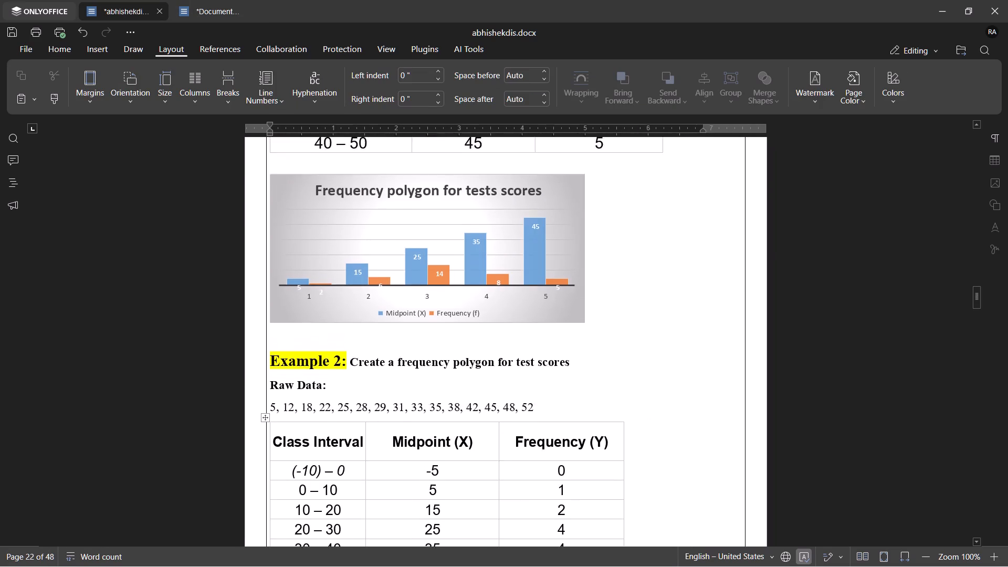
scroll(400, 415, up, 9)
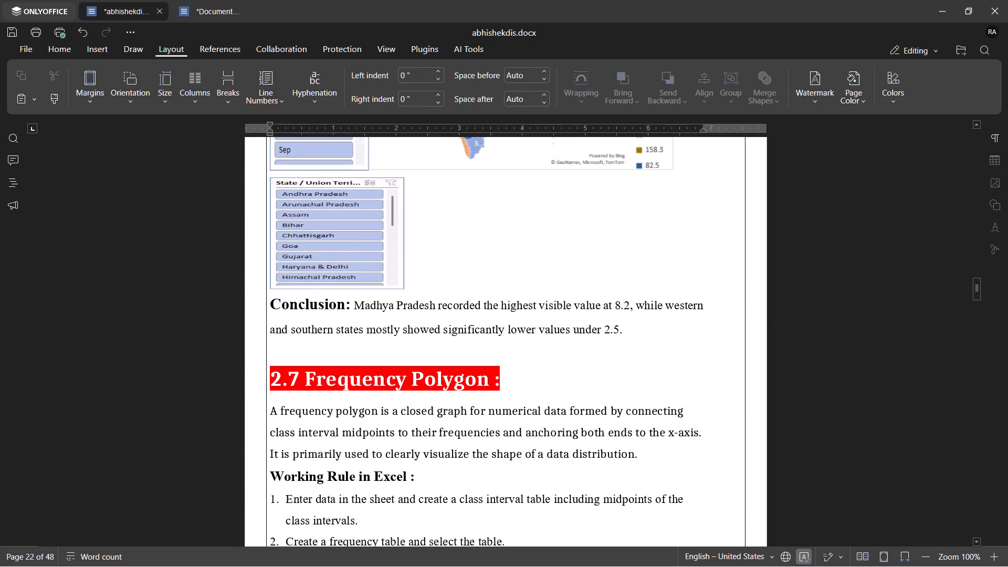
scroll(400, 415, up, 6)
scroll(400, 415, down, 4)
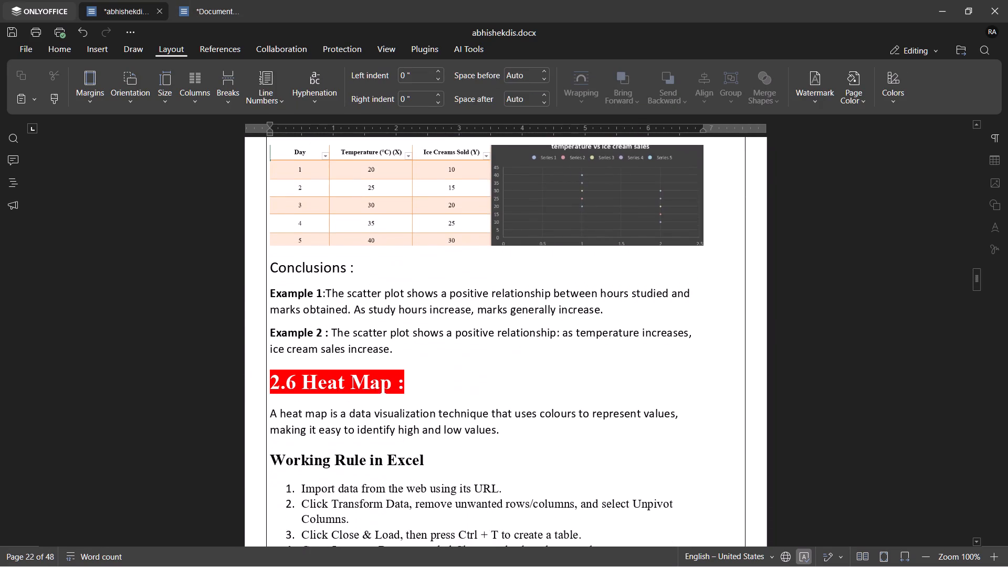
scroll(400, 415, down, 2)
scroll(400, 415, up, 4)
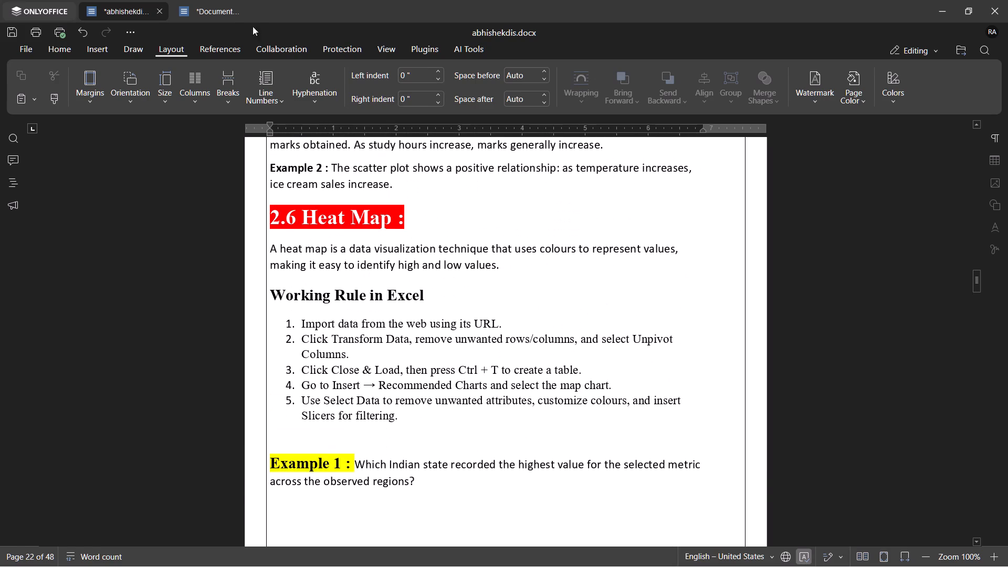
click(219, 14)
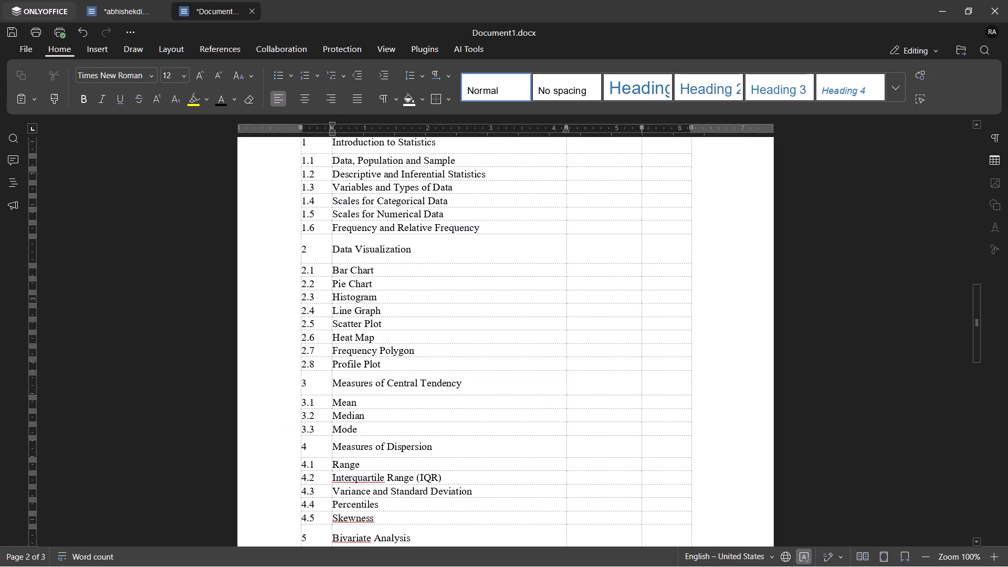
Review abhishekdis.docx again from the scatter plot examples through the 2.6 Heat Map section.
click(127, 11)
scroll(261, 186, up, 8)
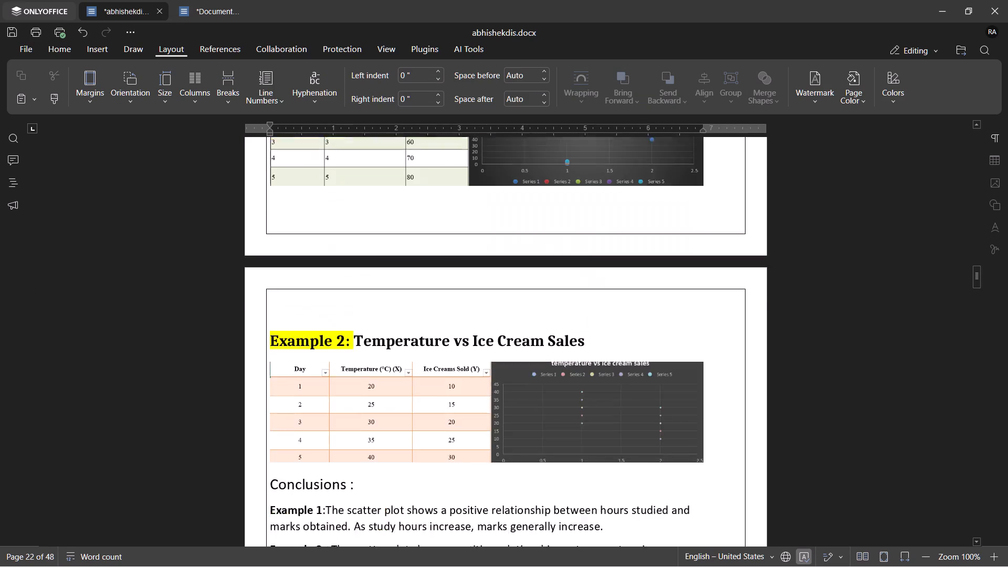
scroll(261, 186, up, 4)
scroll(261, 186, down, 8)
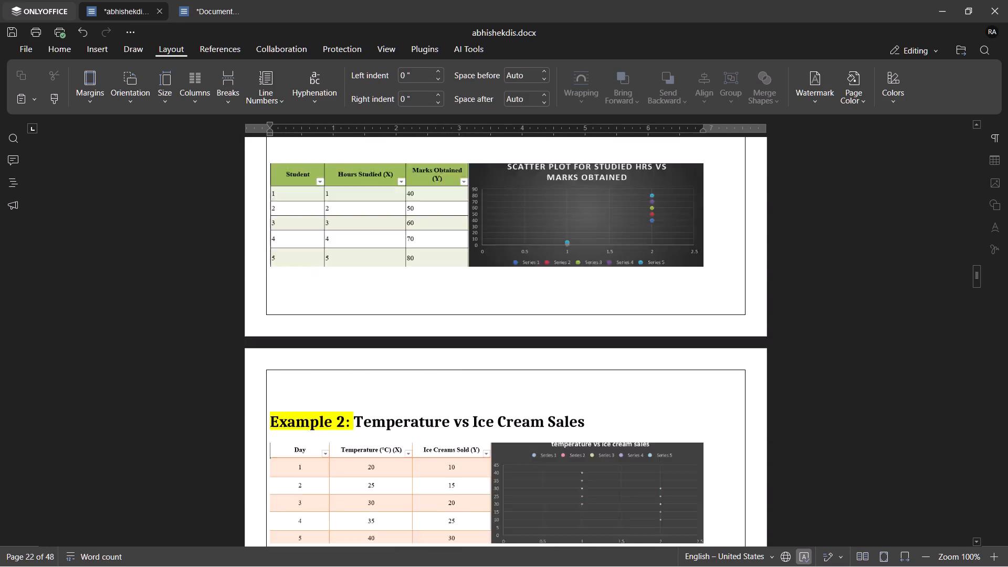
scroll(261, 186, up, 3)
scroll(261, 186, down, 8)
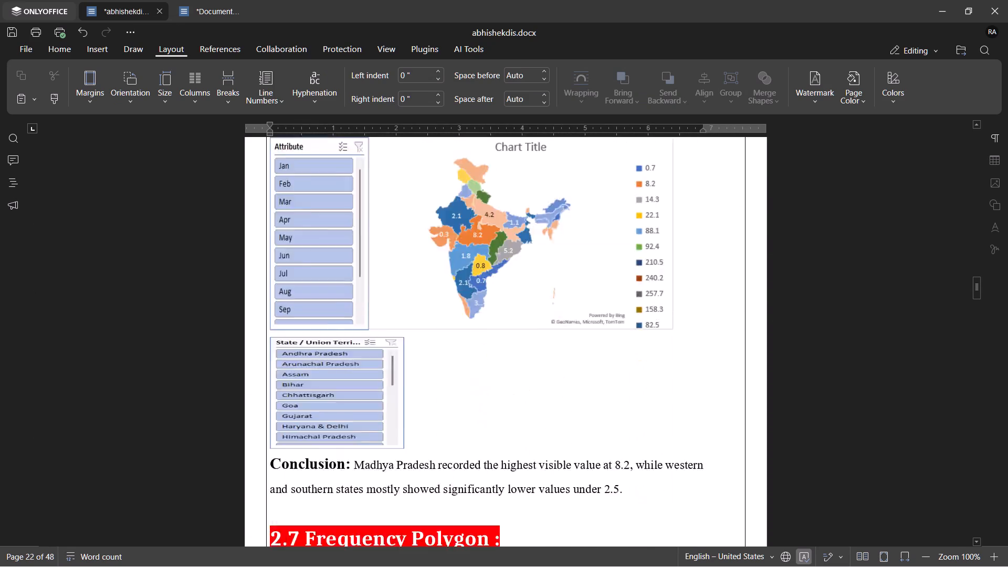
scroll(261, 186, down, 1)
Check the 2.4 Line Graph and 2.5 Scatter Plot headings in abhishekdis.docx against the entries in Document1.docx.
scroll(261, 186, up, 13)
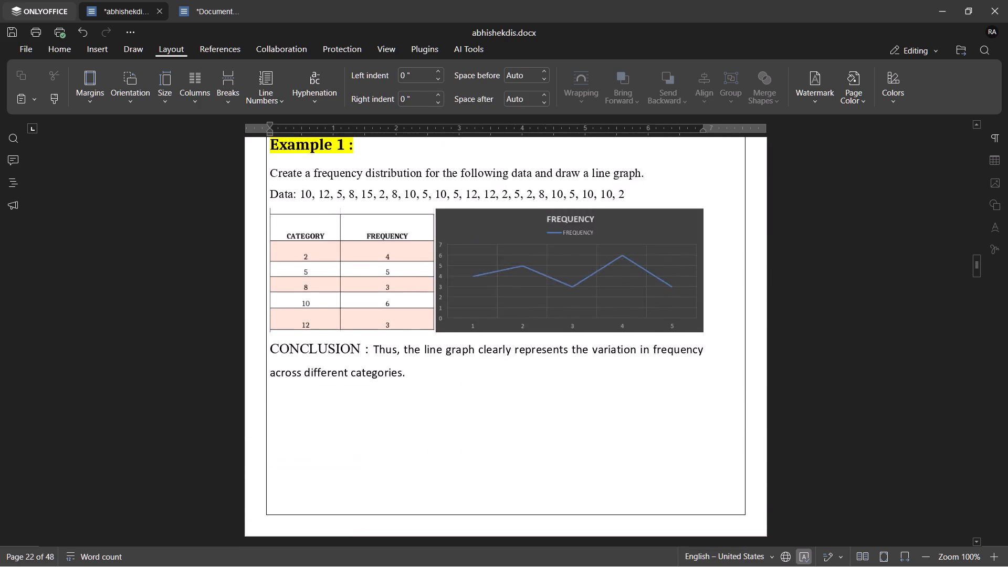
scroll(261, 186, up, 5)
scroll(261, 186, down, 10)
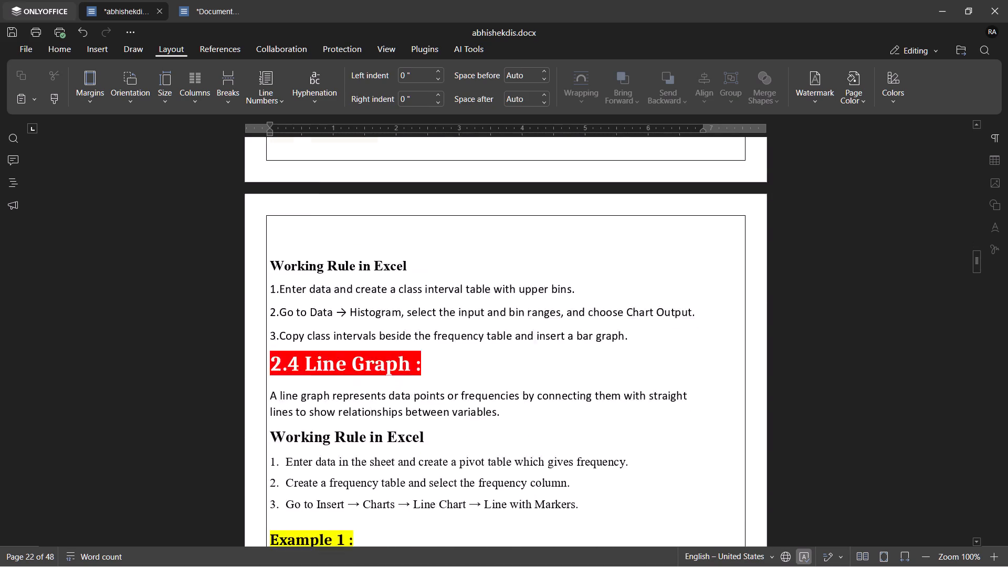
scroll(261, 186, down, 8)
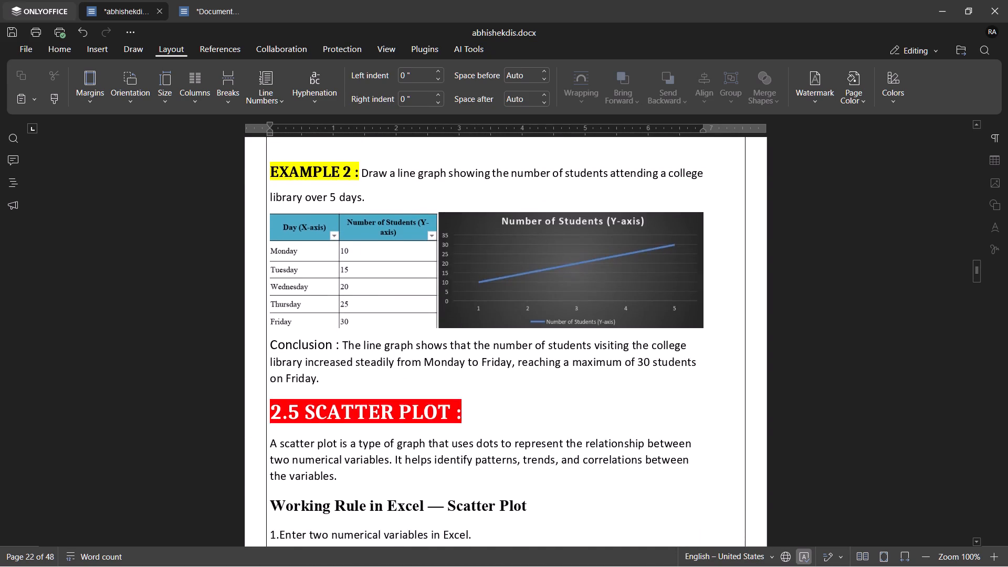
scroll(261, 186, down, 1)
scroll(261, 186, up, 3)
click(171, 11)
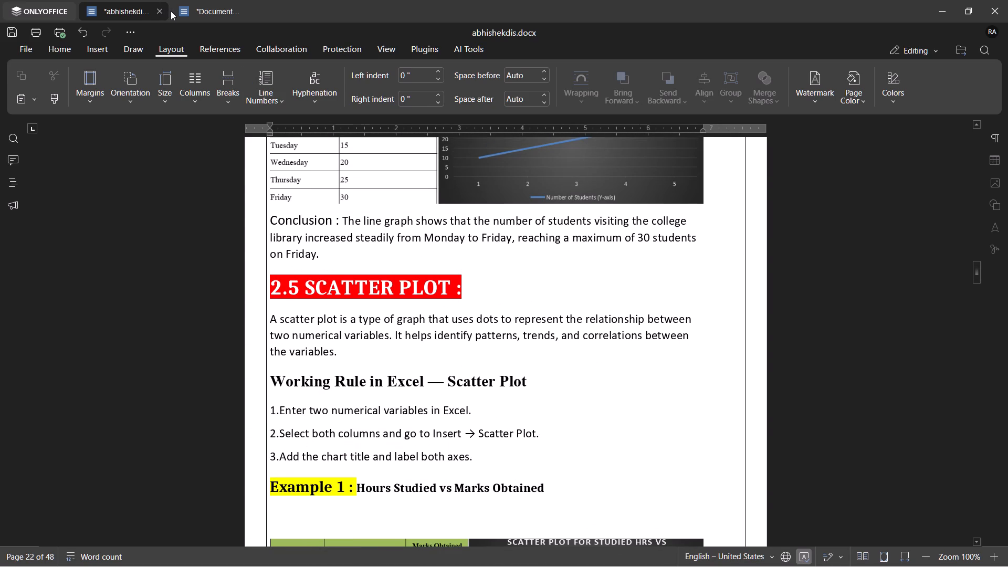
click(188, 10)
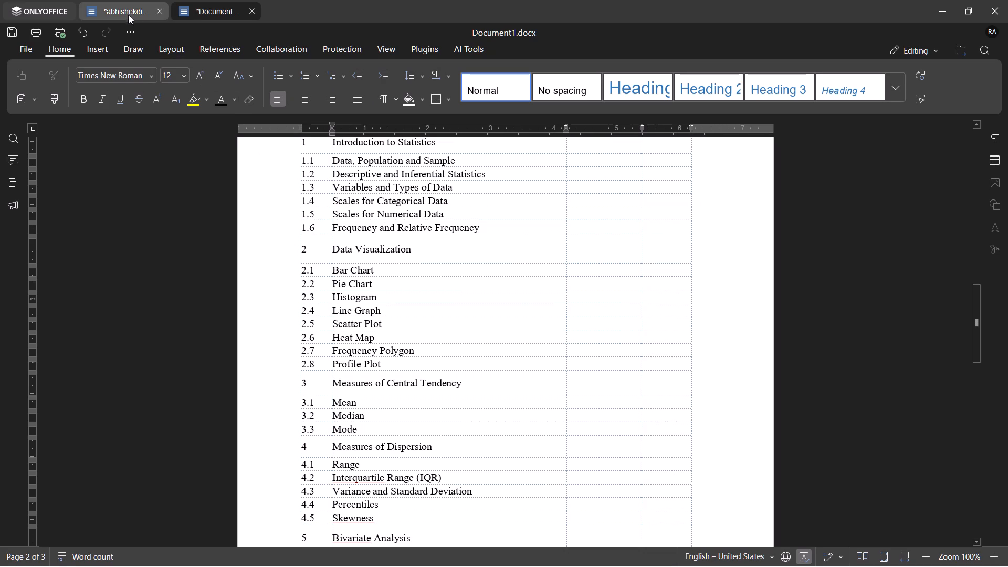
Reread the 2.4 Line Graph section and its examples up to 2.5 Scatter Plot, and compare with Document1.docx's contents table.
click(127, 13)
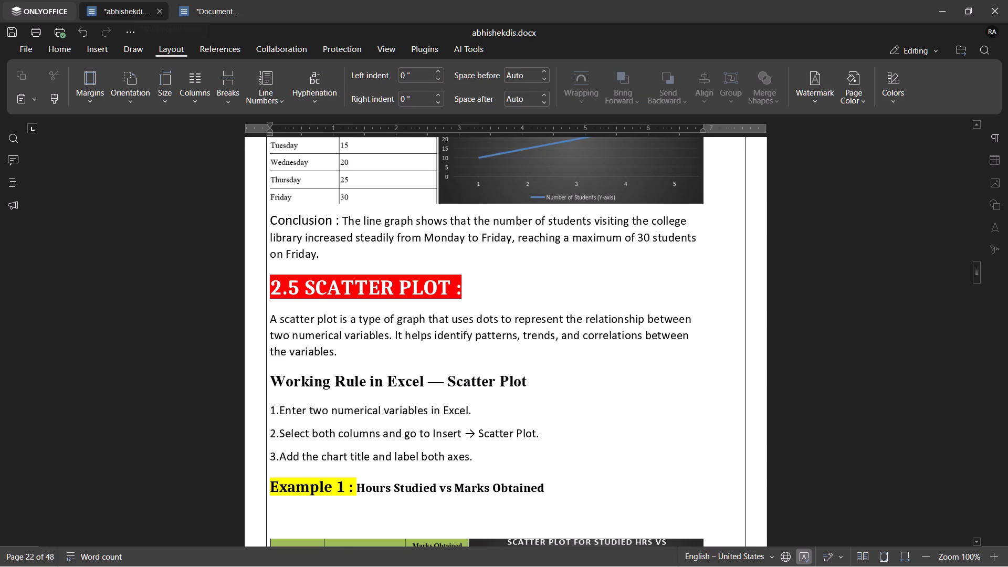
scroll(376, 245, up, 9)
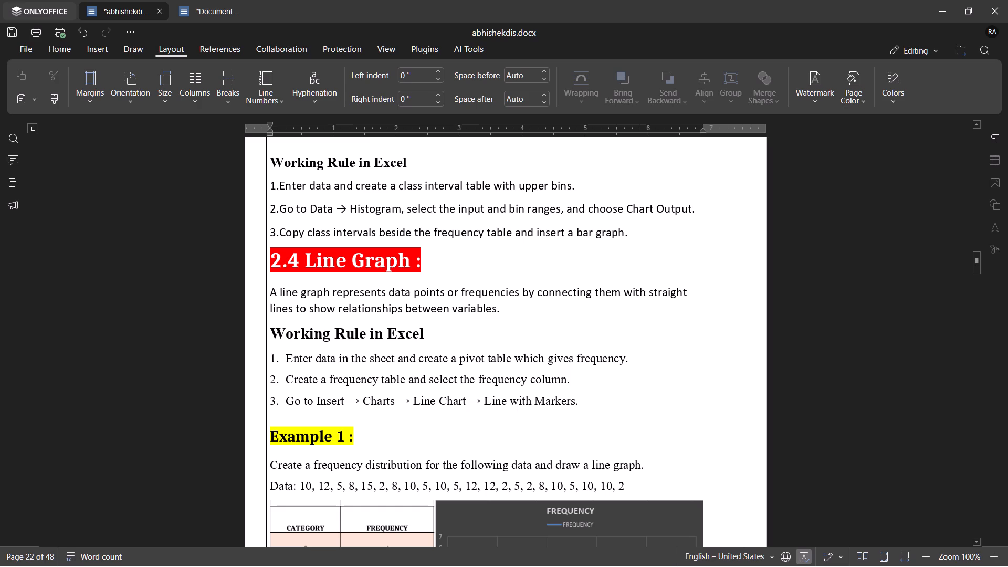
scroll(412, 281, down, 3)
scroll(412, 281, up, 4)
scroll(412, 281, down, 5)
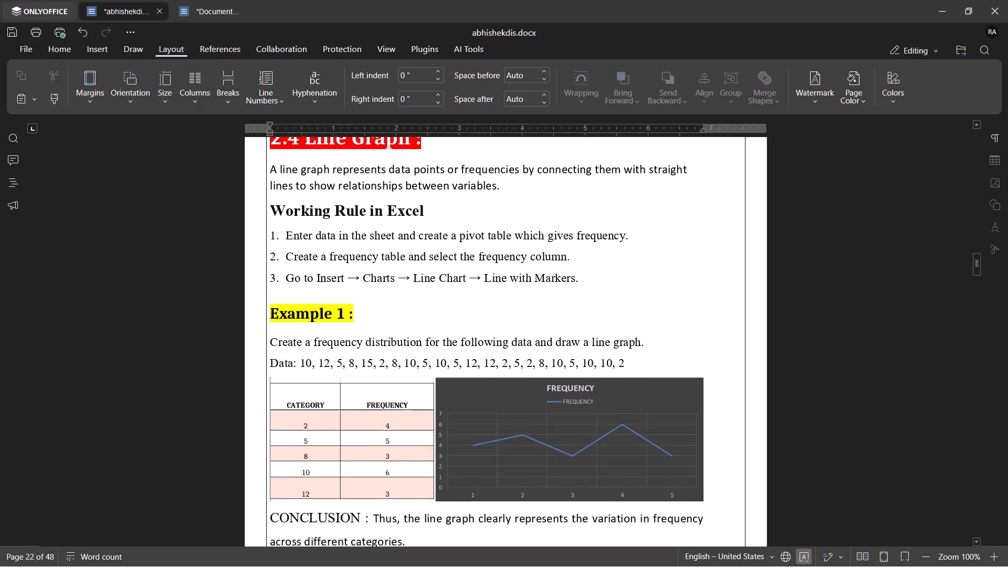
scroll(412, 281, up, 3)
scroll(412, 281, down, 9)
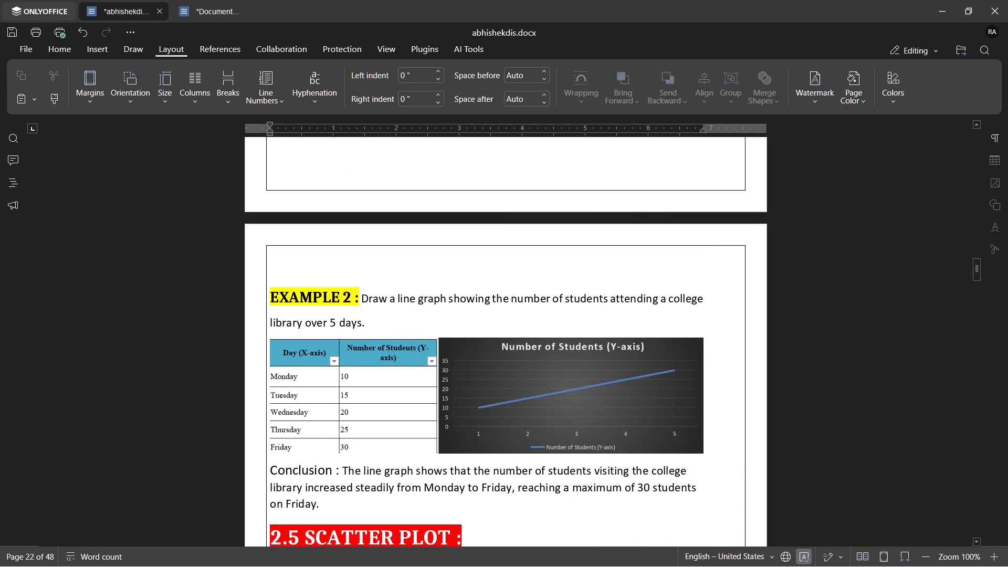
scroll(412, 281, down, 2)
click(207, 15)
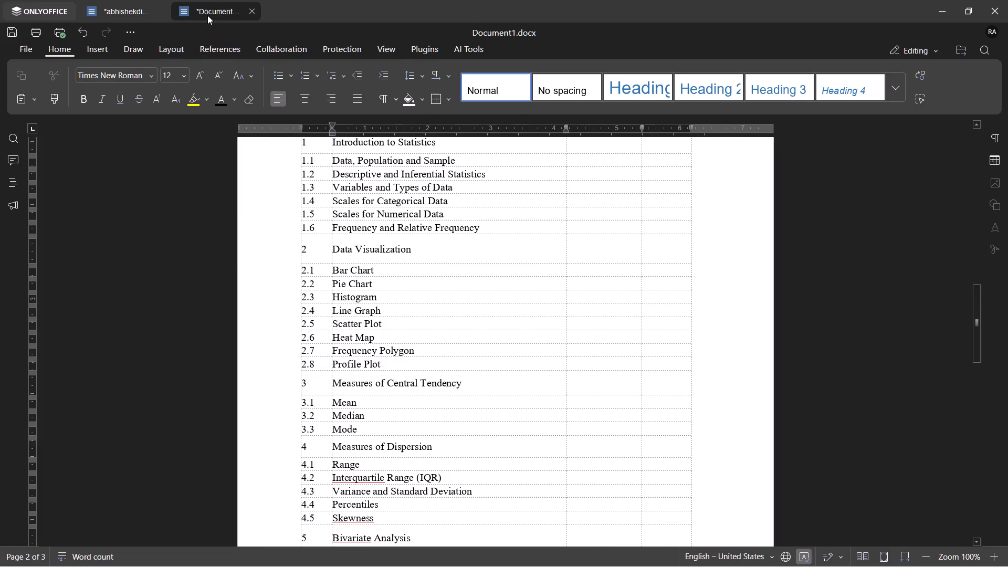
Find the 2.7 Frequency Polygon heading in abhishekdis.docx and compare it with the chapter 2 entries in Document1.docx.
click(122, 13)
scroll(301, 250, down, 15)
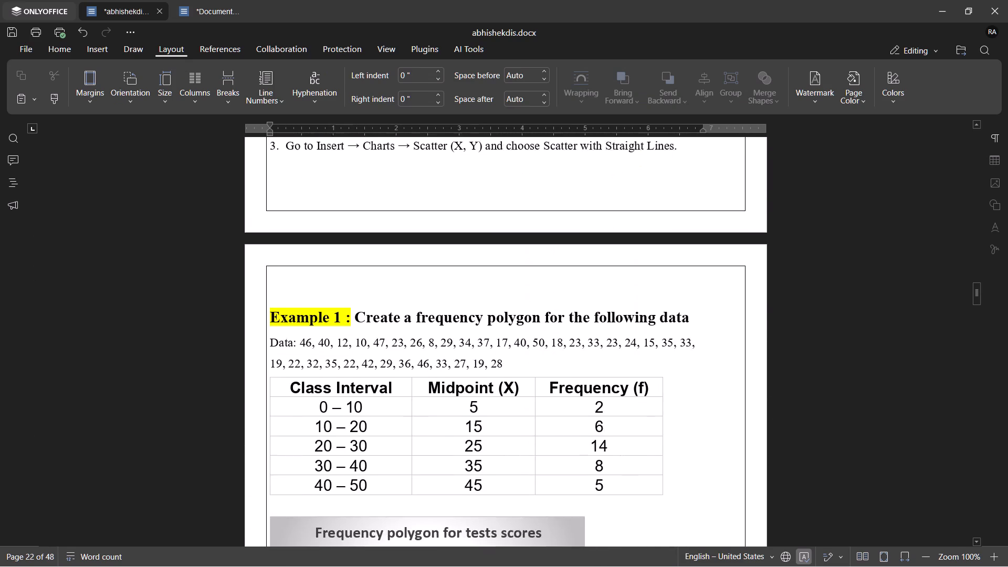
scroll(301, 250, up, 7)
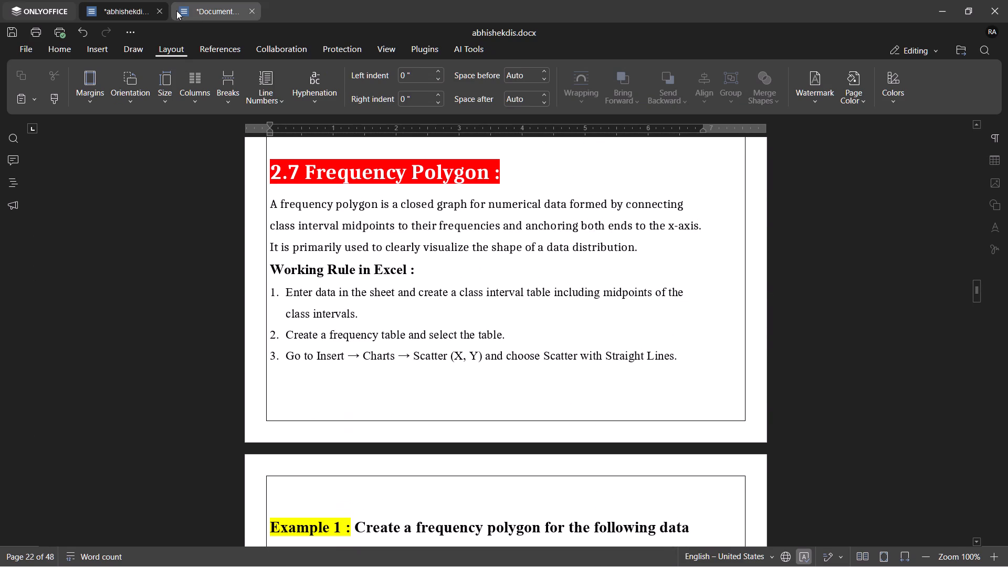
click(180, 15)
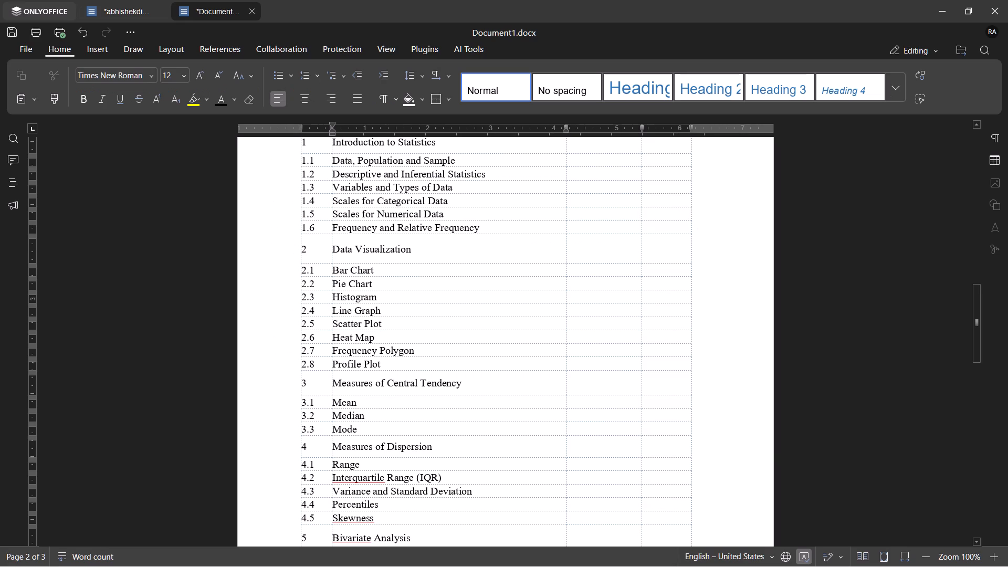
scroll(330, 285, down, 1)
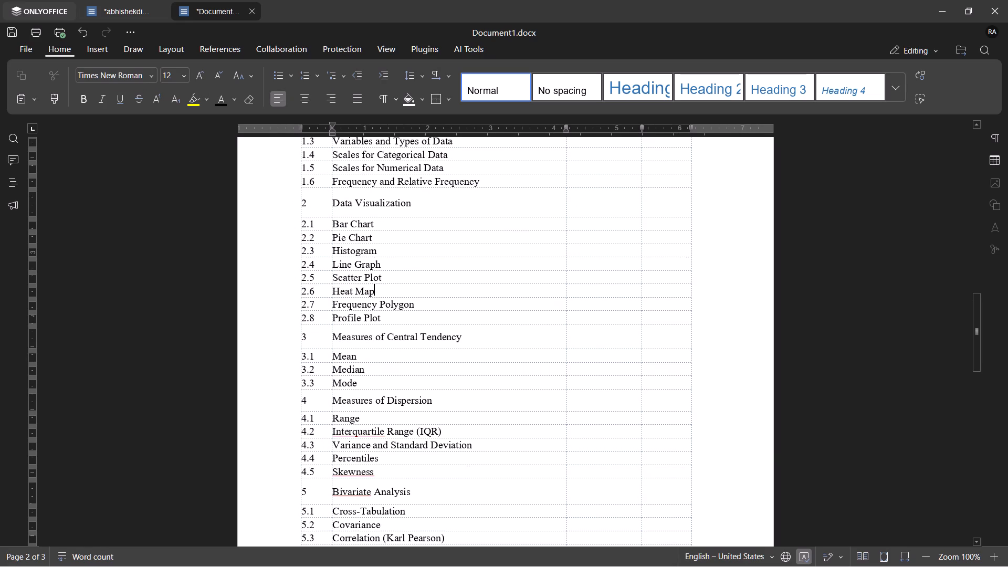
Look back through abhishekdis.docx from 2.7 Frequency Polygon past 2.3 Histogram to the 2.1.1 Comparative Bar Graphs section.
click(133, 10)
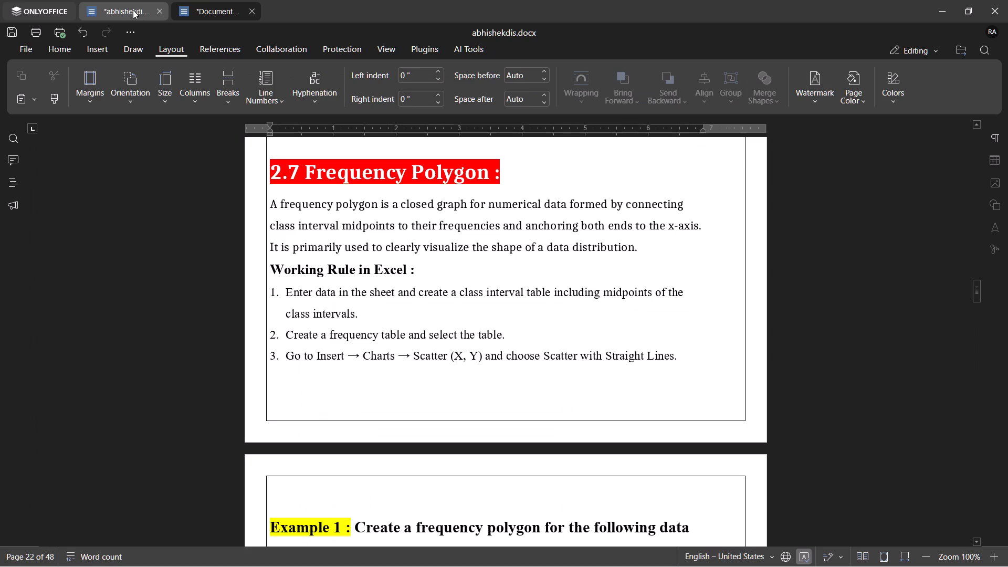
scroll(265, 210, up, 20)
scroll(265, 210, up, 3)
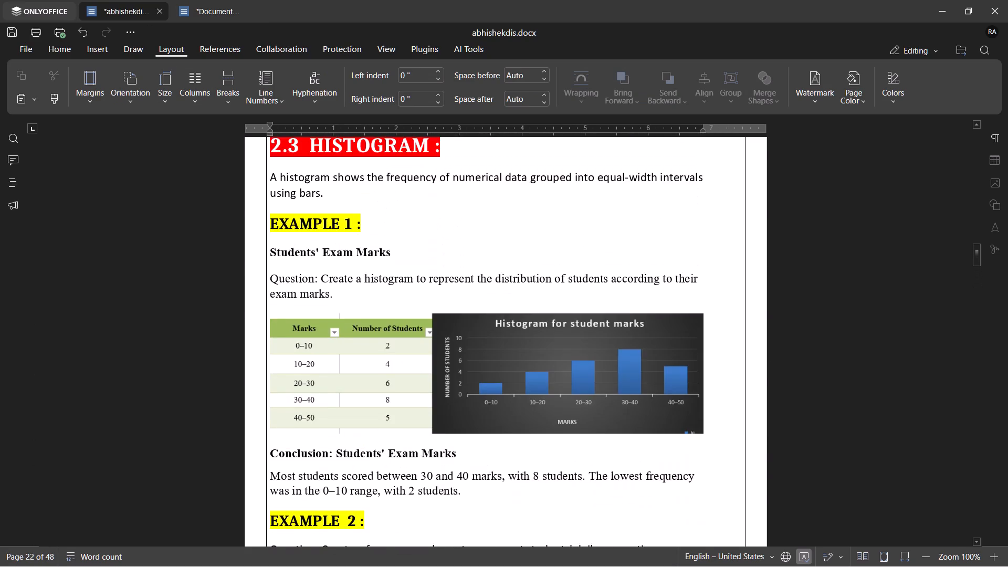
scroll(265, 210, up, 11)
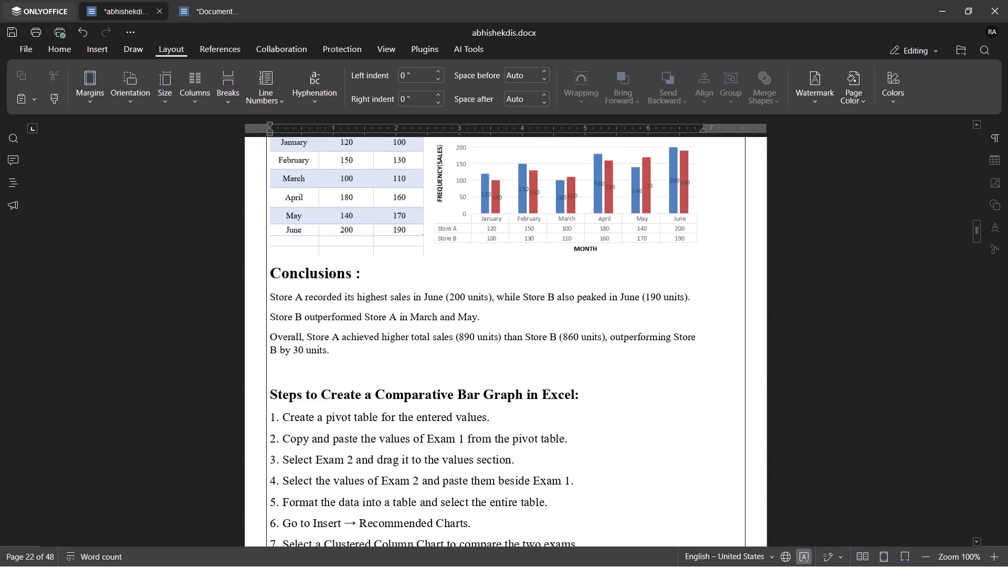
scroll(265, 210, up, 3)
scroll(265, 210, down, 2)
scroll(265, 210, up, 4)
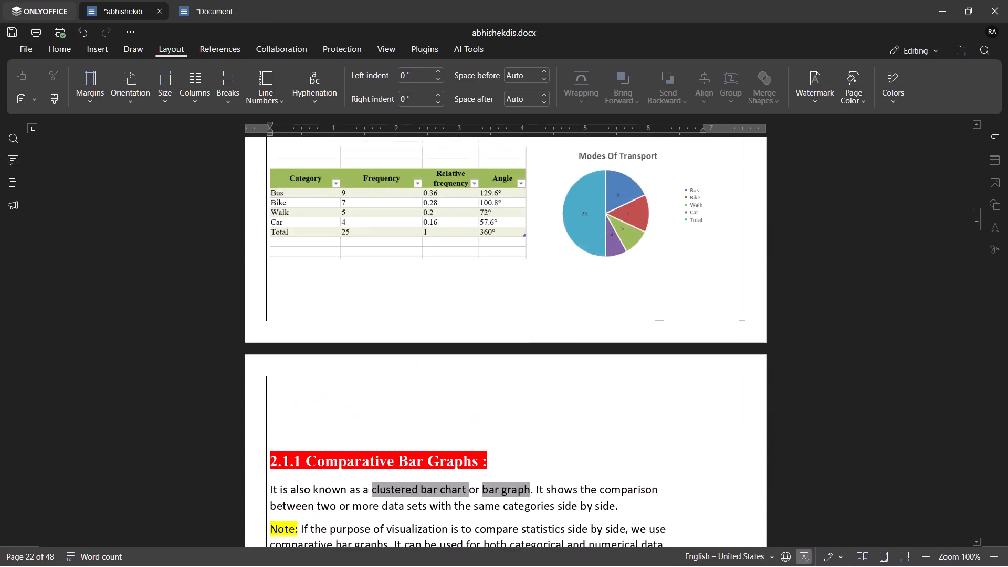
Review abhishekdis.docx from 2.1.1 Comparative Bar Graphs through the numerical data conversion section to 2.4 Line Graph.
scroll(265, 210, down, 17)
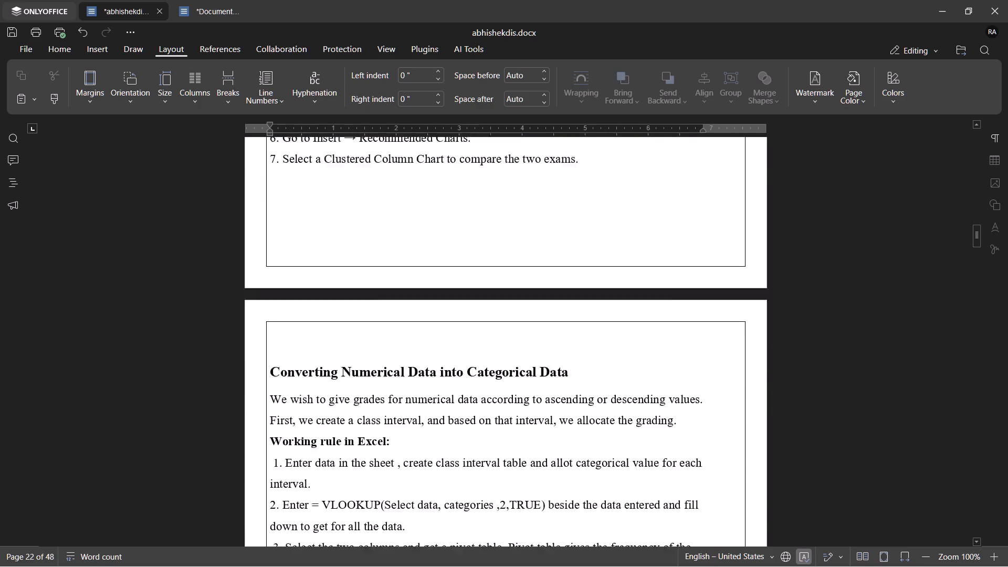
scroll(265, 210, down, 7)
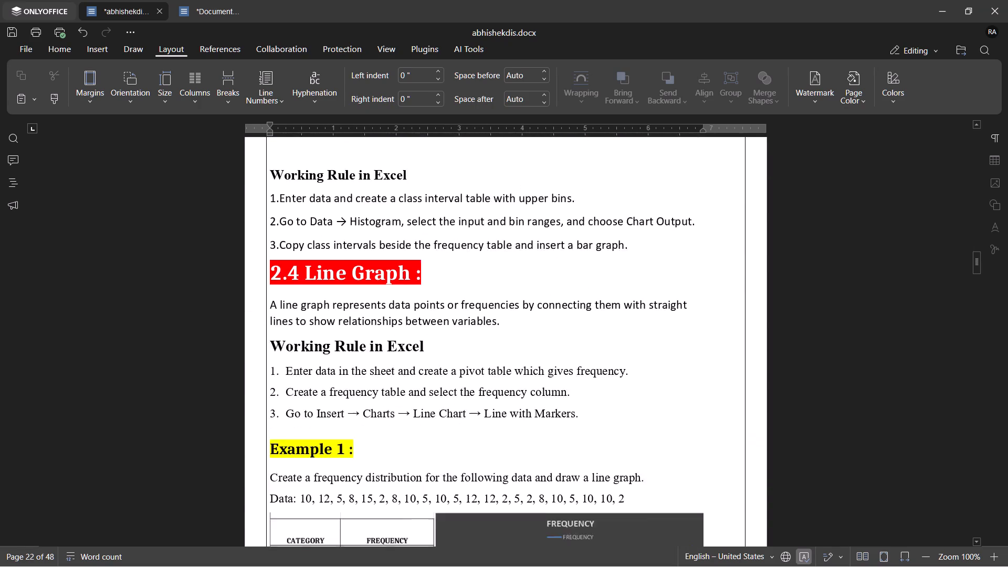
scroll(265, 210, up, 7)
scroll(265, 210, down, 4)
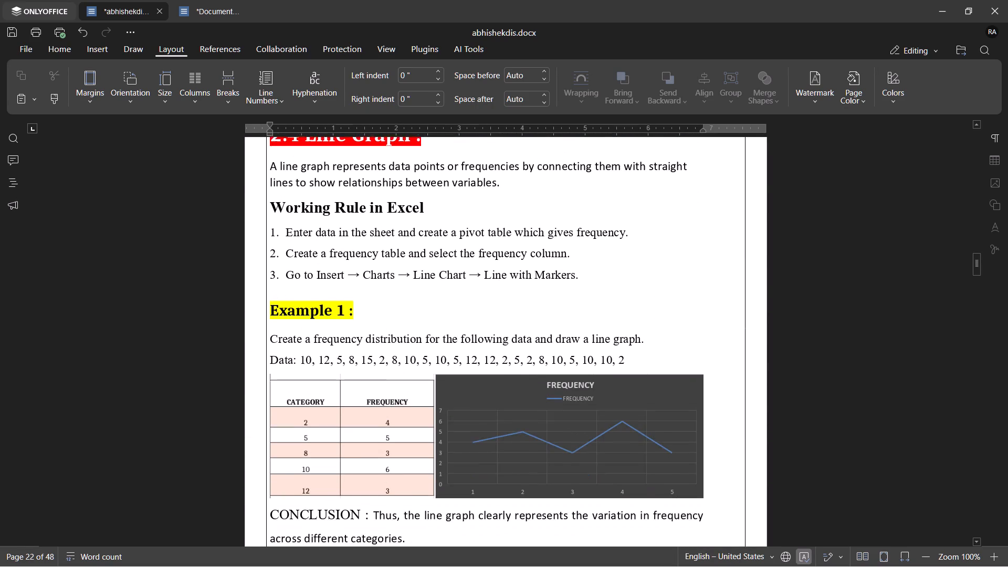
Check the 2.5 Scatter Plot and 2.6 Heat Map headings in abhishekdis.docx against the chapter 2 entries in Document1.docx.
scroll(265, 210, down, 8)
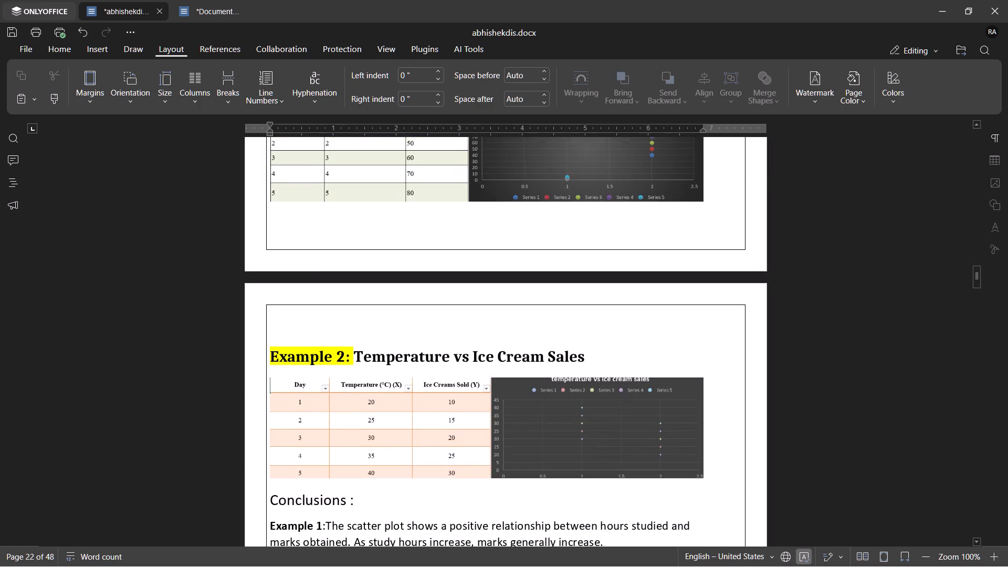
scroll(265, 210, down, 2)
scroll(265, 210, up, 3)
scroll(265, 210, down, 1)
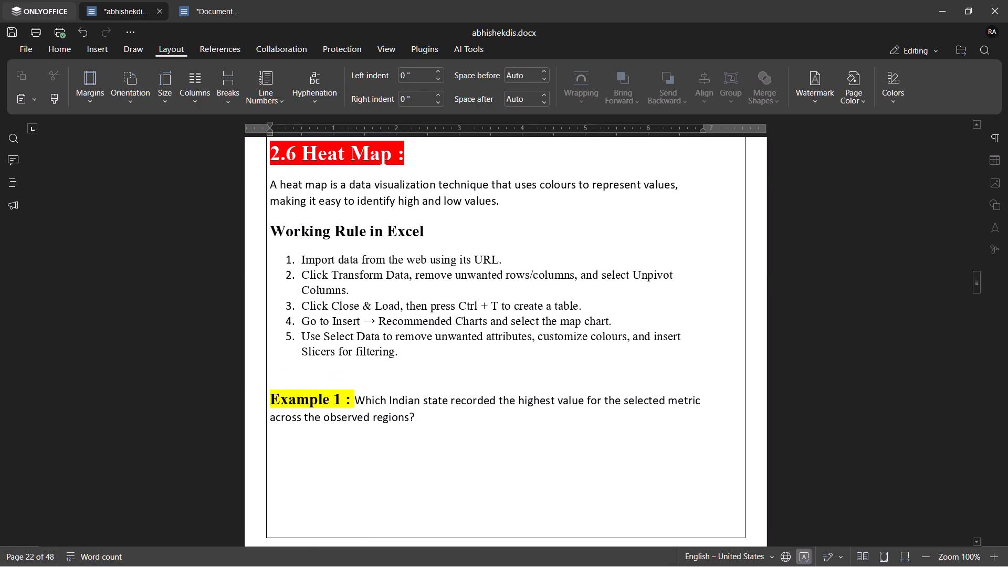
scroll(265, 210, up, 11)
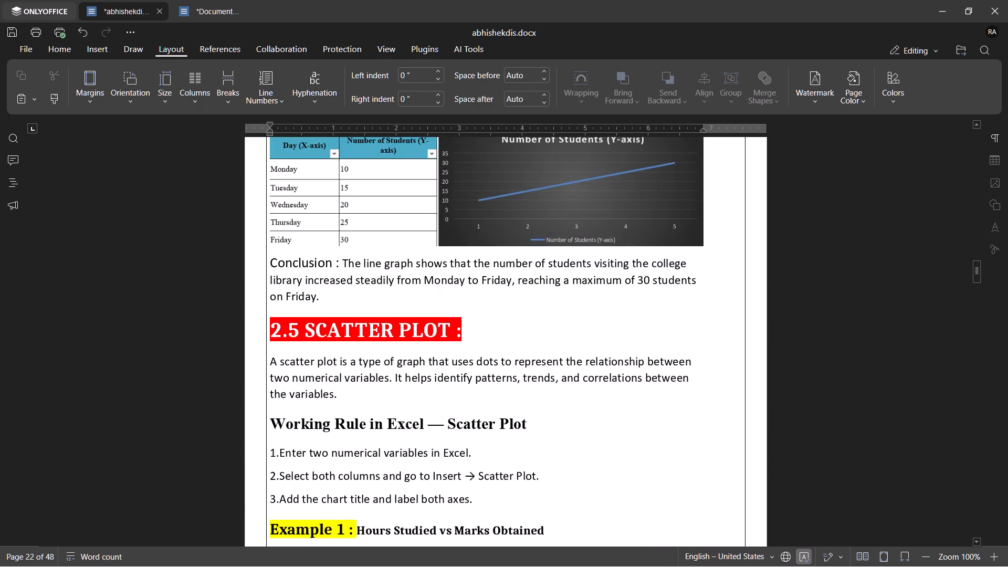
scroll(265, 210, down, 9)
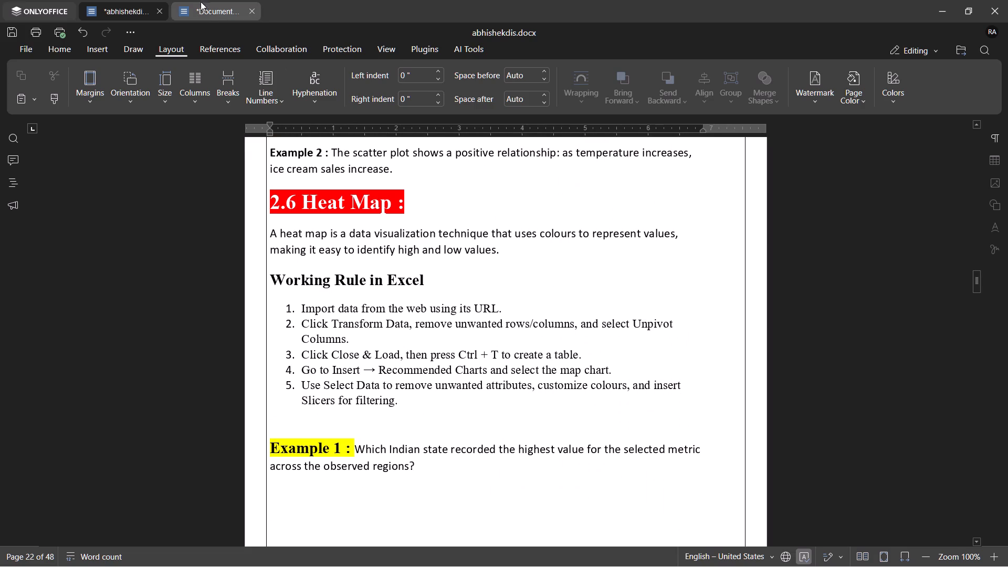
click(201, 8)
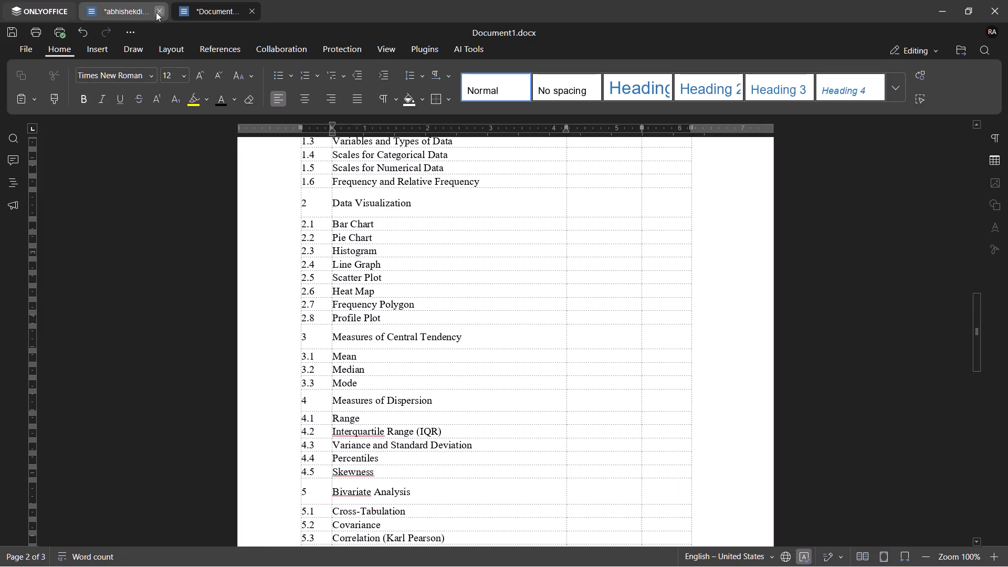
Review the 2.7 Frequency Polygon examples and the 2.8 Profile Plot section in abhishekdis.docx.
click(130, 5)
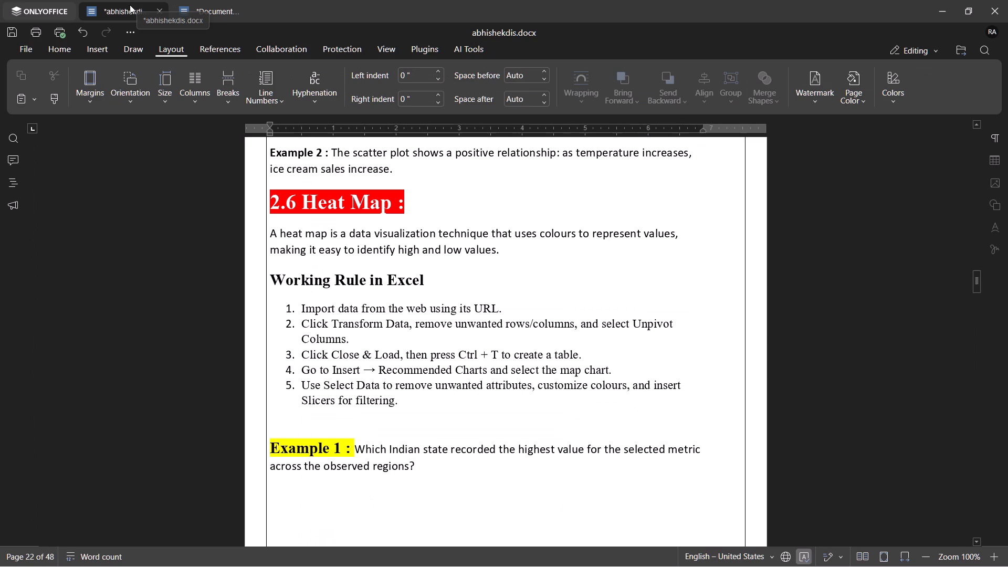
scroll(329, 324, down, 9)
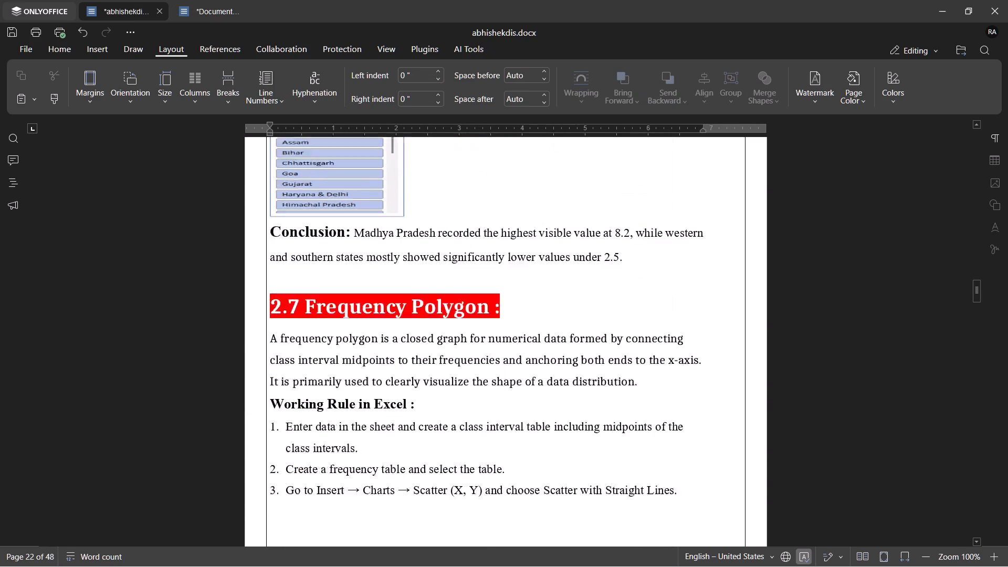
scroll(329, 324, down, 8)
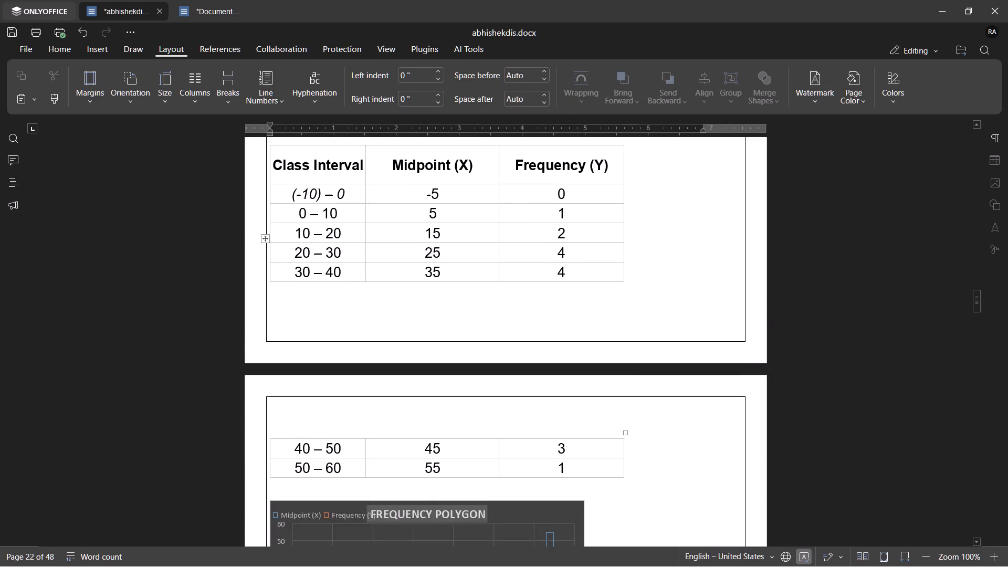
scroll(329, 324, down, 3)
scroll(329, 324, up, 3)
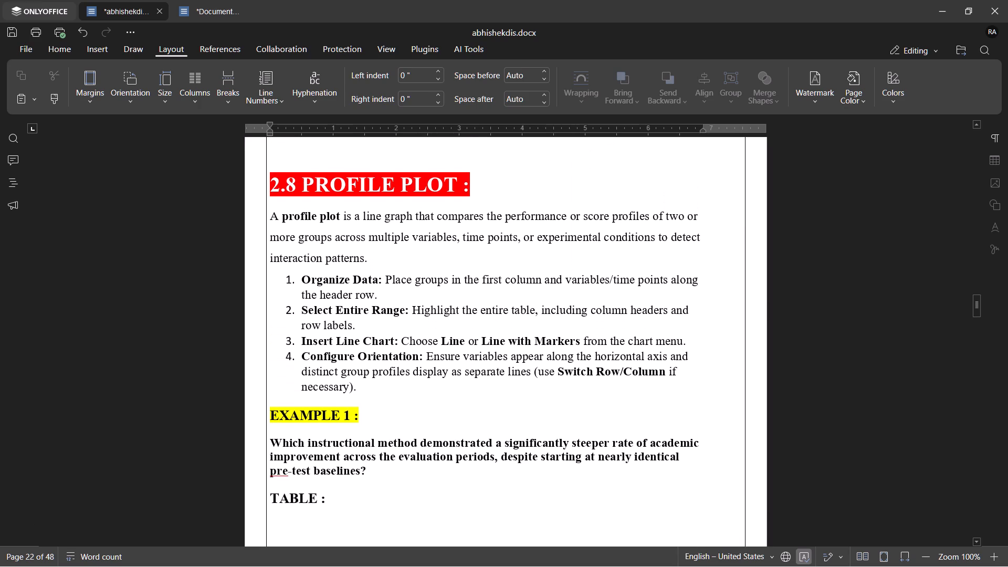
scroll(329, 324, down, 3)
scroll(329, 324, up, 9)
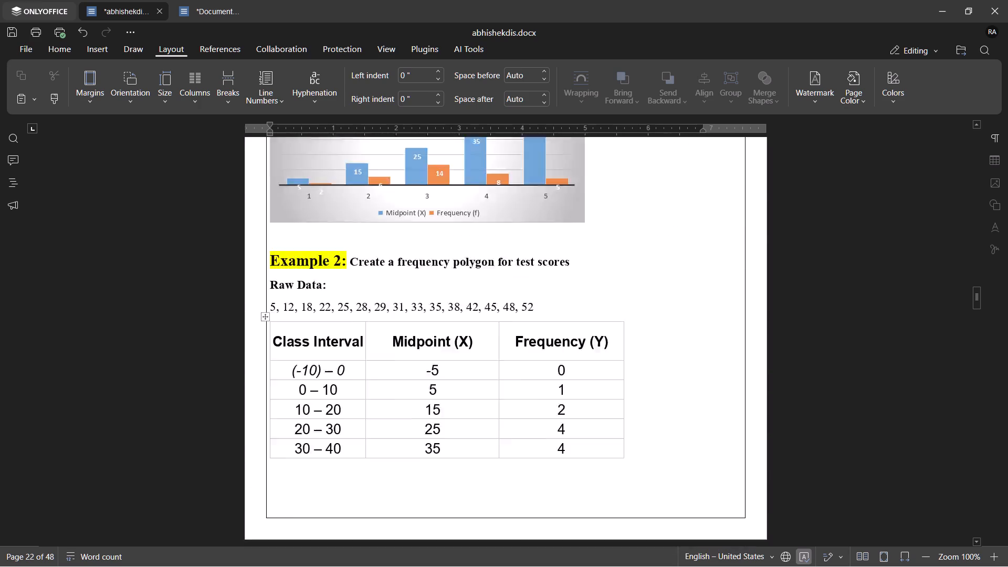
Recheck earlier chapter 2 pages, then reread the 2.6 Heat Map example and conclusion up to 2.7 Frequency Polygon.
scroll(329, 324, up, 14)
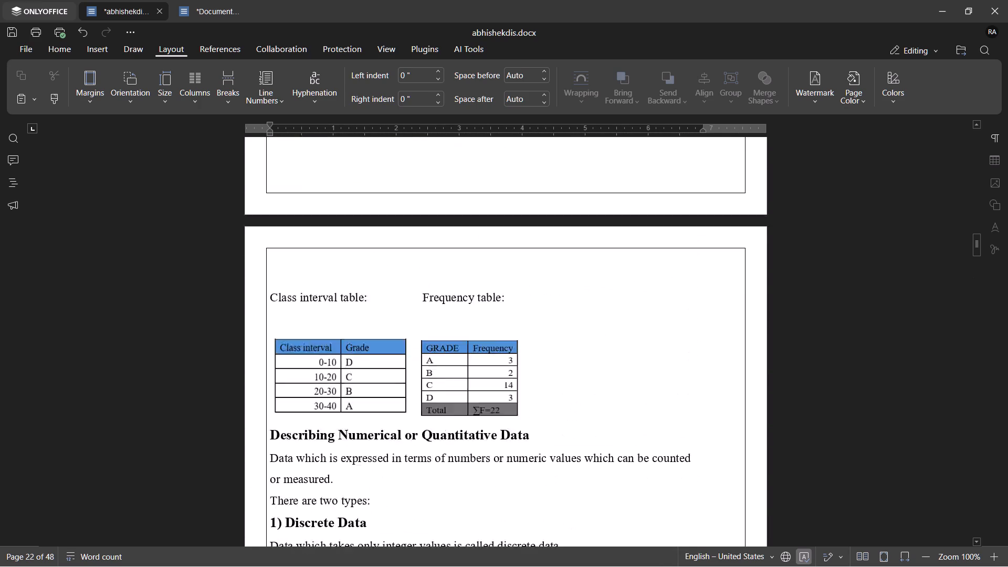
scroll(329, 324, up, 1)
scroll(329, 324, down, 17)
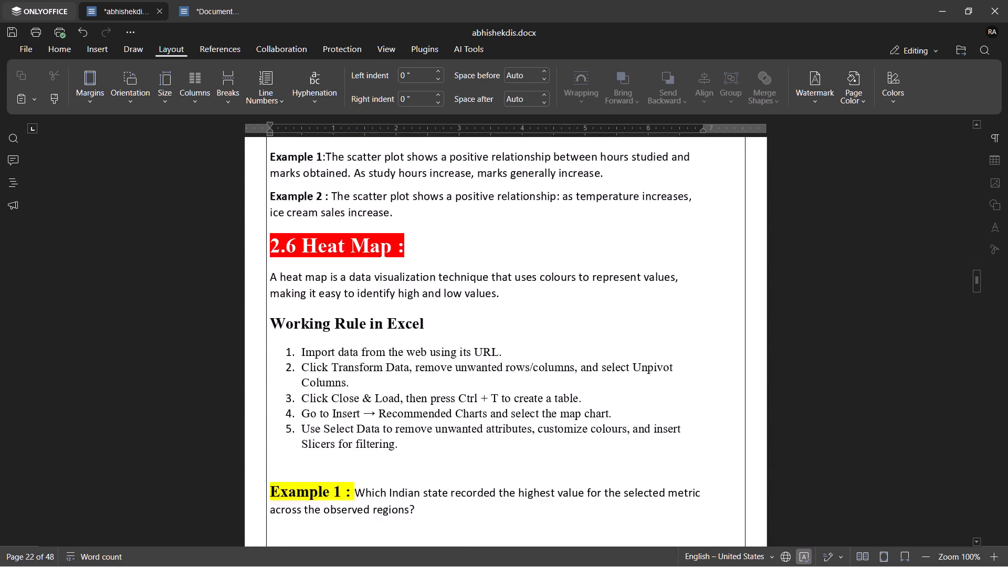
scroll(329, 324, down, 1)
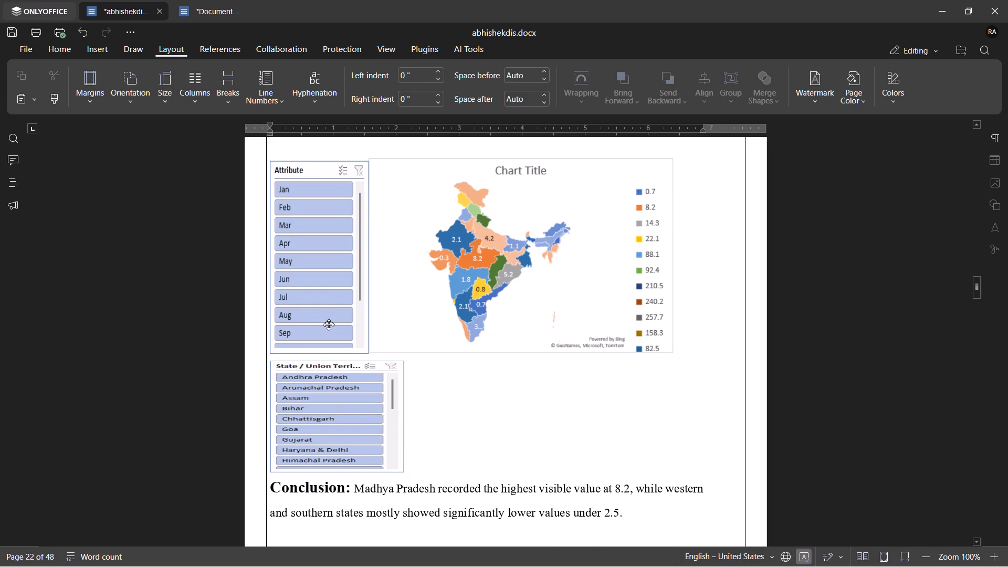
scroll(329, 324, down, 4)
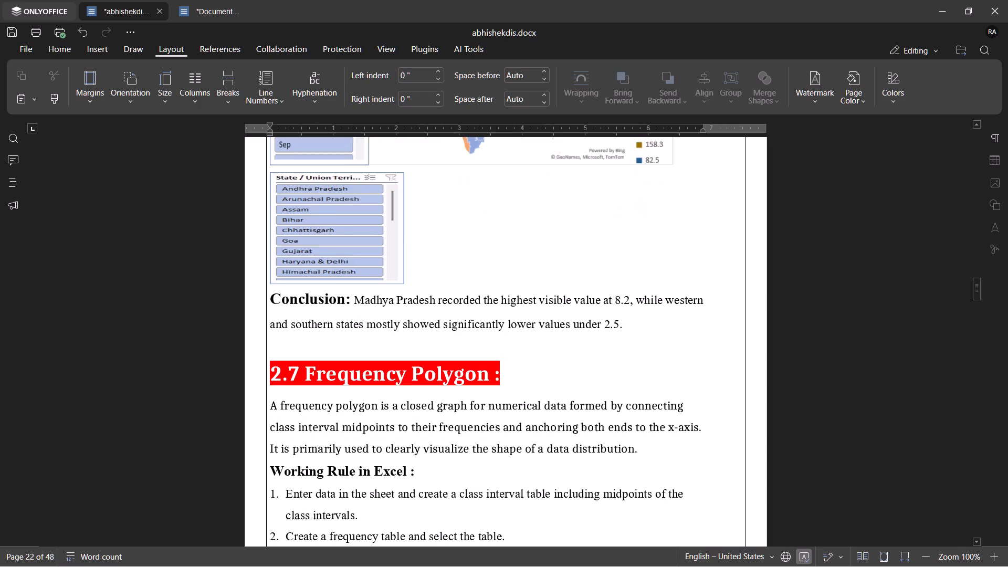
scroll(329, 324, down, 1)
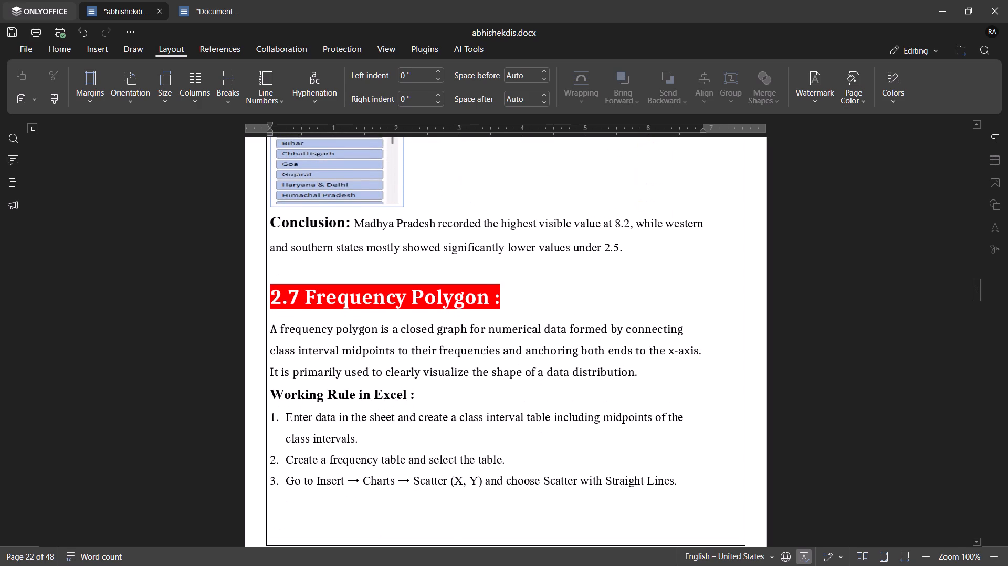
Review the 2.8 Profile Plot examples through to the Unit-2 Descriptive Statistics heading and the blank area before it.
scroll(329, 324, down, 11)
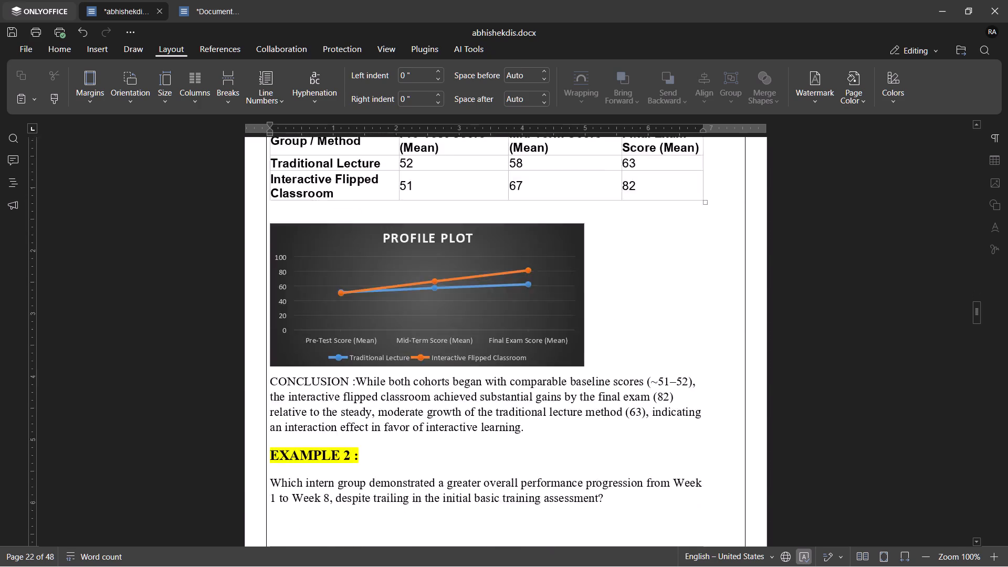
scroll(329, 324, up, 4)
scroll(329, 324, down, 6)
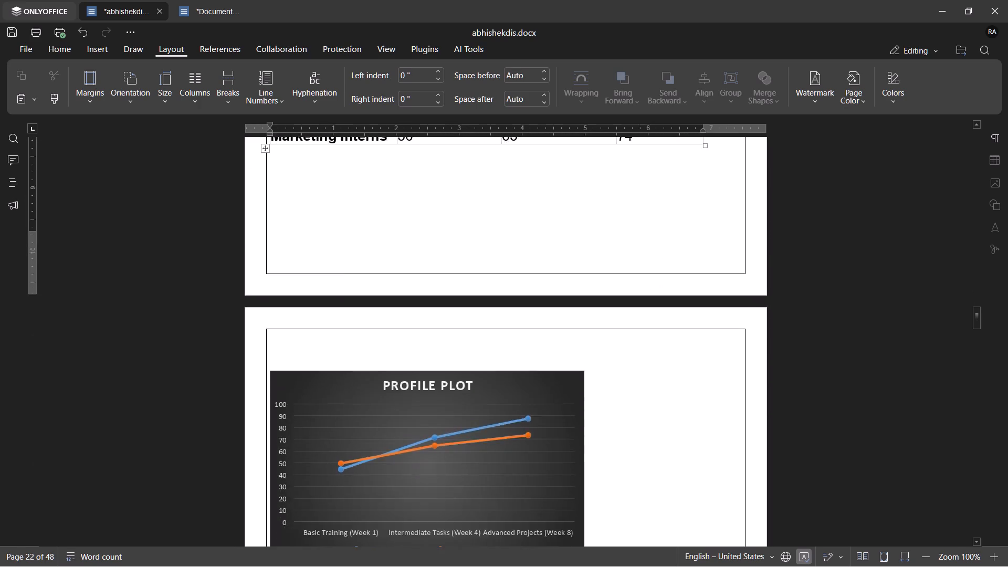
scroll(329, 324, down, 5)
scroll(329, 324, up, 3)
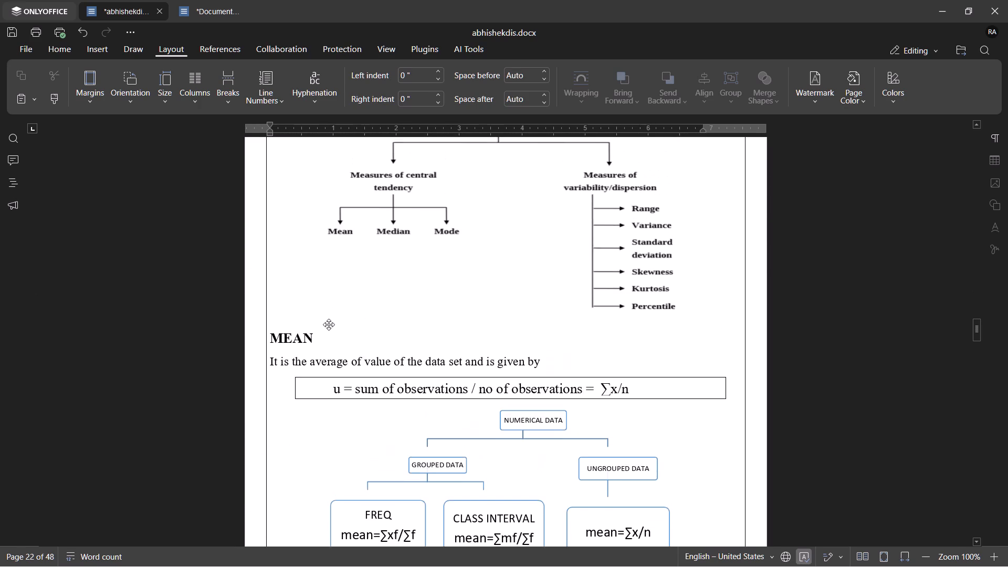
scroll(329, 324, up, 5)
click(303, 174)
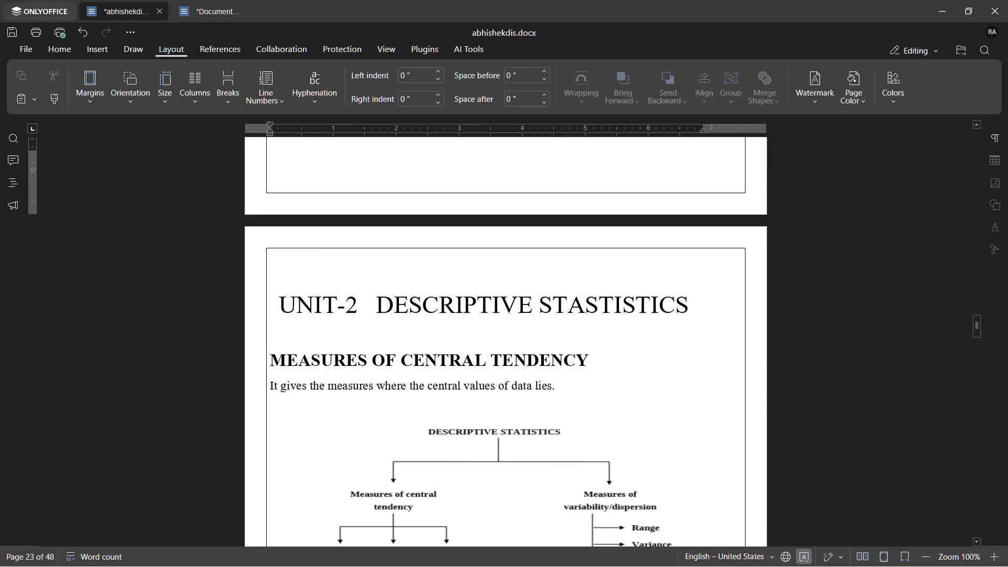
Reexamine the 2.8 Profile Plot tables, charts and conclusion, including the space after the second example's chart.
scroll(303, 174, up, 9)
scroll(303, 174, down, 6)
scroll(303, 174, up, 3)
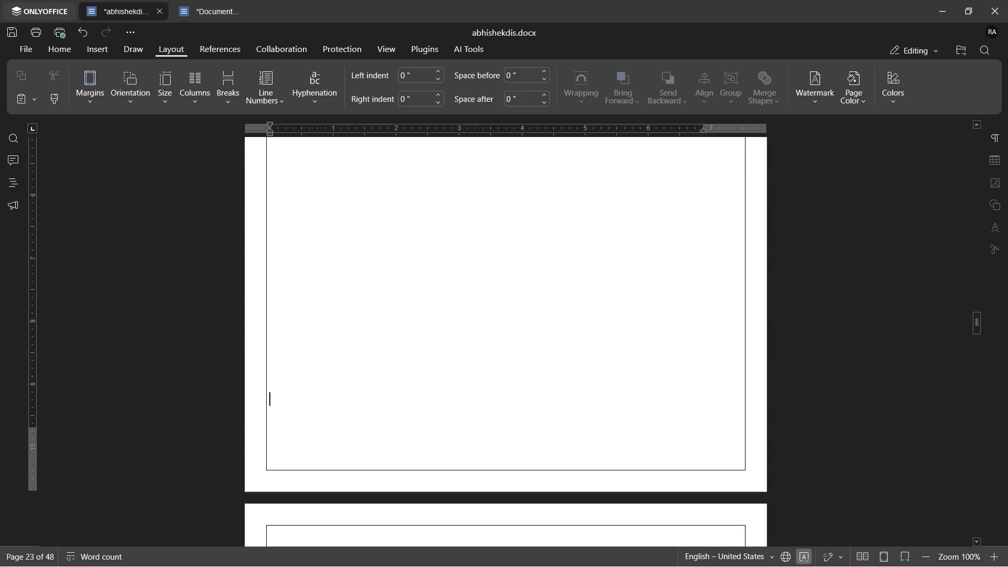
scroll(303, 174, up, 10)
scroll(303, 174, down, 3)
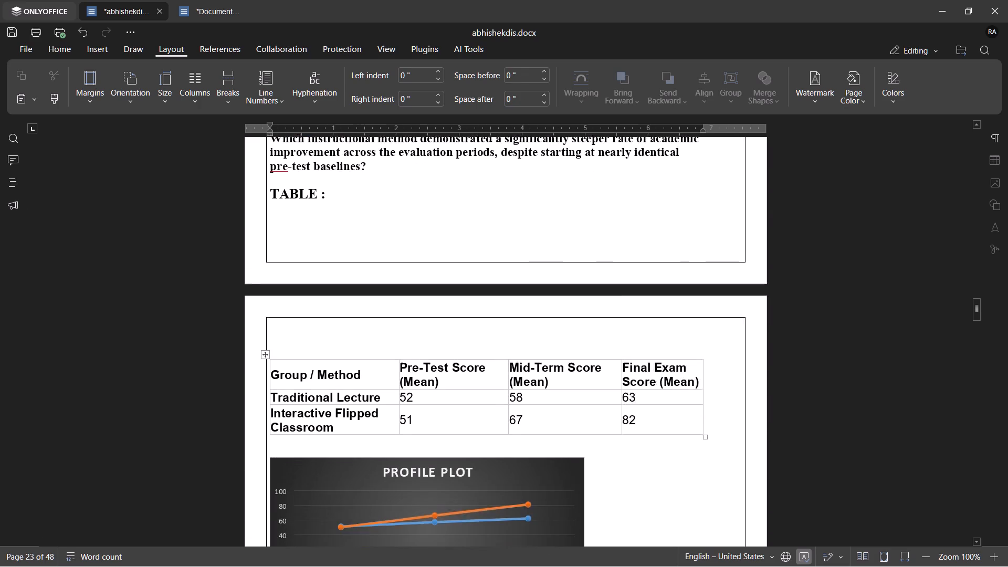
scroll(303, 174, down, 5)
scroll(303, 174, up, 4)
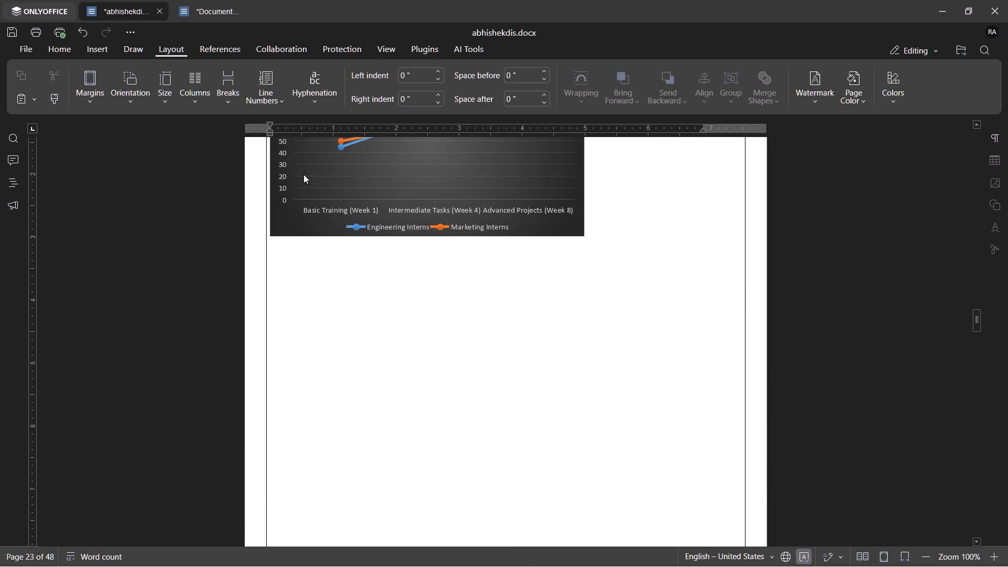
scroll(303, 174, up, 6)
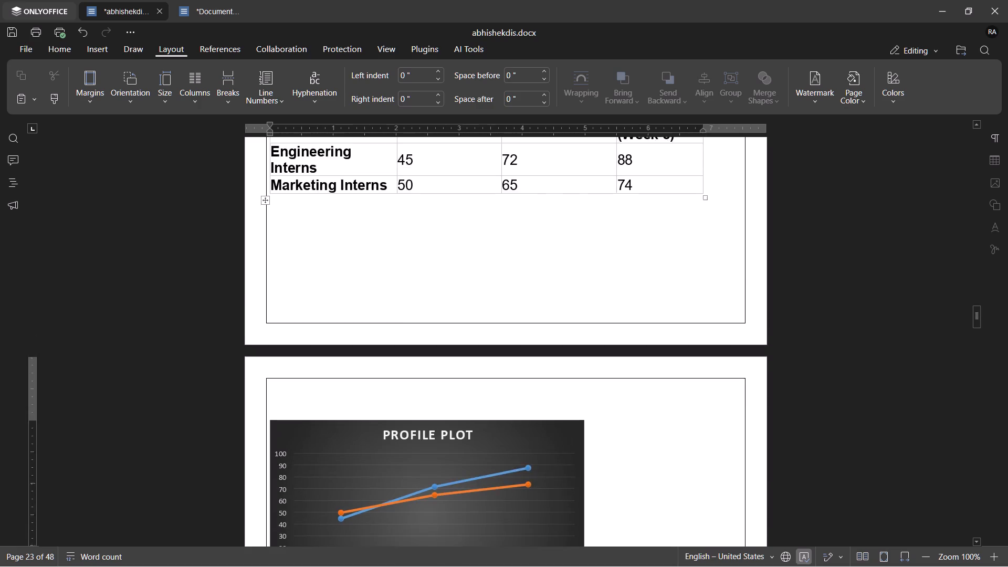
scroll(303, 174, up, 6)
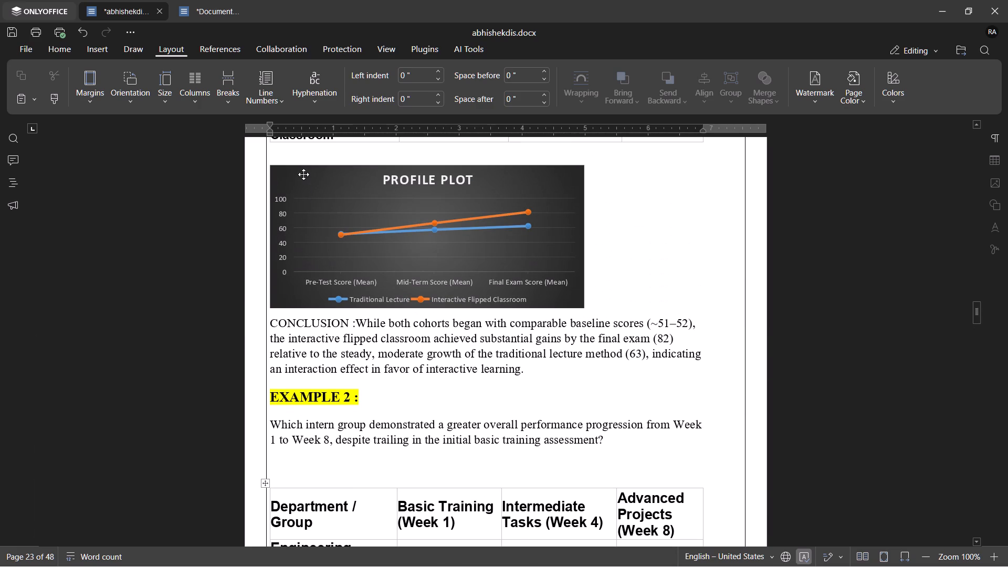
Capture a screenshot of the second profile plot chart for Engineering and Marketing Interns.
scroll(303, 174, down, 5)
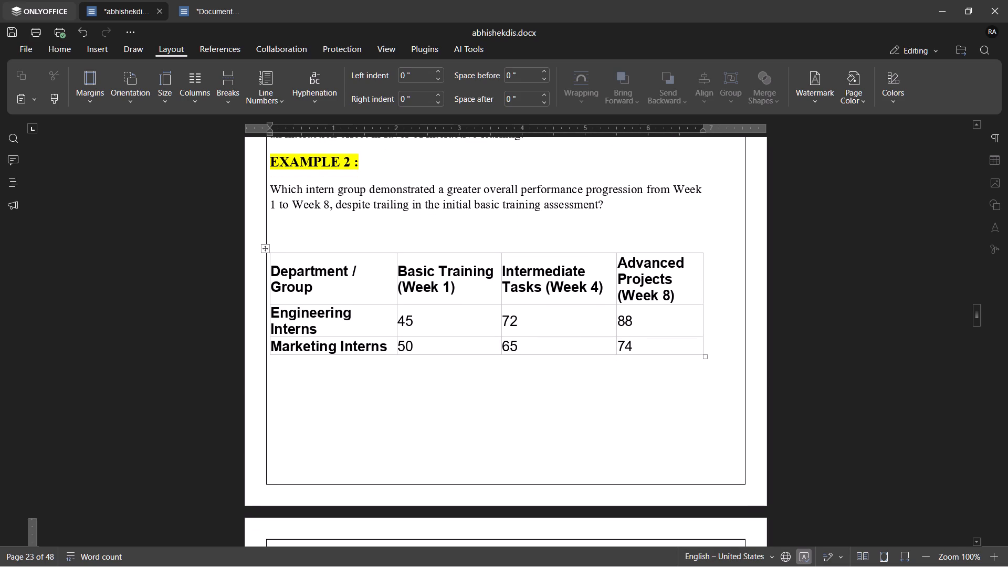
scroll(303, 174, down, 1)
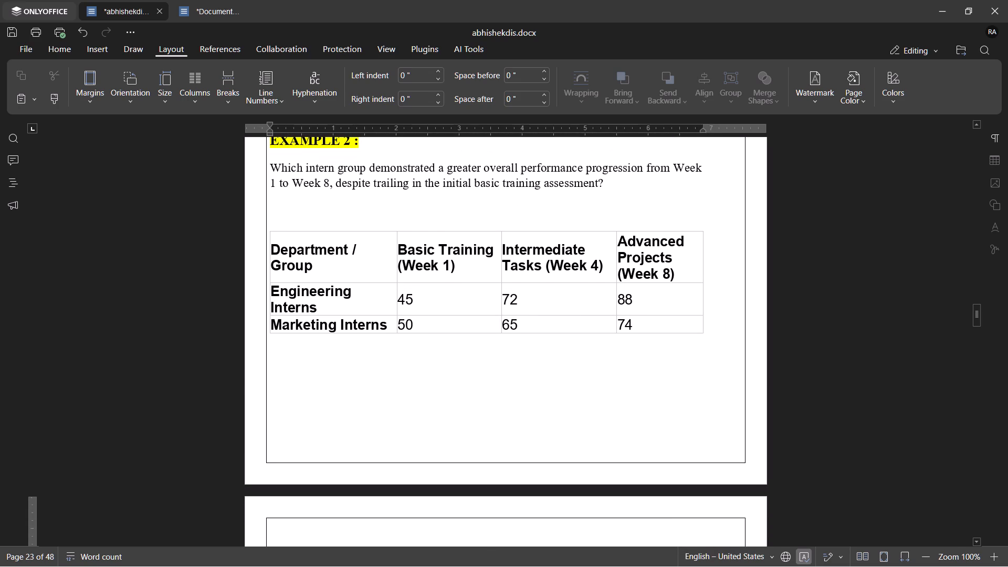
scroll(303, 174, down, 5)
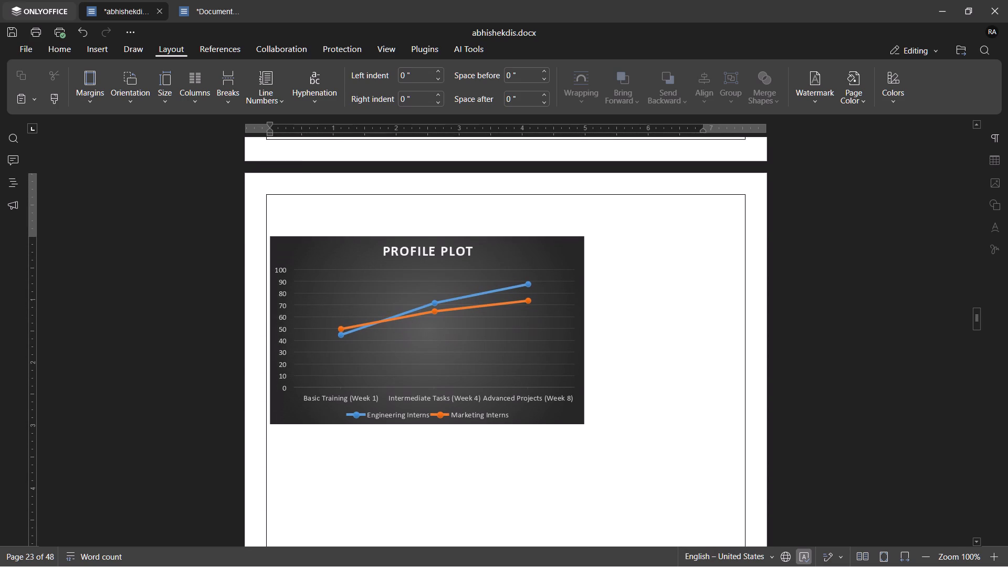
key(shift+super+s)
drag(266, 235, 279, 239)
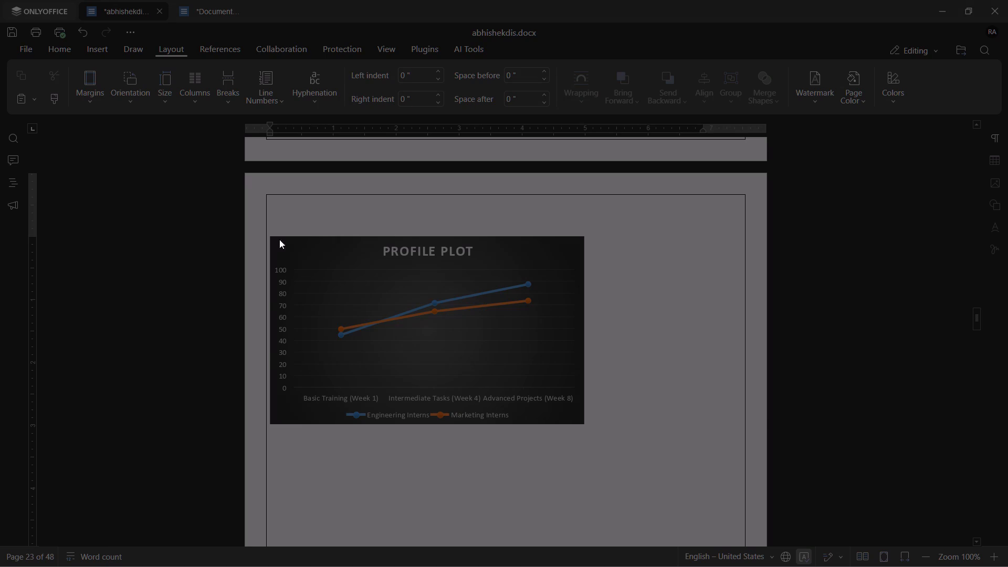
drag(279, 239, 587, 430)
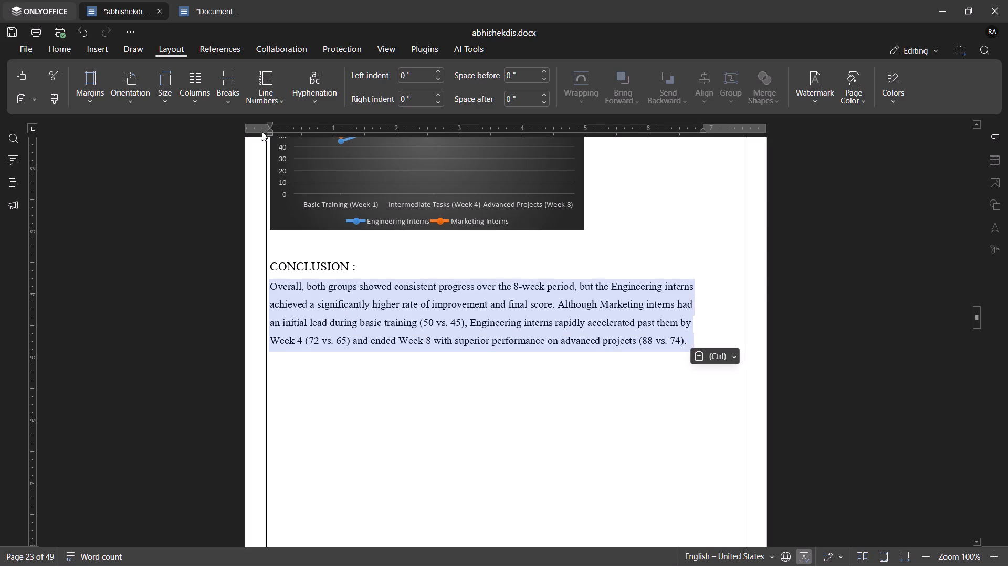
click(66, 47)
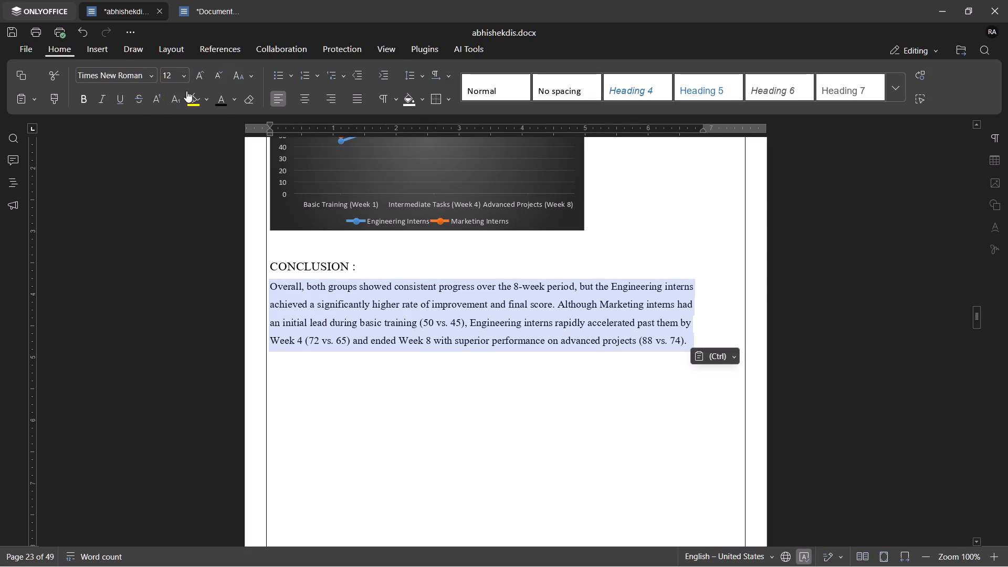
click(179, 78)
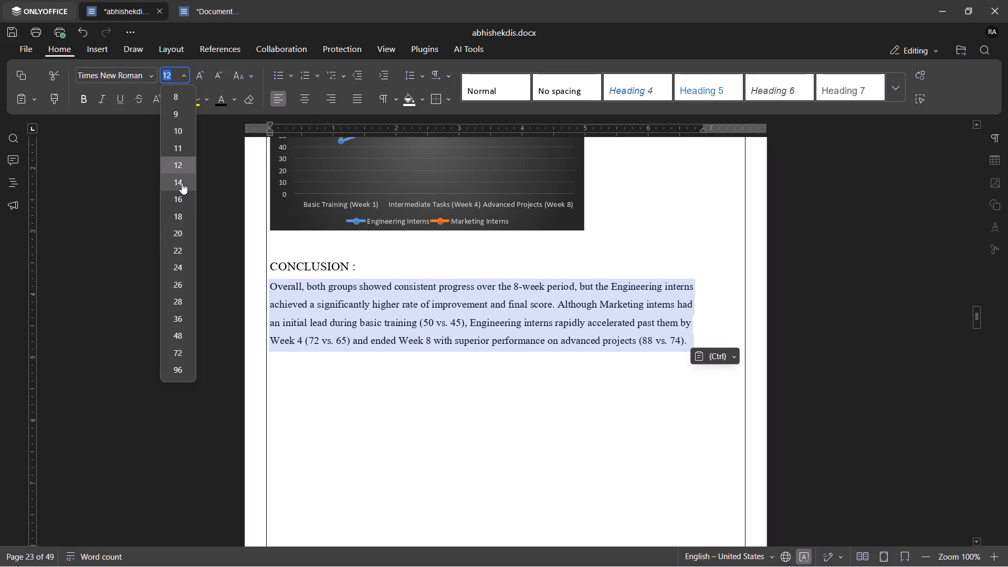
click(182, 183)
click(503, 90)
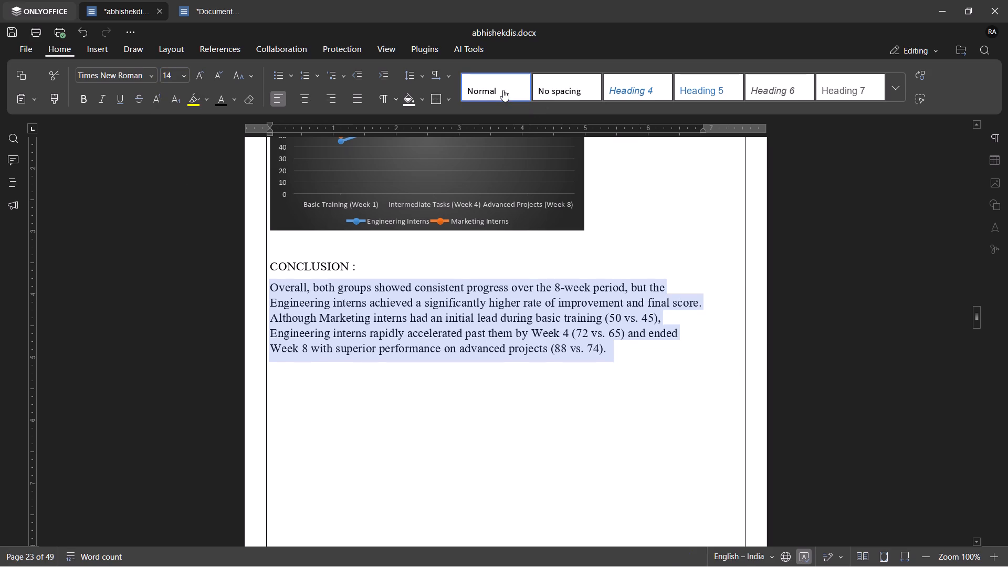
click(500, 94)
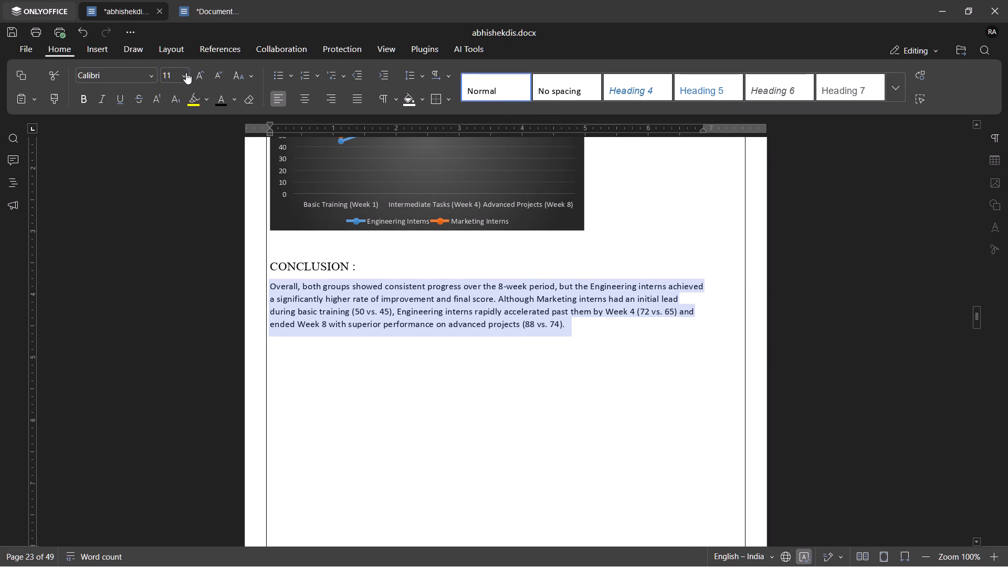
click(186, 73)
click(175, 181)
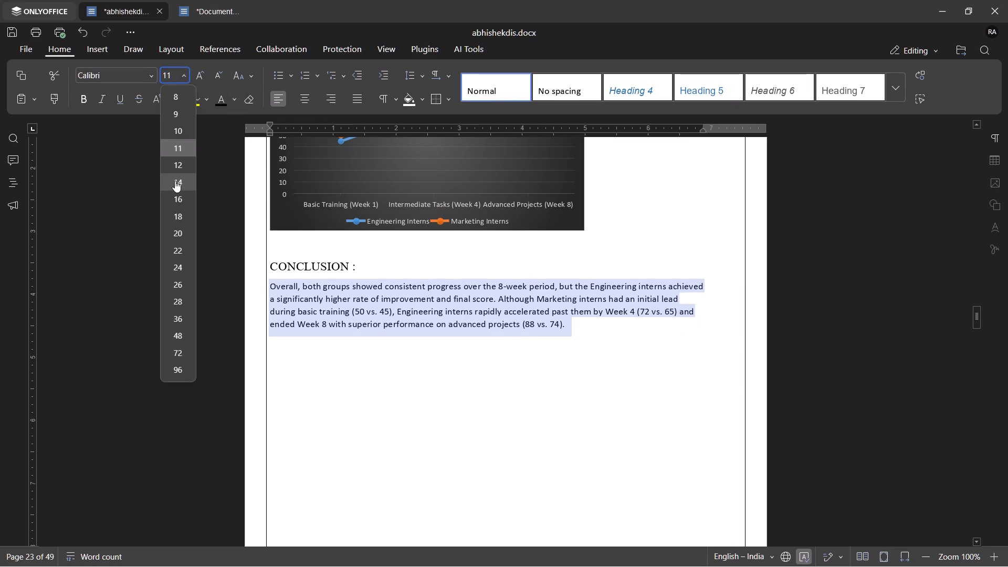
Apply the Heading 3 style to the "CONCLUSION :" line below the second profile plot.
drag(362, 262, 296, 260)
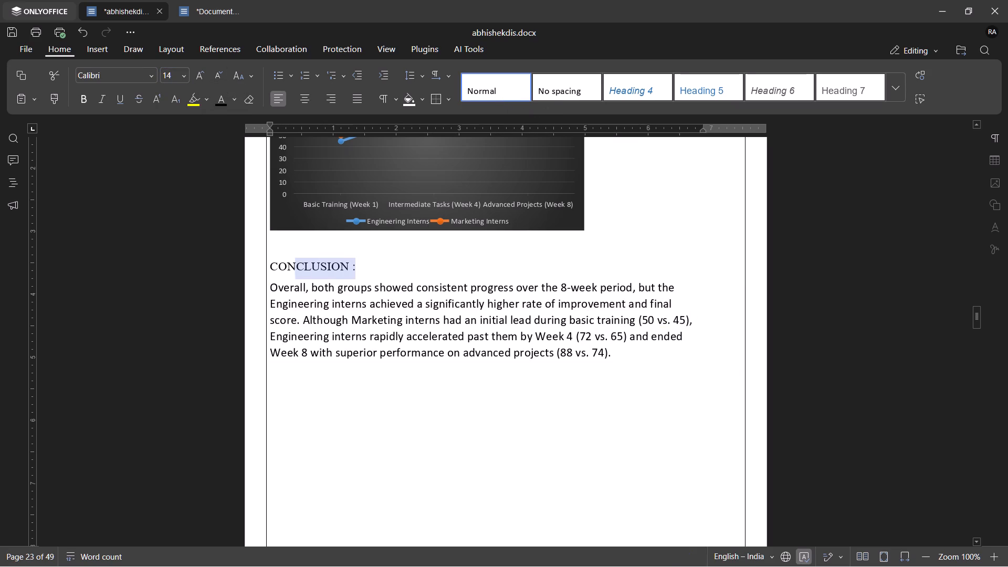
drag(296, 260, 266, 261)
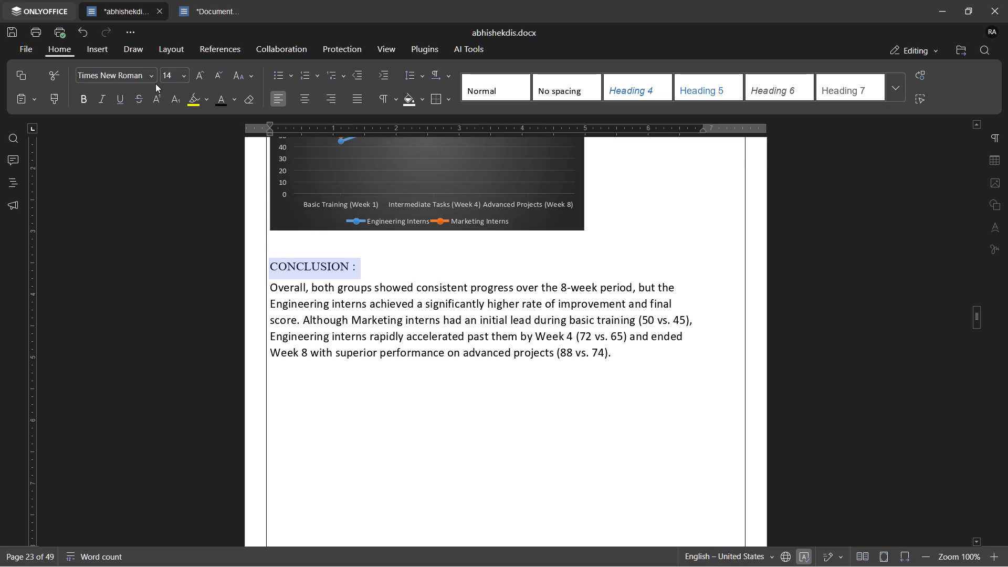
click(896, 72)
click(774, 118)
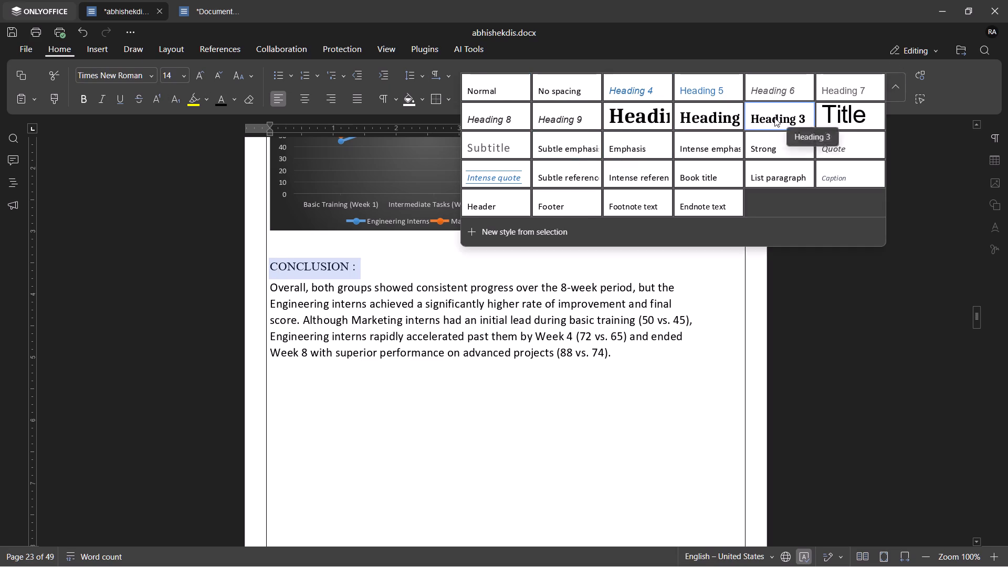
click(510, 302)
scroll(510, 302, up, 7)
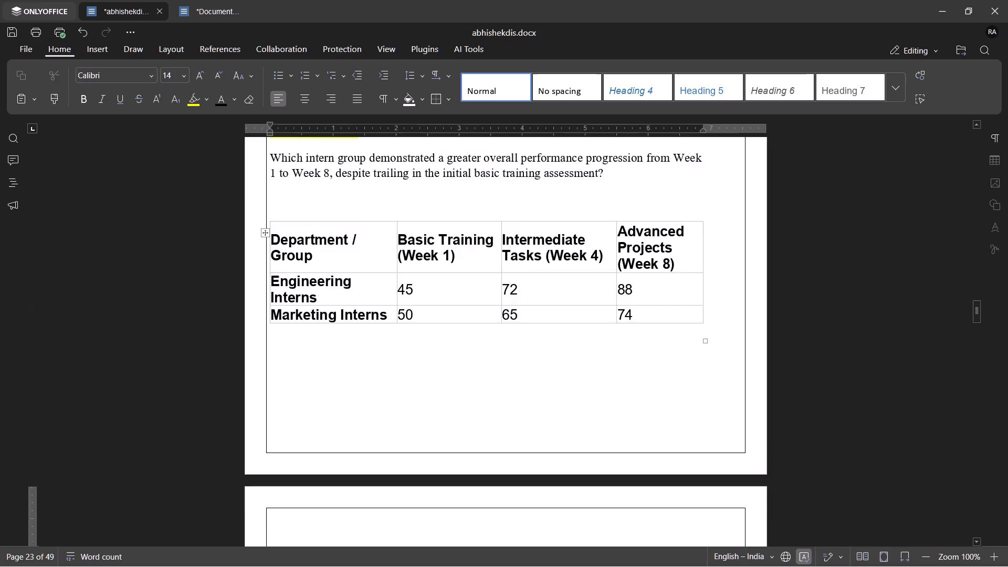
Look back through abhishekdis.docx from the second profile plot's example to the table of contents and cover page.
scroll(510, 302, up, 6)
scroll(510, 302, up, 15)
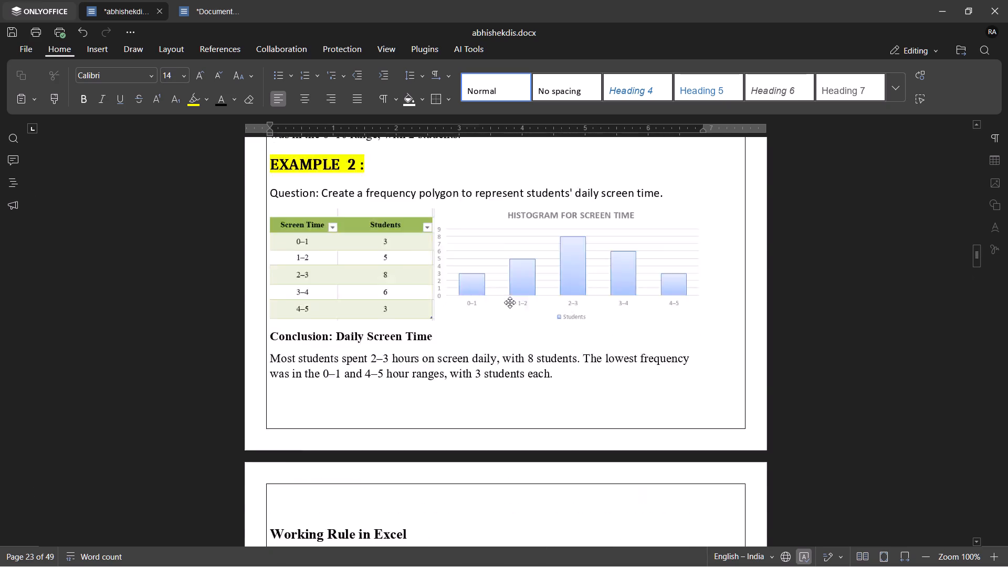
scroll(510, 302, up, 20)
scroll(510, 302, up, 17)
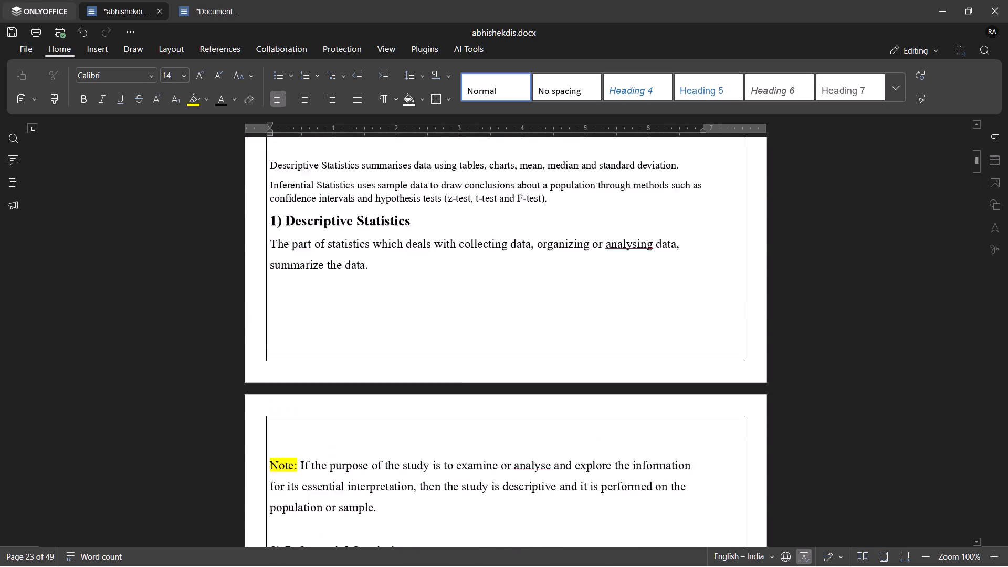
scroll(510, 302, up, 8)
scroll(510, 302, down, 5)
scroll(510, 302, up, 2)
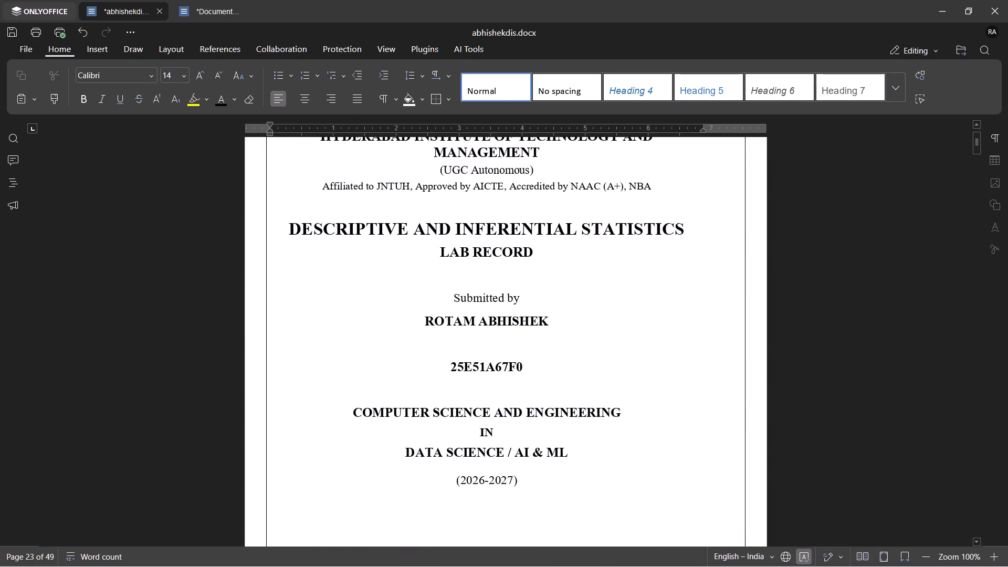
scroll(510, 302, up, 5)
scroll(510, 302, down, 7)
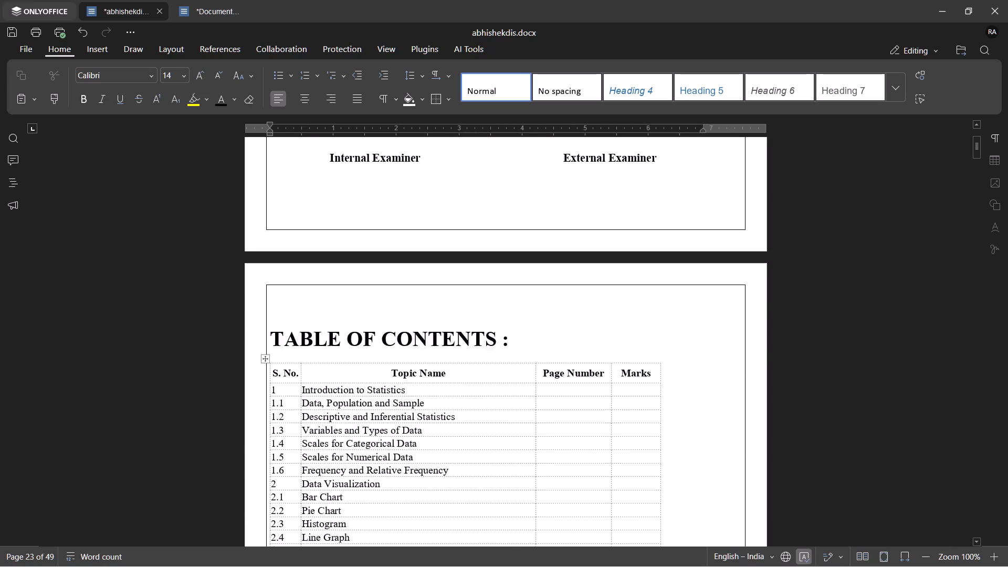
scroll(510, 302, up, 9)
scroll(510, 302, down, 2)
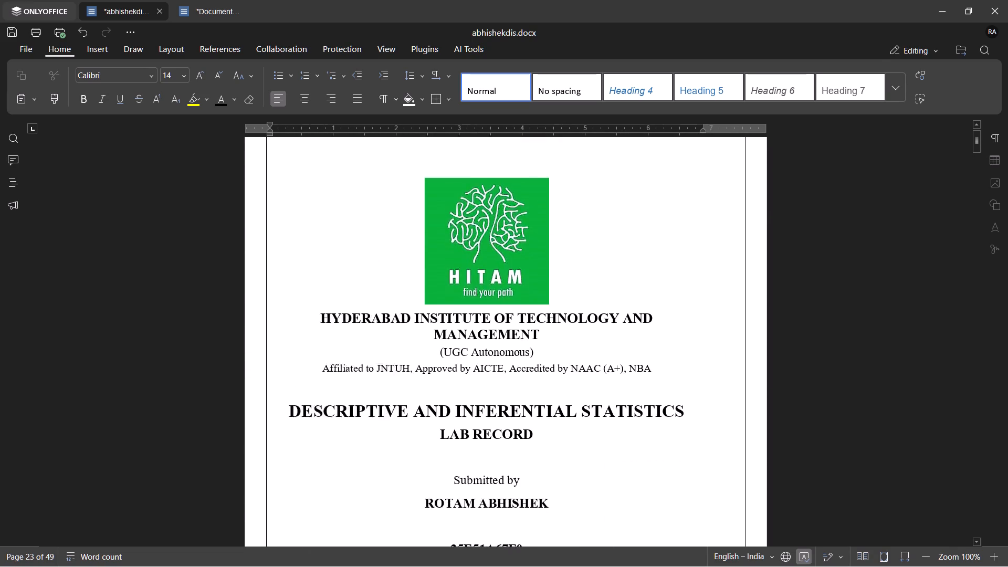
scroll(510, 302, down, 1)
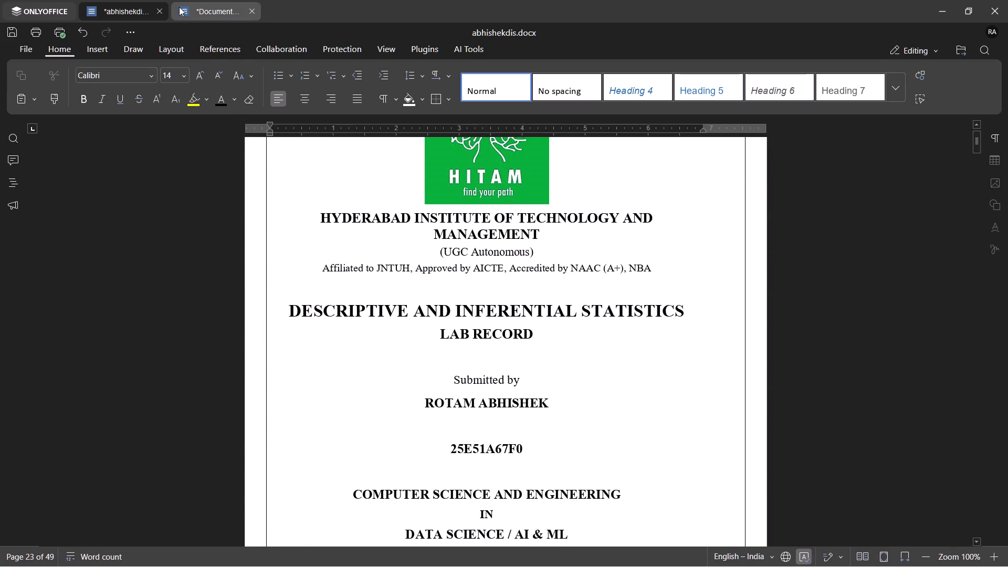
click(192, 14)
click(111, 8)
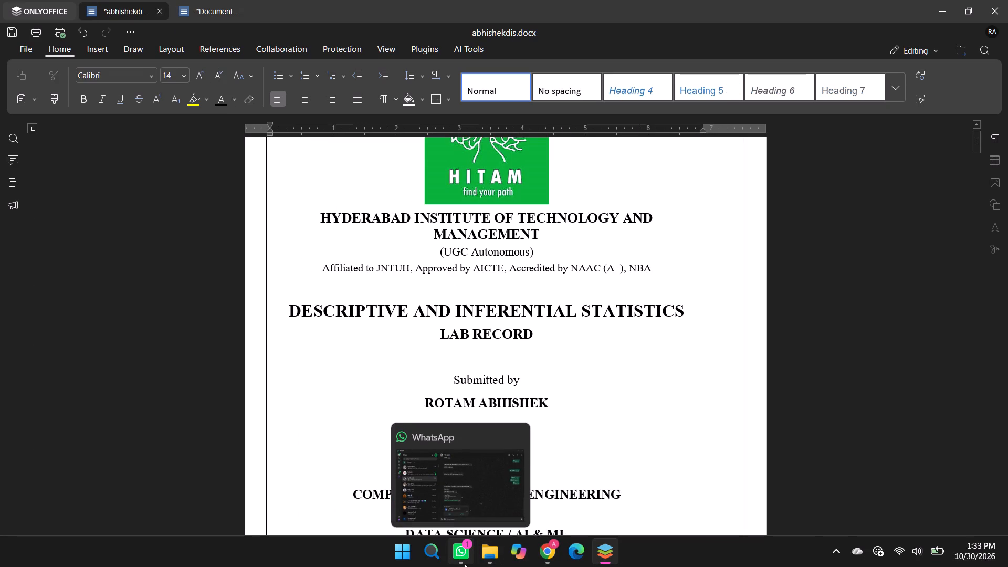
Review abhishekdis.docx from its table of contents through the chapter 2 examples to the start of the central tendency chapter.
scroll(475, 365, down, 8)
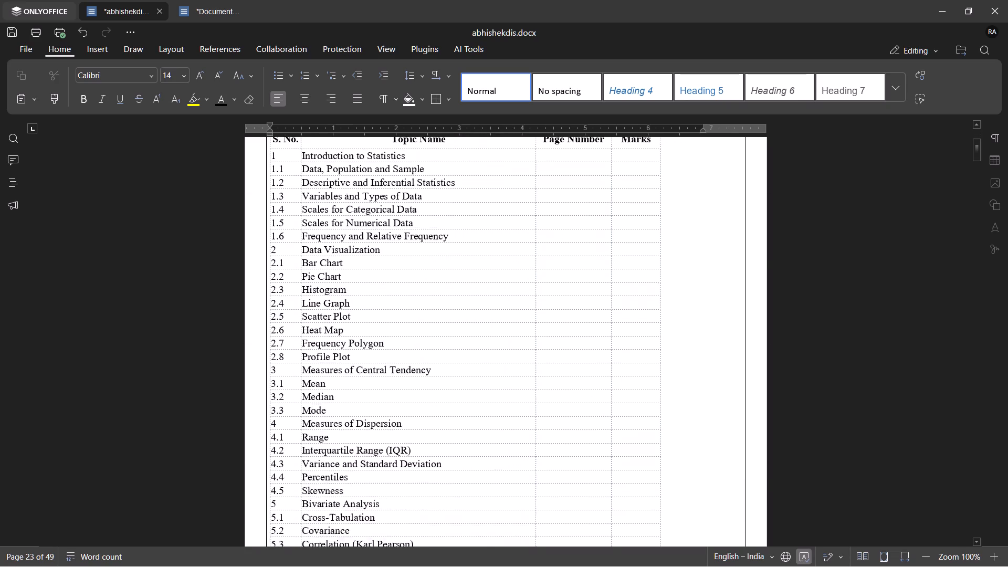
scroll(475, 365, down, 14)
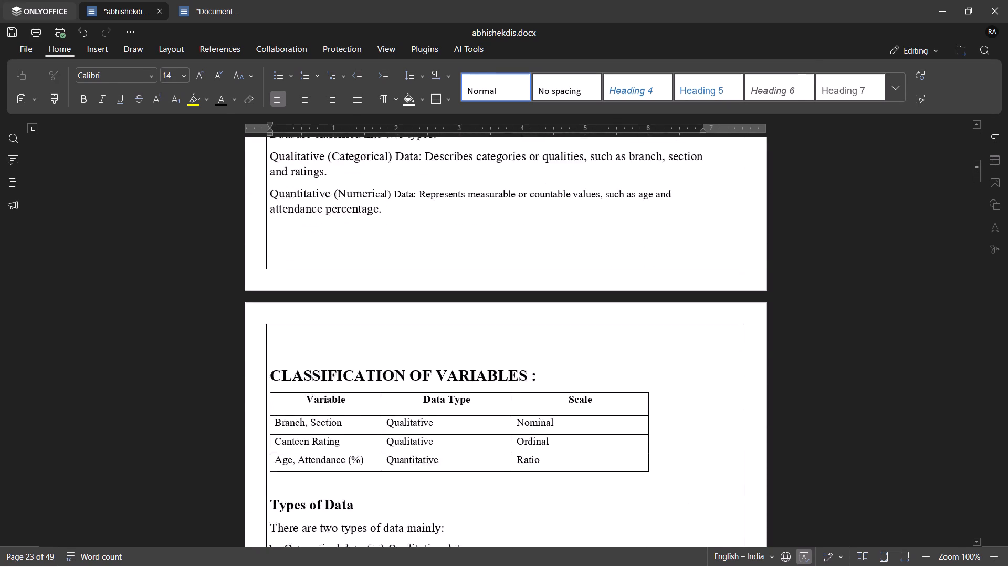
scroll(475, 365, down, 15)
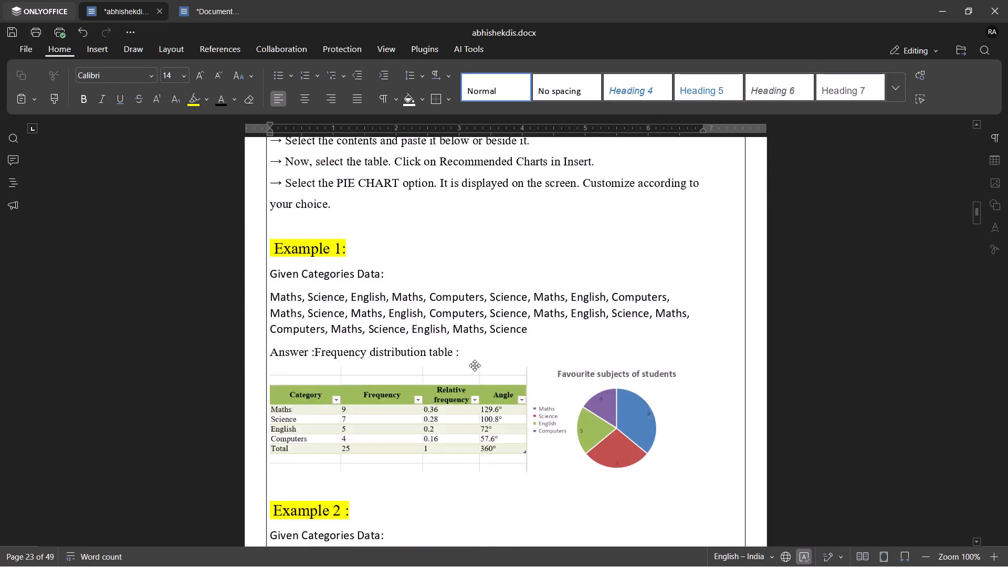
scroll(475, 365, down, 15)
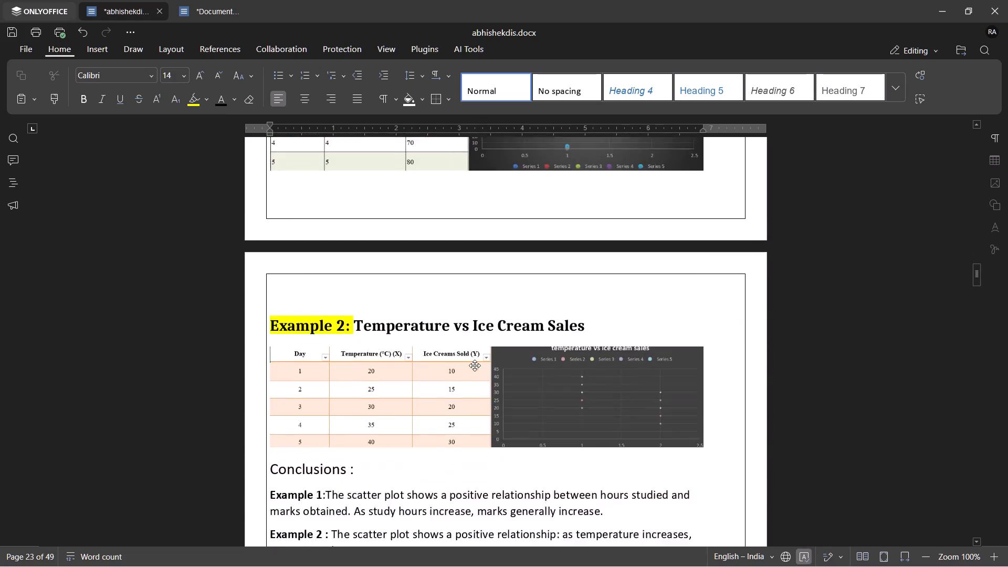
scroll(475, 365, down, 12)
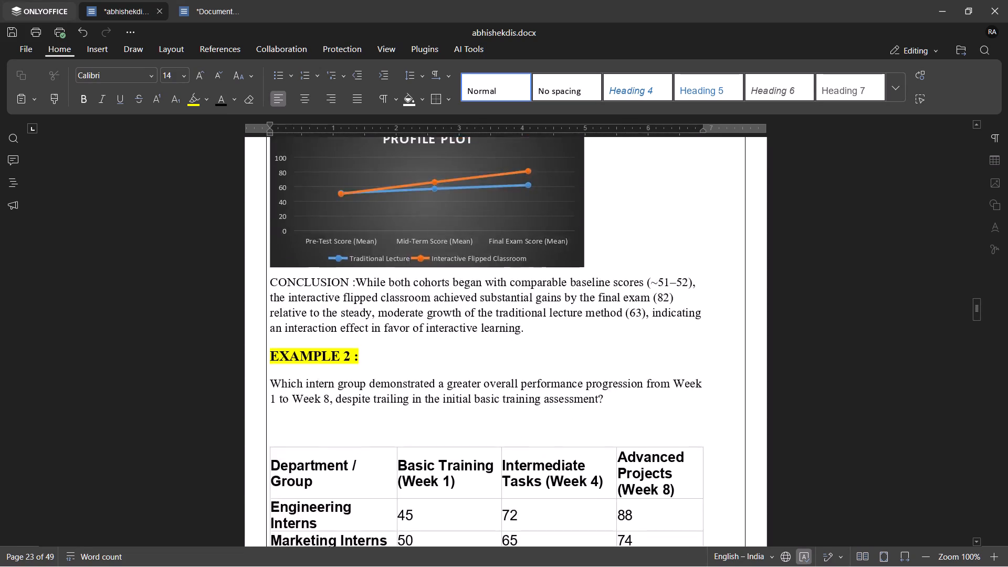
scroll(475, 365, down, 14)
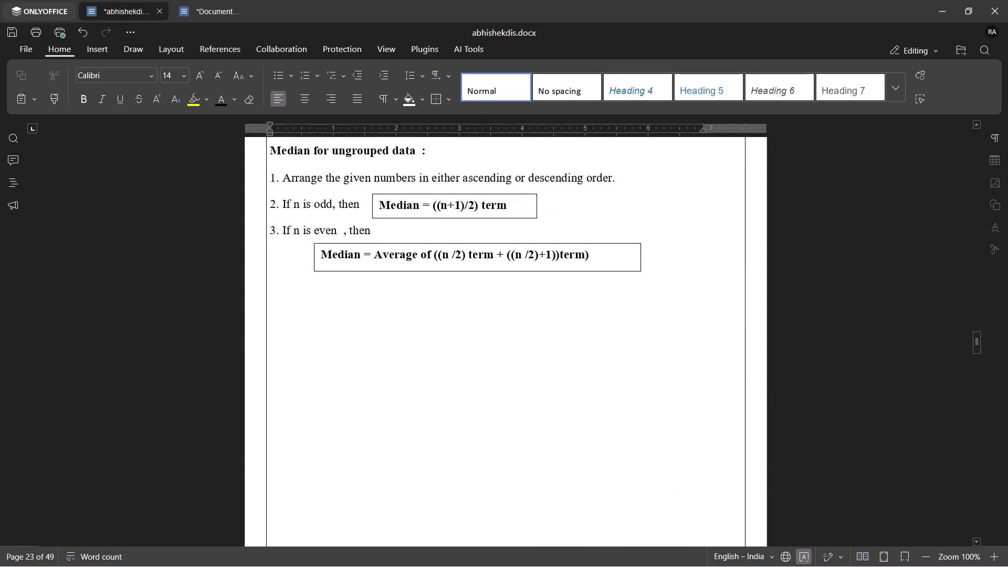
scroll(475, 365, down, 2)
scroll(475, 365, up, 15)
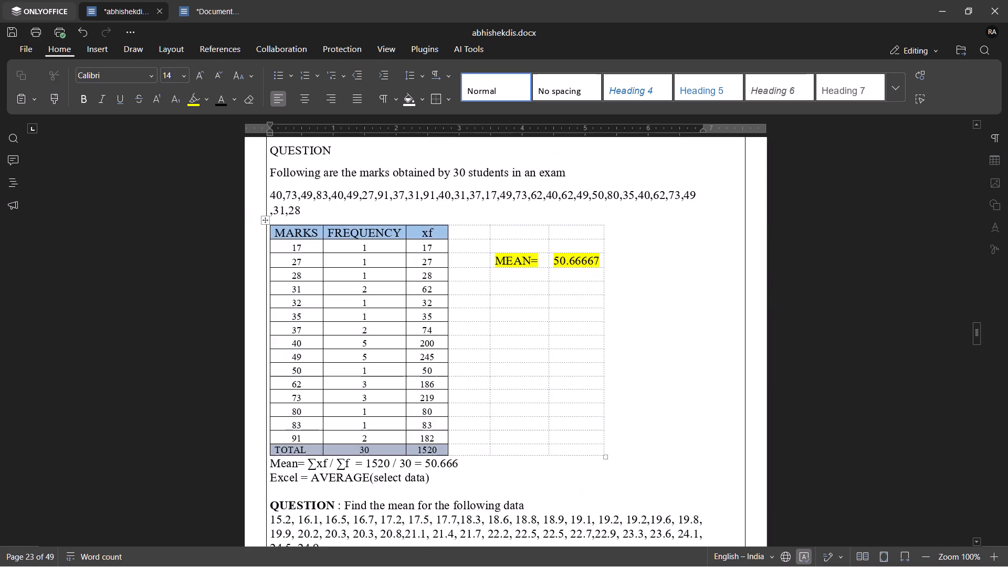
scroll(475, 365, up, 4)
scroll(475, 365, down, 5)
scroll(475, 365, up, 1)
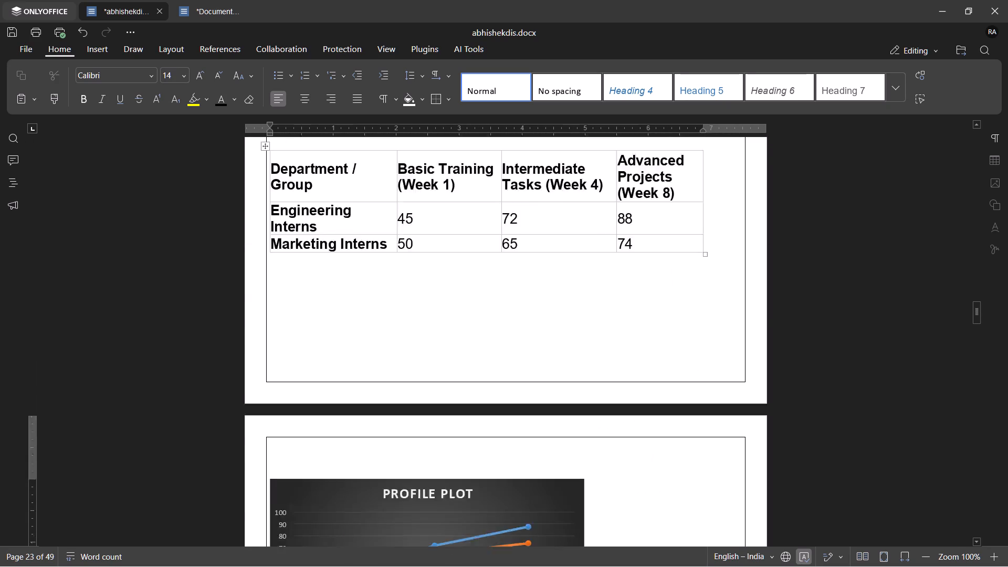
scroll(475, 365, up, 1)
scroll(475, 365, down, 8)
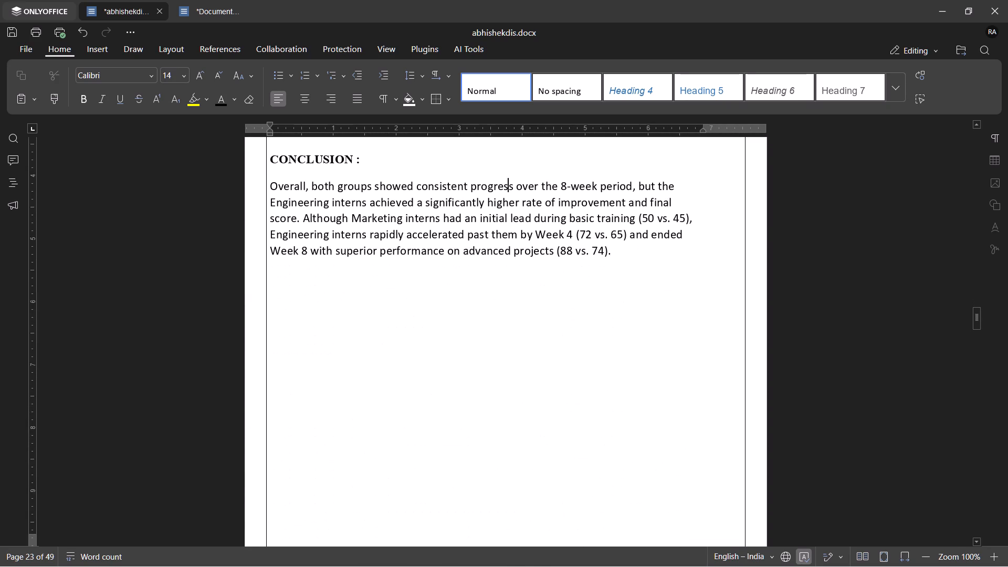
scroll(475, 365, up, 1)
scroll(475, 365, down, 7)
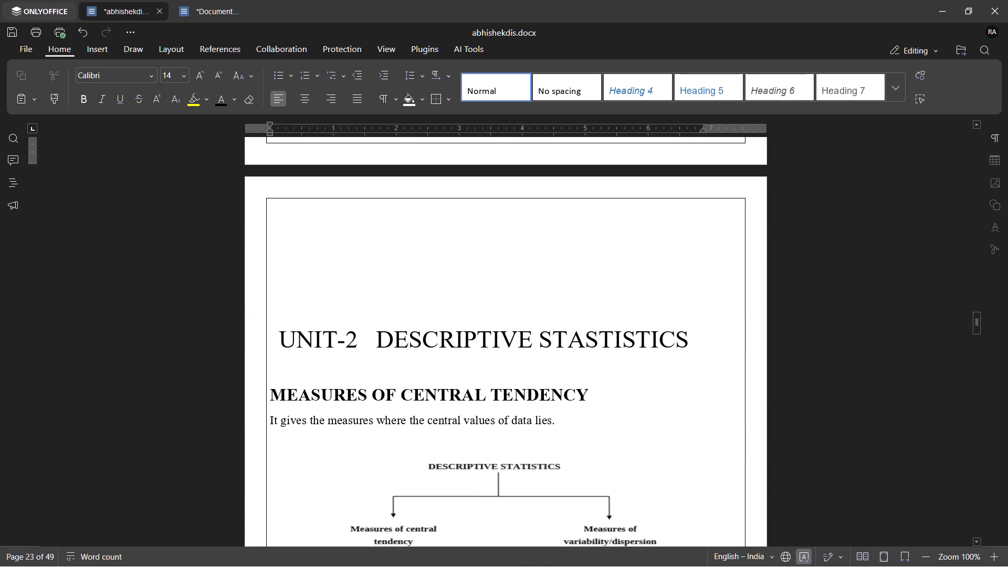
Switch to Document1.docx and examine the chapter and section order in its table of contents.
click(201, 23)
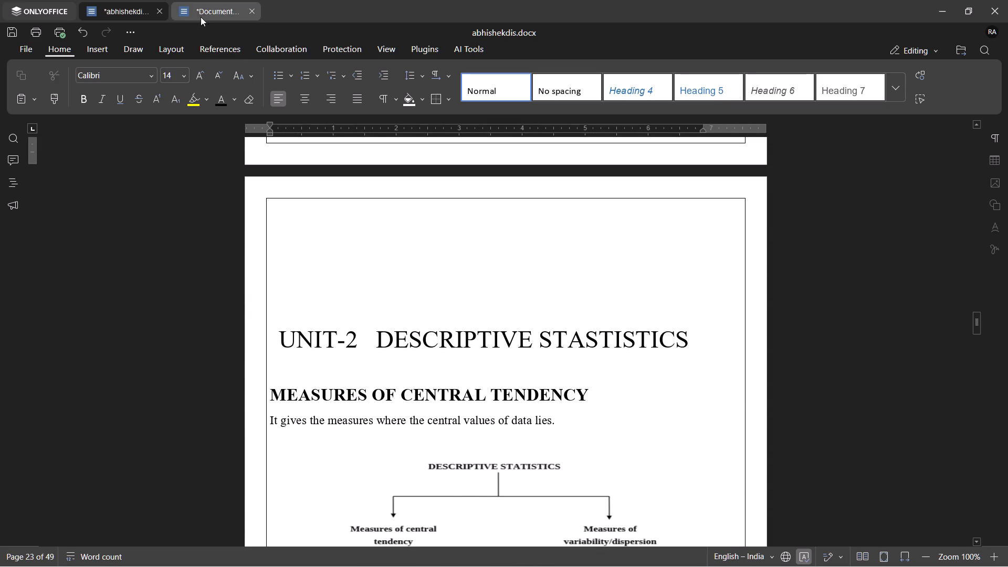
click(201, 13)
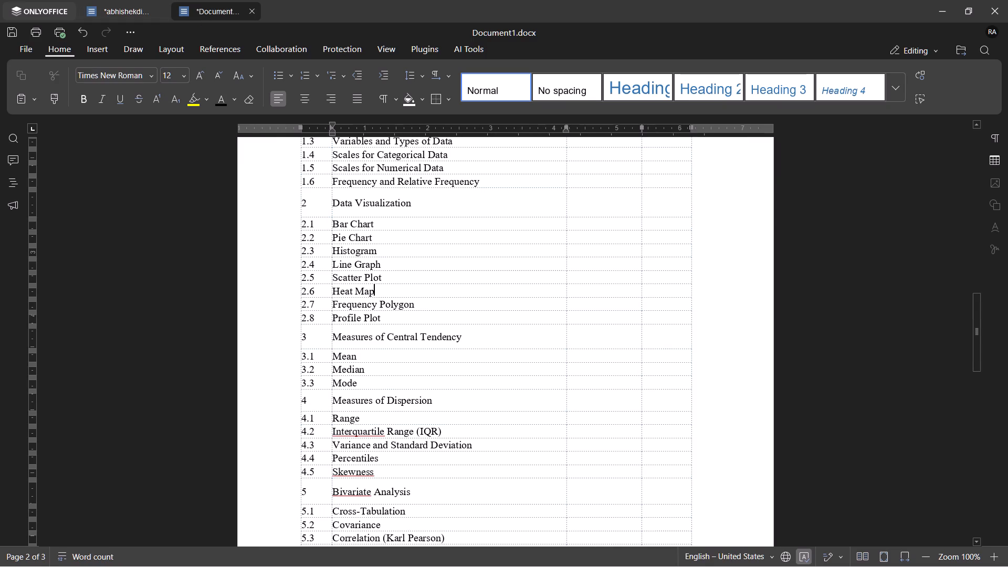
scroll(380, 330, down, 1)
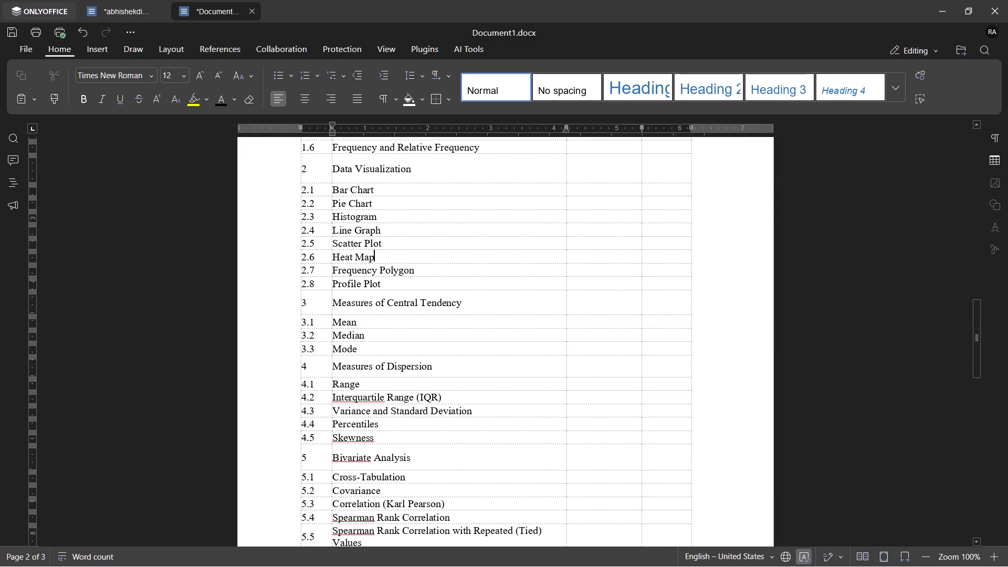
scroll(380, 330, down, 1)
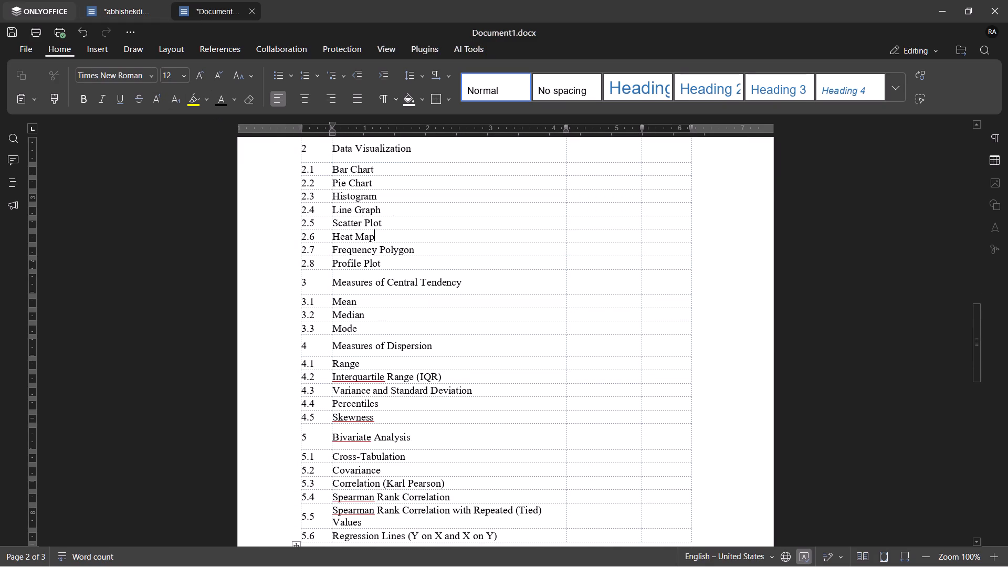
scroll(352, 315, down, 1)
scroll(352, 315, up, 1)
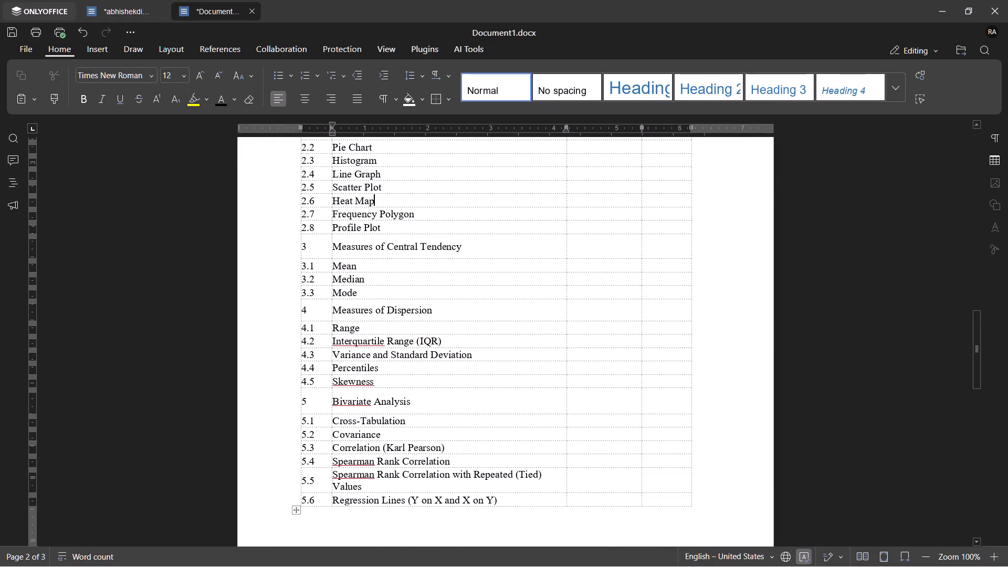
scroll(376, 287, up, 4)
scroll(376, 287, down, 1)
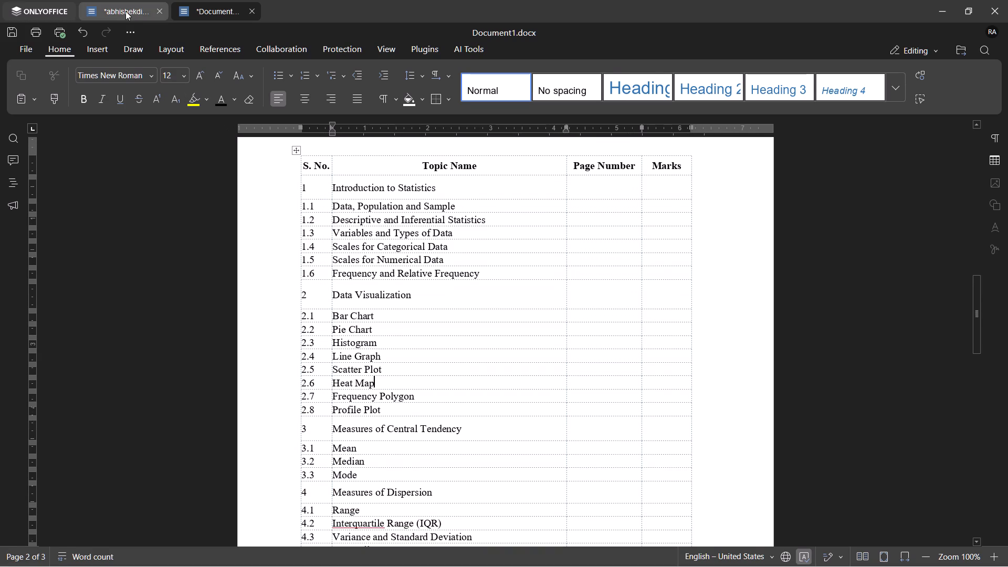
Return to abhishekdis.docx and examine the numbered section headings of chapters 1 and 2 through the second profile plot's conclusion.
click(125, 11)
scroll(446, 300, up, 20)
scroll(446, 300, up, 2)
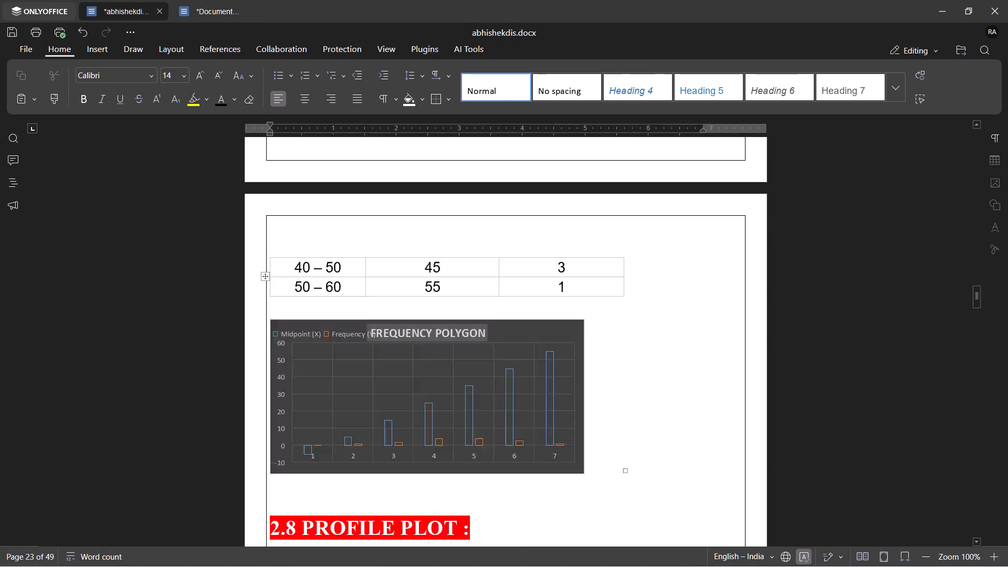
scroll(446, 300, up, 20)
scroll(446, 300, up, 20)
scroll(446, 300, up, 10)
scroll(446, 300, down, 8)
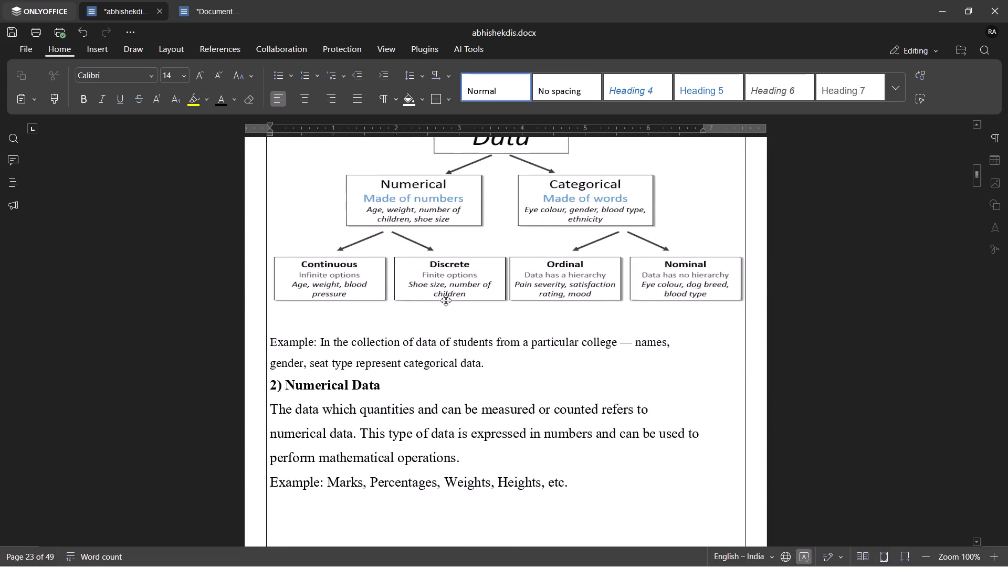
scroll(446, 300, up, 15)
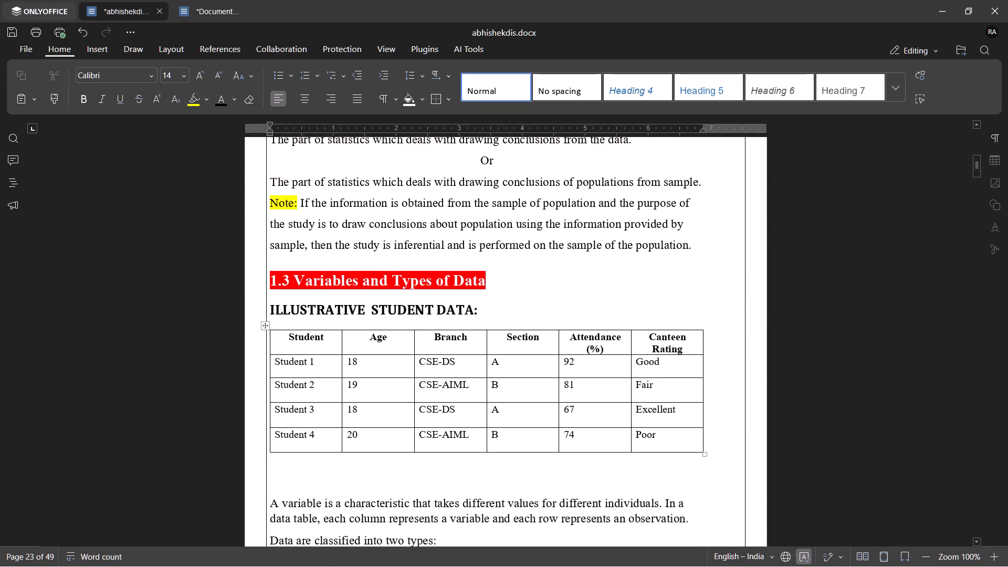
scroll(446, 300, up, 3)
scroll(446, 300, down, 17)
scroll(446, 300, up, 3)
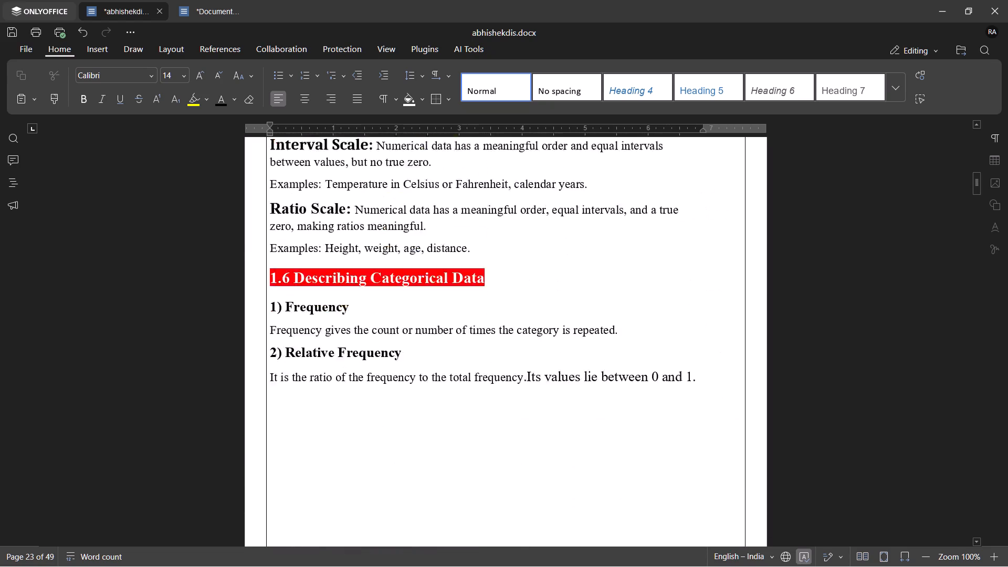
scroll(446, 300, up, 5)
scroll(446, 300, down, 8)
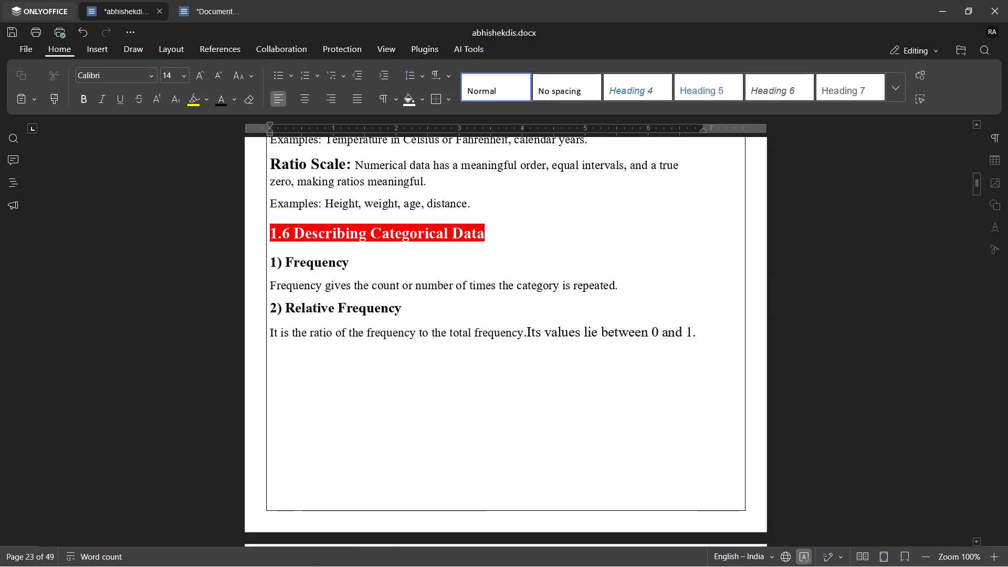
scroll(446, 300, up, 13)
scroll(446, 300, down, 15)
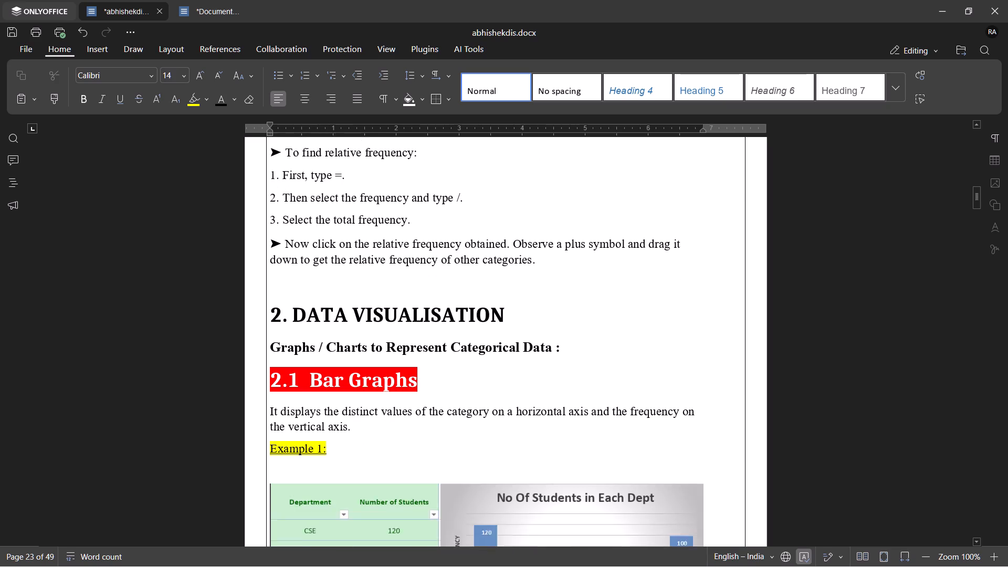
scroll(446, 300, up, 2)
scroll(446, 300, down, 1)
scroll(446, 300, down, 20)
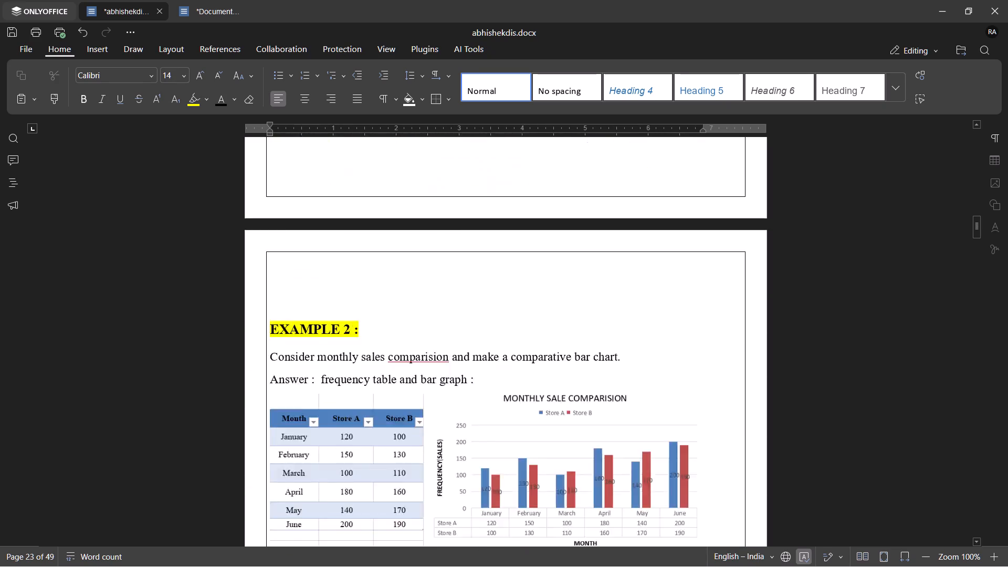
scroll(446, 300, down, 20)
scroll(446, 300, down, 9)
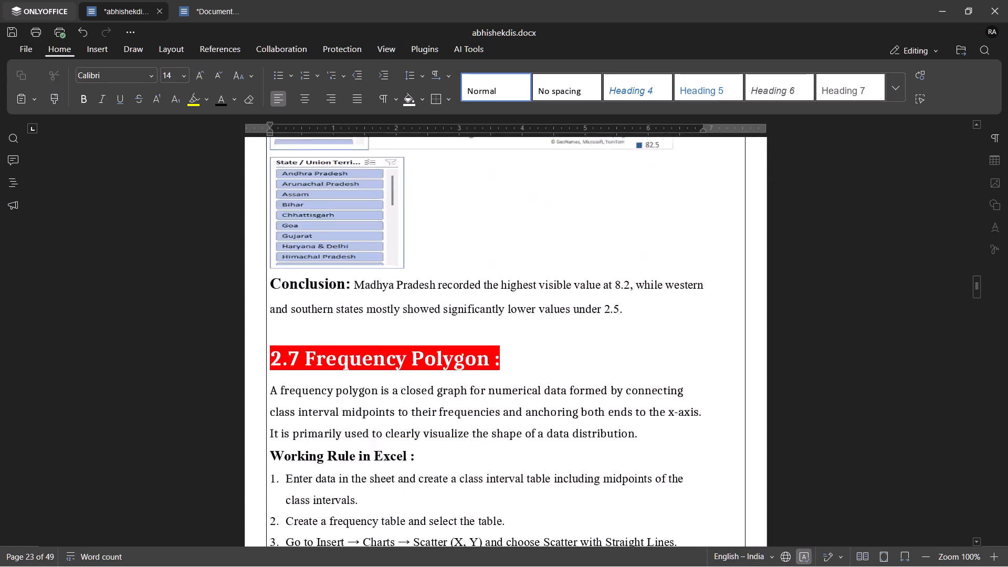
scroll(446, 300, down, 14)
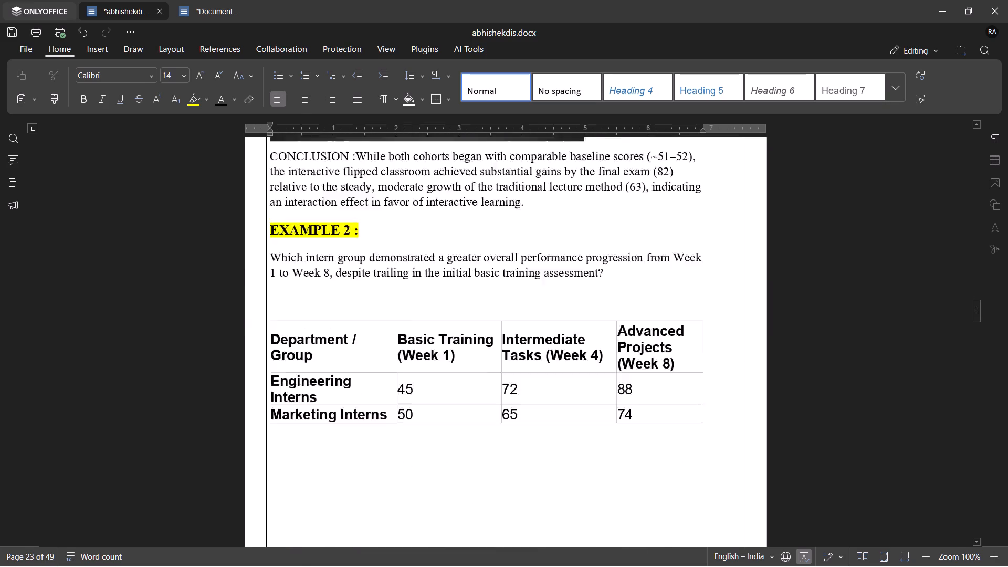
scroll(446, 300, down, 4)
scroll(446, 300, up, 2)
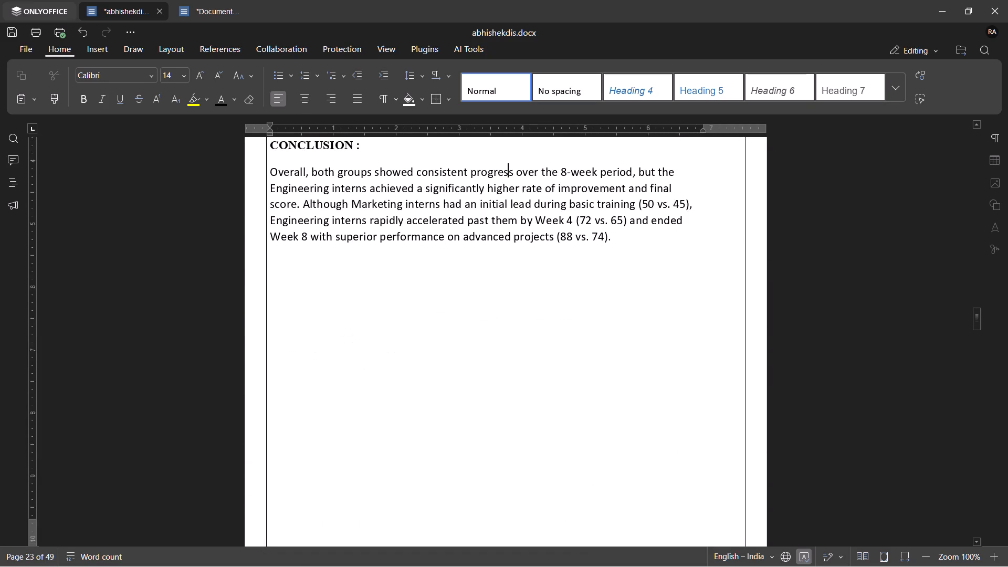
Delete the "UNIT-2 DESCRIPTIVE STASTISTICS" title above the MEASURES OF CENTRAL TENDENCY heading.
scroll(446, 300, up, 1)
scroll(446, 300, down, 10)
drag(688, 360, 283, 364)
key(BackSpace)
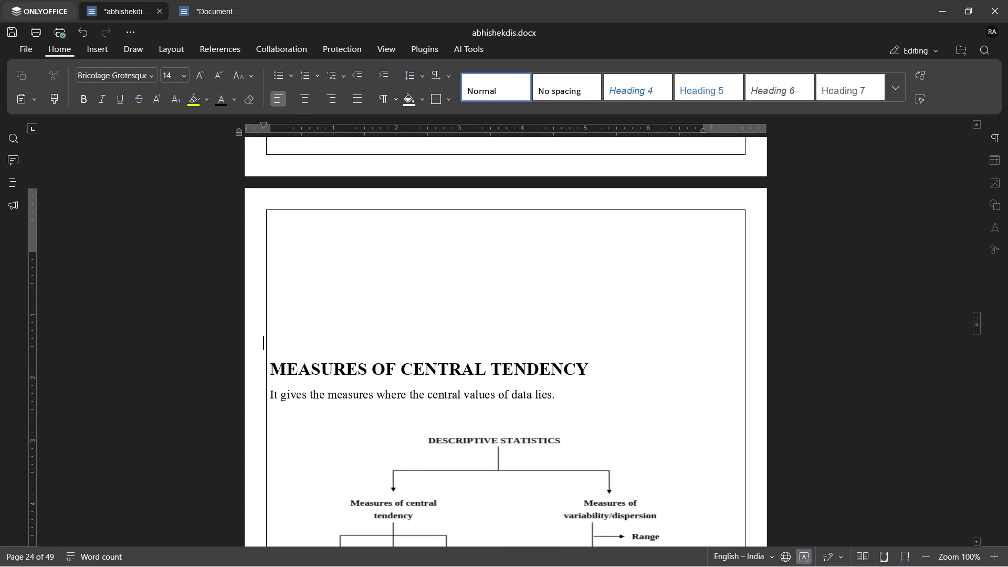
Add the chapter title "3. MEASURES OF CENRTAL TENDENCY" at the top of the central tendency page, checking Document1.docx's contents list.
click(300, 256)
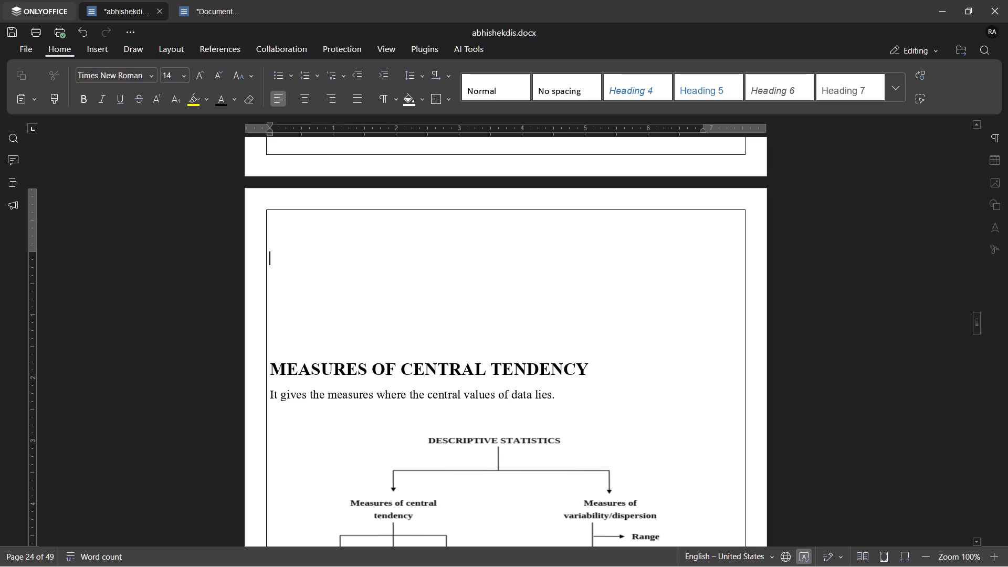
text(3)
key(space)
key(BackSpace)
text(.)
key(space)
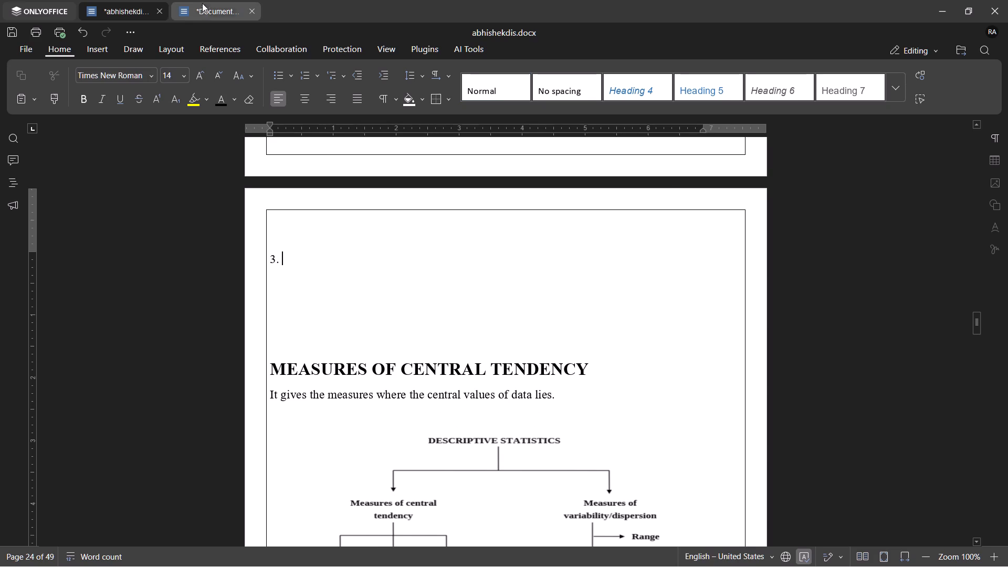
click(203, 9)
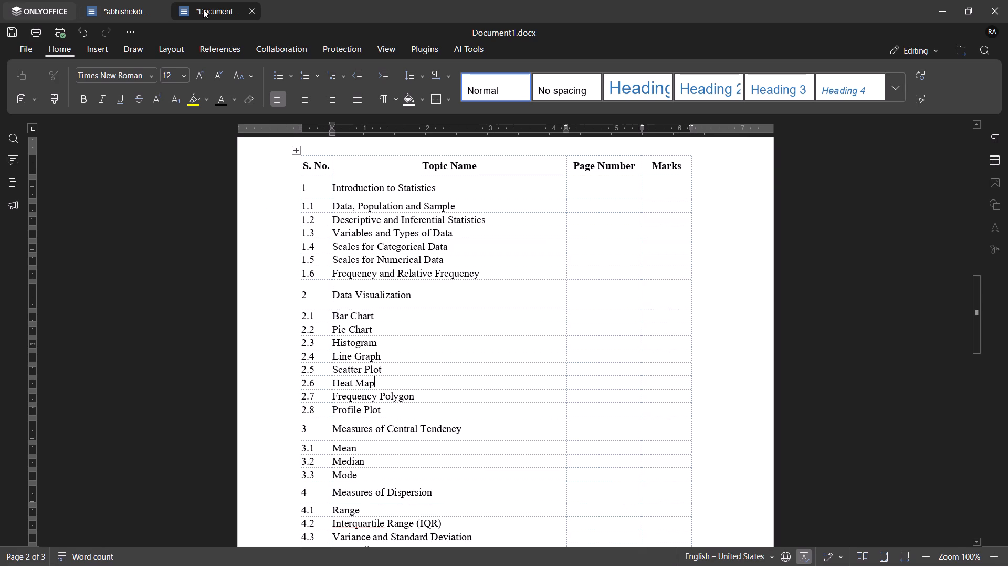
click(108, 10)
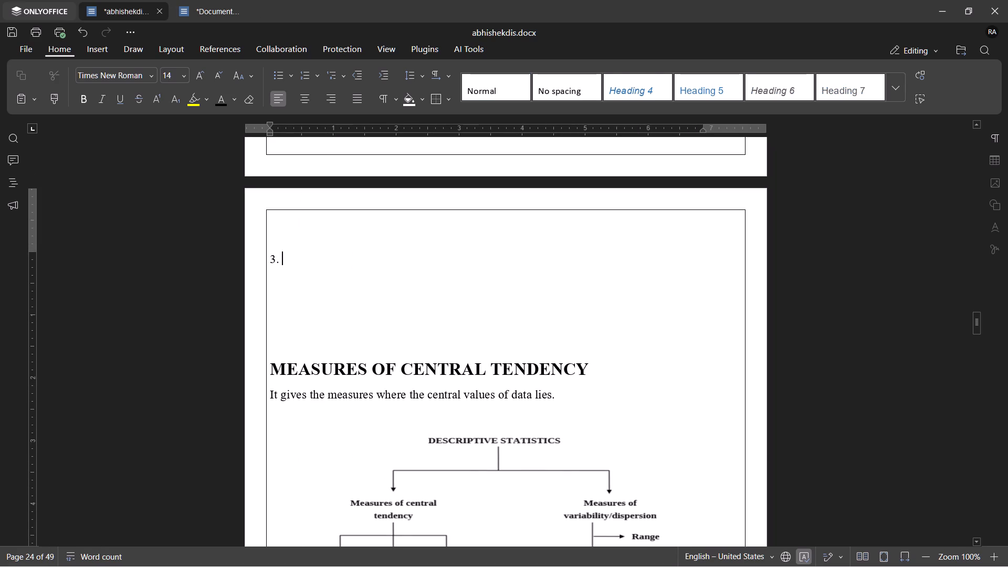
text(MEASURES OF CENRTAL TENDENCY)
Apply the Heading 1 style to the new chapter 3 title and set its font size to 22.
drag(506, 264, 271, 263)
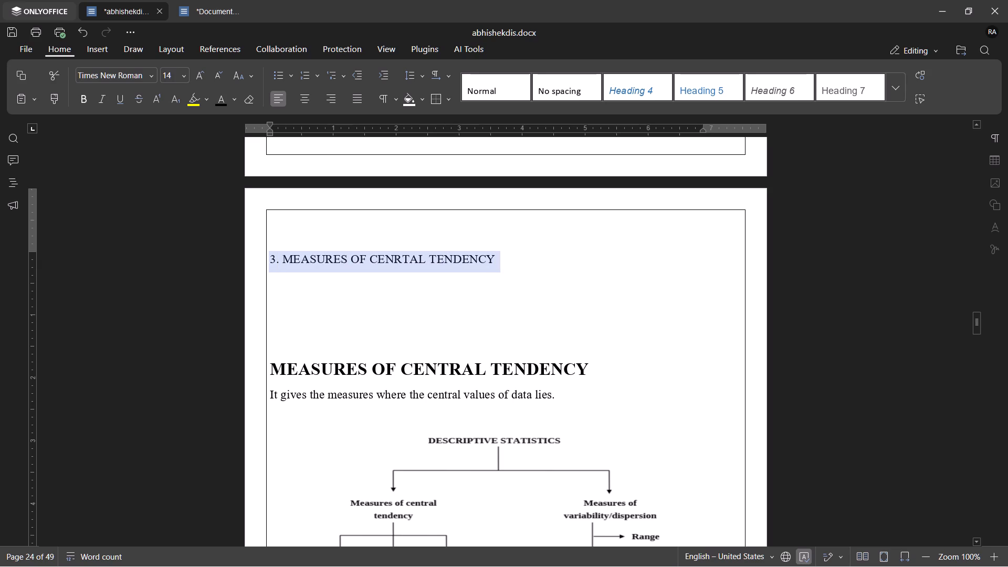
click(892, 79)
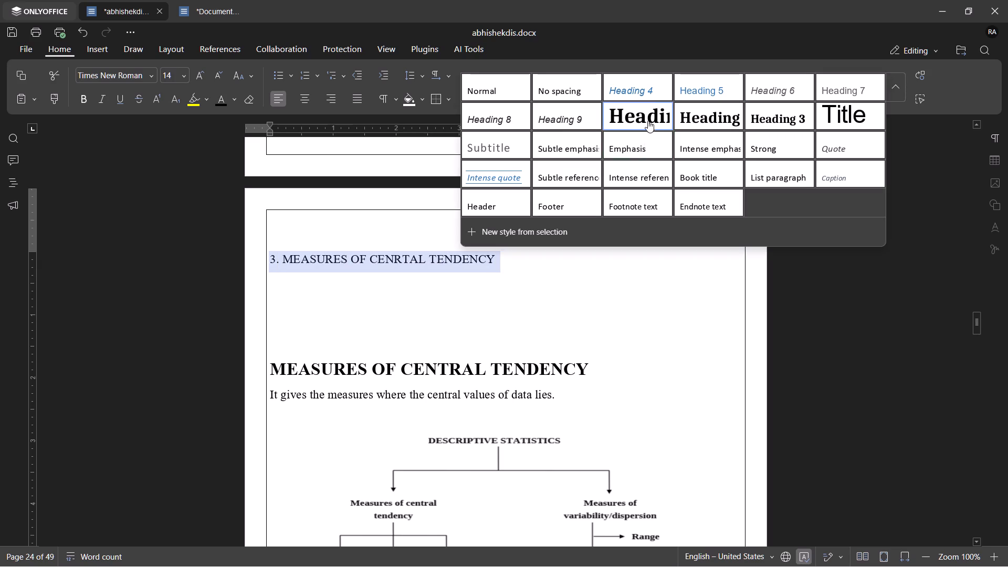
click(648, 118)
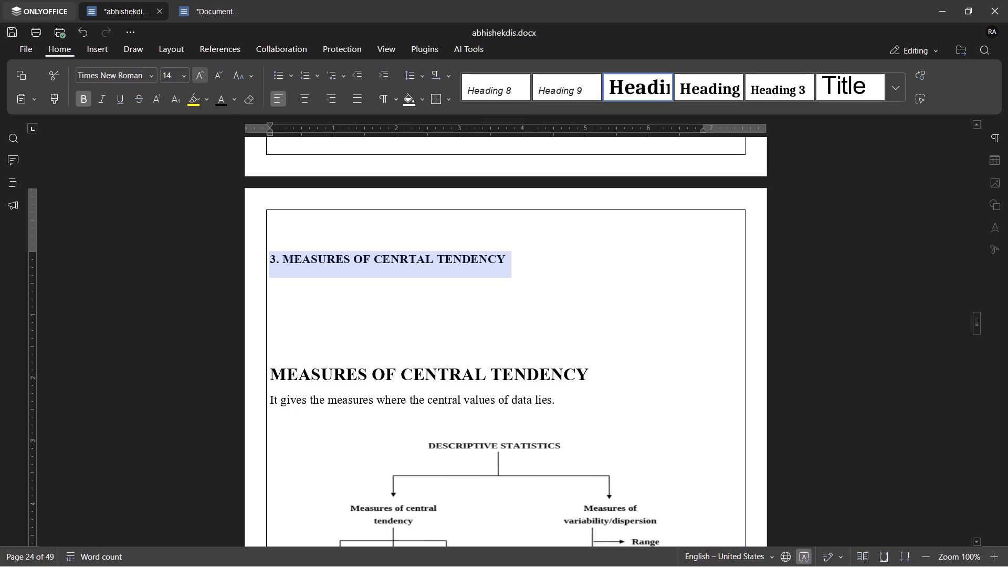
click(185, 78)
click(186, 255)
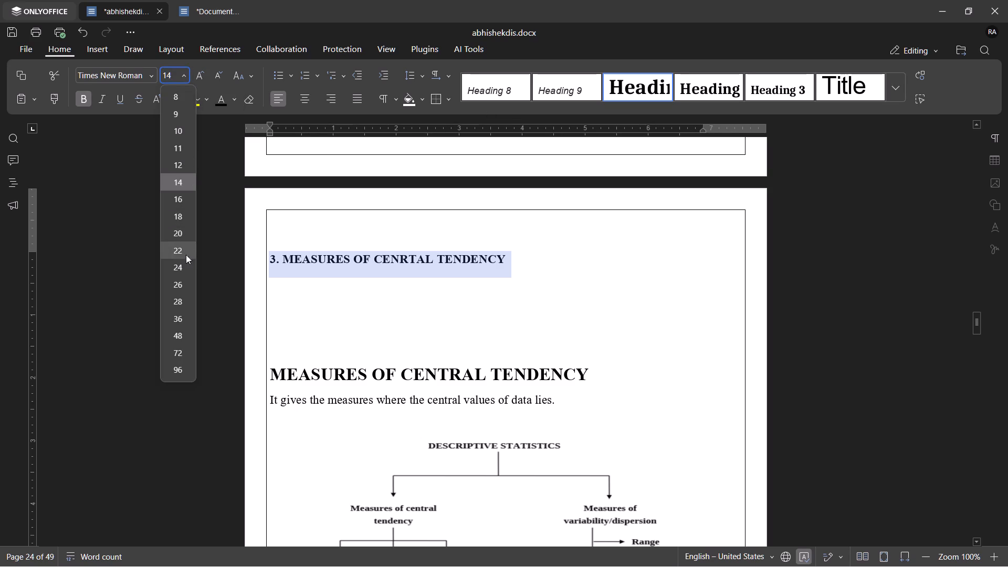
click(344, 271)
Delete the old unnumbered MEASURES OF CENTRAL TENDENCY heading and the blank lines between the new title and the introductory sentence.
scroll(415, 279, up, 1)
scroll(415, 279, down, 2)
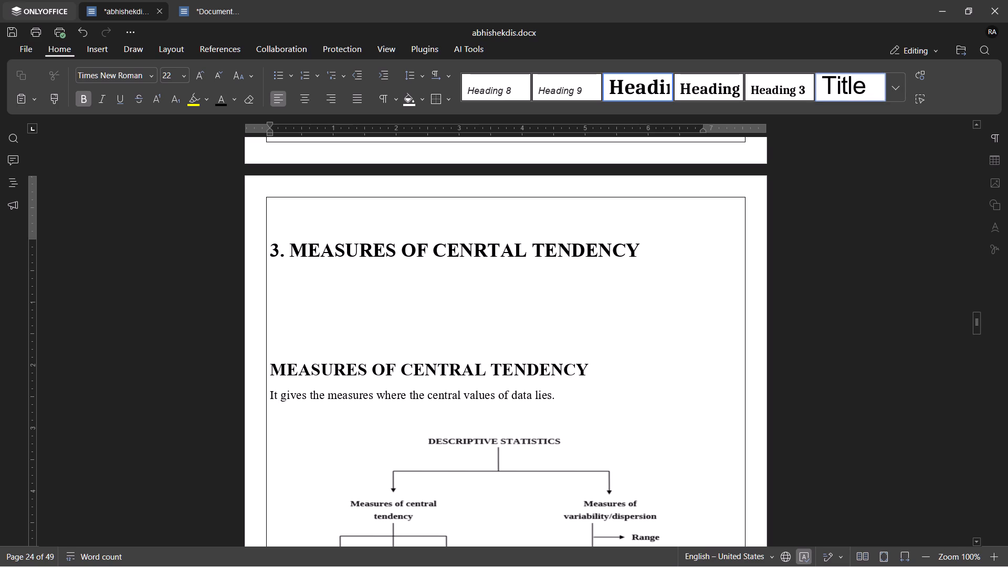
scroll(421, 309, down, 3)
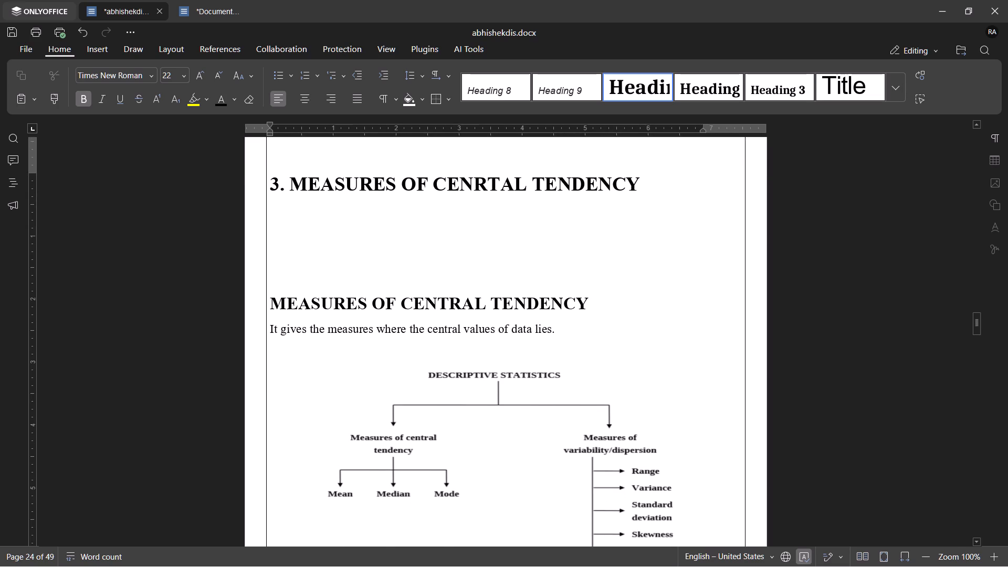
scroll(415, 303, down, 1)
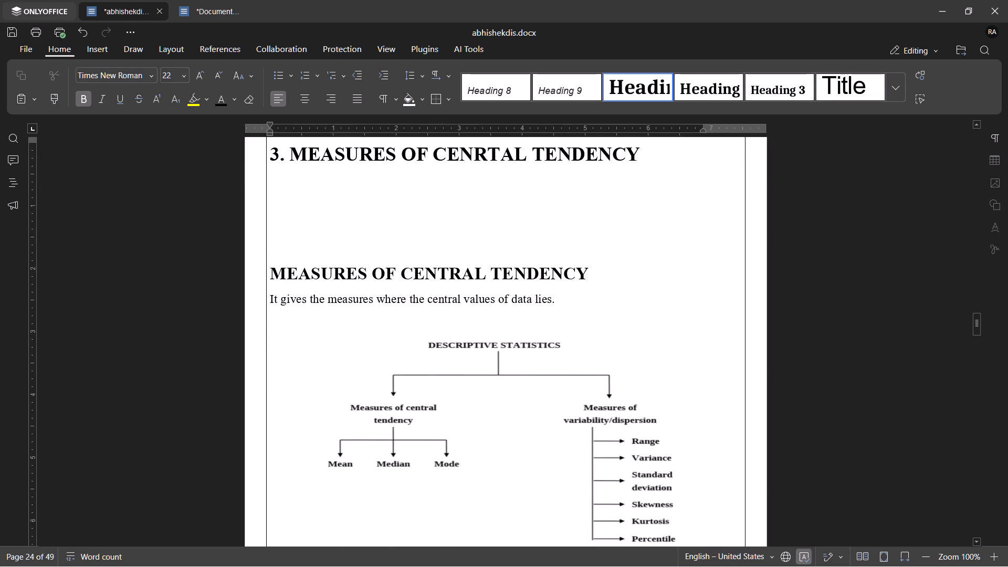
drag(596, 275, 275, 267)
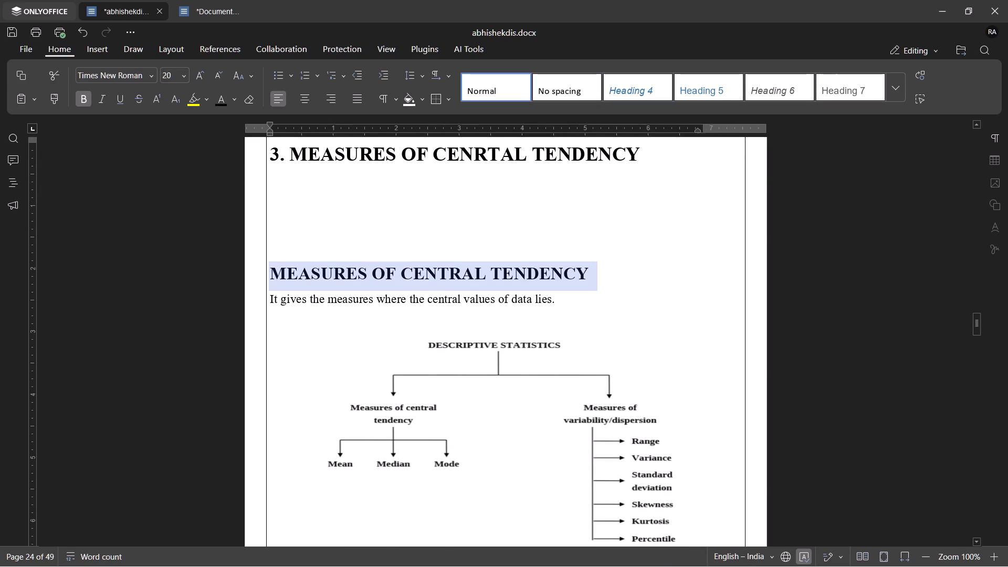
key(BackSpace)
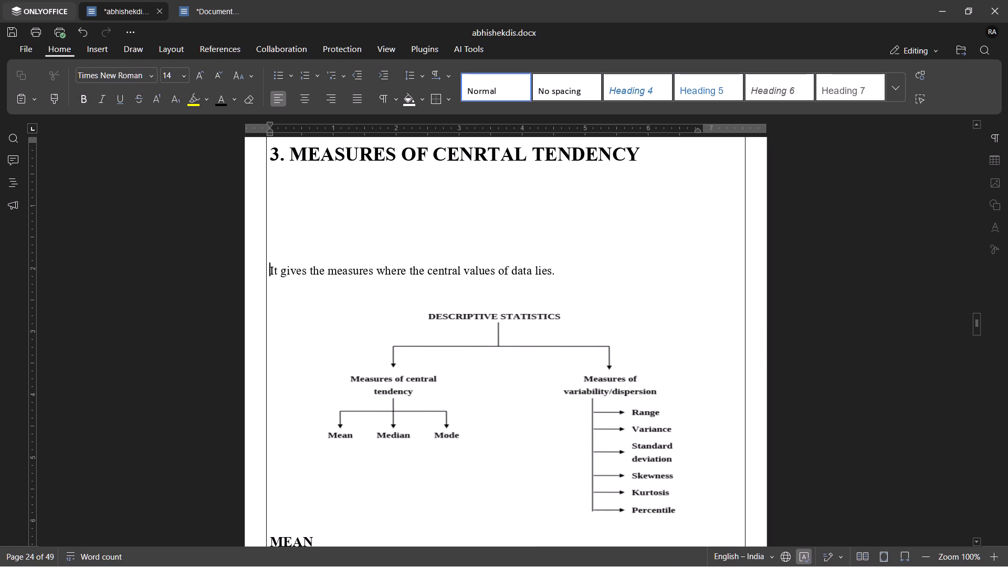
key(BackSpace)
key(BackSpace)
key(BackSpace)
key(BackSpace)
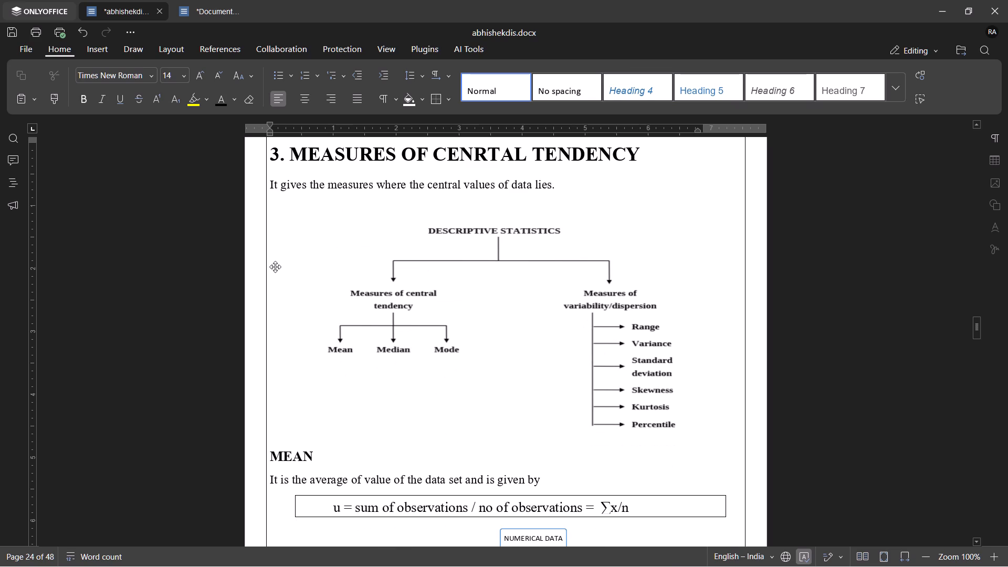
Examine the layout of chapter 3's opening, from the descriptive statistics diagram through the mean section and its marks table.
scroll(275, 267, down, 1)
click(432, 264)
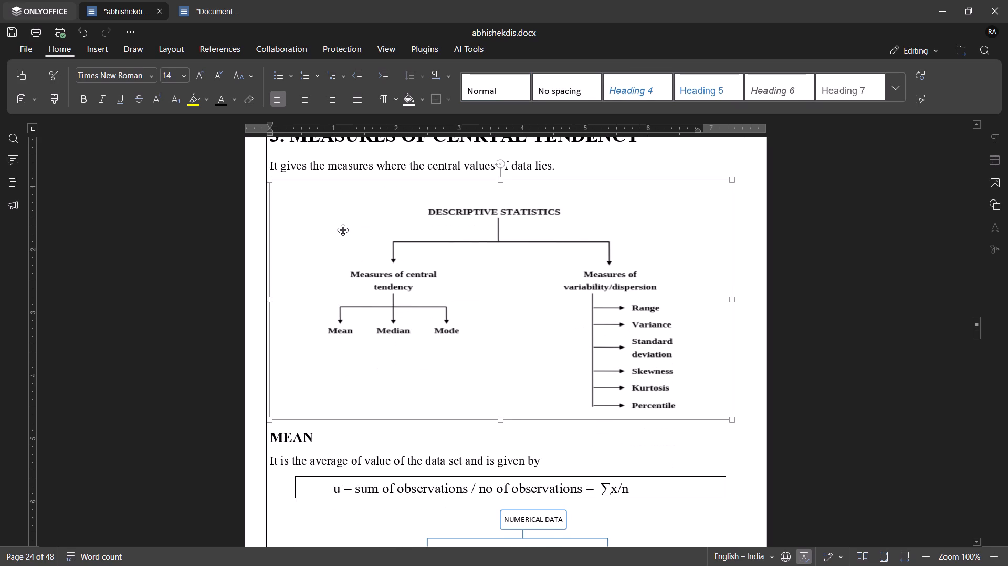
scroll(343, 230, up, 1)
scroll(518, 367, up, 2)
scroll(518, 367, down, 7)
scroll(518, 367, up, 1)
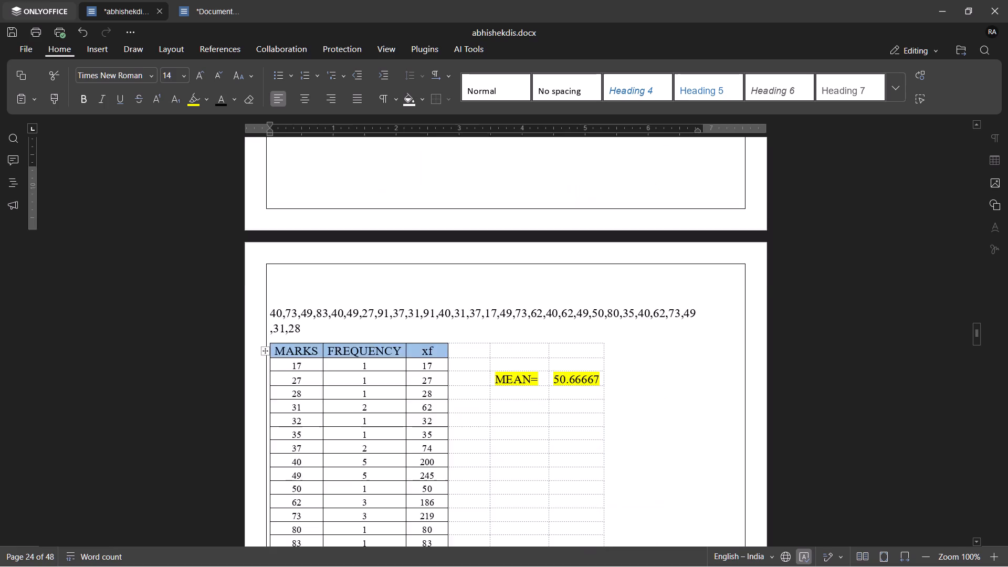
scroll(518, 367, up, 10)
scroll(518, 367, down, 5)
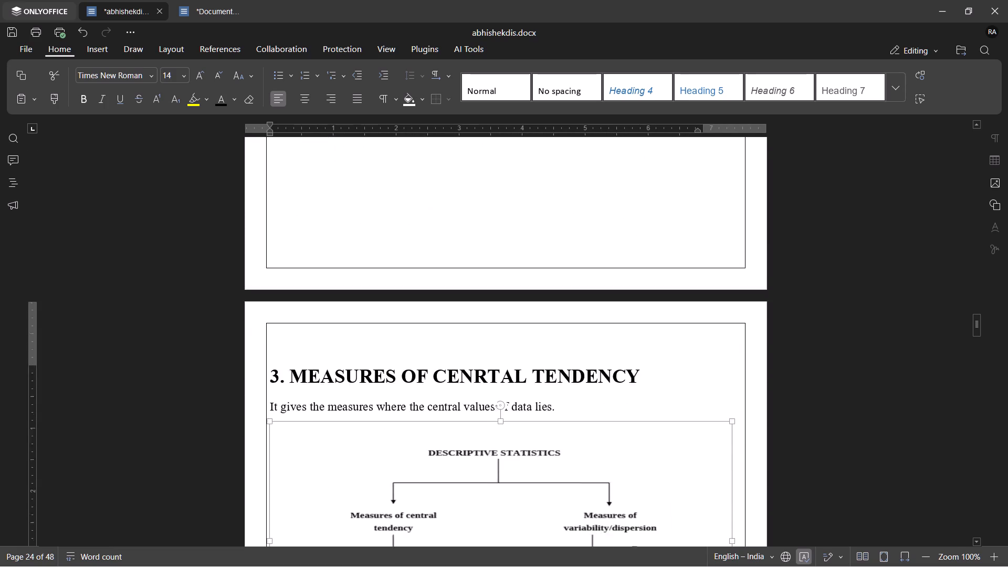
scroll(518, 367, up, 7)
scroll(518, 367, down, 8)
scroll(413, 267, up, 2)
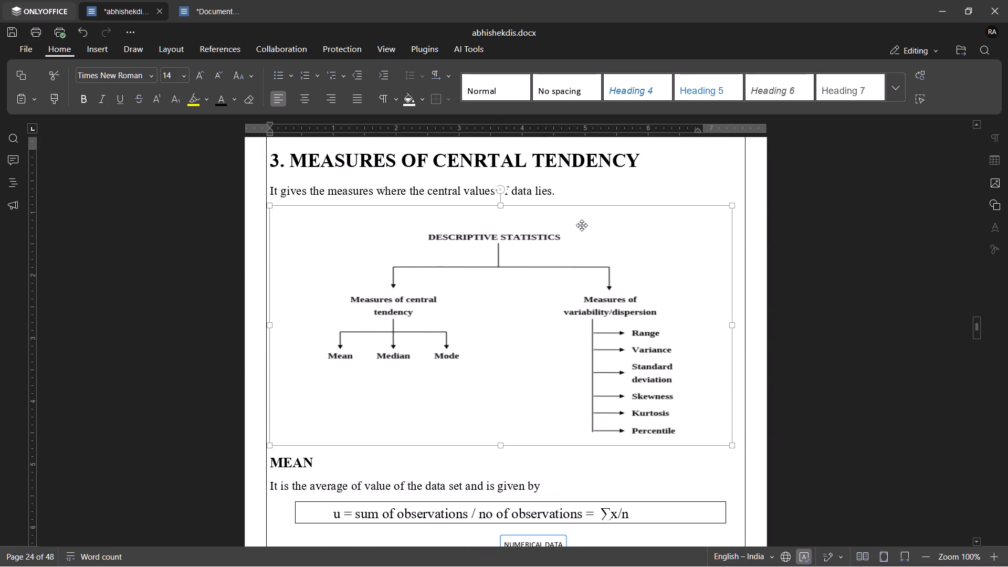
click(578, 194)
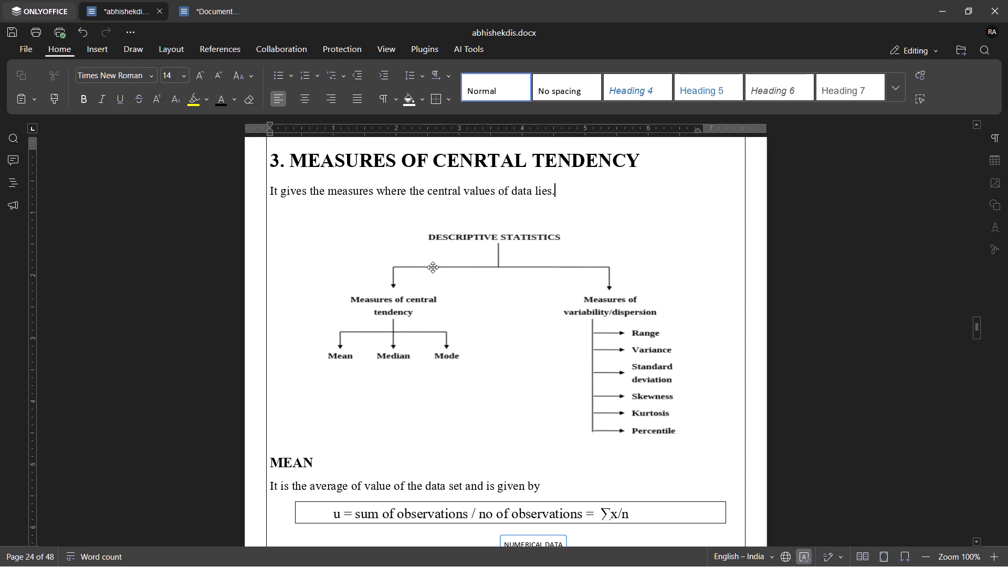
click(383, 262)
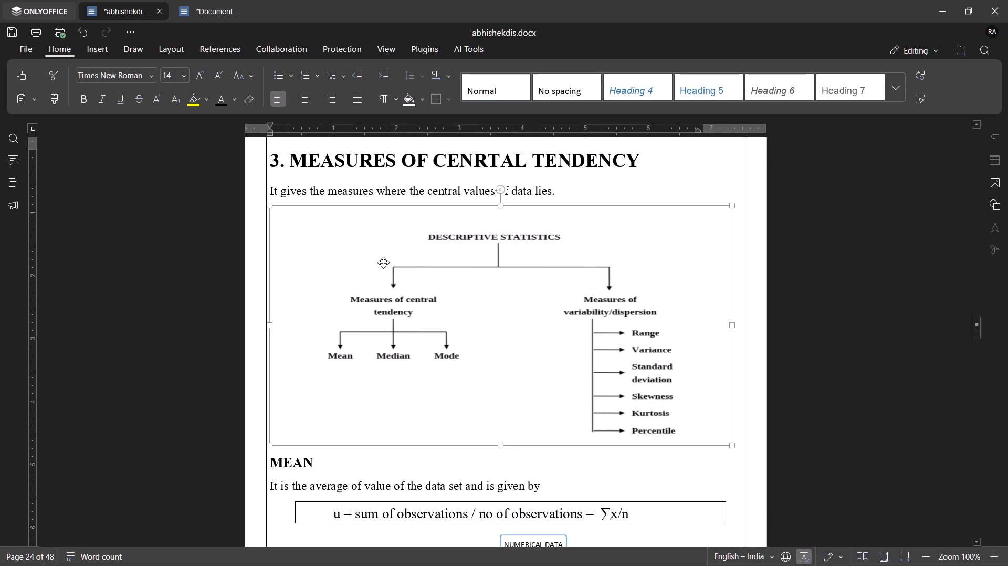
click(641, 184)
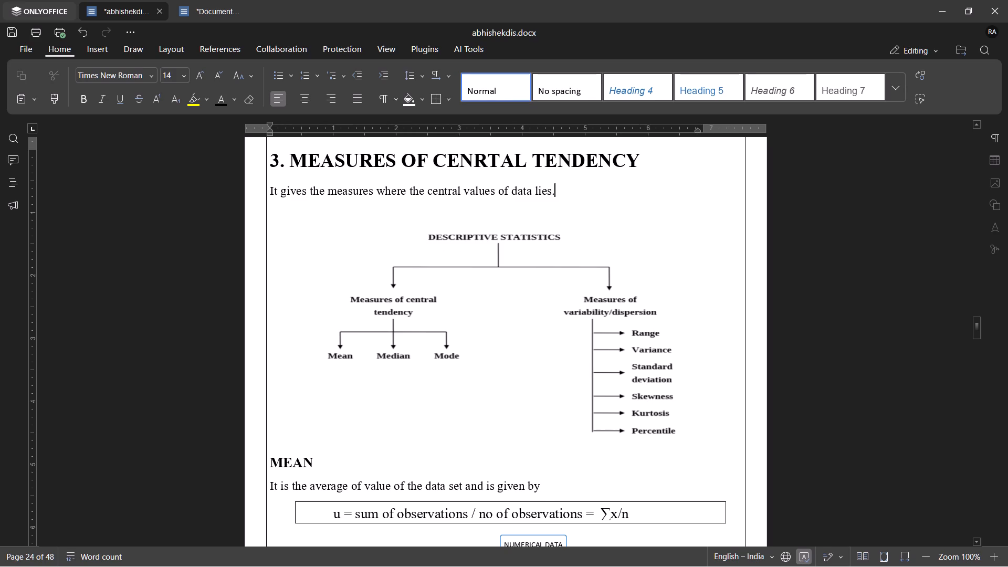
scroll(474, 229, down, 1)
scroll(474, 229, up, 2)
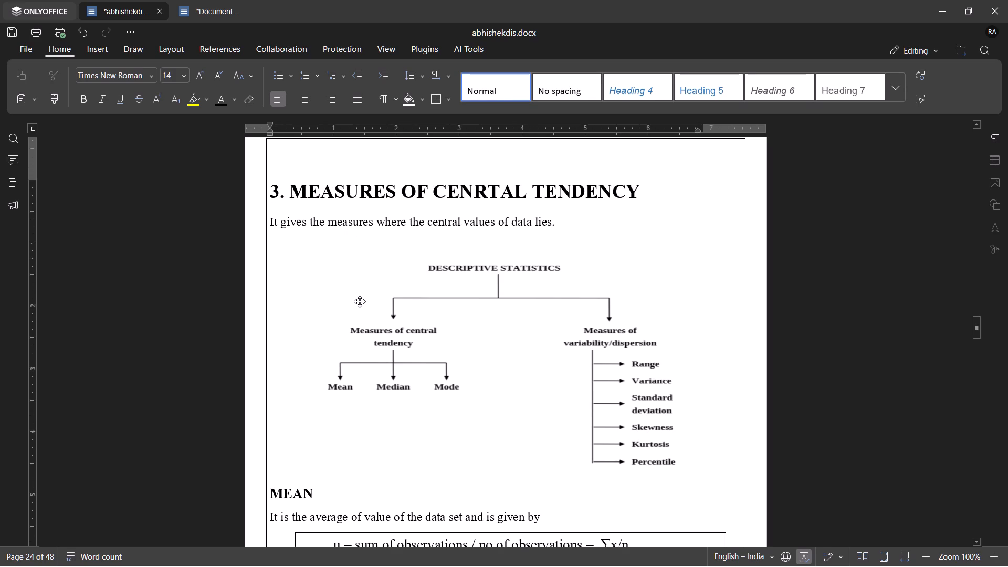
Number the MEAN heading as 3.1, following the section numbering in Document1.docx's contents list.
scroll(360, 301, down, 5)
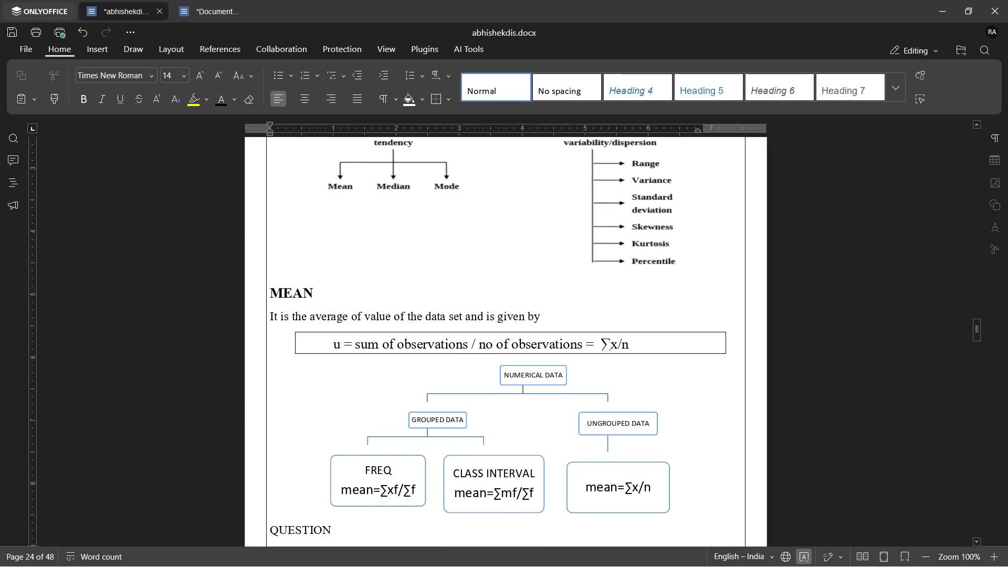
scroll(360, 301, down, 1)
drag(320, 269, 259, 265)
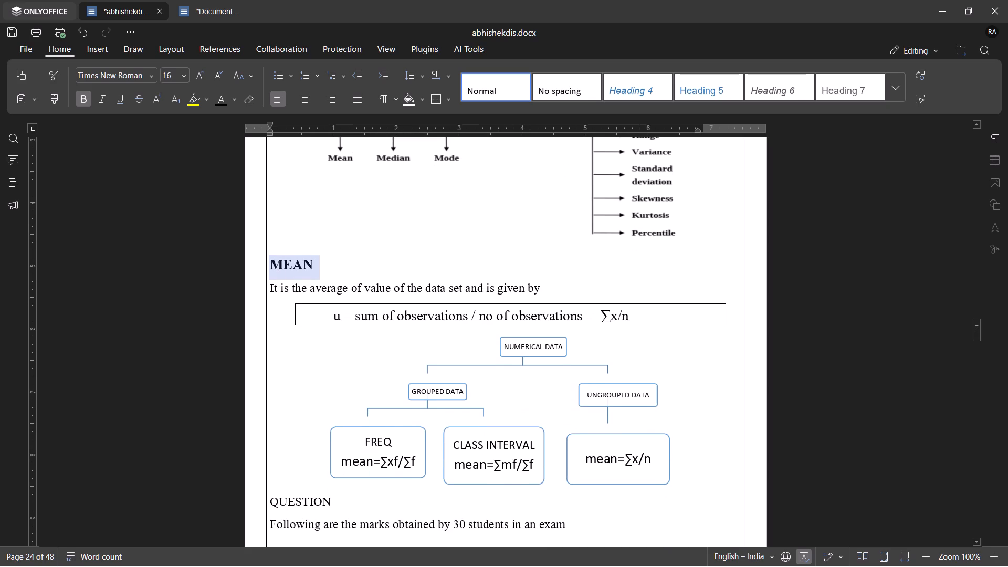
click(204, 8)
scroll(373, 307, down, 1)
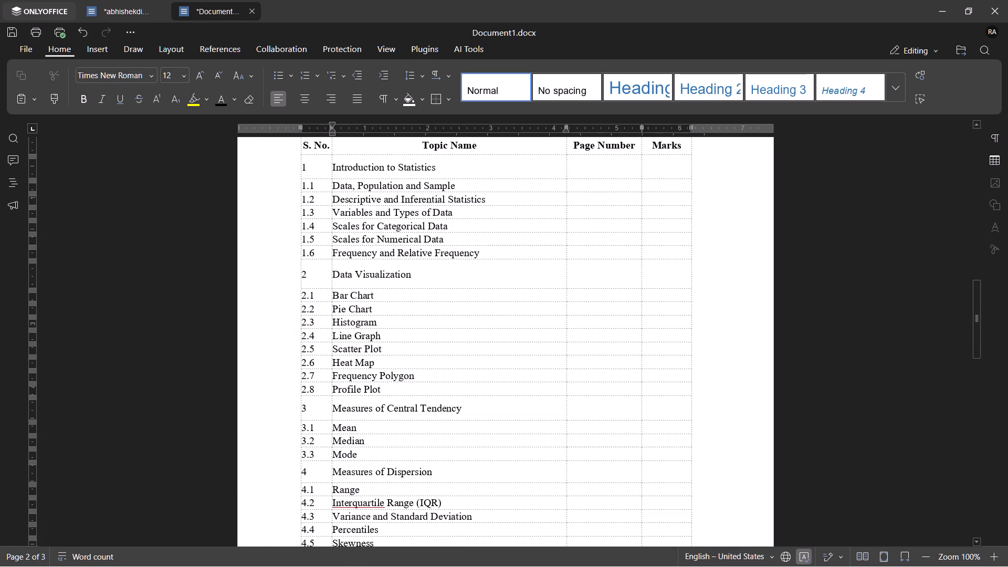
scroll(373, 307, down, 1)
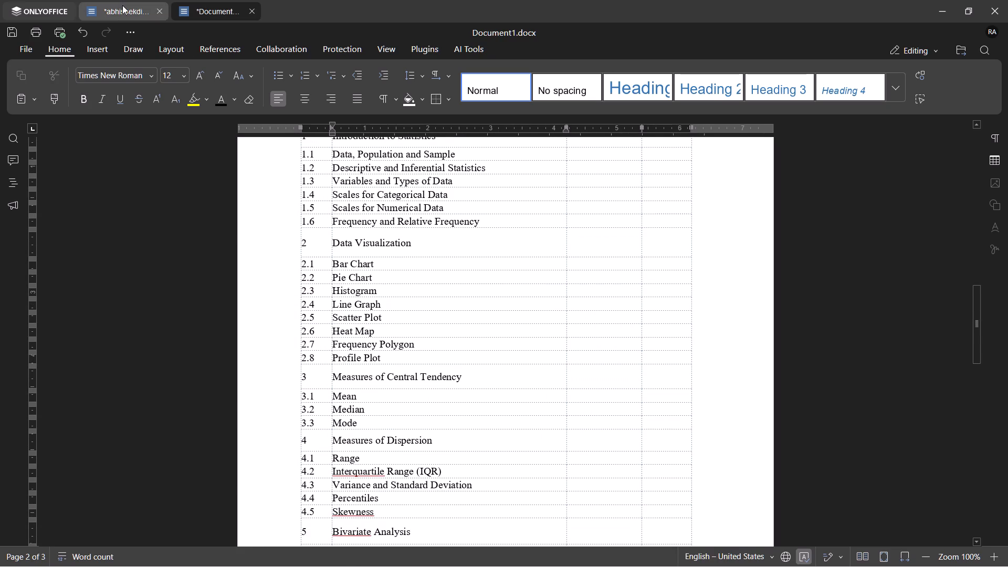
click(122, 5)
click(270, 258)
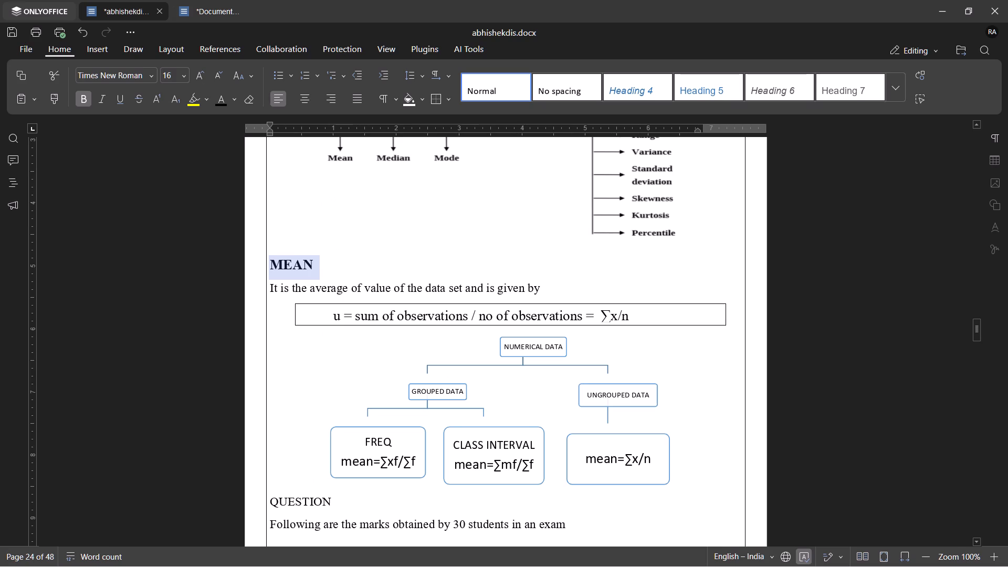
text(3.2)
key(space)
key(BackSpace)
key(BackSpace)
text(1)
key(space)
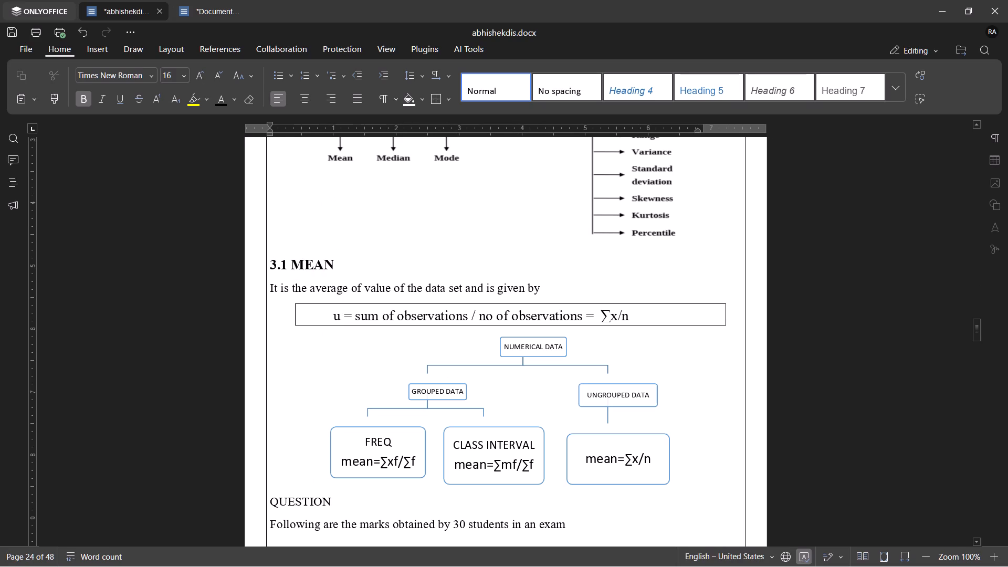
Format the "3.1 MEAN" heading with a red highlight and white font colour.
drag(349, 262, 268, 256)
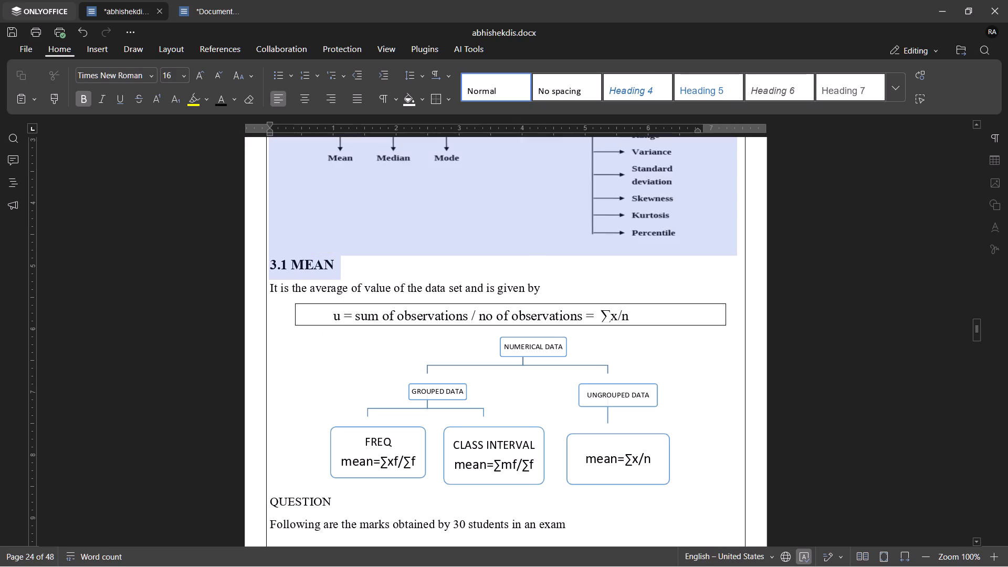
drag(268, 256, 269, 266)
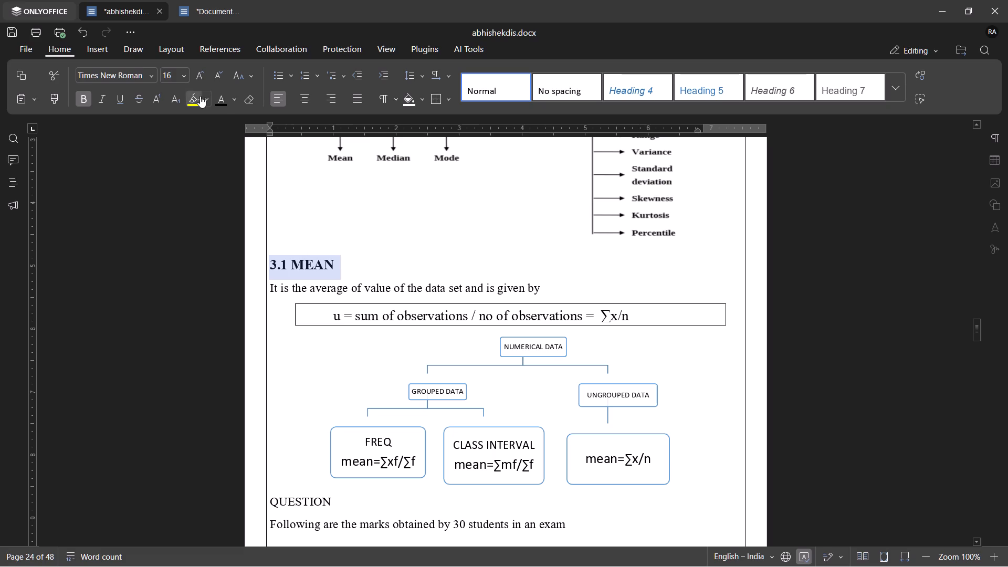
click(205, 97)
click(219, 148)
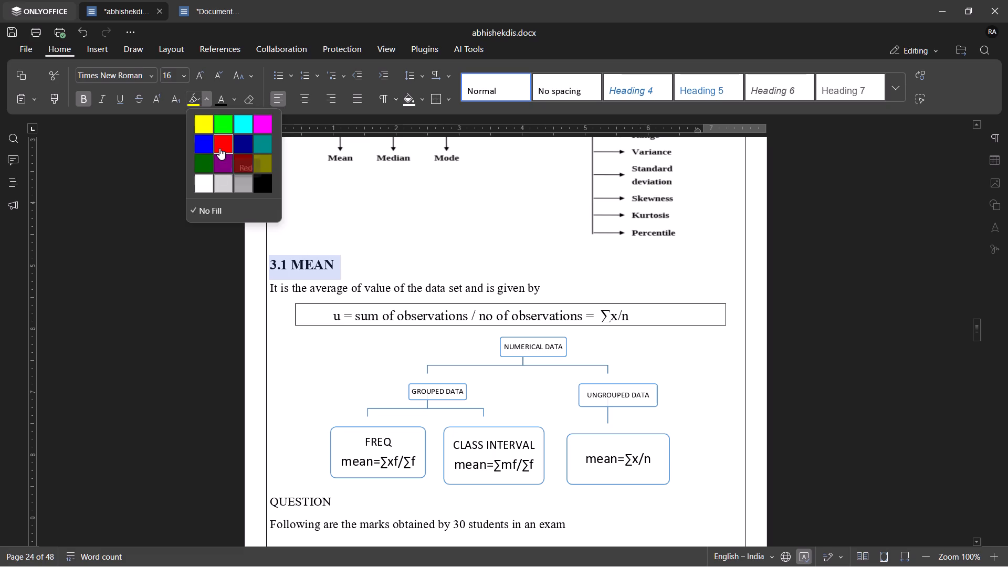
click(232, 96)
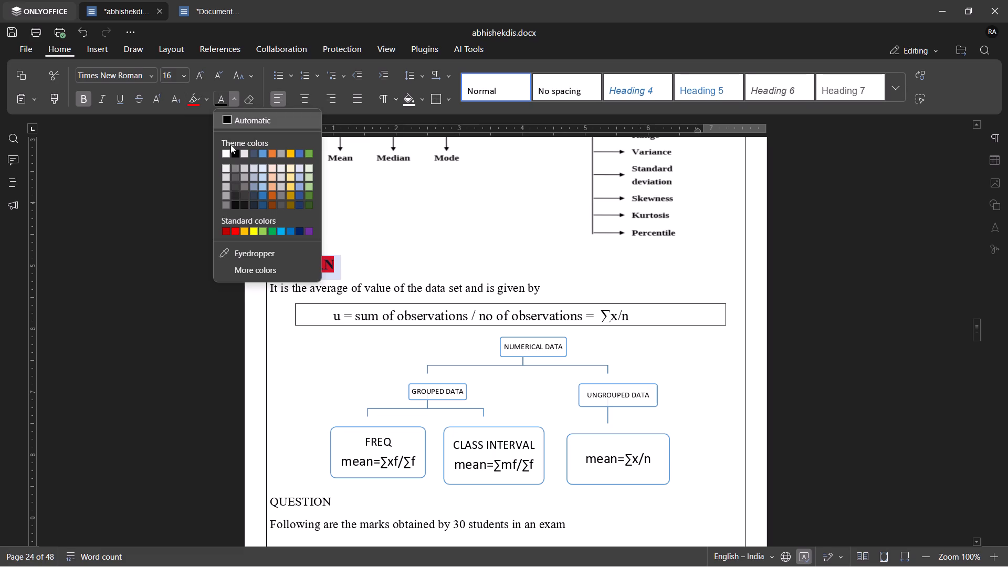
click(225, 152)
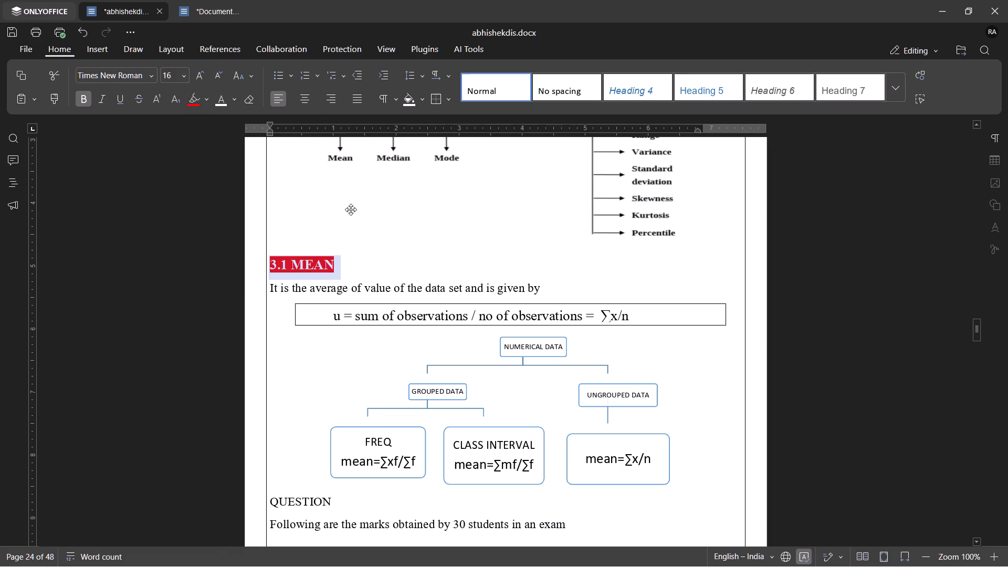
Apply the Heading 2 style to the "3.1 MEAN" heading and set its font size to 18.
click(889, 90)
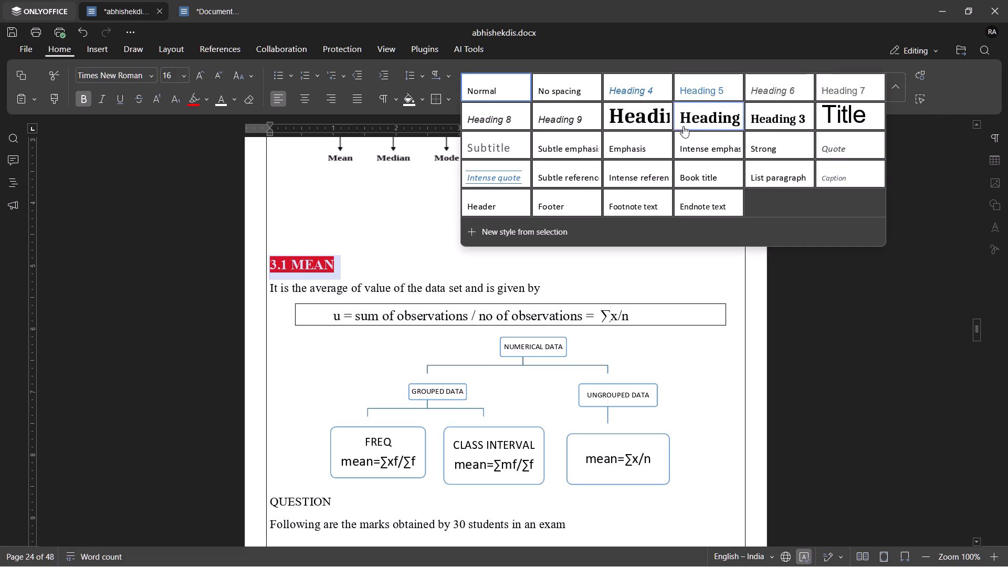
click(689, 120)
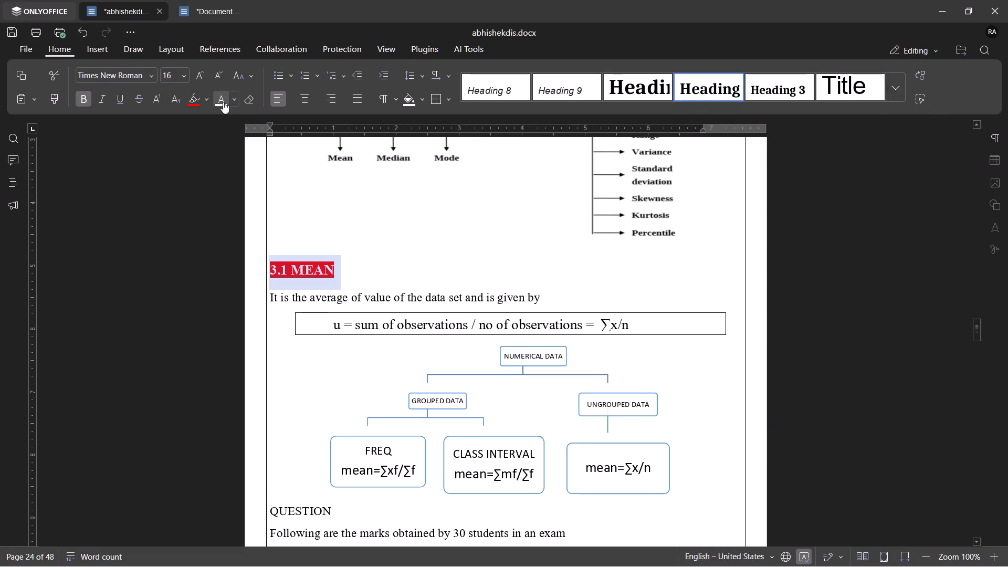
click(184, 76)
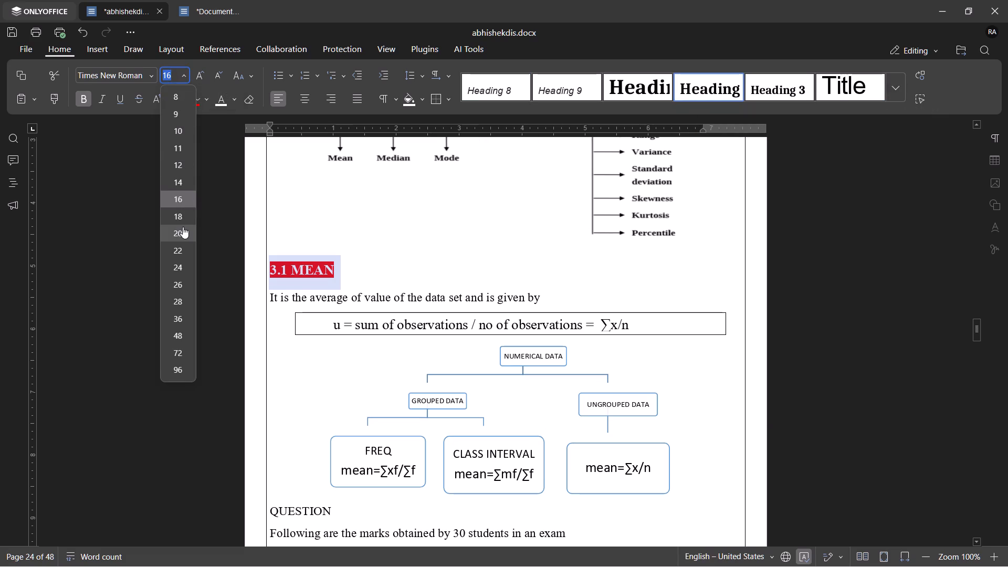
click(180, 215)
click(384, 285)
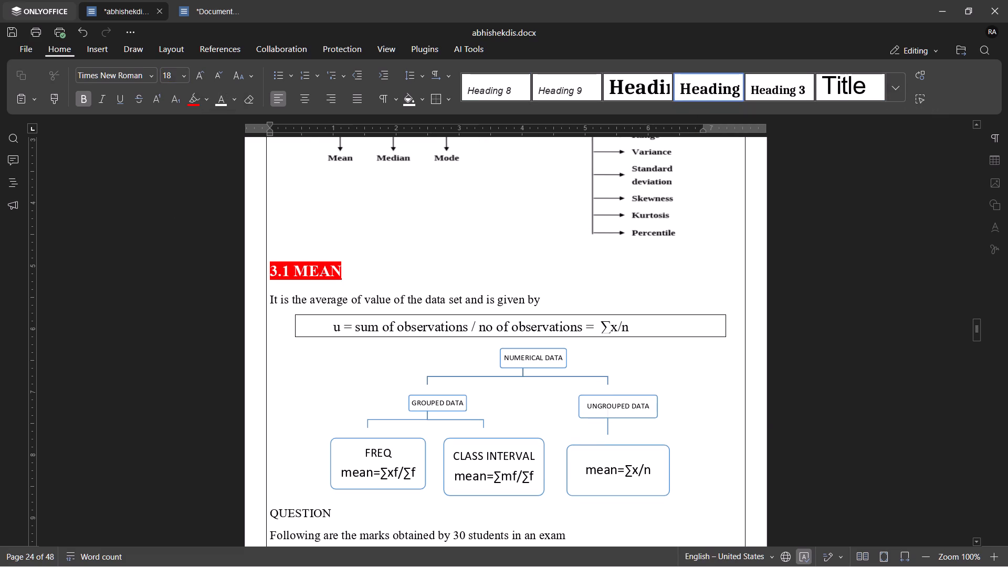
Apply the Heading 1 style to the "3.1 MEAN" heading and make its text white.
click(650, 90)
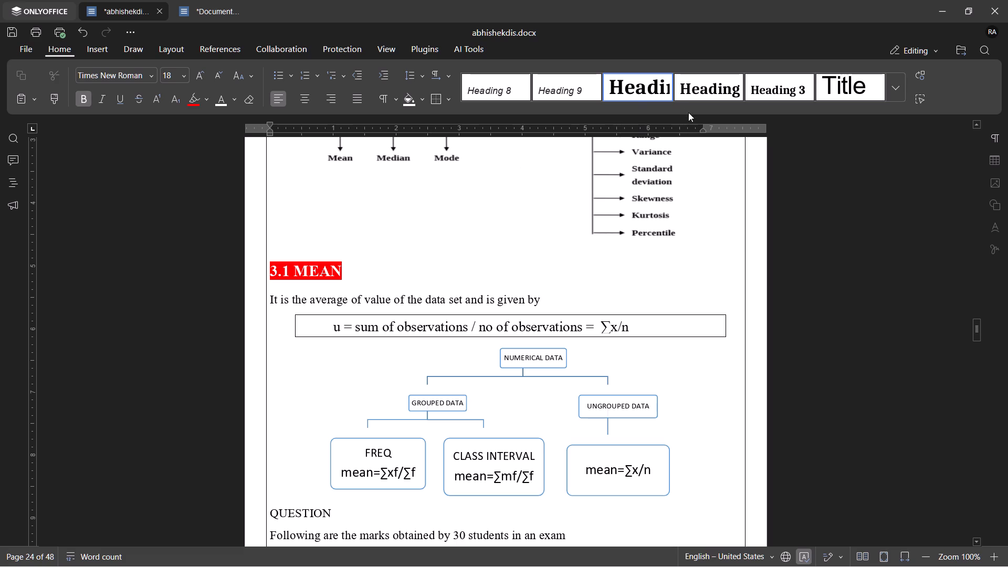
click(435, 238)
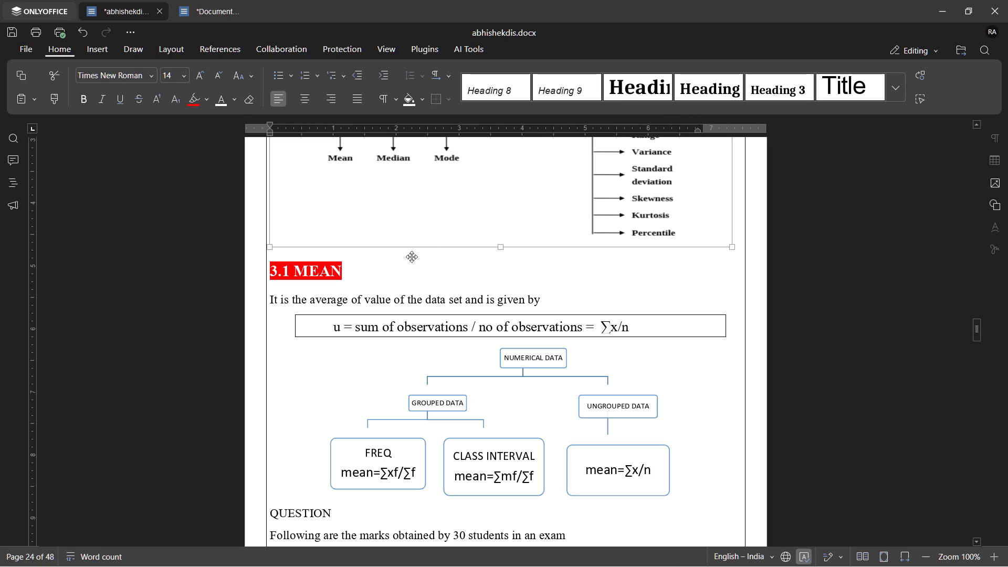
click(327, 277)
drag(345, 272, 338, 271)
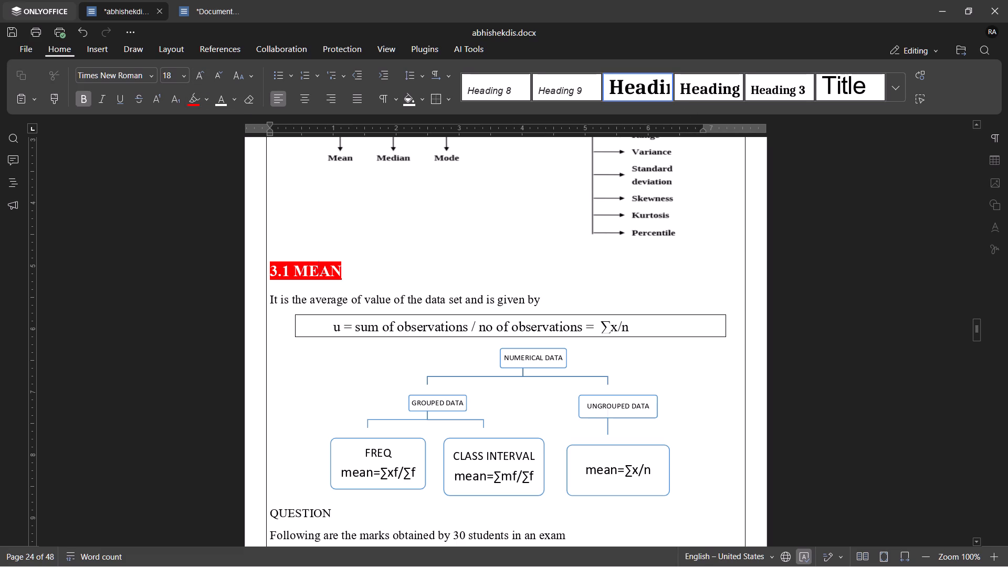
drag(338, 271, 270, 268)
click(612, 93)
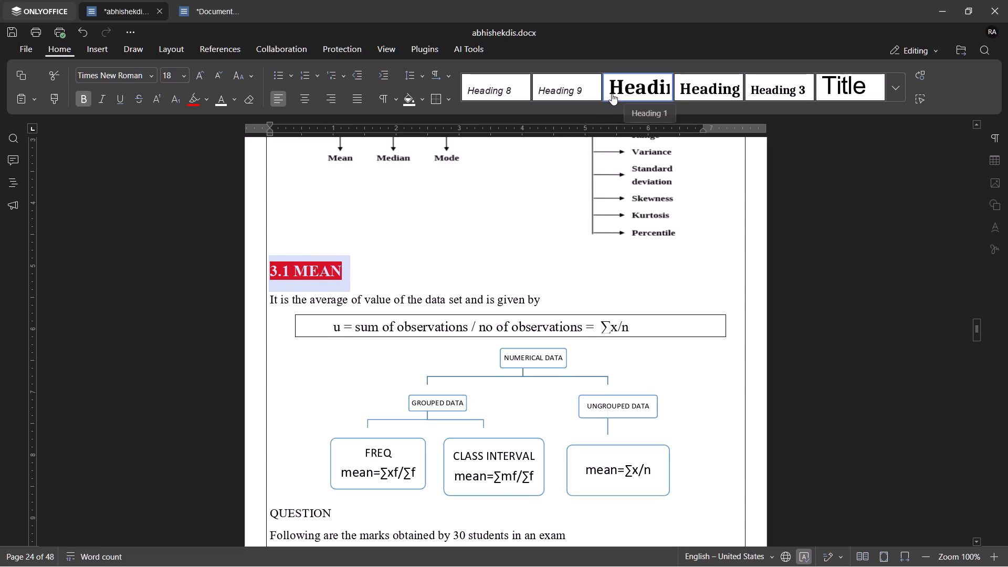
click(219, 92)
click(426, 238)
Check chapter 3's entries in Document1.docx's contents list and examine the mean section's layout across the page break in abhishekdis.docx.
scroll(426, 238, up, 2)
scroll(426, 238, down, 4)
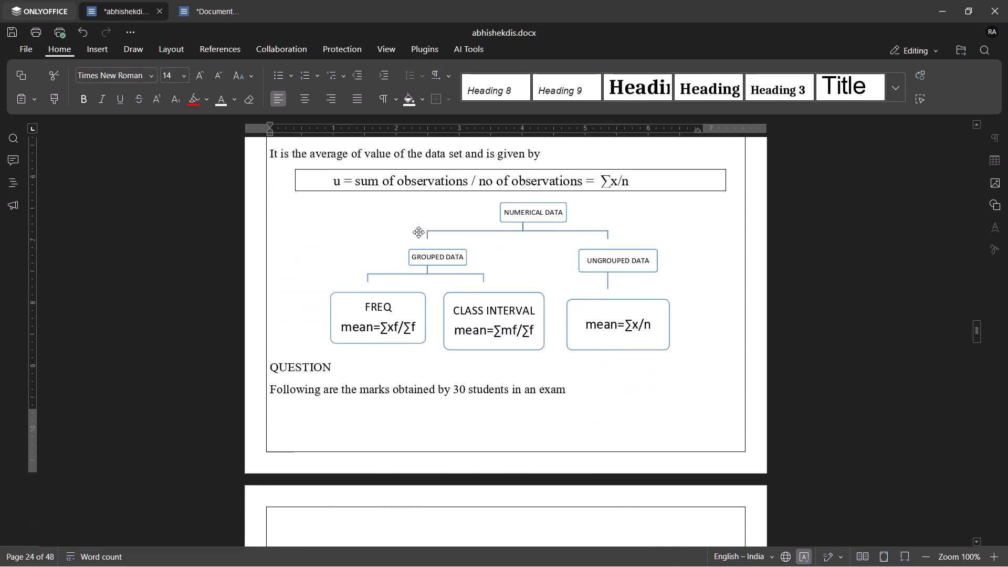
click(208, 10)
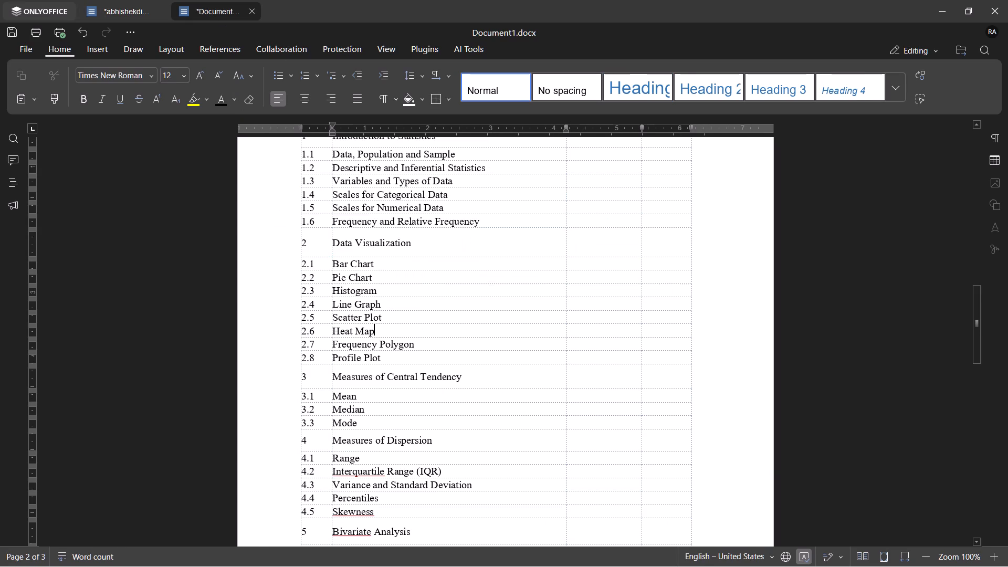
click(137, 17)
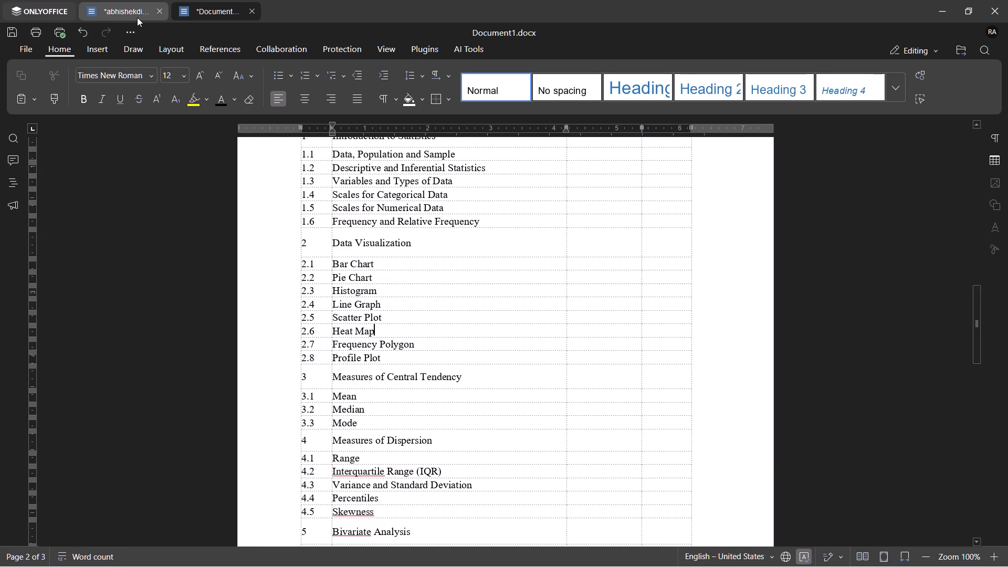
scroll(405, 294, up, 5)
scroll(405, 294, down, 1)
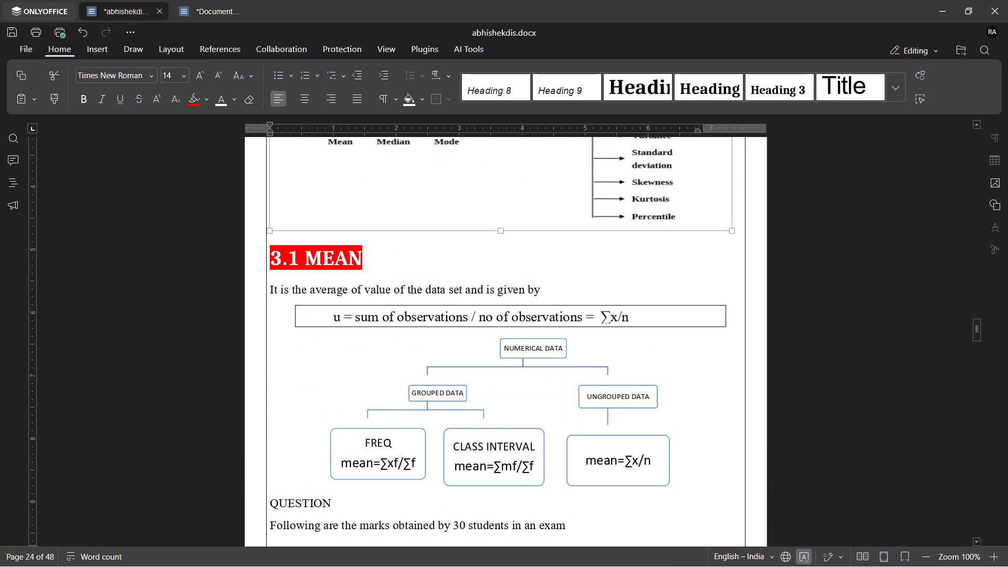
scroll(405, 294, down, 1)
scroll(405, 294, up, 3)
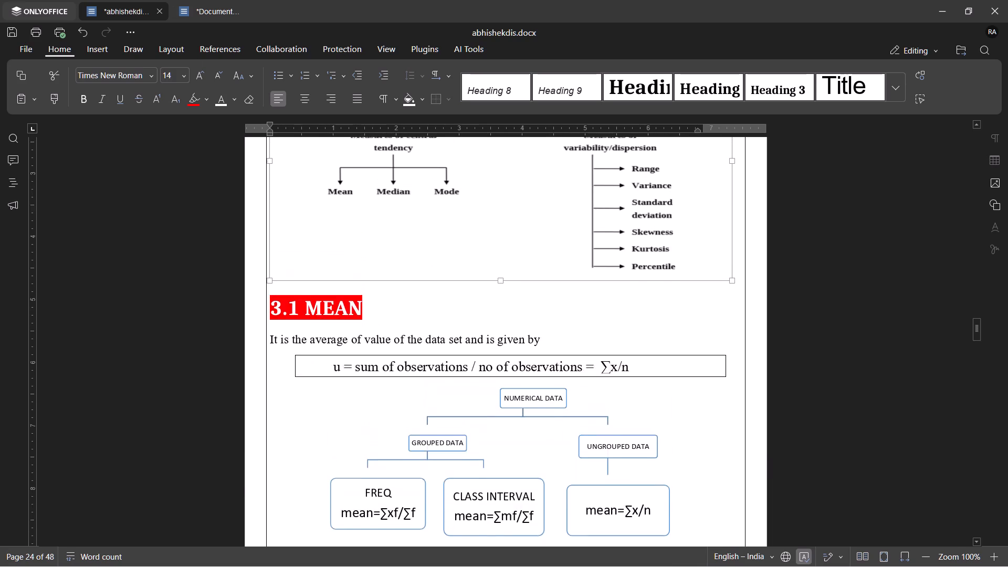
scroll(405, 294, up, 3)
scroll(405, 294, down, 6)
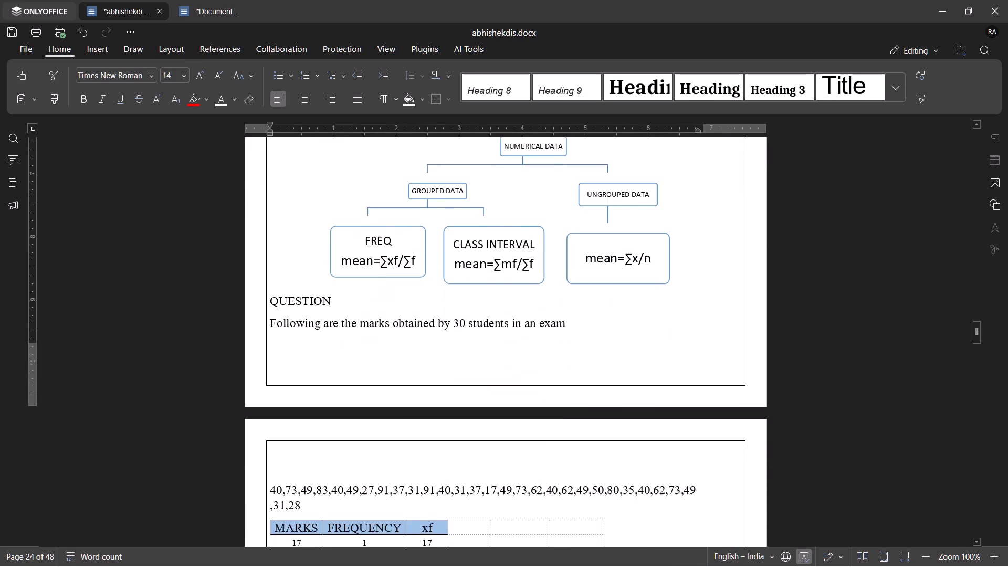
scroll(405, 294, up, 3)
scroll(405, 294, down, 3)
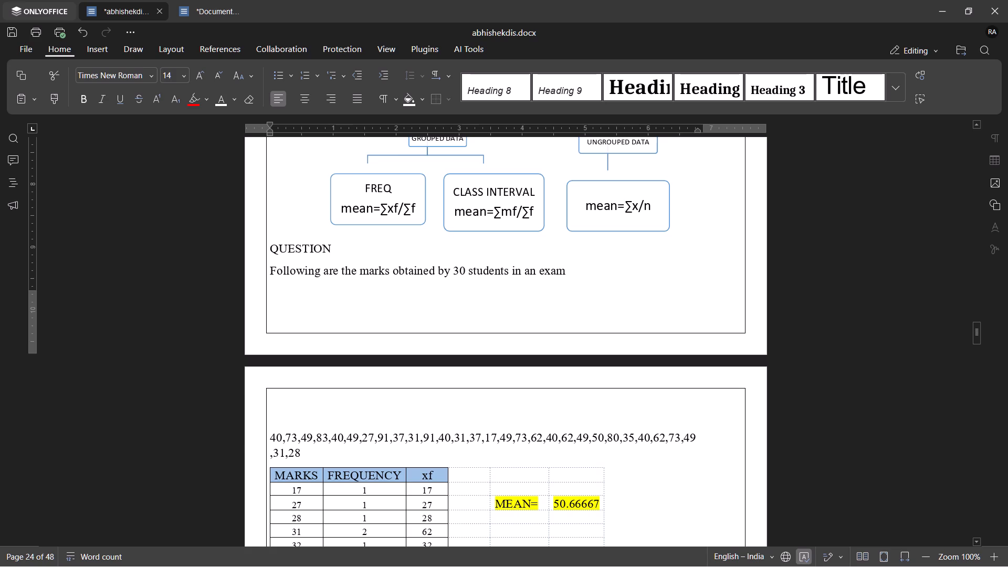
Add two blank lines below the numerical data diagram to push the QUESTION block onto the next page.
click(697, 228)
key(Return)
key(Return)
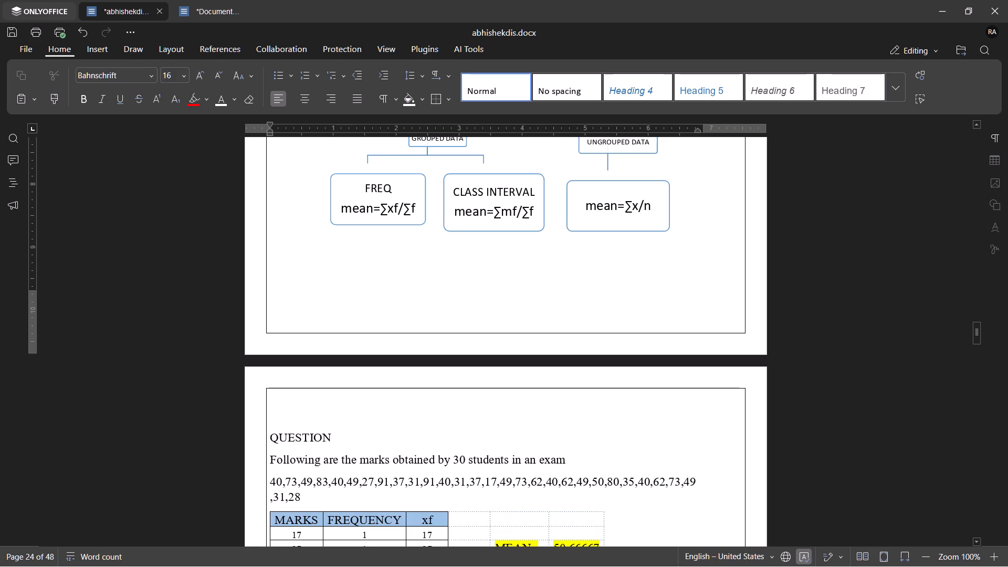
Replace the QUESTION label above the 30 students' marks with EXAMPLE on its own line.
scroll(697, 228, down, 4)
scroll(383, 279, up, 2)
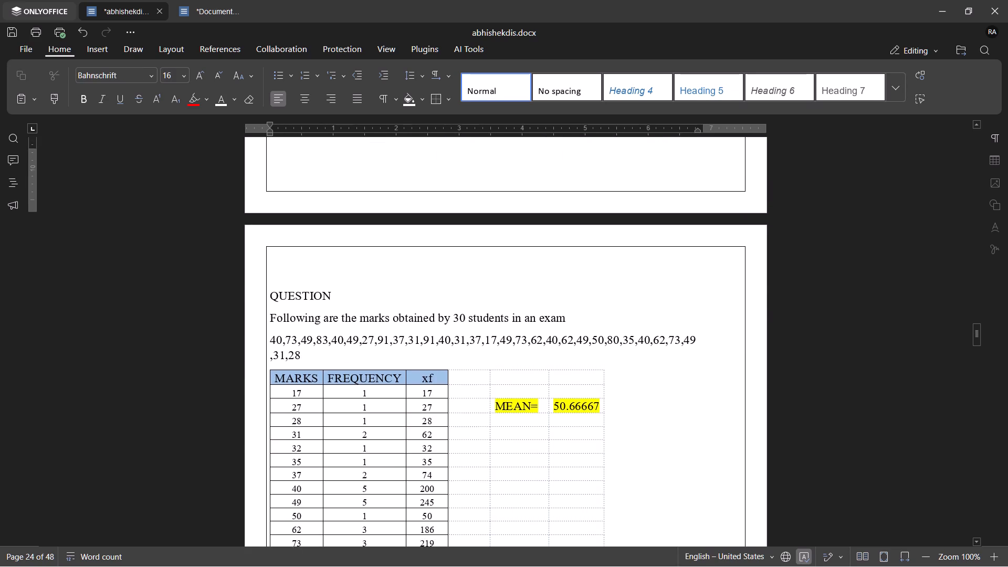
scroll(383, 279, up, 3)
scroll(383, 279, down, 7)
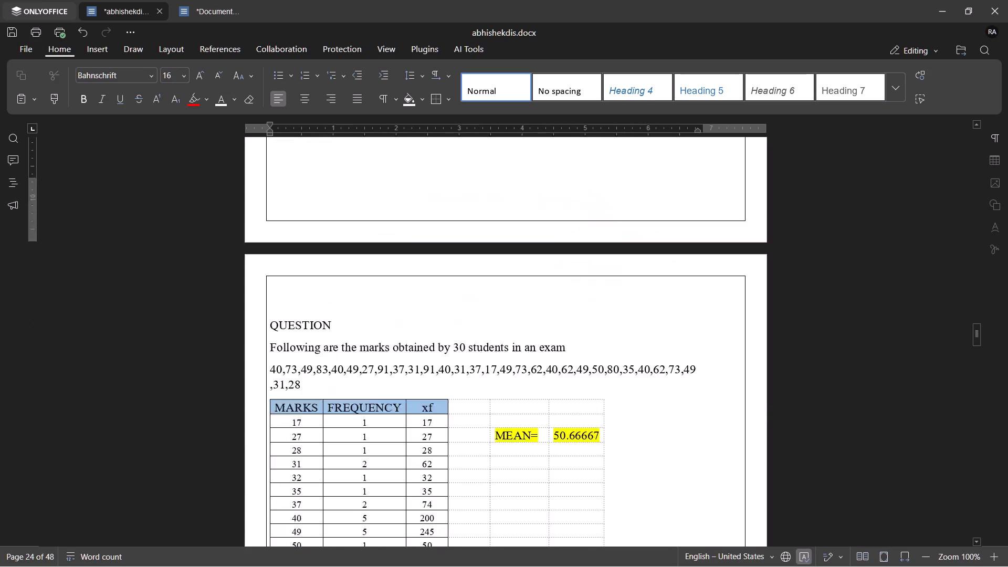
scroll(383, 279, down, 1)
drag(336, 229, 257, 227)
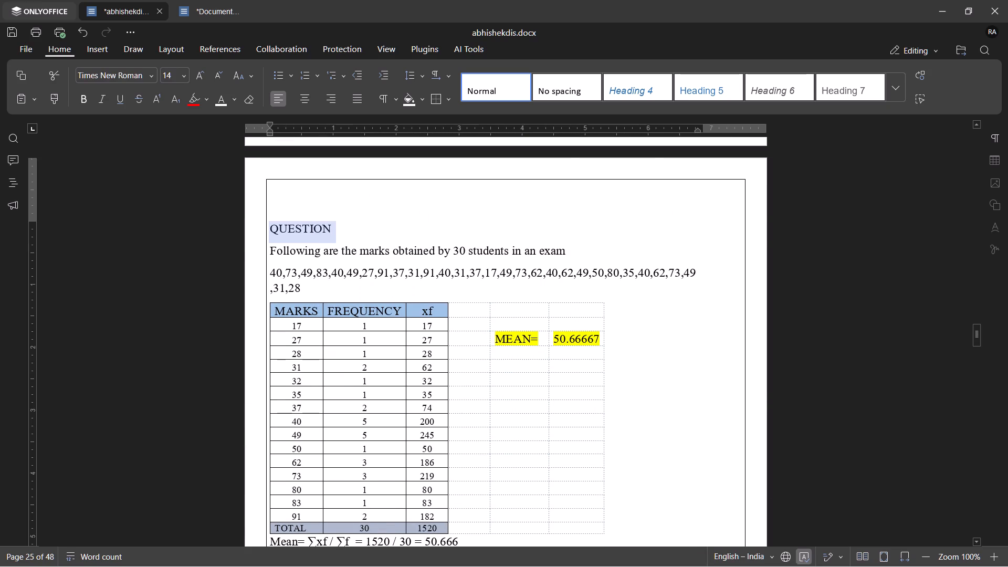
key(BackSpace)
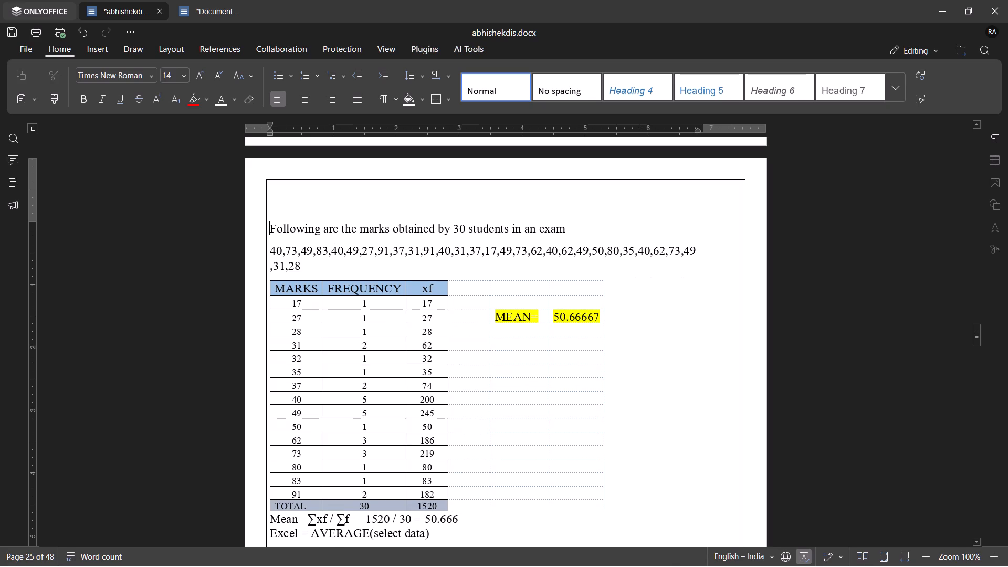
text(EXAMPLE)
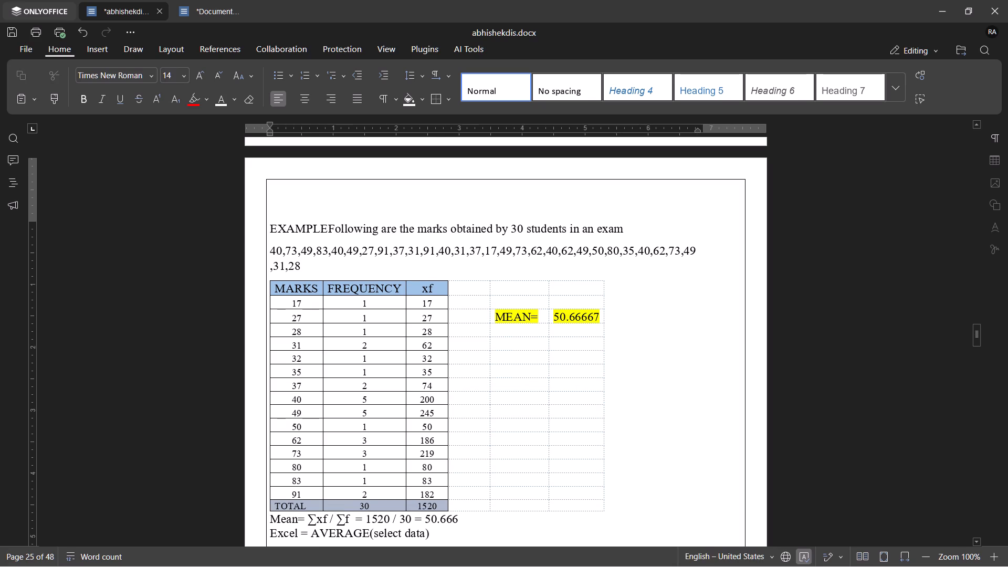
key(Return)
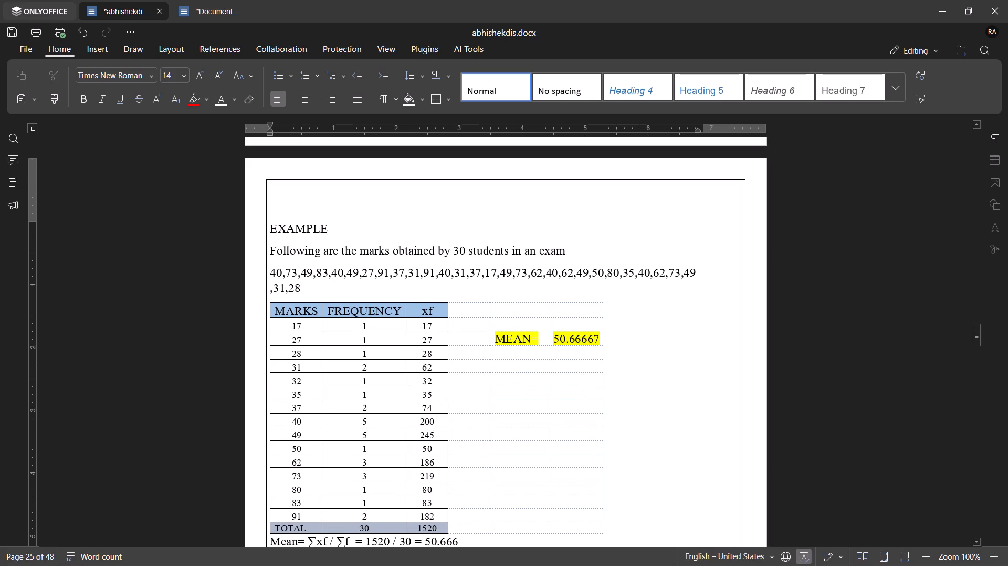
Format the EXAMPLE label with the Heading 2 style, font size 16 and a yellow highlight.
drag(334, 233, 266, 224)
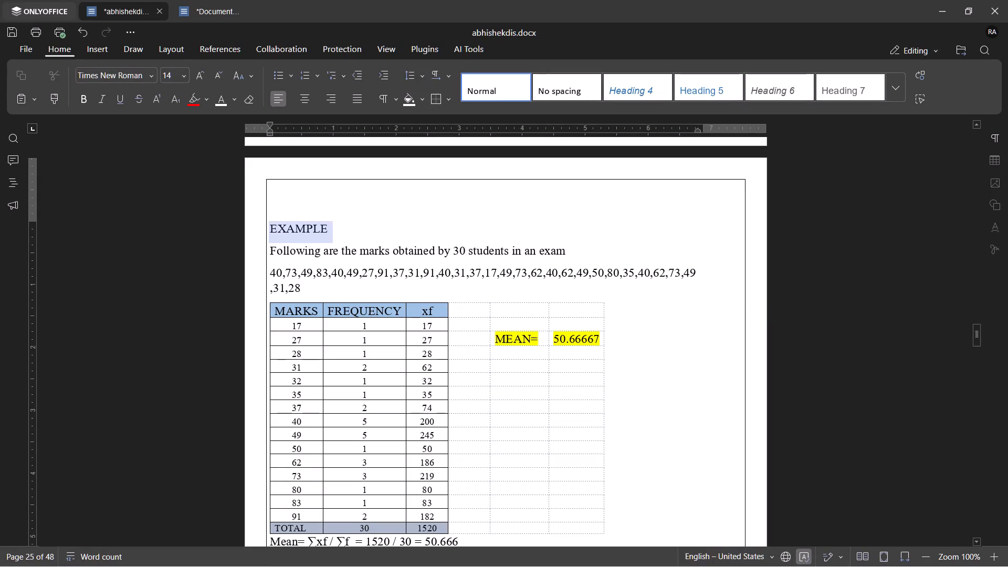
drag(266, 224, 262, 224)
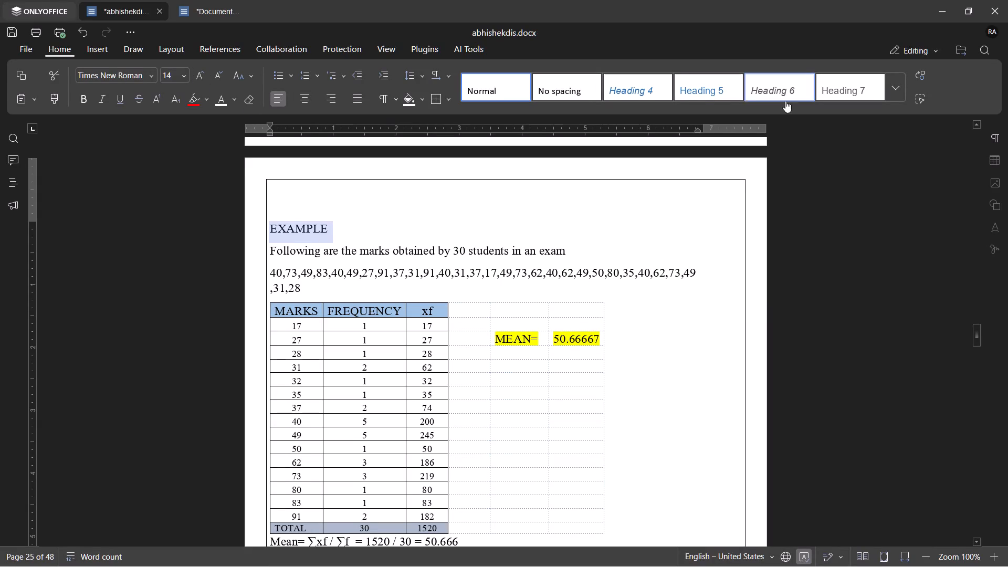
click(901, 87)
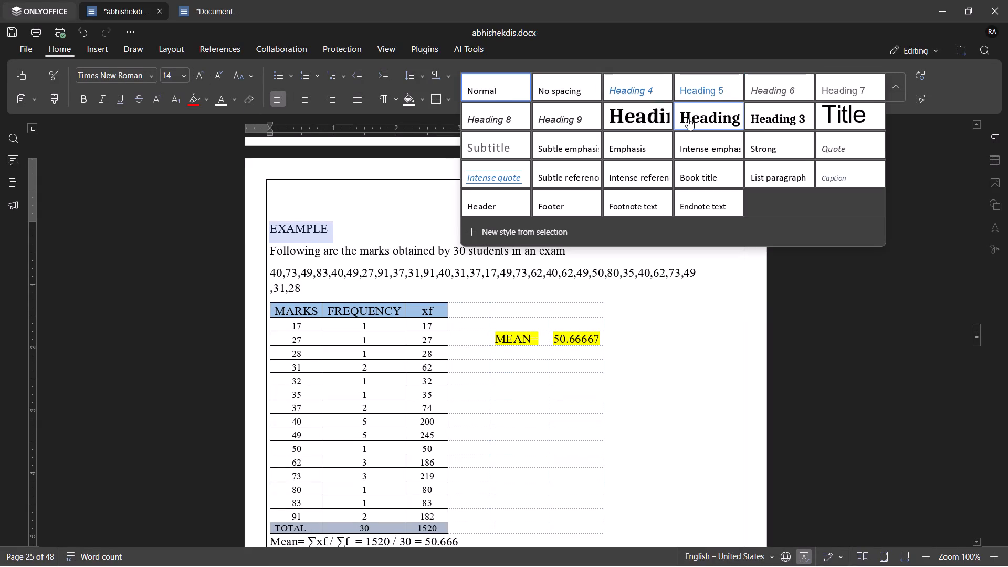
click(688, 119)
click(182, 72)
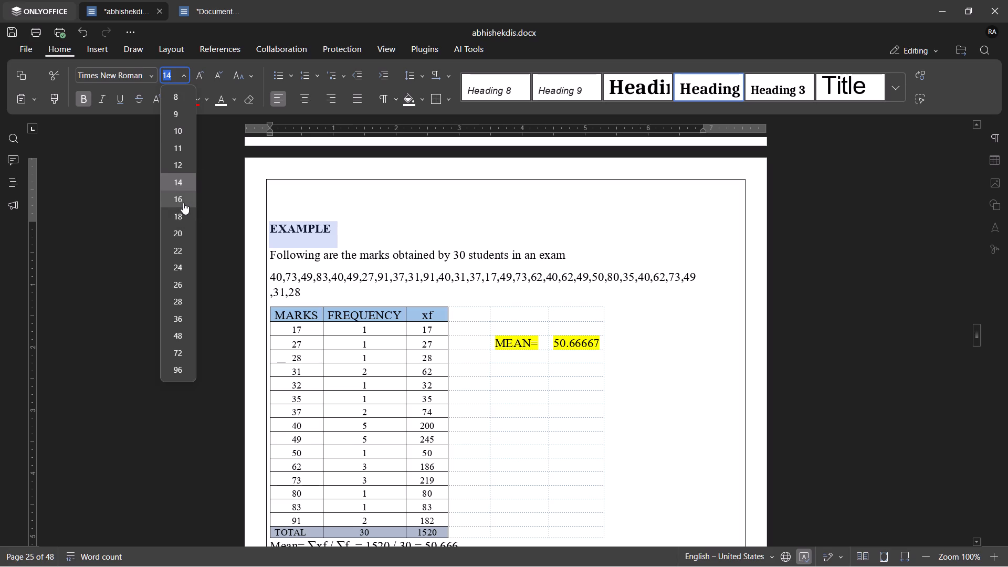
click(183, 203)
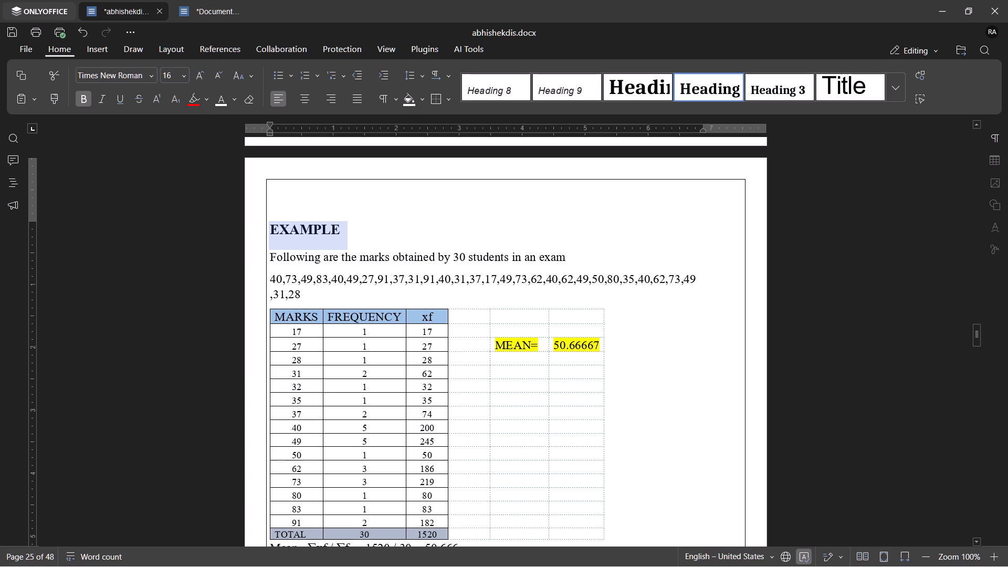
click(298, 98)
click(282, 99)
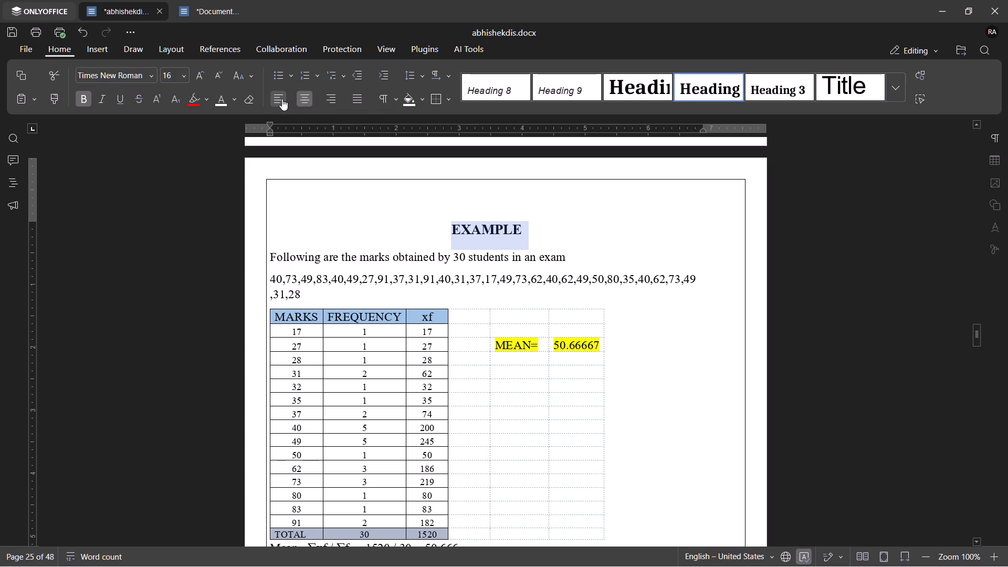
click(205, 100)
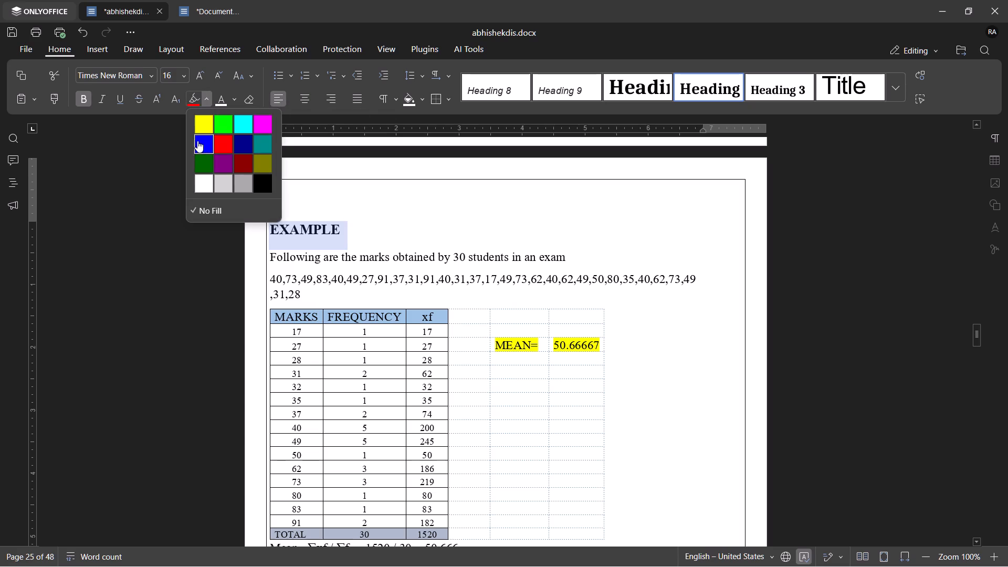
click(196, 129)
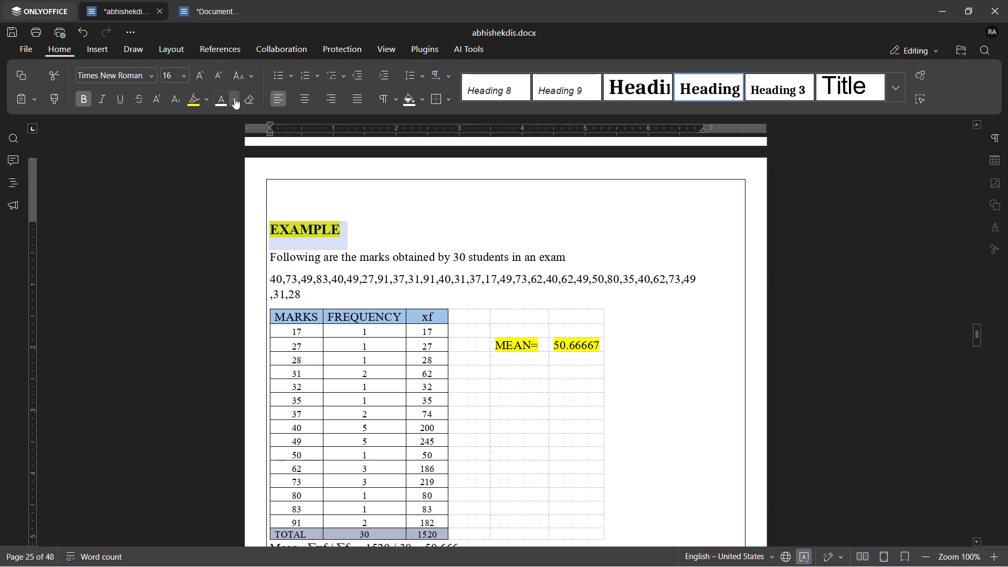
click(337, 206)
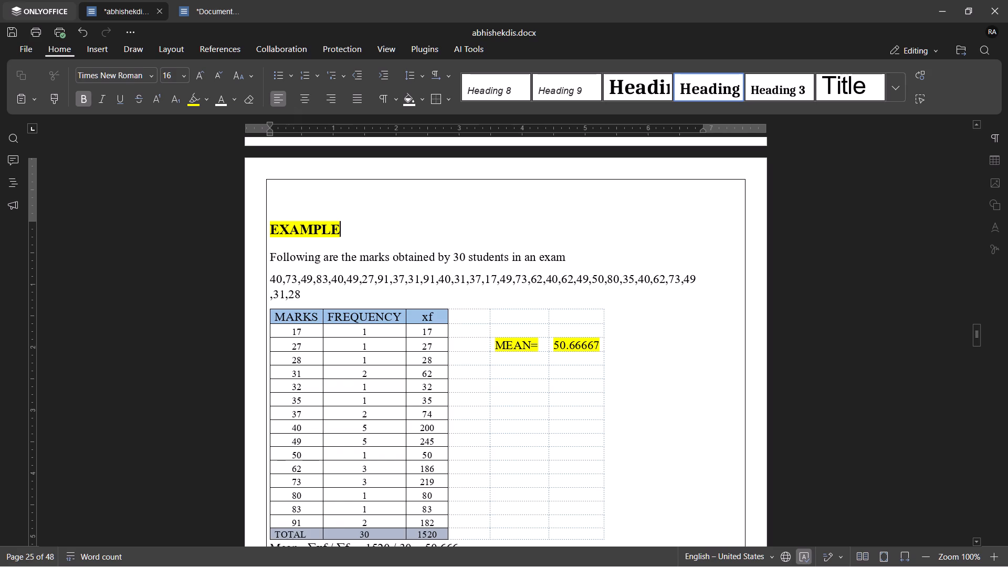
Examine the layout of the 30 students' marks example and its surroundings, from the diagram above to the following QUESTION.
scroll(401, 241, down, 1)
scroll(401, 241, up, 2)
scroll(401, 241, down, 2)
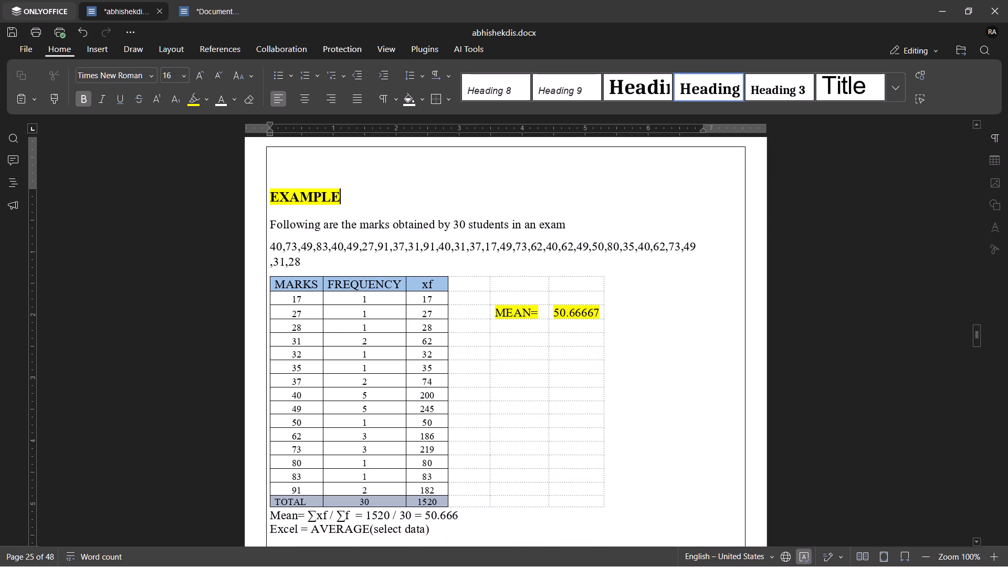
scroll(401, 241, down, 1)
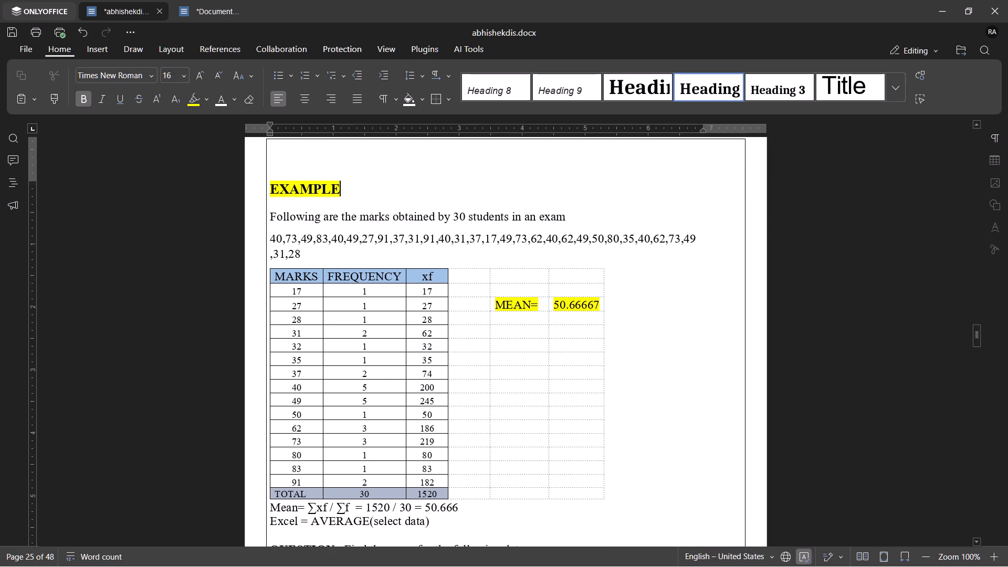
scroll(401, 241, down, 2)
scroll(401, 241, up, 3)
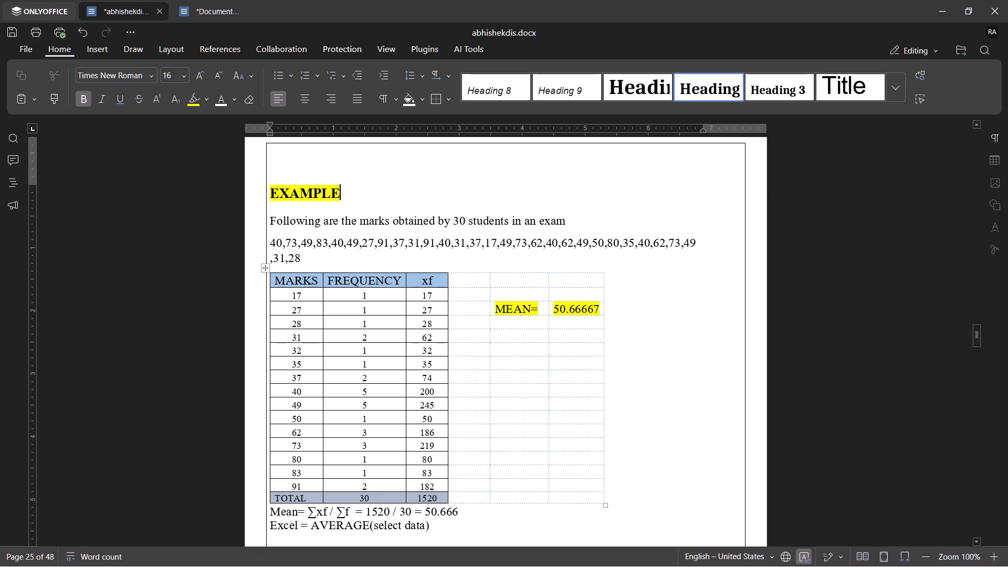
scroll(401, 241, down, 1)
scroll(401, 241, up, 5)
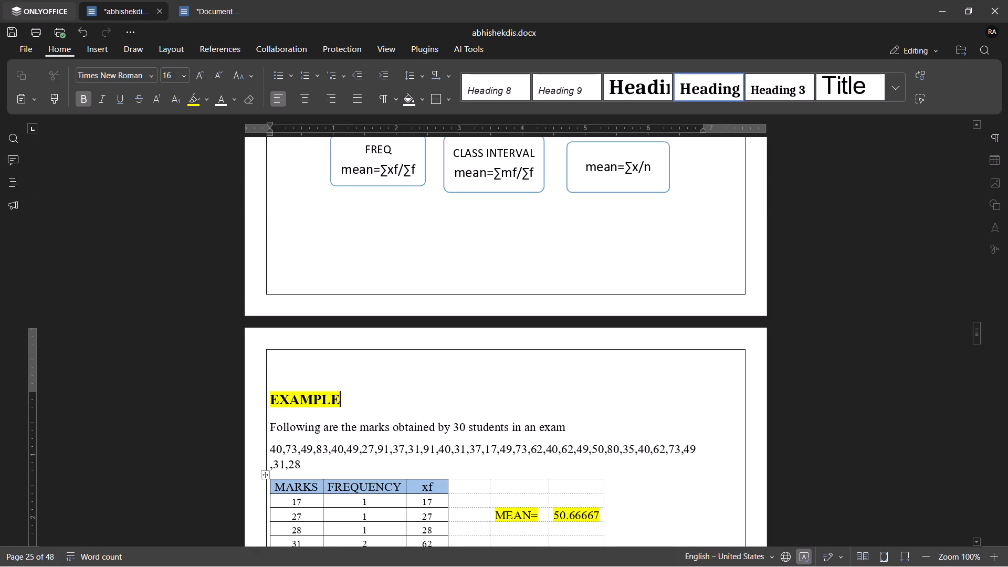
scroll(401, 241, up, 2)
scroll(401, 241, down, 6)
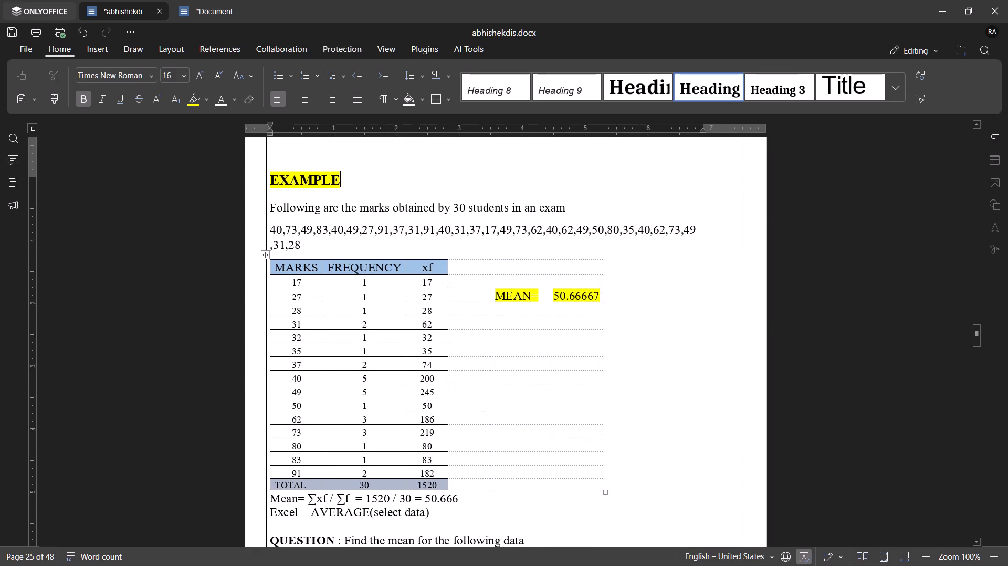
scroll(401, 241, down, 1)
Add a space and colon after the EXAMPLE label and highlight them in yellow.
key(space)
text(:)
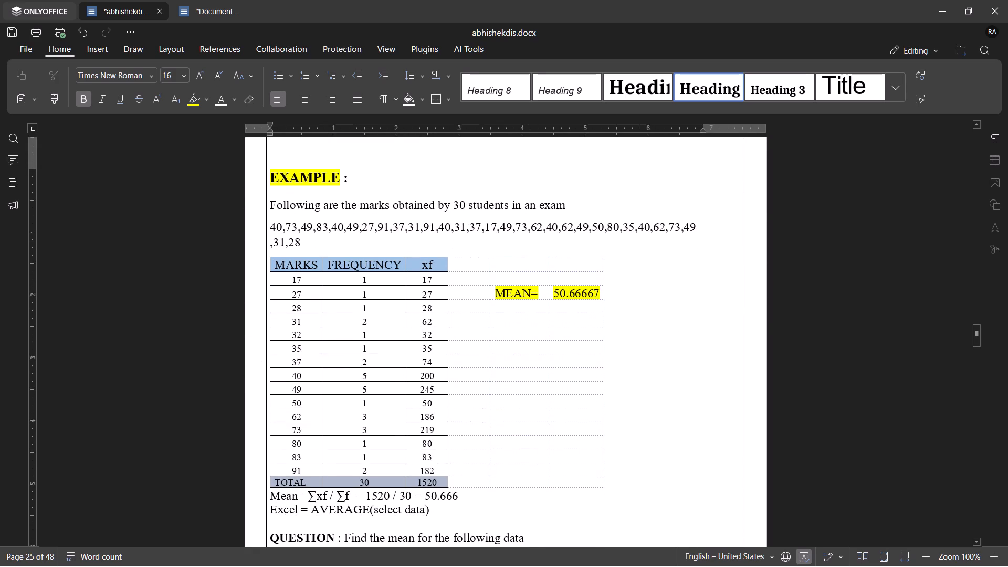
drag(347, 181, 337, 181)
click(190, 95)
click(394, 223)
Review the marks example's question text, frequency table and mean result beneath the EXAMPLE label.
scroll(394, 223, up, 2)
scroll(394, 223, down, 3)
scroll(394, 223, up, 3)
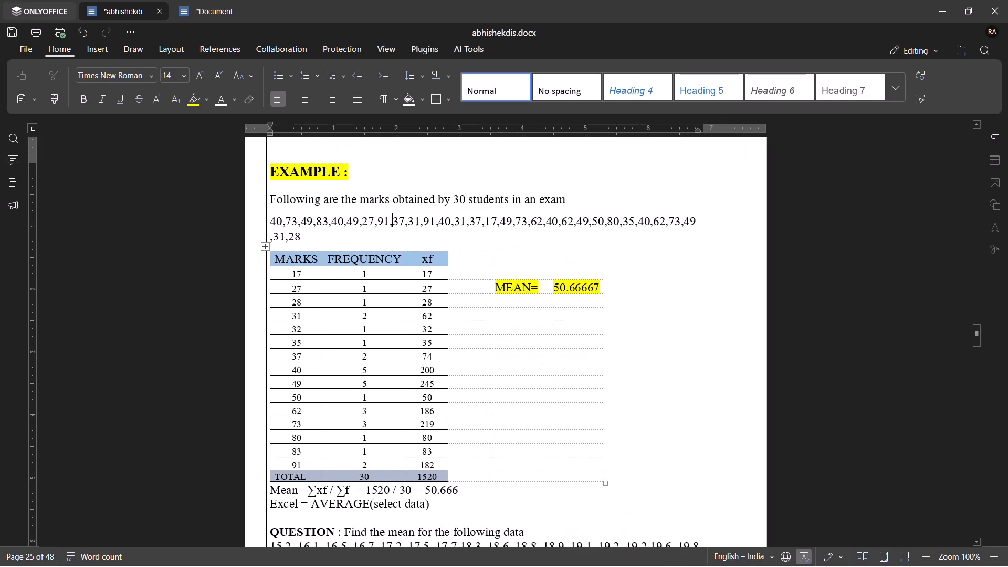
scroll(394, 223, down, 1)
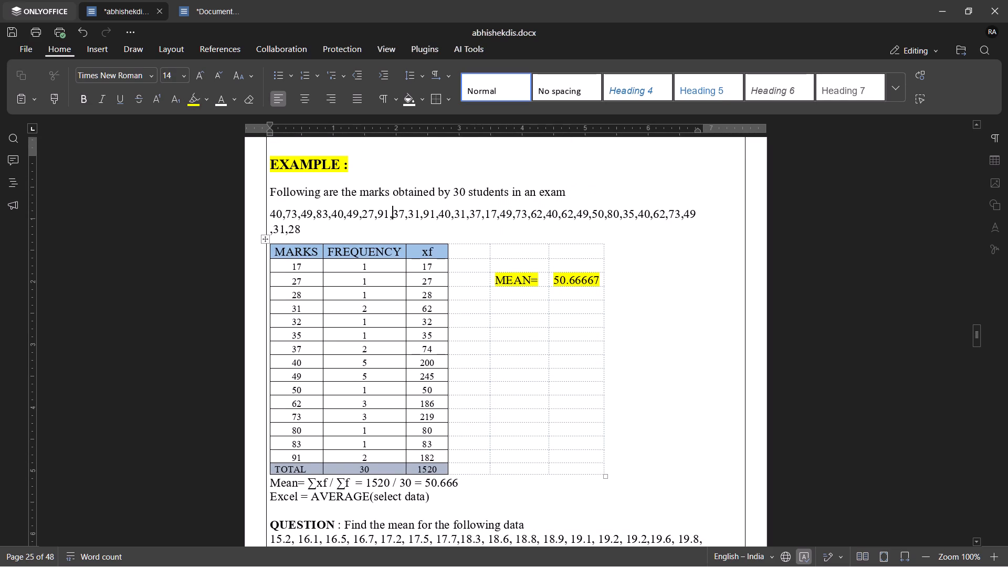
drag(270, 193, 311, 239)
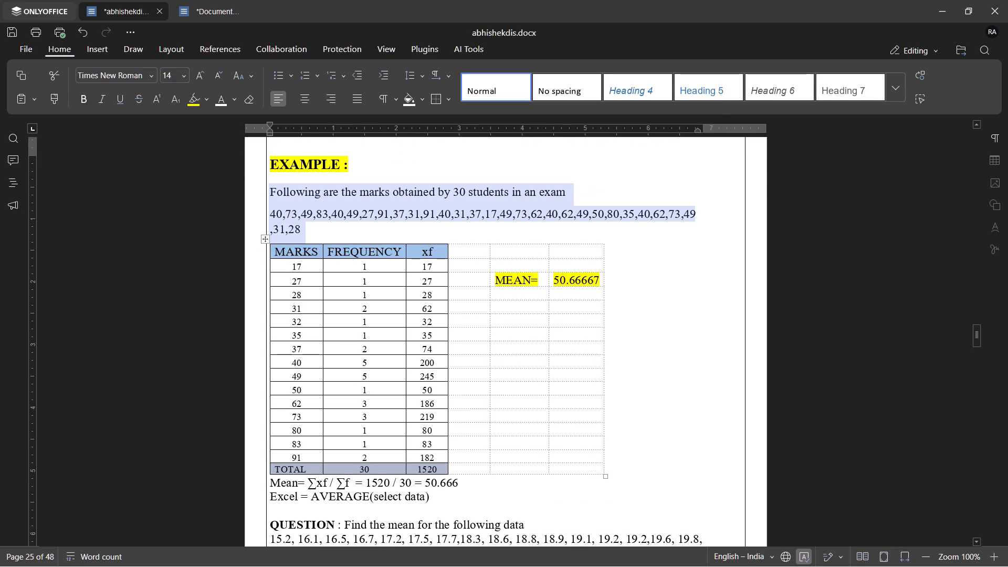
click(311, 239)
scroll(311, 239, down, 2)
scroll(311, 239, up, 1)
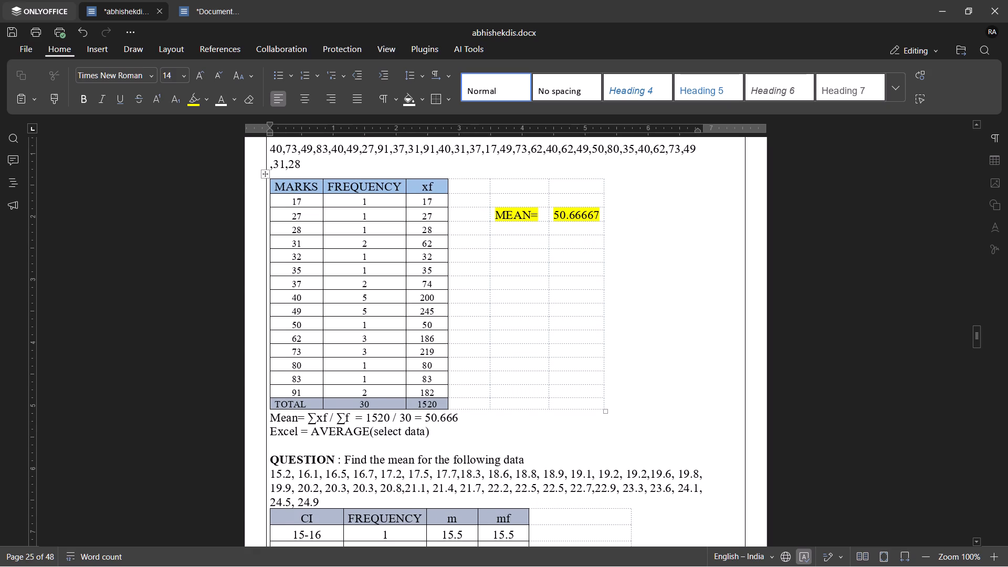
click(592, 283)
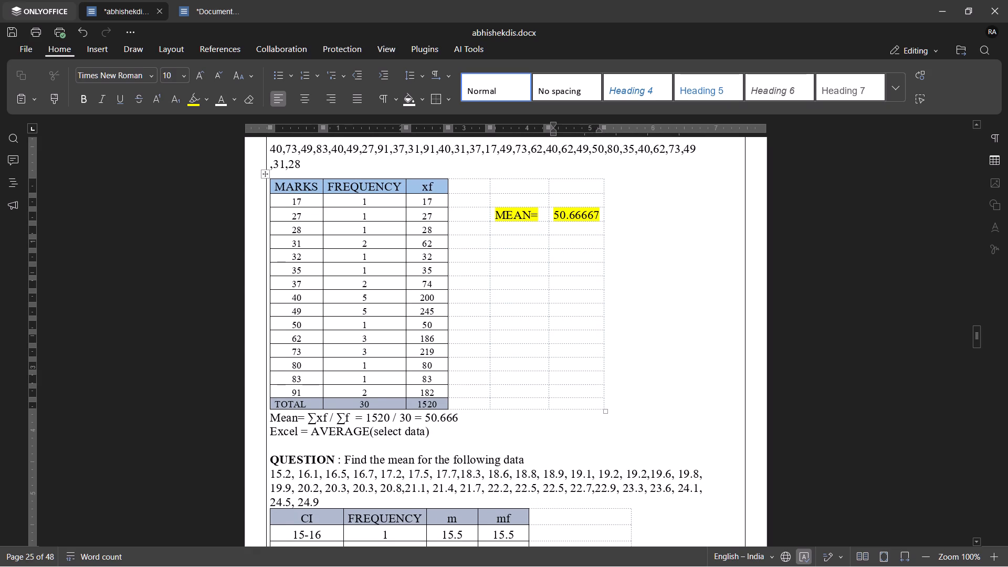
click(621, 285)
Apply the Normal style with font size 14 to the Mean and Excel formula lines below the marks table.
scroll(621, 285, down, 3)
scroll(621, 285, up, 1)
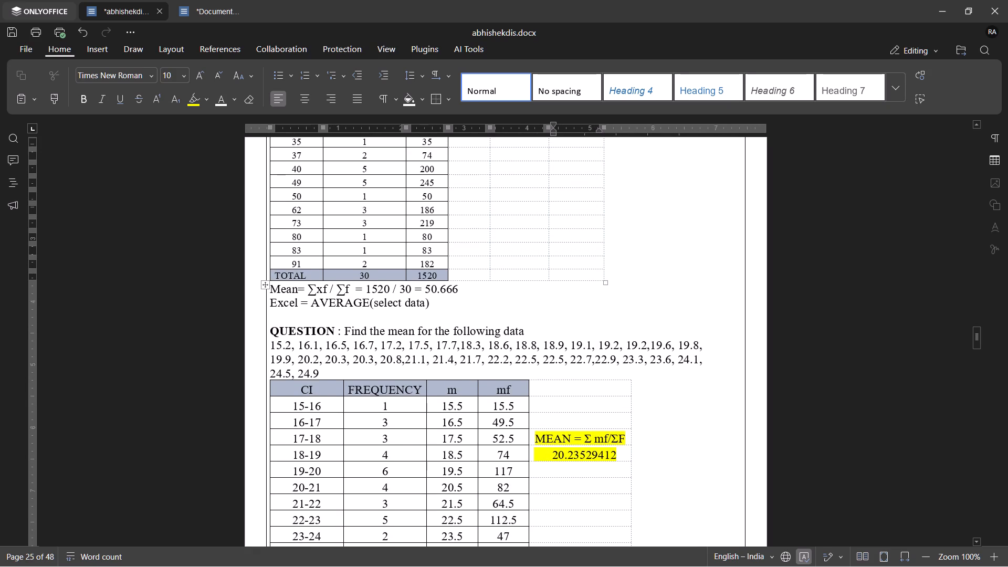
drag(460, 310, 277, 296)
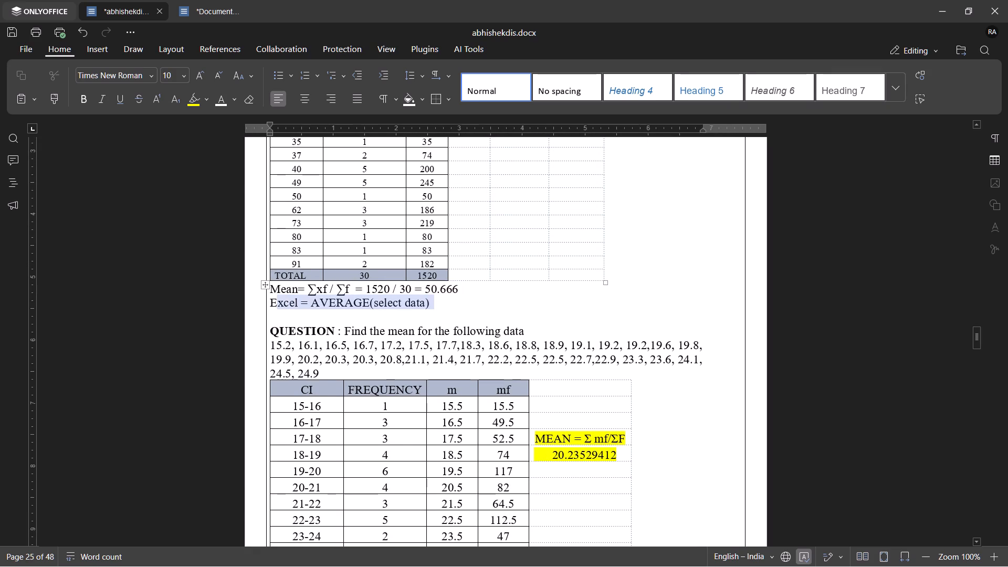
drag(277, 296, 271, 293)
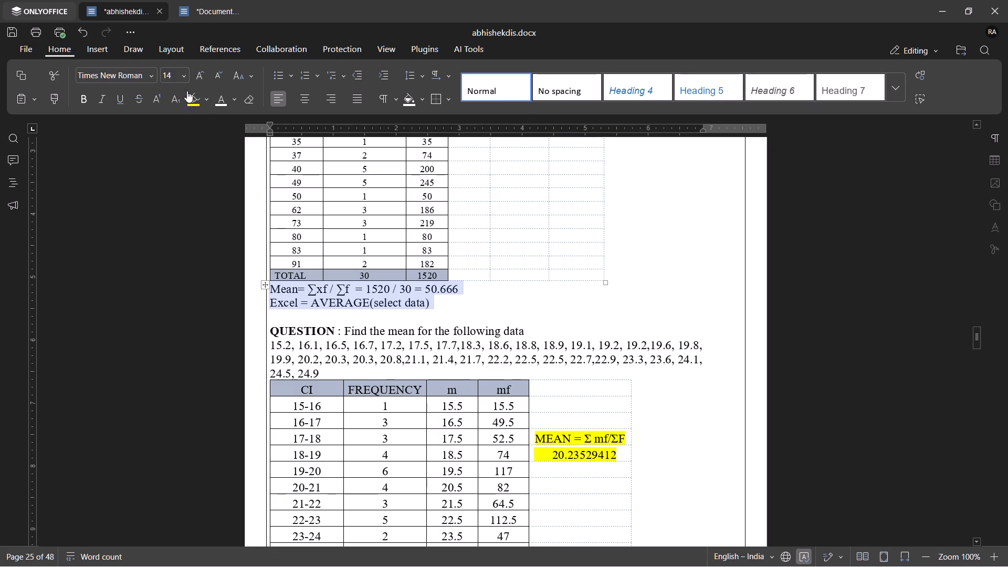
click(470, 91)
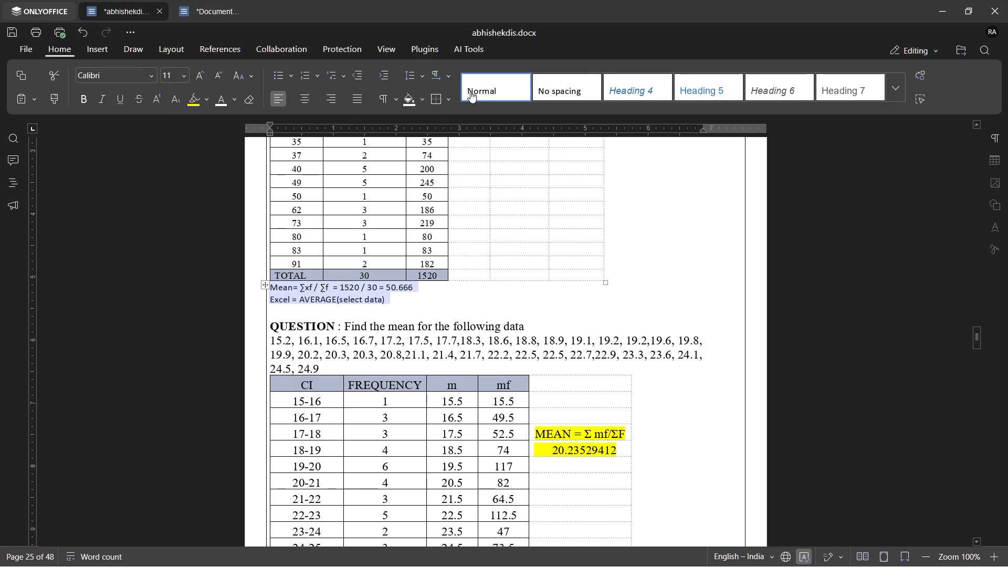
click(470, 91)
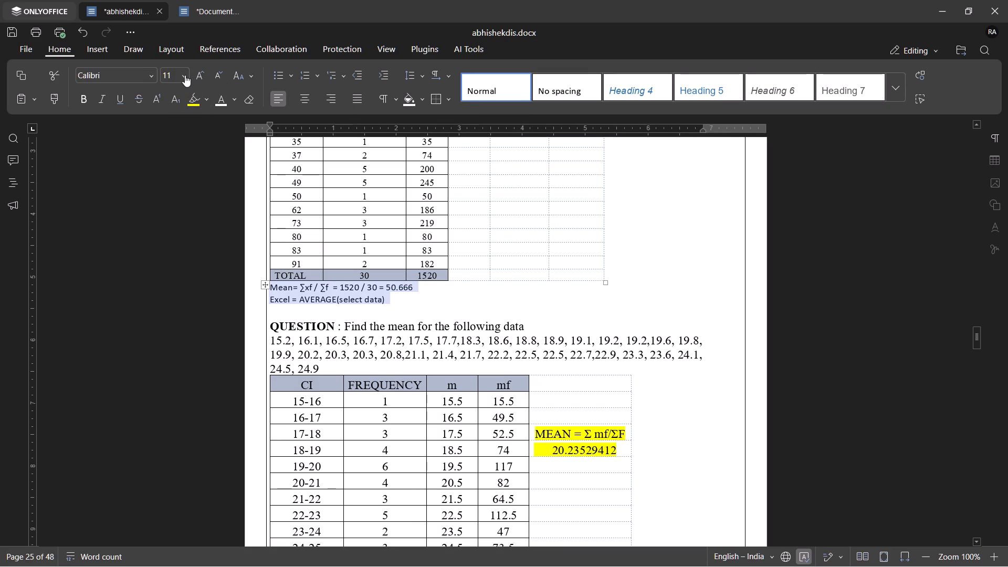
click(185, 75)
click(186, 183)
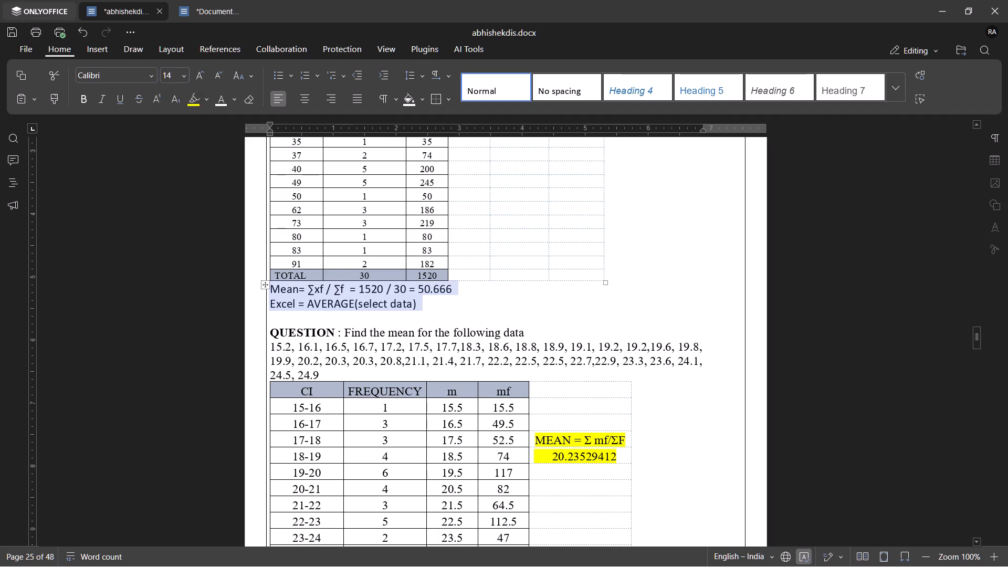
click(573, 269)
click(631, 258)
Examine both mean examples and the class-interval table's page break before the MEDIAN heading.
scroll(631, 258, down, 4)
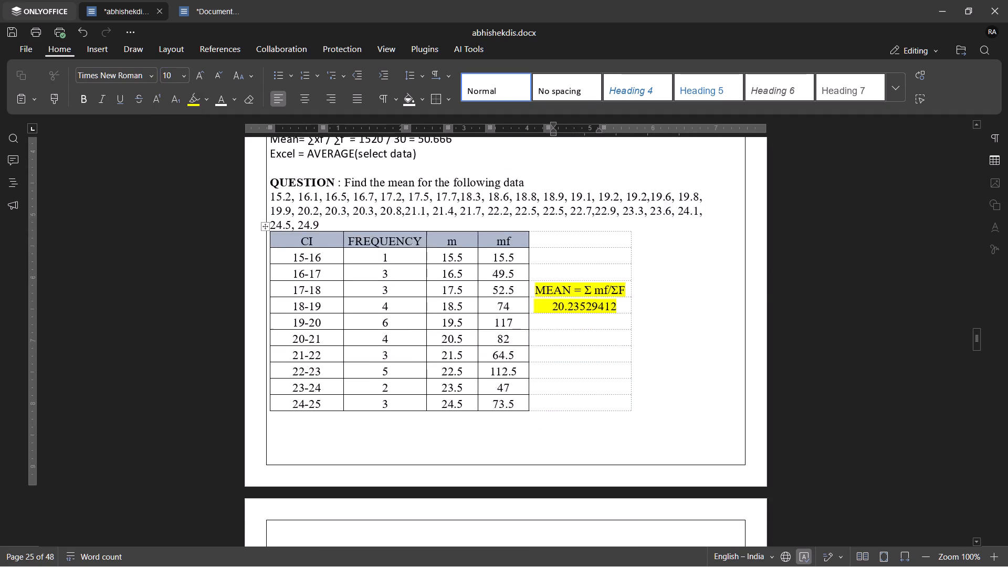
scroll(631, 258, up, 4)
scroll(631, 258, down, 4)
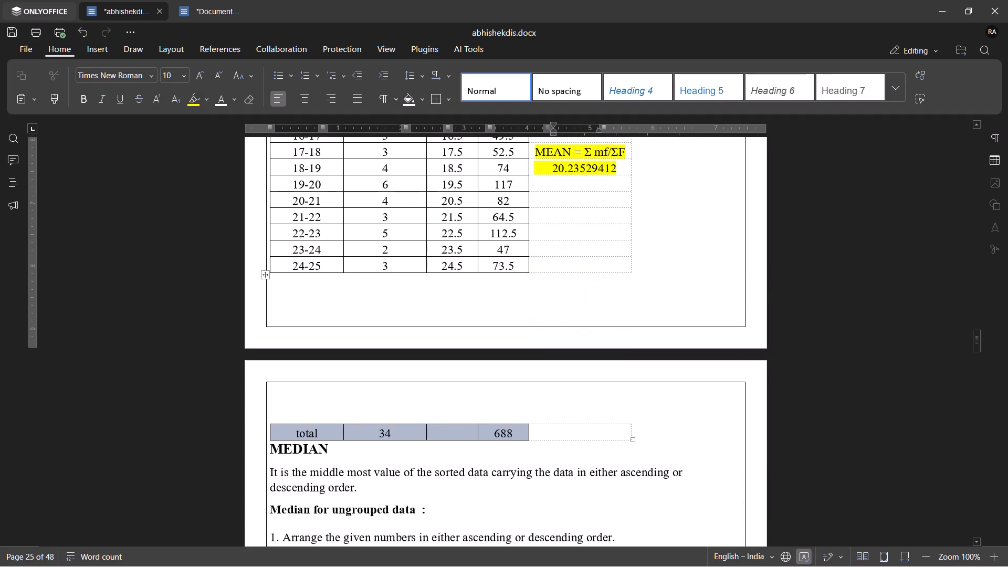
scroll(631, 258, down, 1)
scroll(631, 258, up, 3)
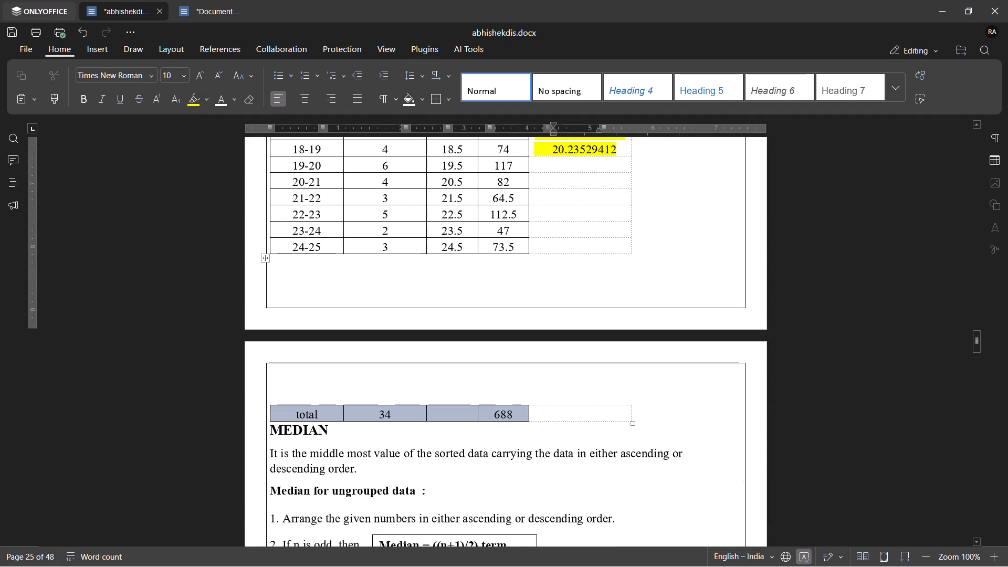
scroll(516, 271, down, 3)
scroll(484, 277, up, 6)
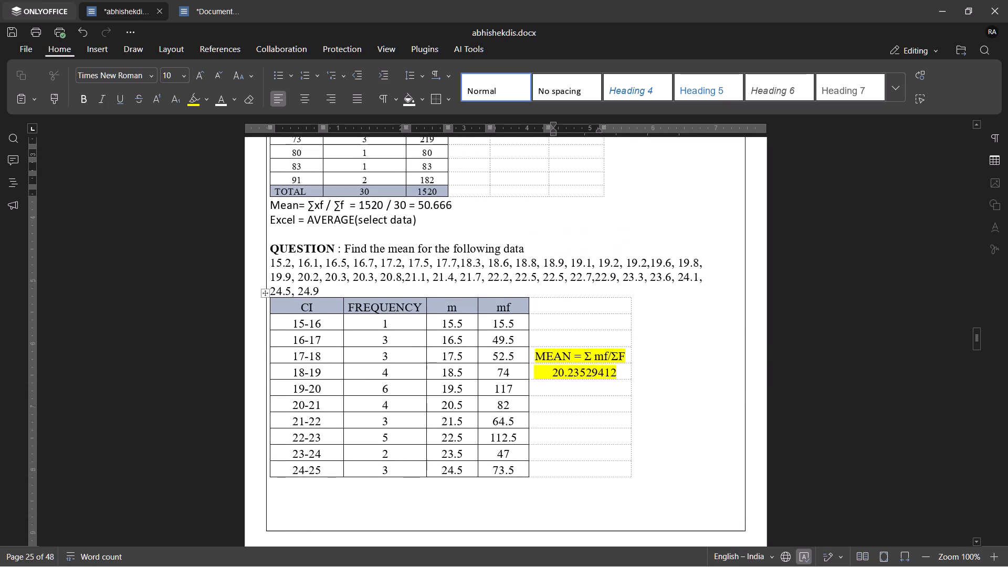
scroll(312, 262, up, 4)
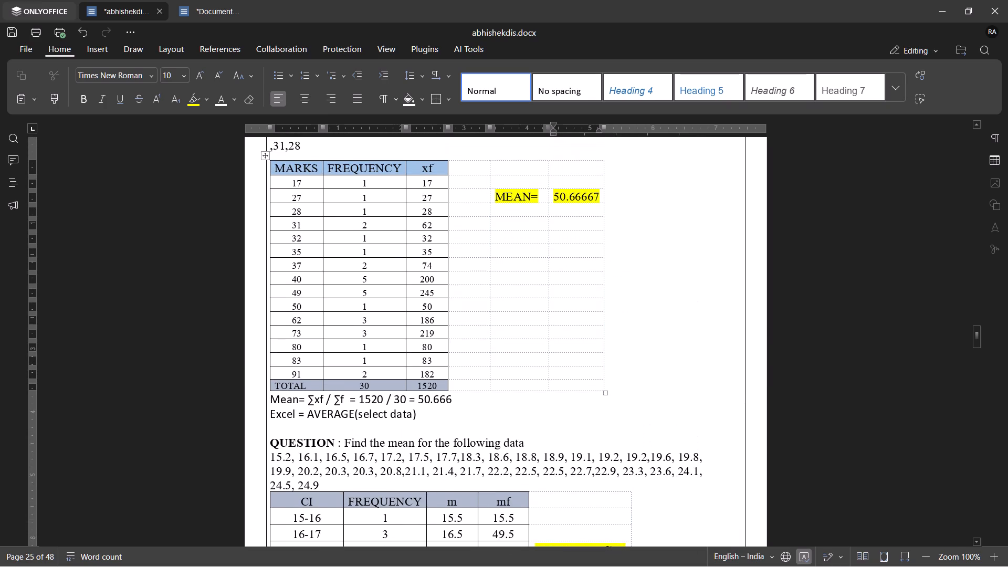
scroll(312, 262, up, 2)
scroll(312, 262, down, 4)
scroll(312, 262, up, 1)
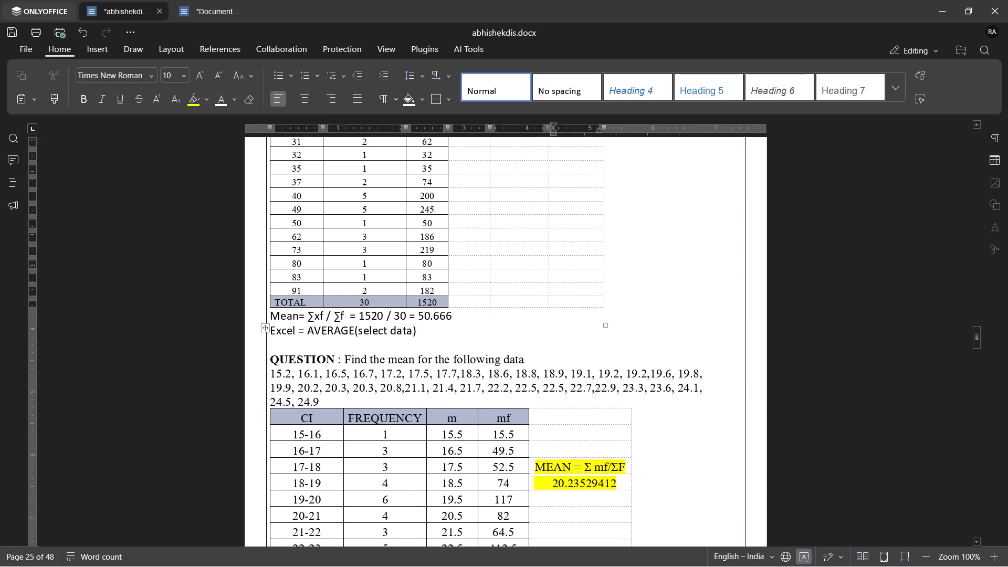
Number the label above the 30 students' marks as EXAMPLE 1.
scroll(312, 262, up, 3)
click(346, 161)
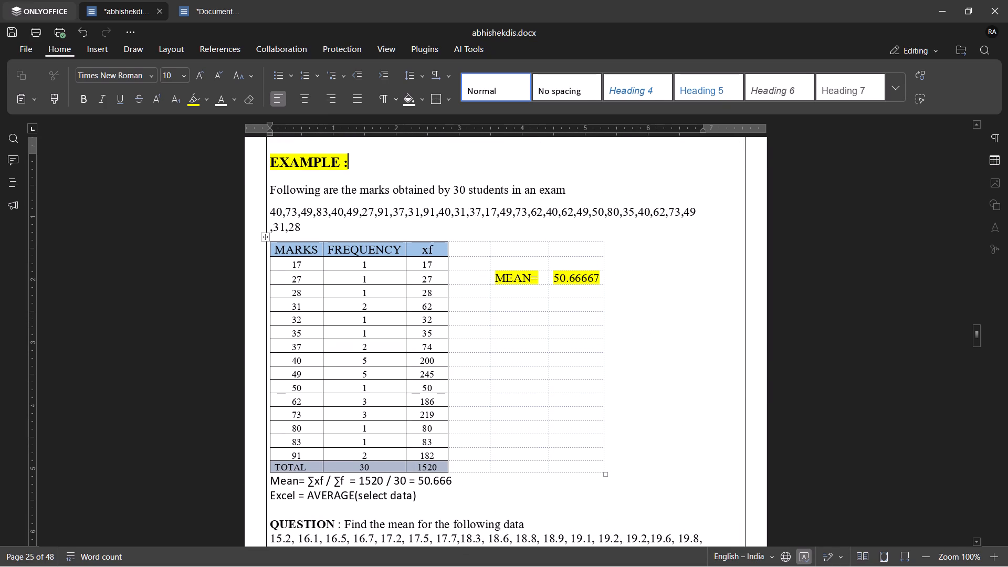
key(Left)
key(1)
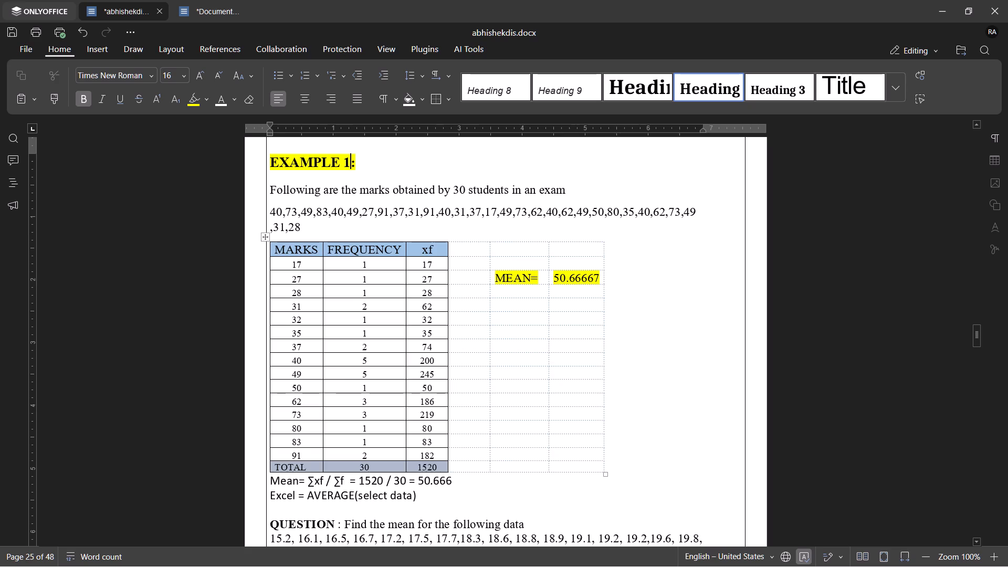
Replace the QUESTION label above the class-interval data with "EXAMPLE 2 :" on its own line.
scroll(336, 324, down, 5)
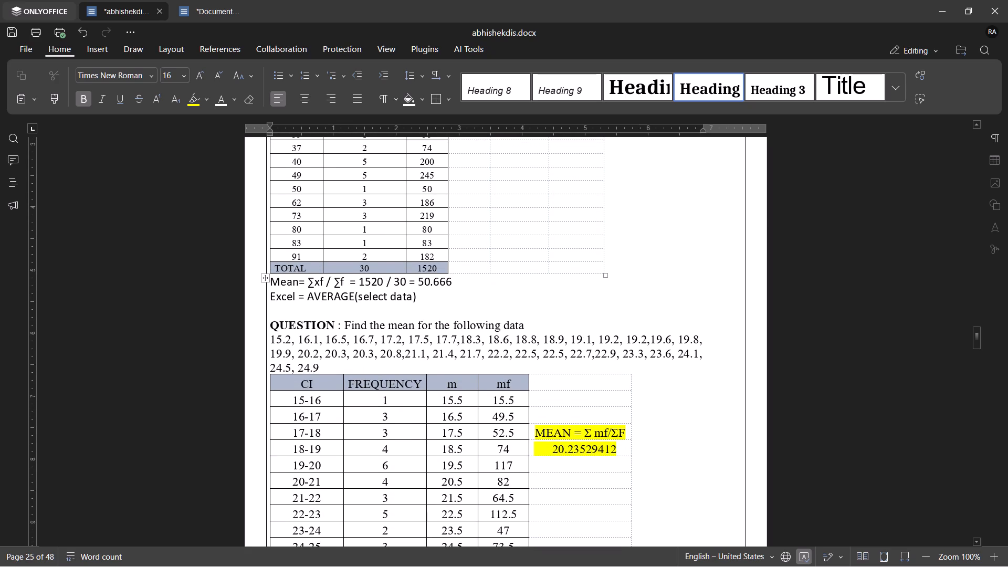
drag(341, 327, 271, 322)
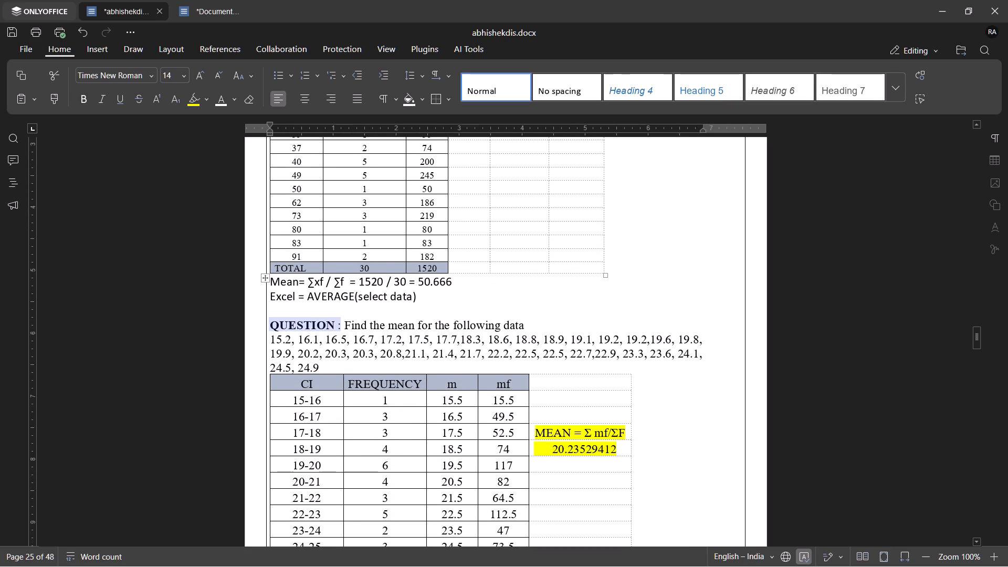
key(BackSpace)
text(EXAMPLE 2)
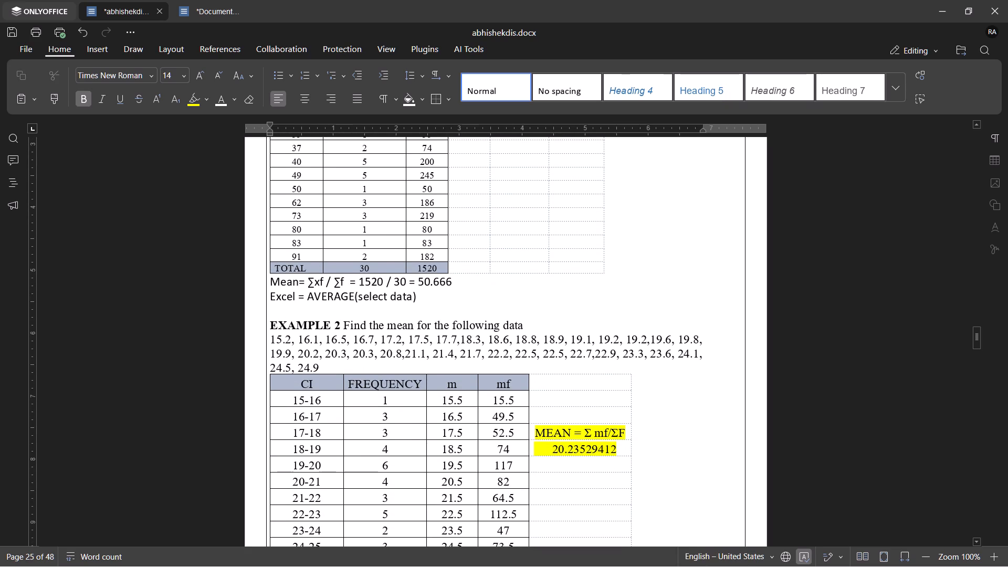
key(Return)
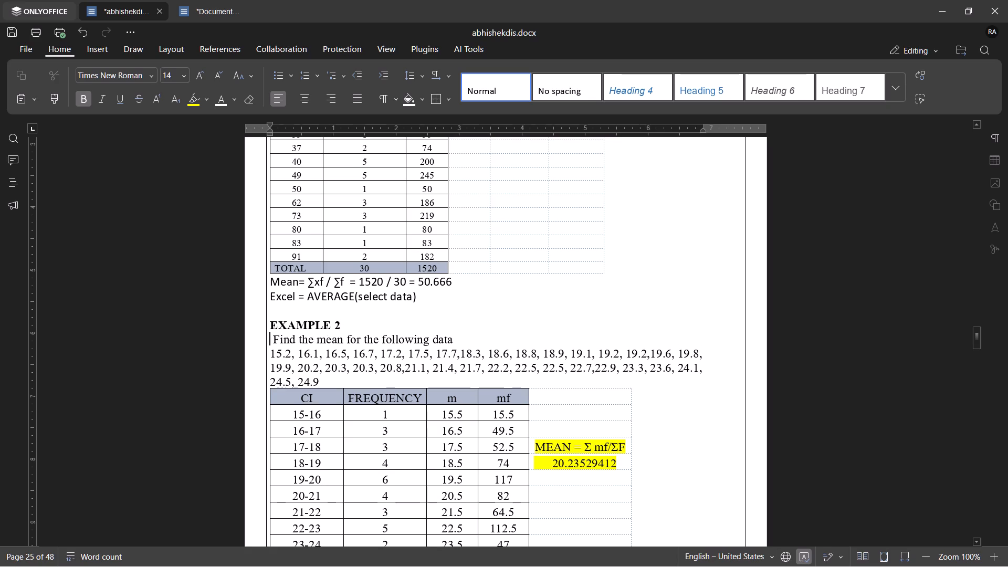
click(347, 325)
key(space)
text(:)
Highlight the EXAMPLE 2 label above the class-interval data in yellow.
drag(361, 332, 300, 325)
click(355, 317)
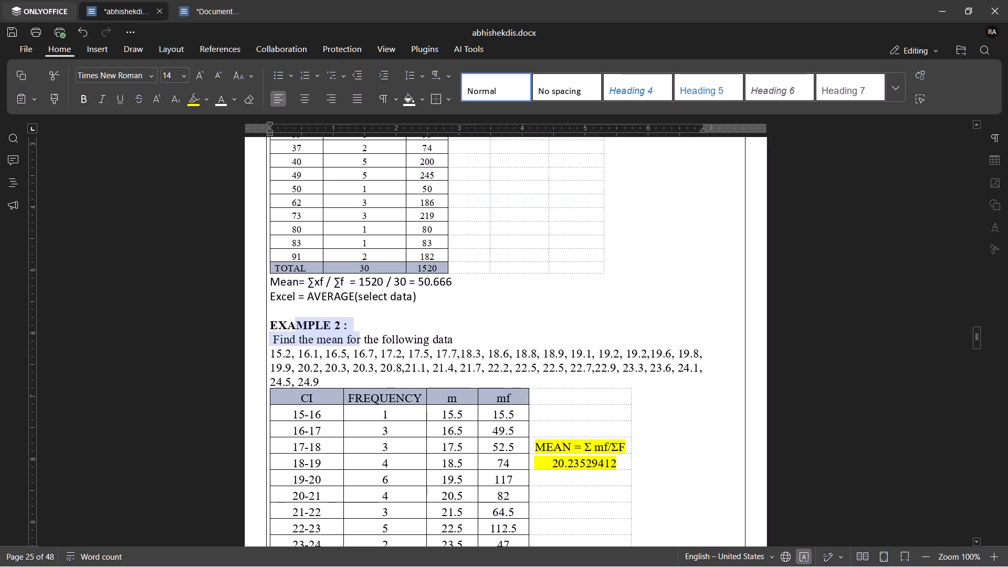
drag(356, 325, 270, 327)
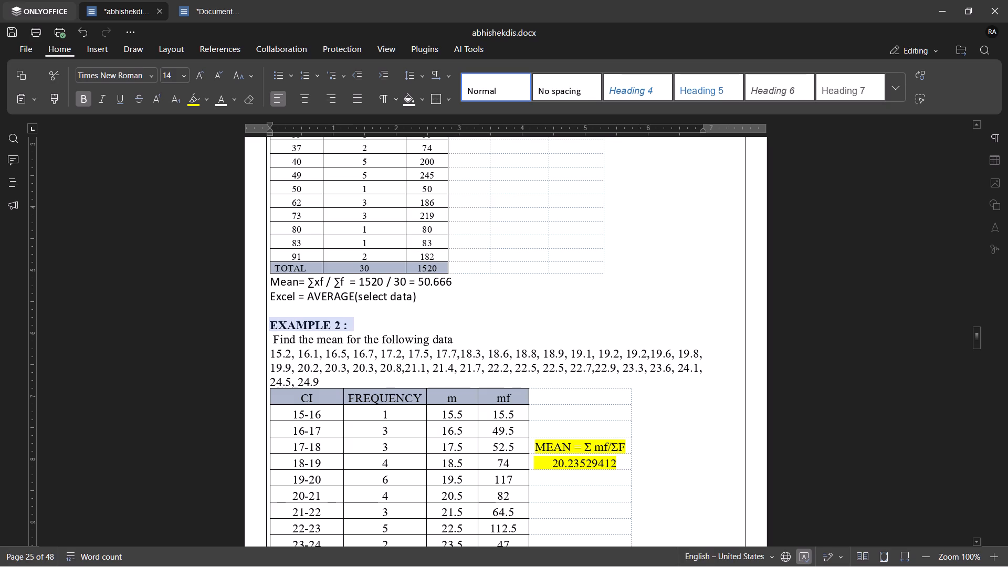
click(191, 100)
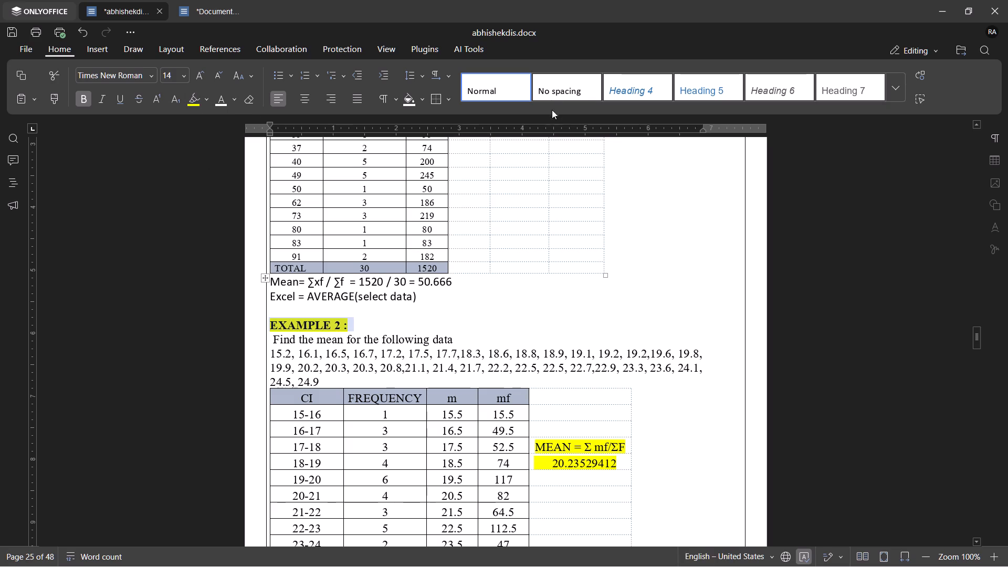
Apply the Heading 2 style, including its font and size, to the EXAMPLE 2 label.
click(894, 77)
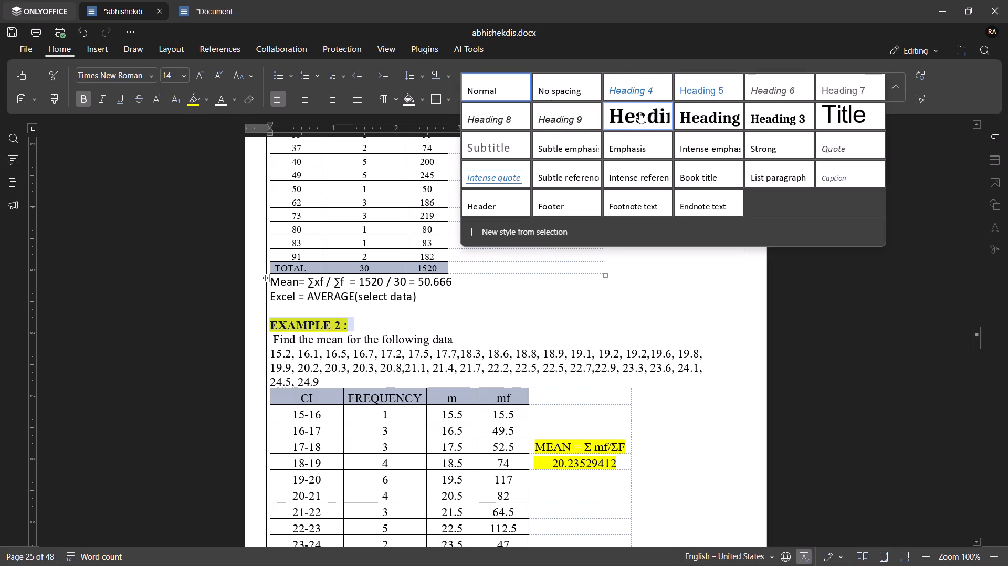
click(682, 117)
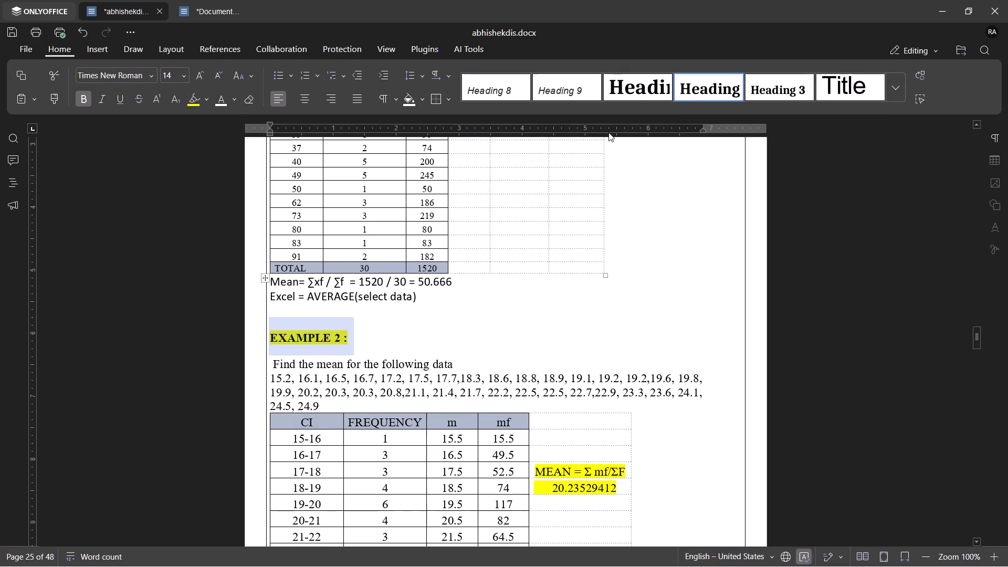
click(633, 97)
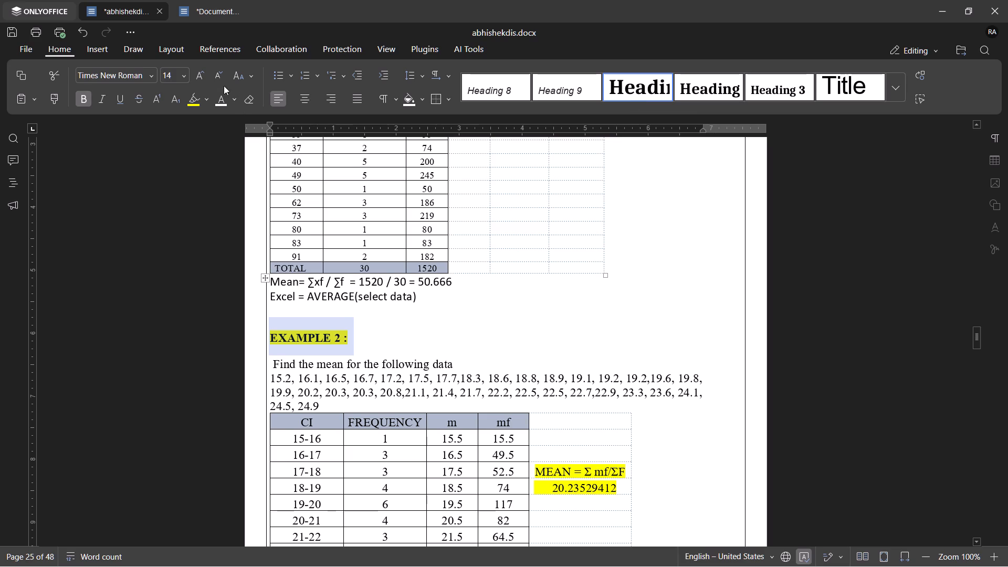
click(637, 90)
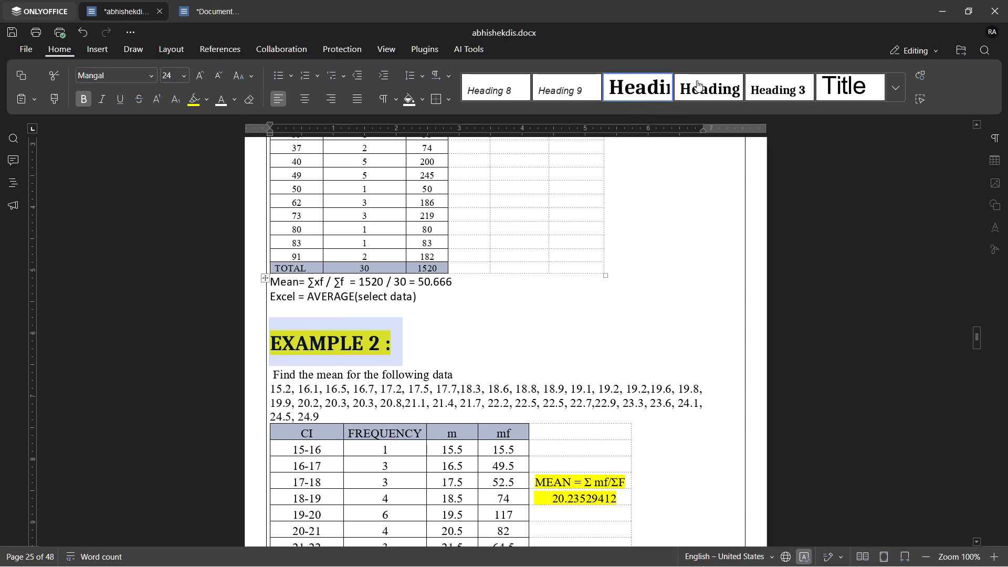
click(697, 80)
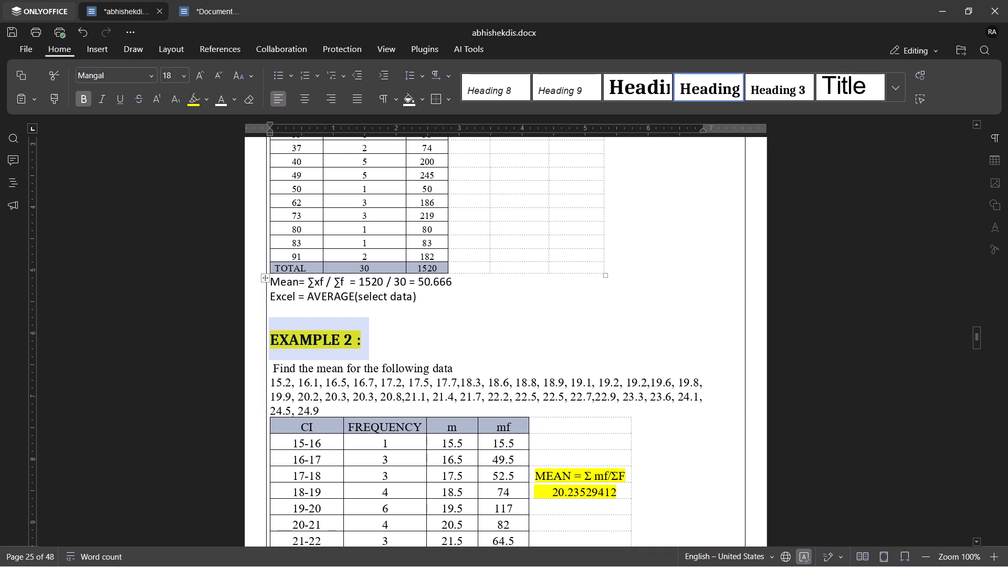
click(432, 311)
Examine the mean section from the 3.1 MEAN heading through both examples to the MEDIAN heading.
scroll(432, 311, up, 9)
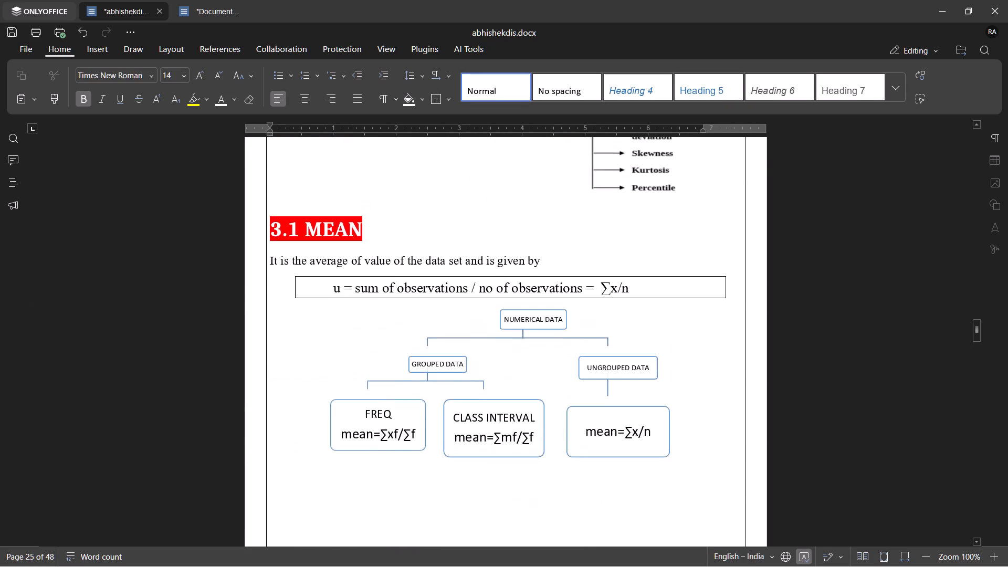
scroll(432, 311, down, 6)
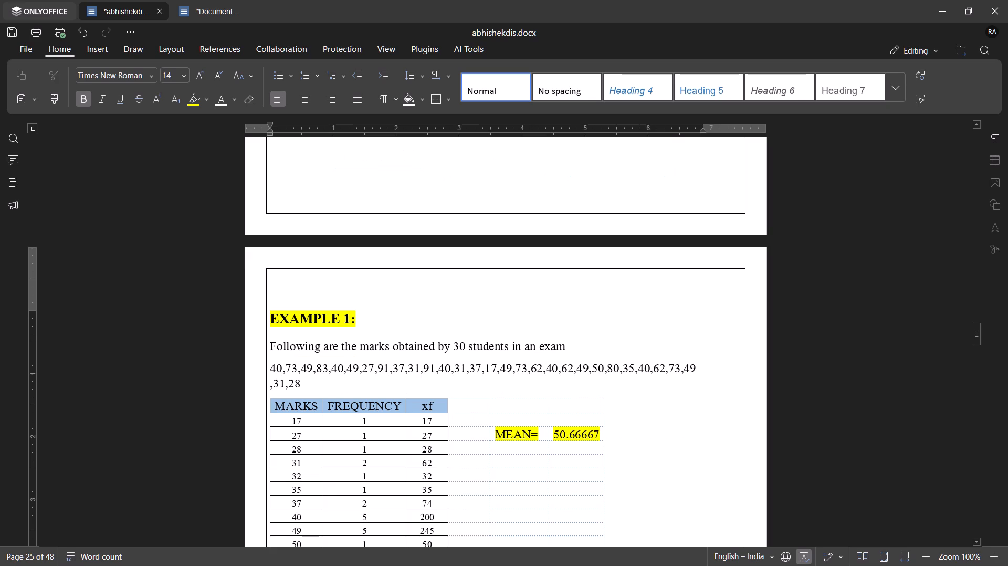
scroll(419, 334, down, 5)
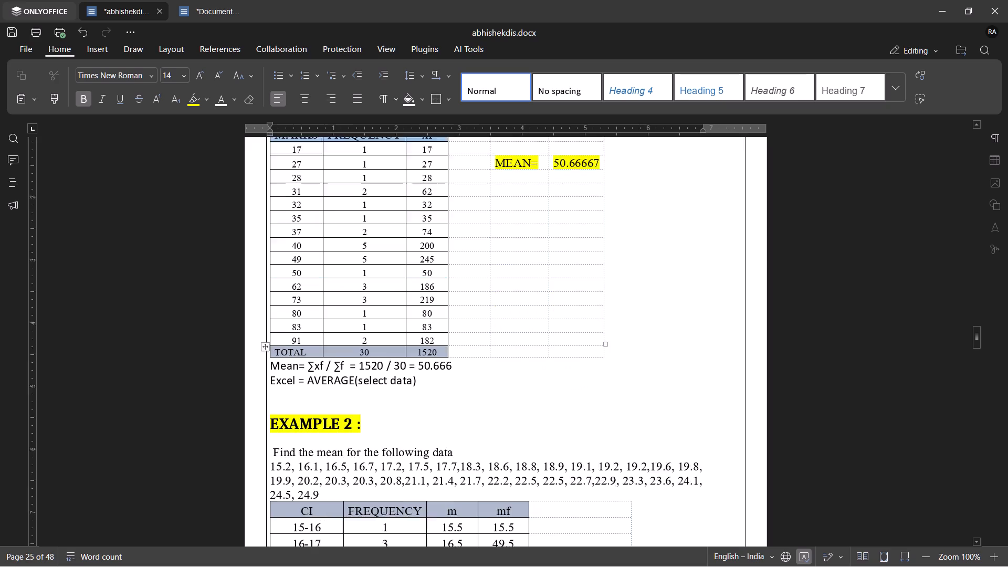
scroll(419, 334, down, 4)
scroll(419, 334, up, 2)
scroll(419, 334, down, 6)
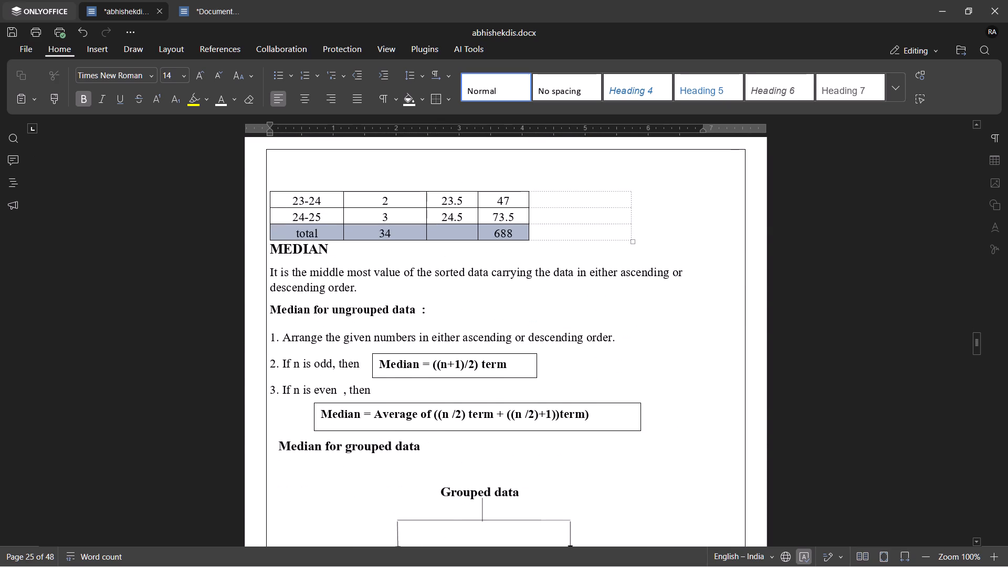
Slightly reduce the height of the class-interval table at its total row above the MEDIAN heading.
click(350, 251)
scroll(460, 253, up, 5)
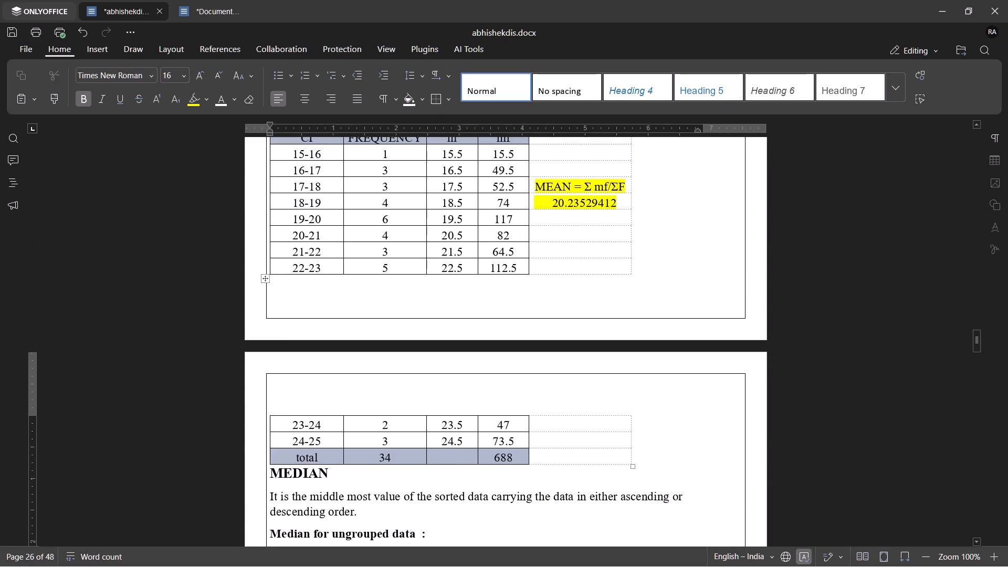
scroll(460, 253, up, 1)
click(415, 253)
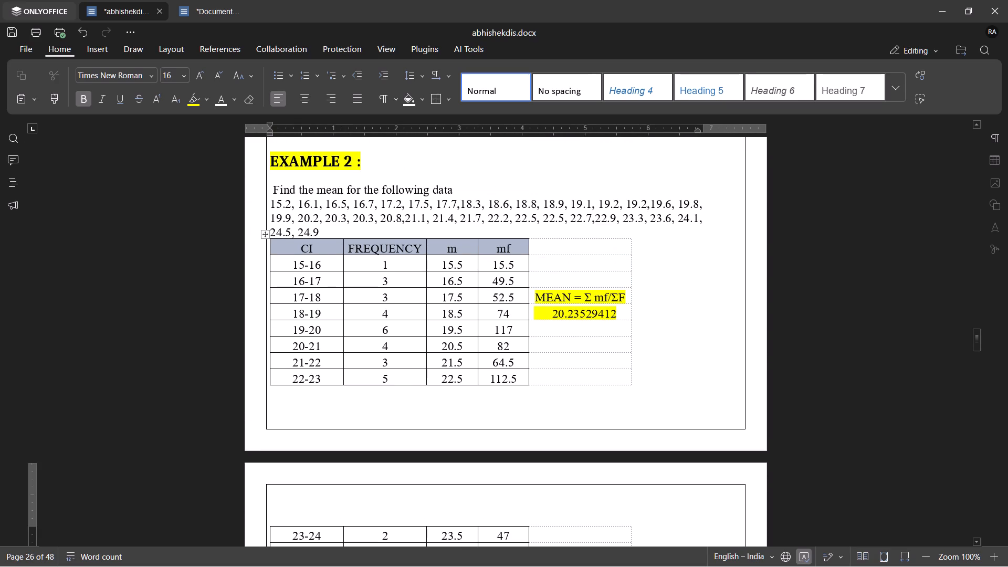
scroll(383, 392, down, 5)
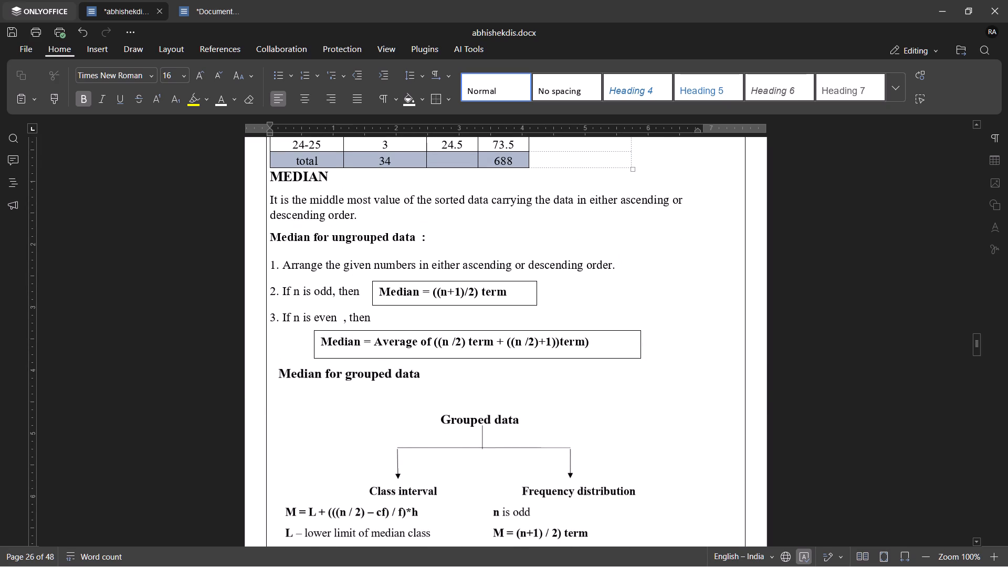
click(385, 160)
scroll(385, 160, up, 2)
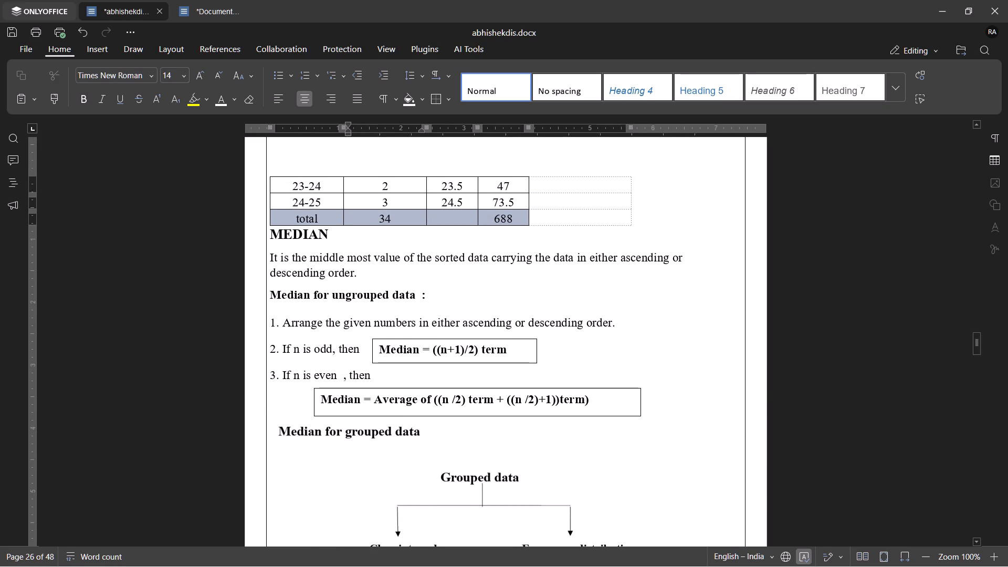
drag(632, 225, 644, 194)
Examine how the class-interval table breaks across the pages between EXAMPLE 2 and the MEDIAN heading.
scroll(644, 194, up, 1)
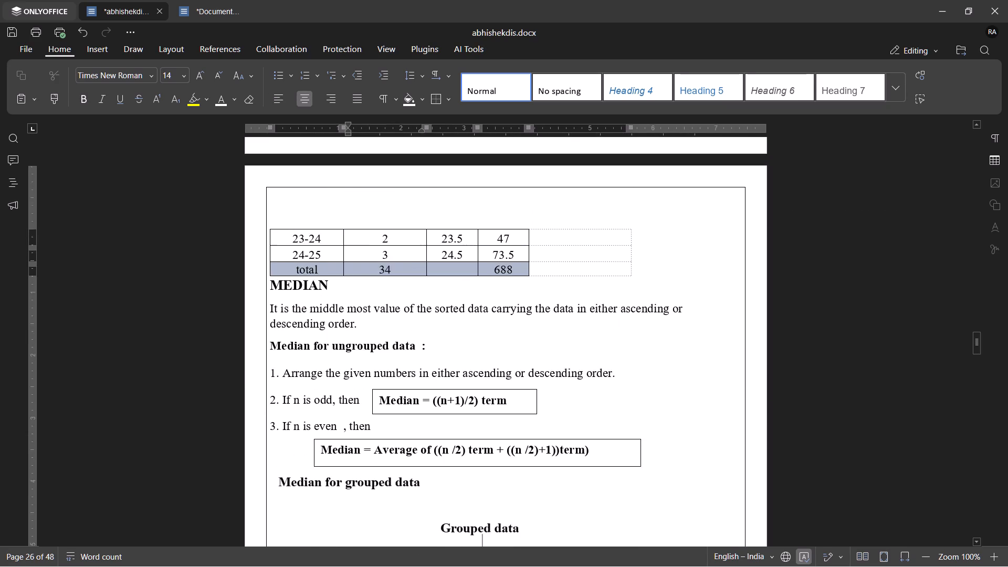
scroll(644, 194, up, 4)
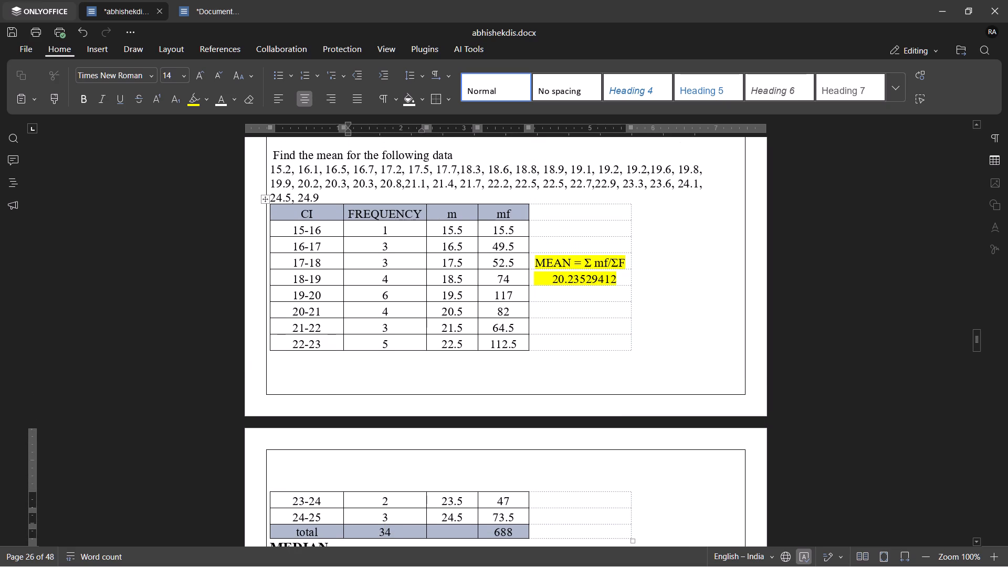
scroll(281, 213, up, 3)
scroll(281, 213, down, 1)
scroll(281, 213, up, 3)
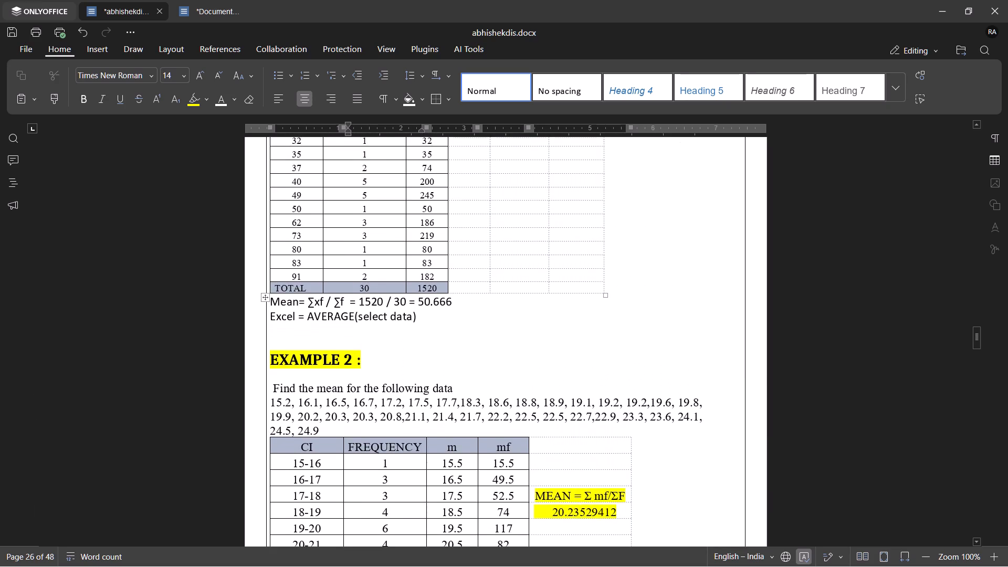
scroll(281, 213, up, 4)
scroll(281, 213, down, 11)
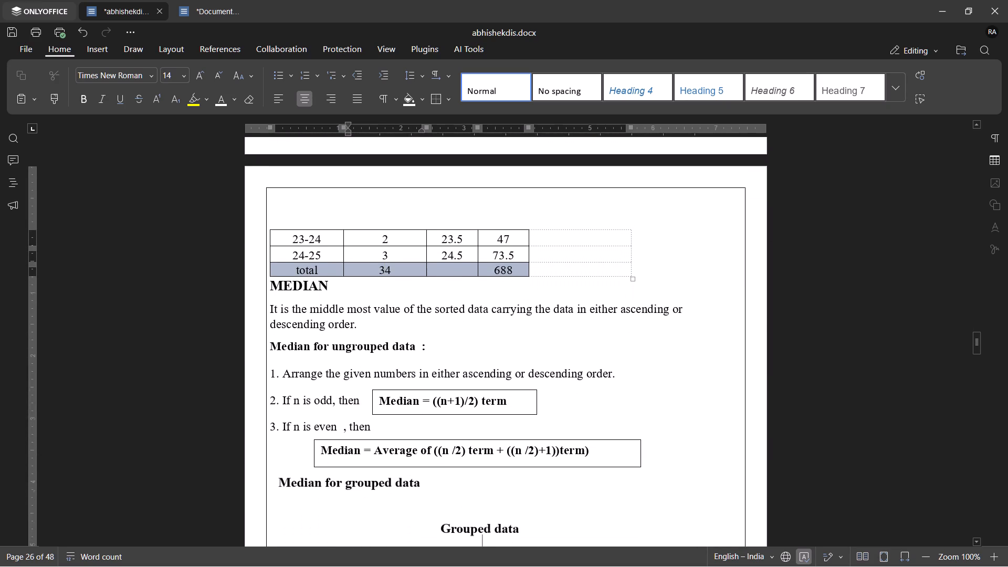
scroll(281, 213, down, 1)
Check Median's number in Document1.docx's contents list and prefix the MEDIAN heading in abhishekdis.docx with 3.2.
click(204, 9)
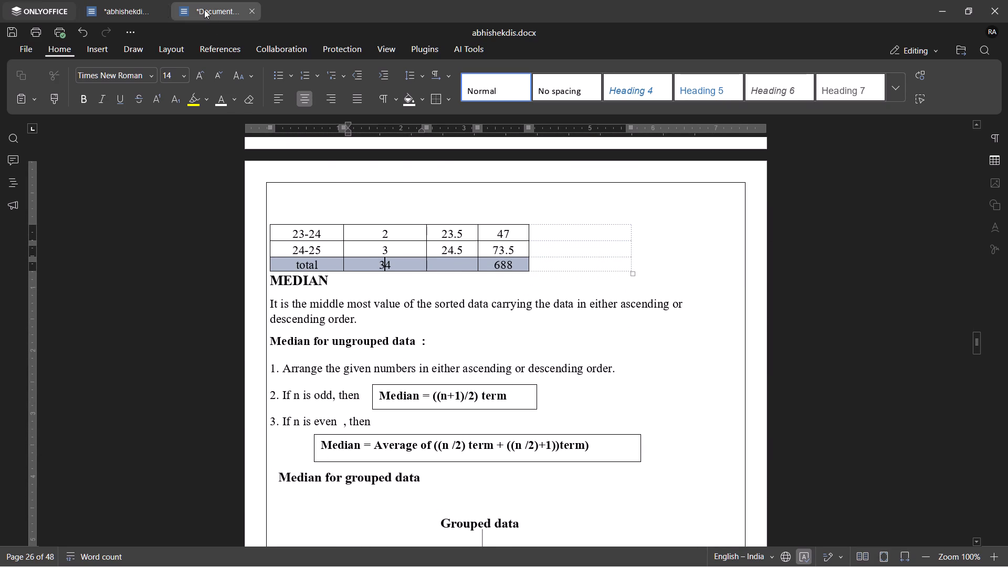
scroll(323, 327, down, 1)
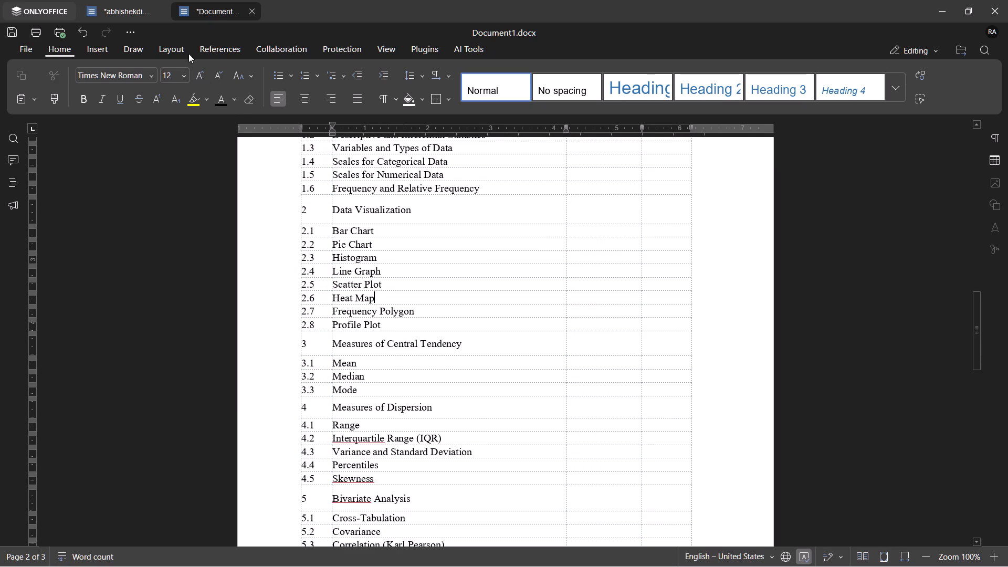
click(123, 14)
drag(349, 284, 285, 272)
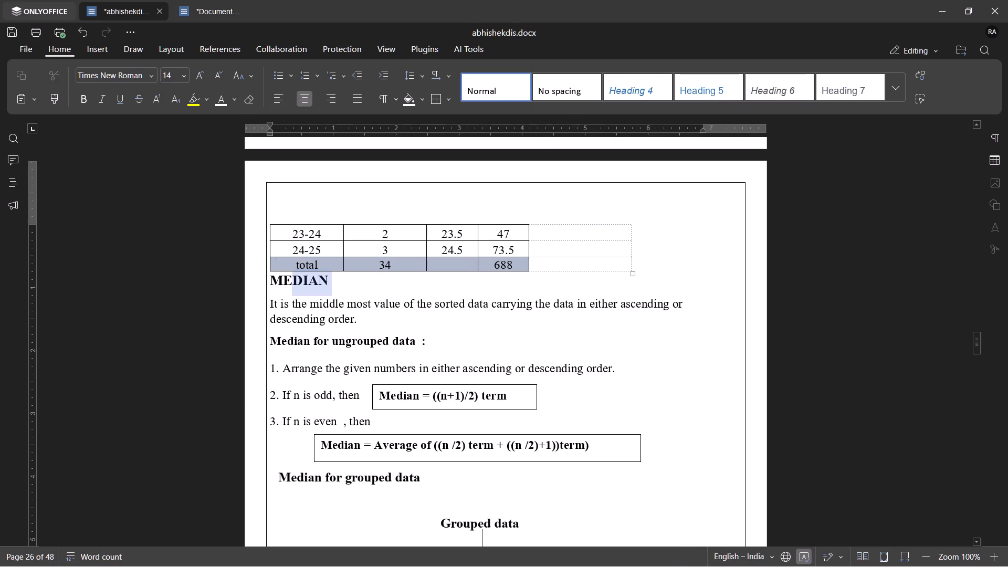
drag(285, 272, 255, 270)
click(356, 292)
drag(356, 292, 281, 278)
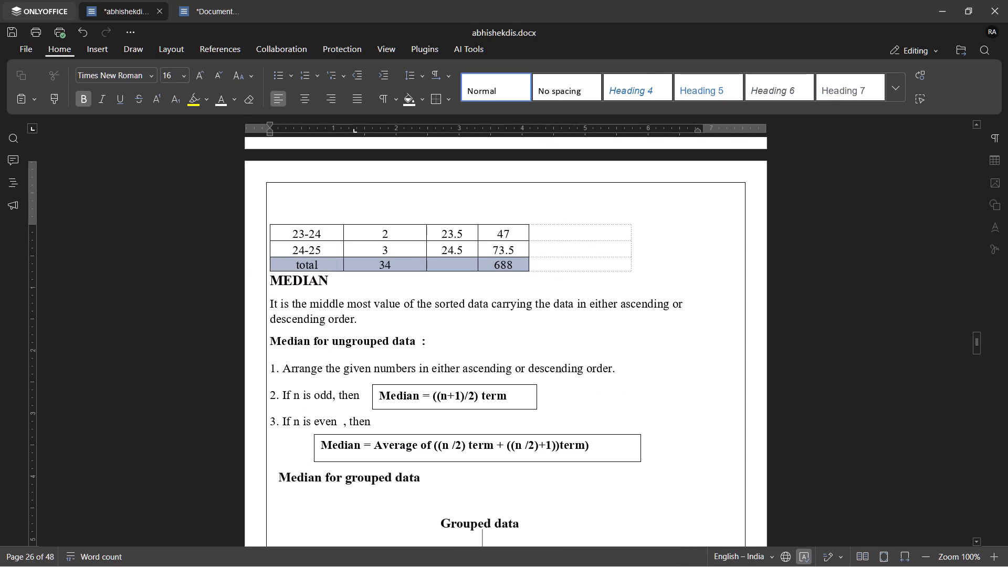
drag(281, 278, 276, 286)
drag(270, 283, 341, 286)
key(Left)
key(Left)
key(Left)
key(Left)
key(Left)
key(Left)
key(Left)
text(3.2)
key(space)
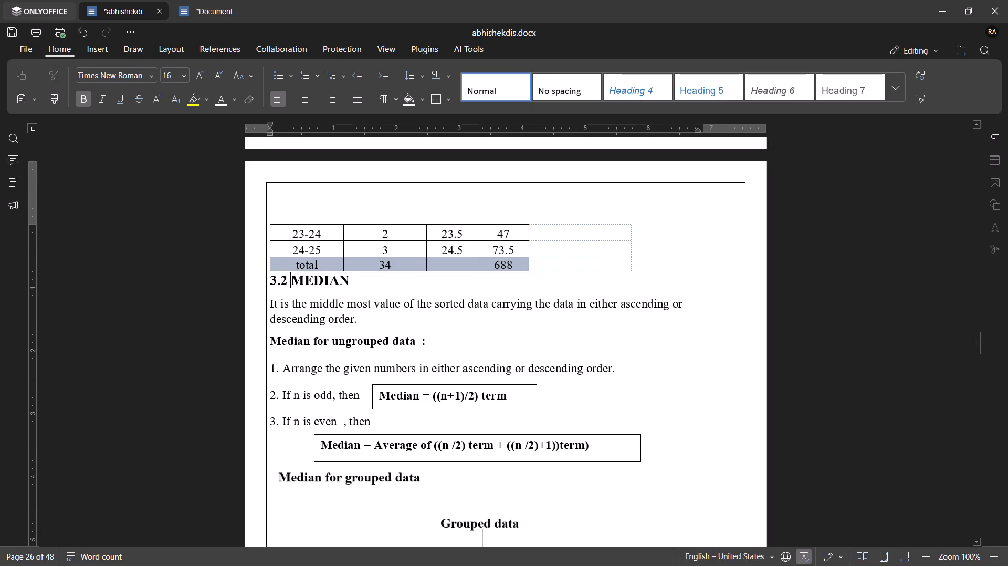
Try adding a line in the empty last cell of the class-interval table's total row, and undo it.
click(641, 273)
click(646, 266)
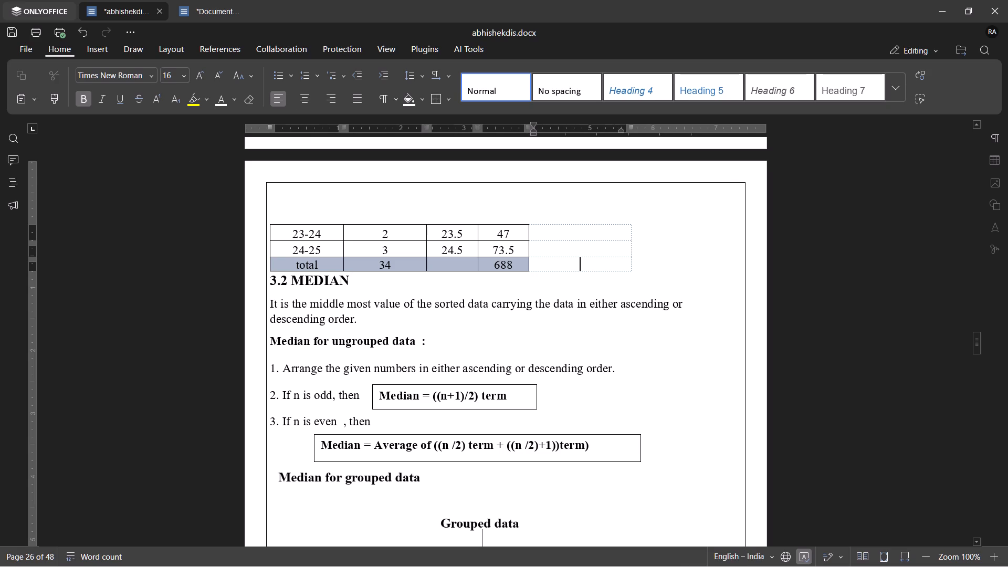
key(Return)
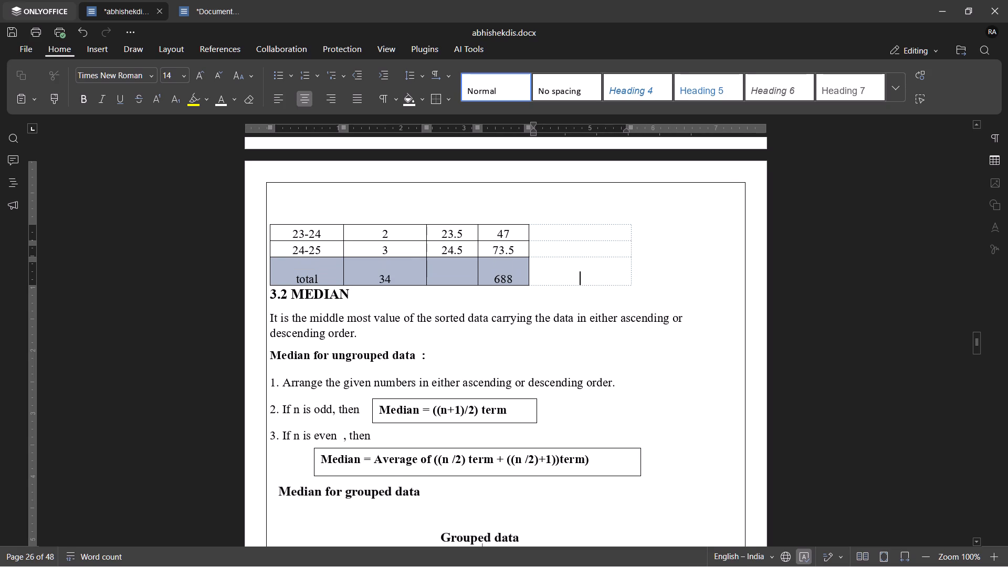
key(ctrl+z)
Insert a blank line between the class-interval table and the 3.2 MEDIAN heading.
click(655, 266)
click(690, 266)
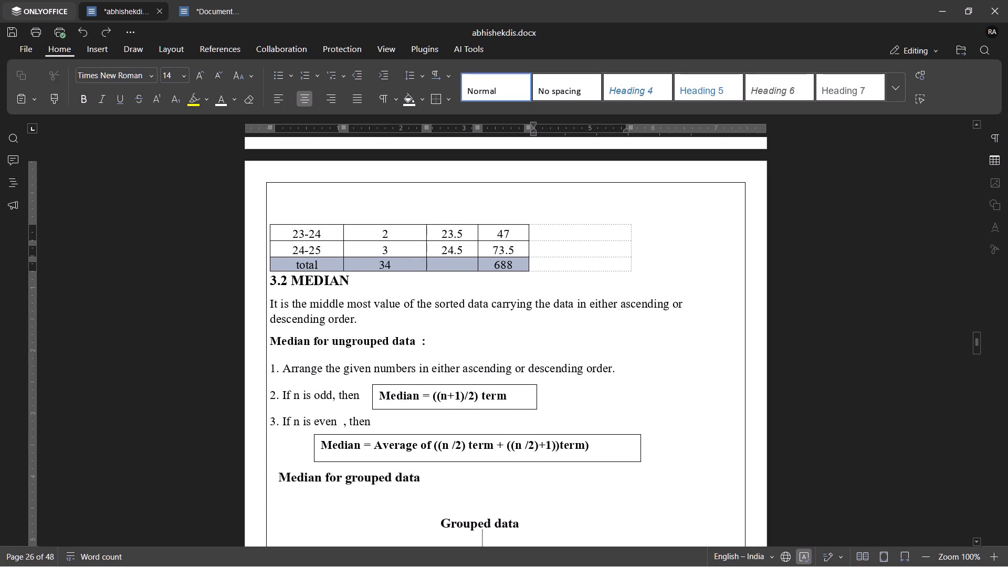
click(705, 278)
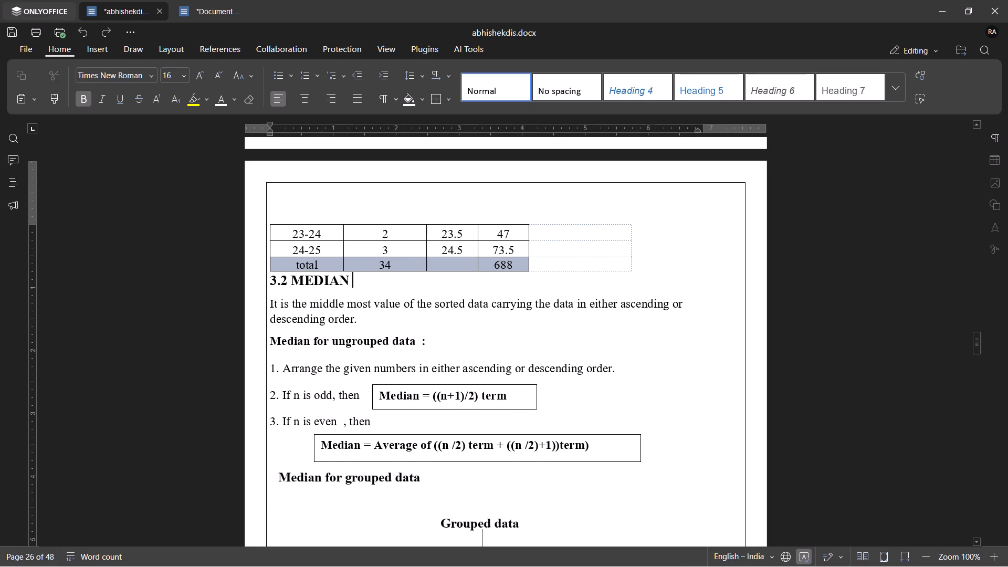
click(271, 283)
key(Return)
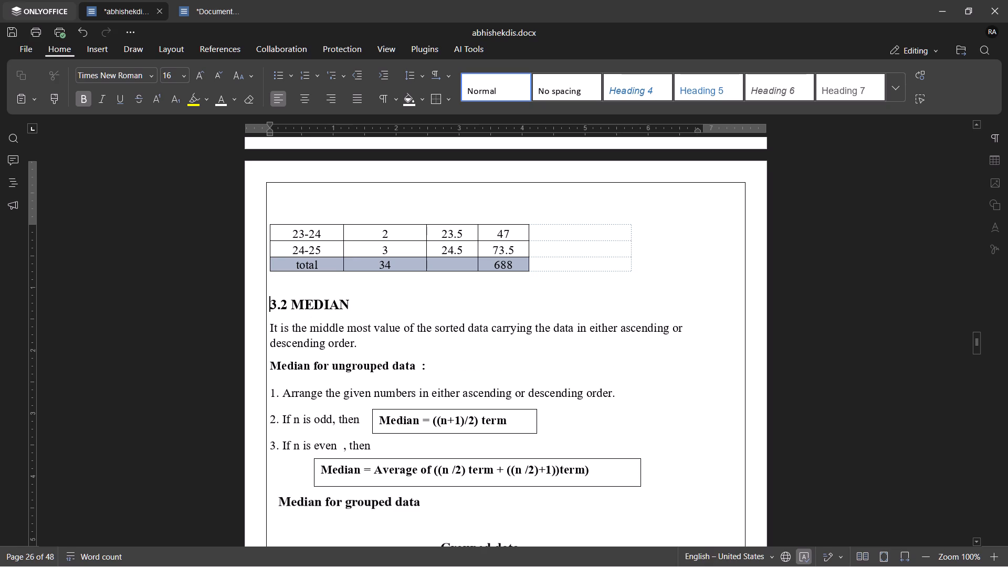
Apply the Heading 1 style to the 3.2 MEDIAN heading line only.
drag(354, 301, 248, 296)
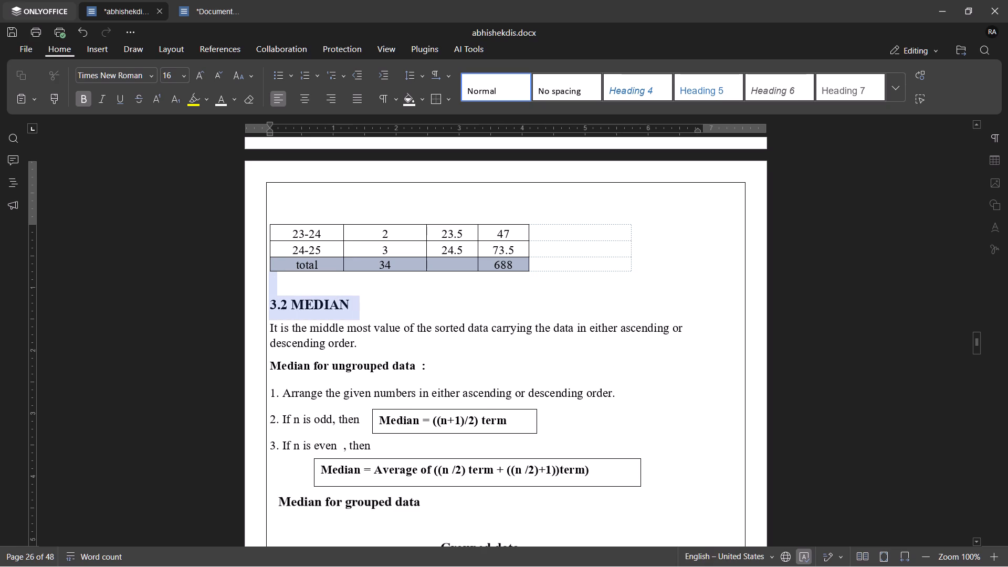
drag(248, 296, 264, 303)
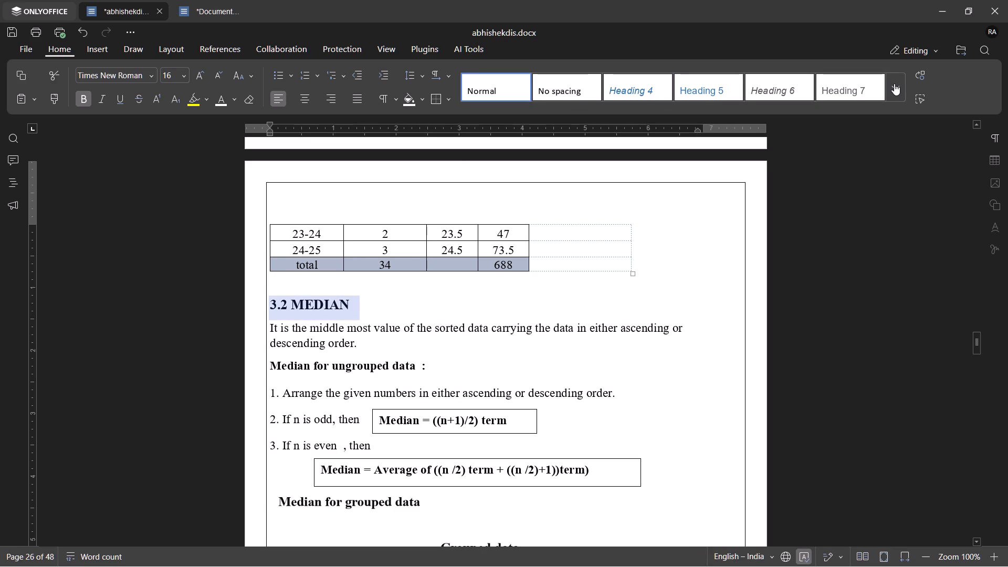
click(894, 83)
click(646, 110)
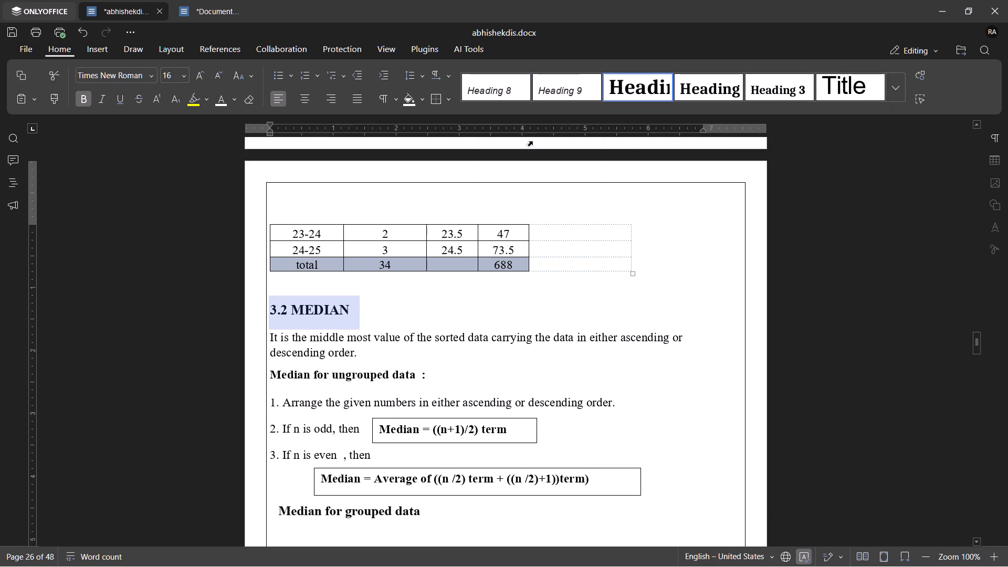
Format the 3.2 MEDIAN heading with font size 22, a red highlight and white text.
click(186, 75)
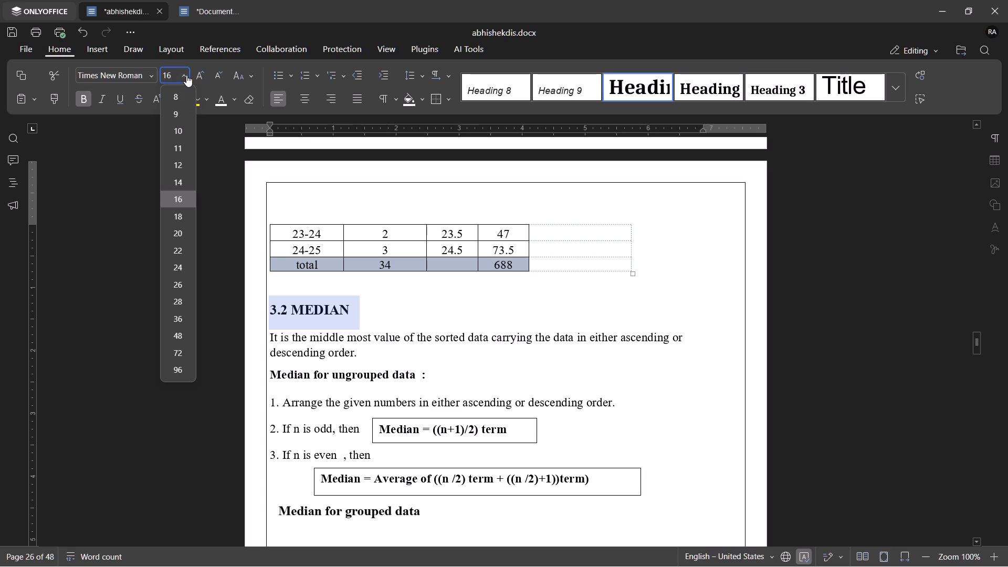
click(181, 231)
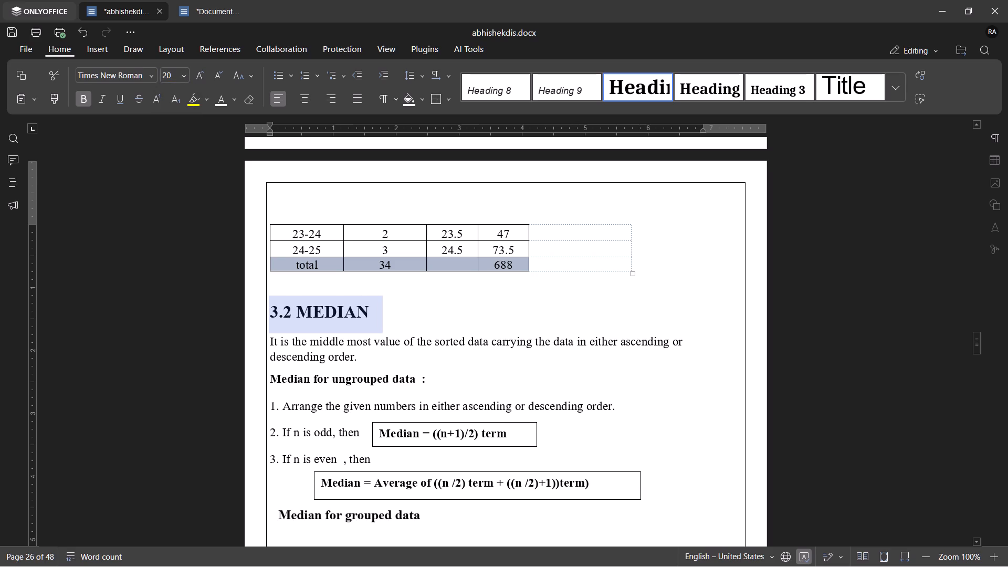
click(205, 100)
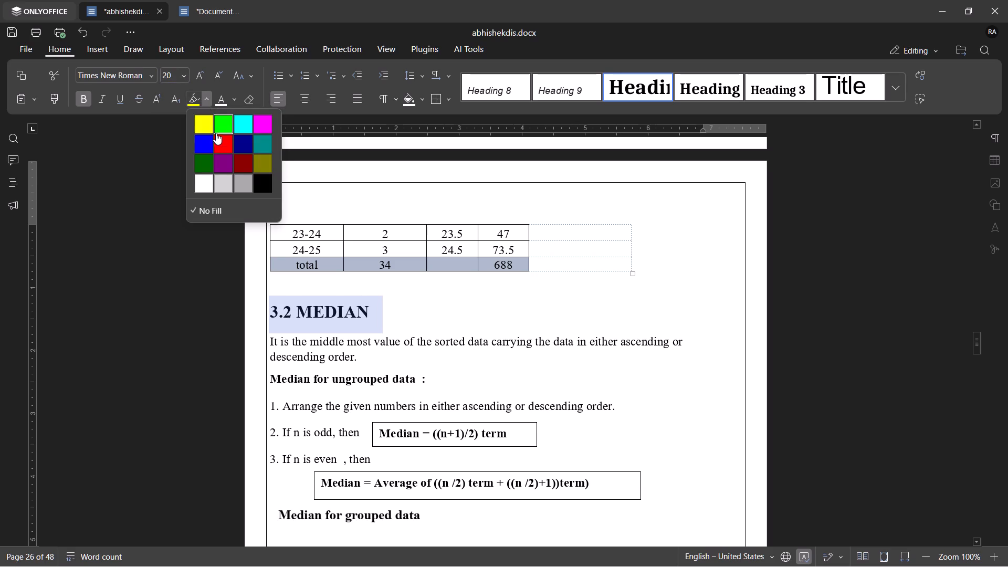
click(222, 141)
click(222, 96)
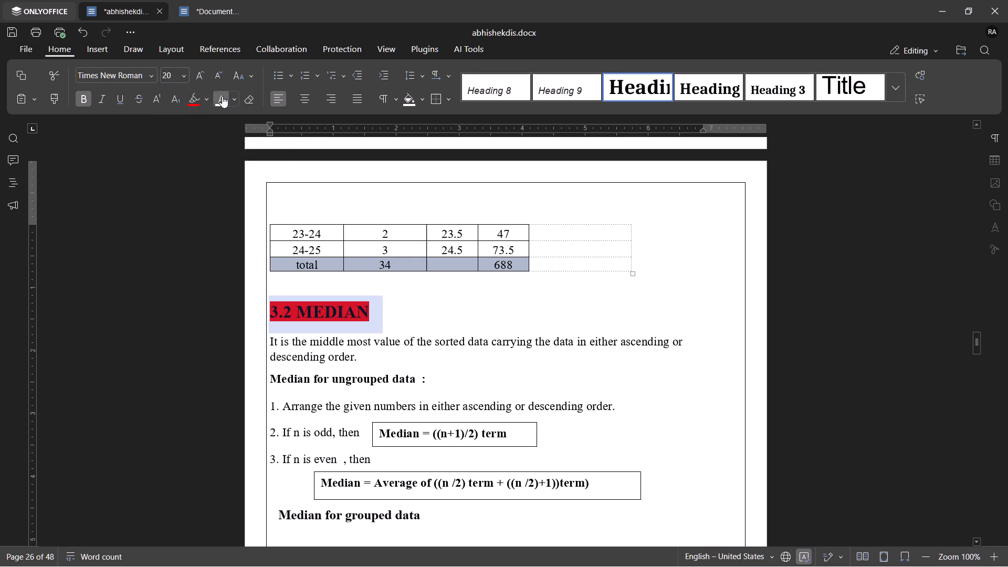
click(181, 73)
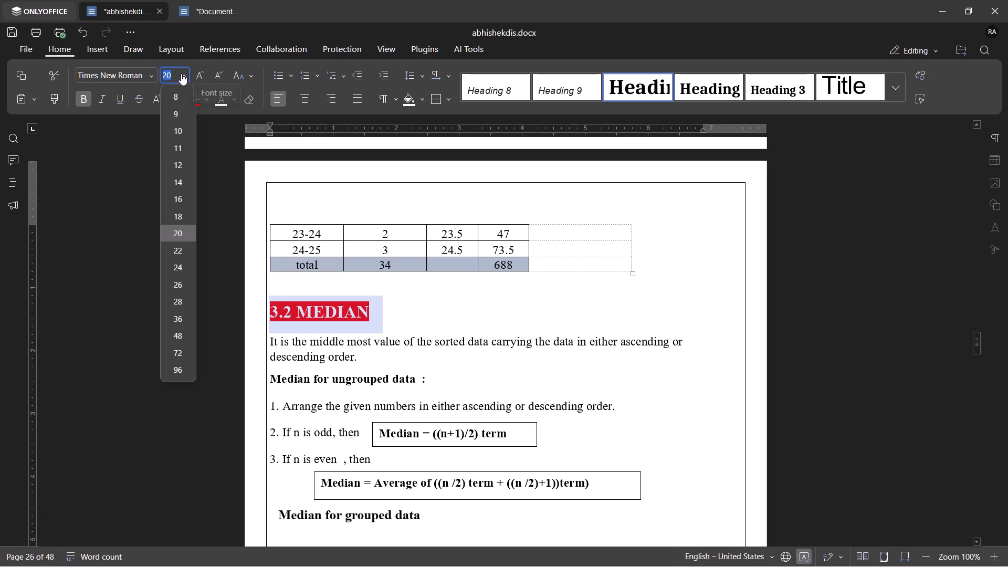
click(173, 248)
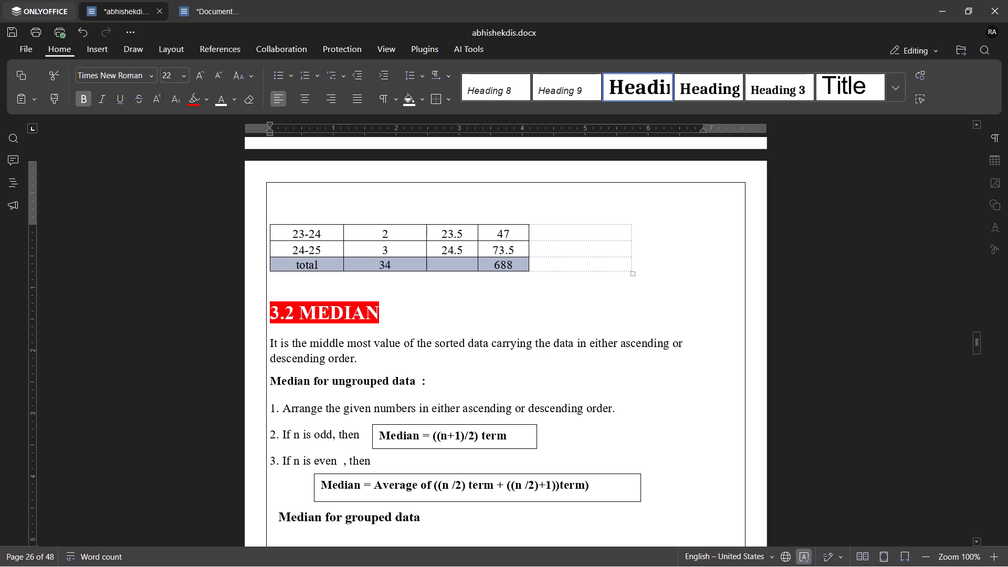
click(412, 305)
Compare the 3.2 MEDIAN heading with 3.1 MEAN and review the sections from Median through Mode and the questions to Measures of Variability/Dispersion.
scroll(412, 305, up, 13)
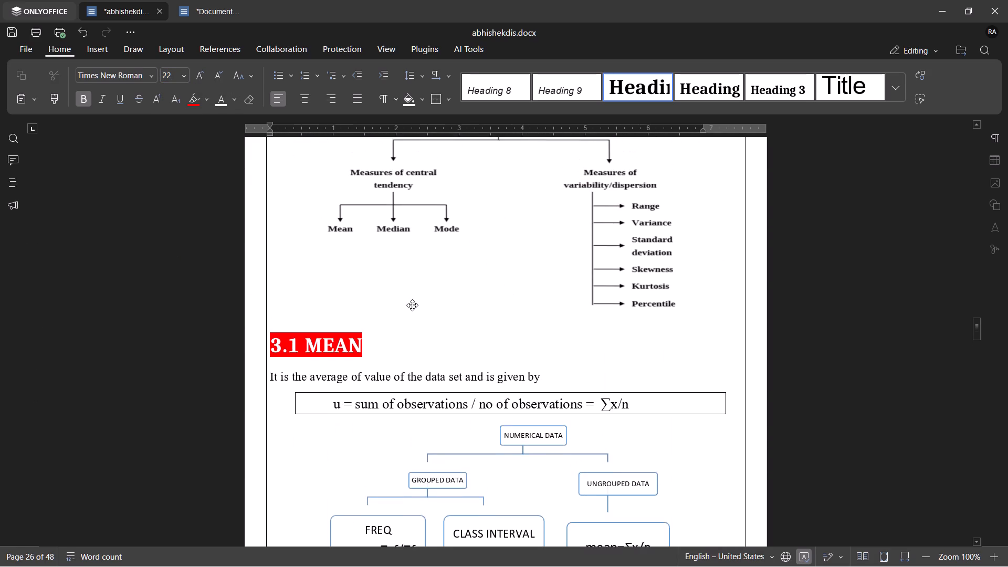
scroll(412, 305, down, 12)
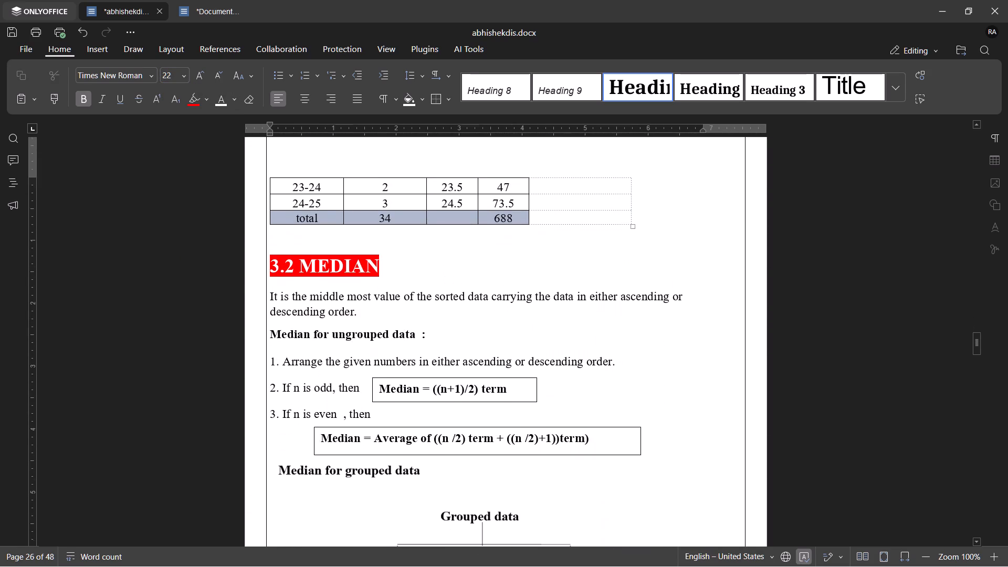
scroll(412, 305, down, 4)
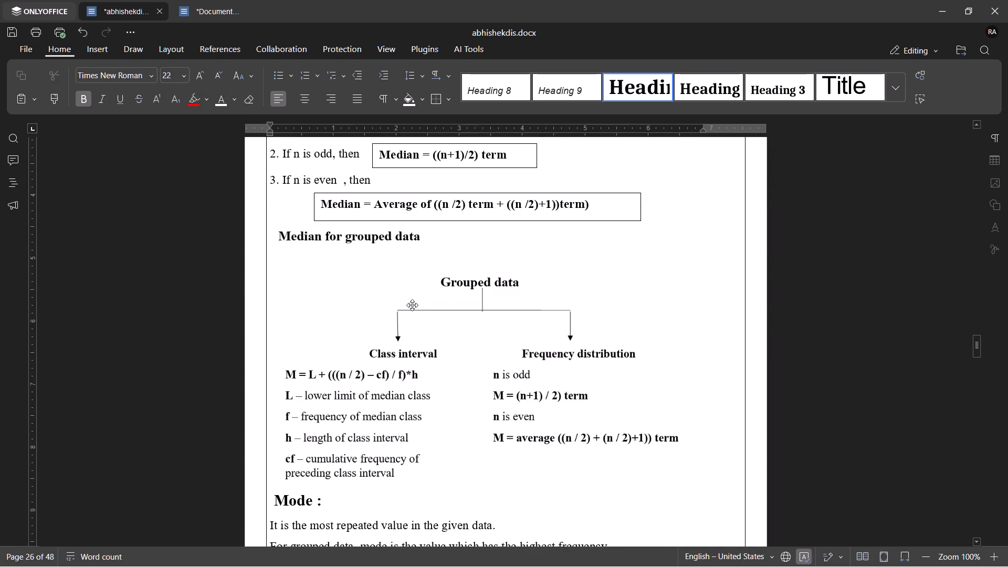
scroll(412, 305, down, 4)
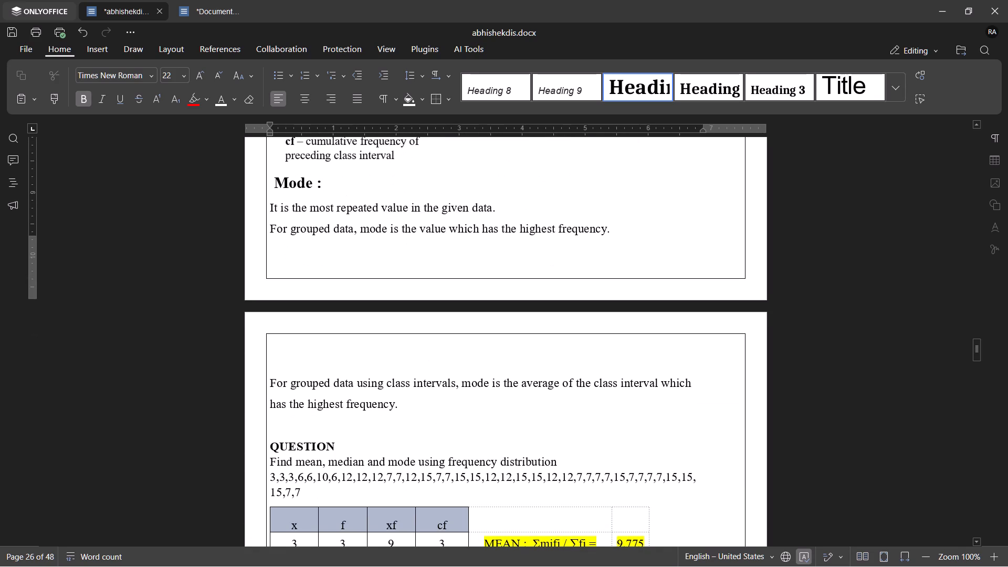
scroll(340, 216, up, 9)
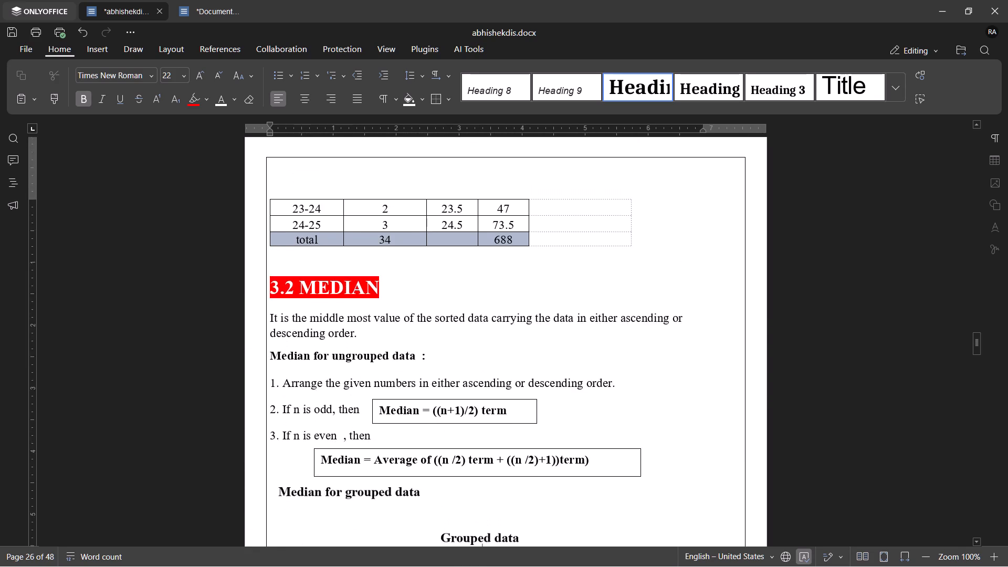
scroll(340, 216, down, 7)
scroll(340, 216, up, 5)
scroll(340, 216, down, 4)
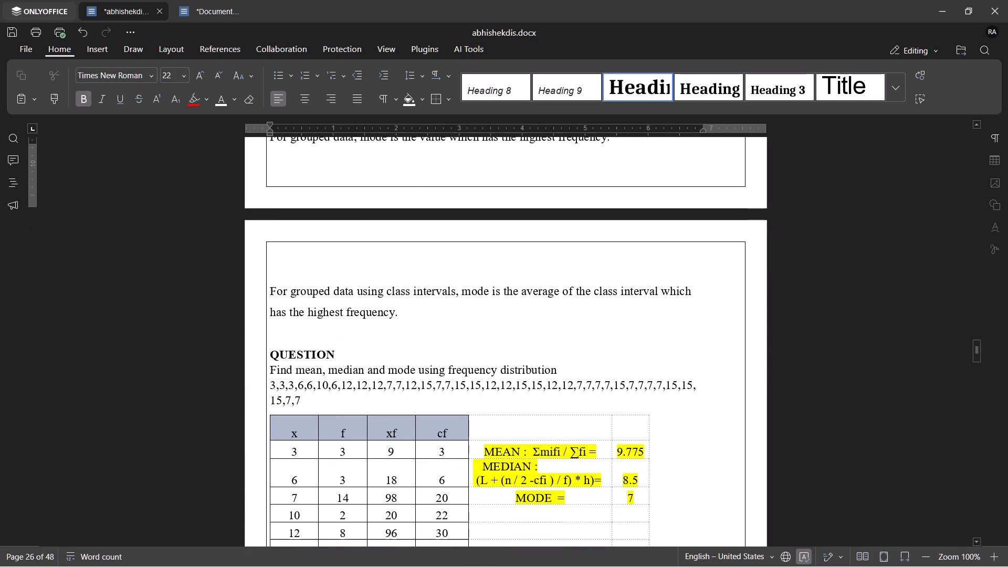
scroll(340, 216, down, 5)
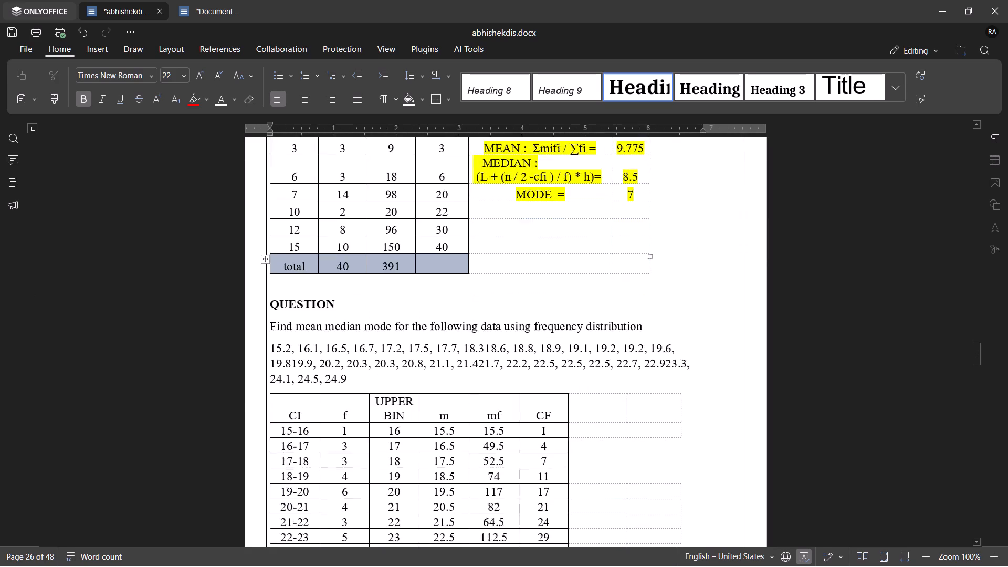
scroll(340, 216, down, 1)
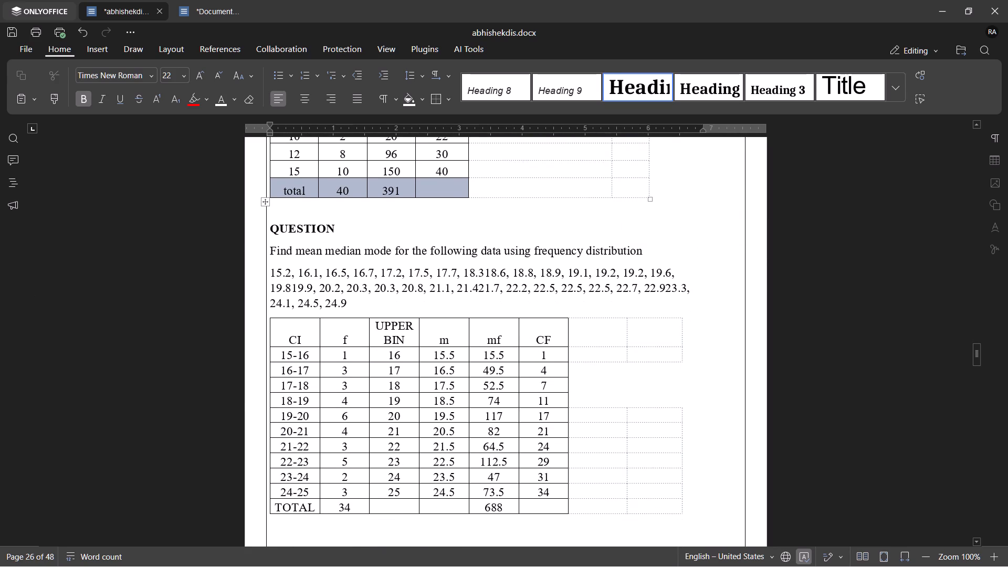
scroll(340, 216, down, 1)
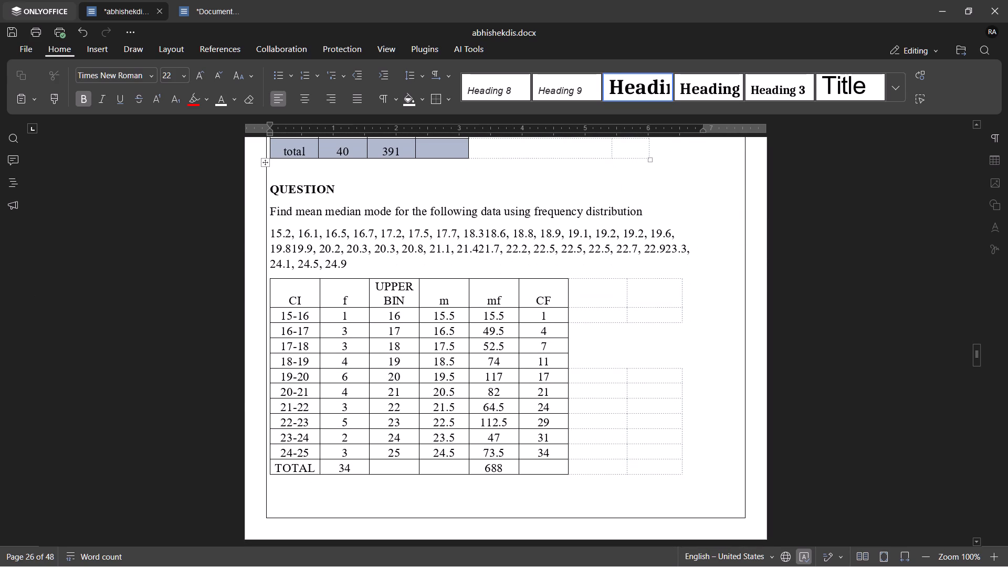
scroll(340, 216, down, 5)
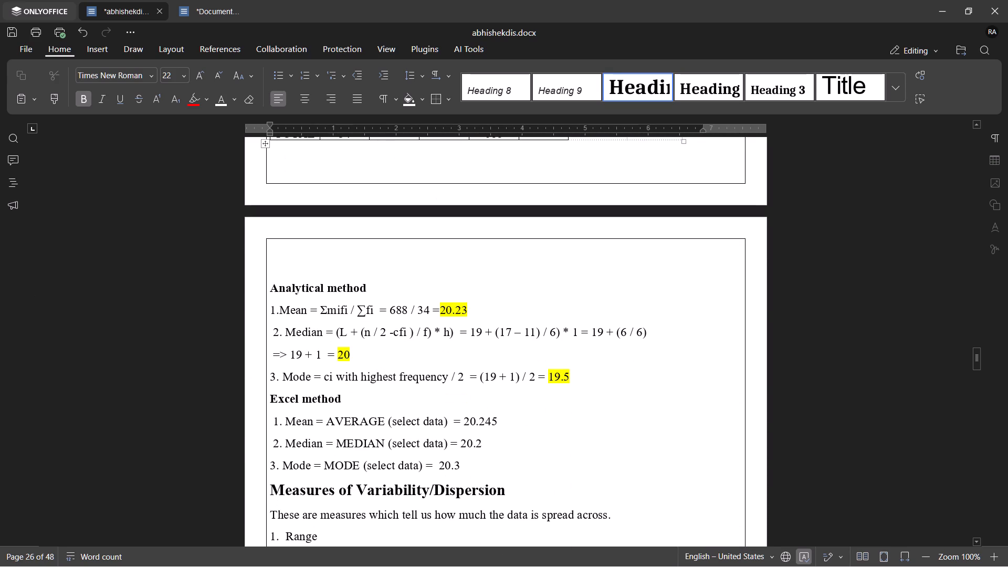
scroll(340, 216, down, 4)
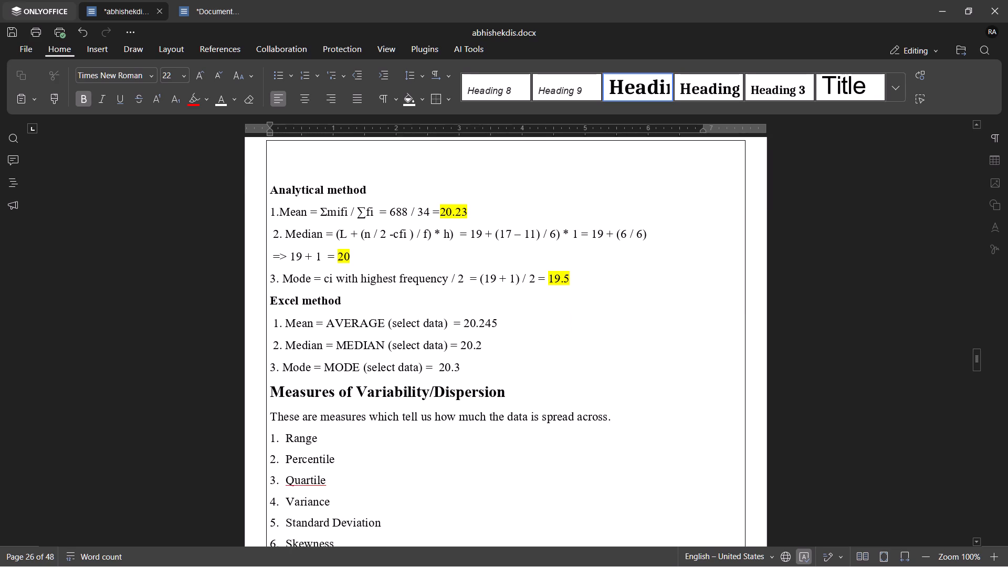
scroll(340, 216, down, 3)
scroll(340, 216, up, 5)
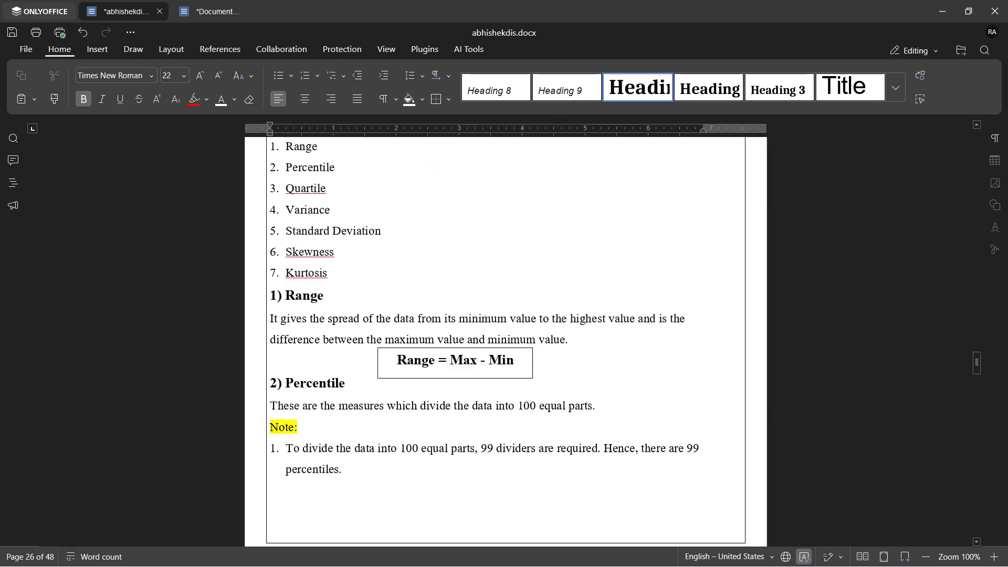
scroll(340, 216, up, 13)
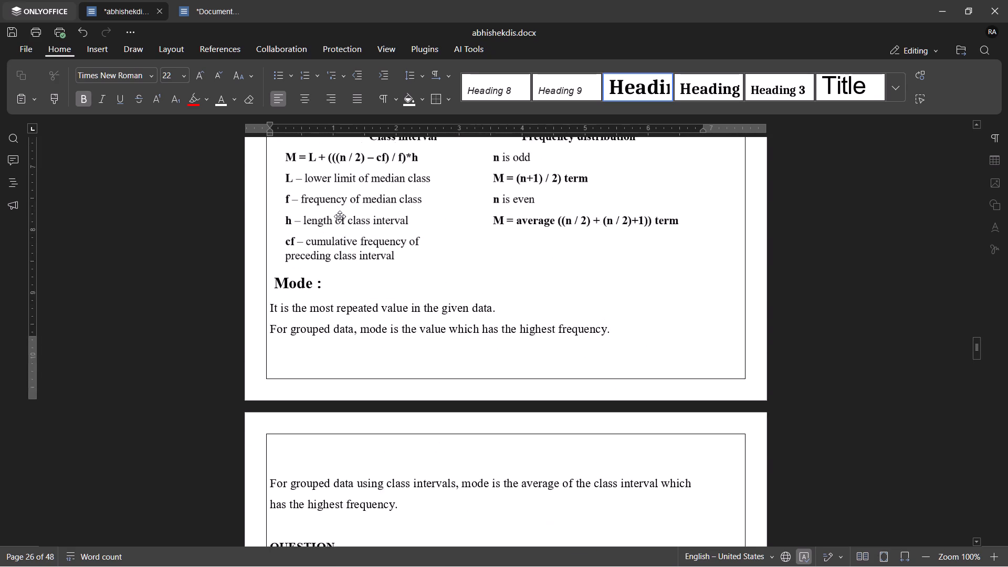
scroll(340, 216, up, 5)
scroll(340, 216, down, 3)
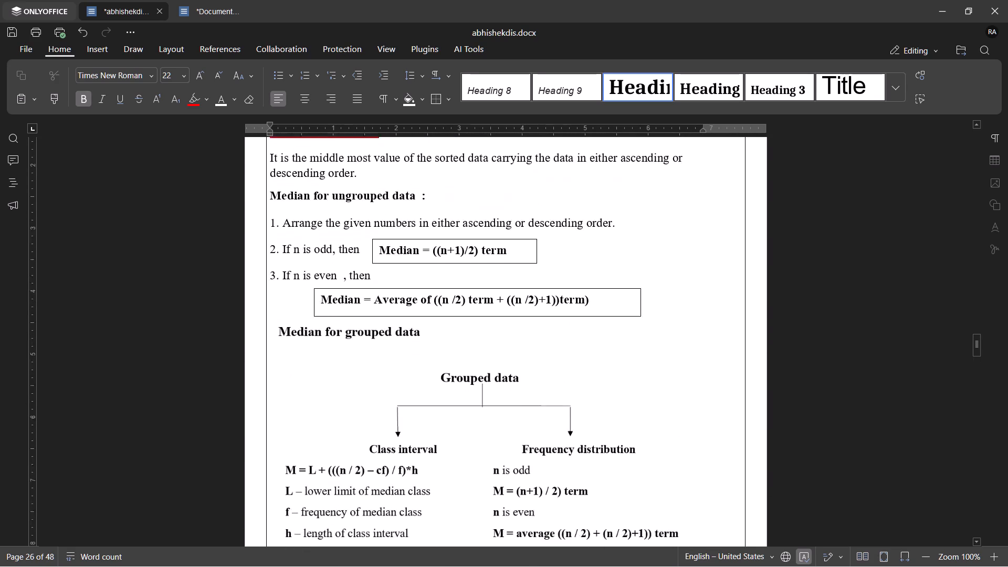
scroll(340, 216, down, 4)
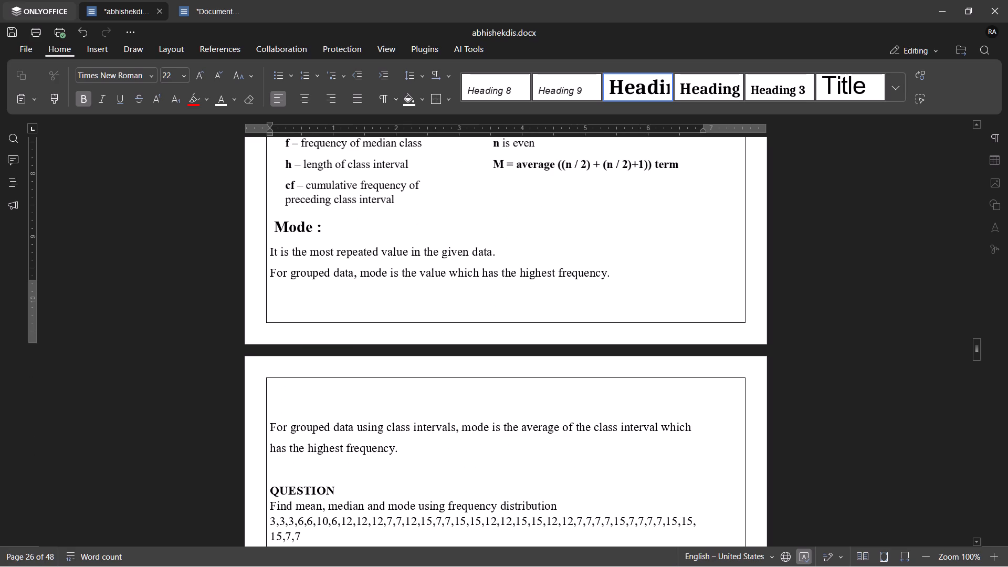
Remove the leading space from the Mode heading and prefix it with 3.2.
click(275, 229)
scroll(275, 229, up, 7)
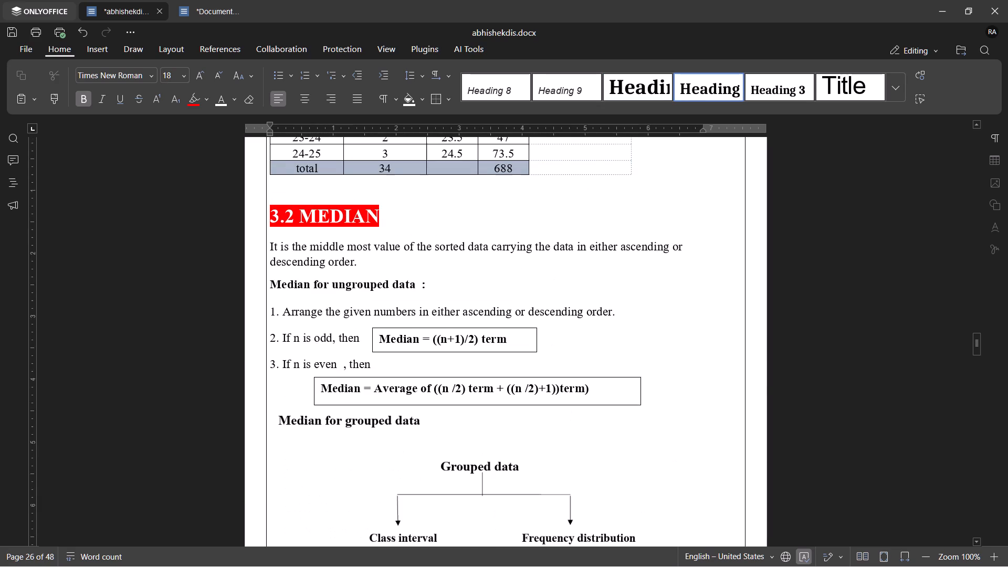
scroll(275, 229, down, 5)
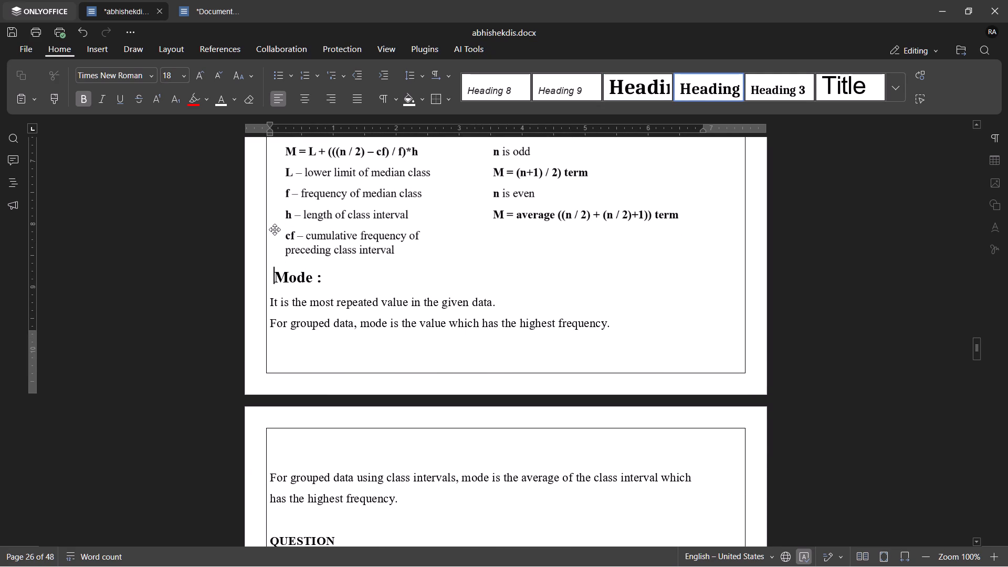
key(BackSpace)
key(3)
text(.2)
key(space)
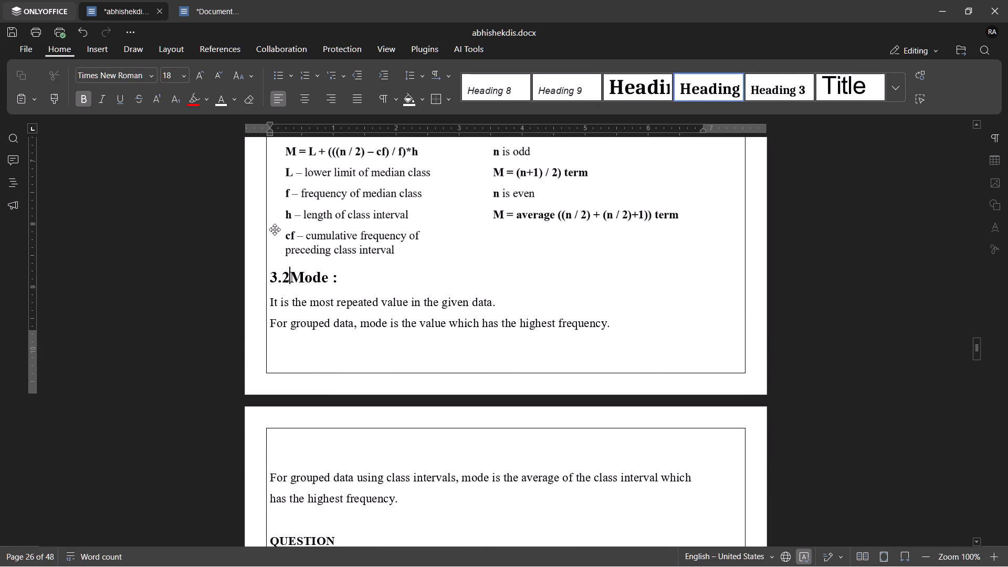
Format the 3.2 Mode heading with font size 22, the Heading 1 style, a red highlight and white text.
drag(345, 277, 264, 270)
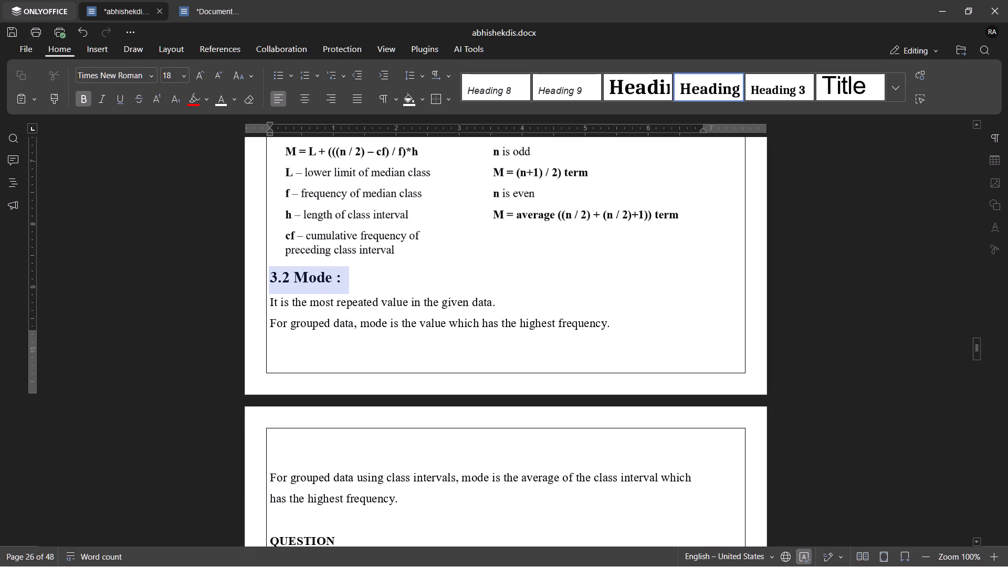
drag(264, 270, 262, 271)
click(181, 78)
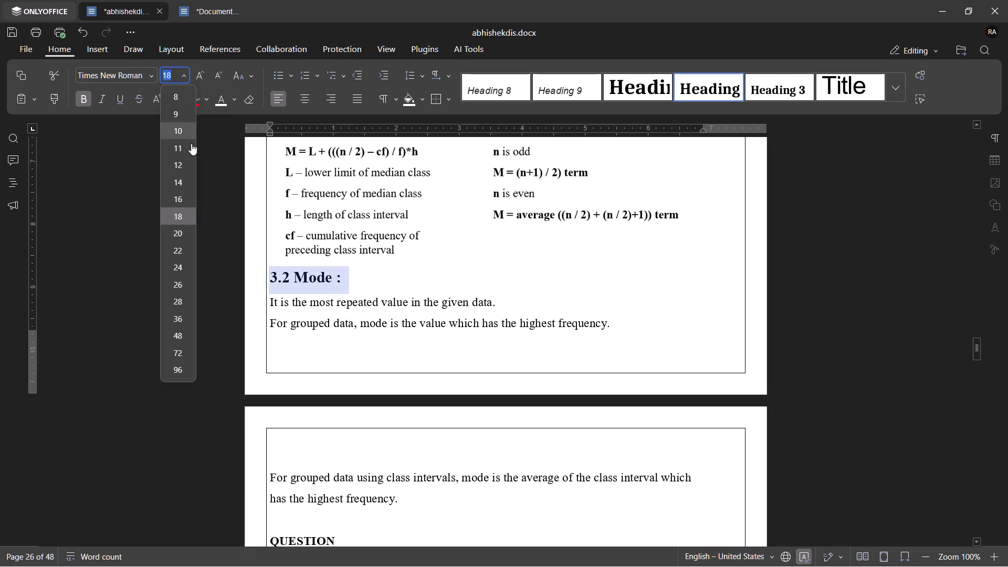
click(180, 254)
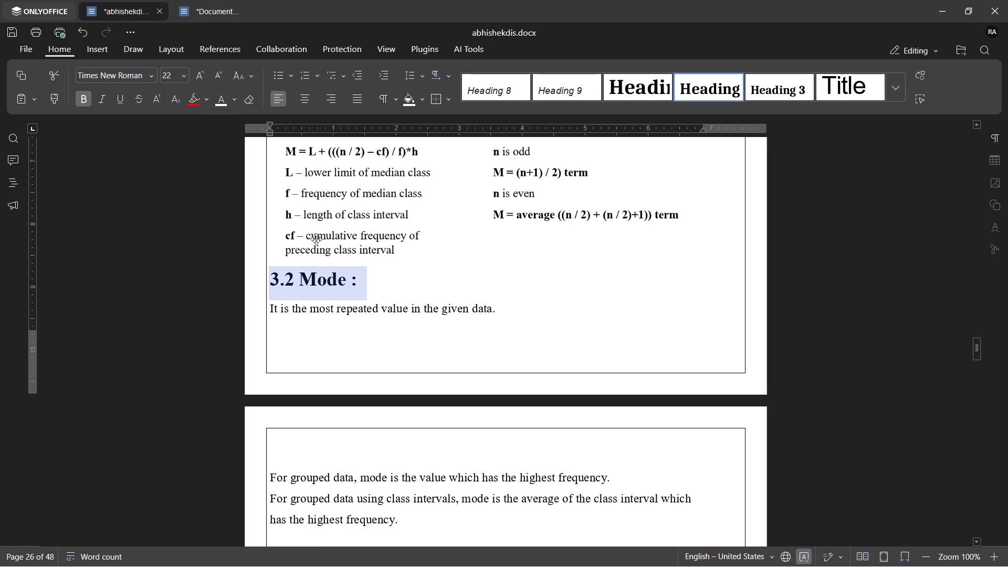
click(618, 98)
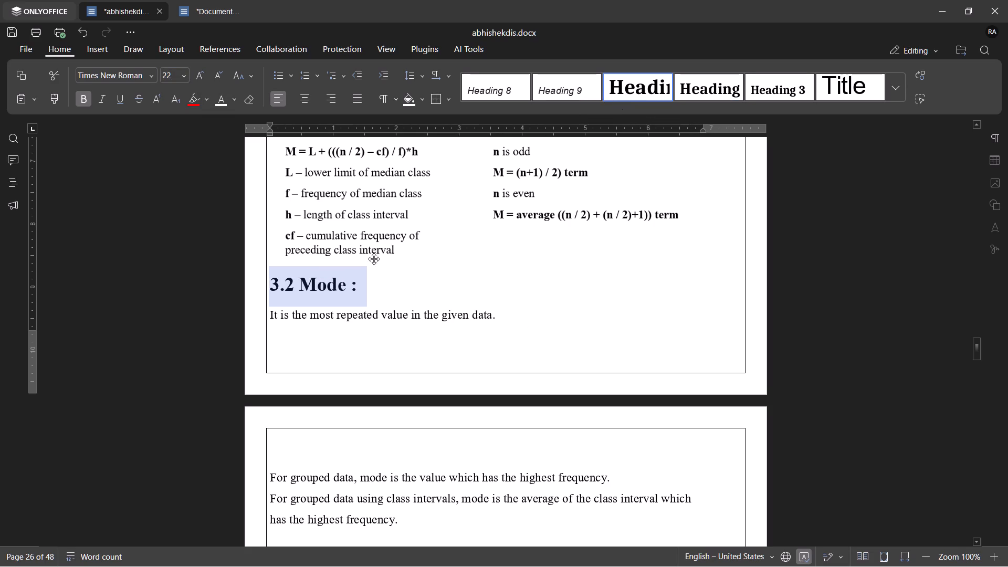
click(191, 93)
click(218, 100)
click(404, 300)
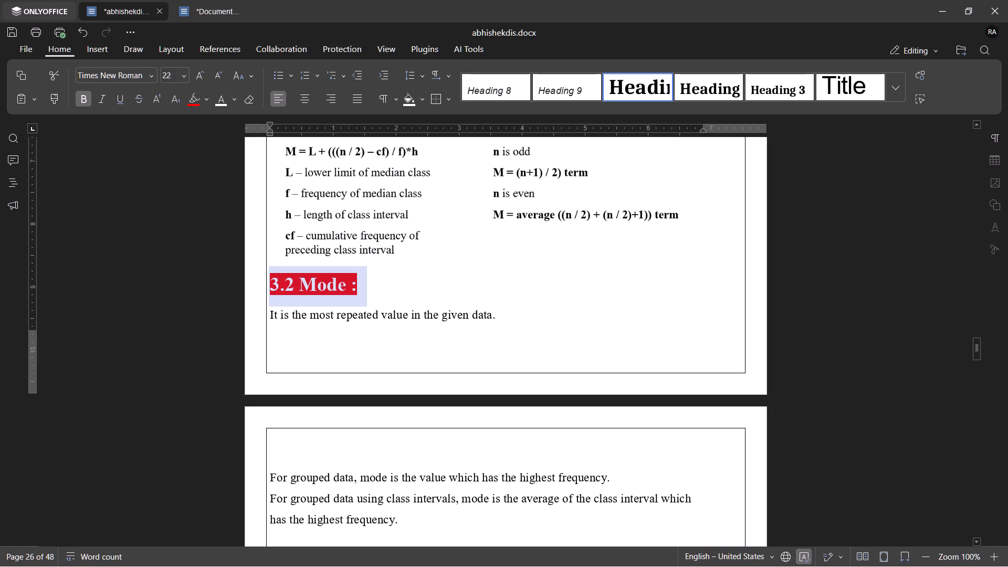
scroll(404, 300, down, 2)
scroll(404, 300, up, 2)
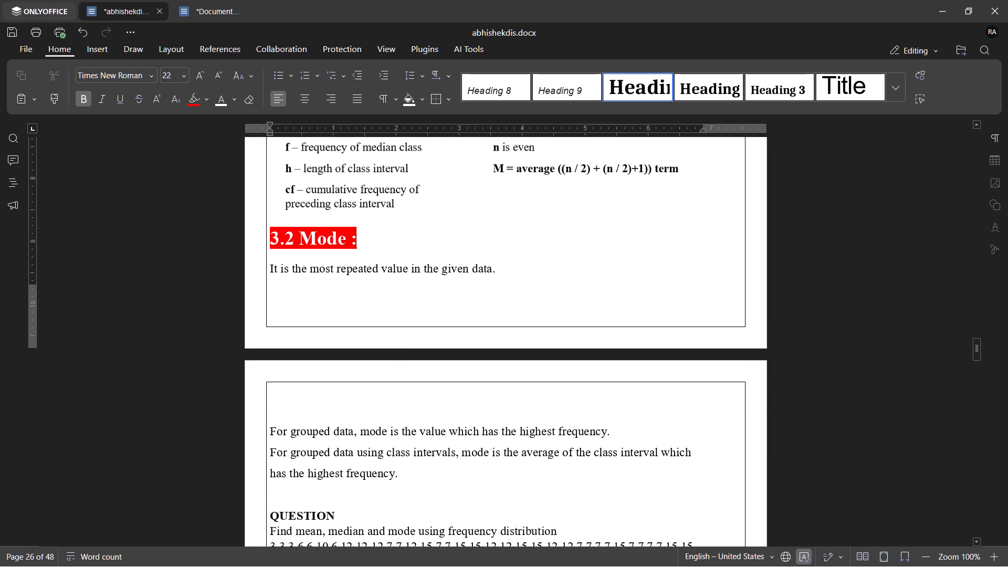
Push the 3.2 Mode heading onto the next page by adding two line breaks after the grouped-data median diagram.
click(421, 213)
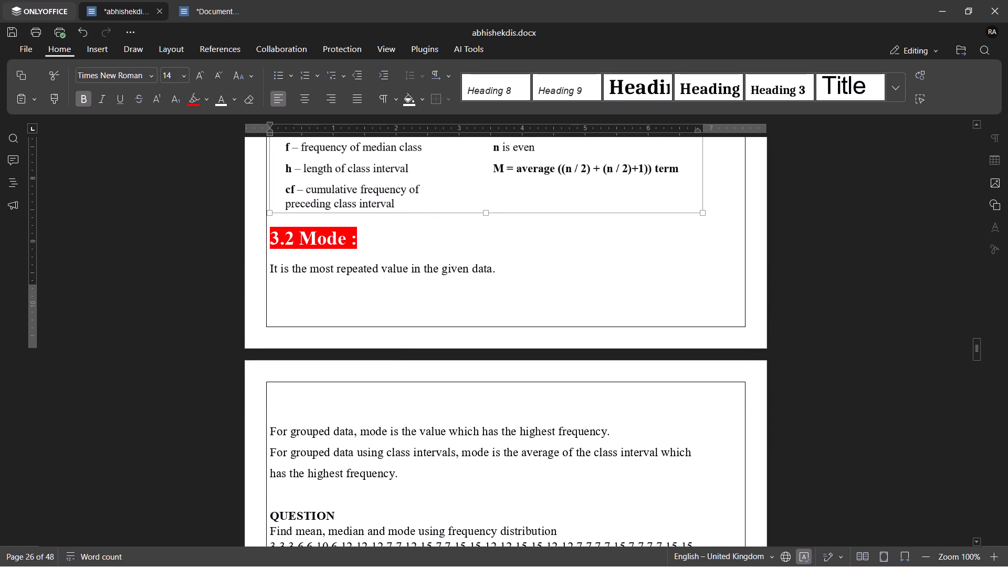
click(711, 204)
key(Return)
key(Return)
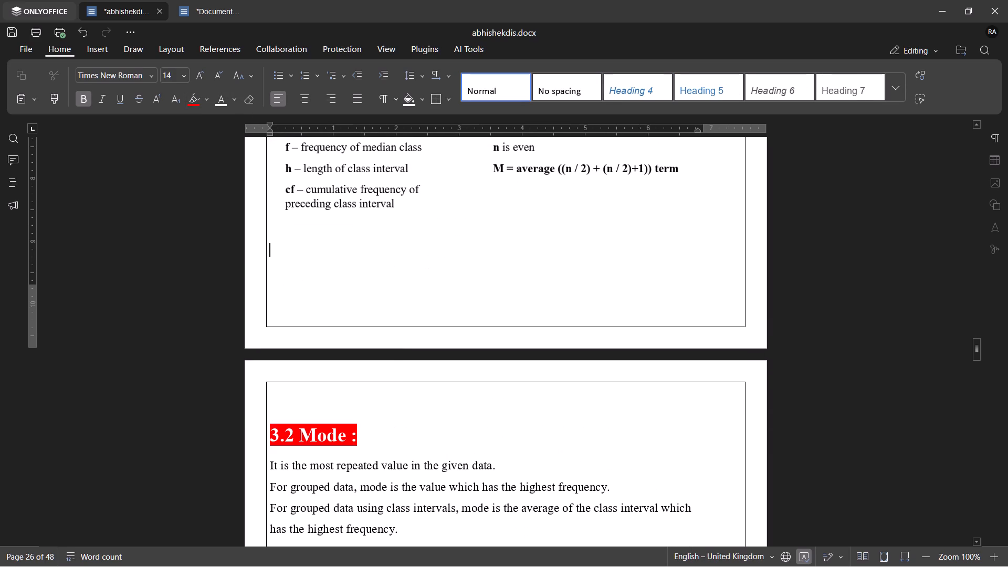
scroll(711, 204, down, 4)
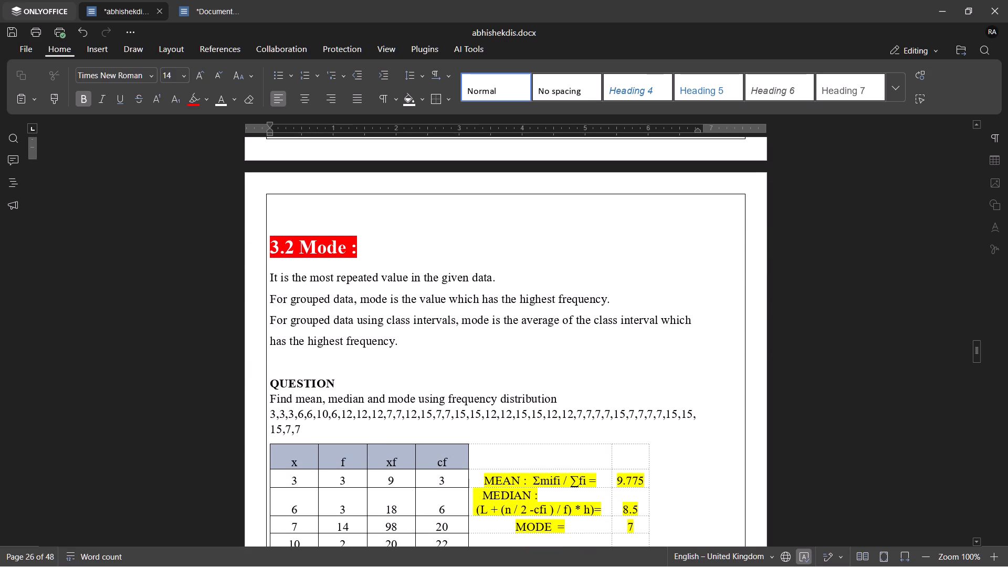
click(439, 331)
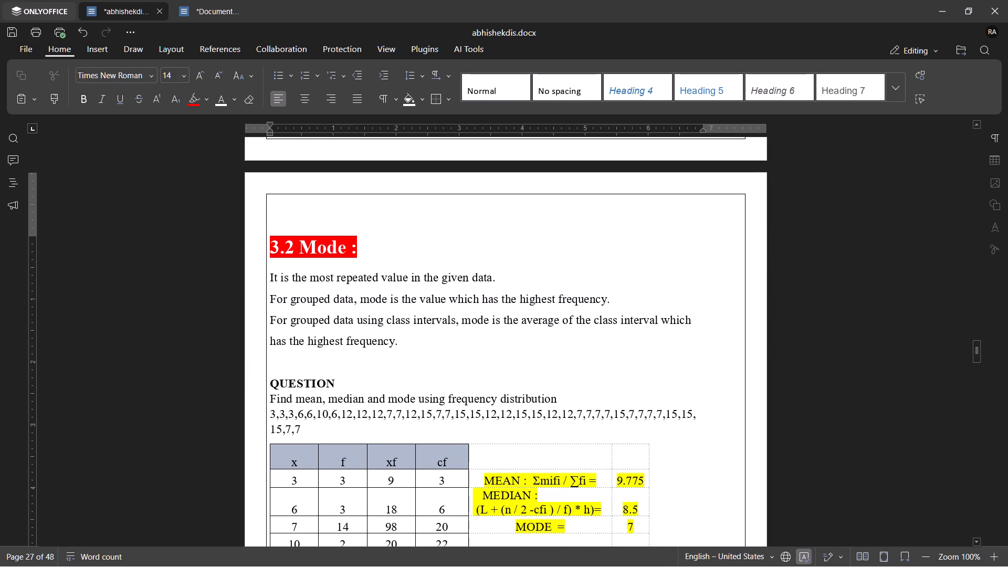
Turn the three statements under the 3.2 Mode heading into a numbered list.
drag(269, 281, 399, 343)
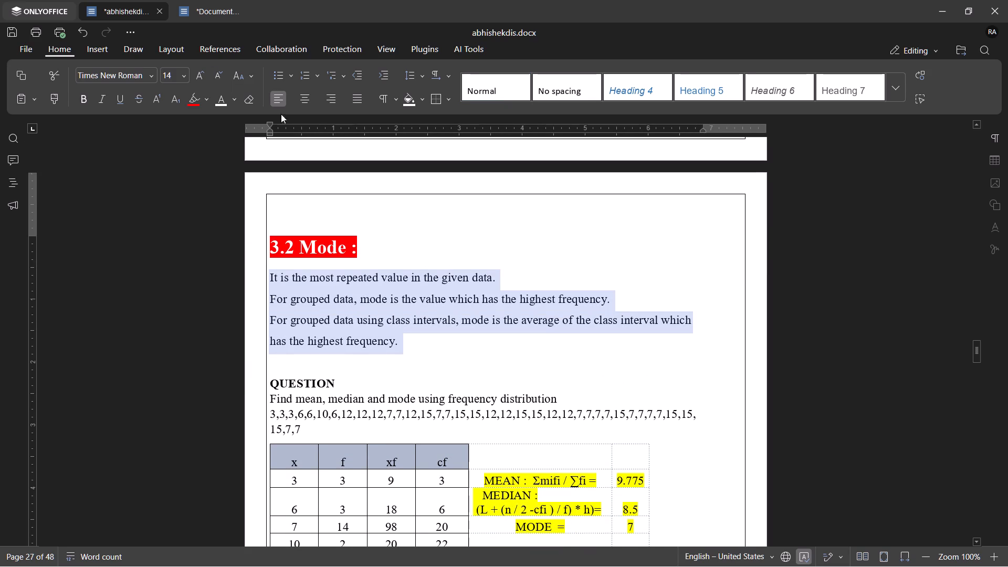
click(307, 75)
click(372, 225)
Replace the first QUESTION label below the Mode list with "EXAMPLE 1 :".
scroll(372, 225, up, 2)
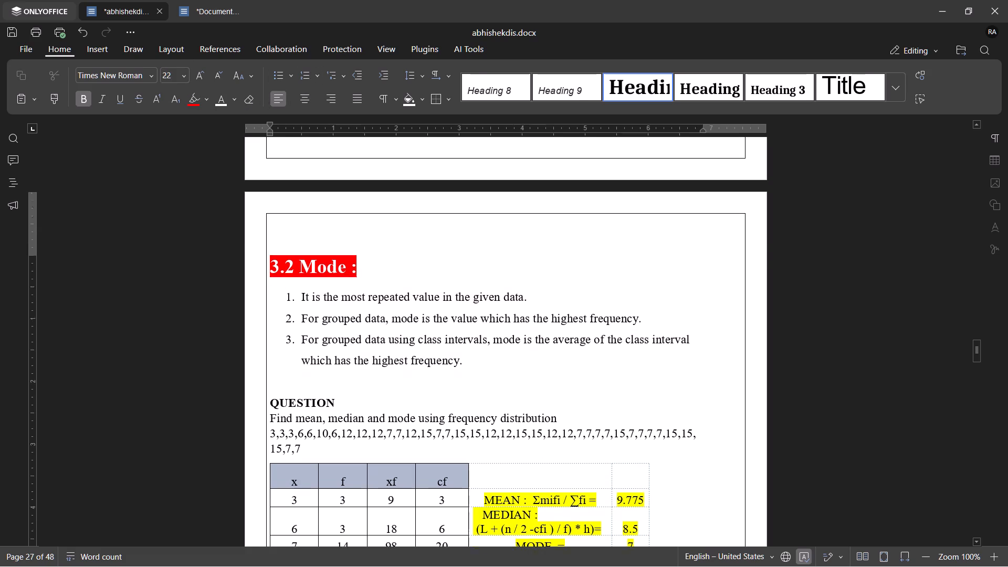
scroll(372, 225, up, 6)
scroll(372, 225, down, 6)
scroll(372, 225, up, 1)
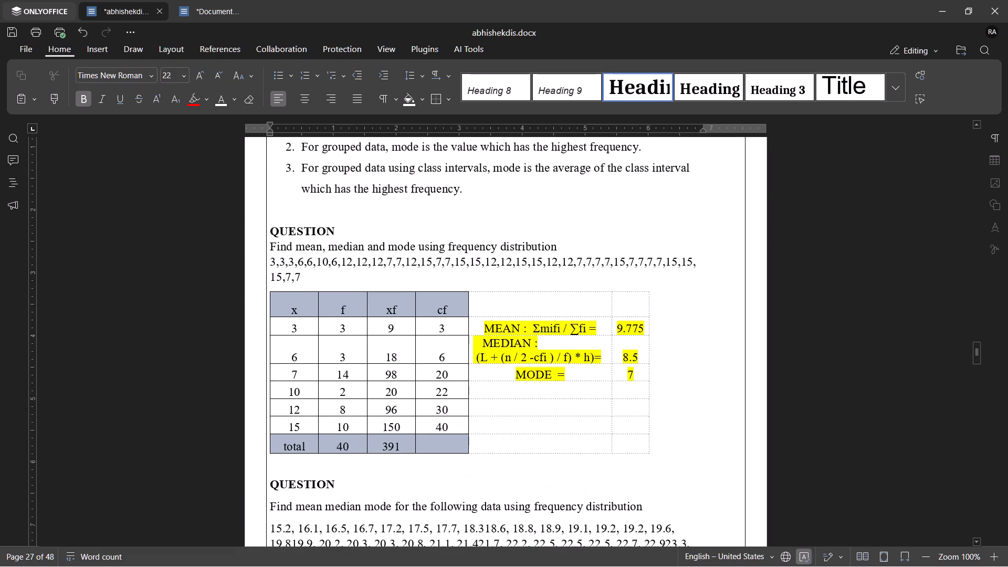
drag(350, 232, 272, 229)
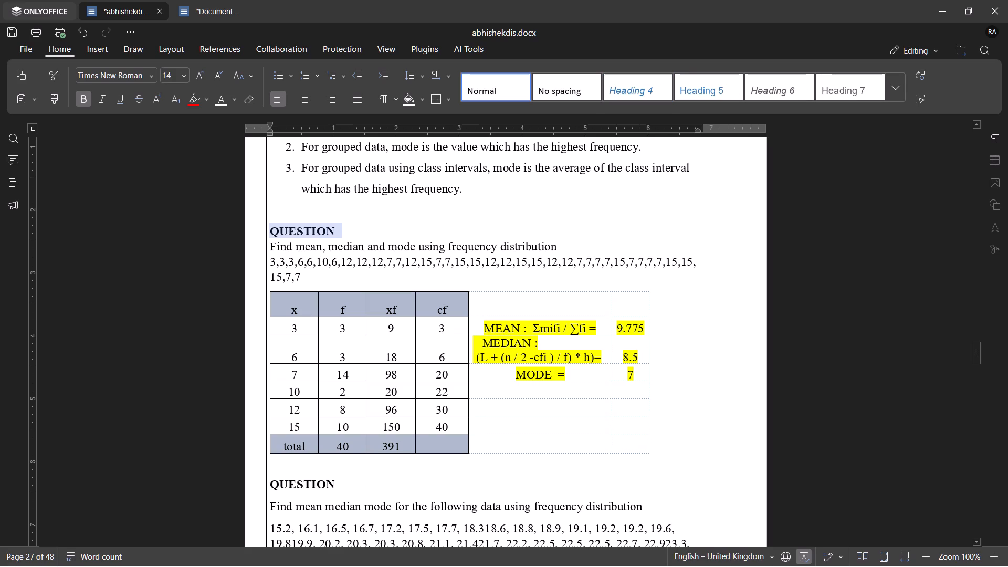
text(EX)
key(BackSpace)
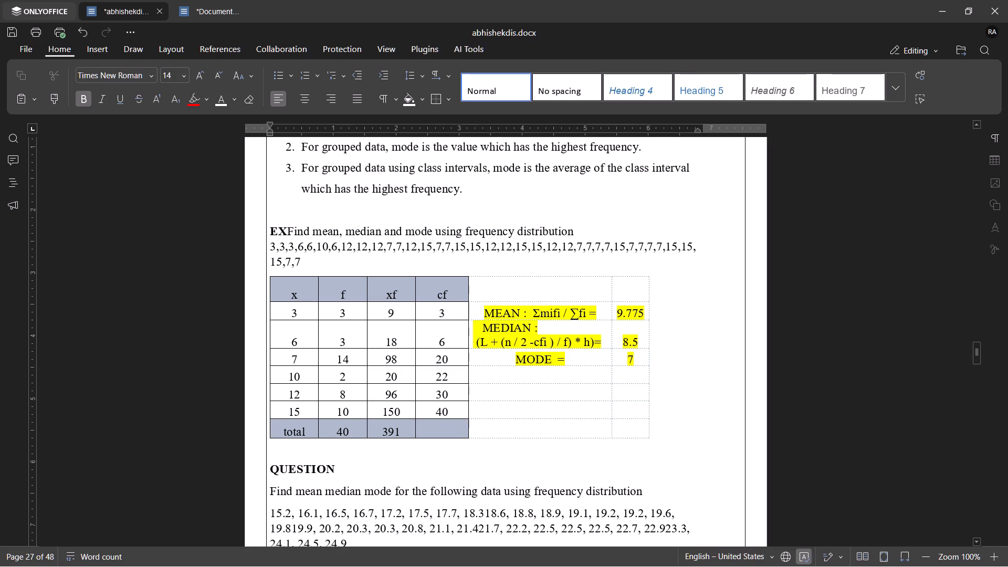
text(XAMPLE 1)
key(space)
text(:)
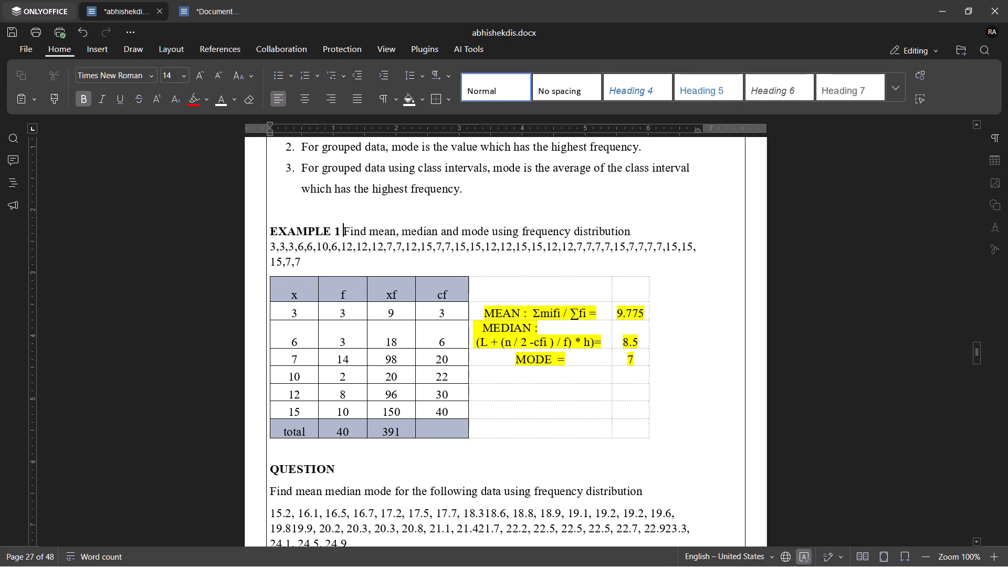
Highlight the "EXAMPLE 1 :" label in yellow and move the question text after it onto a new line.
drag(349, 232, 319, 231)
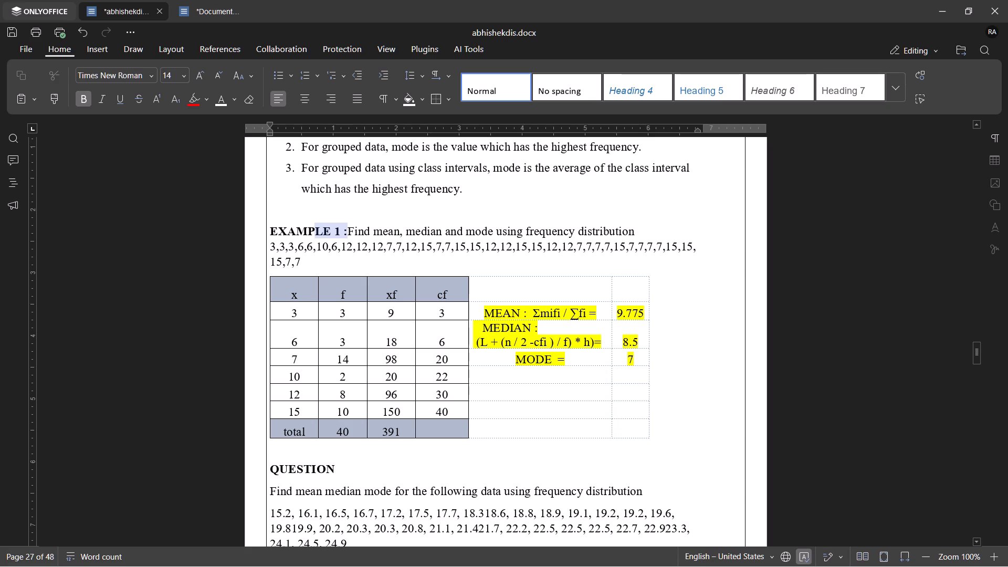
drag(319, 231, 273, 234)
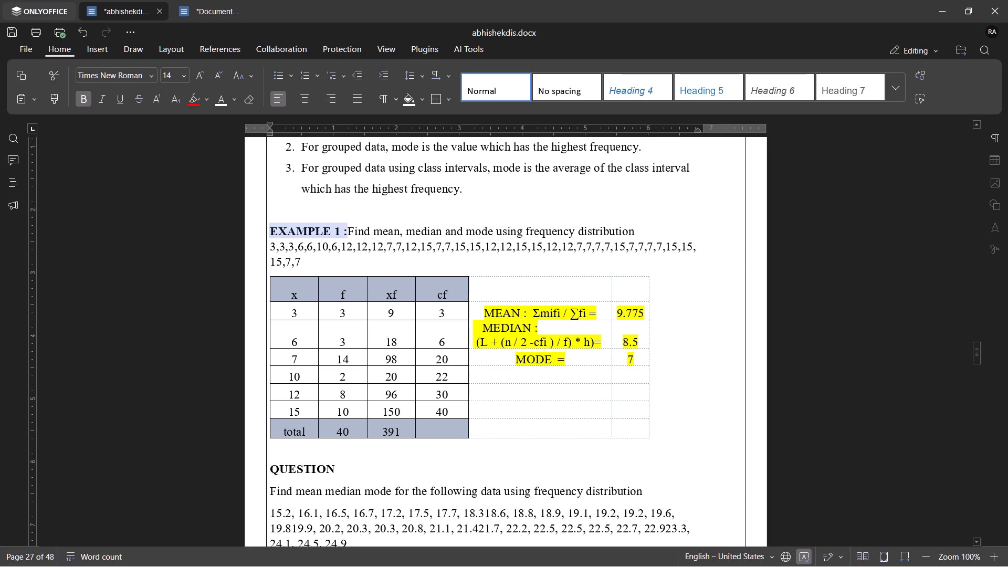
click(204, 94)
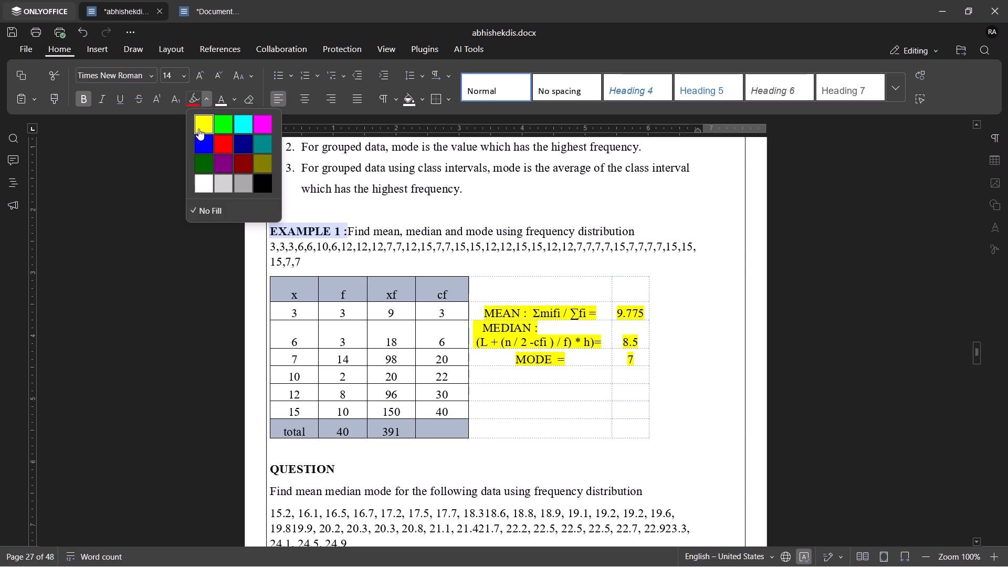
click(198, 129)
click(340, 240)
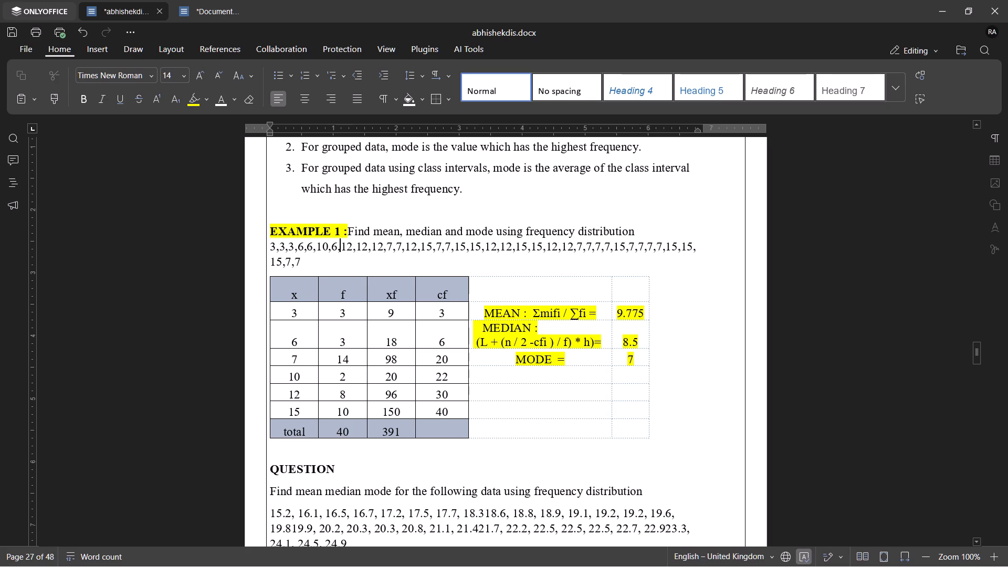
click(346, 230)
key(Return)
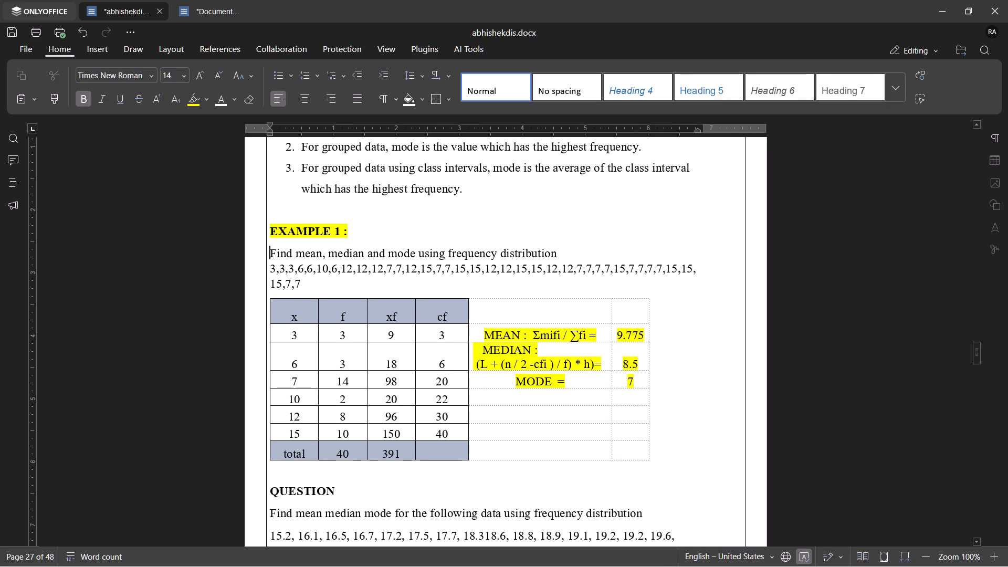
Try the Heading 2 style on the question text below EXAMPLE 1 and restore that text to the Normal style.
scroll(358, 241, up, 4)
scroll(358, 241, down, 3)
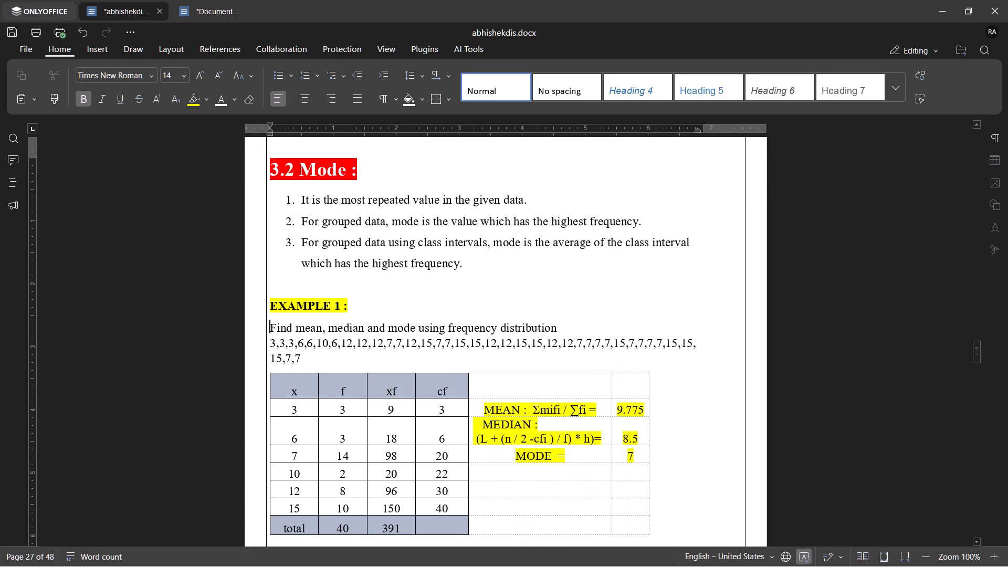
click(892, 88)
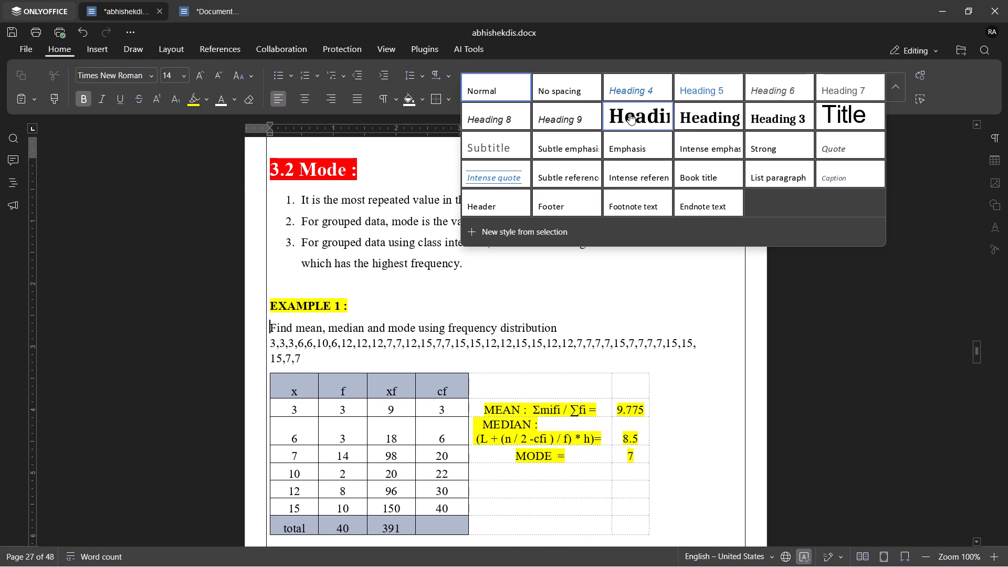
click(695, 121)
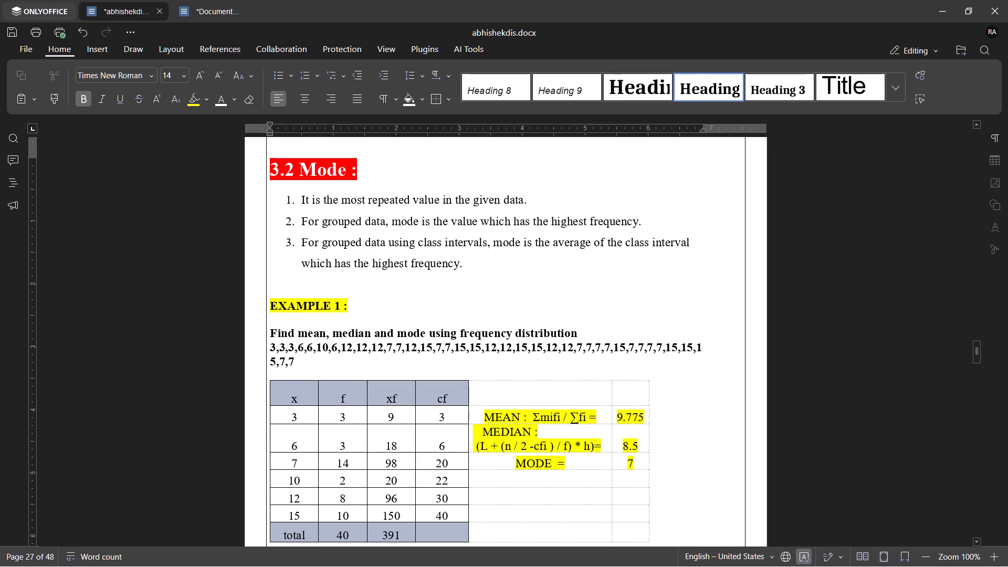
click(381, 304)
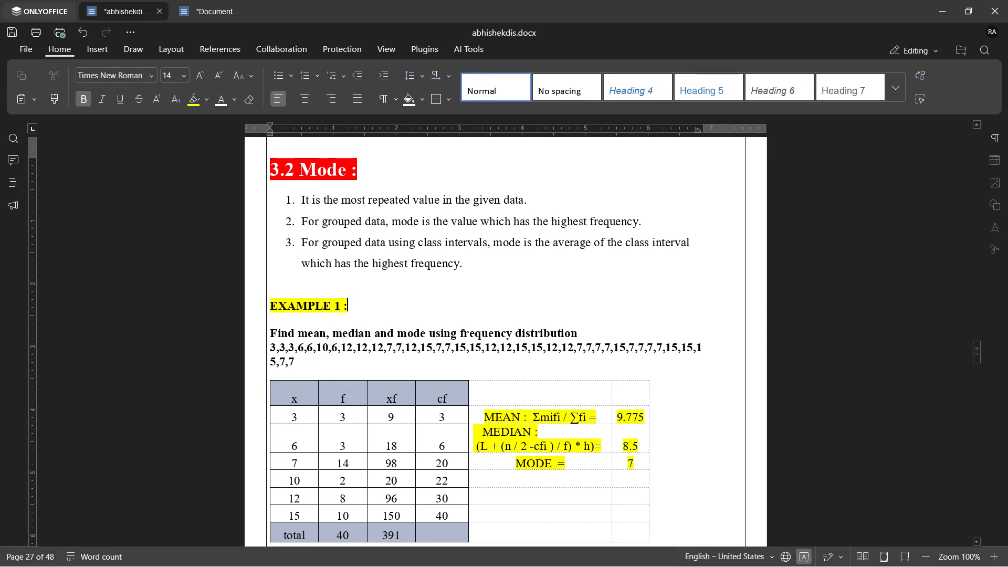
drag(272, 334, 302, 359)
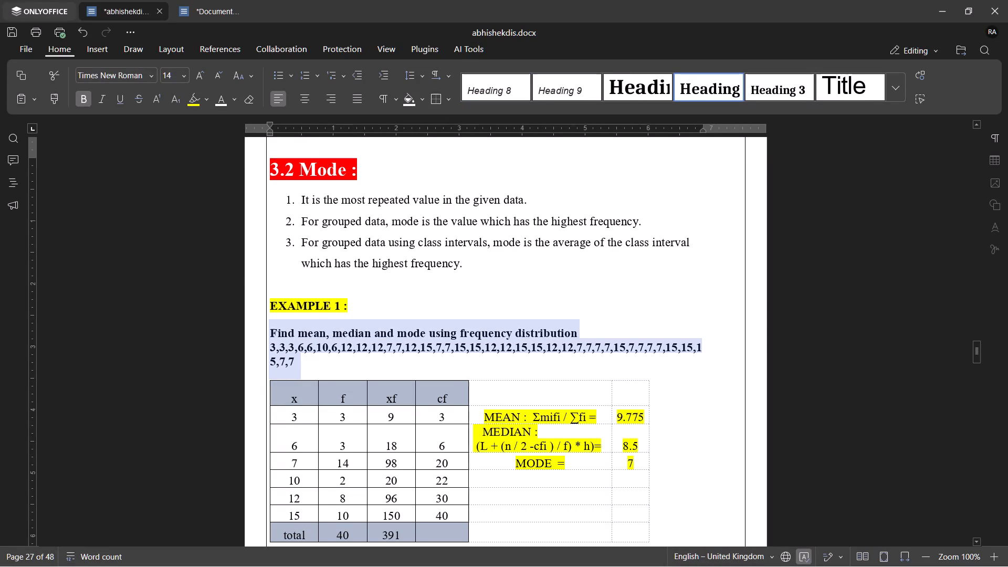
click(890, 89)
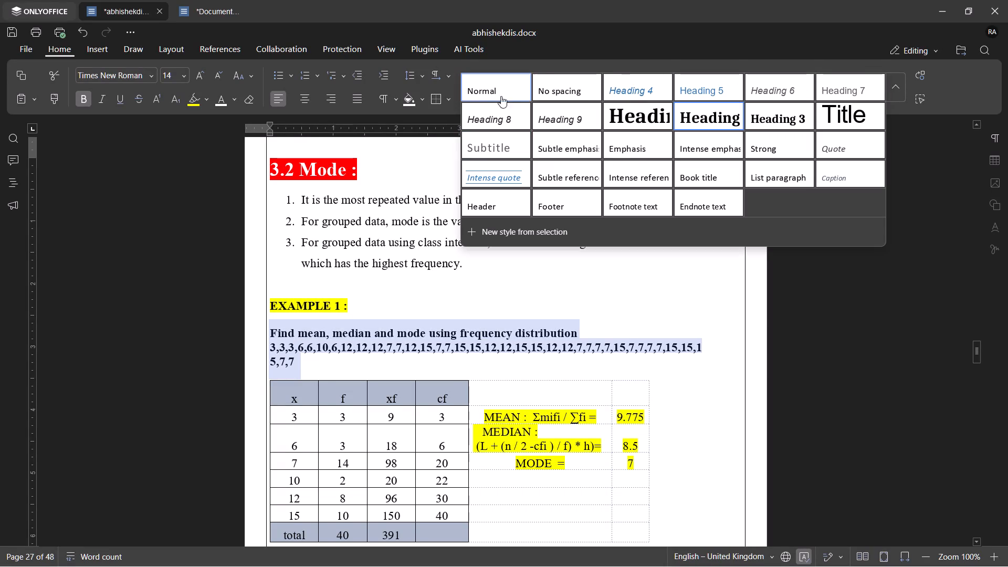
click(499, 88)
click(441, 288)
Apply the Heading 2 style to the "EXAMPLE 1 :" label in the Mode section.
scroll(383, 329, up, 2)
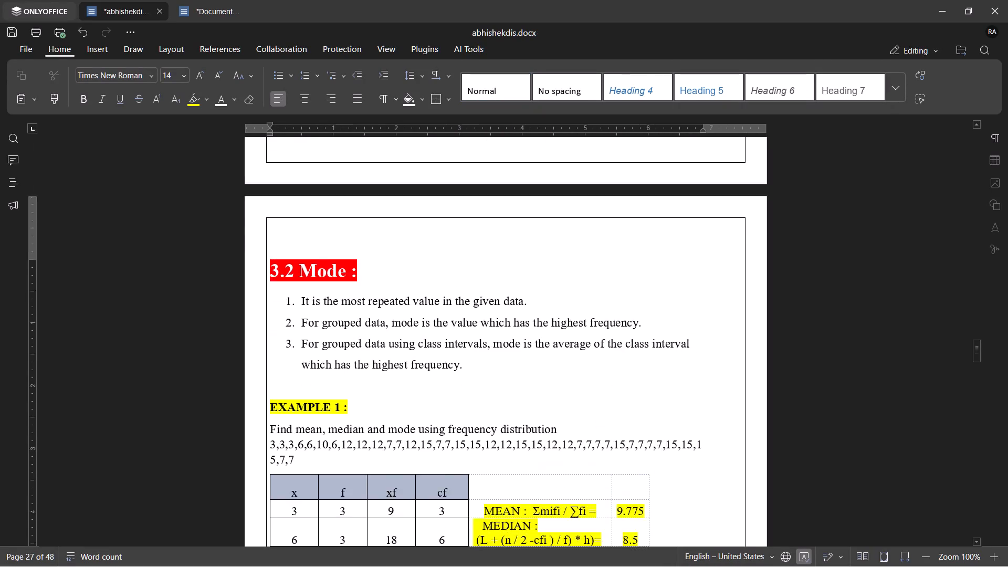
scroll(383, 329, up, 9)
scroll(383, 329, down, 7)
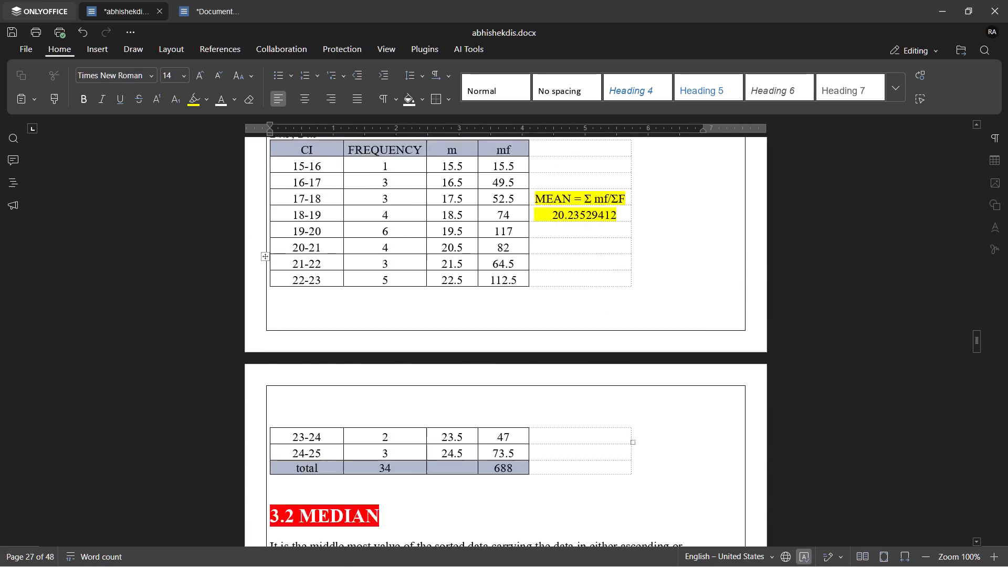
scroll(383, 329, down, 9)
drag(367, 382, 267, 371)
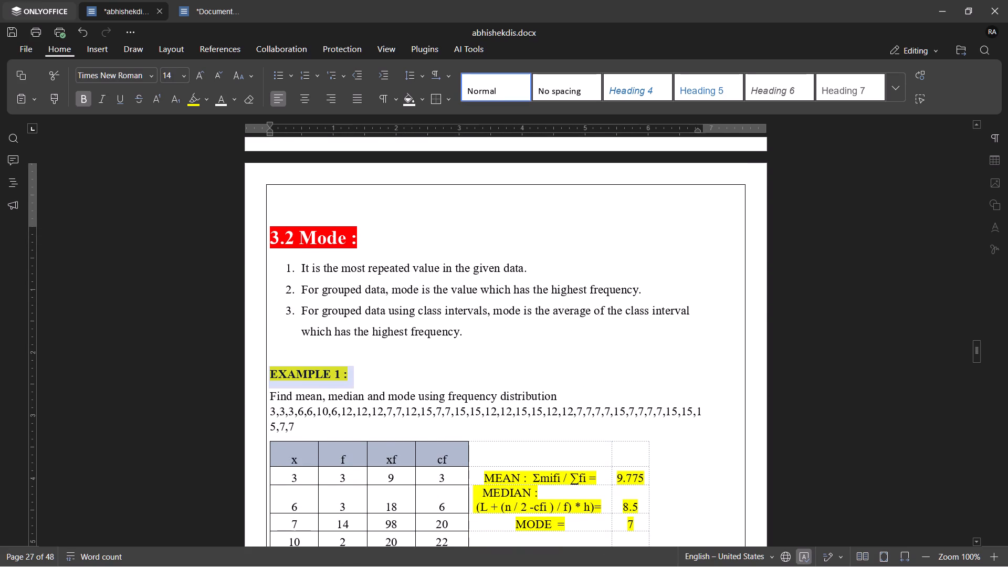
click(890, 87)
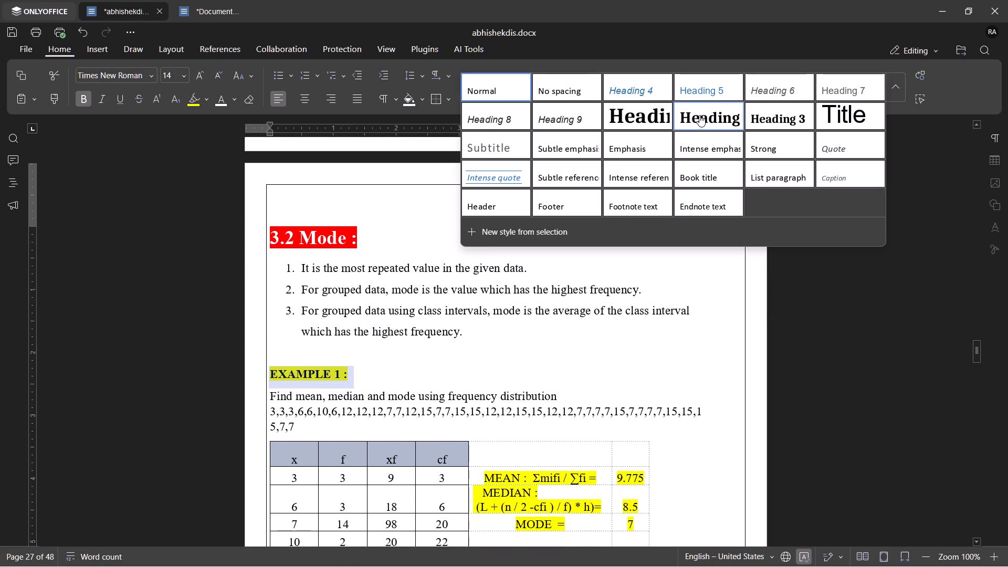
click(698, 115)
click(491, 348)
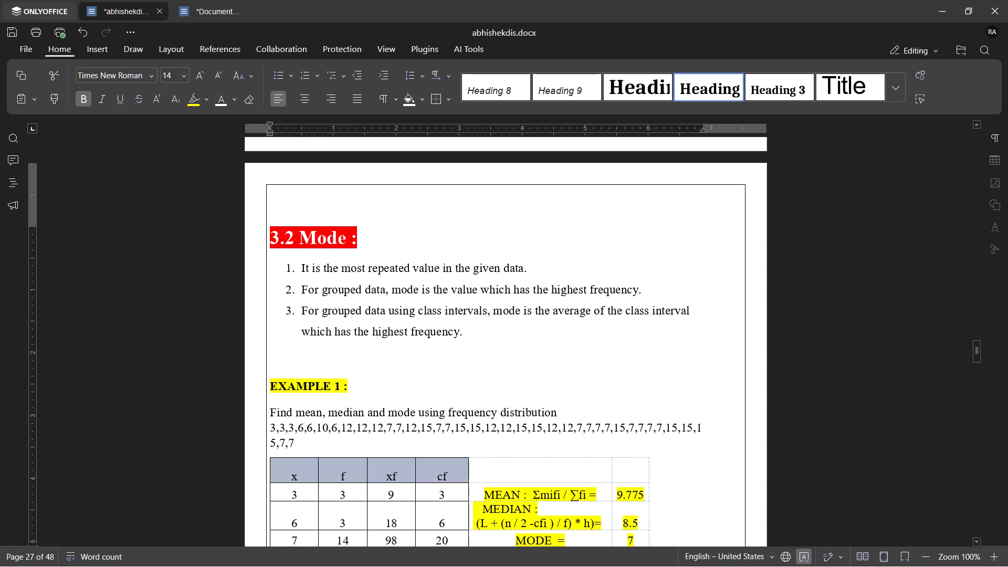
Set the font size of the "EXAMPLE 1 :" label to 16.
scroll(362, 397, down, 2)
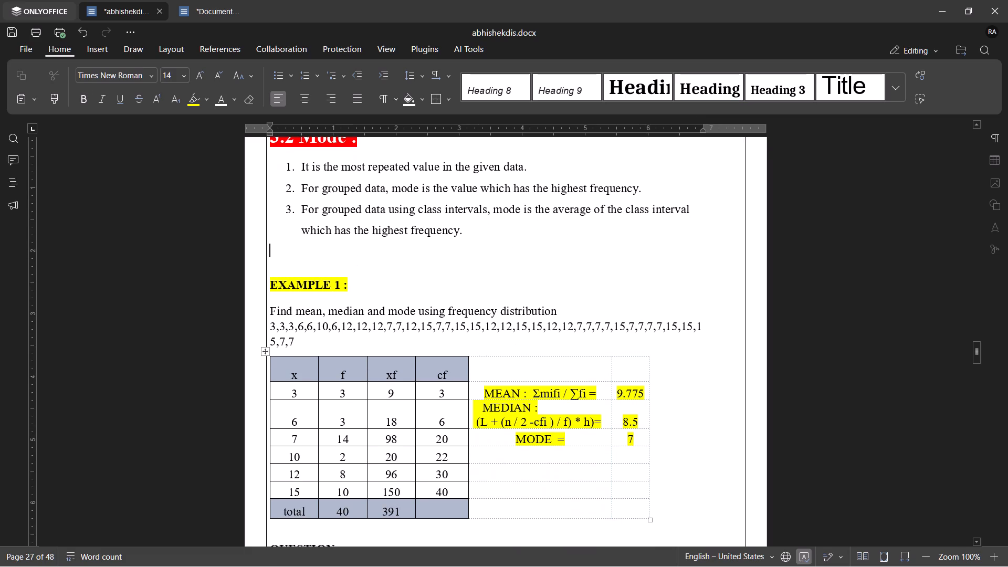
drag(353, 286, 260, 287)
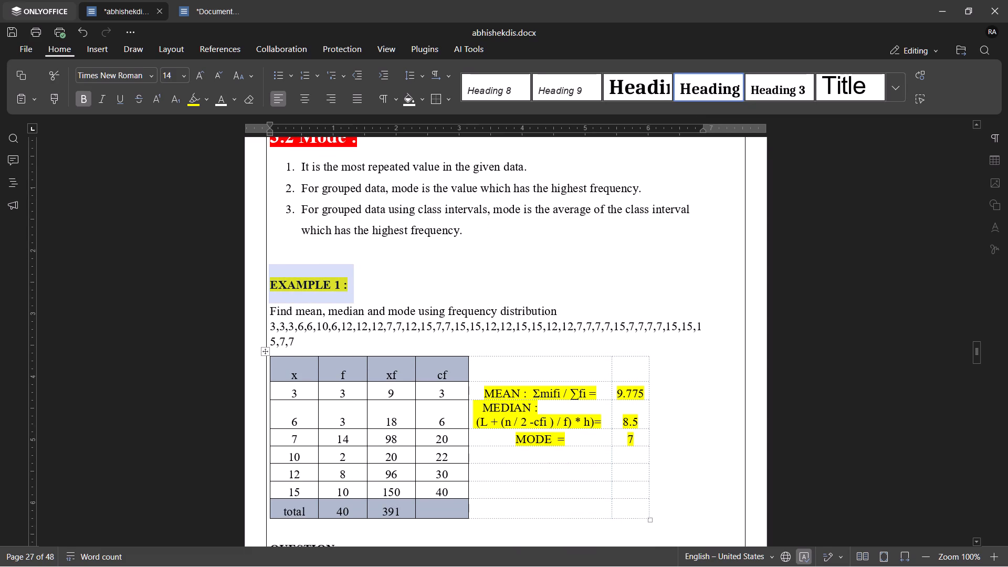
click(185, 75)
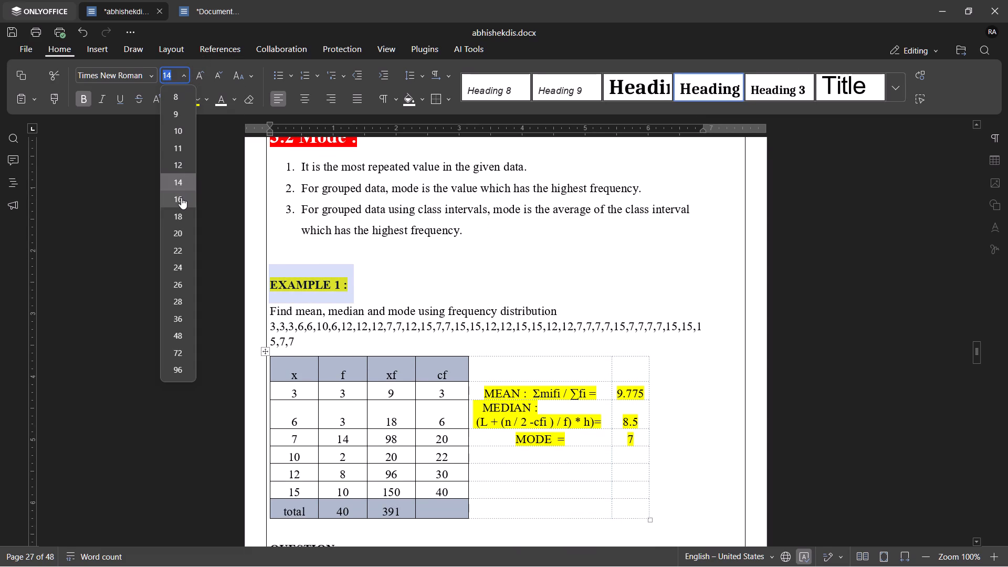
click(181, 197)
click(383, 261)
Review the Mode section and the end of the Median section, and go to the next QUESTION label.
scroll(383, 261, down, 3)
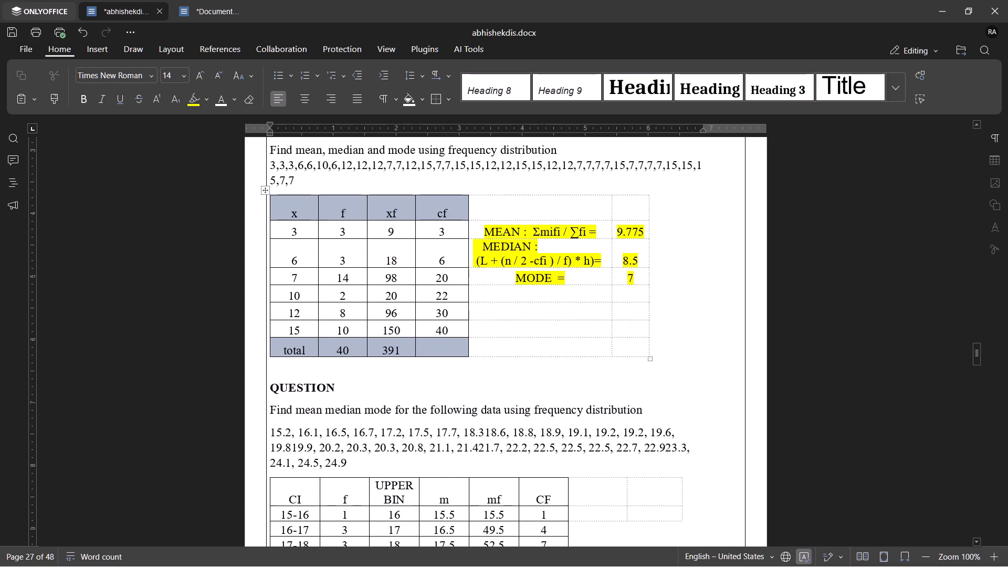
scroll(383, 261, down, 2)
scroll(383, 261, up, 7)
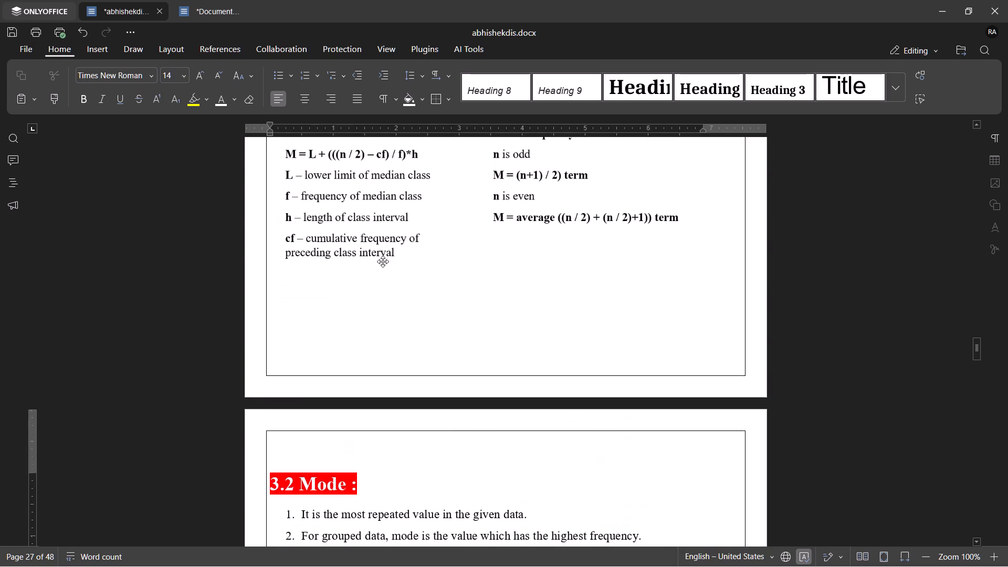
scroll(383, 261, down, 7)
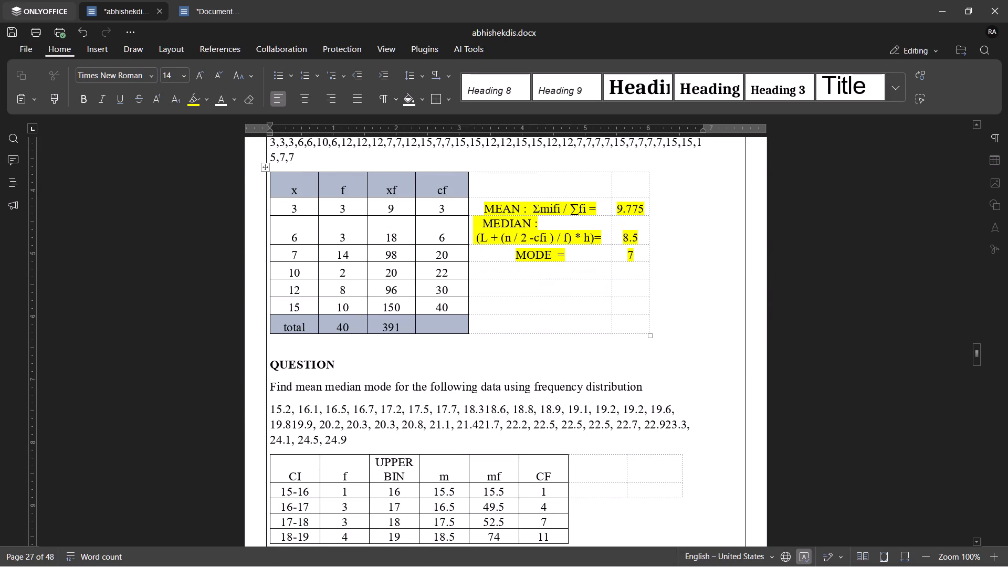
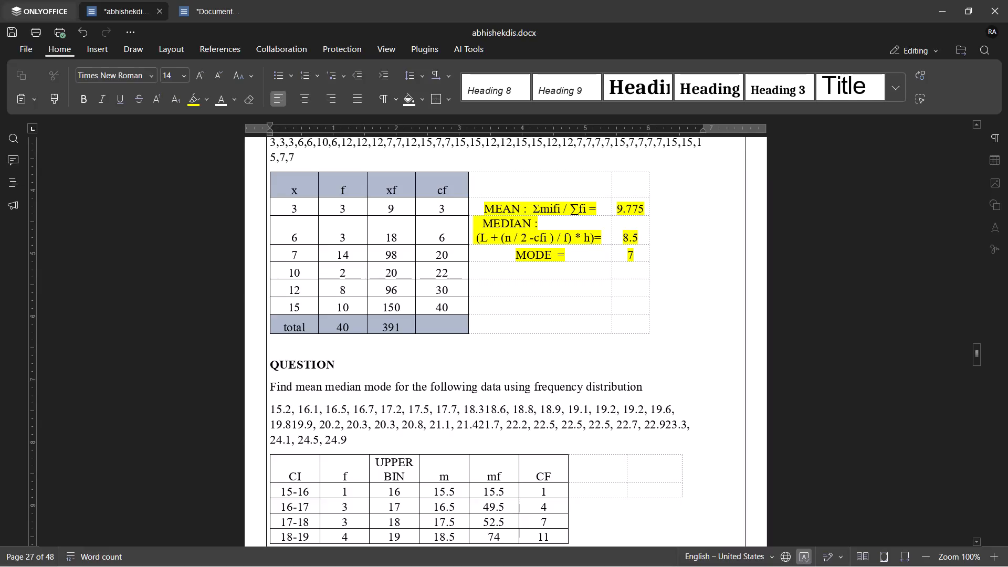
Replace the QUESTION heading below the first frequency table with "EXAMPLE 2 :".
scroll(398, 338, up, 3)
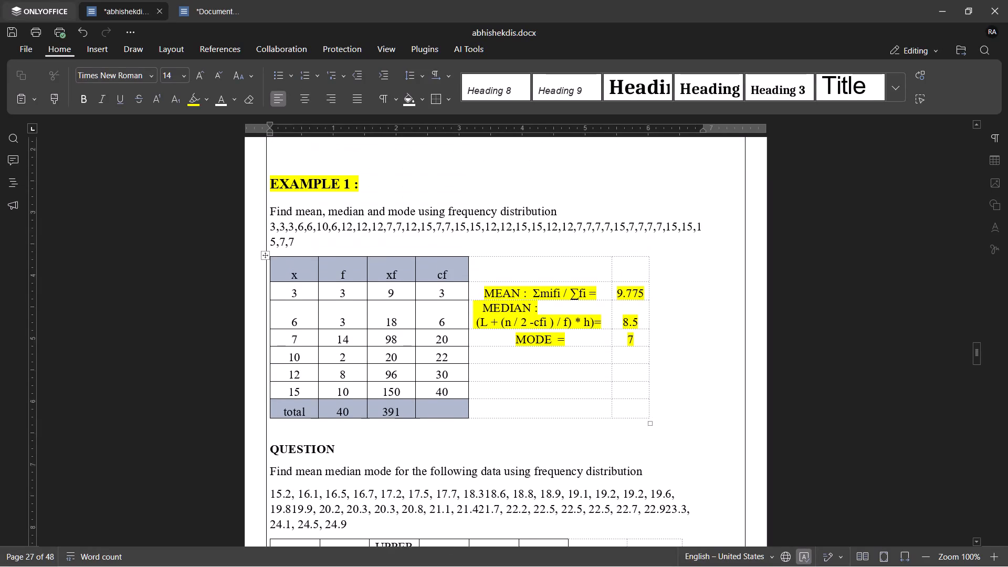
scroll(398, 338, up, 1)
scroll(398, 338, down, 3)
drag(340, 367, 265, 366)
text(EXAMPLE 2 :)
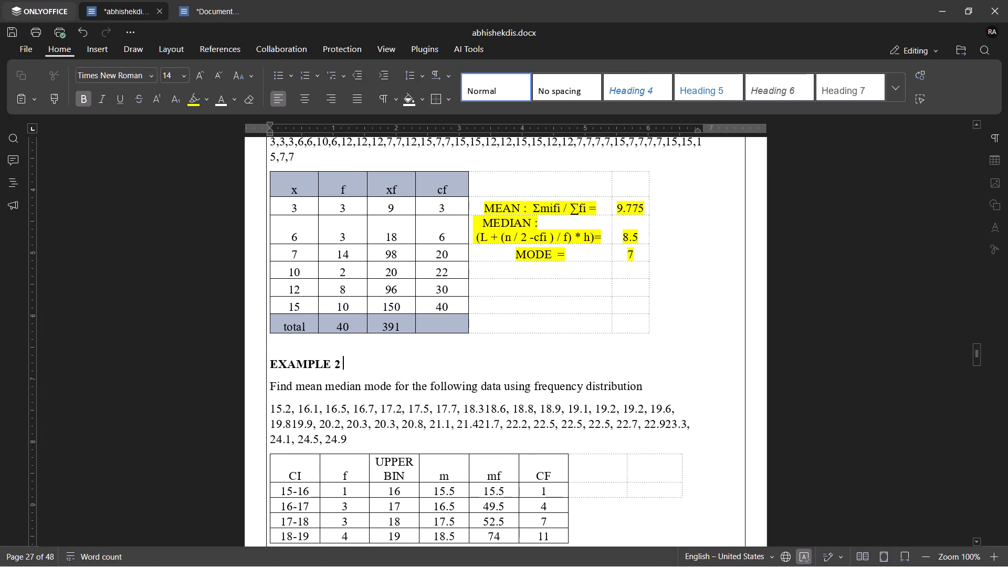
Format the "EXAMPLE 2 :" heading with yellow highlighting, font size 16 and the Heading 2 style.
drag(359, 367, 274, 367)
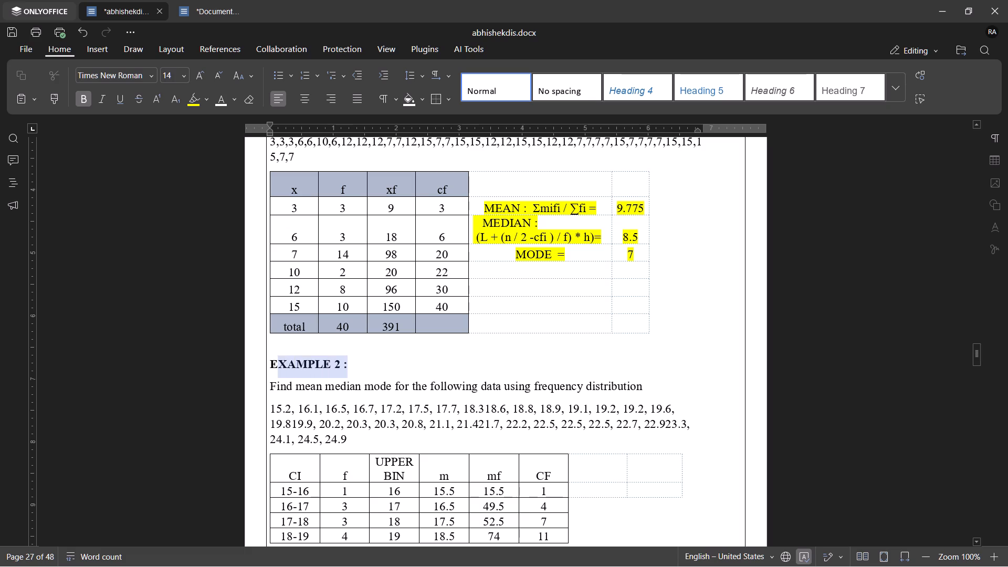
drag(274, 367, 269, 367)
click(192, 100)
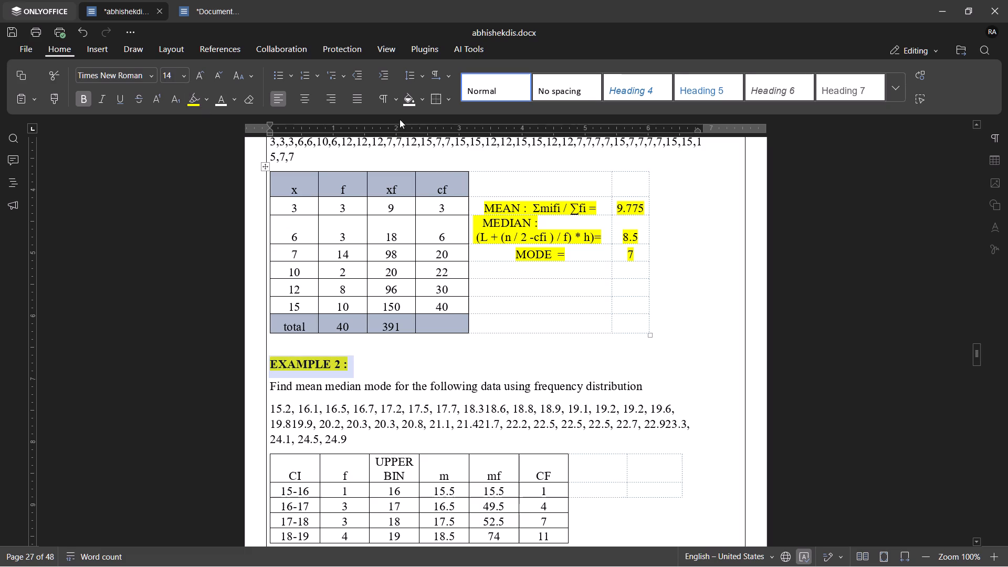
click(181, 70)
click(182, 203)
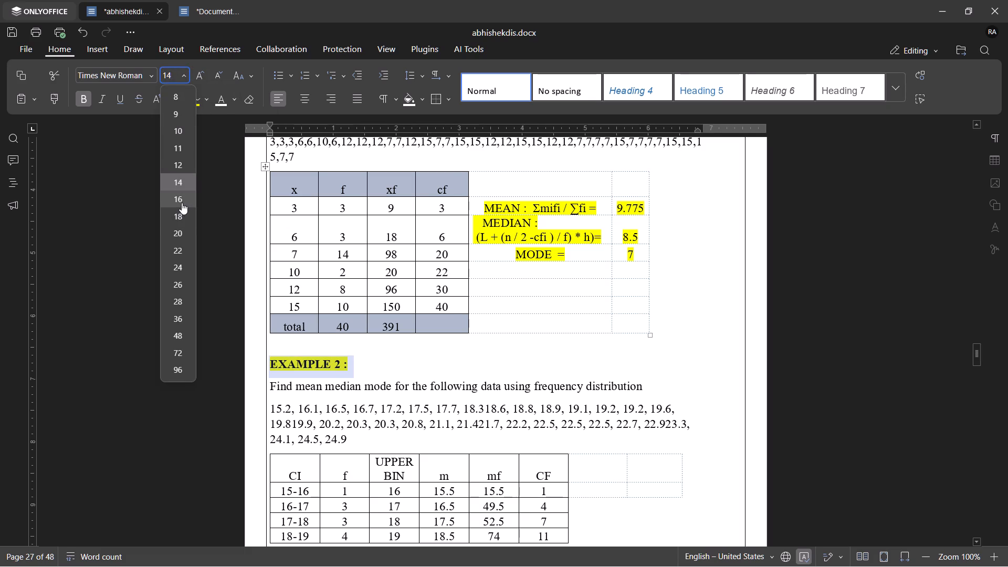
click(889, 90)
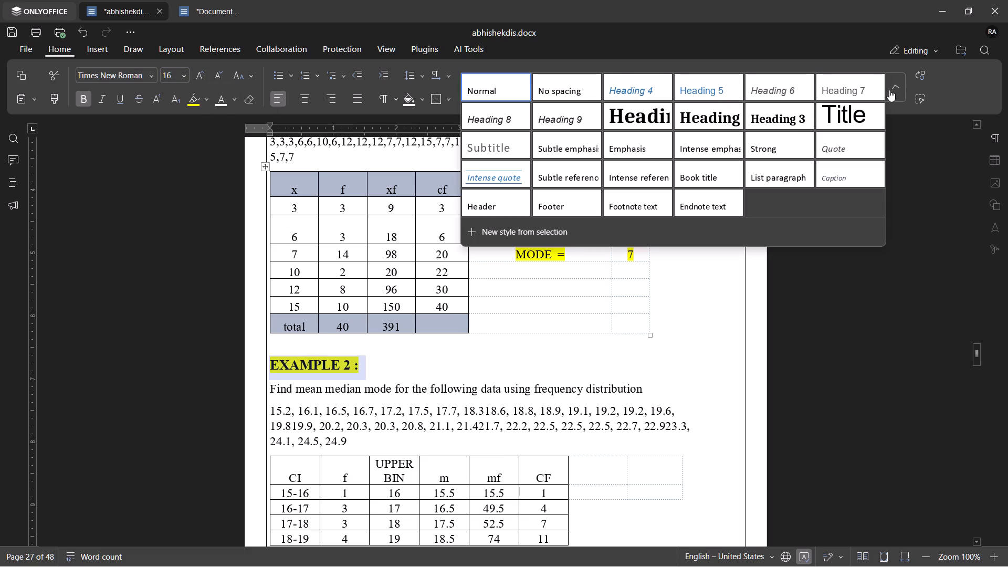
click(711, 113)
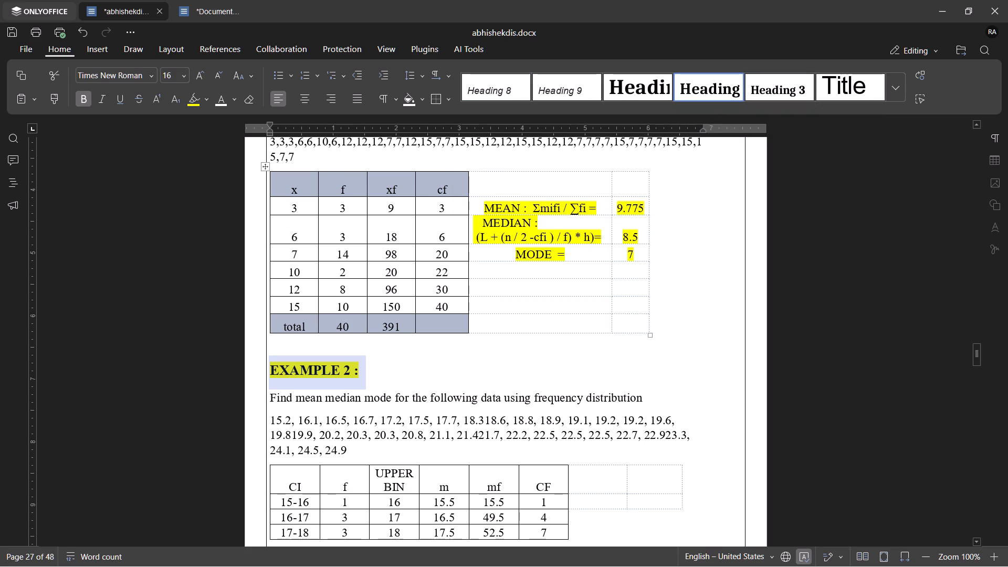
click(468, 337)
Review both worked examples, the analytical and Excel methods, and the start of the Measures of Variability/Dispersion section.
scroll(468, 337, down, 5)
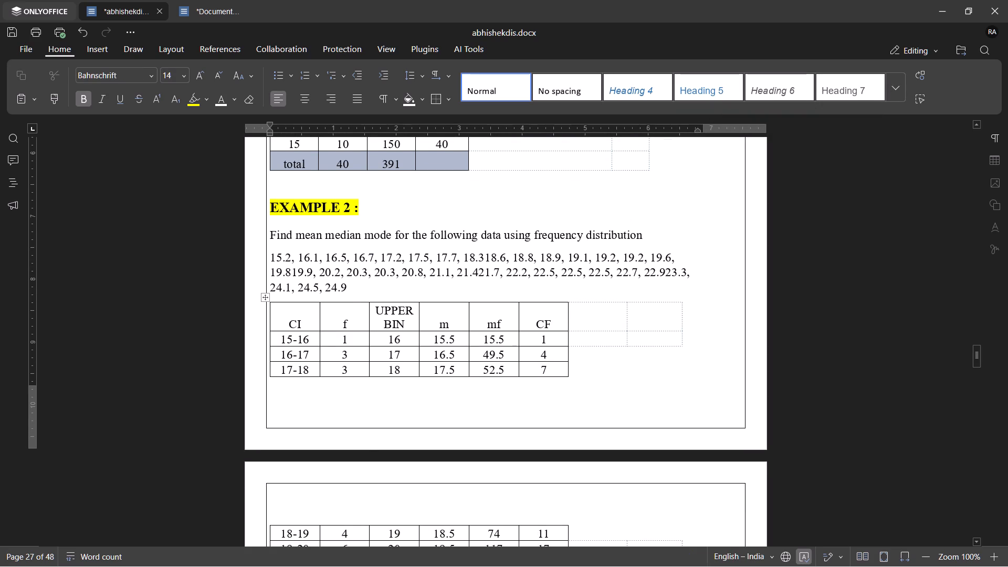
scroll(468, 337, down, 1)
scroll(468, 337, up, 8)
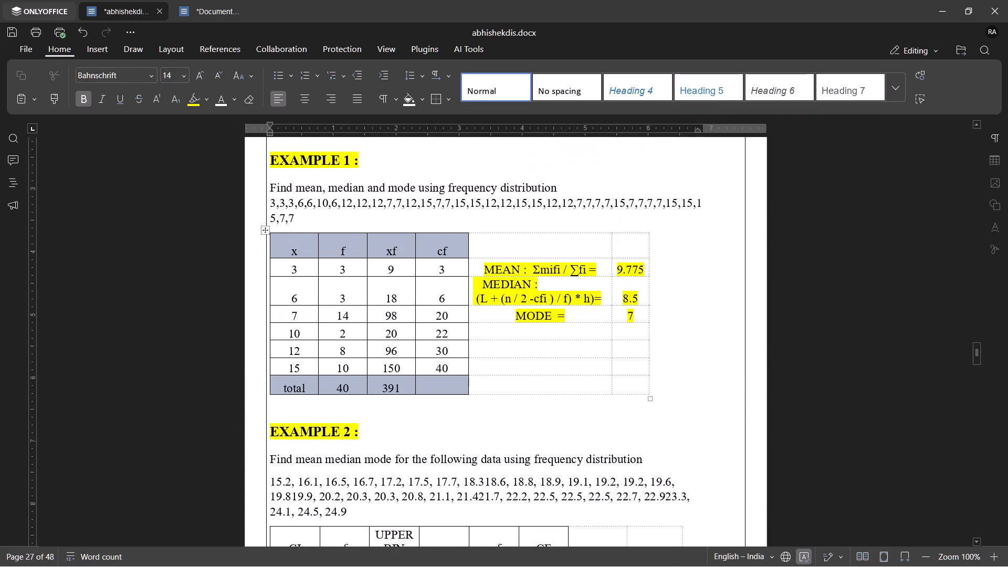
scroll(468, 337, up, 2)
scroll(468, 337, down, 7)
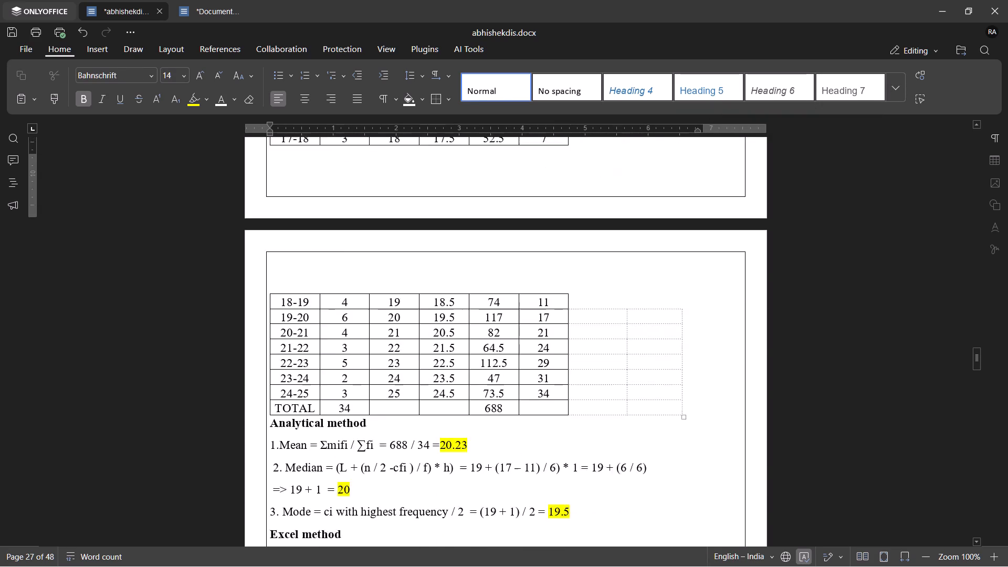
scroll(468, 337, down, 1)
scroll(468, 337, up, 2)
scroll(468, 337, down, 3)
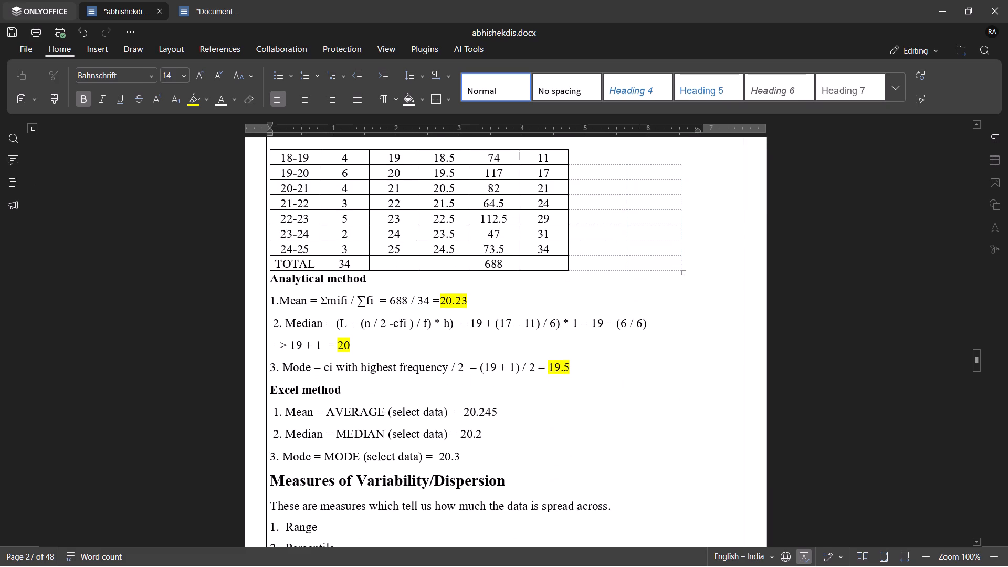
scroll(468, 337, up, 8)
scroll(468, 337, down, 4)
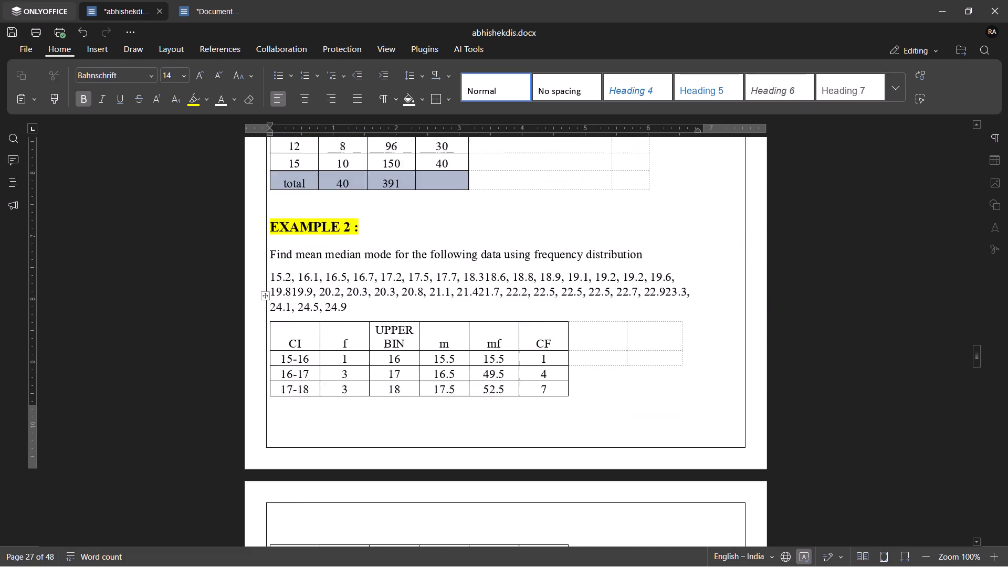
scroll(468, 337, down, 7)
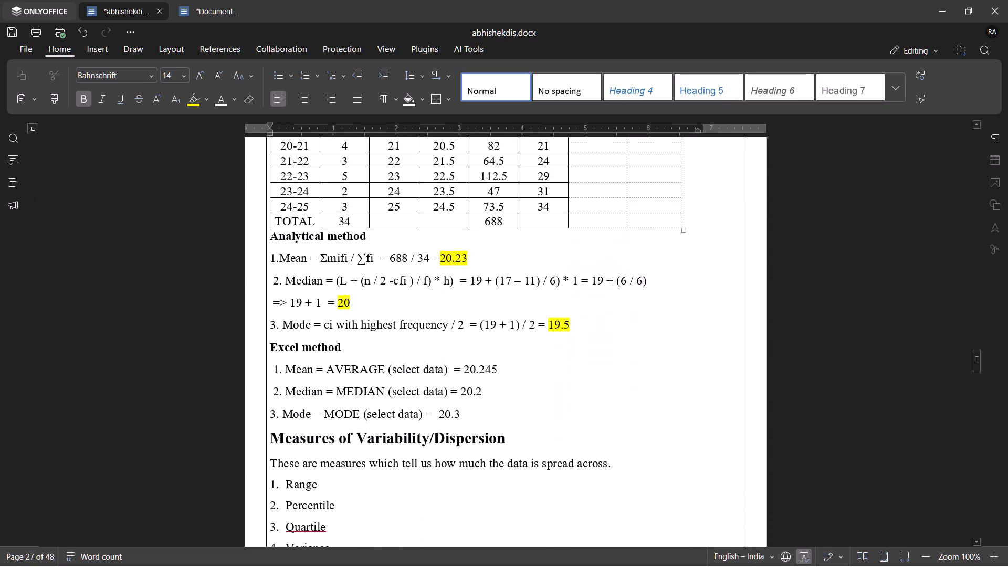
scroll(468, 337, down, 5)
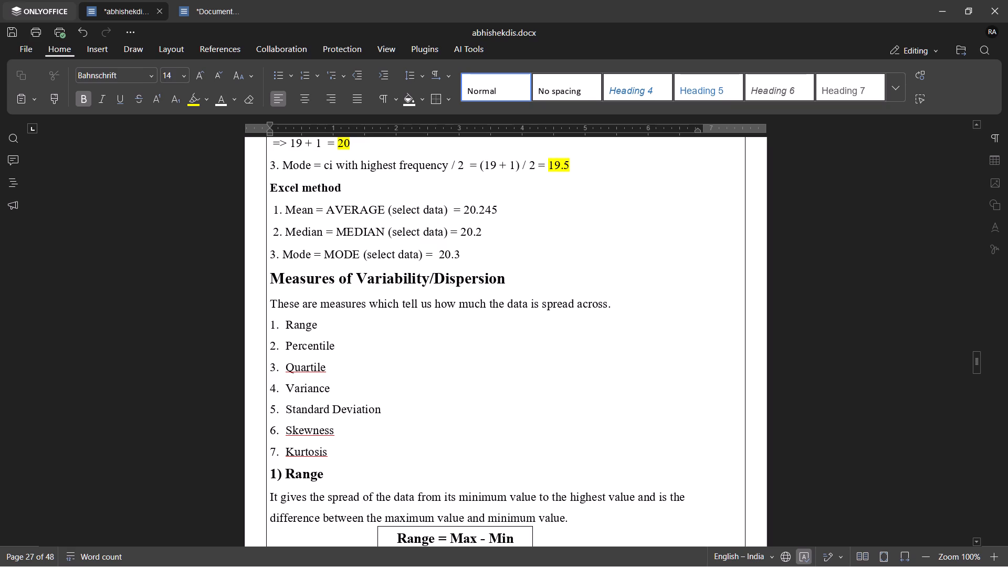
scroll(468, 337, down, 1)
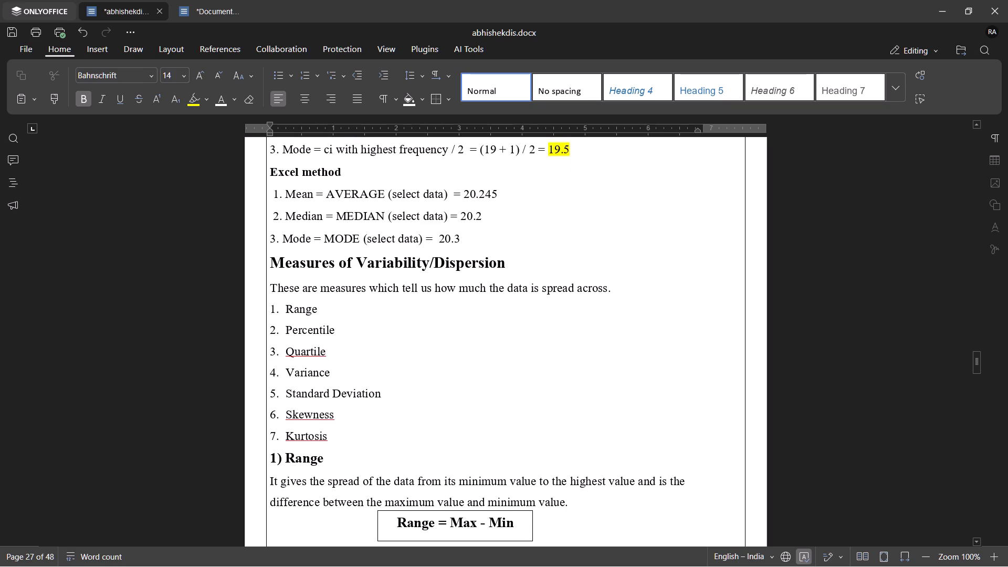
scroll(468, 337, up, 8)
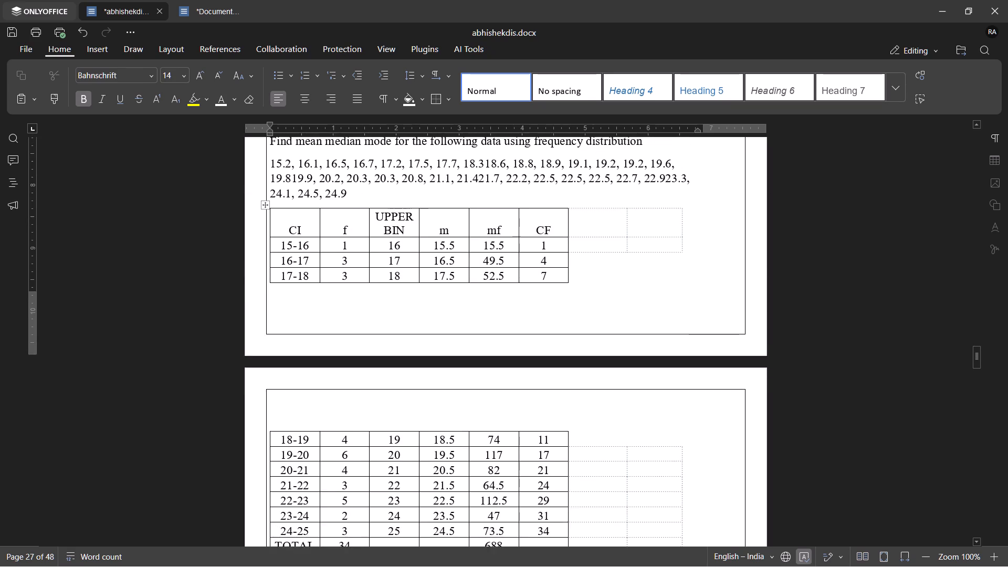
Check the topic outline in Document1, and renumber the Mode heading in abhishekdis.docx as 3.3.
click(201, 6)
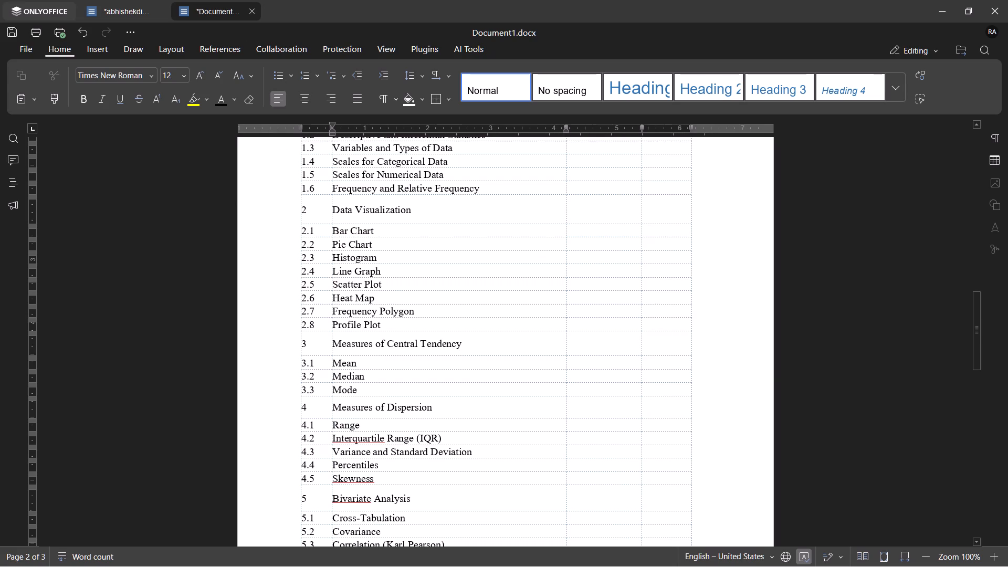
click(140, 10)
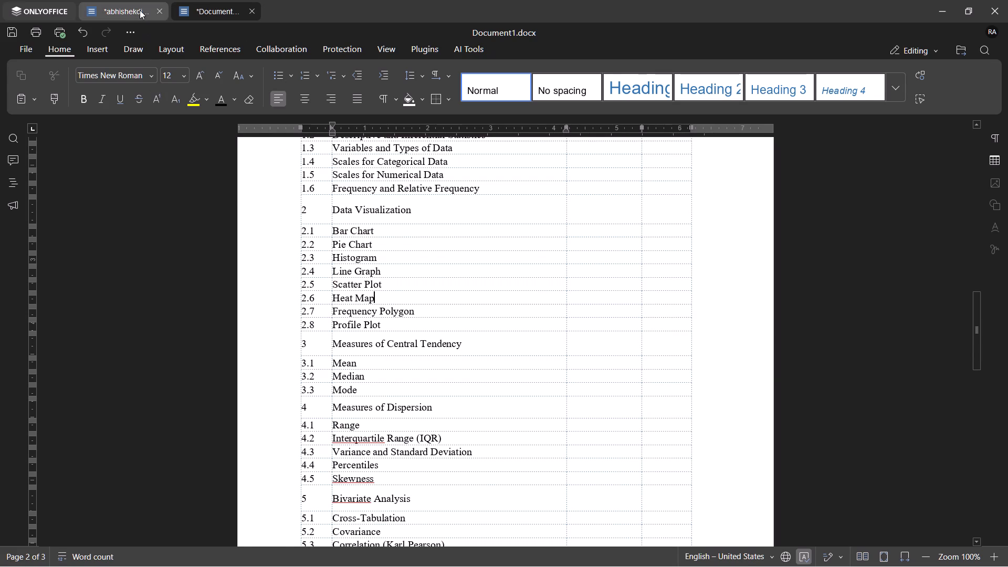
scroll(329, 300, up, 8)
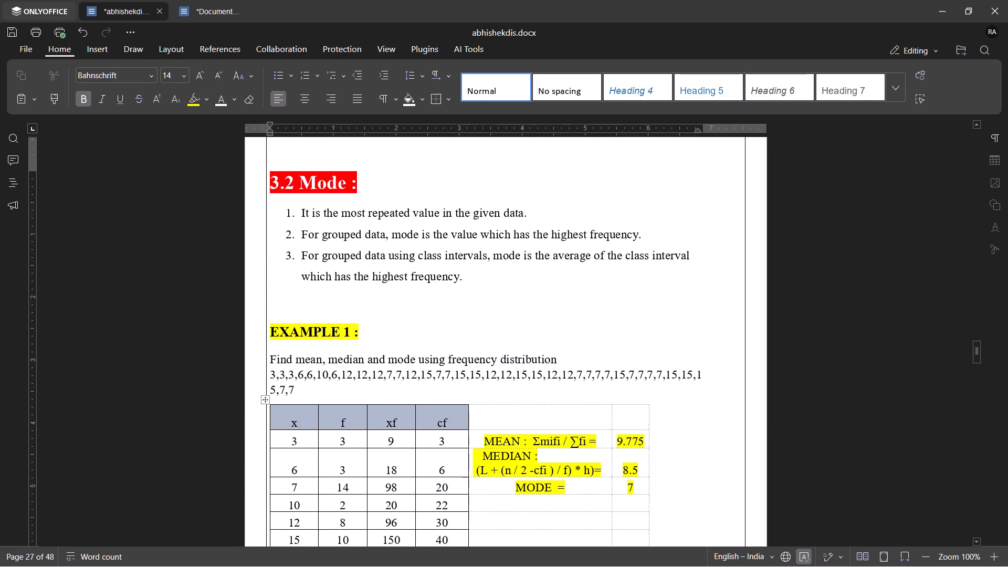
scroll(329, 300, up, 8)
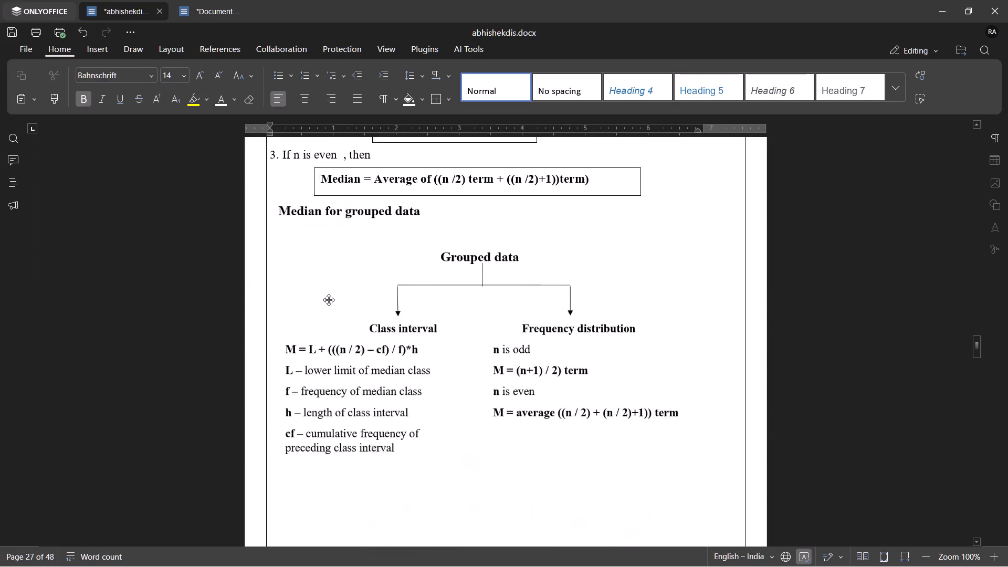
scroll(329, 300, up, 3)
scroll(329, 300, down, 9)
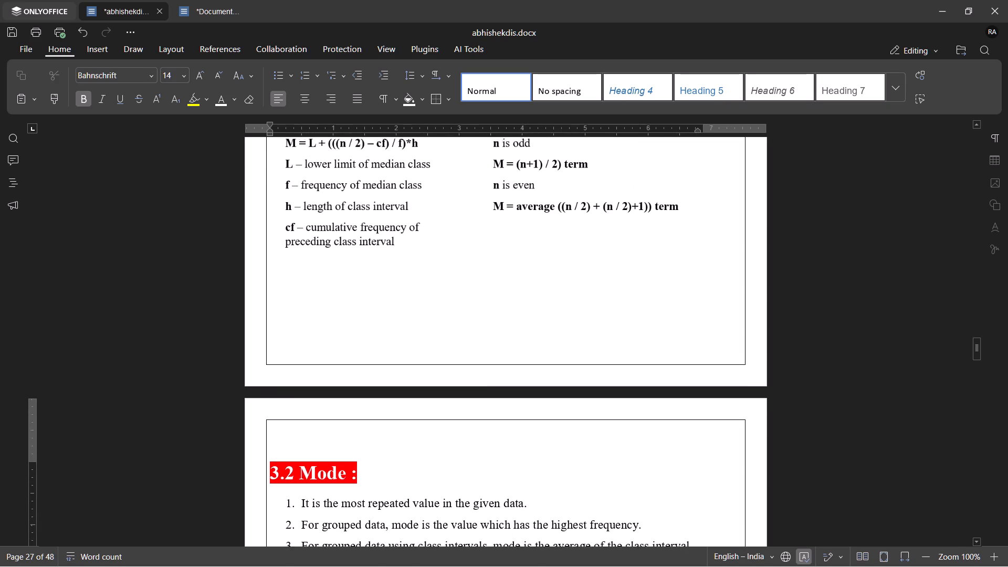
click(296, 459)
key(BackSpace)
key(3)
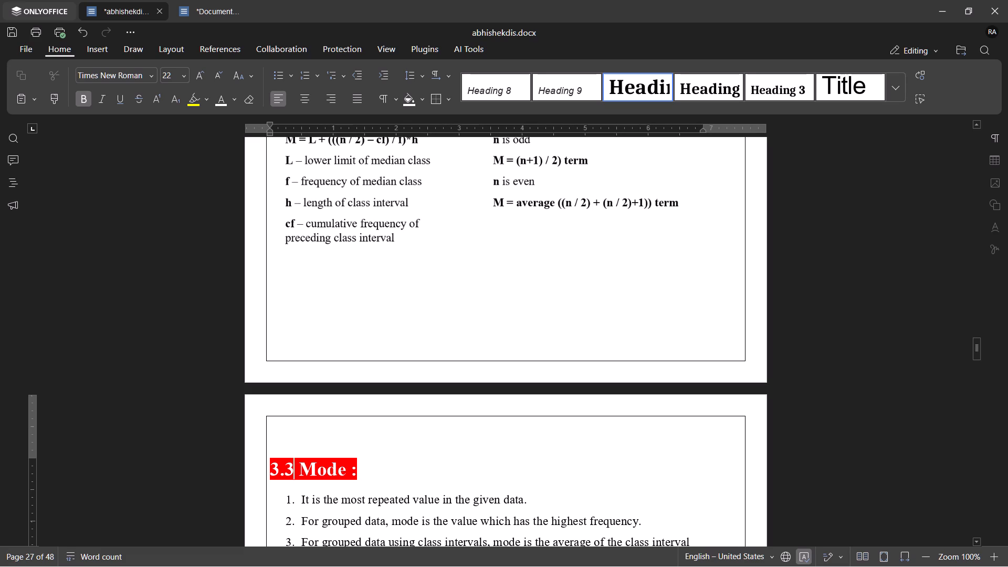
click(333, 299)
Review the content from the Mode section through both examples to the Range definition under Measures of Variability/Dispersion.
scroll(333, 299, down, 3)
scroll(333, 299, up, 3)
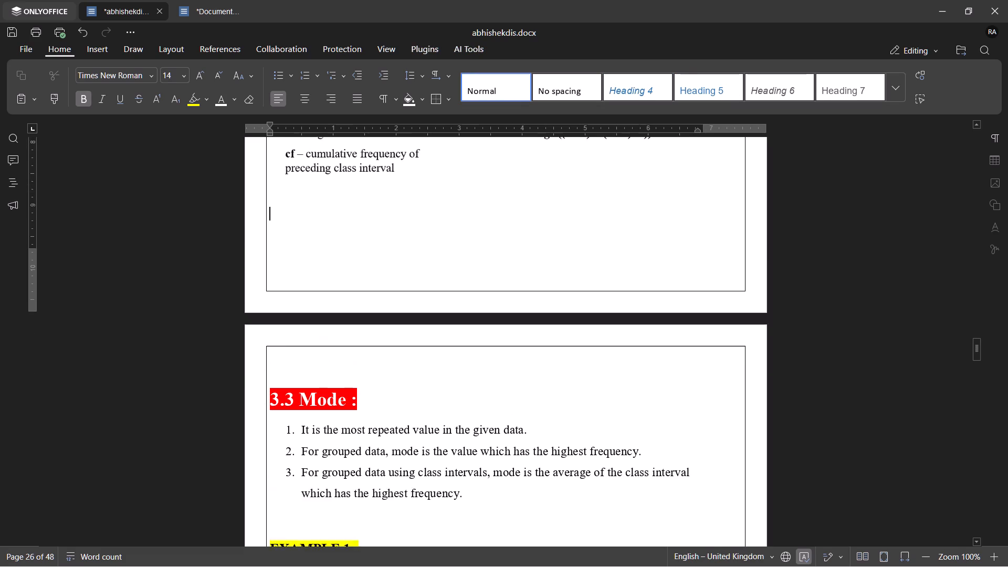
click(304, 286)
scroll(304, 286, down, 7)
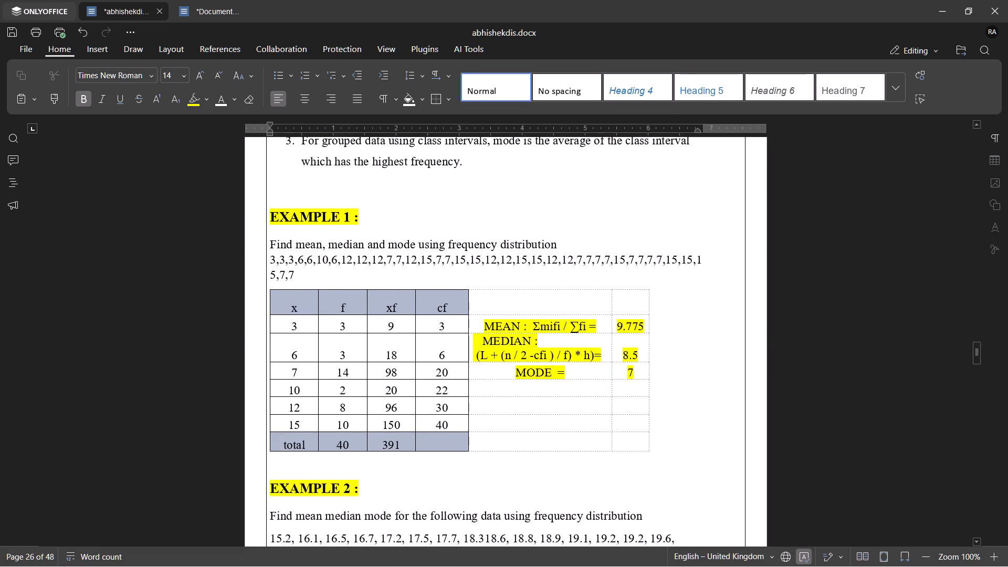
scroll(304, 286, down, 2)
scroll(304, 286, up, 10)
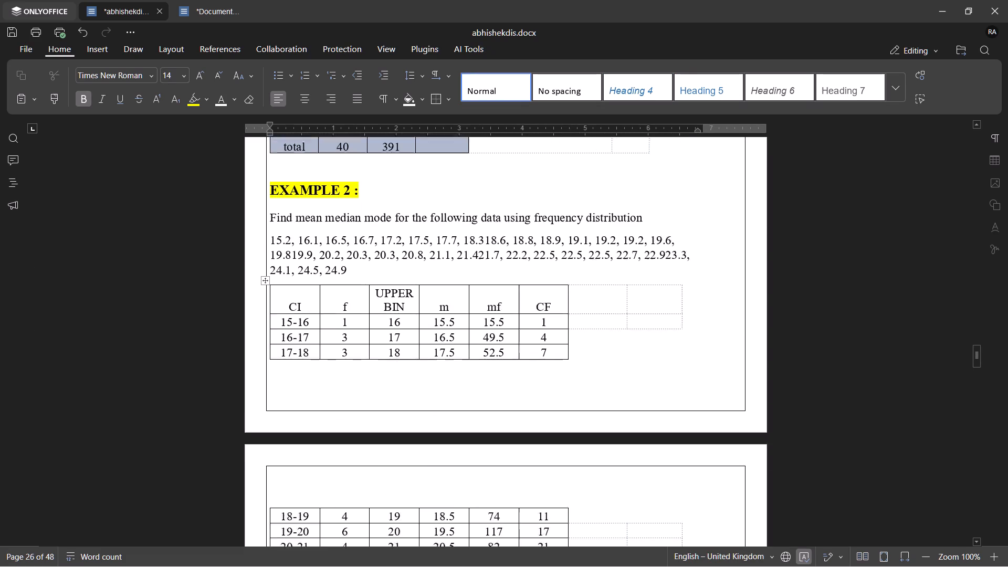
scroll(304, 286, up, 7)
scroll(304, 286, down, 1)
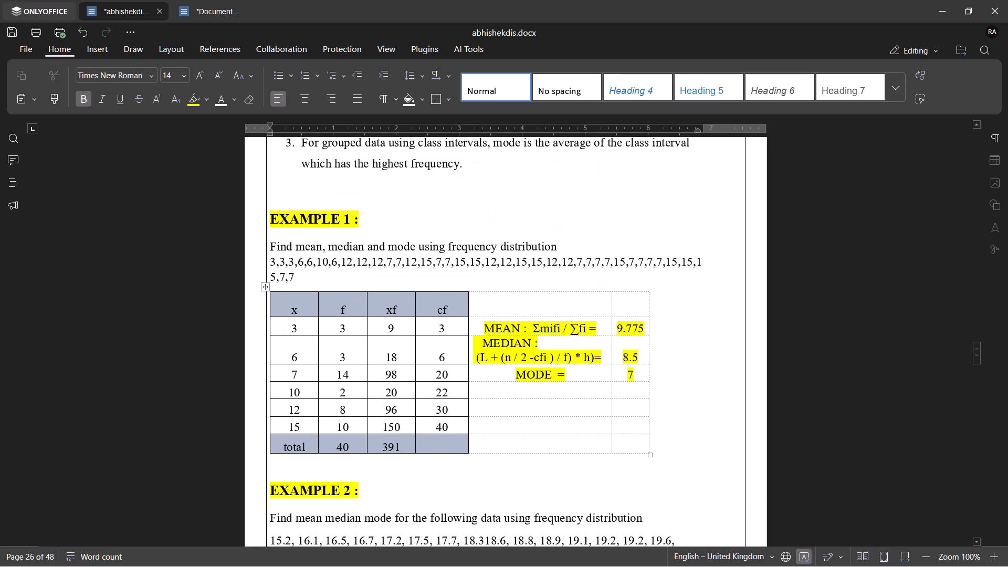
scroll(359, 477, down, 3)
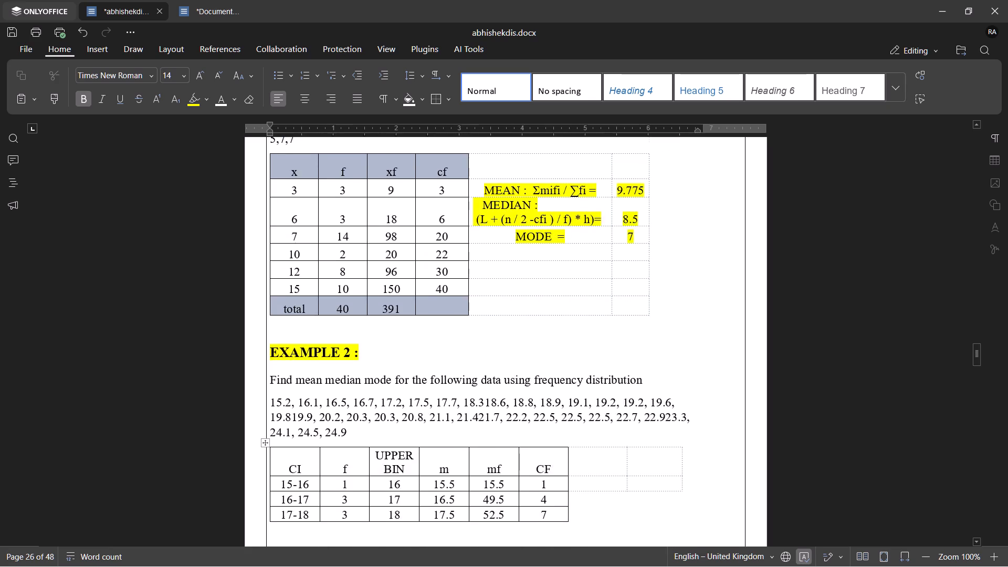
scroll(359, 477, down, 9)
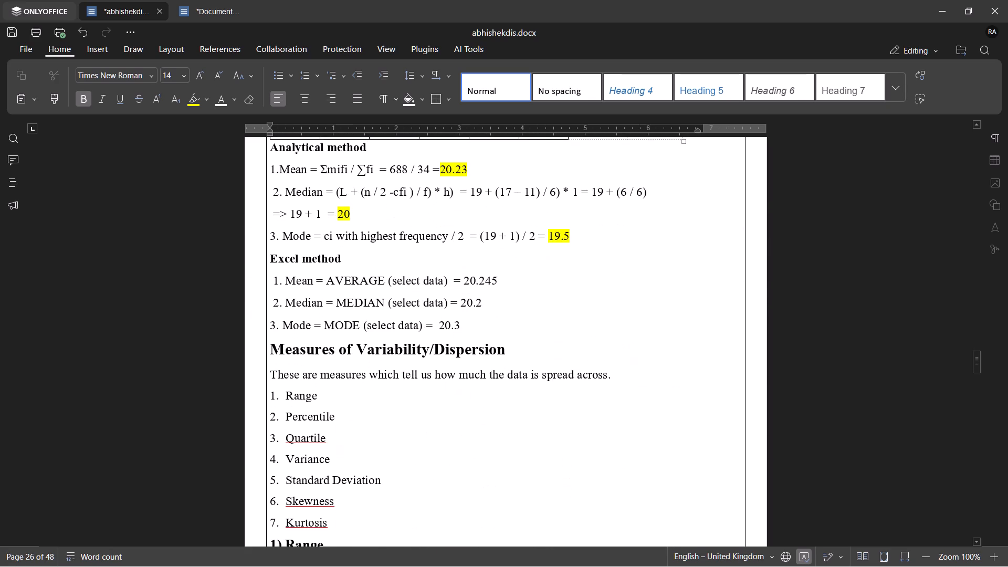
scroll(359, 477, down, 4)
scroll(359, 477, up, 3)
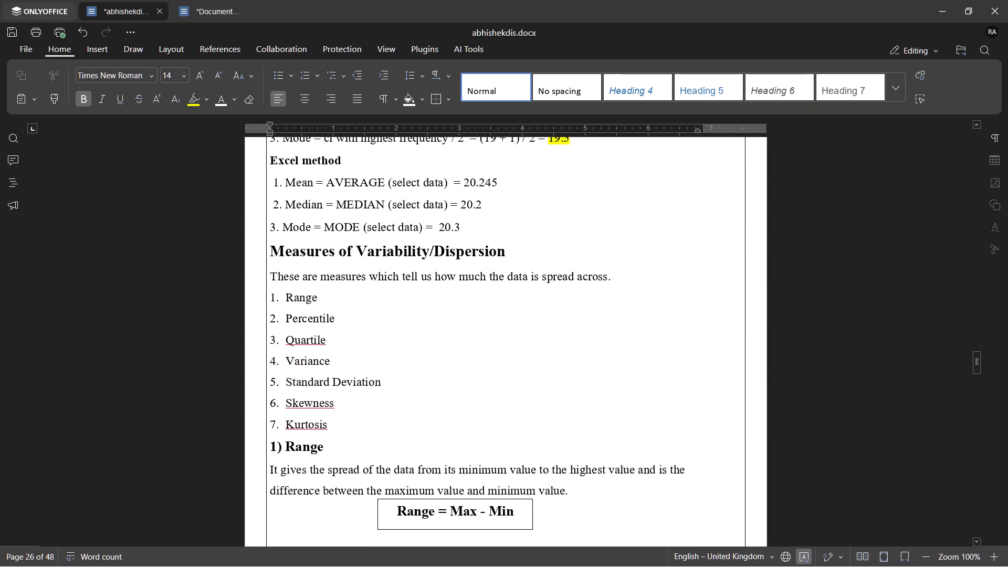
scroll(359, 477, up, 4)
scroll(348, 390, down, 3)
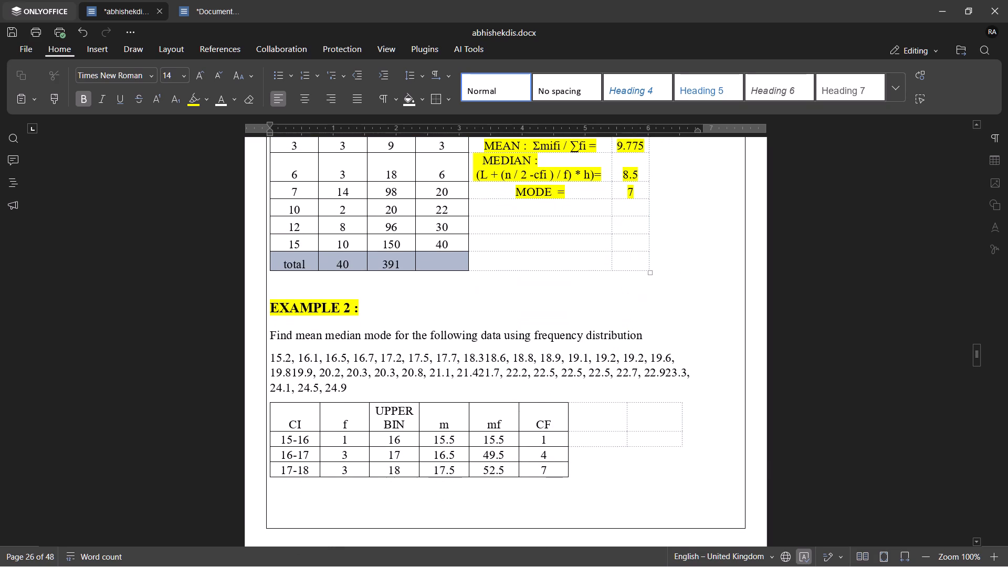
Check the topic outline in Document1, and number the Measures of Variability/Dispersion heading in abhishekdis.docx as 4.
click(209, 11)
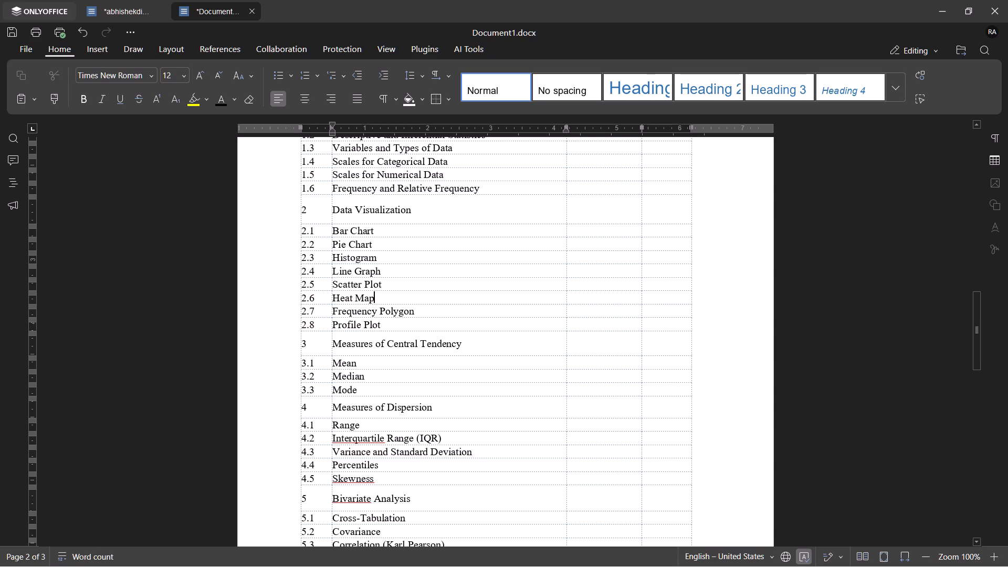
scroll(475, 349, down, 2)
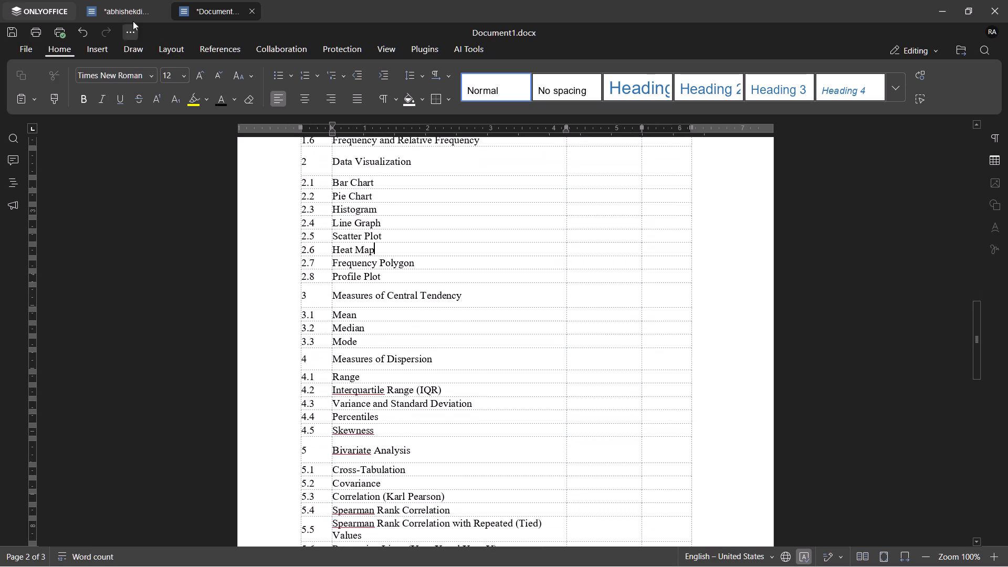
click(127, 18)
scroll(341, 300, down, 7)
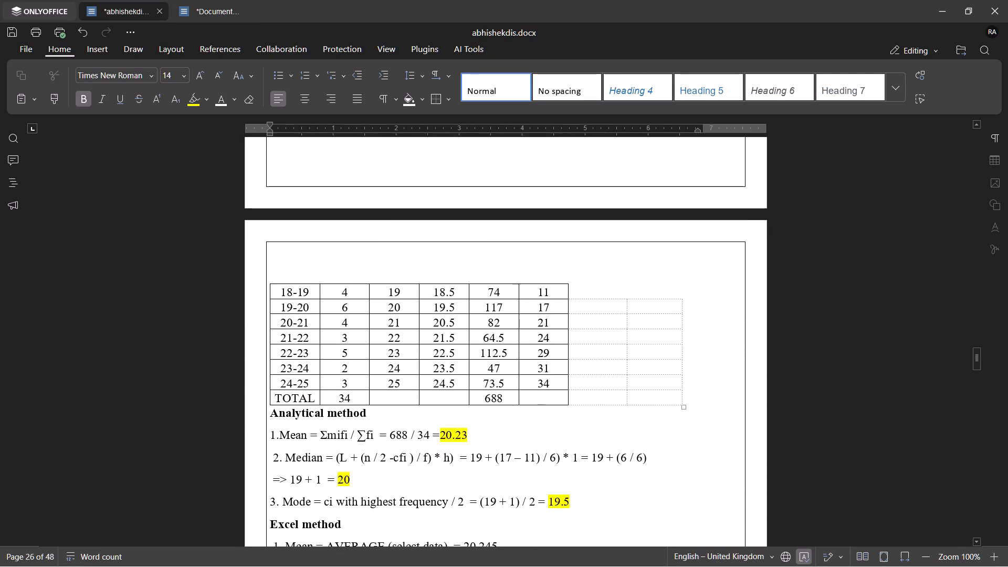
scroll(341, 300, down, 5)
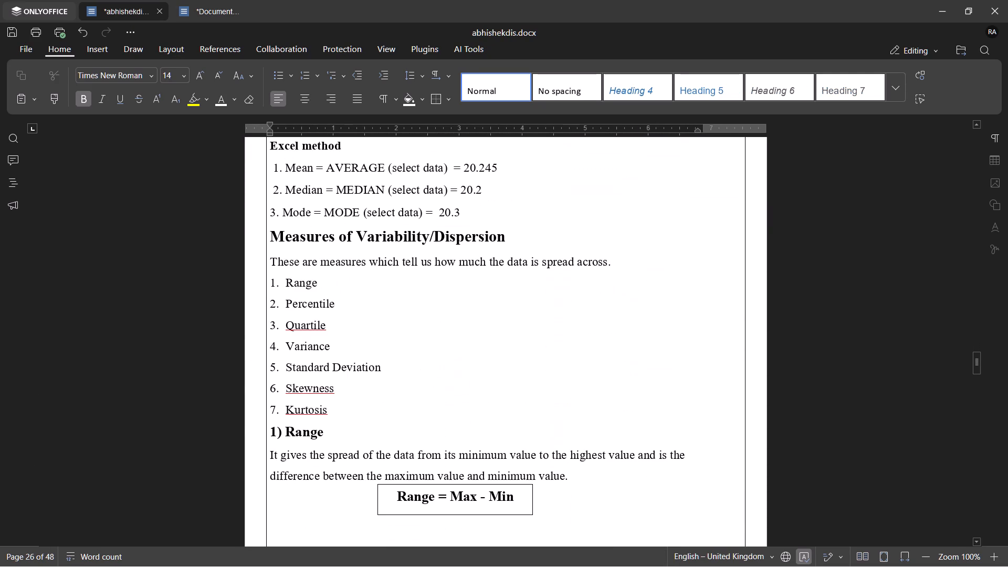
click(205, 8)
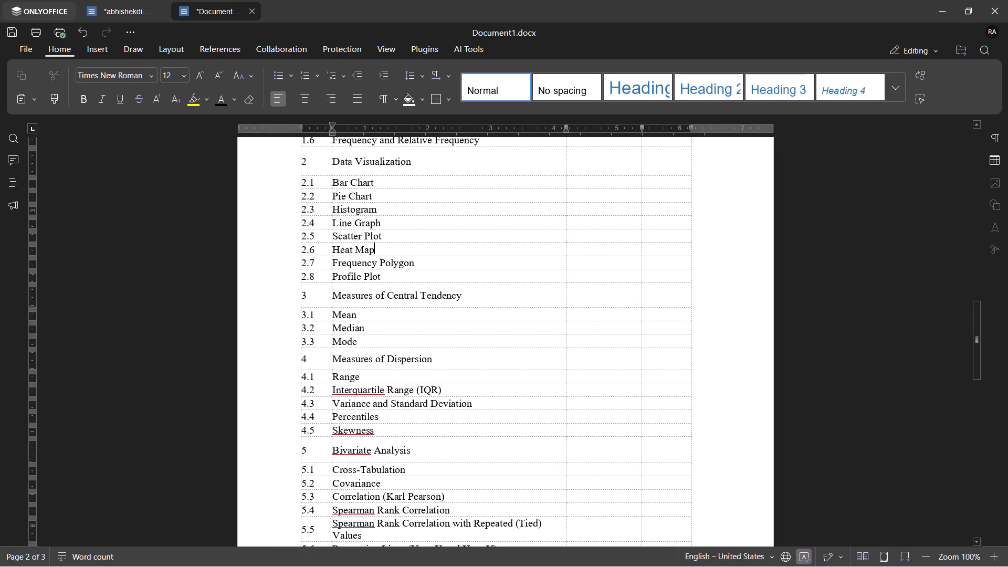
click(144, 13)
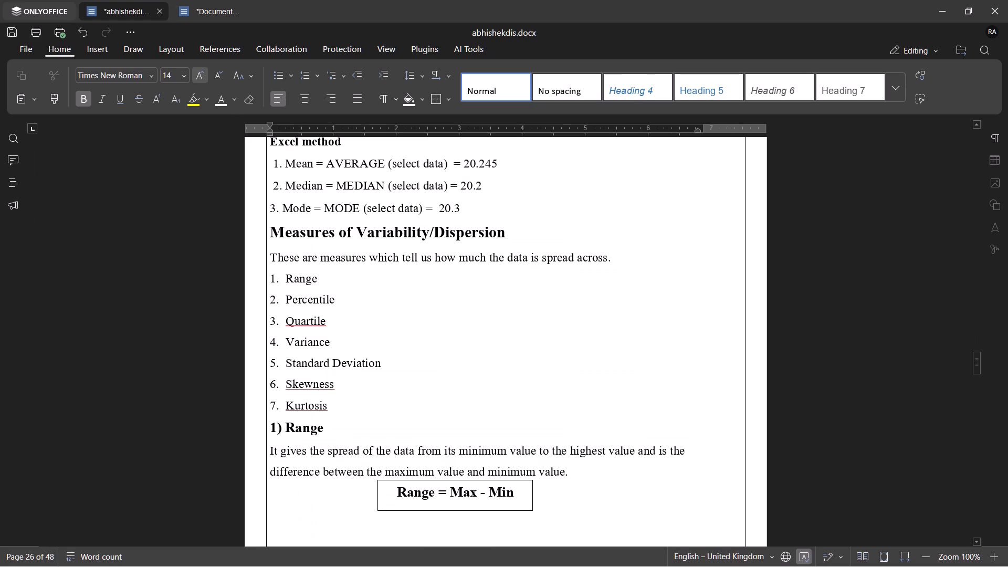
scroll(300, 223, down, 1)
scroll(300, 223, up, 1)
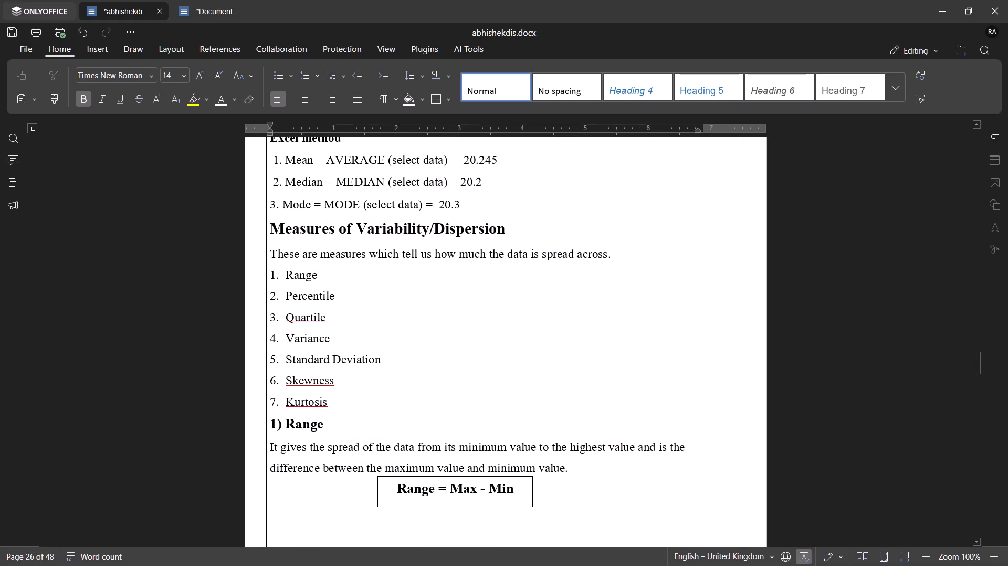
drag(512, 227, 260, 213)
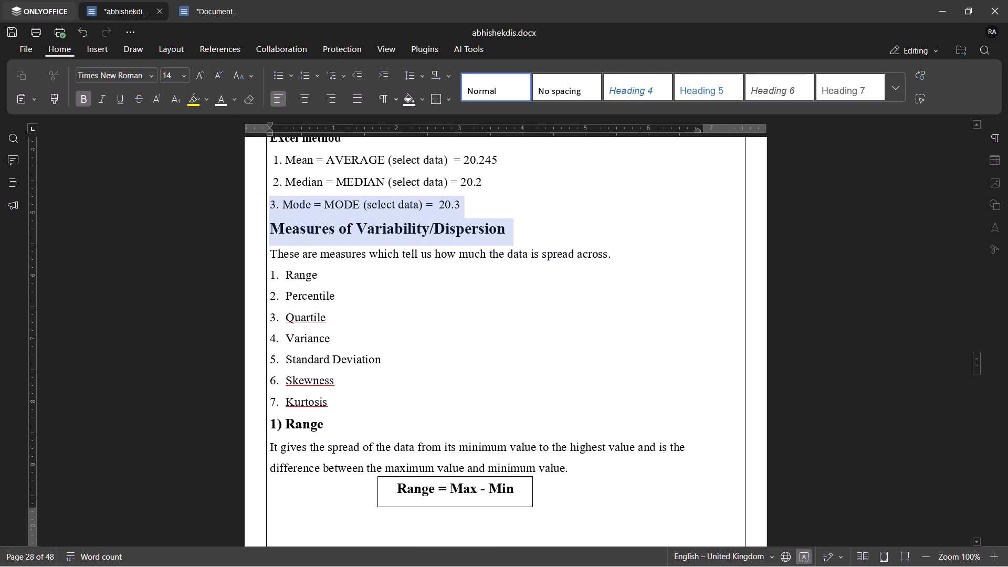
drag(260, 213, 269, 224)
click(269, 224)
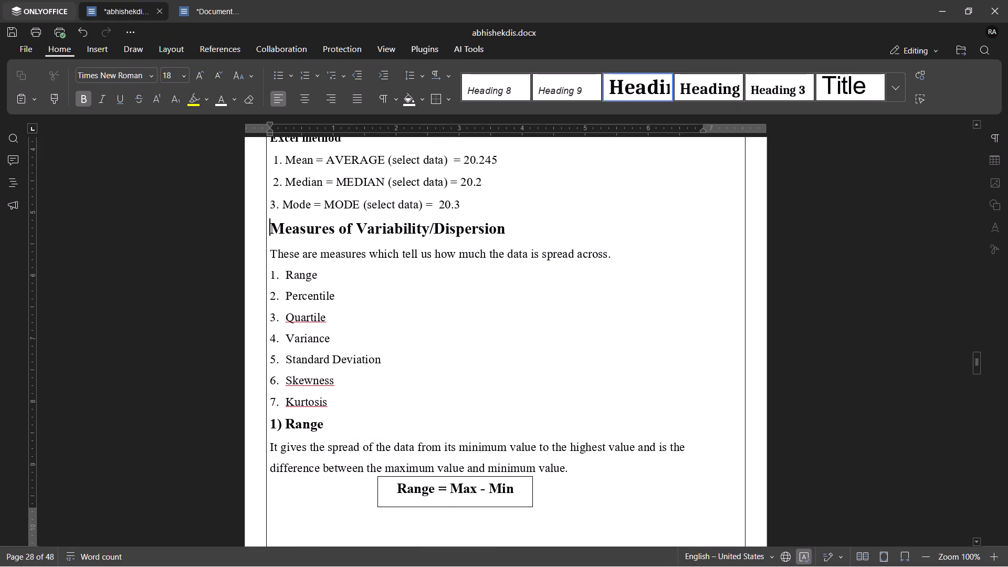
text(4.)
key(space)
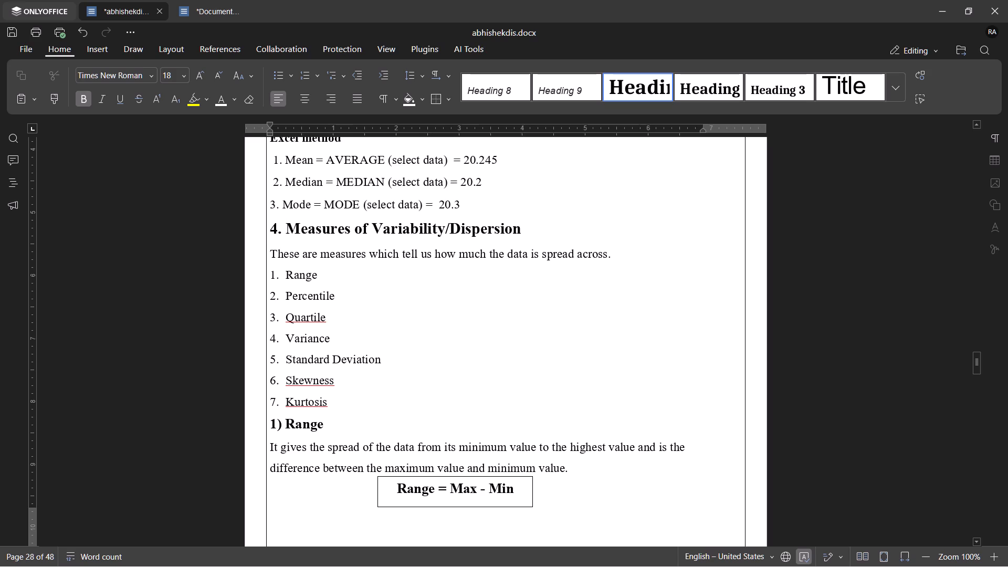
Insert blank lines above the "4. Measures of Variability/Dispersion" heading so that it starts at the top of a new page.
scroll(269, 224, up, 5)
scroll(269, 224, down, 4)
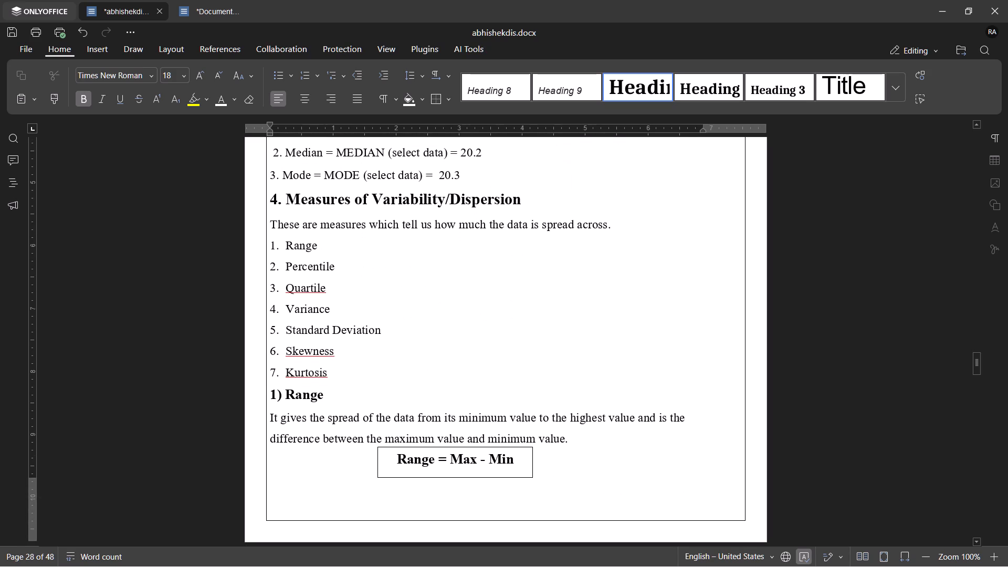
click(270, 203)
key(Return)
key(Return)
key(Return)
key(Return)
key(Return)
key(Return)
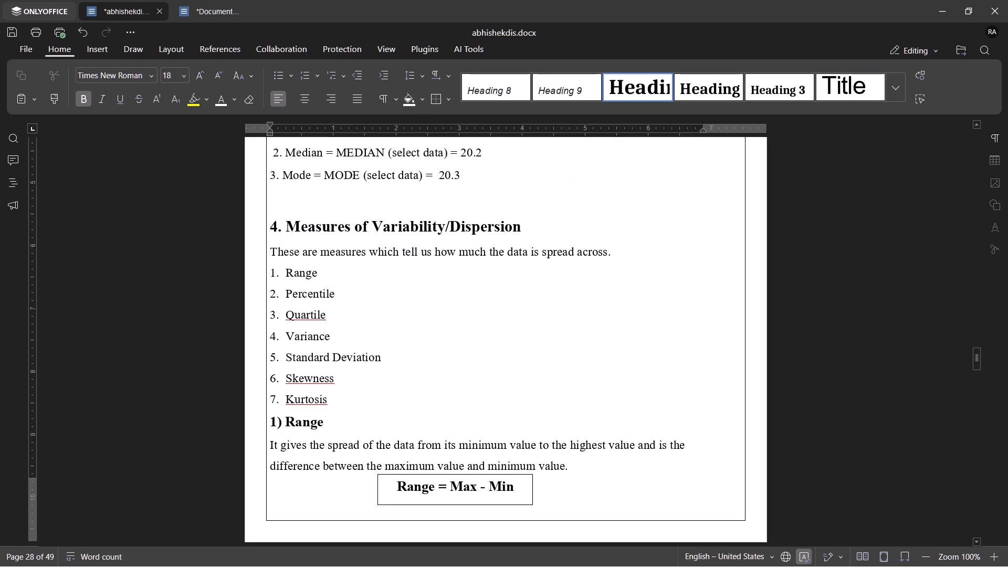
key(Return)
key(Return)
key(Return)
key(Return)
key(Return)
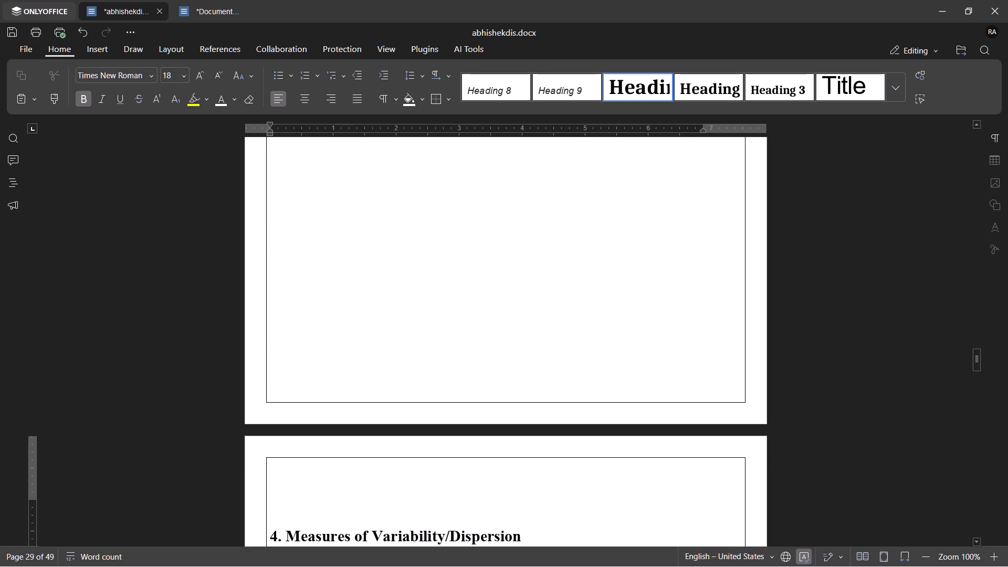
key(ctrl+z)
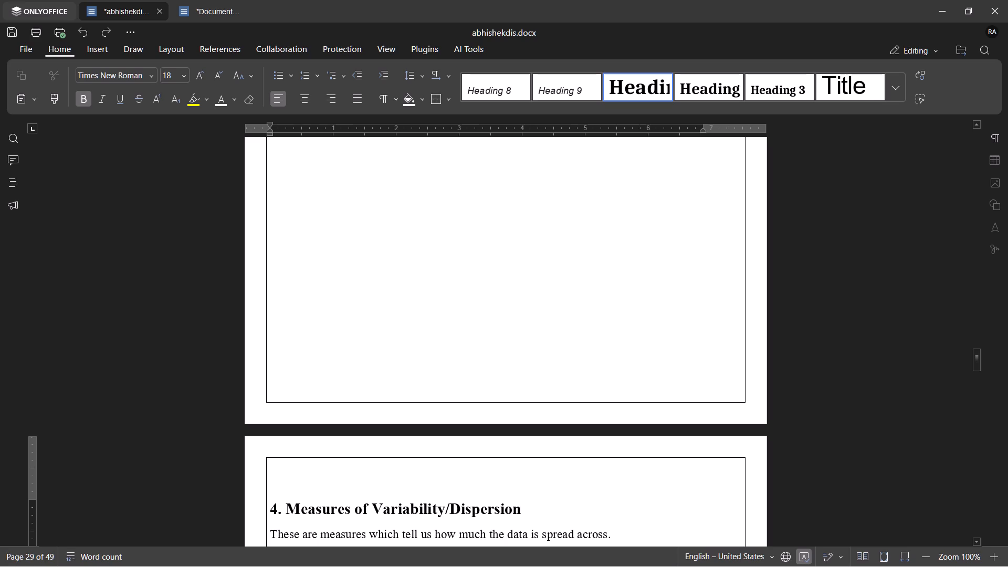
Apply the Heading 1 style to the "4. Measures of Variability/Dispersion" heading.
scroll(250, 238, up, 6)
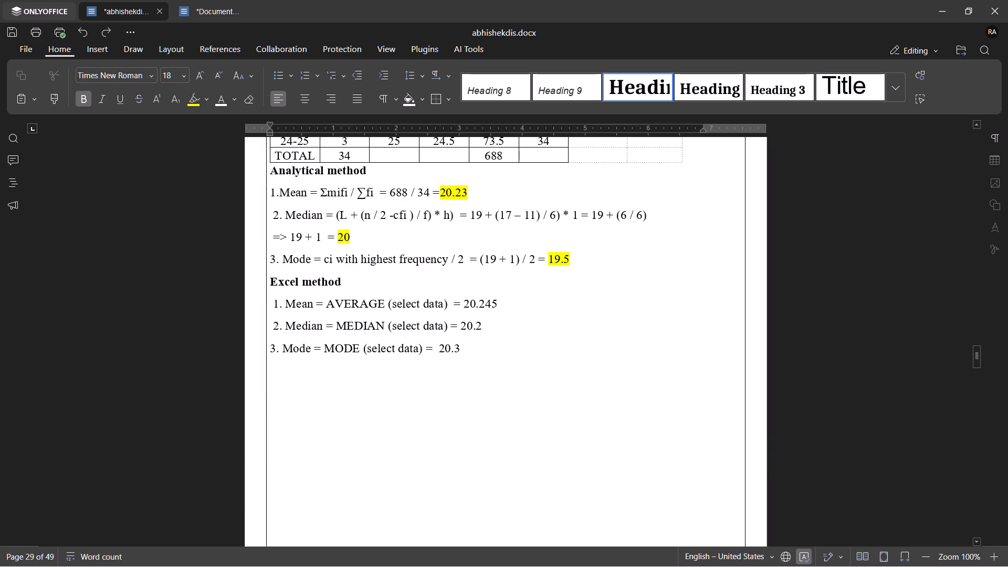
scroll(406, 297, down, 8)
scroll(406, 297, up, 4)
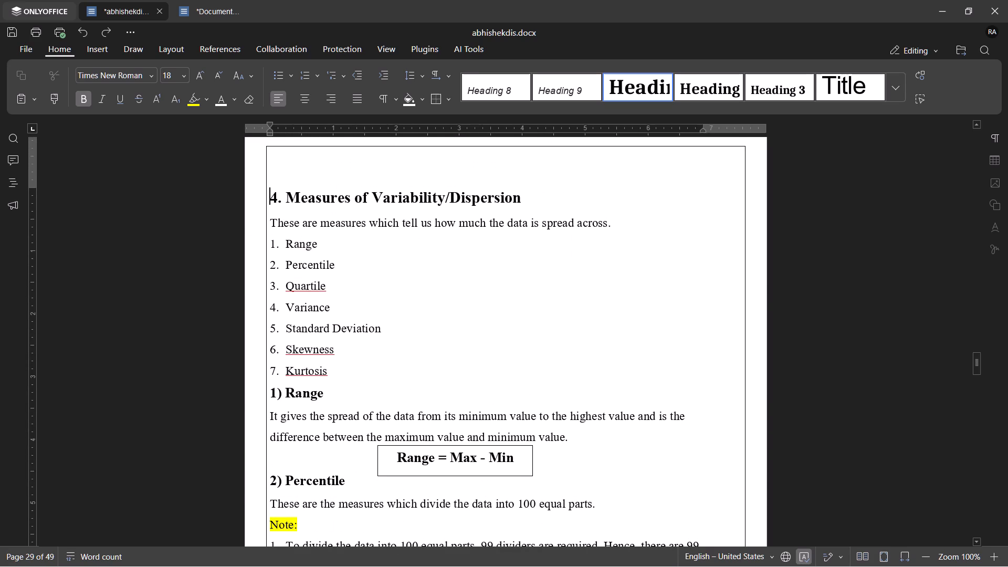
drag(542, 191, 258, 168)
click(627, 77)
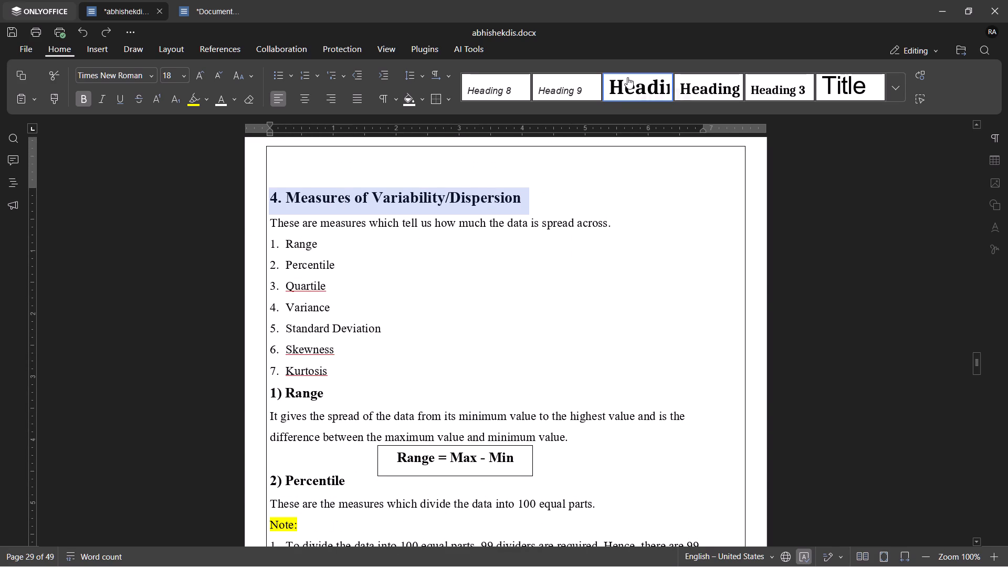
click(366, 234)
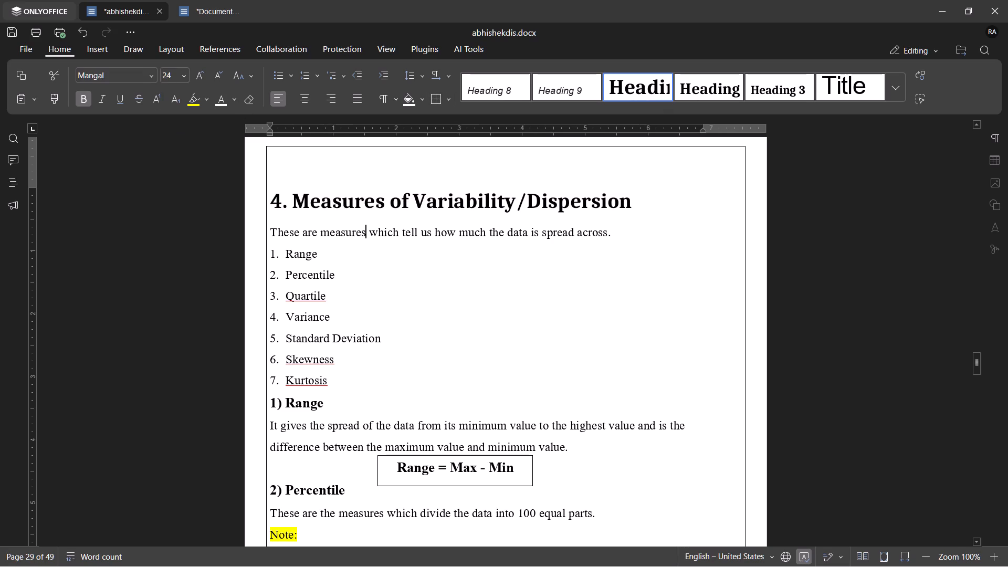
Review the pages from the Example 2 table through the Excel method to the start of section 4.
scroll(366, 234, up, 11)
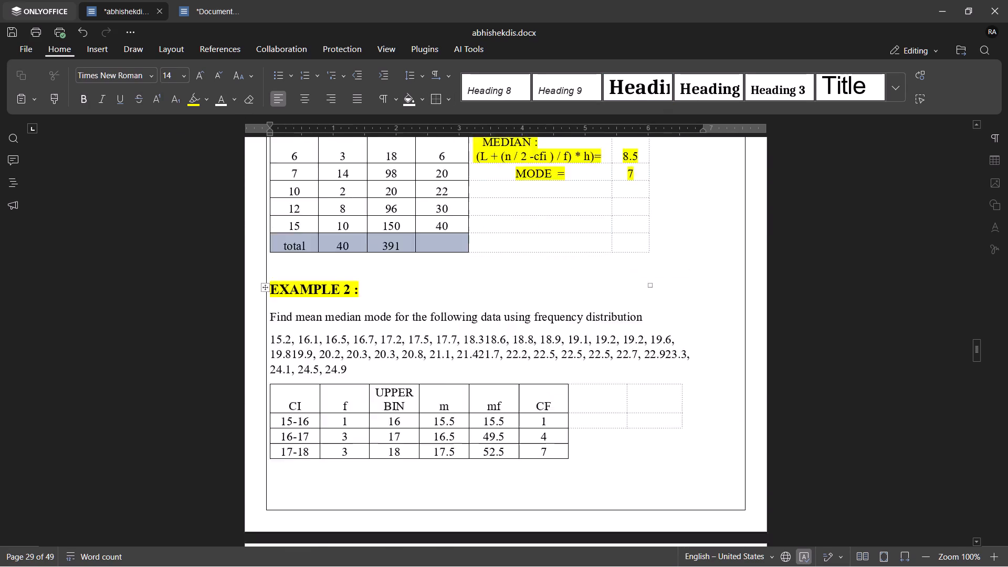
scroll(366, 234, down, 10)
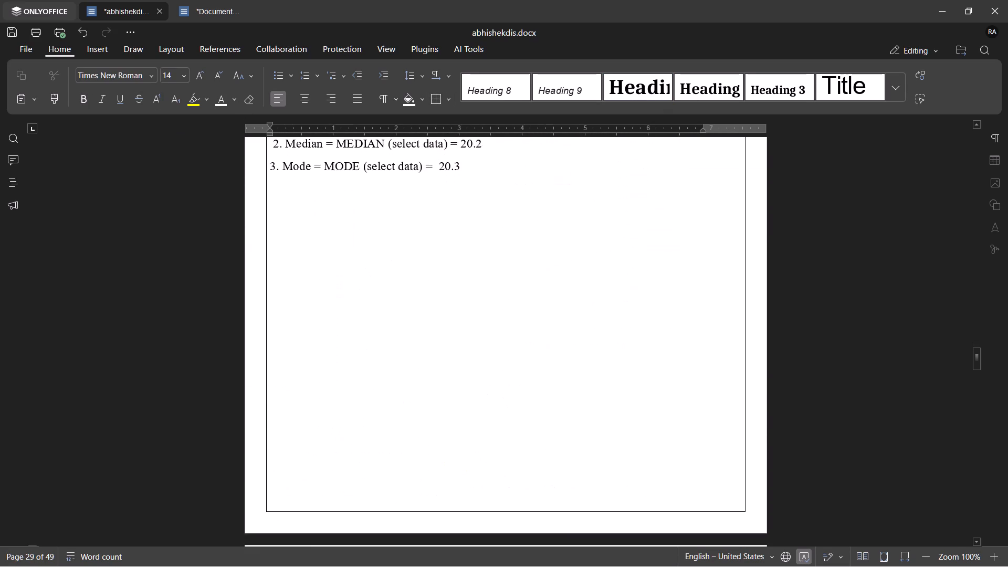
scroll(366, 234, down, 3)
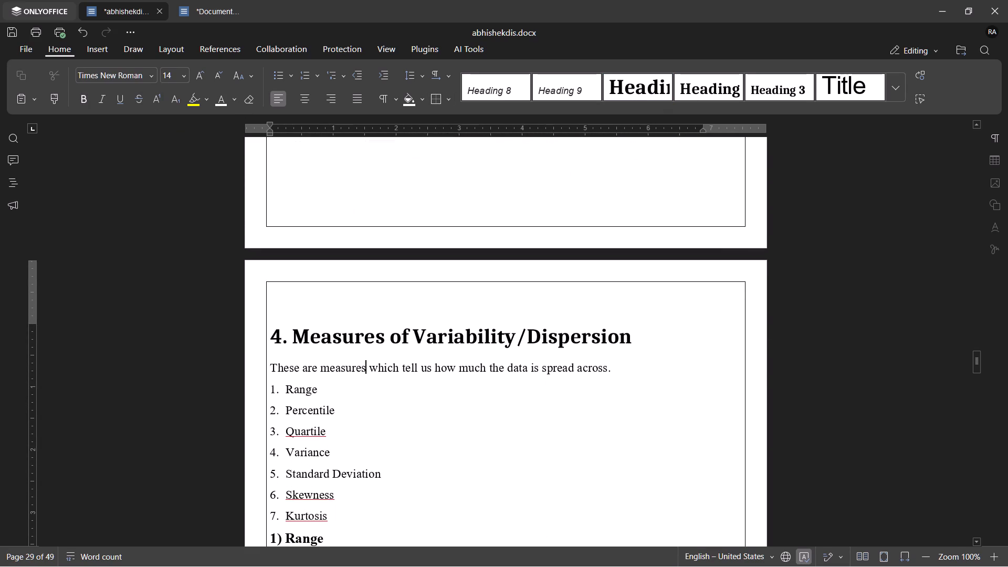
scroll(366, 234, down, 3)
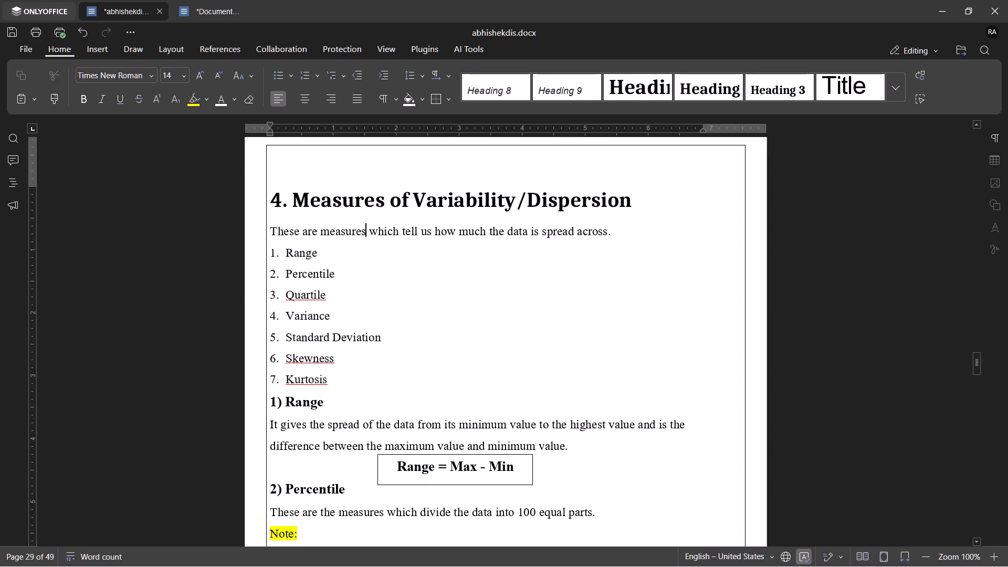
Reset the introductory sentence and the measures from Range to Kurtosis to the Normal style and format them as one numbered list.
drag(271, 234, 348, 382)
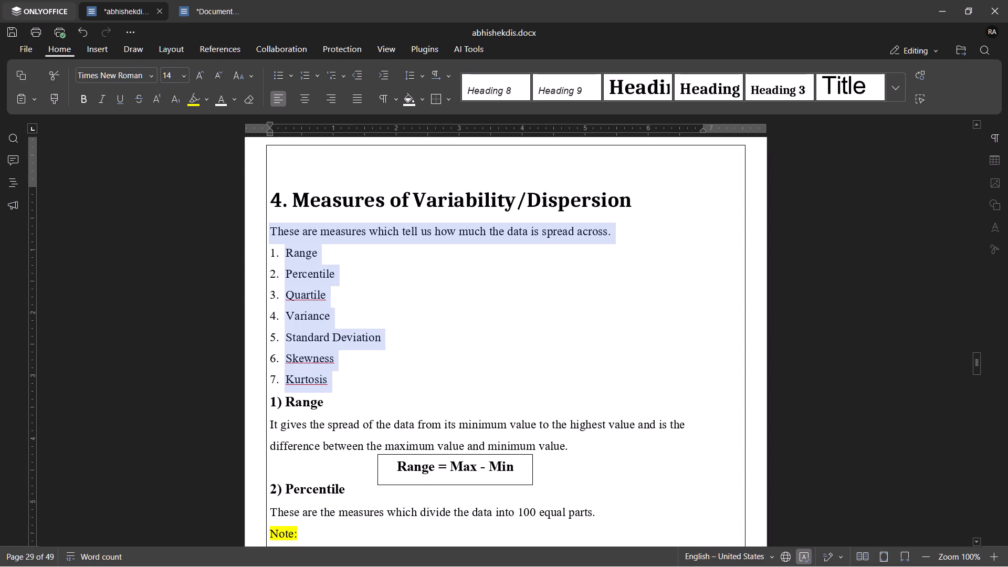
click(895, 89)
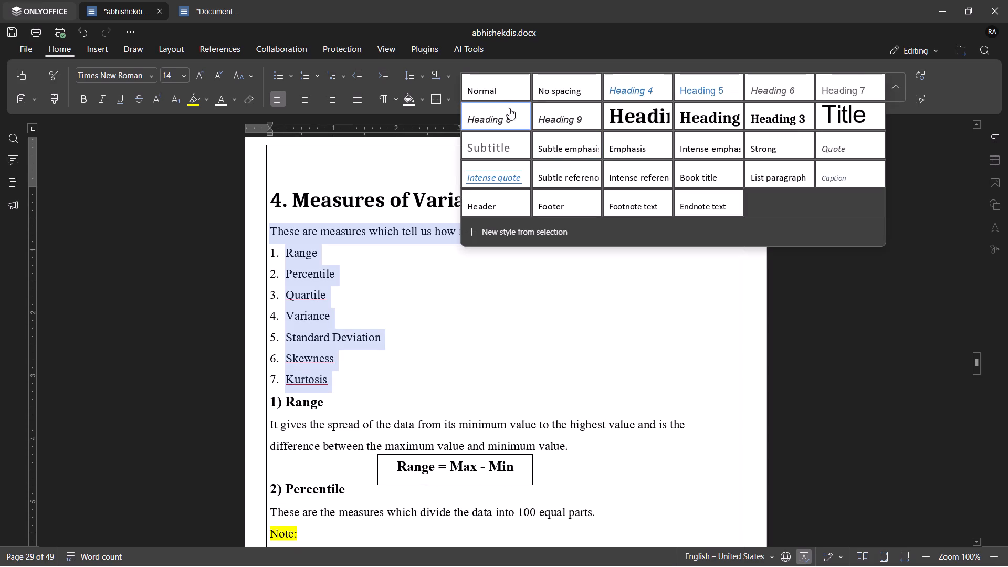
click(499, 92)
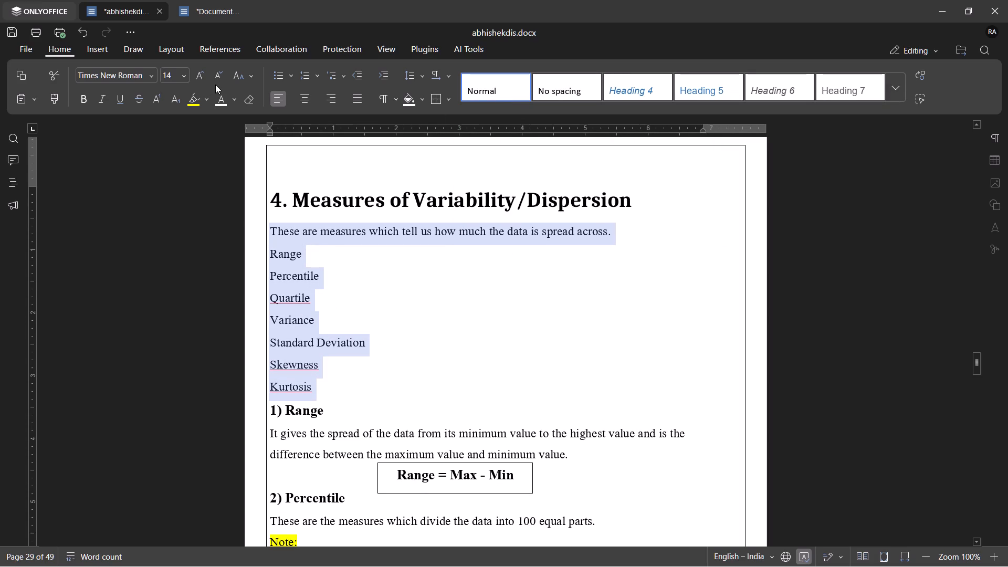
click(299, 72)
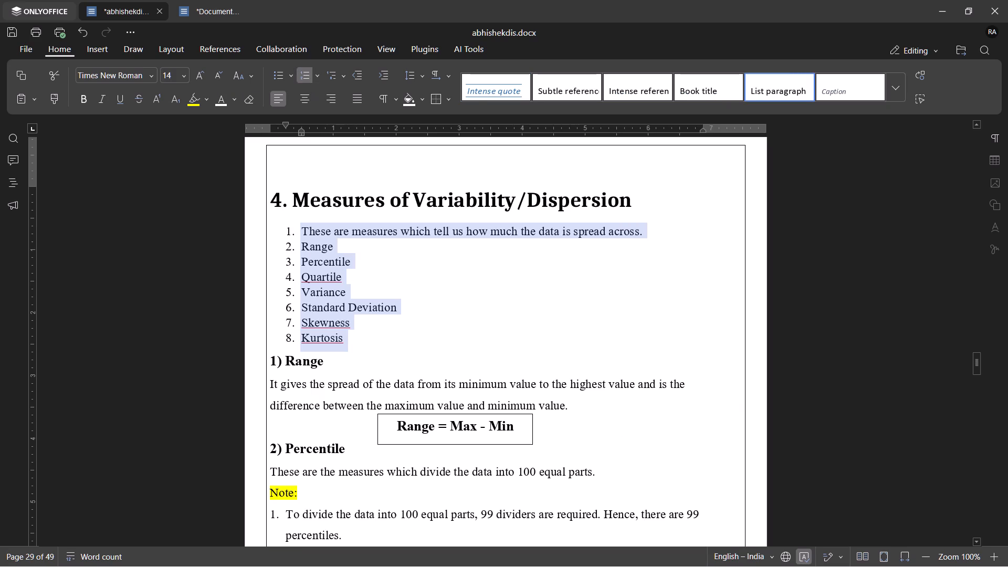
click(893, 87)
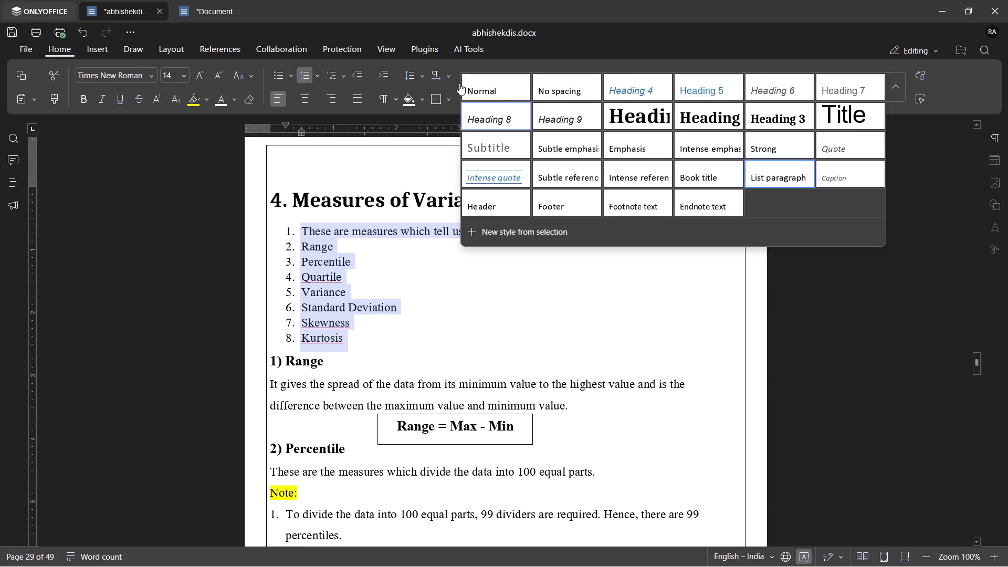
click(471, 86)
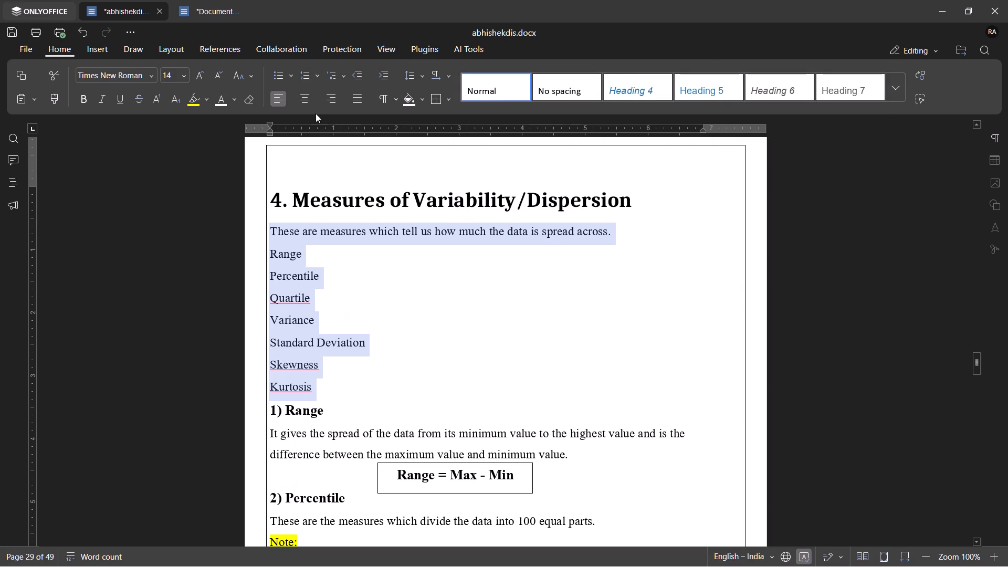
click(308, 72)
click(384, 287)
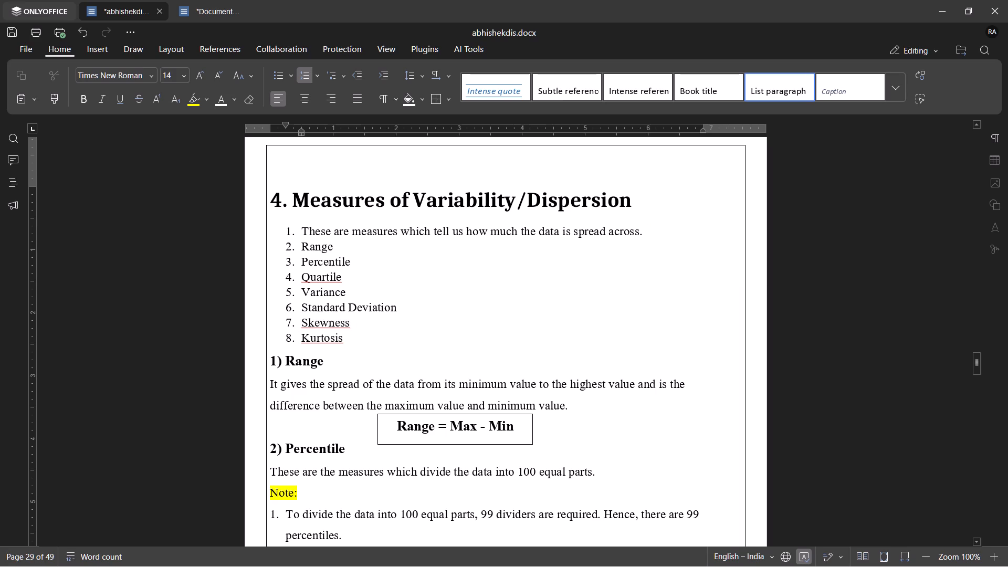
click(396, 343)
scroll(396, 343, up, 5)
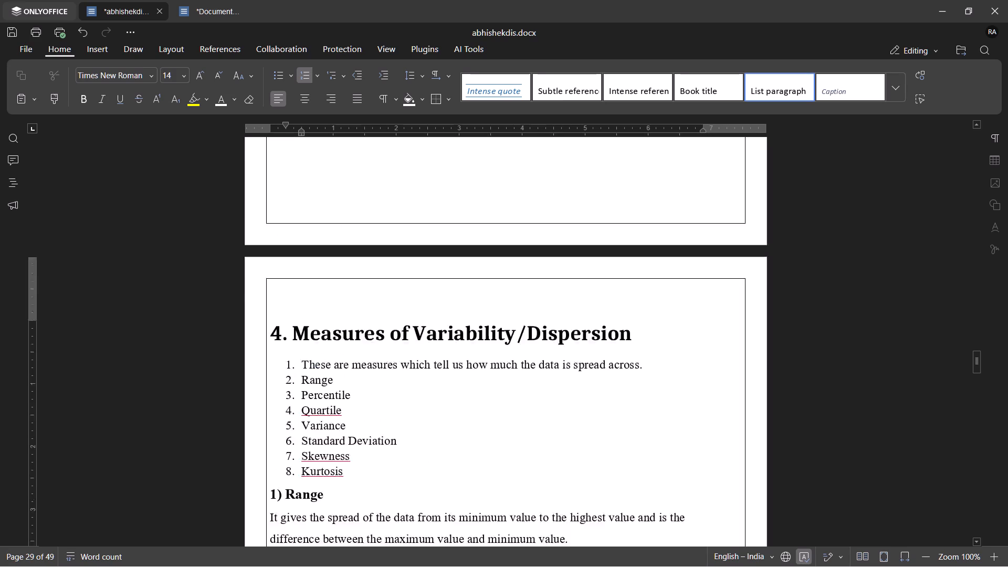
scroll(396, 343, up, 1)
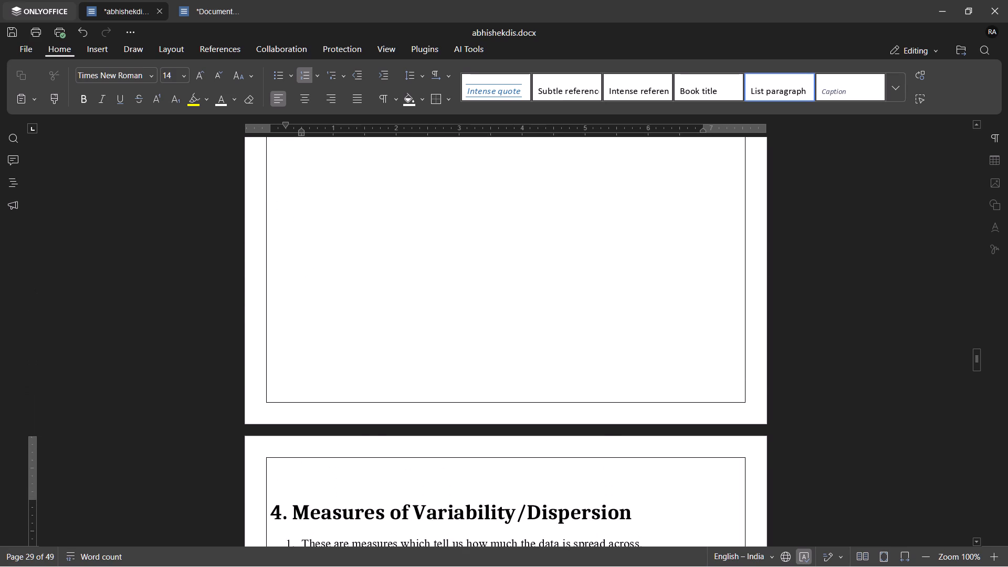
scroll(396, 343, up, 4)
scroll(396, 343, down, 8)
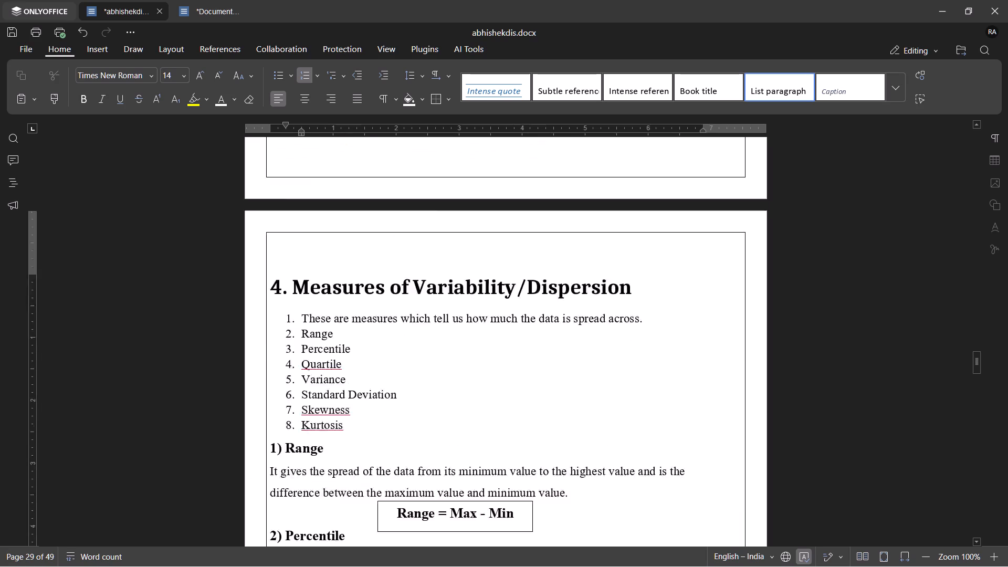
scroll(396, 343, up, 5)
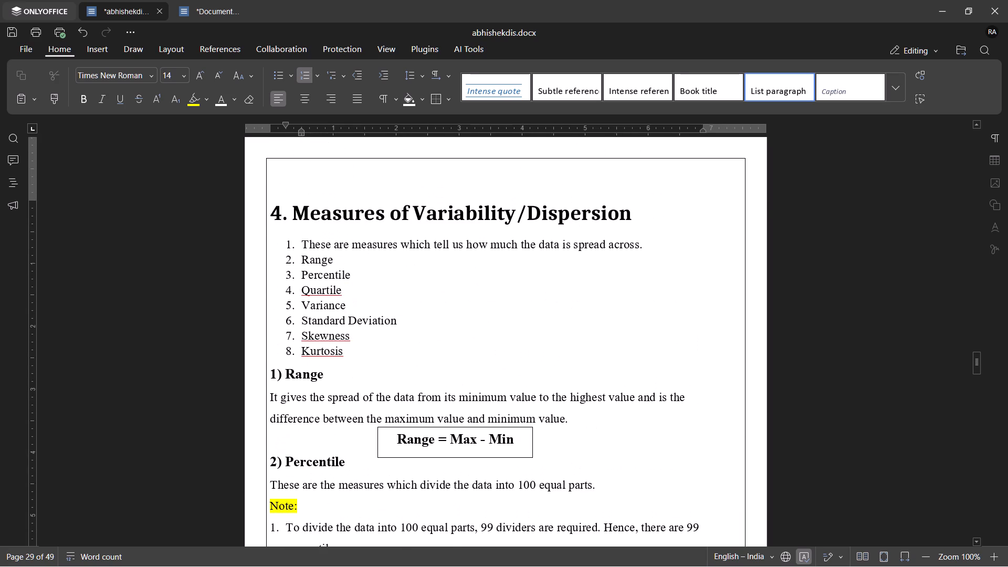
Renumber the "1) Range" heading as 4.1, following the topic outline in Document1.
click(350, 369)
scroll(350, 369, down, 1)
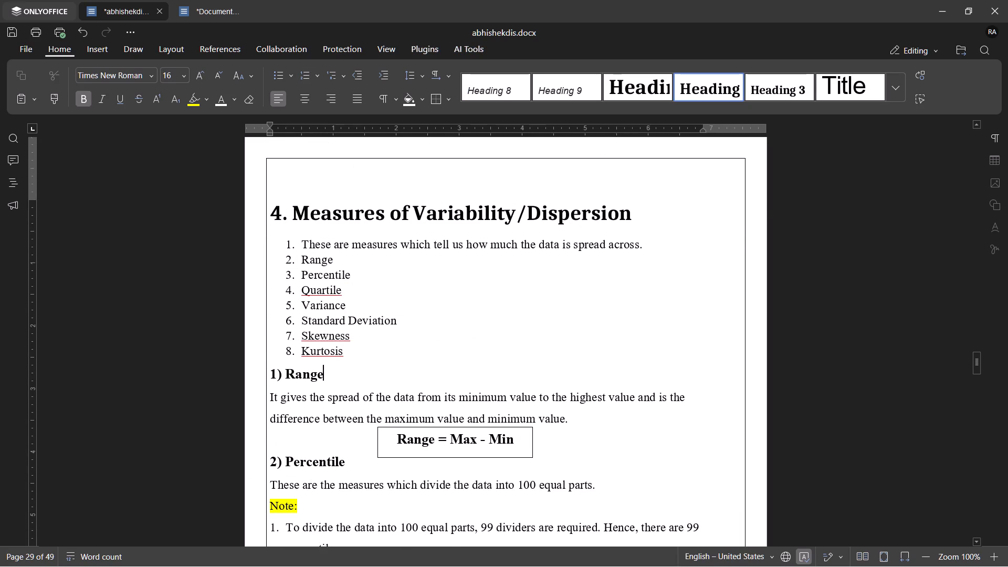
click(188, 8)
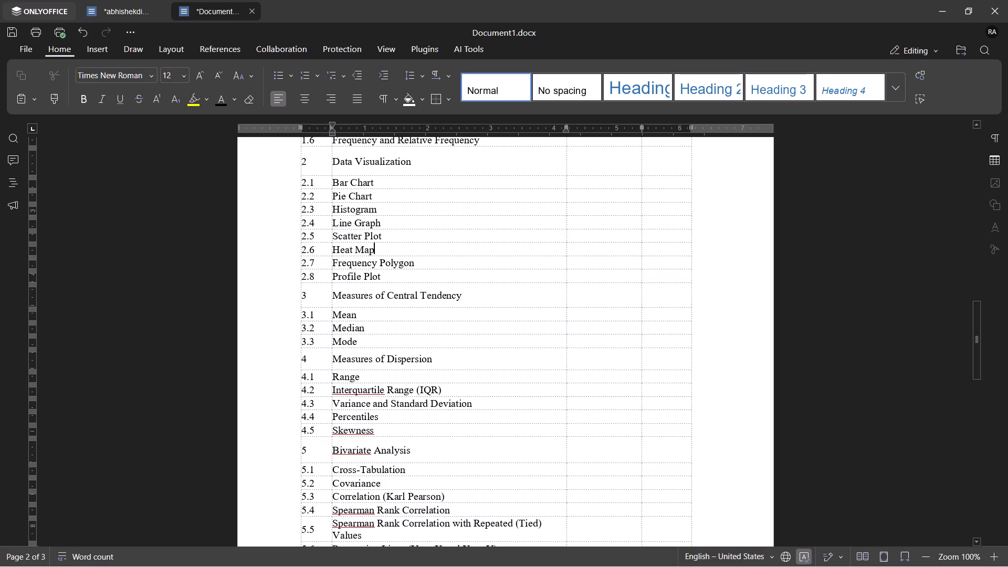
scroll(367, 345, down, 1)
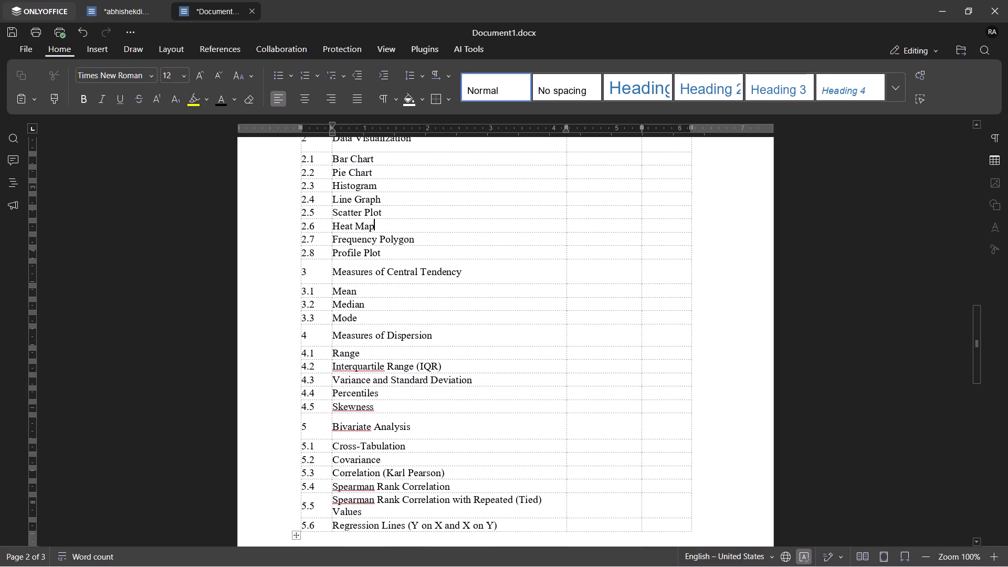
click(136, 3)
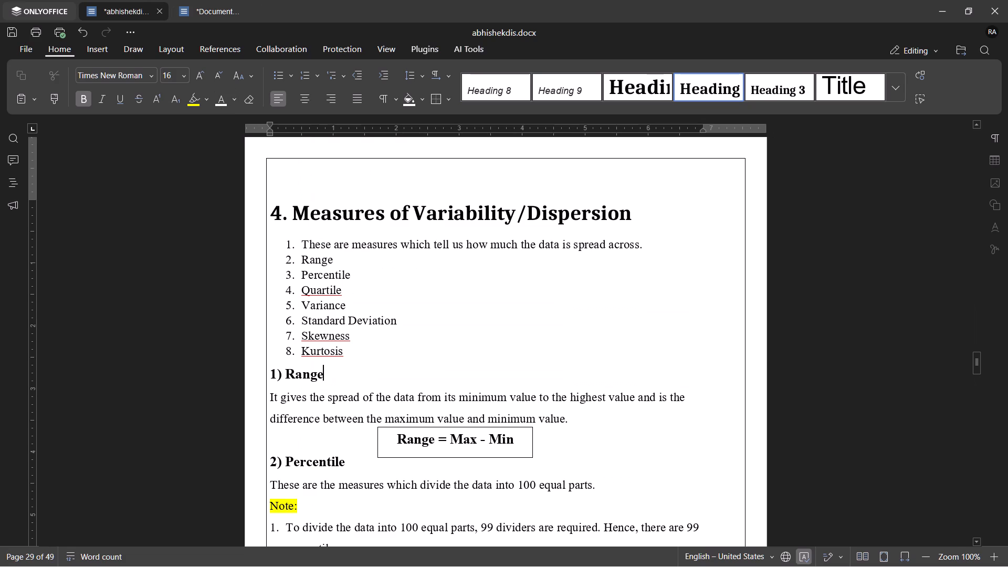
click(282, 375)
key(BackSpace)
key(BackSpace)
text(4.1)
key(space)
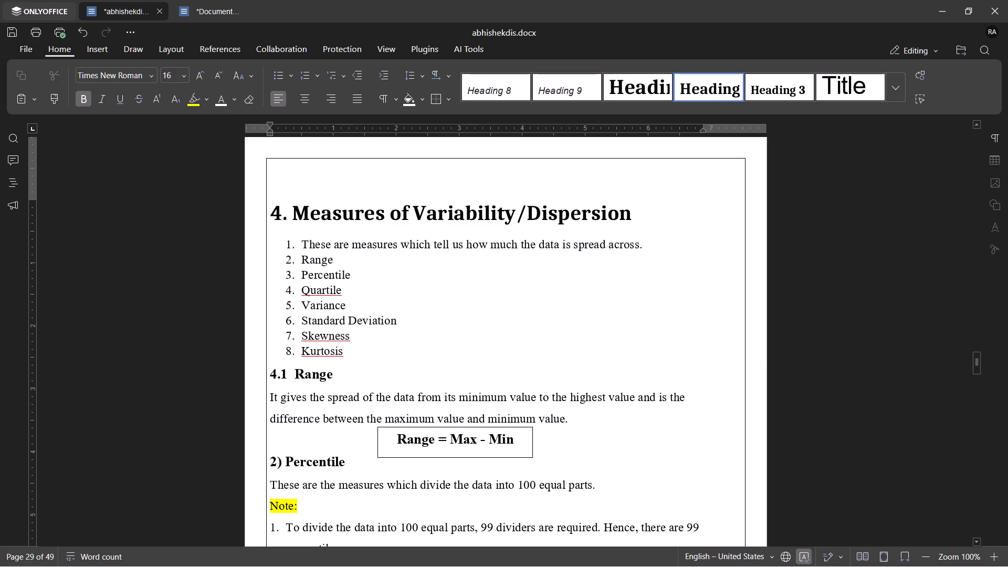
Highlight the 4.1 Range heading in red and make its text white.
drag(343, 377, 304, 376)
drag(304, 376, 267, 375)
click(205, 99)
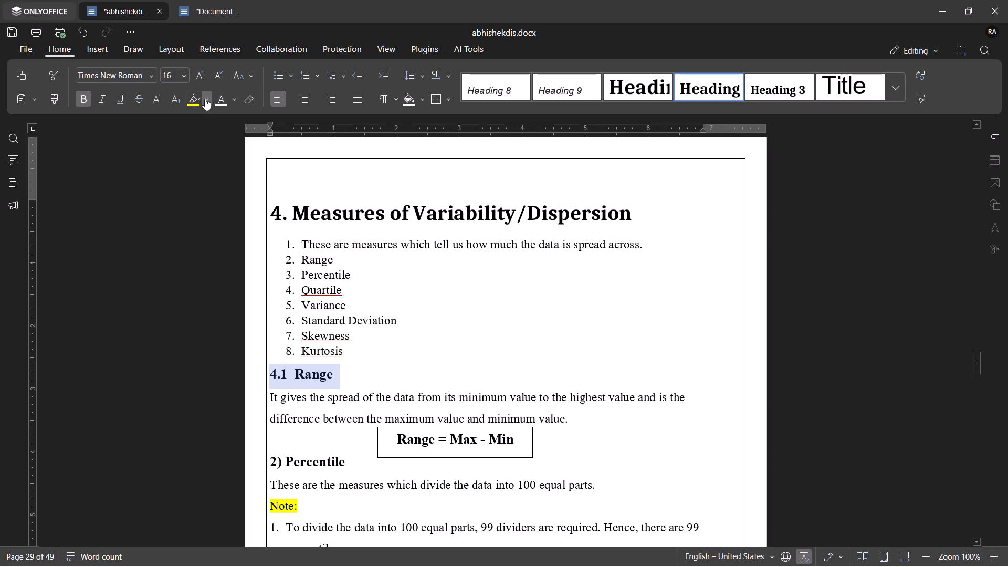
click(202, 101)
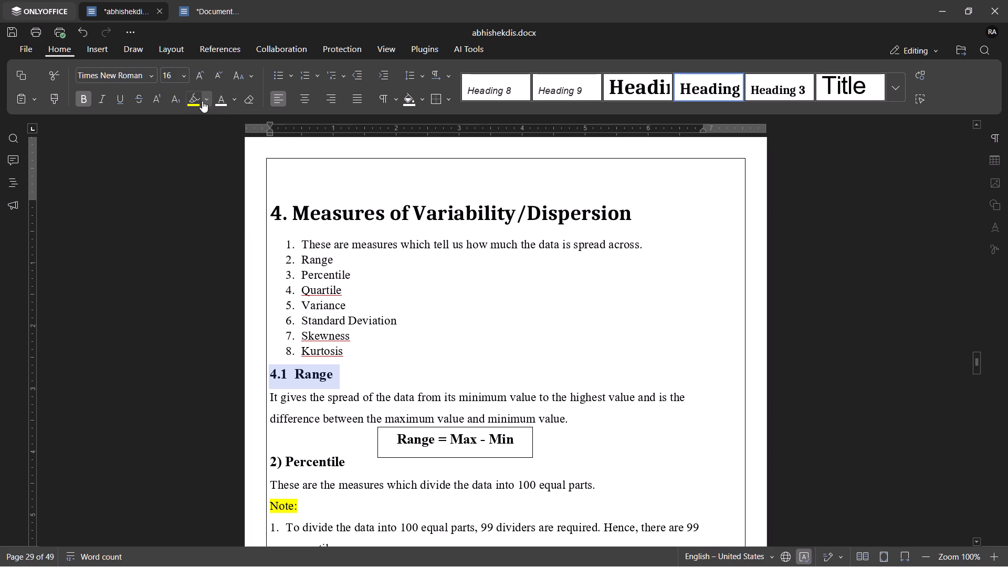
click(210, 100)
click(220, 146)
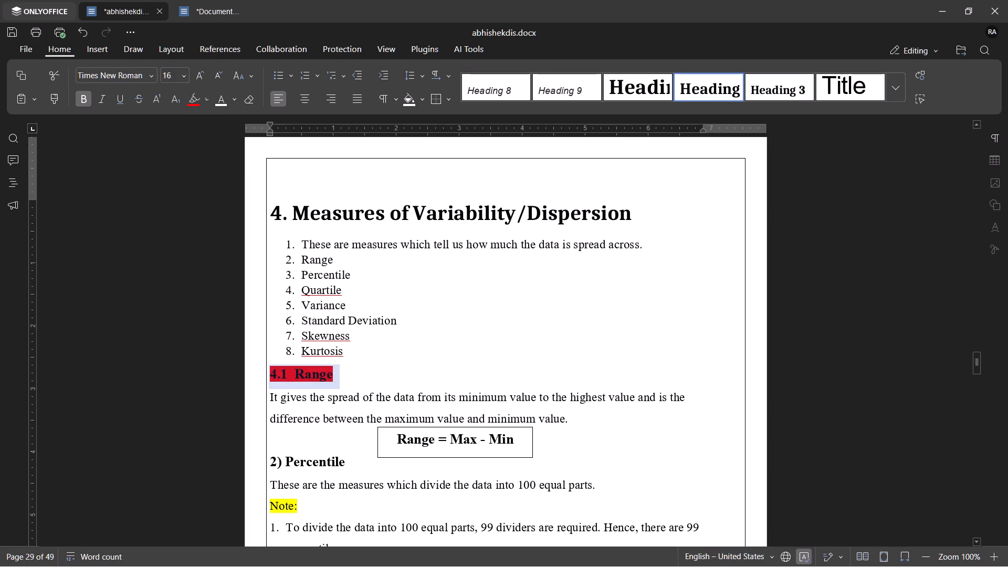
click(226, 97)
Apply the Heading 1 style to the 4.1 Range heading and set its font size to 18.
click(653, 94)
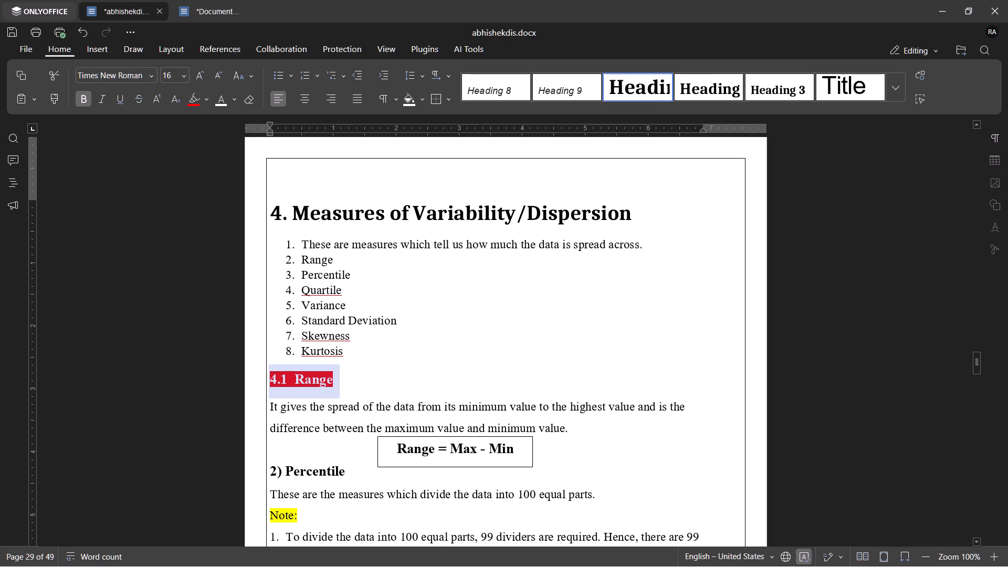
click(181, 71)
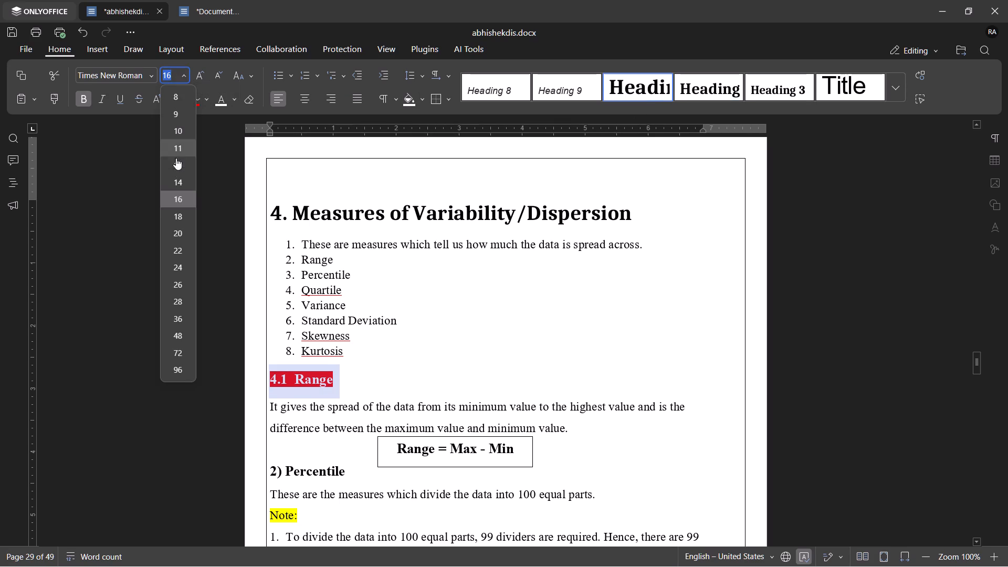
click(176, 215)
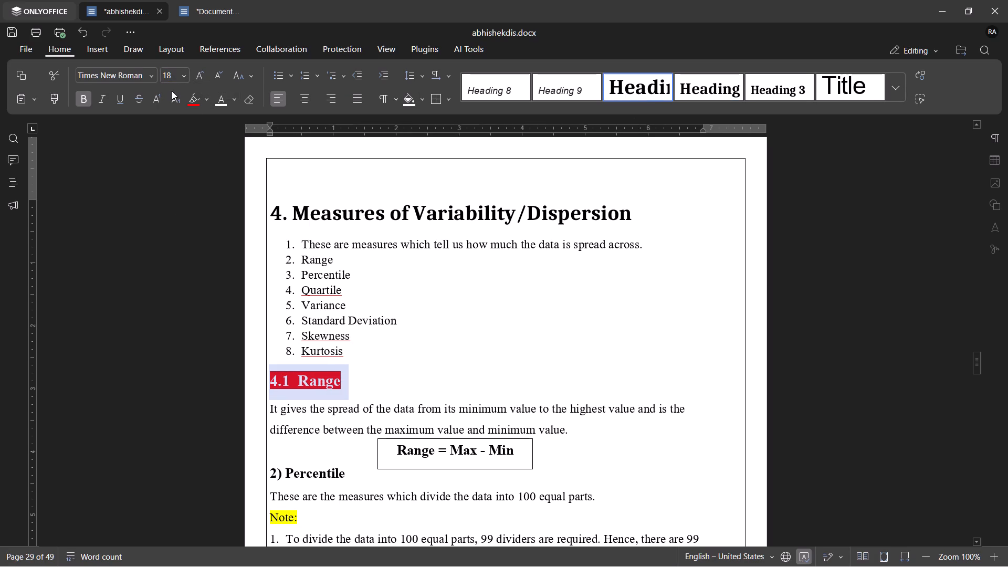
Set the font size of the 4.1 Range heading to 20.
scroll(366, 307, up, 11)
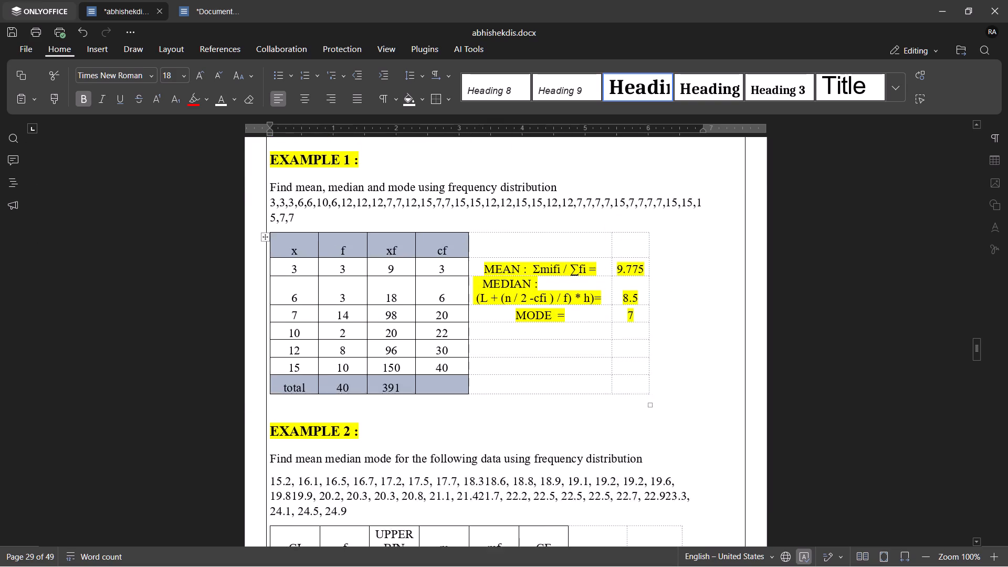
scroll(366, 307, up, 3)
scroll(366, 307, down, 10)
scroll(366, 307, up, 4)
scroll(366, 307, down, 11)
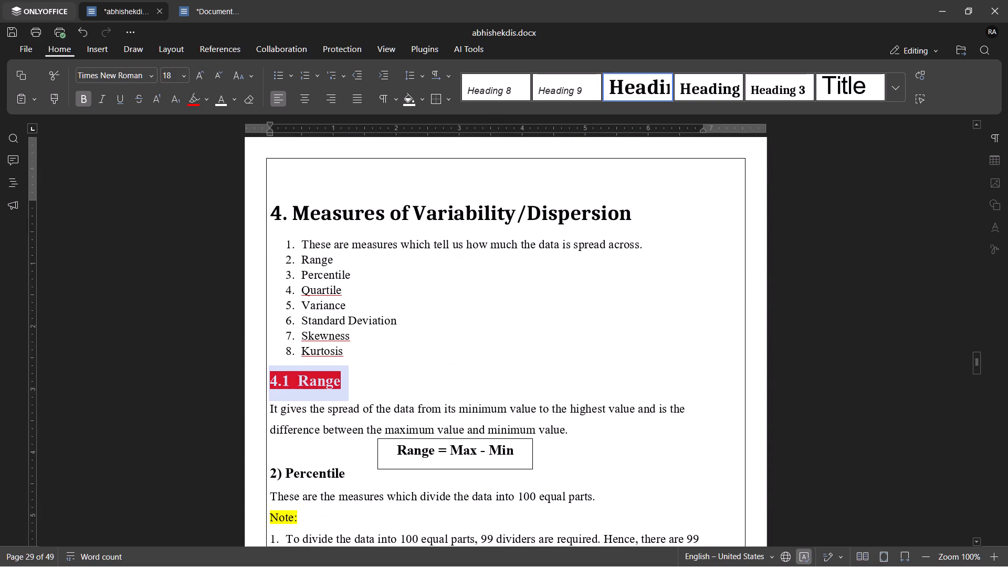
scroll(366, 307, up, 1)
click(187, 75)
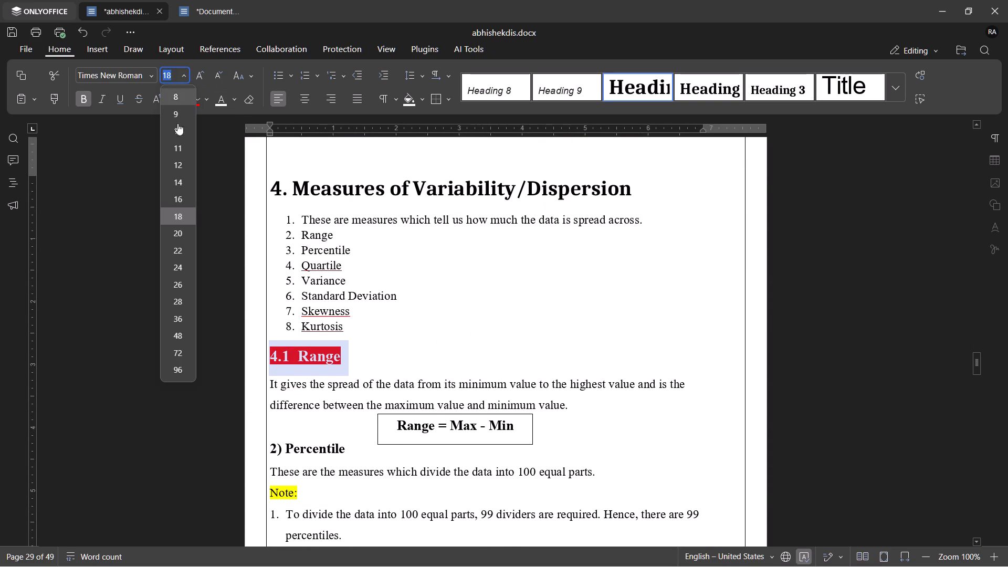
click(179, 228)
Compare the 4.1 Range heading's look with the 3.3 Mode heading and the pages in between.
scroll(334, 337, up, 2)
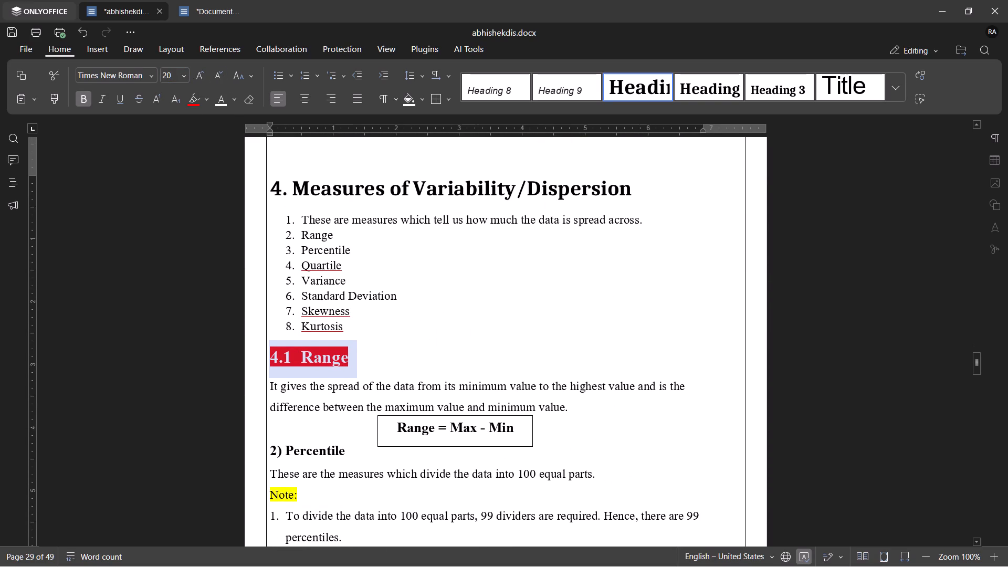
scroll(334, 337, up, 14)
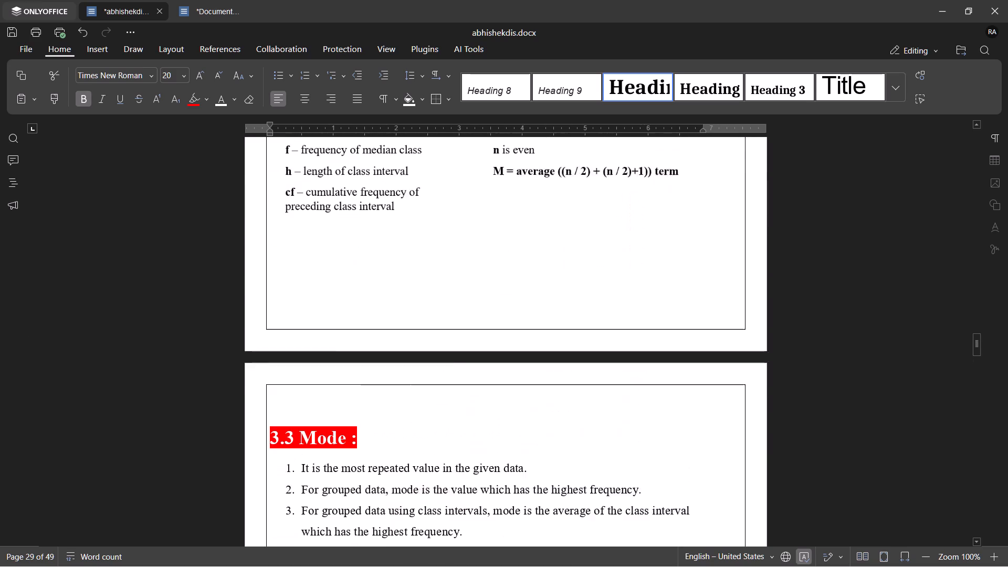
scroll(334, 337, up, 1)
scroll(334, 337, down, 11)
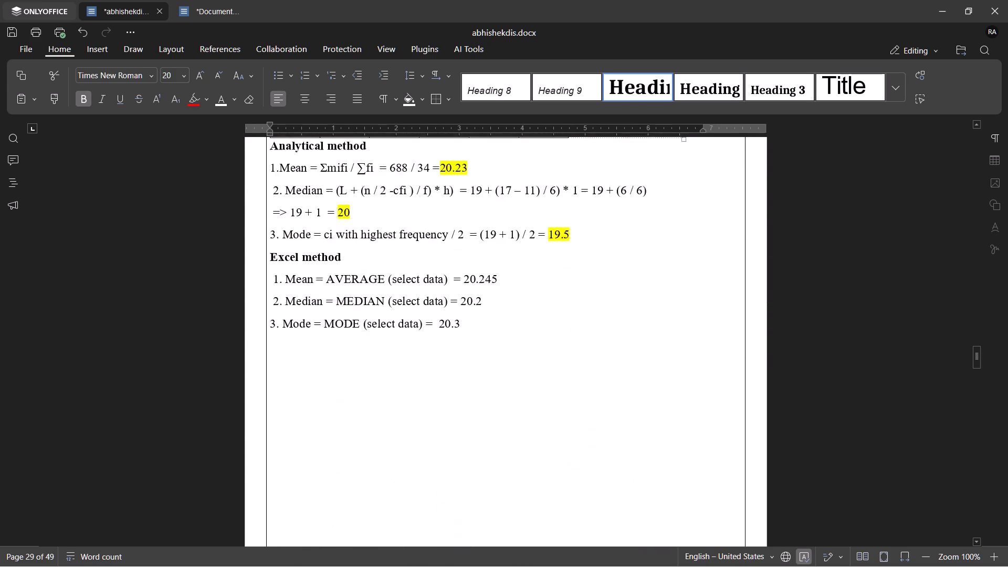
scroll(334, 337, down, 2)
scroll(334, 337, up, 5)
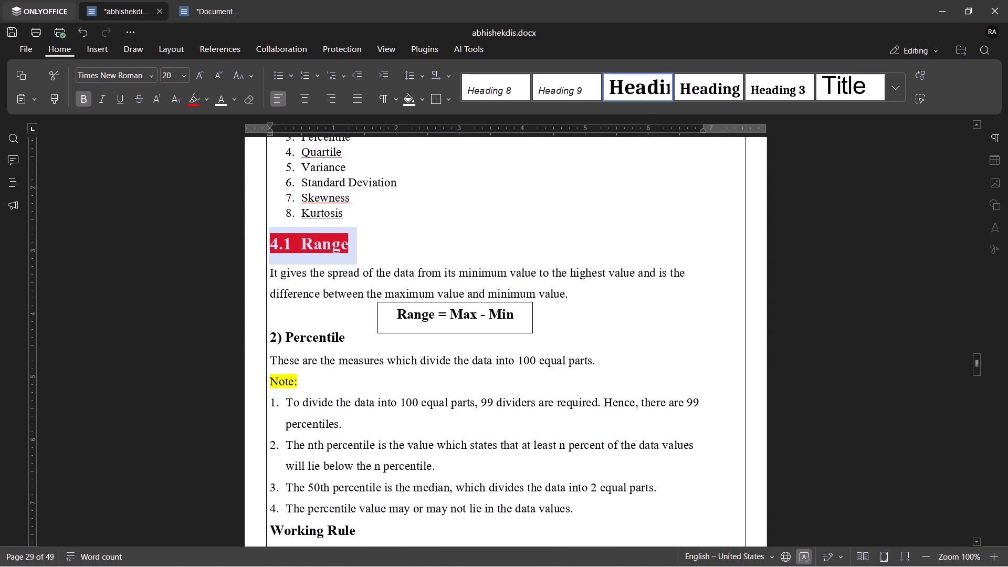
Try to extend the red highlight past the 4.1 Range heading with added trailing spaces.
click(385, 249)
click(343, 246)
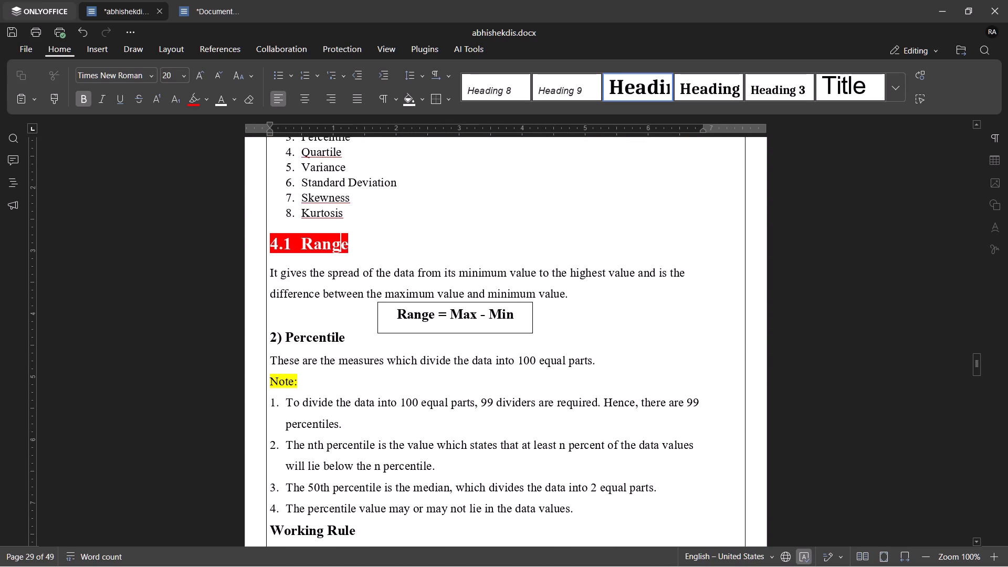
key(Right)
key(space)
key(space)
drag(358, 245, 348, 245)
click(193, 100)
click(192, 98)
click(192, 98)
Add a space and a colon after "Range" in the 4.1 heading.
click(348, 248)
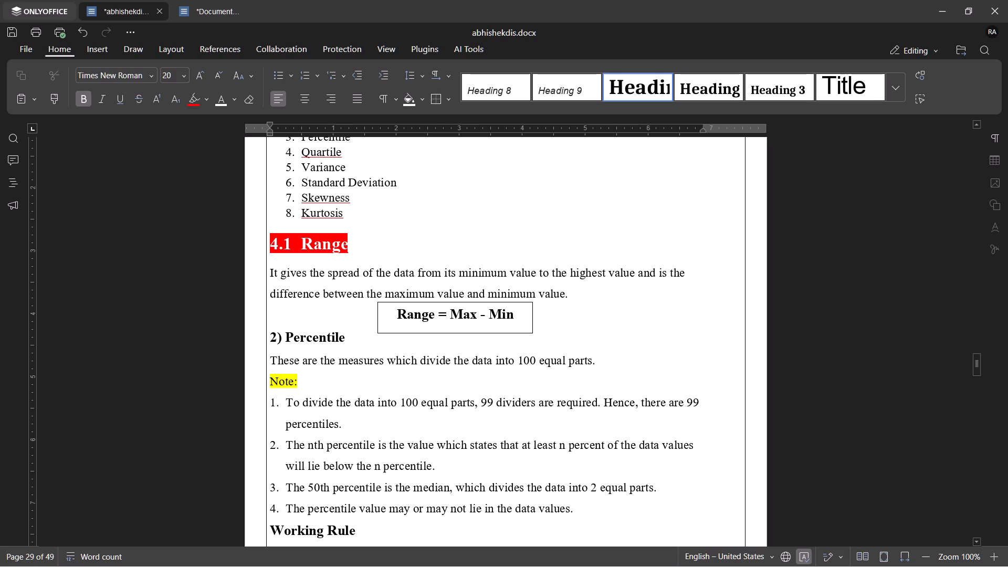
key(shift+colon)
key(space)
click(349, 247)
key(space)
click(407, 250)
Review the start of section 4 and the preceding pages back to the mean frequency table.
scroll(407, 250, up, 6)
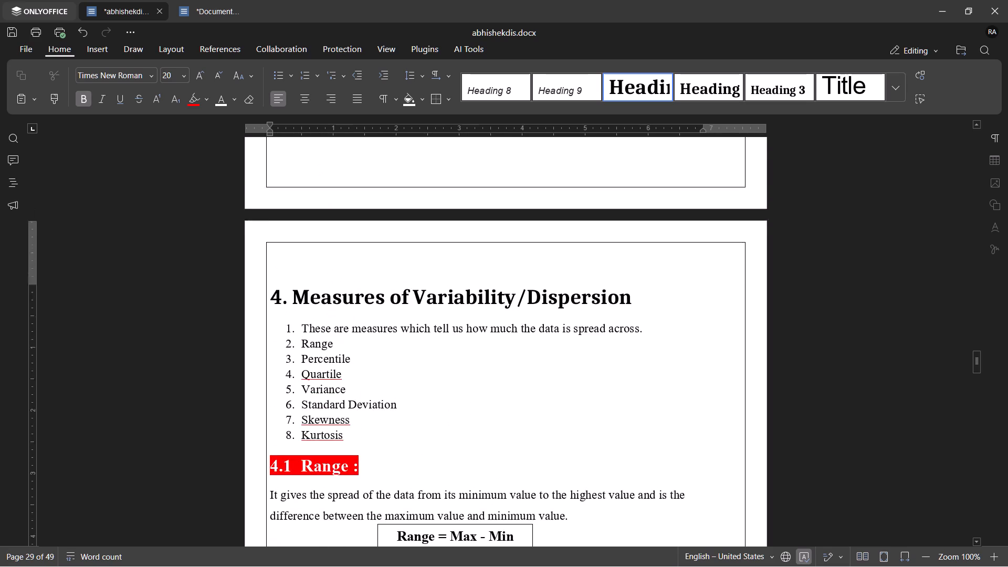
scroll(407, 250, up, 1)
scroll(407, 250, down, 3)
scroll(407, 250, up, 1)
scroll(407, 250, down, 2)
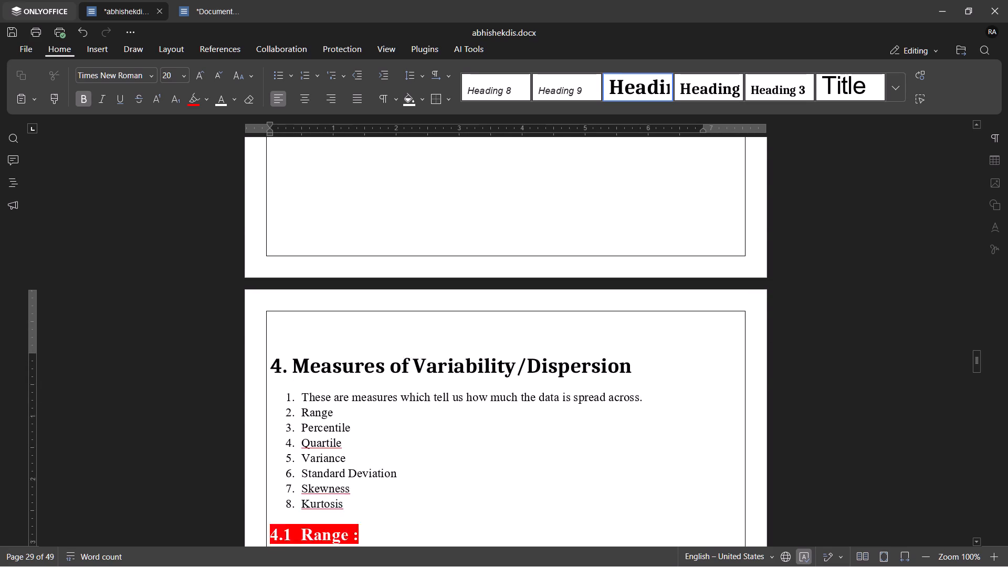
scroll(407, 250, down, 5)
scroll(407, 250, up, 3)
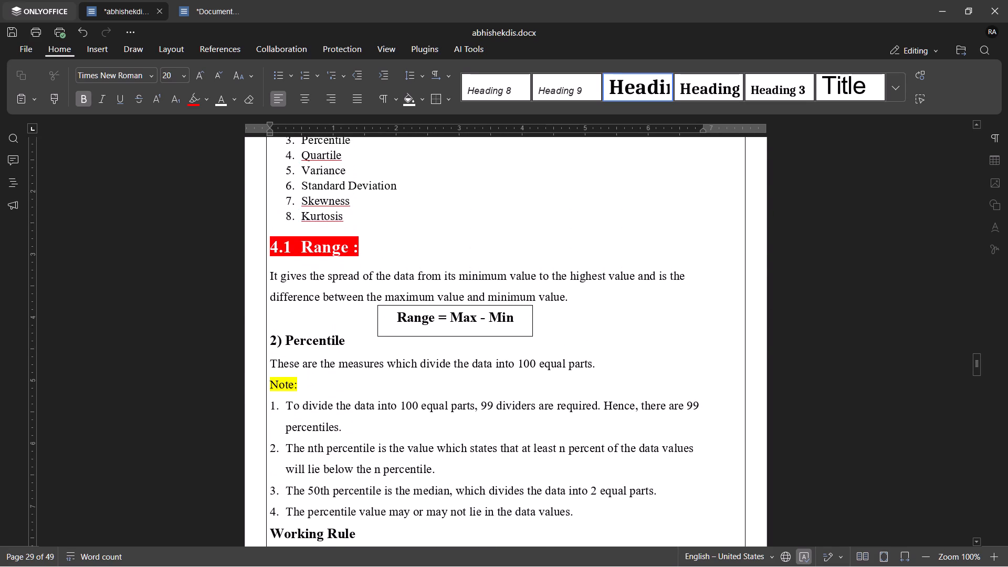
scroll(407, 250, up, 4)
scroll(407, 250, down, 3)
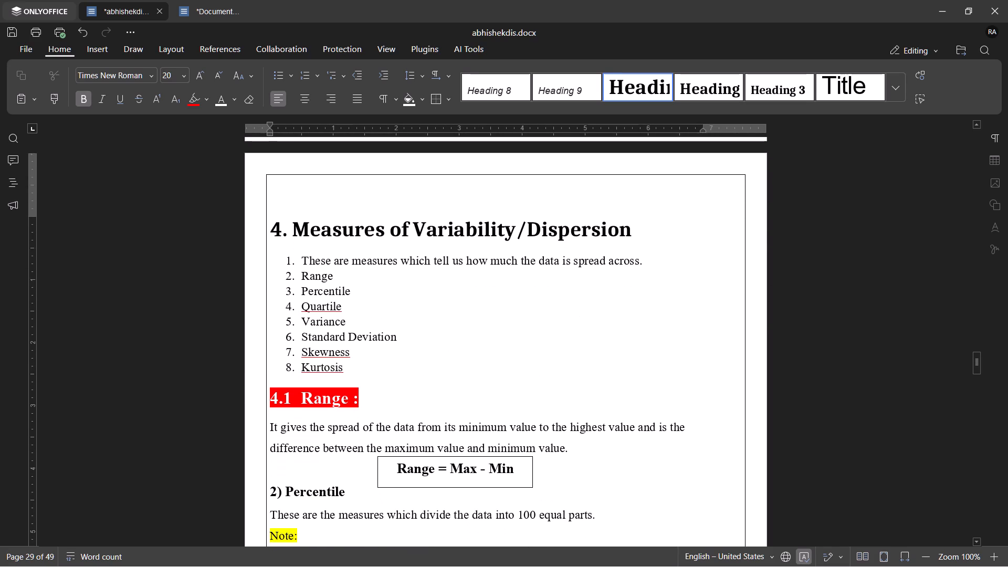
scroll(407, 250, up, 16)
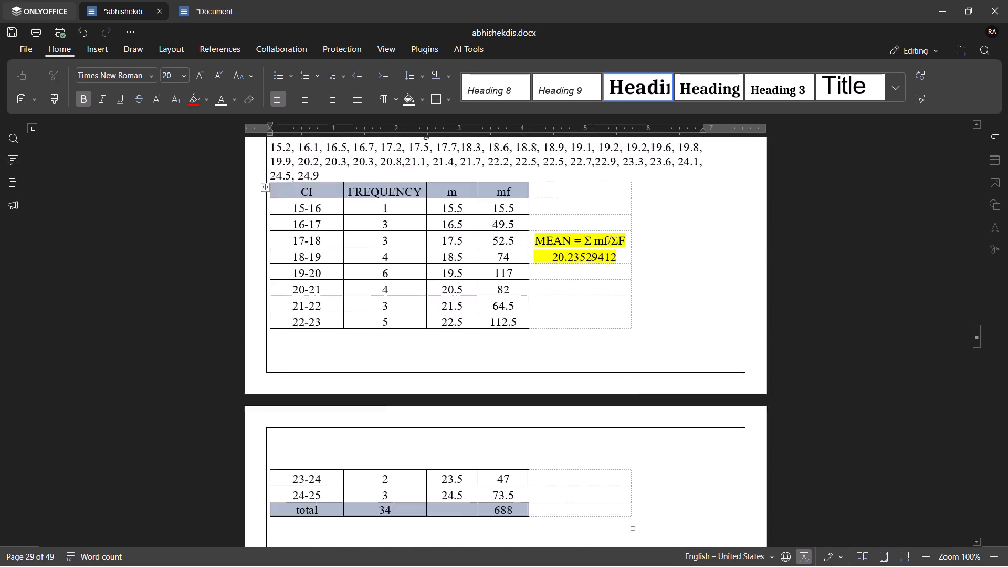
Review the pages from the Frequency Polygon chart through the section 3 averages to the 4.1 Range heading.
scroll(407, 250, up, 3)
scroll(407, 250, down, 7)
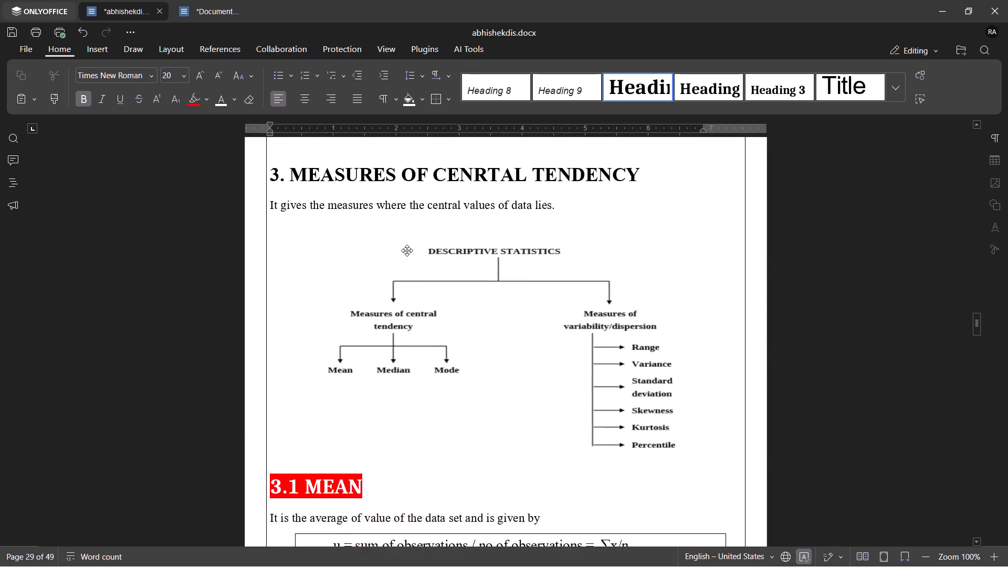
scroll(407, 250, up, 10)
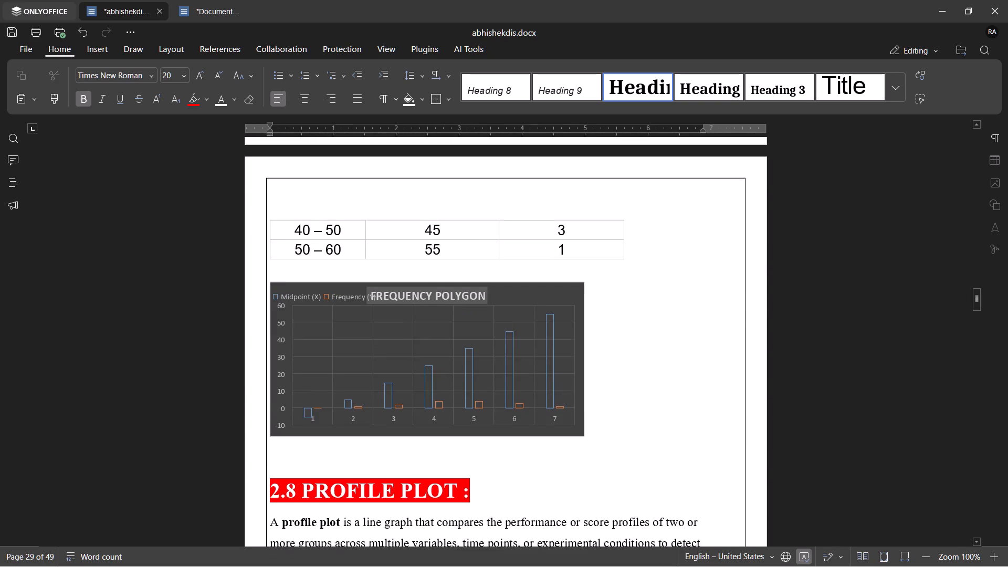
scroll(407, 250, down, 15)
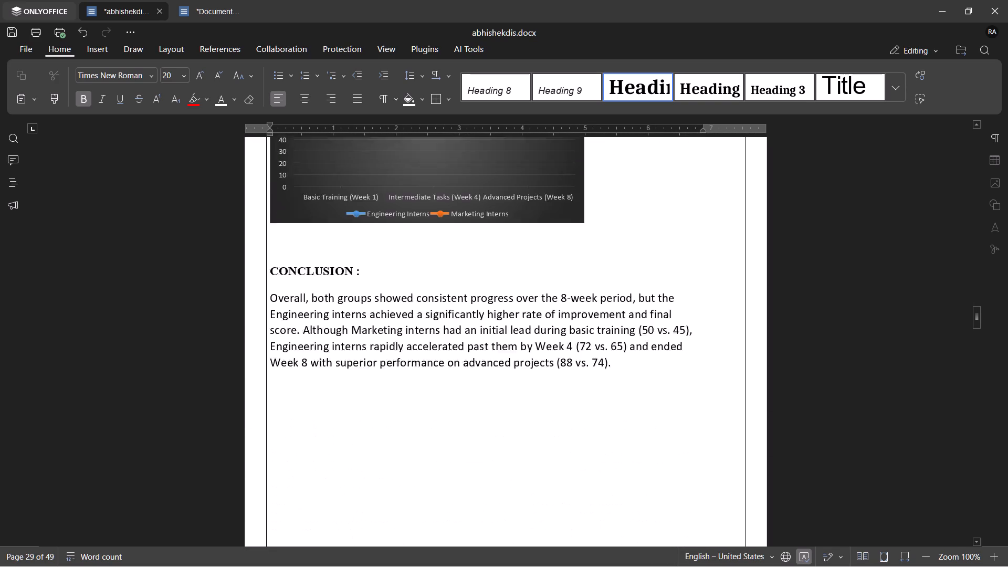
scroll(407, 250, down, 6)
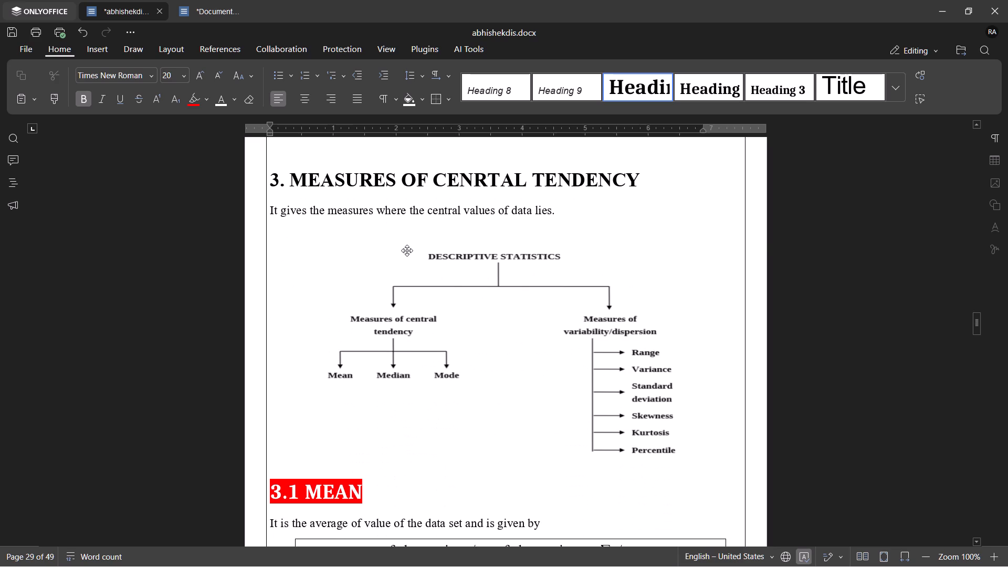
scroll(407, 250, down, 7)
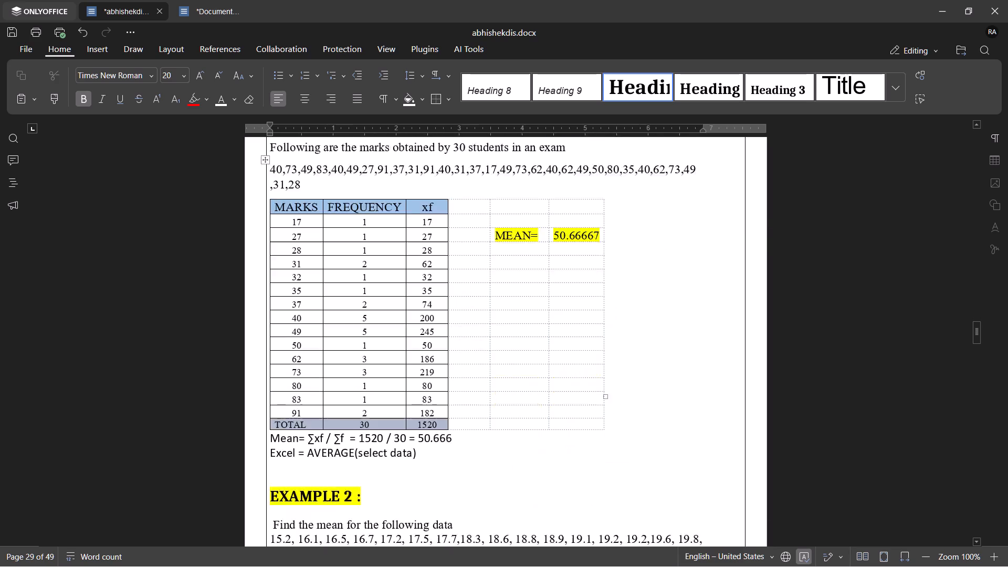
scroll(407, 250, down, 6)
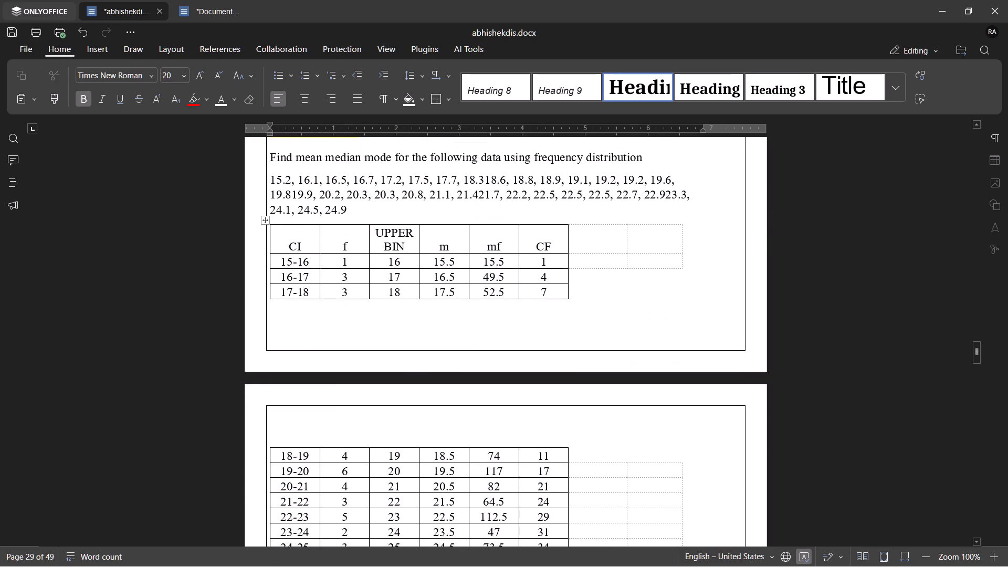
scroll(407, 250, down, 7)
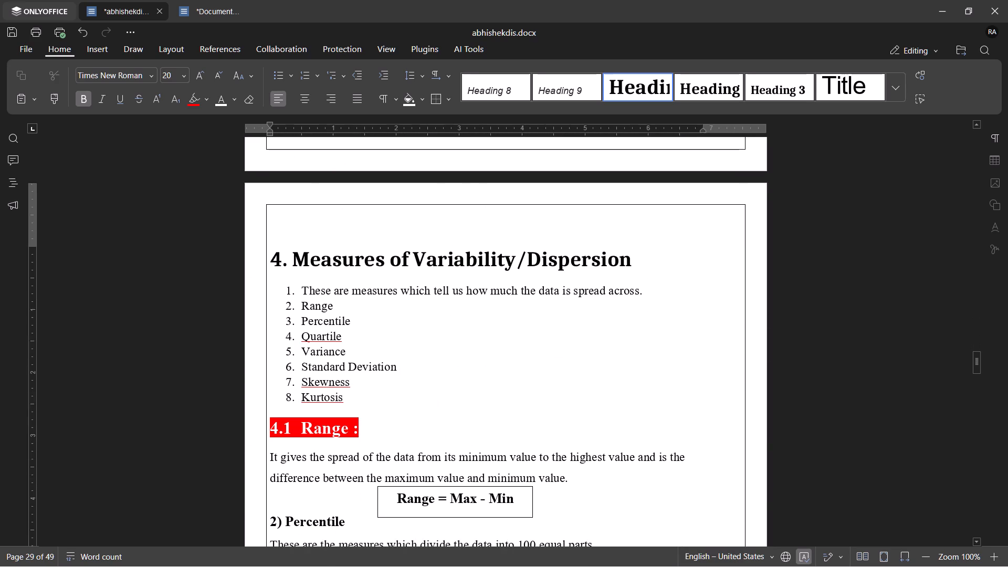
scroll(407, 250, down, 6)
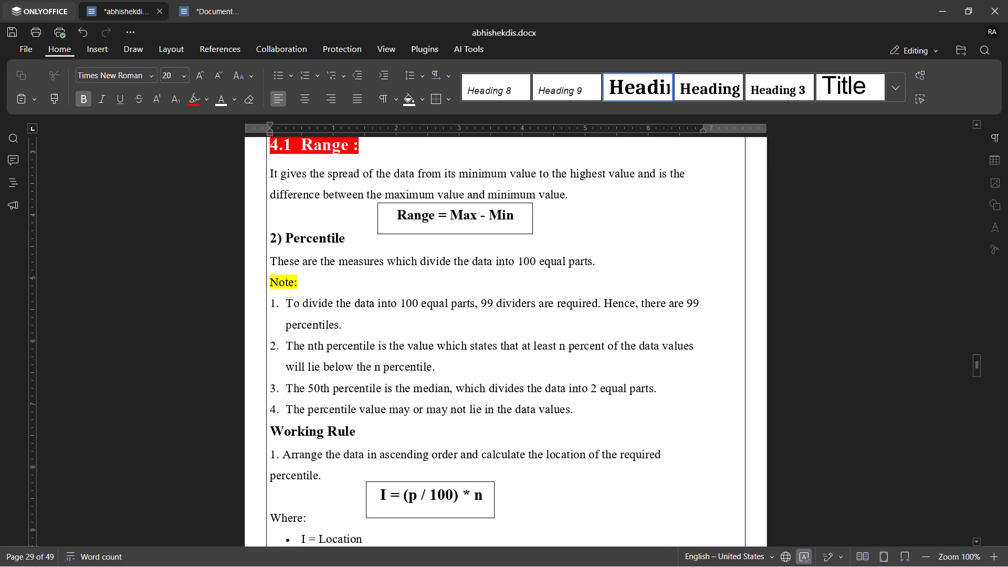
Check the section 4 topics in the Document1 outline against the Range and Percentile text in abhishekdis.docx.
click(197, 15)
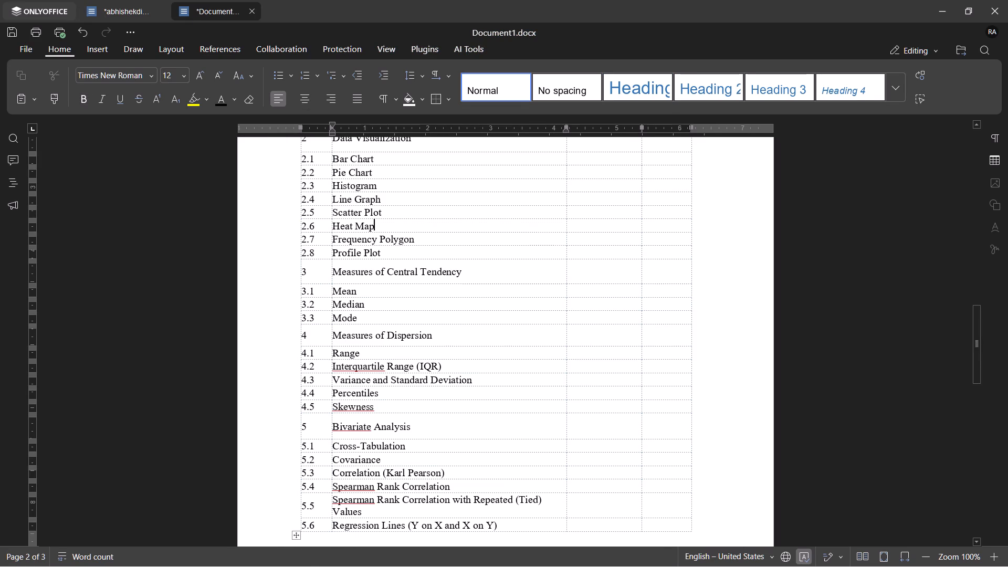
scroll(358, 373, down, 1)
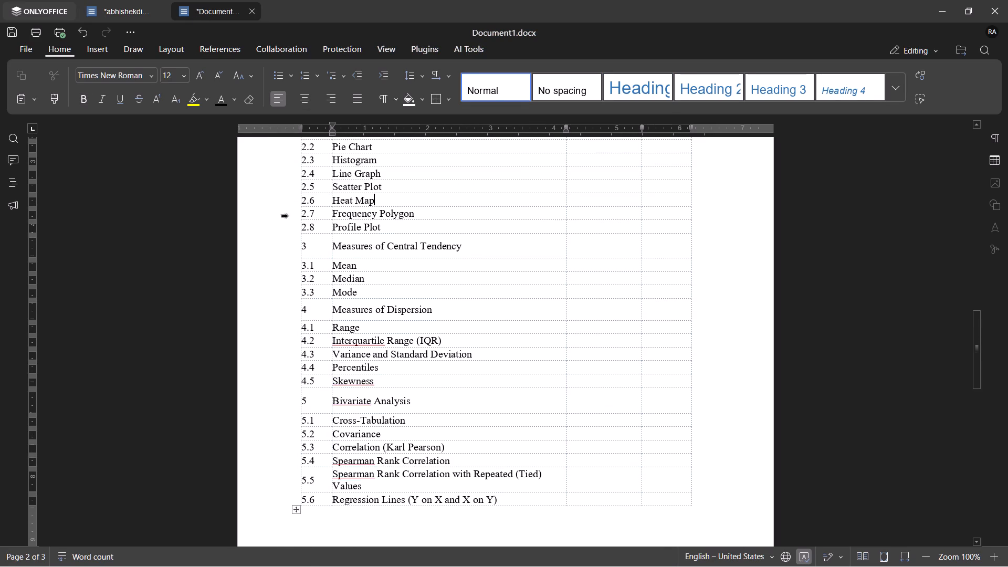
click(124, 12)
scroll(360, 290, down, 3)
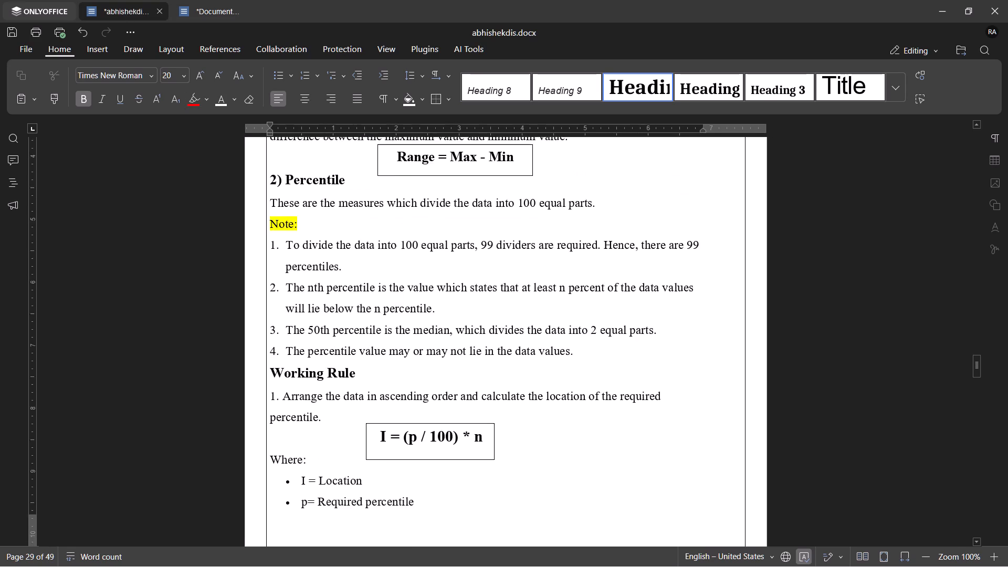
scroll(360, 290, down, 5)
scroll(360, 290, up, 5)
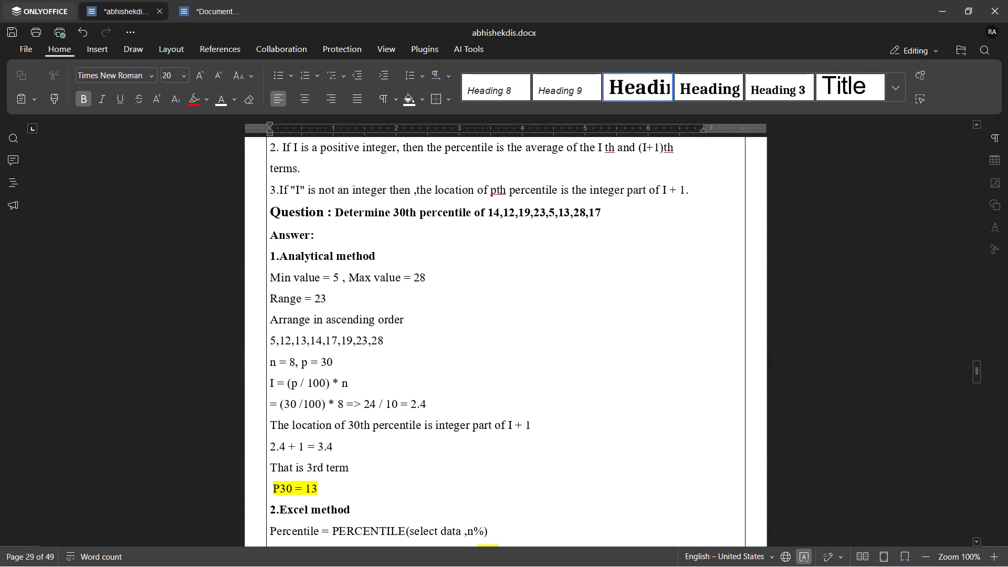
scroll(360, 290, up, 8)
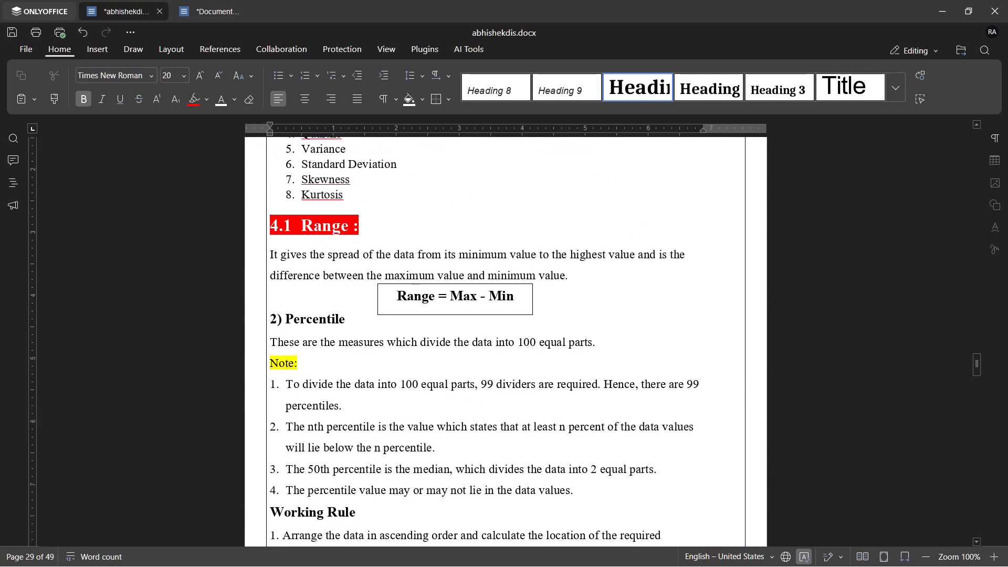
scroll(360, 290, up, 1)
scroll(360, 290, down, 1)
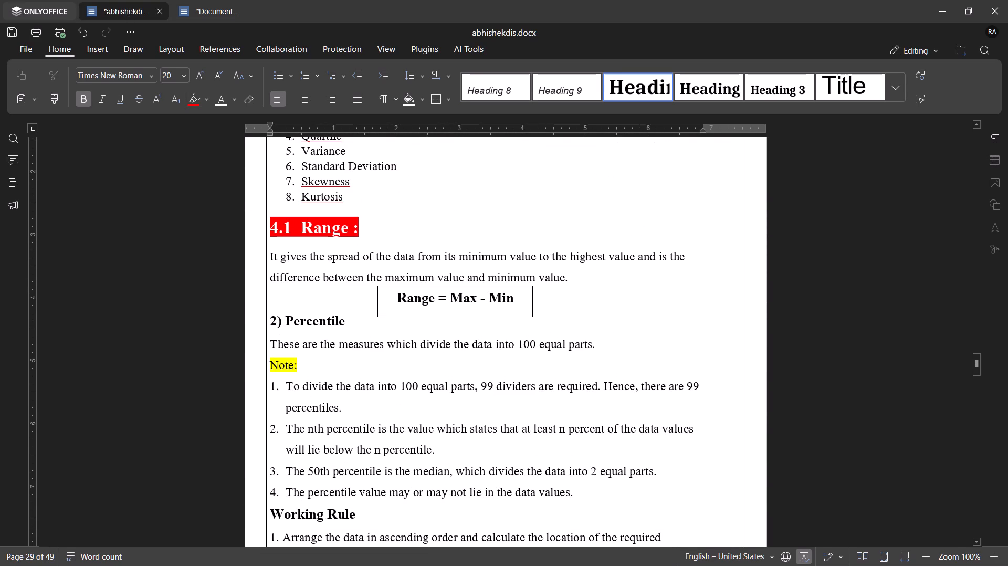
Renumber the Percentile heading as 4.2 and add a space and a colon after its title.
click(286, 317)
key(BackSpace)
key(BackSpace)
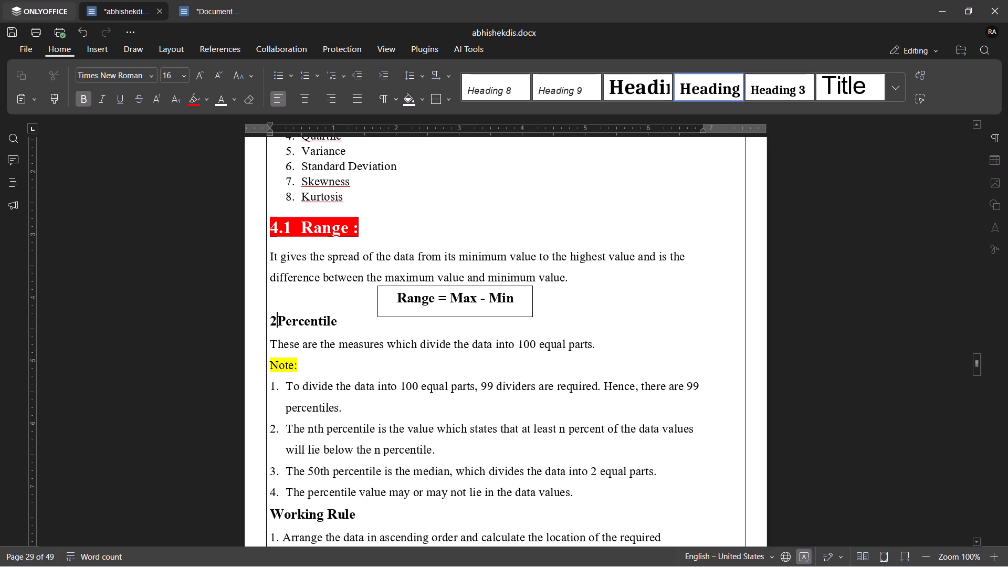
key(BackSpace)
text(4.2)
key(space)
key(BackSpace)
key(space)
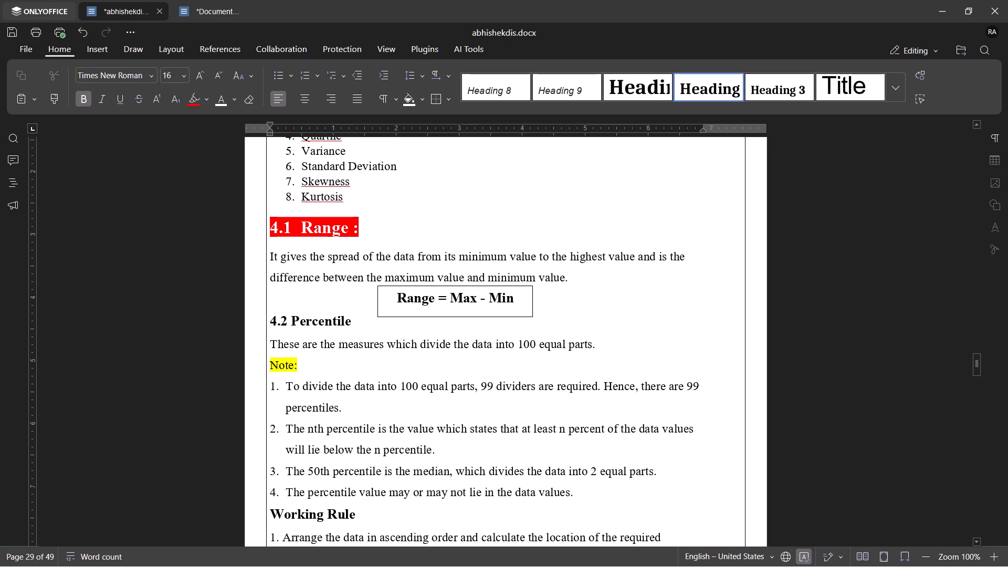
click(361, 326)
key(space)
text(:)
Format the 4.2 Percentile heading with red highlight, white 18 pt text and the Heading 1 style.
drag(359, 325, 253, 325)
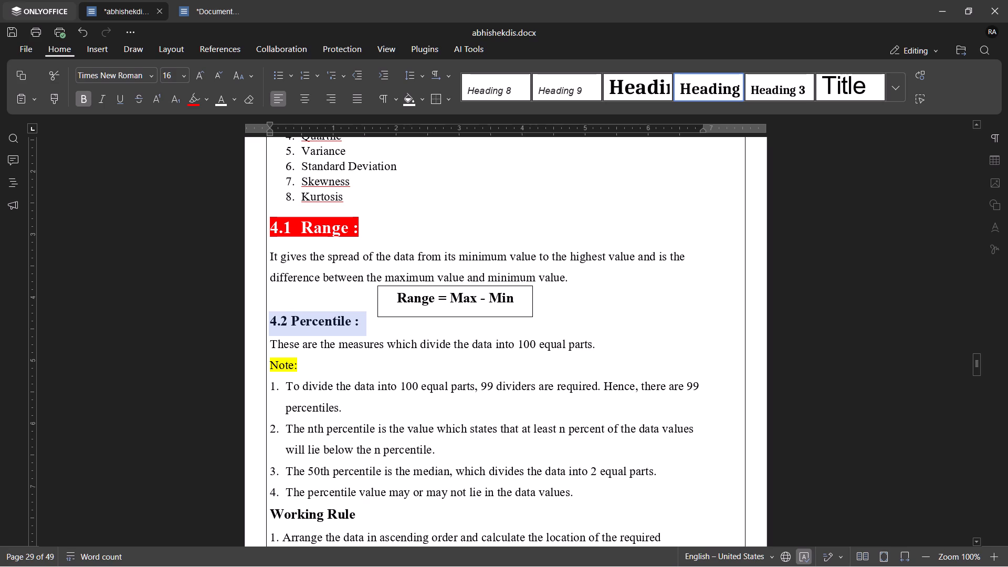
click(192, 99)
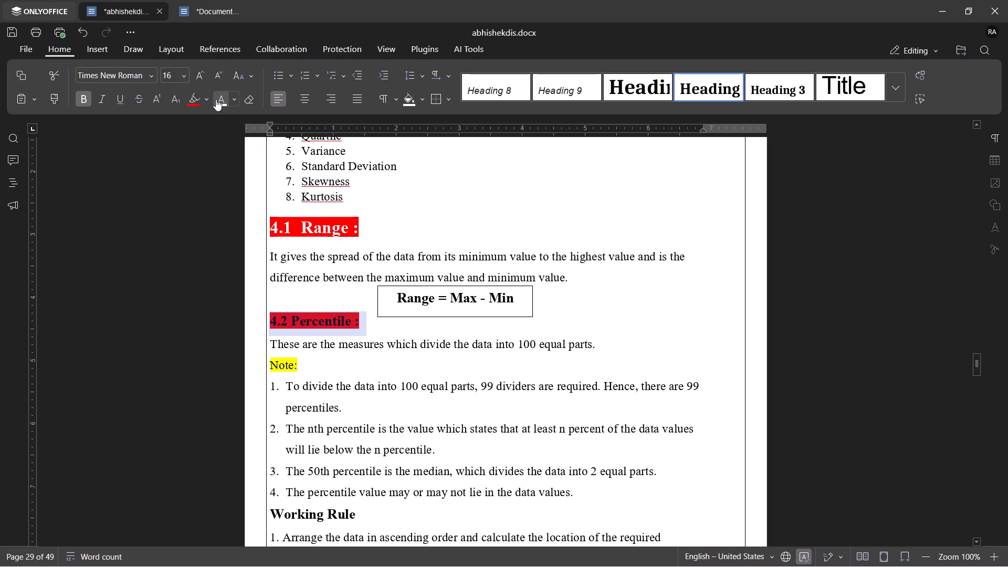
click(224, 99)
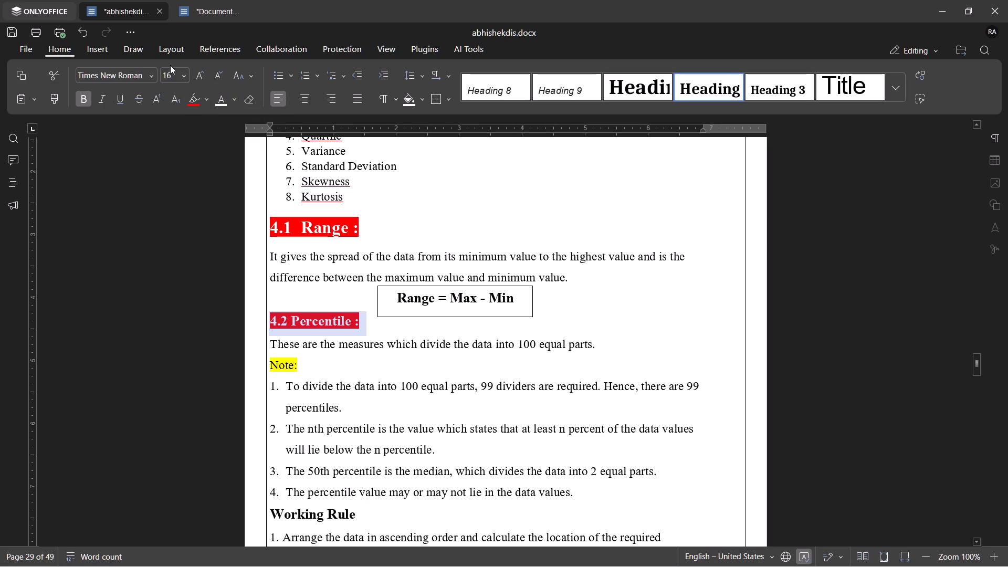
click(184, 74)
click(177, 209)
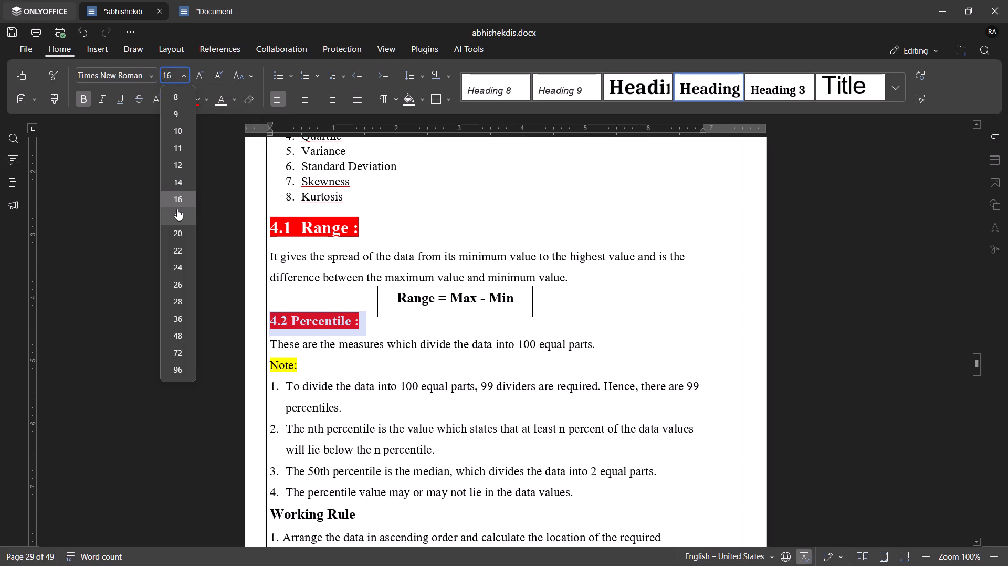
click(646, 82)
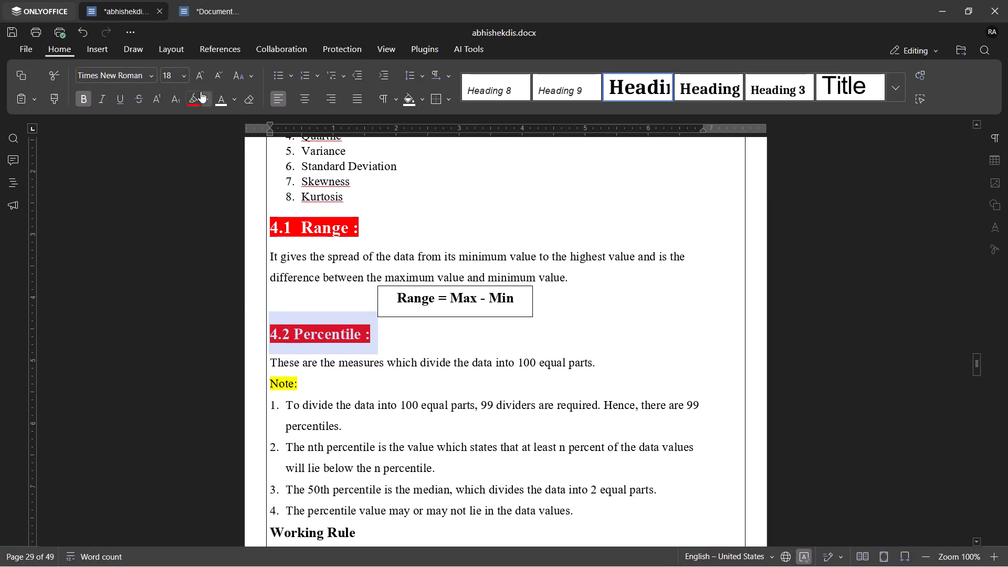
click(420, 268)
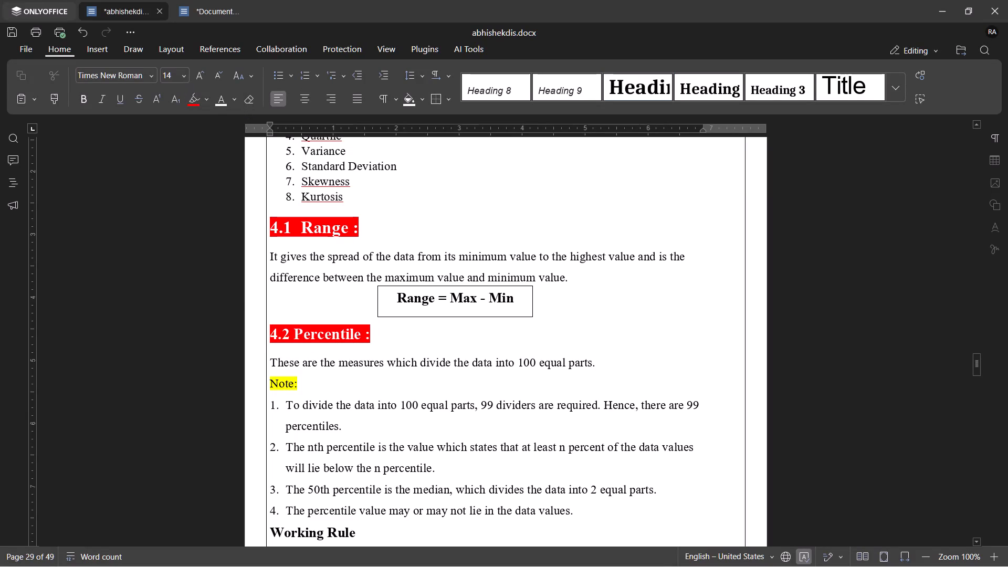
Apply the Heading 2 style to the whole 4.2 Percentile heading and colour its text white.
drag(370, 333, 321, 331)
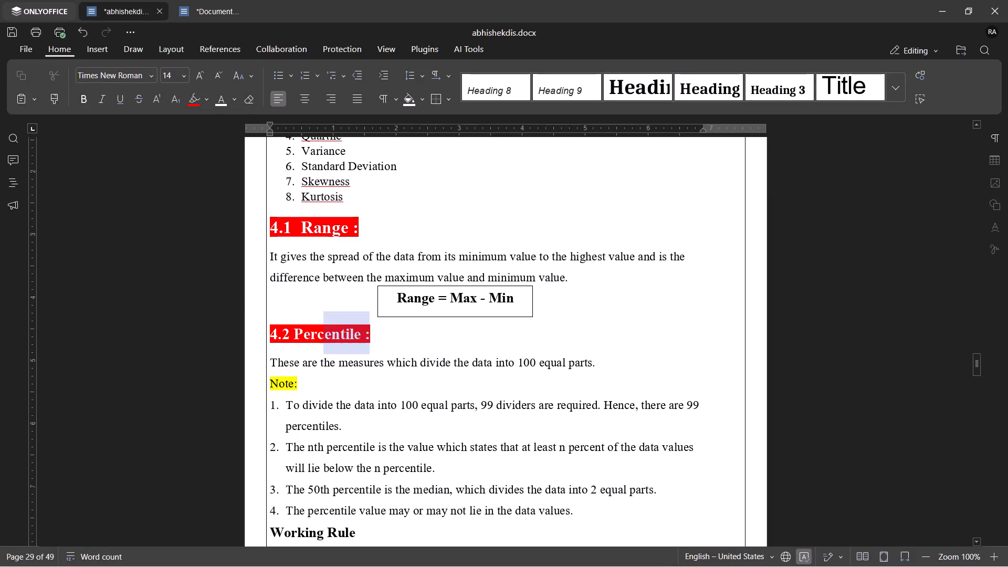
drag(321, 331, 262, 328)
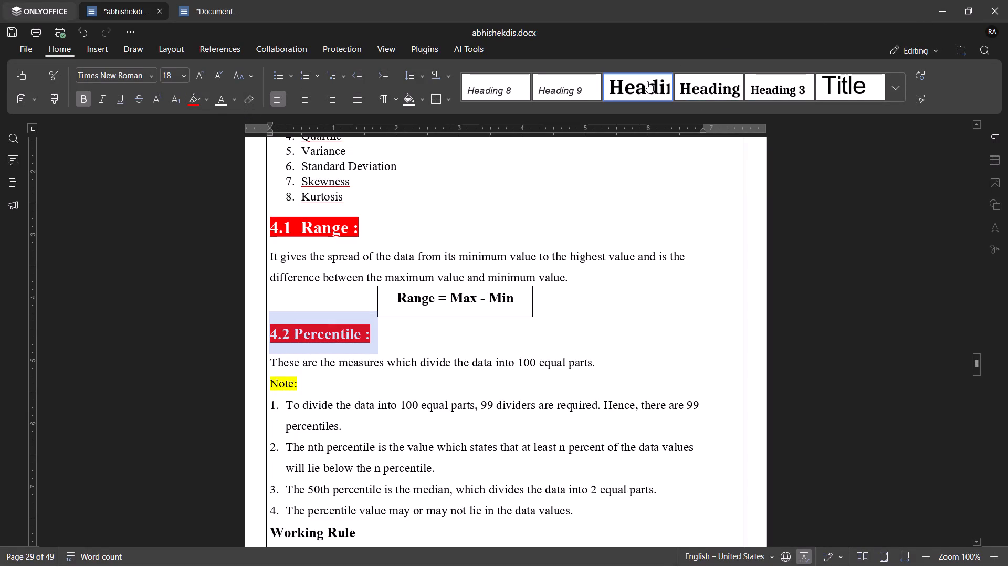
click(647, 81)
click(695, 79)
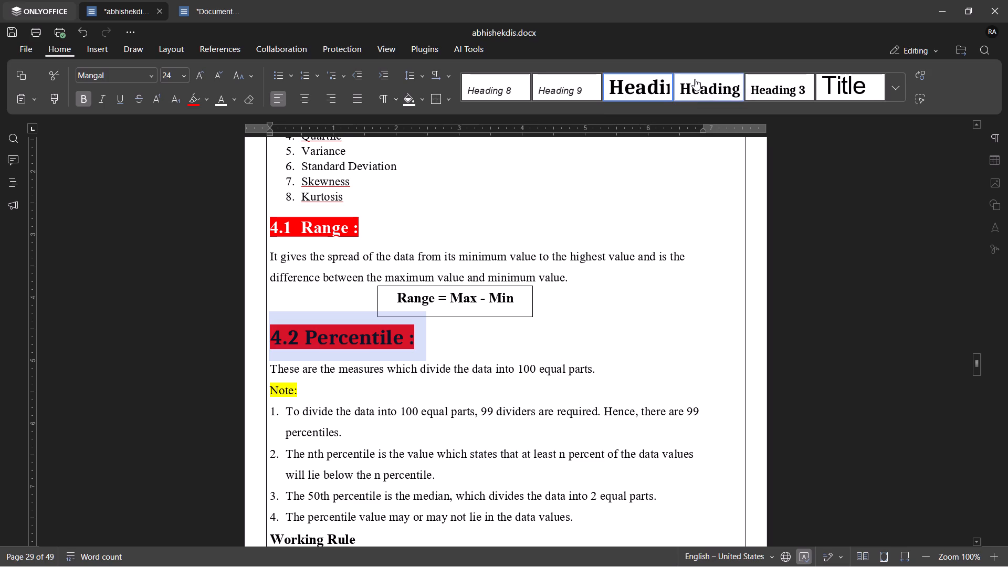
click(222, 94)
click(403, 335)
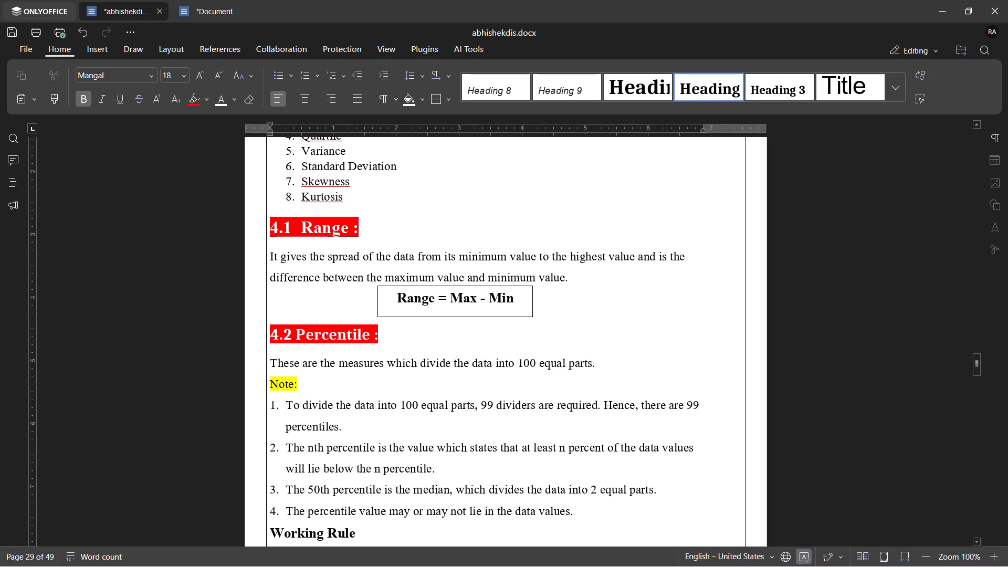
Try to extend the red highlight past the 4.2 Percentile heading with added trailing spaces.
scroll(403, 335, up, 1)
scroll(403, 335, down, 2)
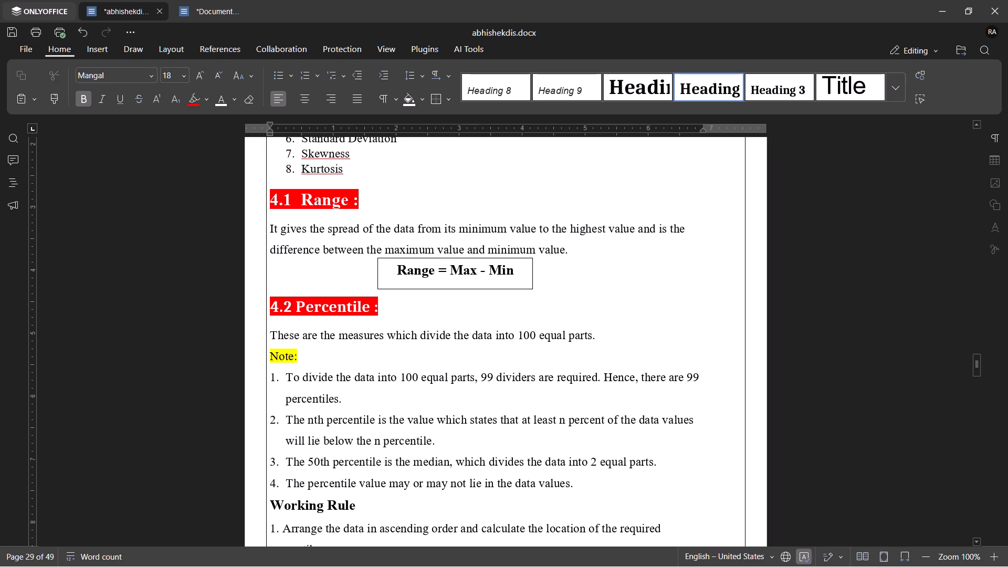
key(space)
drag(395, 311, 360, 307)
click(193, 100)
click(376, 310)
key(space)
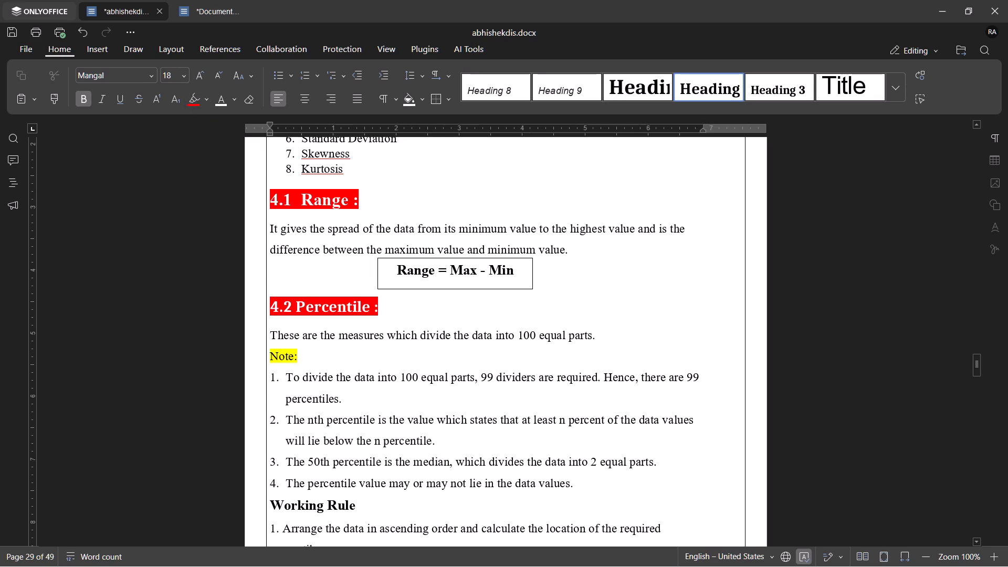
click(416, 308)
Review the percentile notes and working rule below the 4.2 heading.
scroll(416, 308, down, 3)
scroll(416, 308, up, 3)
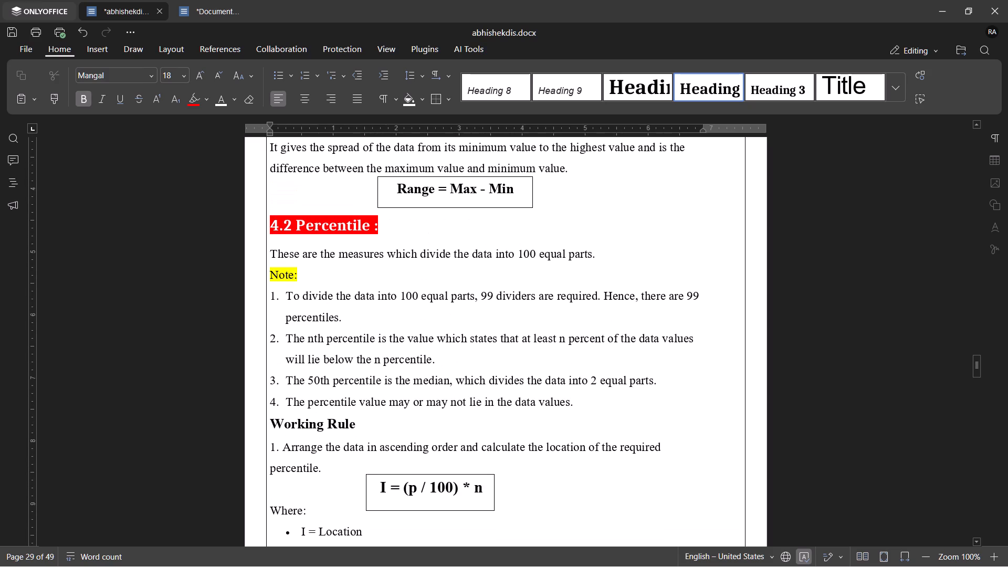
scroll(416, 308, down, 1)
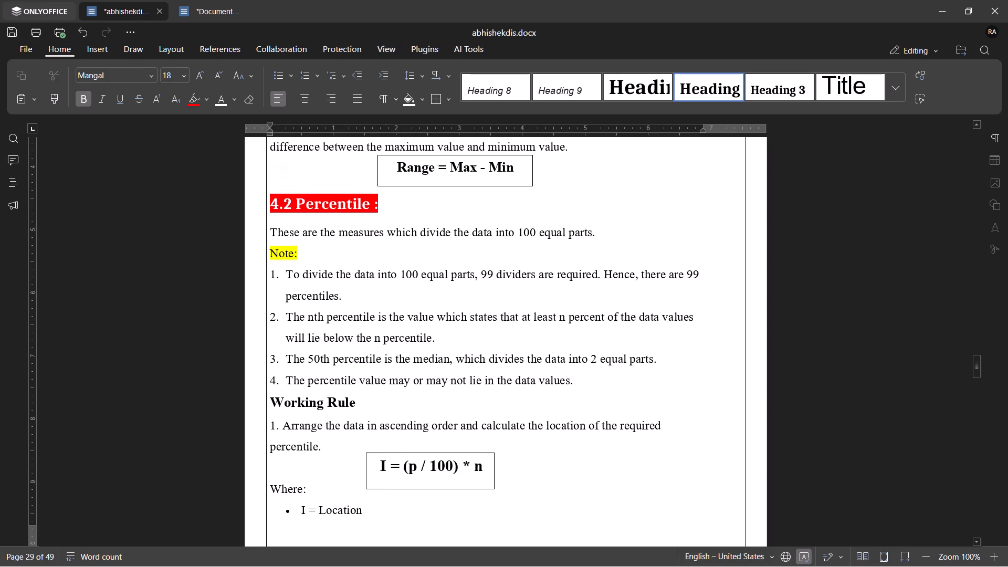
scroll(416, 308, down, 3)
scroll(416, 308, up, 7)
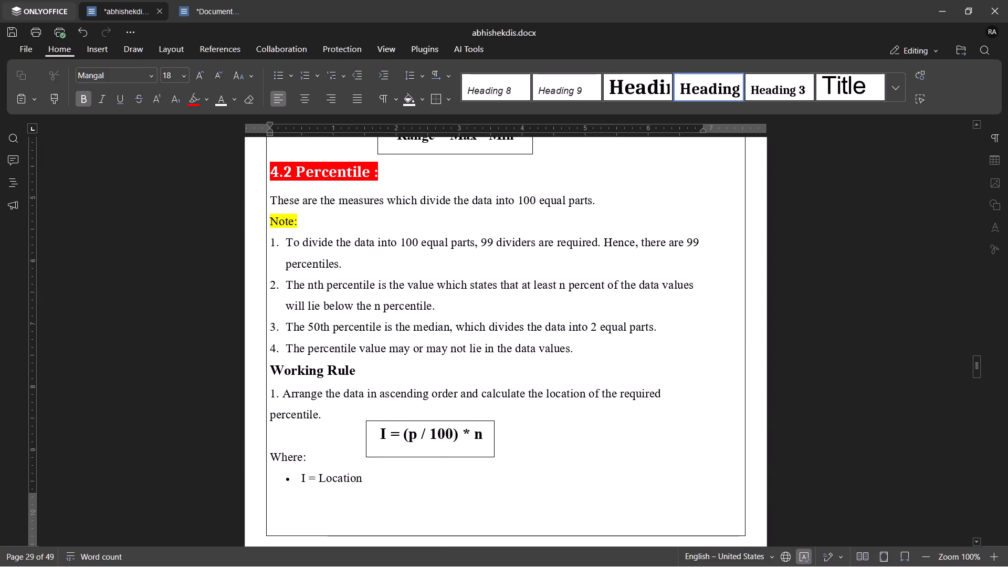
scroll(416, 308, up, 3)
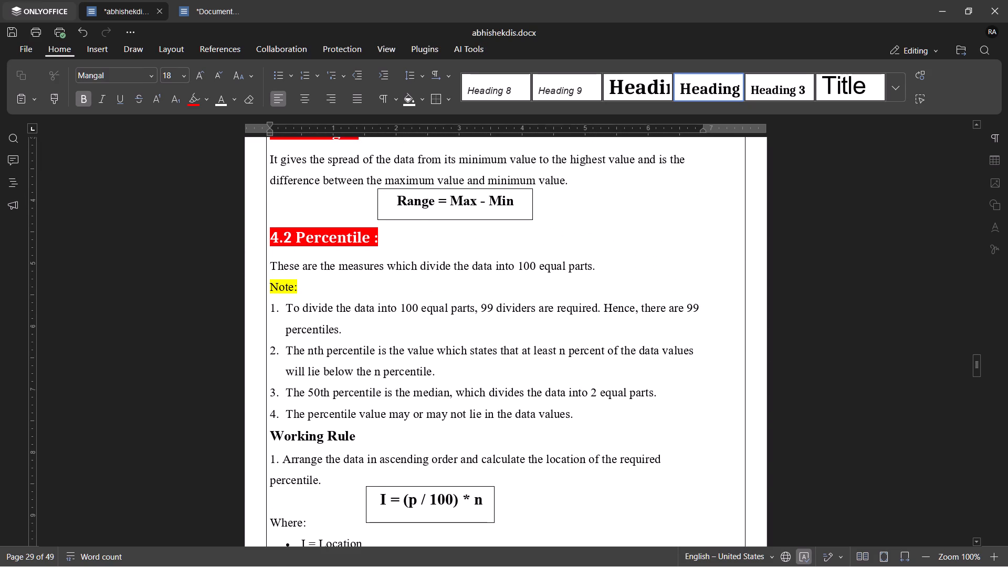
Compare the section 4 topics in Document1's outline with the Range and Percentile headings in abhishekdis.docx, ending back in Document1.
click(223, 10)
scroll(450, 316, up, 2)
scroll(450, 316, down, 4)
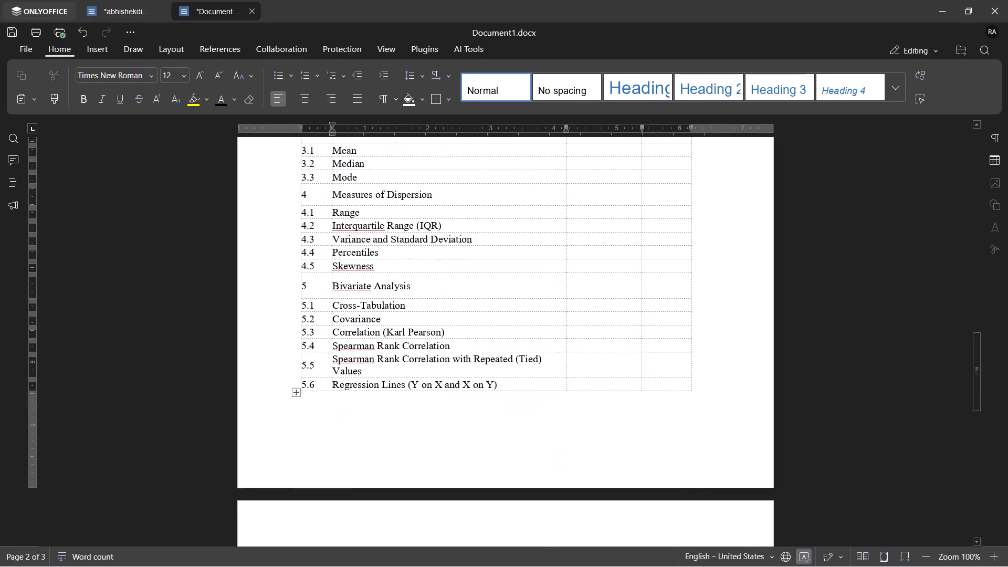
scroll(450, 316, up, 6)
scroll(387, 368, down, 1)
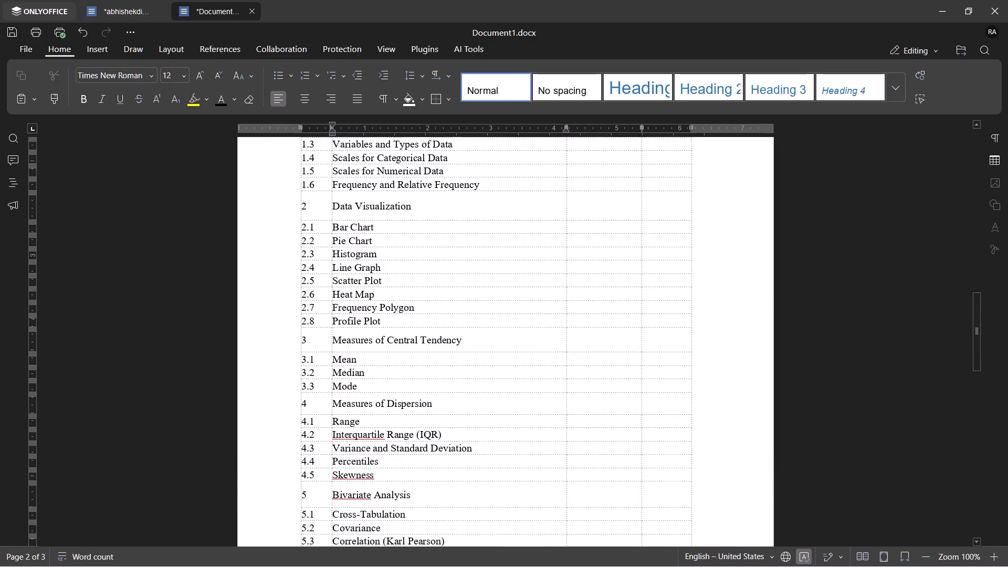
scroll(387, 368, down, 1)
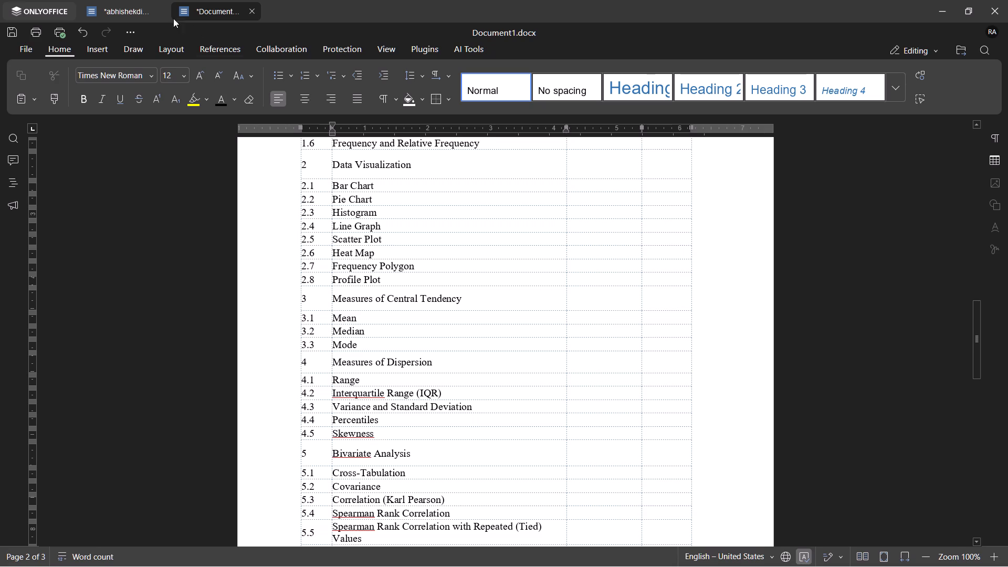
click(133, 11)
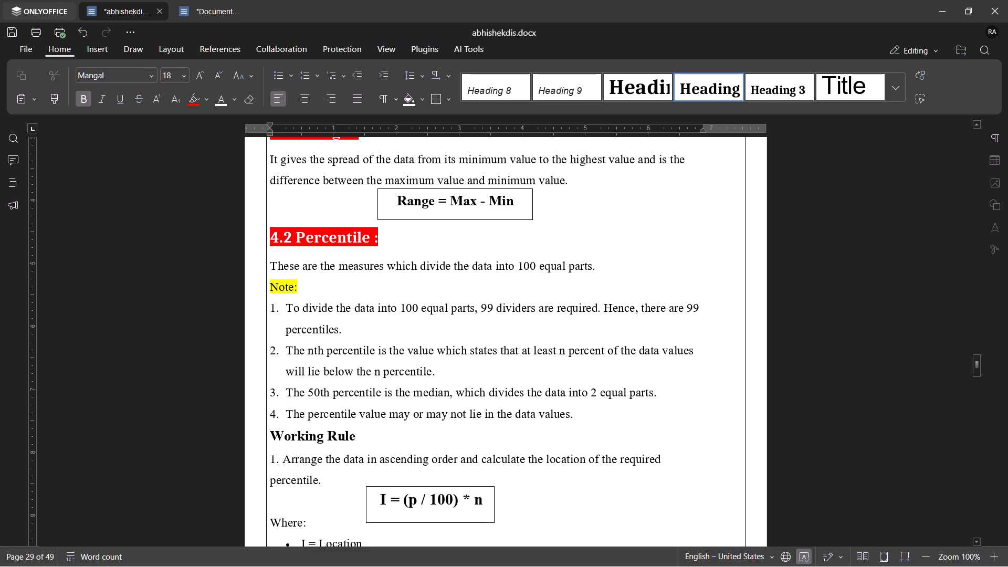
click(397, 234)
click(414, 264)
scroll(414, 264, down, 1)
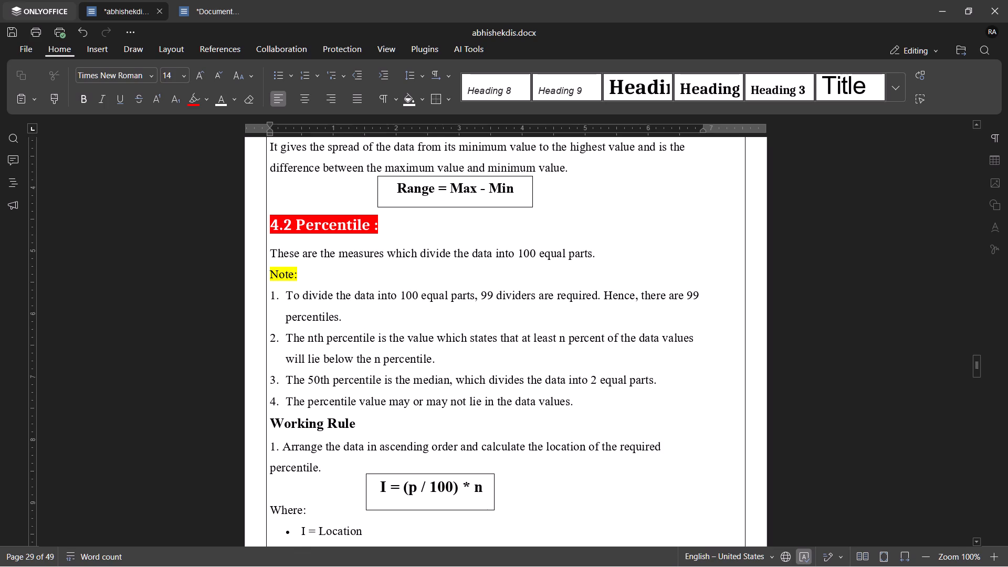
scroll(414, 264, down, 1)
click(348, 269)
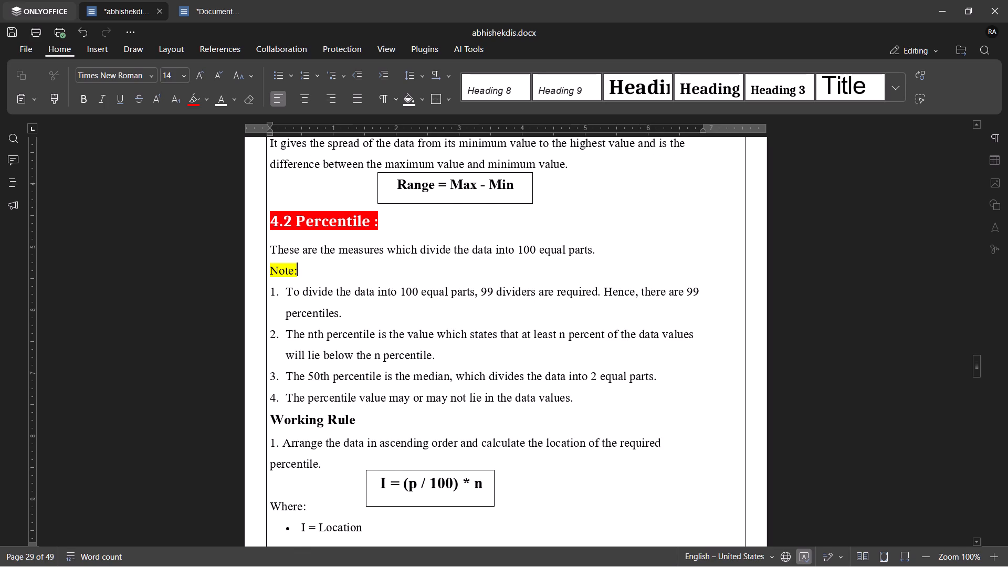
scroll(348, 269, up, 2)
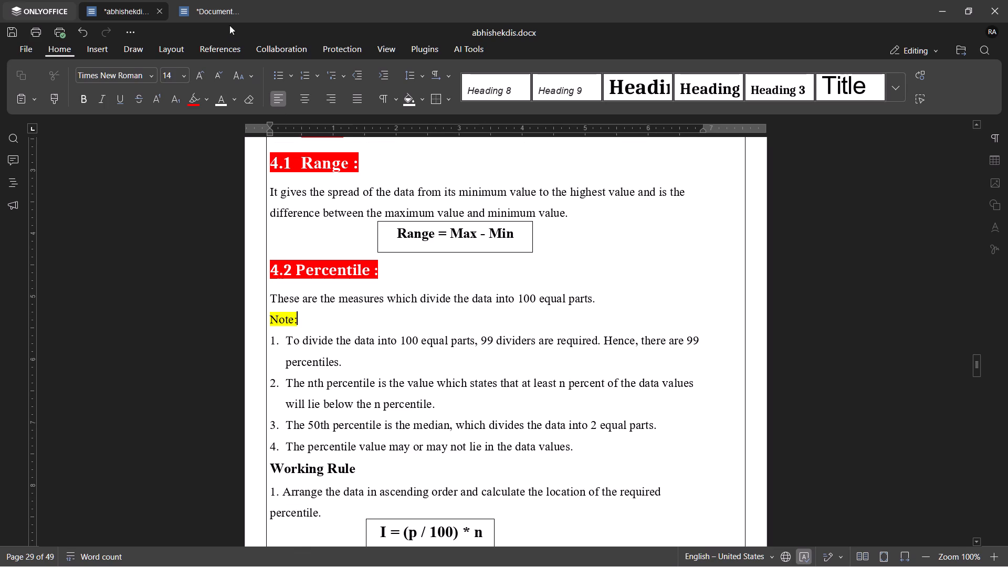
click(210, 15)
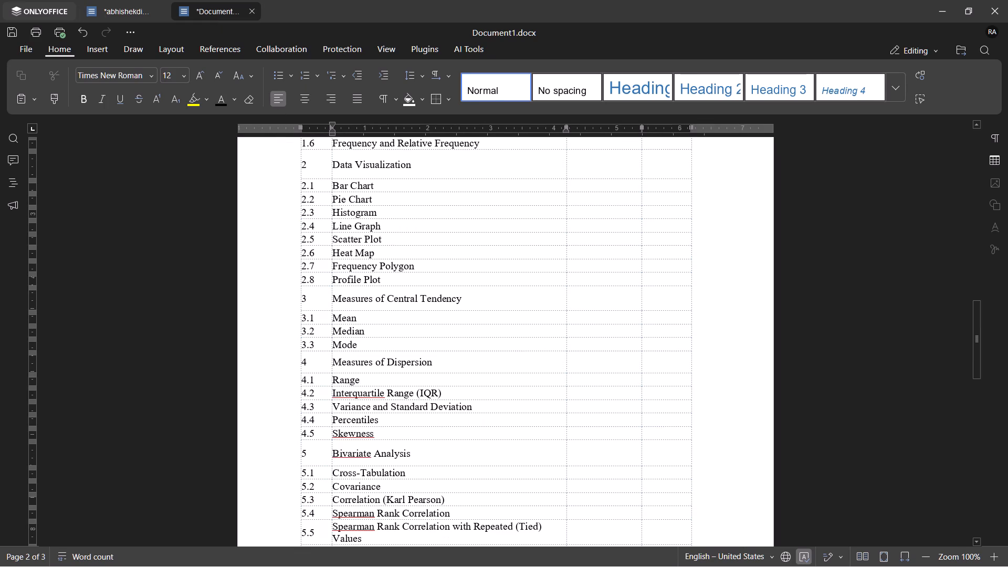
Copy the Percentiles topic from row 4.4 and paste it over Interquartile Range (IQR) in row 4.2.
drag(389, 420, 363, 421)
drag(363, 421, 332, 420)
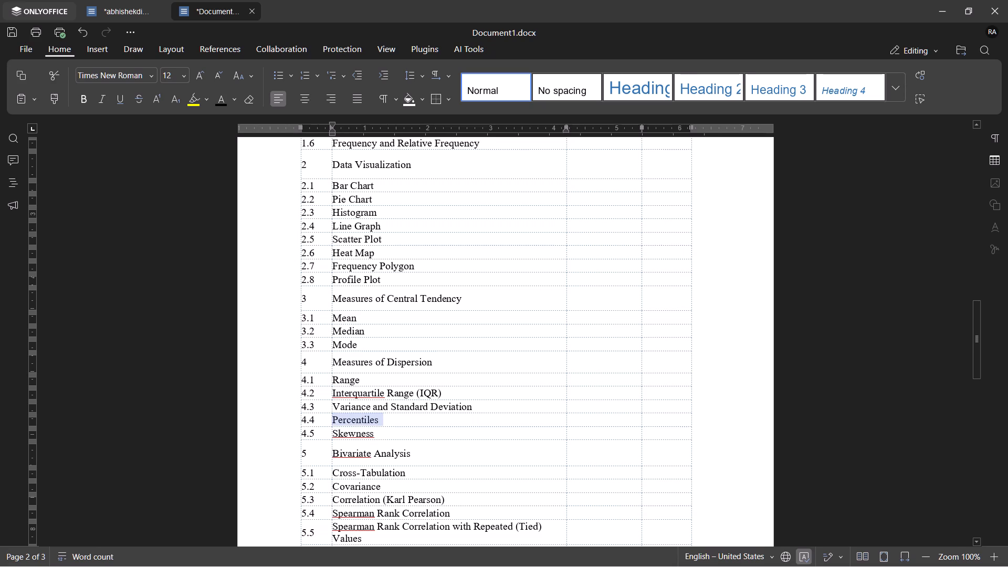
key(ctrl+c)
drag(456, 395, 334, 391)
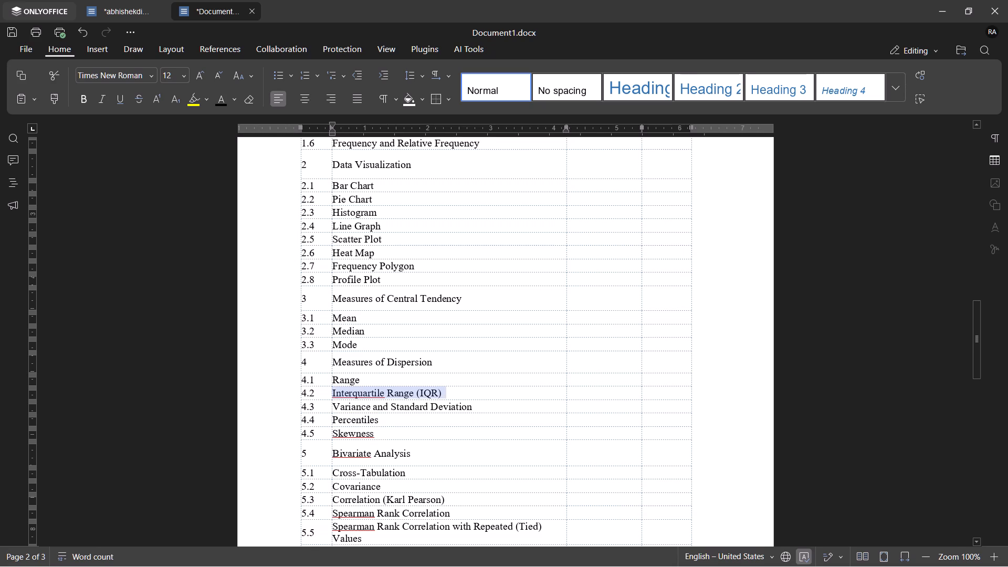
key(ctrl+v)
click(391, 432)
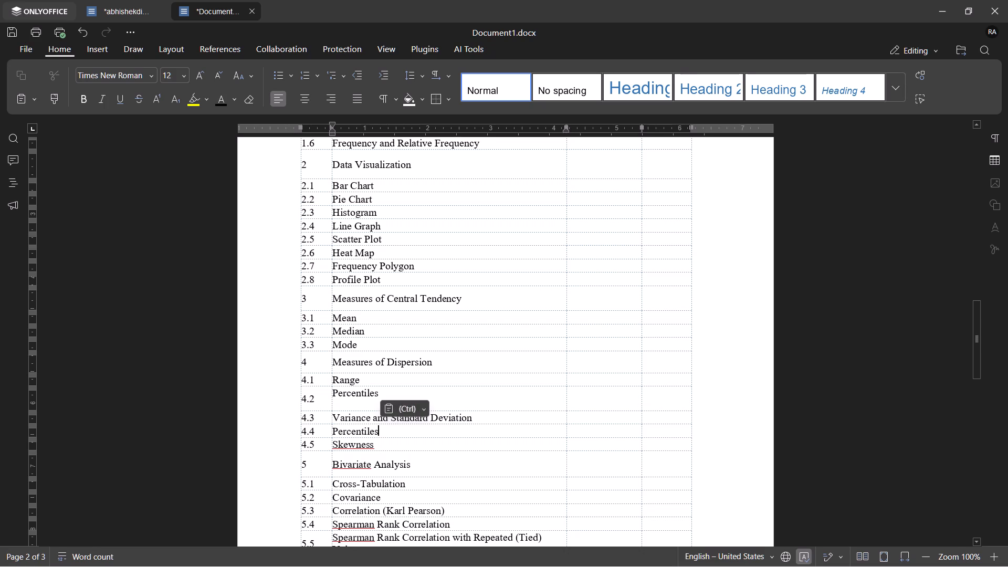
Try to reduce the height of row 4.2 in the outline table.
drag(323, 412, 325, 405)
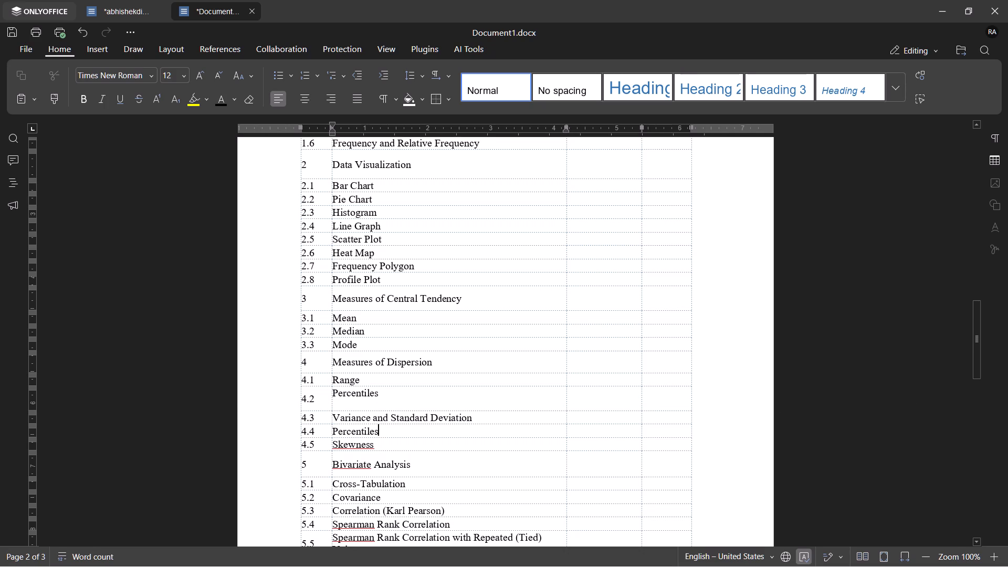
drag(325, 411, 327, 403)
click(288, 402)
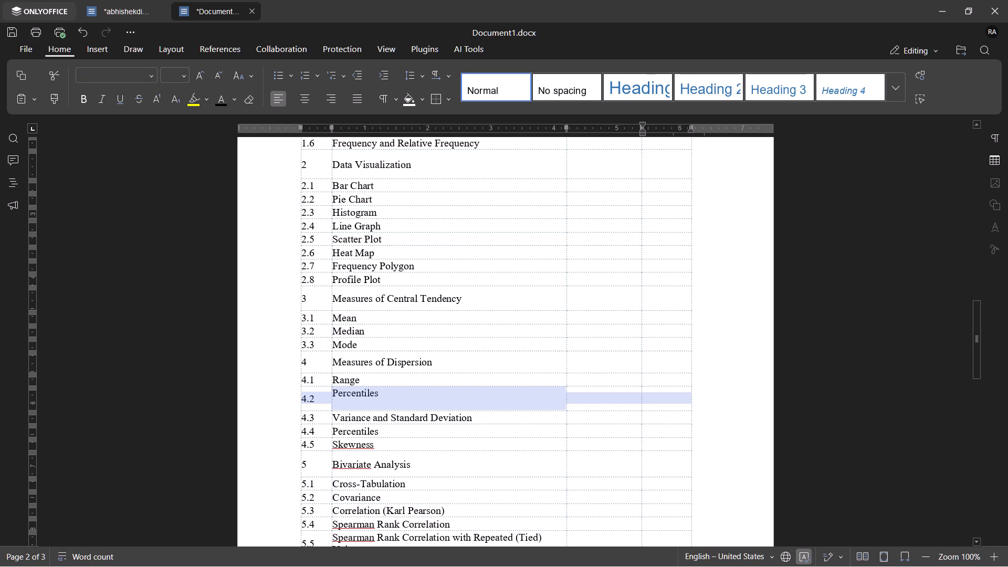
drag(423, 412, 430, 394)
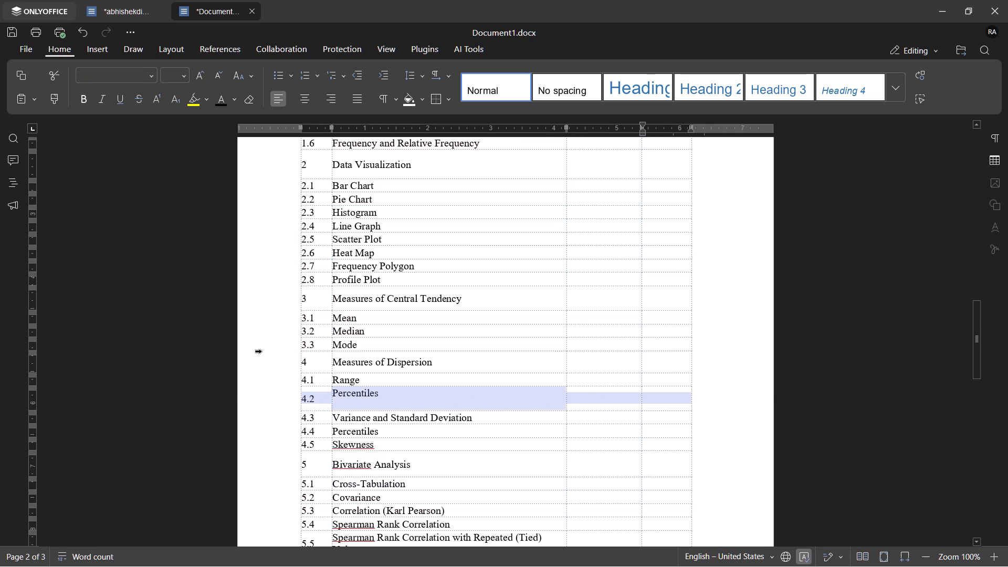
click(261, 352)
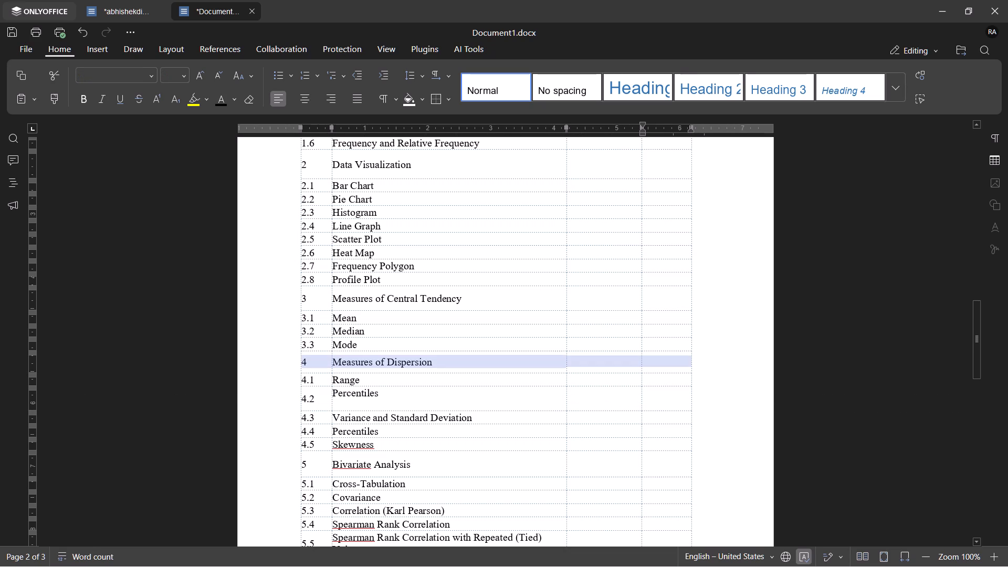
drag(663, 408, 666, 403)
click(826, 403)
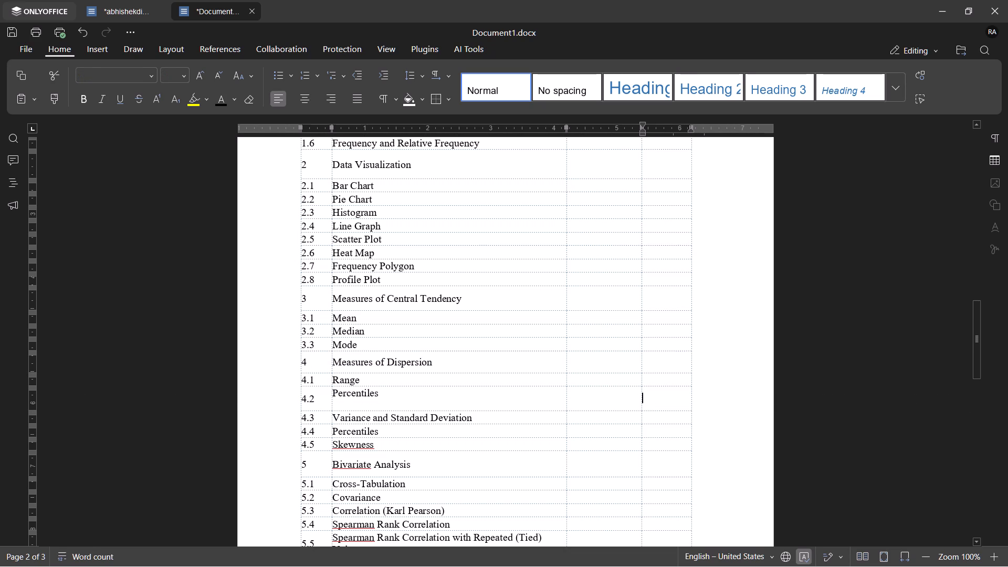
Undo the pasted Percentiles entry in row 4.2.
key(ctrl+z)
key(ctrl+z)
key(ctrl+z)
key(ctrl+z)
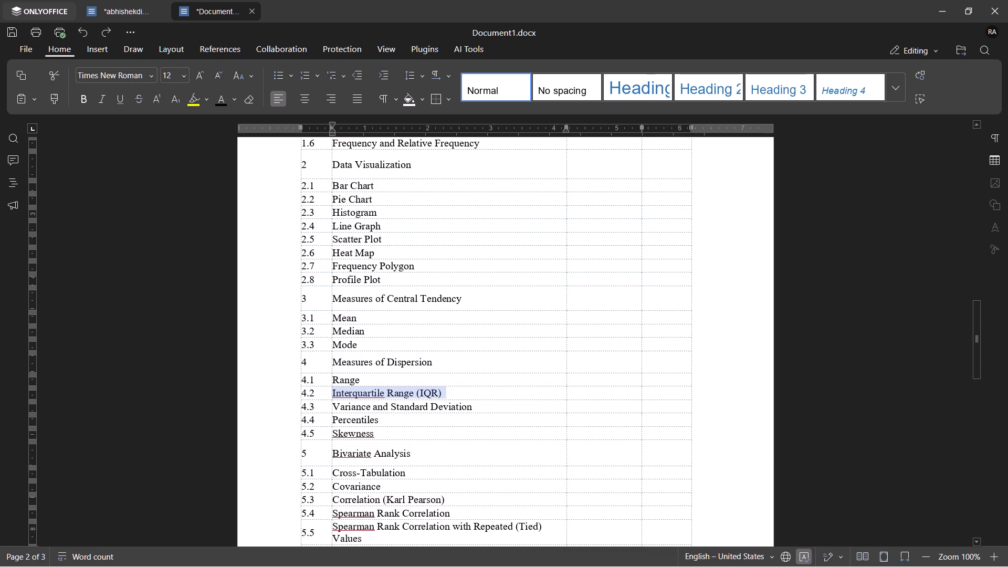
Replace the Interquartile Range (IQR) topic in row 4.2 of the outline with Percentiles.
click(442, 396)
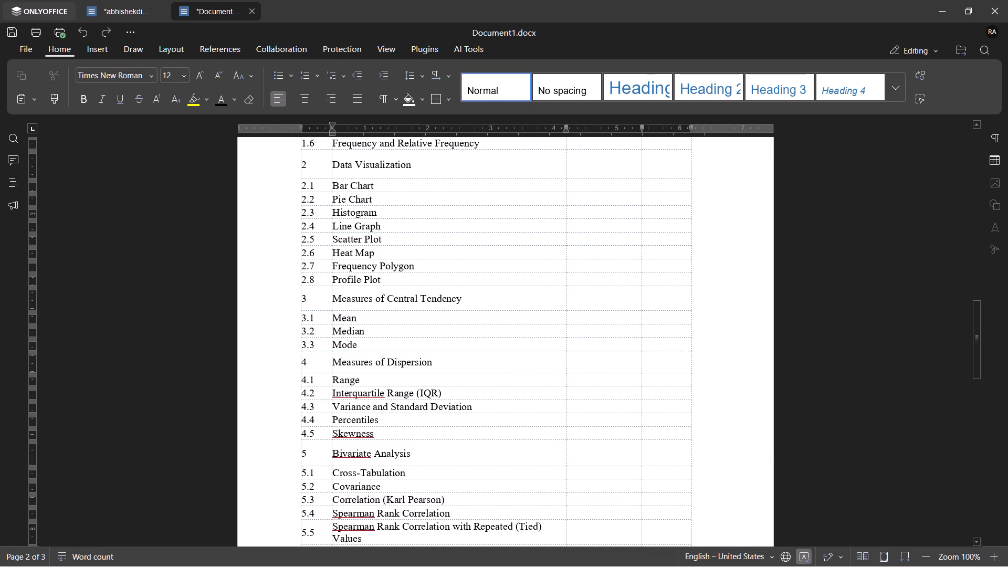
key(BackSpace)
key(BackSpace)
key(BackSpace)
key(BackSpace)
key(BackSpace)
key(BackSpace)
key(BackSpace)
key(BackSpace)
key(BackSpace)
key(BackSpace)
key(BackSpace)
key(BackSpace)
key(BackSpace)
key(BackSpace)
key(BackSpace)
key(BackSpace)
key(BackSpace)
key(BackSpace)
key(BackSpace)
key(BackSpace)
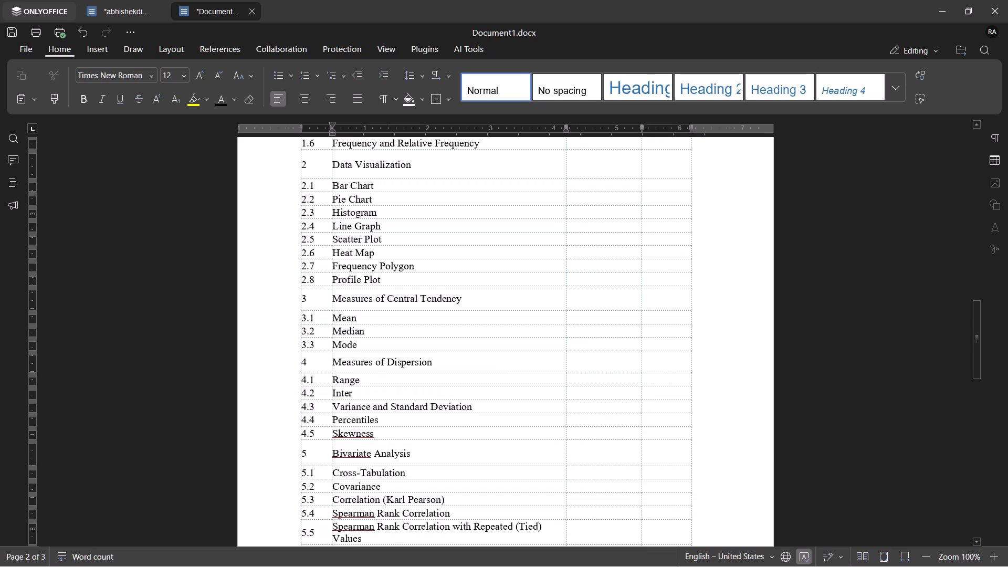
key(BackSpace)
key(BackSpace)
key(BackSpace)
key(BackSpace)
key(BackSpace)
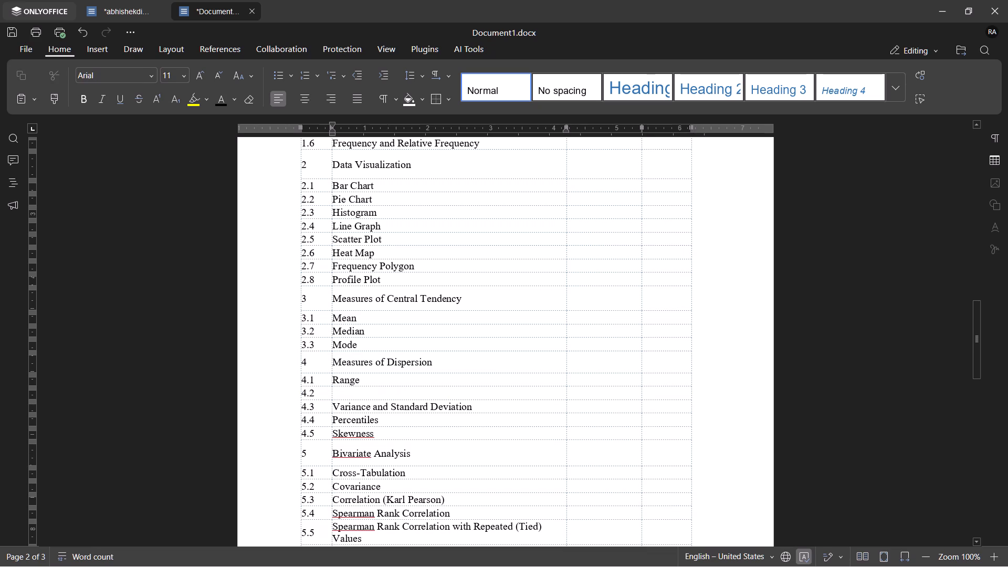
text(PER)
key(BackSpace)
key(BackSpace)
text(ercen)
text(tiles)
key(space)
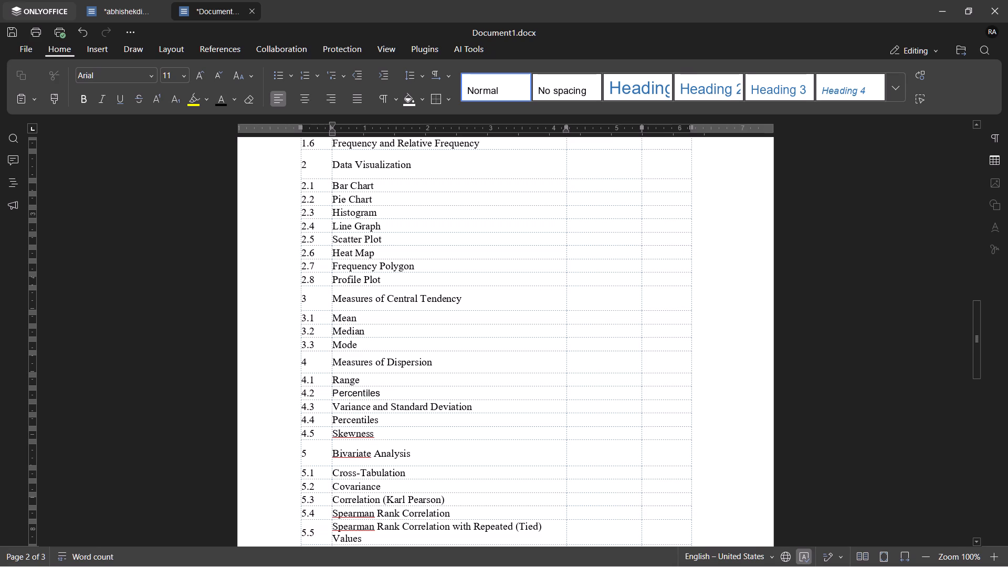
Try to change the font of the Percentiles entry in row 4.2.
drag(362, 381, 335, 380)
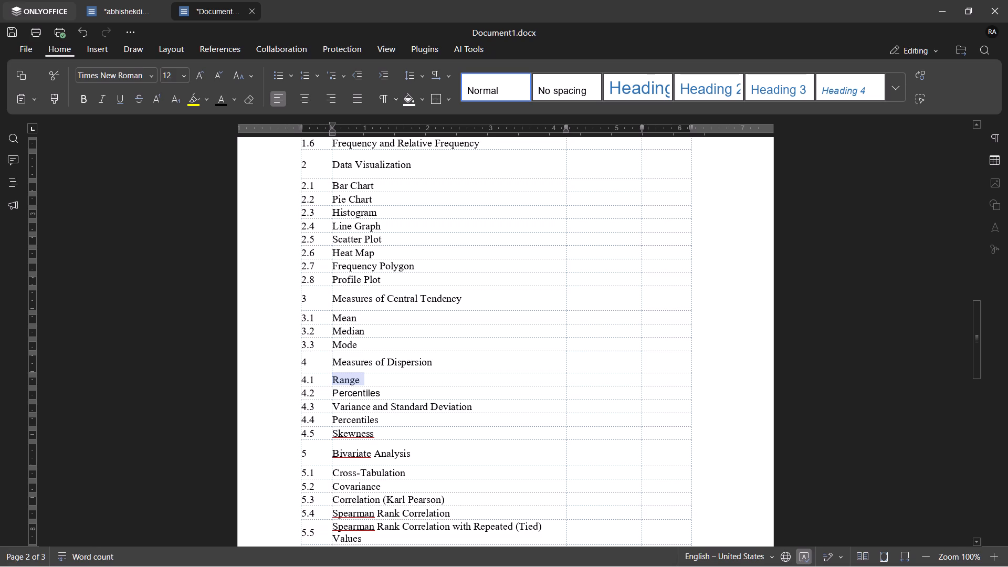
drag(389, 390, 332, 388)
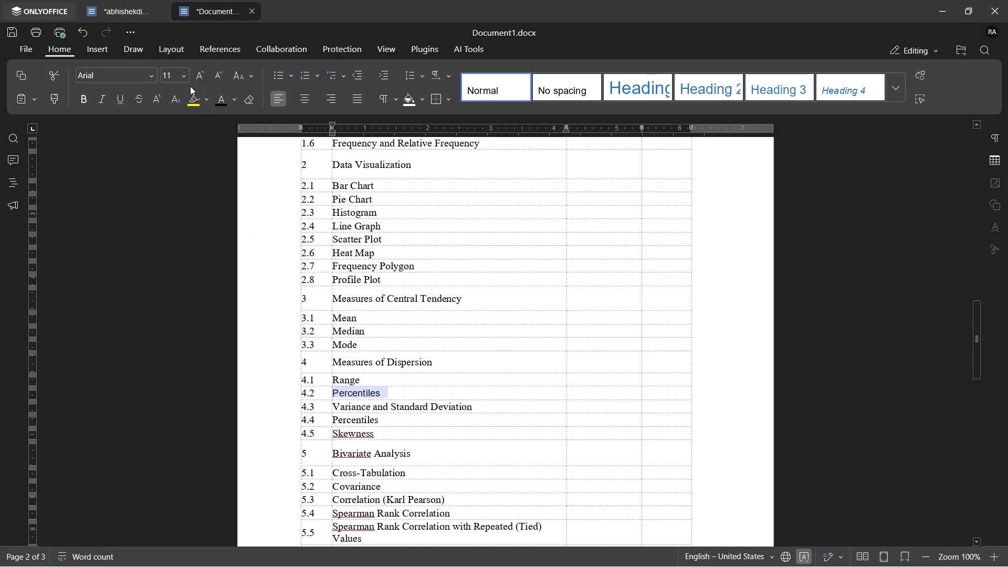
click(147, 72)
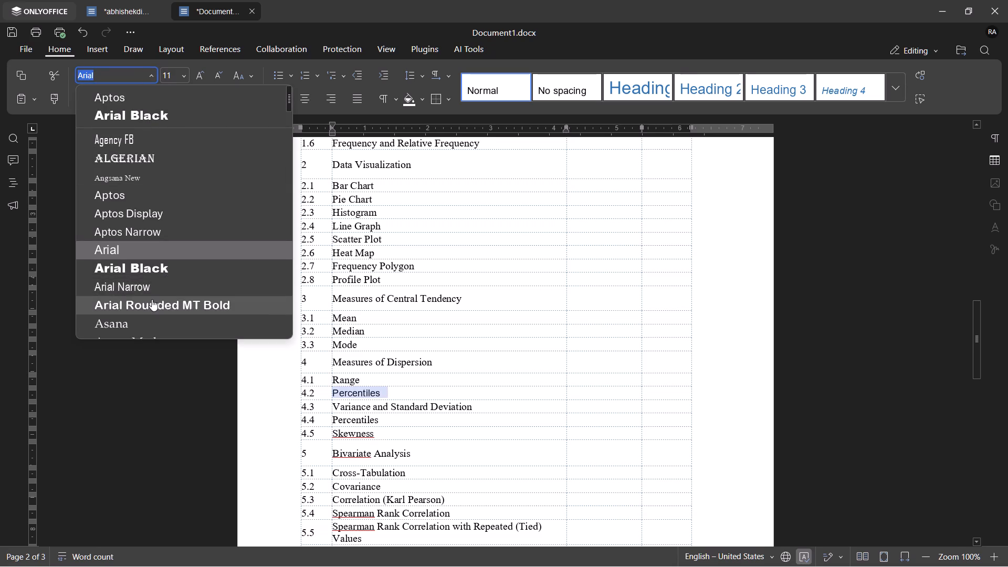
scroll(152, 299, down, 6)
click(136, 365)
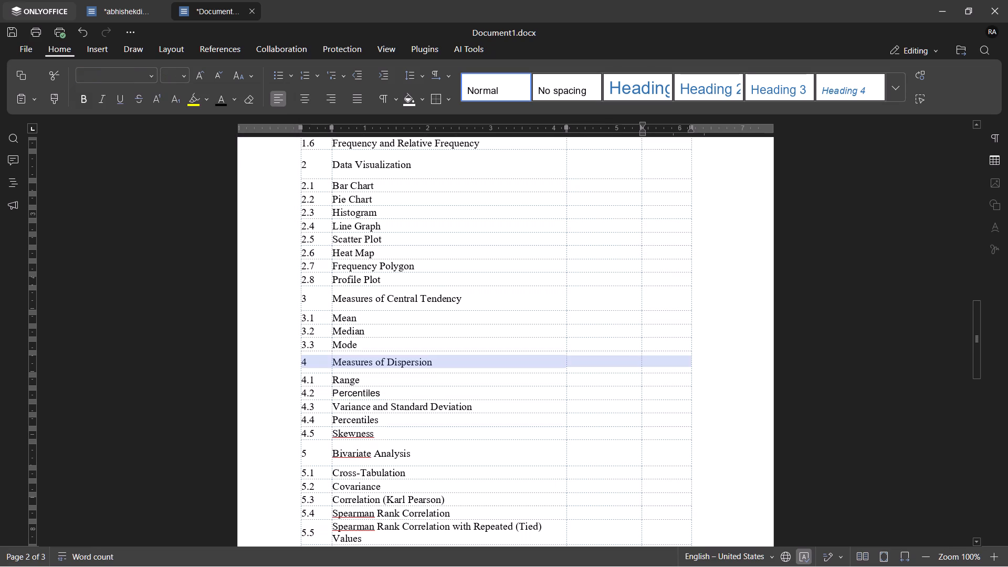
Replace the Percentiles topic in row 4.4 of the outline table with "Inter Quartile Range (IQR)".
scroll(369, 403, up, 1)
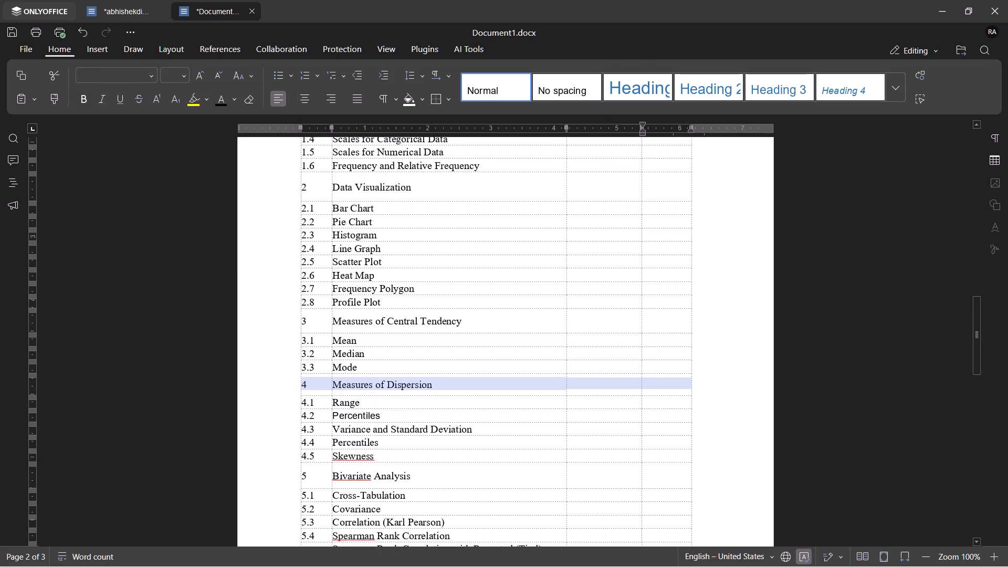
scroll(402, 377, down, 2)
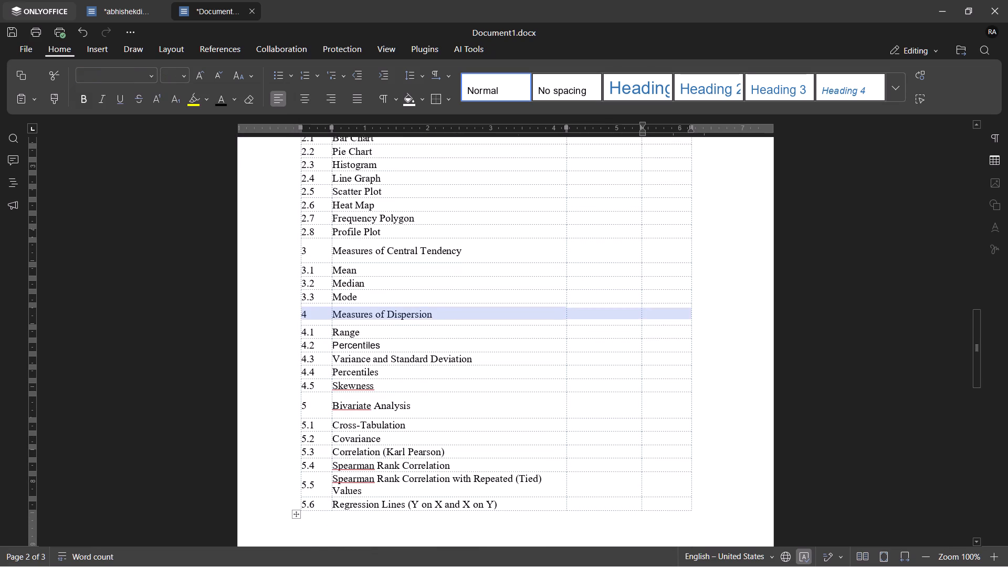
click(395, 344)
scroll(395, 344, up, 1)
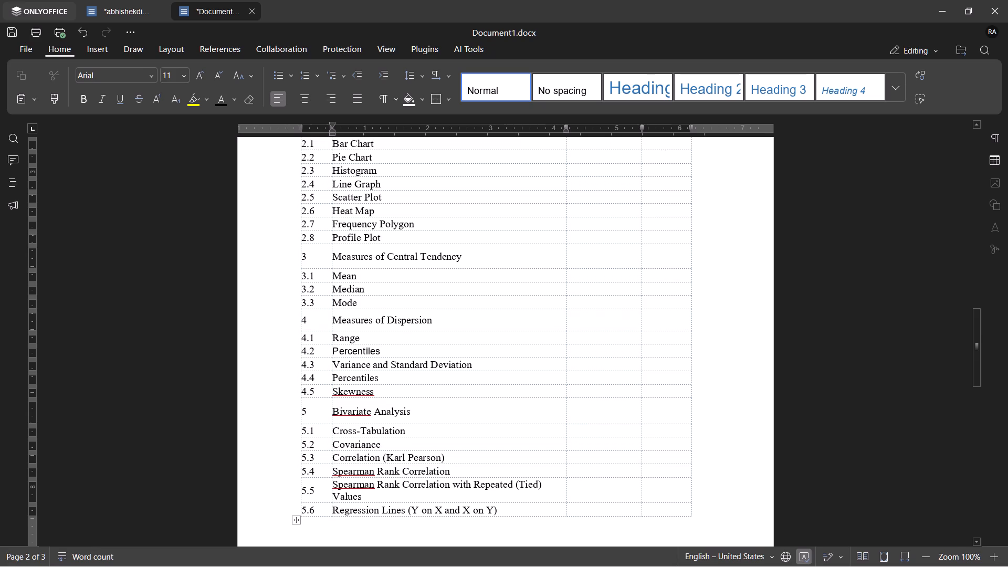
click(396, 377)
key(BackSpace)
key(BackSpace)
key(BackSpace)
key(BackSpace)
key(BackSpace)
key(BackSpace)
key(BackSpace)
key(BackSpace)
key(BackSpace)
key(BackSpace)
key(BackSpace)
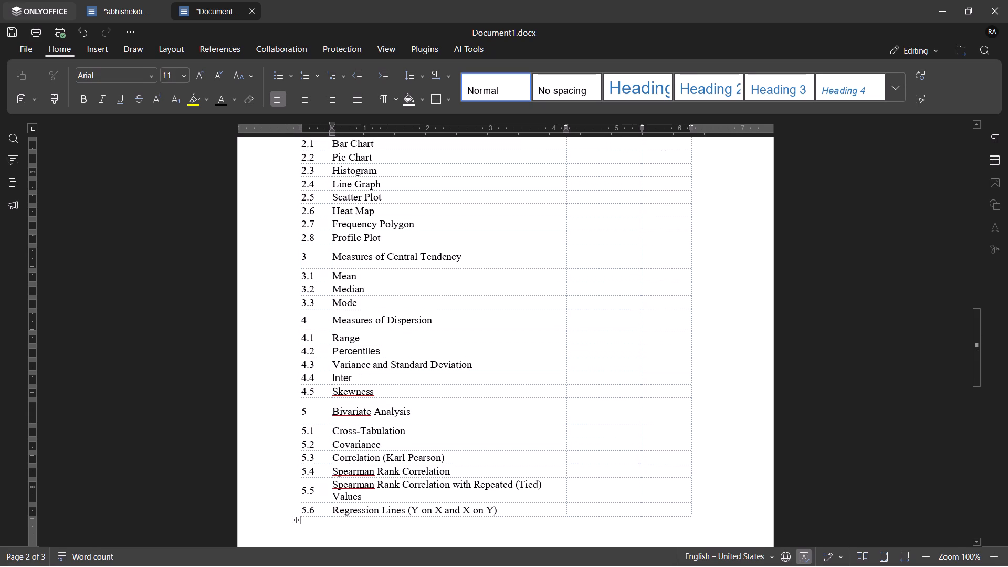
text(uartile)
key(space)
text(ange)
key(space)
key(shift+parenleft)
text(IQR)
key(shift+parenright)
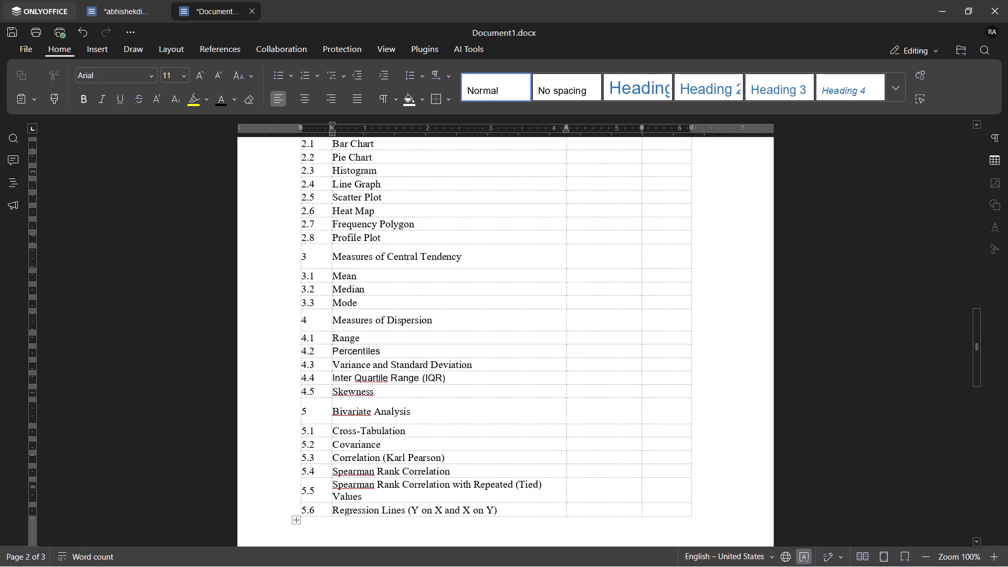
click(405, 395)
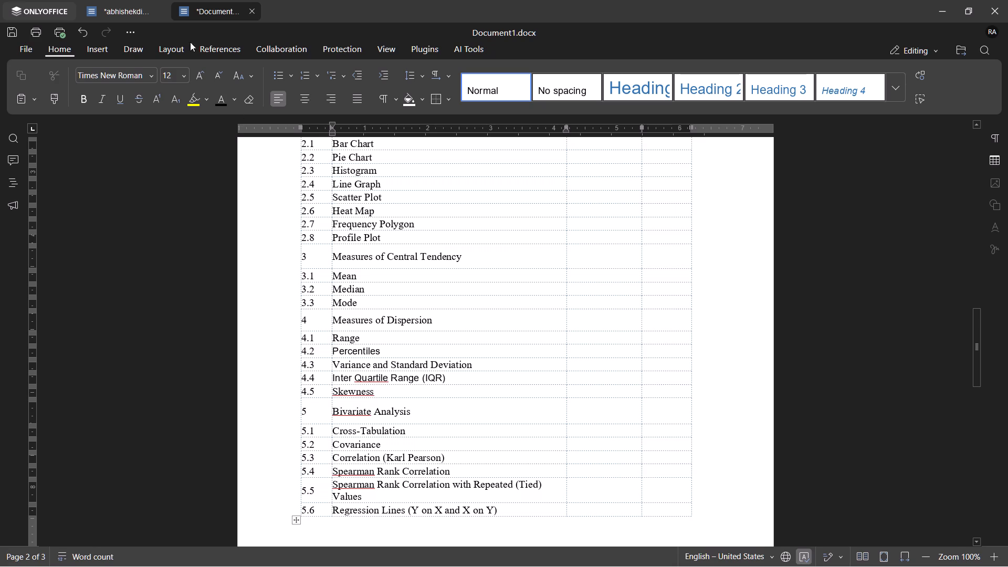
Switch to the statistics document and examine the 4.2 Percentile section, from its definition through the worked question.
click(149, 5)
scroll(373, 339, down, 2)
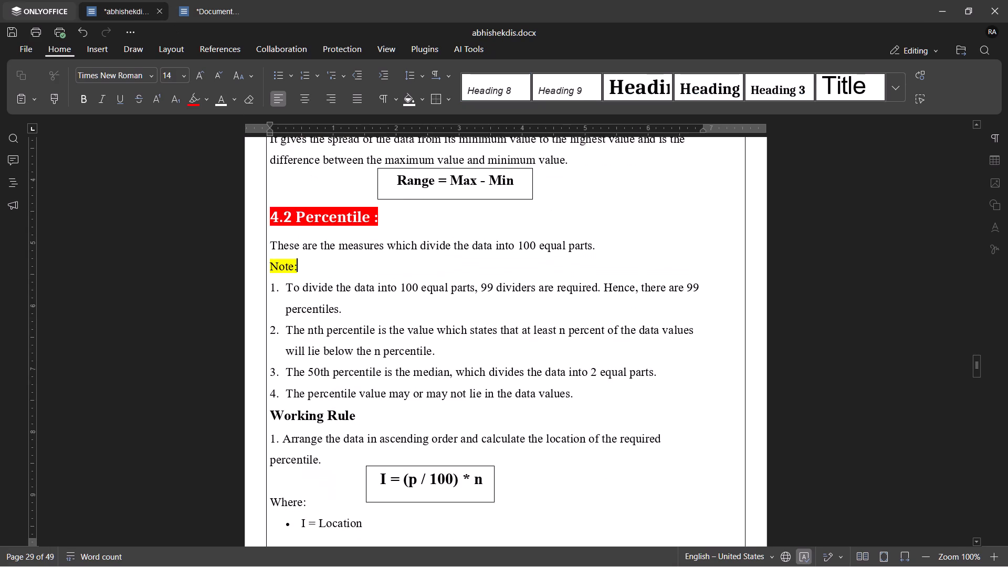
scroll(373, 339, down, 7)
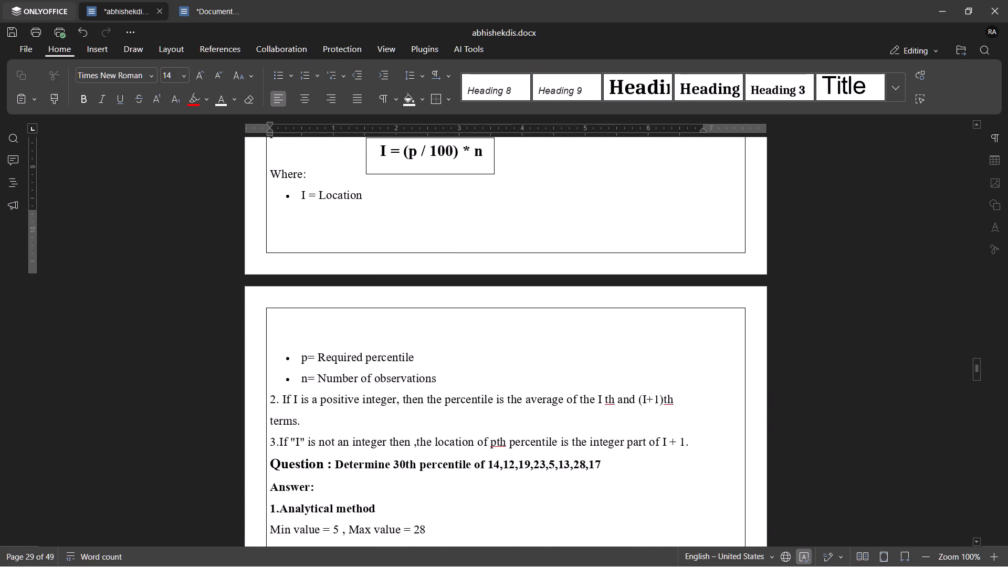
scroll(373, 339, up, 4)
scroll(373, 339, down, 7)
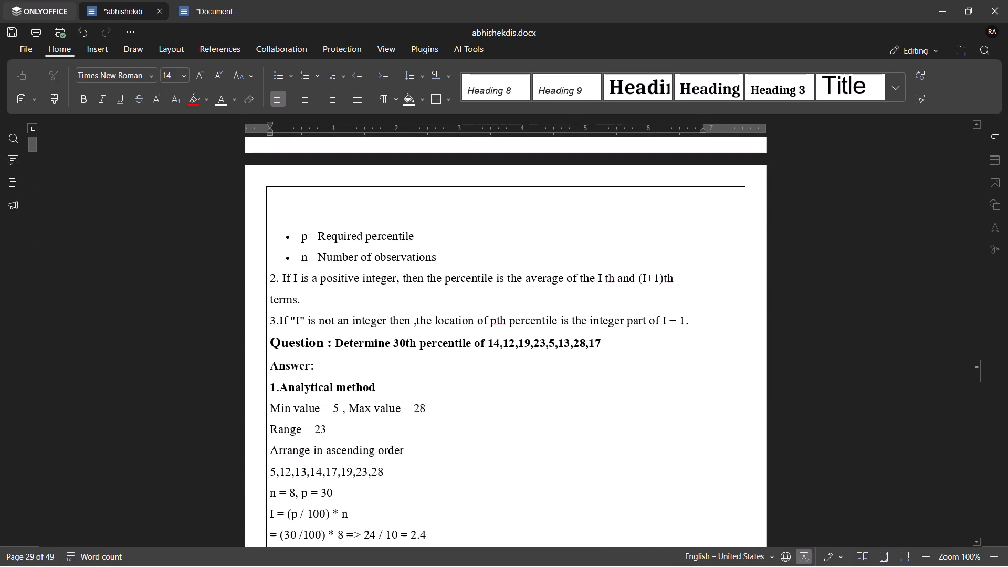
scroll(373, 339, down, 1)
scroll(343, 249, up, 6)
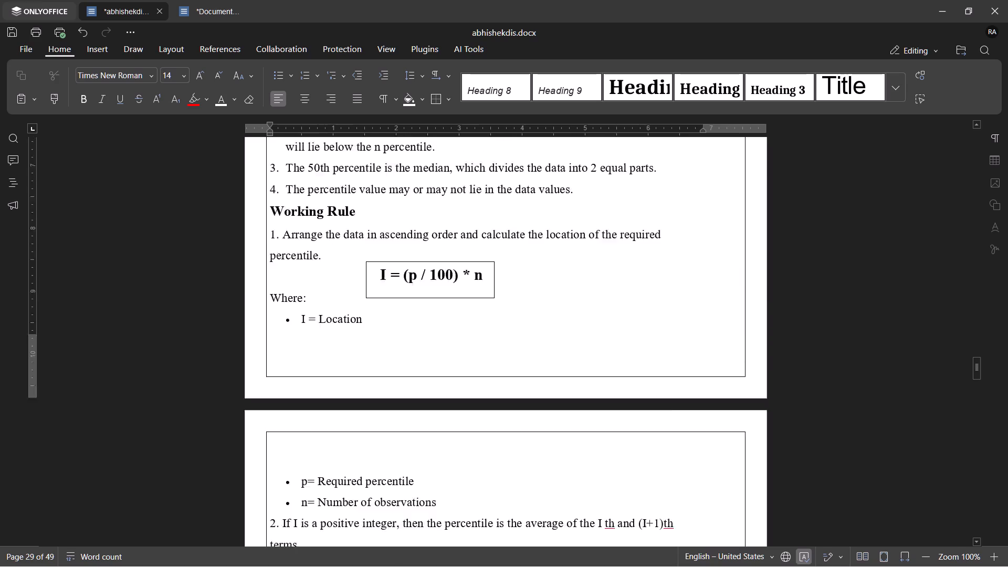
scroll(343, 249, up, 4)
scroll(343, 249, down, 9)
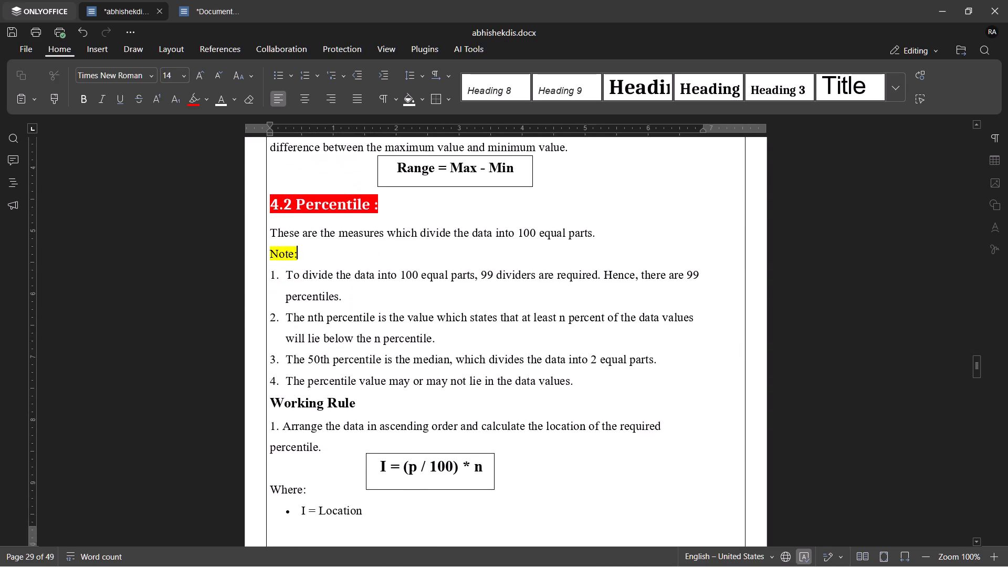
scroll(343, 249, down, 2)
scroll(343, 249, up, 1)
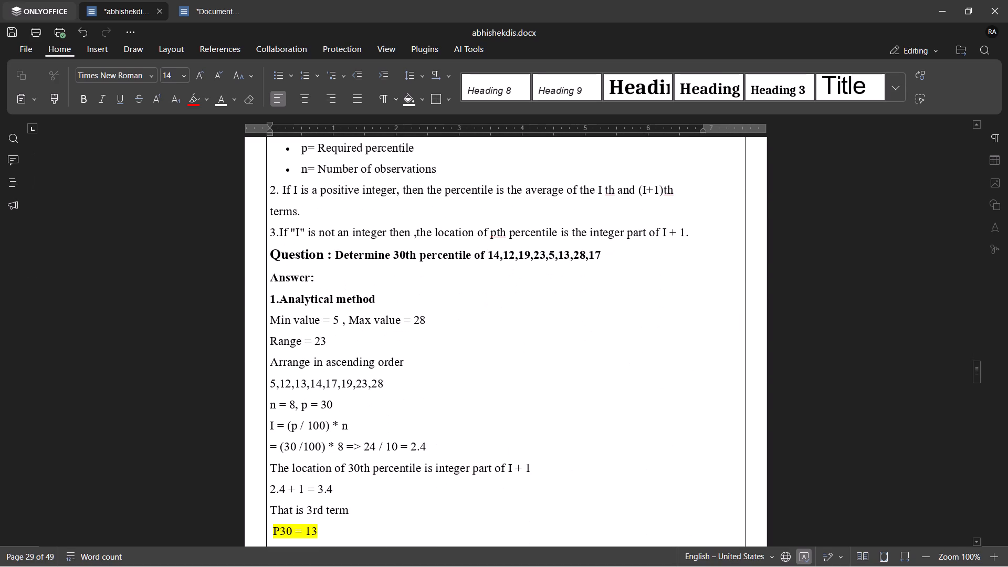
Apply the Heading 2 style and a yellow highlight to the "Question :" label of the 30th percentile problem.
drag(332, 256, 267, 254)
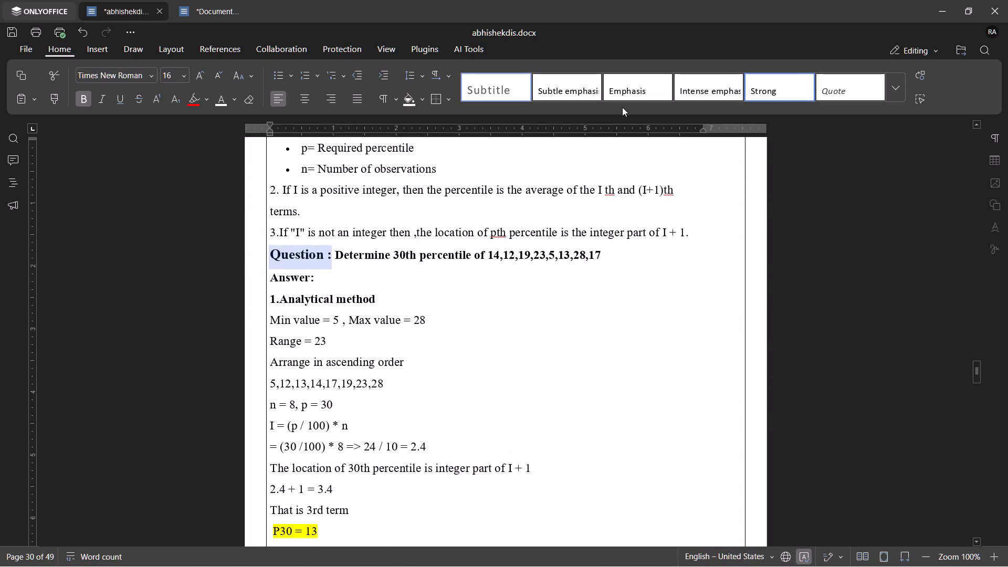
click(901, 87)
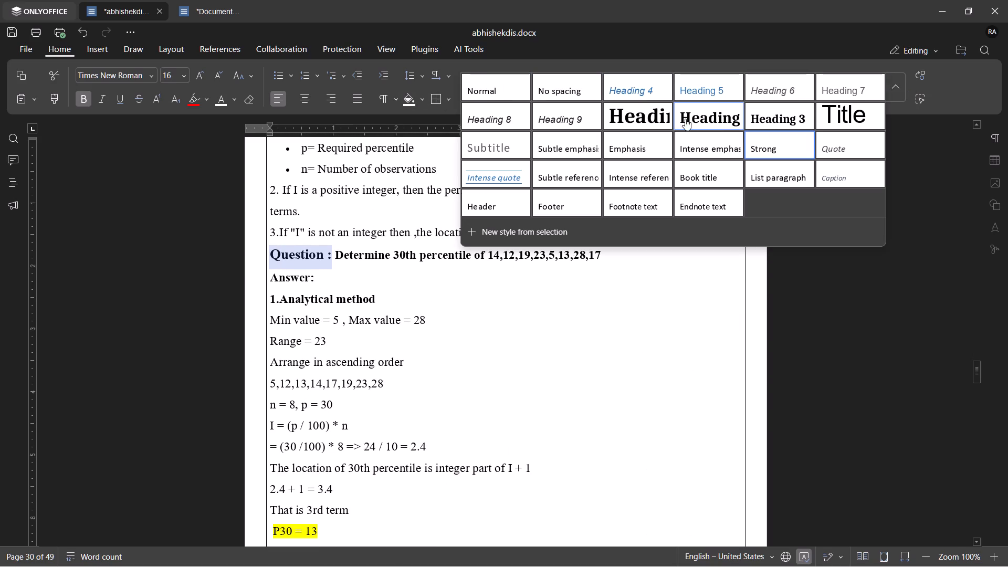
click(695, 118)
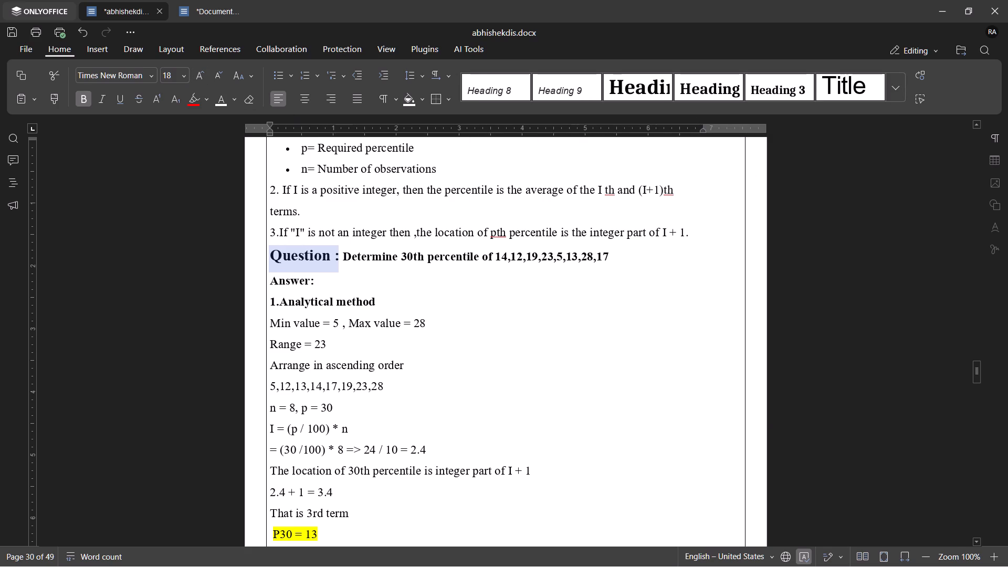
click(203, 101)
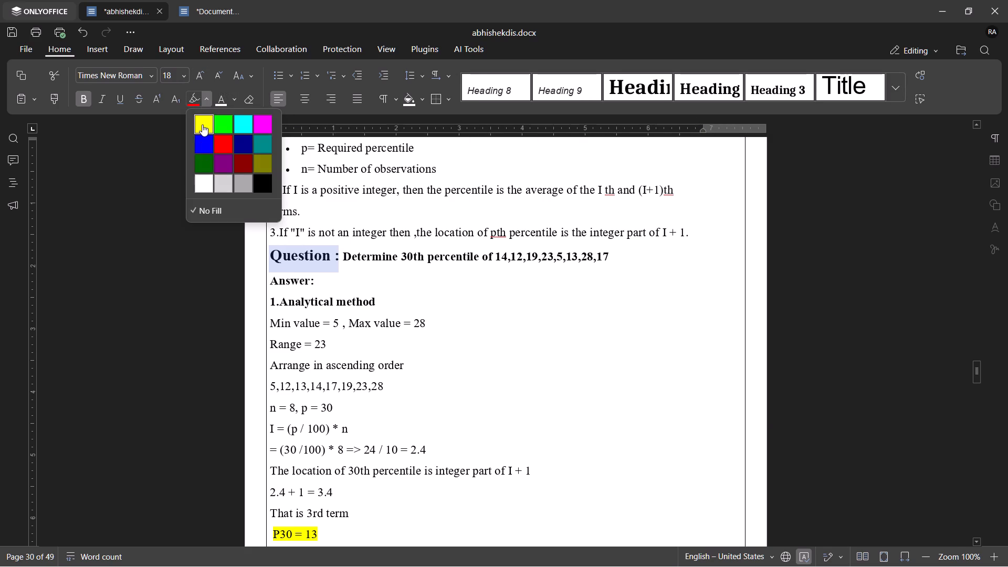
click(202, 124)
click(232, 99)
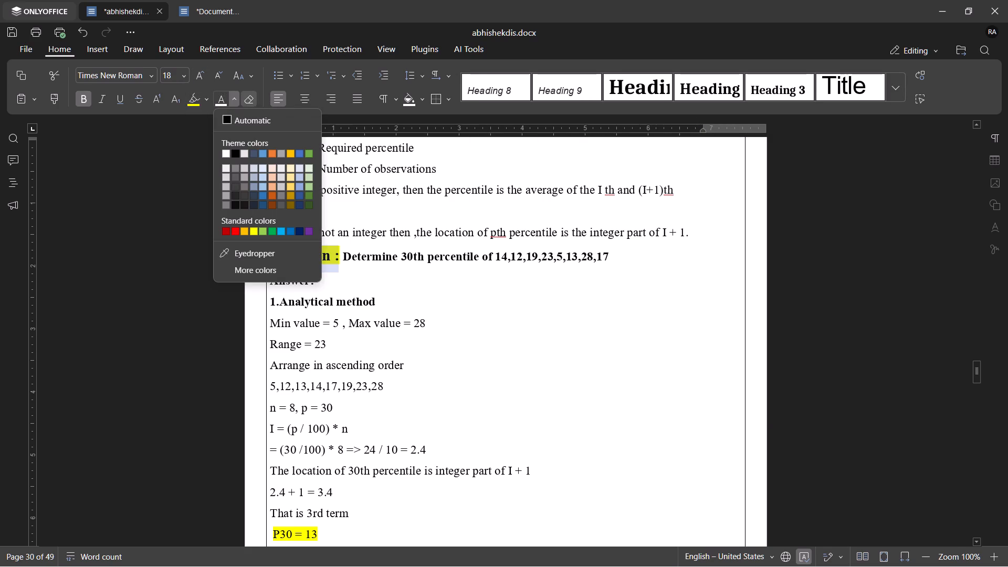
click(414, 246)
Move the 30th percentile problem text onto its own line below the "Question :" label.
click(340, 255)
key(Return)
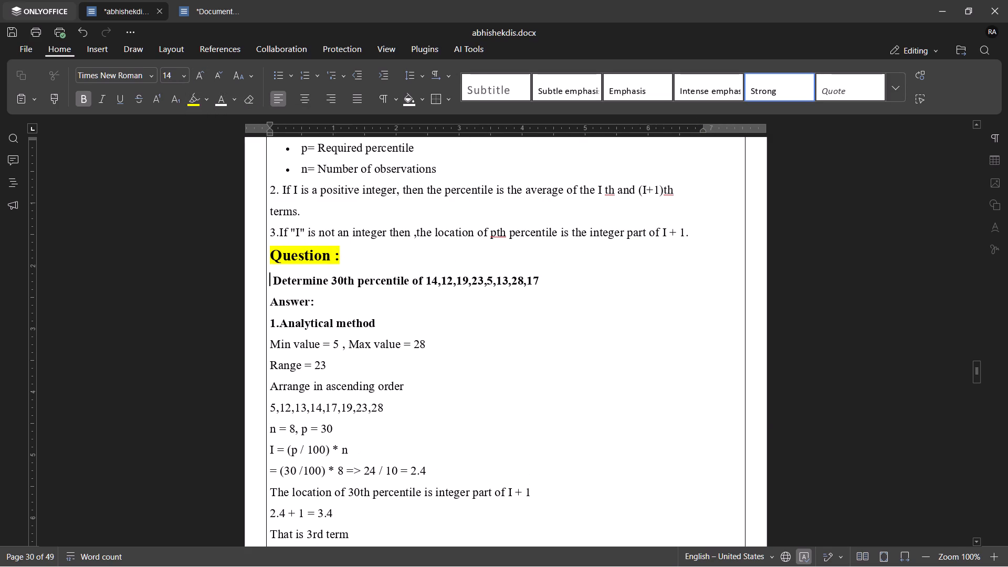
Replace the word "Question" in the label above the 30th percentile problem with an Example 1 label, keeping the colon.
scroll(338, 313, down, 1)
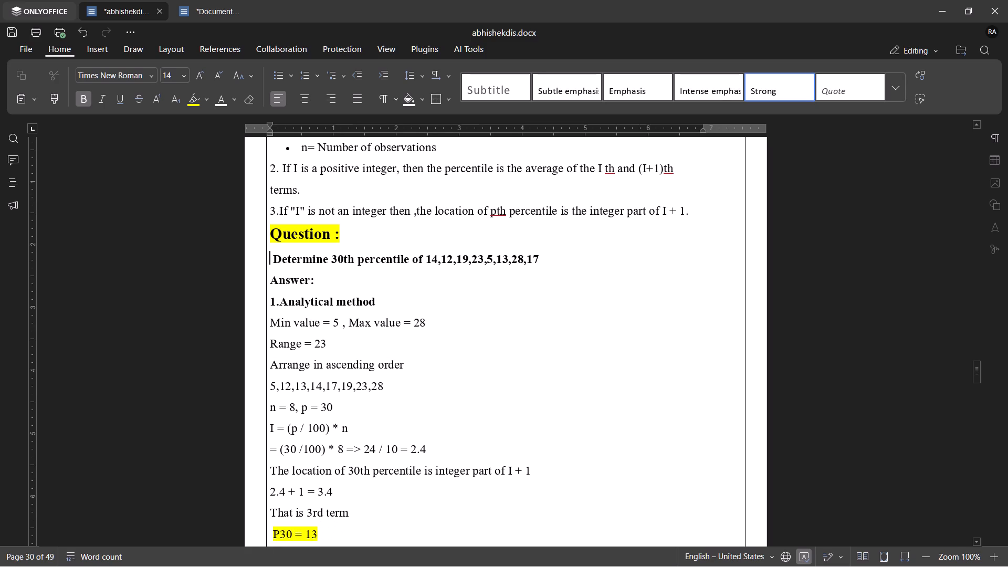
click(333, 243)
key(BackSpace)
key(BackSpace)
key(BackSpace)
key(BackSpace)
key(BackSpace)
key(BackSpace)
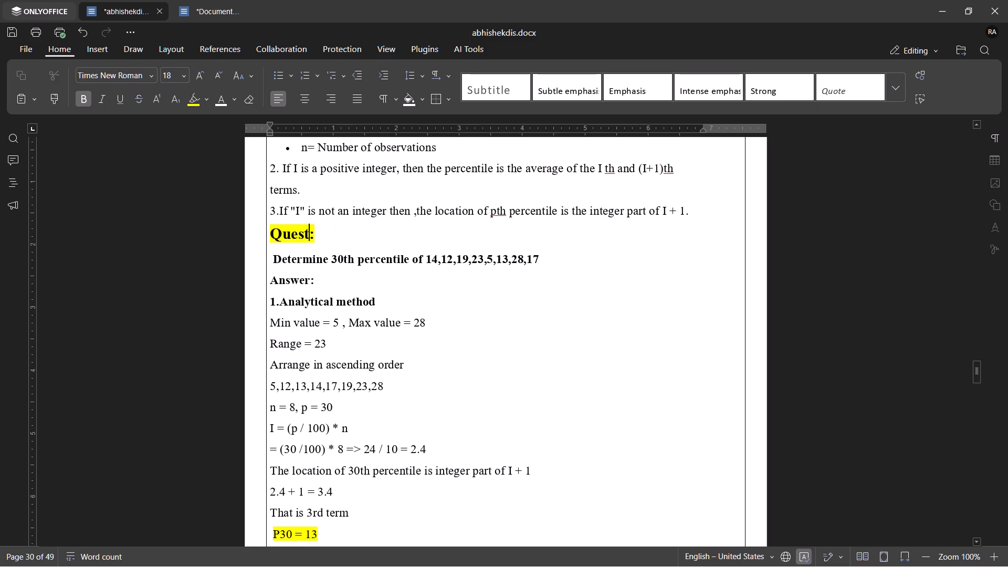
key(BackSpace)
key(BackSpace)
key(BackSpace)
key(BackSpace)
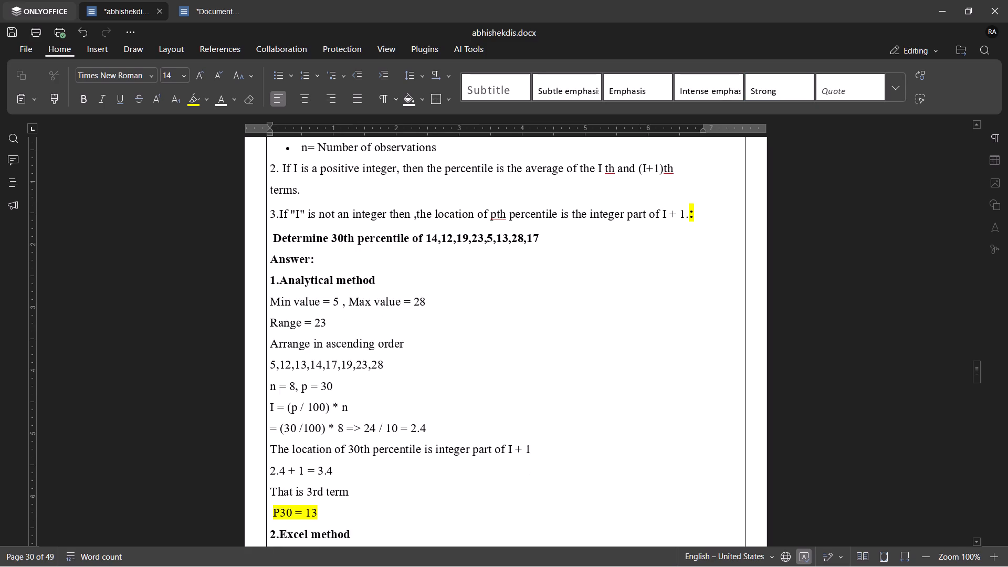
key(ctrl+z)
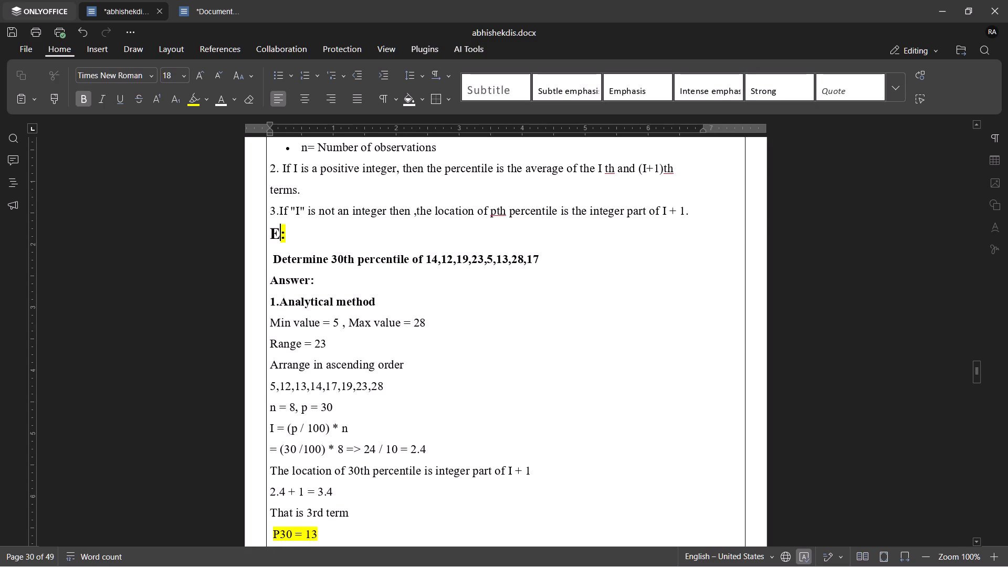
text(xample)
key(space)
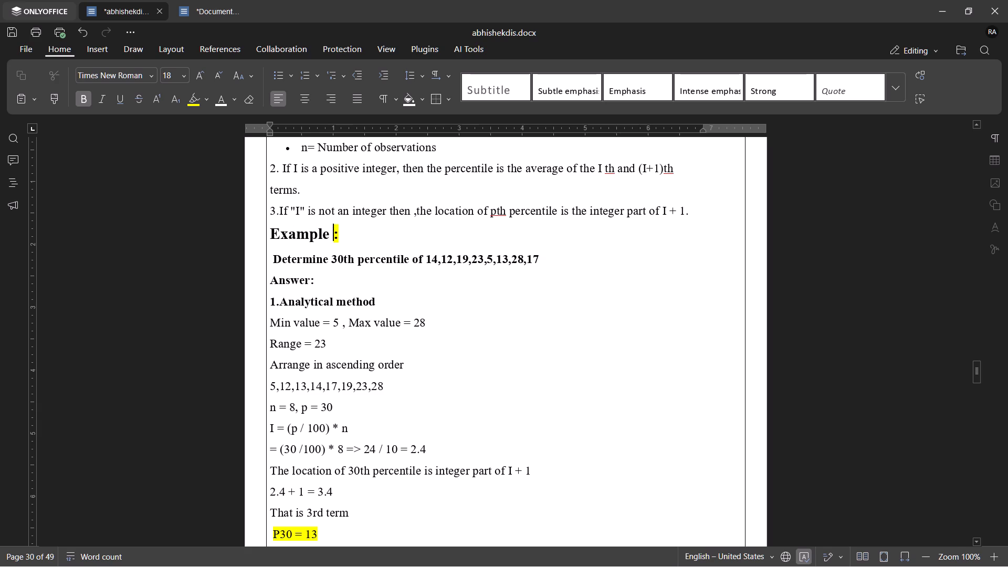
key(BackSpace)
key(BackSpace)
text(w)
key(space)
key(1)
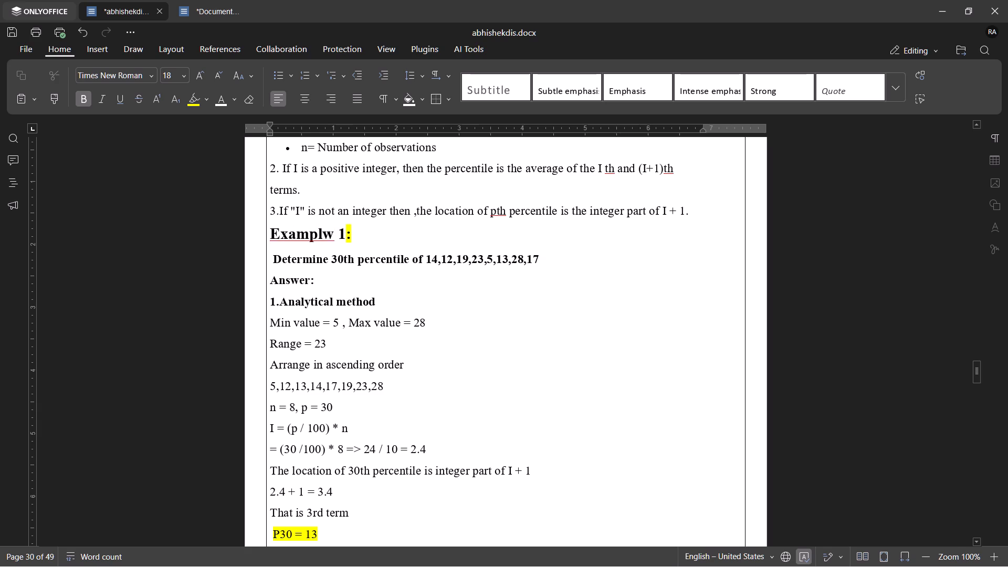
Highlight the new label text before the colon in yellow.
drag(346, 236, 266, 237)
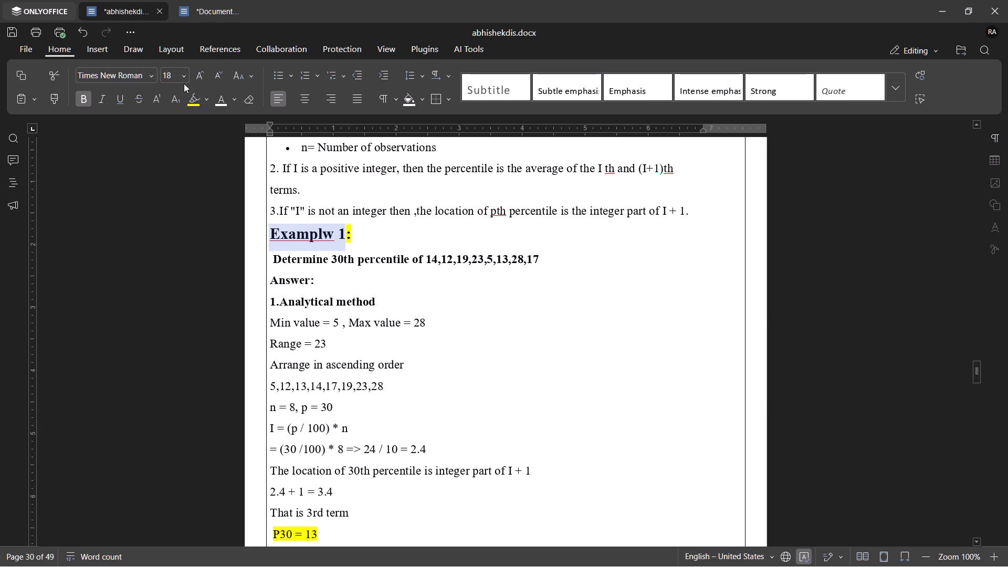
click(191, 95)
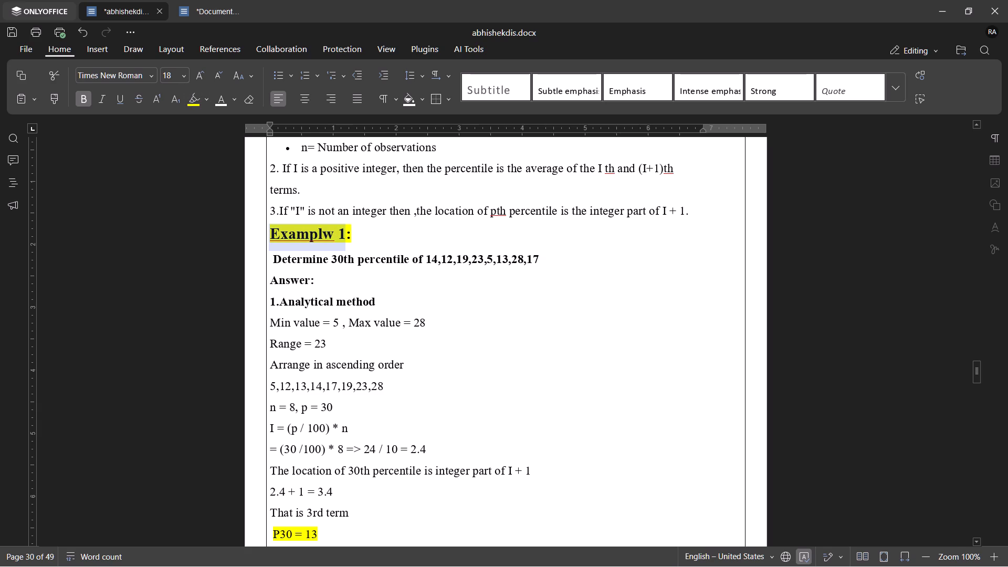
Correct the misspelled "Examplw" in the highlighted label to "Example".
click(340, 234)
key(Left)
key(BackSpace)
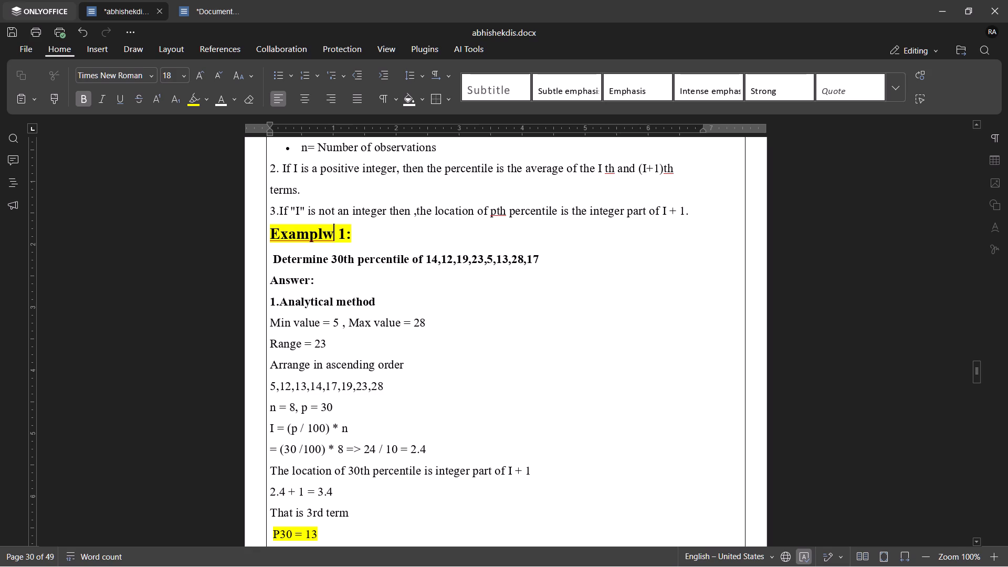
key(1)
key(BackSpace)
key(e)
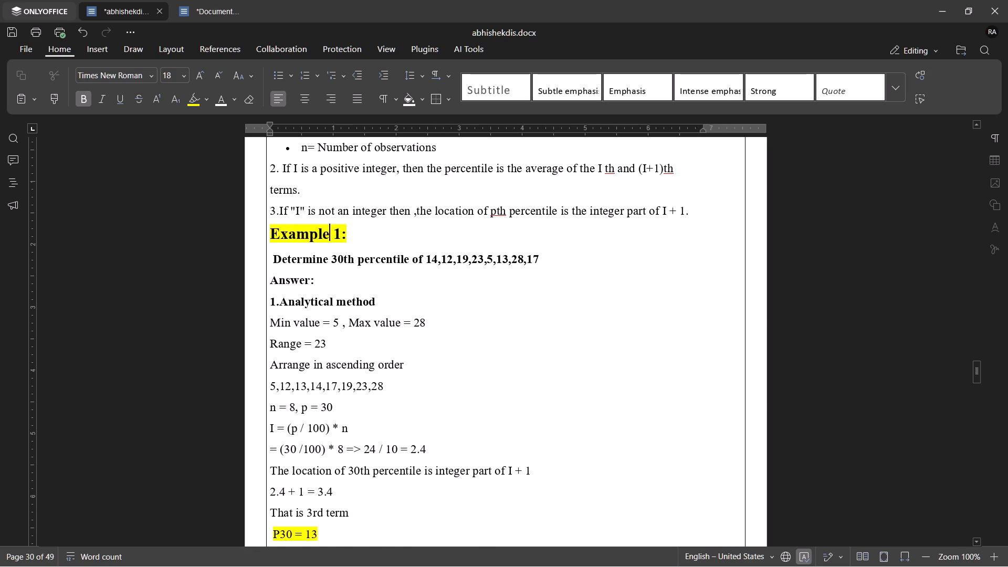
Check the section 4 topics in Document1's outline against the percentile section of the statistics document.
scroll(377, 288, down, 5)
scroll(377, 288, up, 4)
click(209, 18)
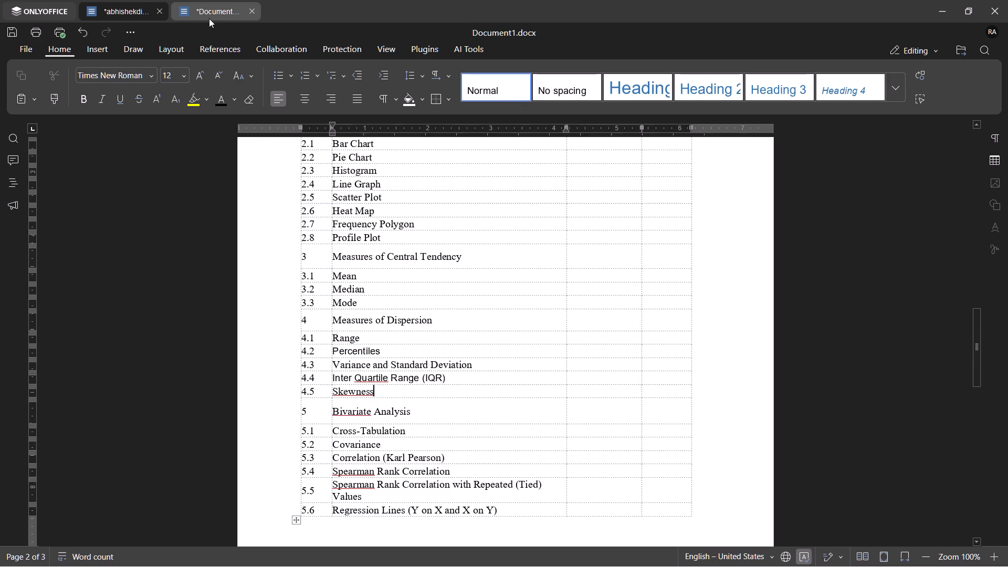
scroll(367, 255, up, 1)
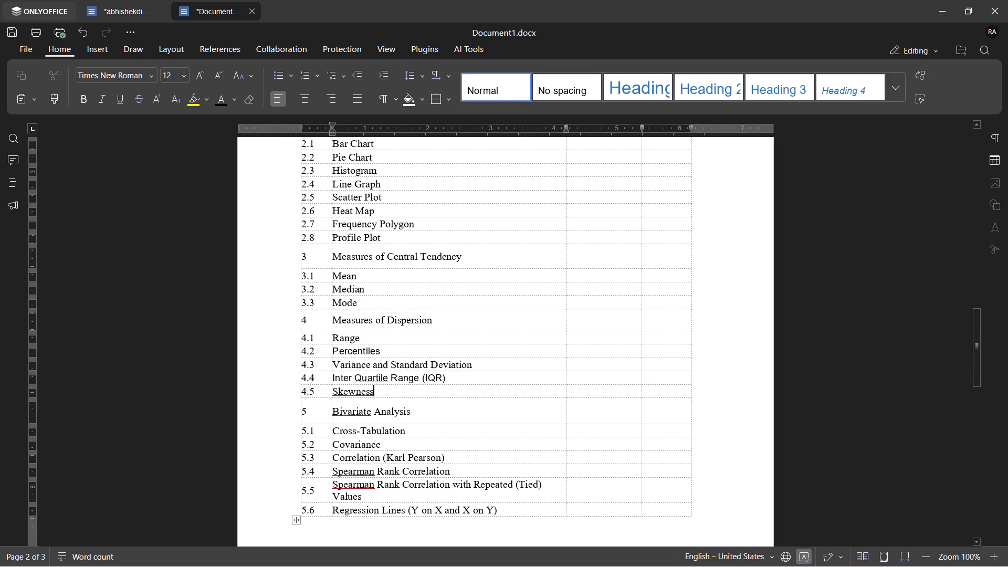
click(128, 5)
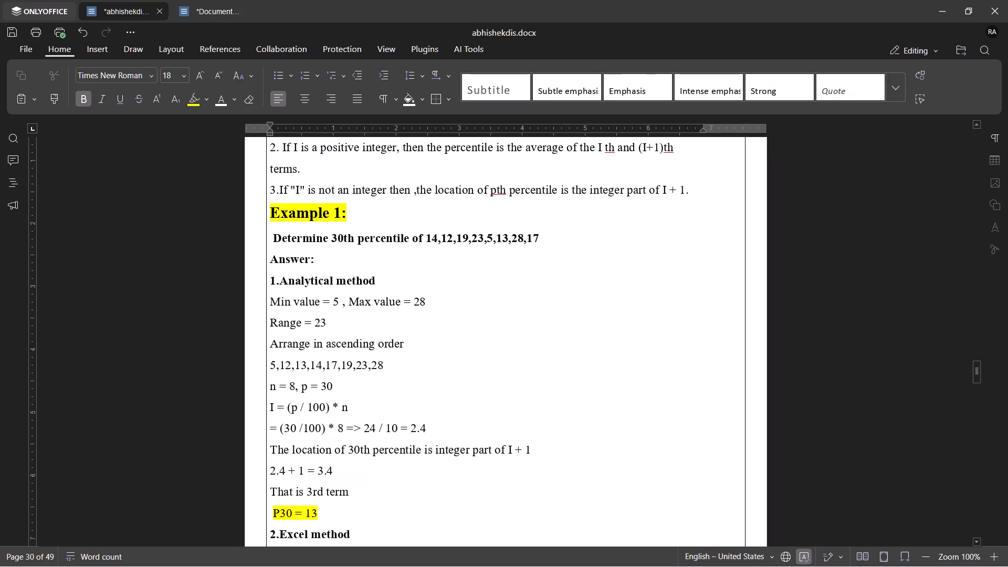
scroll(326, 296, up, 8)
scroll(326, 296, down, 1)
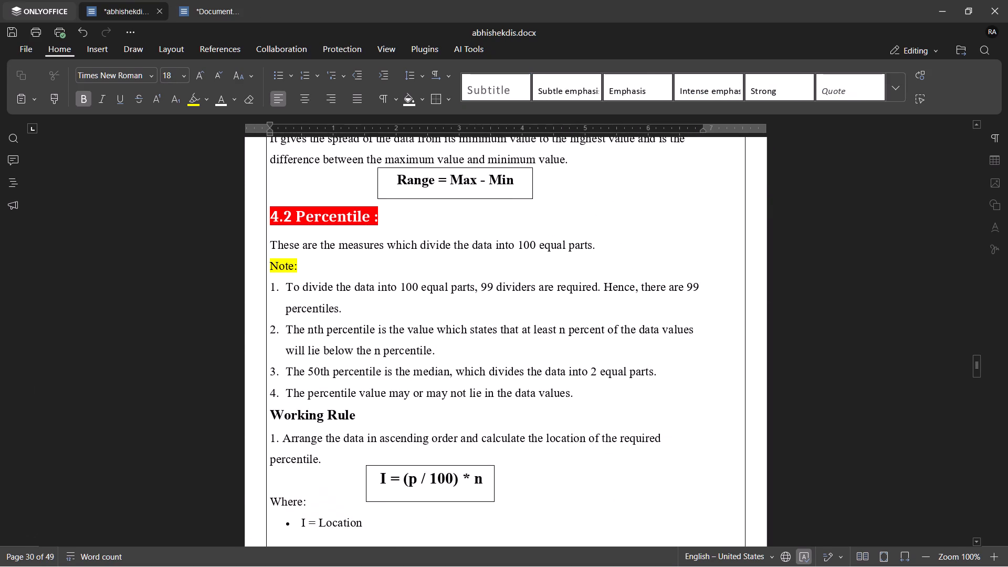
Compare the quartile section of the statistics document with the section 4 topics in Document1's outline.
scroll(326, 296, down, 10)
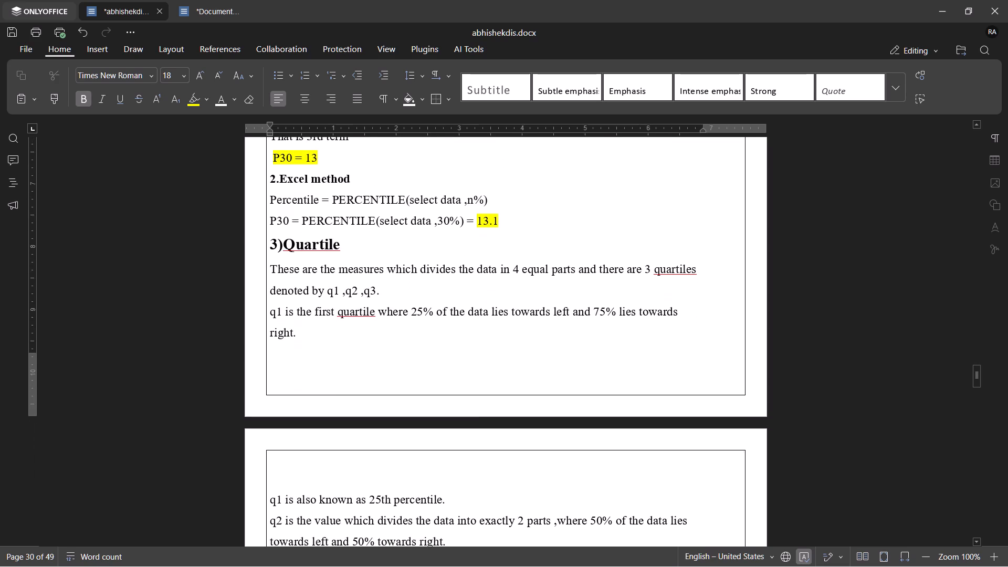
scroll(326, 296, up, 1)
click(187, 6)
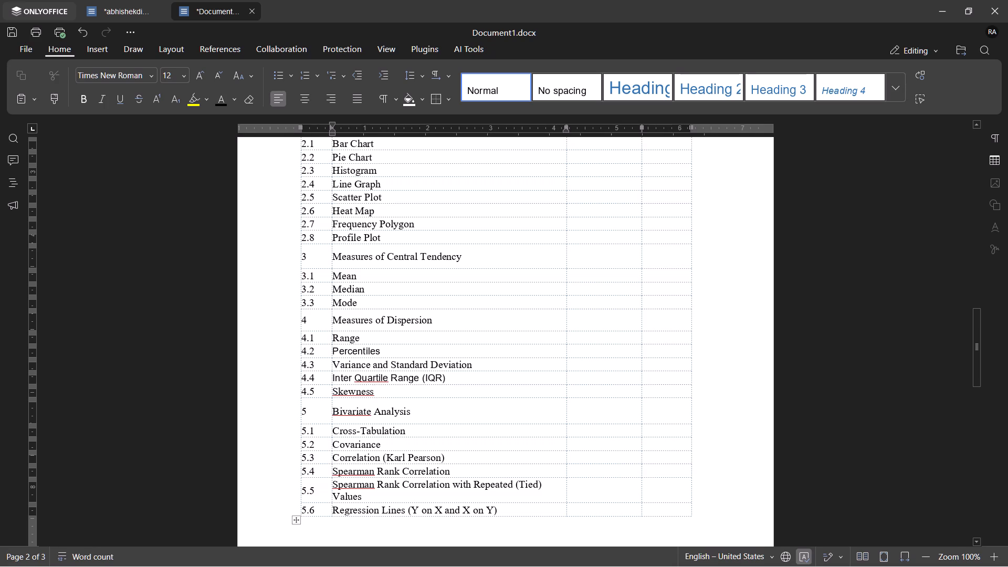
click(119, 1)
click(122, 10)
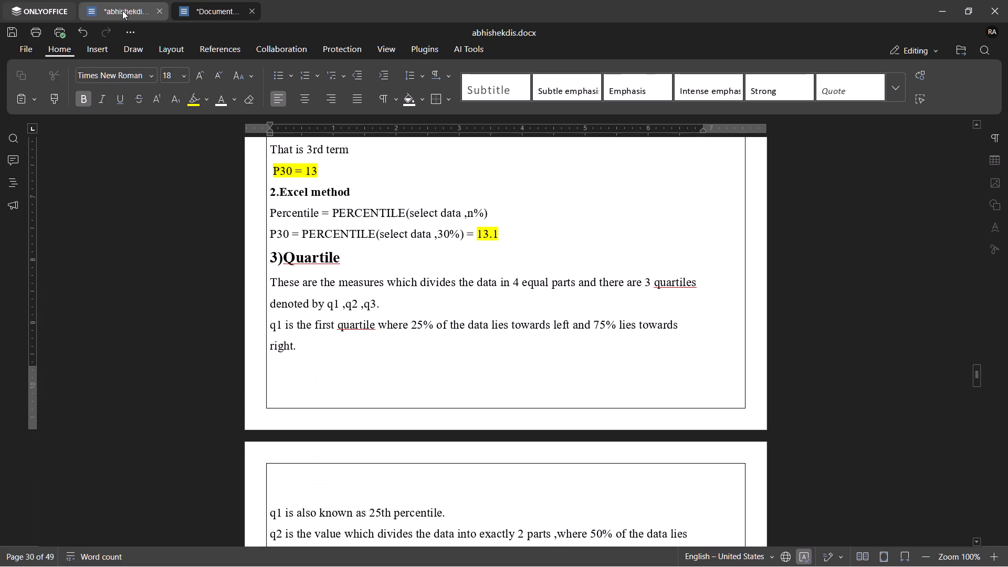
Change the "3)Quartile" heading in the statistics document to read "4.3 Quartile :".
scroll(356, 345, down, 1)
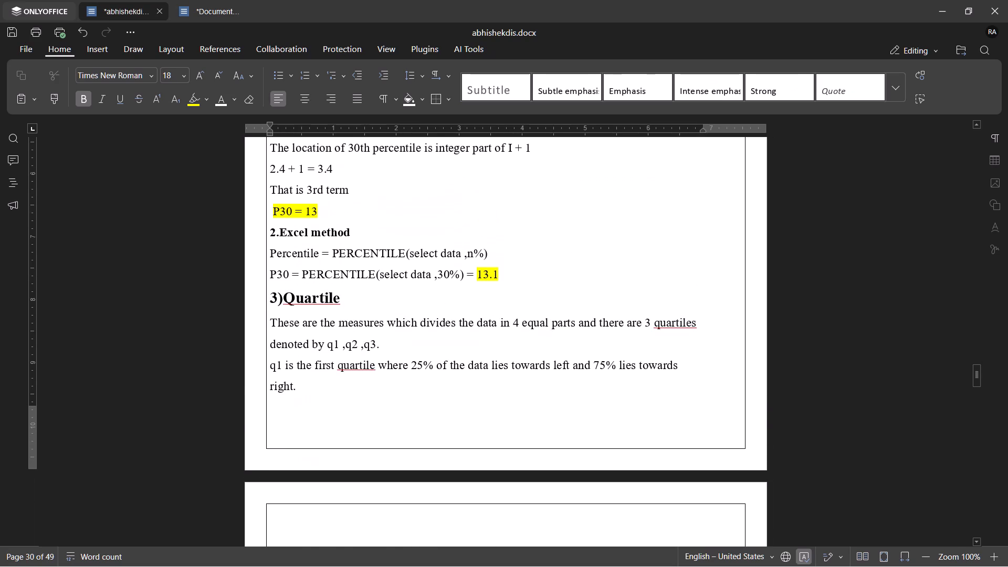
scroll(281, 300, down, 3)
scroll(281, 300, up, 2)
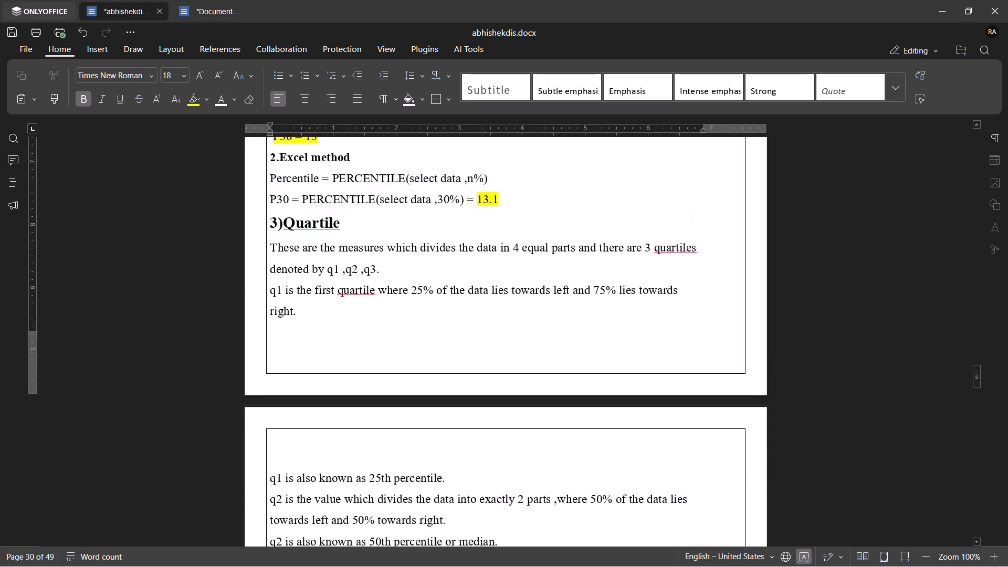
scroll(281, 300, up, 2)
click(282, 331)
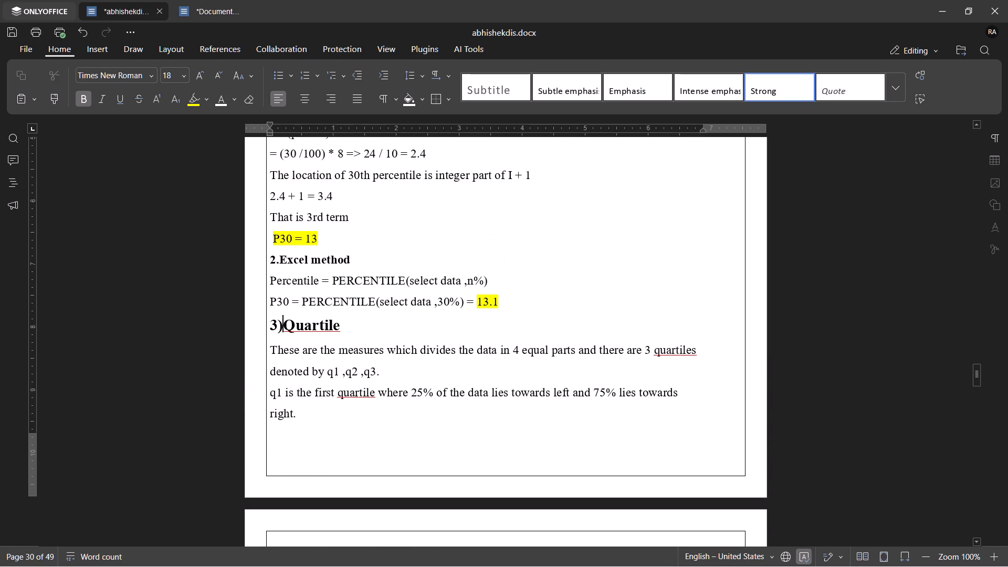
key(BackSpace)
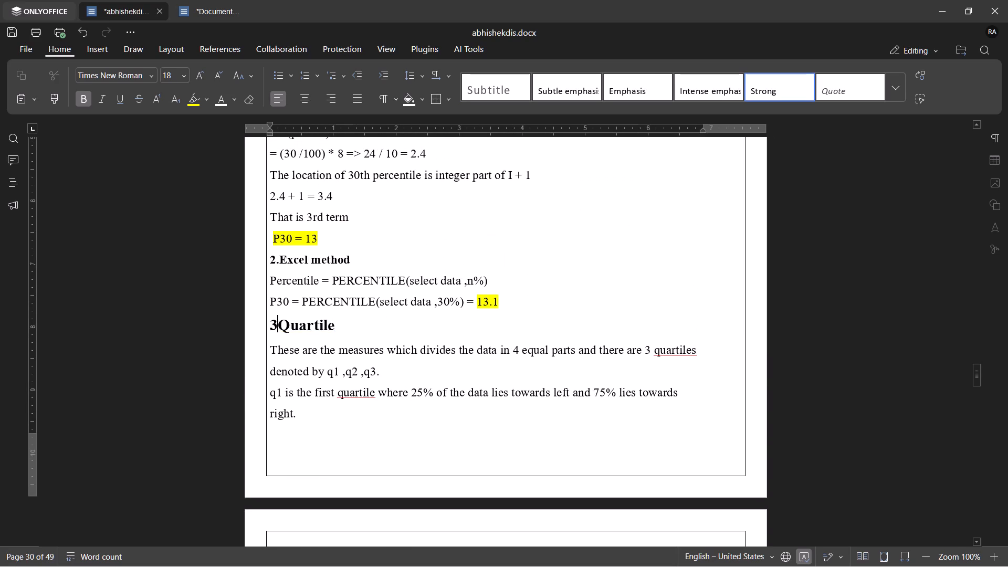
scroll(282, 331, up, 12)
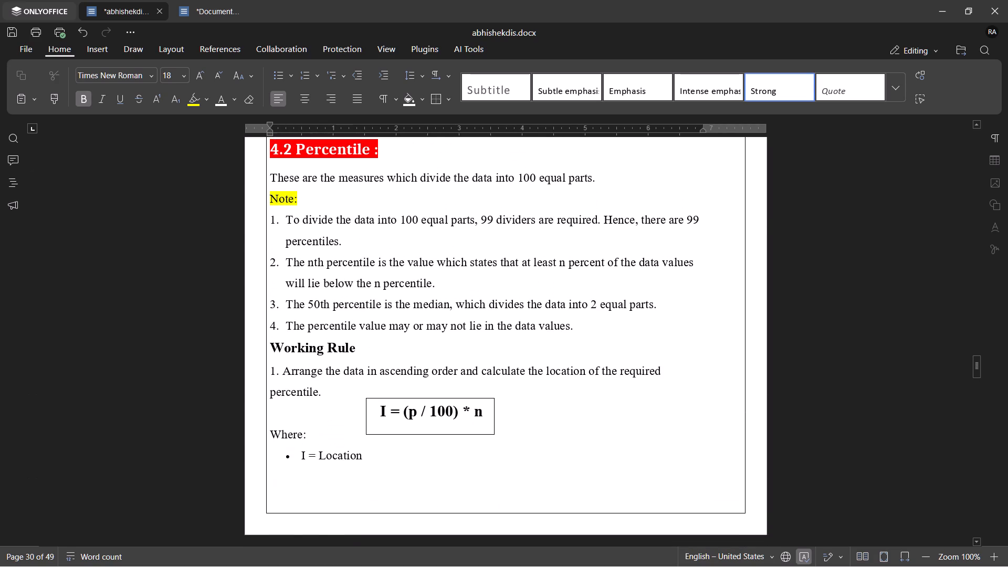
scroll(282, 331, up, 1)
scroll(282, 331, down, 12)
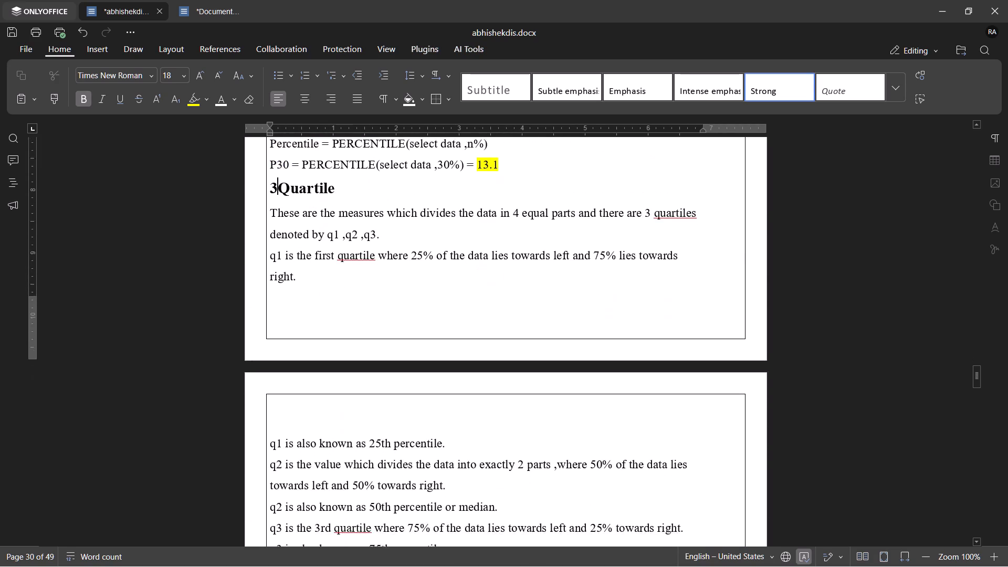
scroll(282, 331, up, 1)
key(BackSpace)
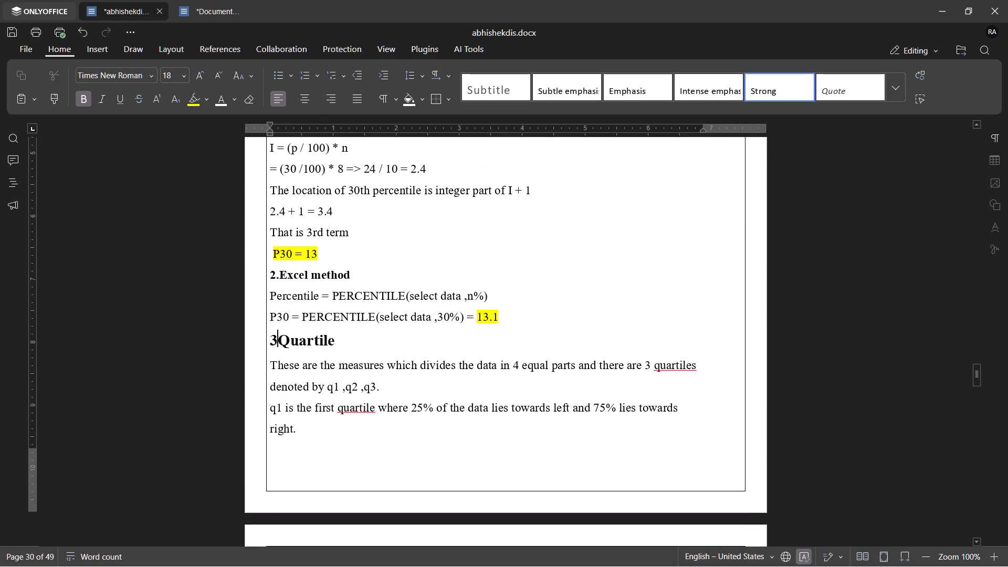
text(4.)
text(3)
key(space)
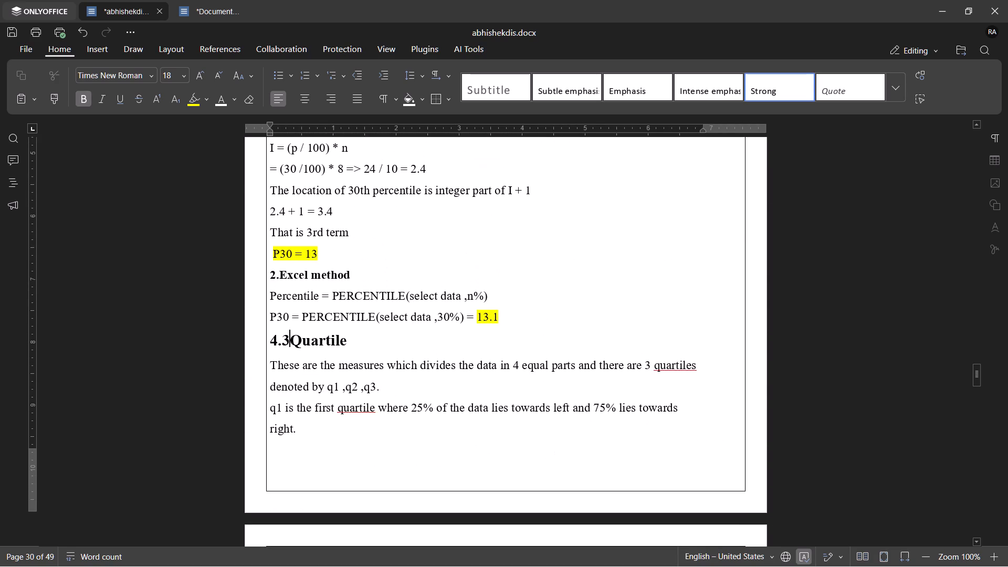
drag(365, 344, 260, 340)
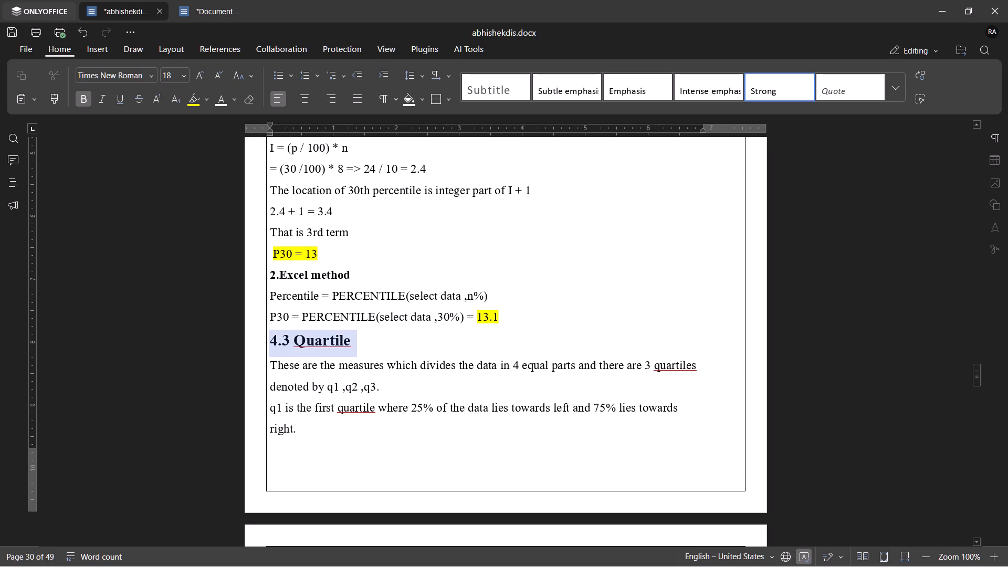
click(354, 343)
key(space)
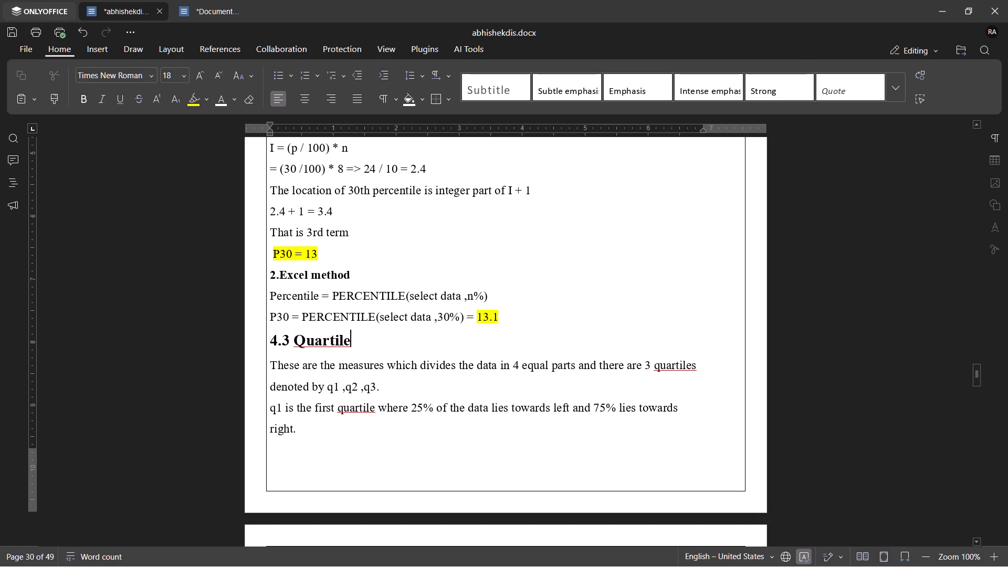
text(:)
Highlight the whole 4.3 Quartile heading in red and make its text white, like the 4.2 Percentile heading.
scroll(354, 343, up, 7)
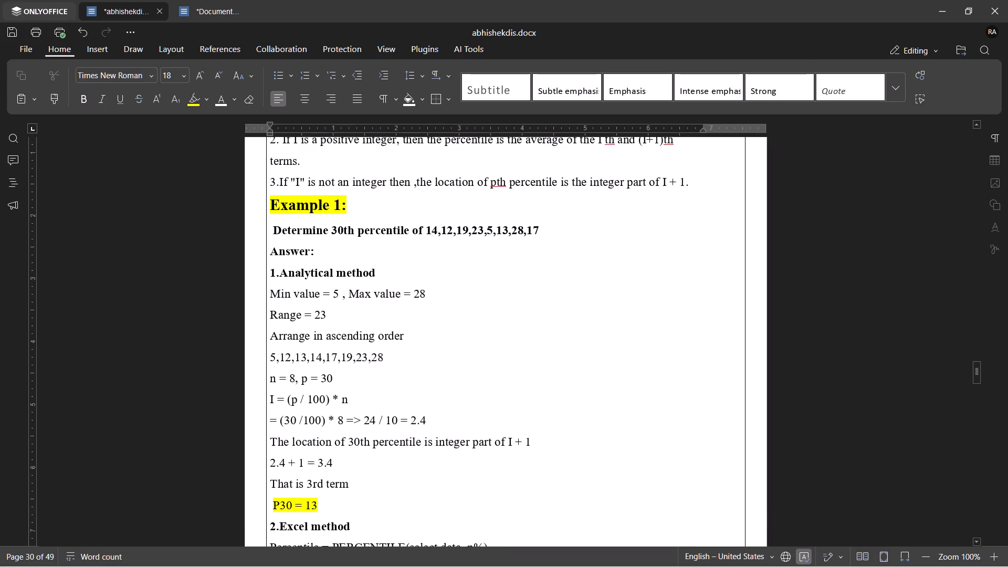
scroll(354, 343, up, 7)
scroll(354, 343, down, 3)
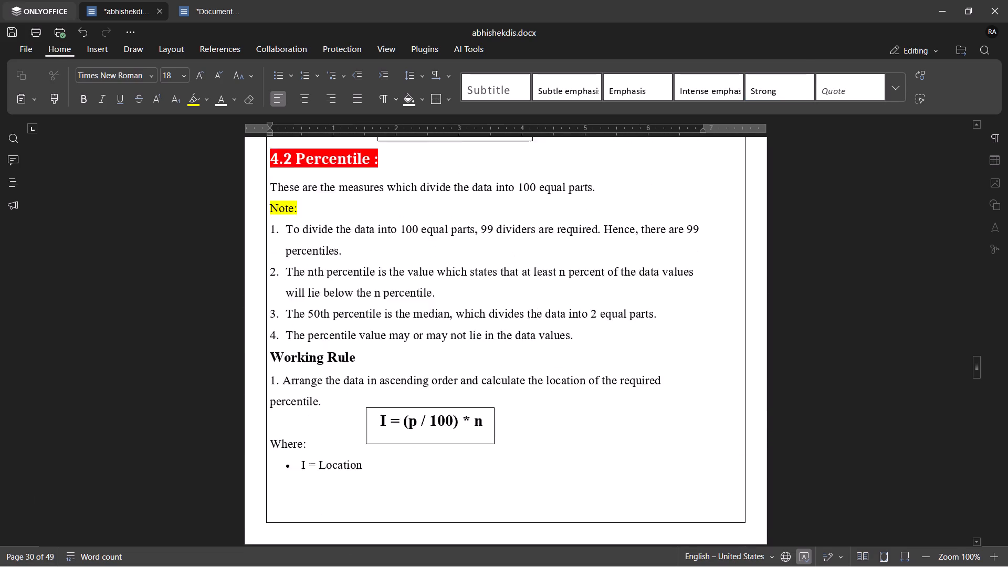
scroll(354, 343, down, 10)
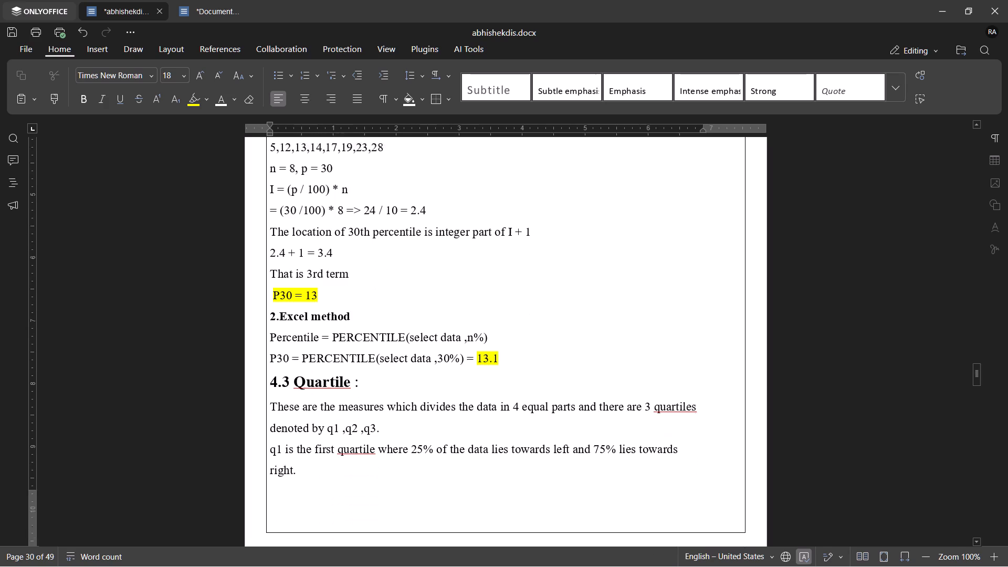
scroll(354, 343, down, 1)
drag(362, 374, 271, 373)
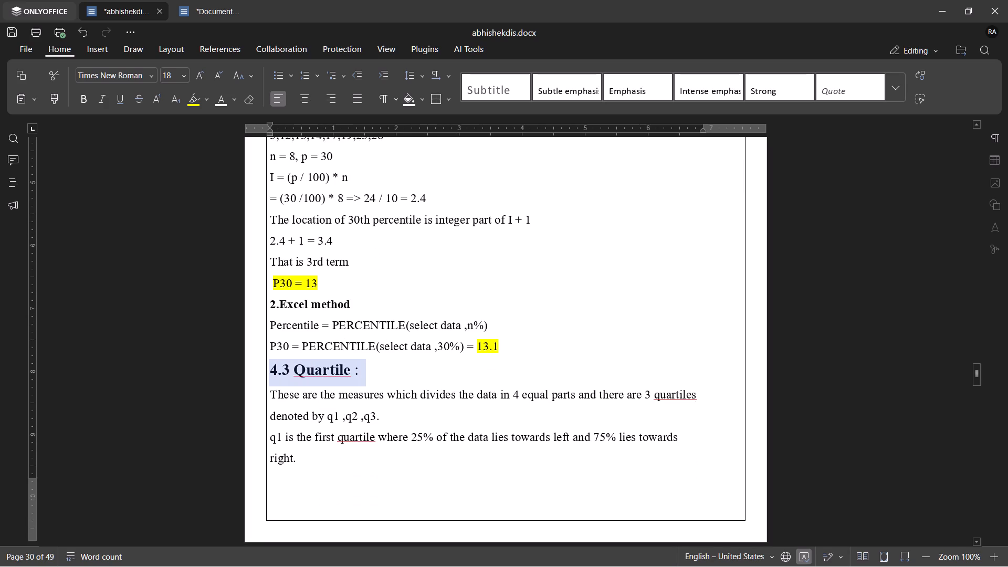
click(202, 97)
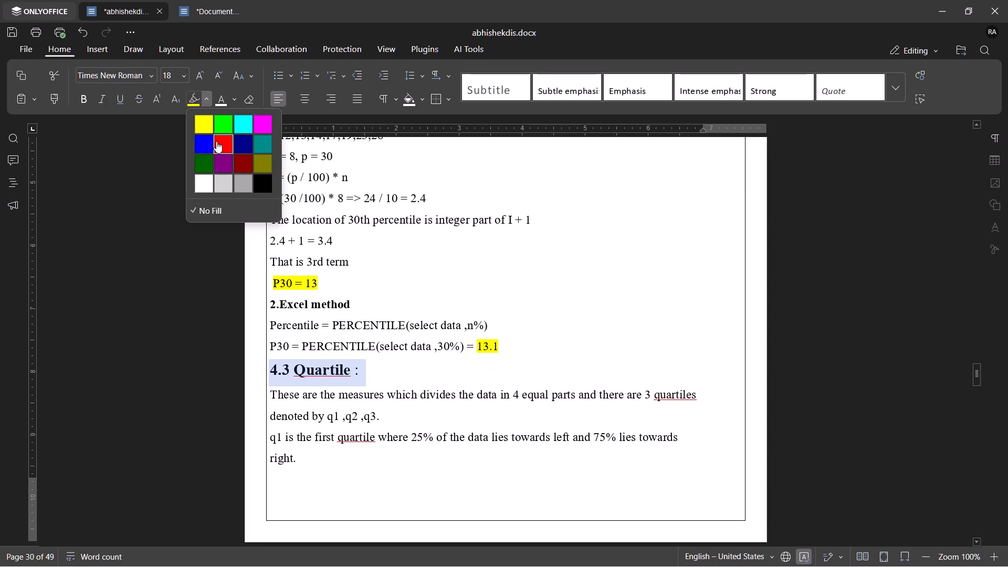
click(216, 141)
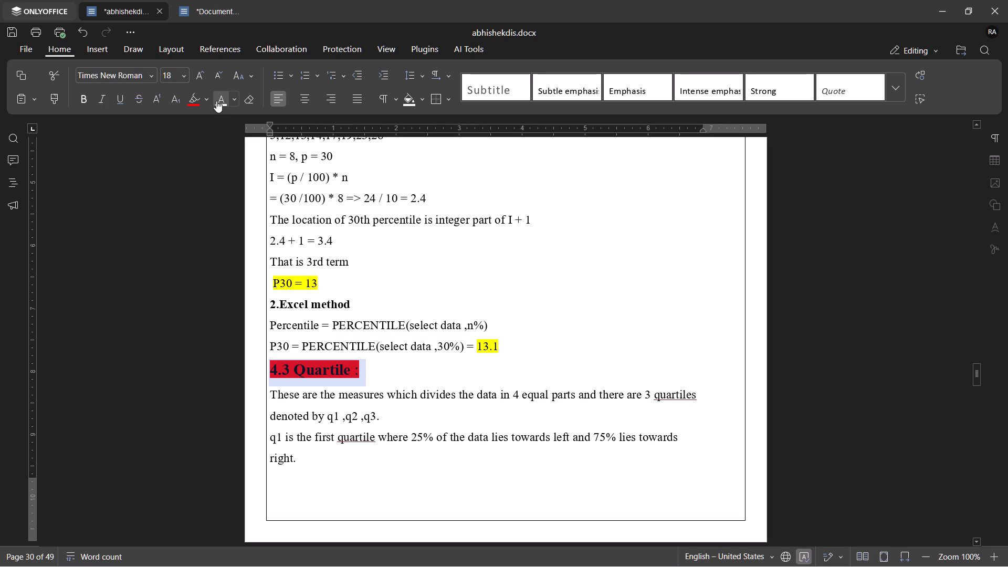
click(216, 94)
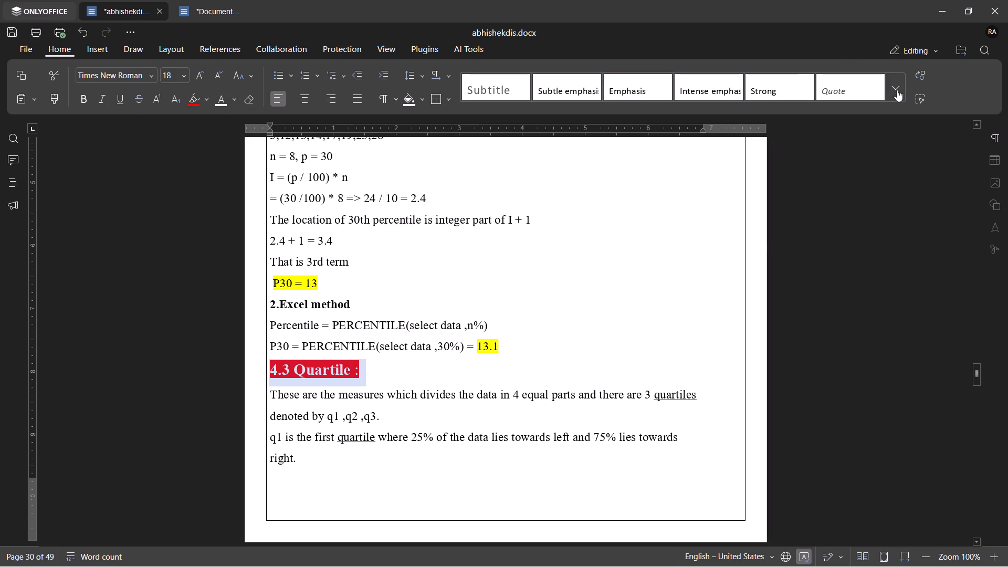
Apply the Heading 2 style to the 4.3 Quartile heading.
click(897, 90)
click(686, 118)
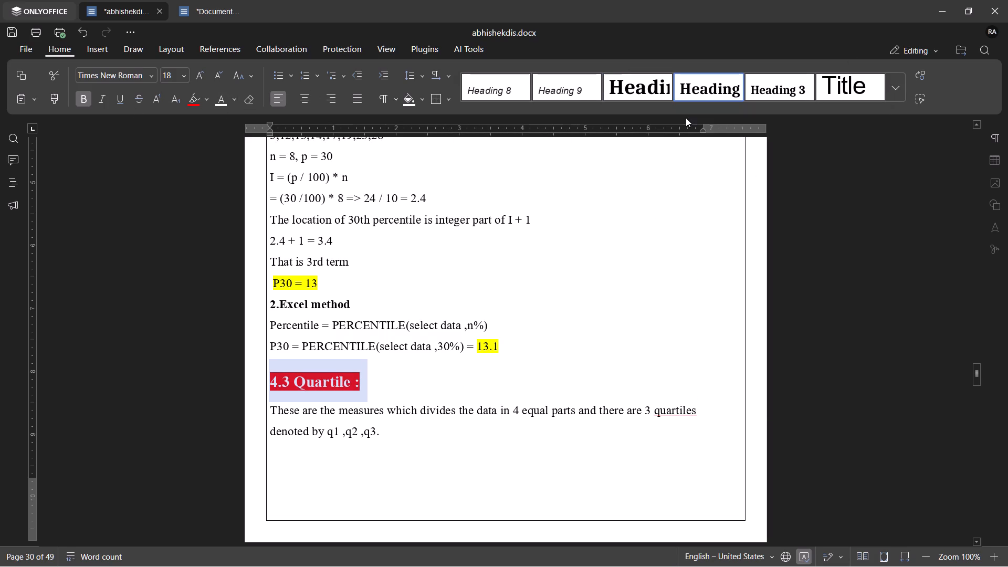
click(642, 92)
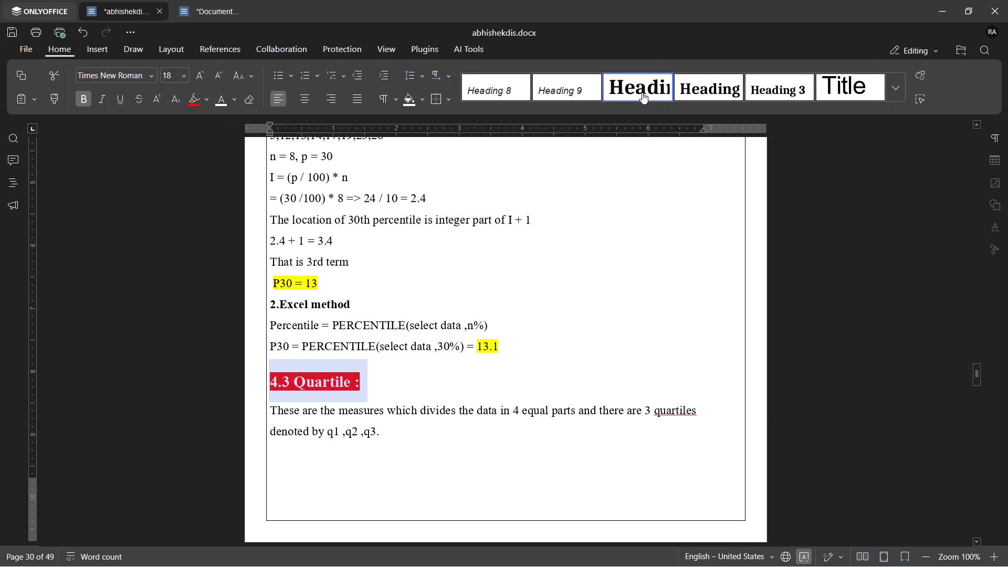
click(642, 92)
click(679, 83)
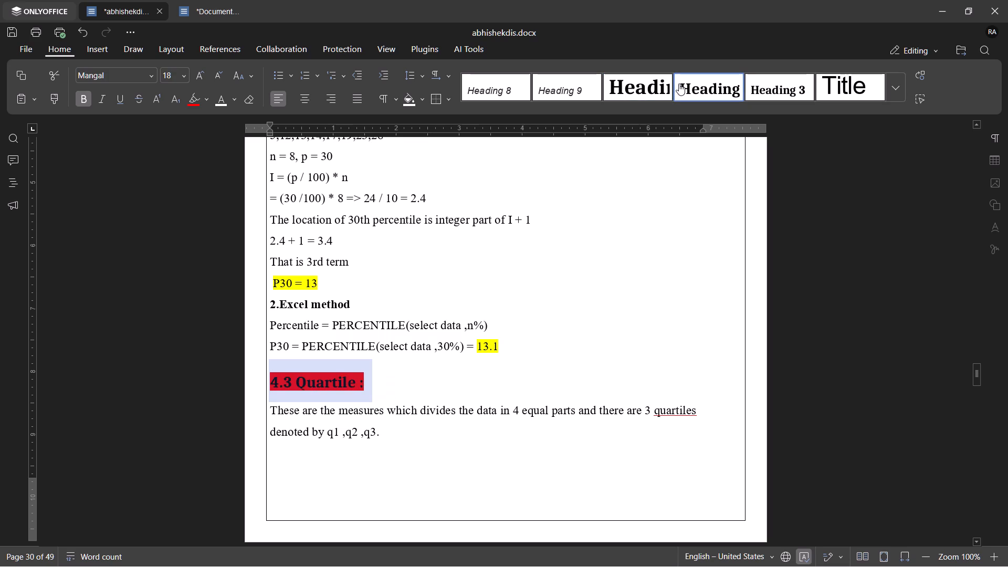
Restore the white text colour on the 4.3 Quartile heading and set its font size to 20.
click(461, 246)
drag(370, 374, 297, 376)
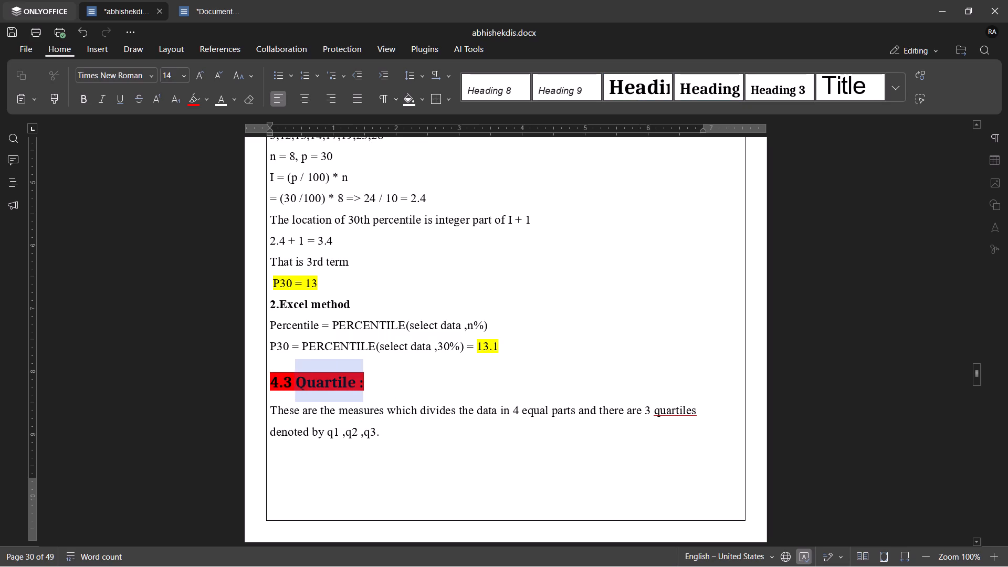
drag(297, 376, 270, 376)
click(218, 102)
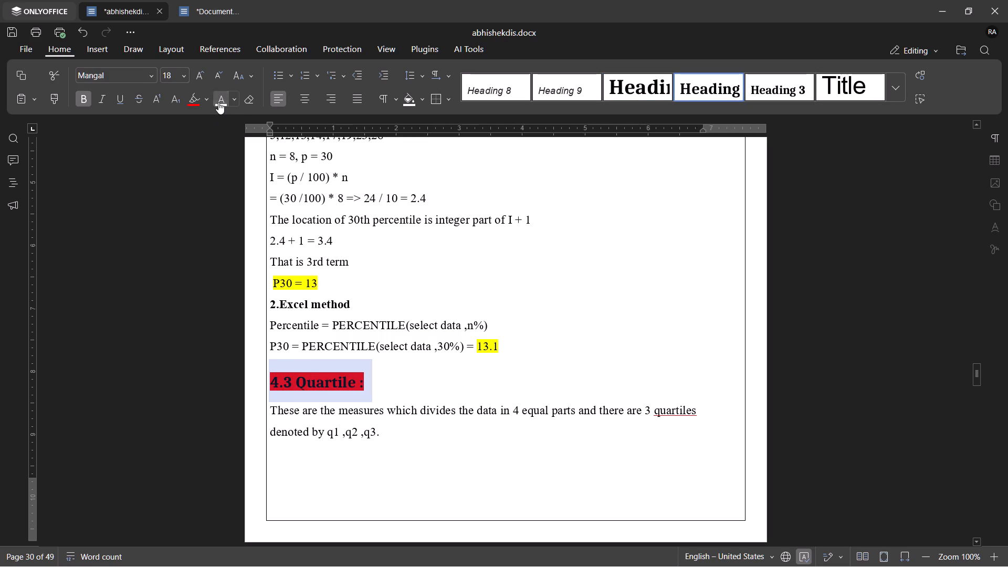
click(180, 78)
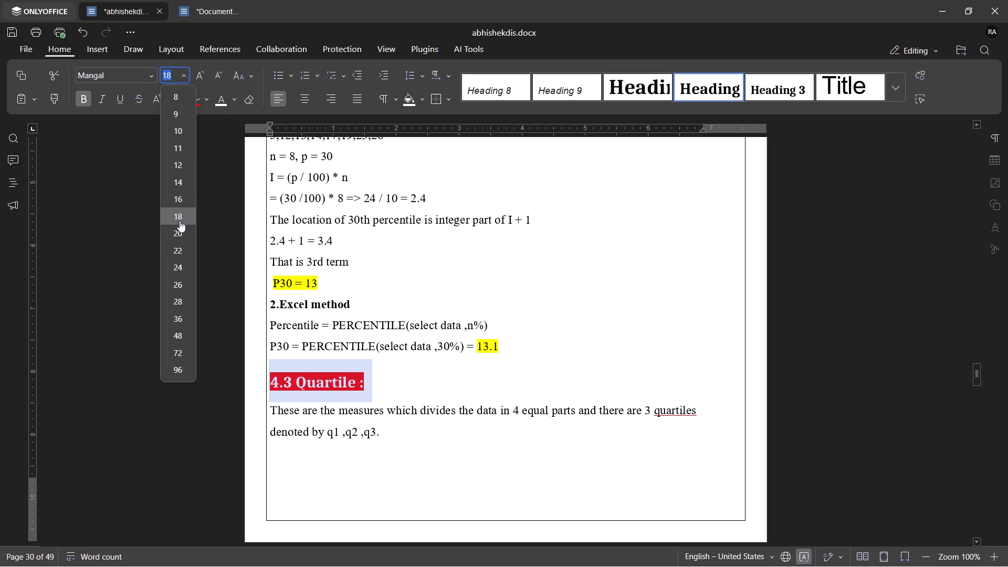
click(180, 225)
Review the formatted 4.3 Quartile heading against the preceding percentile section and its Example 1.
scroll(362, 298, up, 8)
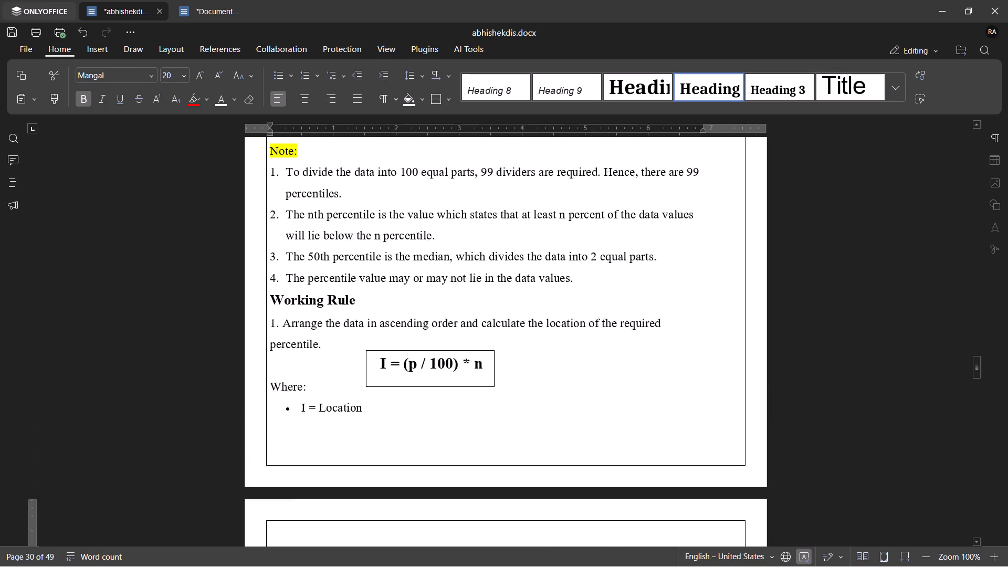
scroll(362, 298, up, 4)
scroll(362, 298, down, 10)
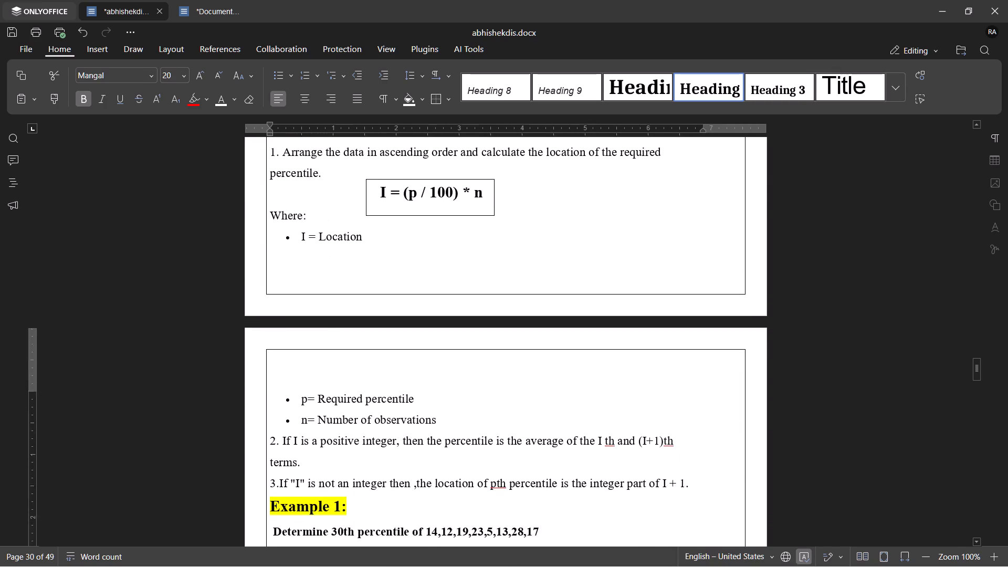
scroll(362, 298, down, 3)
scroll(362, 298, up, 10)
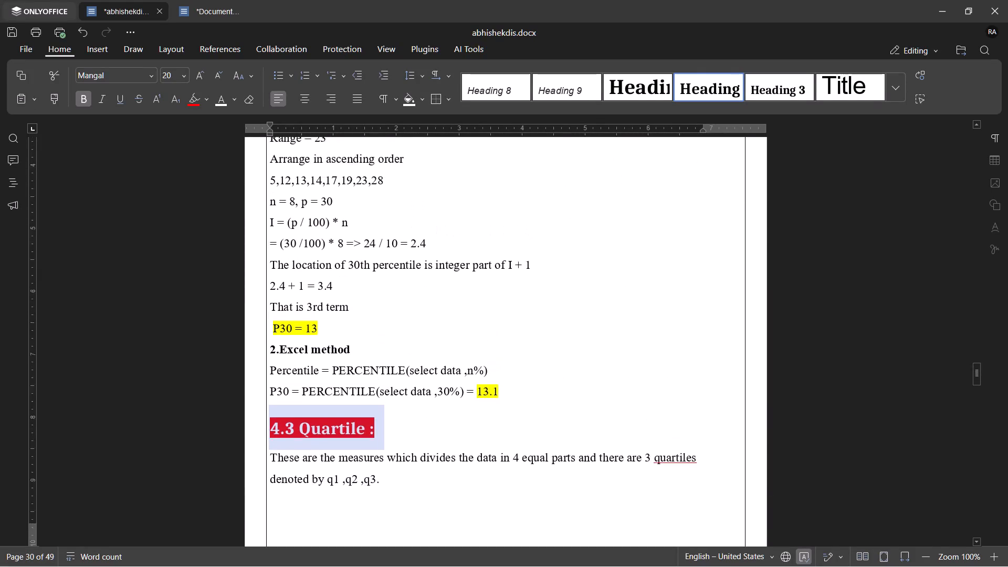
click(354, 301)
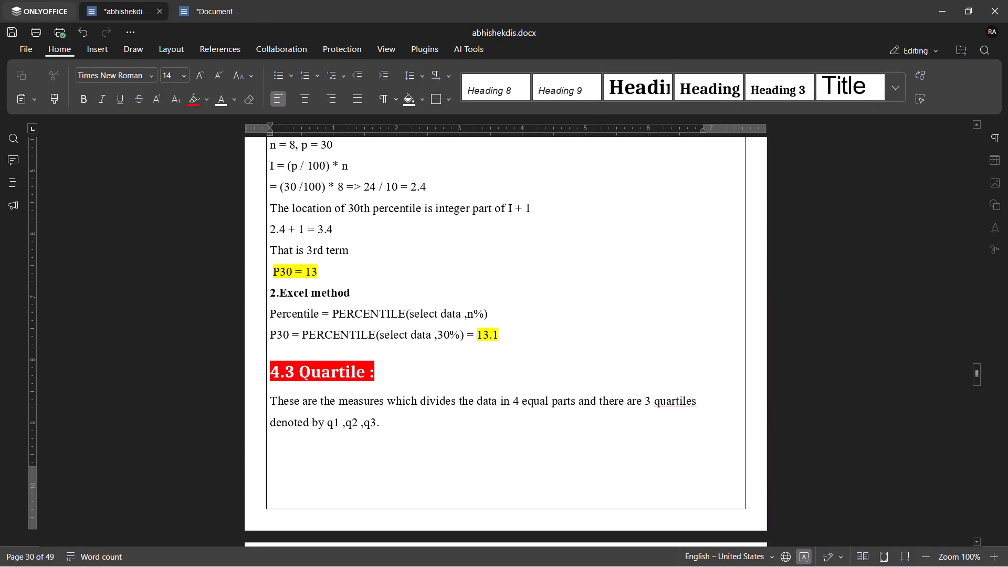
scroll(330, 300, up, 4)
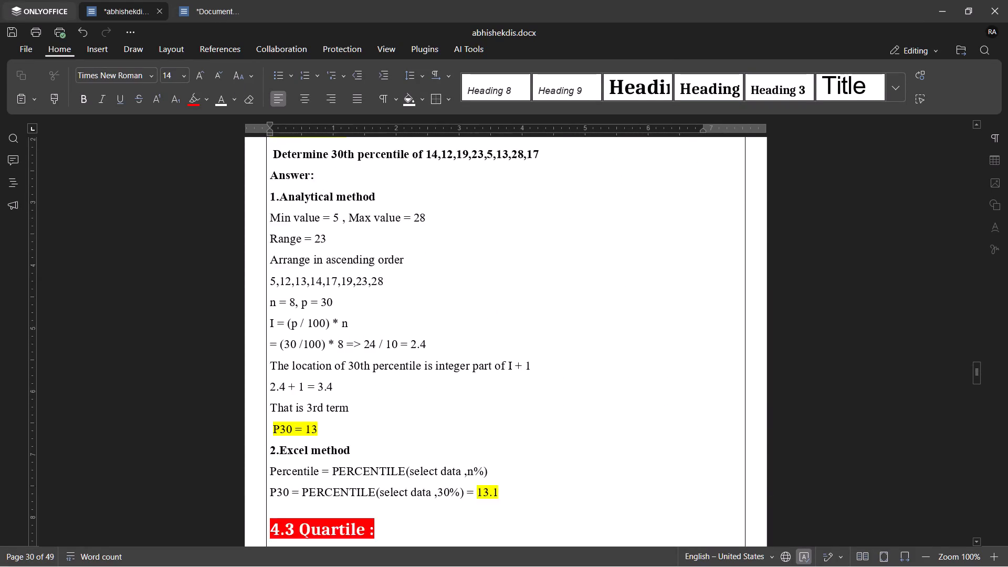
scroll(330, 300, up, 1)
scroll(330, 300, down, 4)
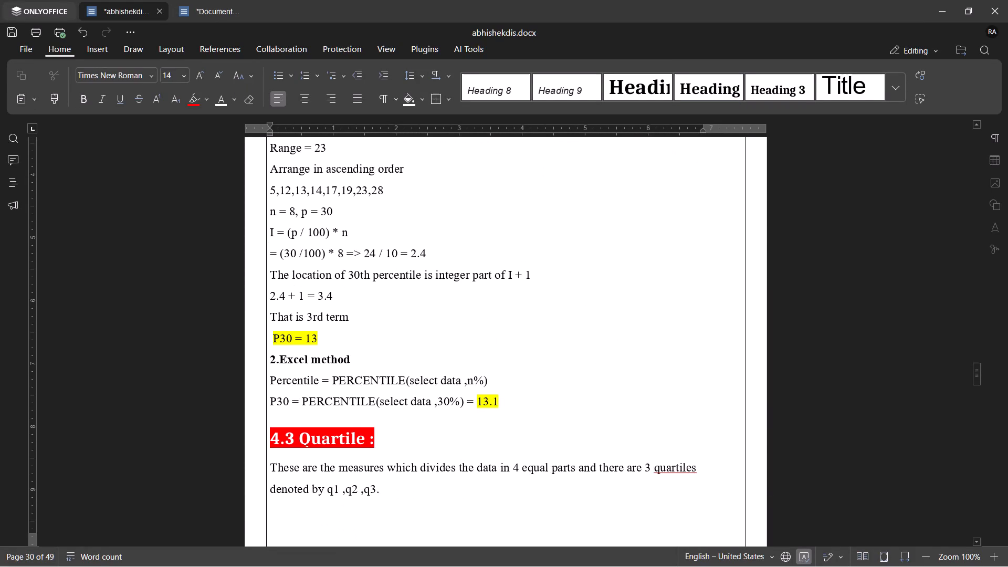
scroll(330, 300, up, 5)
scroll(330, 300, down, 2)
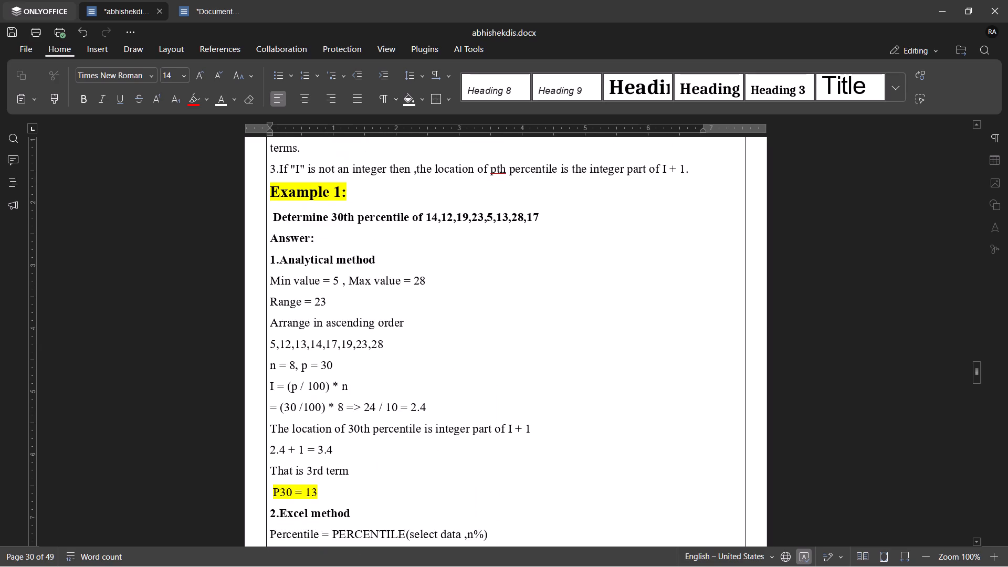
In Document1's outline, delete the topic text "Variance and Standard Deviation" from row 4.3.
click(199, 13)
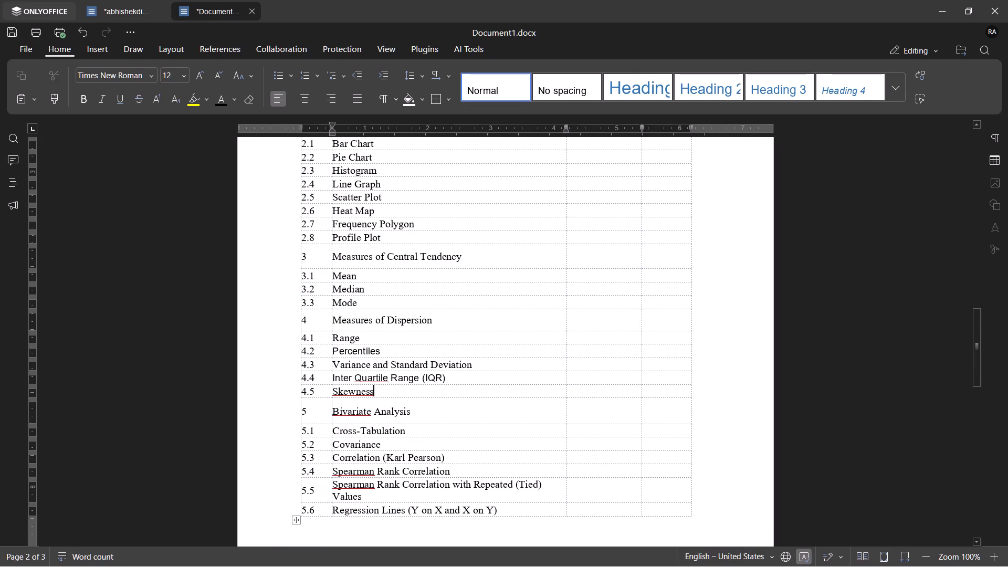
click(484, 362)
key(BackSpace)
key(BackSpace)
key(BackSpace)
key(BackSpace)
key(BackSpace)
key(BackSpace)
key(BackSpace)
key(BackSpace)
key(BackSpace)
key(BackSpace)
key(BackSpace)
key(BackSpace)
key(BackSpace)
key(BackSpace)
key(BackSpace)
key(BackSpace)
key(BackSpace)
key(BackSpace)
key(BackSpace)
key(BackSpace)
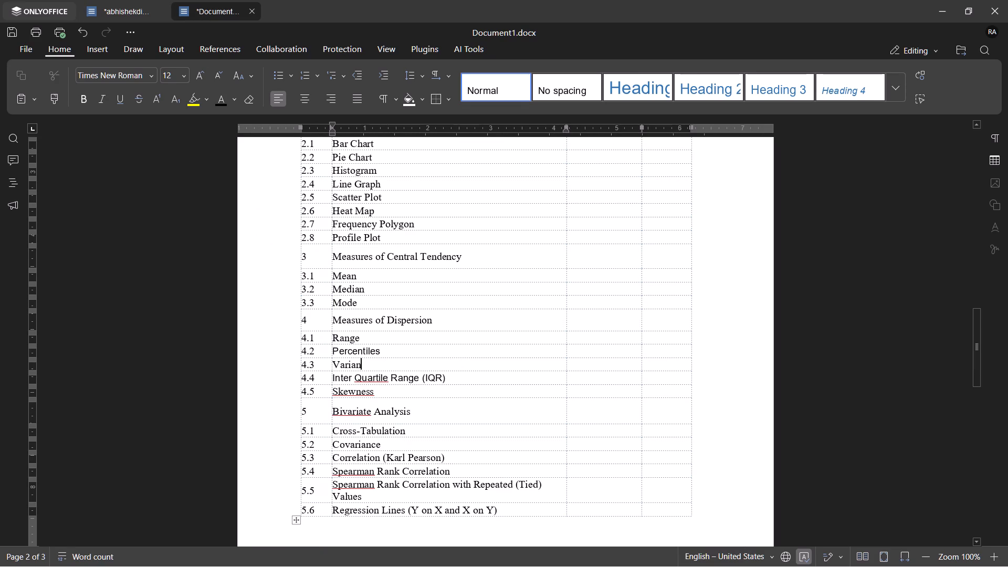
key(BackSpace)
key(BackSpace)
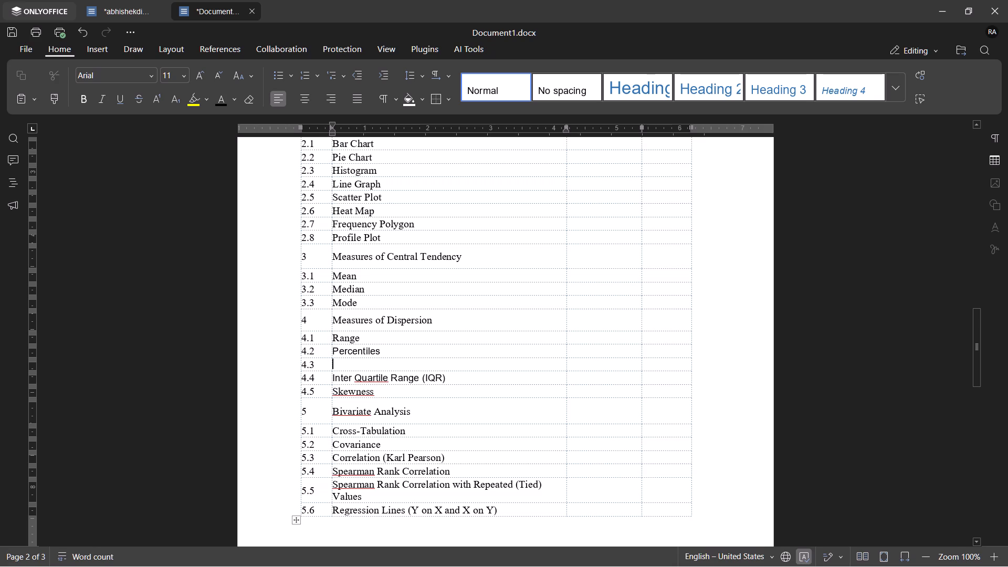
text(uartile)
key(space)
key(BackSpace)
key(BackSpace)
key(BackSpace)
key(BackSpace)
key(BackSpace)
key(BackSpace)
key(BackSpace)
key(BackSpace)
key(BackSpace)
Enter "Inter Quartile Rangge (IQR)" as the topic for row 4.3.
key(i)
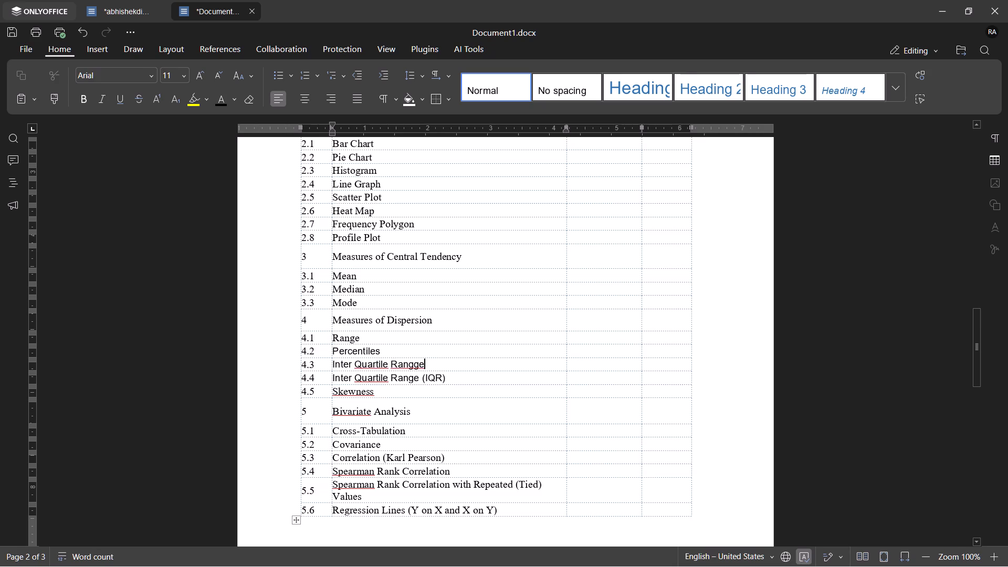
text((i)
text(IQR)
key(shift+parenright)
In abhishekdis.docx, insert three blank lines before the 4.3 Quartile heading to push it onto the following page.
click(134, 7)
scroll(343, 329, down, 4)
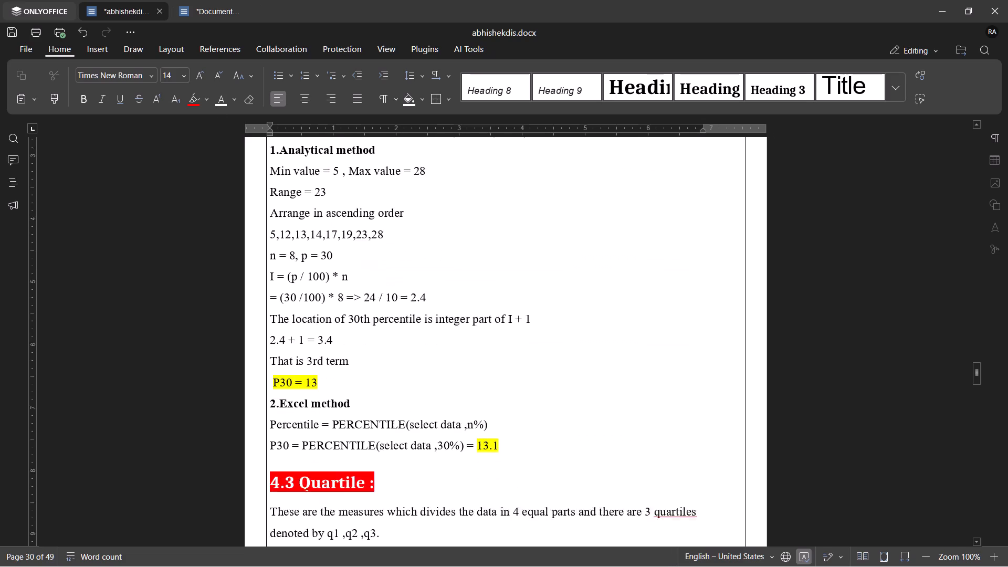
scroll(343, 329, down, 5)
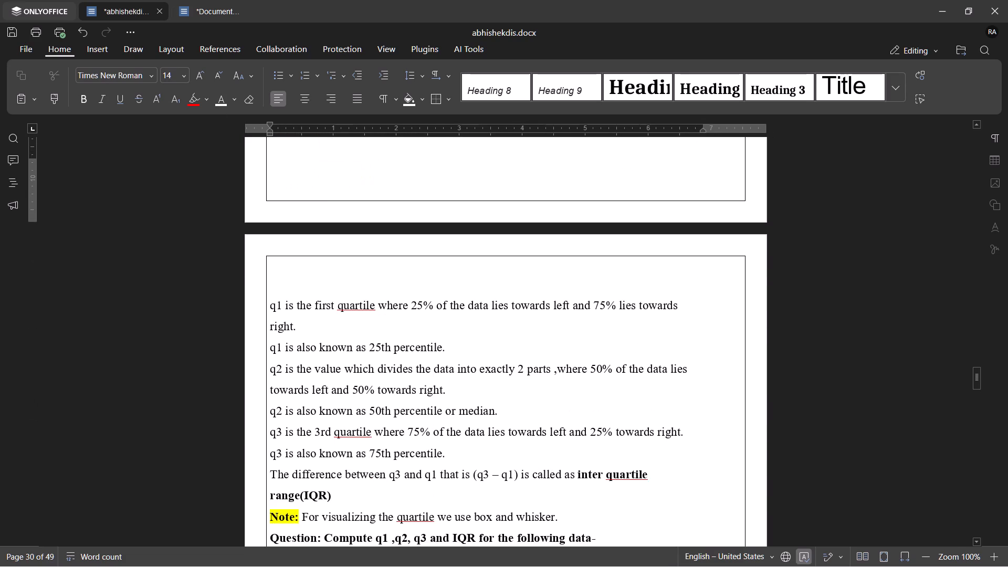
scroll(343, 329, down, 1)
scroll(343, 329, up, 4)
scroll(323, 235, up, 5)
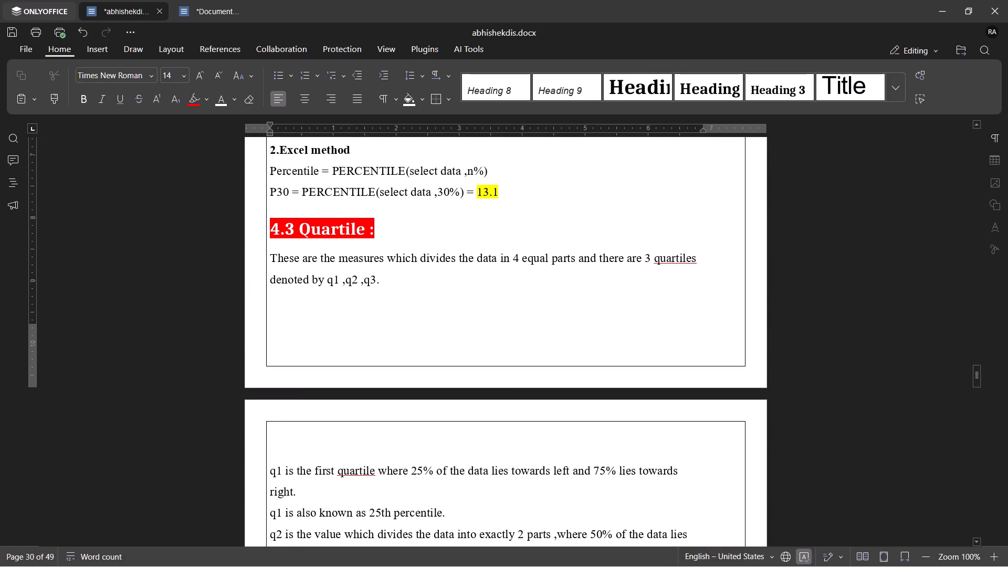
click(269, 234)
key(Return)
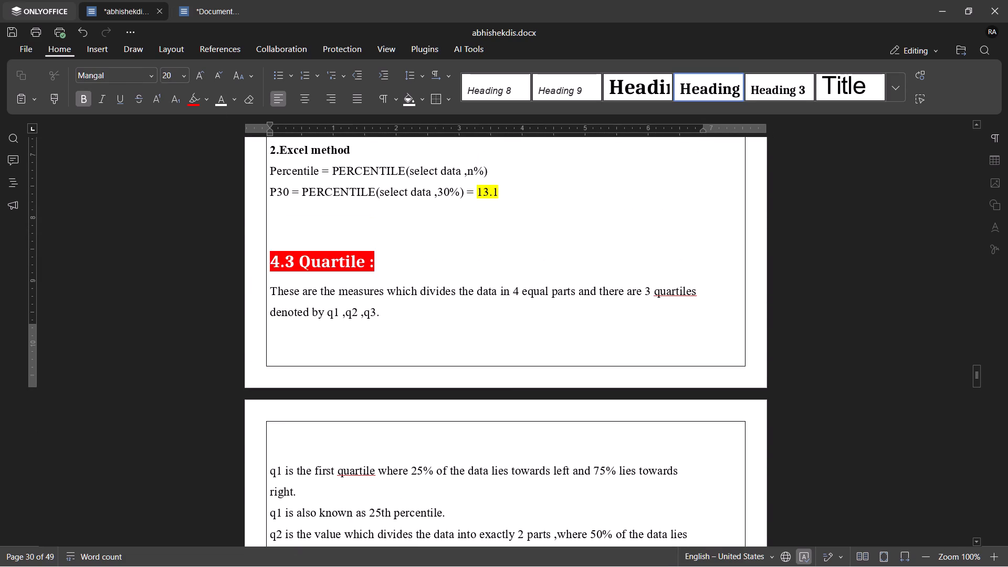
key(Return)
key(Return)
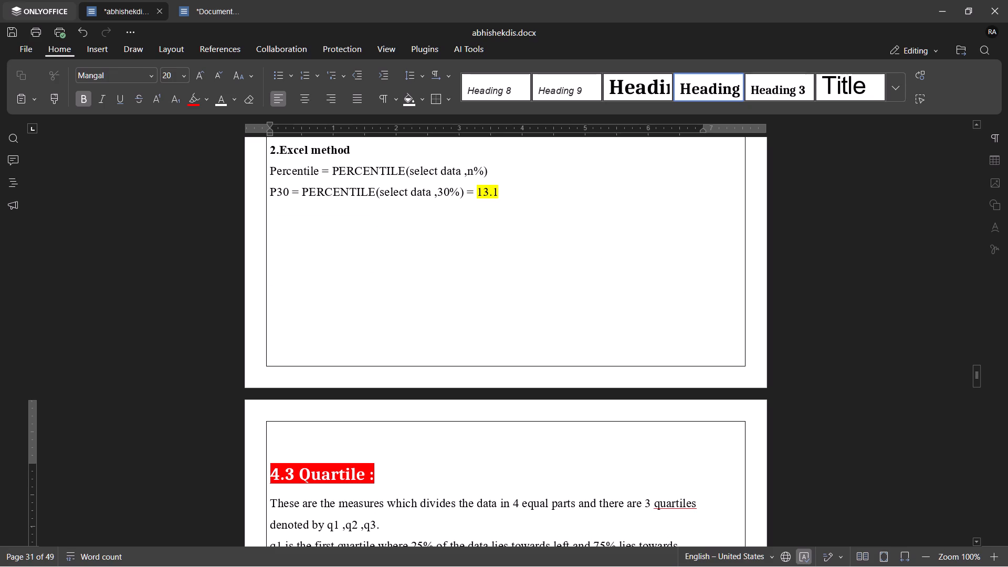
Apply the Heading 2 style and a yellow highlight to the "Question:" label in the 4.3 Quartile section.
scroll(335, 347, down, 3)
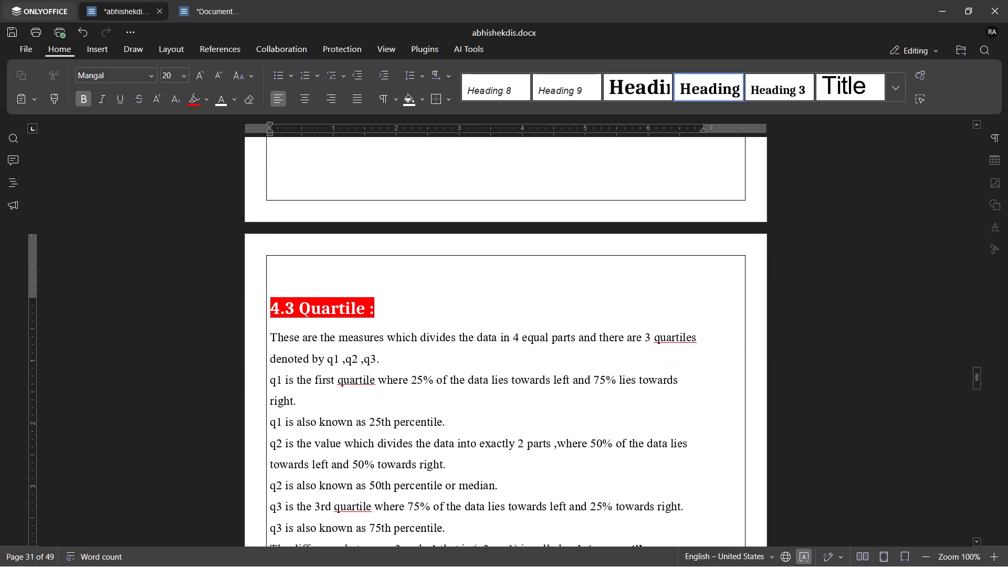
scroll(335, 347, down, 3)
scroll(335, 347, up, 8)
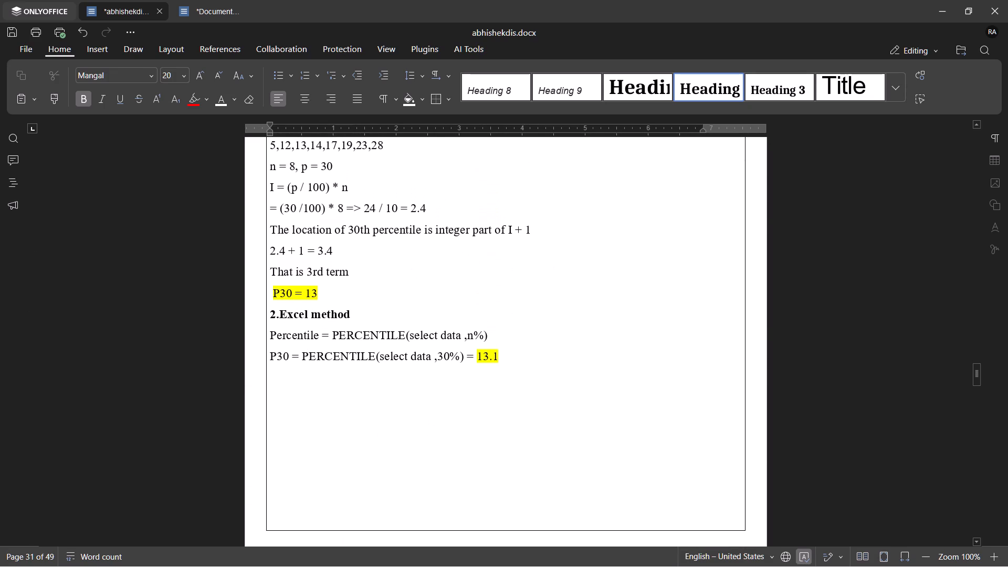
scroll(335, 347, down, 8)
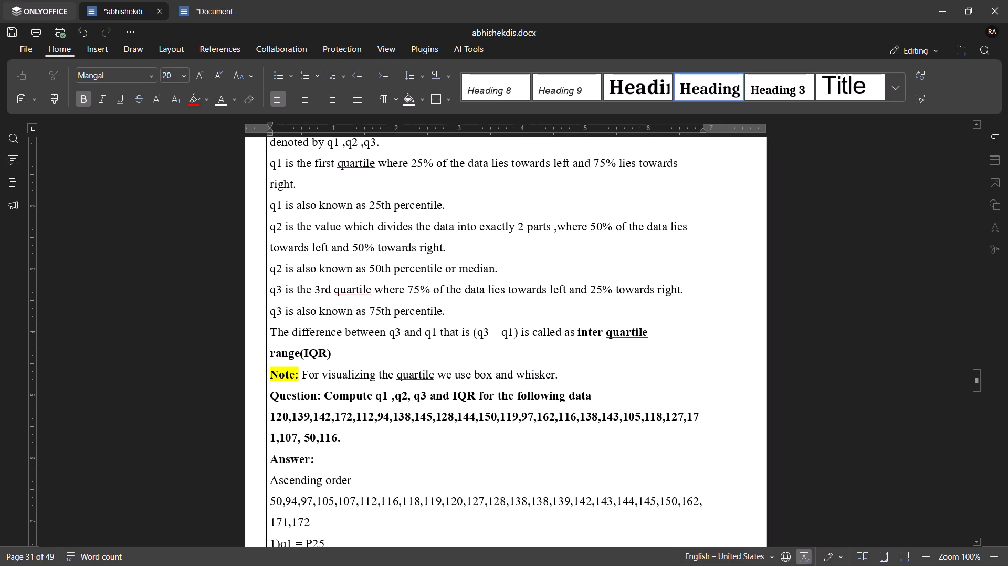
scroll(335, 347, up, 3)
scroll(335, 347, down, 3)
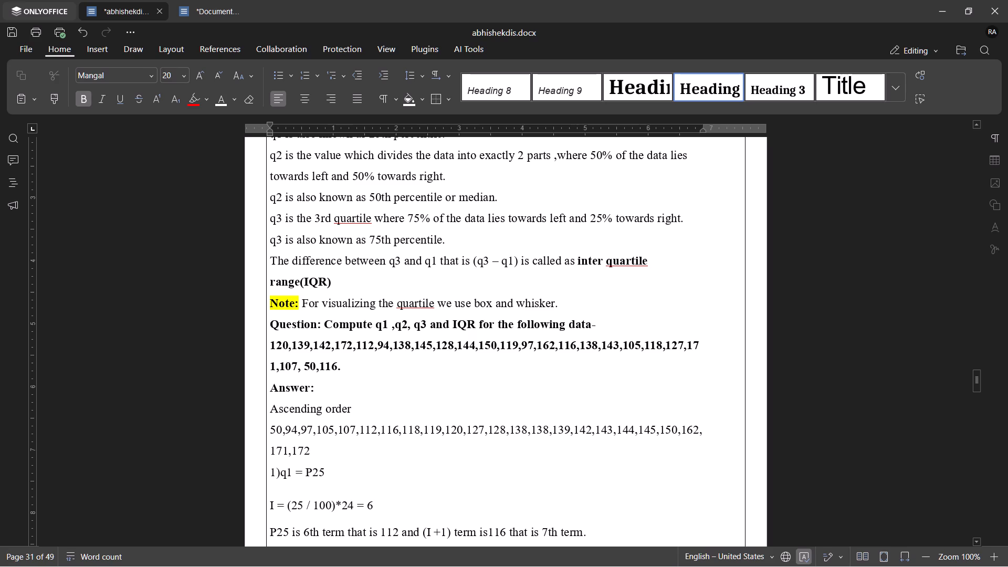
drag(321, 327, 259, 323)
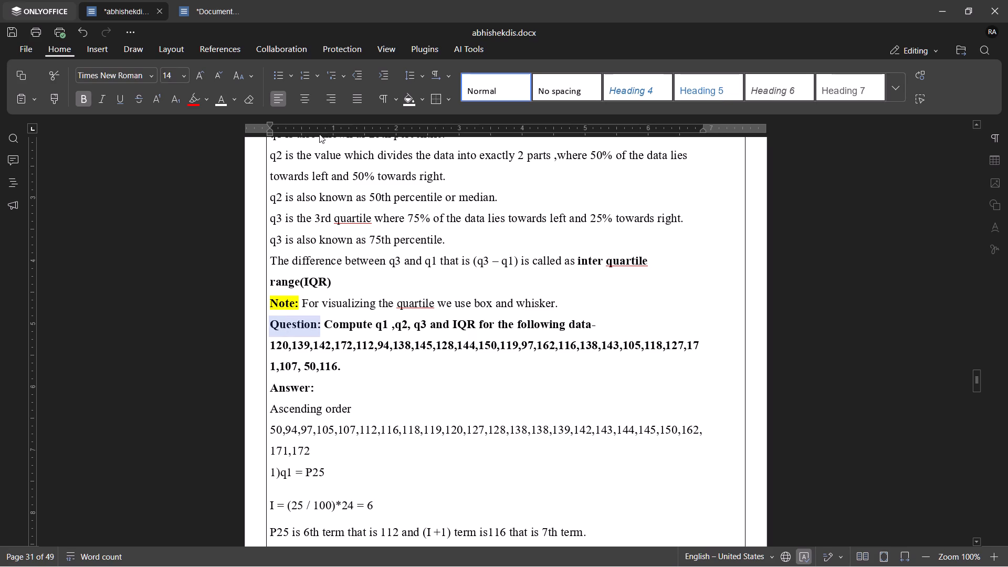
click(894, 84)
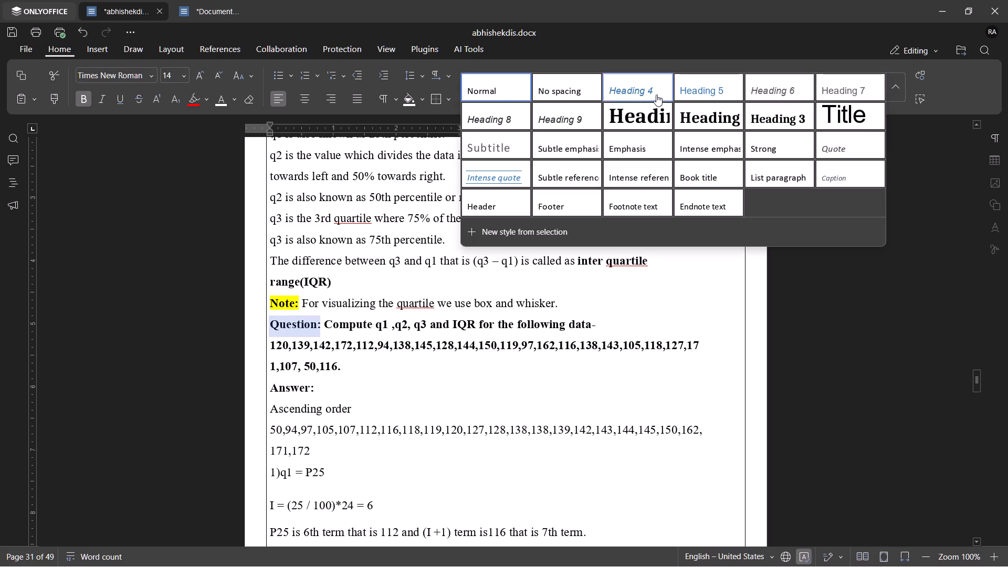
click(699, 123)
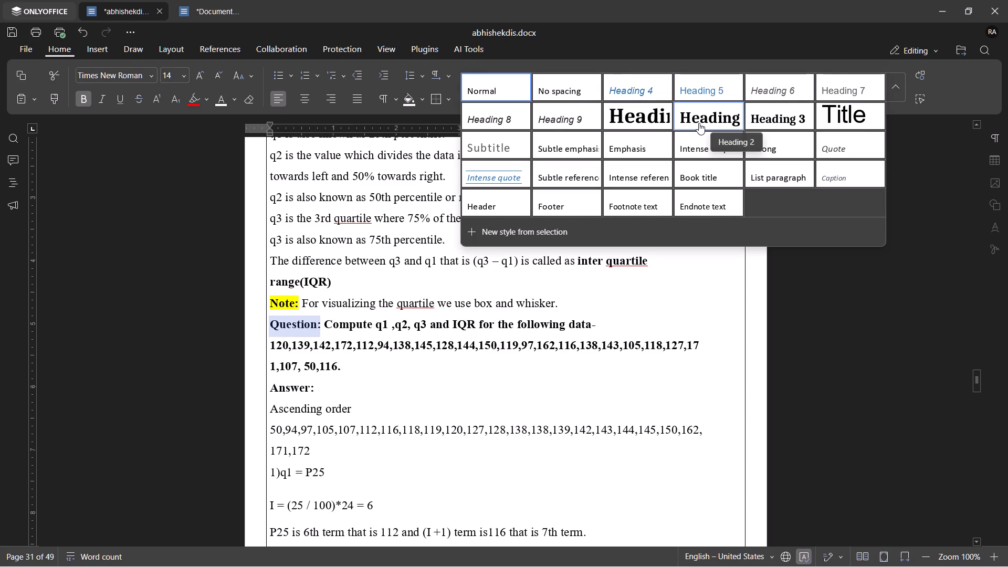
click(185, 71)
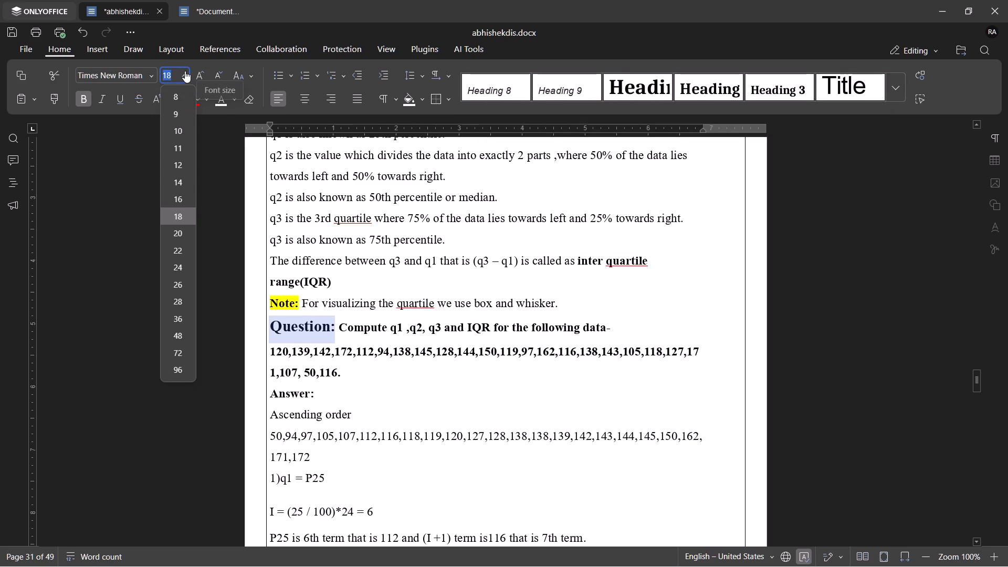
click(207, 105)
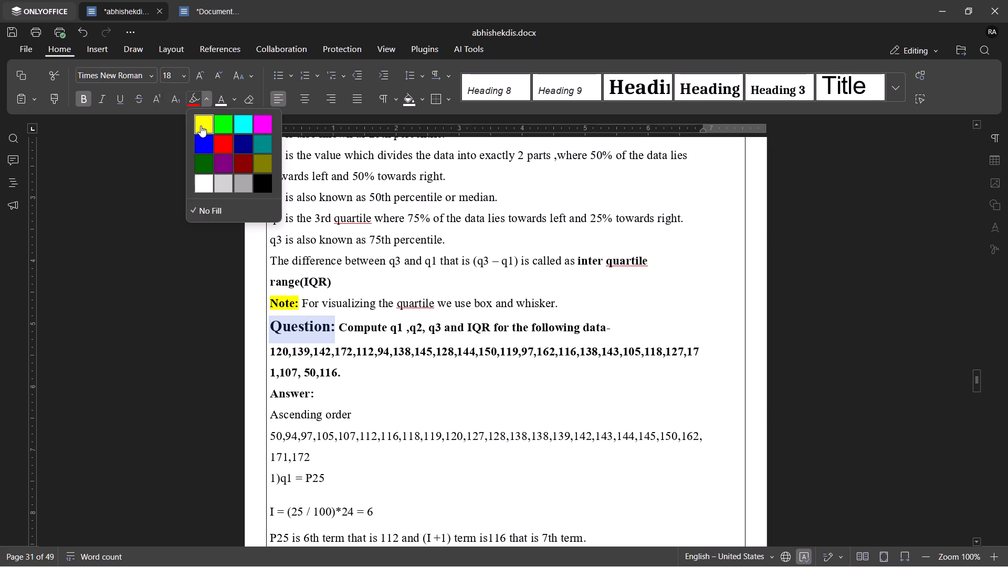
click(201, 124)
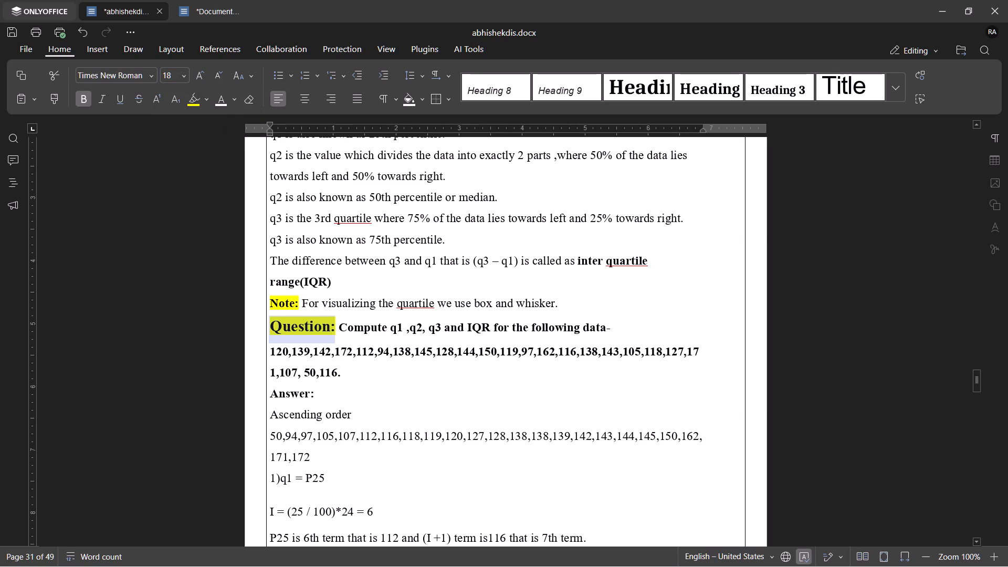
Add a blank line between the box-and-whisker note and the "Question:" label.
click(581, 303)
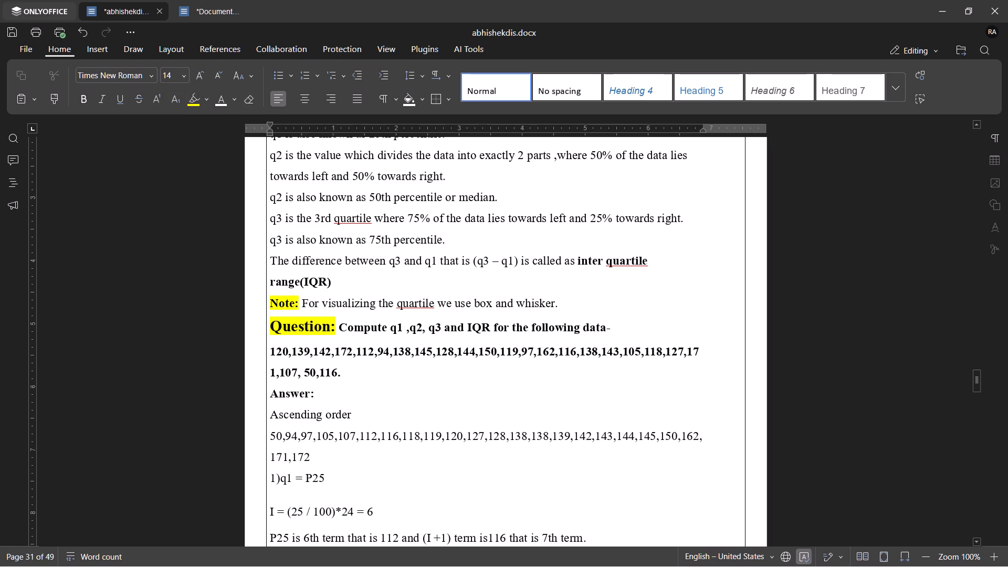
key(Return)
Replace the word "Question" in the quartile problem's label with "Example 1", keeping the colon.
click(331, 352)
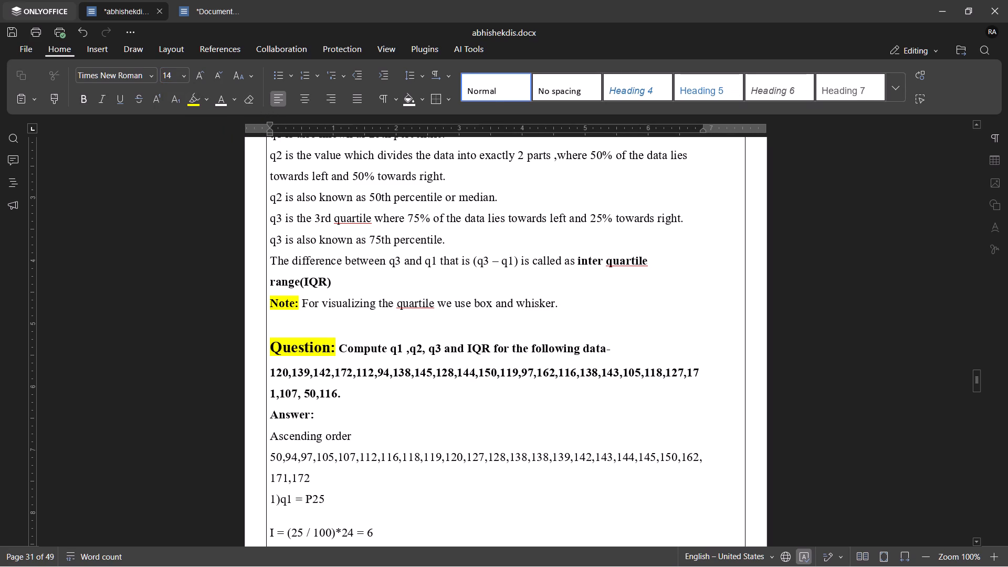
key(BackSpace)
key(BackSpace)
key(BackSpace)
key(BackSpace)
key(BackSpace)
key(BackSpace)
key(BackSpace)
key(BackSpace)
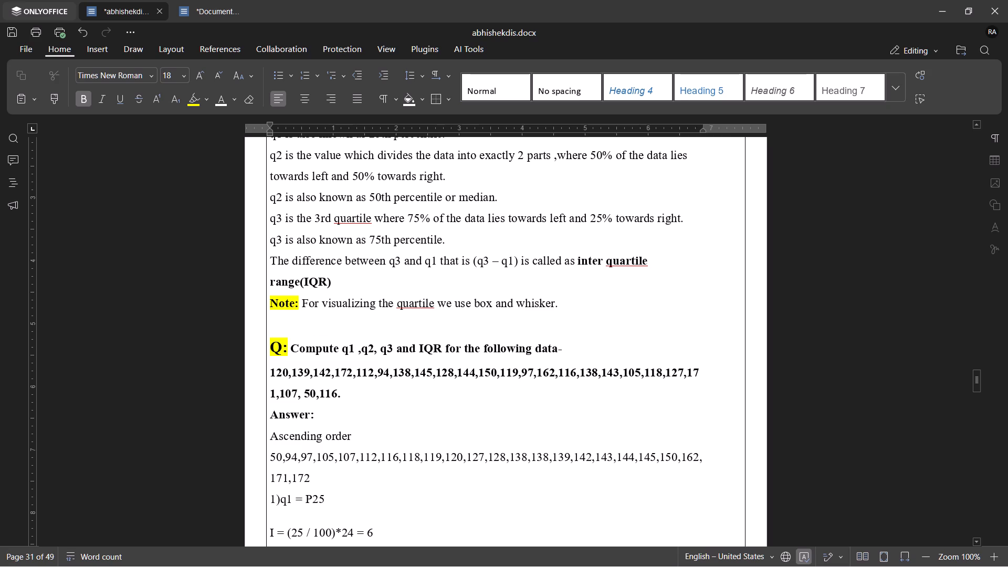
key(e)
key(BackSpace)
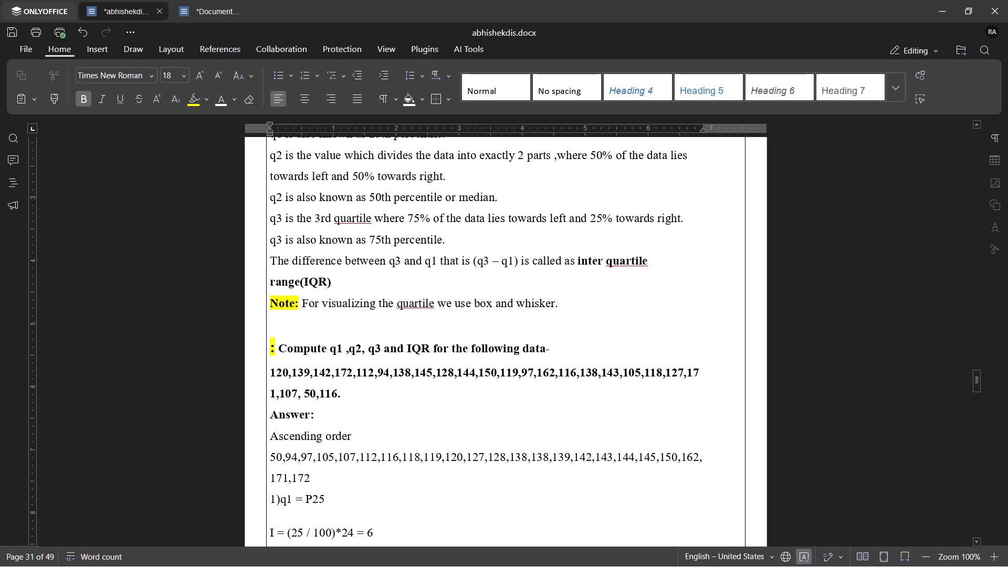
text(xample)
key(space)
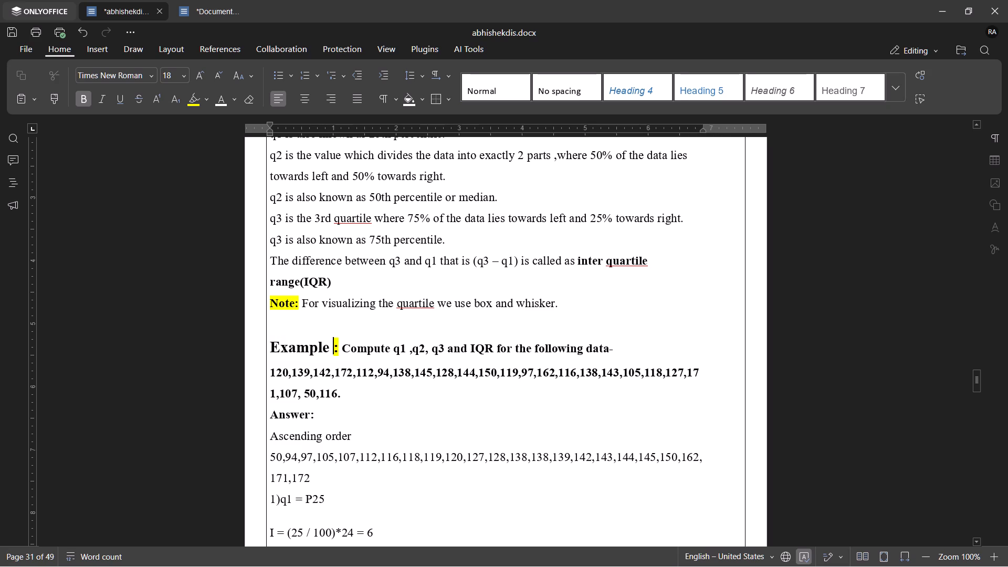
key(1)
Highlight the whole "Example 1:" label of the quartile problem in yellow.
drag(349, 345, 271, 347)
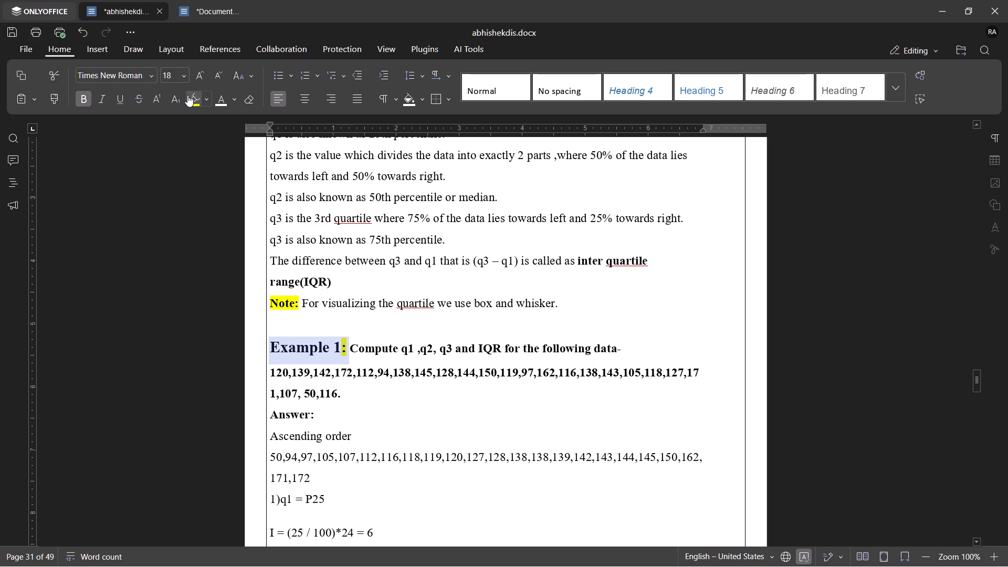
click(188, 97)
Review the quartile Example 1 and its worked solution through the q1, q2 and q3 calculations.
scroll(393, 299, up, 2)
scroll(393, 299, down, 4)
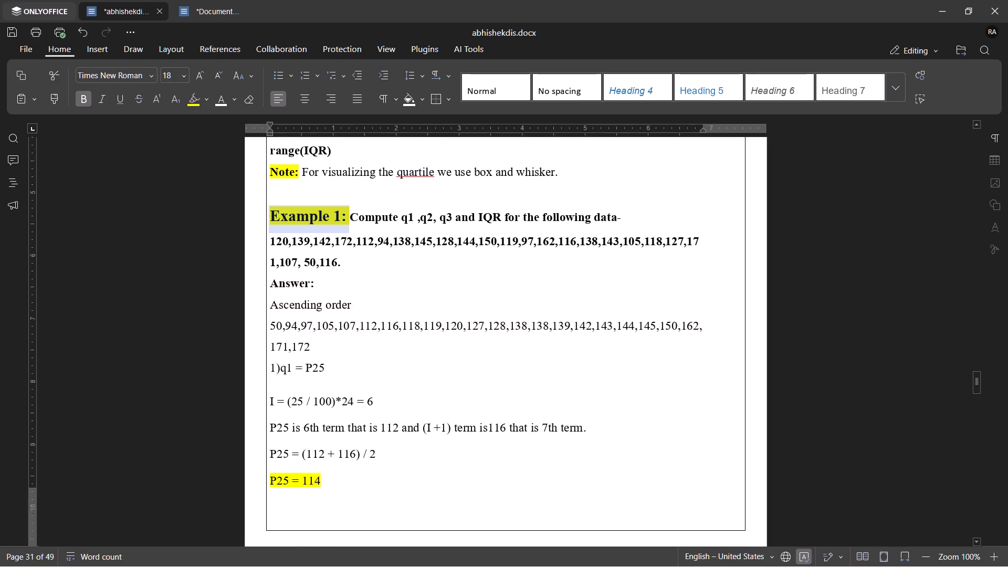
scroll(393, 299, up, 2)
scroll(393, 299, down, 2)
scroll(393, 299, up, 1)
scroll(393, 299, down, 3)
scroll(393, 299, up, 5)
scroll(393, 299, down, 5)
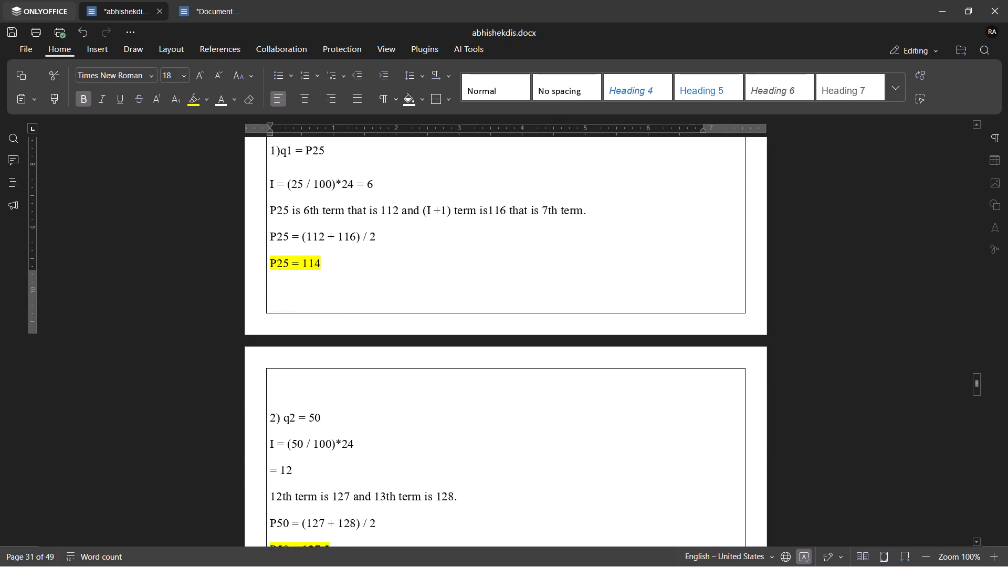
scroll(393, 299, down, 4)
scroll(393, 299, up, 9)
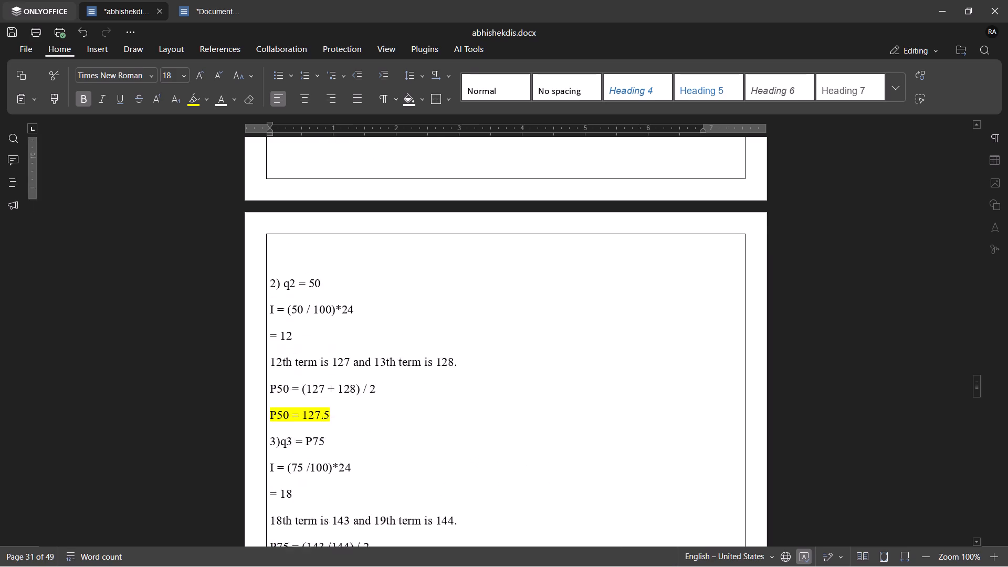
Review section 4 from the Measures of Variability/Dispersion heading through the percentile and quartile examples to "Percentile using frequency distribution".
scroll(393, 299, up, 11)
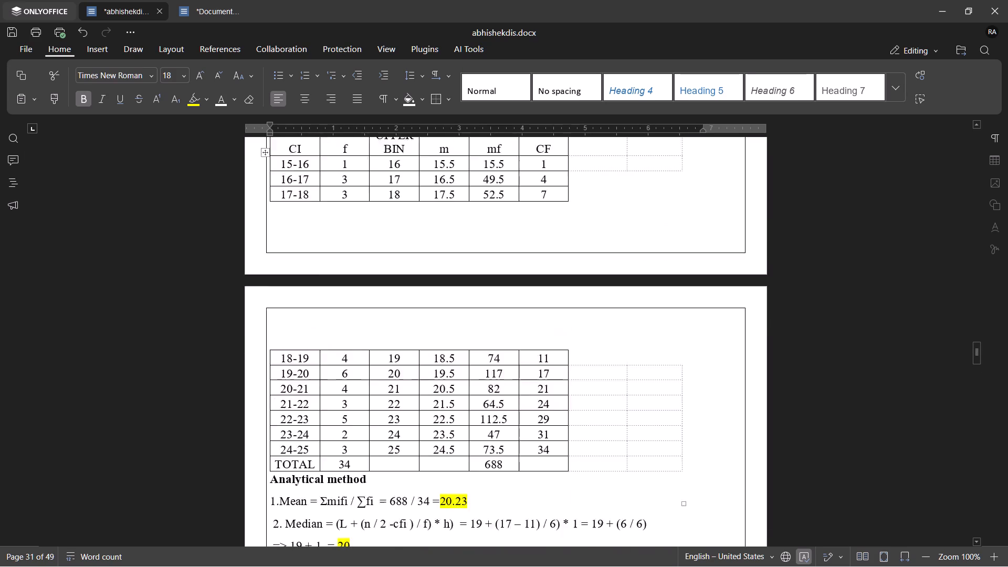
scroll(393, 299, down, 13)
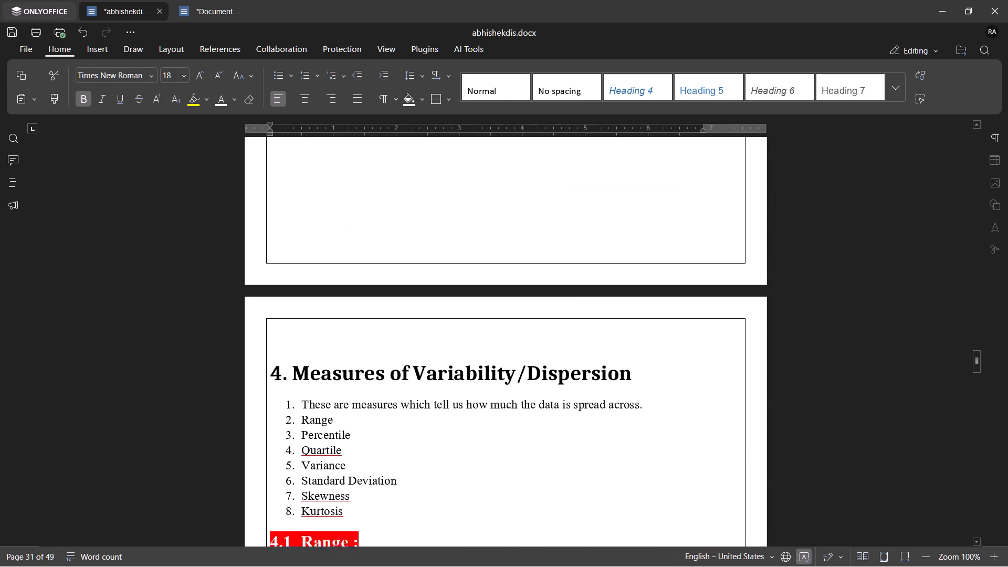
scroll(393, 299, down, 4)
scroll(393, 299, up, 1)
scroll(393, 299, down, 5)
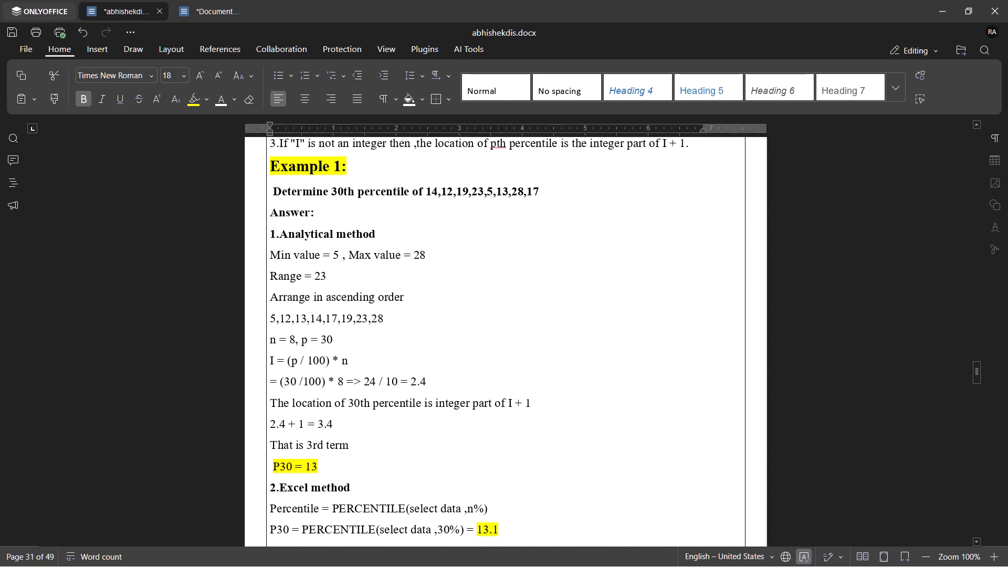
scroll(393, 299, down, 6)
scroll(393, 299, up, 4)
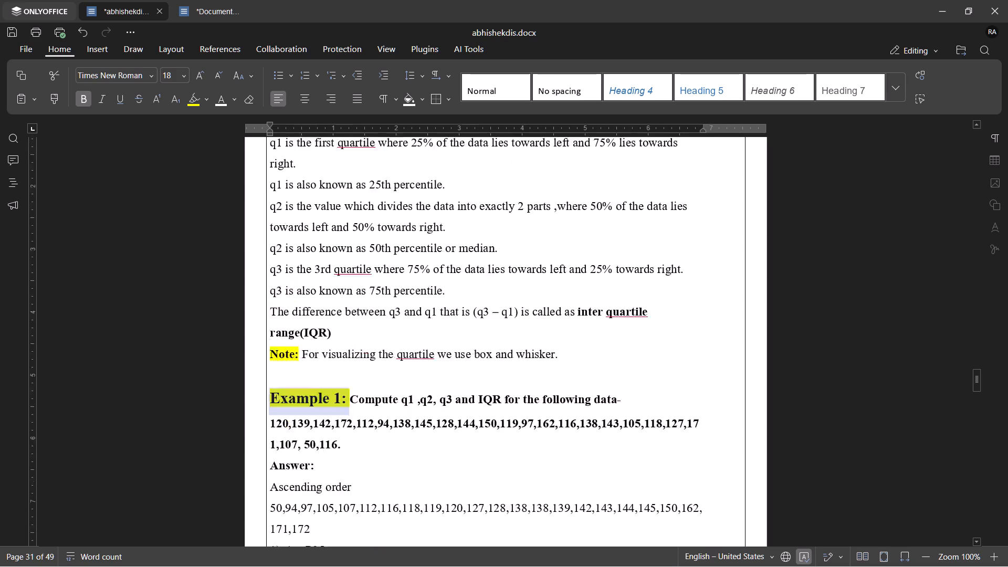
scroll(393, 299, up, 1)
scroll(393, 299, down, 9)
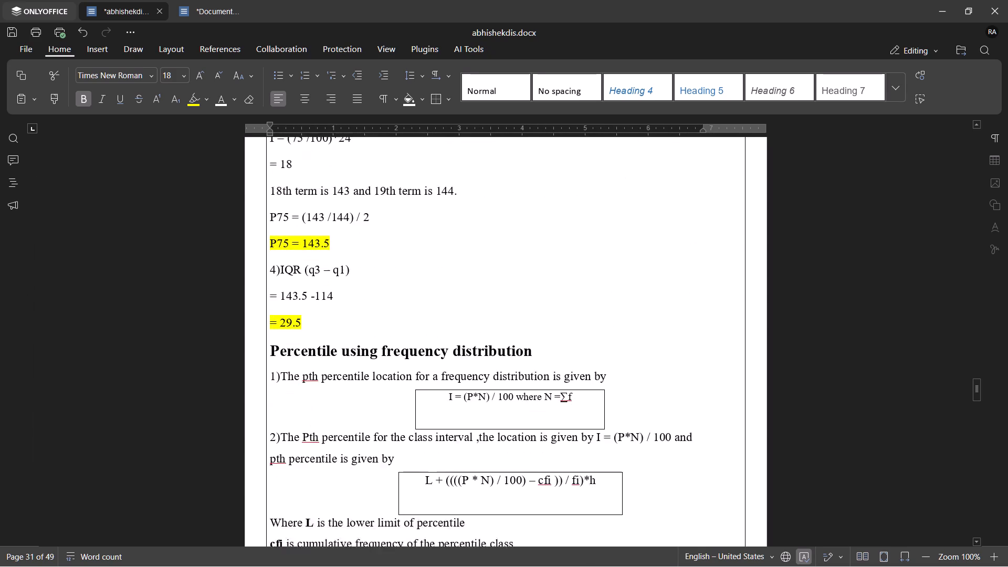
Remove the number 1 from the "Example 1:" label of the quartile problem in section 4.3.
scroll(393, 299, up, 12)
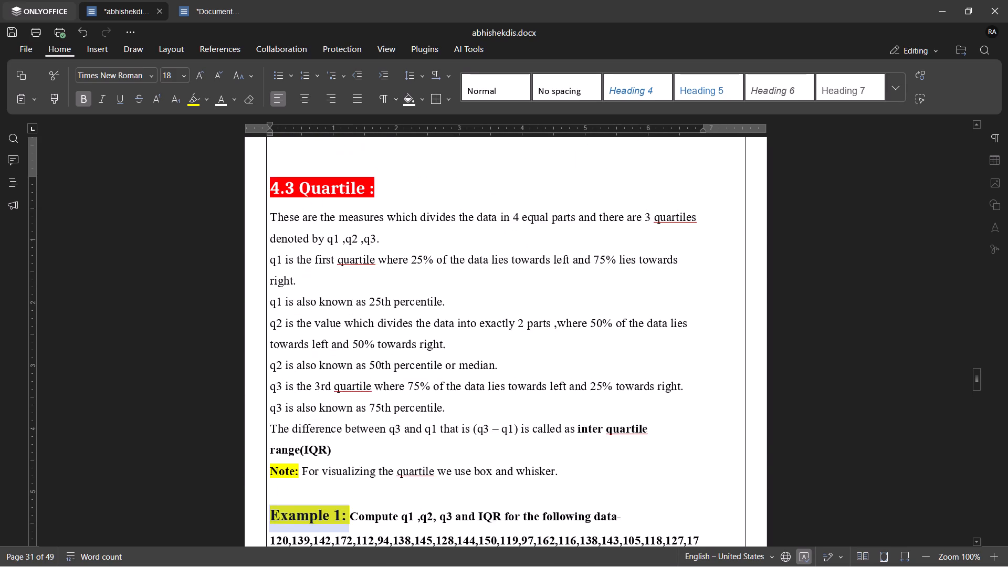
scroll(393, 299, up, 1)
scroll(393, 299, down, 6)
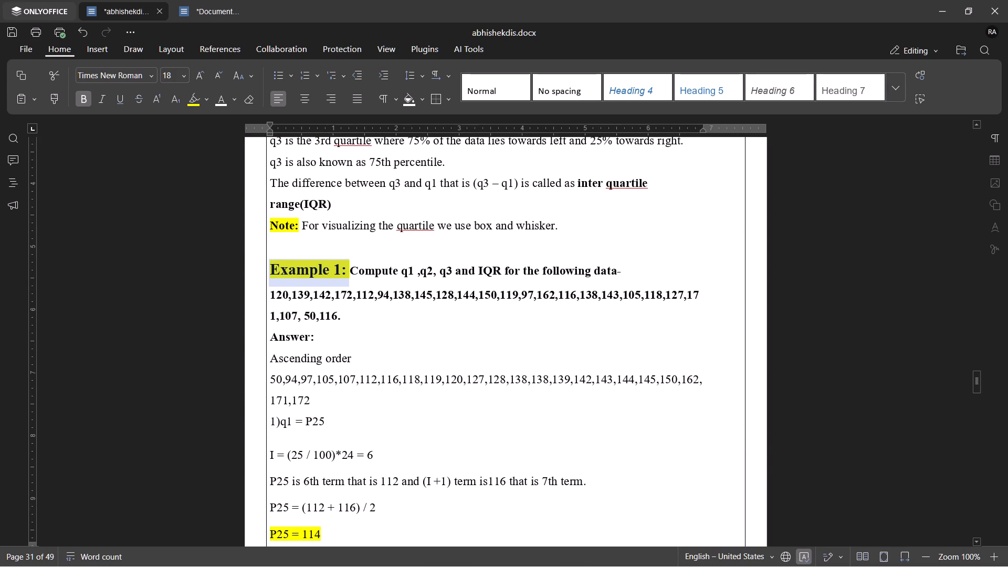
click(339, 264)
key(BackSpace)
Remove the number 1 from the "Example 1:" label of the 30th percentile problem in section 4.2.
scroll(339, 264, up, 5)
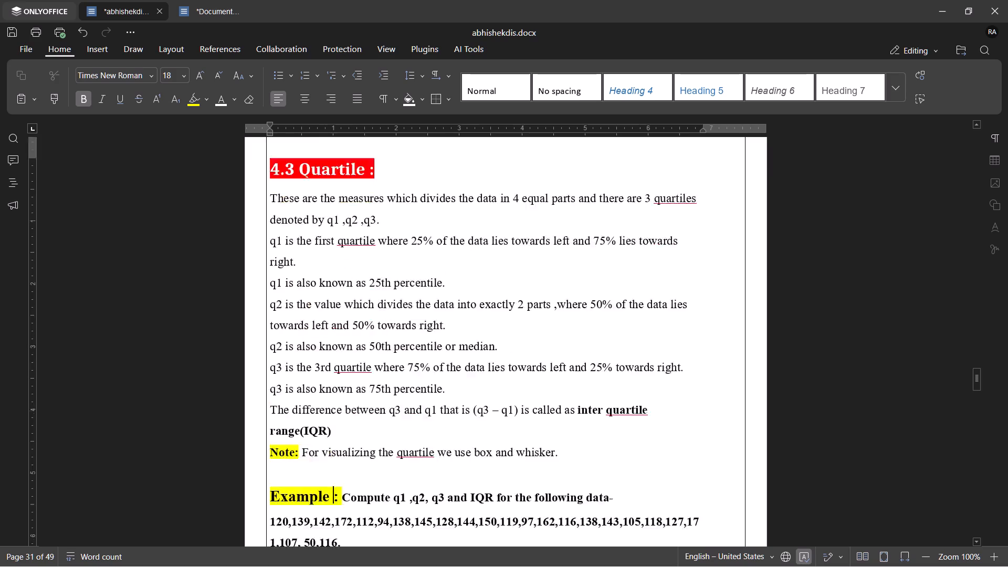
scroll(339, 264, up, 12)
scroll(339, 264, down, 7)
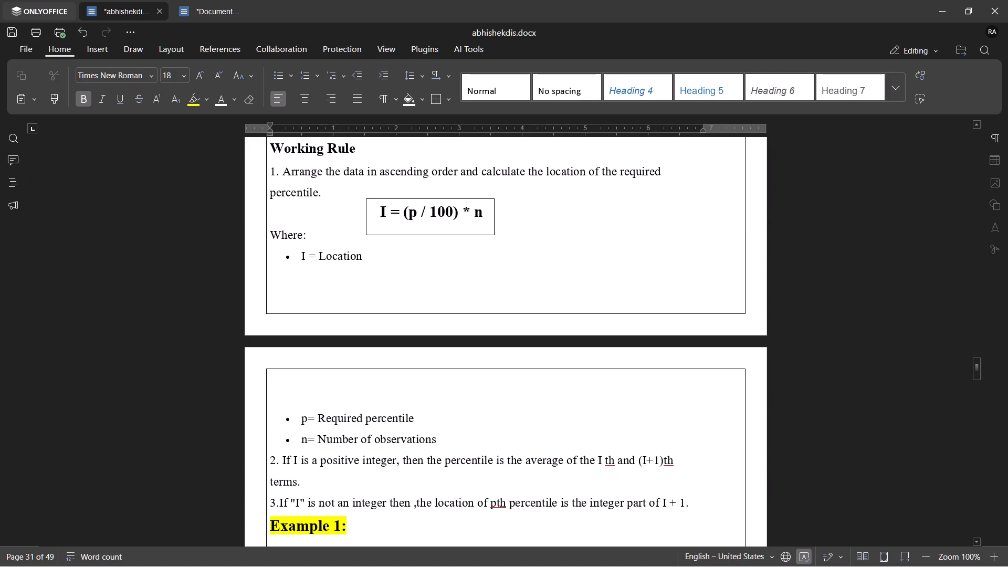
click(342, 521)
key(BackSpace)
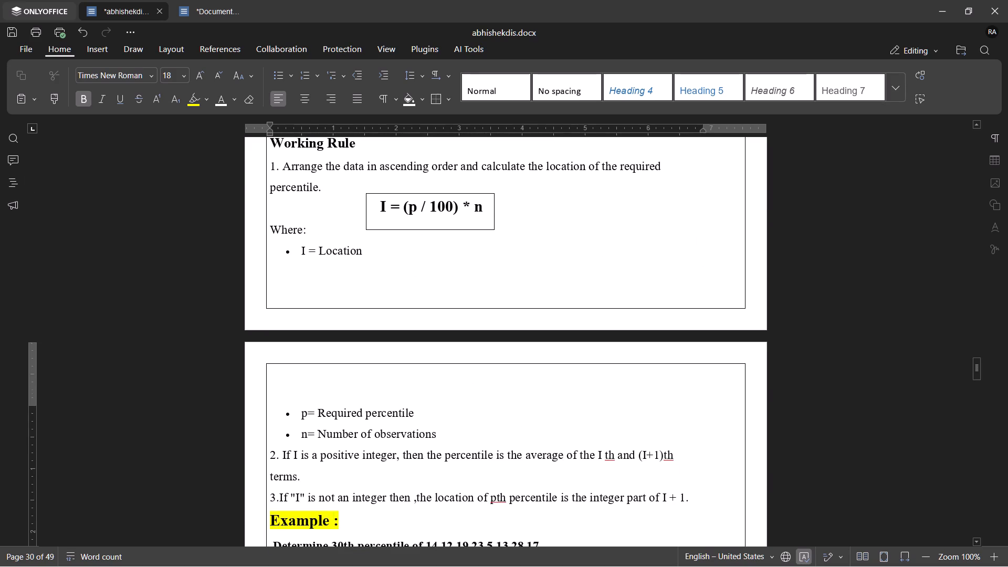
Review the 4.1 Range and 4.2 Percentile sections and check them against the Measures of Dispersion rows in Document1's outline.
scroll(342, 521, up, 8)
scroll(346, 405, down, 1)
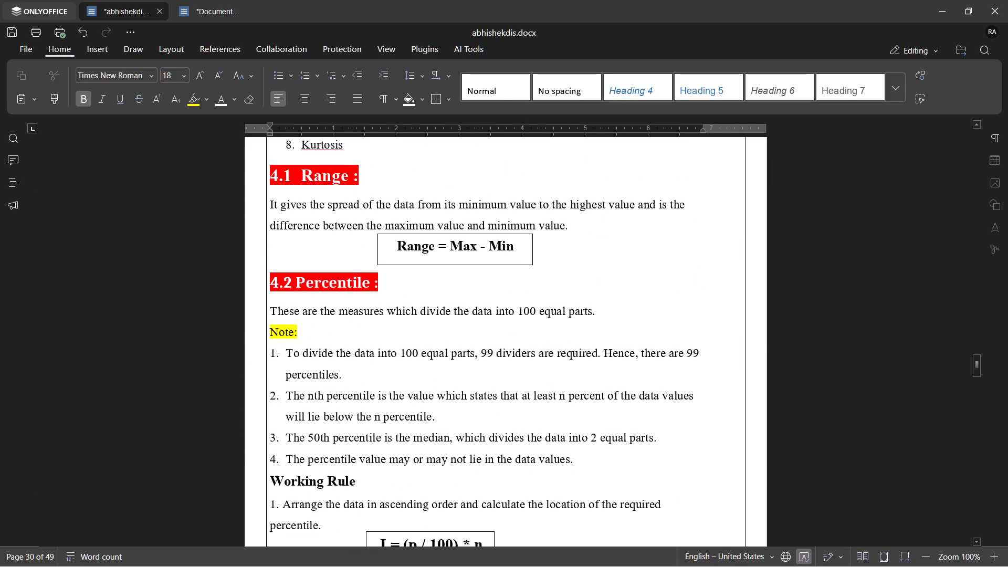
scroll(346, 405, down, 2)
scroll(346, 405, up, 2)
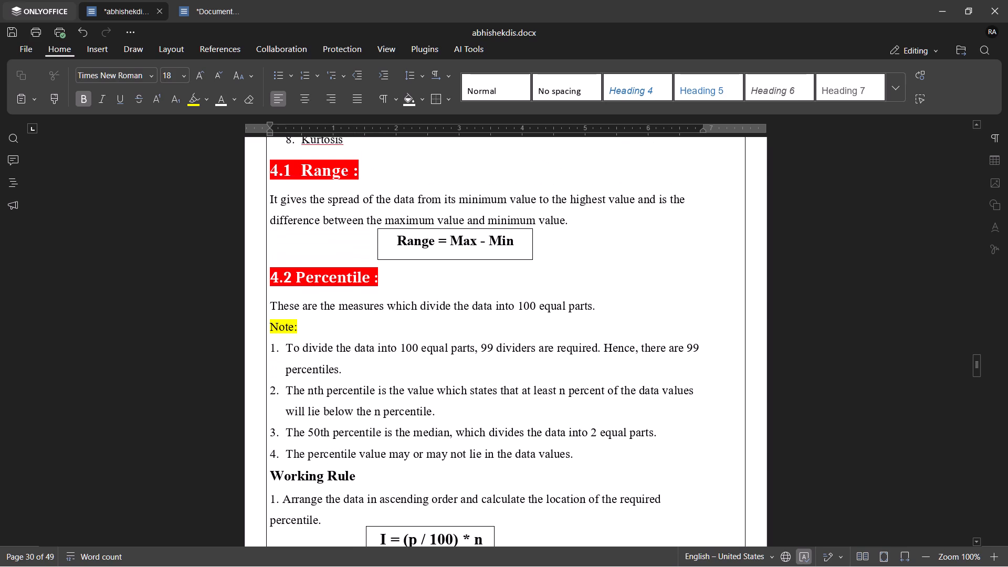
scroll(346, 405, up, 1)
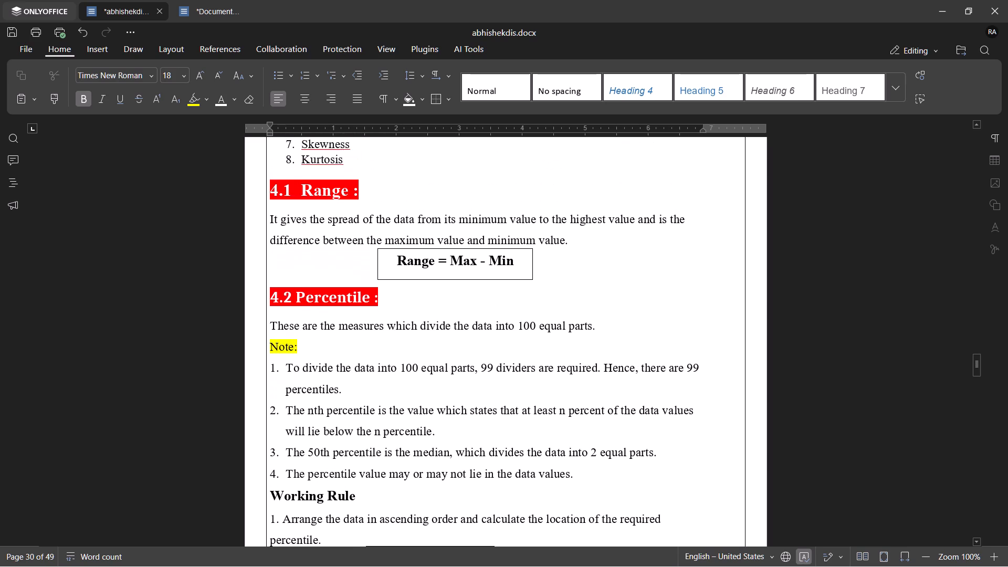
scroll(346, 405, down, 1)
scroll(346, 405, up, 4)
scroll(346, 405, down, 11)
click(215, 4)
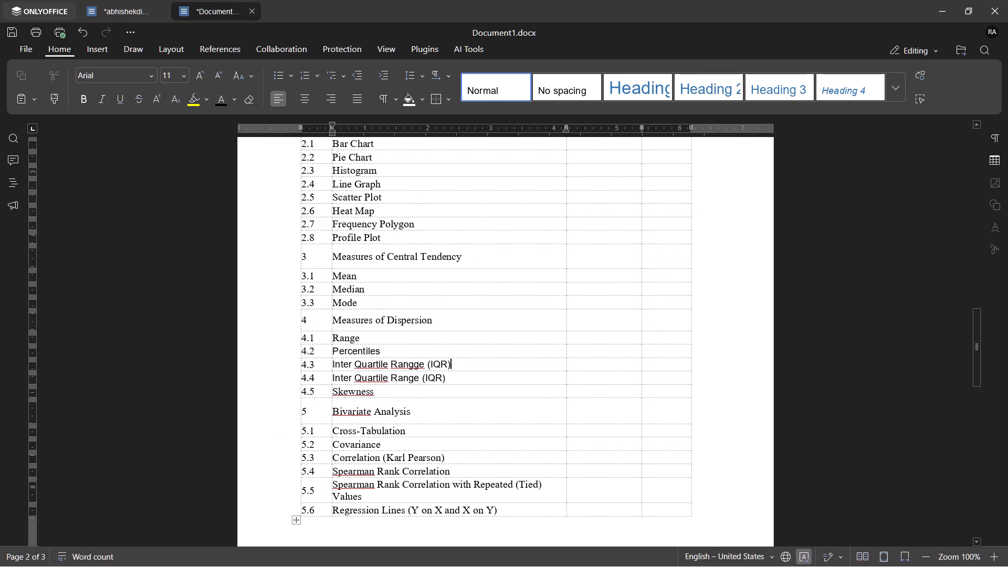
click(135, 12)
Read section 4.3 Quartile and its worked example through to the "Percentile using frequency distribution" formulas.
scroll(329, 264, down, 3)
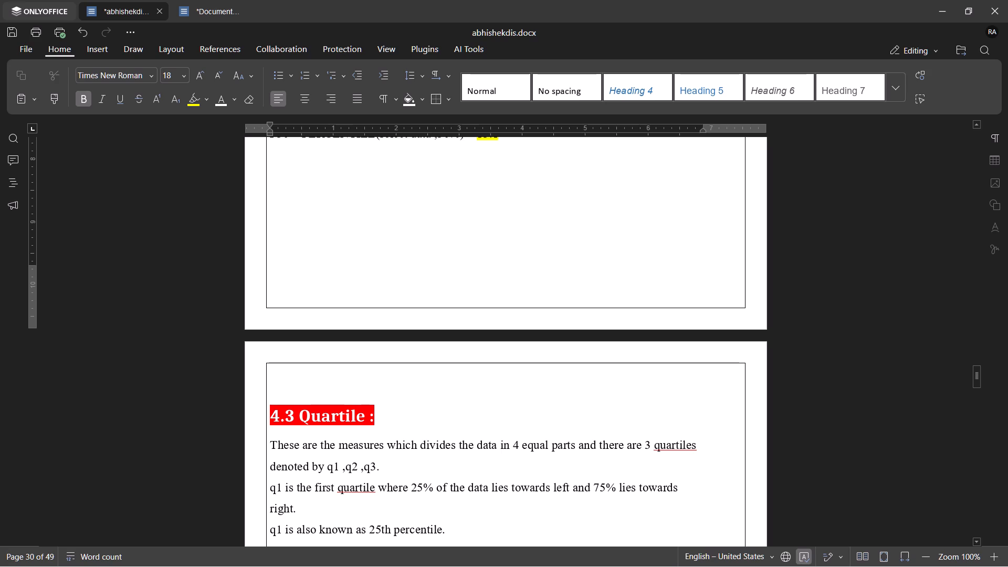
scroll(329, 264, down, 7)
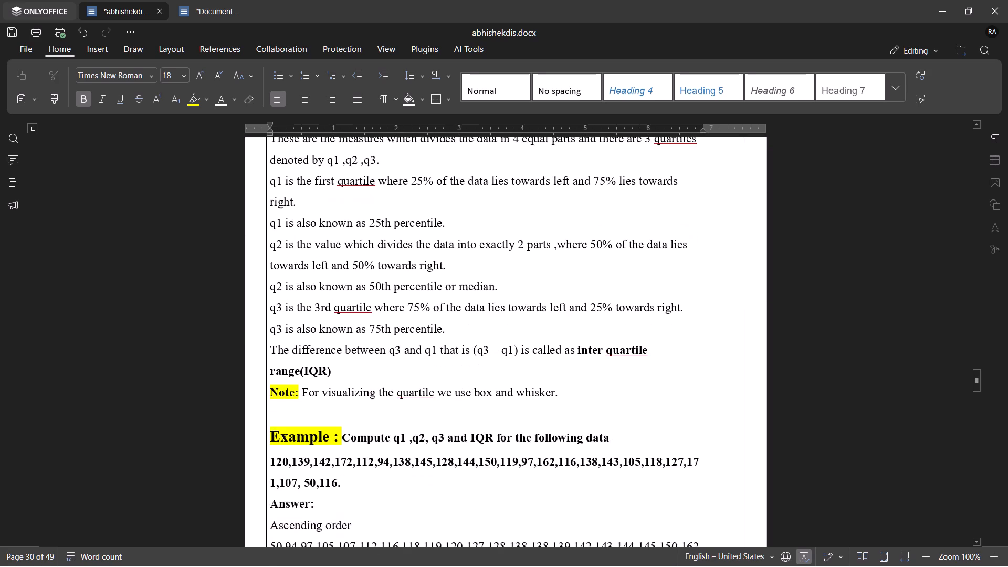
scroll(329, 264, down, 4)
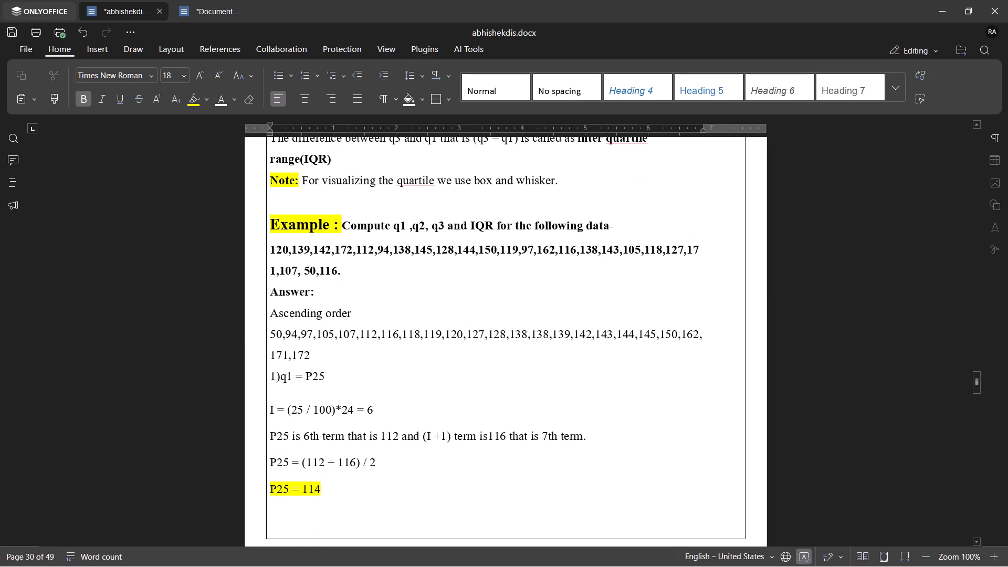
scroll(329, 264, down, 5)
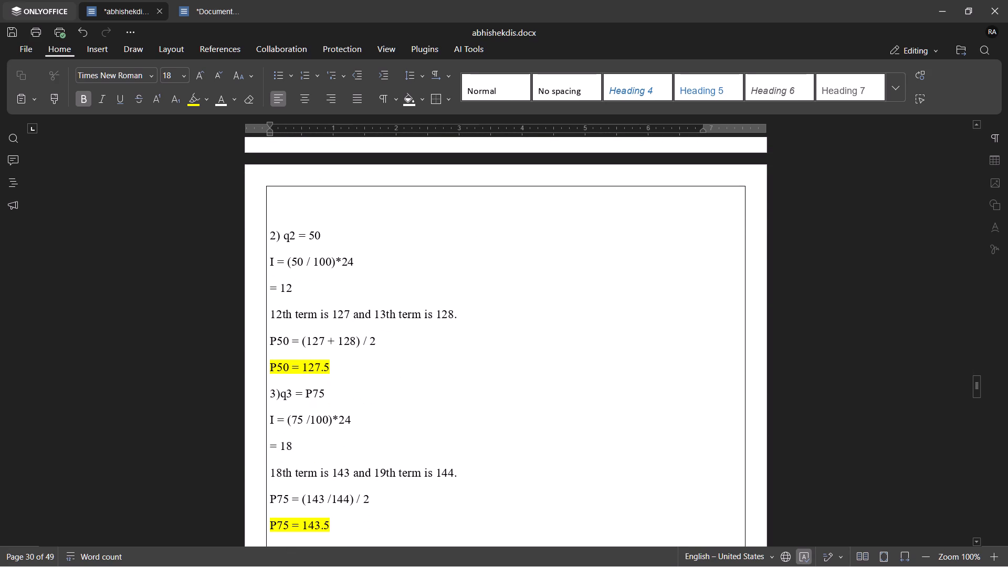
scroll(329, 264, down, 1)
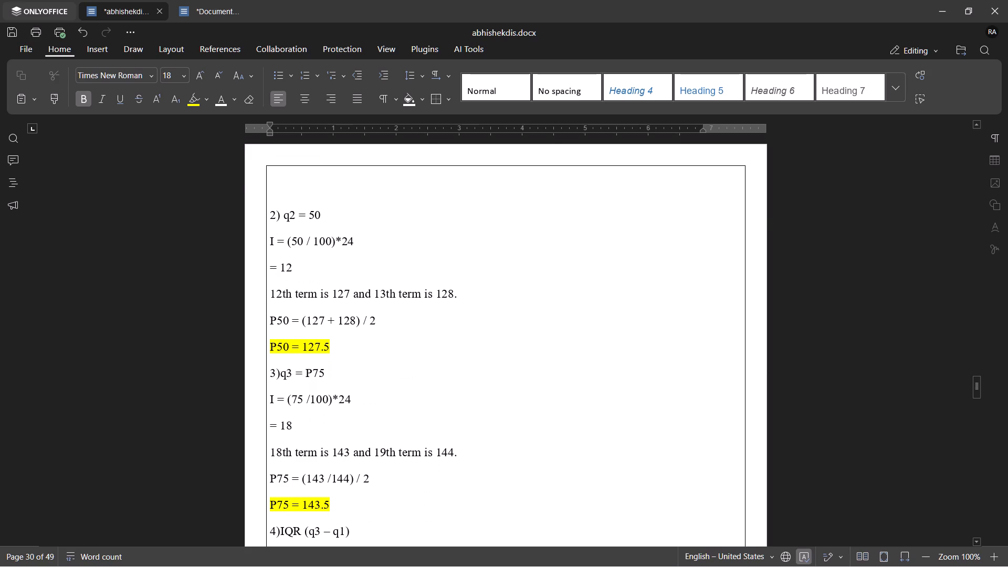
scroll(329, 264, down, 7)
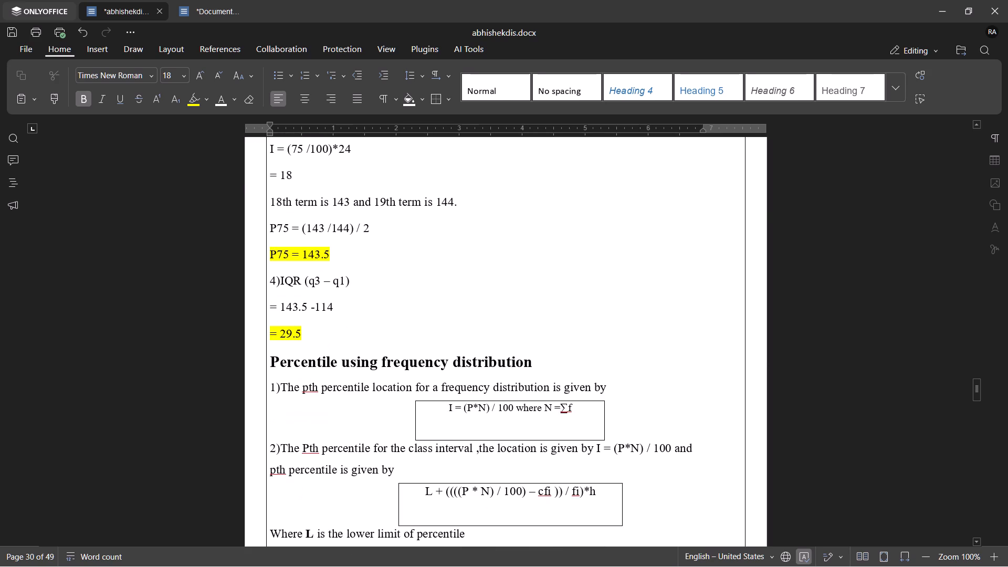
scroll(329, 264, down, 2)
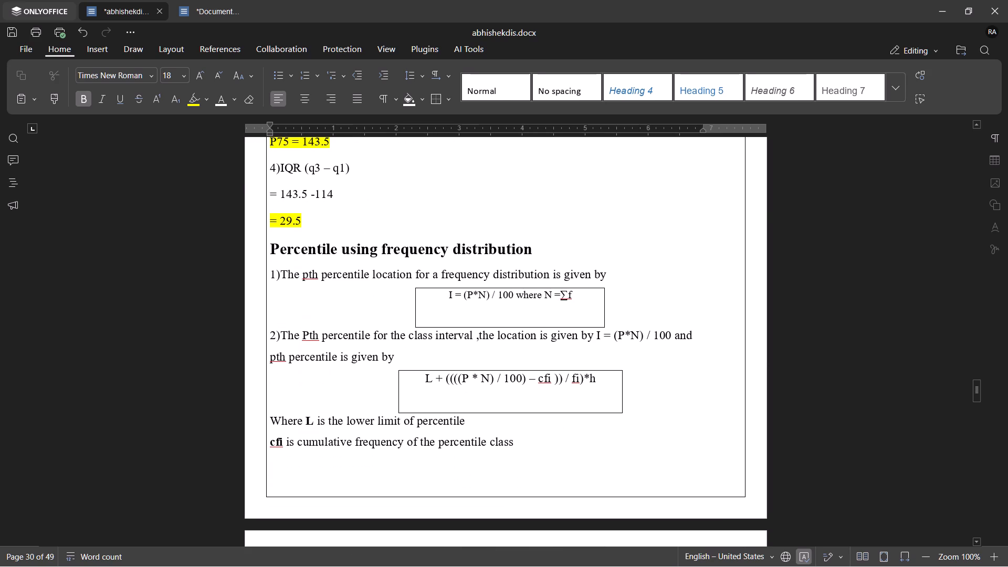
scroll(329, 264, down, 1)
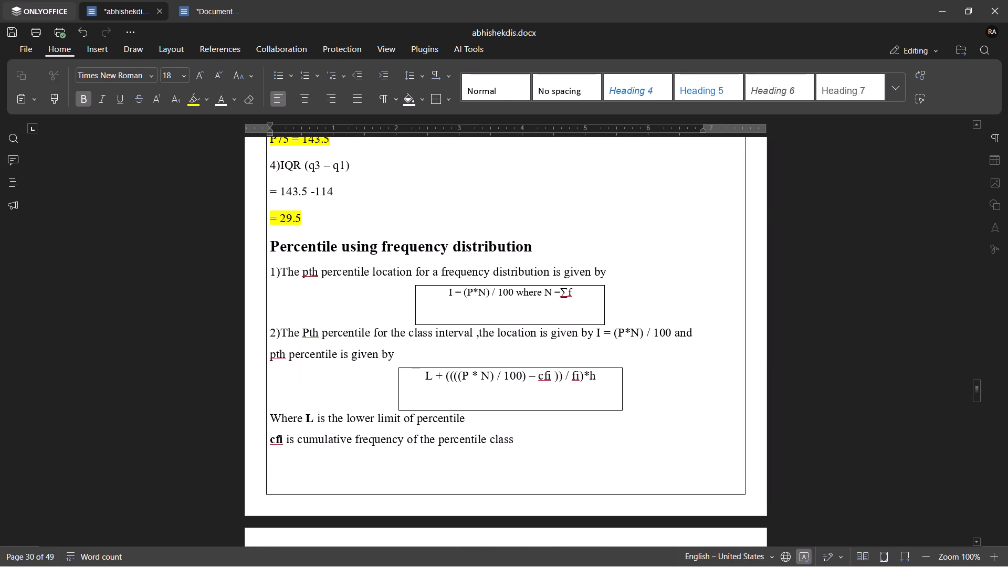
scroll(329, 264, down, 1)
scroll(329, 264, up, 3)
scroll(329, 264, down, 4)
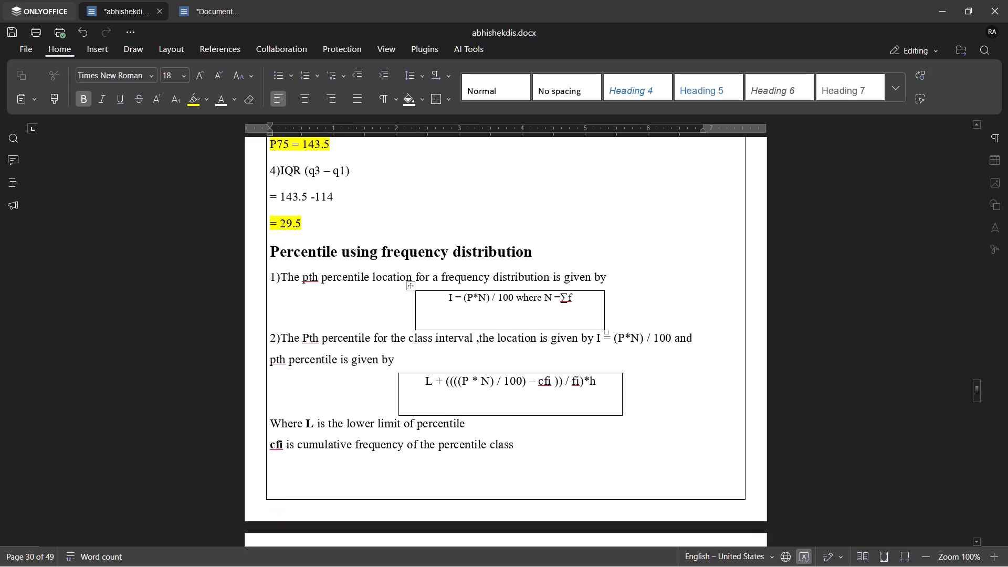
Recheck the quartile example's q1, q2, q3 and IQR calculations and the "Percentile using frequency distribution" part that follows.
scroll(391, 225, up, 10)
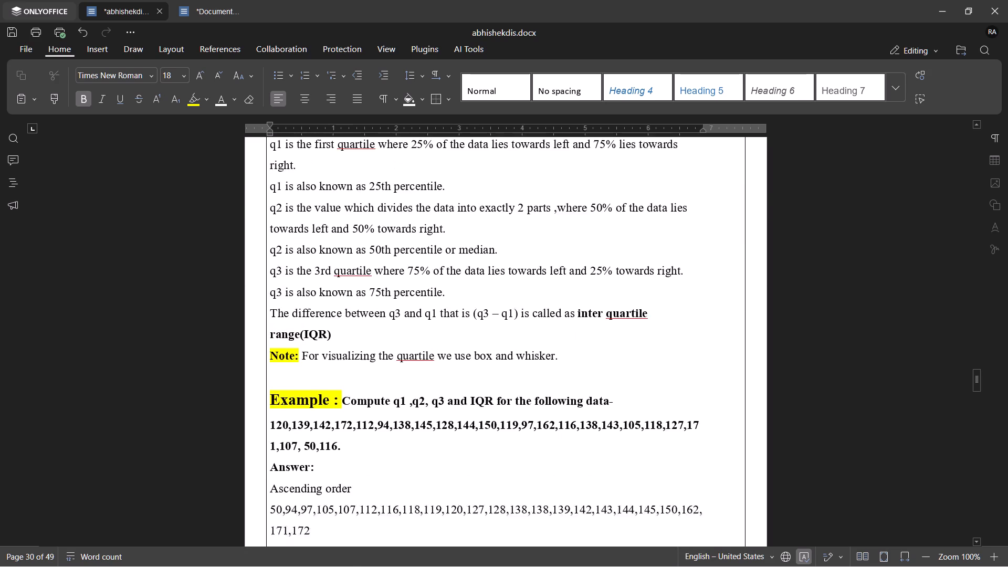
scroll(391, 225, down, 7)
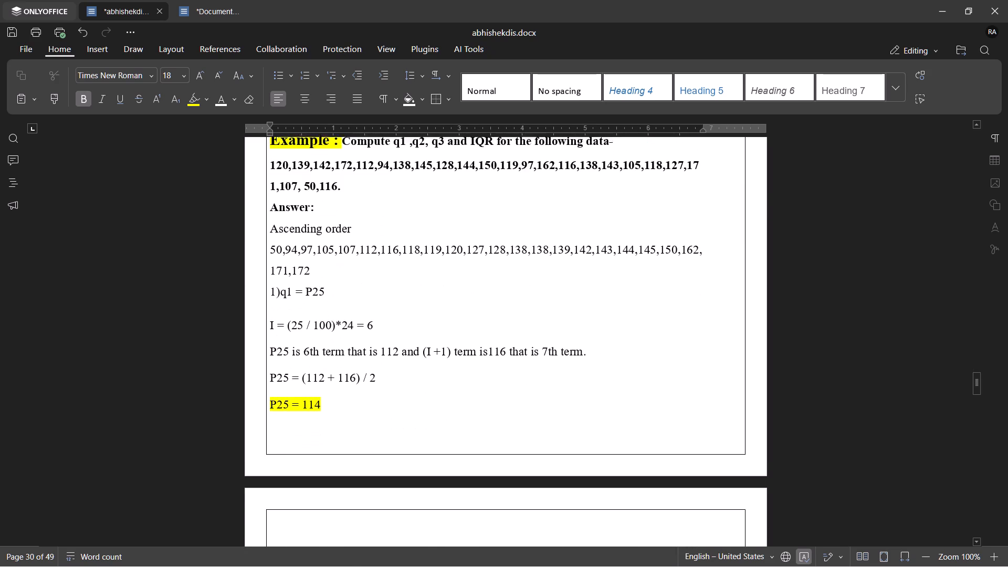
scroll(391, 225, down, 5)
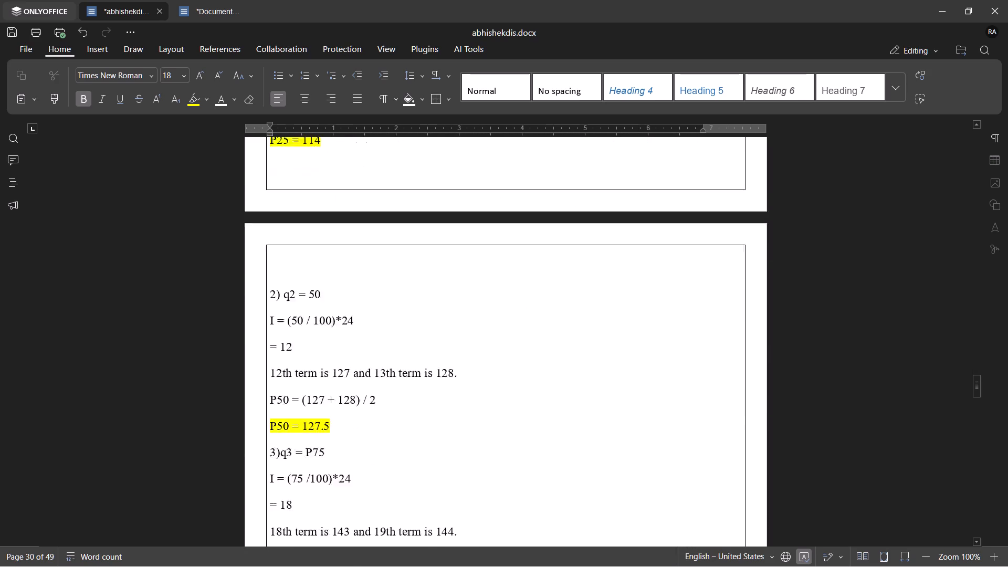
scroll(391, 225, down, 4)
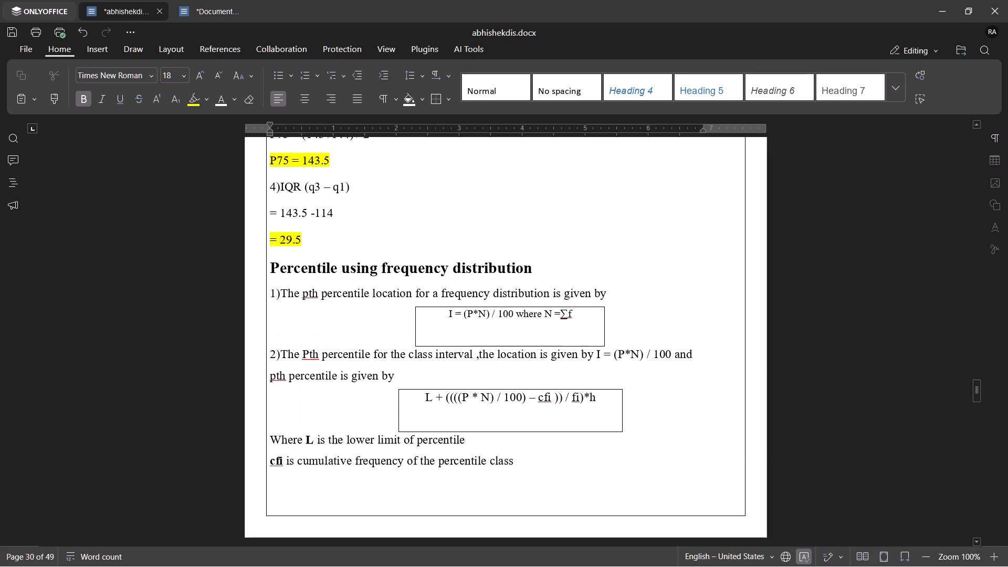
scroll(391, 225, down, 2)
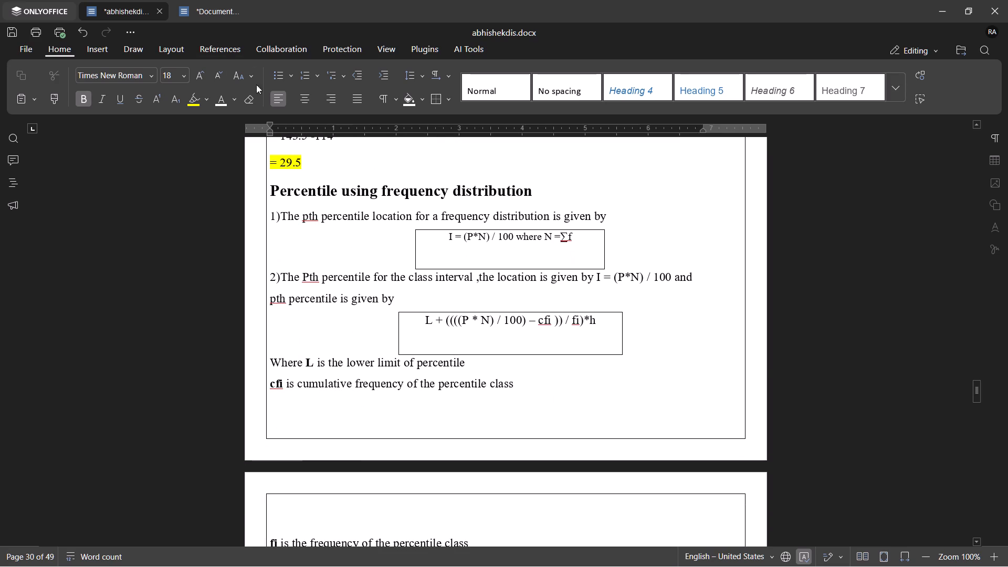
Compare the section 4 headings for range, percentile and quartile with topics 4.1 to 4.5 in Document1's outline.
click(209, 17)
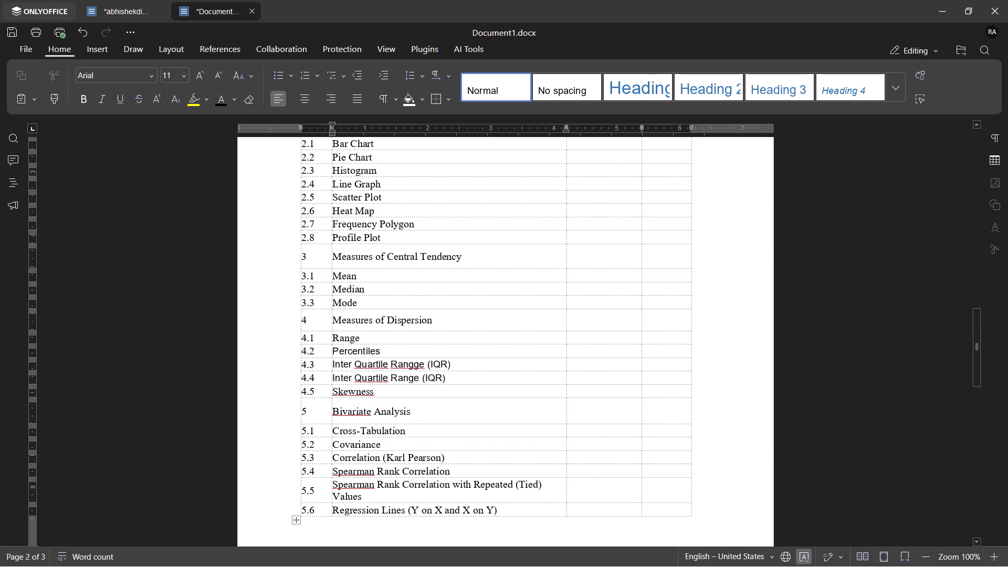
click(142, 7)
scroll(406, 352, up, 17)
scroll(406, 352, down, 3)
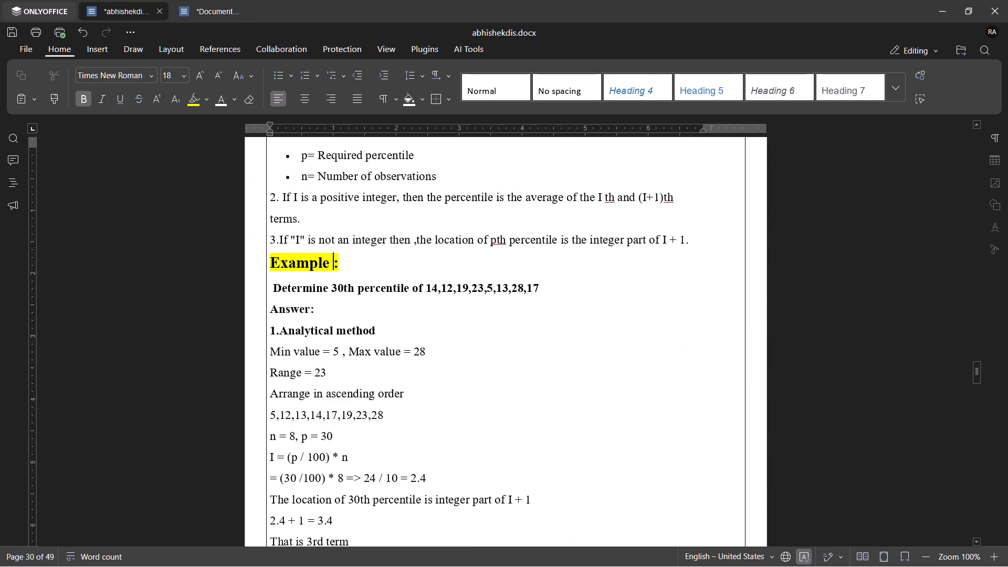
scroll(406, 352, down, 5)
scroll(406, 352, up, 12)
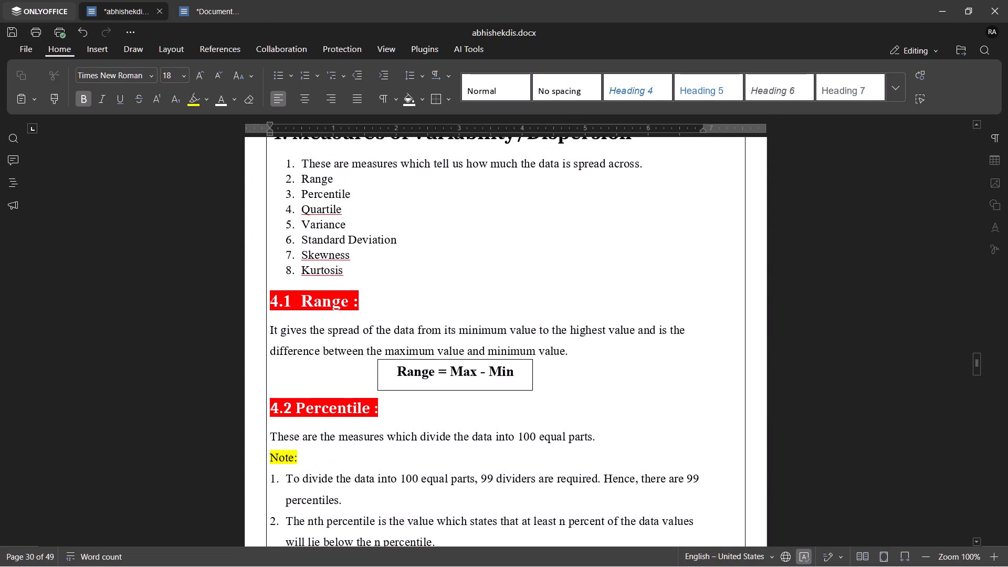
scroll(406, 352, down, 3)
click(185, 16)
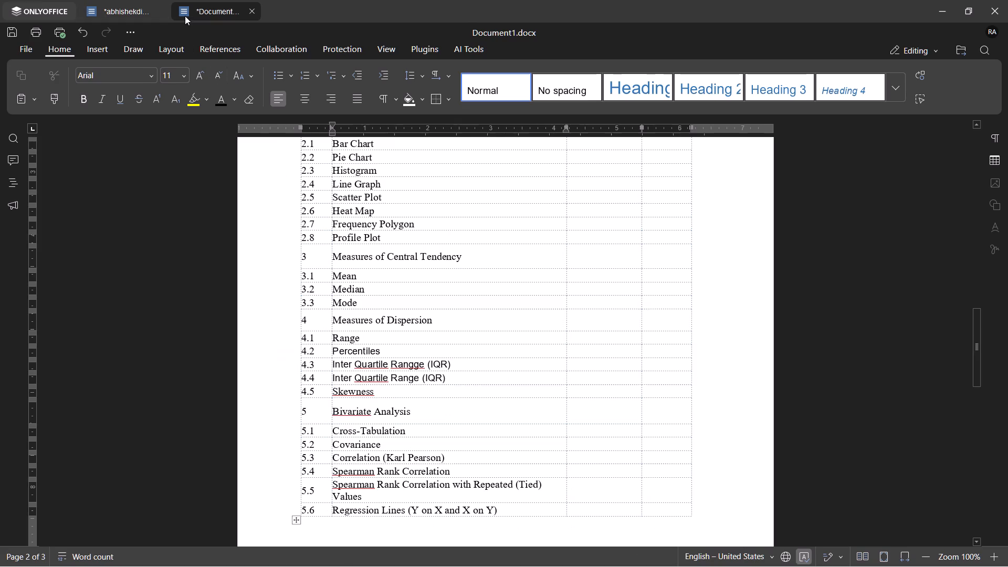
click(108, 11)
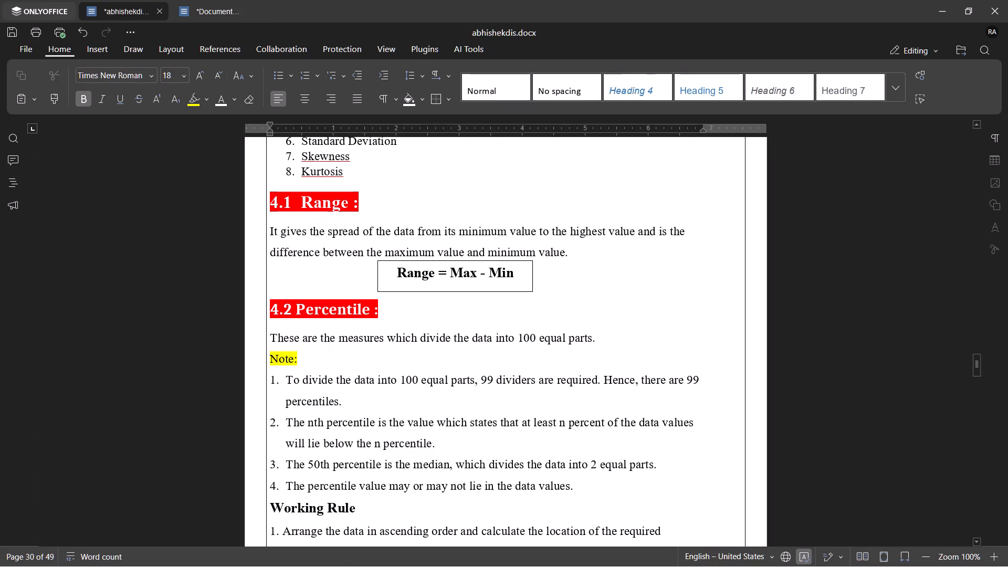
scroll(364, 353, down, 12)
scroll(364, 353, up, 4)
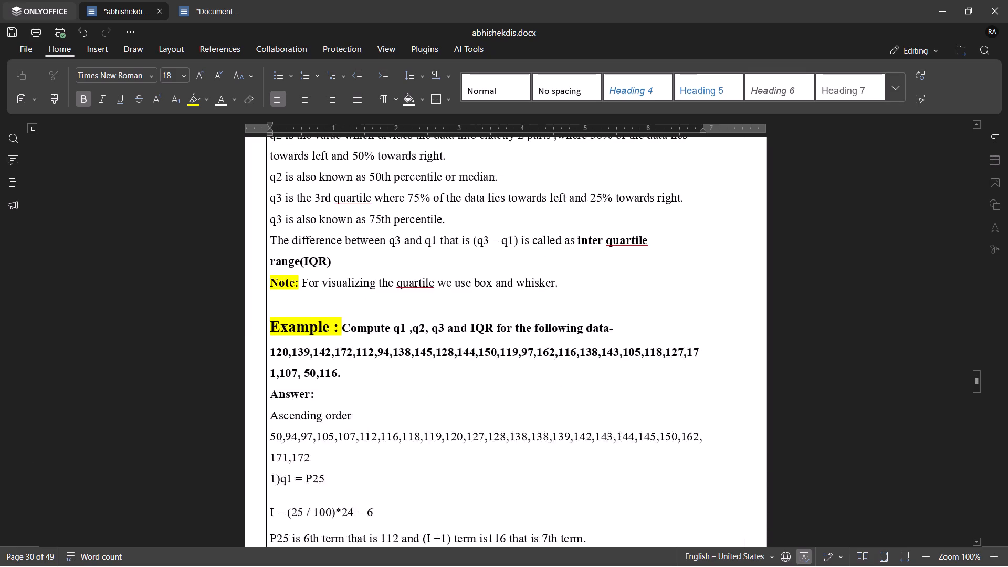
scroll(364, 353, up, 5)
click(213, 5)
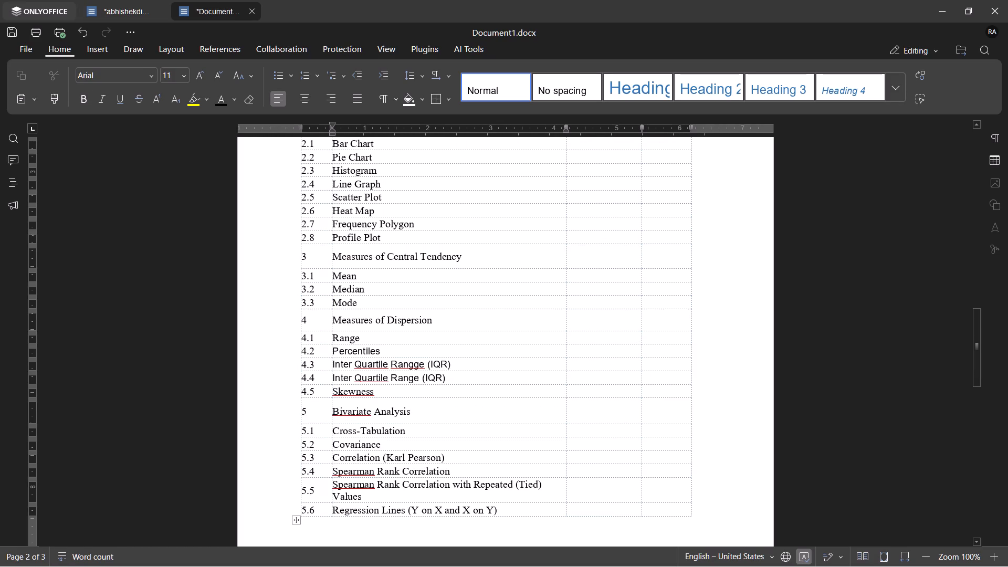
click(126, 9)
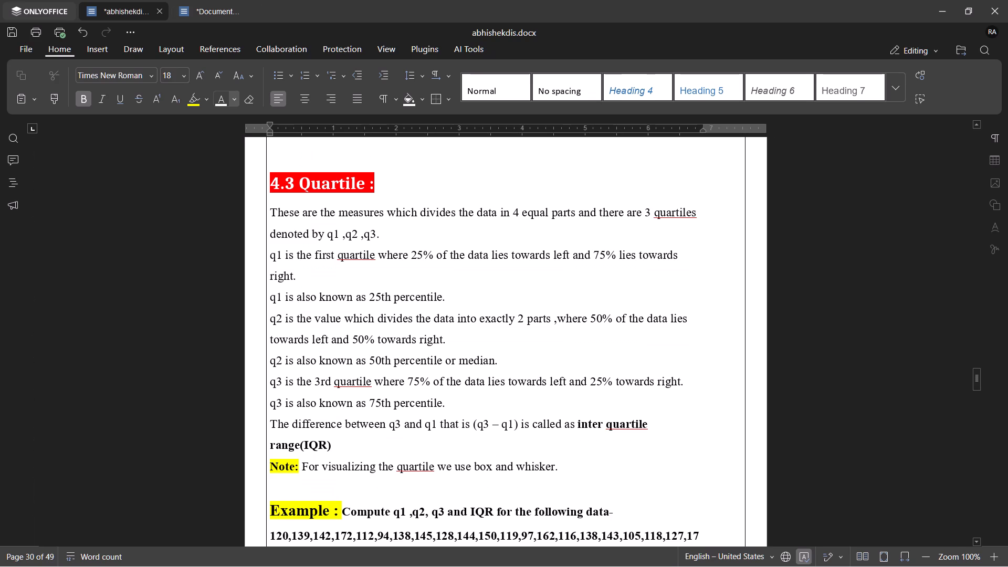
Reword the 4.3 Quartile heading as "4.3 Inter Quartile Range :".
click(297, 183)
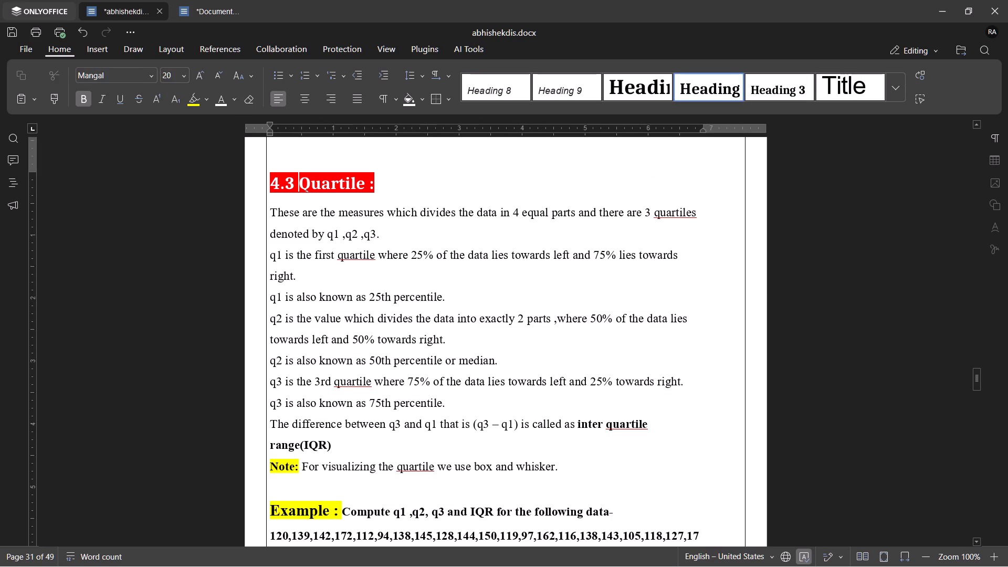
text(uartile)
key(space)
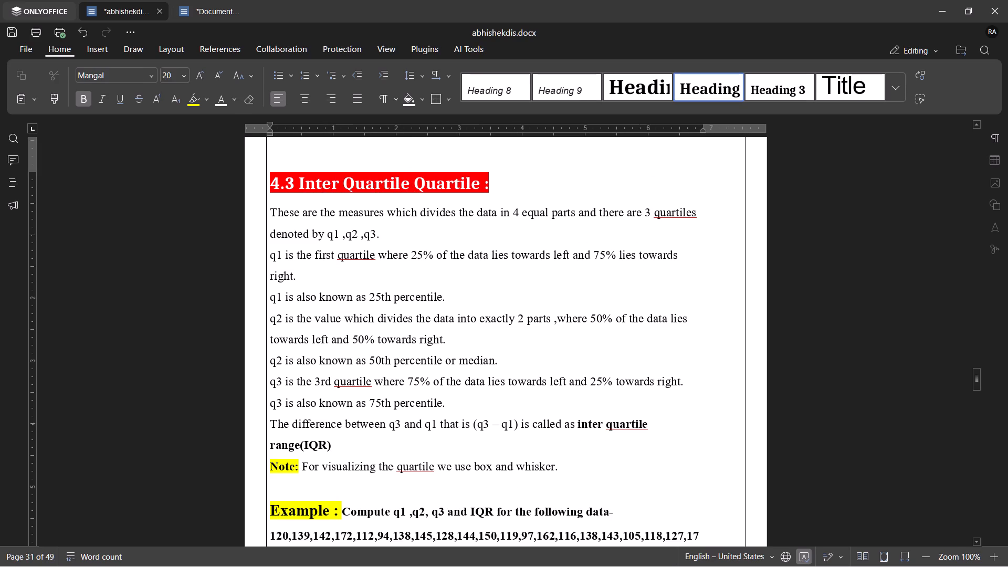
click(479, 194)
key(BackSpace)
key(BackSpace)
key(BackSpace)
key(BackSpace)
key(BackSpace)
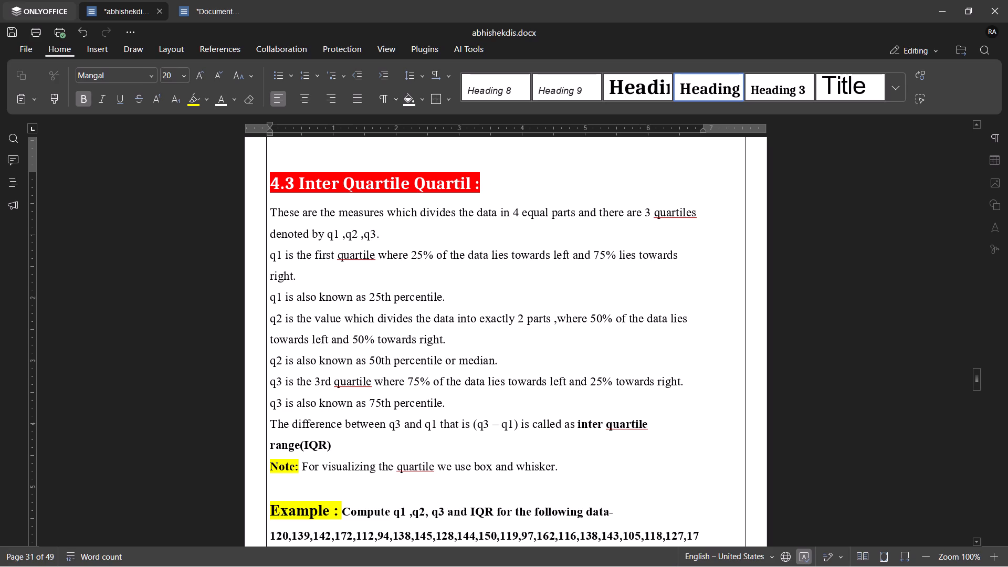
key(BackSpace)
key(BackSpace)
key(BackSpace)
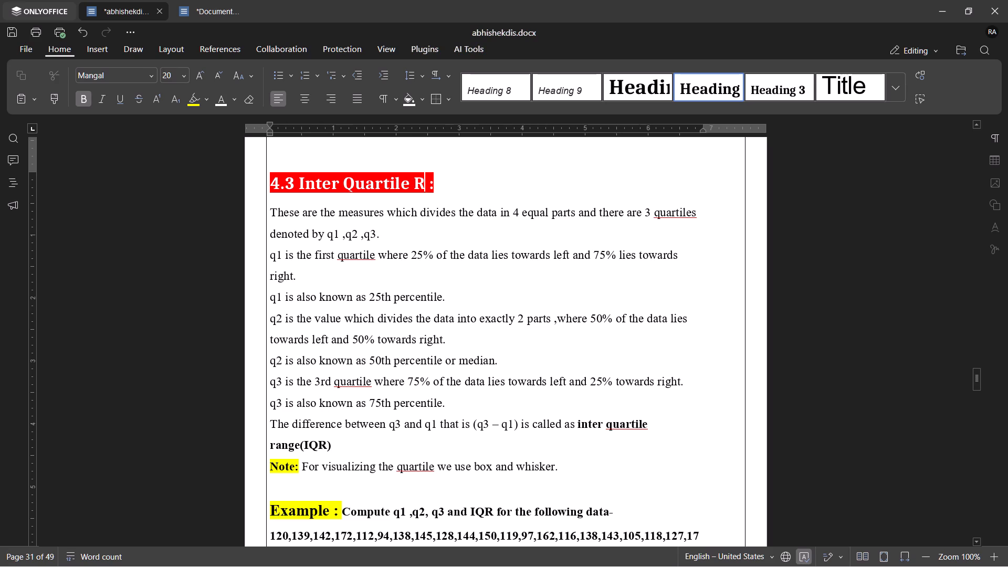
text(ange)
key(space)
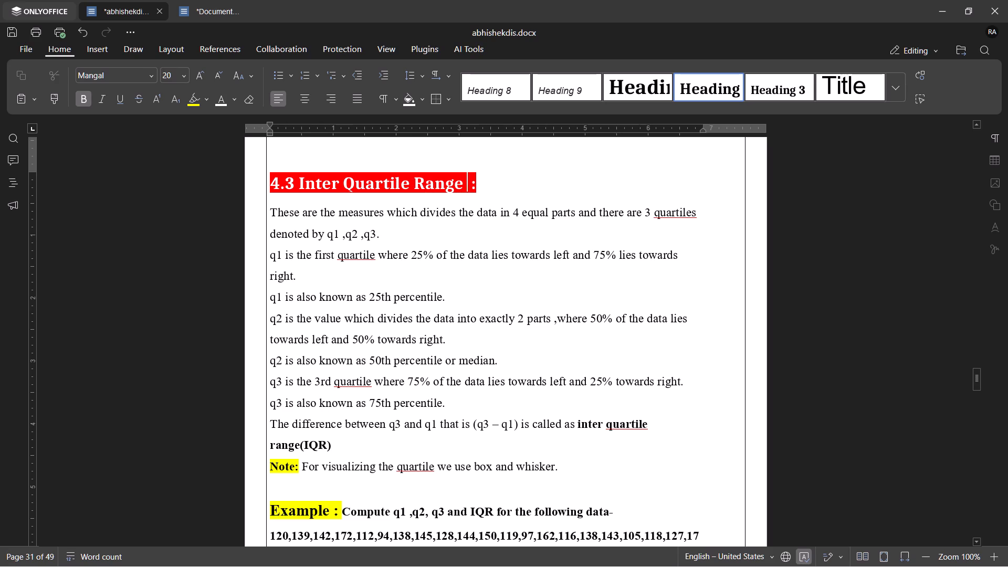
Check the Measures of Dispersion rows in Document1's outline against the reworded 4.3 heading.
scroll(427, 244, down, 7)
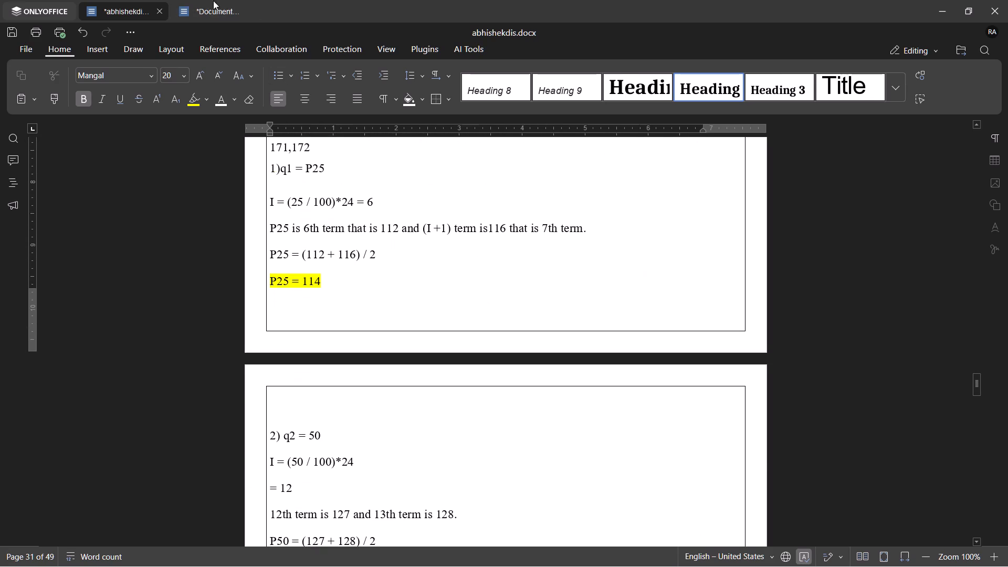
click(209, 5)
scroll(340, 261, down, 3)
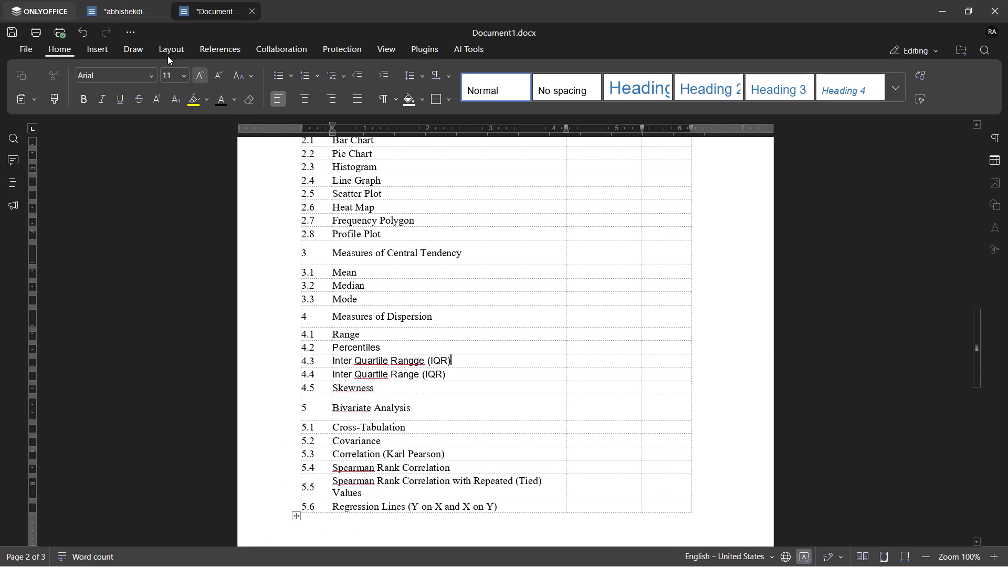
click(131, 12)
In the statistics document, review the q2, q3 and IQR calculations, the "Percentile using frequency distribution" formulas and the IQR question's table.
scroll(355, 287, down, 3)
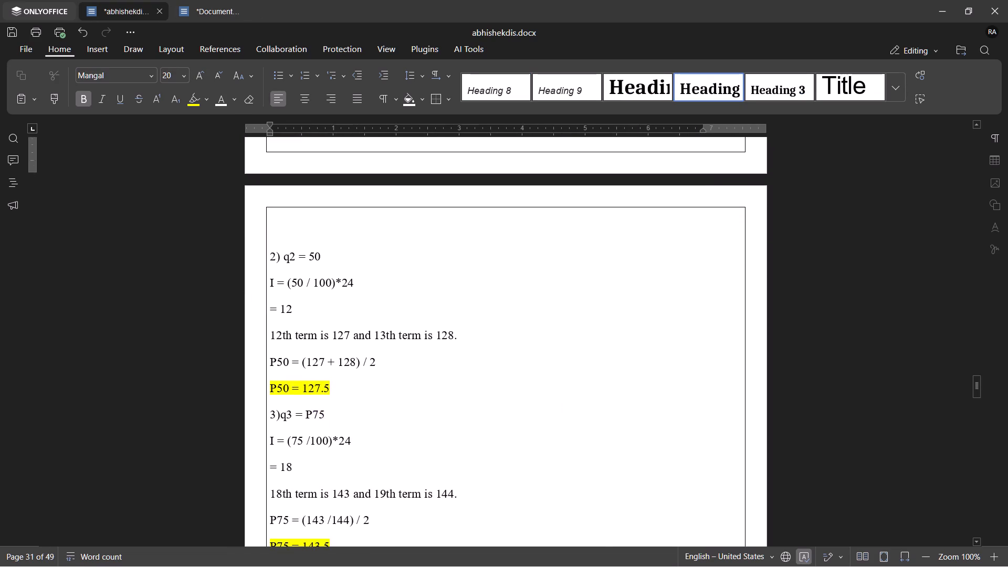
scroll(355, 287, down, 4)
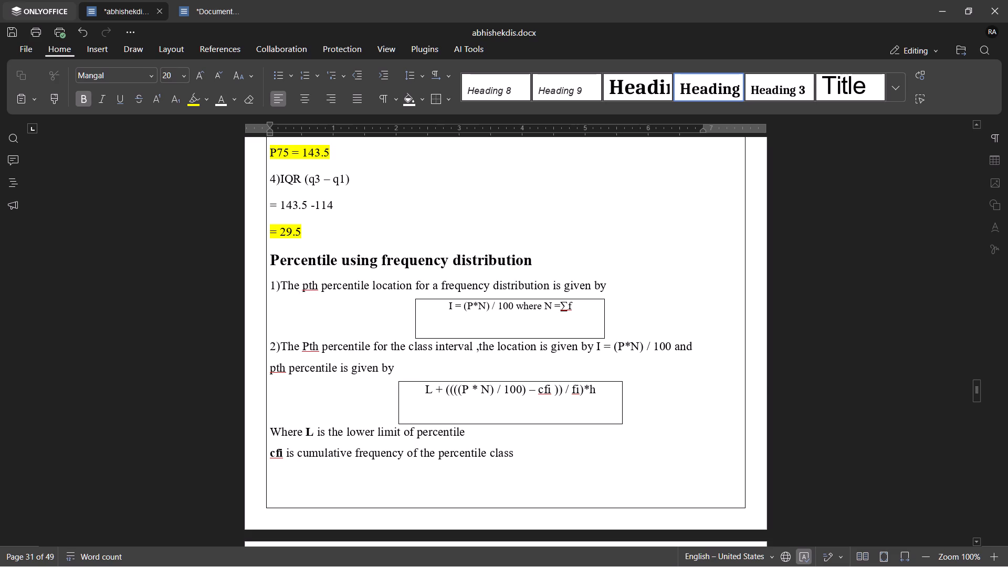
click(565, 310)
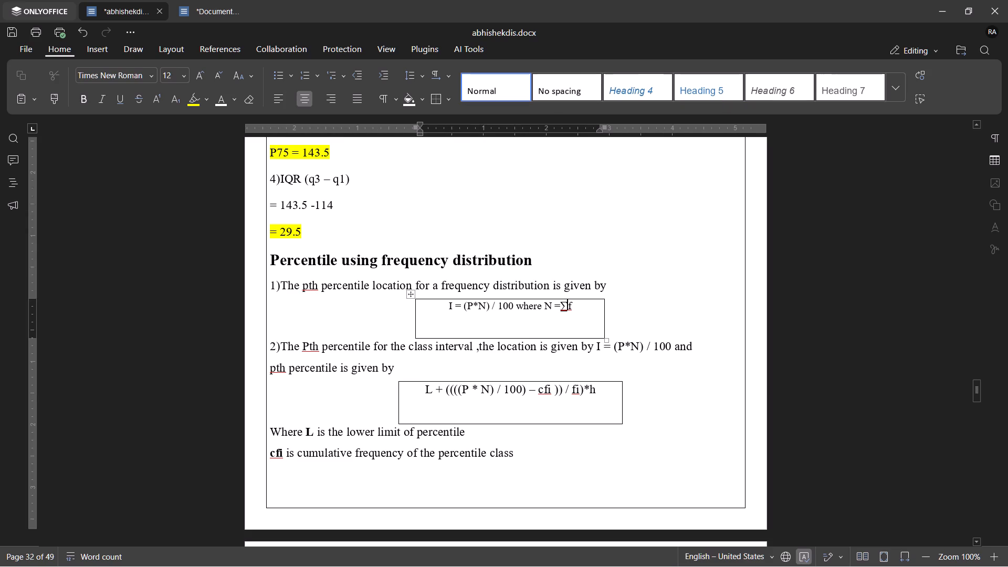
scroll(565, 310, up, 9)
scroll(565, 310, down, 4)
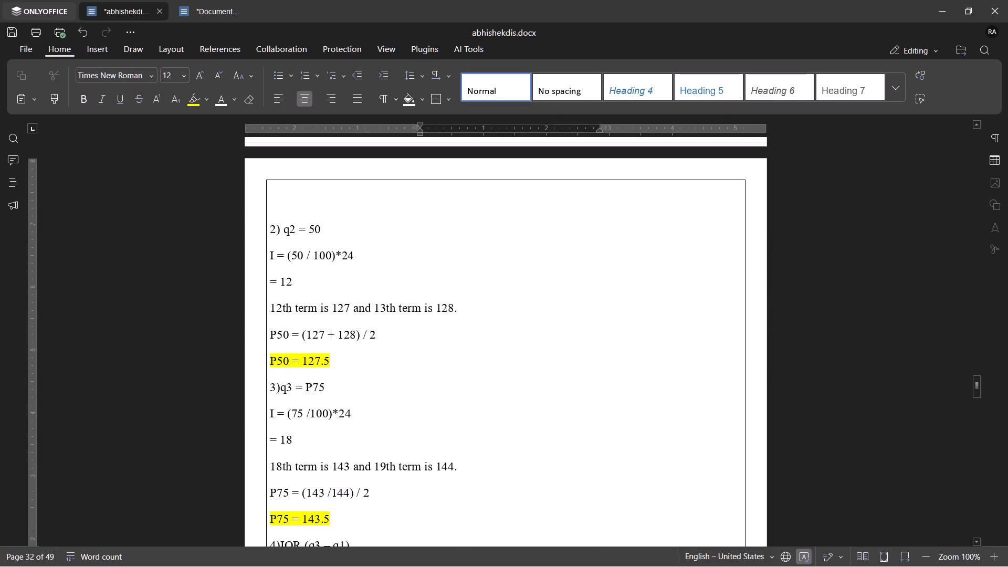
scroll(565, 310, down, 2)
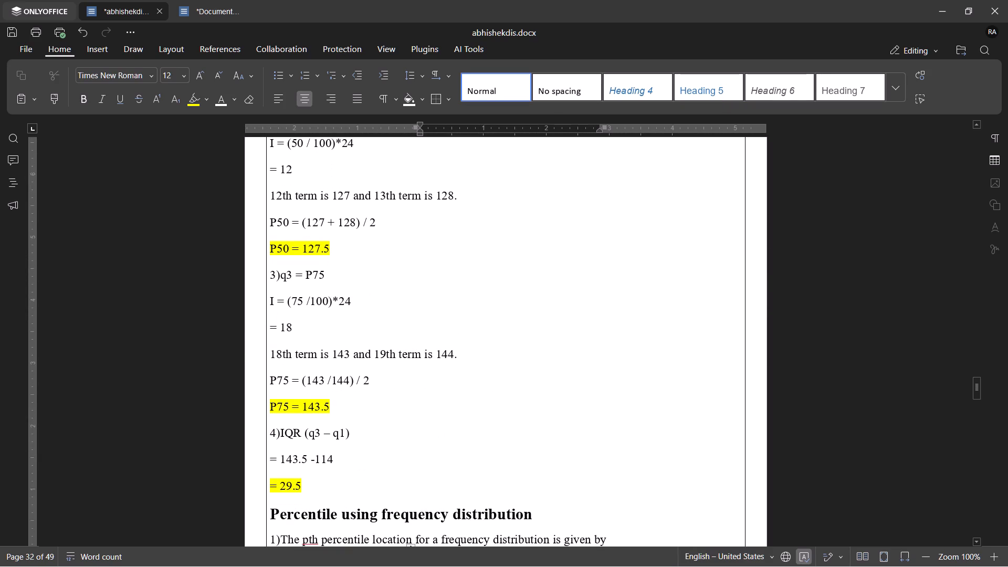
scroll(565, 310, down, 5)
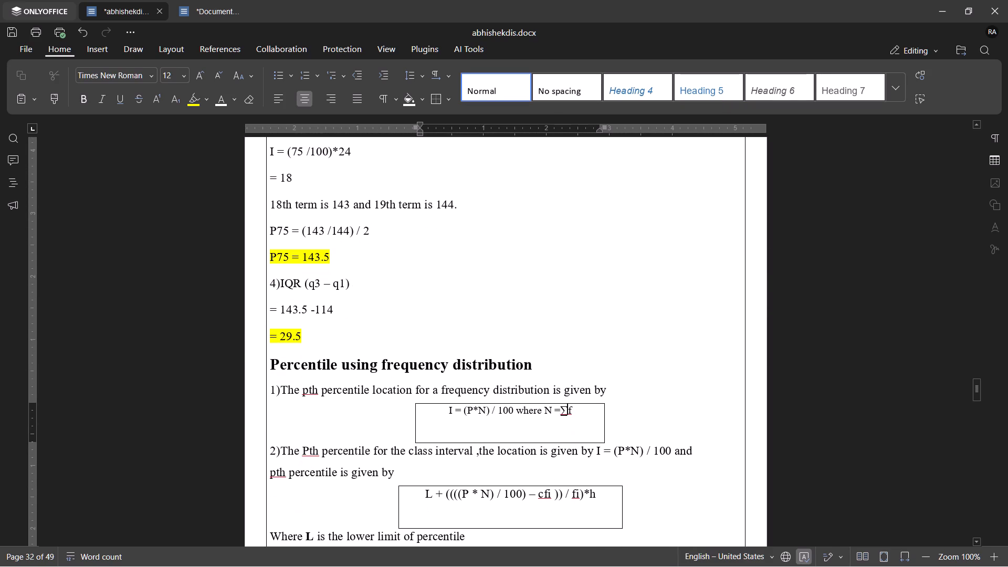
scroll(565, 310, down, 3)
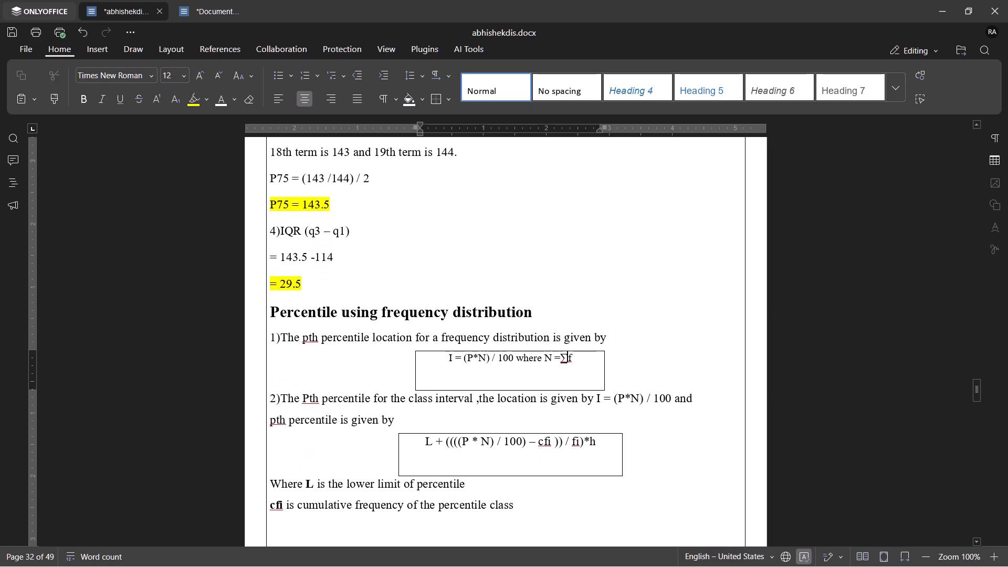
scroll(565, 310, down, 8)
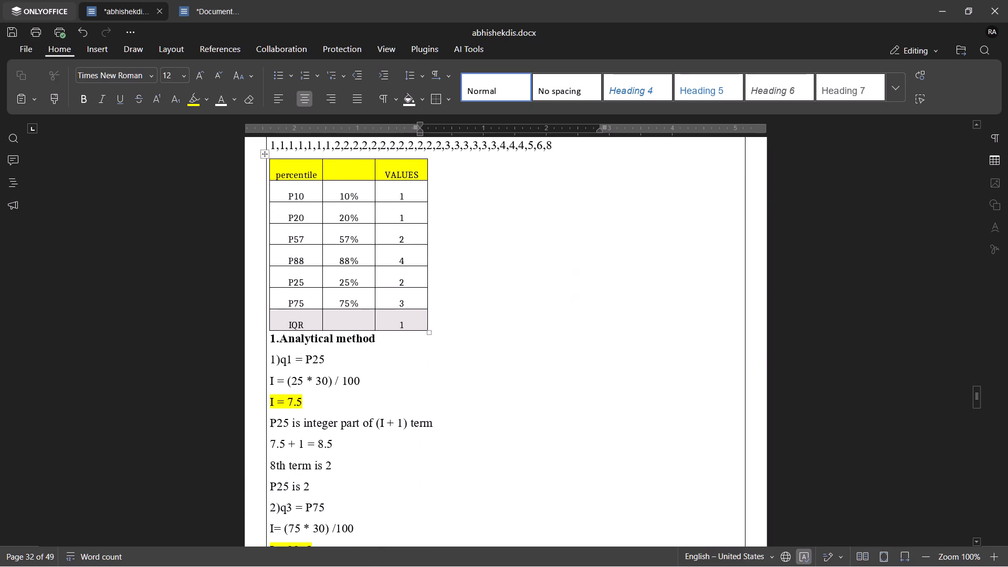
Recheck the content between the quartile example's calculations and the "Find IQR for the following data" question.
scroll(565, 310, up, 4)
scroll(565, 310, down, 1)
scroll(374, 259, up, 2)
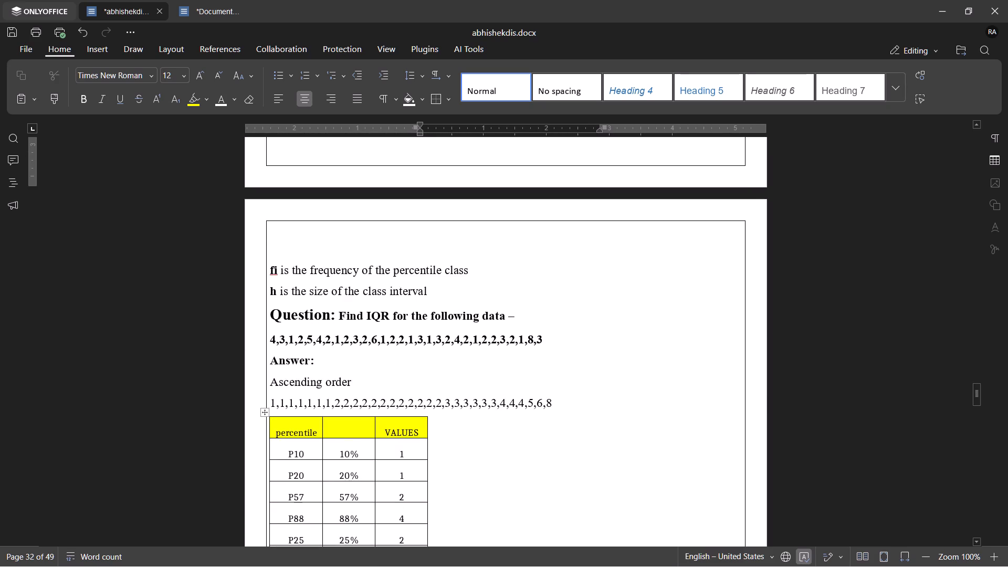
scroll(374, 259, up, 5)
scroll(374, 259, down, 5)
scroll(374, 259, up, 4)
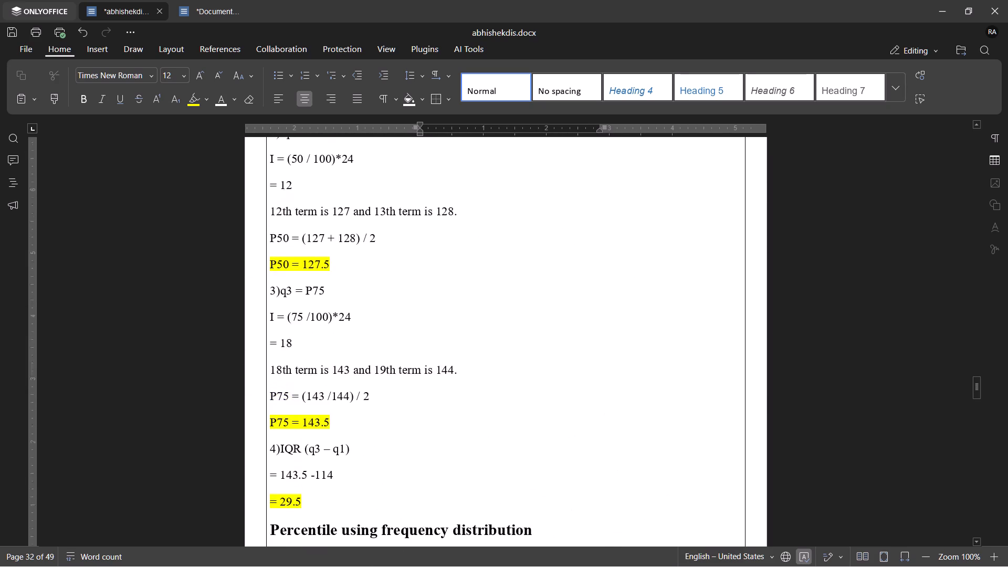
scroll(374, 259, up, 5)
scroll(374, 259, down, 12)
scroll(374, 259, up, 1)
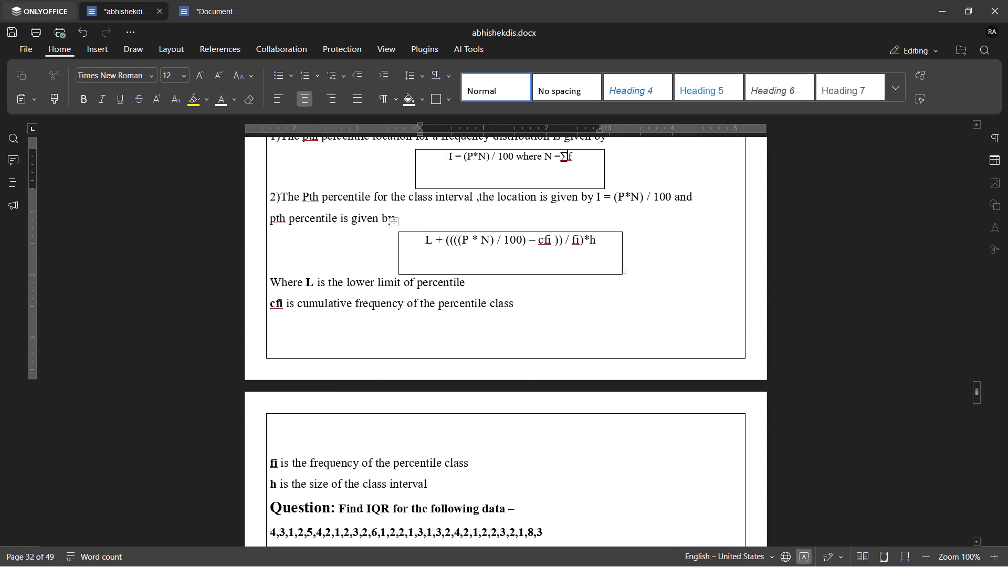
Replace the "Question:" label before "Find IQR for the following data" with "Example :".
drag(339, 338, 325, 338)
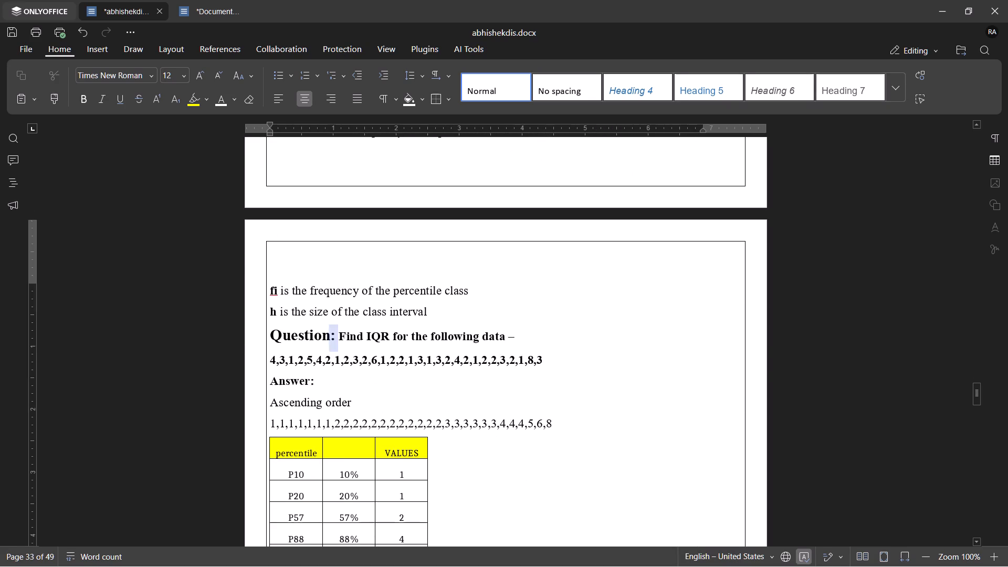
drag(325, 338, 277, 338)
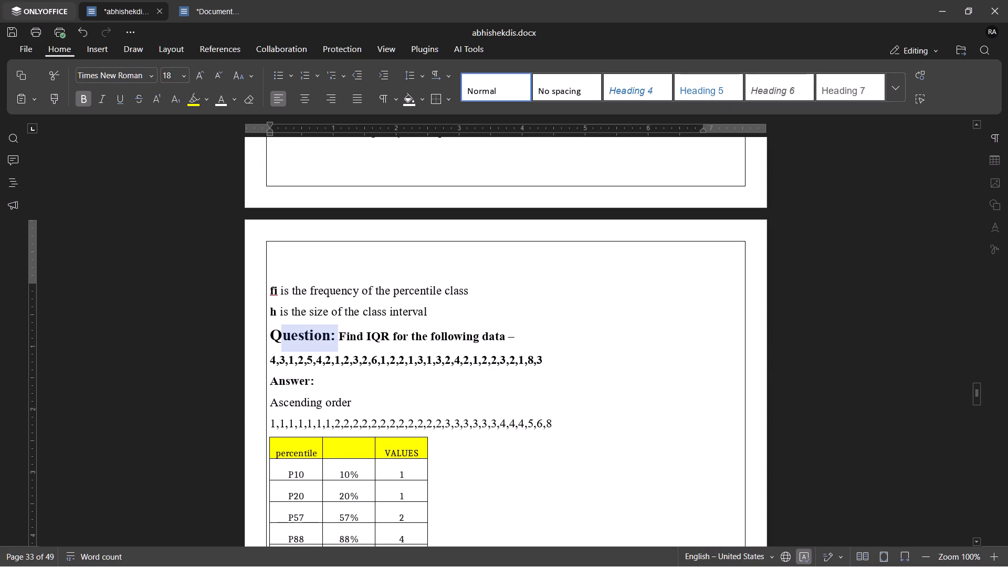
click(338, 336)
drag(338, 336, 276, 339)
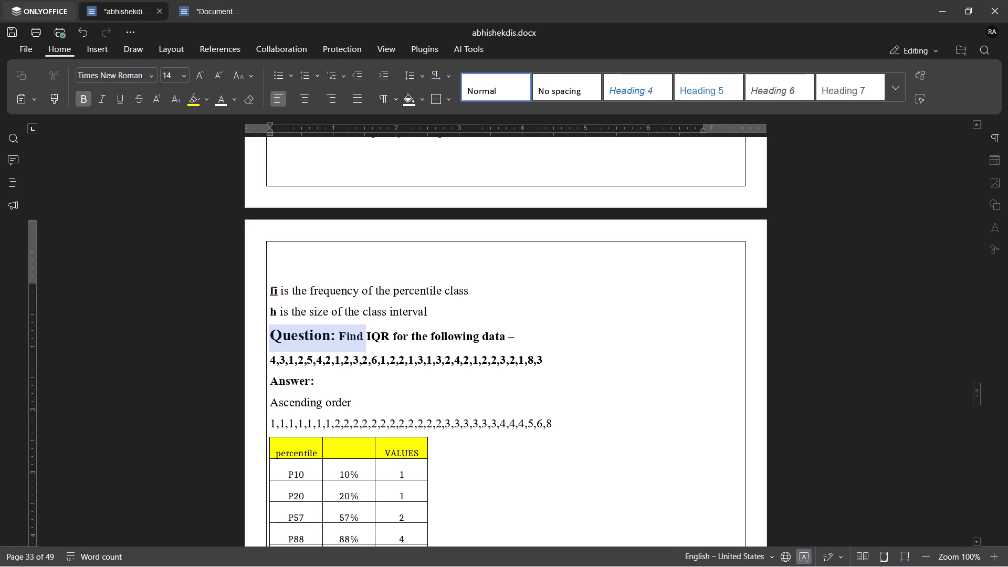
drag(276, 339, 273, 338)
click(273, 338)
drag(274, 338, 302, 339)
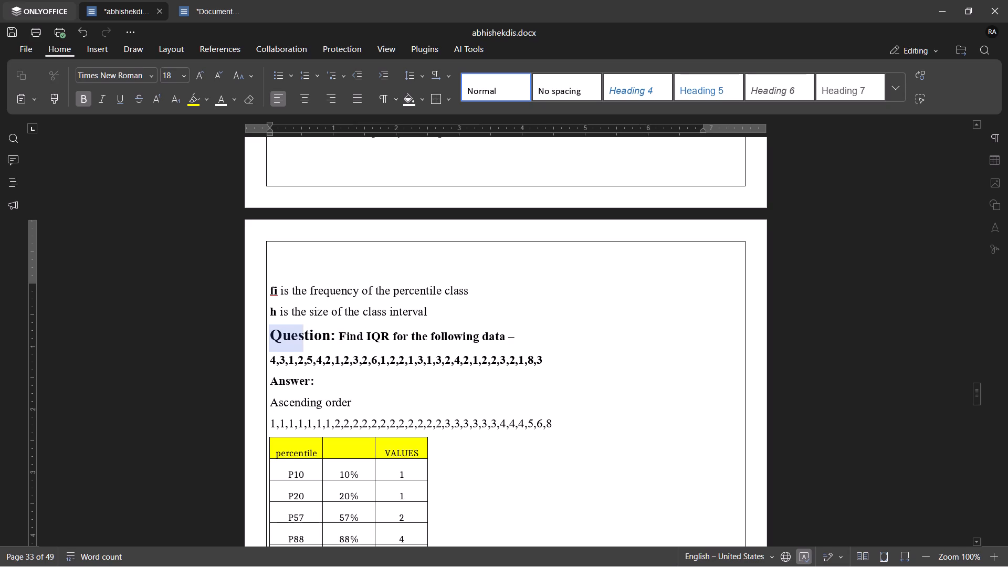
drag(302, 339, 337, 338)
text(xano)
key(BackSpace)
text(pe)
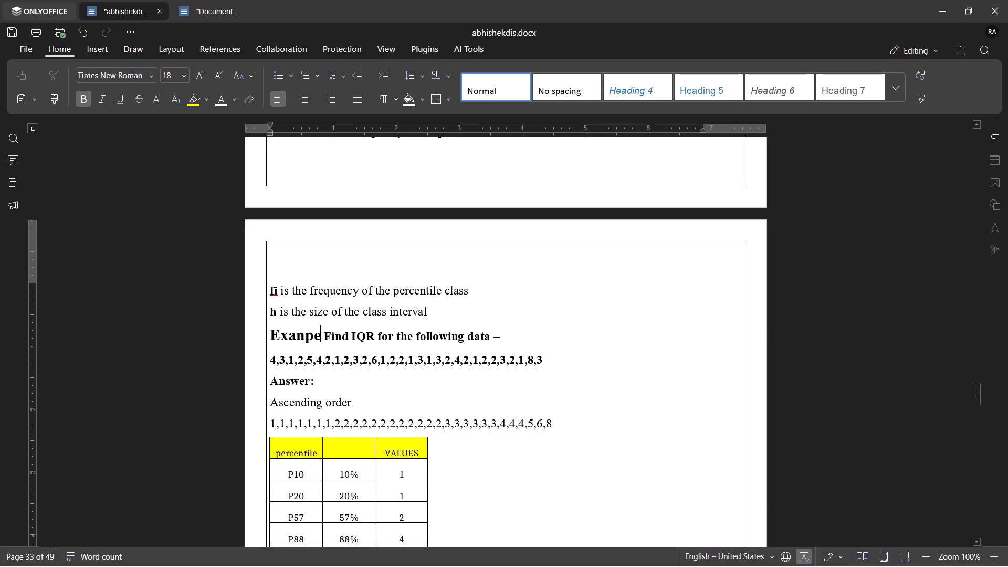
key(BackSpace)
key(BackSpace)
key(BackSpace)
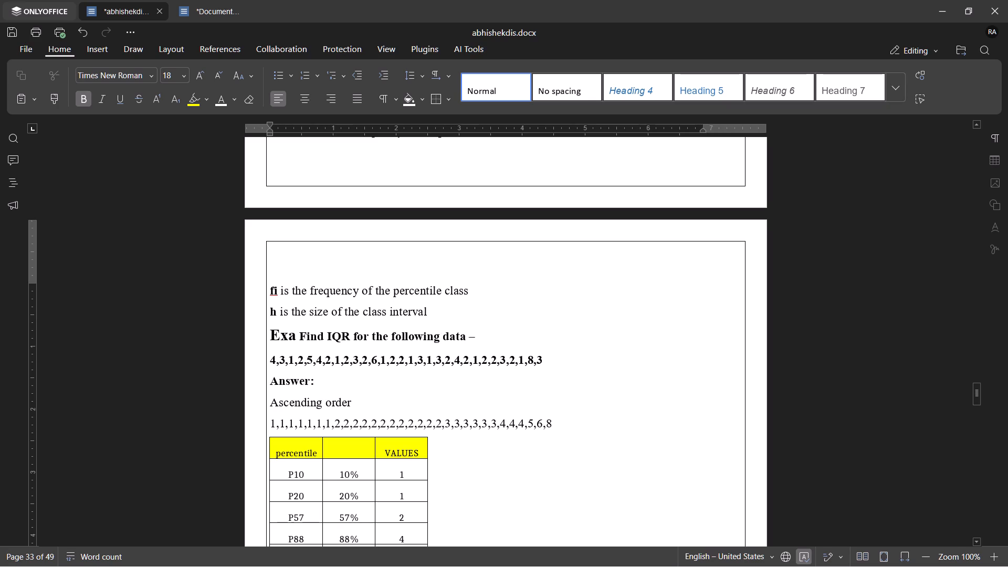
text(mple)
key(space)
key(shift+colon)
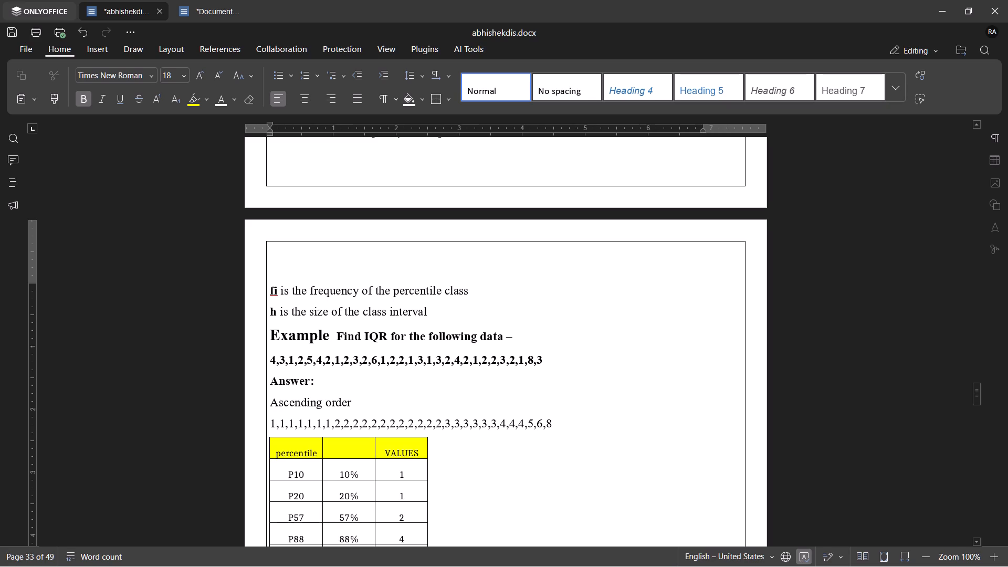
Highlight the "Example :" label of the Find IQR problem in yellow.
drag(342, 339, 271, 331)
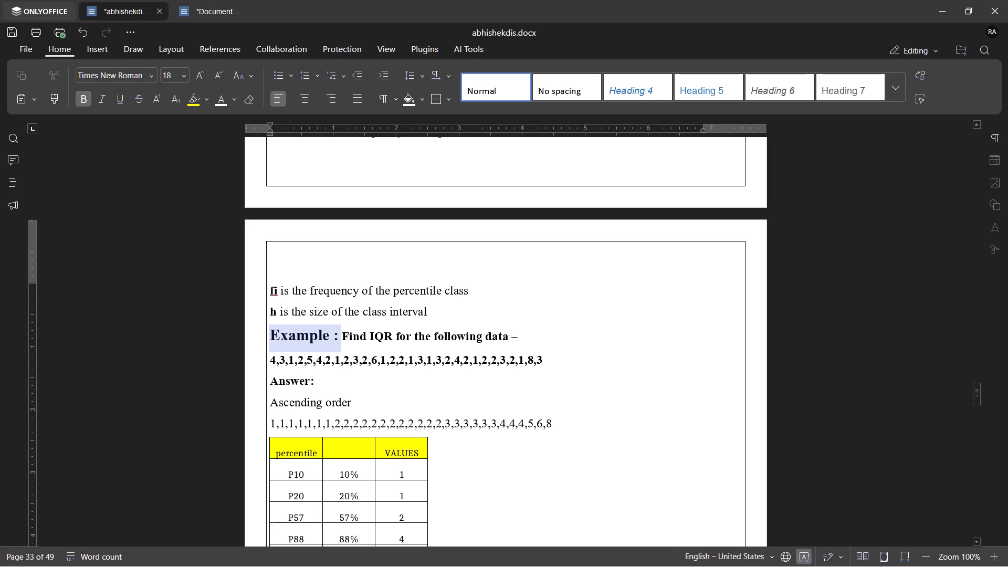
drag(271, 331, 270, 332)
click(189, 99)
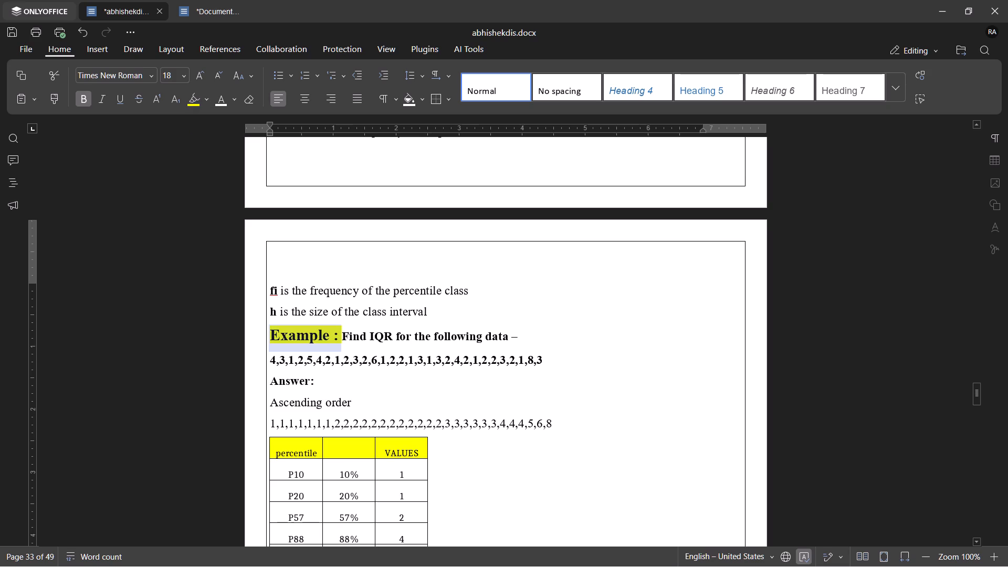
click(363, 318)
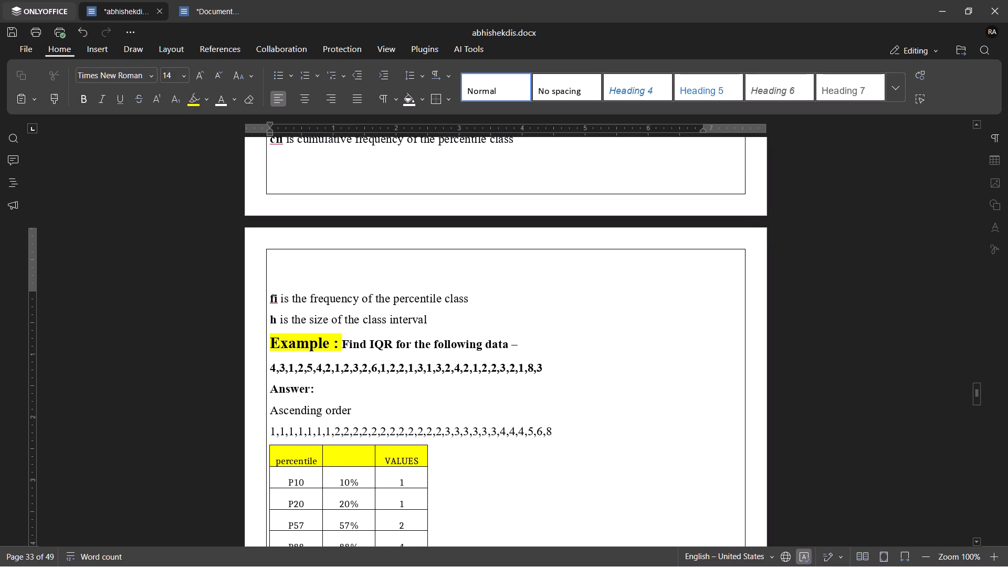
Read the IQR example's analytical and Excel methods and the Variance, Standard deviation and Skewness headings that follow.
scroll(329, 362, down, 6)
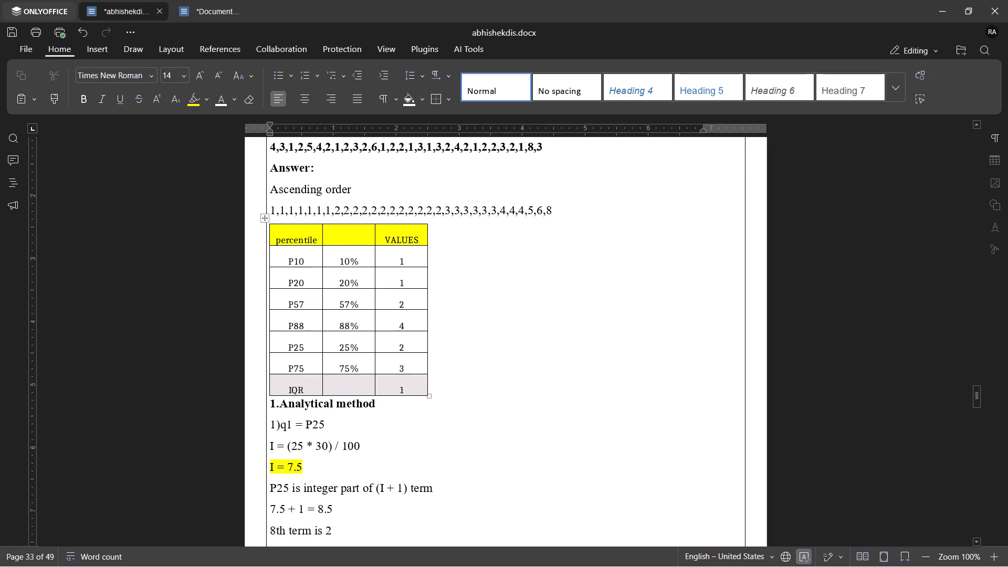
scroll(329, 362, down, 6)
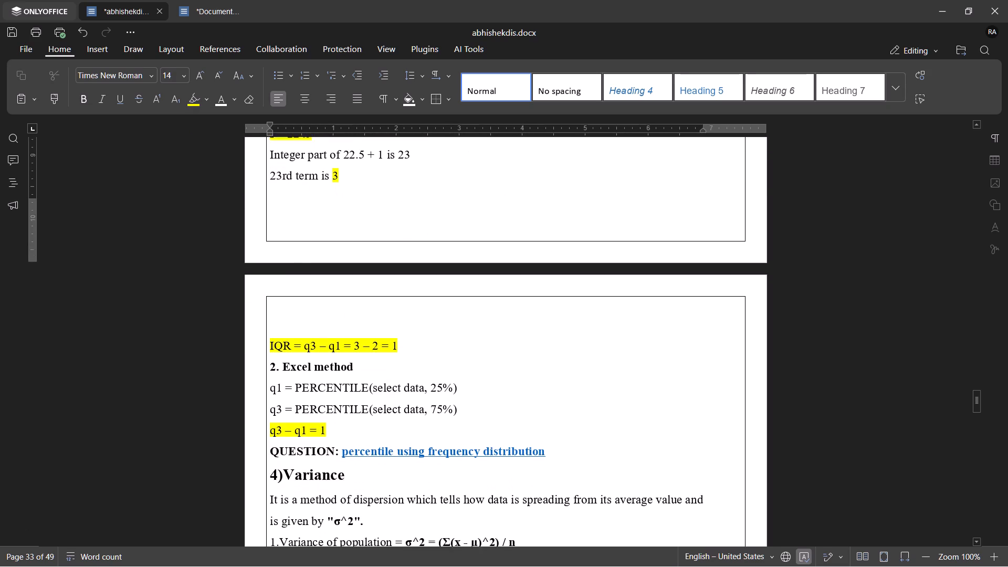
scroll(329, 362, down, 4)
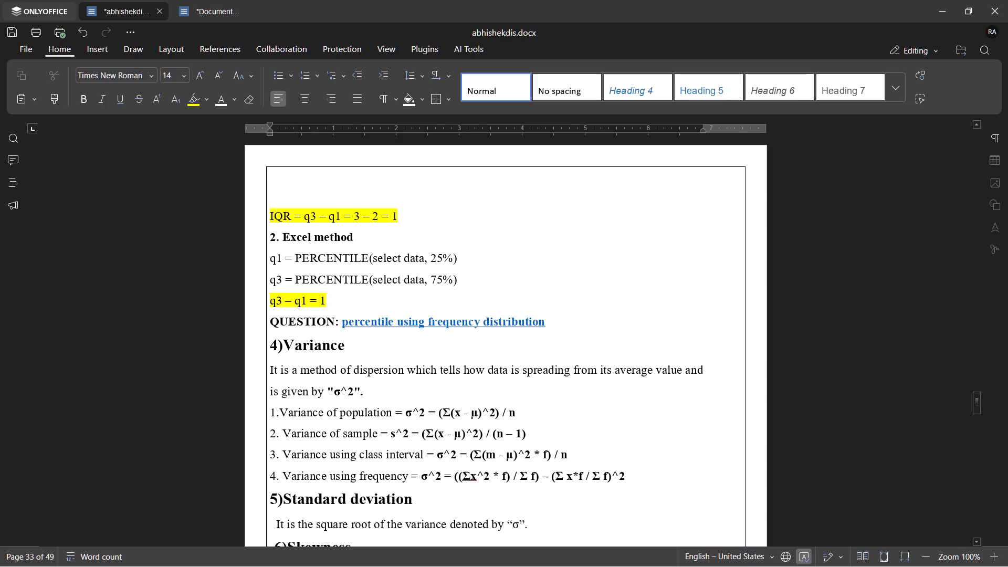
scroll(329, 362, down, 3)
scroll(329, 362, up, 1)
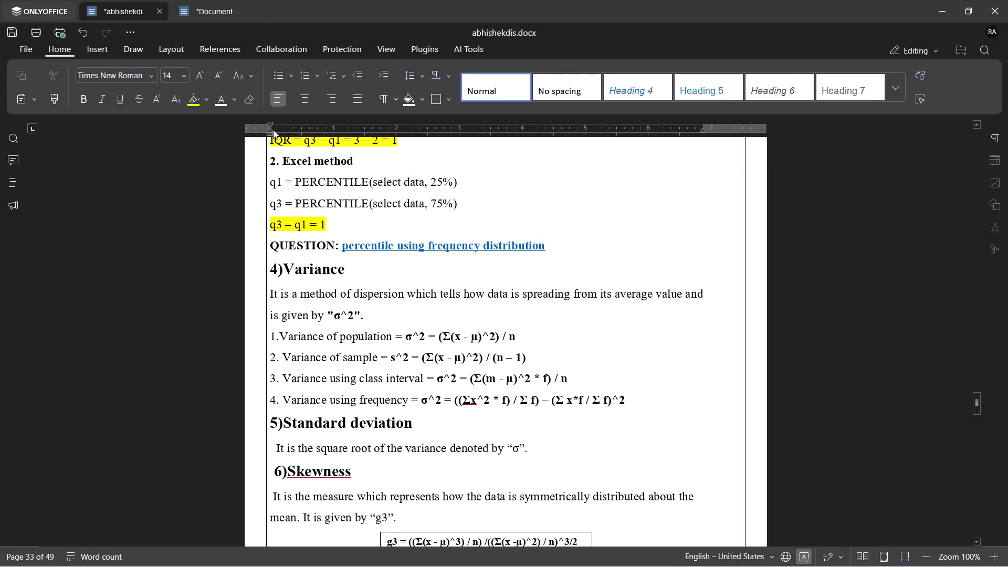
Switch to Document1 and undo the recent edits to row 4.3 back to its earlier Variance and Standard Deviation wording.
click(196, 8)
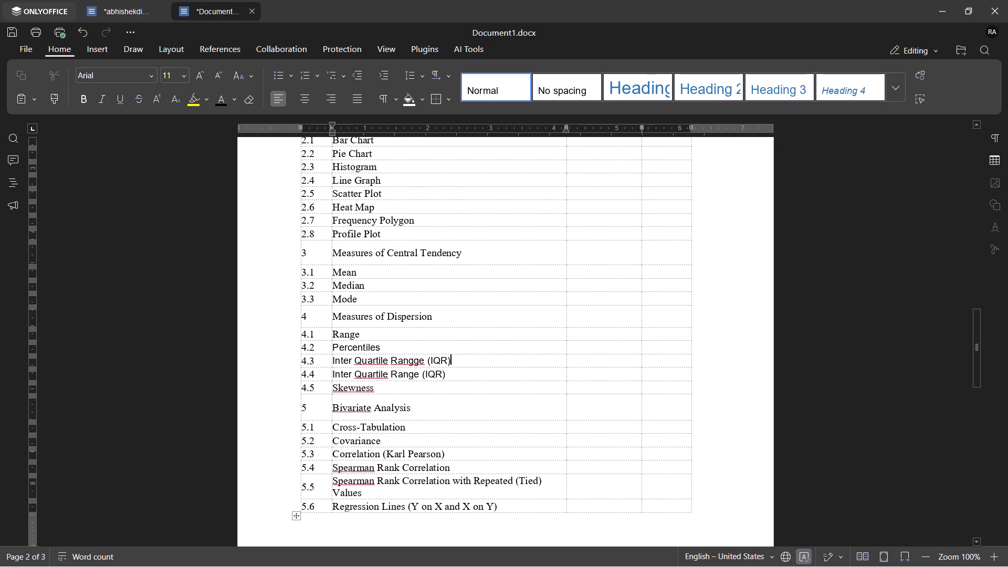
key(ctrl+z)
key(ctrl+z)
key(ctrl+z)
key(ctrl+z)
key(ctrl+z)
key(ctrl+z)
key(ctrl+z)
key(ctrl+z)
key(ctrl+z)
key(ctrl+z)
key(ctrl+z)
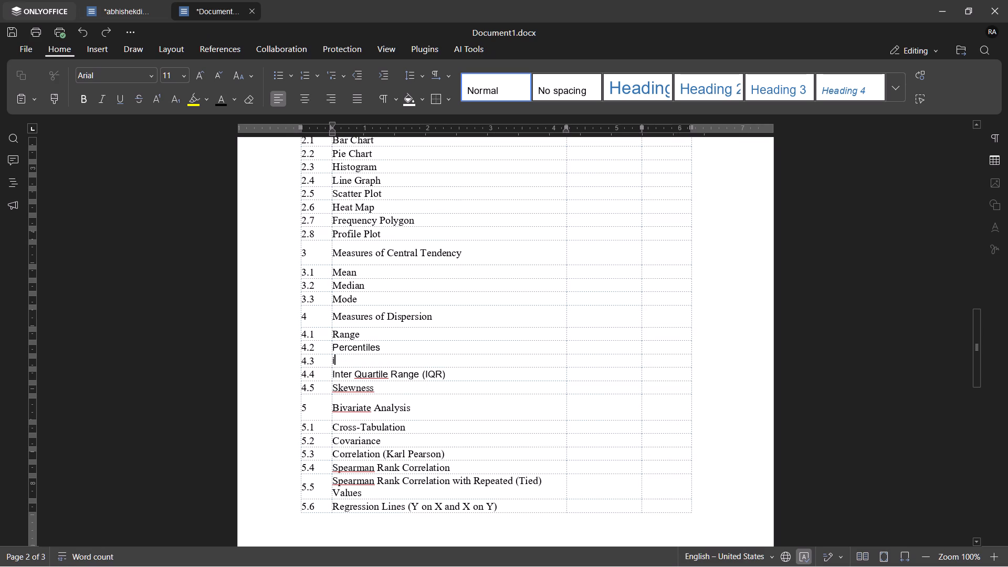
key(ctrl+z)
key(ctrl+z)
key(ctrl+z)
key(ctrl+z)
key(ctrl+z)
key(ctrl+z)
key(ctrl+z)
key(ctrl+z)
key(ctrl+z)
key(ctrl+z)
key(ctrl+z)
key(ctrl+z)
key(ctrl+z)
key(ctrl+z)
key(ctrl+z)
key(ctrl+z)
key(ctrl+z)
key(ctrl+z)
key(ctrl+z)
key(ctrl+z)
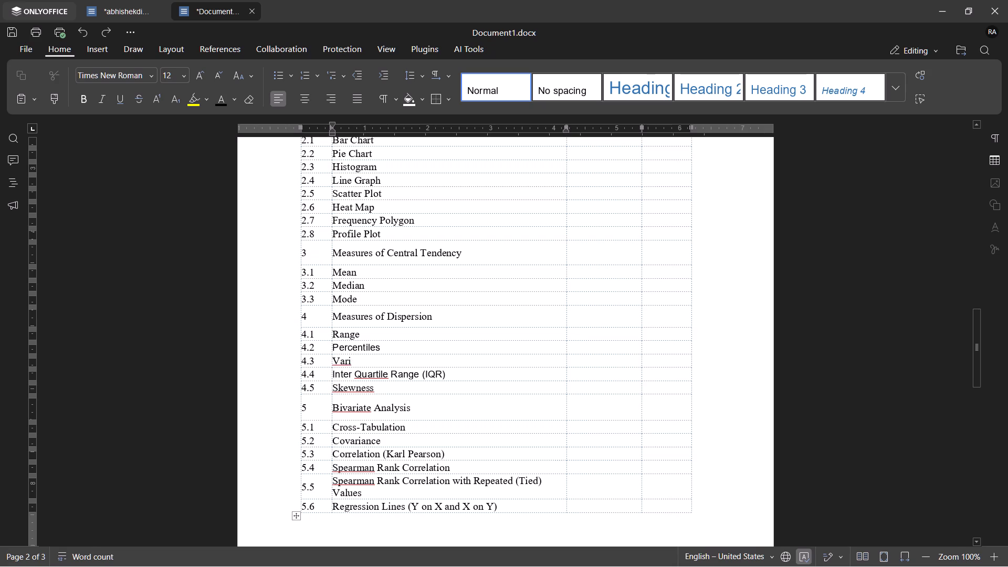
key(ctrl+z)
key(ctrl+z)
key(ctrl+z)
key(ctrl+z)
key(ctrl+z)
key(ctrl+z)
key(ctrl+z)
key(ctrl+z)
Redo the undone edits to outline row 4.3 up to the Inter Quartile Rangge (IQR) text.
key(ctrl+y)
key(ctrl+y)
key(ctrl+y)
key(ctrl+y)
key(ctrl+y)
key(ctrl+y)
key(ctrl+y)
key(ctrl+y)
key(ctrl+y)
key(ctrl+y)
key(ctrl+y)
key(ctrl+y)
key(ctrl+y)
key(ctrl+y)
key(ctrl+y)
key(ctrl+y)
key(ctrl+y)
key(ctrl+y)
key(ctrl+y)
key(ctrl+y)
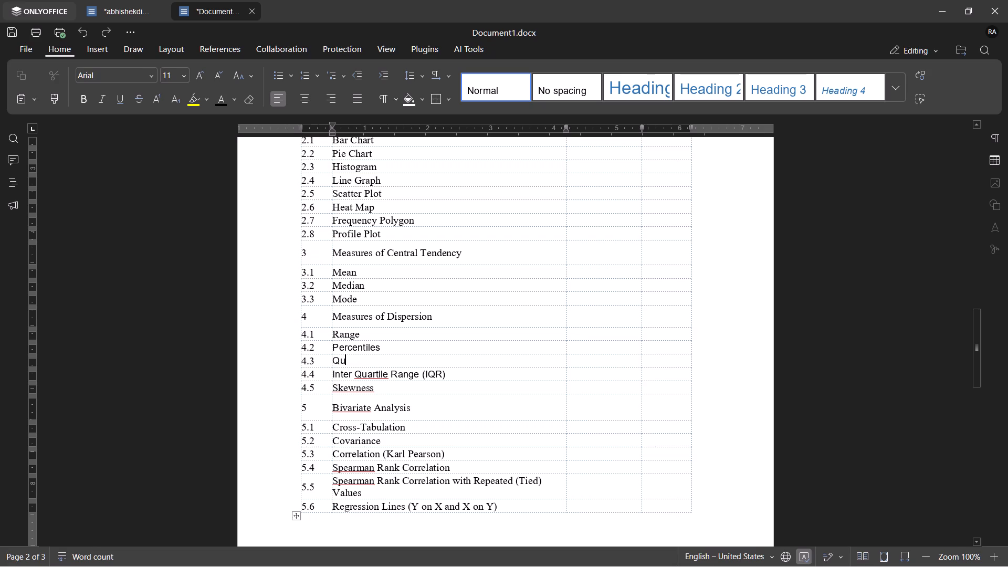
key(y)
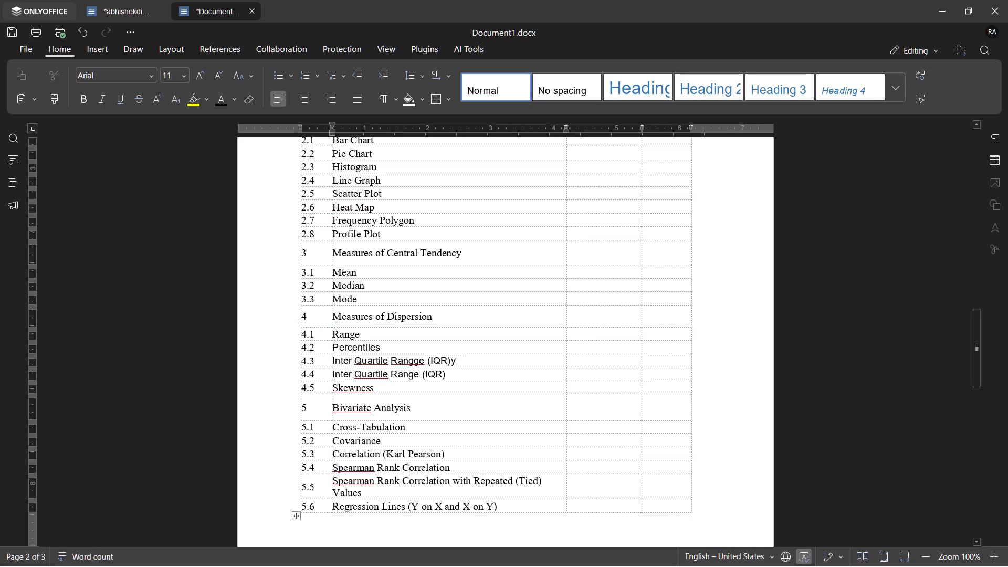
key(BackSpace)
Replace the topic in row 4.4 of Document1's outline with "Variance and Standard Deviation".
click(469, 371)
key(BackSpace)
key(BackSpace)
key(BackSpace)
key(BackSpace)
key(BackSpace)
key(BackSpace)
key(BackSpace)
key(BackSpace)
key(BackSpace)
key(BackSpace)
key(BackSpace)
key(BackSpace)
key(BackSpace)
key(BackSpace)
key(BackSpace)
key(BackSpace)
key(BackSpace)
key(BackSpace)
key(BackSpace)
key(BackSpace)
key(BackSpace)
key(BackSpace)
key(BackSpace)
key(BackSpace)
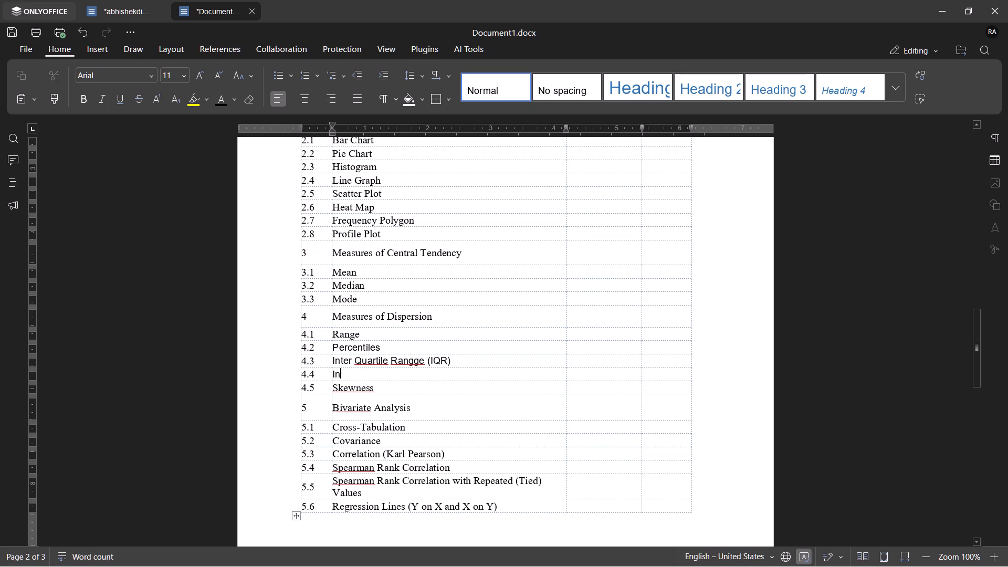
key(BackSpace)
key(BackSpace)
key(s)
text(tandard)
key(space)
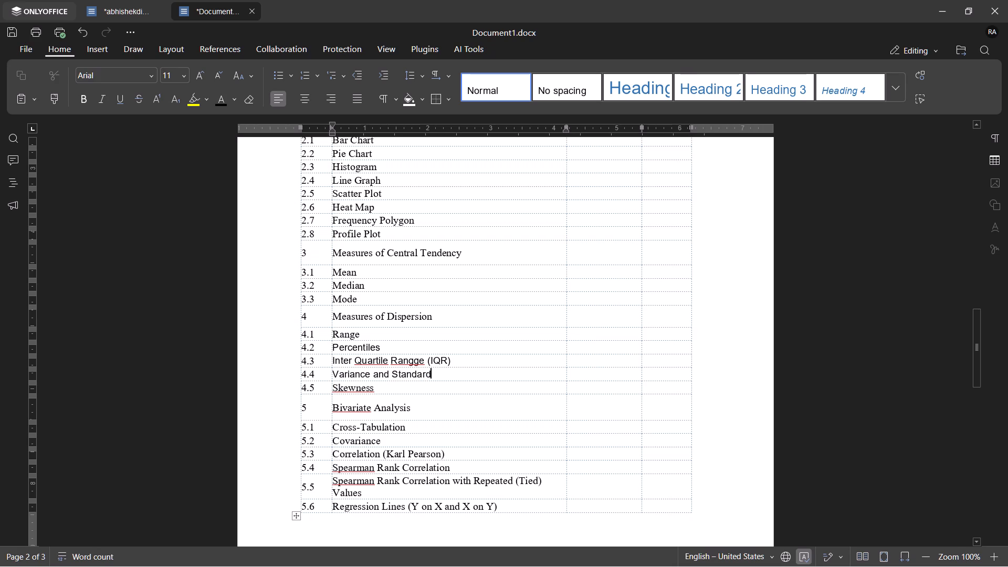
key(d)
text(eviation)
Compare the Variance, Standard deviation and Skewness headings in the statistics document with Document1's outline rows.
click(124, 10)
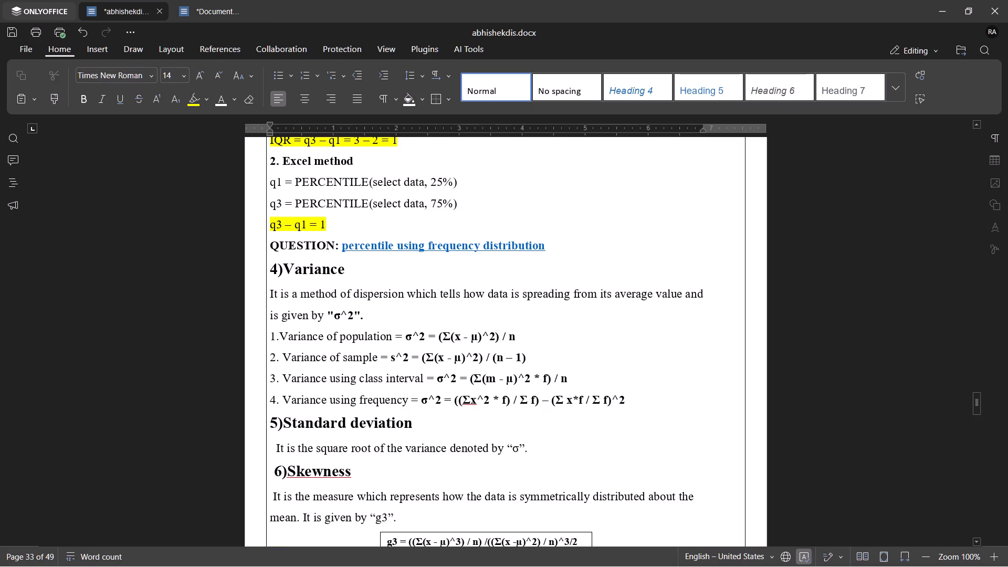
scroll(356, 296, down, 1)
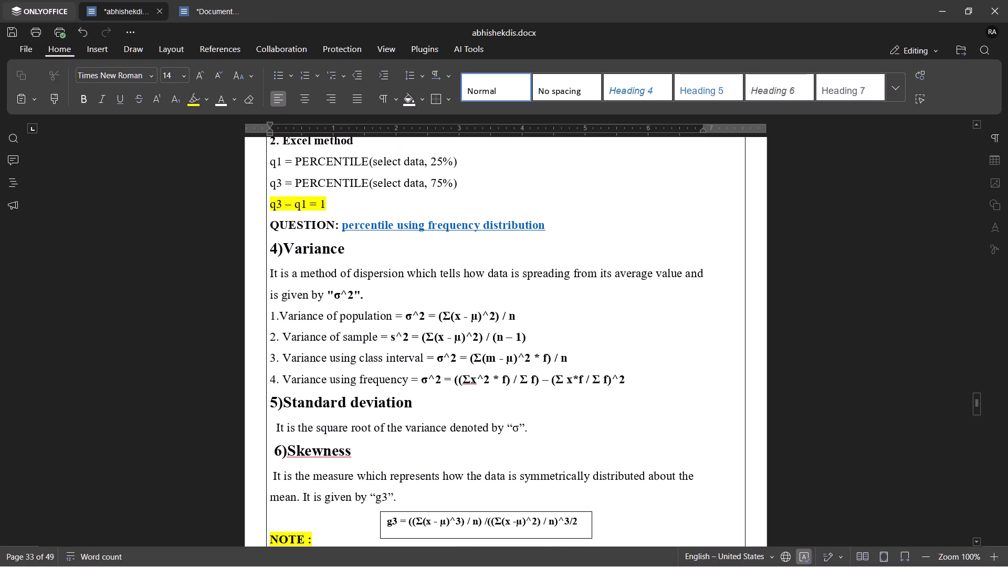
scroll(295, 248, down, 1)
scroll(295, 248, up, 1)
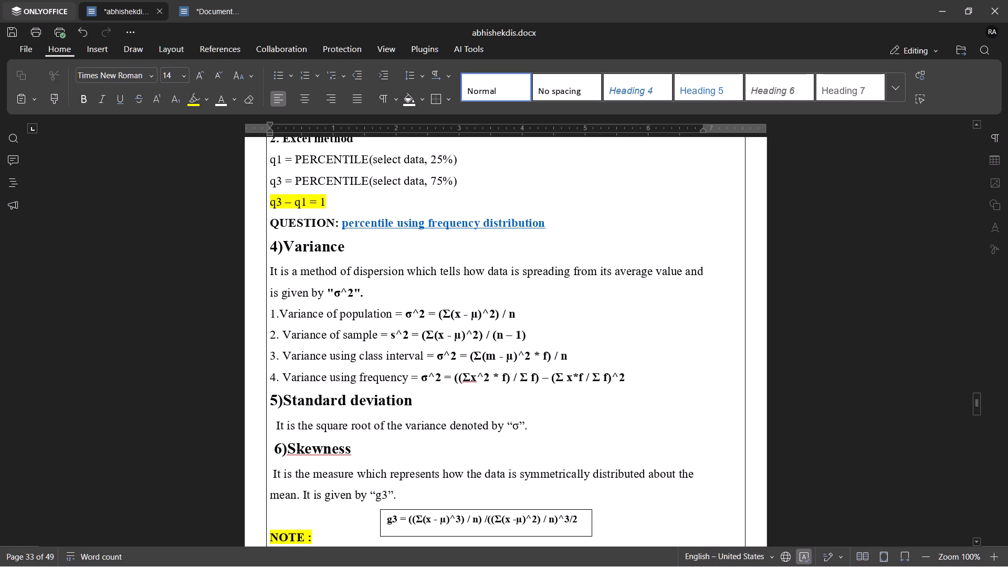
scroll(295, 248, up, 4)
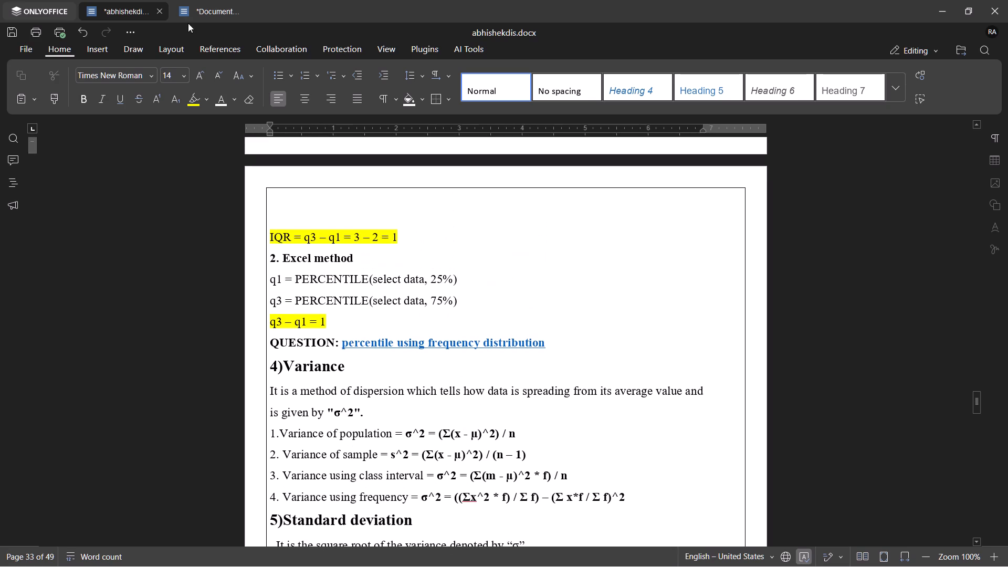
click(186, 10)
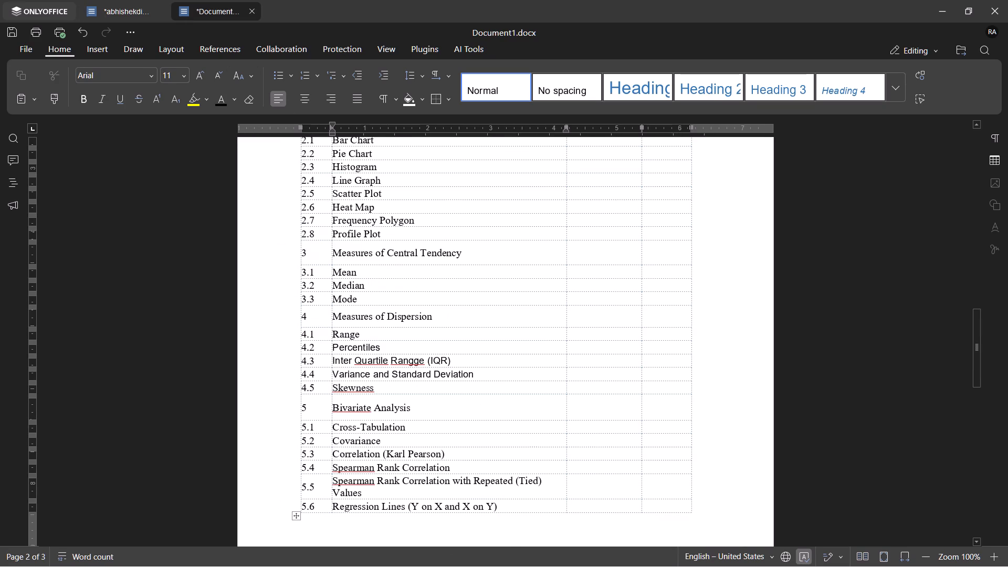
Review the statistics document from the 4.3 Inter Quartile Range heading through its examples to the Skewness notes.
click(108, 7)
scroll(337, 273, up, 4)
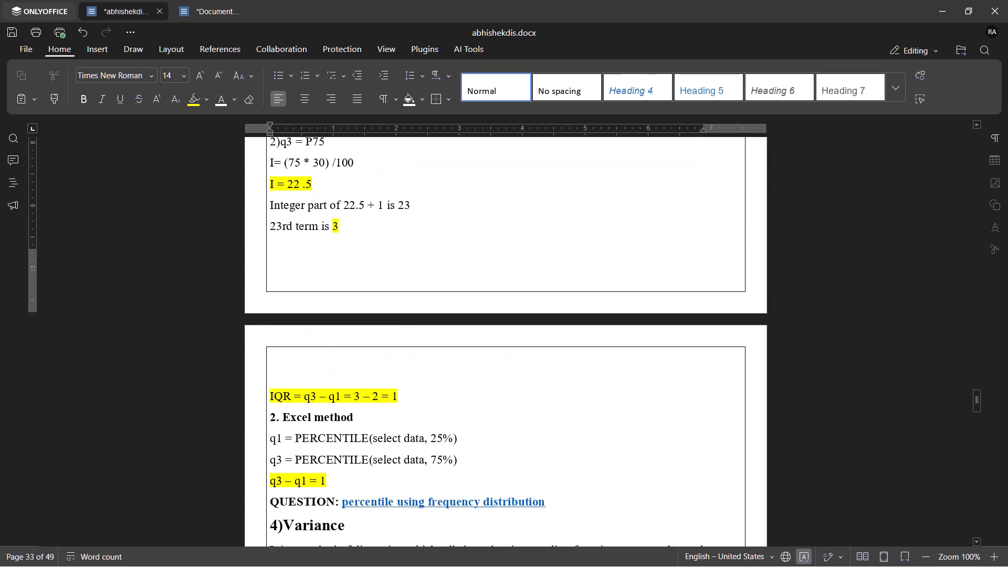
scroll(337, 273, up, 9)
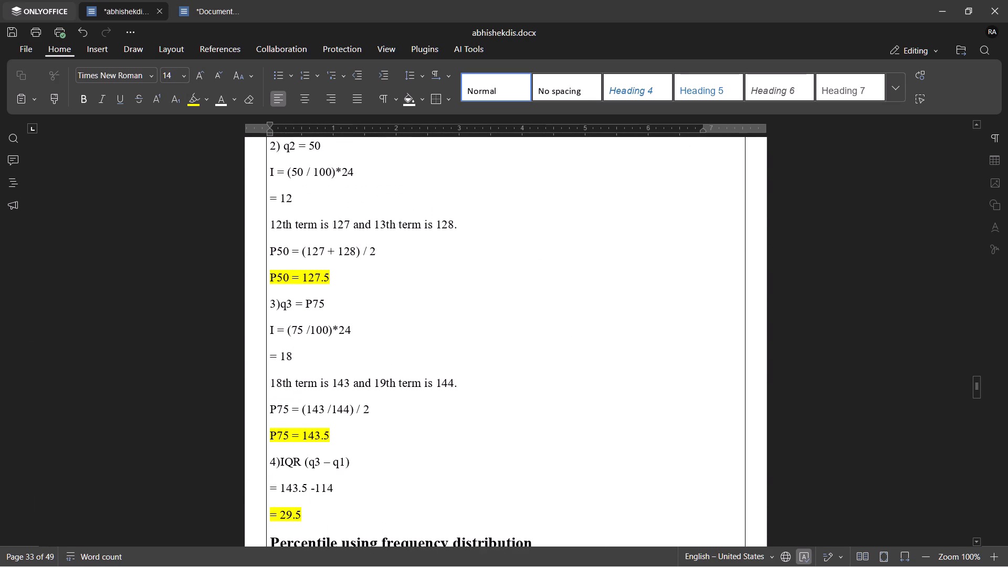
scroll(337, 273, up, 2)
scroll(337, 273, down, 5)
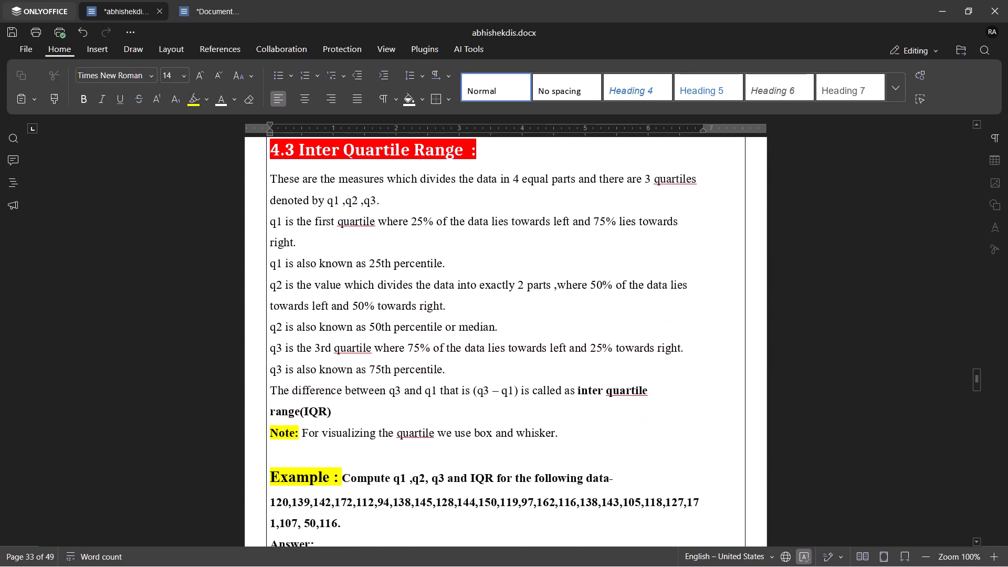
scroll(337, 273, down, 17)
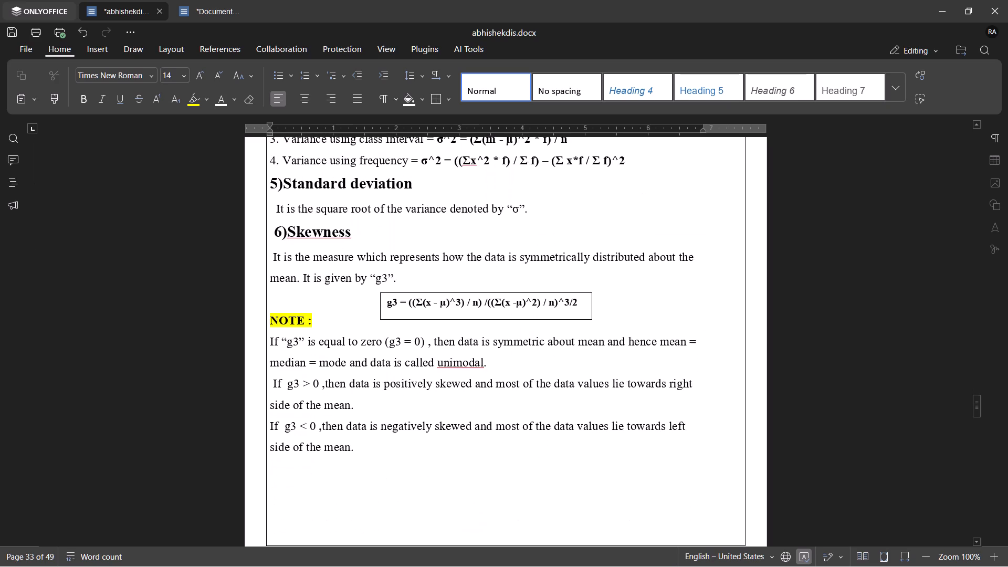
scroll(337, 273, up, 13)
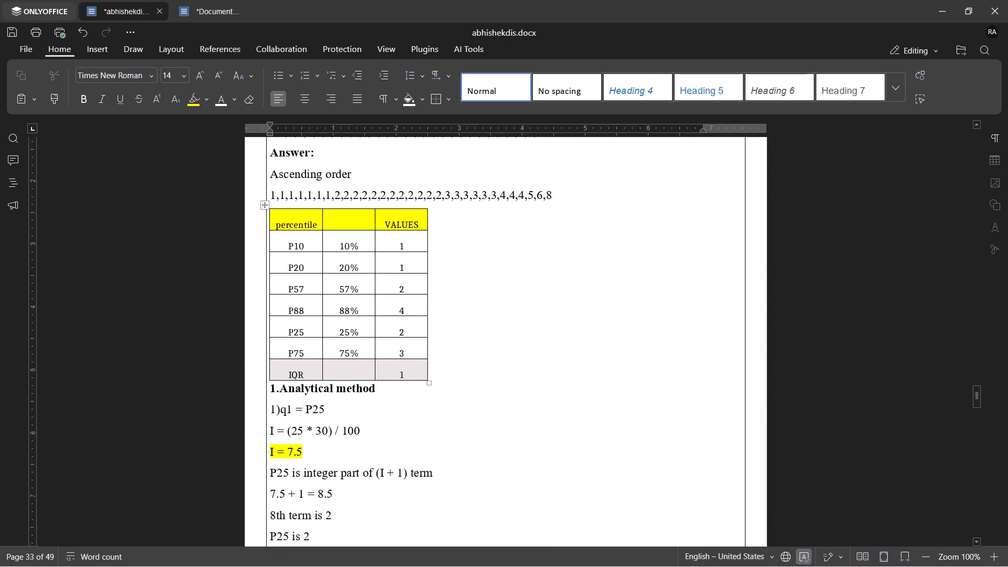
scroll(337, 273, up, 1)
scroll(337, 273, down, 10)
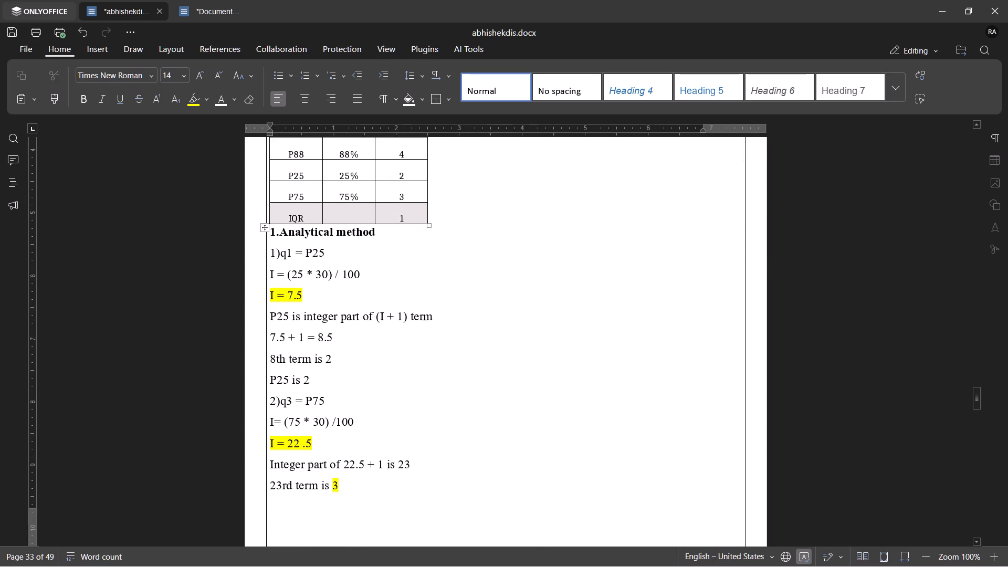
scroll(337, 273, down, 5)
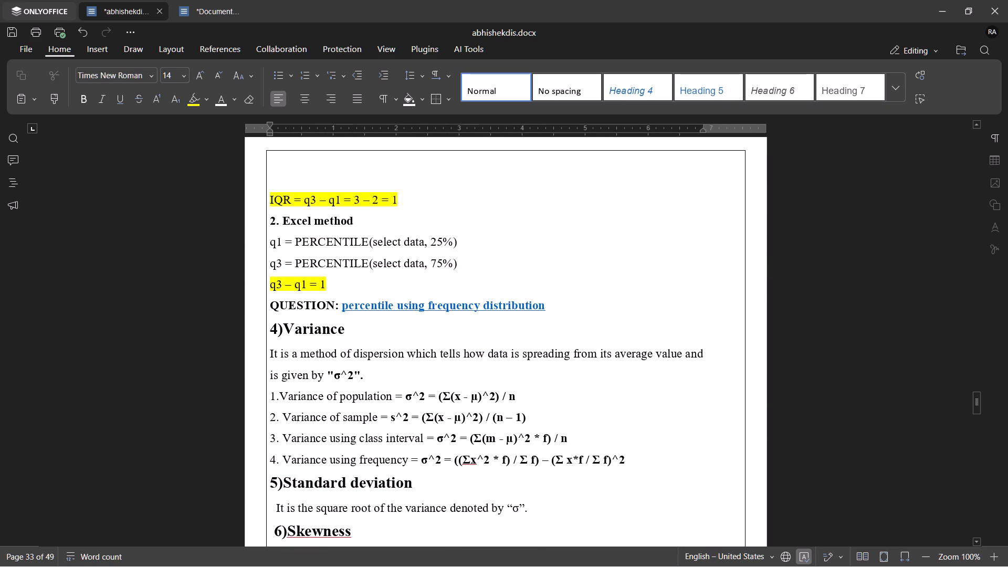
scroll(337, 273, down, 1)
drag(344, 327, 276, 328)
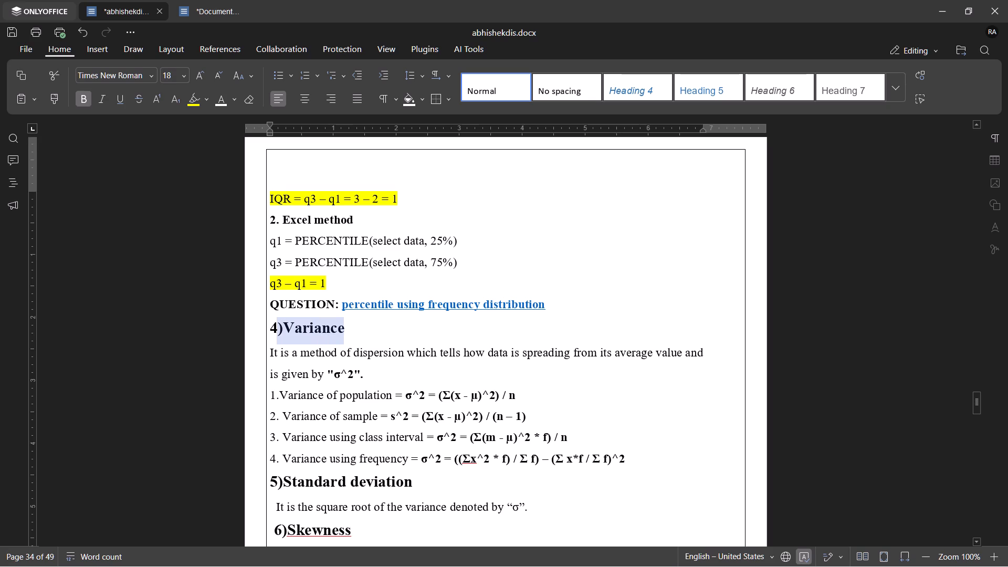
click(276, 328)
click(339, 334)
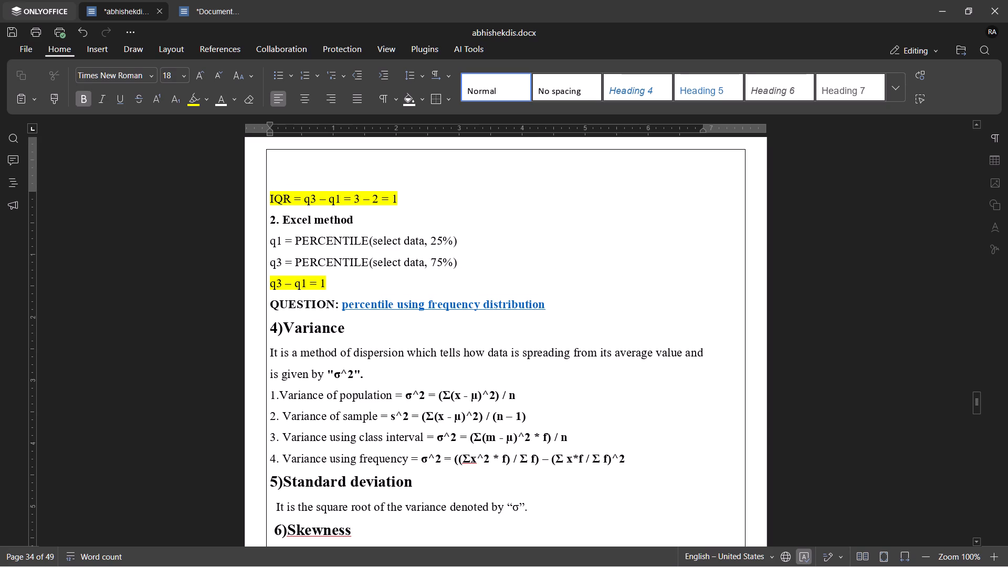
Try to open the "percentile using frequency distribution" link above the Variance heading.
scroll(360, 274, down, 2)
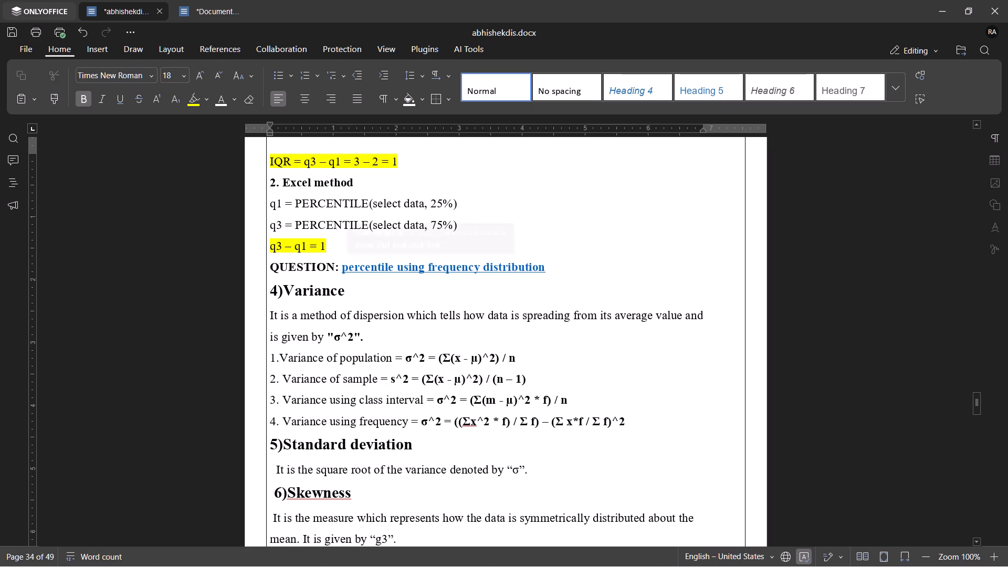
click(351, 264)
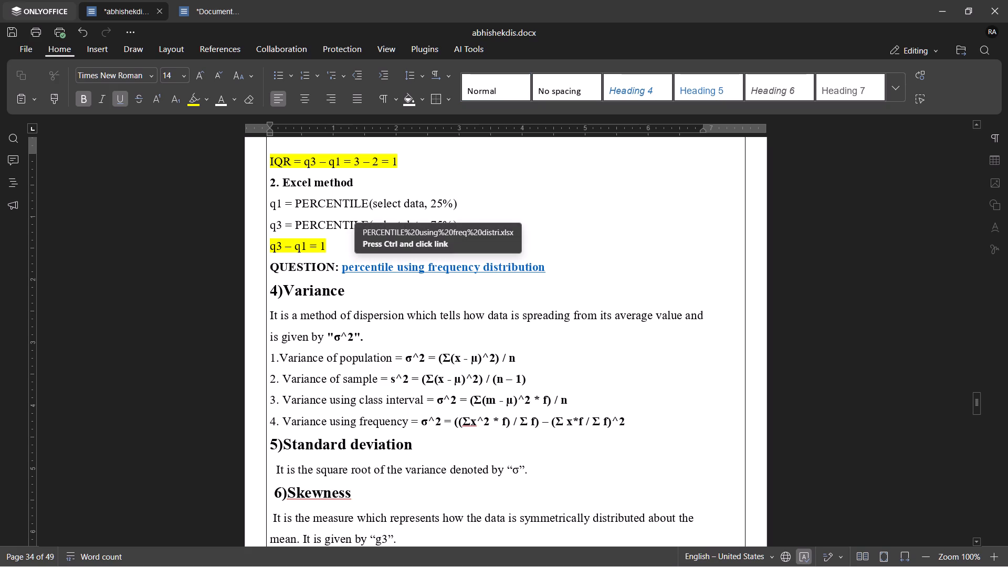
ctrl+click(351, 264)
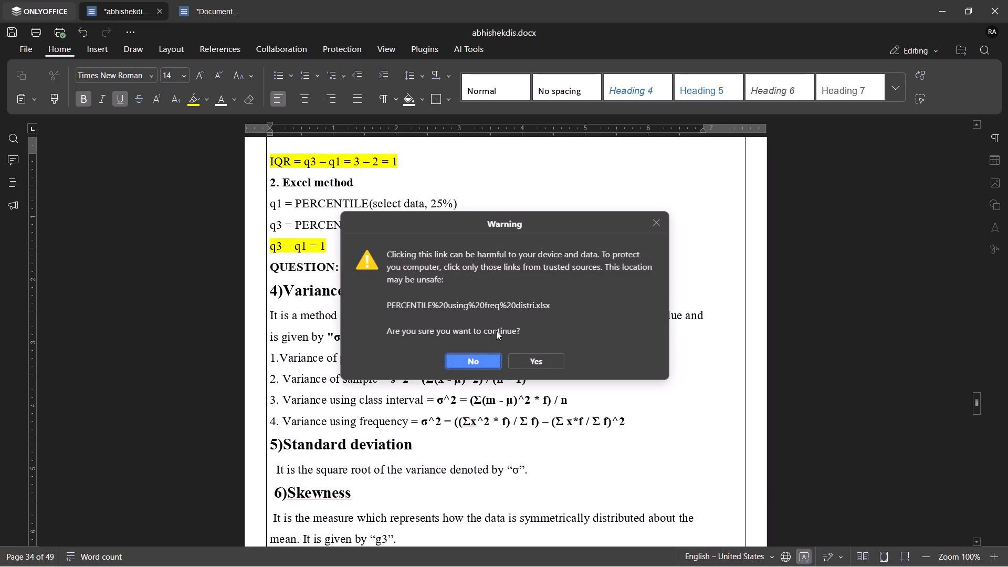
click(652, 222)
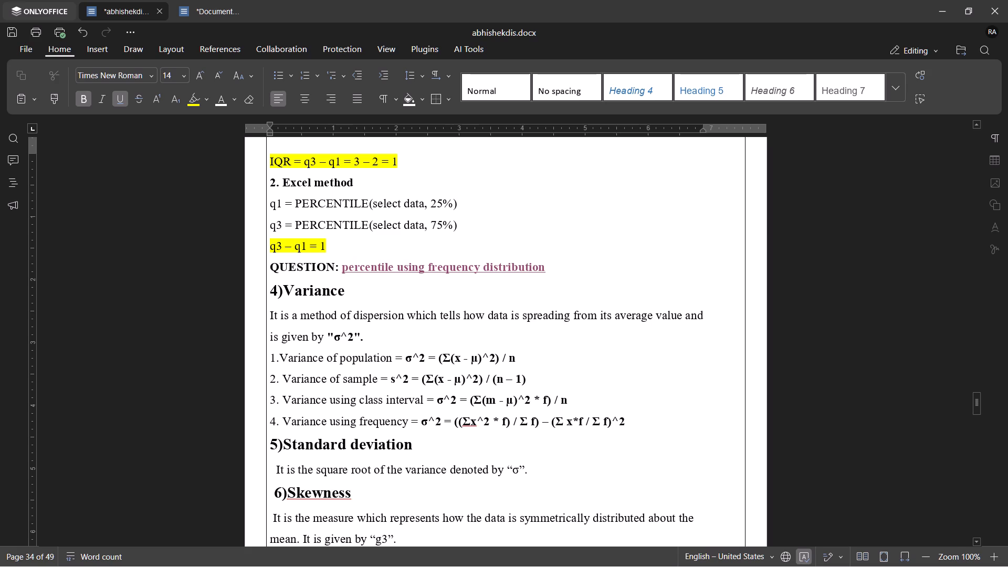
Delete the "QUESTION: percentile using frequency distribution" line above the Variance heading.
drag(271, 268, 513, 282)
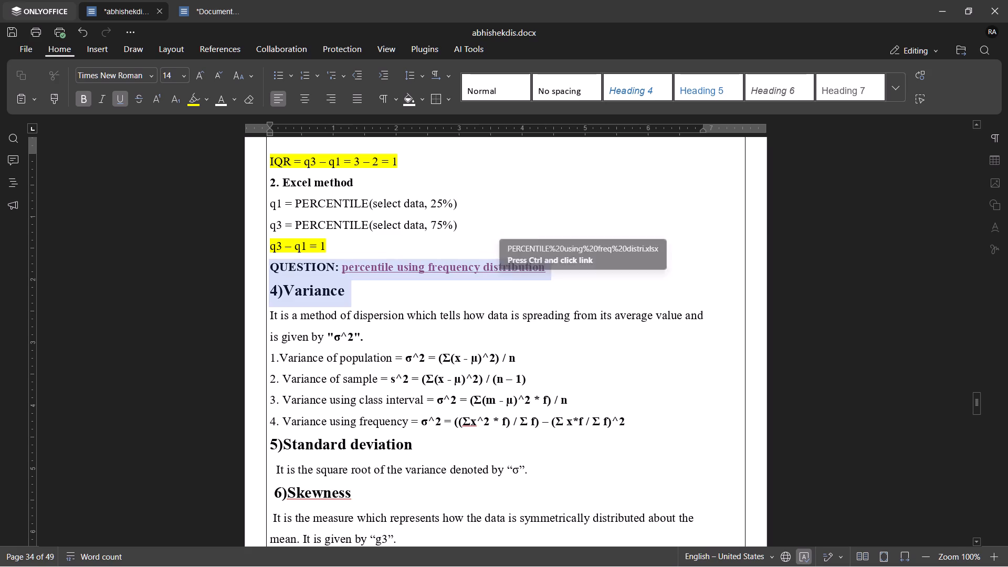
drag(513, 282, 570, 267)
key(BackSpace)
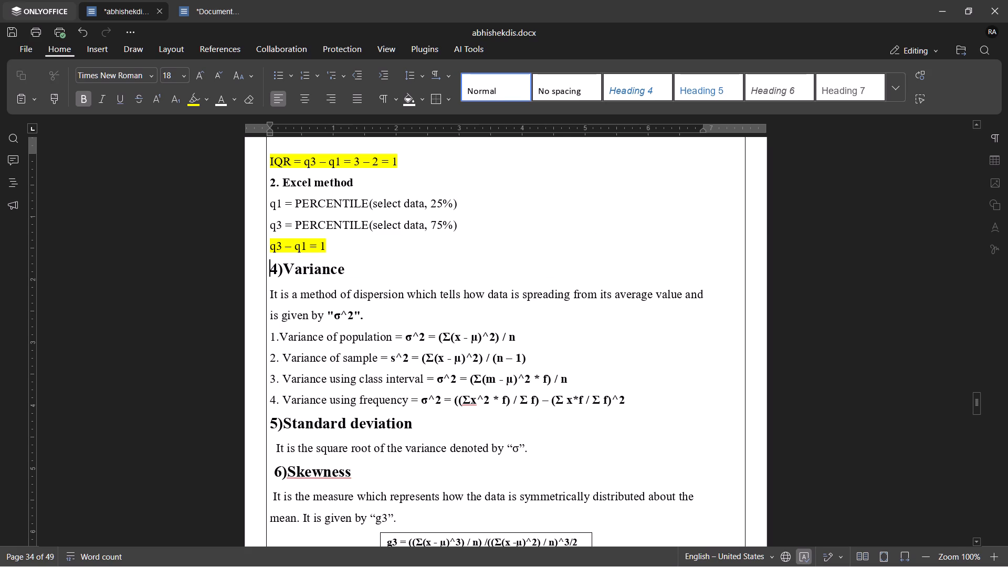
click(339, 258)
Insert a blank line above the Variance heading and check the heading's outline number in Document1.
key(Return)
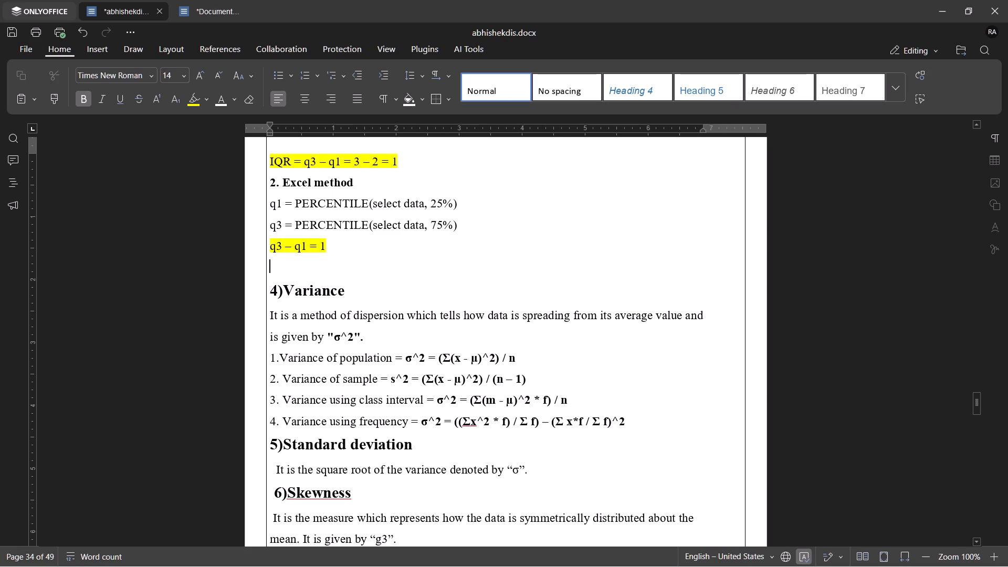
click(197, 10)
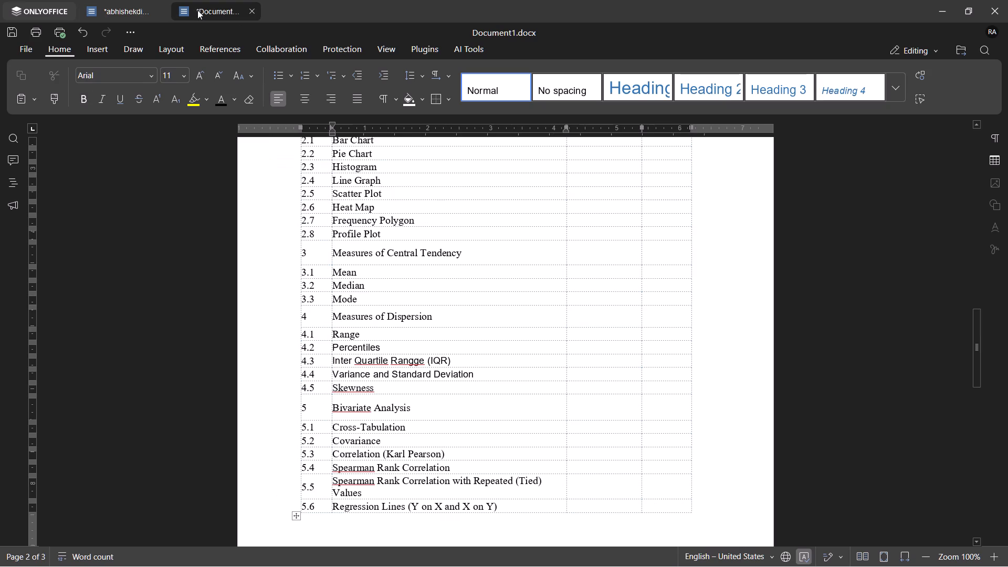
click(136, 14)
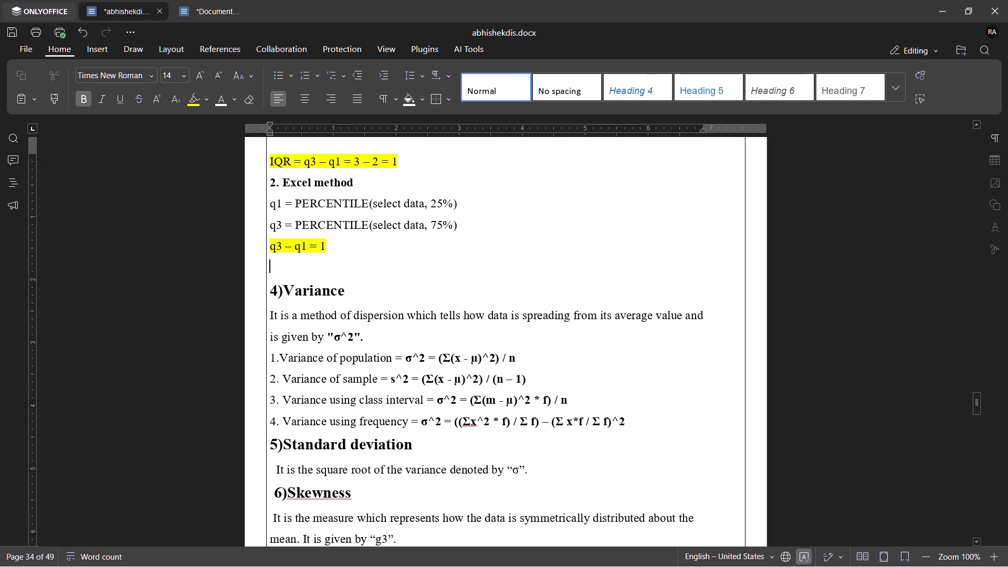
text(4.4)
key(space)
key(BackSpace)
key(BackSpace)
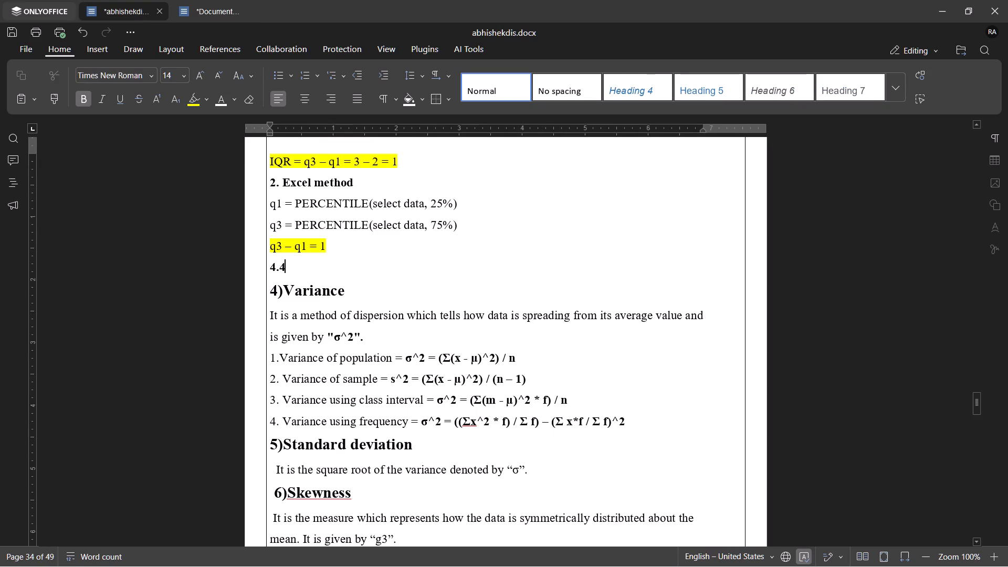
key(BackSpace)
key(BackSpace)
Renumber the Variance heading as 4.4 in the statistics document.
click(284, 291)
key(BackSpace)
key(BackSpace)
text(4.4)
key(space)
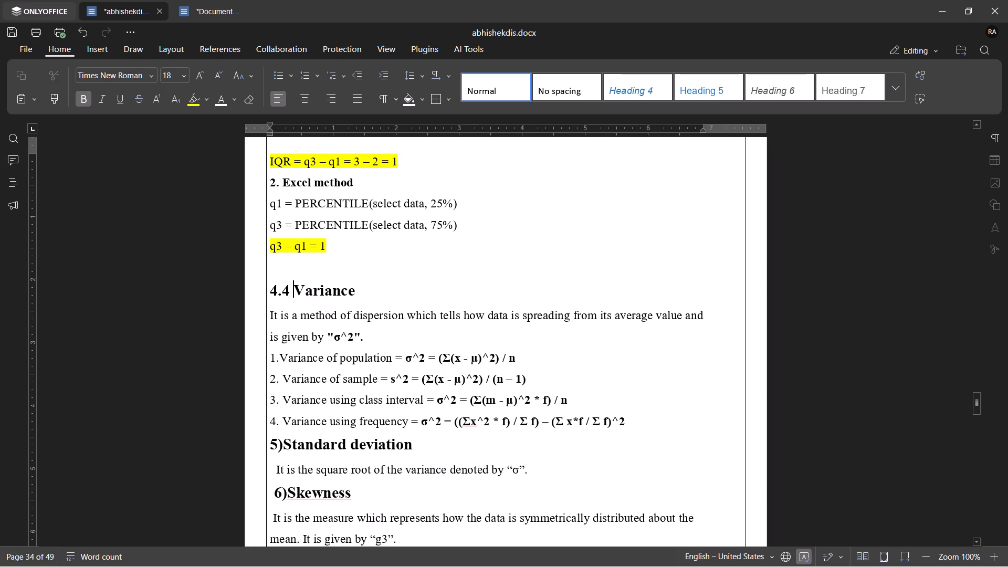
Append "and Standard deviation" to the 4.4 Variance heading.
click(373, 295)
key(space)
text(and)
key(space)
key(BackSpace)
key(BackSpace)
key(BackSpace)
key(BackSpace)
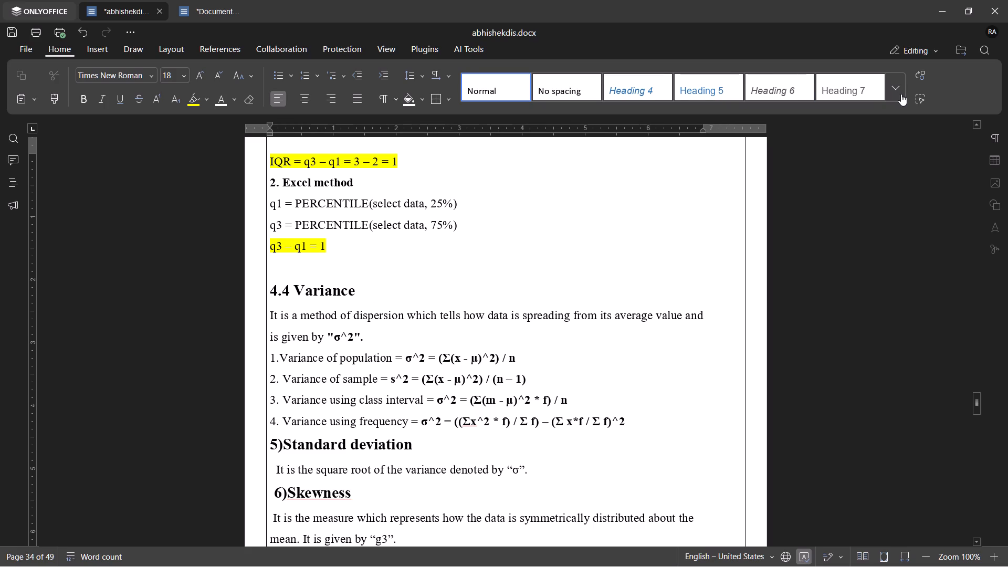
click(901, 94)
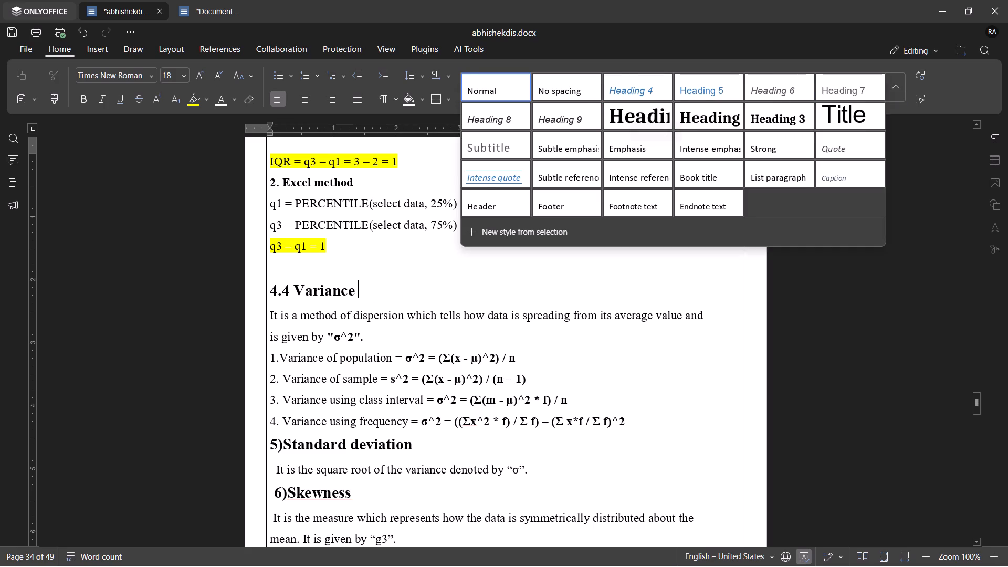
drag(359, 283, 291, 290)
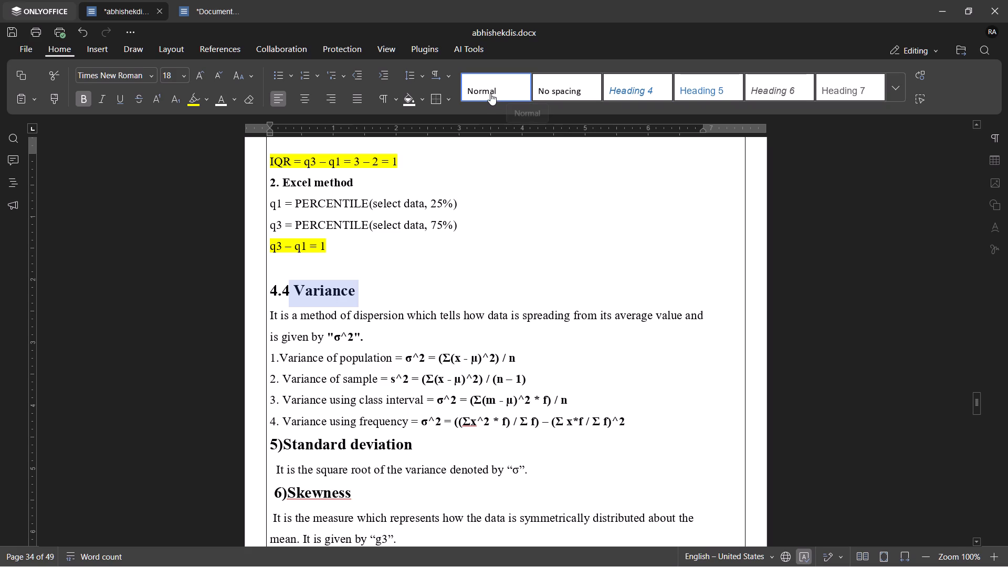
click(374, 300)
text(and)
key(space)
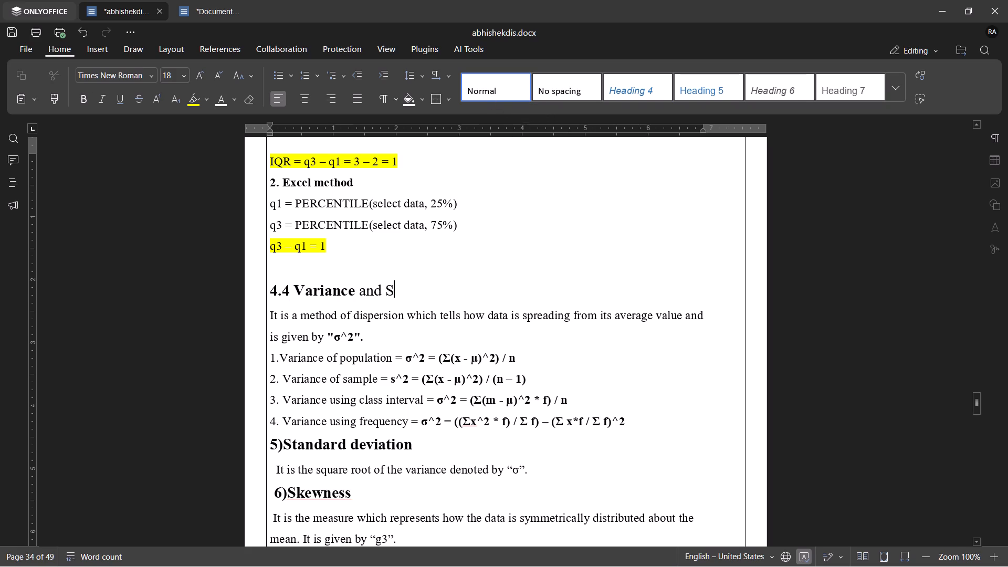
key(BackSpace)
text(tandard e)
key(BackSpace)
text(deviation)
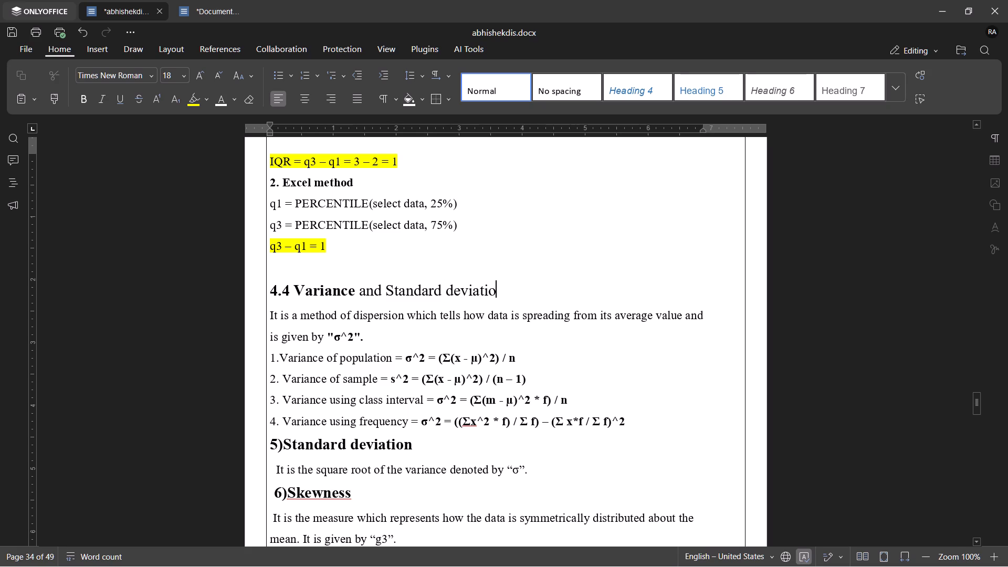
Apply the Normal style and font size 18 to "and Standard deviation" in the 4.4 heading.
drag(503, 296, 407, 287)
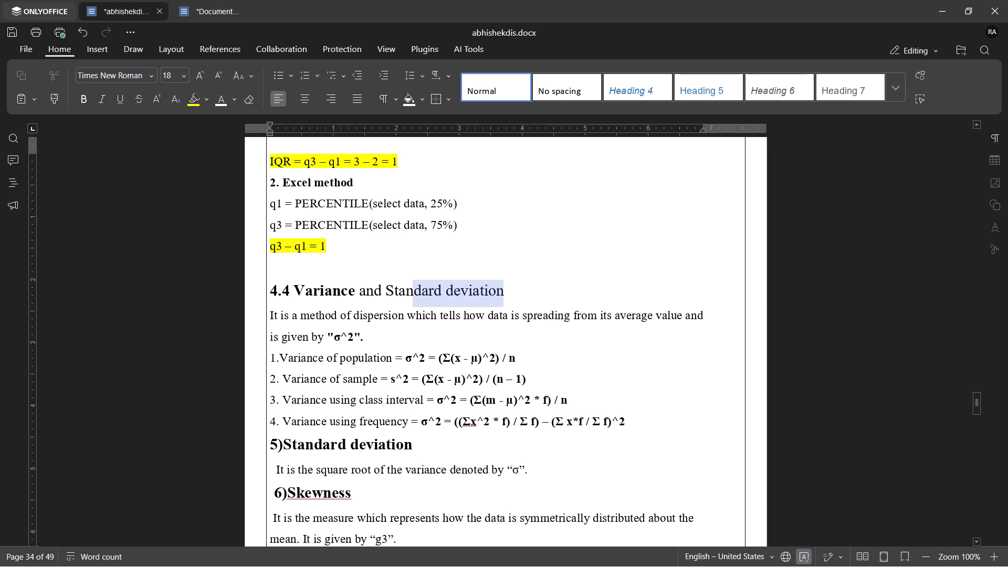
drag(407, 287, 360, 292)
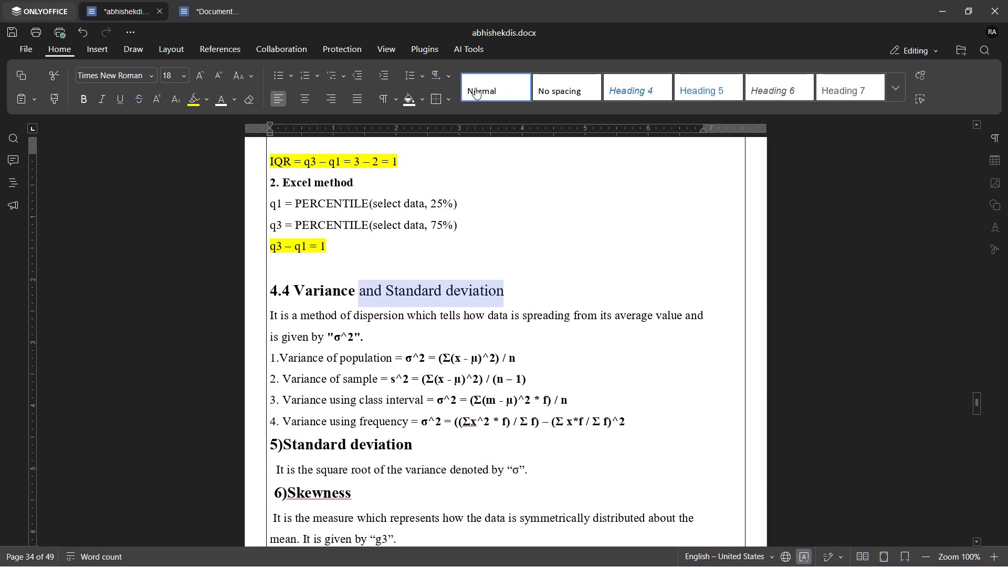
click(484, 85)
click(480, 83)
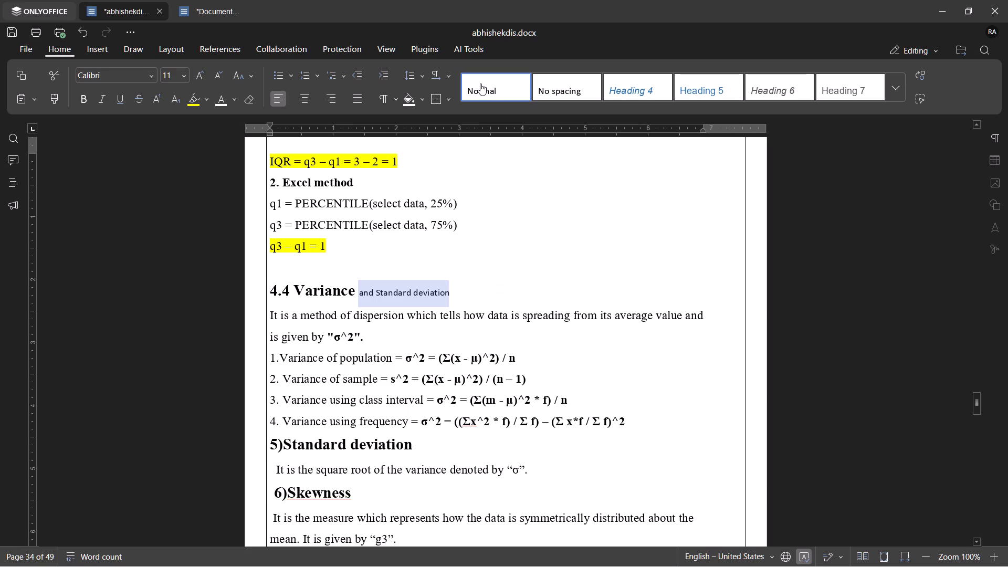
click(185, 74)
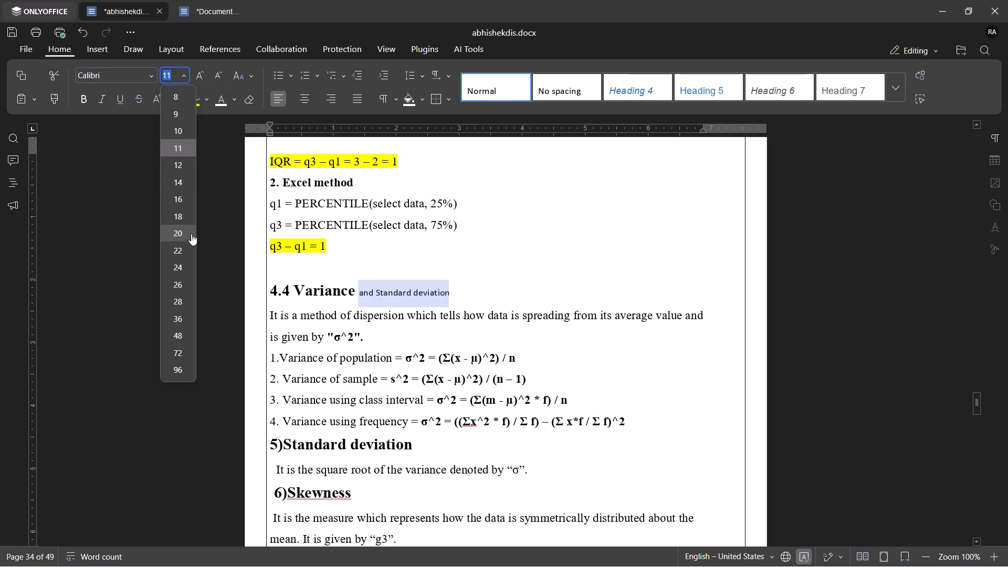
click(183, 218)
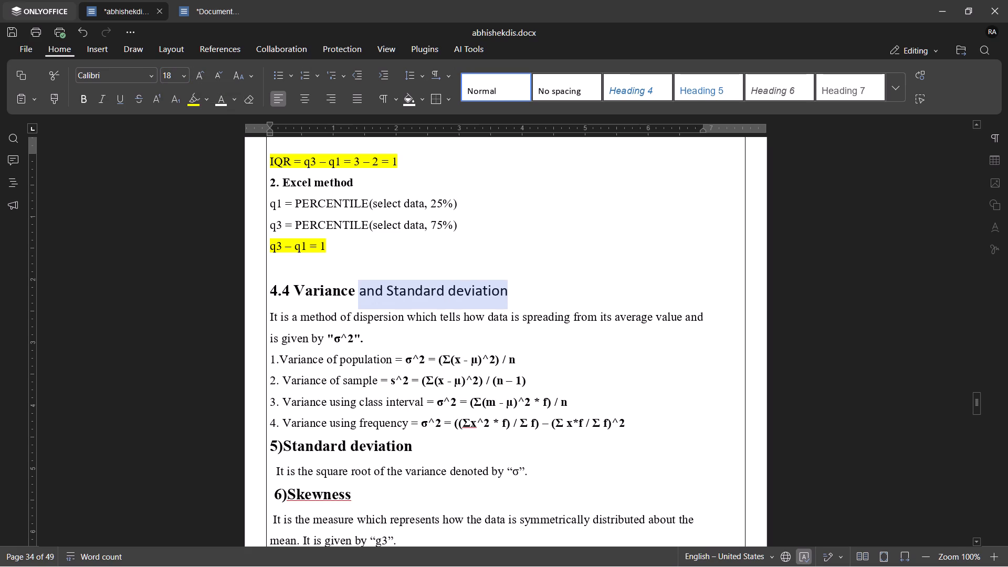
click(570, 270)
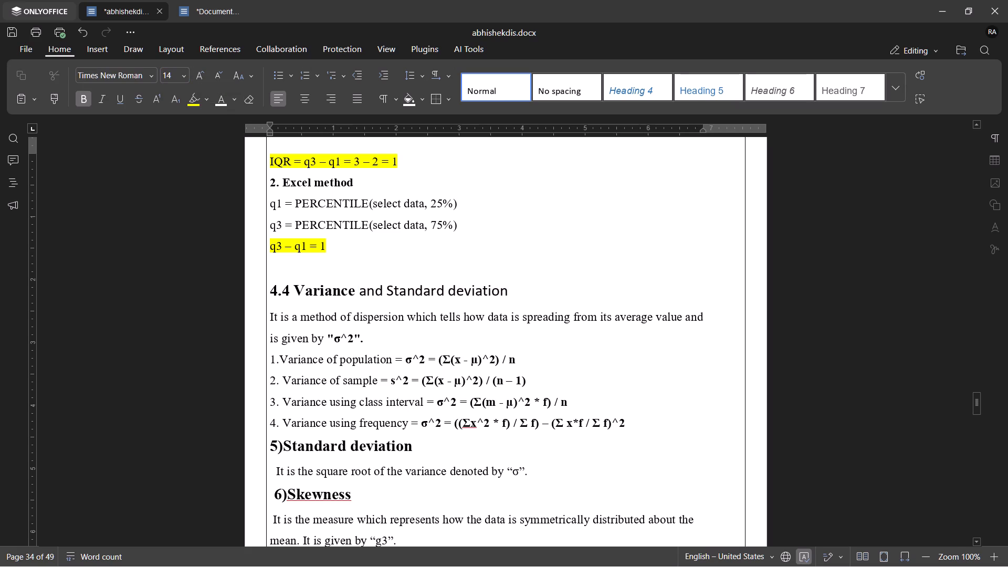
Remove the "5)" number from the Standard deviation heading and indent the heading with two spaces.
scroll(374, 288, down, 3)
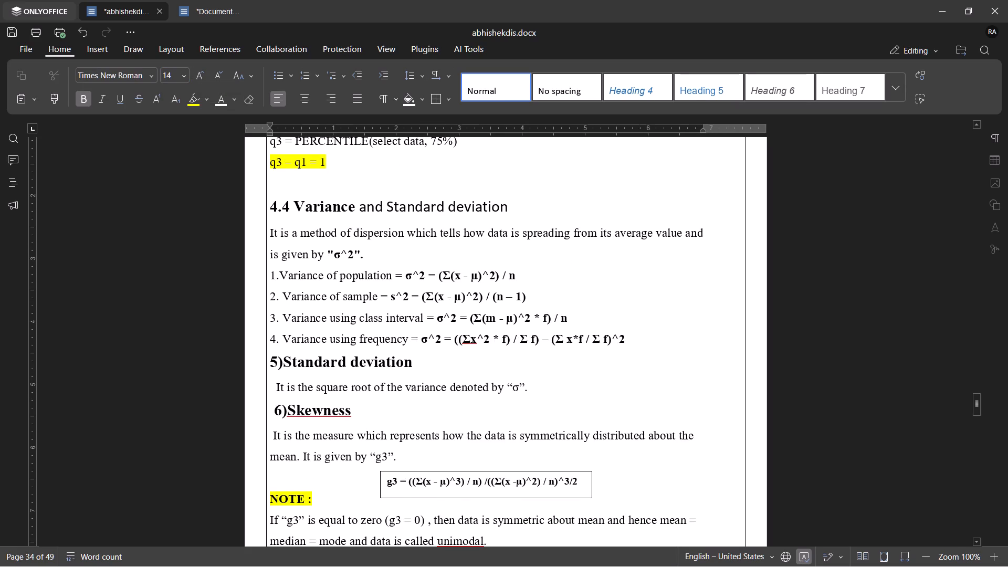
click(282, 366)
key(BackSpace)
key(BackSpace)
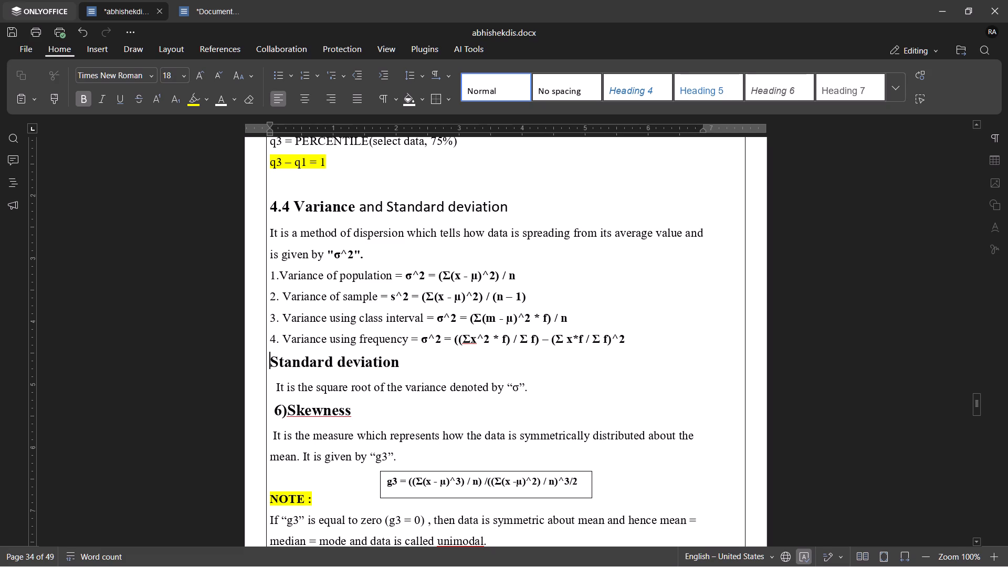
key(space)
key(space)
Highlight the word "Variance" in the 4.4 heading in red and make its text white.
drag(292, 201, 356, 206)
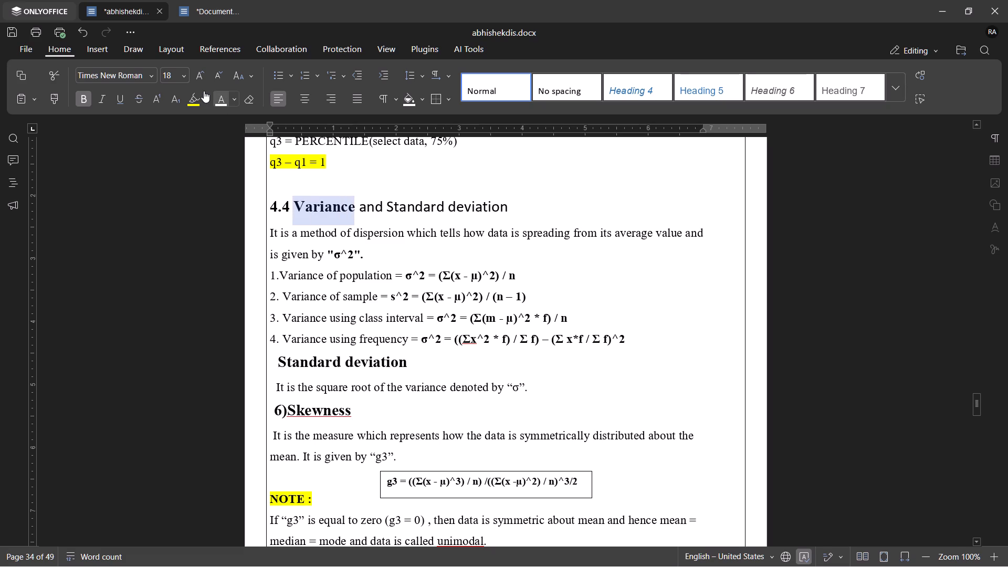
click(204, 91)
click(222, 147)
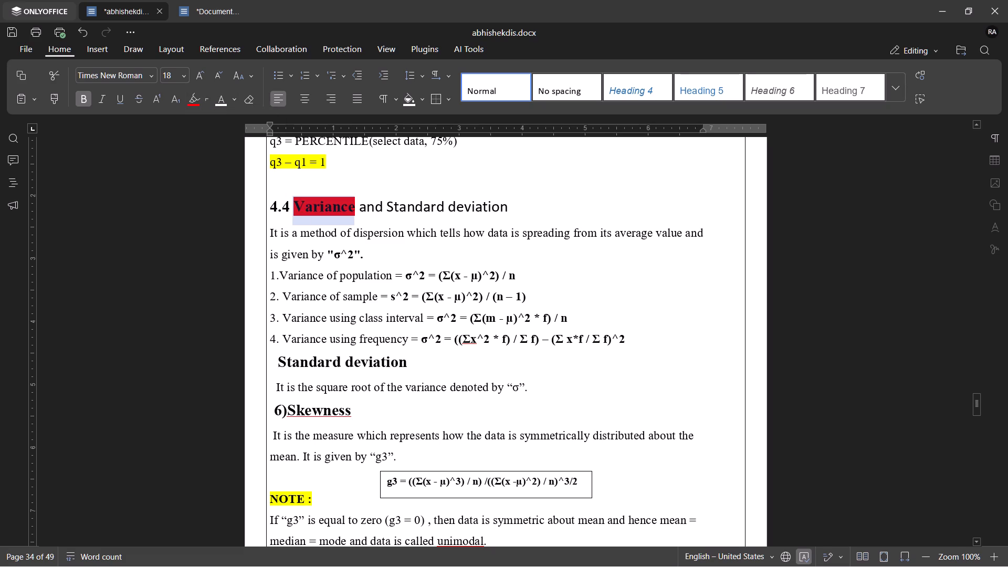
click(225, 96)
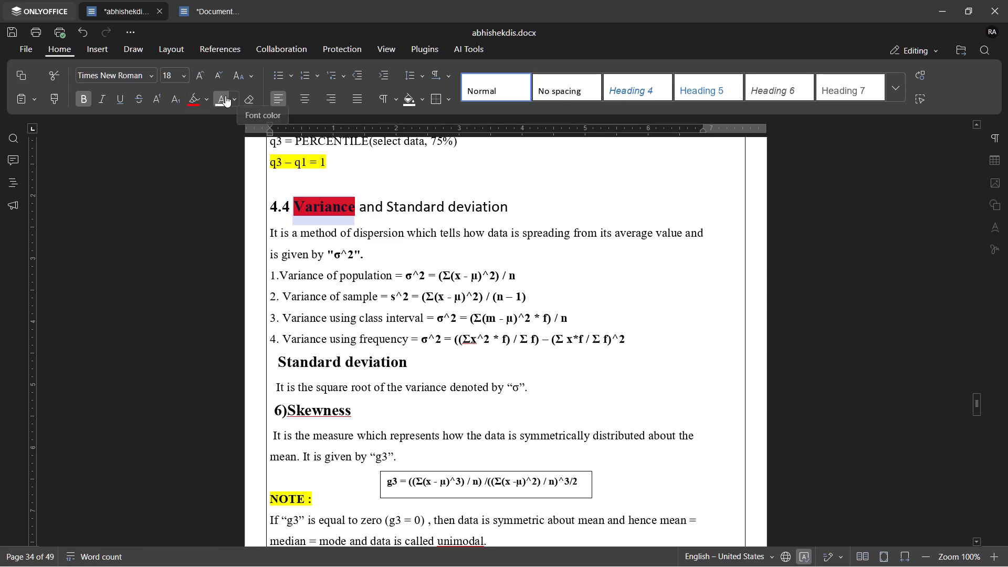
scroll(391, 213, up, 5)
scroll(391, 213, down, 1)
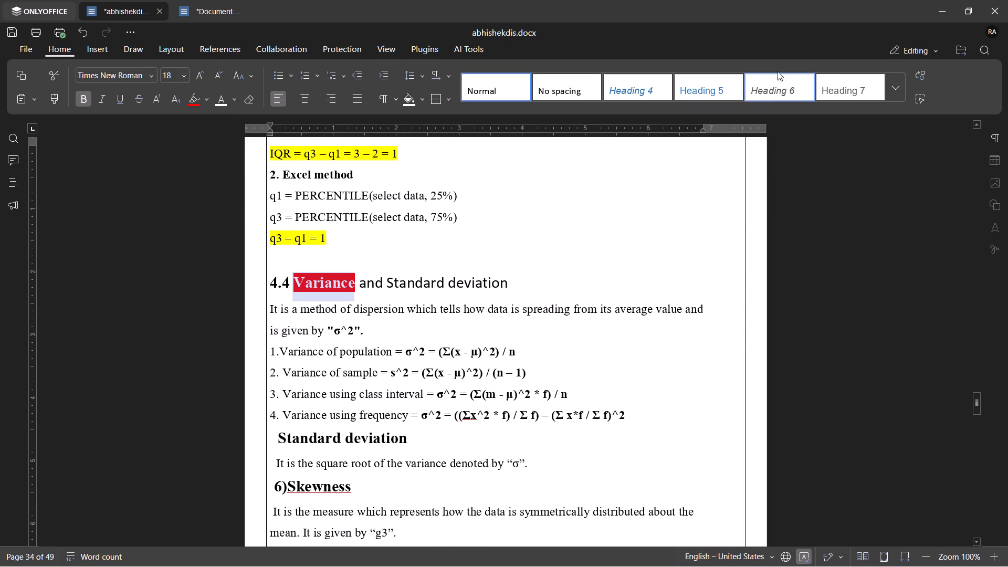
Try the Heading 1 style on "Variance" in the 4.4 heading and replace it with Heading 2.
click(895, 88)
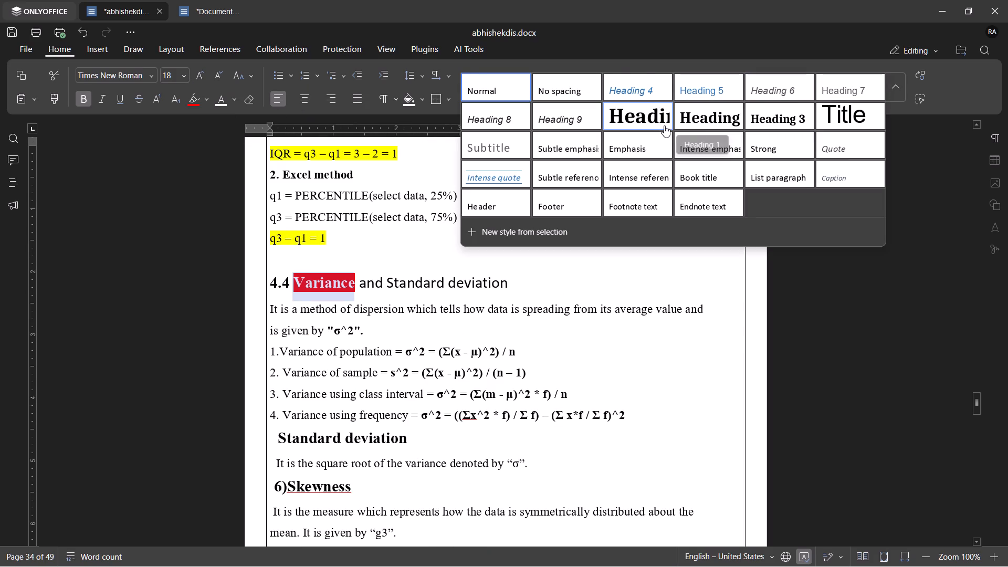
click(664, 125)
click(897, 81)
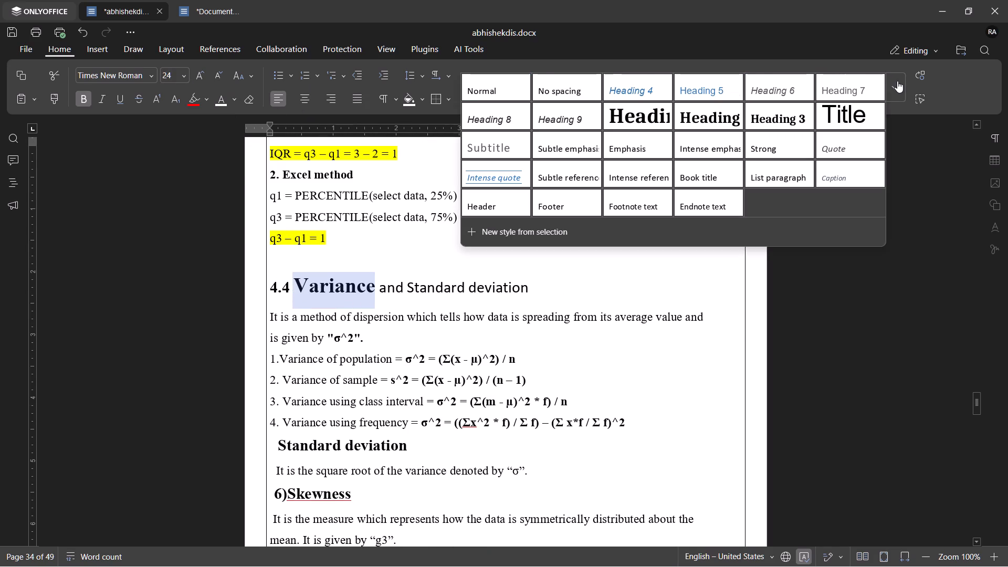
click(711, 118)
click(492, 227)
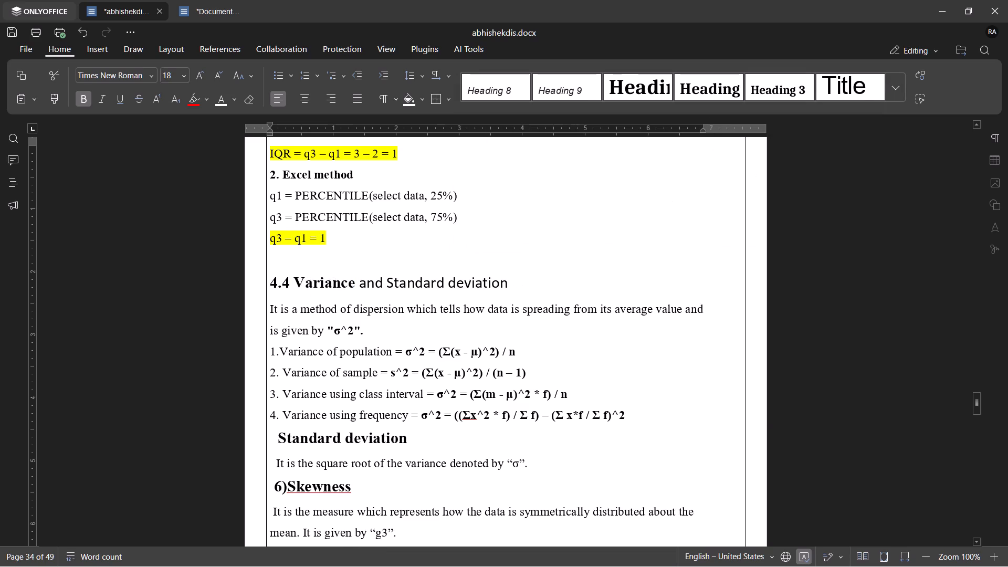
Highlight "4.4 Variance" in red and set its text to white.
drag(355, 283, 285, 289)
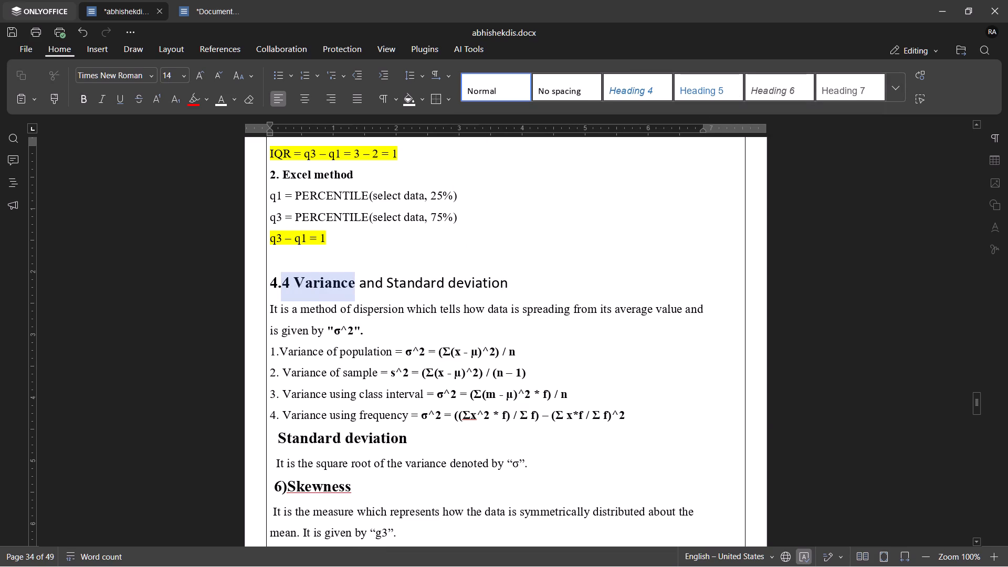
drag(285, 289, 274, 289)
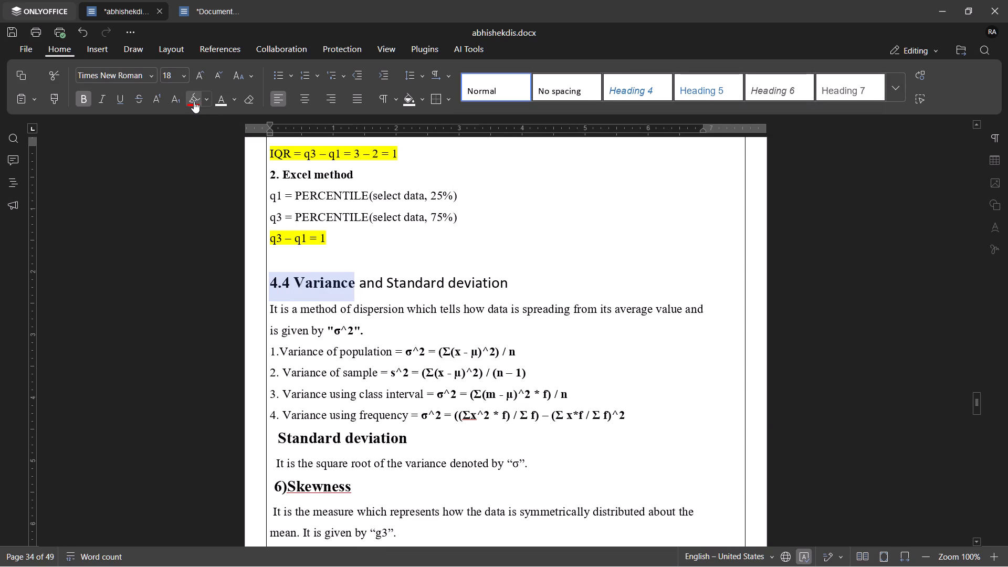
click(194, 101)
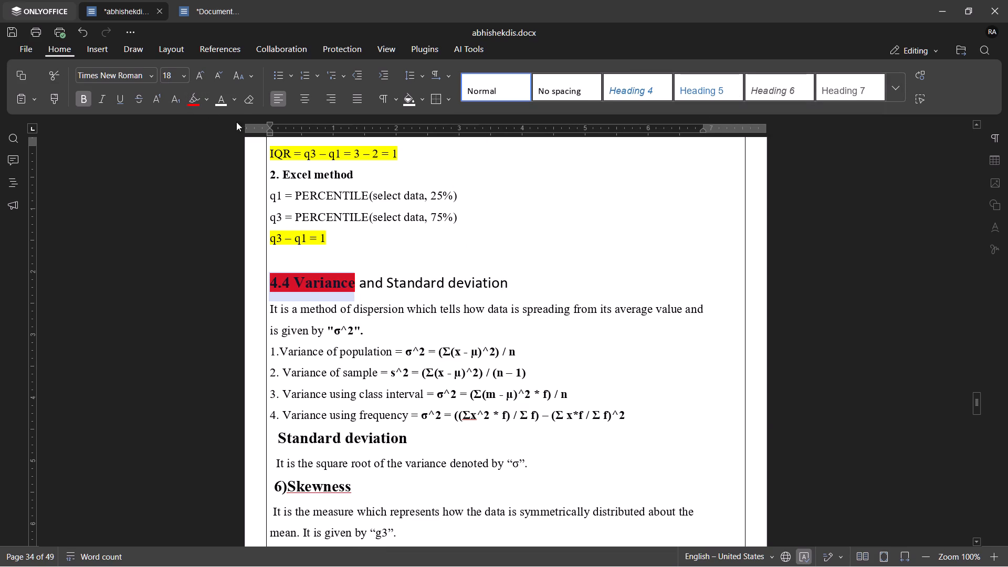
click(223, 102)
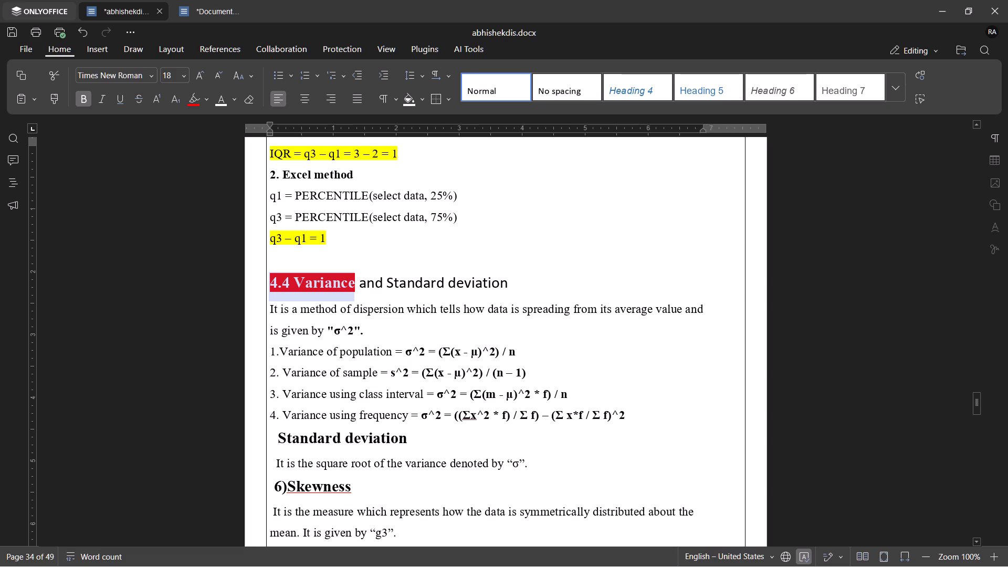
Add a space and a colon after "4.4 Variance" and extend the red highlight over them.
click(353, 295)
key(space)
text(:)
drag(365, 283, 342, 281)
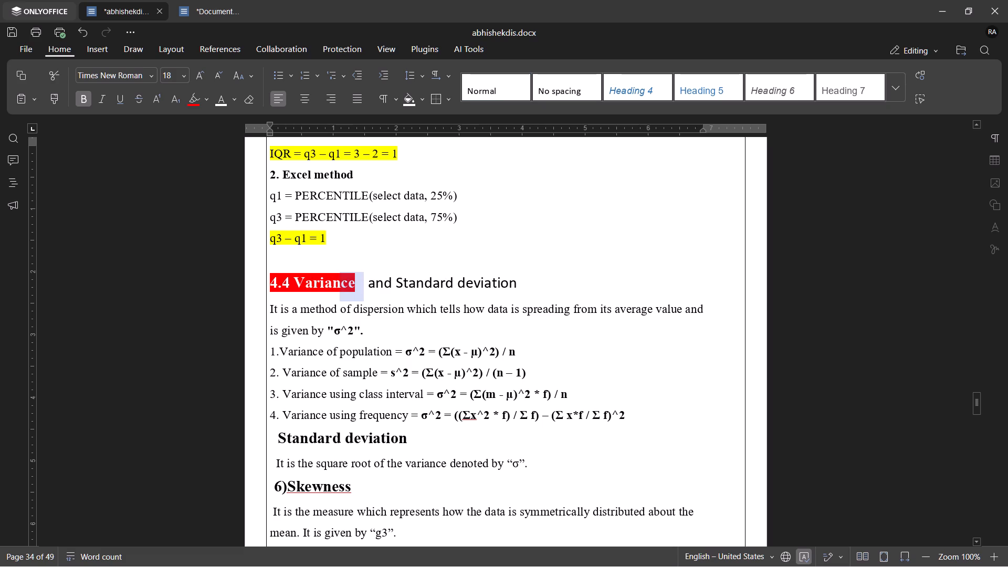
click(196, 98)
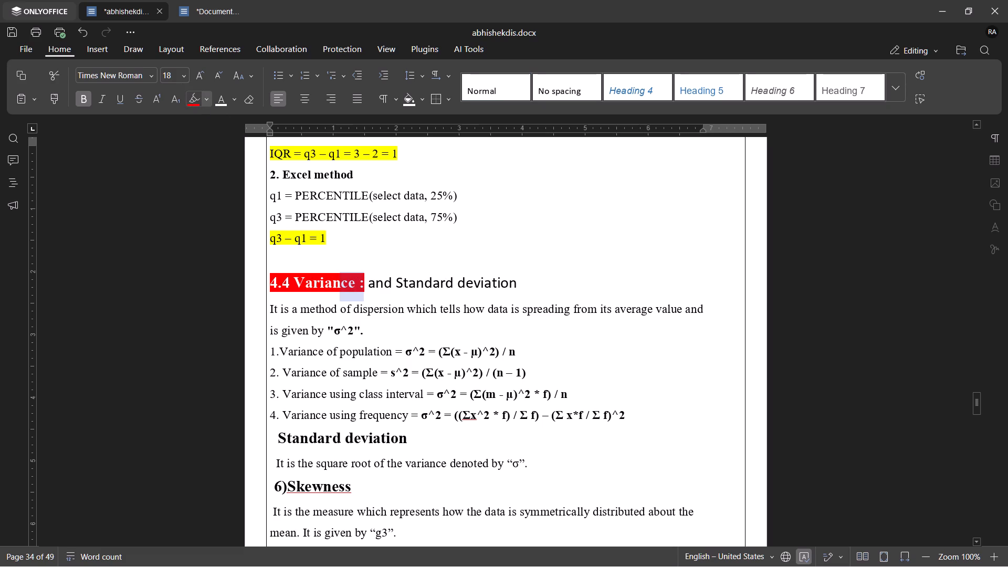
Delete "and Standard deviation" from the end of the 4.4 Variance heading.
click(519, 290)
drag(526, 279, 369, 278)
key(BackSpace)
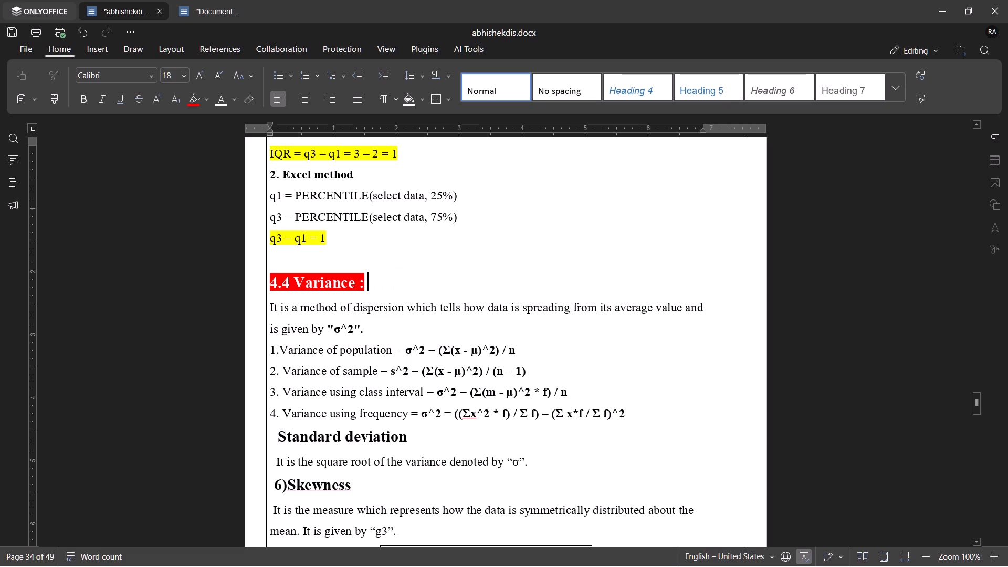
Highlight the "Standard deviation" heading below 4.4 Variance in red and set its text to white.
scroll(369, 278, down, 3)
drag(406, 356, 371, 356)
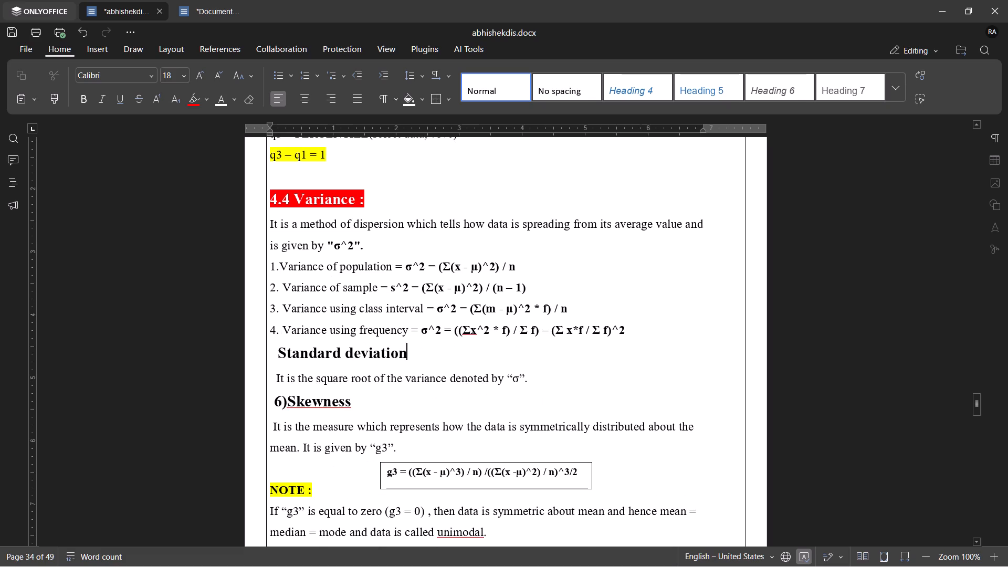
drag(371, 356, 261, 355)
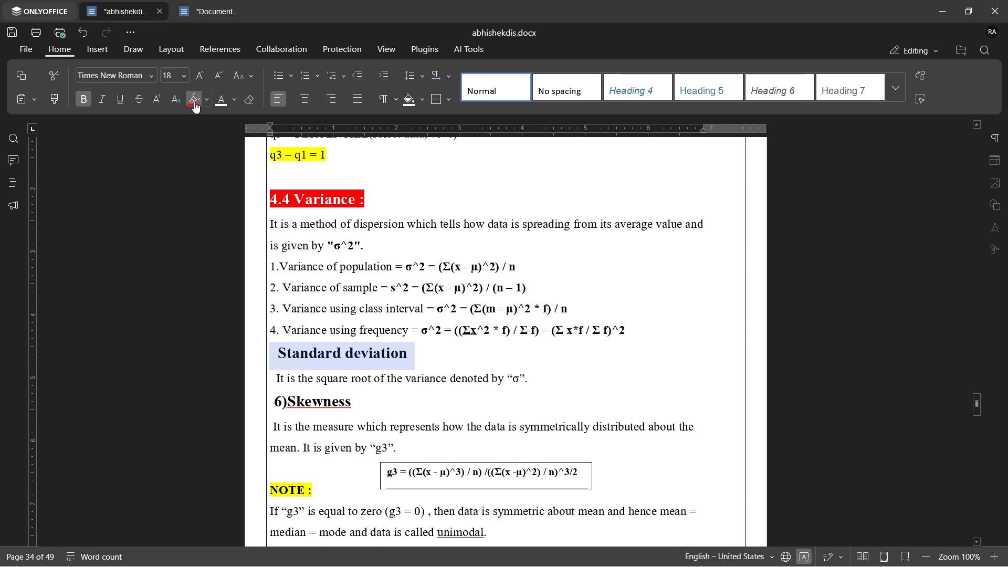
click(194, 102)
click(222, 93)
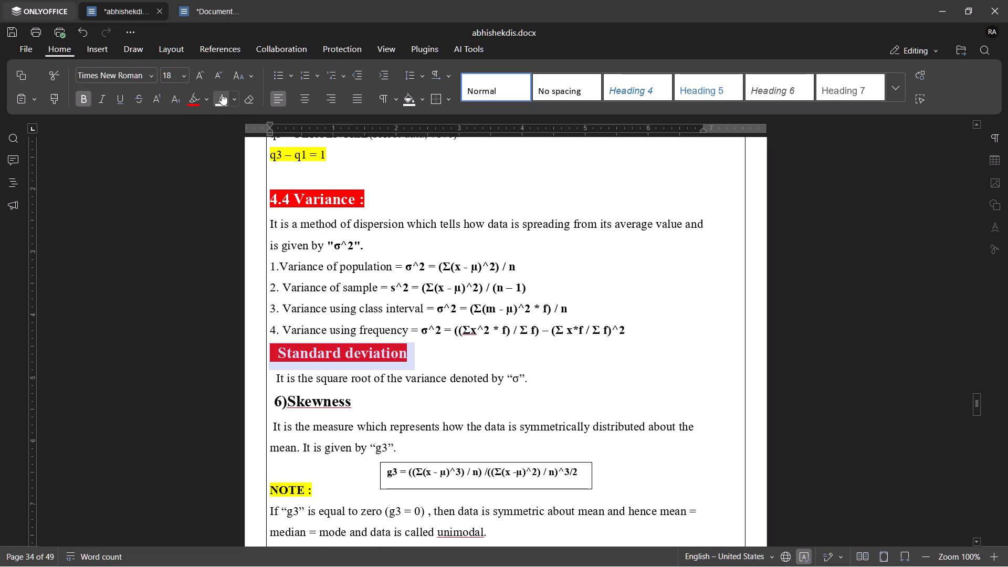
Delete one of the leading spaces before "Standard deviation" in its red-highlighted heading.
scroll(371, 253, down, 1)
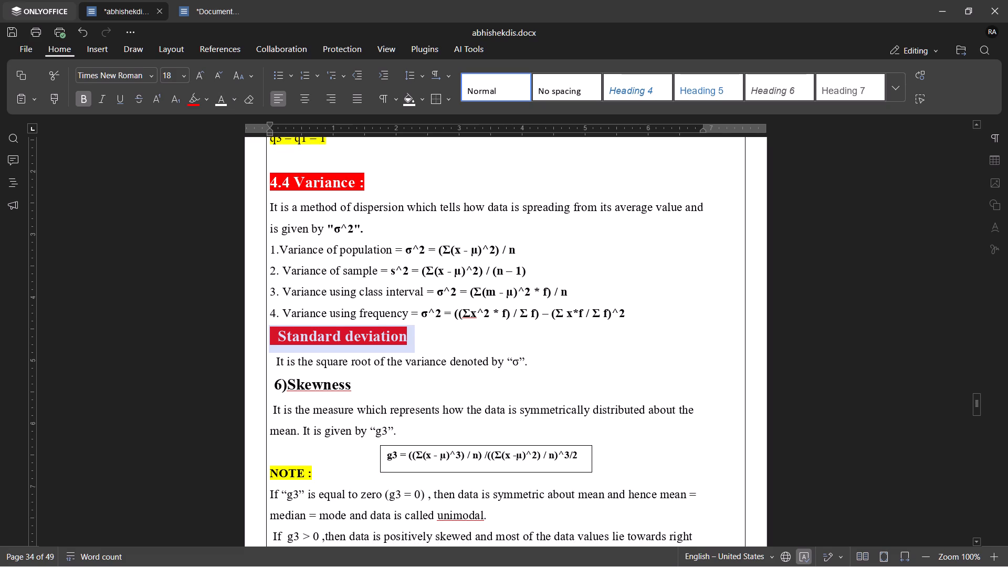
click(274, 339)
click(433, 352)
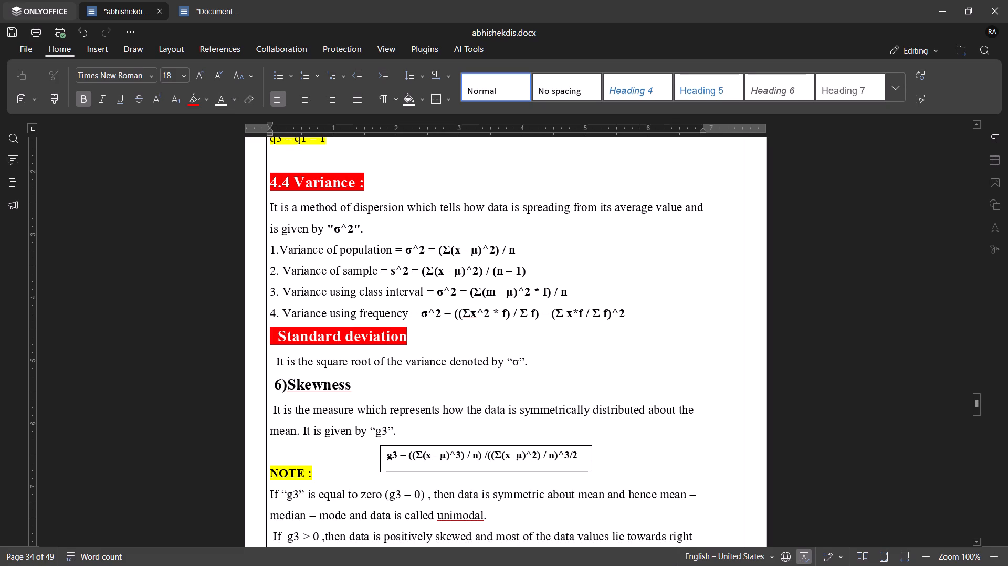
click(281, 335)
key(BackSpace)
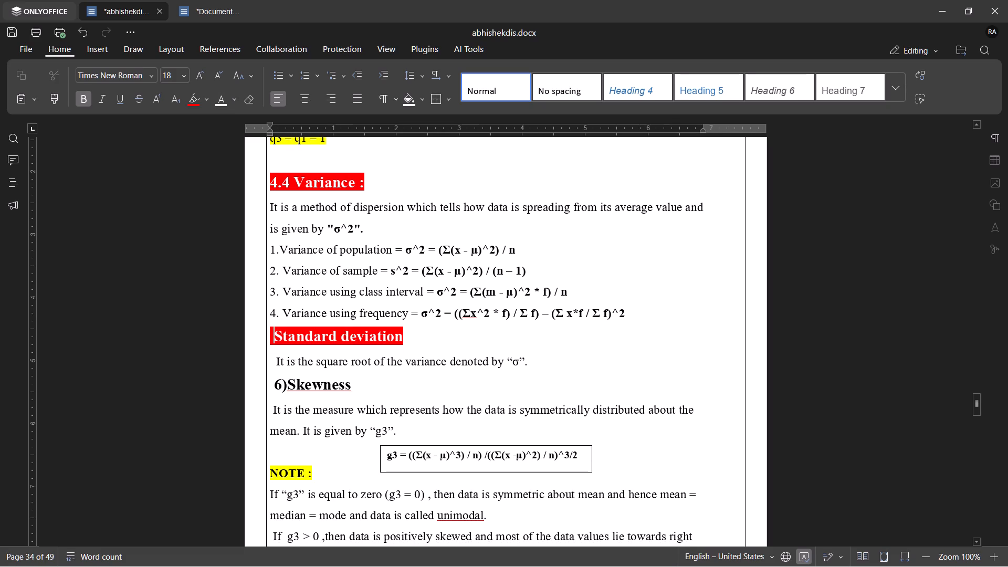
Add a space and a colon after "Standard deviation" in its heading, followed by a trailing space.
scroll(281, 335, up, 1)
scroll(281, 335, down, 1)
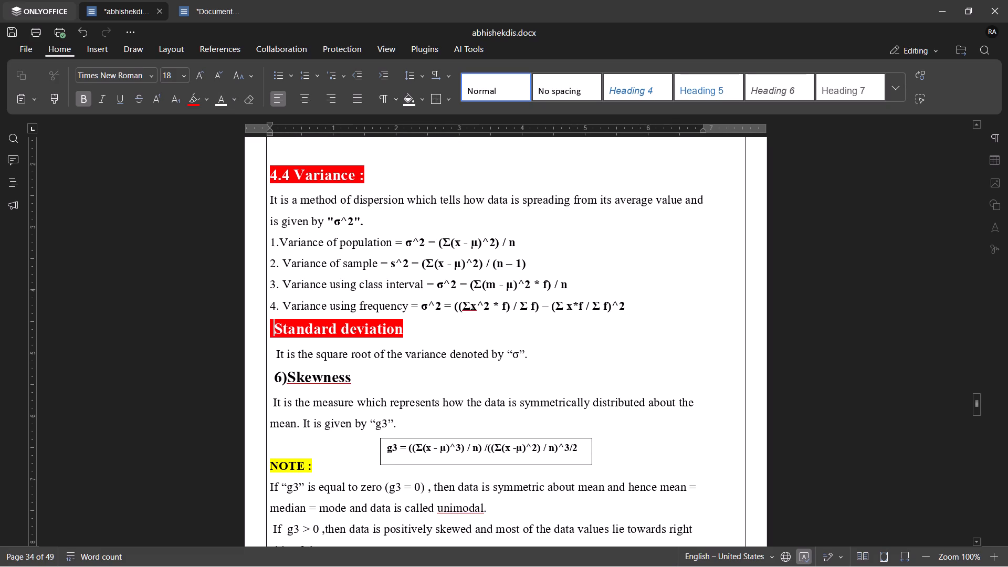
click(400, 333)
key(space)
text(:)
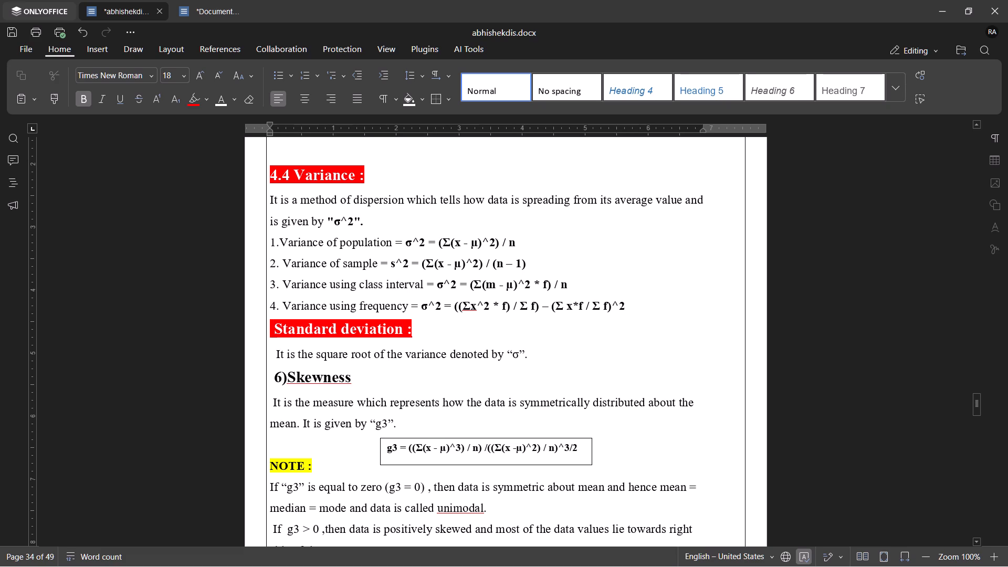
scroll(455, 334, down, 2)
key(space)
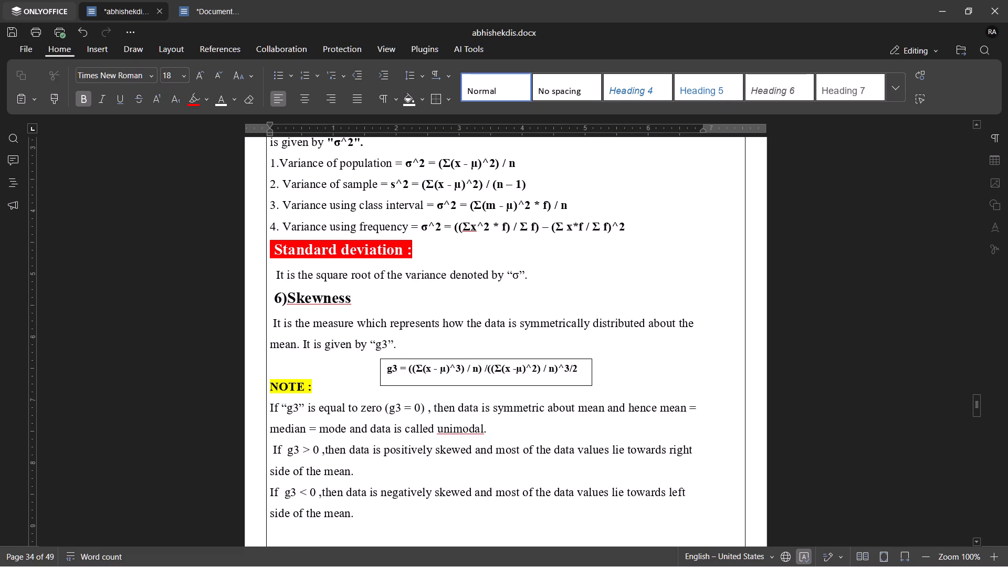
Look through the pages from the 4.4 Variance section to the UNIT-4 Covariance title, checking the skewness and percentile questions and tables.
scroll(458, 309, up, 3)
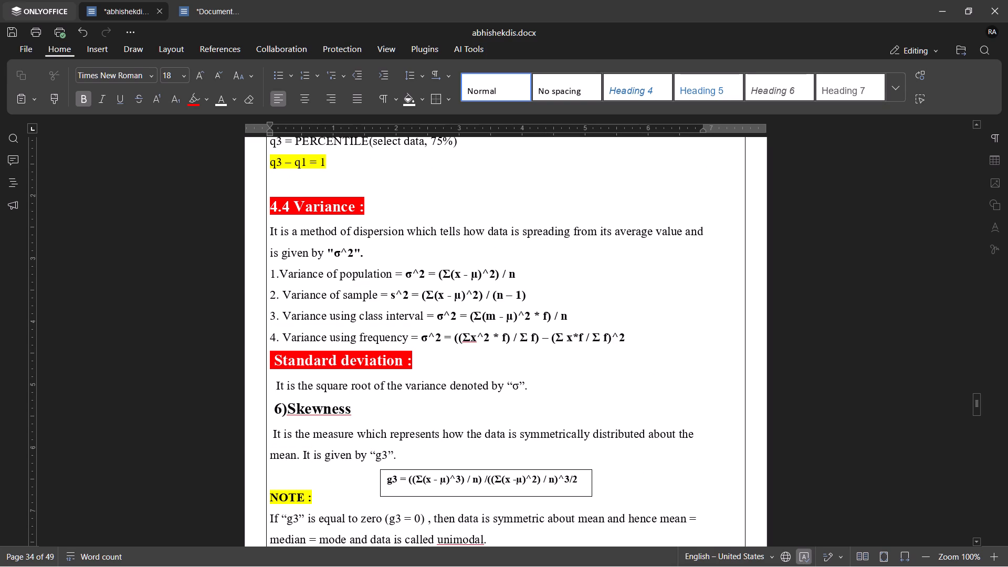
scroll(458, 309, up, 4)
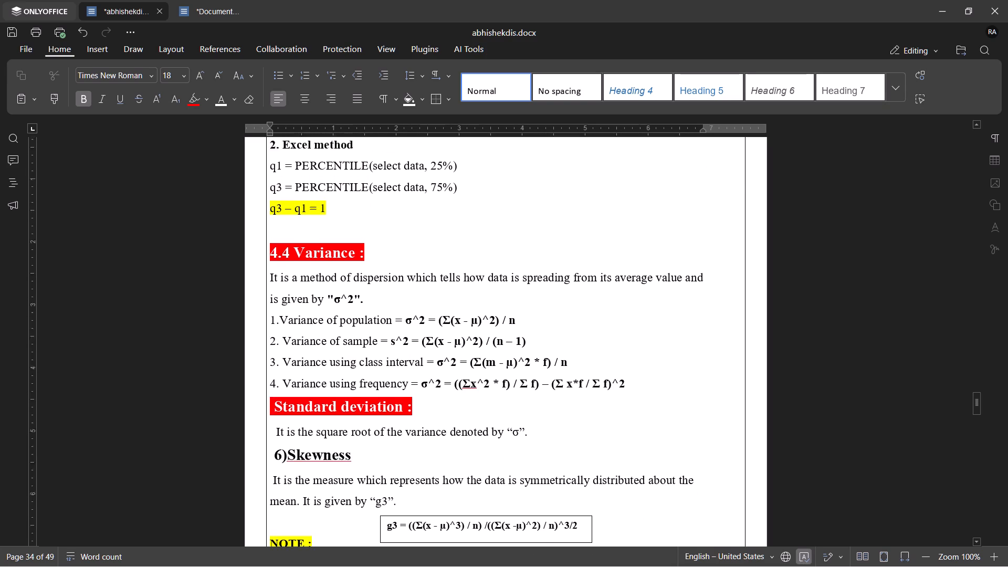
scroll(458, 309, up, 1)
scroll(458, 309, down, 9)
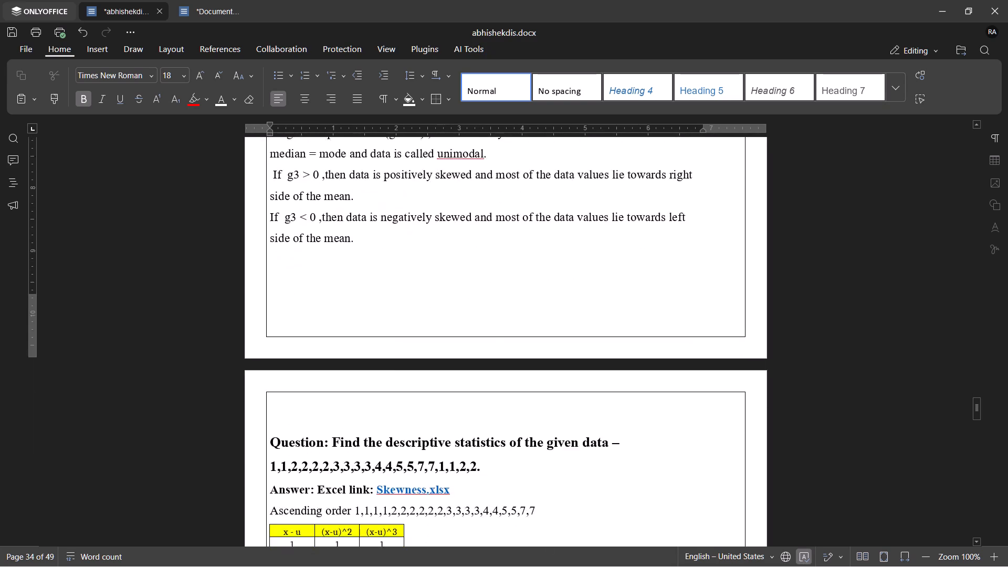
scroll(458, 309, down, 2)
scroll(458, 309, up, 1)
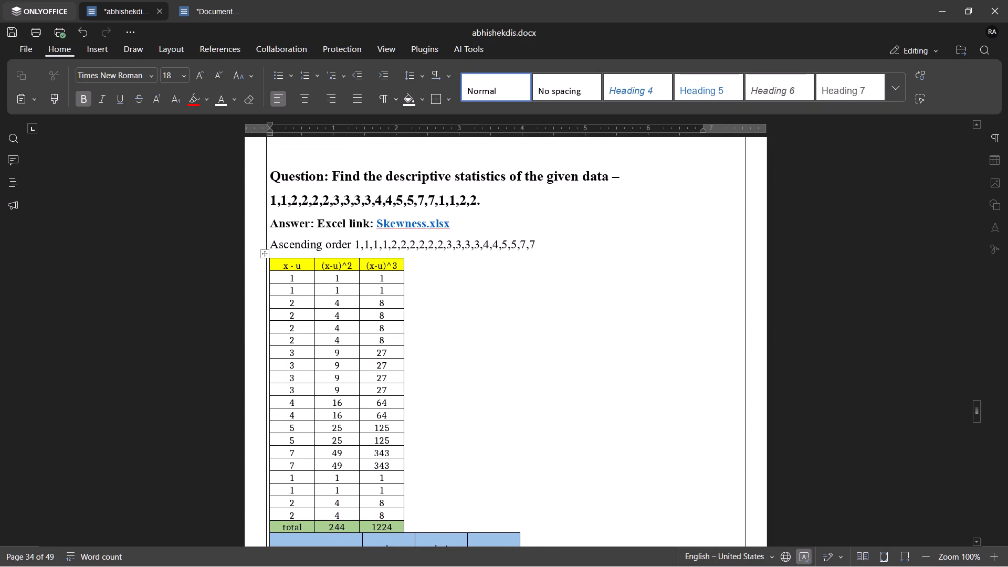
scroll(458, 309, down, 5)
scroll(458, 309, up, 5)
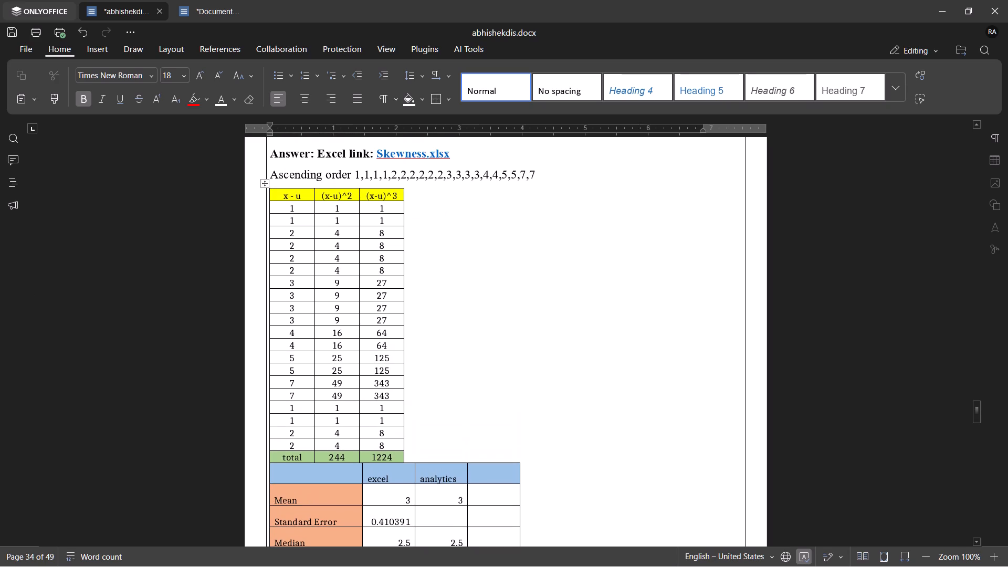
scroll(458, 309, up, 1)
scroll(458, 309, down, 2)
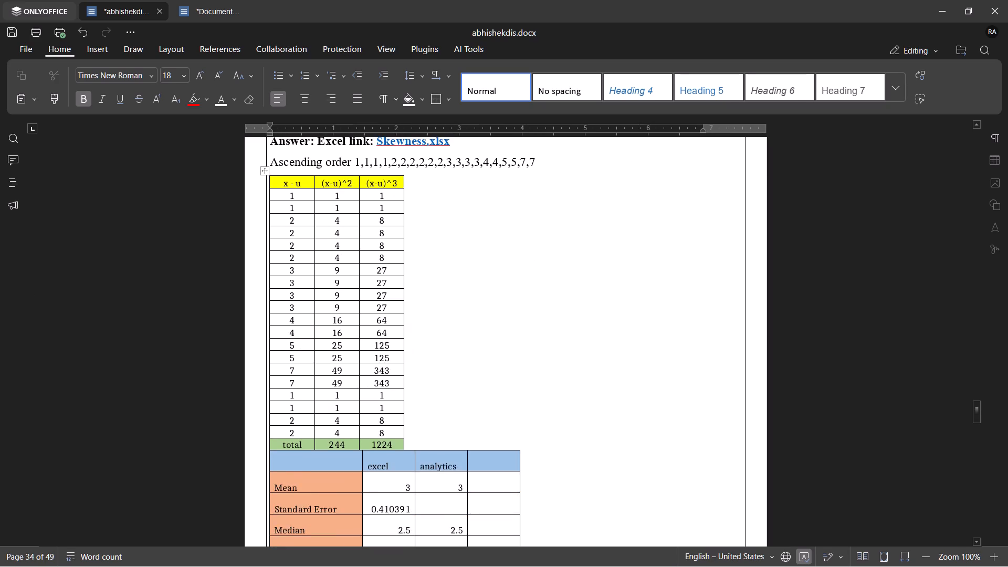
scroll(458, 309, down, 1)
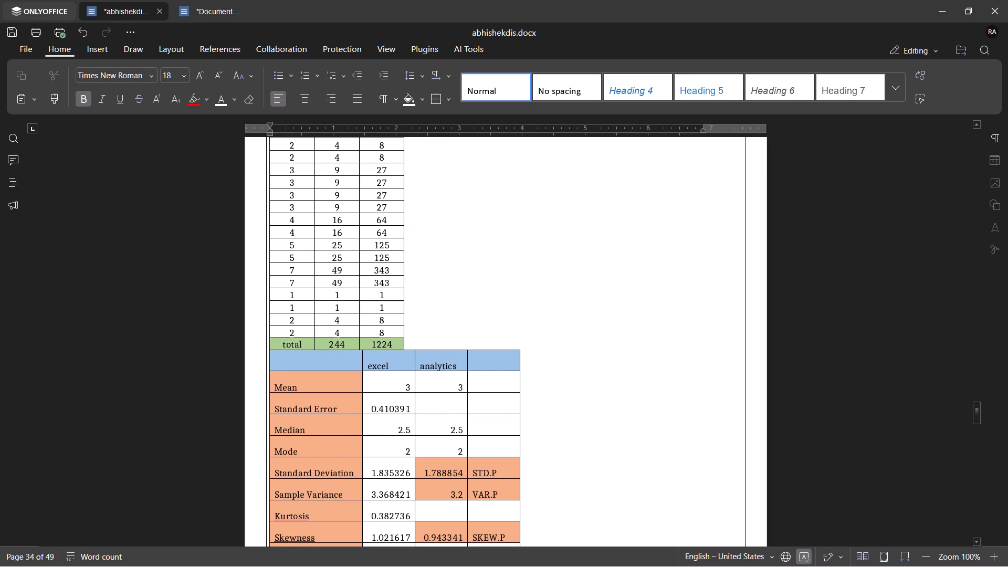
scroll(458, 309, down, 3)
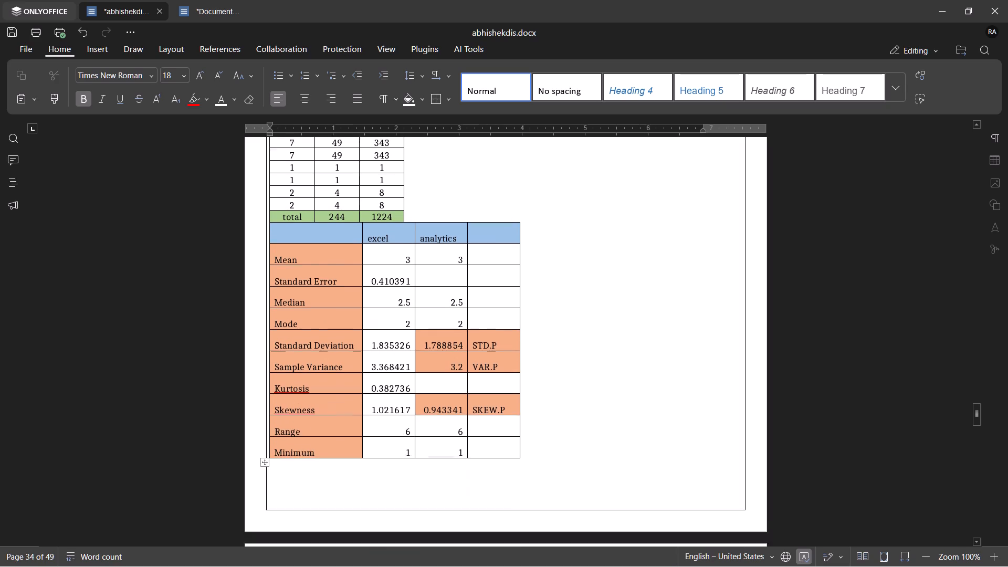
scroll(458, 309, down, 6)
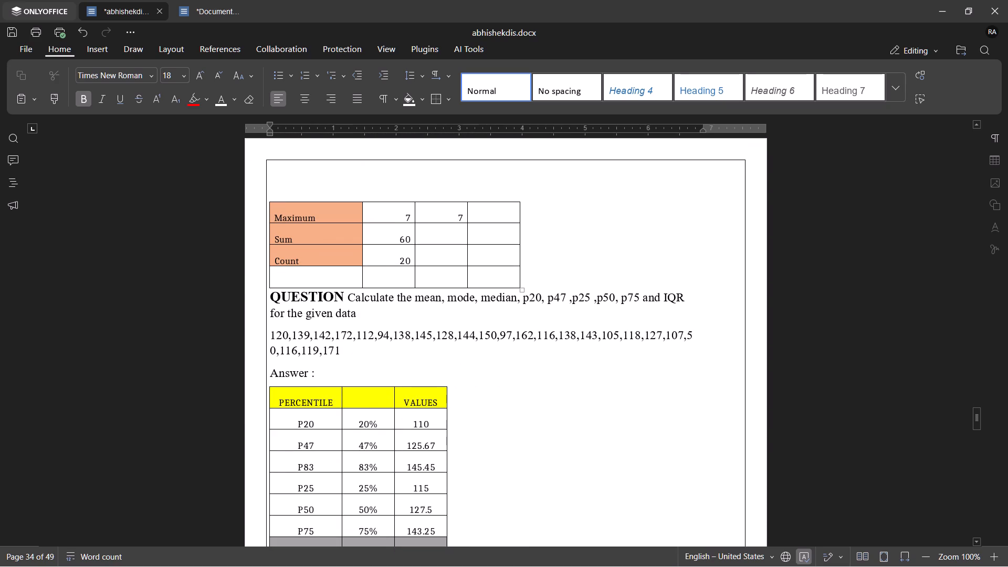
scroll(458, 309, down, 6)
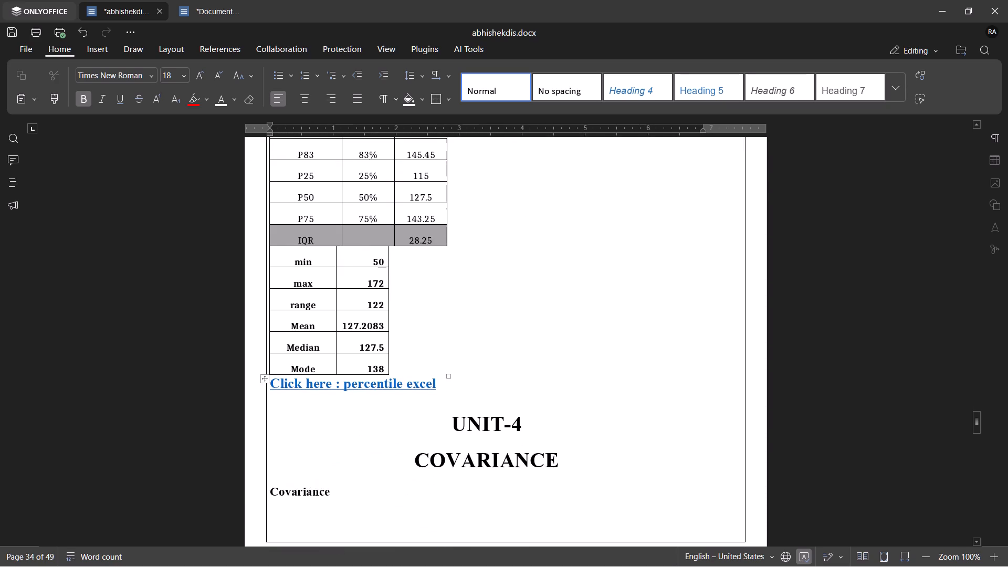
Delete the "Click here : percentile excel" link line above the UNIT-4 title.
scroll(458, 309, down, 1)
drag(457, 229, 311, 228)
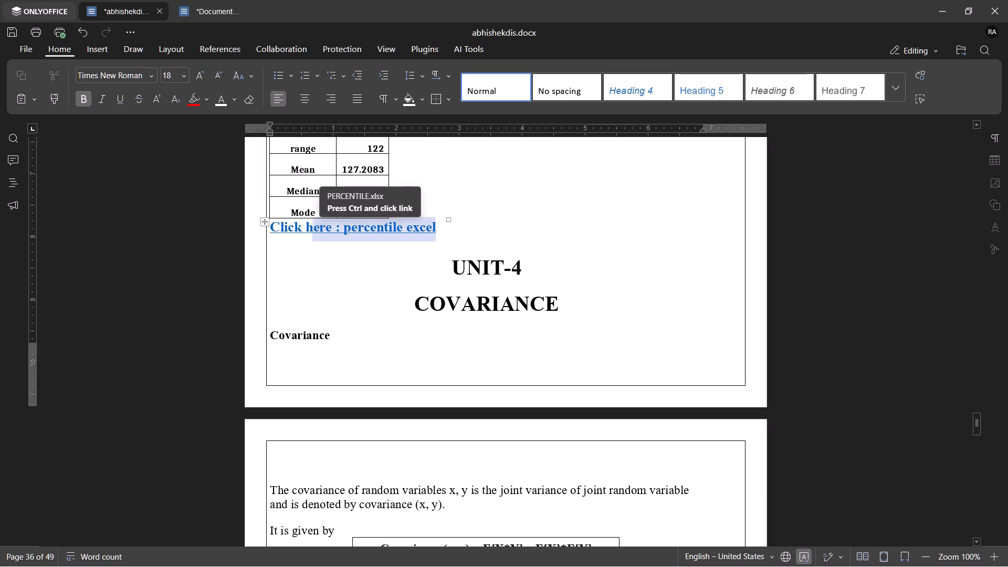
drag(311, 228, 256, 235)
key(BackSpace)
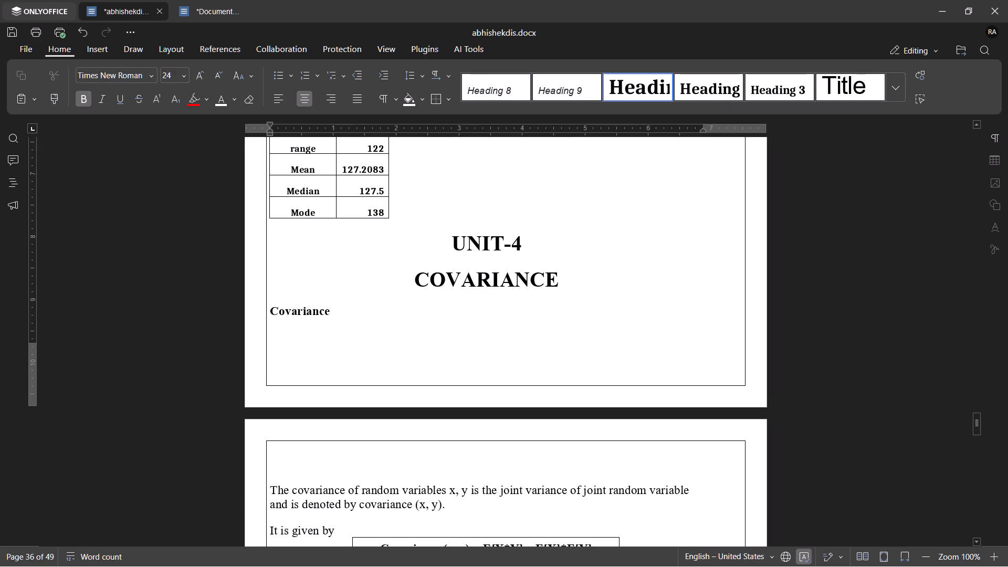
Review the quartile, IQR and percentile examples and the Variance, Standard deviation and Skewness headings that follow them.
scroll(256, 235, down, 1)
scroll(320, 227, up, 14)
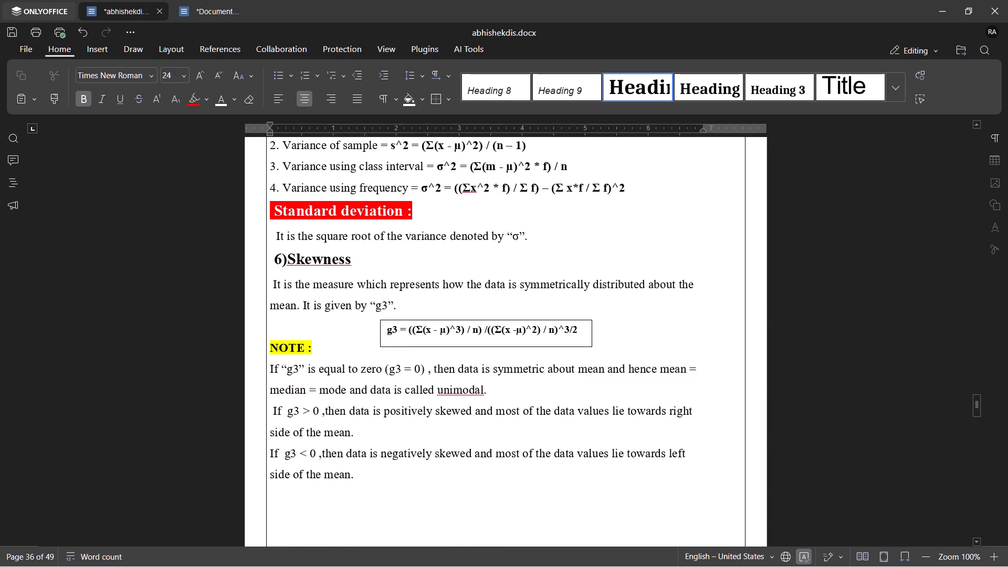
scroll(320, 227, up, 5)
scroll(320, 227, down, 6)
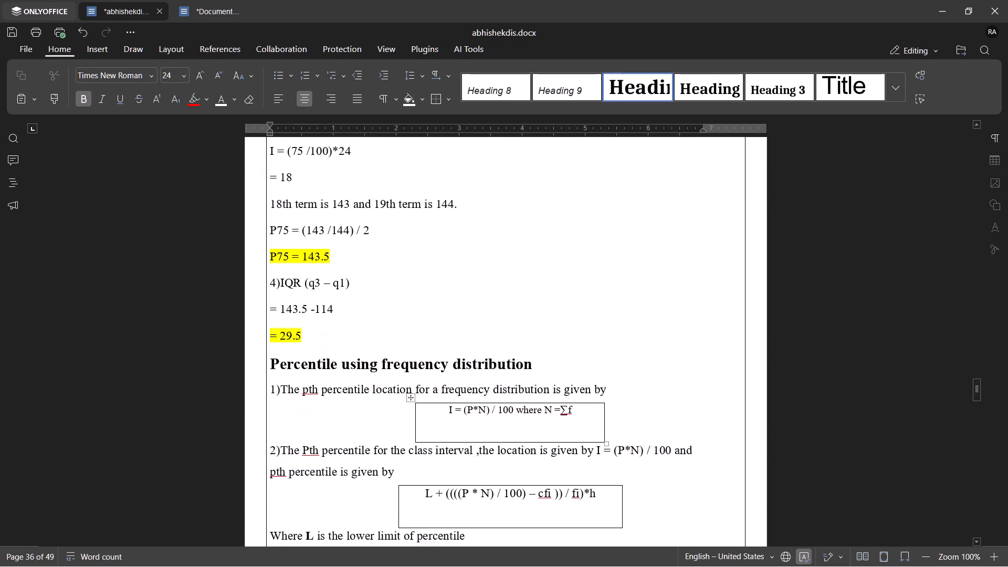
scroll(320, 227, down, 6)
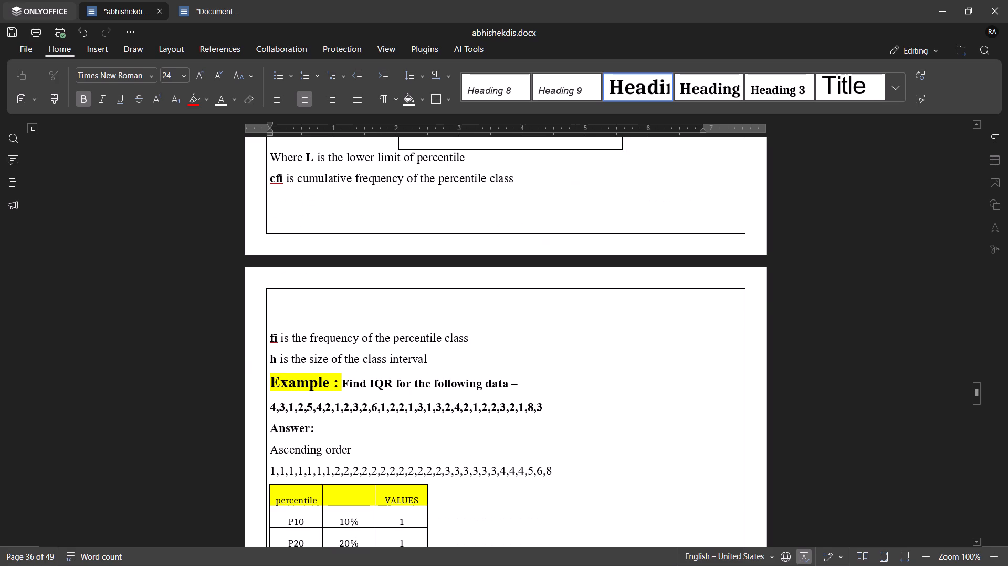
scroll(320, 227, down, 9)
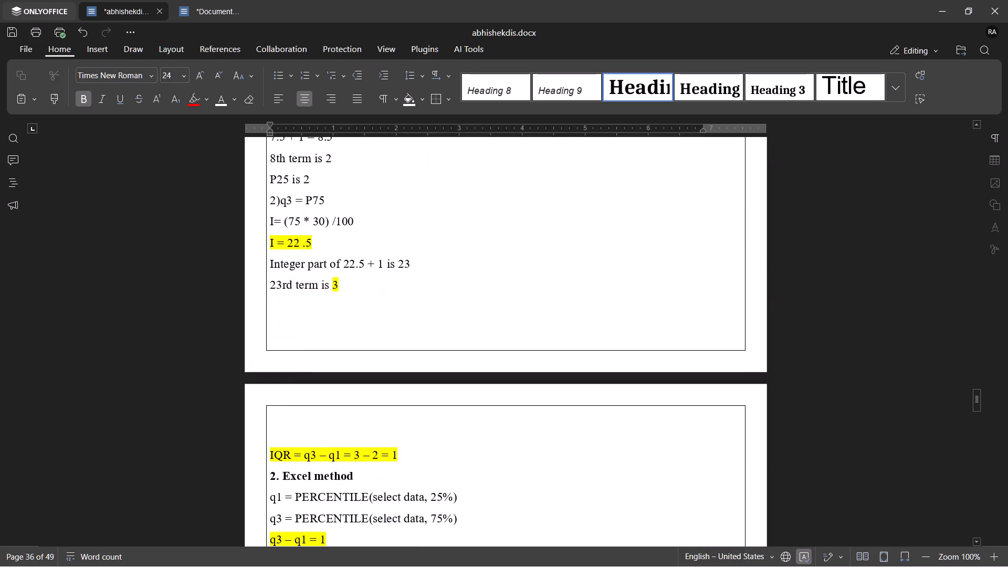
scroll(320, 227, down, 4)
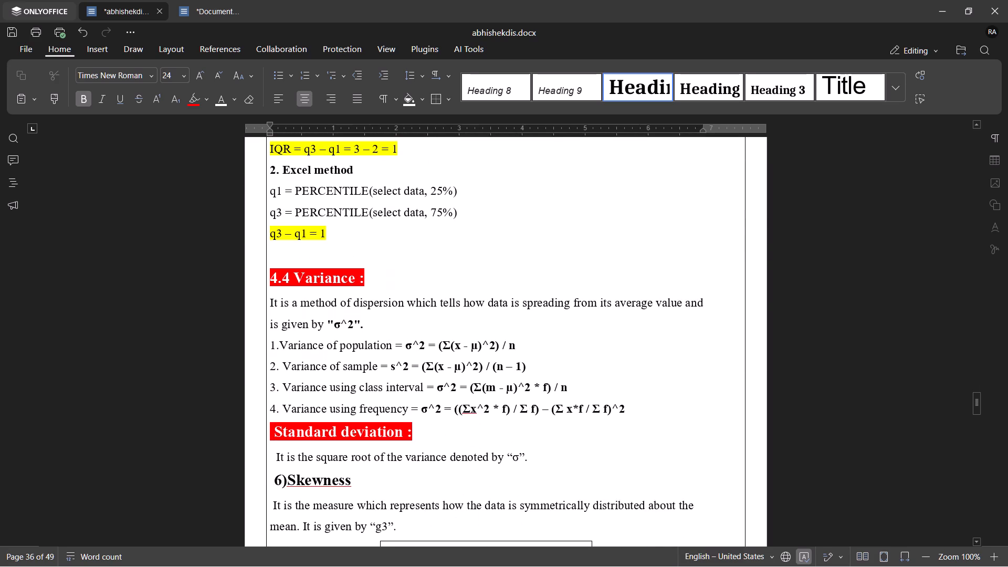
scroll(320, 227, up, 11)
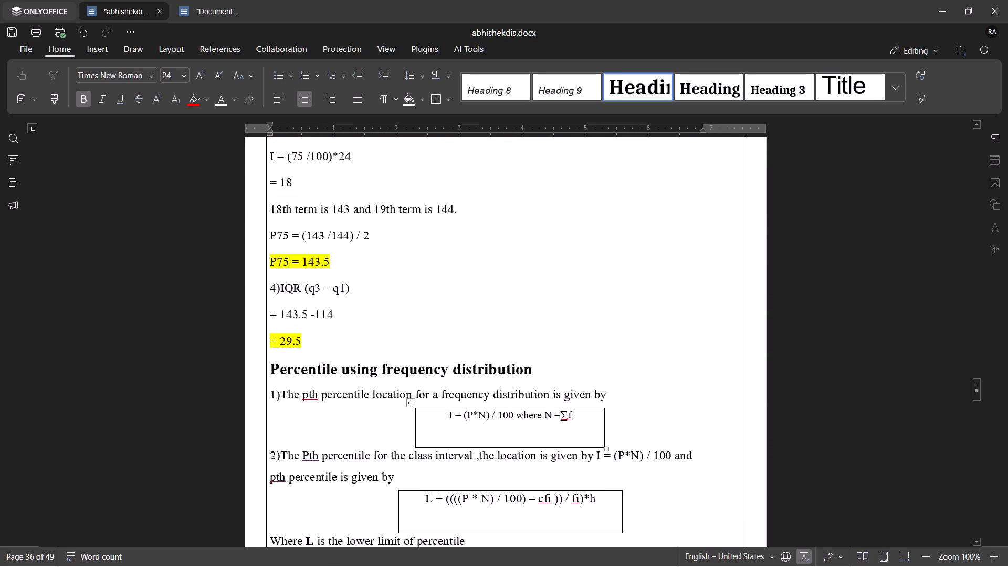
scroll(320, 227, up, 5)
scroll(320, 227, down, 7)
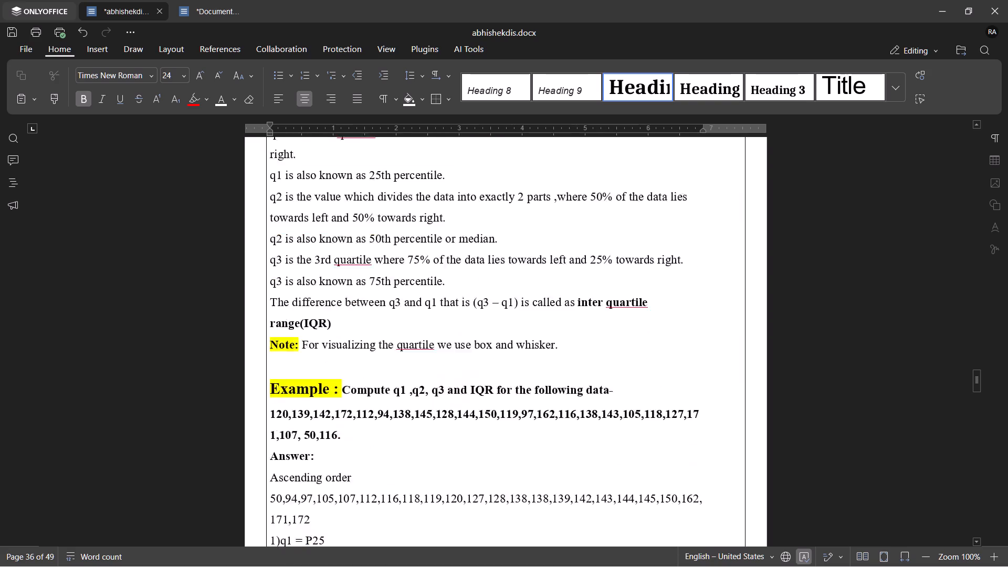
scroll(320, 227, down, 7)
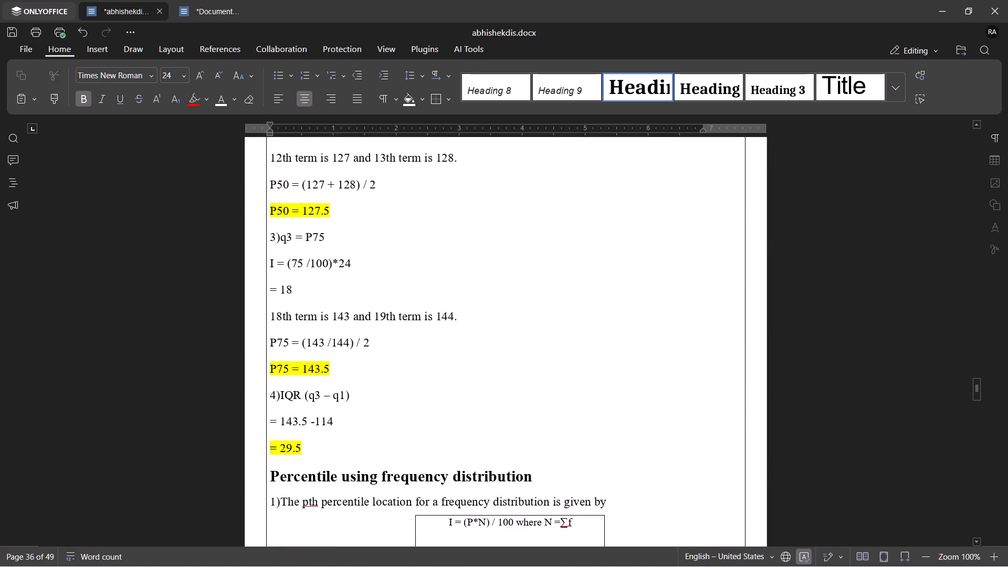
scroll(320, 227, down, 4)
scroll(320, 227, up, 7)
scroll(320, 227, down, 6)
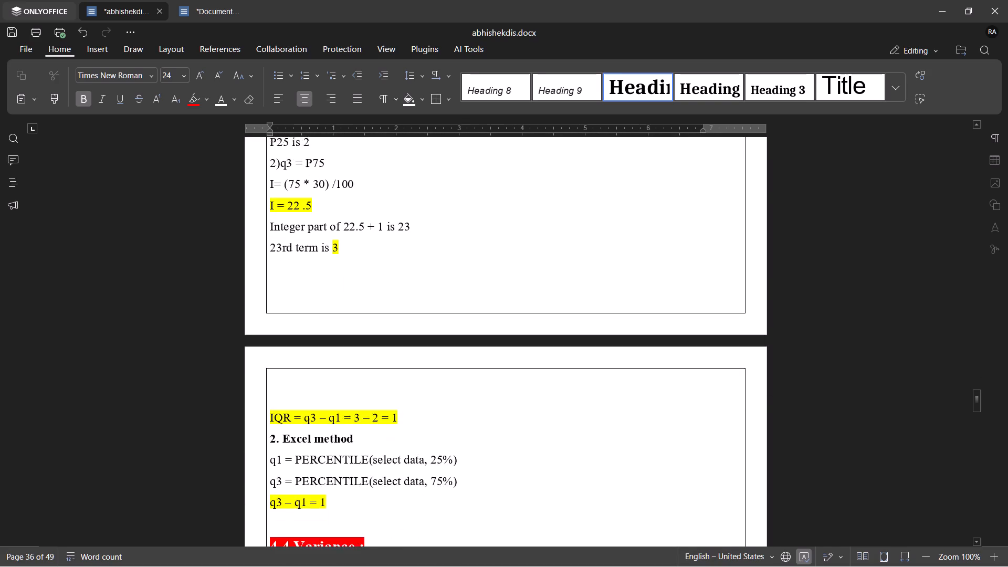
scroll(320, 227, down, 3)
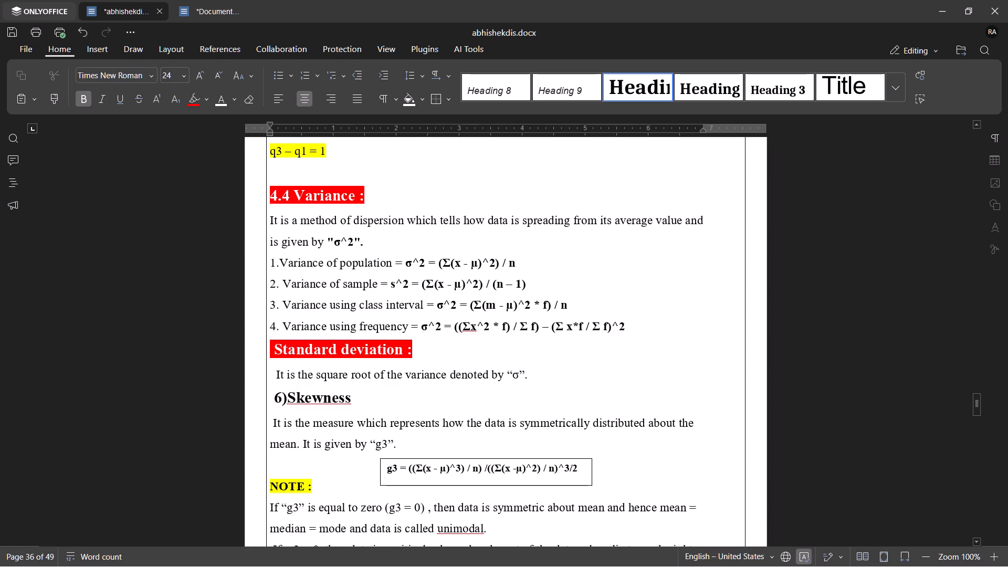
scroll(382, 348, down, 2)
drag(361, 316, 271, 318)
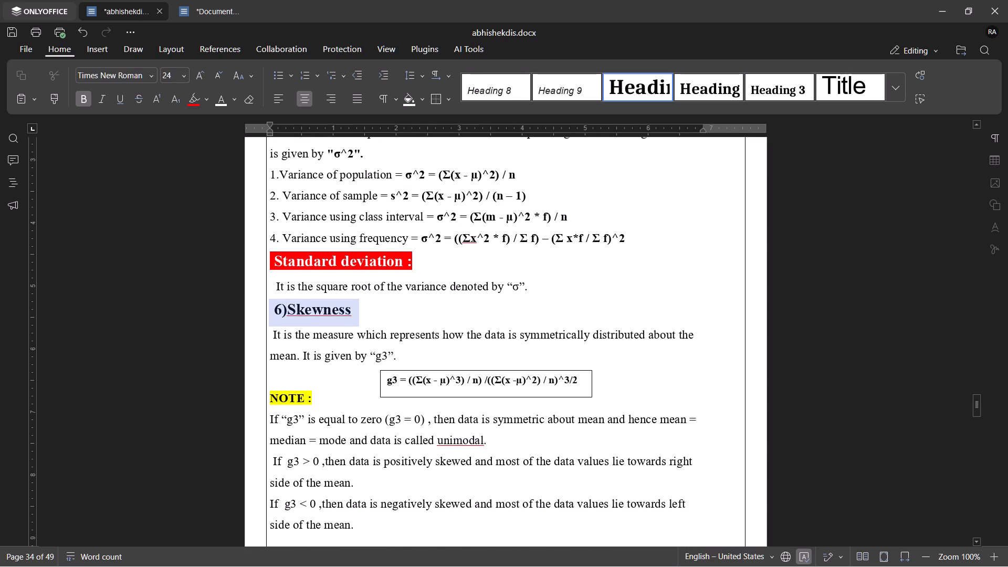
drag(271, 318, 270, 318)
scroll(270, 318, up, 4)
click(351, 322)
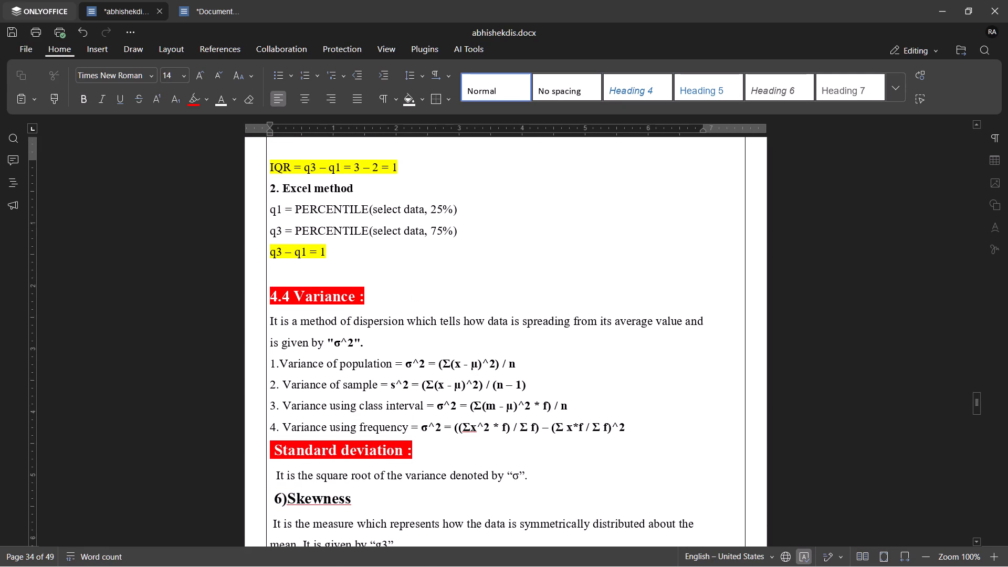
Insert a blank line after the Standard deviation definition, above the Skewness heading.
click(537, 476)
key(Return)
Look through the pages from the 4.4 Variance and Skewness headings to the UNIT-4 Covariance title, including the skewness and percentile tables.
scroll(537, 476, down, 5)
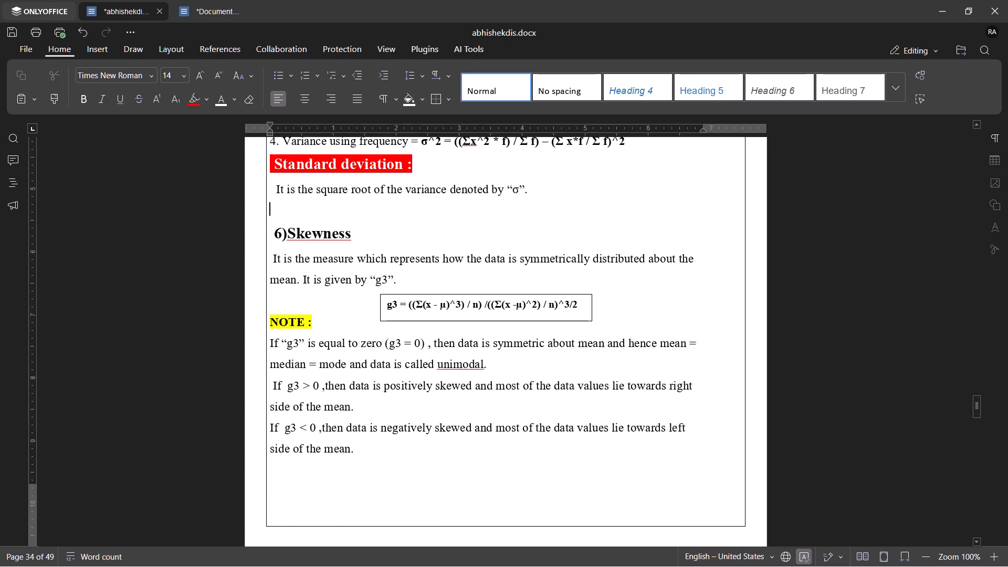
scroll(537, 476, down, 1)
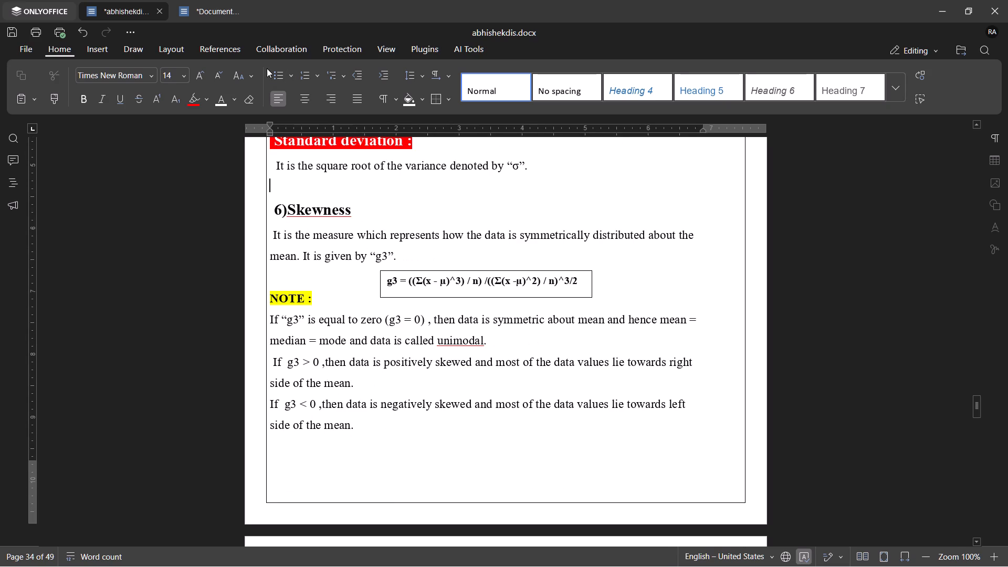
scroll(351, 191, up, 3)
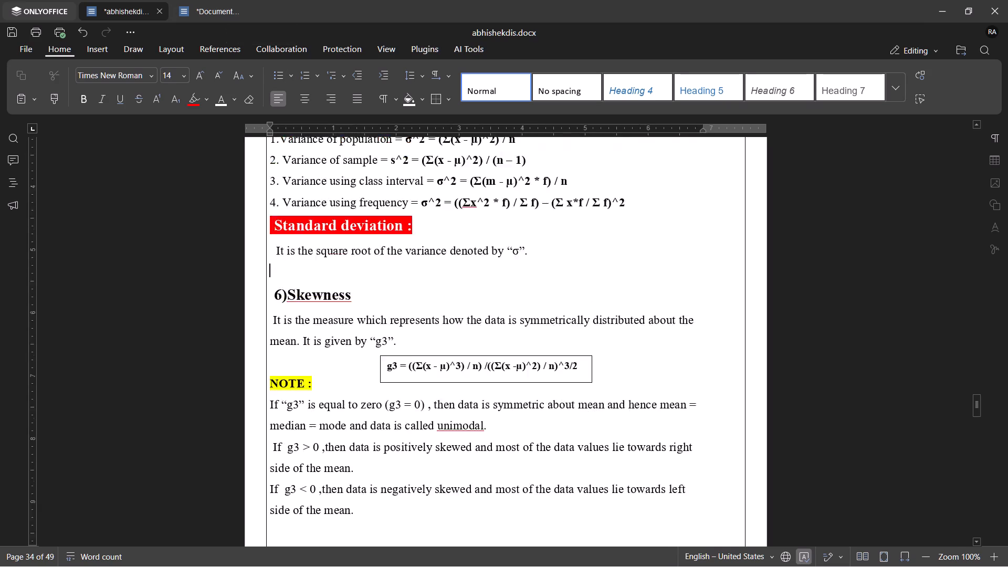
scroll(351, 191, up, 2)
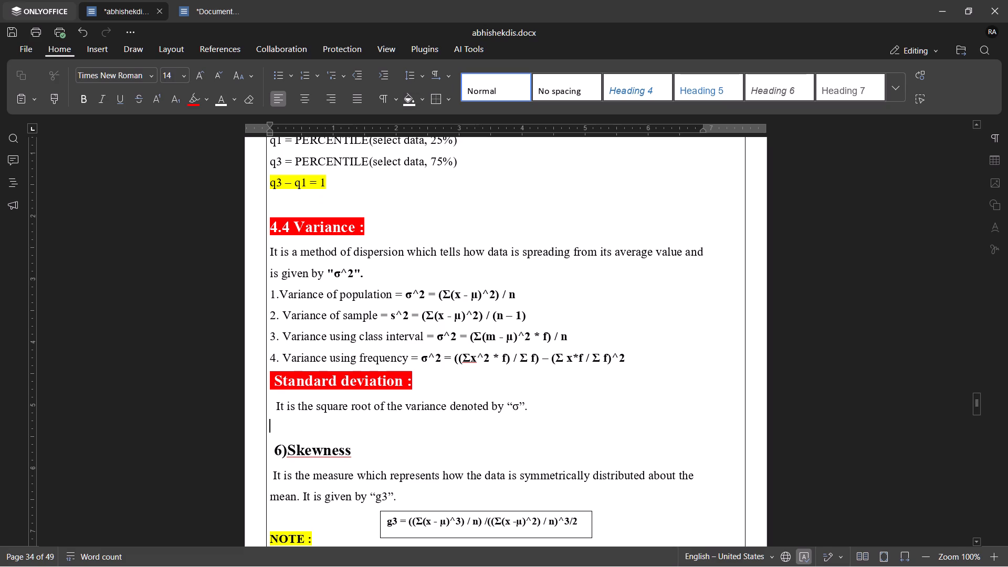
scroll(605, 0, down, 1)
scroll(678, 487, down, 5)
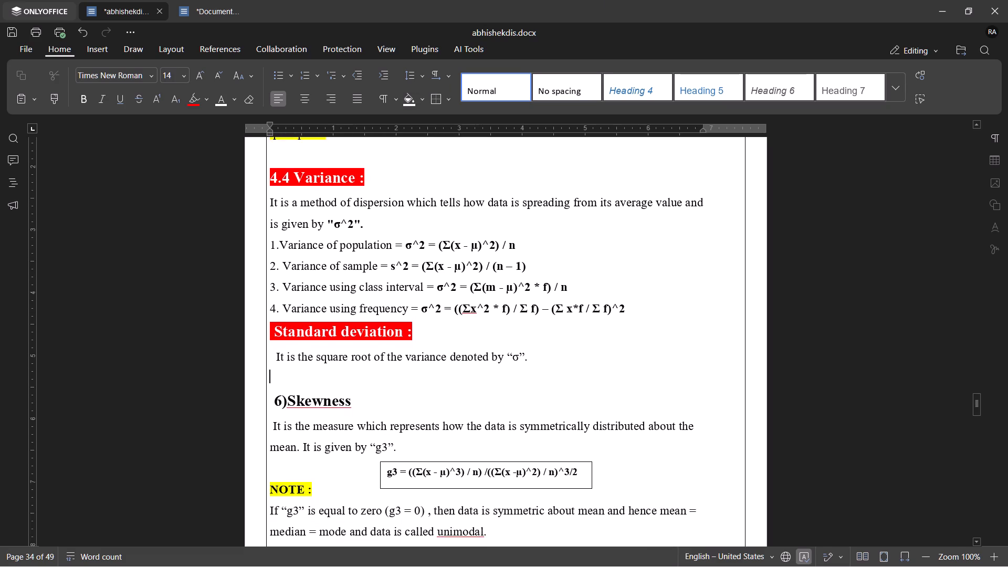
scroll(703, 241, down, 8)
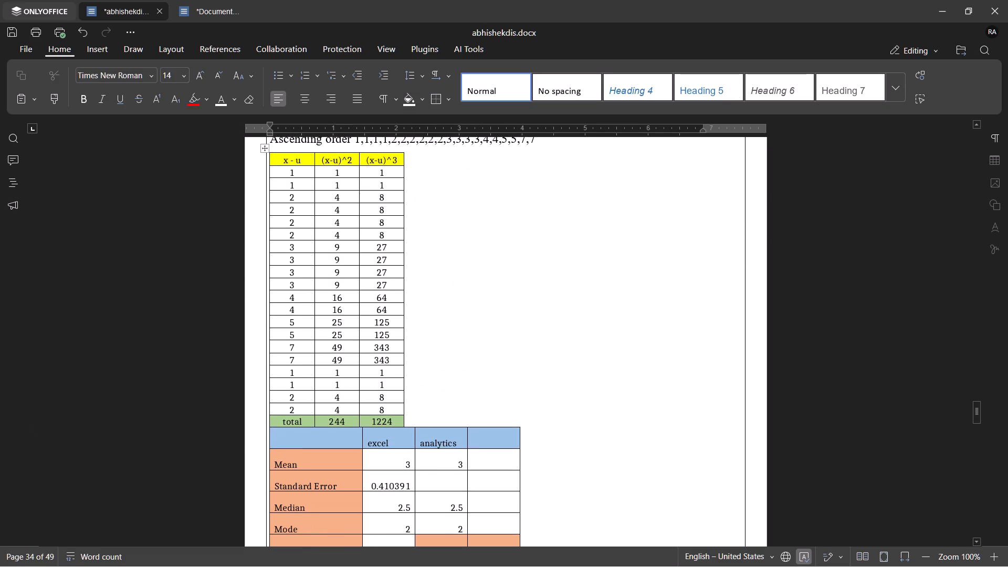
scroll(355, 292, down, 1)
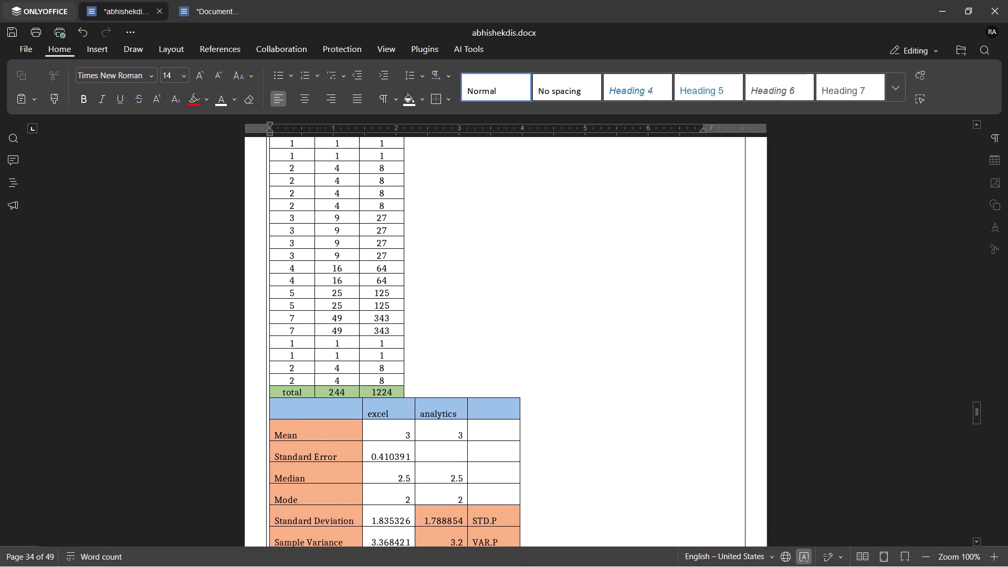
scroll(355, 292, down, 10)
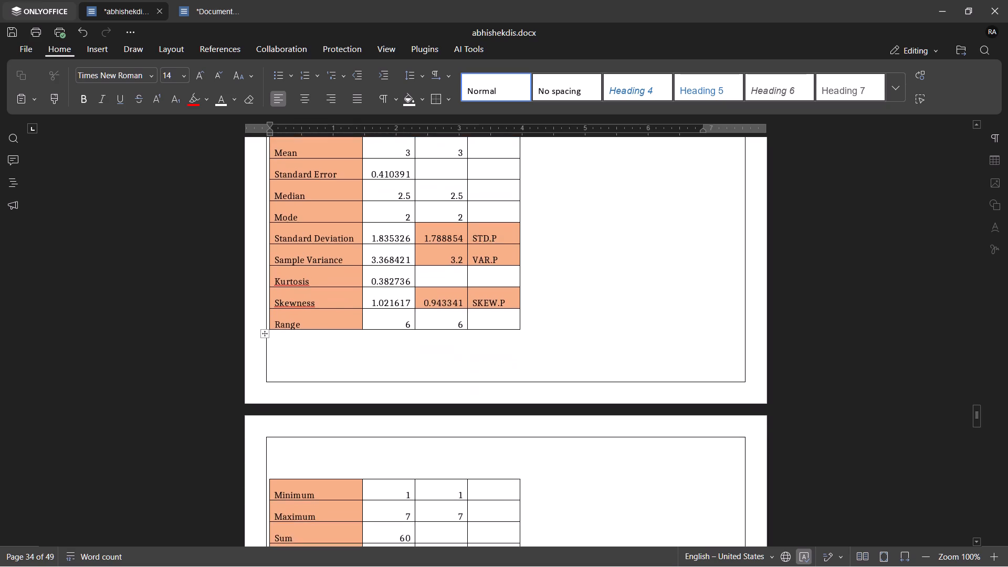
scroll(355, 292, down, 9)
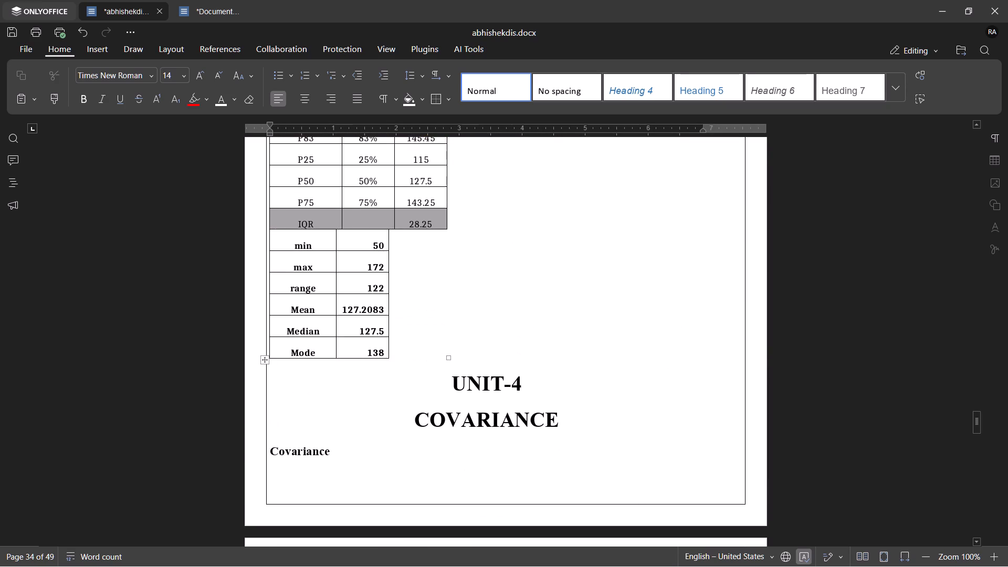
scroll(355, 292, down, 2)
Look back through the percentile tables and the quartile and IQR example to the 3.1 Mean section and its EXAMPLE 2 table.
scroll(355, 292, up, 4)
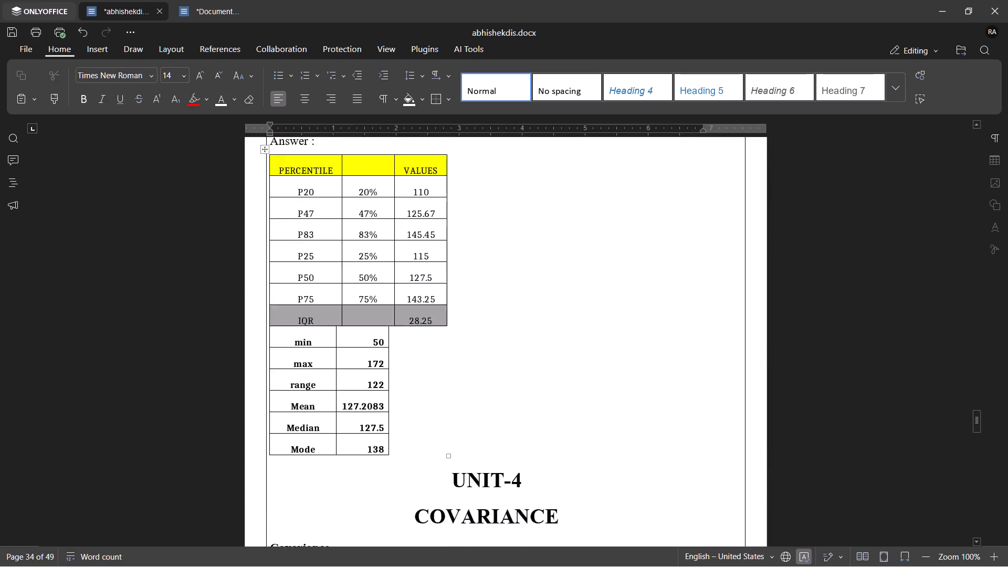
scroll(355, 292, up, 18)
scroll(355, 292, up, 11)
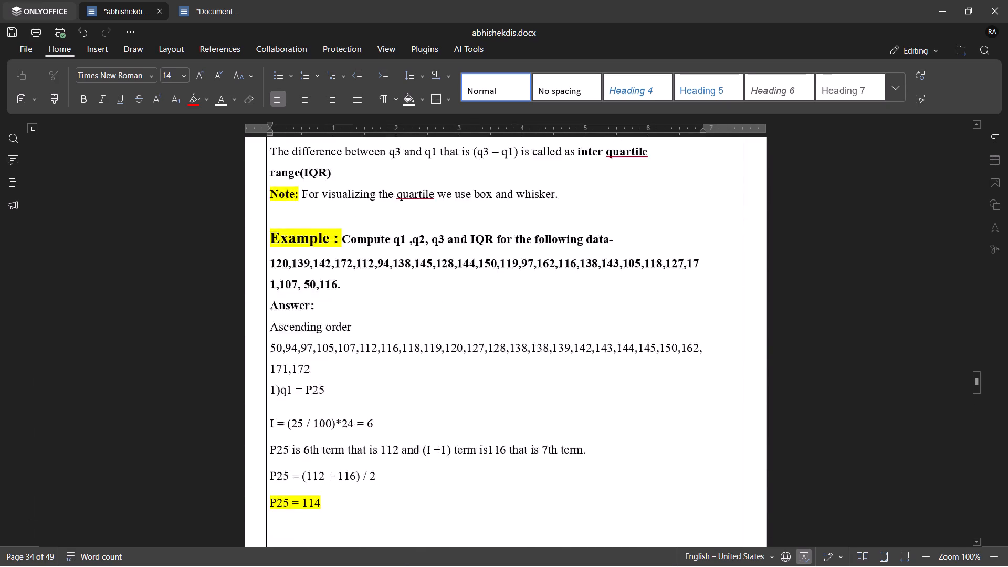
scroll(355, 292, up, 20)
scroll(355, 292, up, 5)
scroll(355, 292, down, 1)
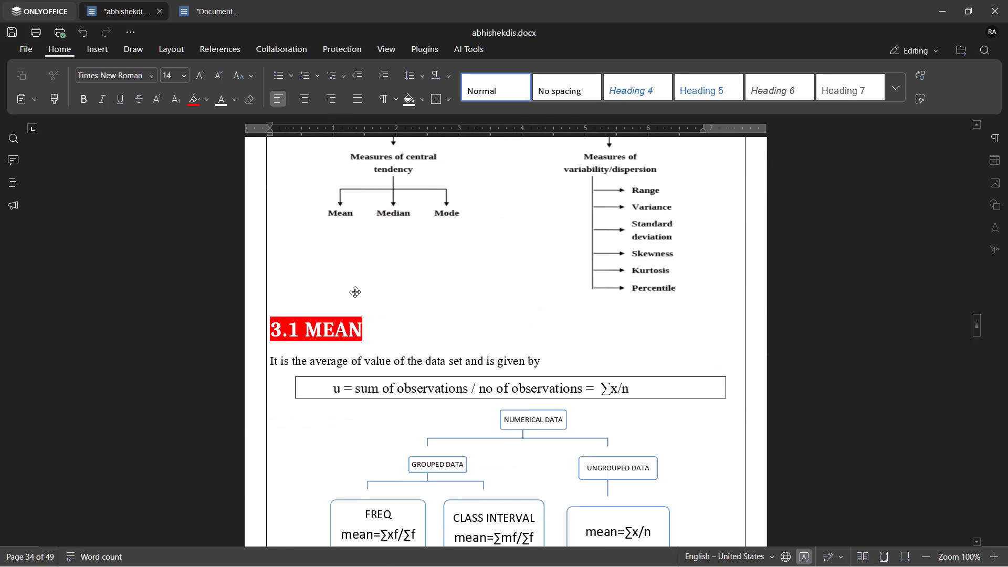
scroll(355, 292, down, 1)
scroll(355, 292, up, 4)
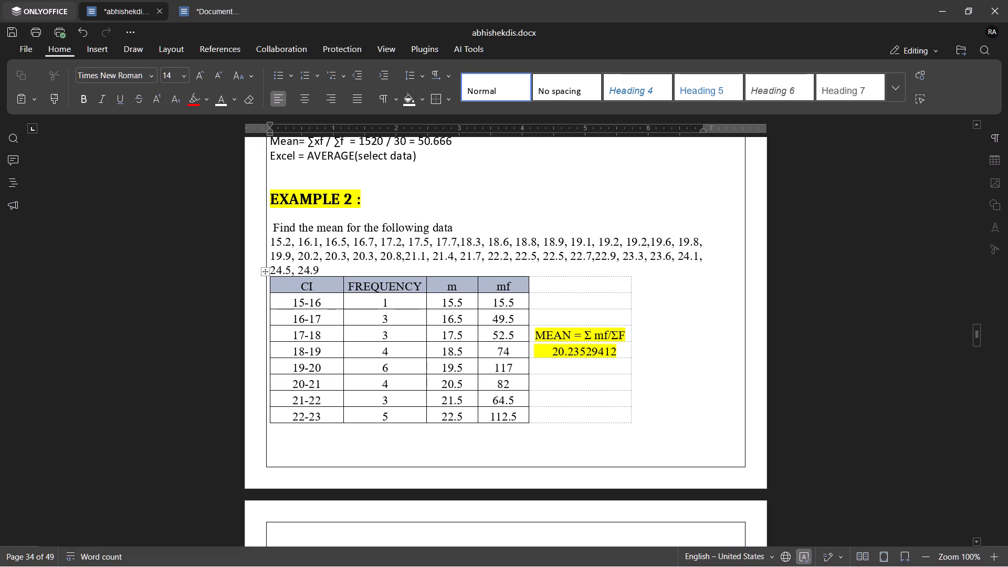
click(353, 322)
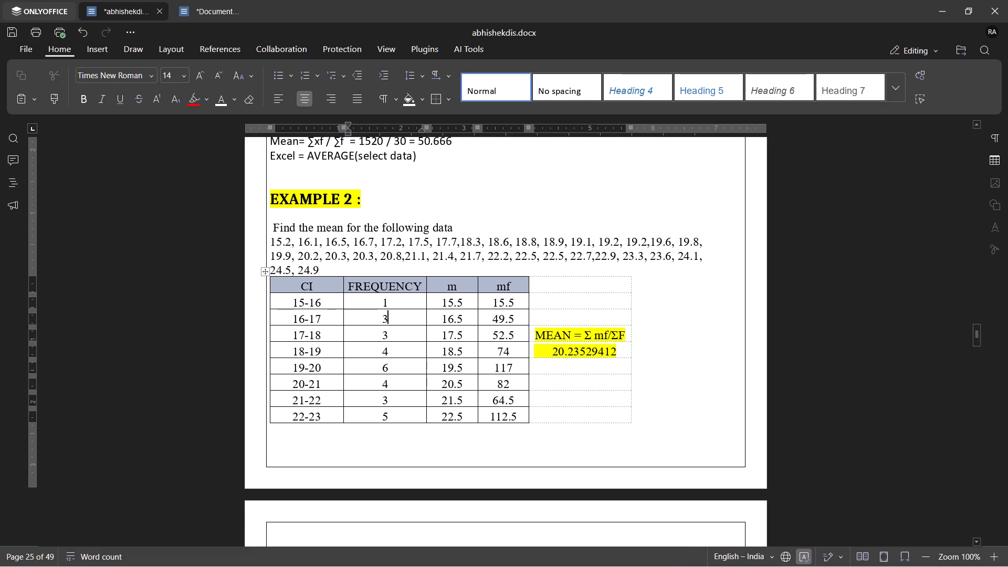
click(397, 317)
Check Document1's topic table, and examine the statistics document from the 3.3 Mode examples to the section 4 topic list and 4.1 Range.
click(184, 5)
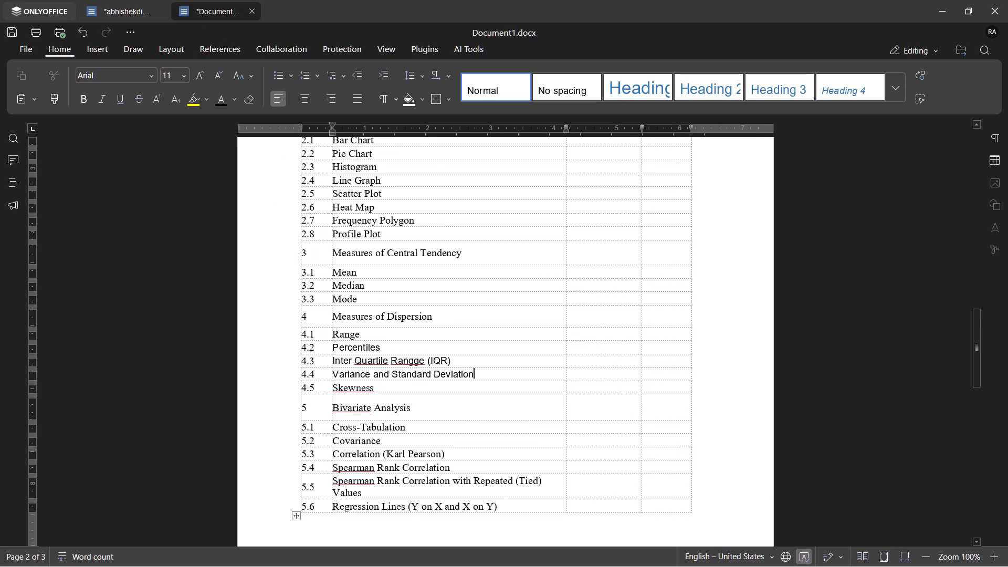
scroll(393, 289, up, 6)
scroll(393, 289, down, 2)
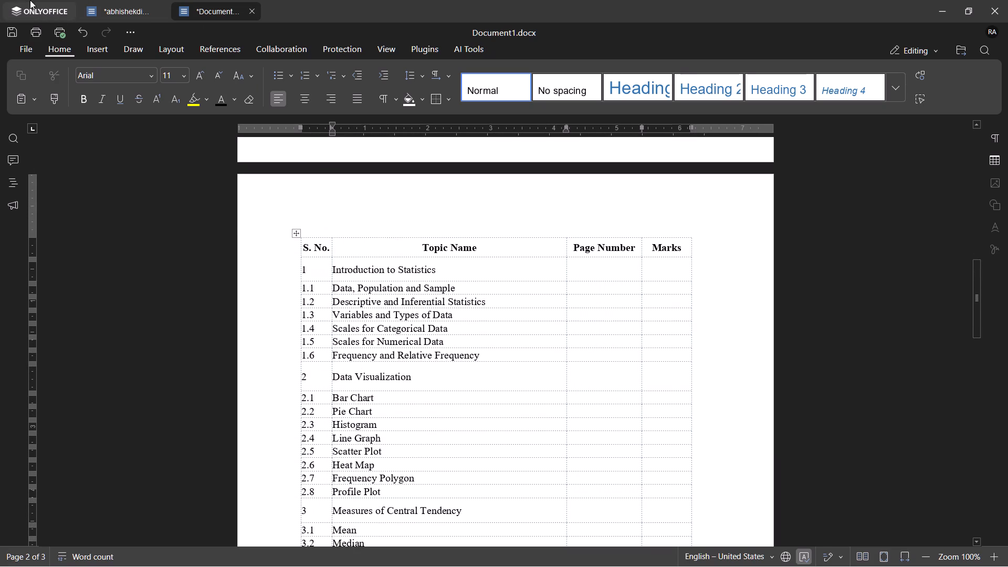
click(101, 9)
scroll(431, 296, up, 11)
scroll(431, 296, down, 16)
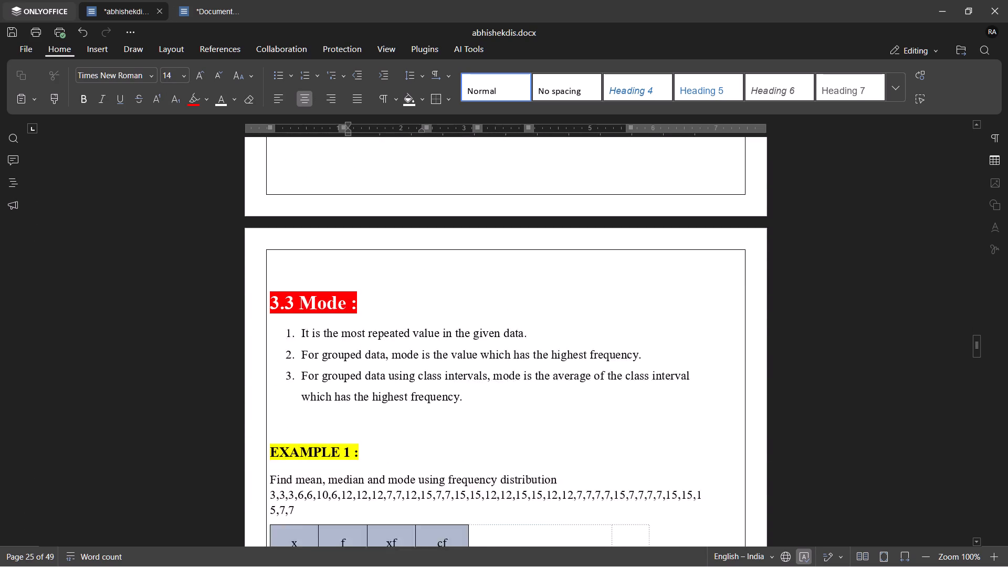
scroll(431, 296, up, 2)
scroll(431, 296, down, 8)
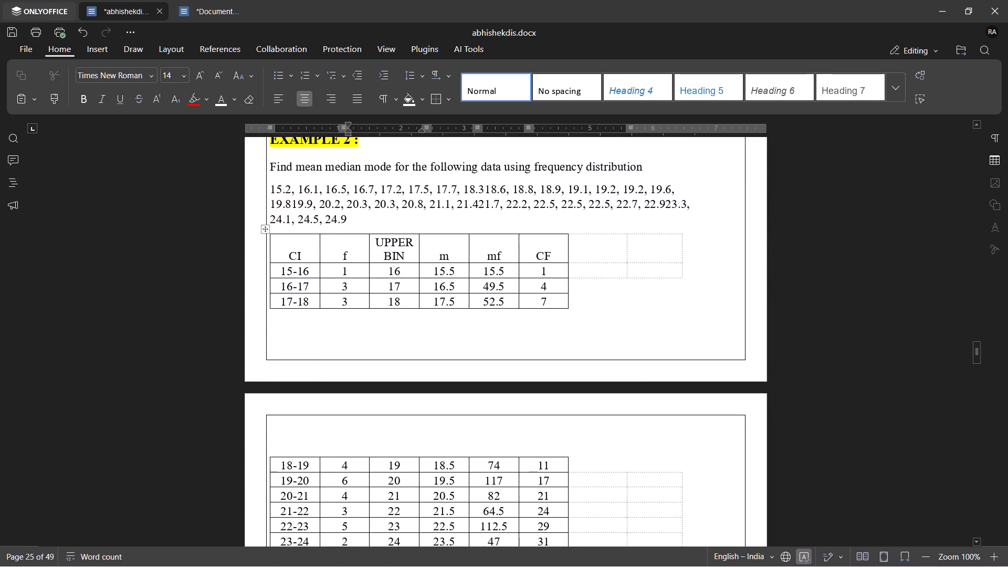
scroll(431, 296, down, 6)
scroll(431, 296, up, 4)
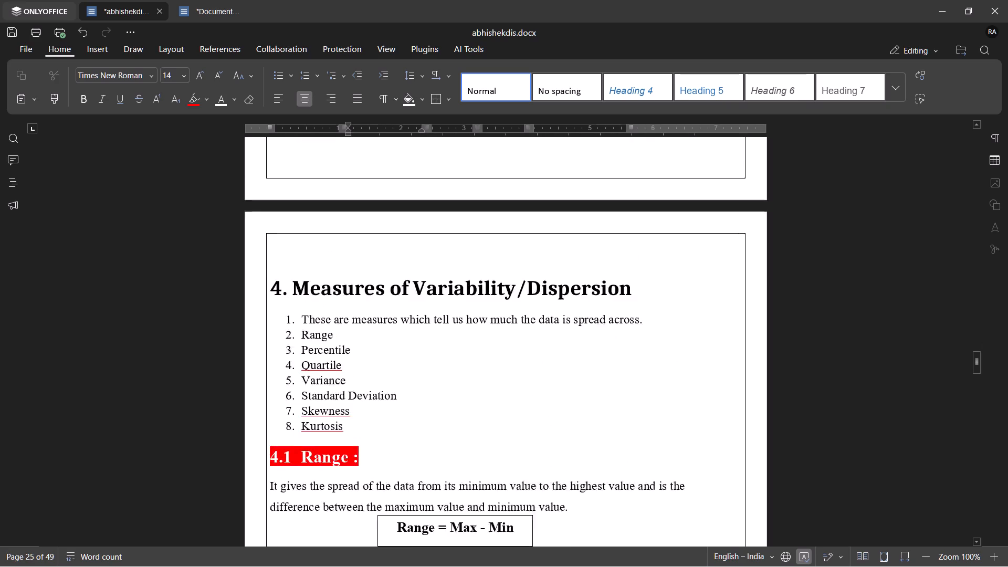
scroll(431, 296, up, 7)
scroll(431, 296, down, 8)
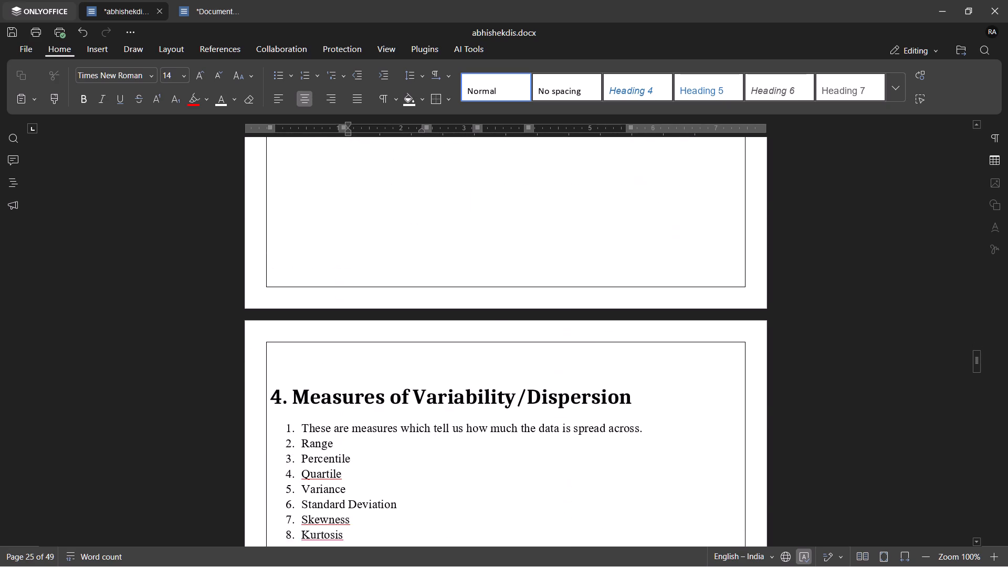
scroll(431, 296, down, 3)
scroll(431, 296, up, 5)
scroll(431, 296, down, 1)
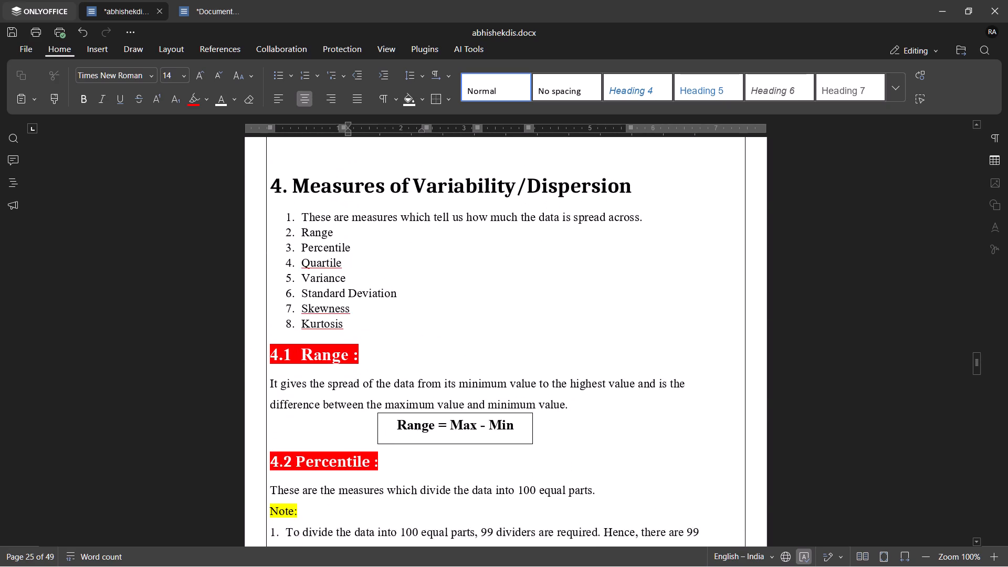
scroll(431, 296, down, 3)
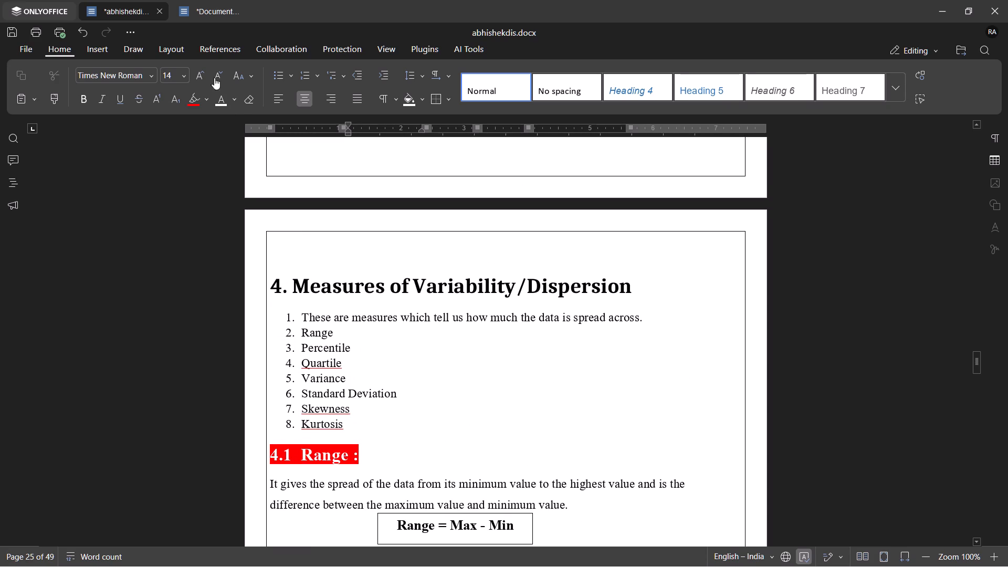
Review Document1's topic table from Introduction to Statistics to Regression Lines, including the Measures of Dispersion rows.
click(208, 8)
scroll(339, 324, down, 4)
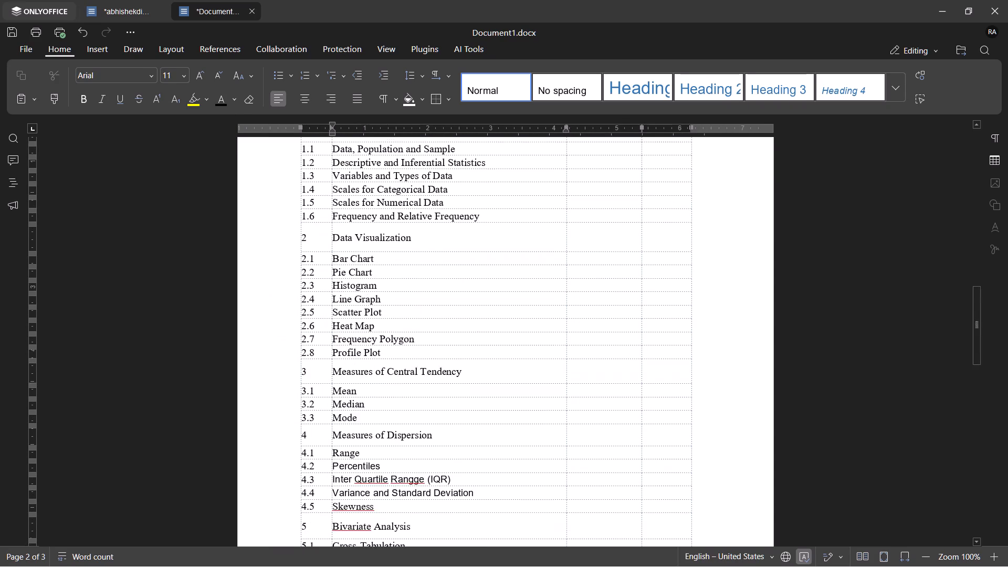
scroll(339, 324, down, 3)
scroll(339, 324, up, 3)
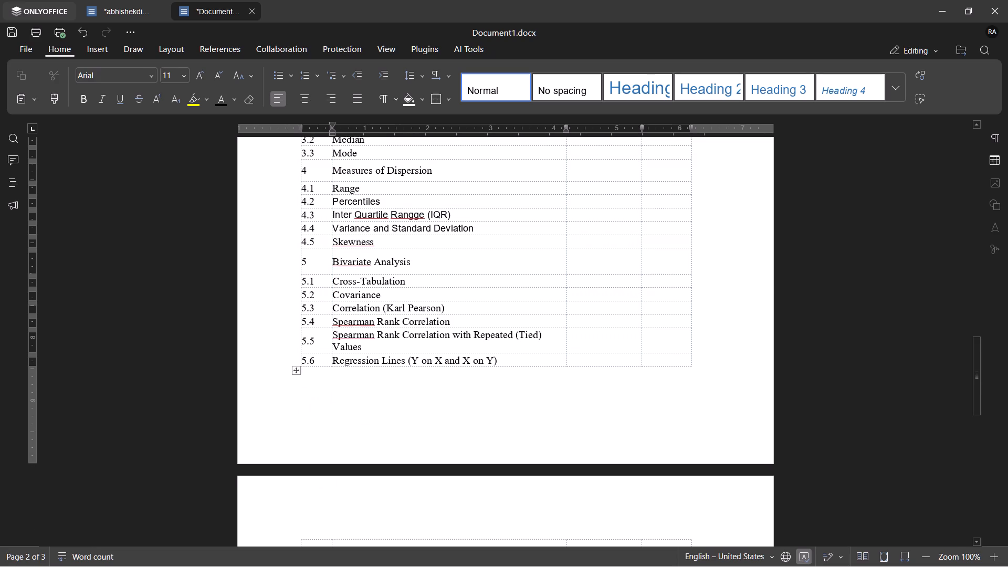
scroll(339, 324, up, 2)
scroll(363, 239, up, 1)
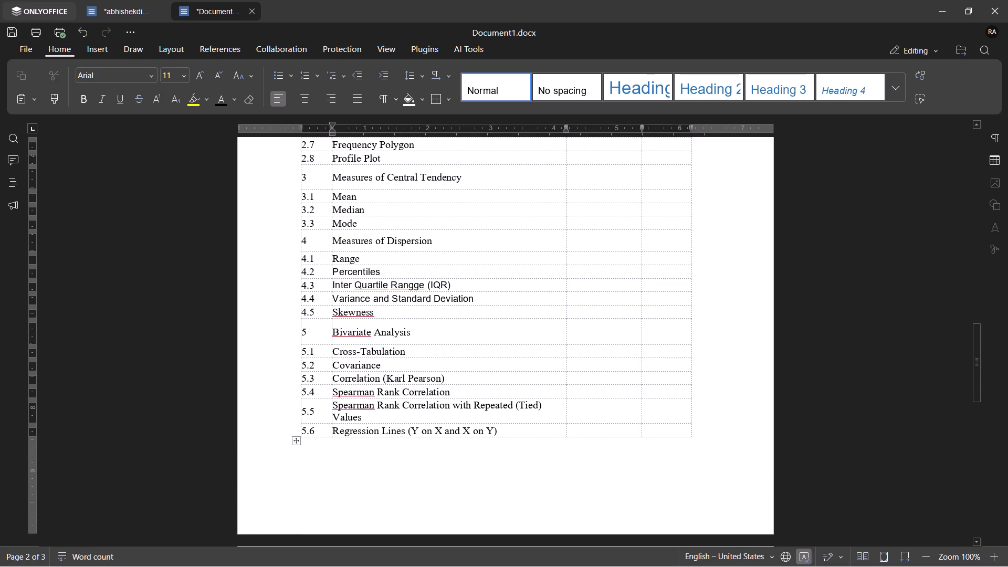
click(334, 255)
scroll(338, 258, up, 8)
scroll(338, 258, down, 2)
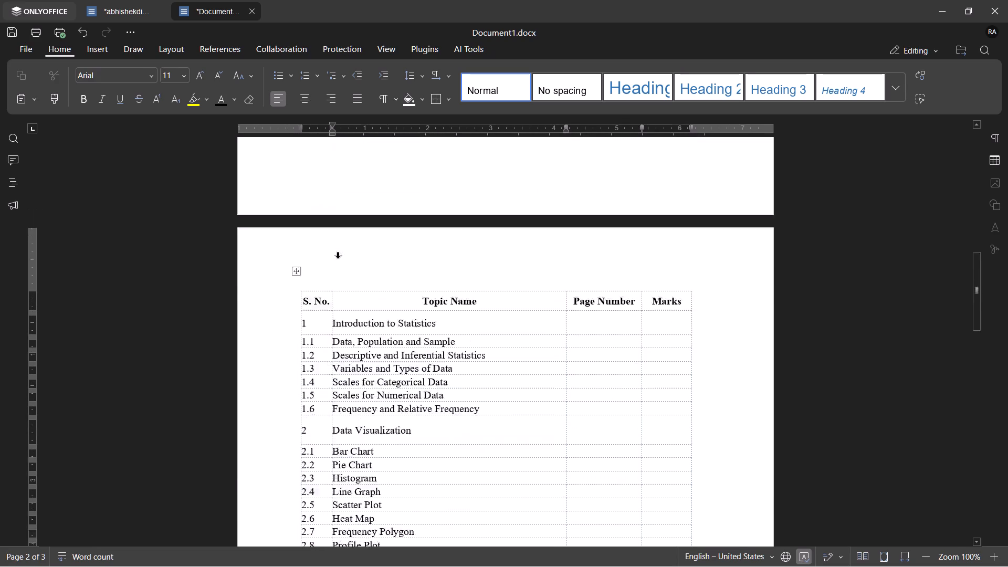
scroll(338, 258, down, 5)
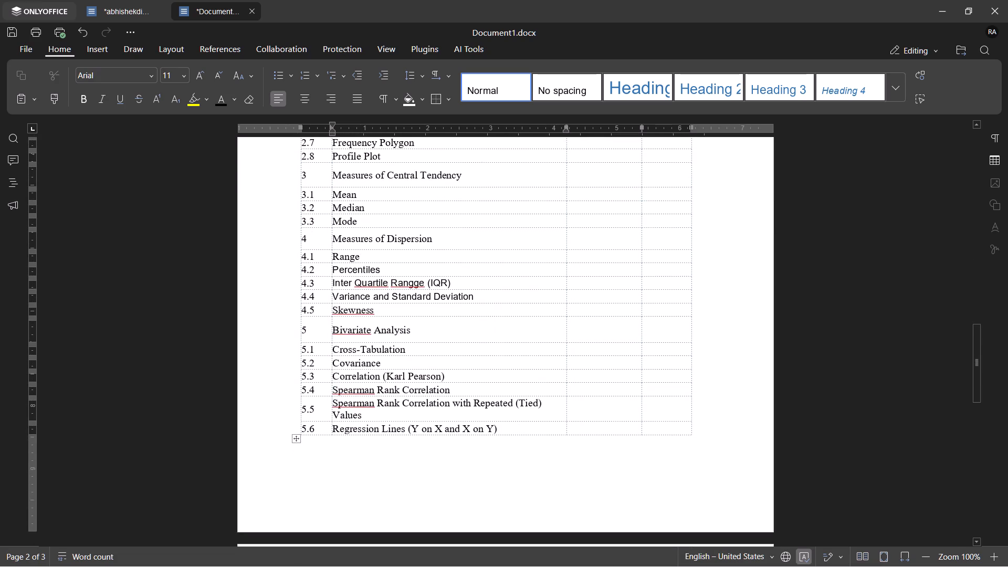
Copy the topic names of rows 4.1 to 4.5, Range to Skewness, from Document1's topic table.
drag(384, 309, 333, 255)
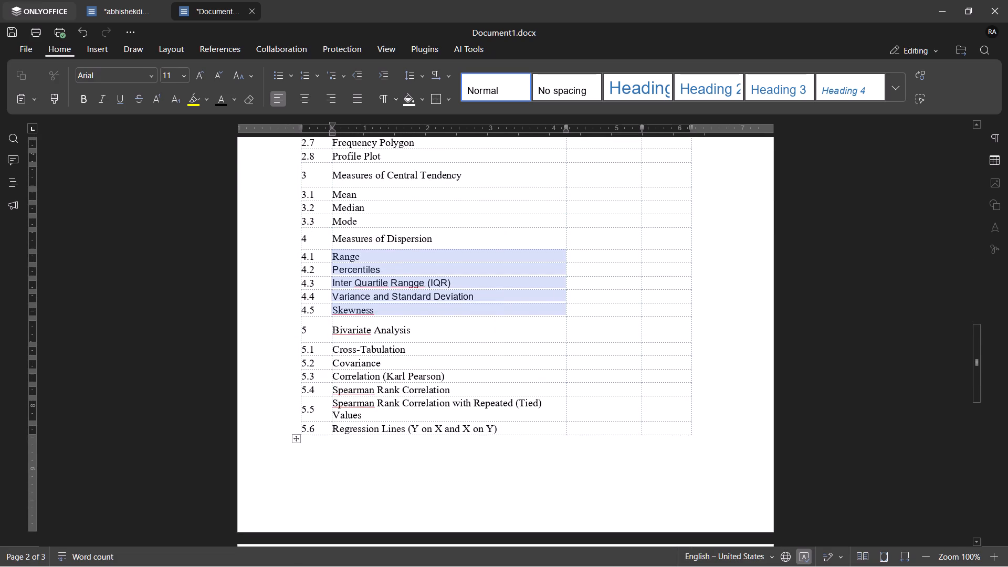
drag(333, 255, 333, 255)
key(ctrl+c)
Compare the statistics document's section 4 topic list with rows 4.1 to 4.5 of Document1's topic table.
click(129, 17)
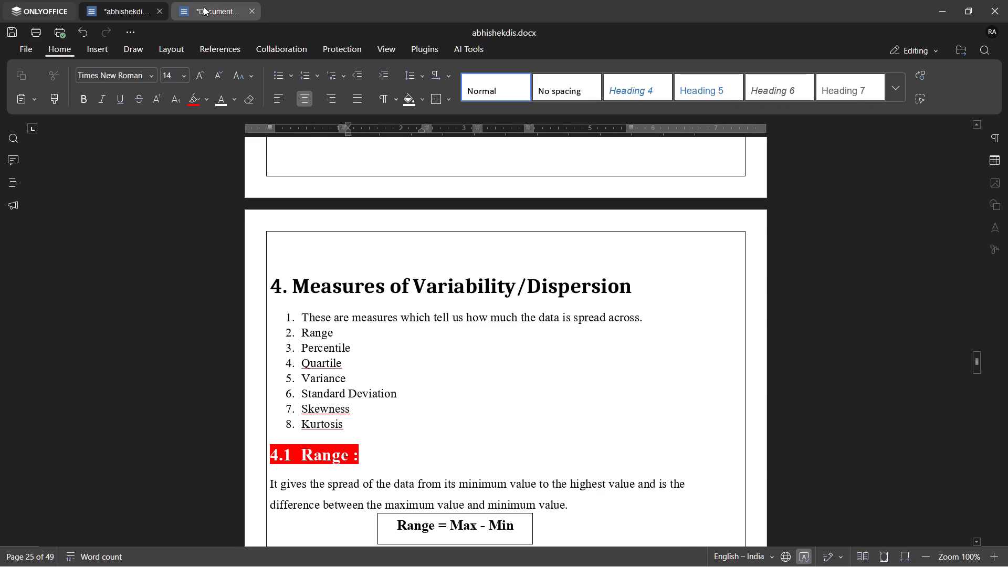
click(204, 7)
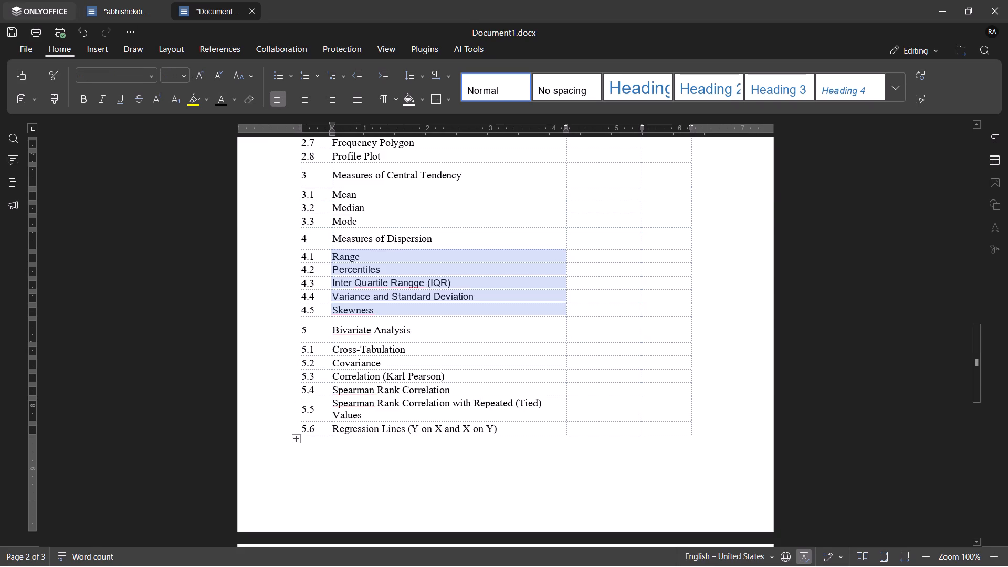
click(381, 312)
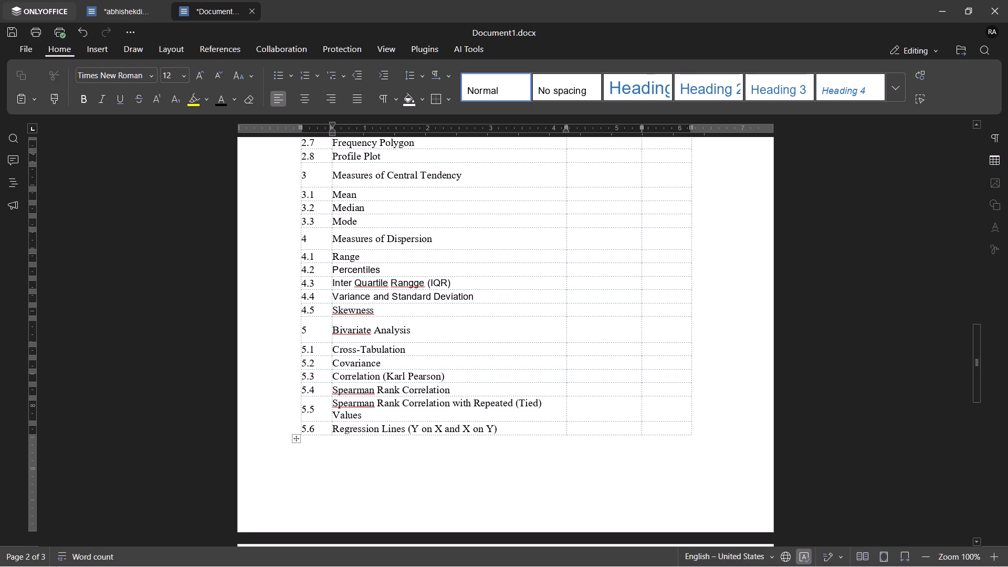
click(114, 4)
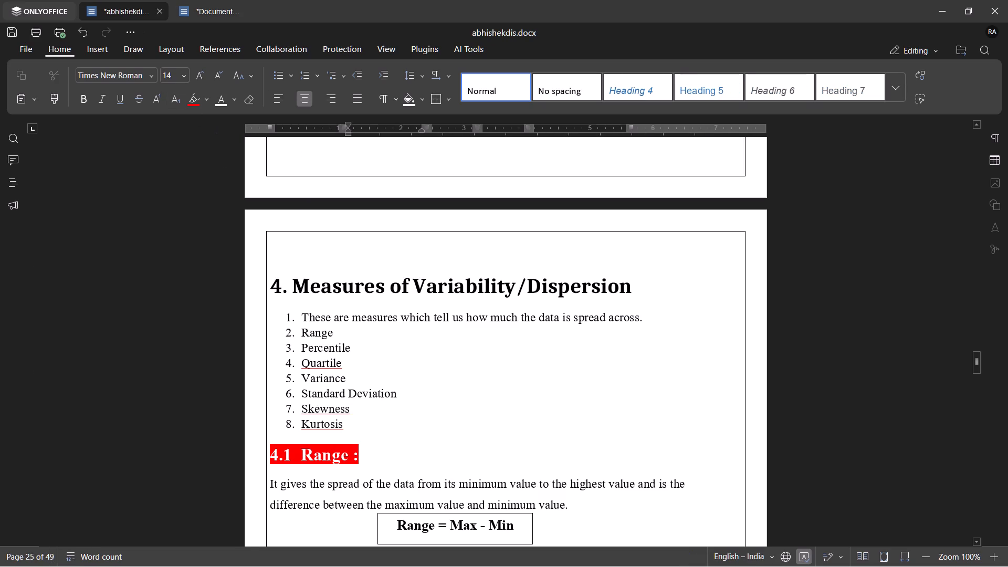
click(183, 15)
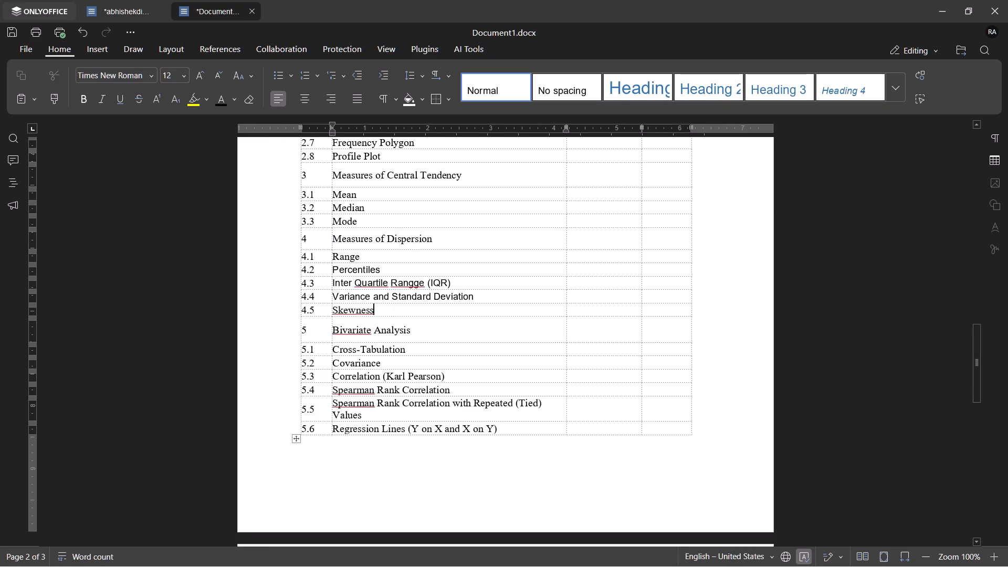
Return to the statistics document and review section 4 from the topic list and 4.1 Range through the percentile example to 4.3 Inter Quartile Range.
click(138, 26)
click(130, 0)
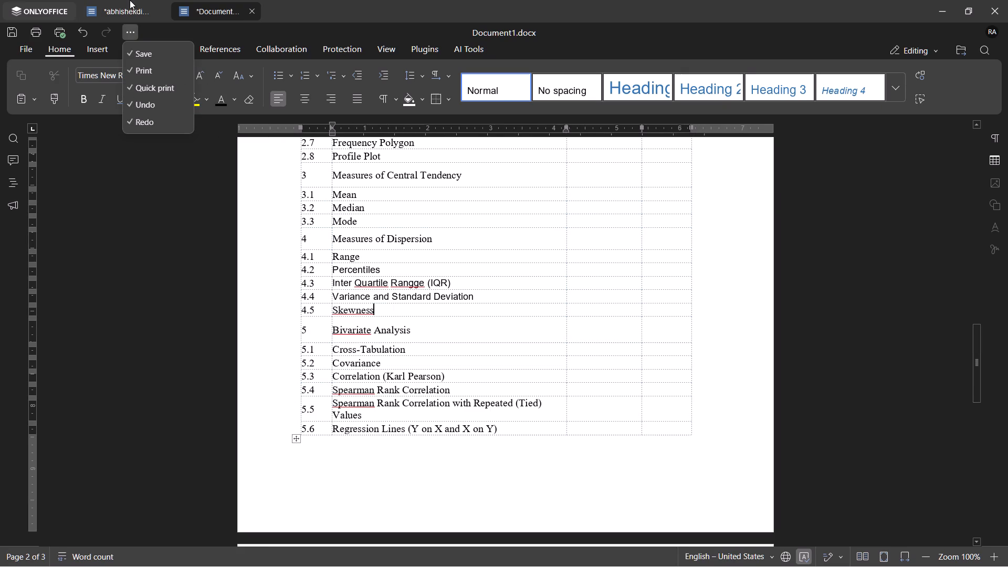
click(135, 10)
scroll(363, 270, up, 2)
scroll(363, 270, down, 5)
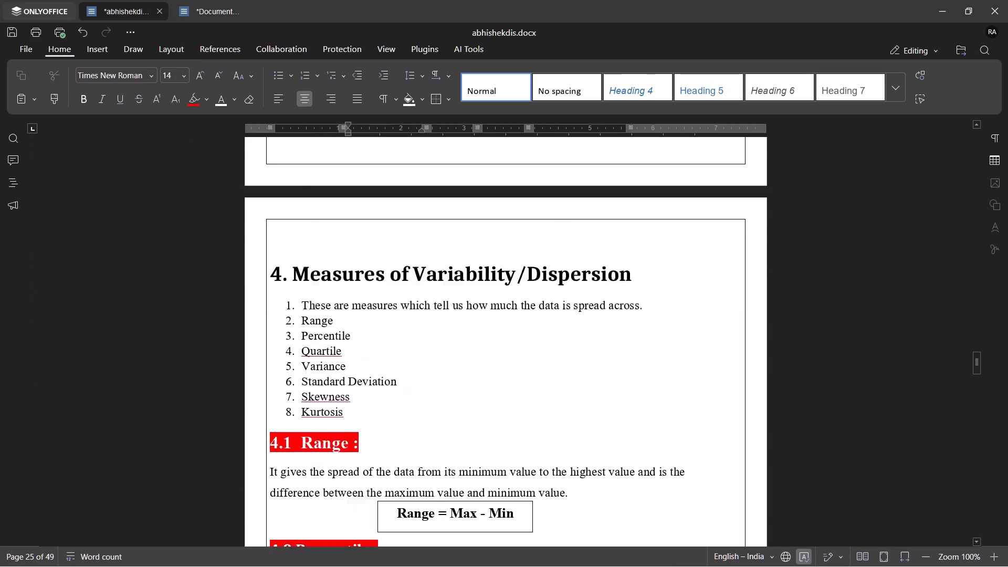
scroll(363, 270, up, 1)
scroll(363, 270, down, 5)
scroll(363, 270, up, 4)
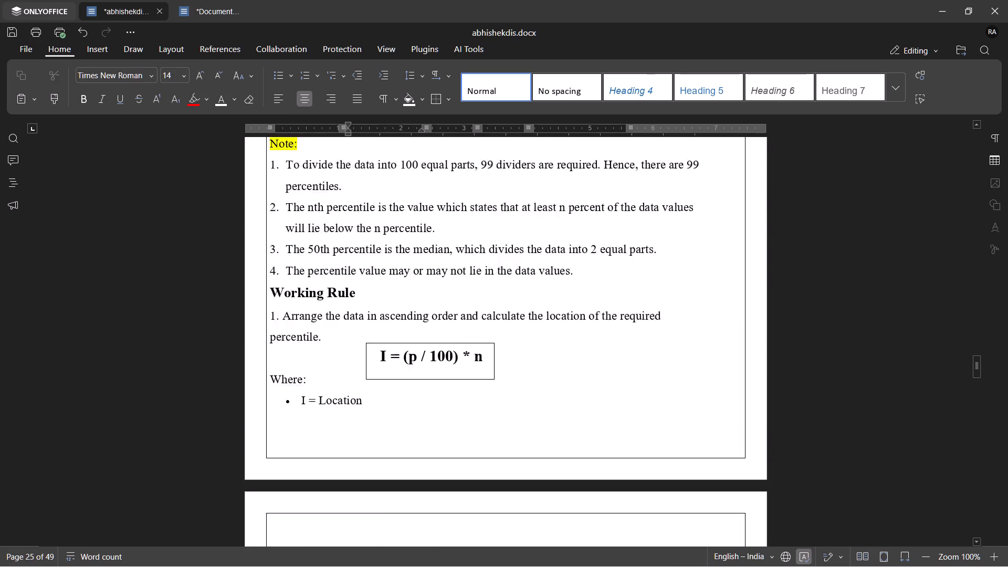
scroll(363, 270, up, 2)
scroll(363, 270, down, 7)
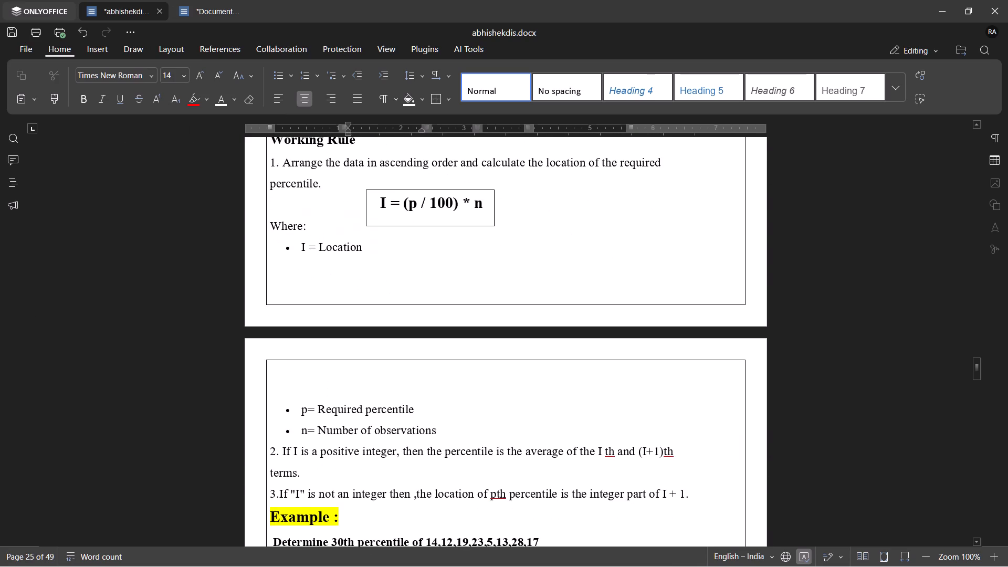
scroll(363, 270, down, 1)
scroll(363, 270, up, 3)
scroll(363, 270, down, 8)
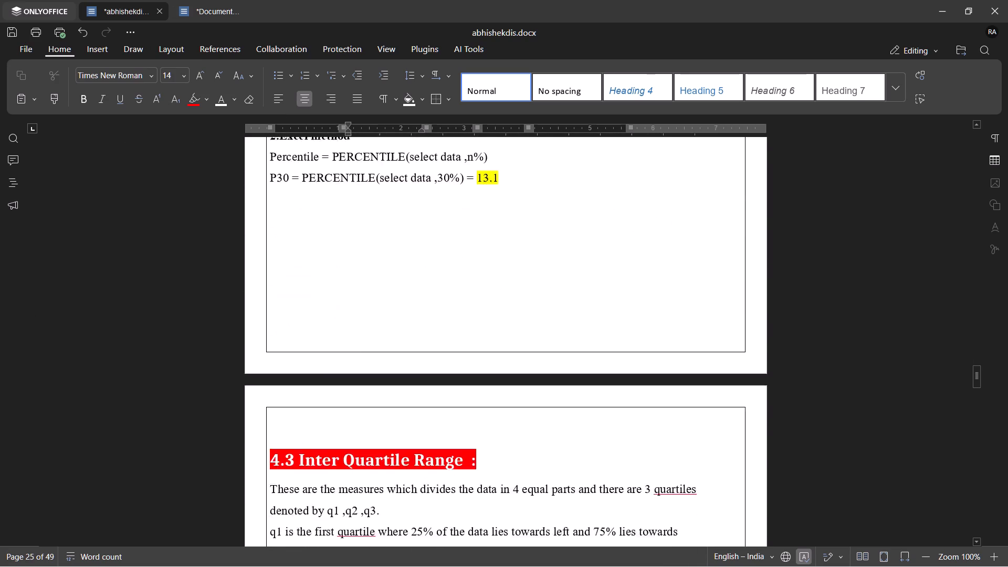
scroll(363, 270, up, 1)
scroll(363, 270, down, 3)
scroll(363, 270, up, 6)
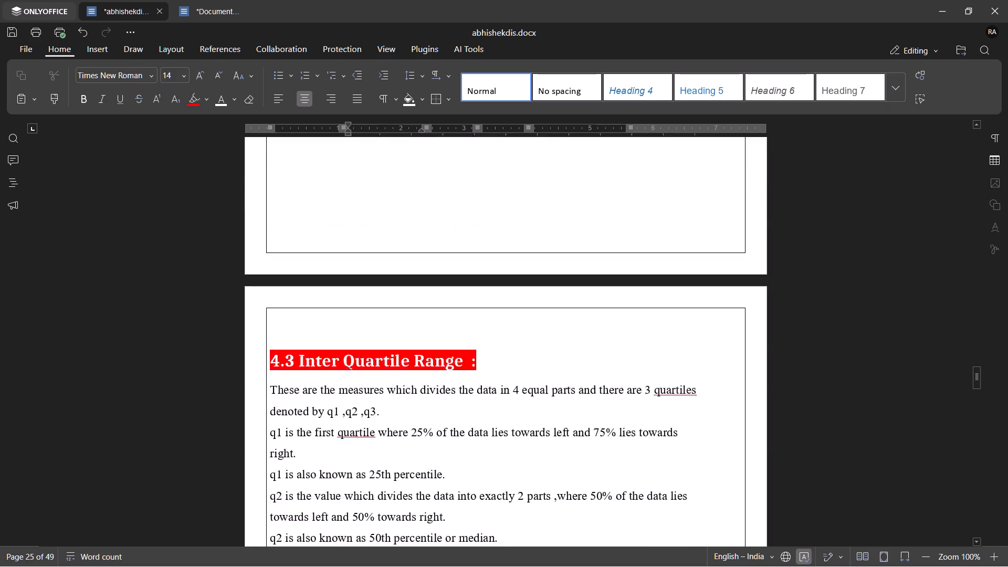
scroll(363, 270, up, 2)
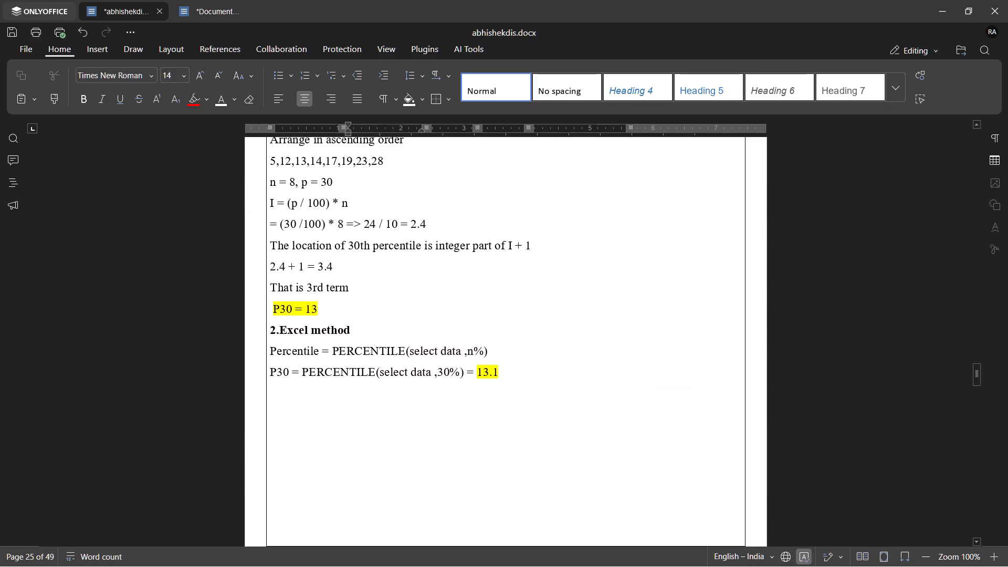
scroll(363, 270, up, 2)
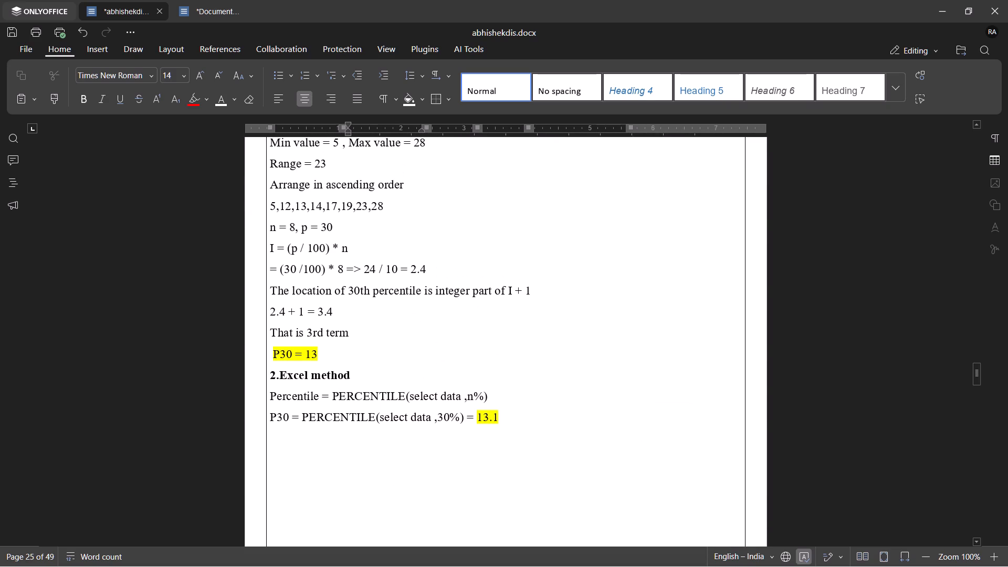
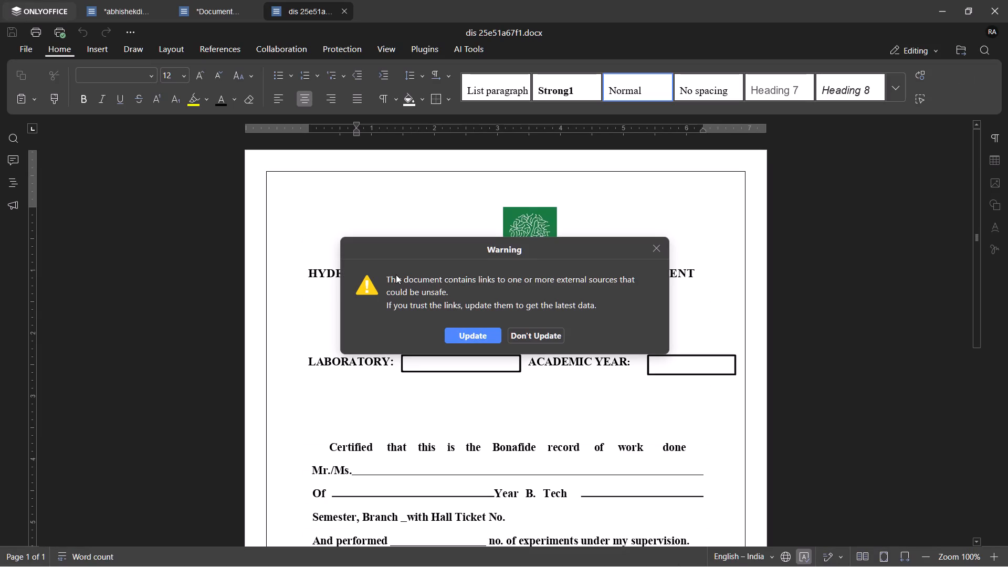
Update the external links in the newly opened dis document.
click(484, 337)
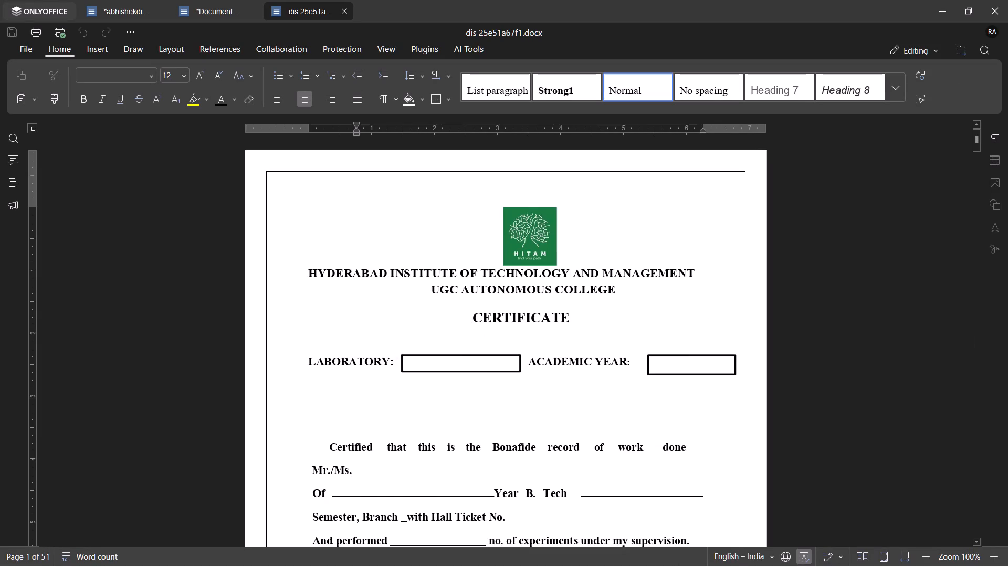
Examine the opening pages of the dis document, from the certificate through the blank area to the Table of Contents heading.
scroll(452, 364, down, 11)
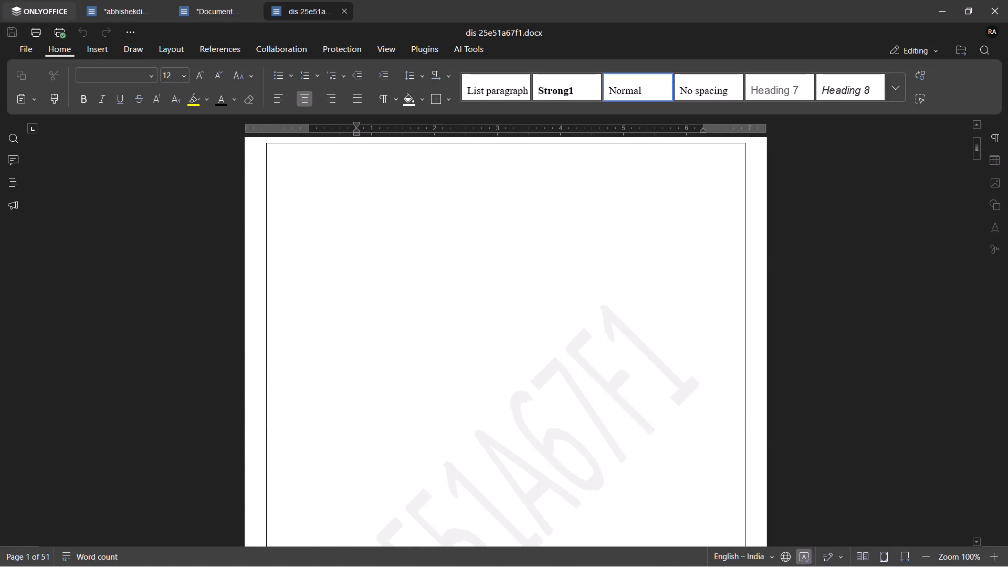
scroll(452, 364, up, 6)
scroll(452, 364, down, 8)
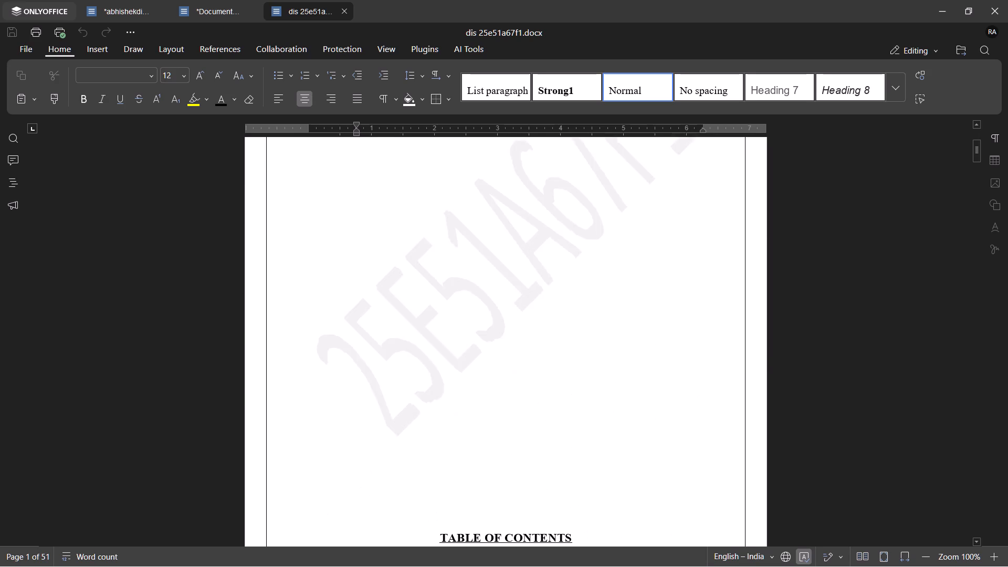
scroll(452, 364, down, 1)
scroll(452, 364, up, 10)
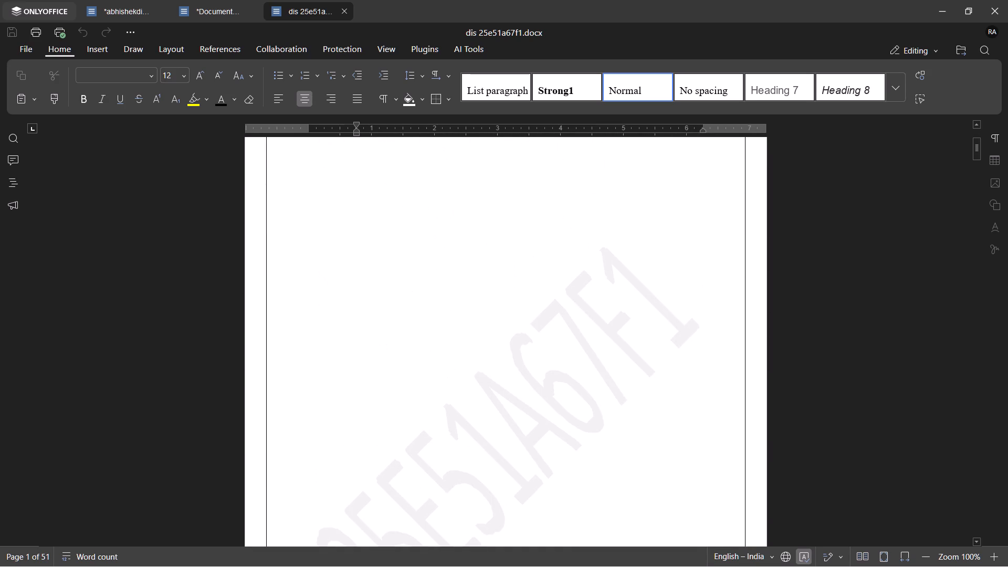
Delete an empty line from the blank area above the Table of Contents heading on page 2.
scroll(452, 364, down, 1)
scroll(452, 364, up, 1)
click(425, 331)
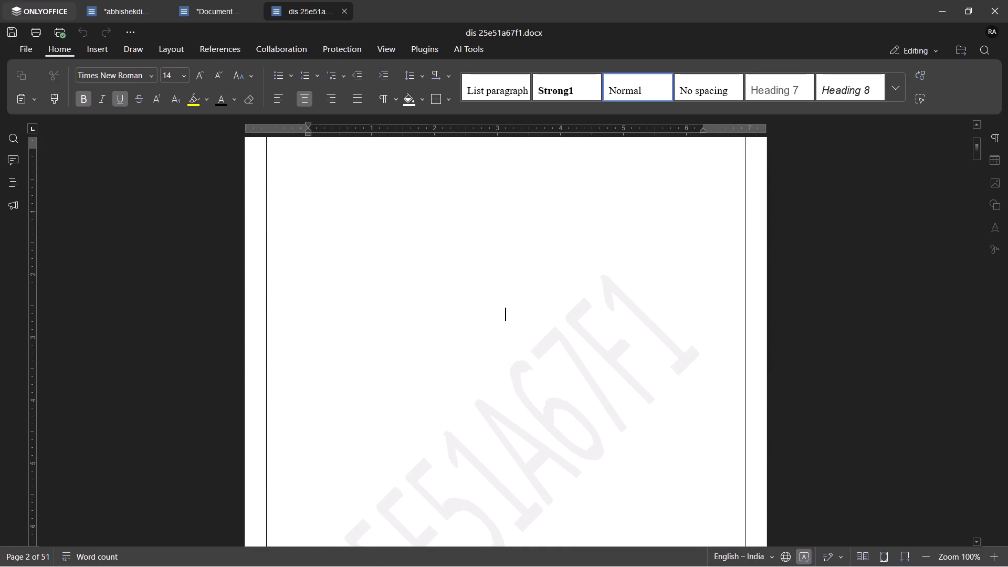
scroll(425, 331, up, 2)
key(Delete)
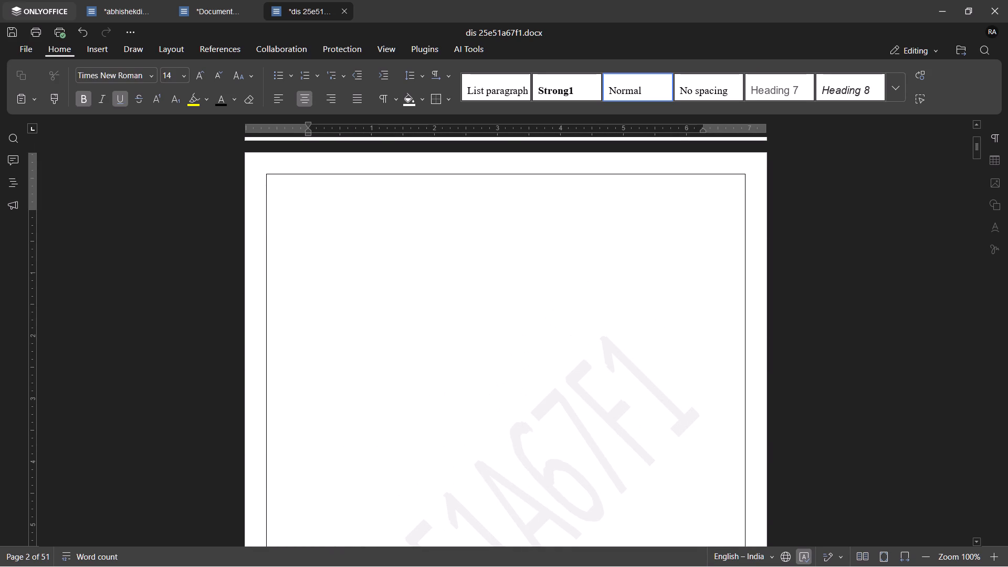
Delete the empty lines above the TABLE OF CONTENTS heading so it starts at the top of page 2, and save the document.
scroll(425, 331, up, 3)
drag(370, 246, 481, 532)
key(Delete)
key(Delete)
key(Delete)
key(Delete)
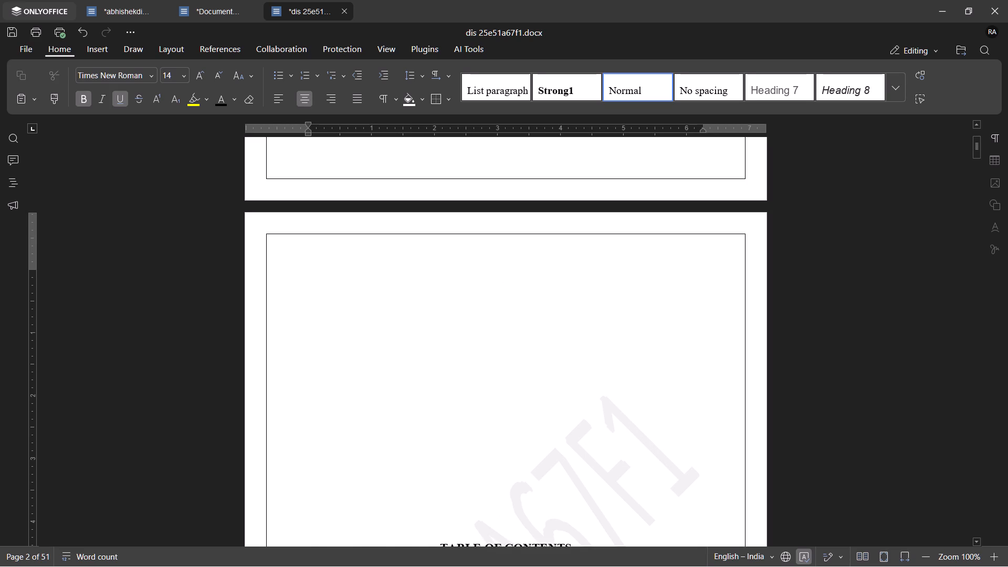
key(Delete)
key(Delete)
key(Delete)
key(Delete)
key(Delete)
key(Delete)
key(Delete)
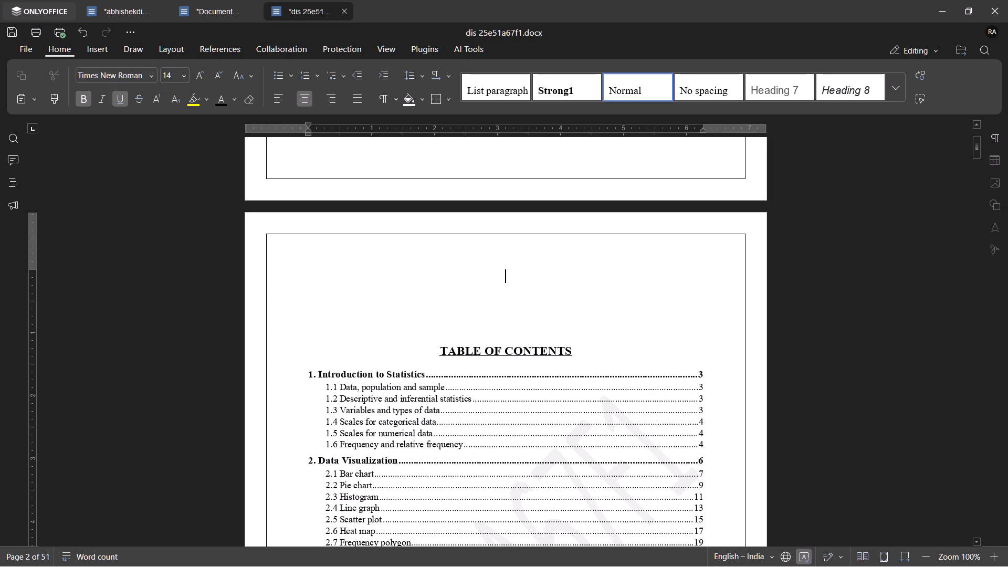
key(Delete)
key(Delete)
key(Delete)
scroll(481, 532, up, 6)
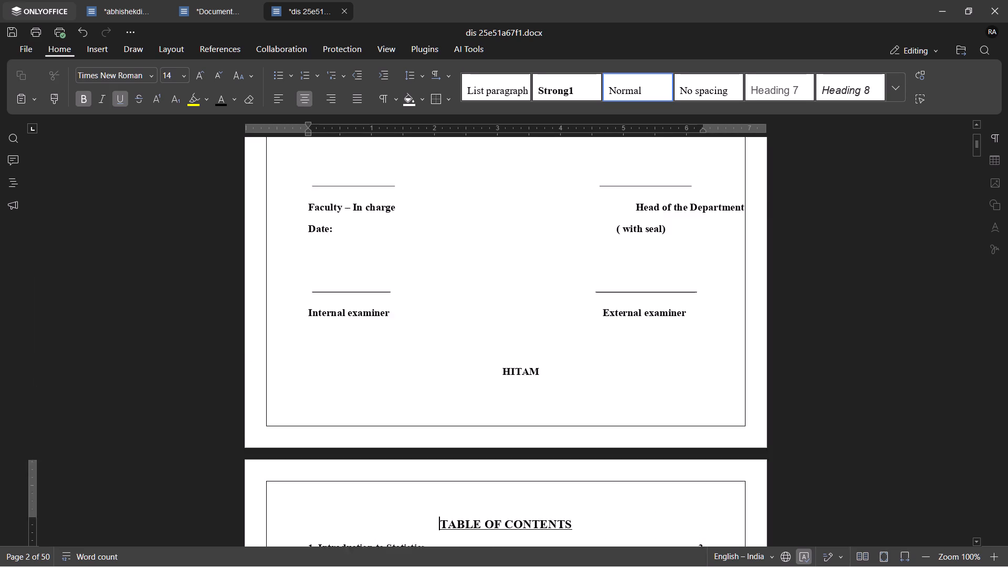
scroll(481, 532, up, 1)
scroll(481, 532, down, 6)
scroll(478, 395, down, 1)
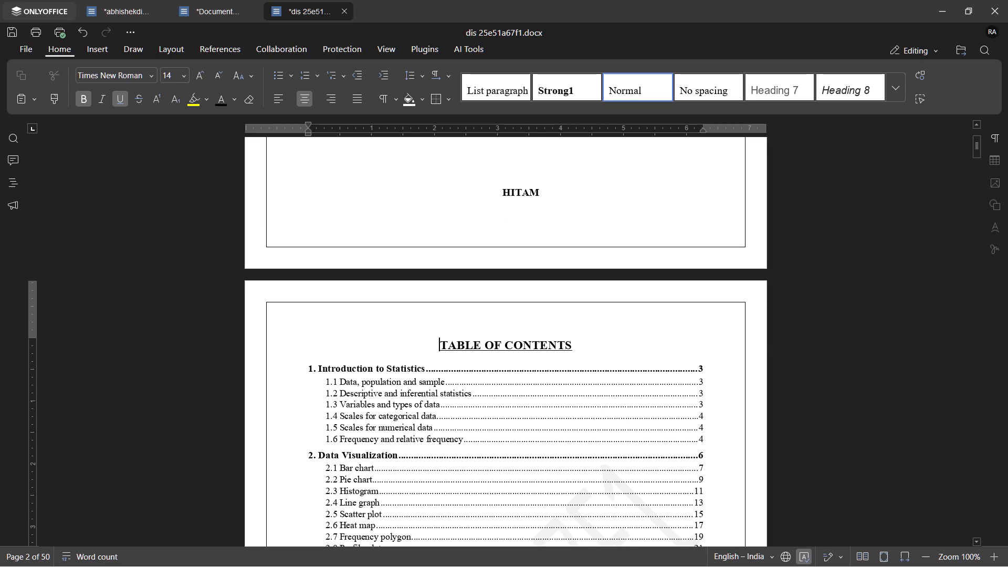
scroll(478, 395, down, 1)
key(ctrl+s)
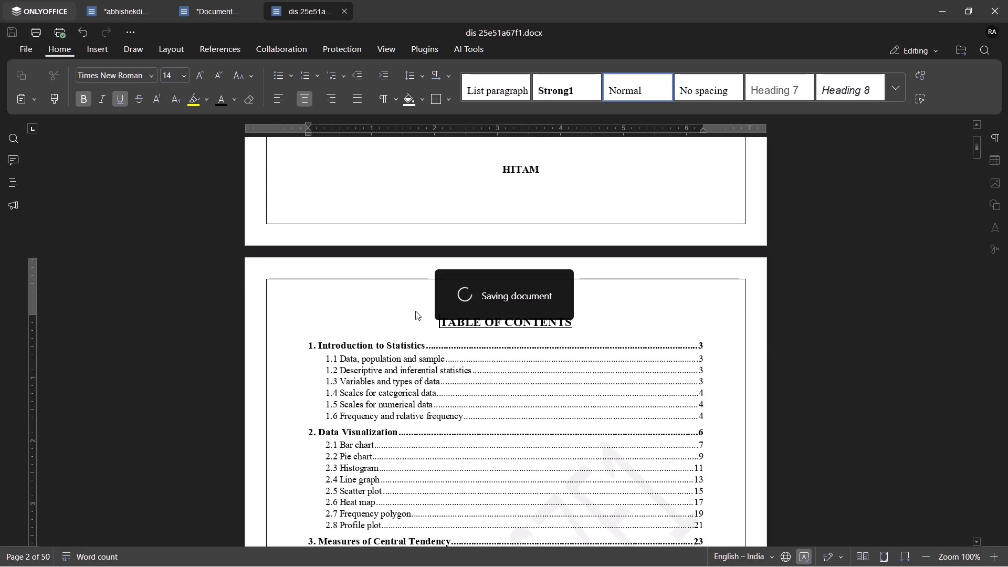
Remove the blank page between the table of contents and section 1, Introduction to Statistics, and save the document.
scroll(415, 311, down, 10)
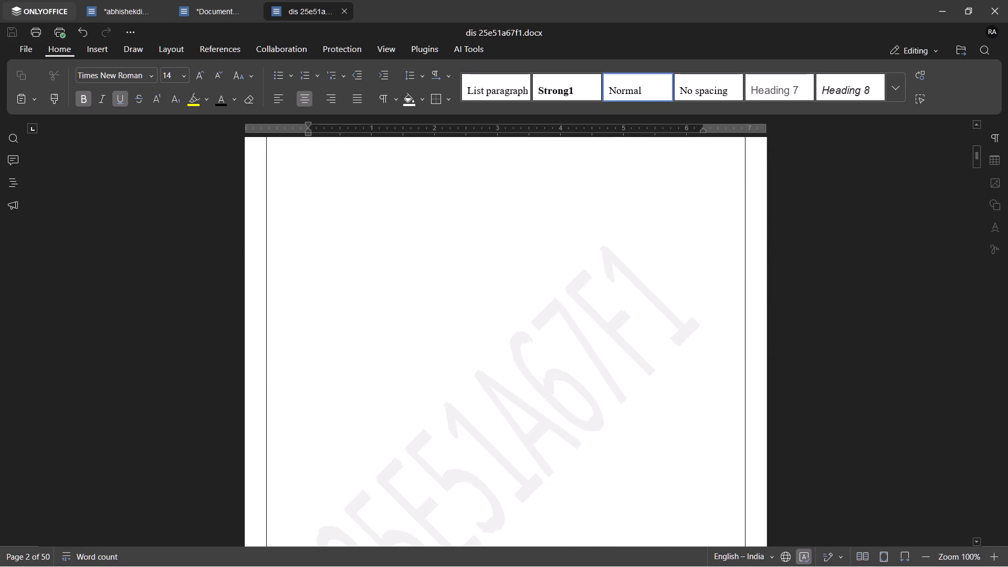
click(415, 311)
right_click(415, 311)
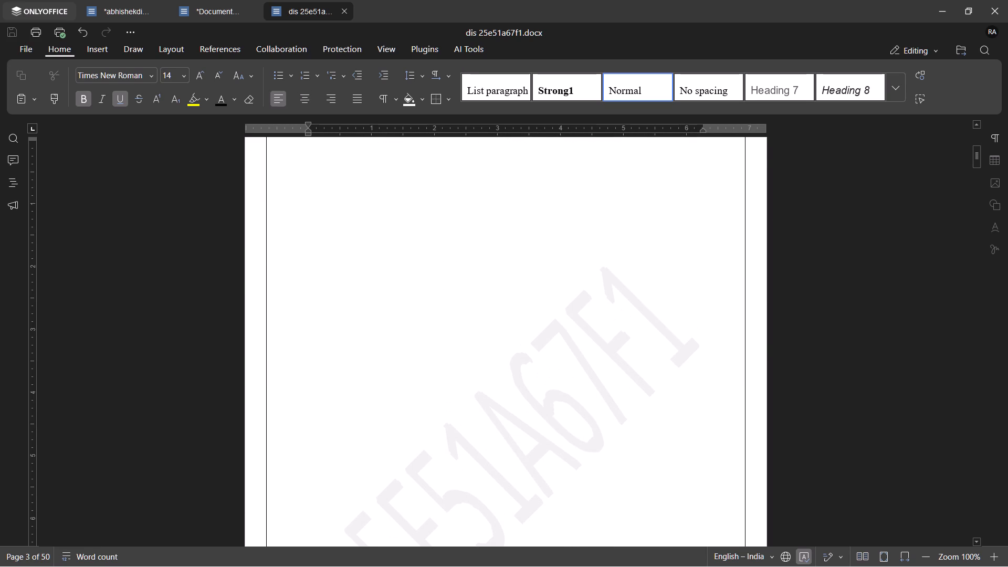
click(492, 258)
key(Delete)
scroll(492, 258, up, 5)
scroll(492, 258, down, 3)
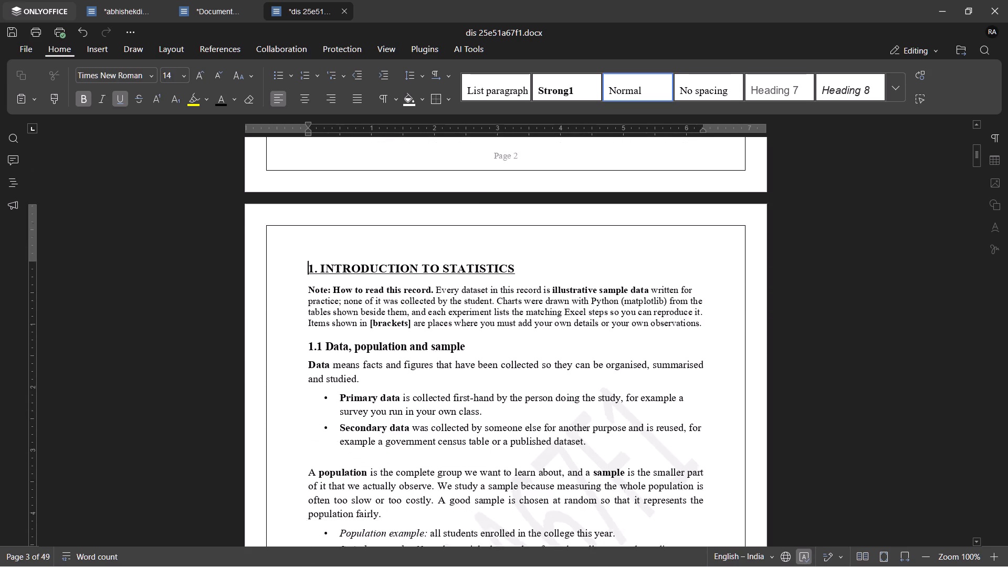
scroll(492, 258, down, 11)
scroll(492, 258, up, 2)
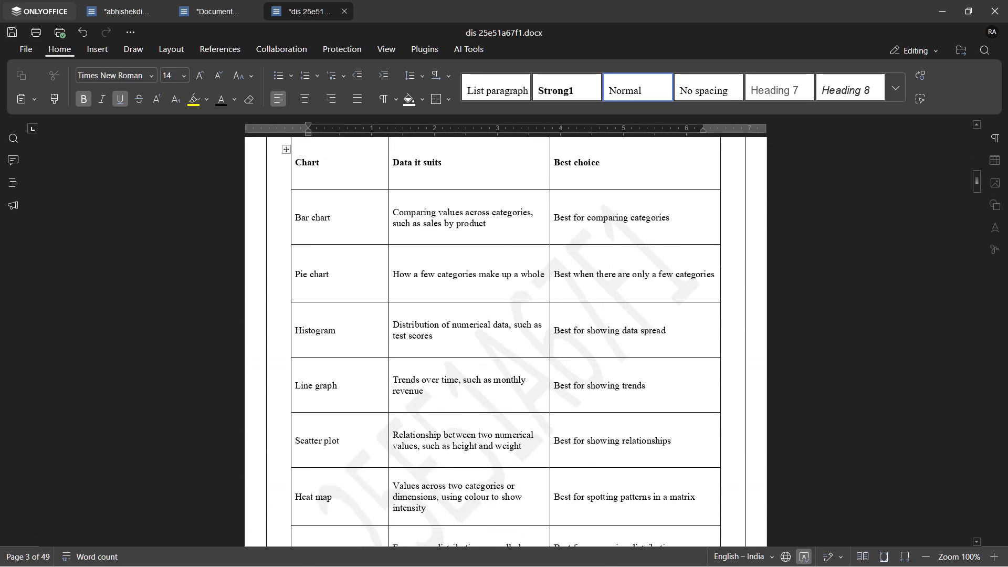
scroll(492, 258, up, 2)
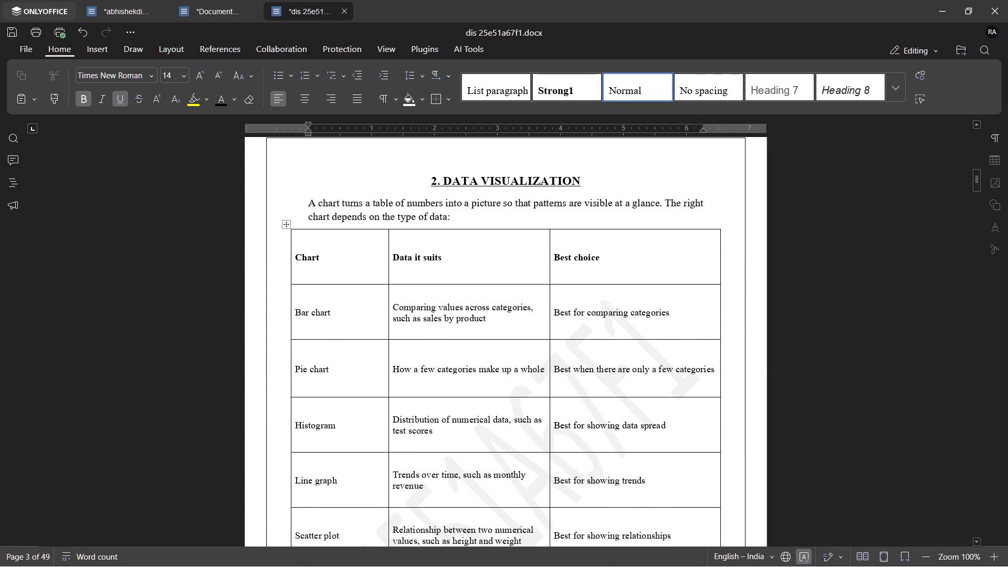
scroll(492, 258, up, 3)
scroll(492, 258, down, 6)
key(ctrl+s)
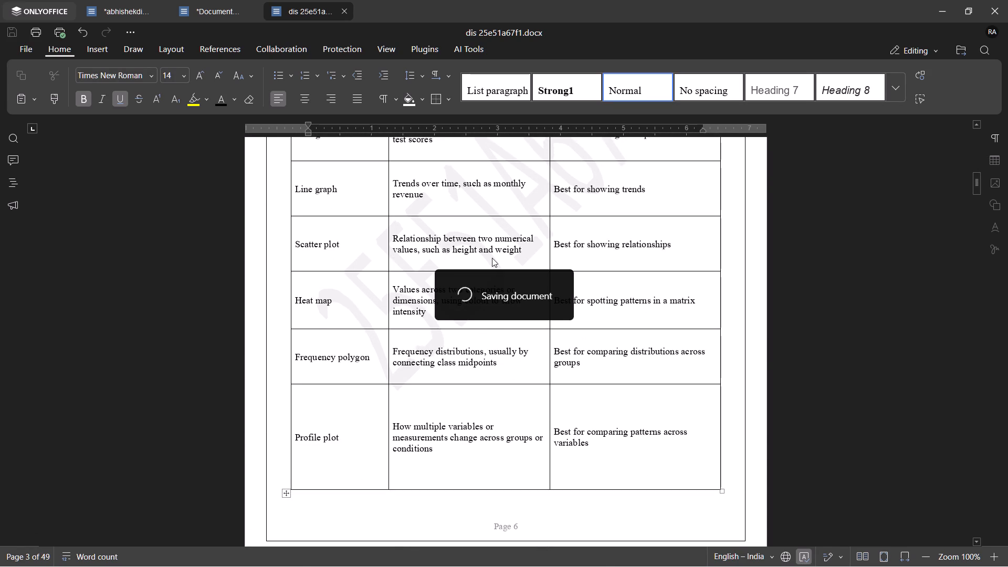
Review section 2, Data Visualization, from the chart comparison table through the chart examples to 2.8 Profile plot.
scroll(400, 283, up, 4)
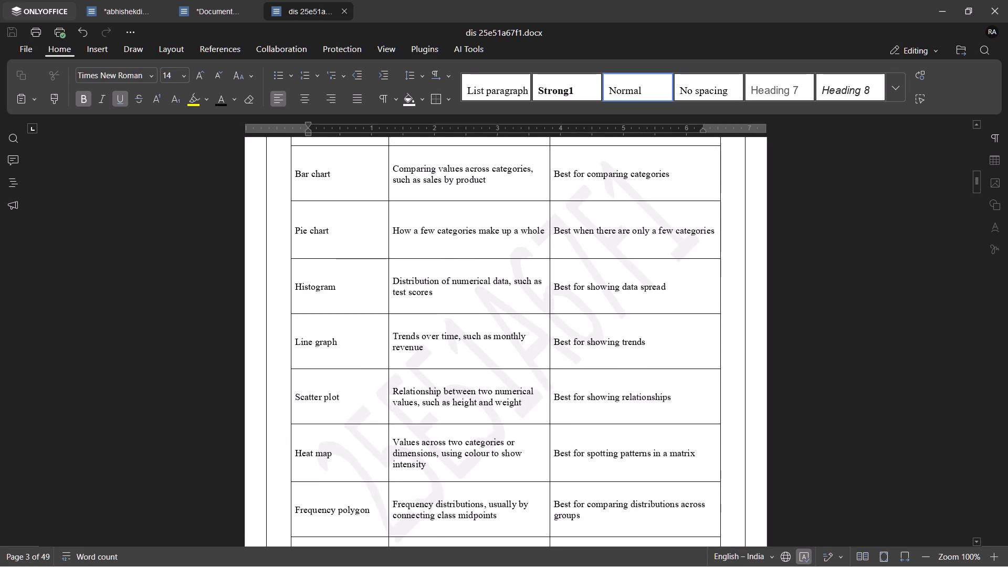
scroll(400, 283, up, 1)
scroll(400, 283, down, 15)
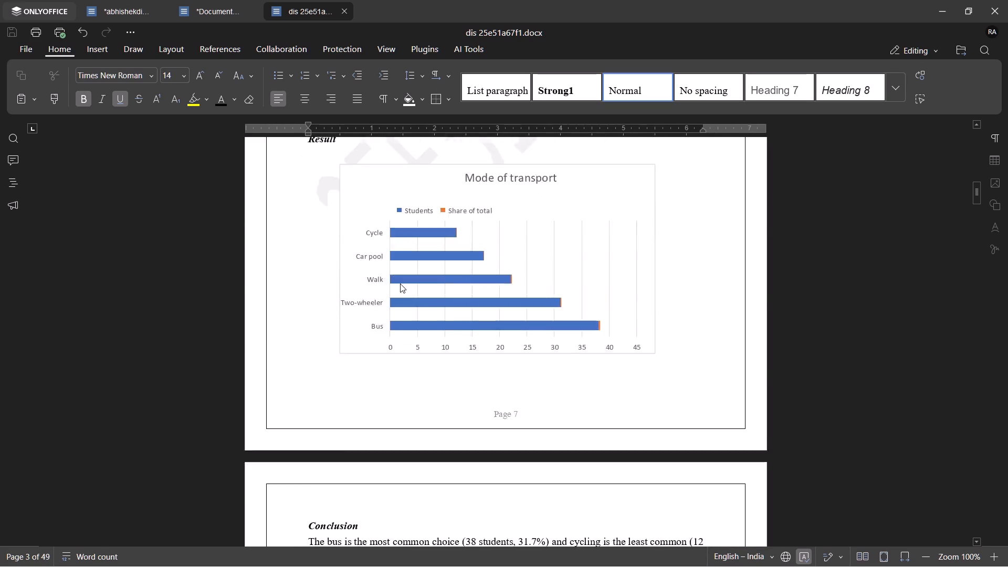
scroll(400, 283, down, 8)
scroll(400, 283, down, 18)
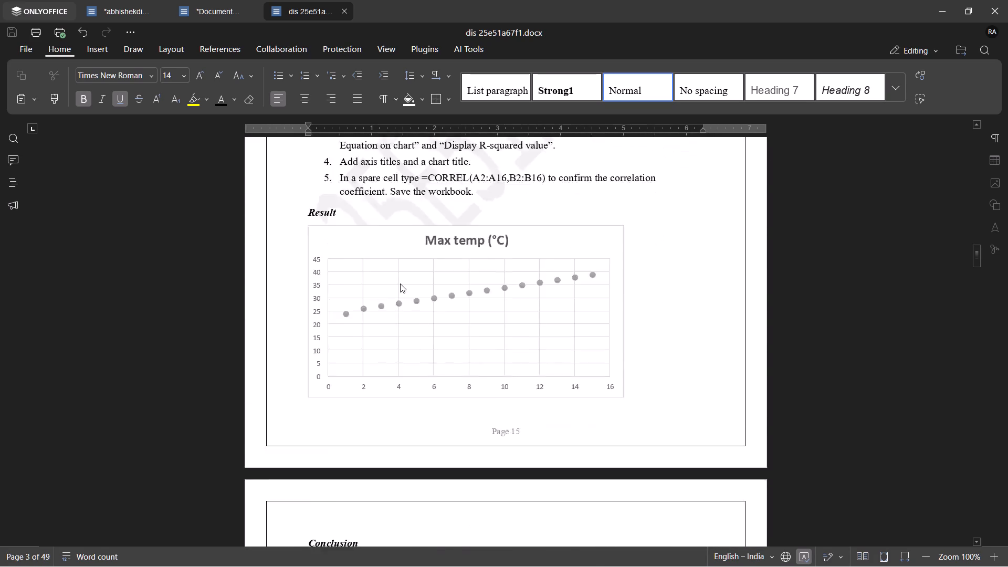
scroll(400, 283, down, 18)
scroll(400, 283, up, 8)
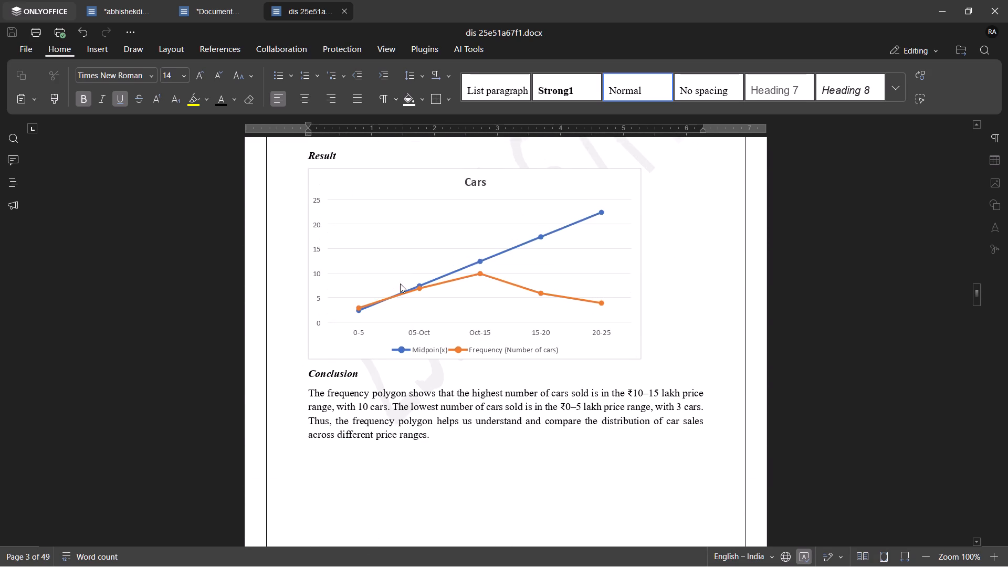
scroll(400, 283, up, 6)
scroll(400, 283, down, 4)
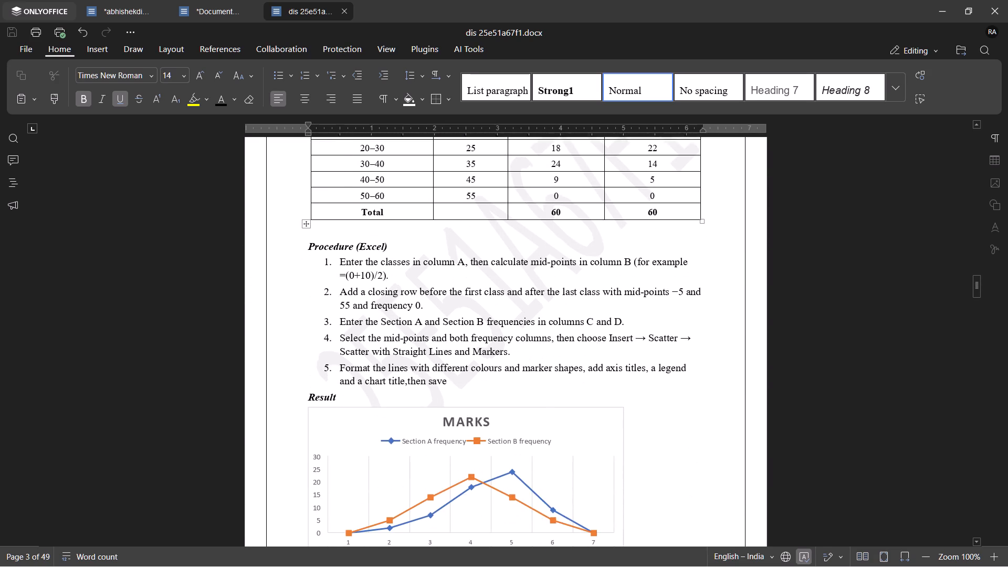
scroll(400, 283, down, 2)
scroll(400, 283, up, 6)
scroll(400, 283, down, 2)
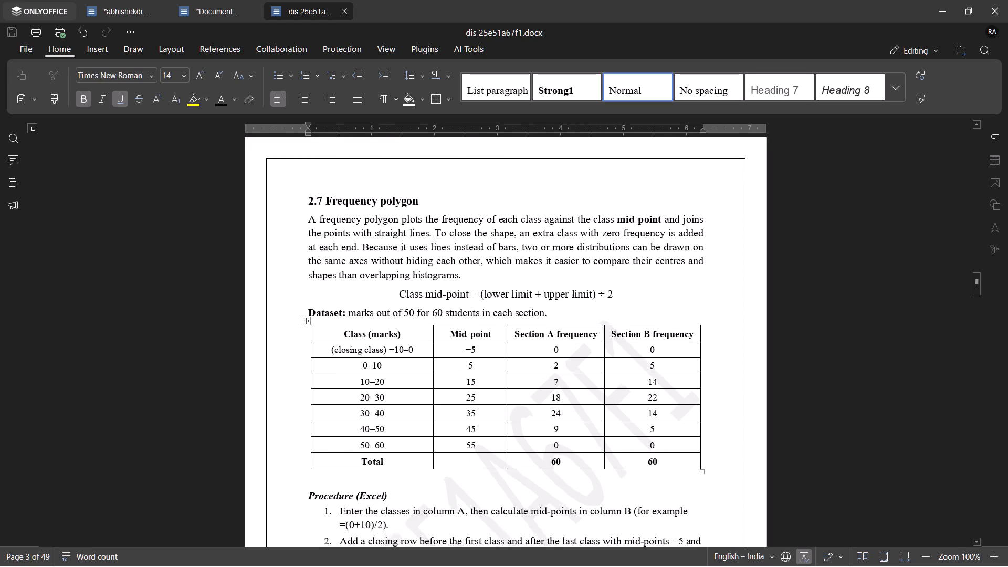
scroll(400, 283, down, 14)
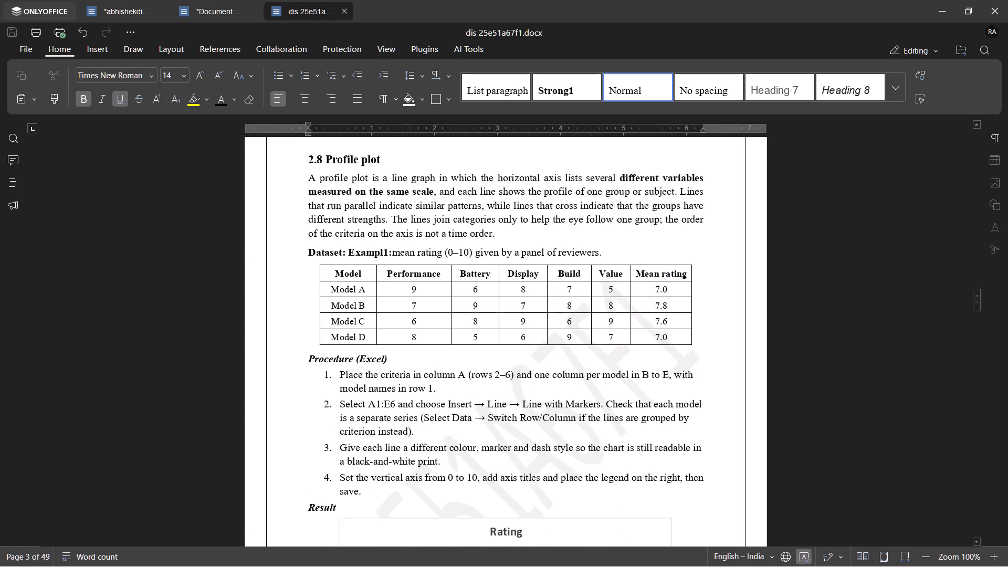
Review the layout from the end of section 2 through 3.2 Median and 3.3 Mode to 4.2 Interquartile range.
scroll(400, 283, down, 10)
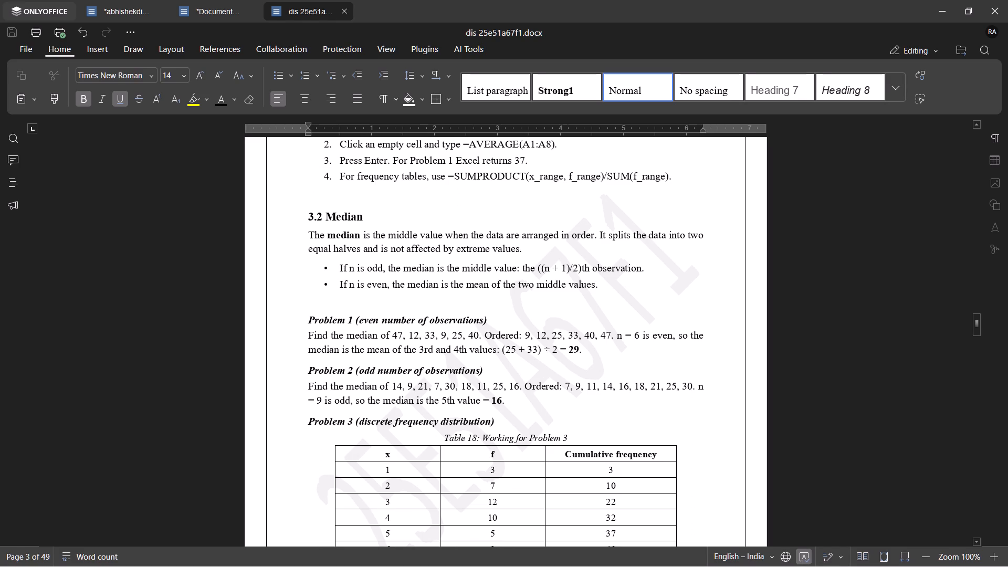
click(601, 286)
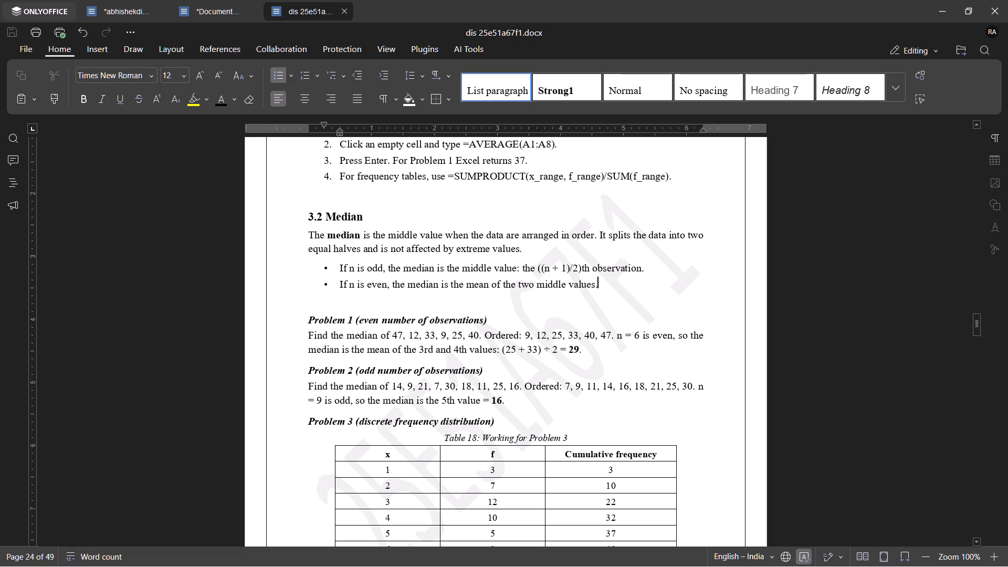
scroll(601, 286, down, 5)
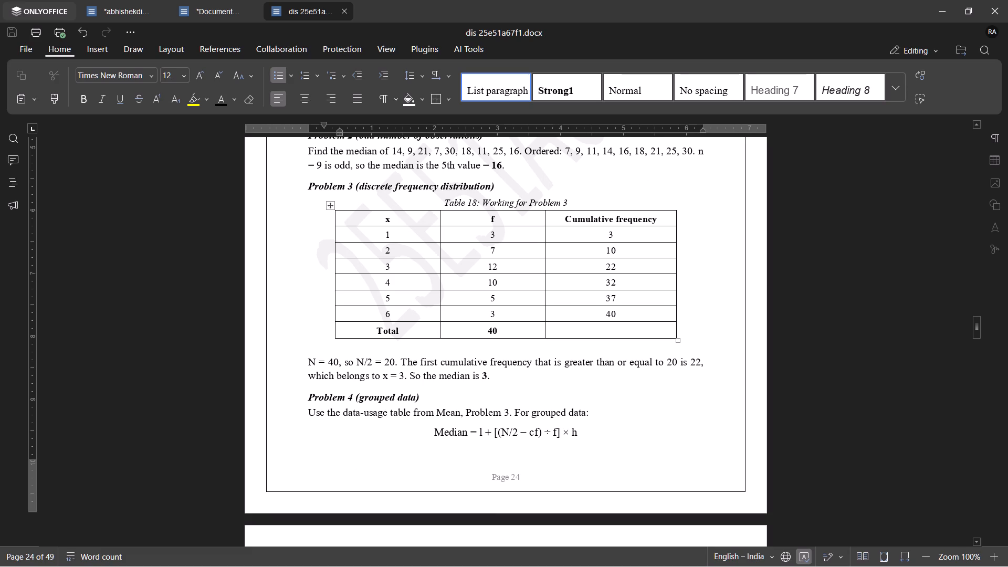
scroll(563, 289, down, 4)
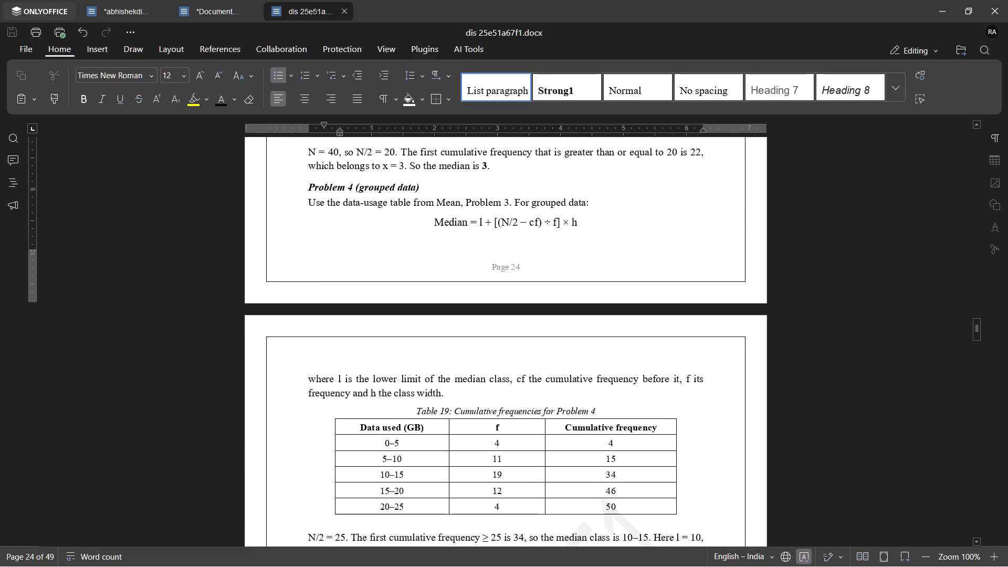
scroll(563, 289, down, 5)
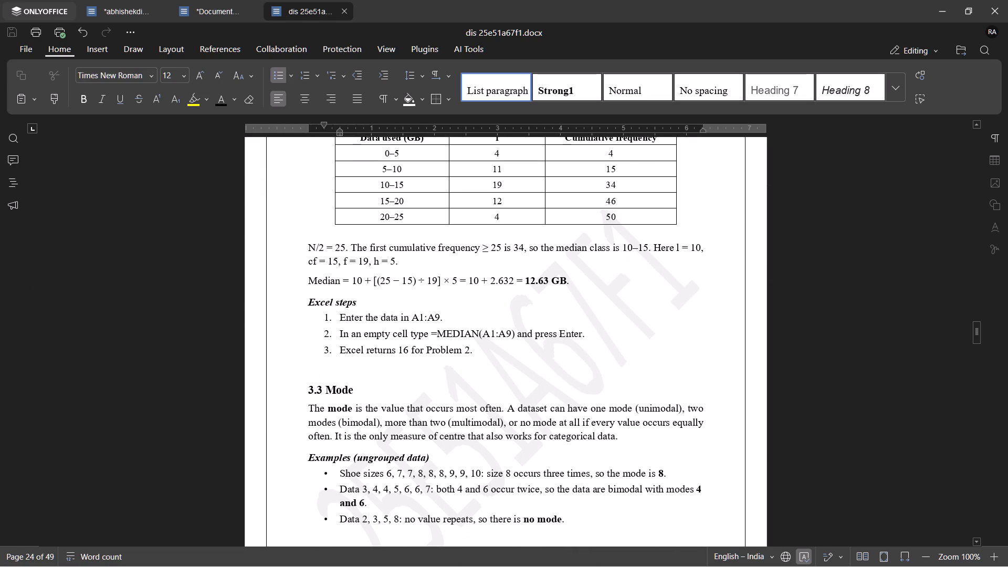
scroll(563, 289, down, 18)
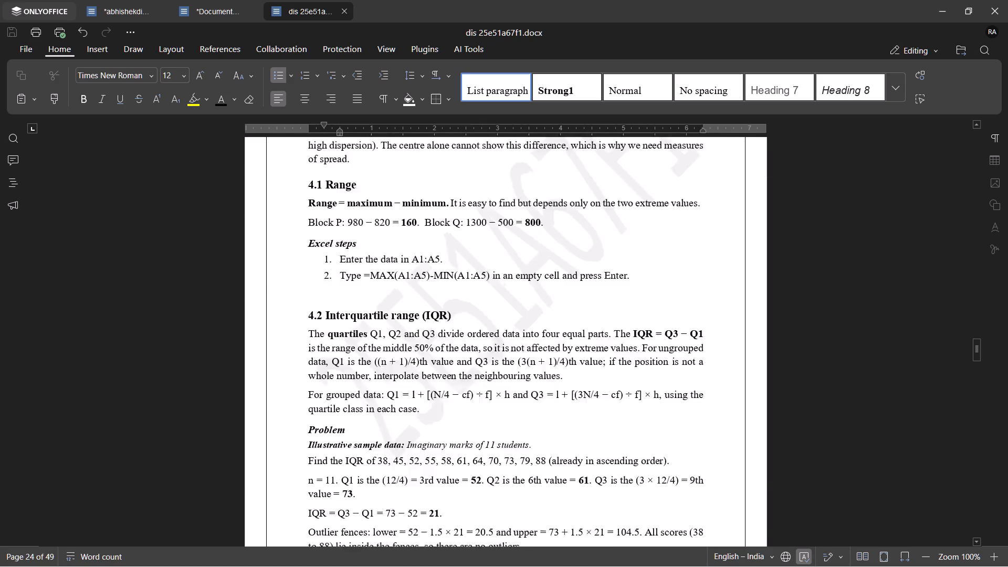
Review the pages from section 4 through the regression lines to the clustered column chart of churned customers in question 14.
scroll(563, 289, down, 15)
scroll(563, 289, down, 11)
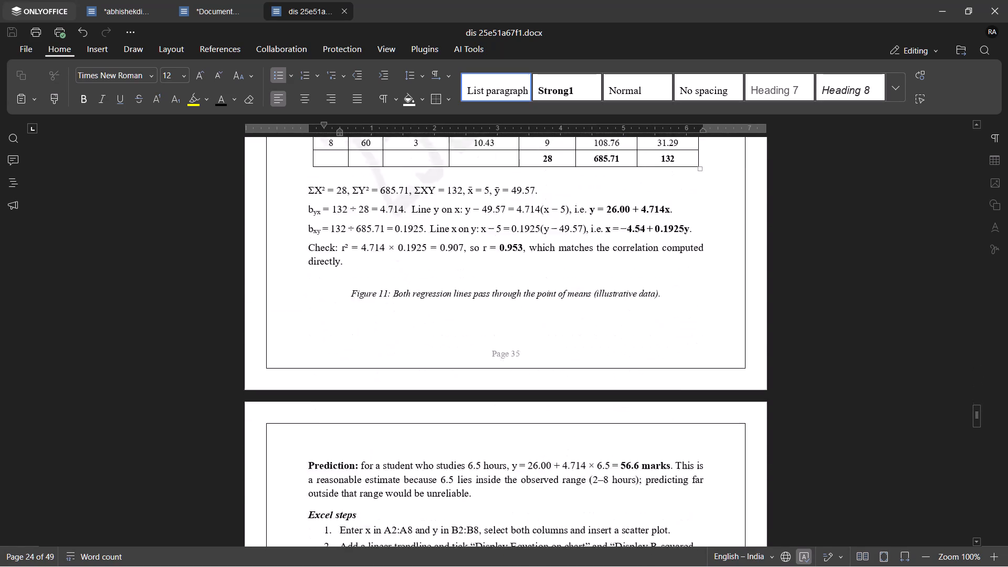
scroll(563, 289, down, 10)
scroll(563, 289, up, 1)
scroll(563, 289, down, 10)
scroll(563, 289, up, 1)
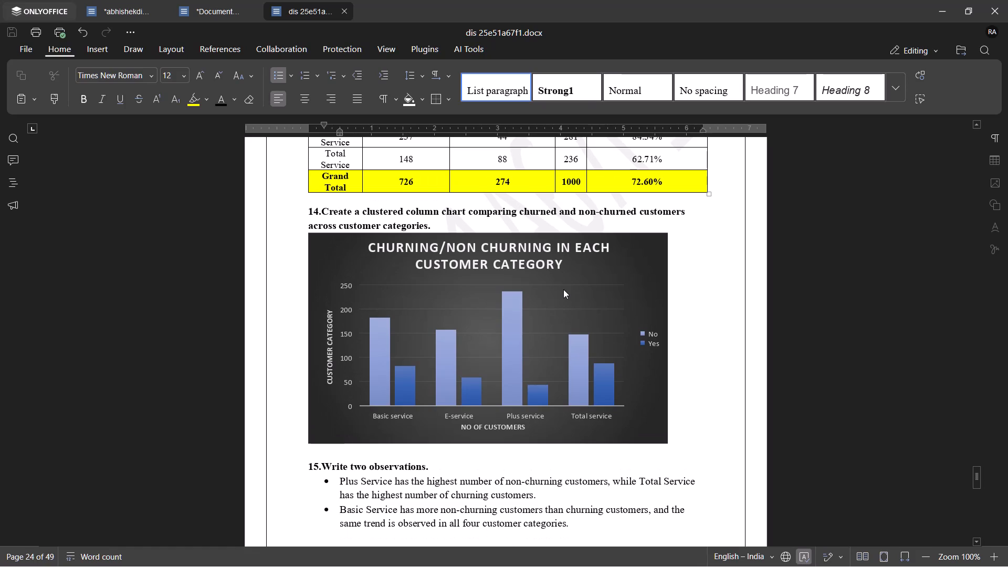
Check the customer data questions back to the page 38 data table, and forward again to the churn bar chart in question 8.
scroll(563, 289, up, 9)
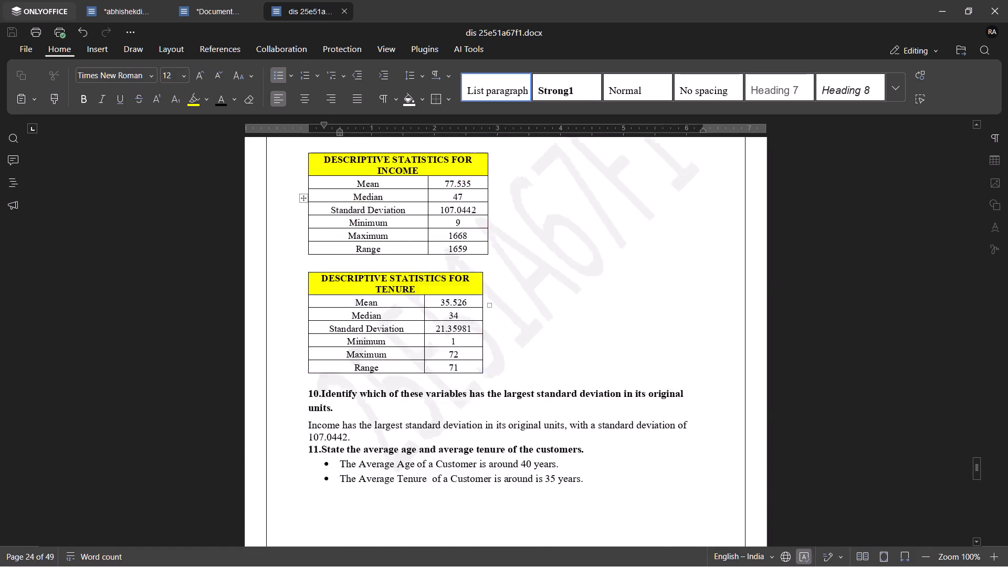
scroll(563, 289, up, 6)
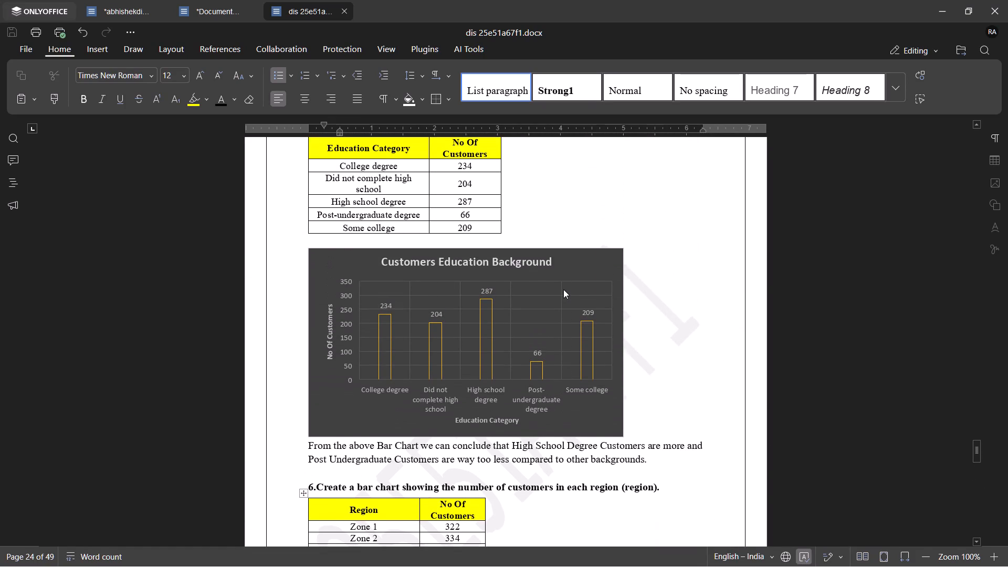
scroll(563, 289, up, 4)
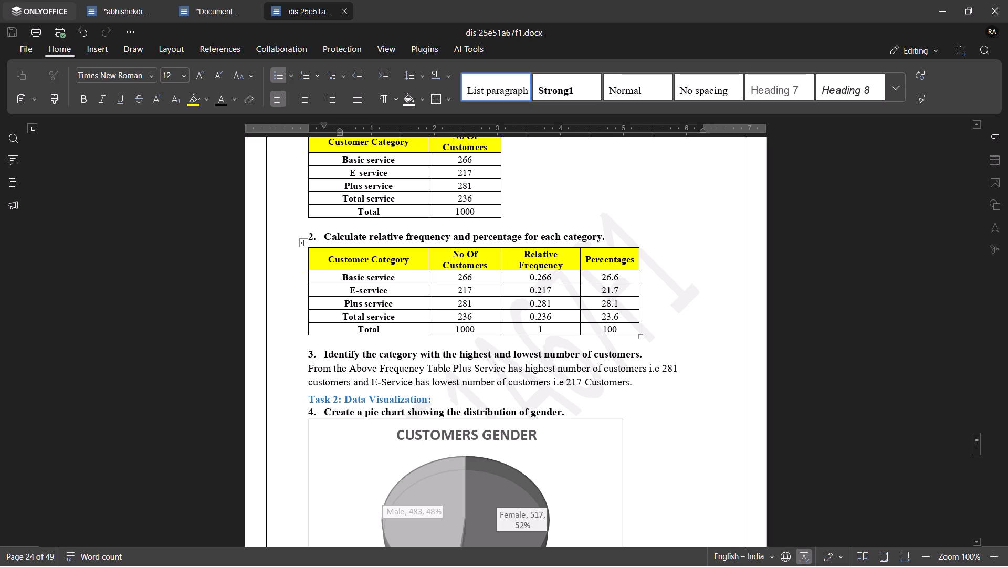
click(560, 220)
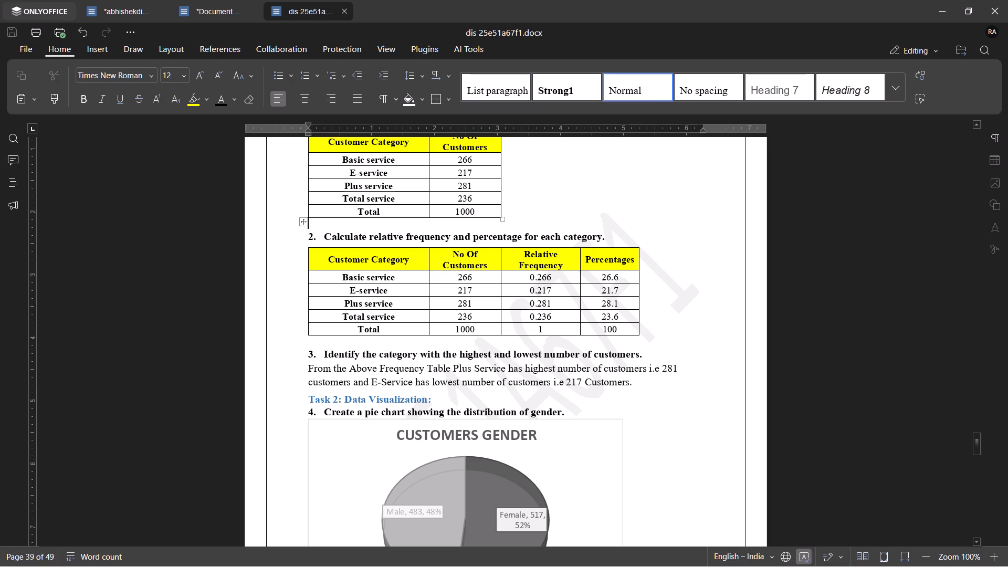
scroll(560, 220, up, 10)
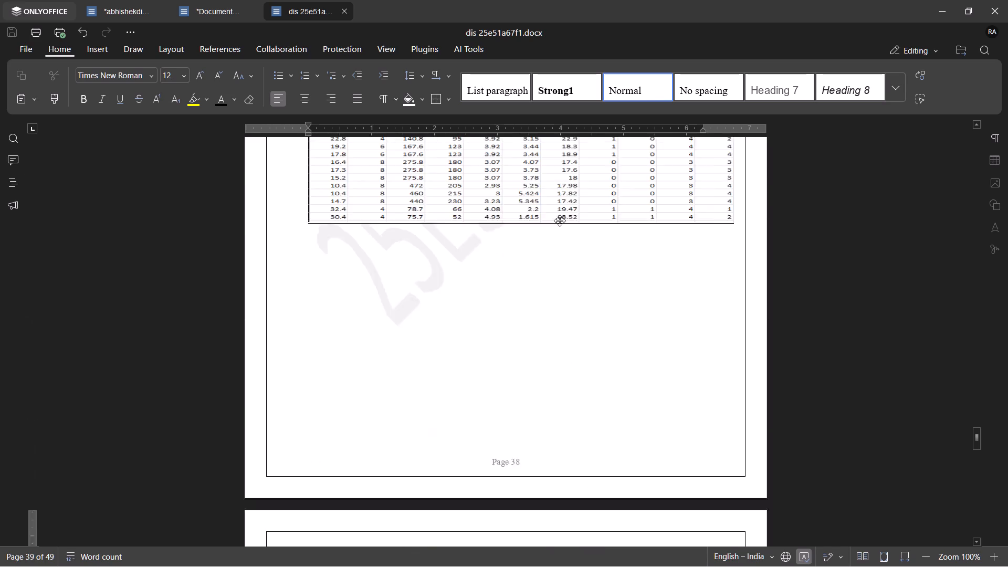
scroll(560, 220, up, 8)
scroll(560, 220, down, 11)
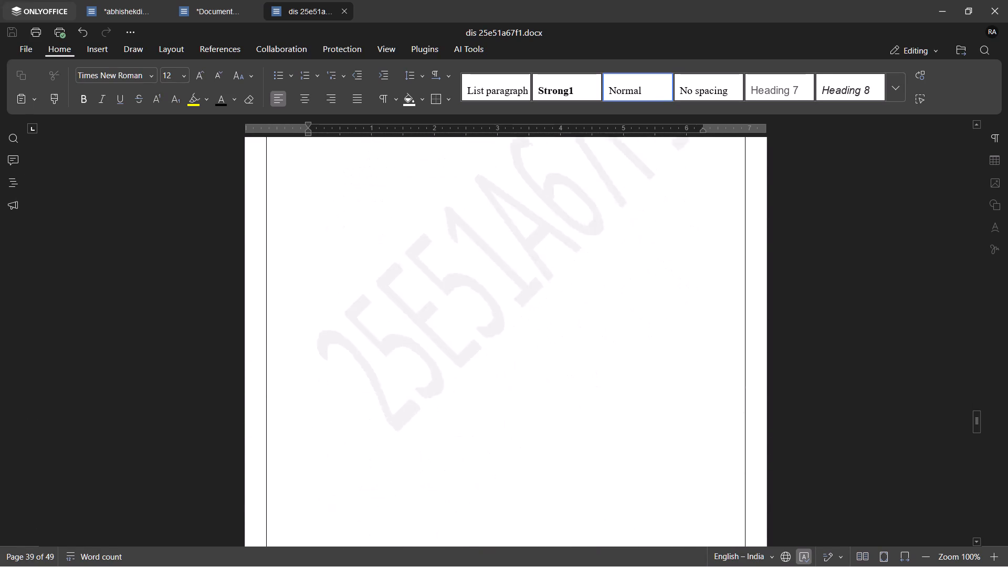
scroll(560, 220, down, 12)
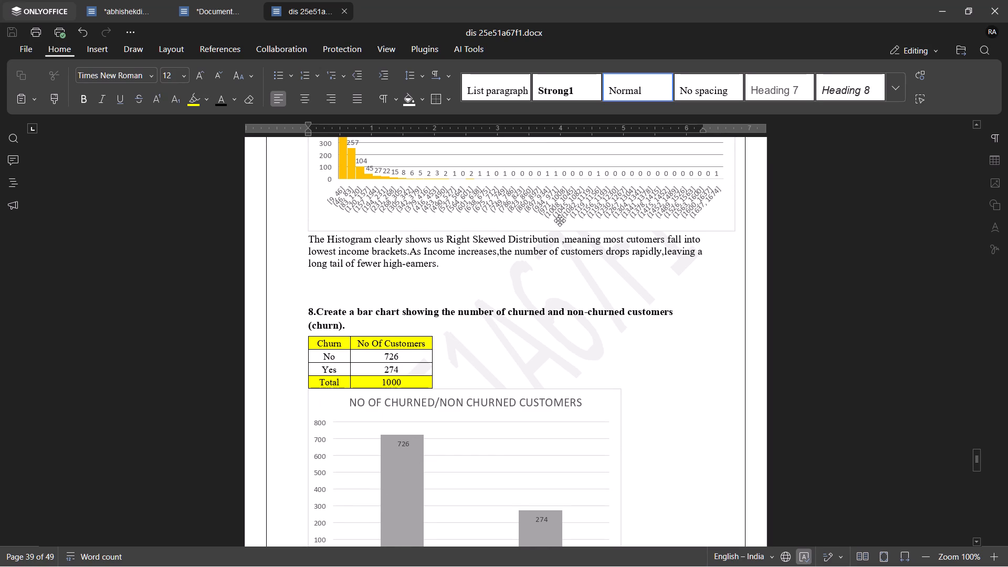
Review the customer data questions from the churn chart in question 8 through Task 3 to the hp versus mpg scatter plot in question 20.
scroll(519, 264, down, 8)
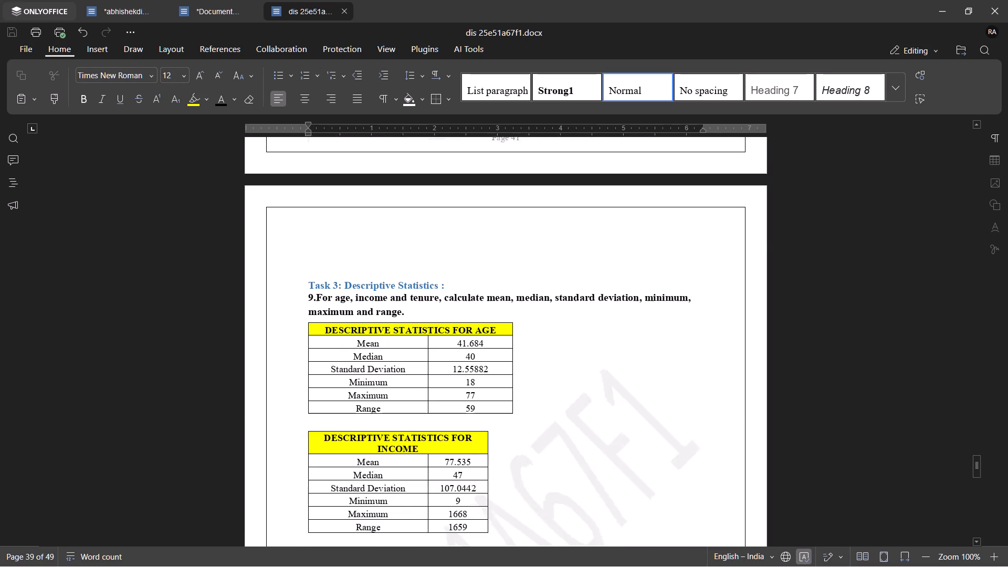
scroll(519, 264, down, 6)
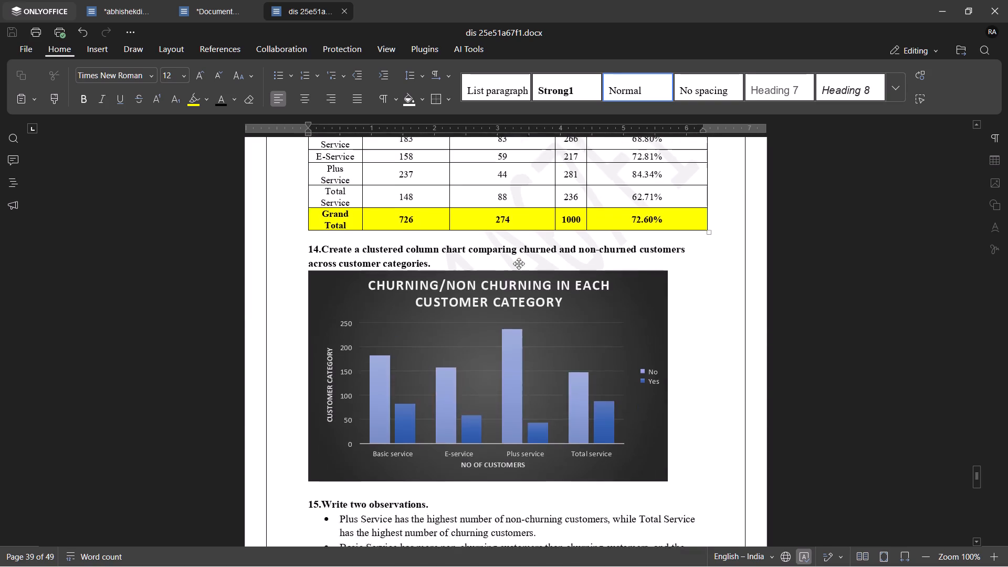
scroll(519, 264, down, 2)
scroll(519, 264, up, 1)
scroll(519, 264, down, 8)
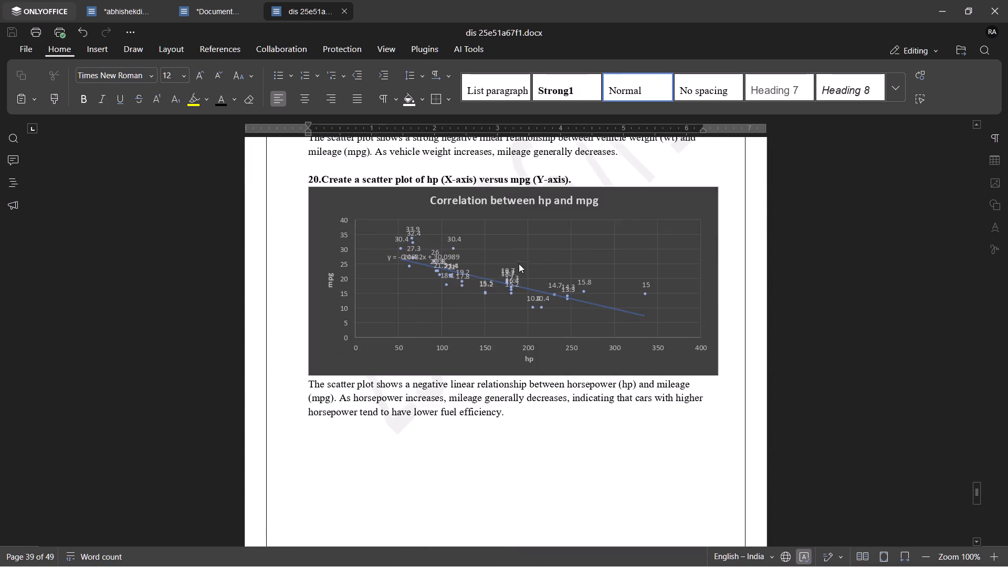
Check back from question 20 through the Task 3 descriptive statistics tables to the start of section 6, Inferential Statistics.
scroll(519, 264, up, 17)
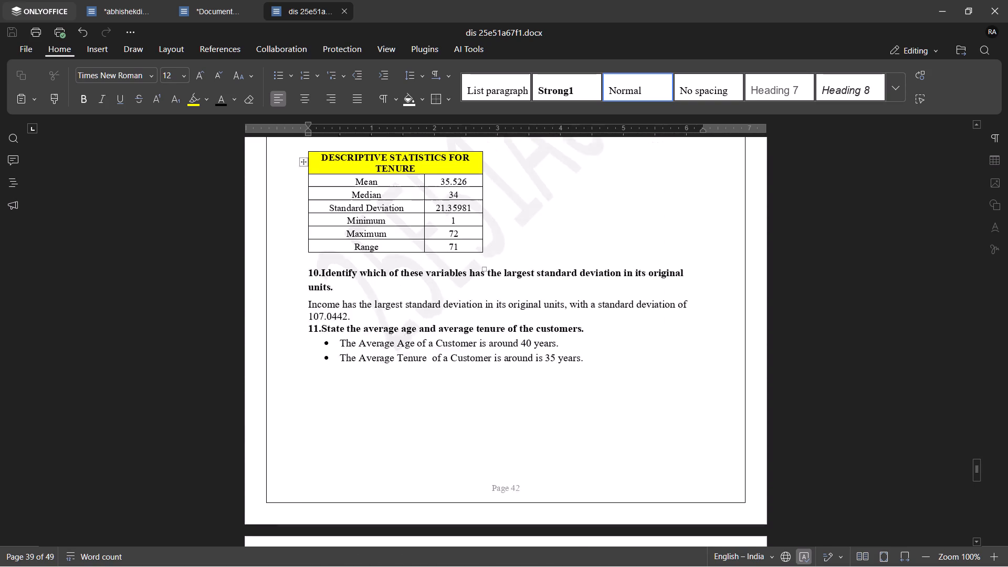
scroll(519, 264, up, 2)
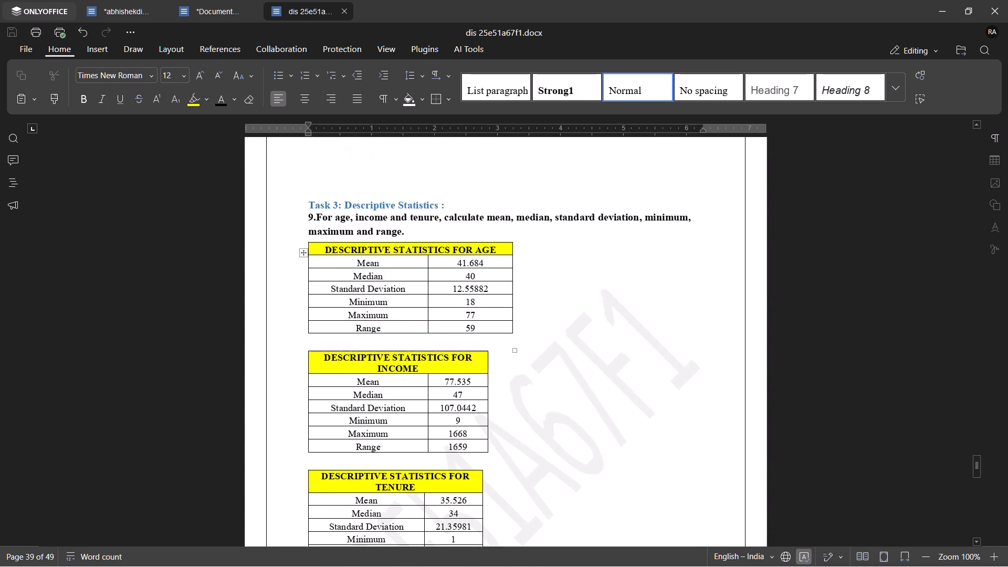
scroll(519, 264, up, 19)
scroll(519, 264, up, 2)
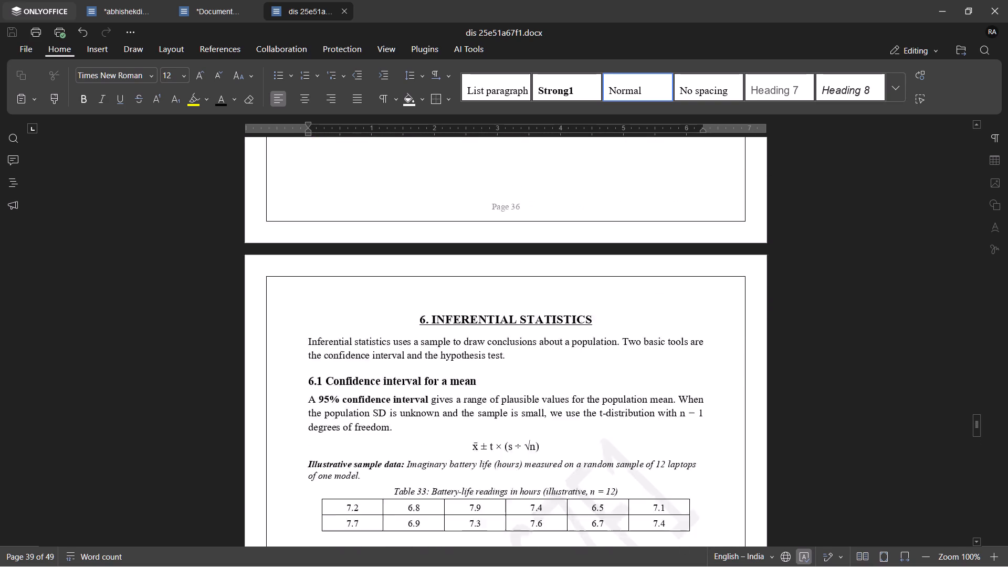
Check section 5 back through the Spearman rank correlation tables and inspect the 5. BIVARIATE ANALYSIS heading.
scroll(519, 264, up, 9)
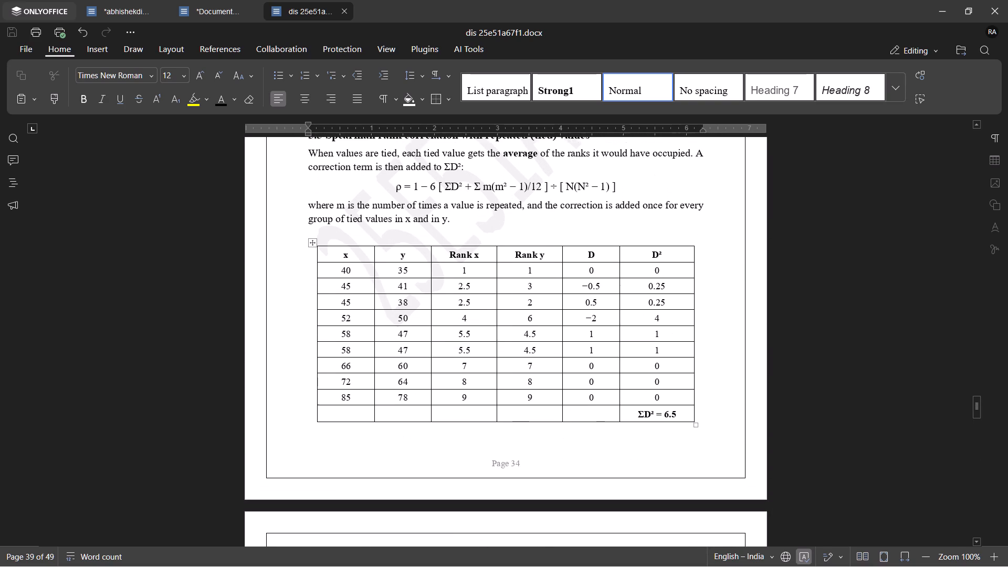
scroll(519, 264, up, 8)
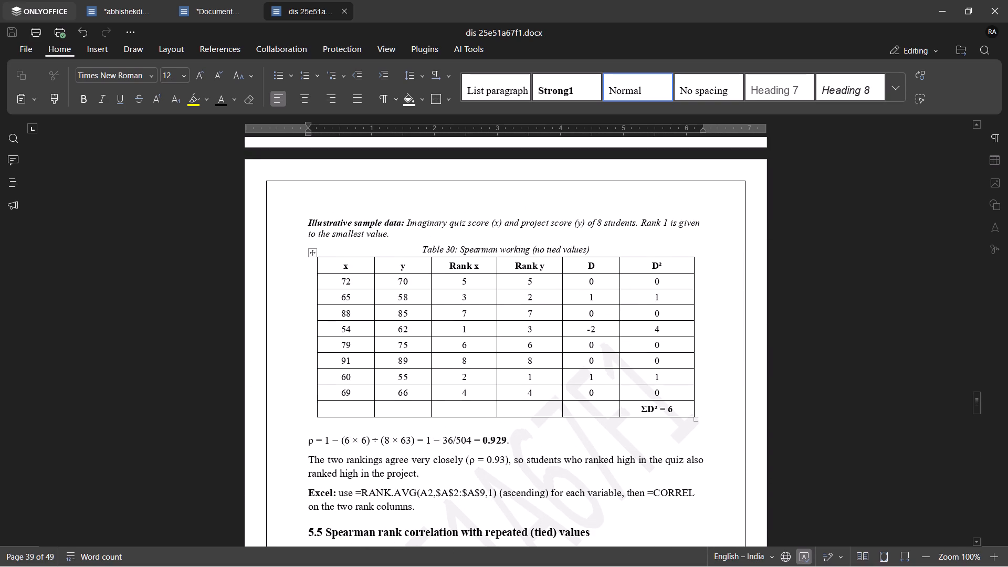
scroll(519, 264, up, 16)
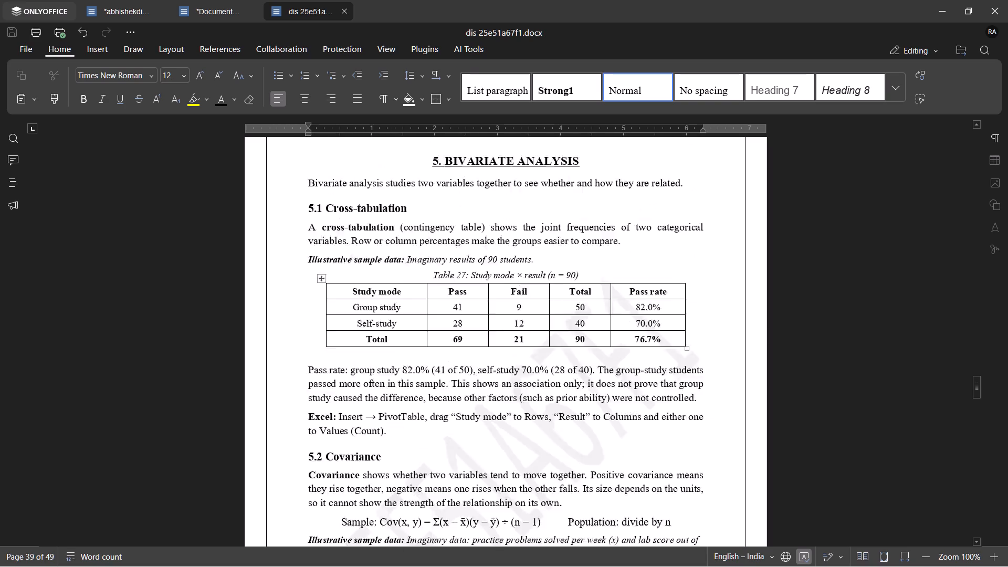
scroll(519, 264, up, 2)
scroll(519, 264, down, 7)
click(608, 314)
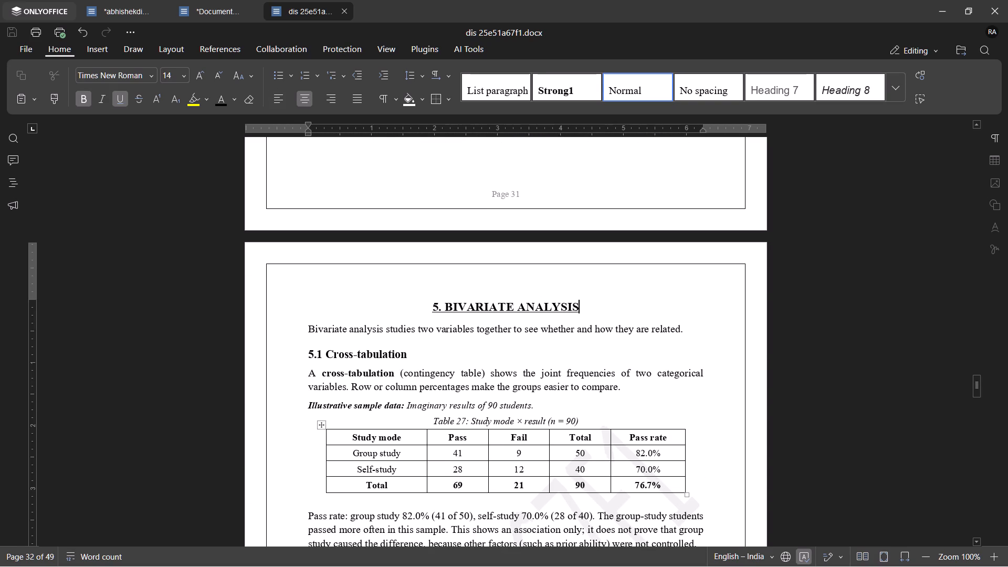
click(574, 306)
drag(574, 306, 424, 294)
click(424, 294)
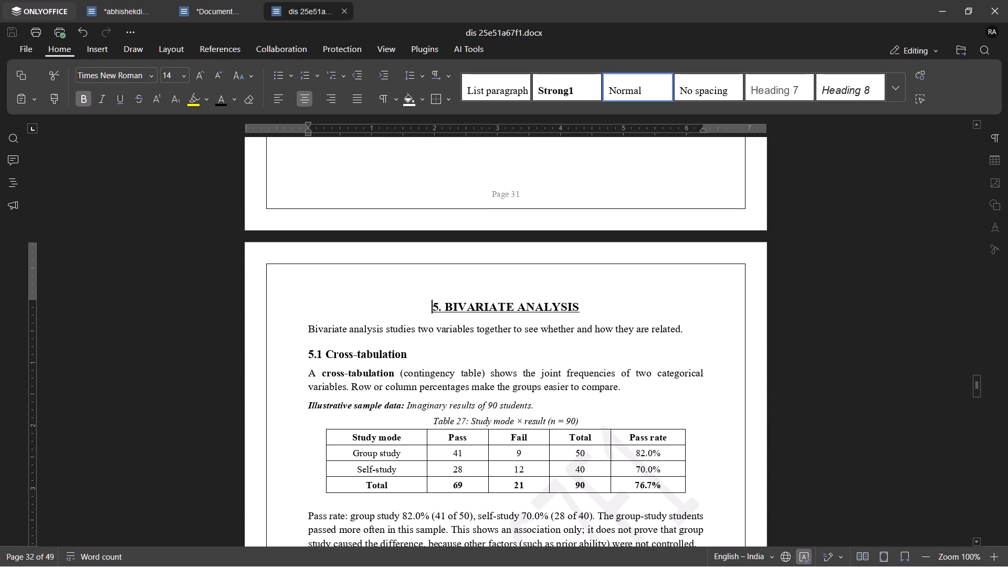
Check back from 4.5 Skewness through 4.3 Variance and standard deviation to 2.8 Profile plot.
scroll(424, 294, up, 9)
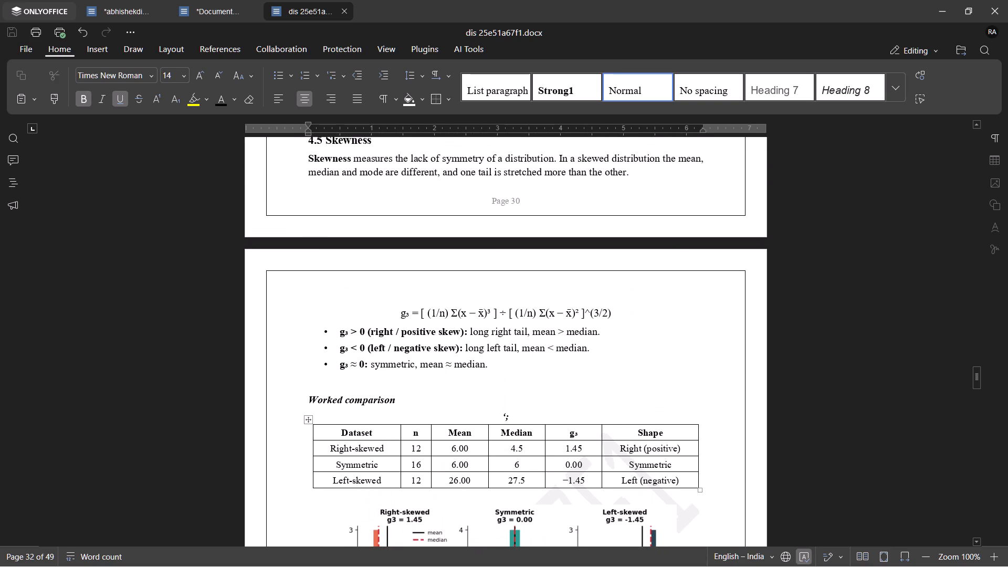
scroll(424, 294, up, 11)
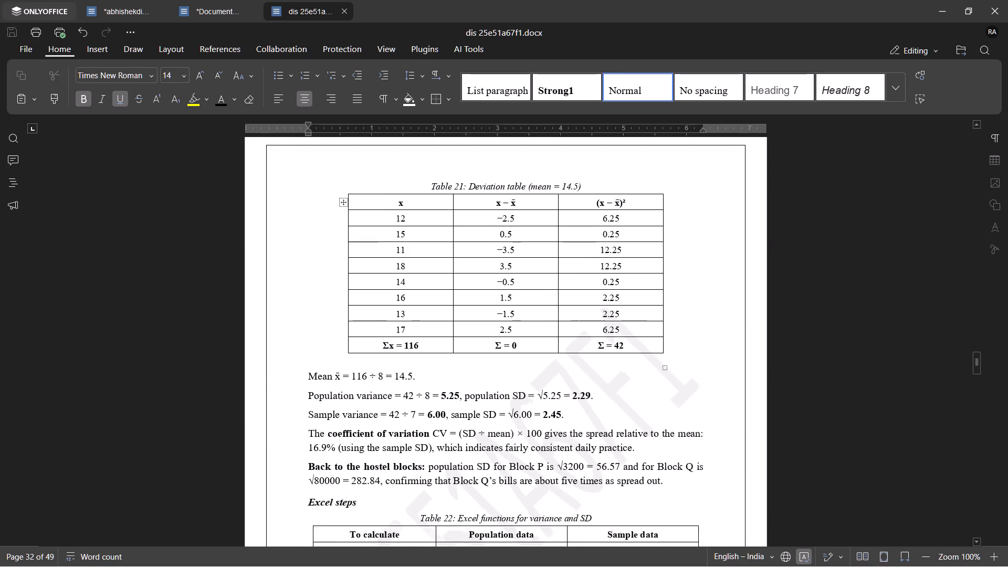
scroll(424, 294, up, 8)
click(384, 313)
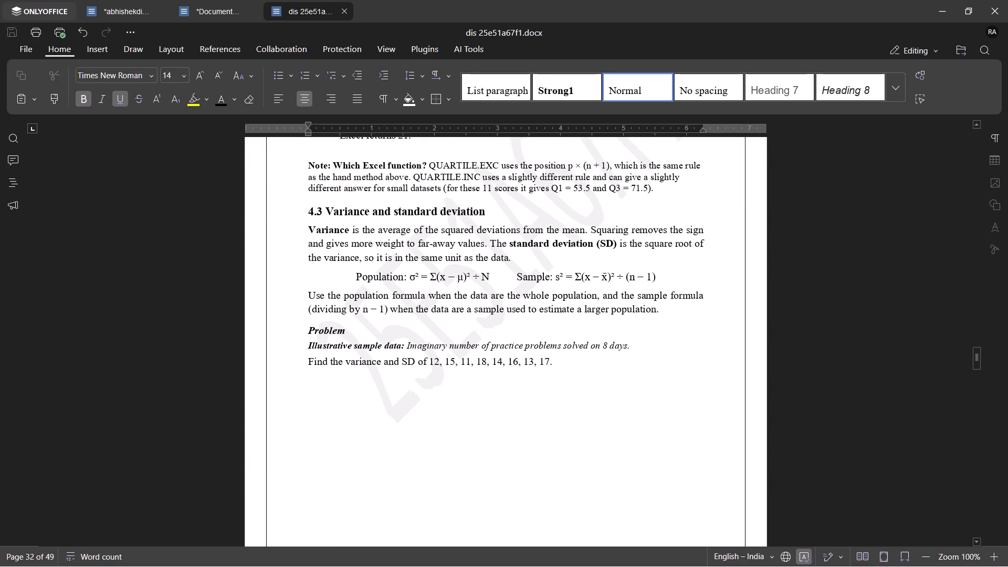
scroll(384, 313, up, 17)
scroll(384, 313, up, 11)
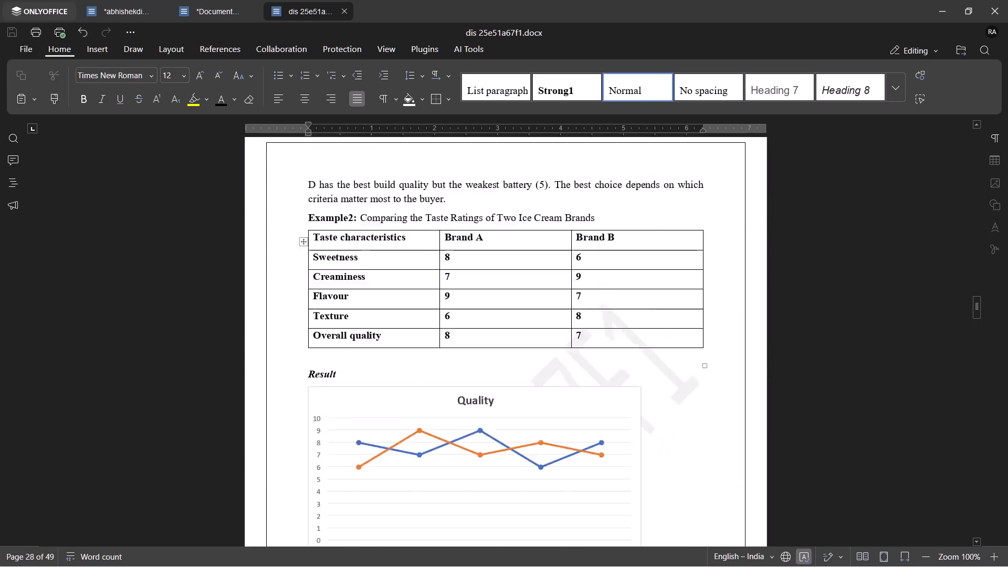
scroll(384, 313, up, 2)
Switch to the abhishekdis document and review 4.3 Inter Quartile Range, 4.4 Variance and the skewness material through the percentile question.
click(119, 1)
click(121, 8)
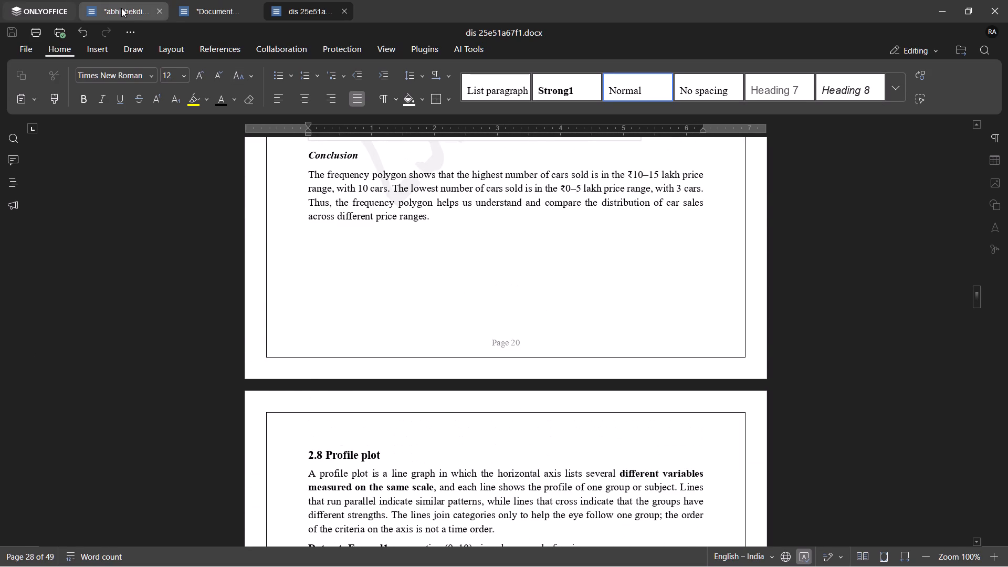
scroll(335, 308, down, 3)
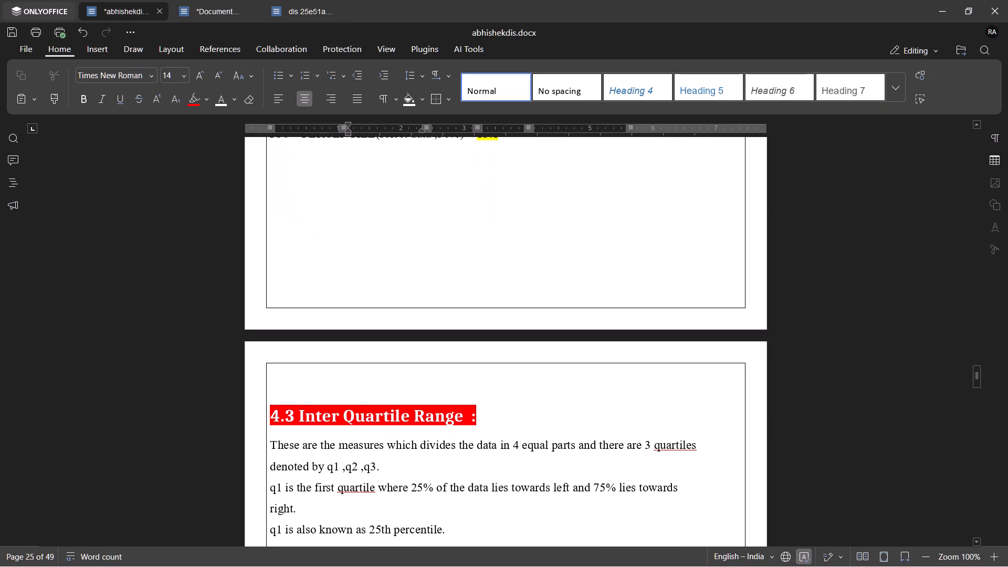
scroll(335, 308, down, 6)
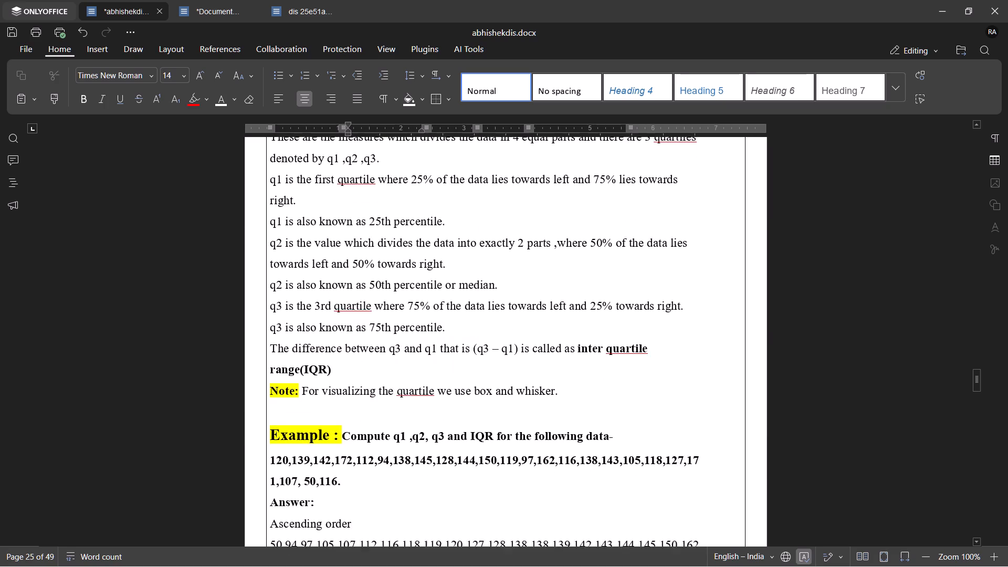
scroll(335, 308, down, 12)
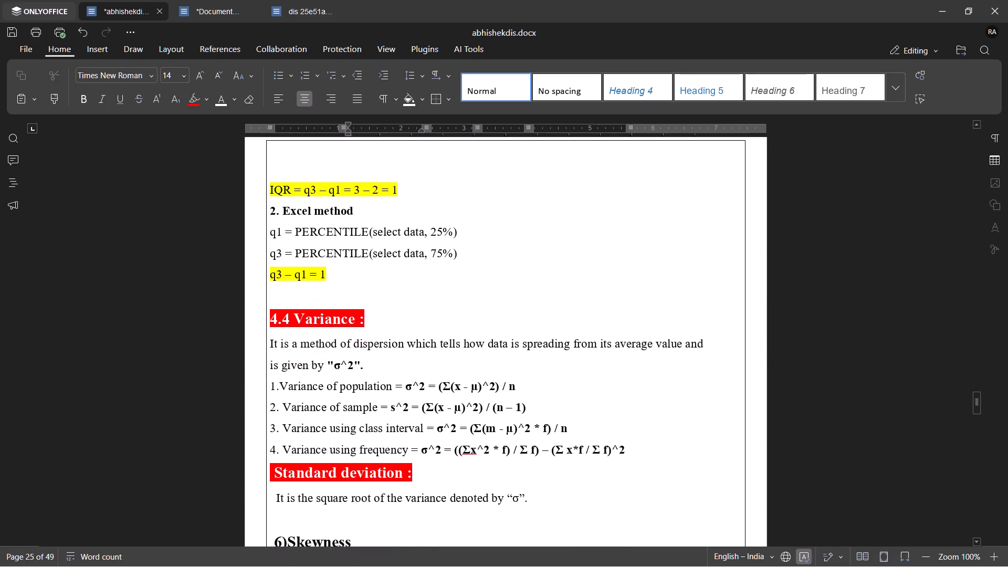
click(433, 317)
scroll(433, 317, down, 8)
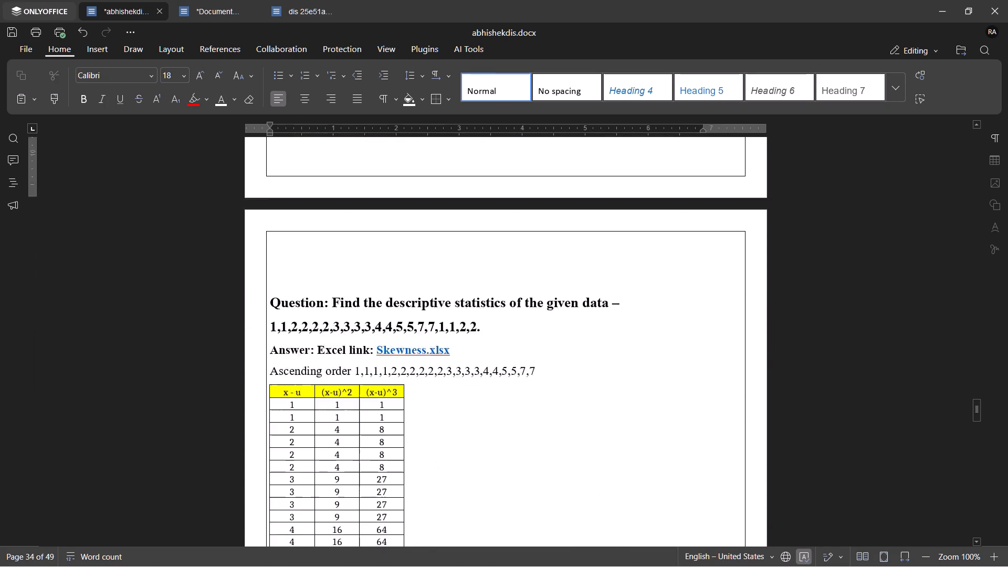
scroll(433, 317, down, 7)
Re-examine the abhishekdis pages between 4.4 Variance and the percentile question, including the skewness notes and the descriptive statistics question.
scroll(433, 317, up, 2)
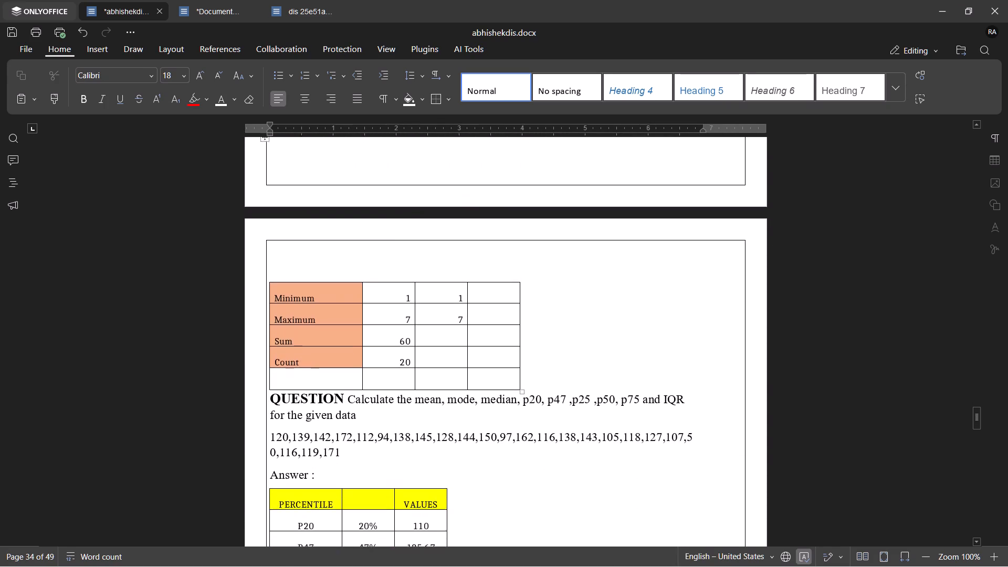
scroll(433, 317, up, 2)
scroll(433, 317, down, 4)
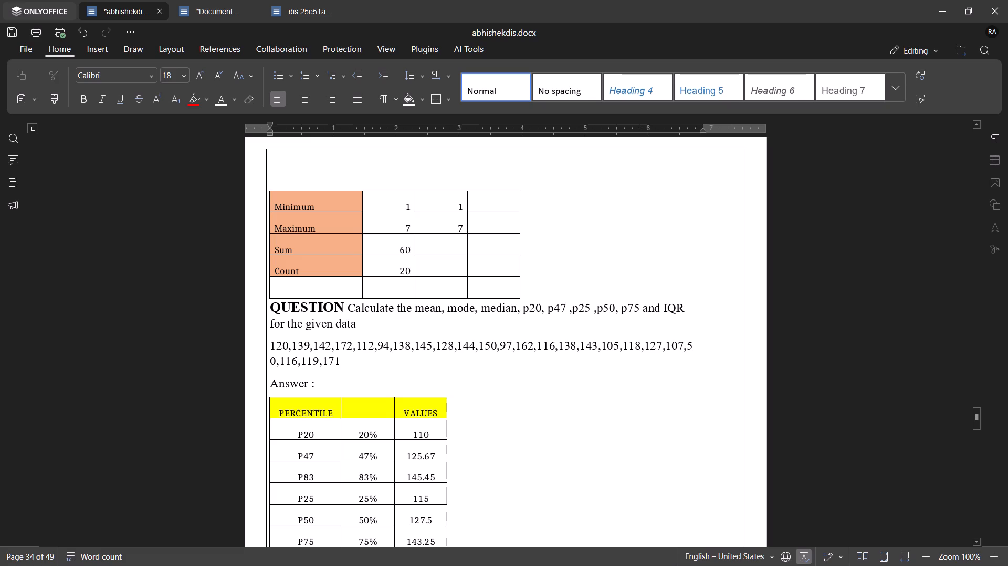
scroll(393, 380, down, 2)
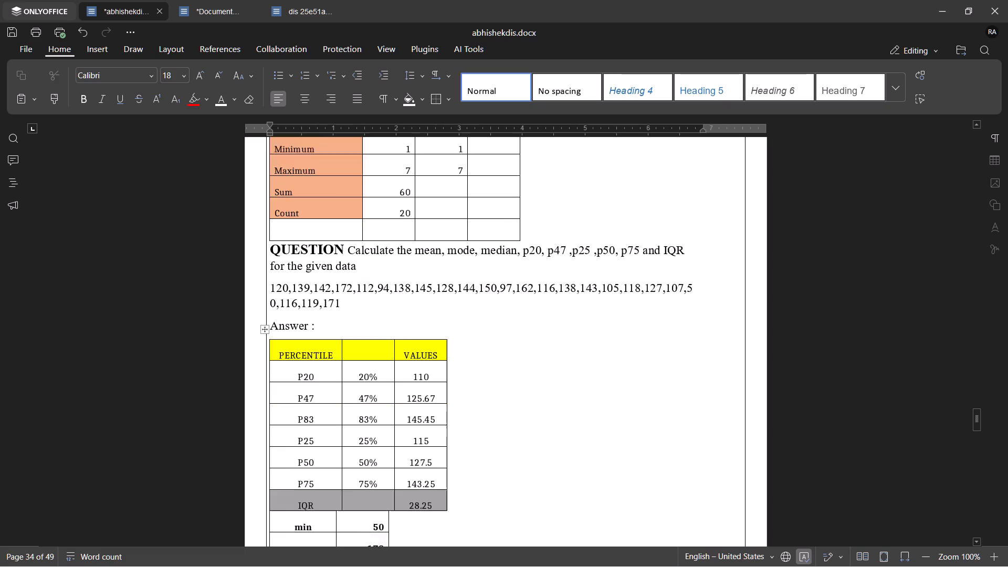
scroll(393, 380, down, 1)
scroll(393, 380, up, 11)
scroll(393, 380, down, 2)
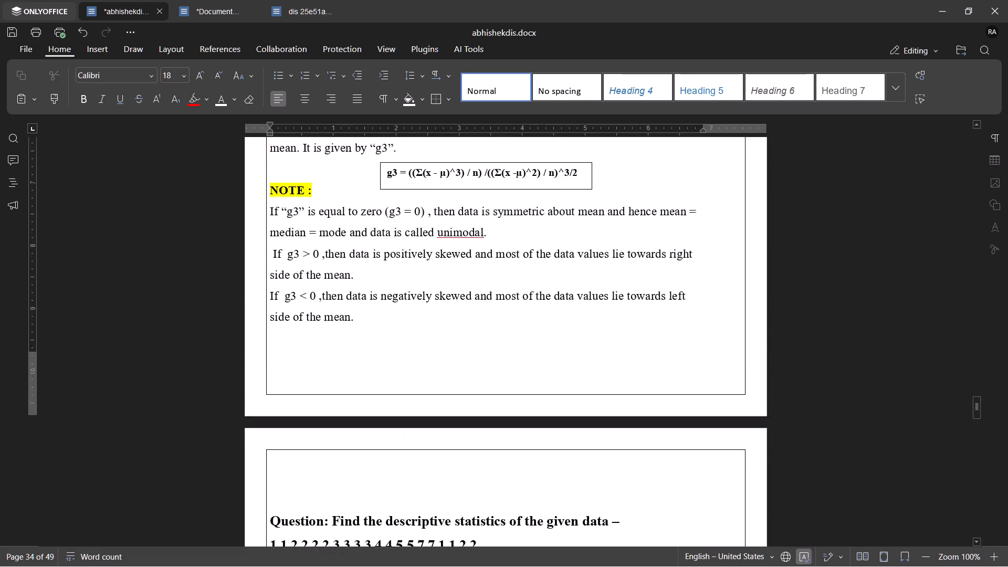
scroll(393, 380, down, 3)
click(209, 15)
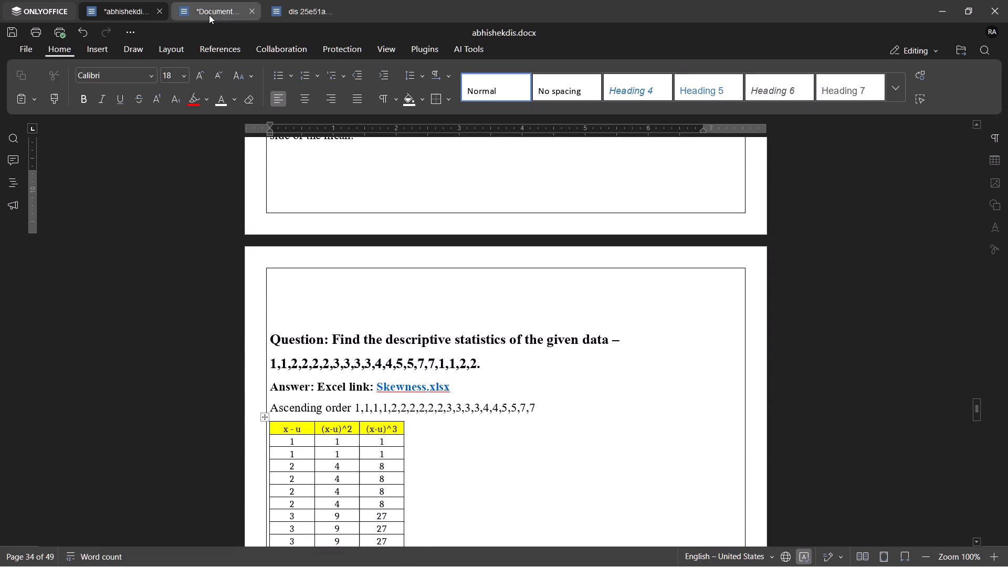
click(99, 8)
scroll(331, 318, down, 2)
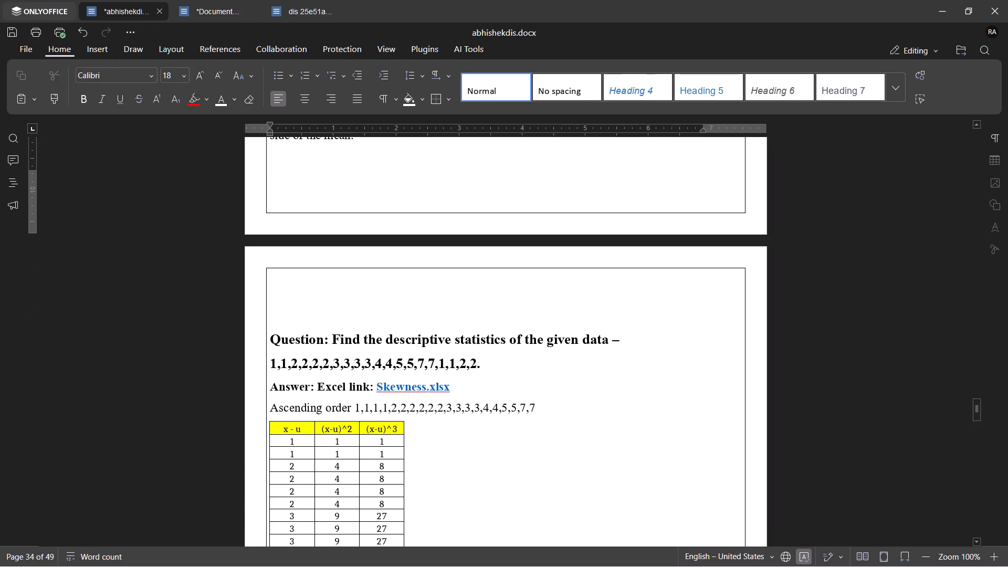
scroll(331, 318, down, 2)
scroll(331, 318, up, 12)
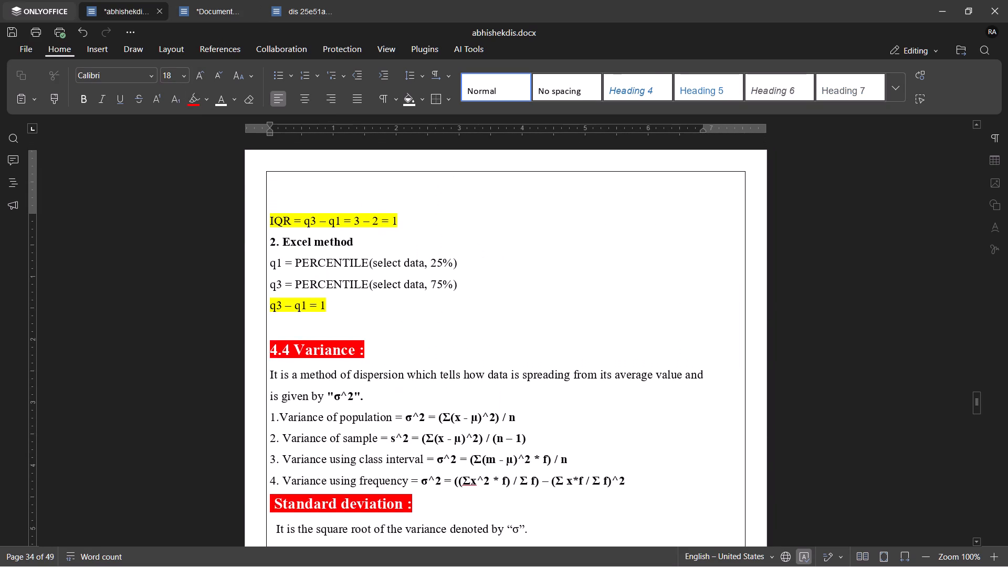
scroll(331, 318, down, 12)
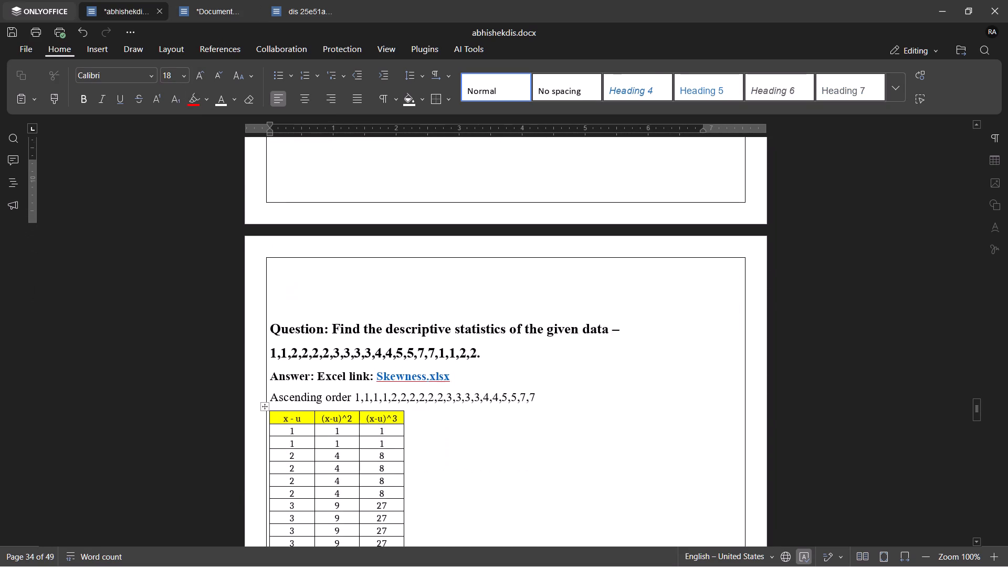
scroll(331, 318, down, 1)
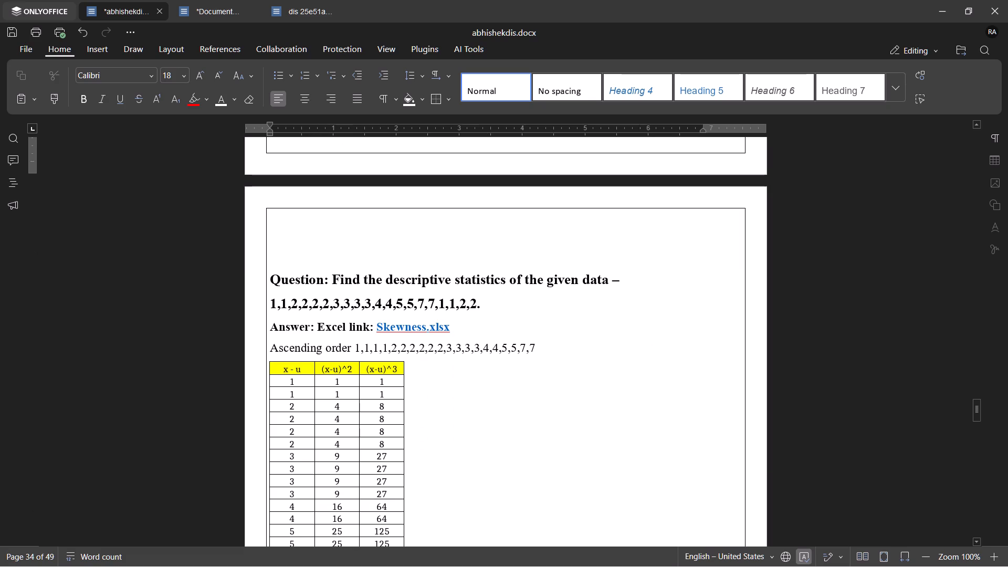
Highlight the "Question:" label of the descriptive statistics problem in yellow.
drag(329, 280, 276, 277)
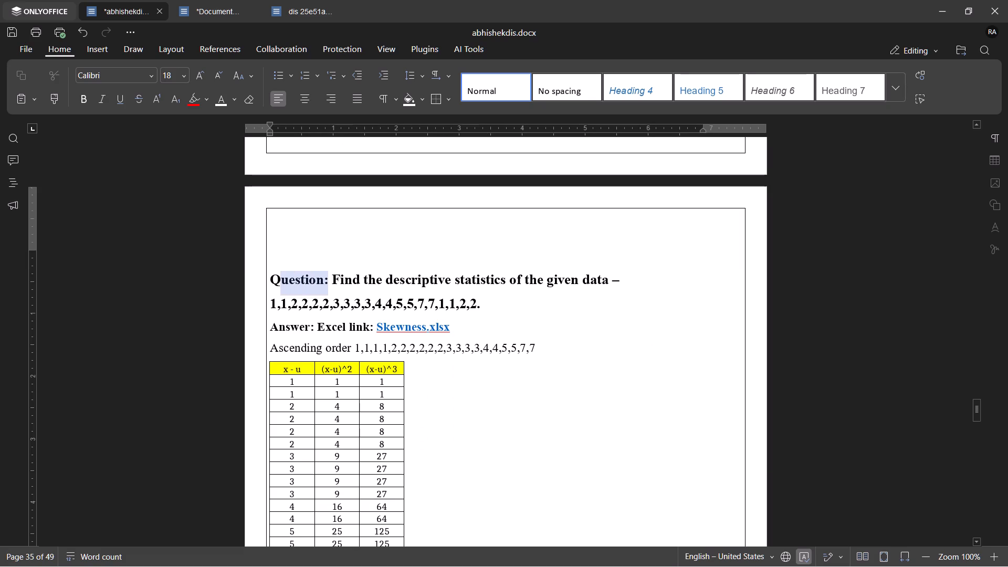
drag(276, 277, 265, 279)
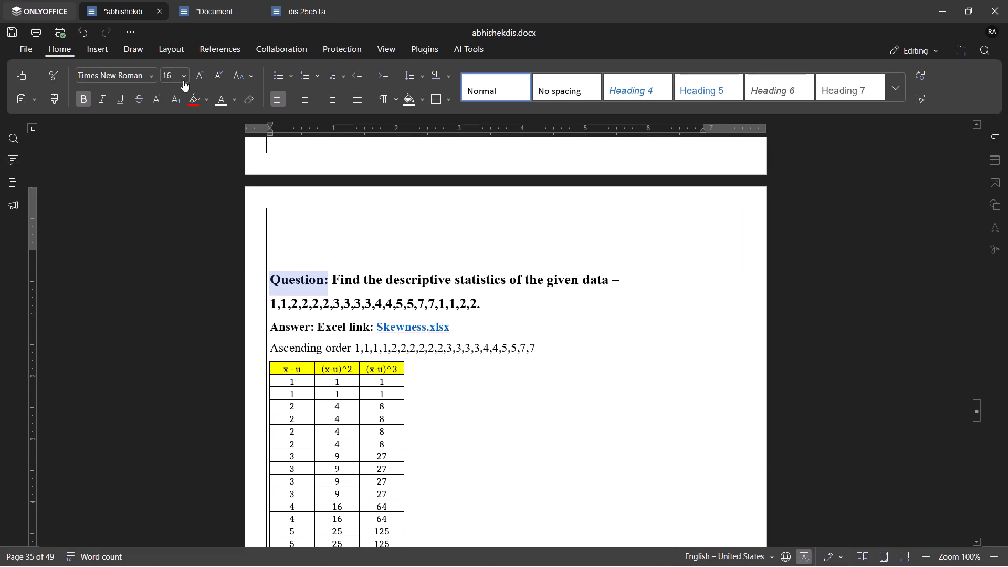
click(204, 97)
click(201, 131)
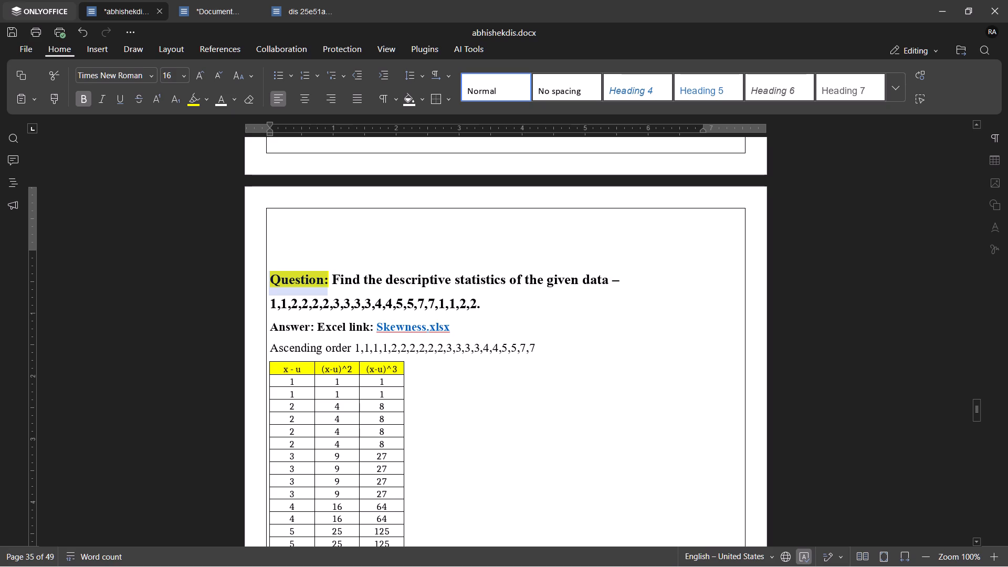
Change the highlighted "Question:" label of the descriptive statistics problem to "Example:".
click(325, 277)
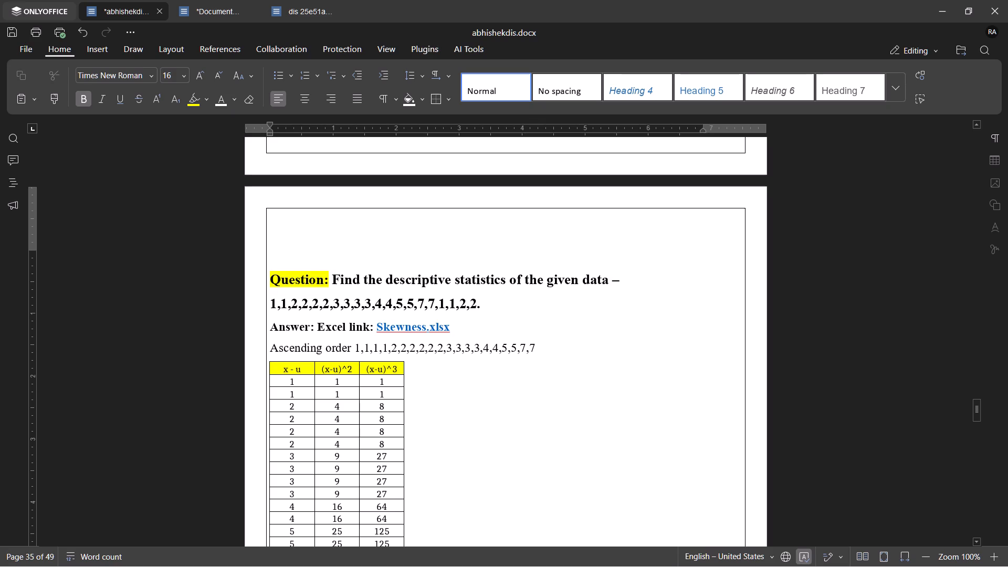
click(325, 277)
key(BackSpace)
key(BackSpace)
key(BackSpace)
key(BackSpace)
key(BackSpace)
key(BackSpace)
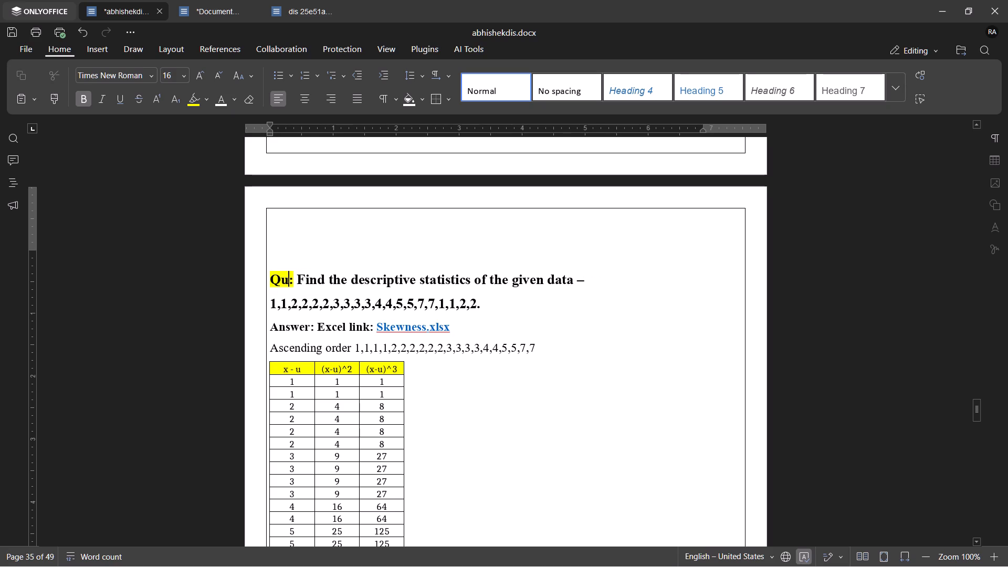
key(BackSpace)
text(xample)
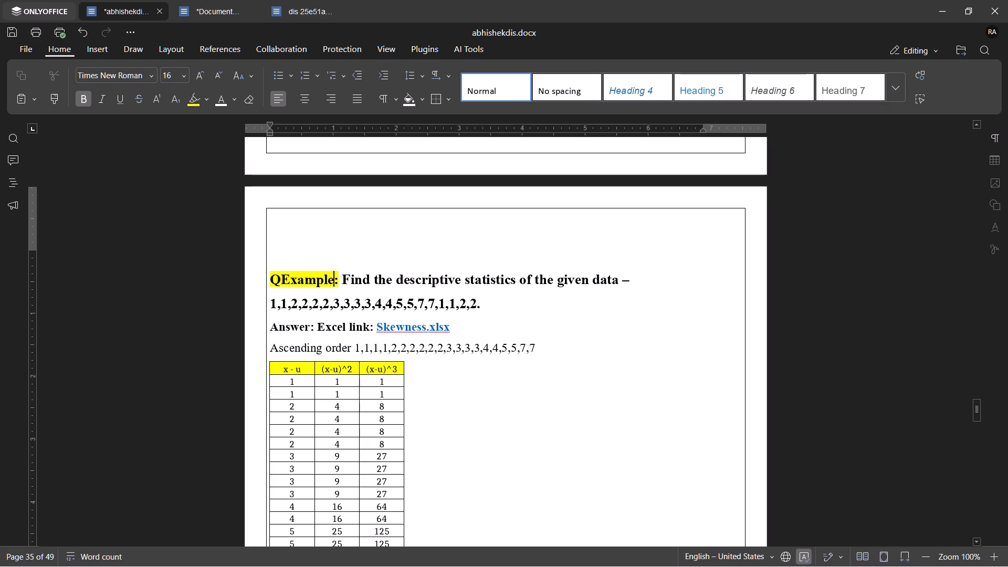
key(Left)
key(Left)
key(Left)
key(Left)
key(Left)
key(Left)
key(Left)
key(BackSpace)
Review the abhishekdis pages from the descriptive statistics example back through 4.4 Variance to the worked quartile calculations.
scroll(325, 277, down, 1)
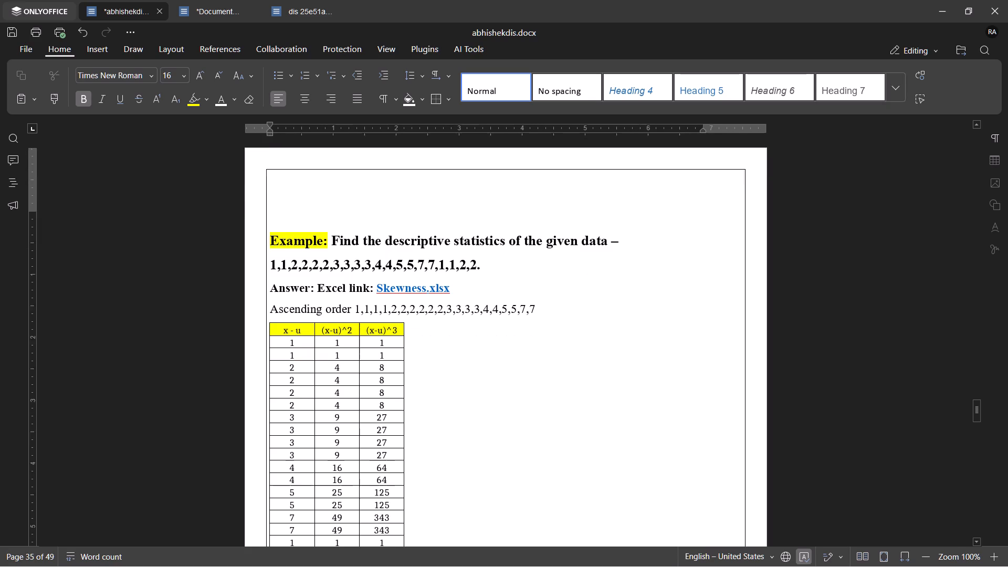
scroll(325, 277, down, 1)
scroll(325, 277, up, 2)
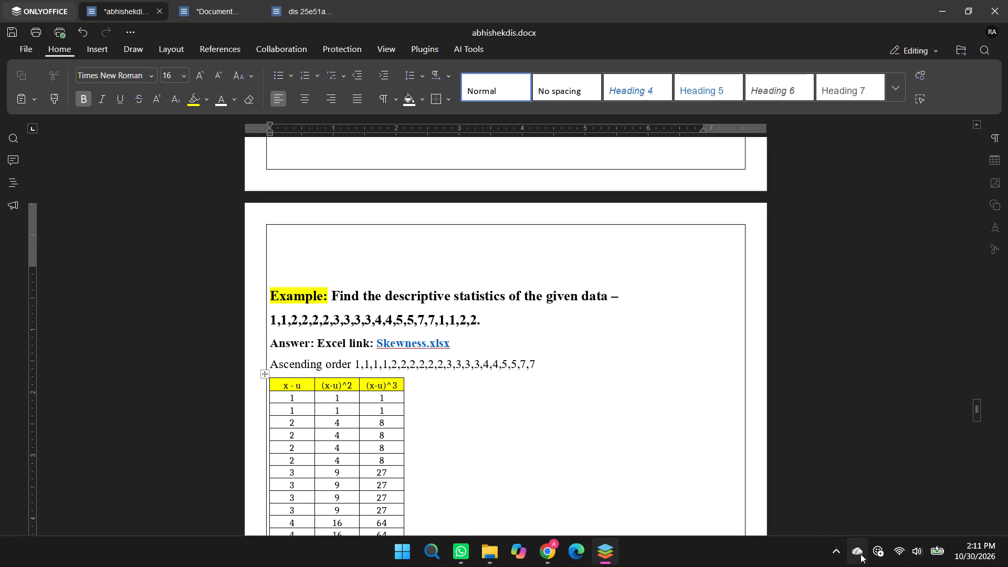
scroll(706, 390, up, 2)
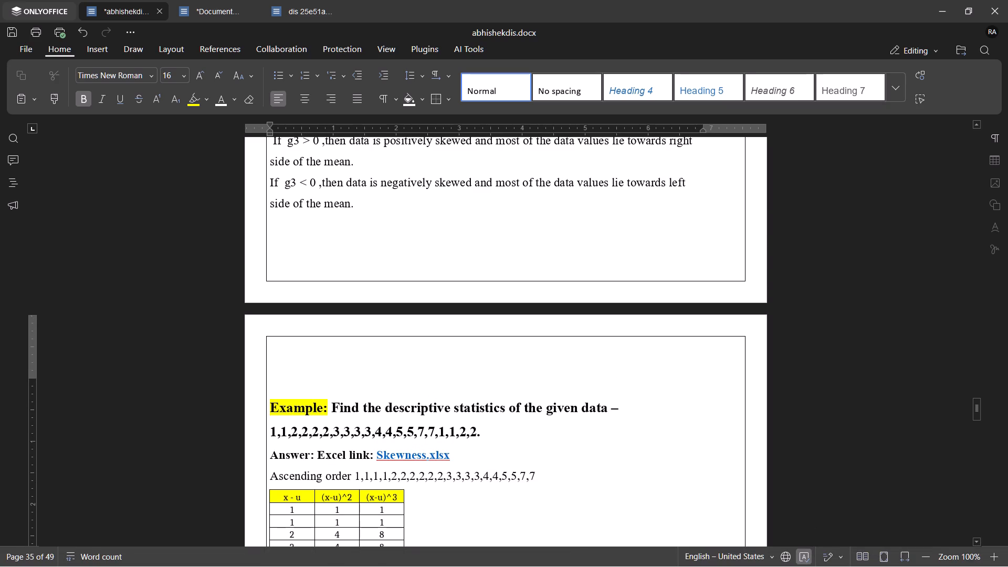
scroll(613, 307, up, 8)
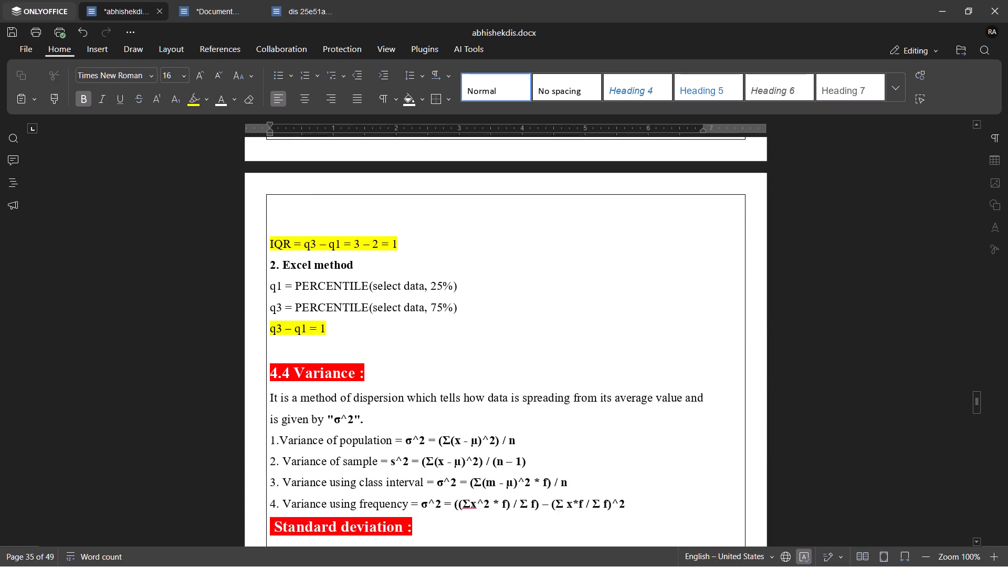
scroll(613, 307, down, 4)
scroll(613, 307, up, 8)
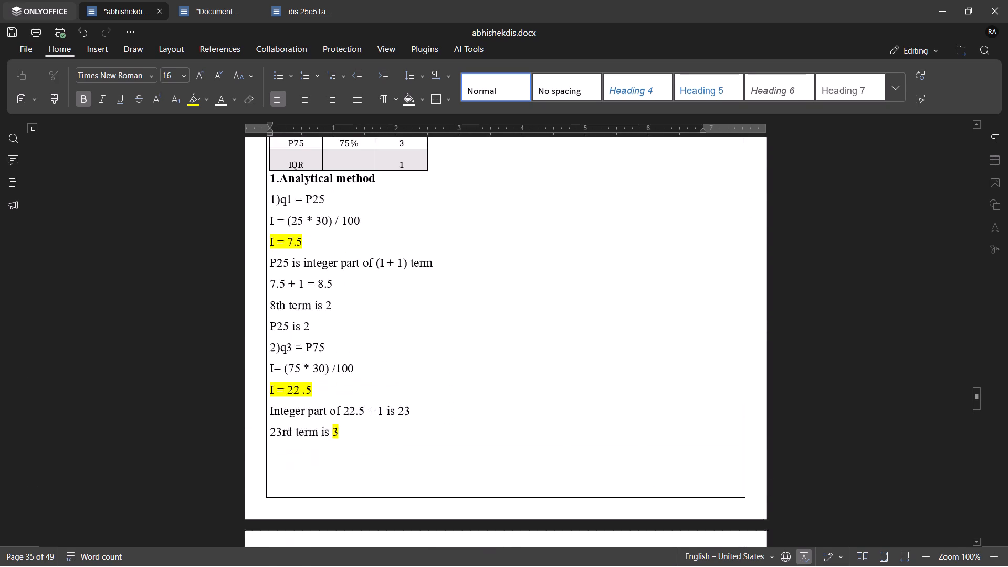
scroll(613, 307, up, 10)
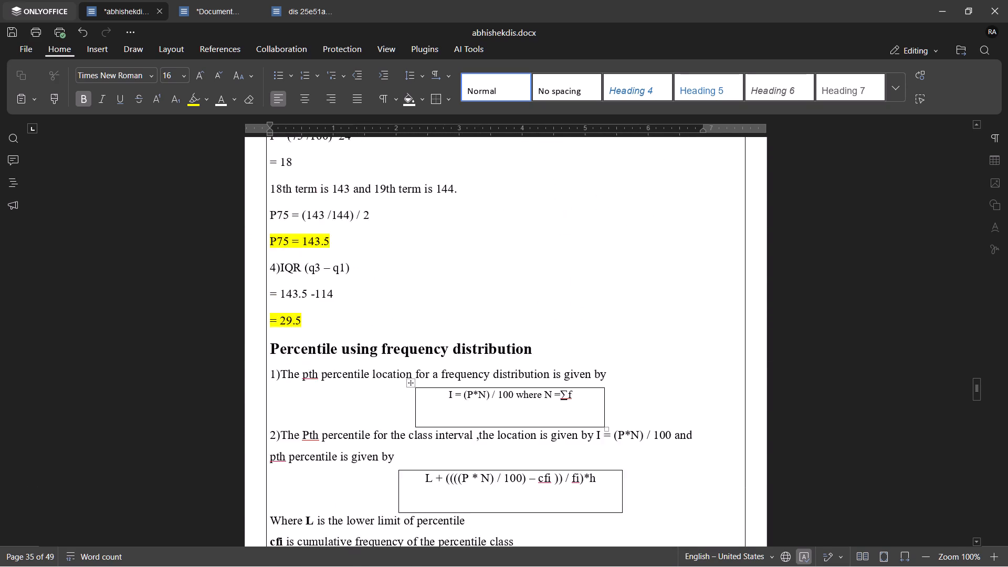
scroll(613, 307, up, 3)
click(434, 305)
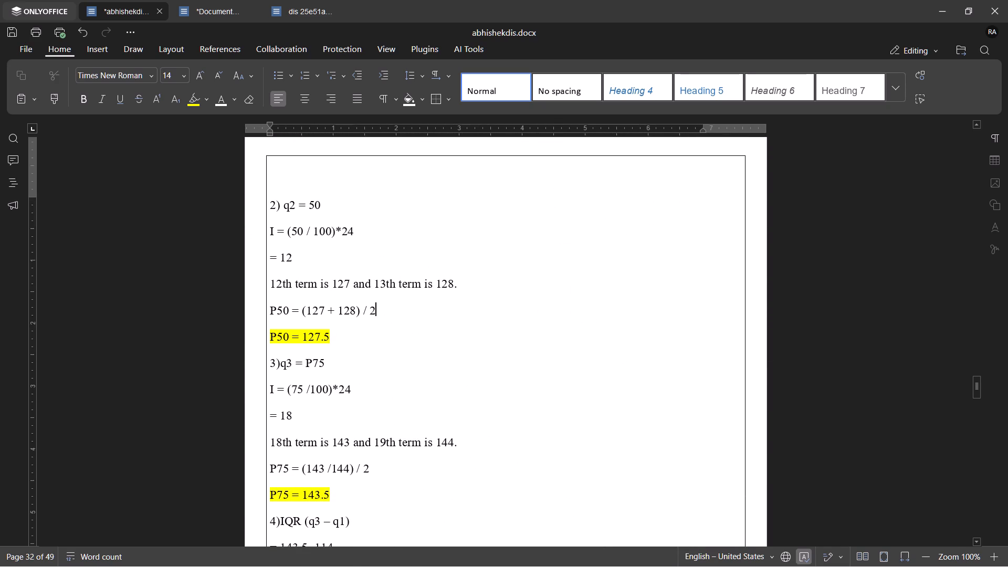
Review the IQR example, percentile using frequency distribution and 4.3 Inter Quartile Range back to the section 4 title.
scroll(350, 323, down, 15)
scroll(350, 323, up, 4)
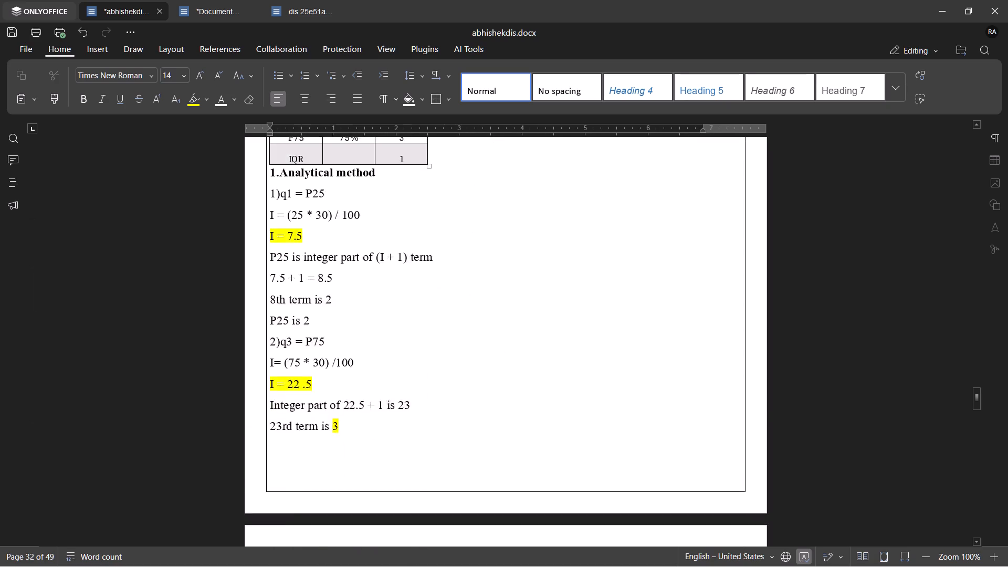
scroll(350, 323, up, 4)
scroll(350, 323, down, 6)
scroll(350, 323, up, 7)
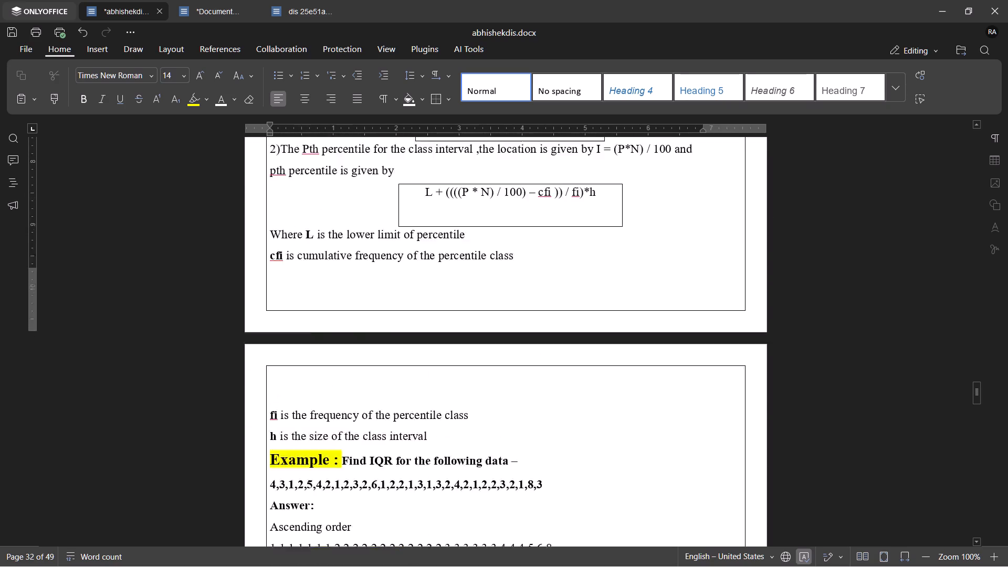
scroll(350, 323, up, 14)
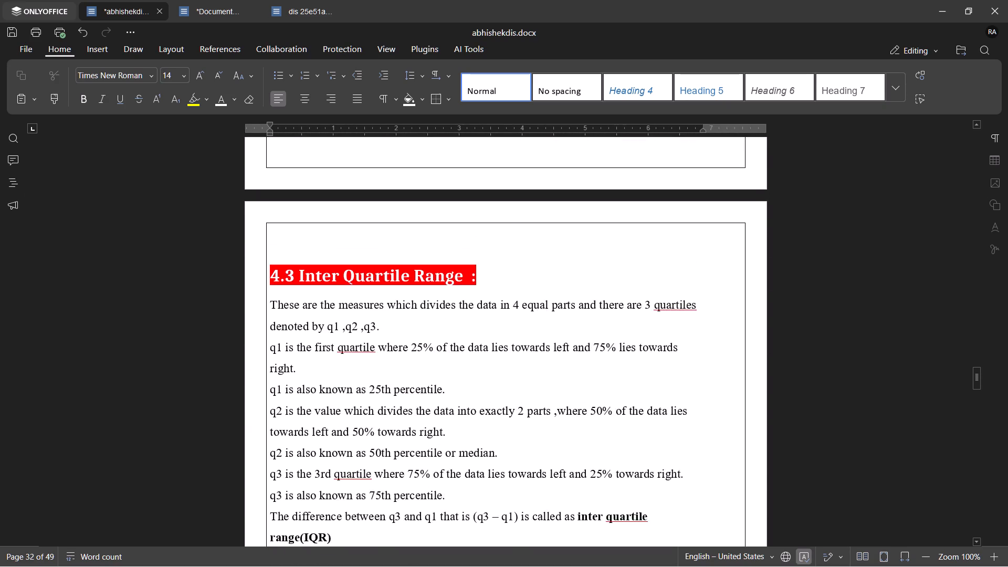
scroll(350, 323, up, 14)
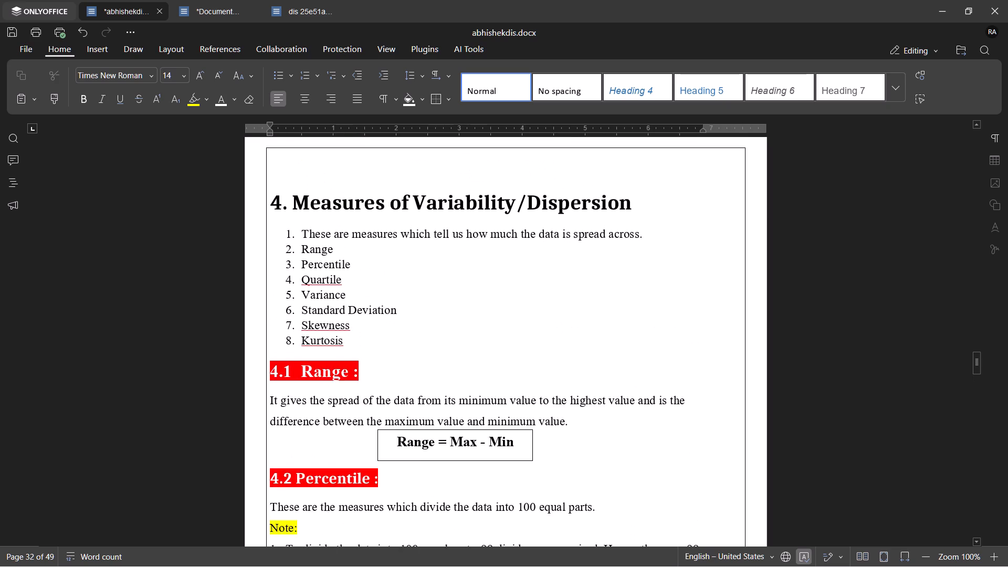
scroll(350, 323, up, 1)
scroll(350, 323, down, 2)
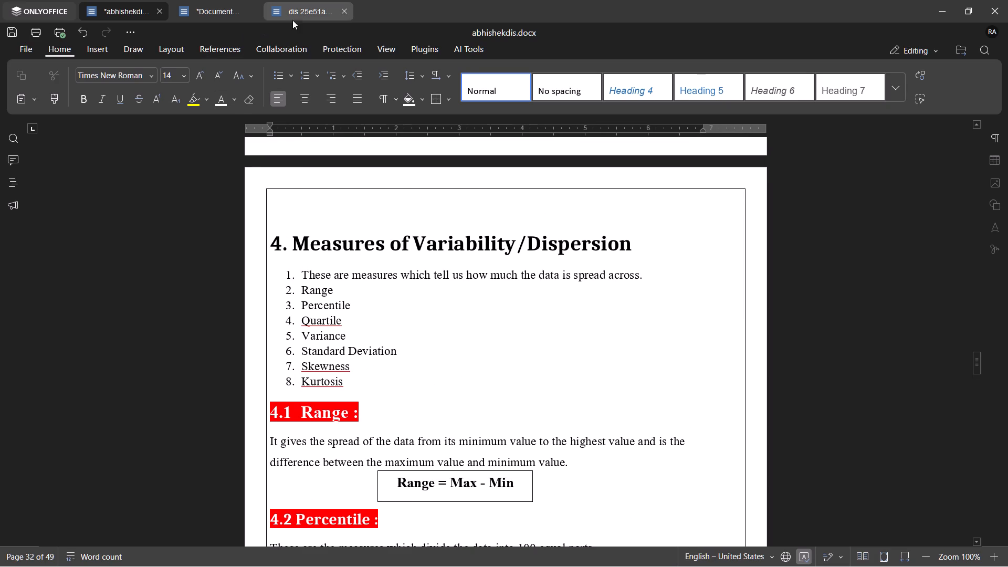
Switch to the dis 25e51a67f1 document, search it for "range" and step through the matches.
click(299, 14)
key(ctrl+f)
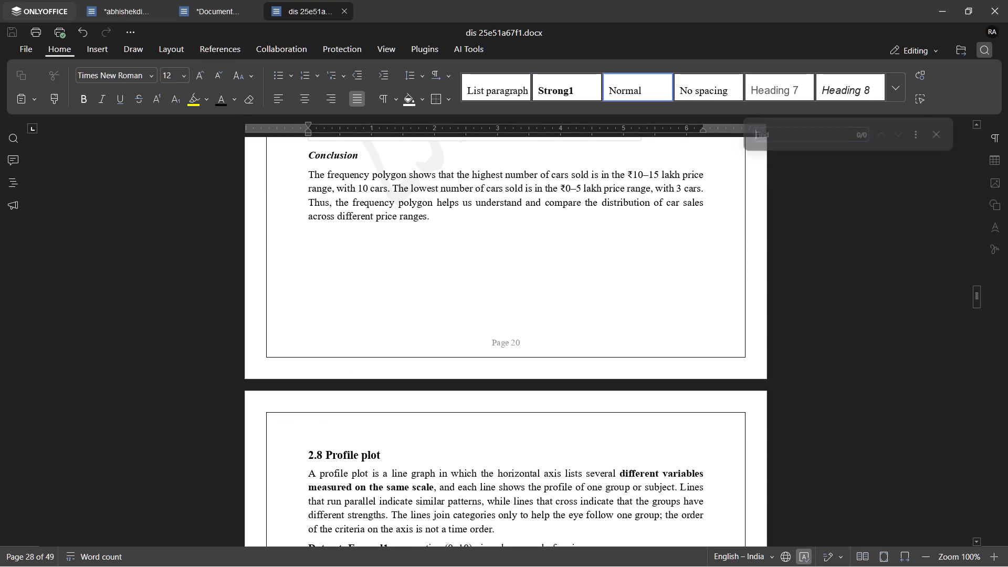
text(range)
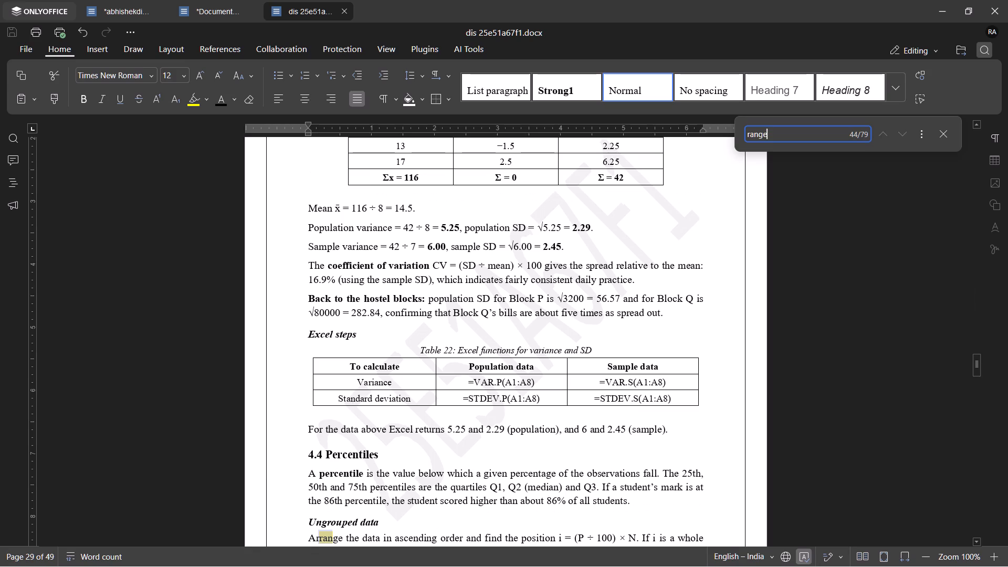
scroll(379, 395, down, 7)
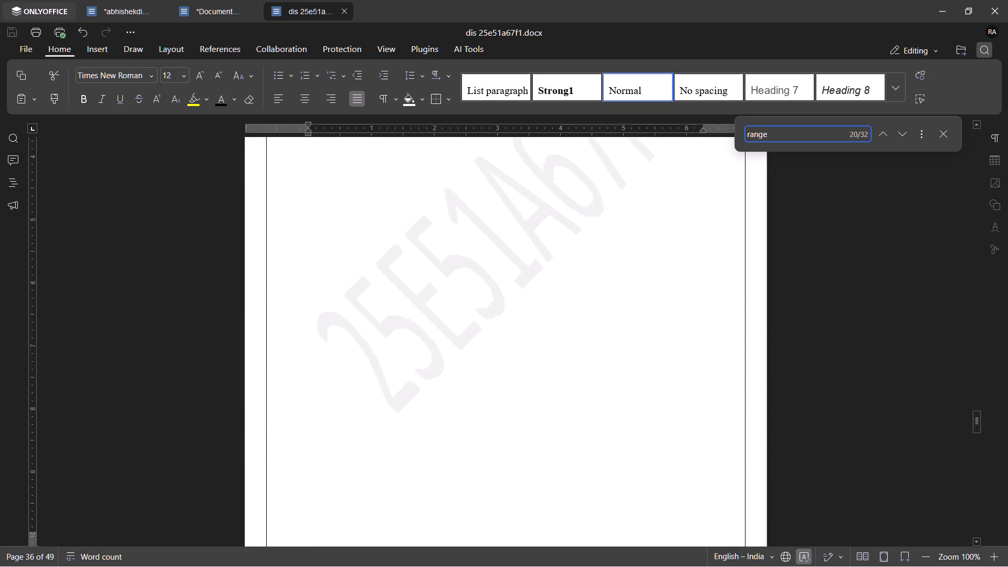
scroll(379, 395, down, 5)
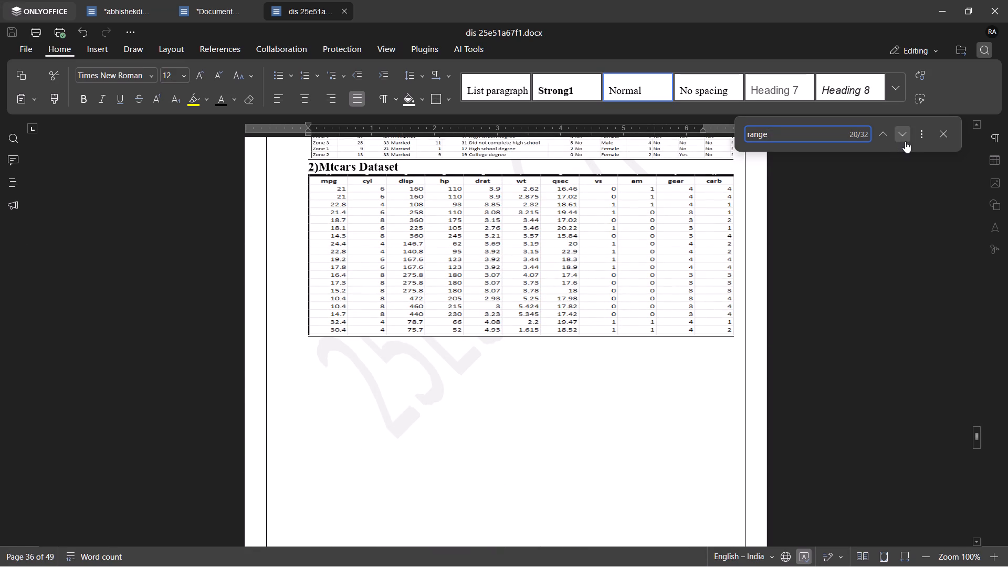
triple_click(905, 136)
click(905, 136)
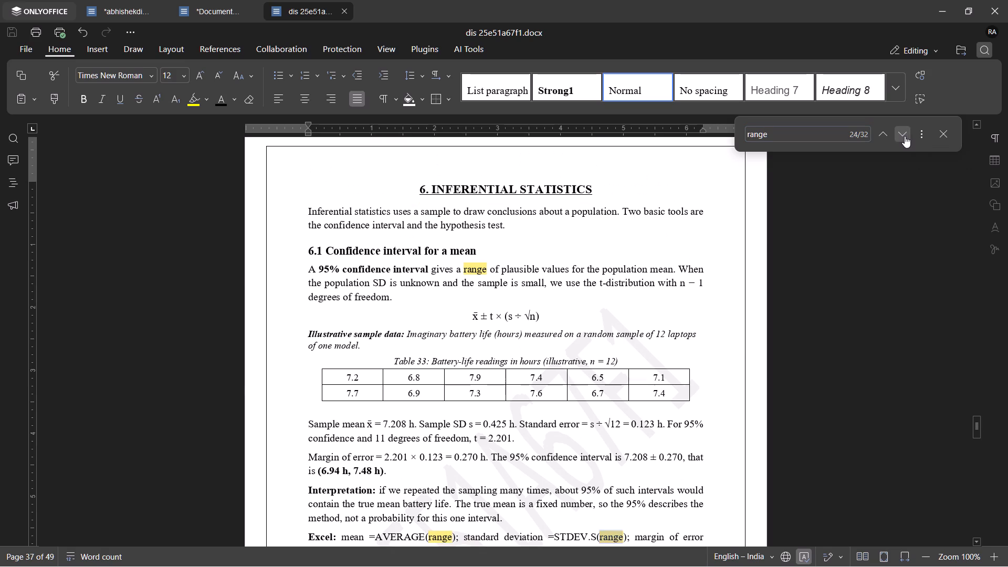
click(882, 136)
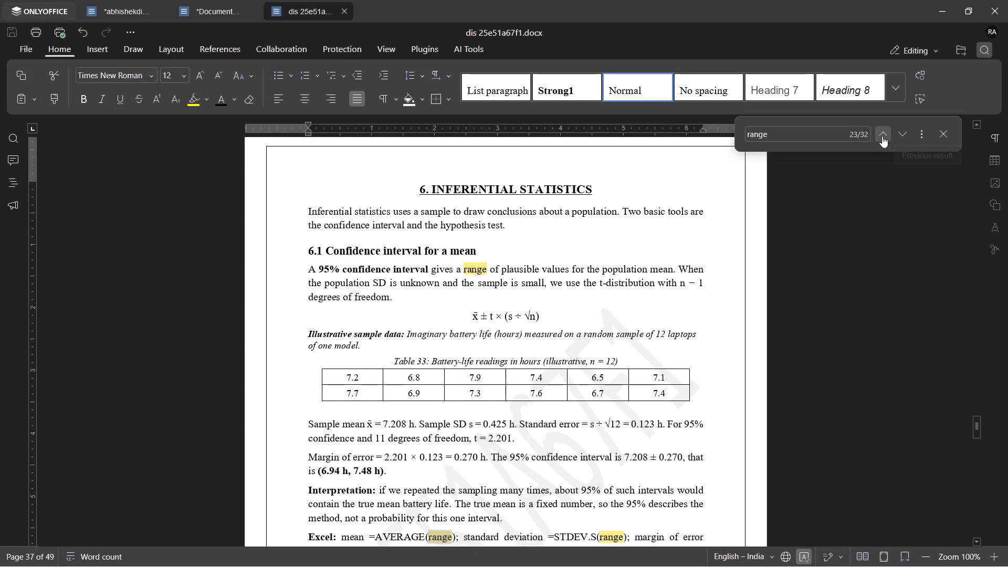
click(882, 136)
click(882, 136)
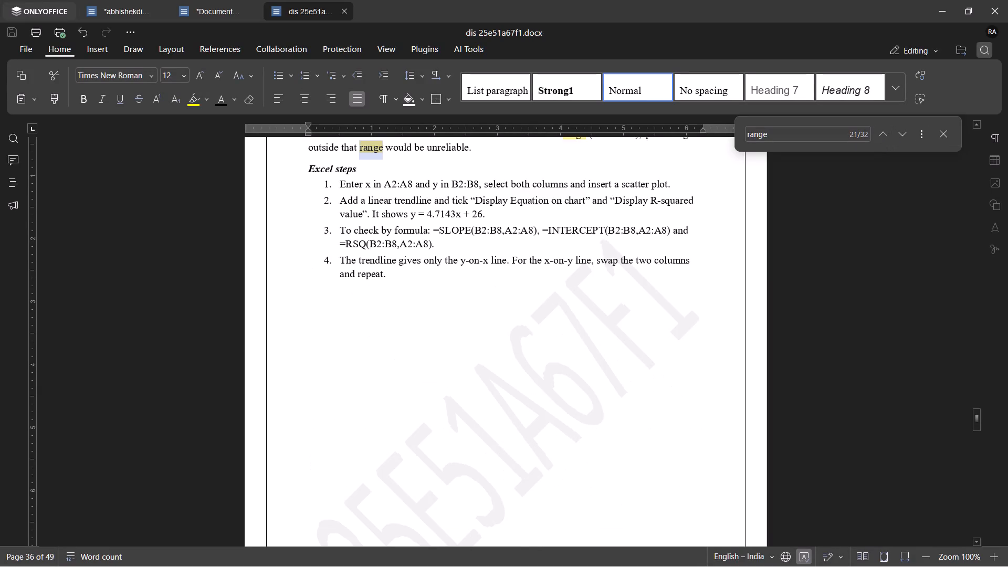
Look back from 5.6 Regression lines to 4.2 Interquartile range (IQR) in the reference document.
scroll(558, 263, down, 3)
scroll(558, 263, up, 10)
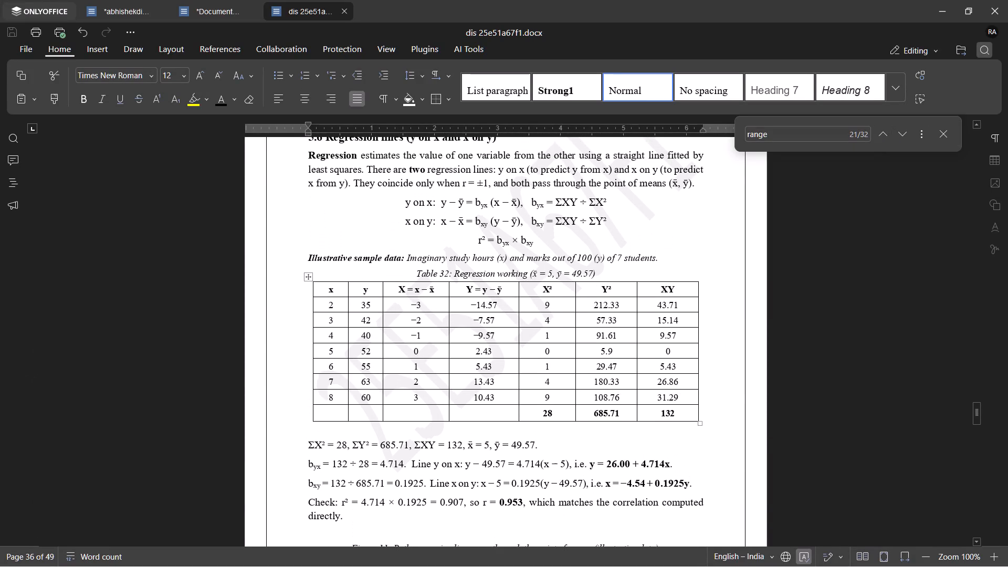
scroll(558, 263, up, 5)
scroll(558, 263, down, 4)
scroll(558, 263, up, 3)
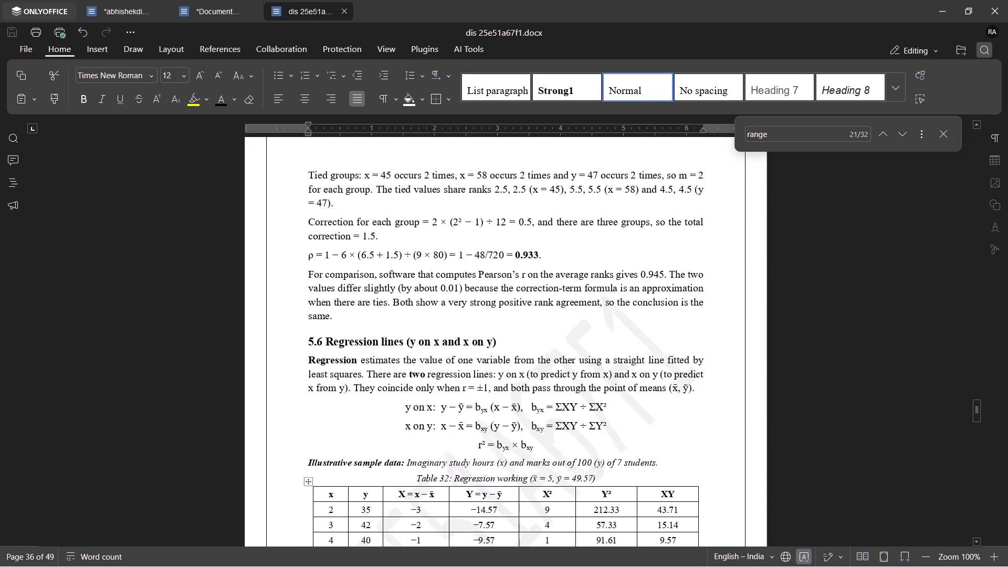
scroll(558, 263, up, 20)
scroll(558, 263, up, 1)
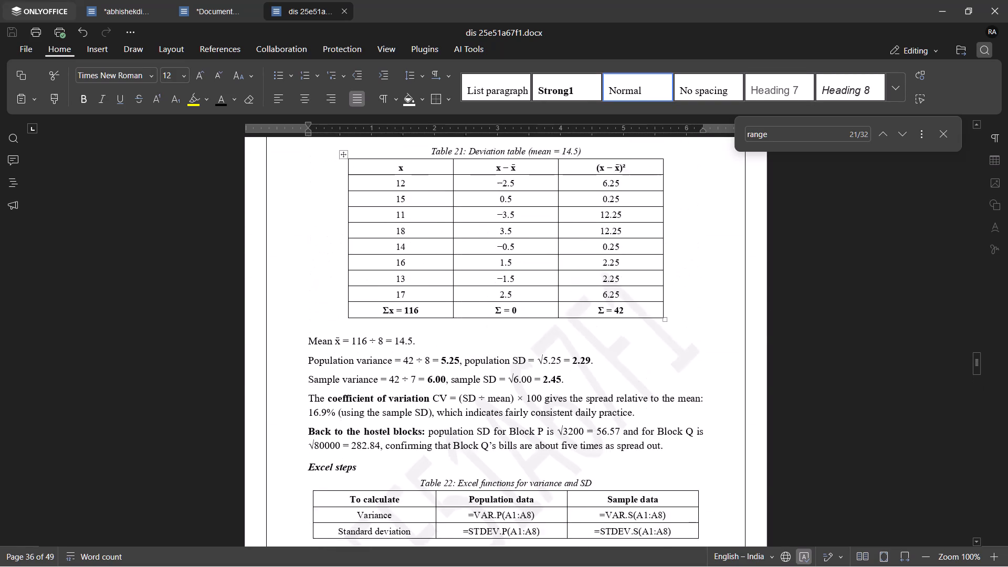
scroll(558, 263, up, 12)
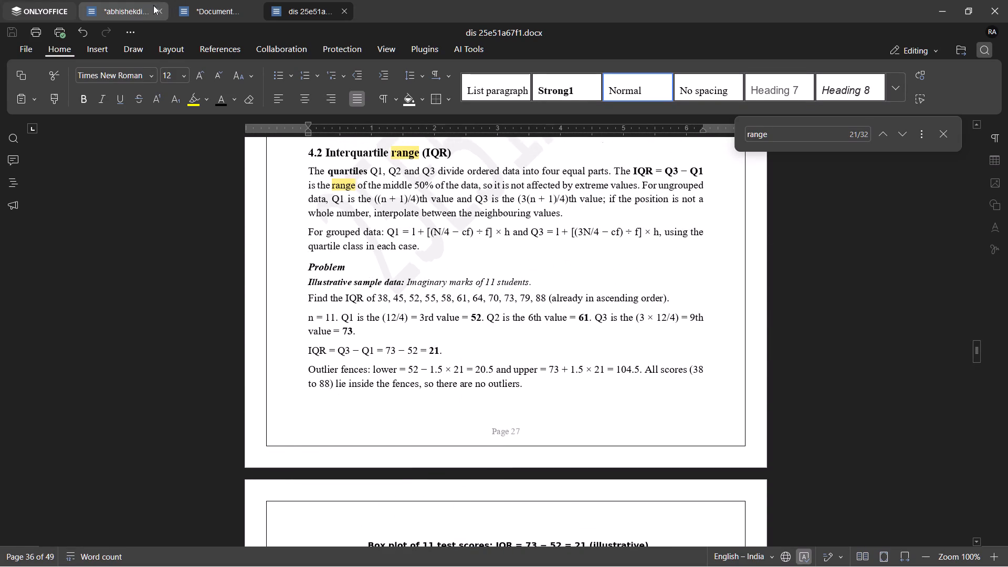
Switch to the abhishekdis document and check the order of 4.1 Range, 4.2 Percentile and 4.3 Inter Quartile Range.
click(138, 8)
scroll(380, 276, down, 12)
scroll(380, 276, up, 7)
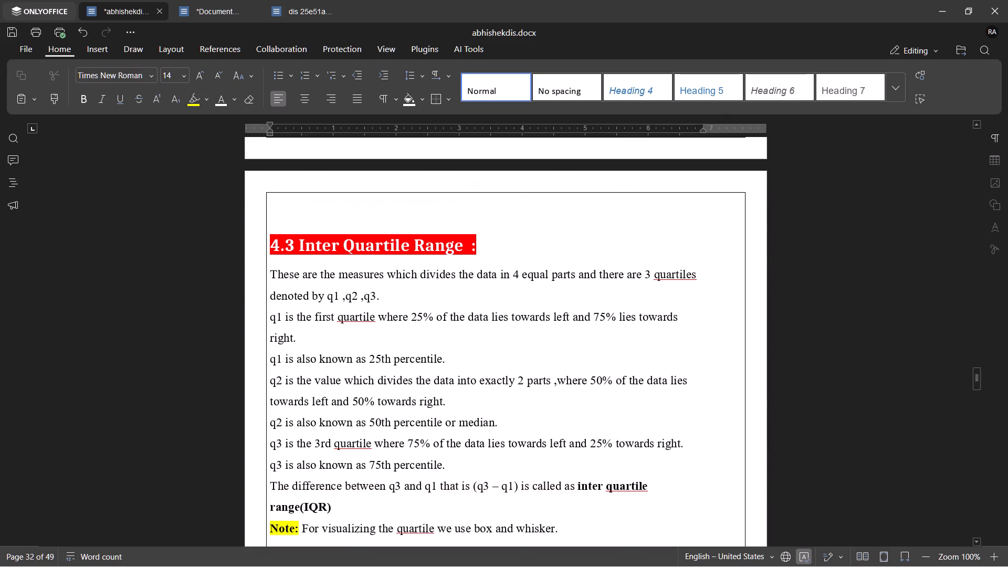
scroll(380, 276, down, 1)
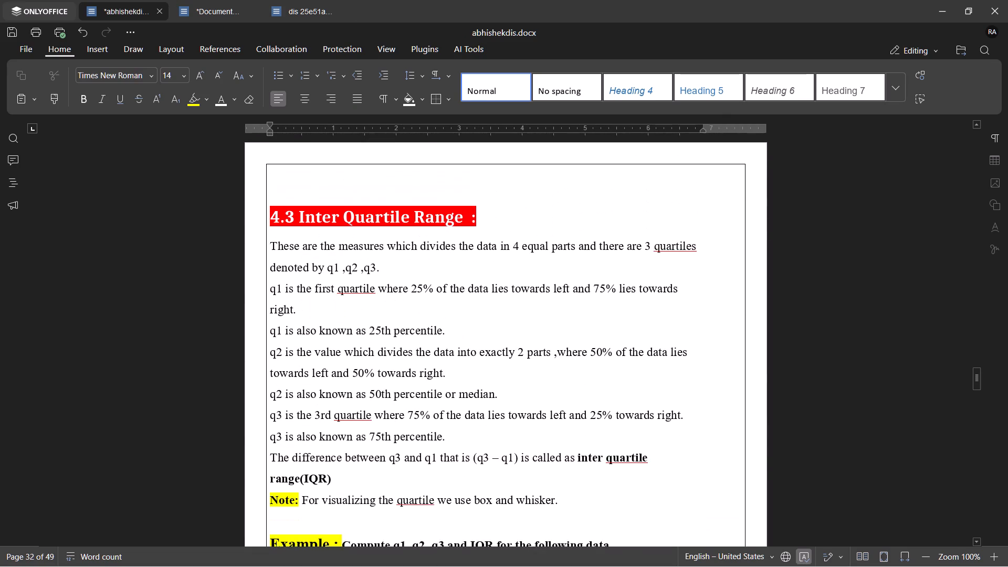
scroll(380, 276, down, 1)
scroll(380, 276, up, 8)
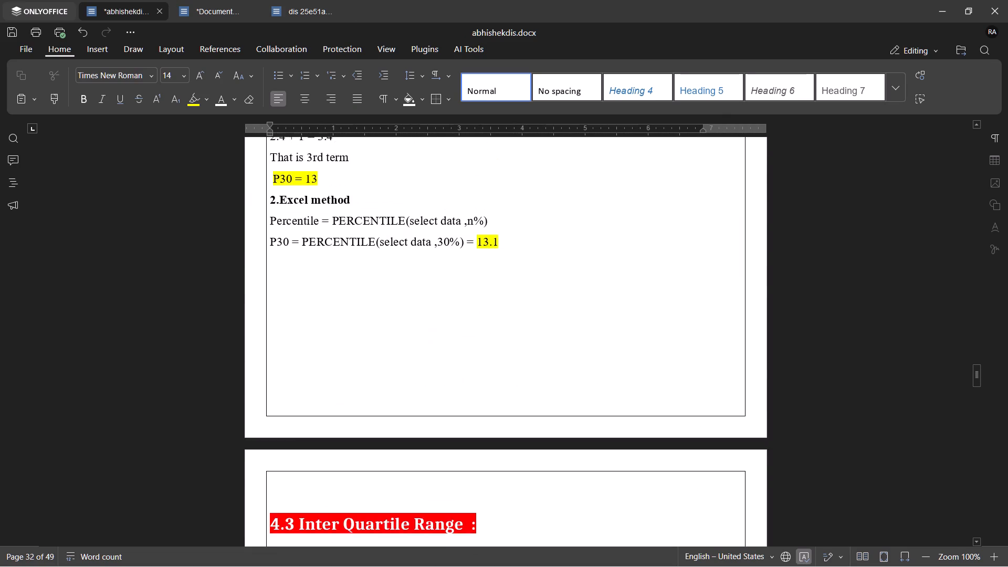
scroll(380, 276, up, 5)
scroll(380, 276, down, 1)
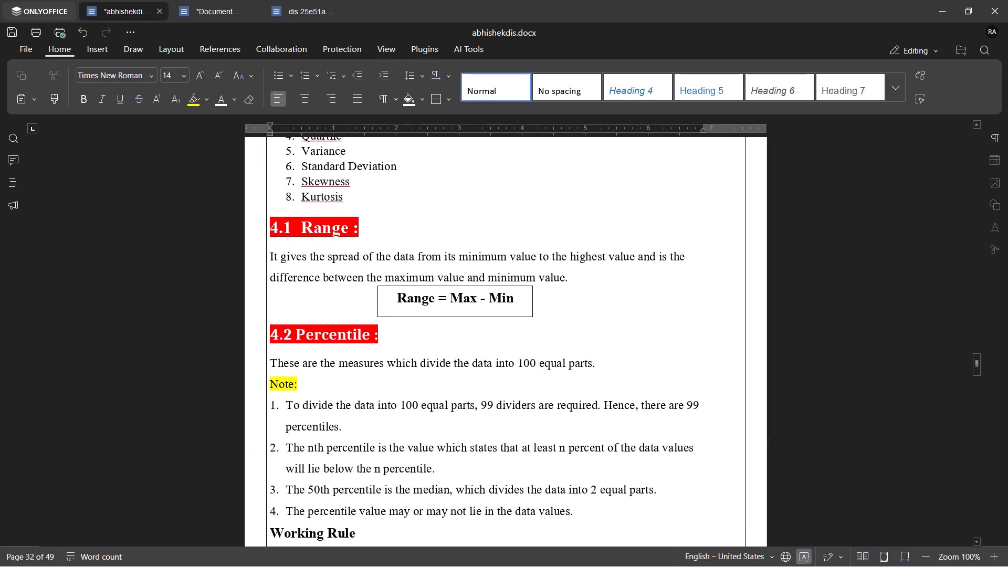
Compare the section 4 topic list in Document1 with 4.1 Range and 4.2 Interquartile range (IQR) in the dis reference document.
click(222, 14)
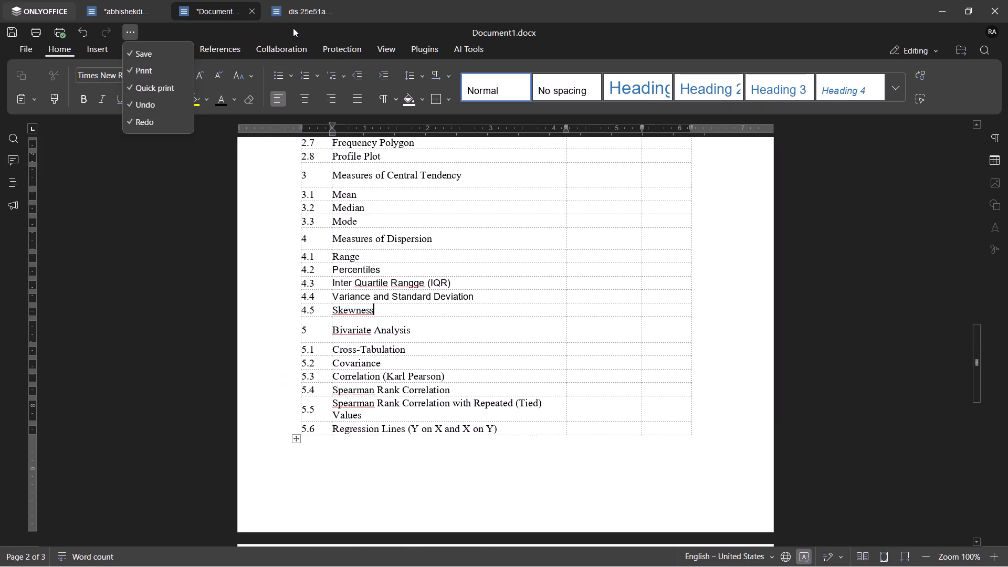
click(293, 15)
scroll(429, 279, down, 1)
scroll(429, 279, up, 9)
scroll(429, 279, down, 1)
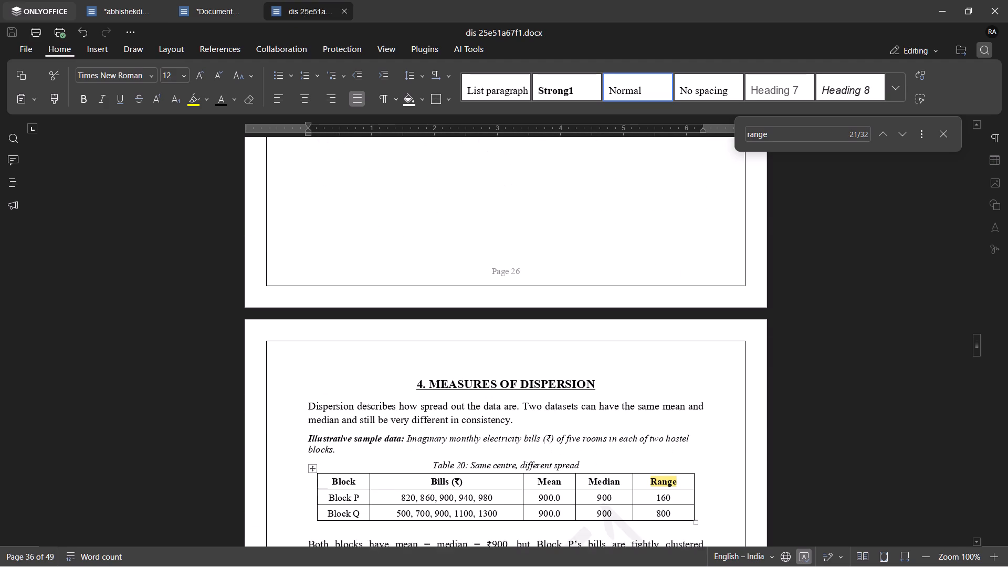
scroll(429, 279, down, 5)
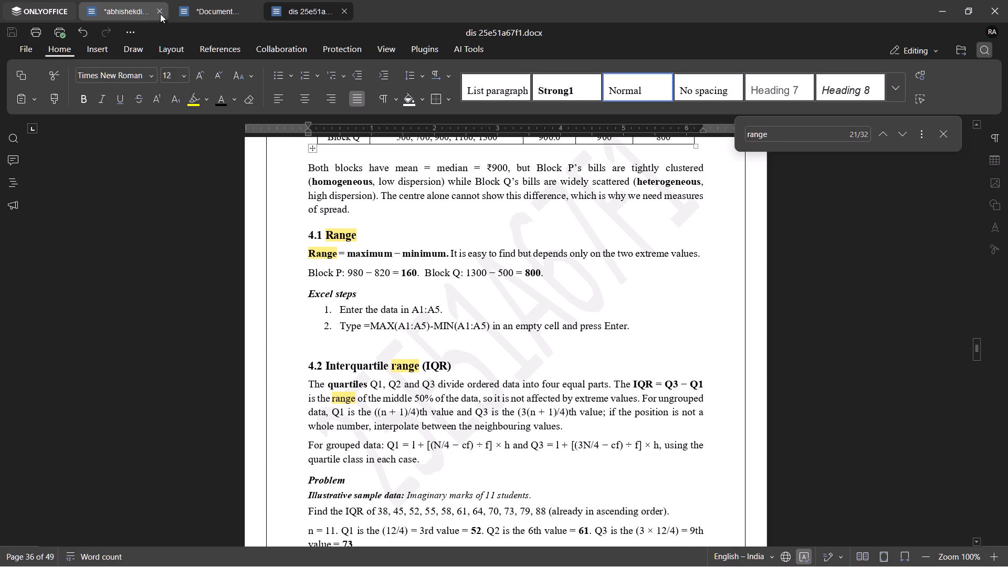
click(139, 4)
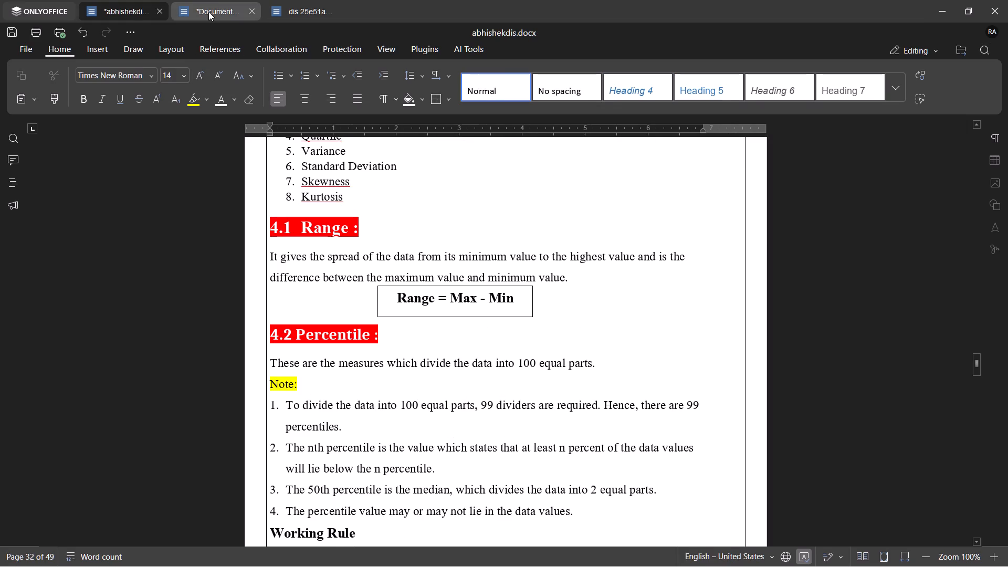
click(209, 12)
click(280, 14)
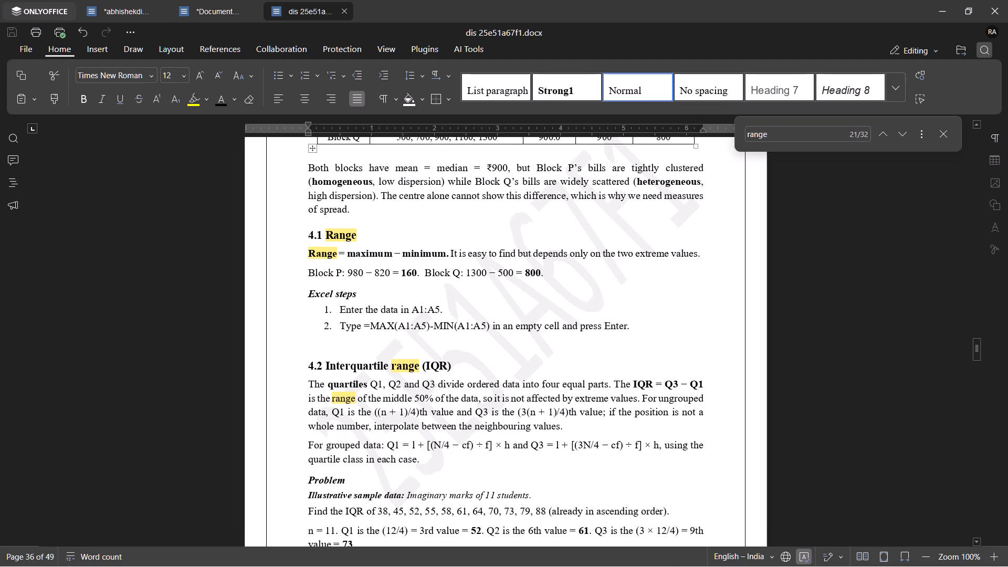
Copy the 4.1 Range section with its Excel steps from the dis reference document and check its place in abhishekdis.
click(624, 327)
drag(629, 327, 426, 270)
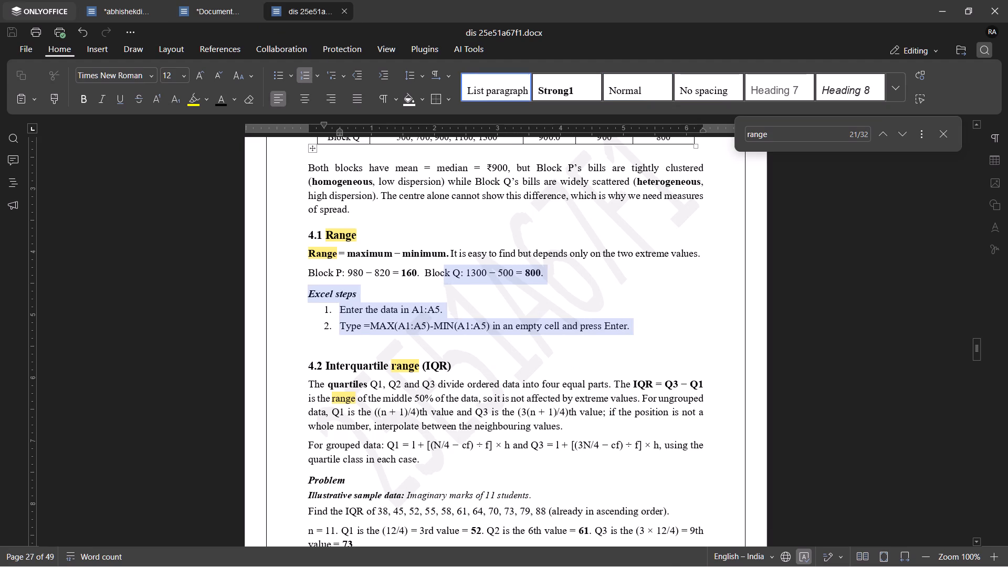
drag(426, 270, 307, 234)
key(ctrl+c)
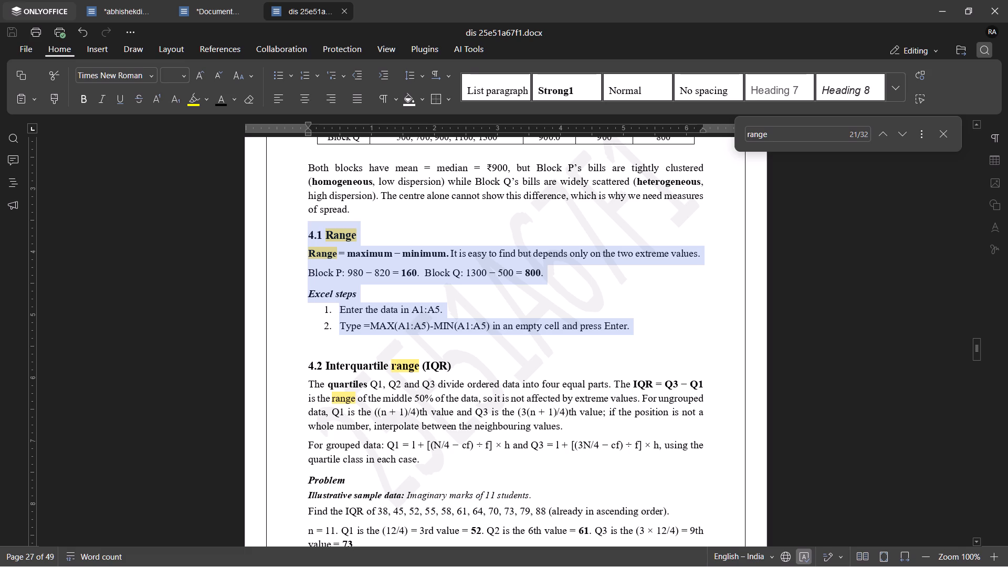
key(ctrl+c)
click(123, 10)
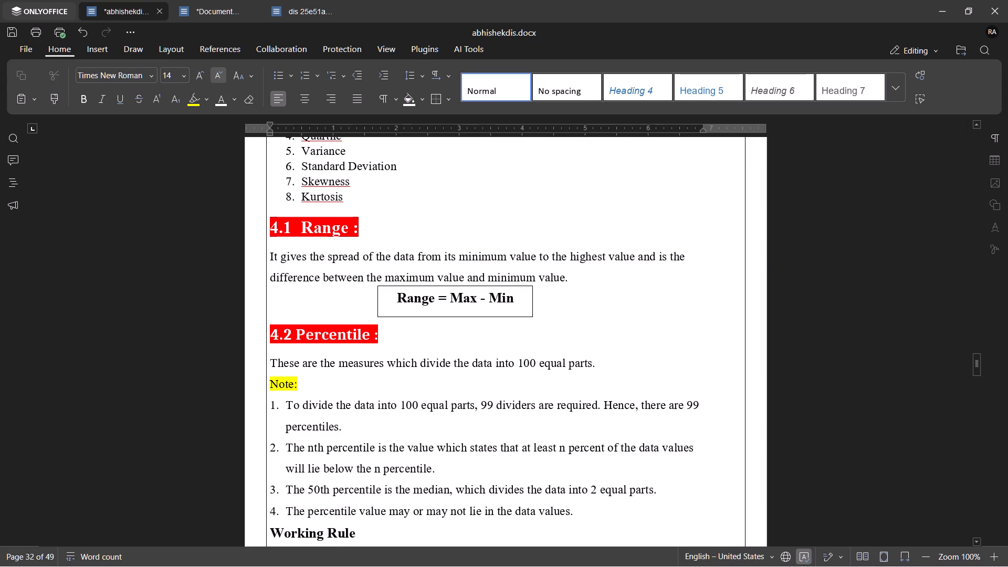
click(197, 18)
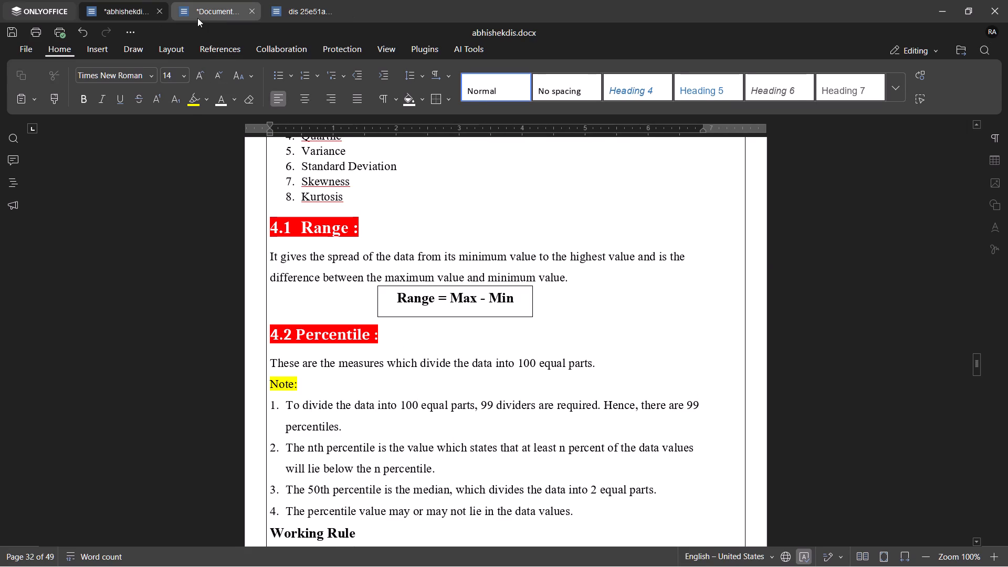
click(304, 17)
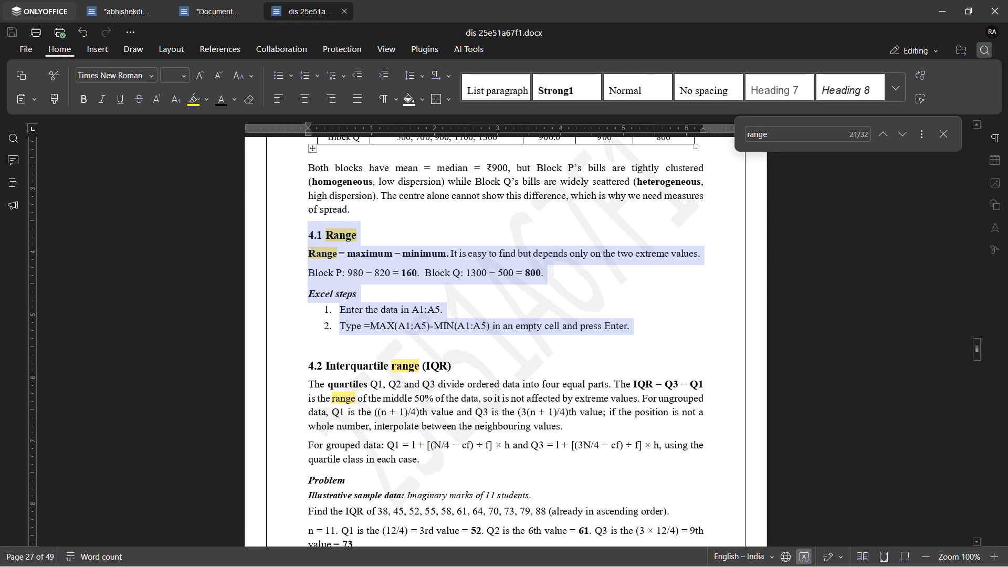
Copy everything from the 4. MEASURES OF DISPERSION title through the last page of the dis reference document.
scroll(454, 241, up, 5)
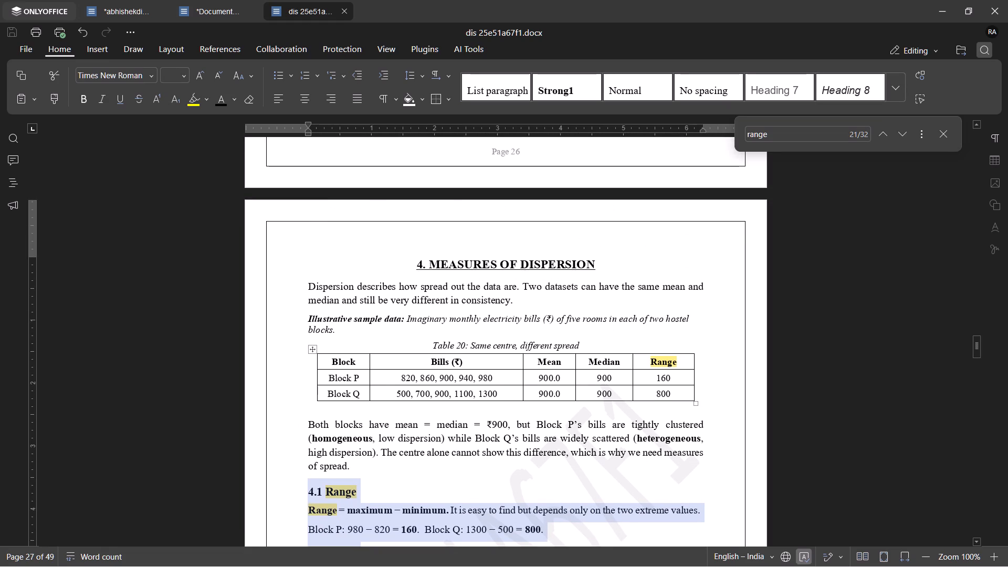
drag(409, 262, 502, 419)
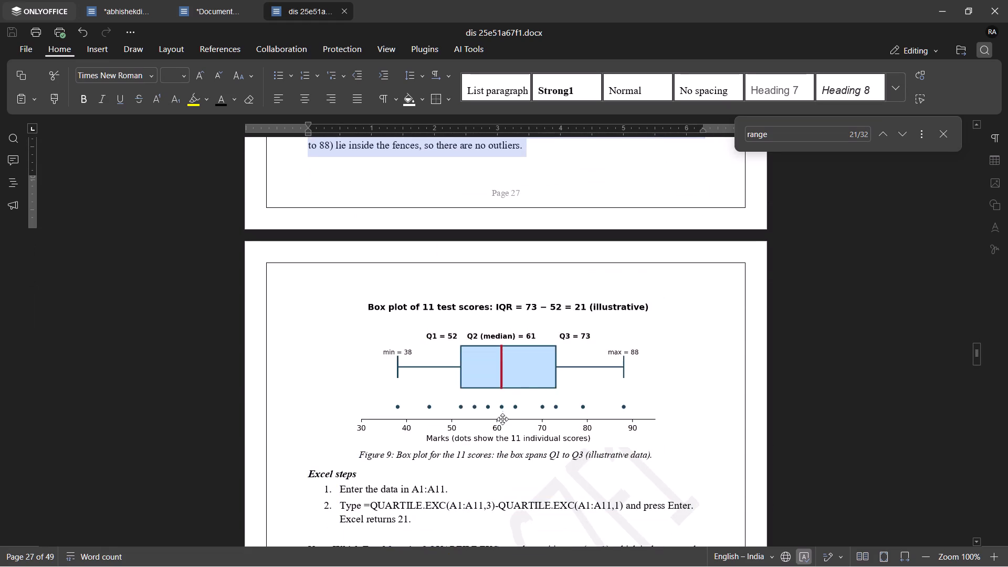
drag(502, 419, 524, 440)
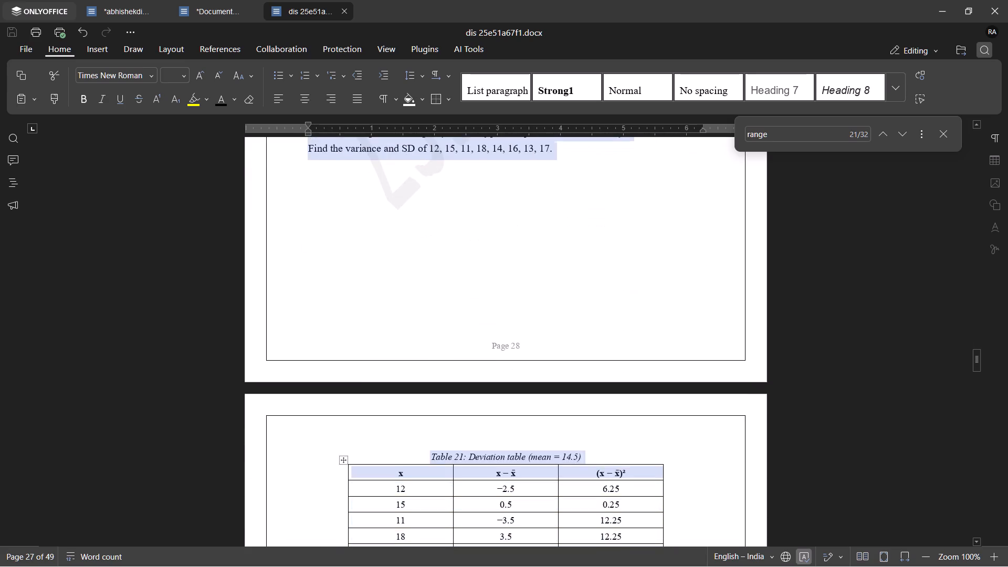
drag(524, 440, 530, 451)
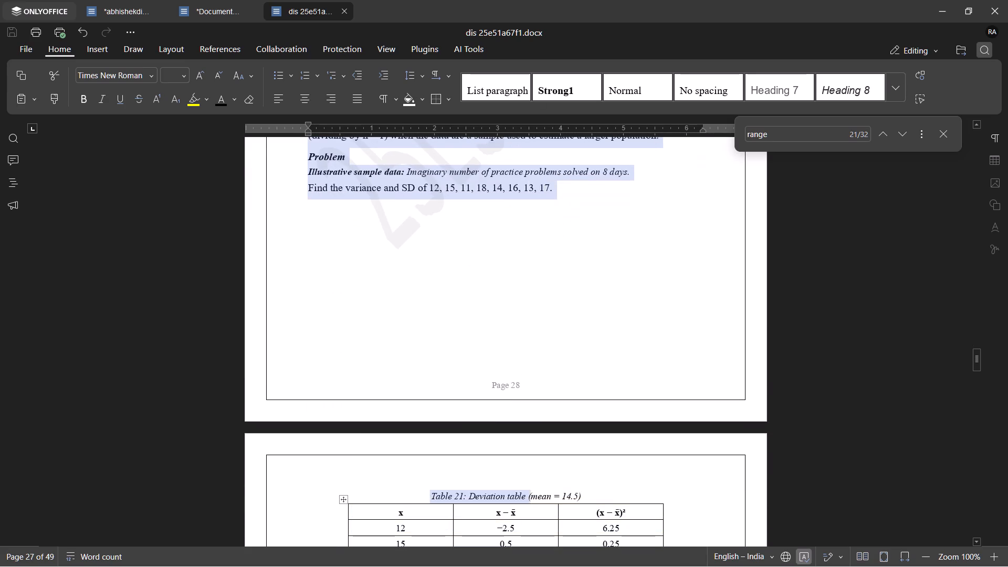
drag(530, 451, 540, 448)
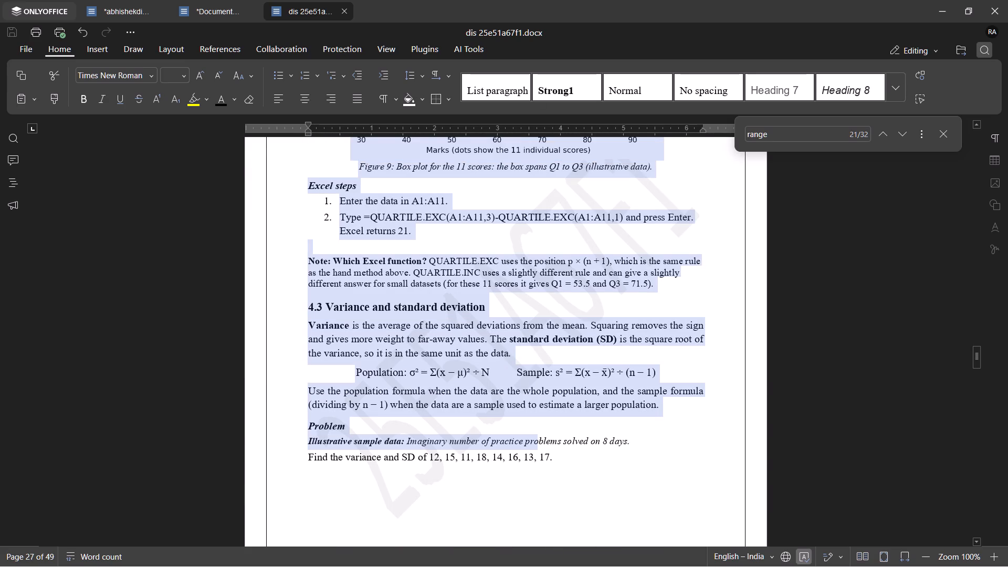
drag(540, 448, 584, 566)
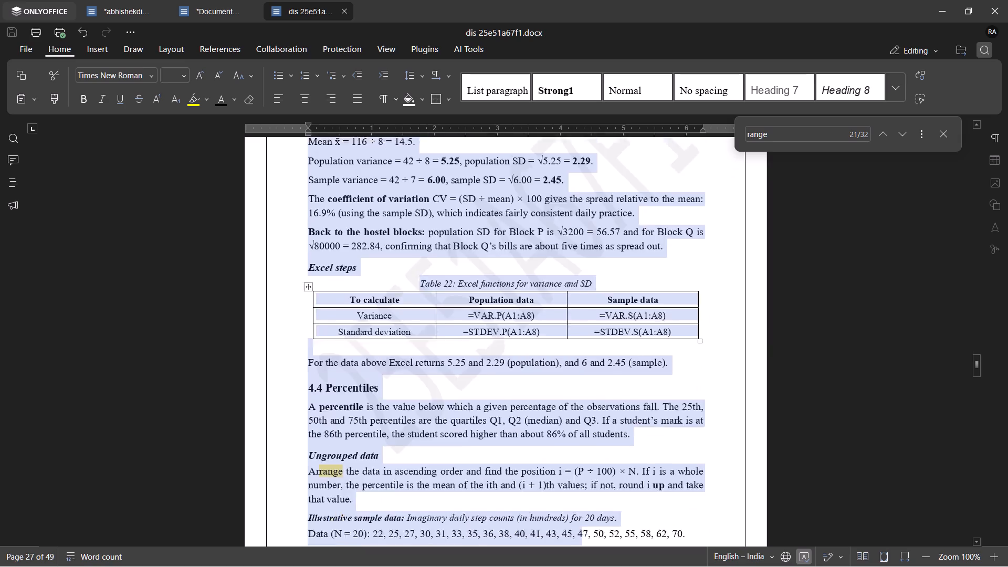
drag(584, 566, 563, 237)
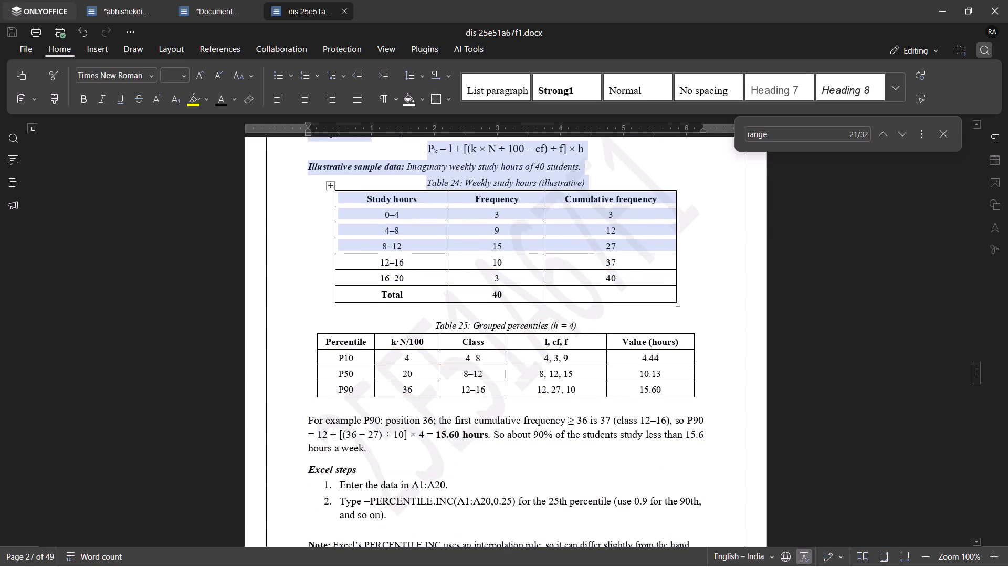
drag(563, 237, 628, 566)
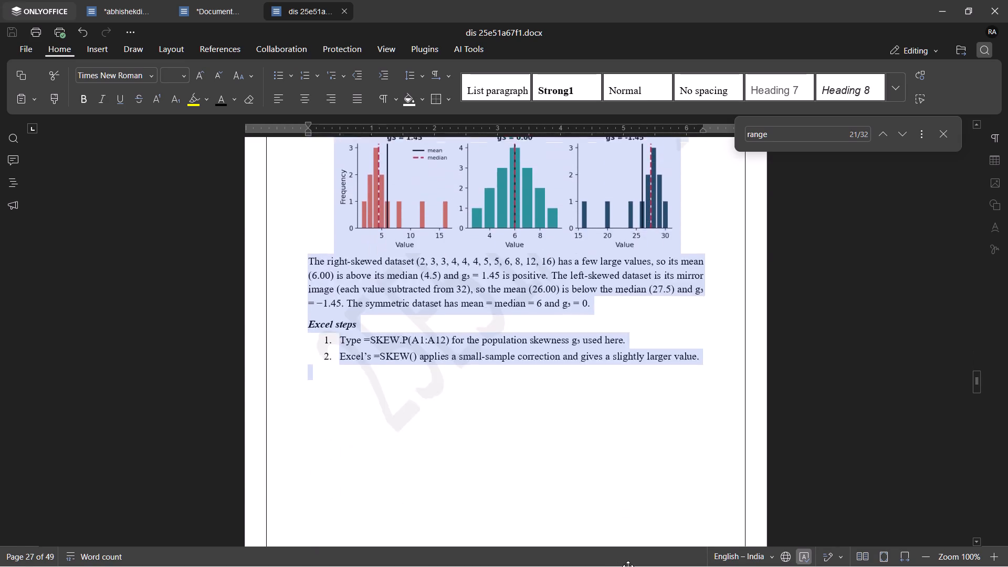
drag(628, 566, 641, 566)
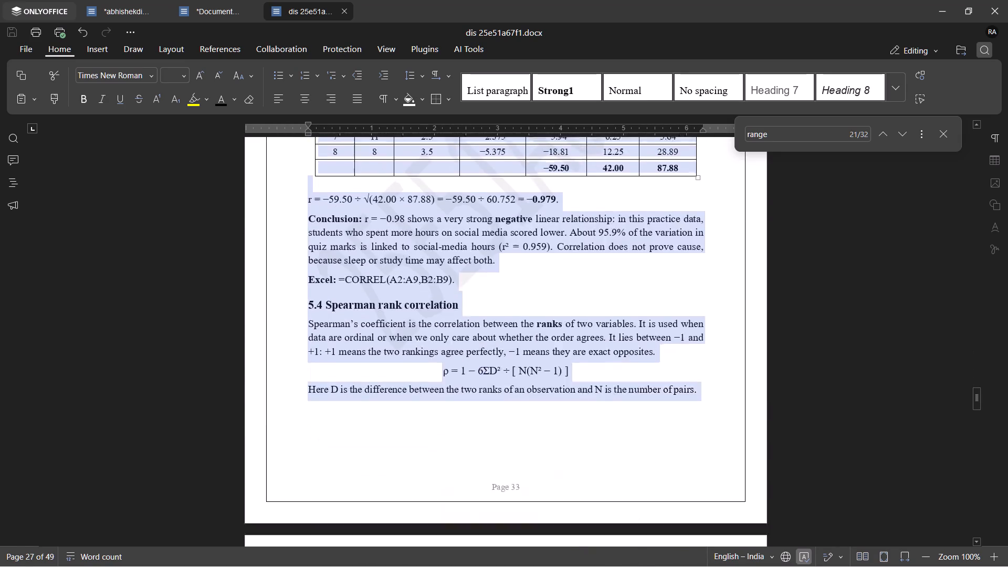
drag(641, 566, 625, 566)
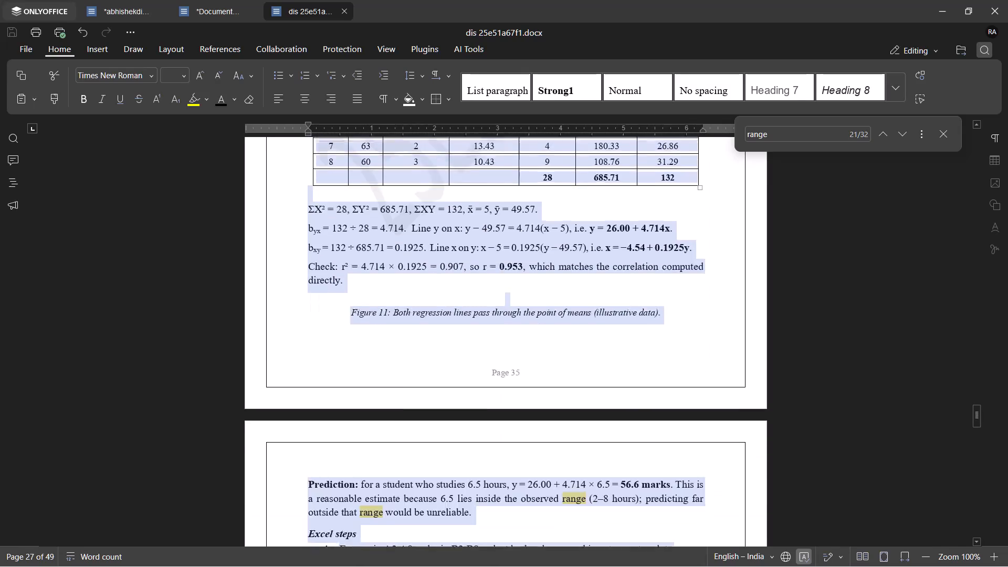
drag(625, 566, 636, 566)
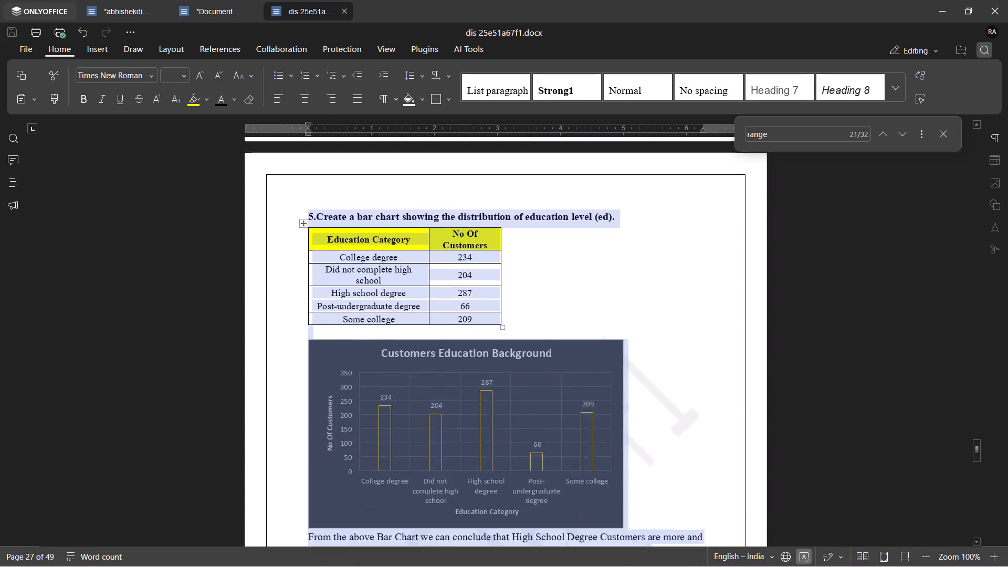
drag(636, 566, 633, 566)
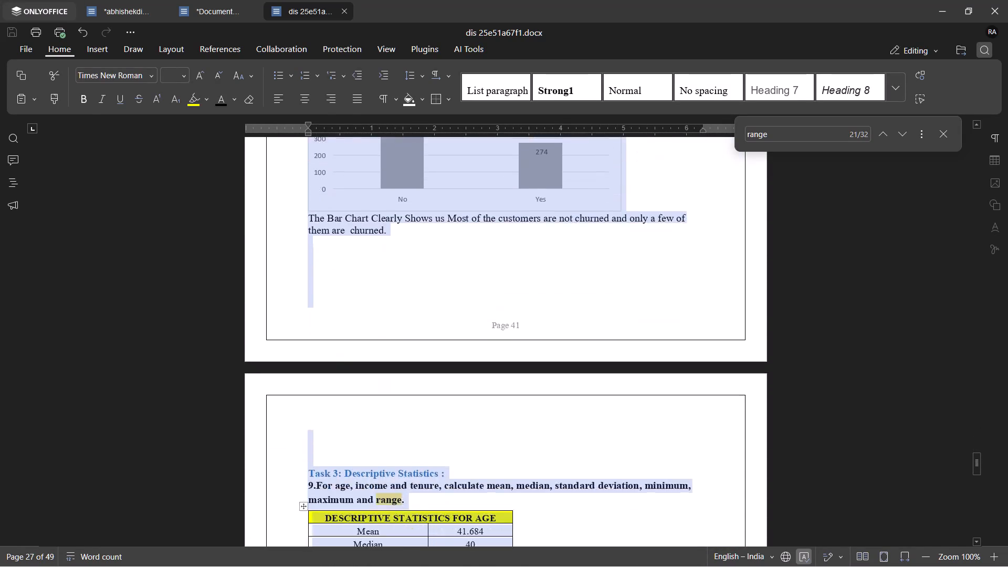
drag(633, 566, 636, 566)
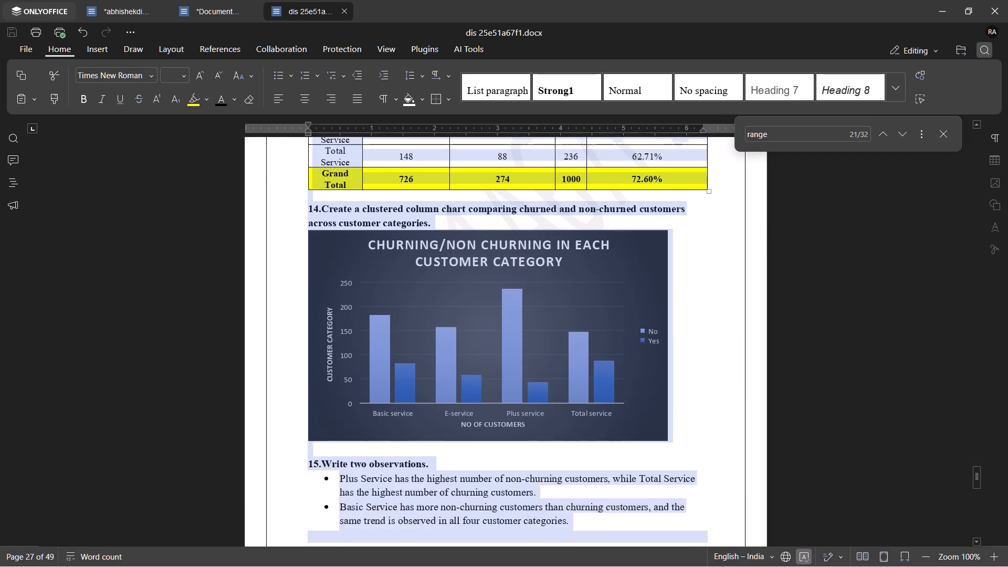
drag(636, 566, 635, 566)
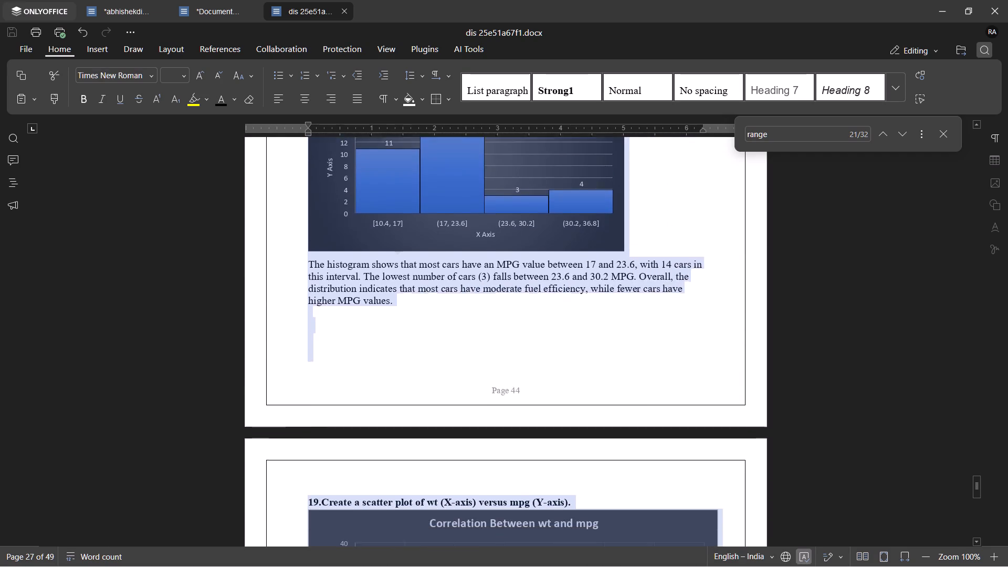
drag(635, 566, 635, 566)
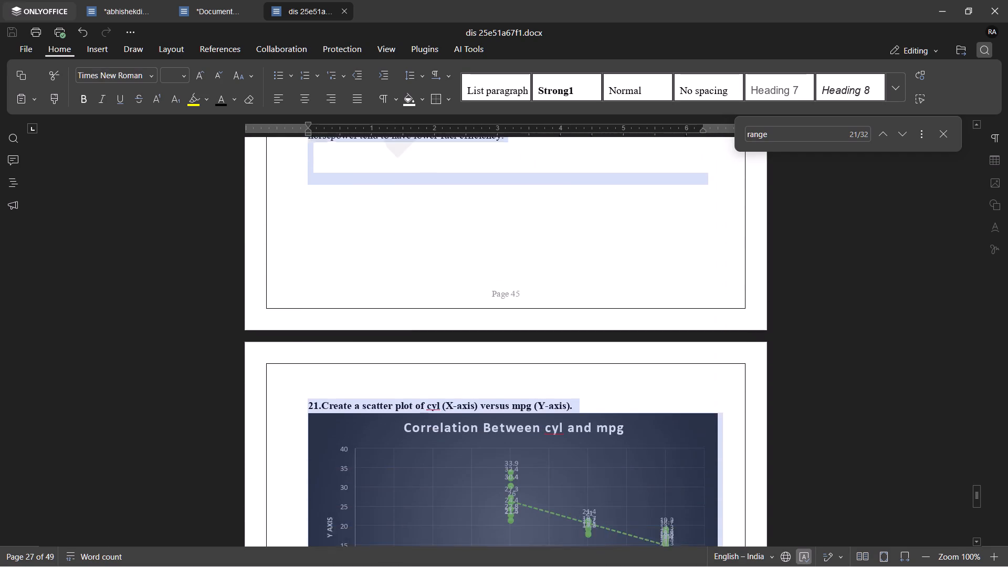
drag(635, 566, 637, 566)
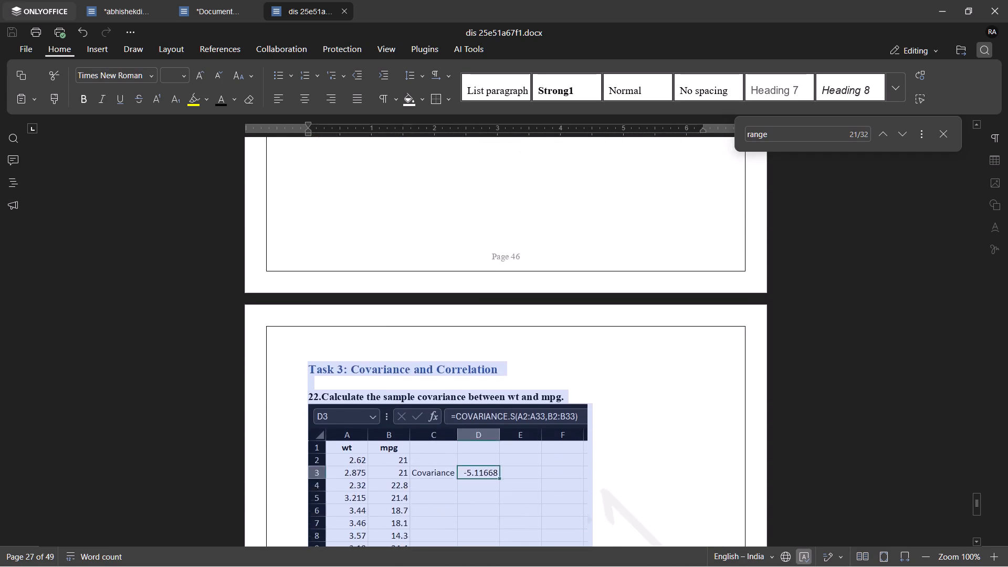
drag(637, 566, 635, 566)
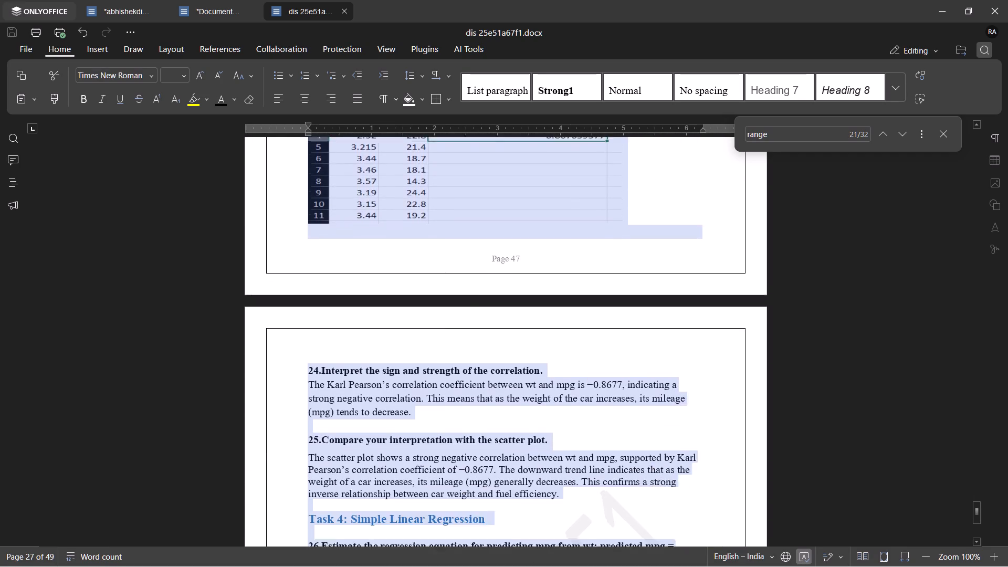
drag(635, 566, 637, 566)
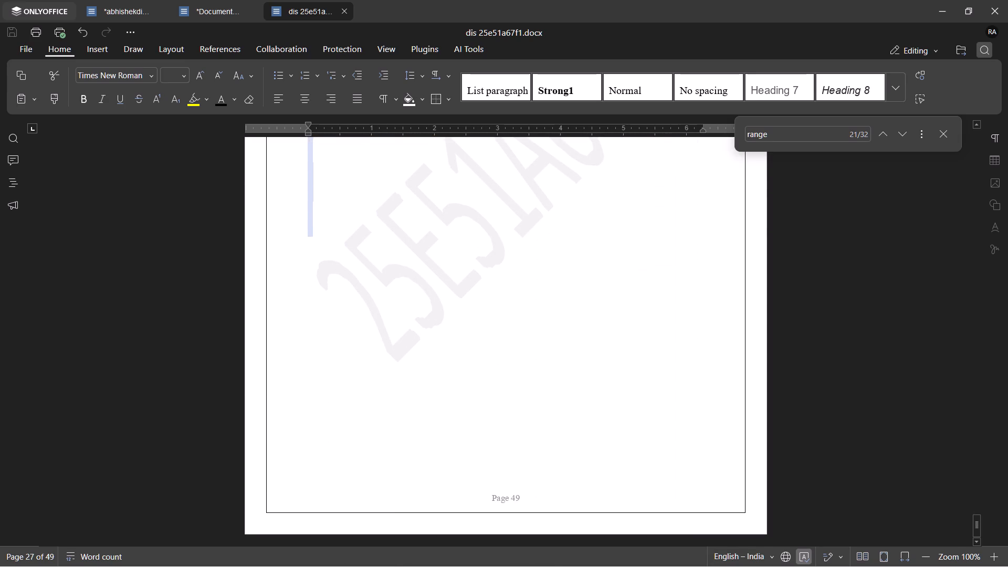
drag(637, 566, 636, 566)
key(ctrl+c)
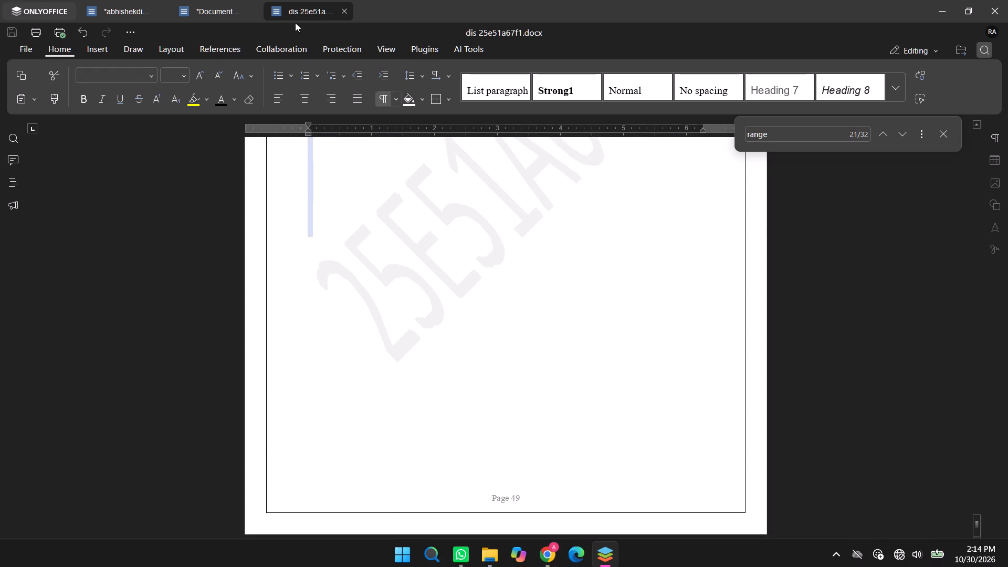
Switch to abhishekdis and examine the pages where section 3 ends and 4. Measures of Variability/Dispersion begins.
click(116, 6)
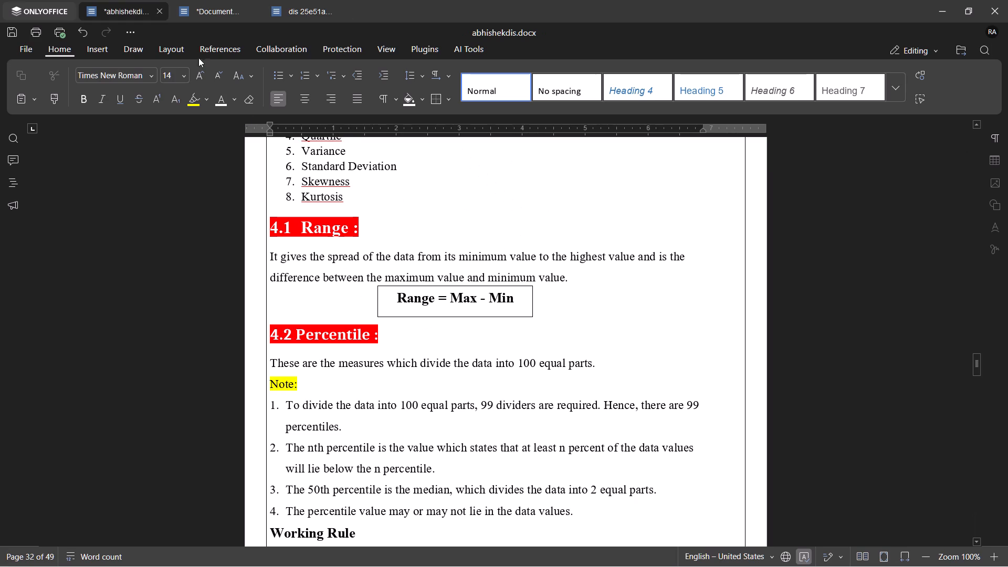
scroll(334, 314, down, 6)
scroll(334, 314, up, 7)
scroll(334, 314, down, 7)
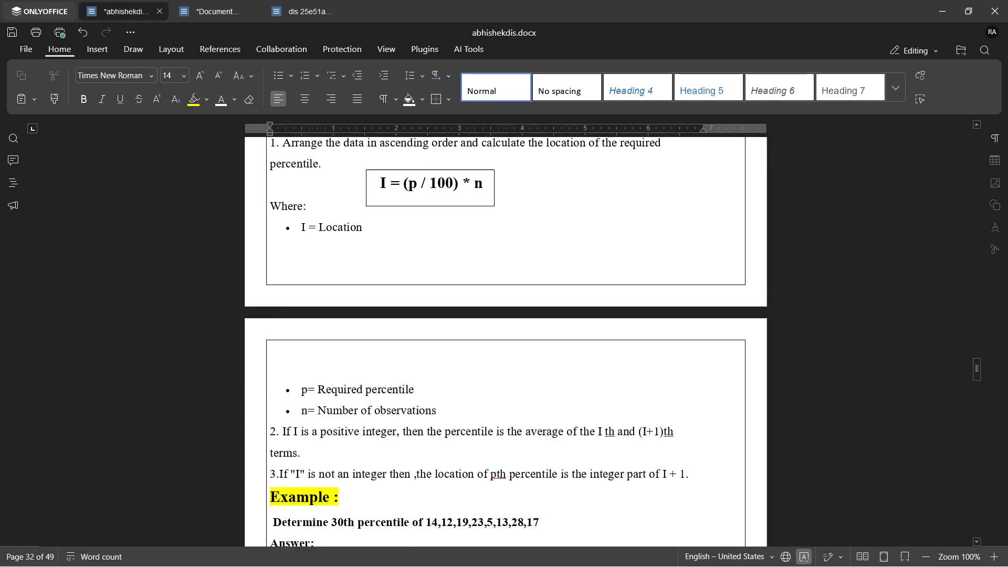
scroll(334, 314, up, 15)
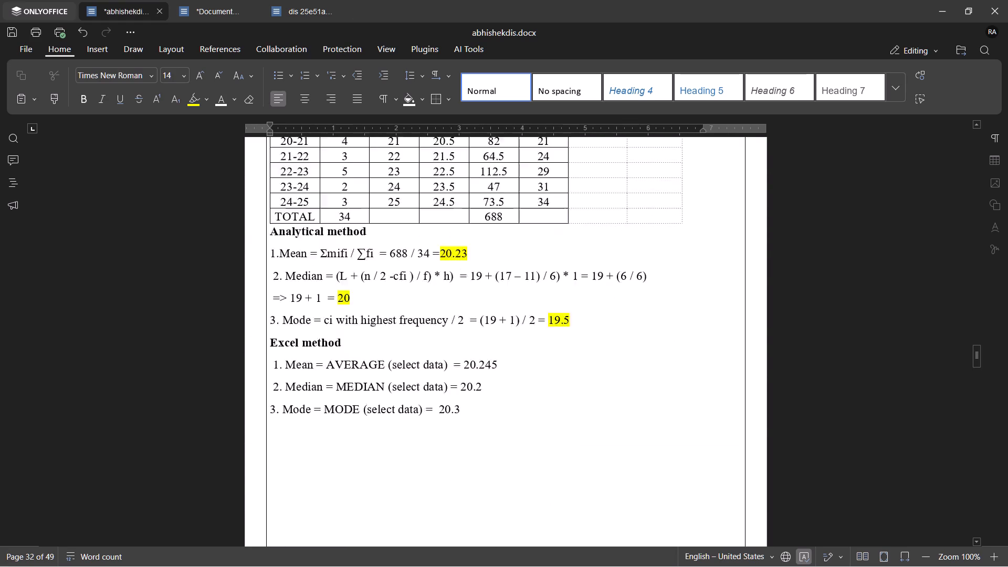
scroll(334, 314, up, 2)
scroll(334, 314, down, 10)
scroll(334, 314, up, 3)
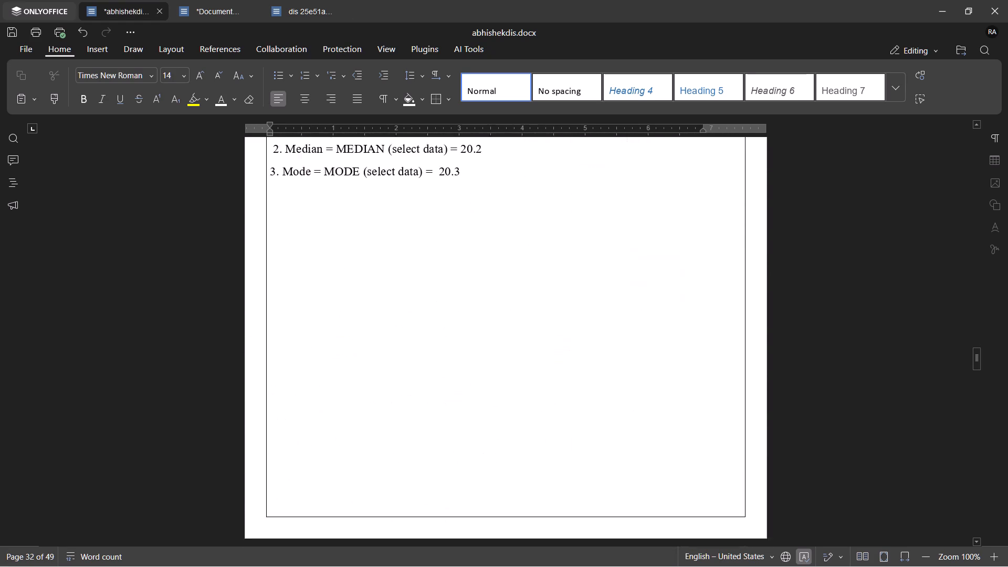
scroll(334, 314, up, 8)
scroll(334, 314, down, 10)
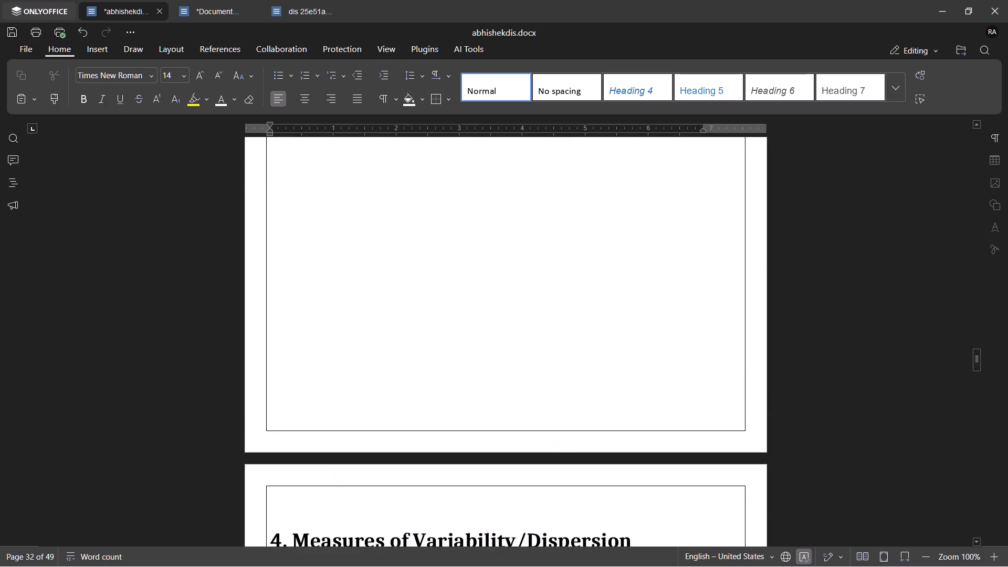
Review abhishekdis from the percentile using frequency distribution material back to the median formulas and 3.3 Mode.
scroll(334, 314, down, 13)
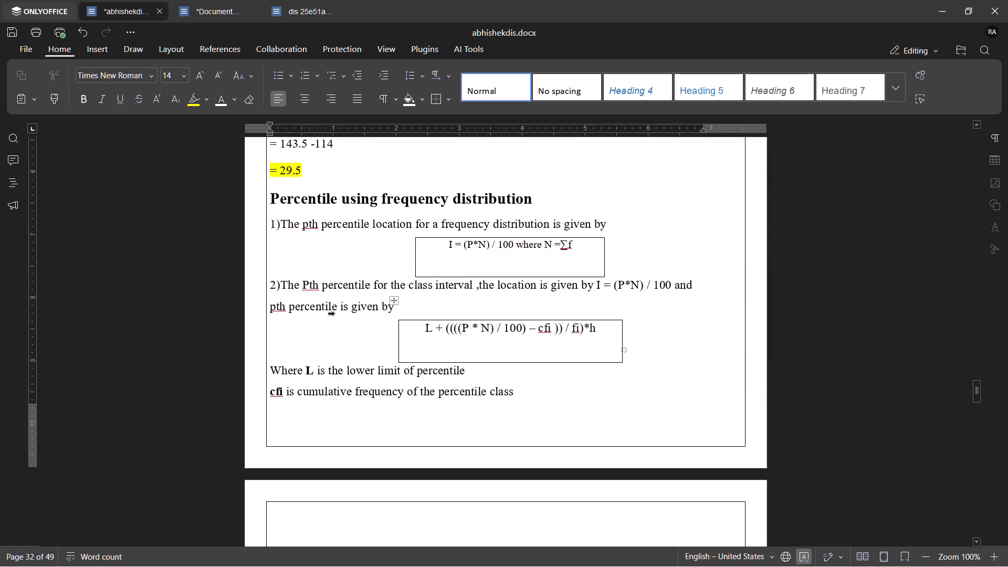
scroll(334, 314, down, 6)
scroll(334, 314, up, 3)
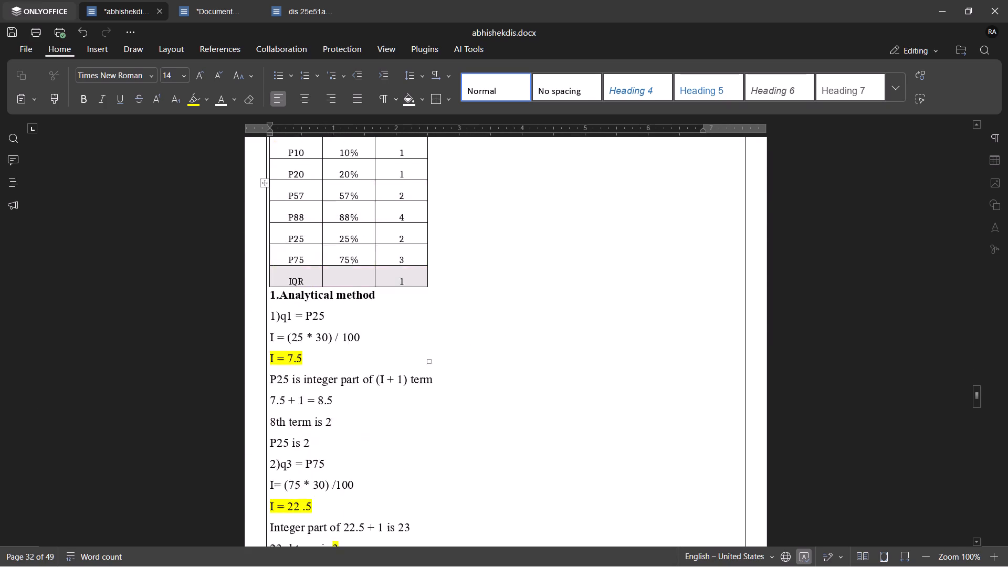
scroll(334, 314, up, 20)
scroll(334, 314, up, 3)
scroll(334, 314, down, 4)
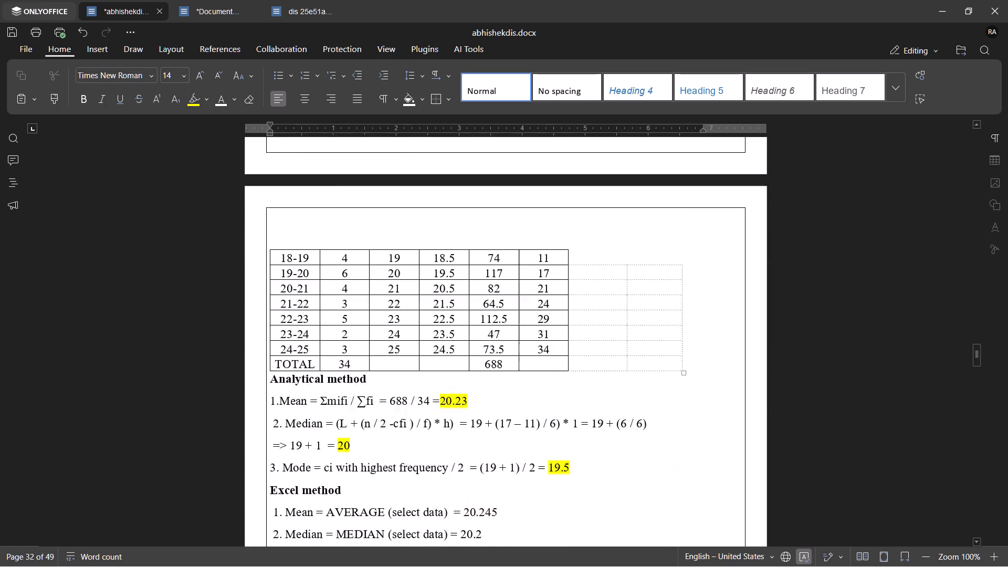
scroll(334, 314, up, 9)
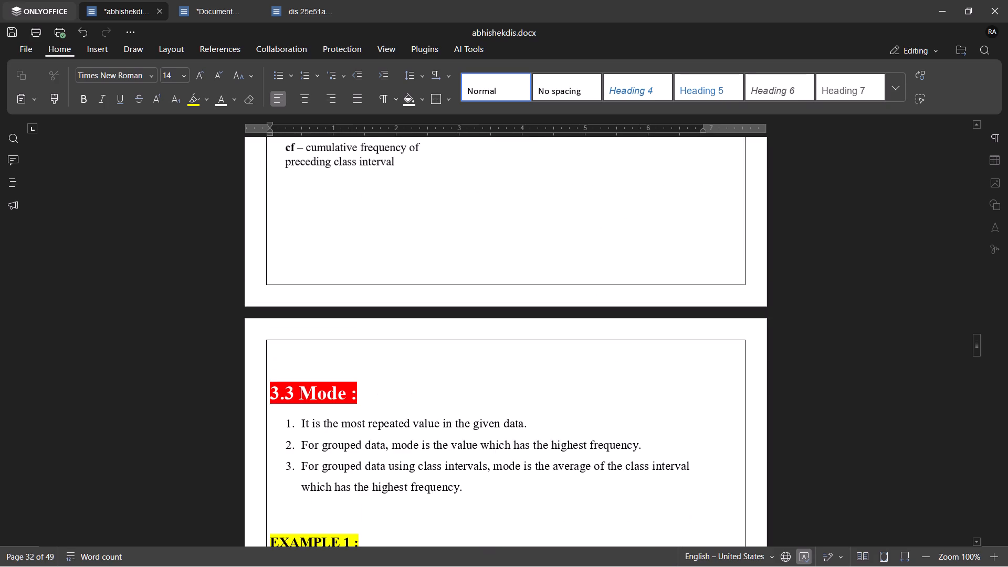
scroll(334, 314, down, 5)
scroll(334, 314, up, 8)
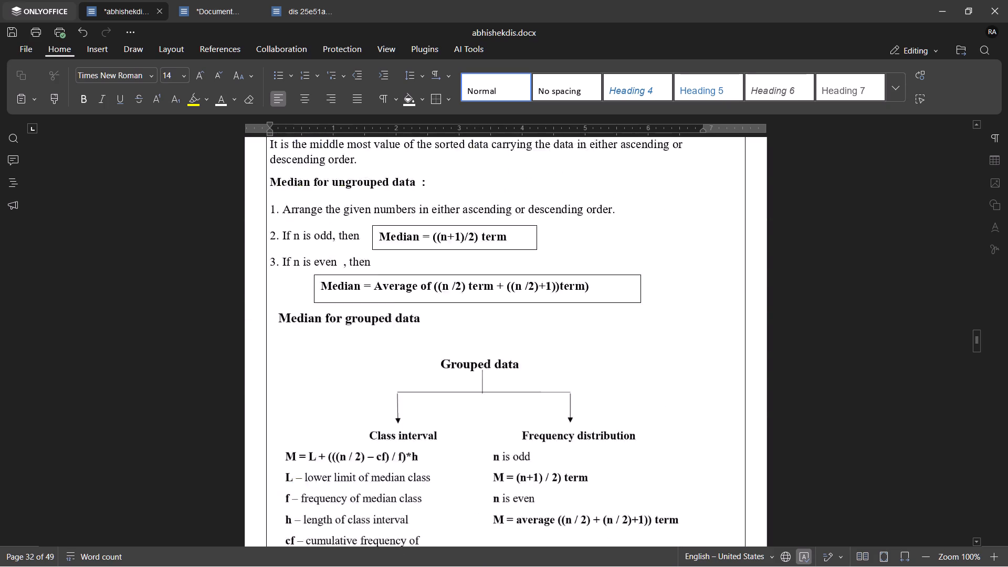
scroll(334, 314, up, 1)
scroll(334, 314, down, 14)
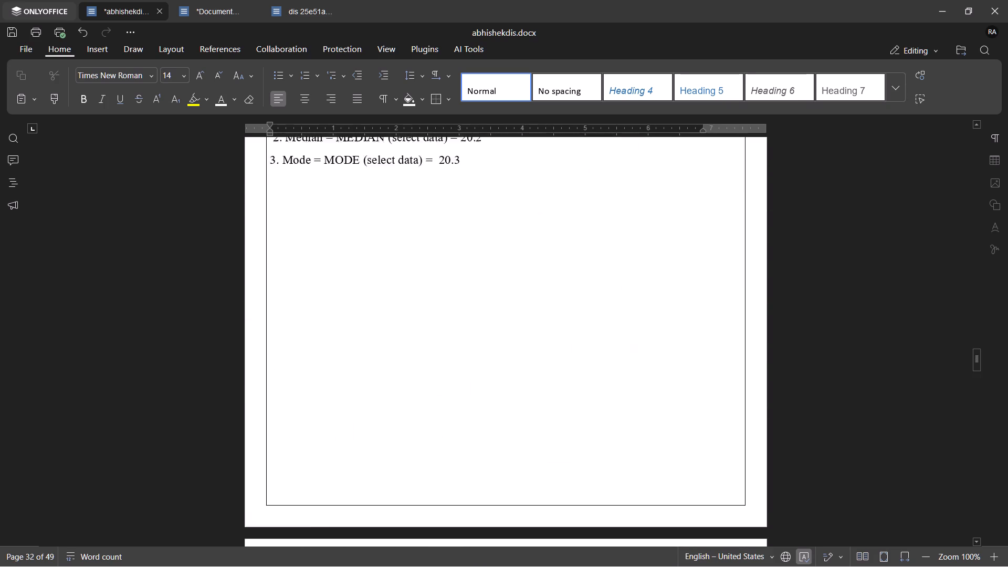
Read through section 4 of abhishekdis from the percentile example to 4.4 Variance, Standard deviation and Skewness.
scroll(334, 314, down, 6)
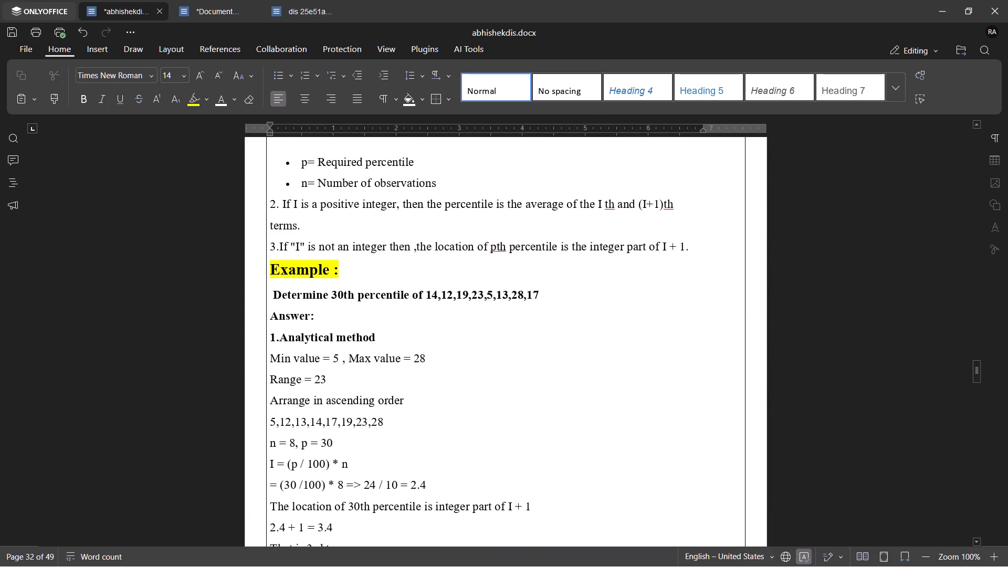
scroll(334, 314, down, 4)
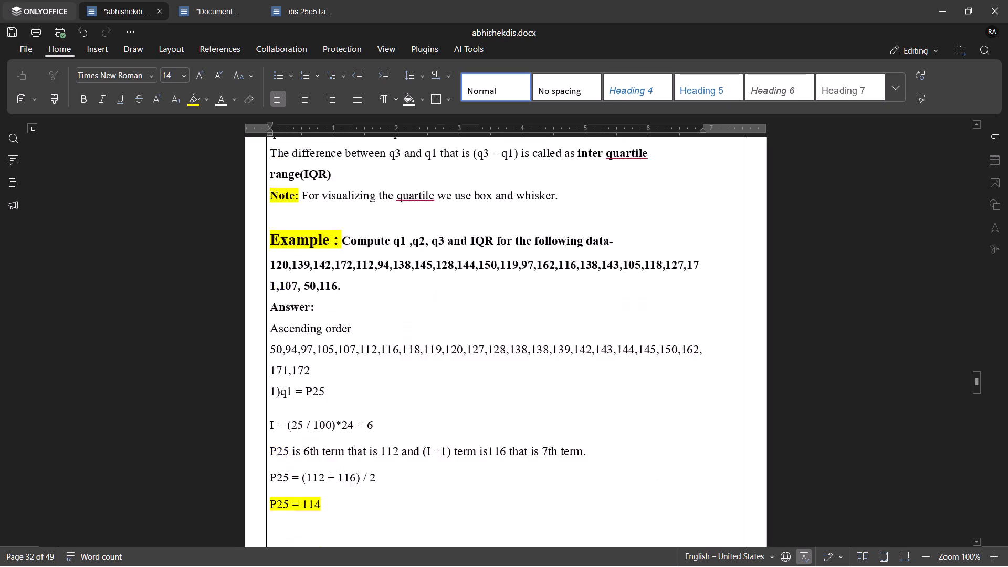
scroll(334, 314, down, 8)
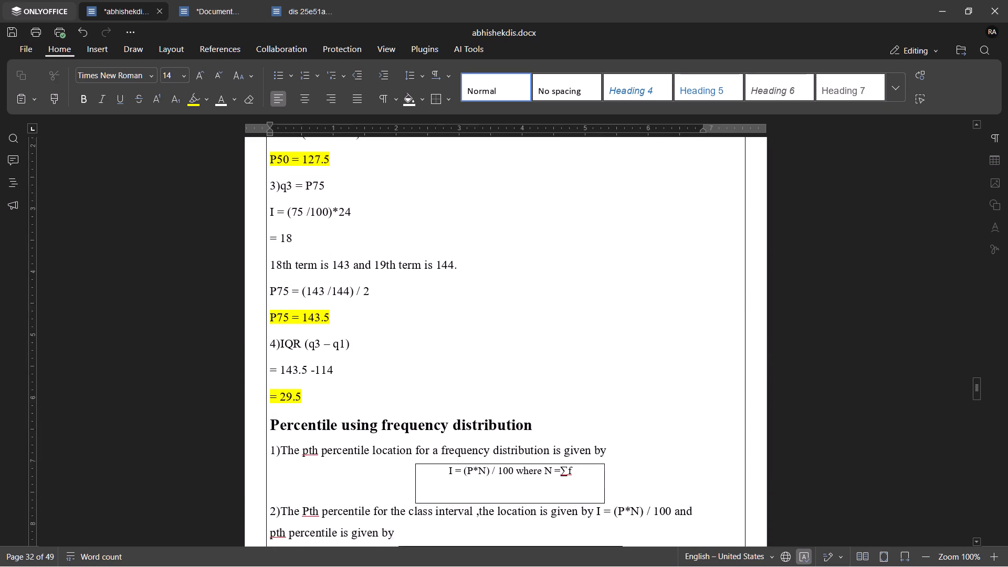
scroll(334, 314, down, 7)
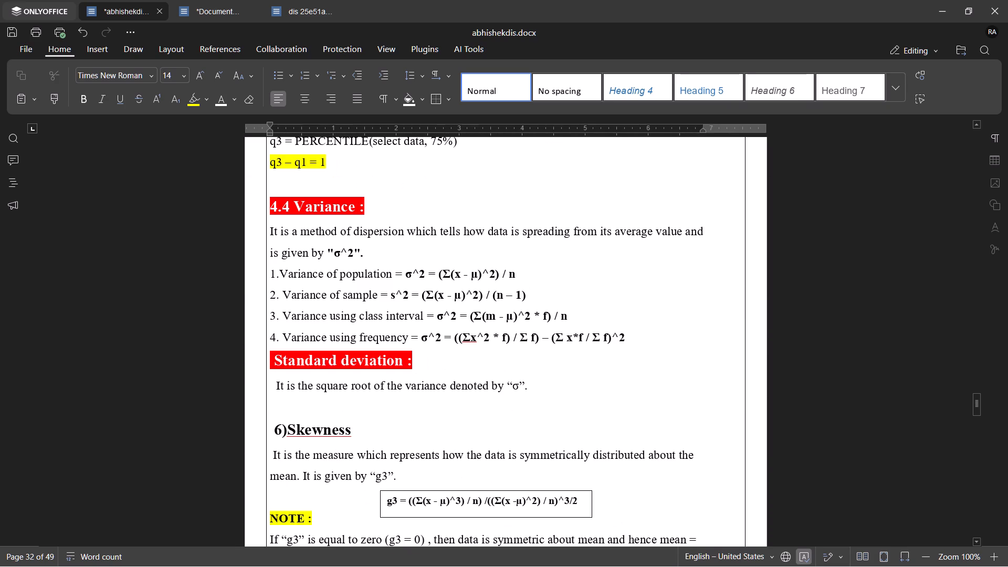
scroll(334, 314, down, 2)
Compare the section 4 content and order in the dis reference document with the quartile and variance parts of abhishekdis.
click(197, 4)
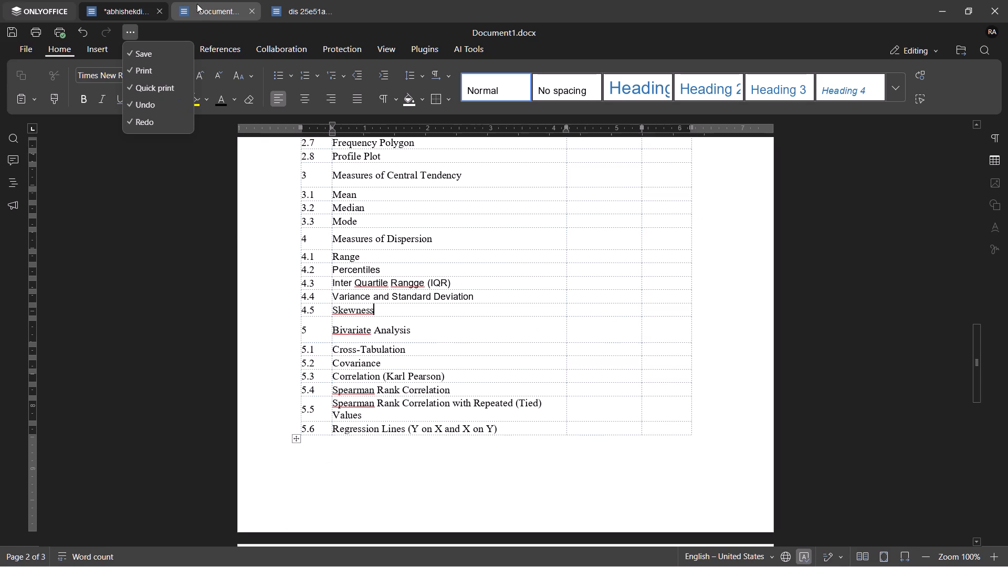
click(282, 5)
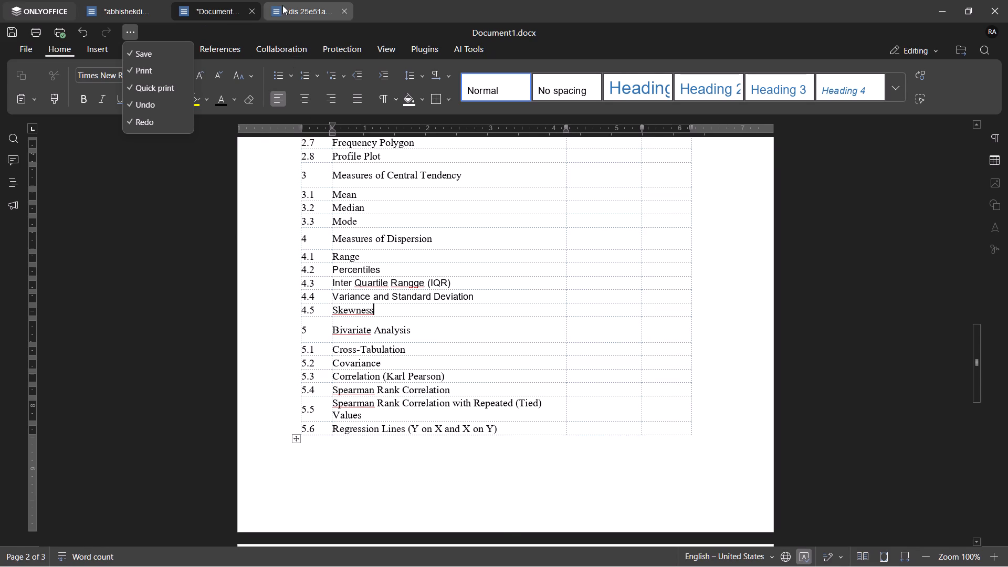
scroll(407, 334, up, 20)
scroll(407, 334, up, 18)
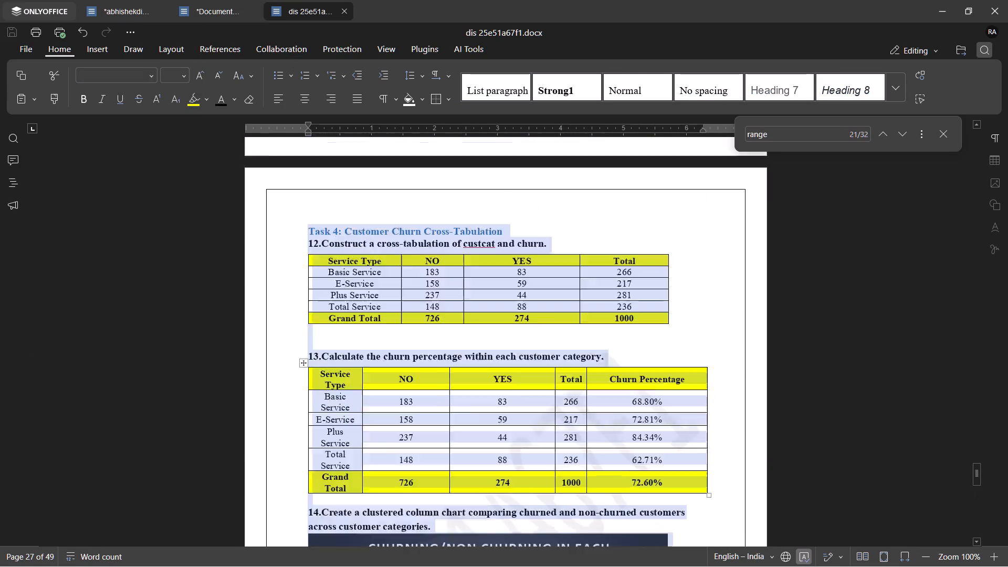
scroll(407, 334, up, 6)
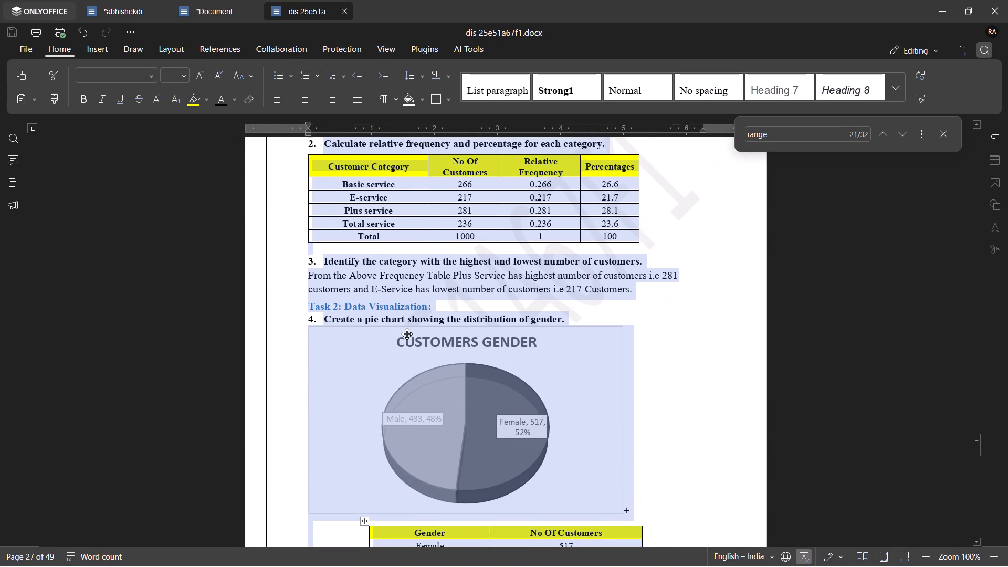
click(407, 334)
scroll(407, 334, up, 18)
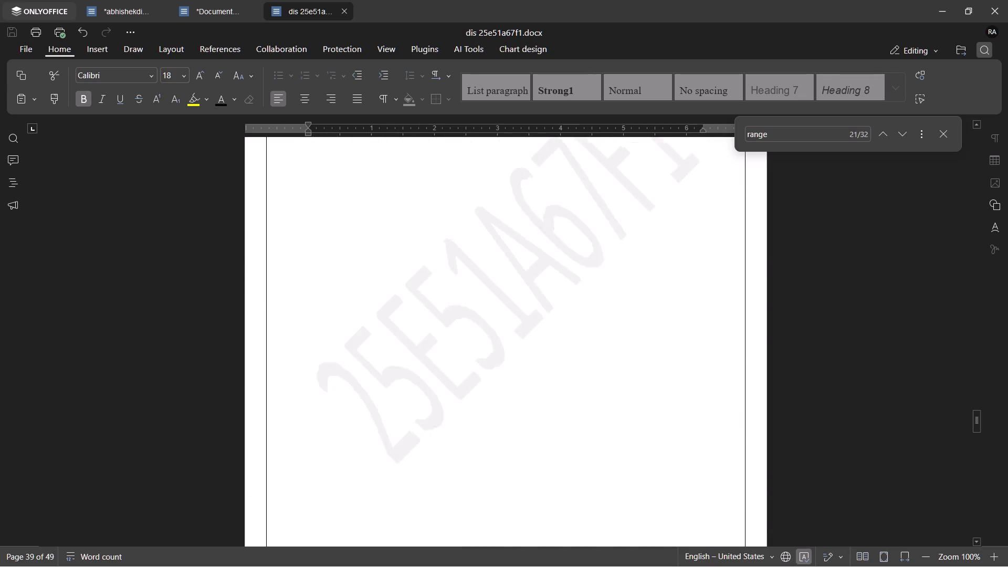
scroll(407, 334, up, 13)
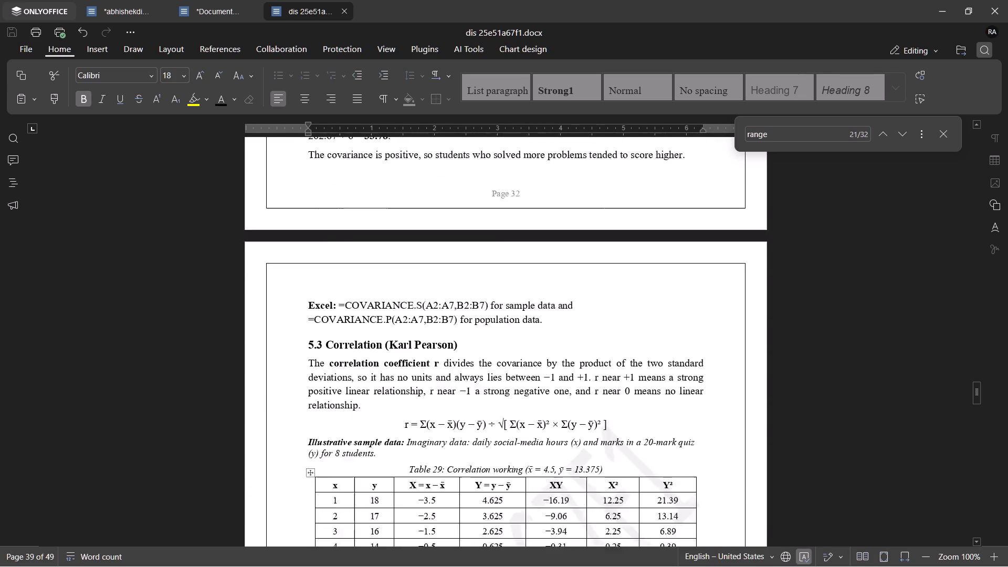
scroll(407, 334, up, 8)
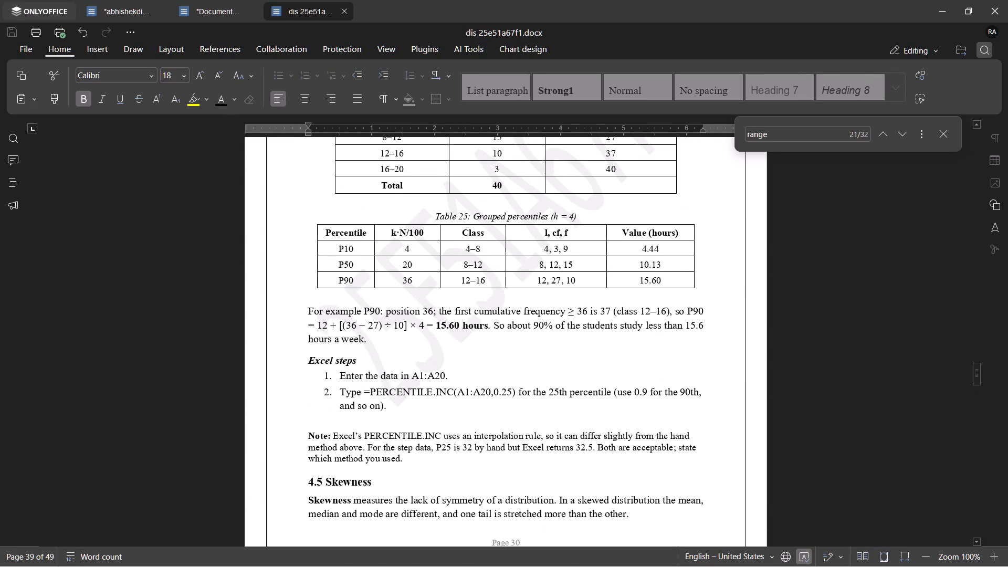
scroll(407, 334, up, 10)
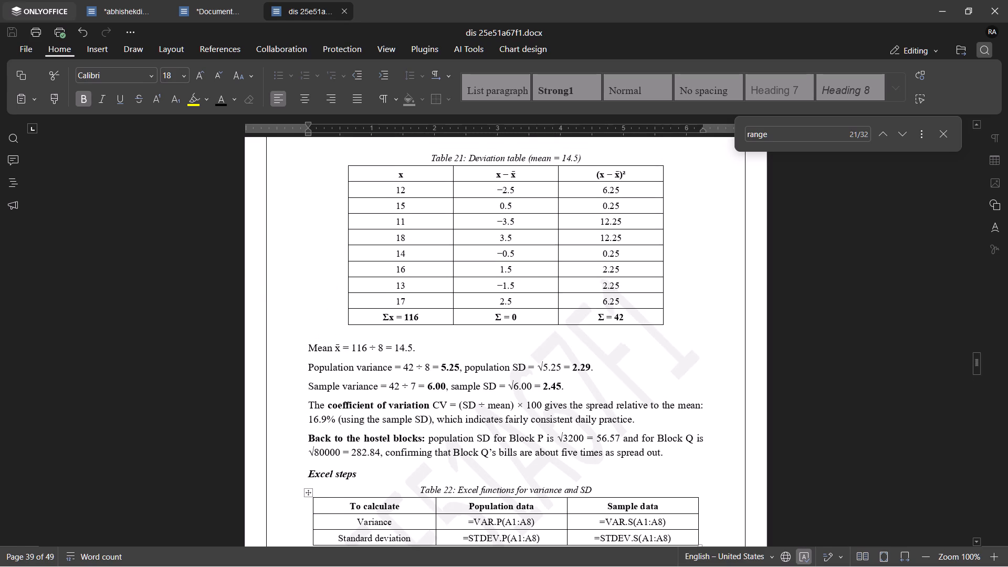
scroll(407, 334, up, 5)
scroll(407, 334, down, 6)
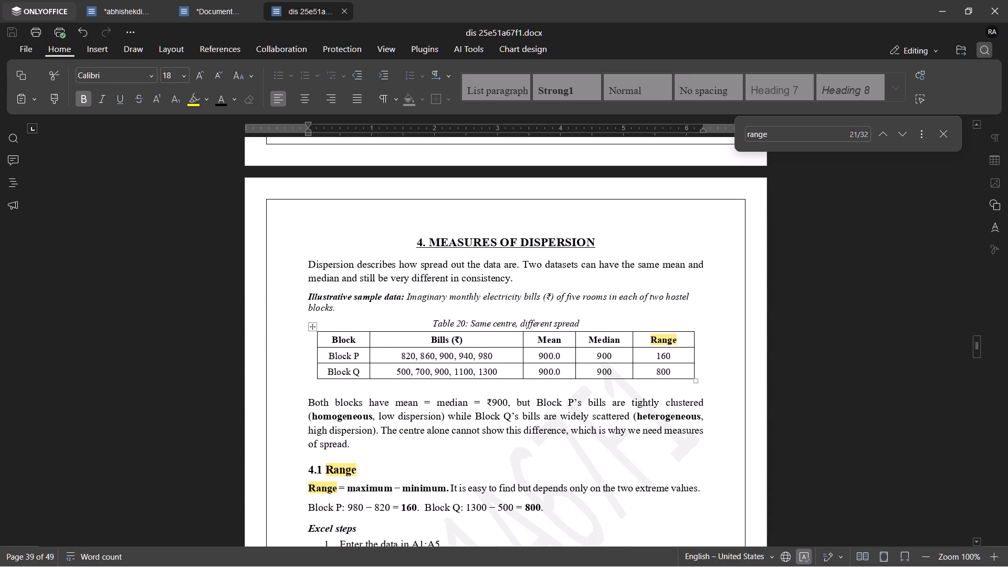
scroll(407, 334, down, 4)
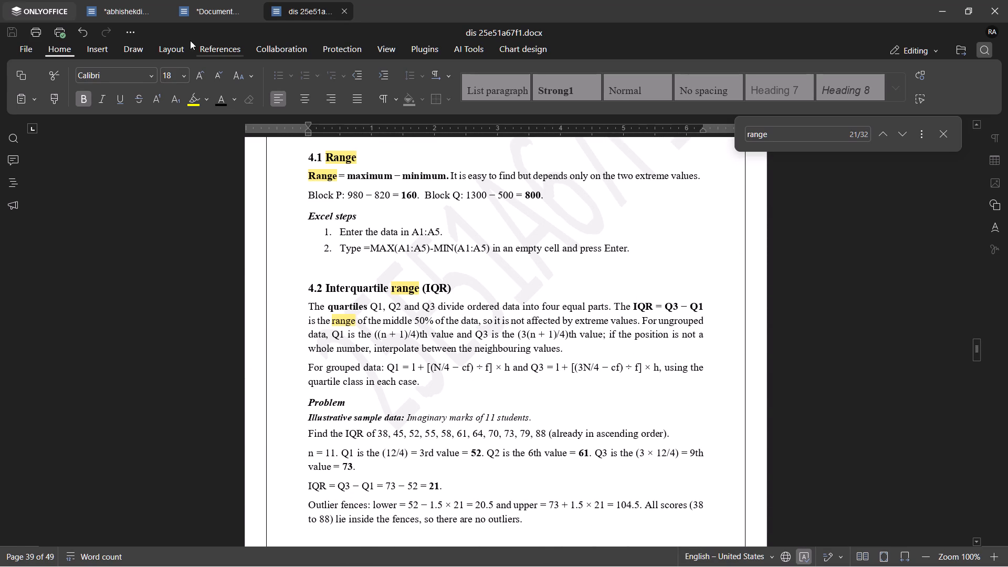
click(185, 14)
click(130, 9)
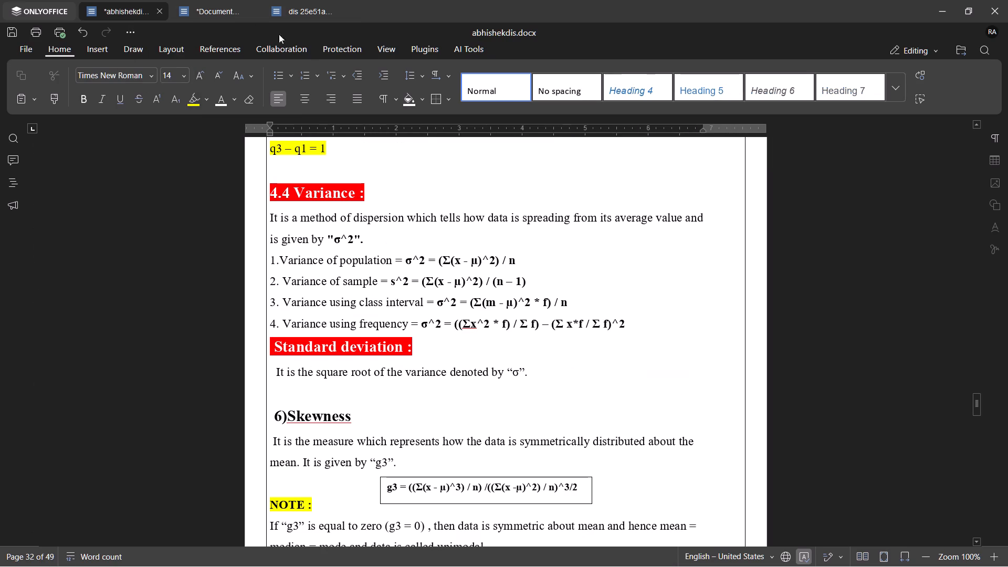
scroll(358, 279, up, 7)
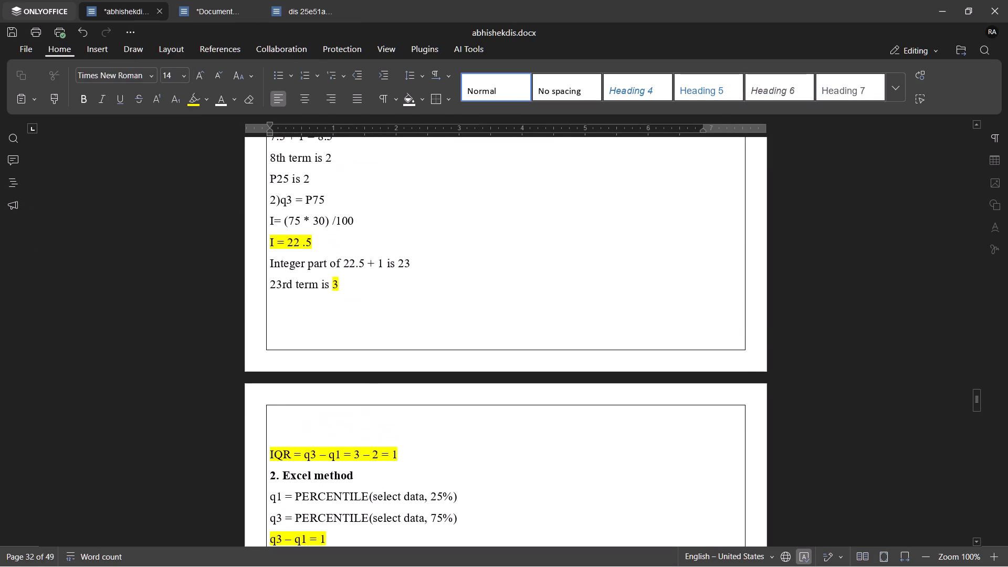
scroll(358, 279, up, 2)
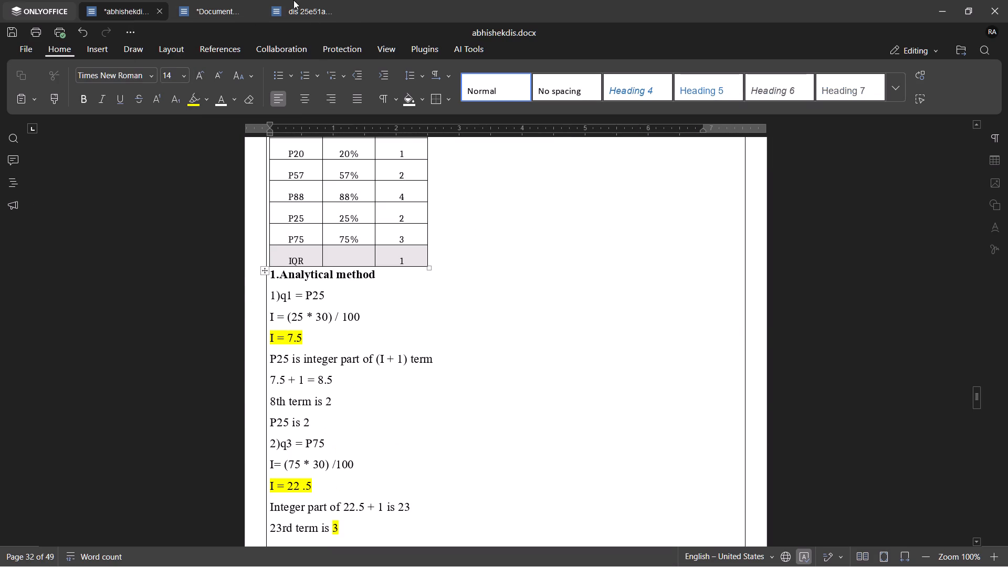
Copy the 4.2 Interquartile range (IQR) section from the dis reference document, from its heading through the box plot and Excel steps.
click(296, 10)
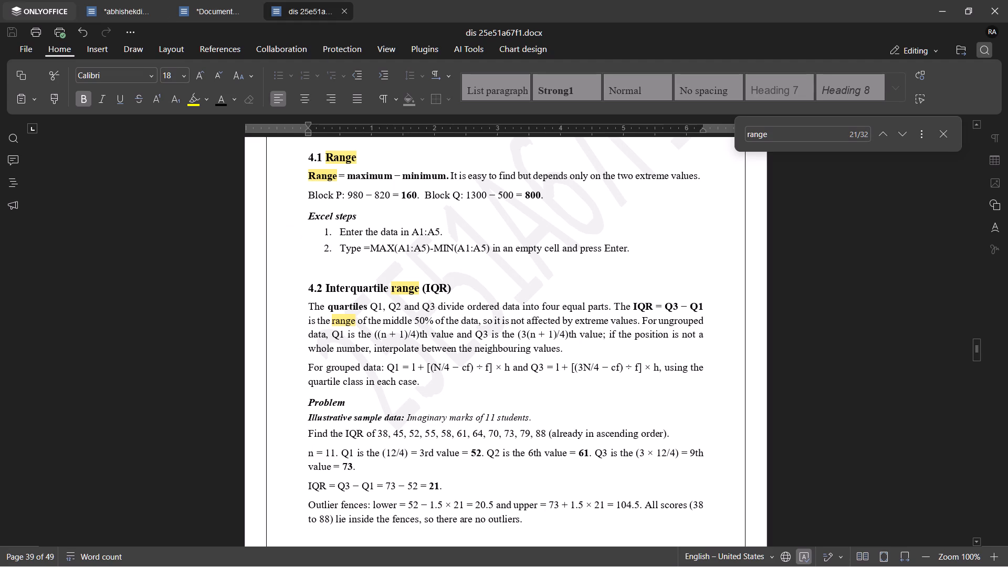
drag(642, 250, 438, 264)
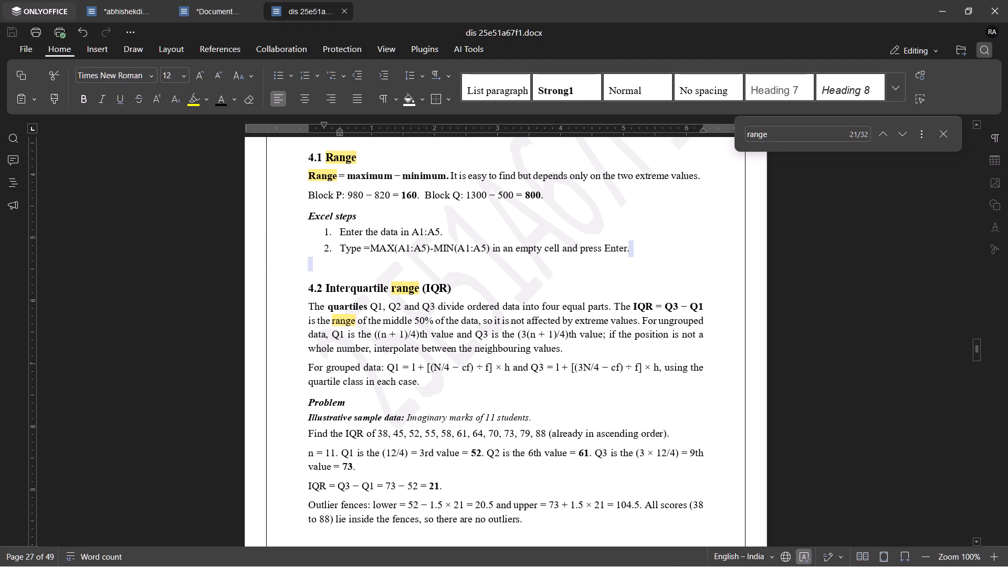
scroll(433, 387, down, 7)
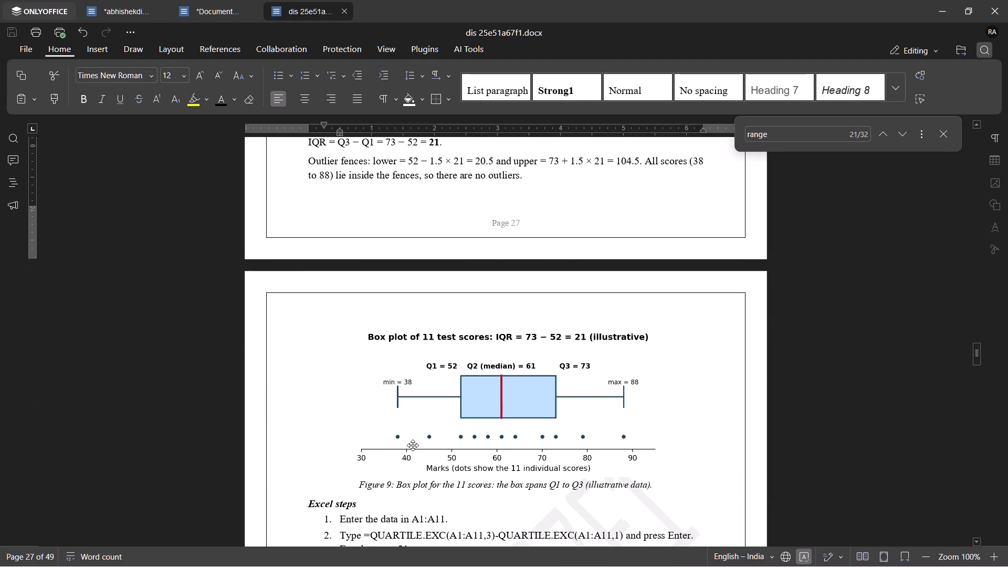
scroll(413, 445, down, 2)
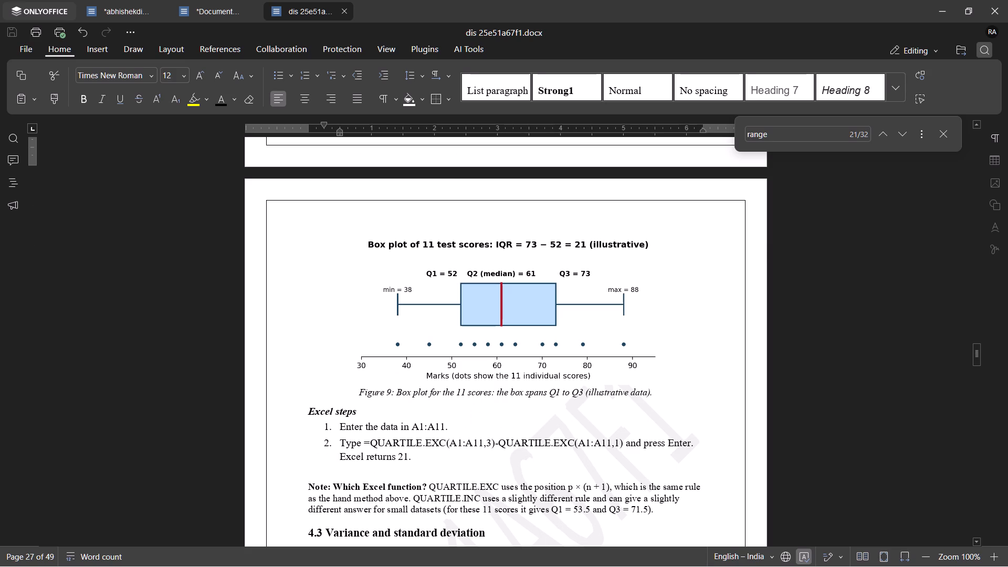
drag(420, 463, 270, 91)
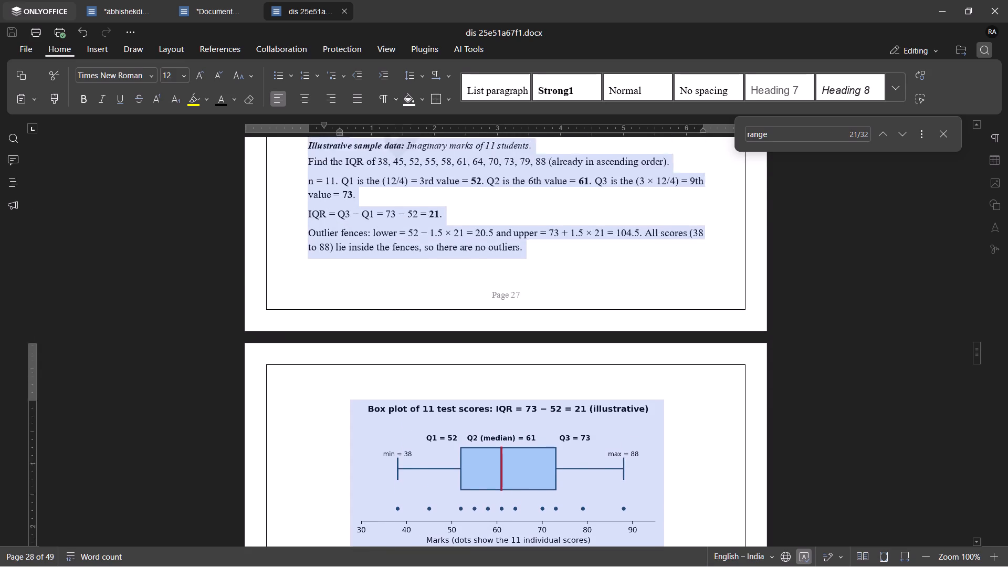
drag(270, 91, 306, 245)
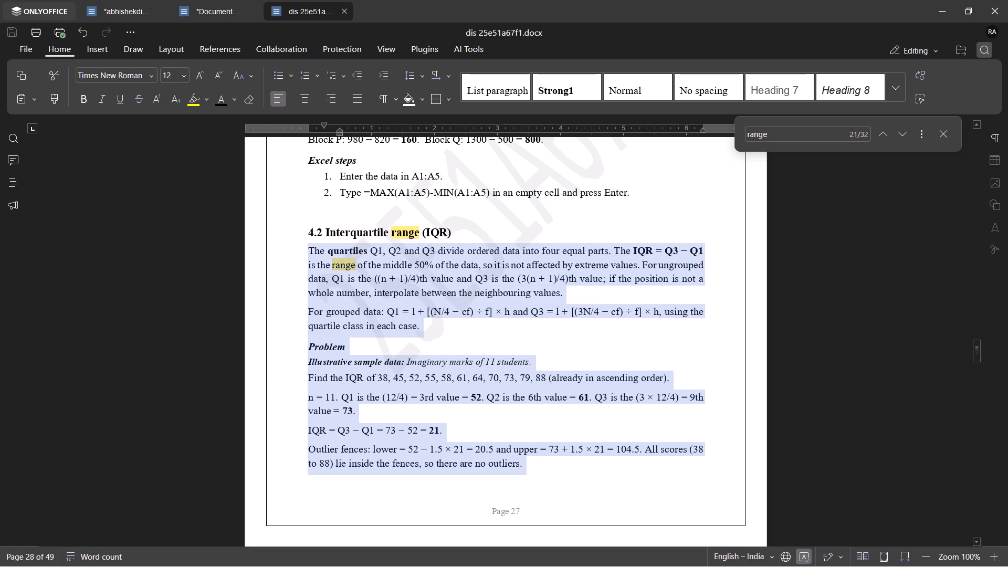
drag(306, 245, 303, 233)
key(ctrl+c)
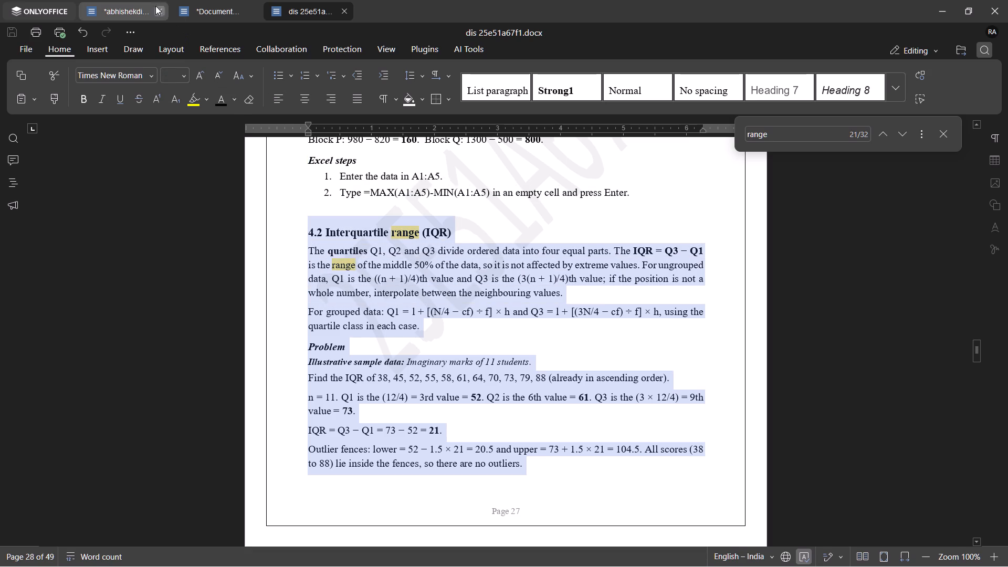
Examine the percentile formula notes and the Find IQR example with its percentile table and analytical method in abhishekdis.
click(142, 8)
scroll(324, 259, down, 2)
scroll(324, 259, up, 5)
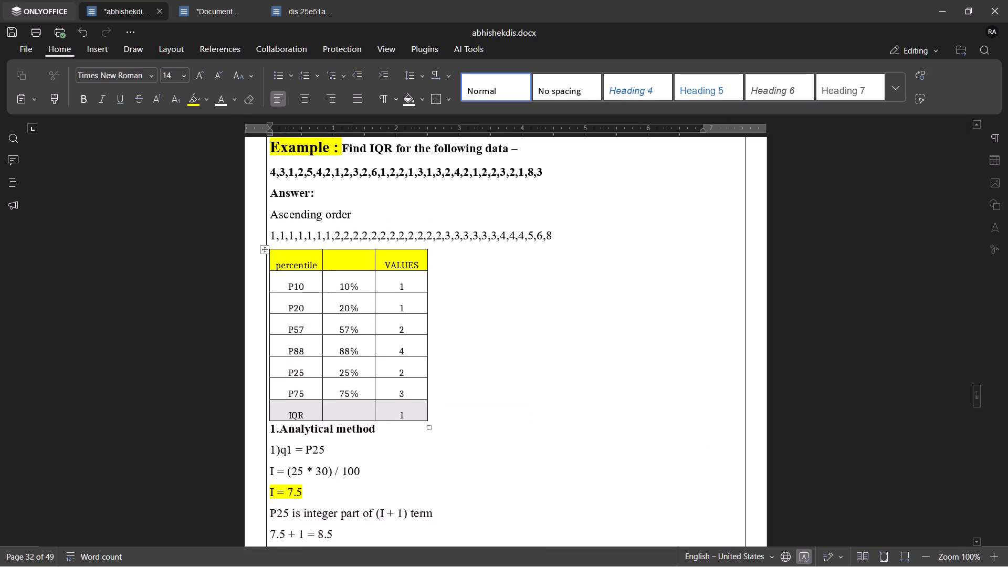
scroll(324, 259, up, 3)
scroll(324, 259, down, 7)
scroll(324, 259, up, 6)
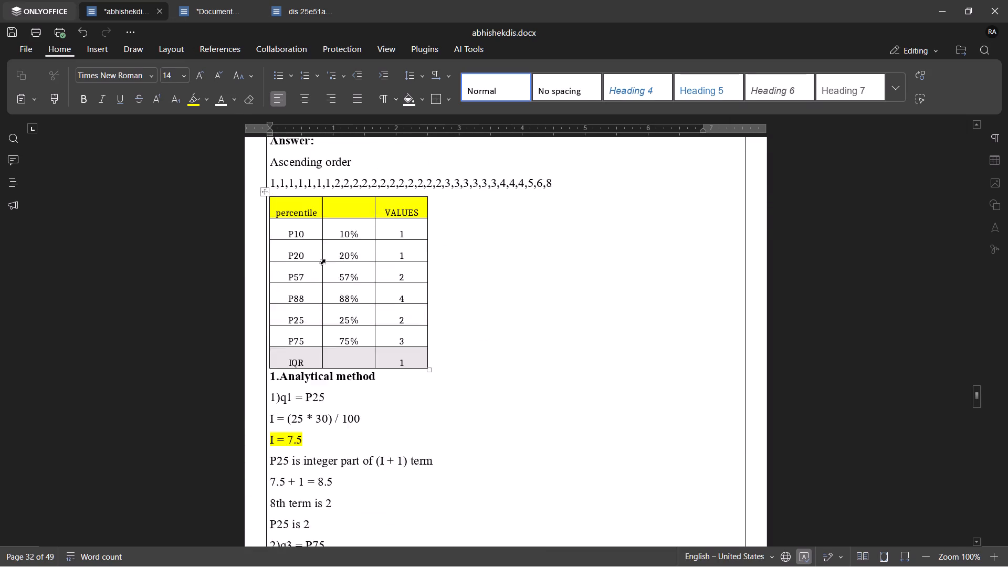
scroll(324, 259, up, 6)
scroll(324, 259, down, 6)
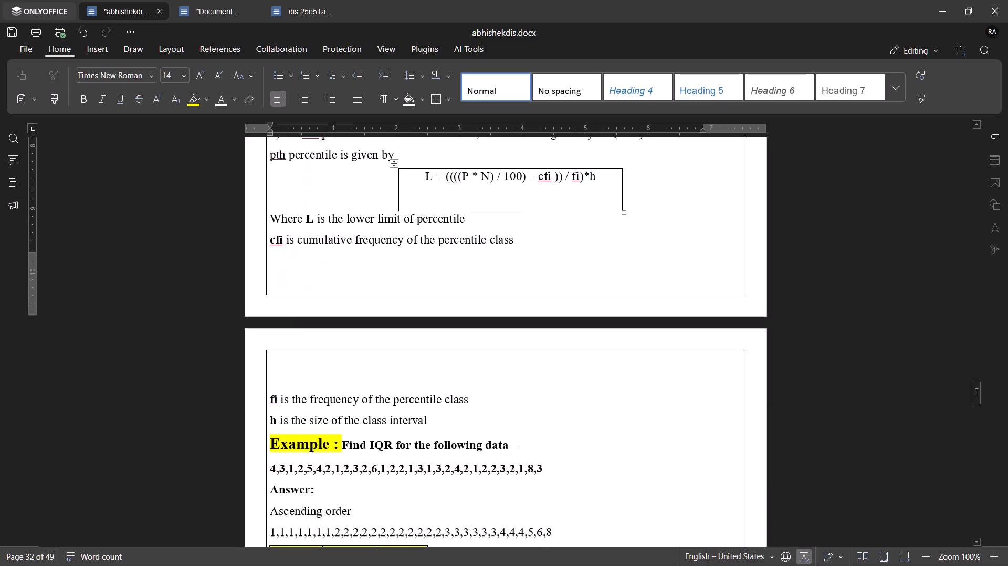
scroll(324, 259, down, 2)
scroll(324, 259, up, 5)
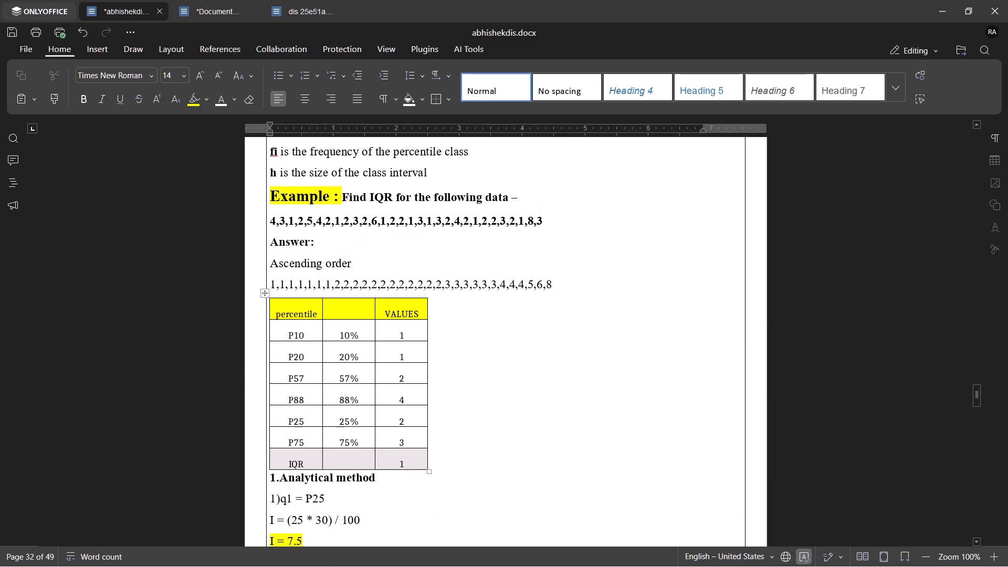
scroll(381, 417, down, 1)
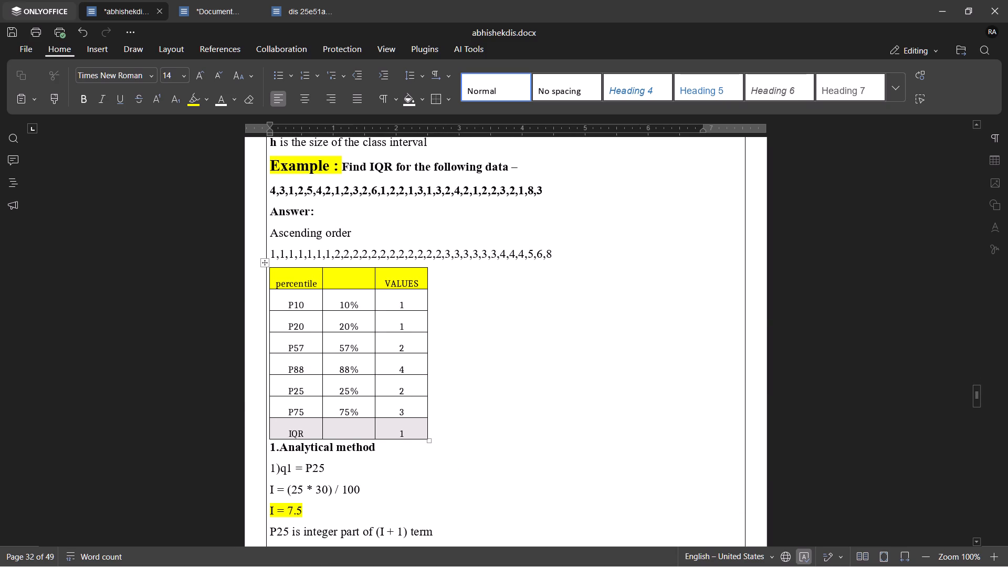
click(365, 299)
click(471, 352)
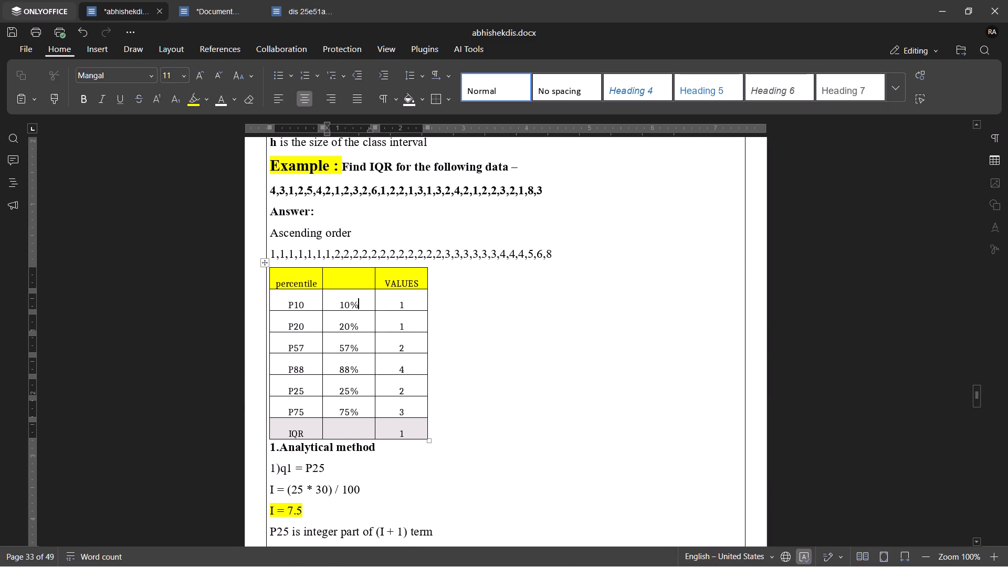
click(446, 429)
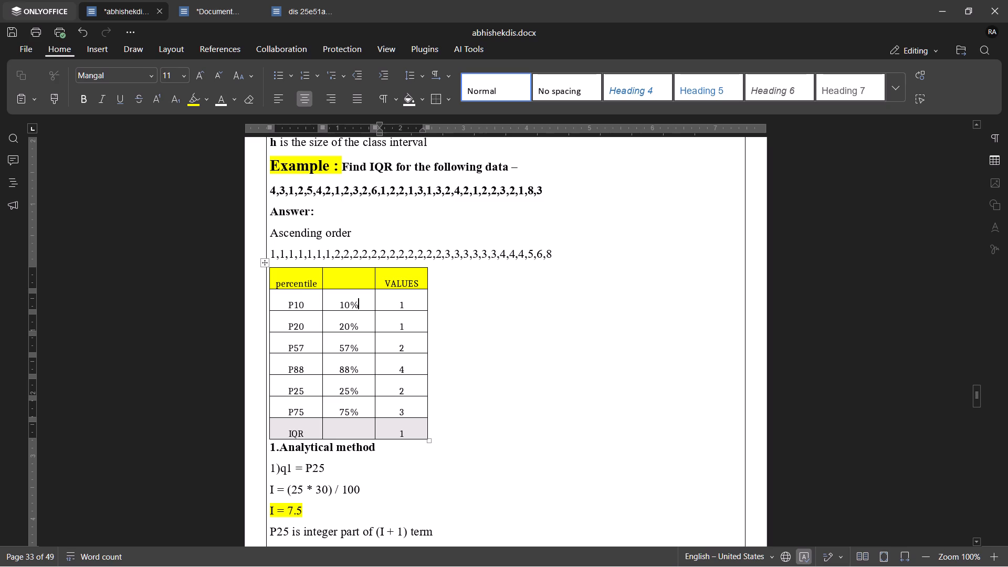
scroll(446, 429, up, 2)
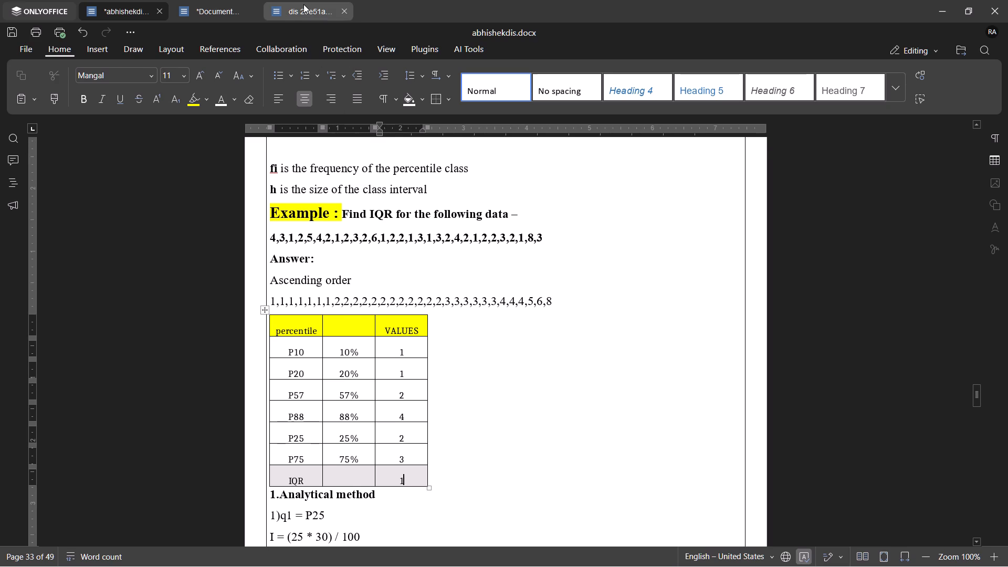
Compare sections 4.2 Interquartile range and 4.3 Variance in the dis reference document with the variance, standard deviation and skewness part of abhishekdis.
click(303, 4)
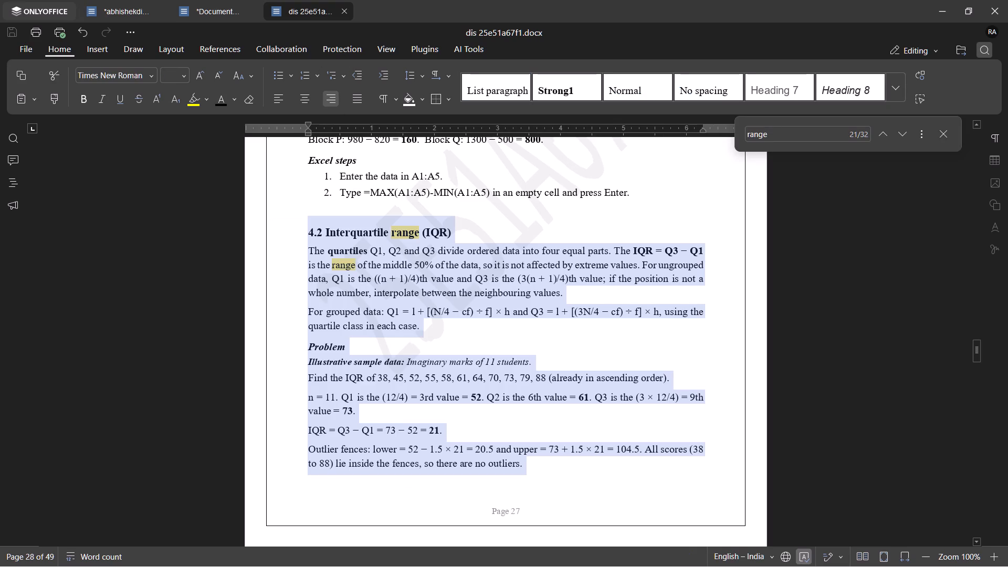
click(497, 350)
scroll(497, 350, down, 2)
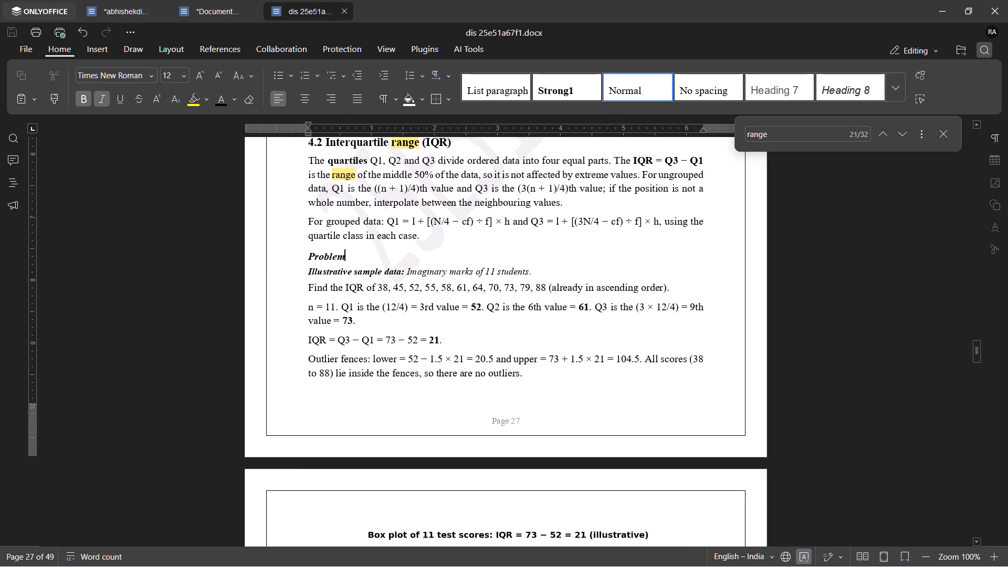
scroll(497, 350, down, 6)
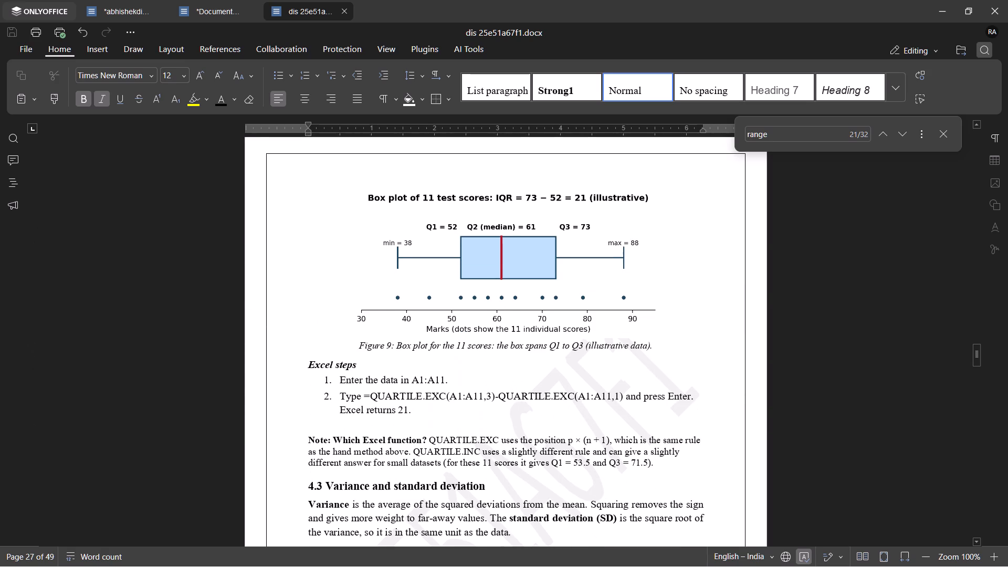
scroll(497, 350, up, 4)
scroll(497, 350, down, 5)
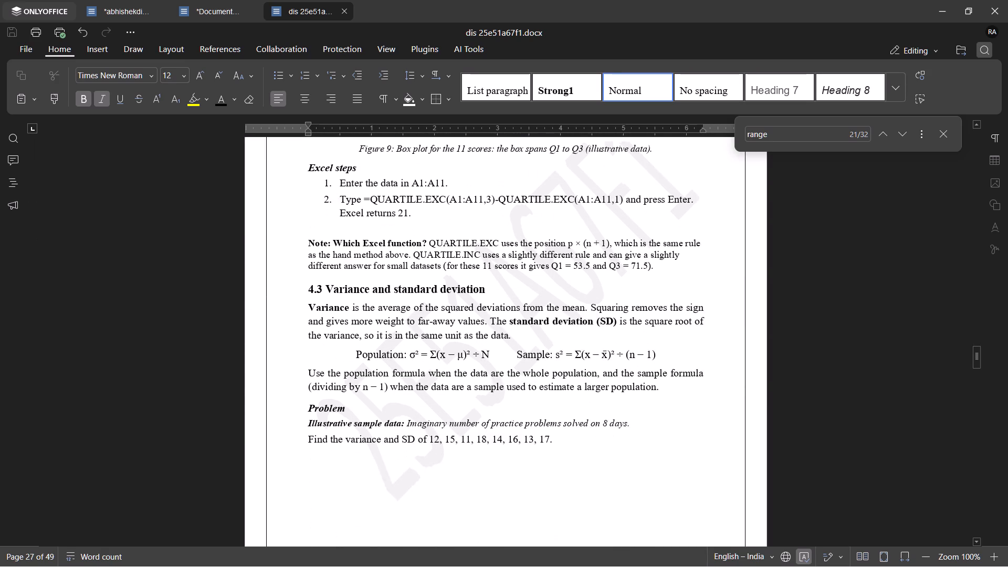
scroll(497, 350, up, 2)
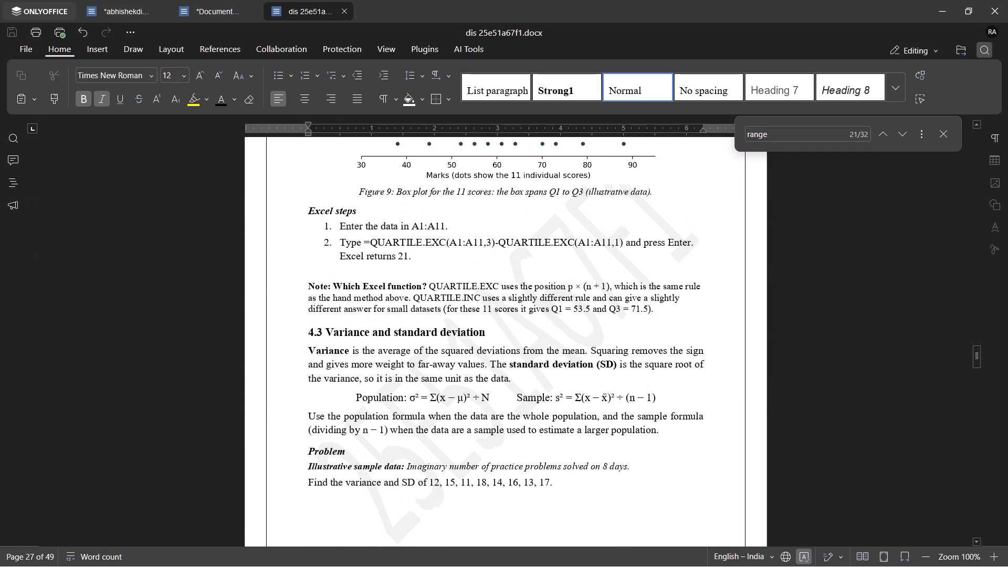
click(148, 10)
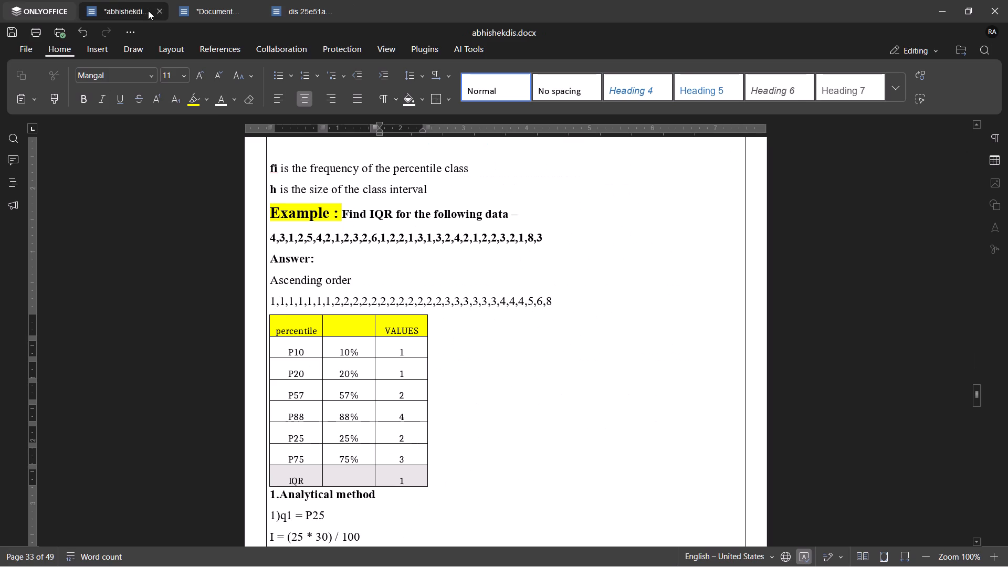
scroll(321, 250, down, 9)
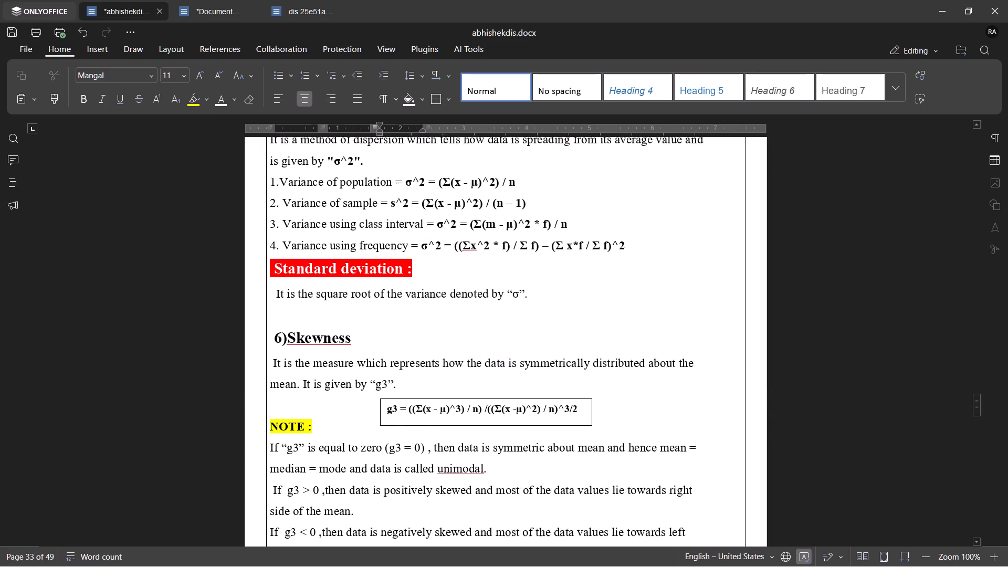
scroll(321, 250, up, 3)
scroll(321, 250, down, 3)
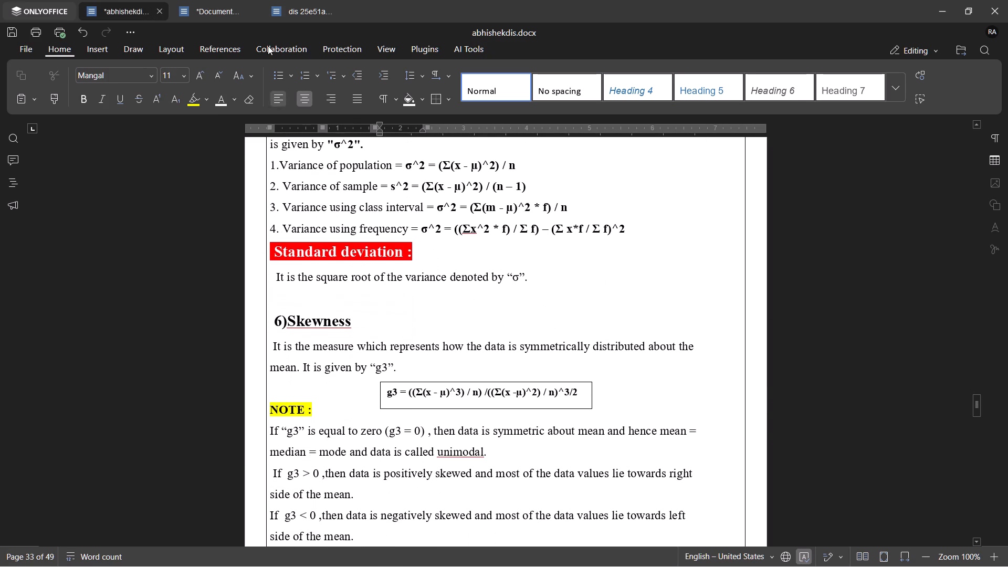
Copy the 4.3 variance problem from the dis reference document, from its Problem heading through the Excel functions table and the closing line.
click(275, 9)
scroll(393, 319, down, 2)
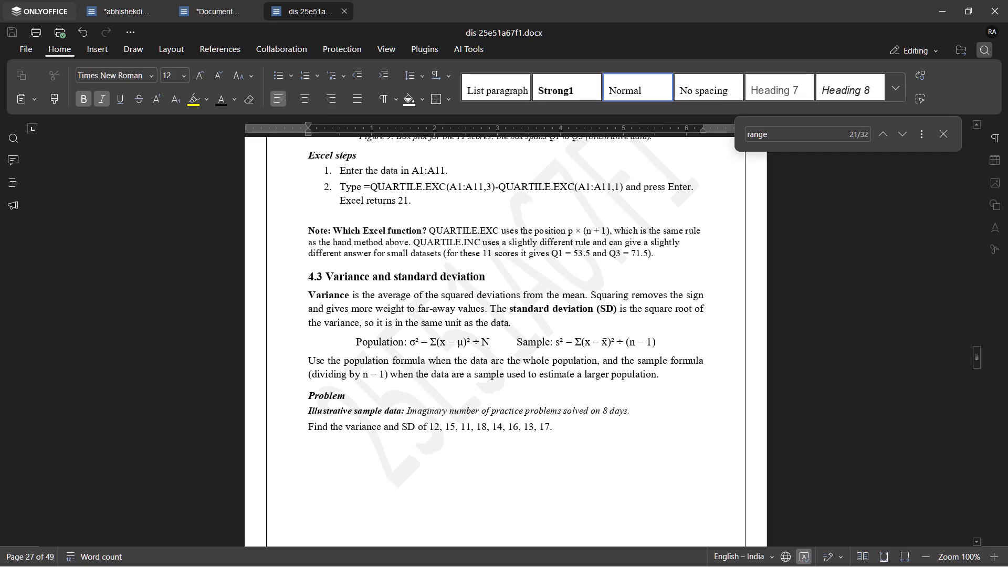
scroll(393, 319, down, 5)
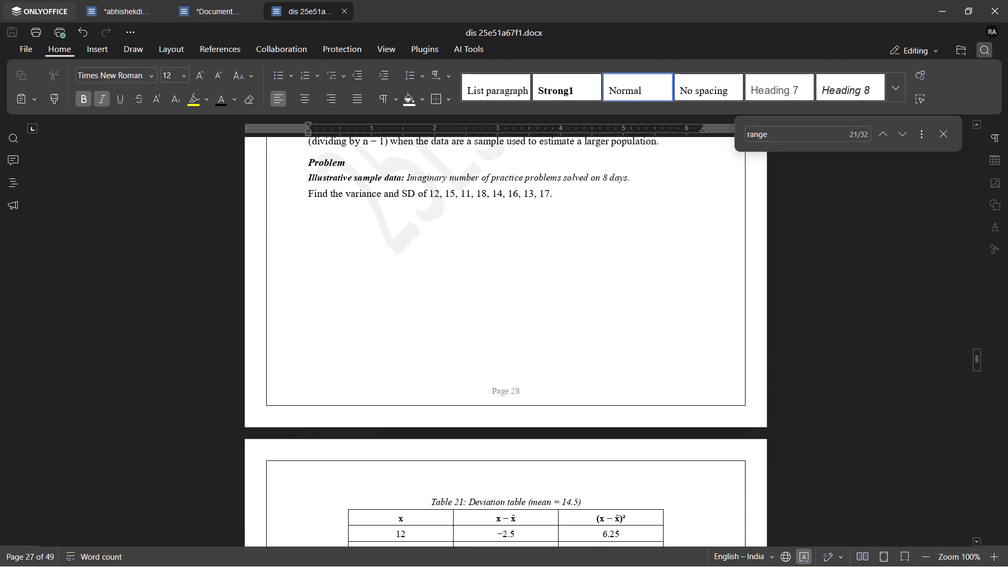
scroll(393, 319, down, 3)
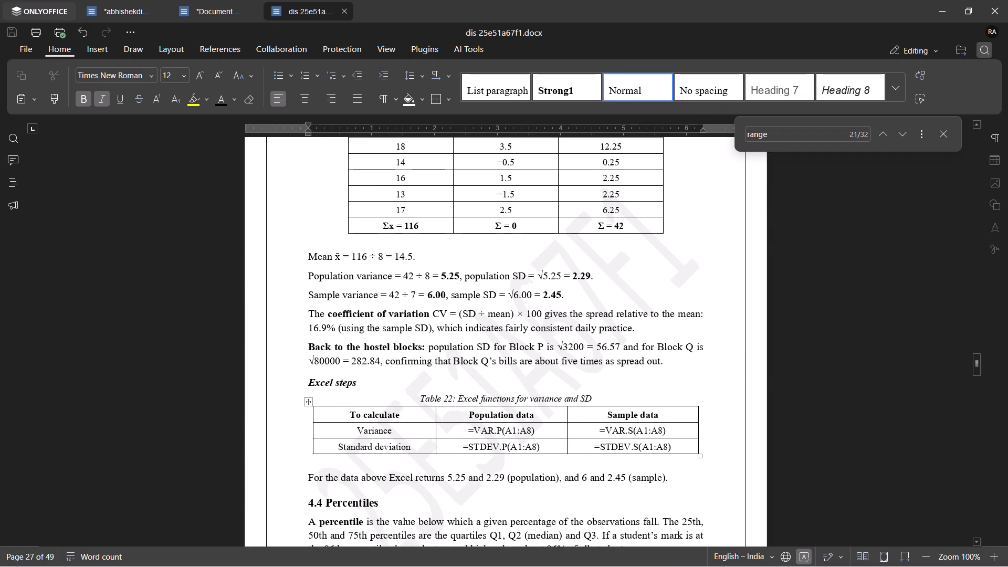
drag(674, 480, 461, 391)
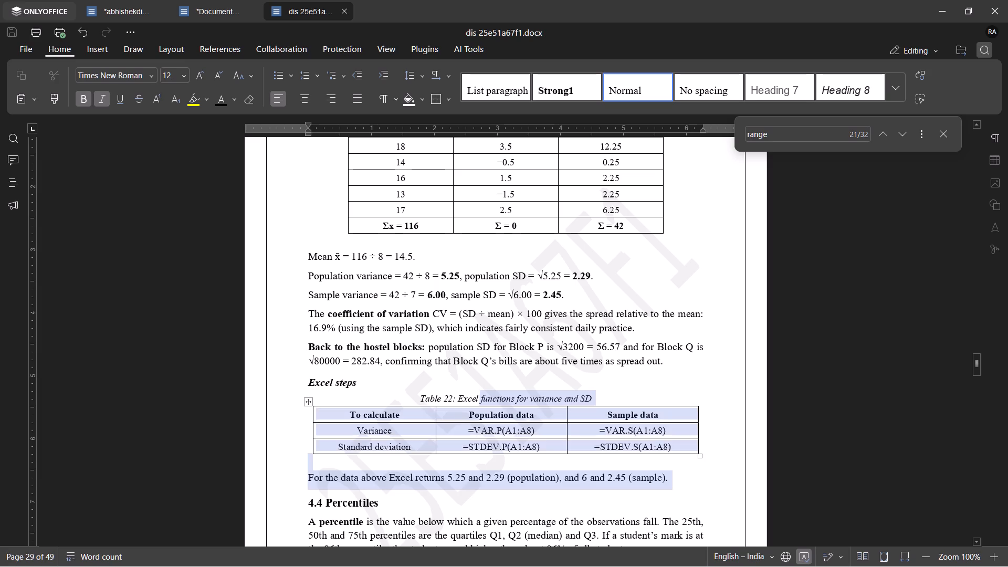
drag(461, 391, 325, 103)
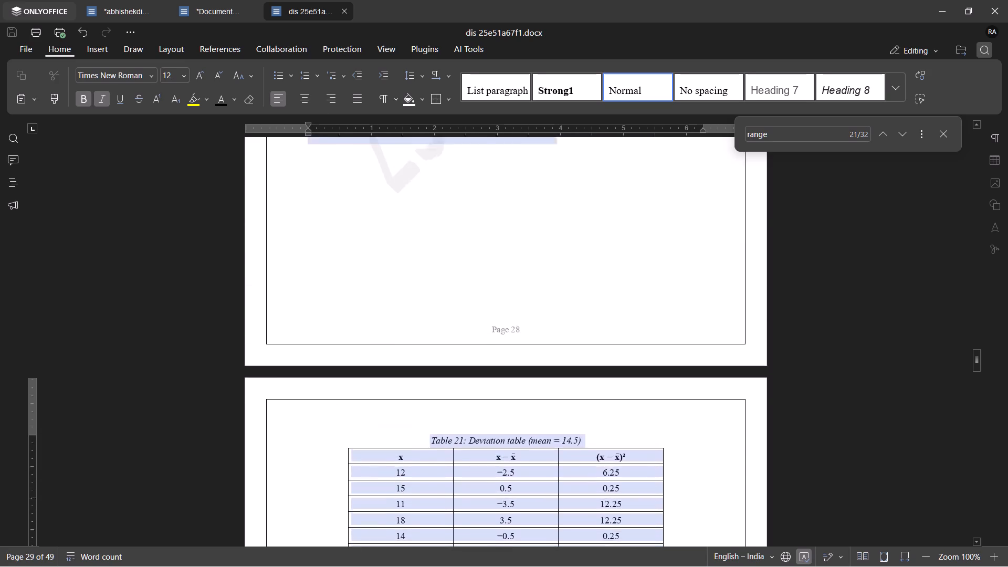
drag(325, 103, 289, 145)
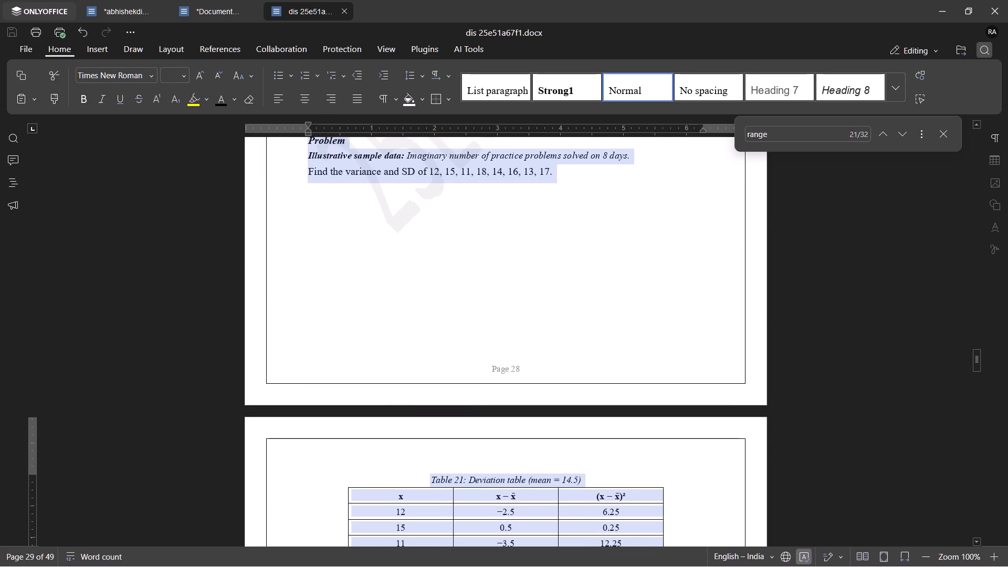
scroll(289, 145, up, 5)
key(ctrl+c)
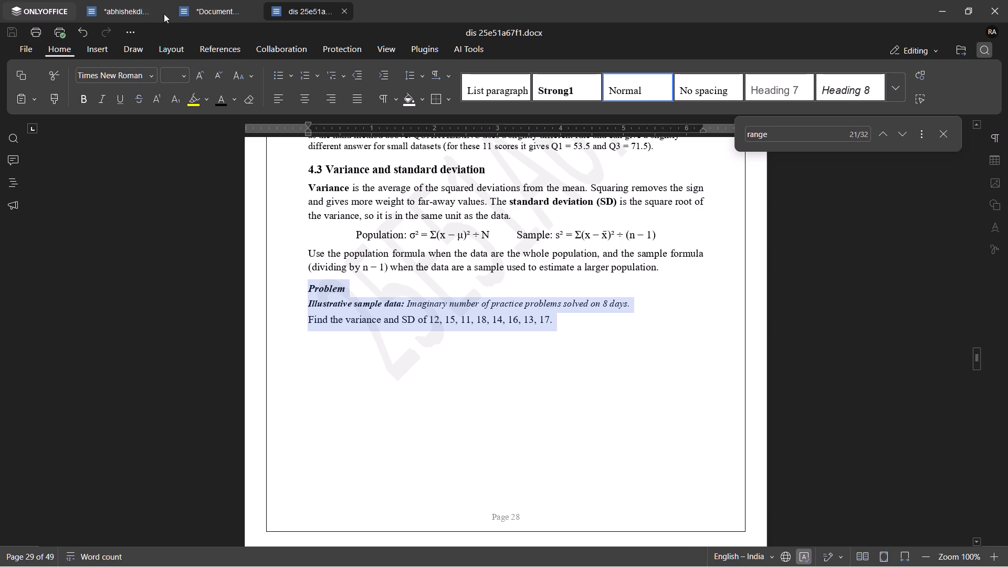
Add an empty line below the standard deviation definition, above the Skewness heading, in abhishekdis.
click(120, 8)
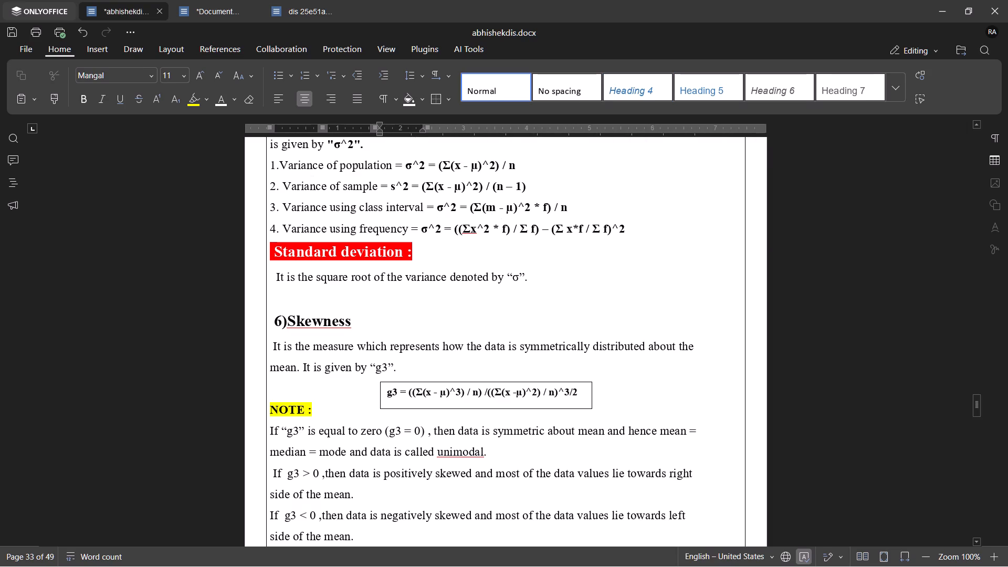
click(562, 283)
key(Return)
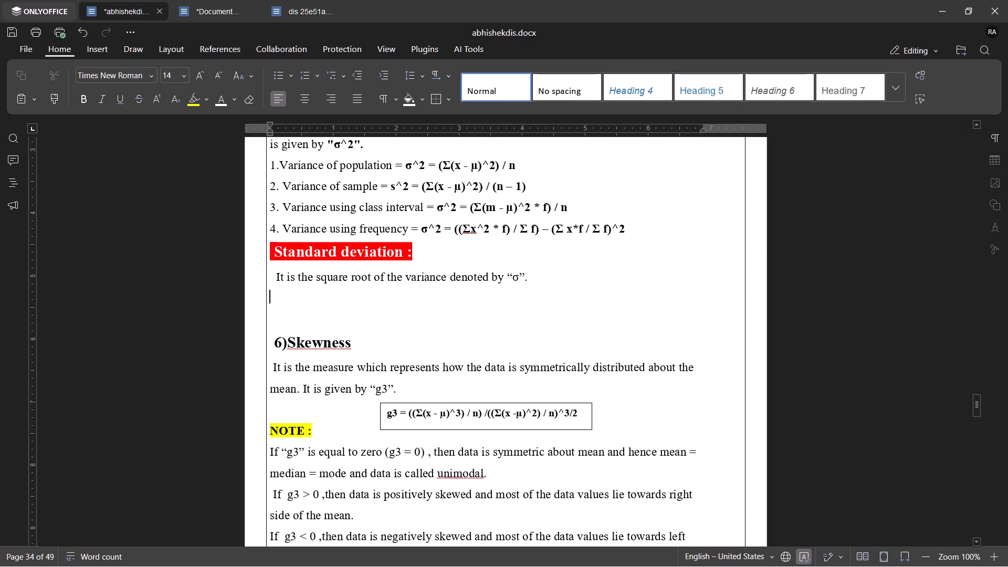
Copy the whole 4.3 Variance and standard deviation section from the dis reference document and paste it below the standard deviation definition in abhishekdis.
click(218, 16)
click(296, 10)
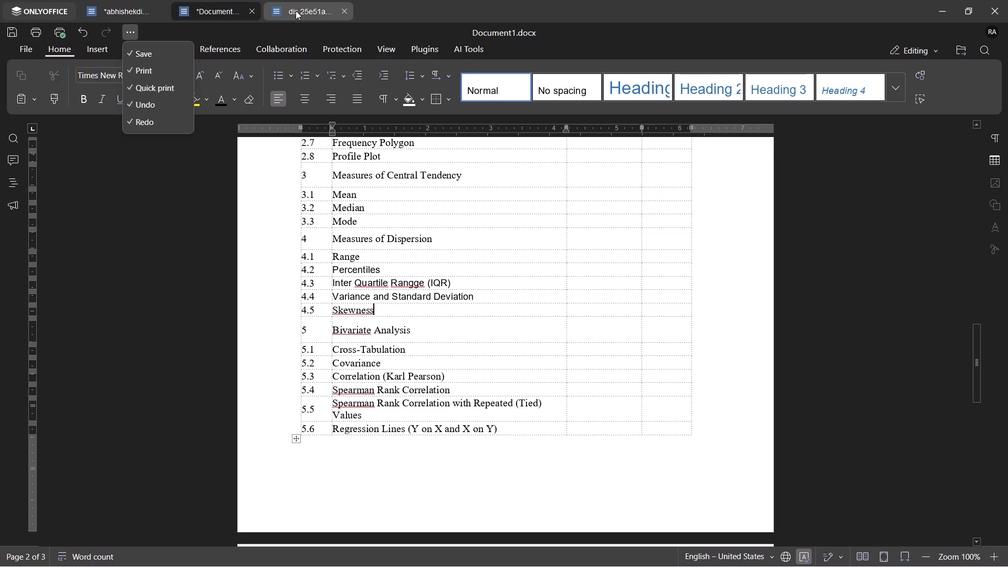
scroll(391, 273, up, 2)
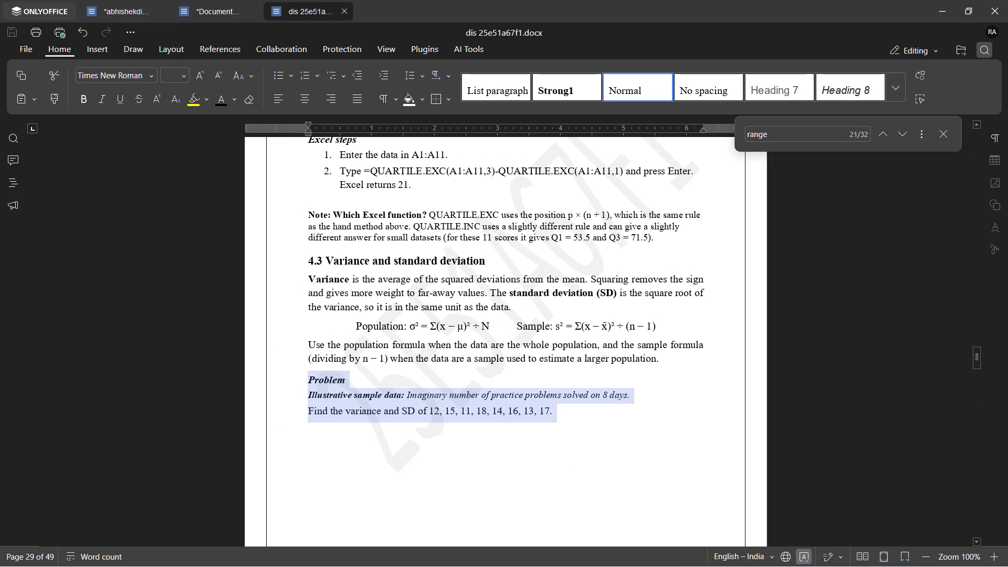
click(312, 289)
scroll(385, 367, down, 8)
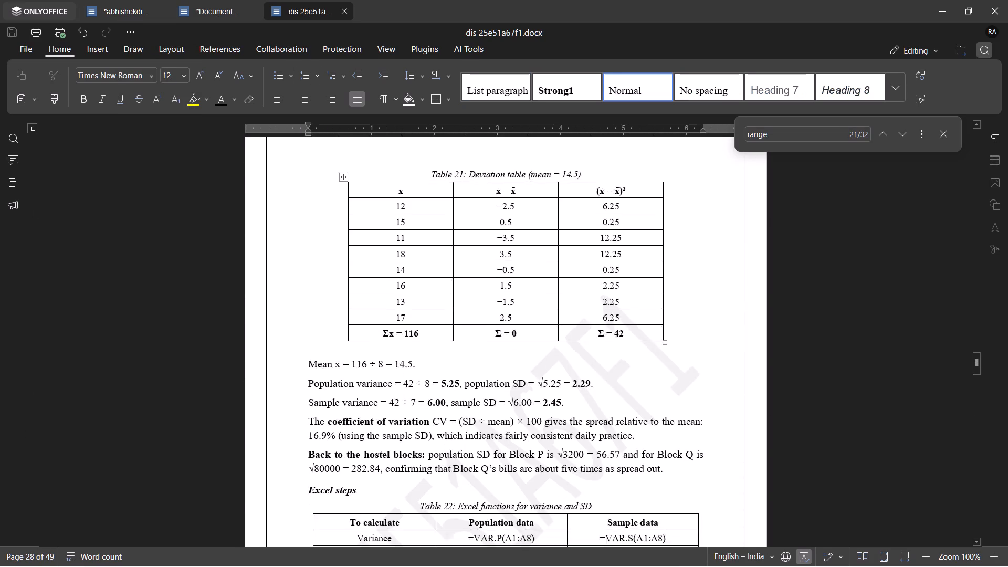
scroll(385, 367, down, 2)
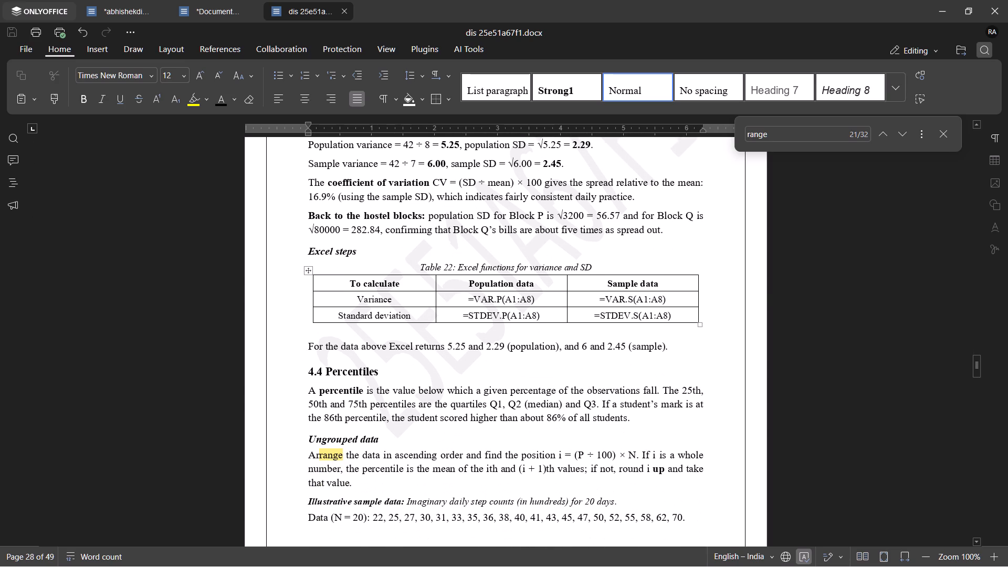
scroll(385, 367, up, 1)
drag(668, 350, 275, 54)
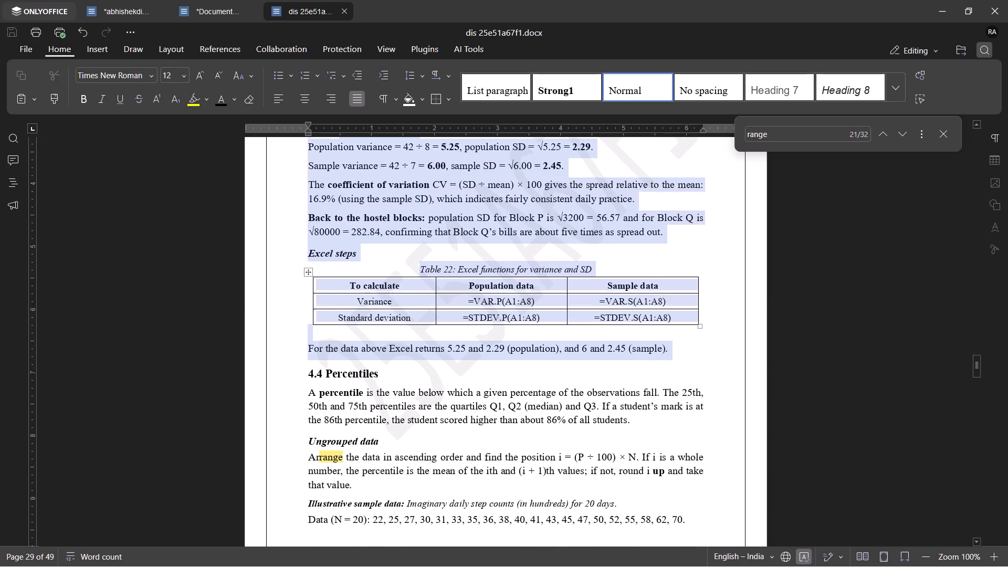
drag(275, 54, 291, 101)
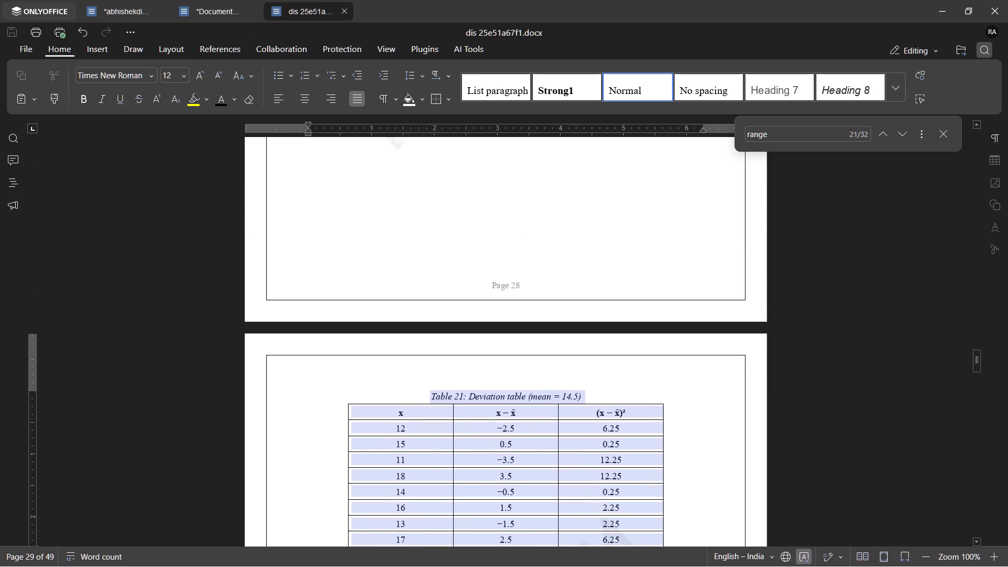
drag(291, 101, 302, 205)
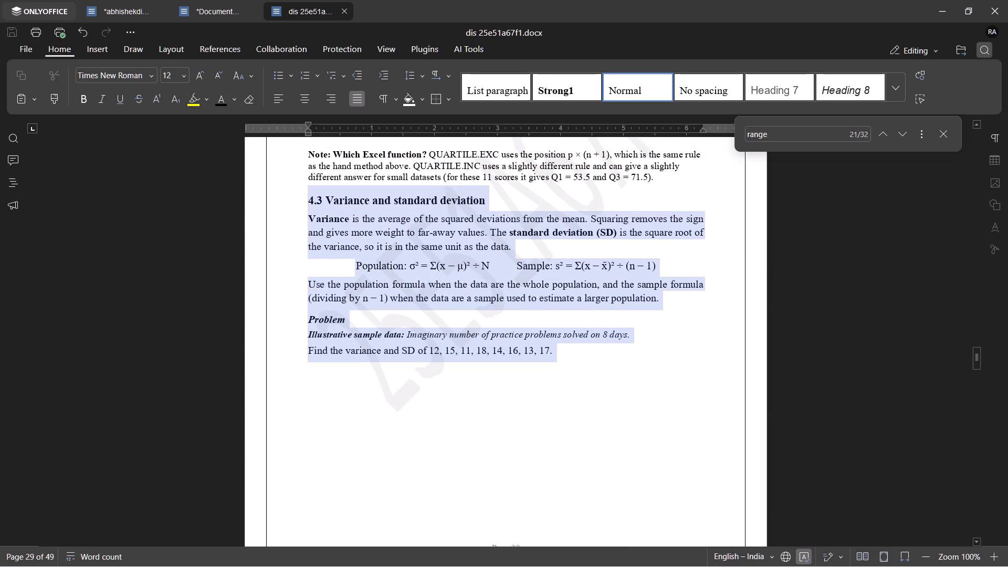
drag(302, 205, 302, 200)
key(ctrl+c)
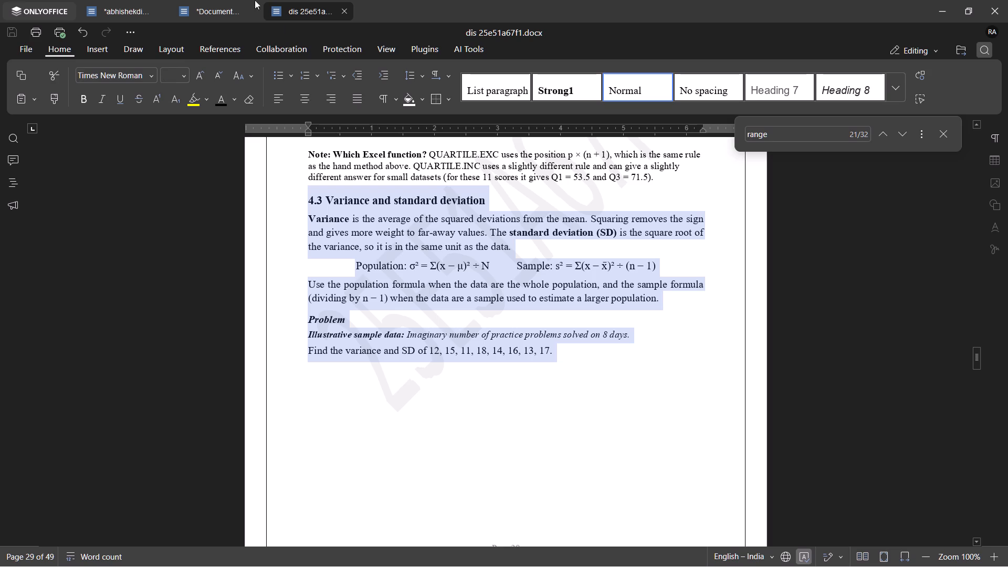
click(140, 6)
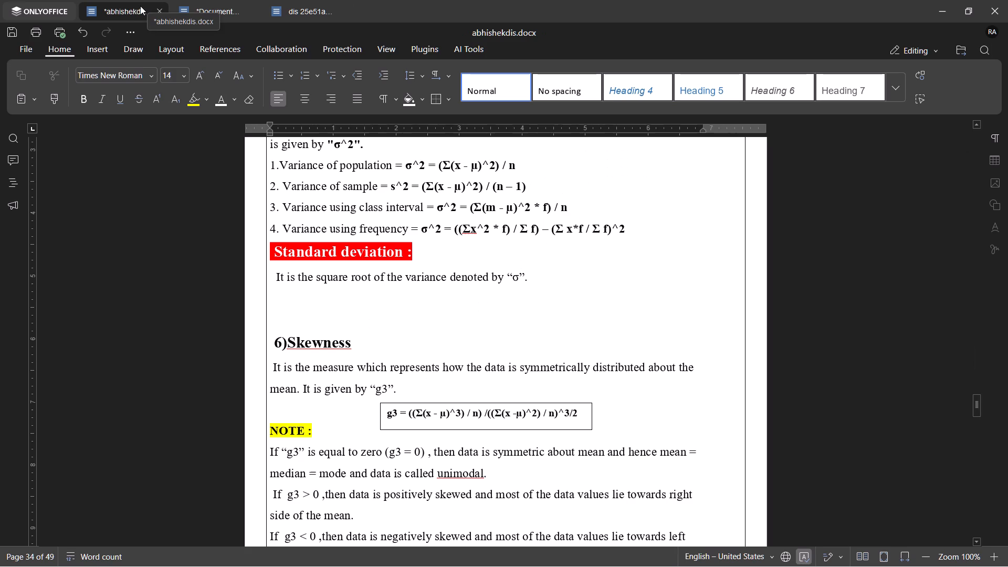
key(ctrl+v)
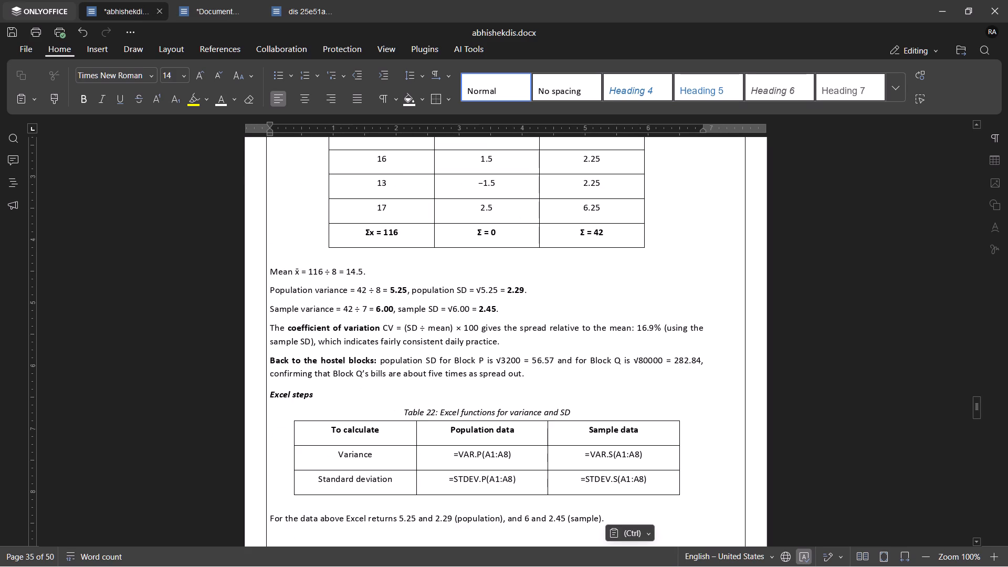
Review the pasted 4.3 Variance and standard deviation section against the existing 4.4 Variance and Standard deviation text above it.
scroll(360, 276, up, 13)
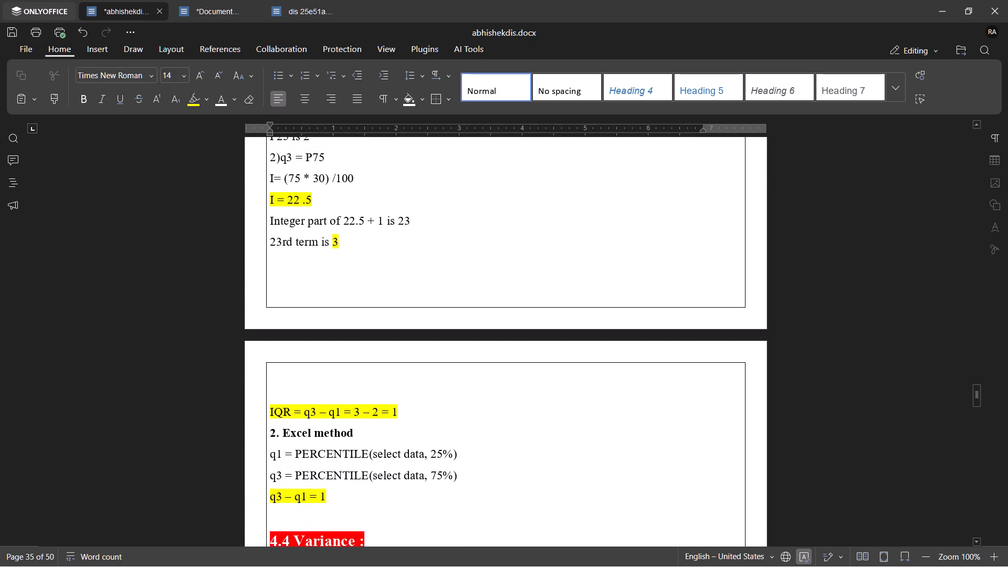
scroll(360, 276, down, 7)
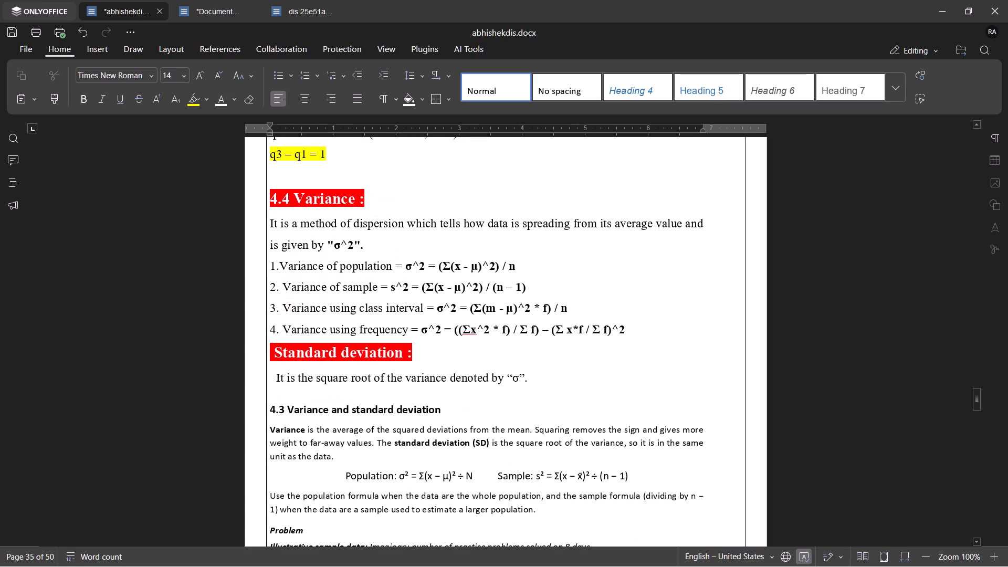
scroll(360, 276, down, 1)
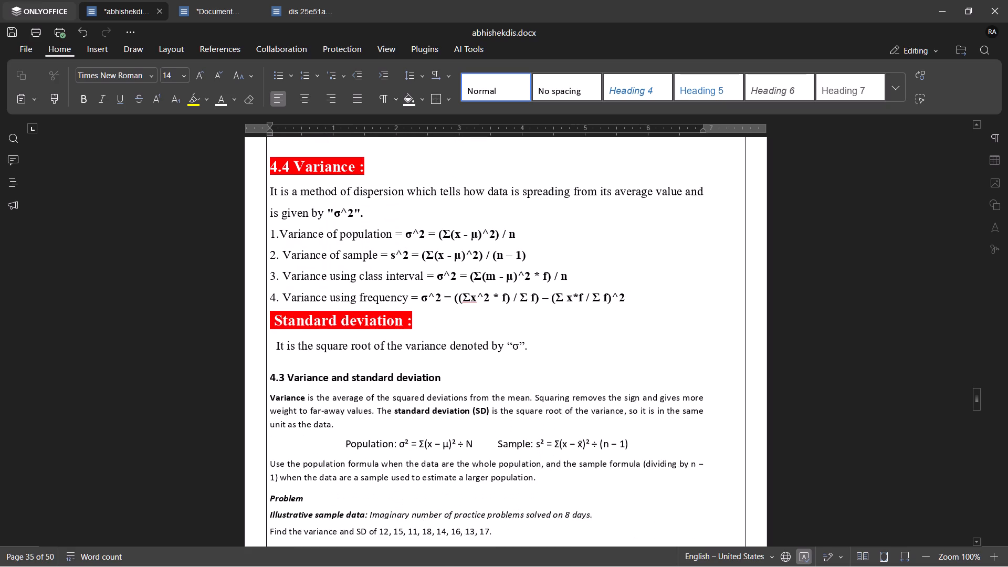
scroll(360, 276, down, 1)
scroll(394, 317, down, 2)
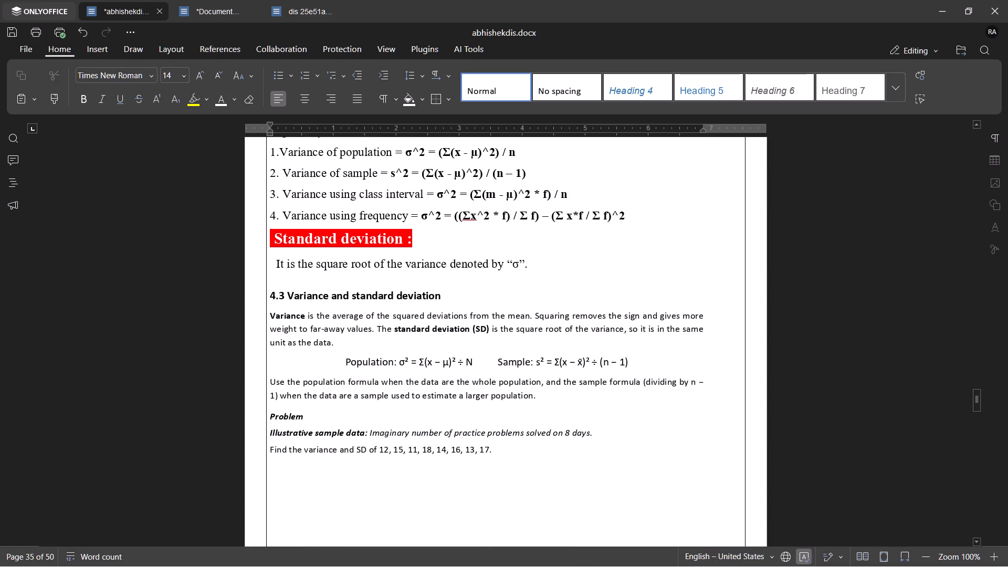
scroll(394, 317, down, 3)
scroll(394, 317, up, 6)
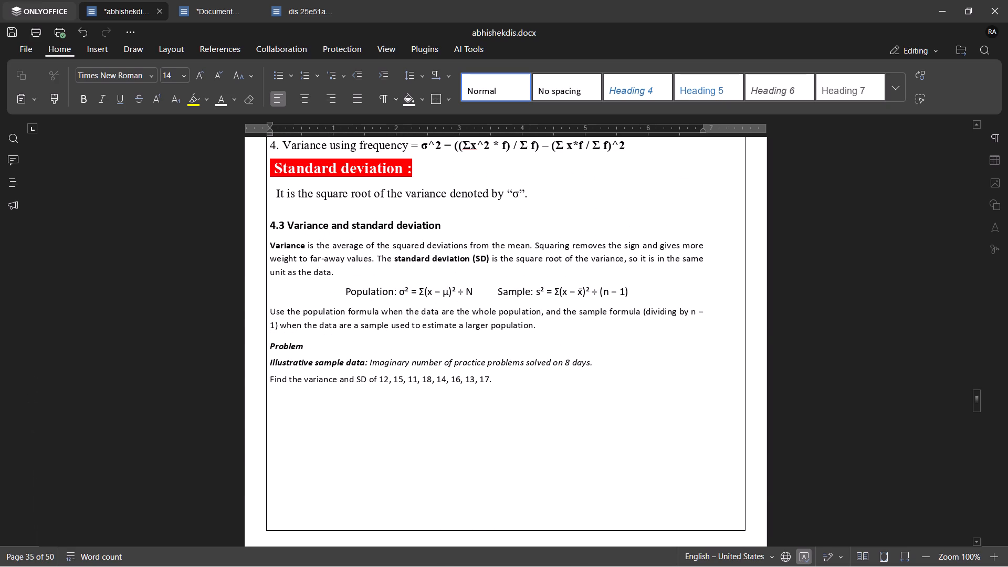
scroll(439, 245, up, 4)
scroll(439, 245, down, 1)
scroll(439, 245, up, 3)
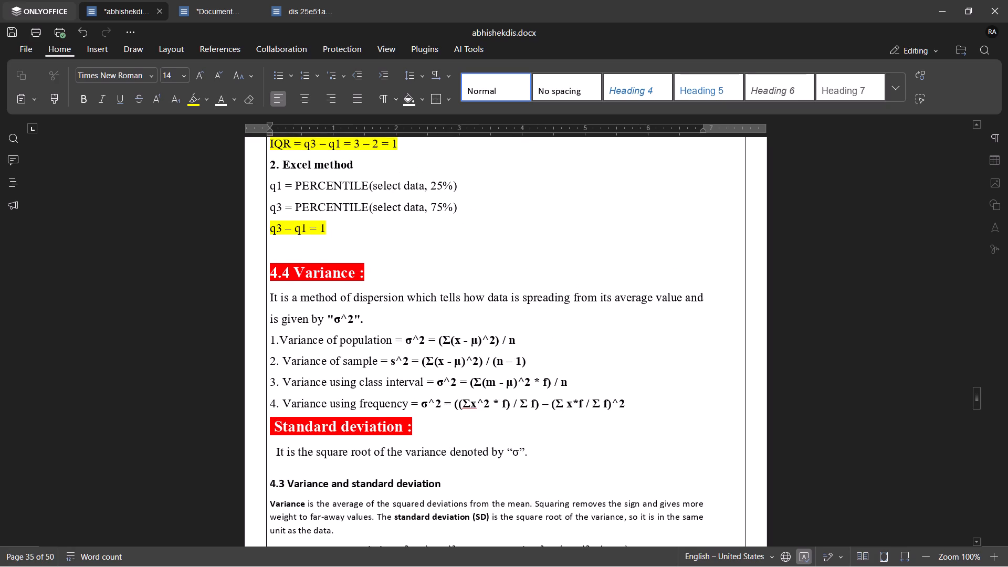
scroll(439, 245, down, 1)
scroll(386, 250, up, 1)
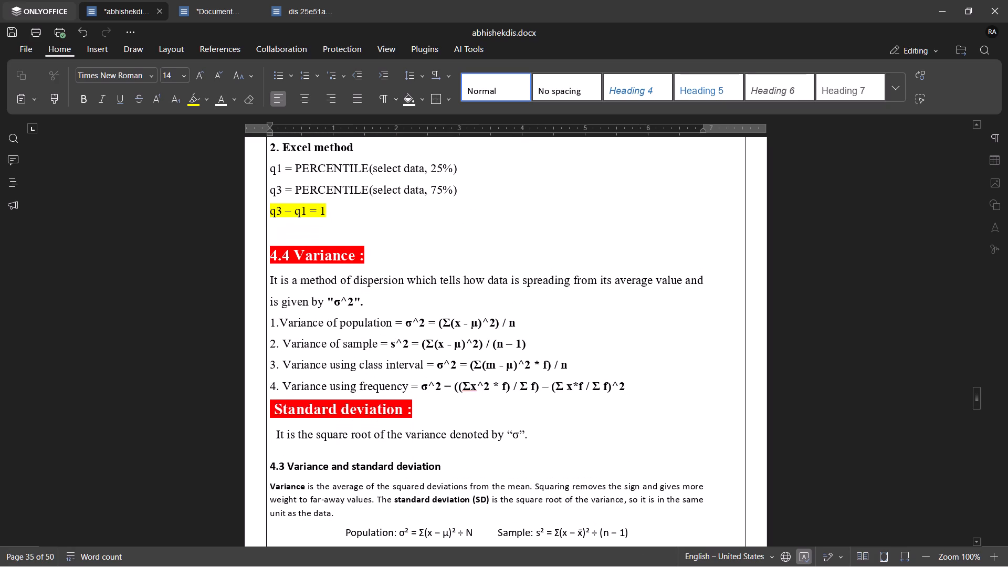
scroll(386, 250, up, 2)
scroll(386, 250, down, 3)
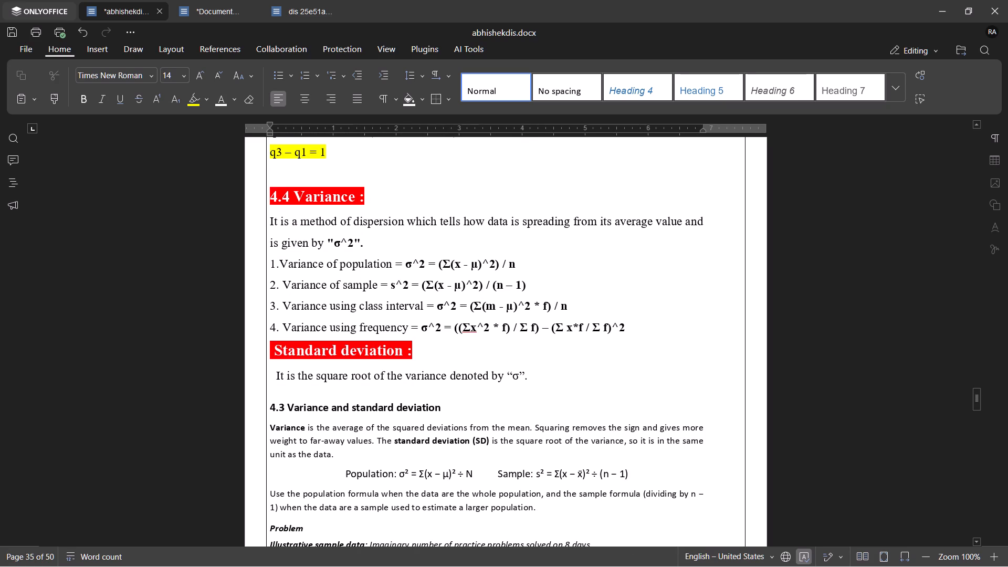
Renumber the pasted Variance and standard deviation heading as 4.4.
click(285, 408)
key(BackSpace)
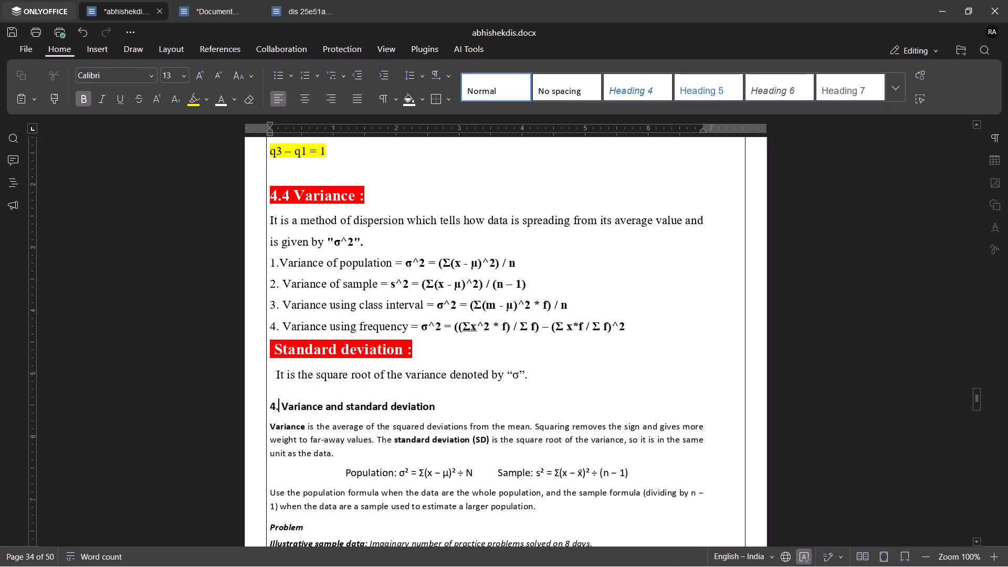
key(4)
Compare the original 4.4 Variance and Standard deviation definitions and formulas with the pasted section to find duplicated content.
scroll(285, 408, up, 7)
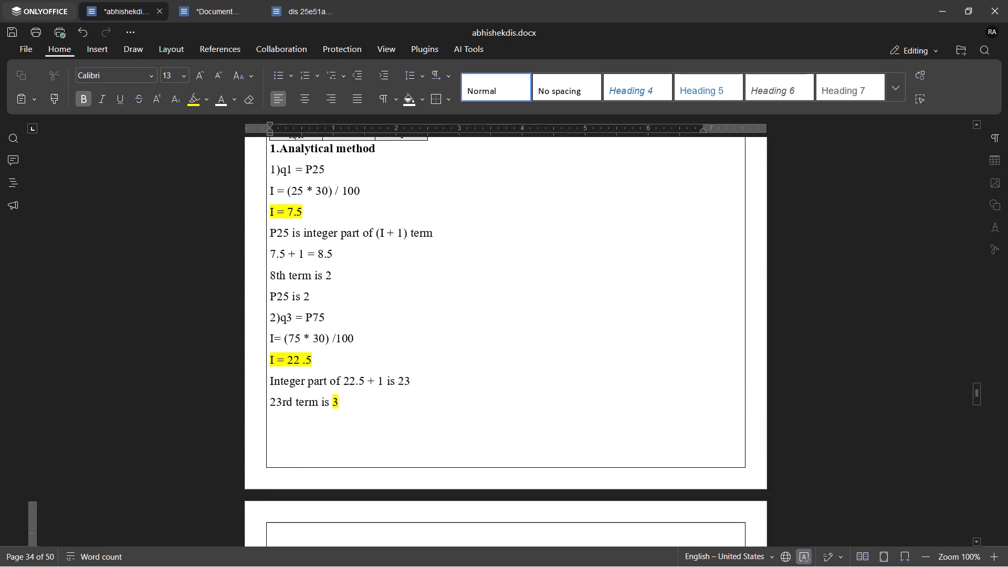
scroll(285, 408, down, 1)
scroll(289, 209, up, 2)
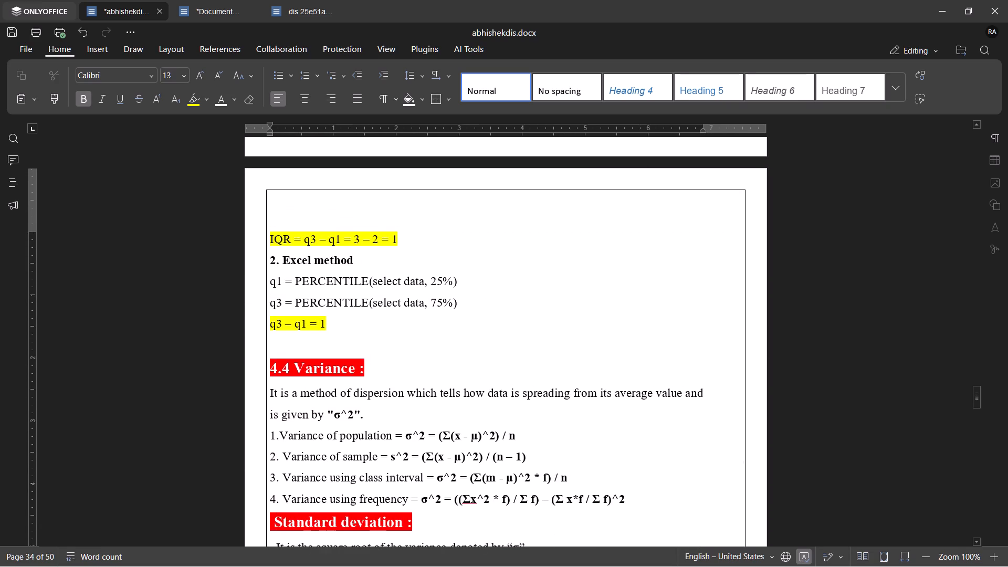
scroll(289, 209, down, 2)
scroll(327, 361, down, 2)
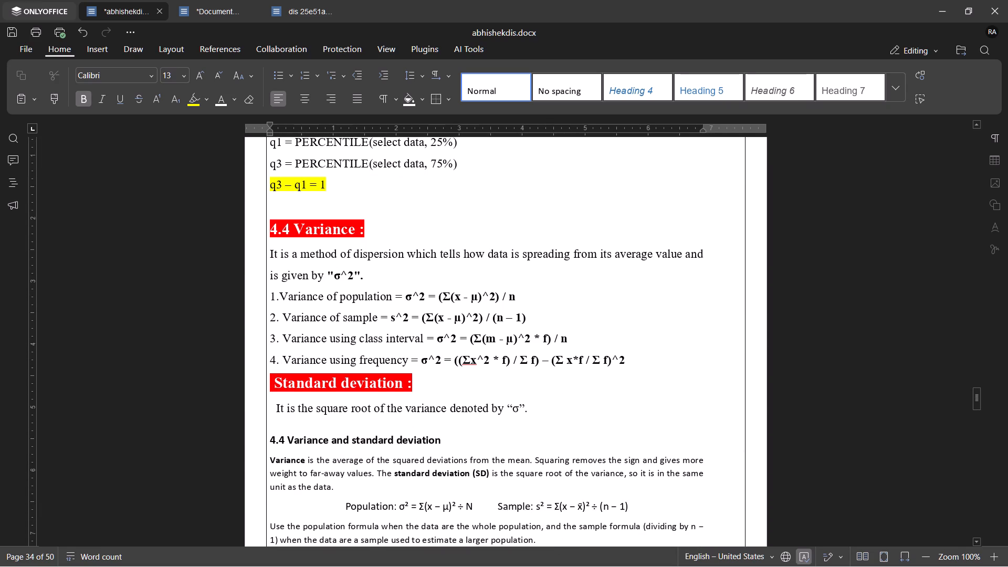
drag(540, 415, 275, 223)
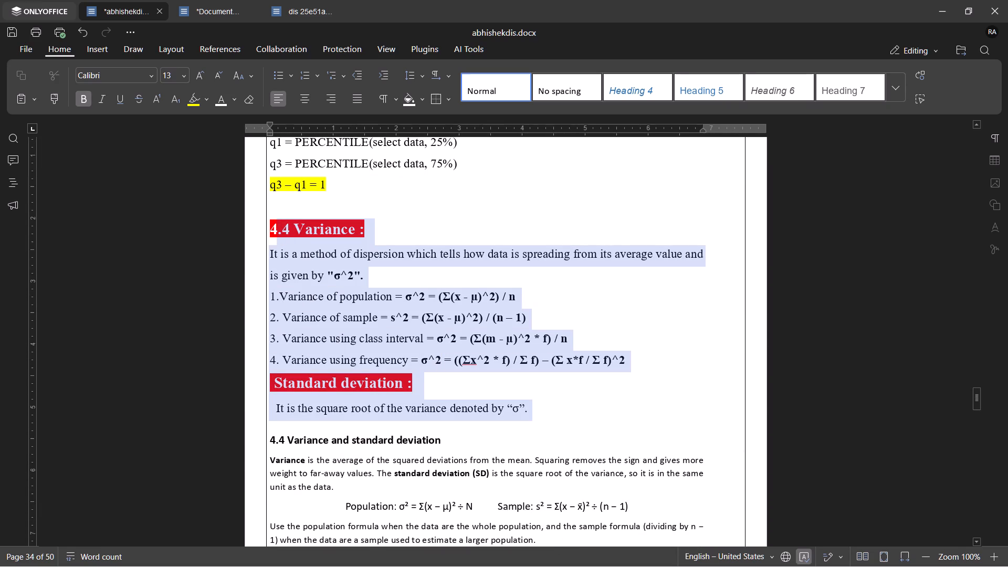
drag(275, 223, 267, 224)
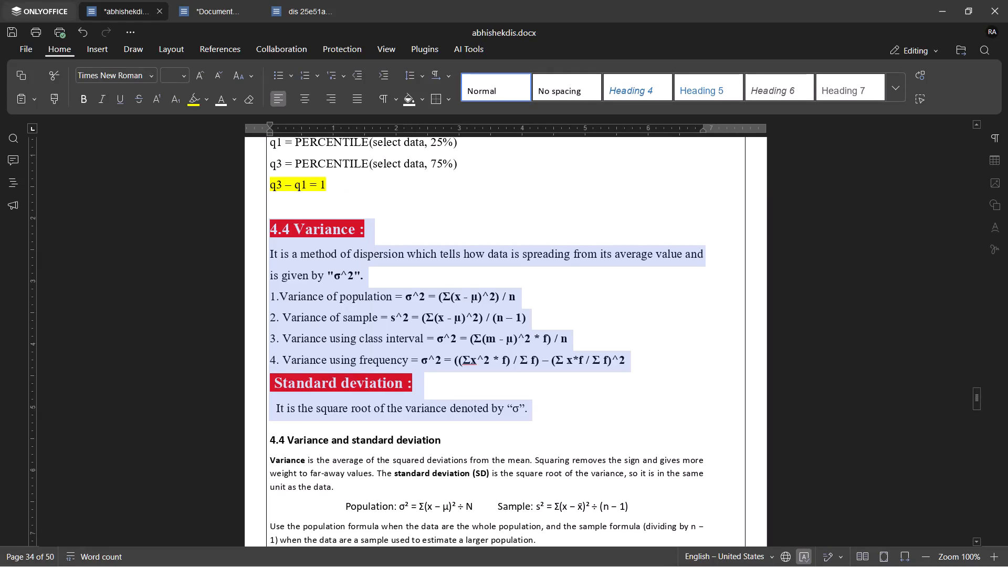
scroll(461, 359, down, 2)
click(604, 375)
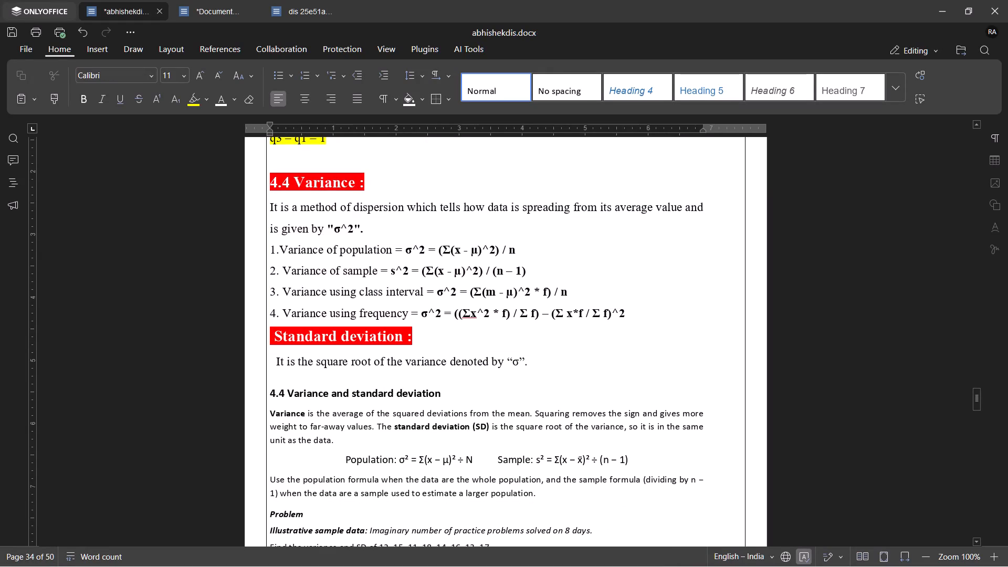
Delete the pasted Variance and standard deviation heading, definitions and formulas, keeping Problem on its own line below the standard deviation definition.
scroll(378, 398, down, 2)
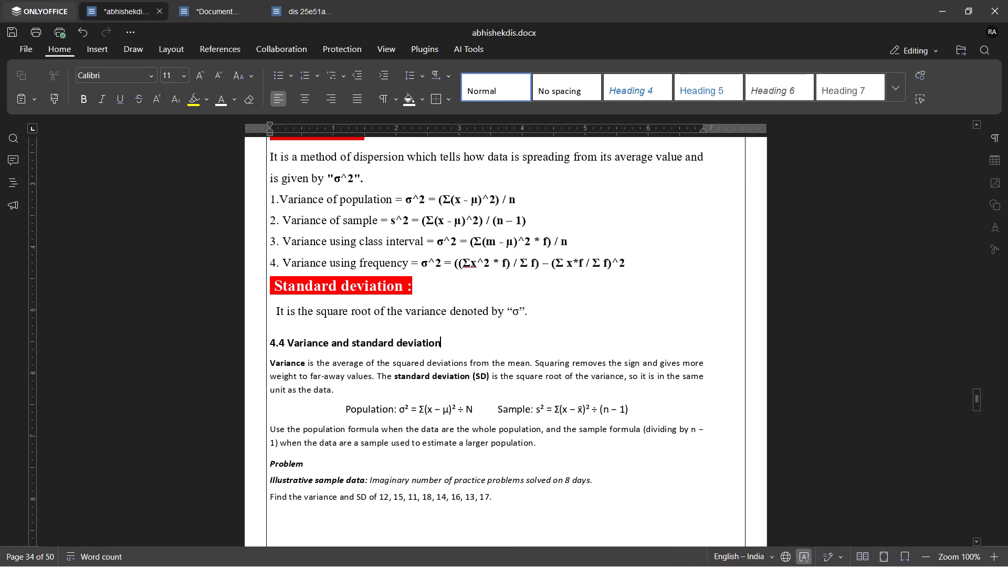
scroll(391, 457, down, 1)
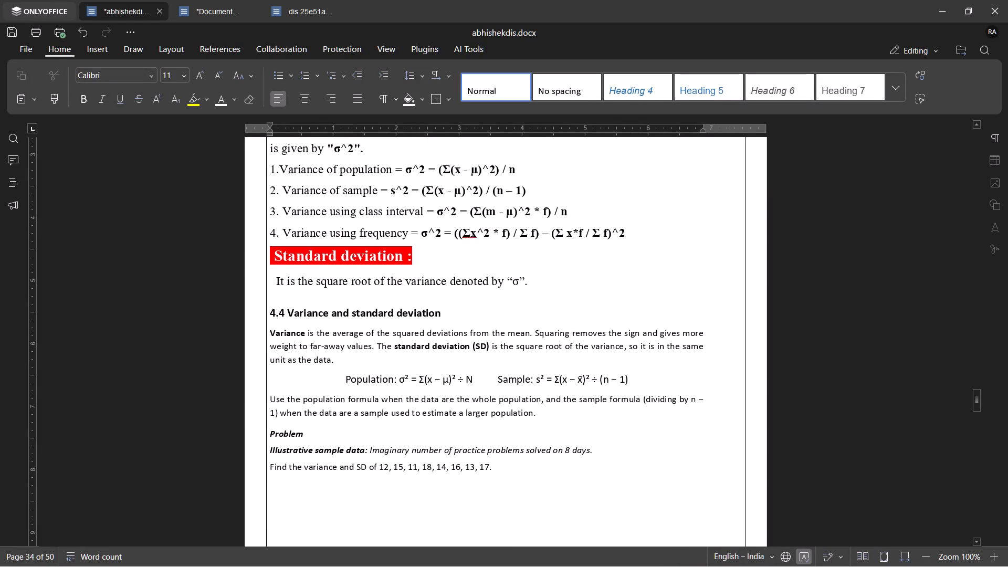
scroll(353, 472, down, 4)
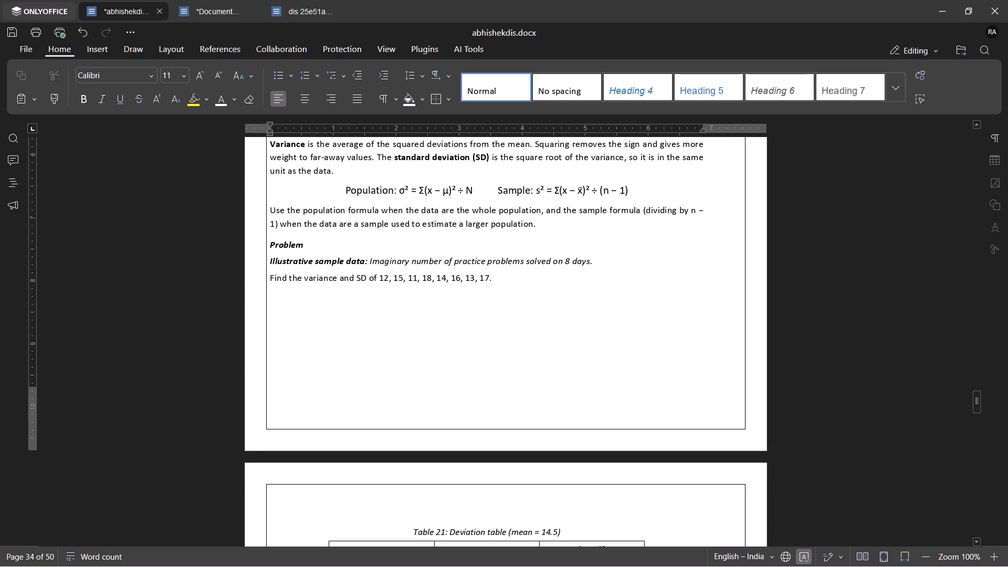
scroll(353, 472, up, 2)
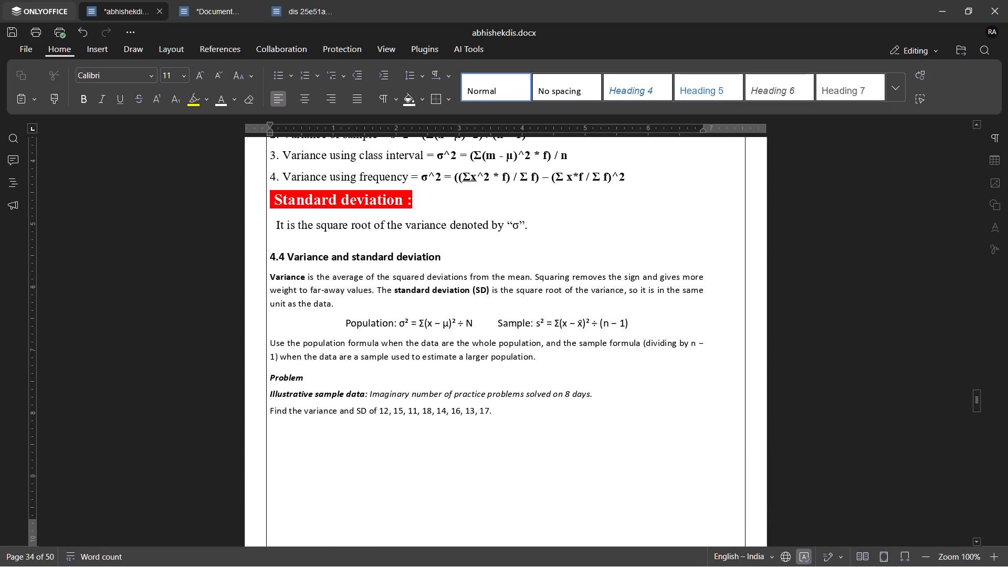
drag(538, 357, 271, 256)
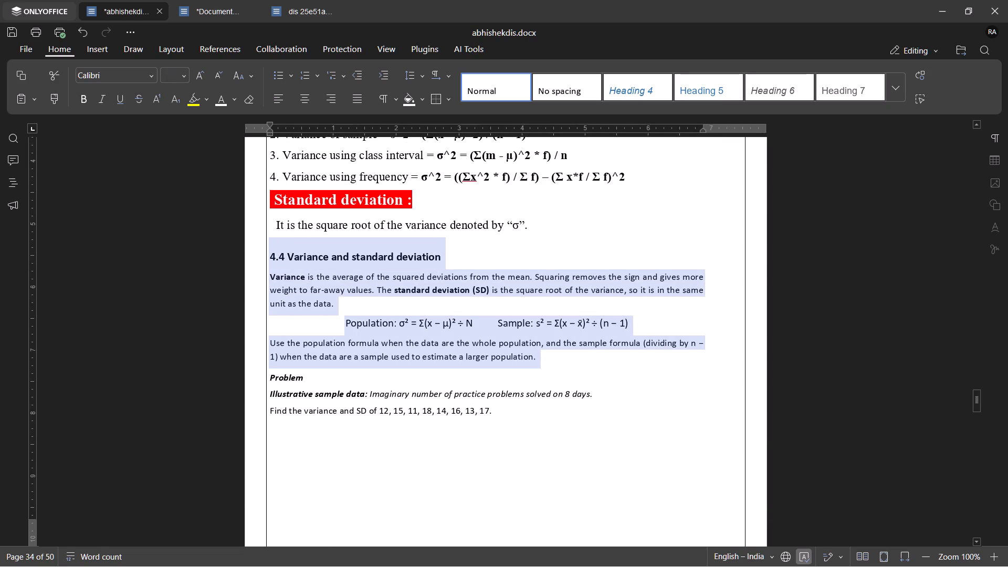
key(BackSpace)
key(BackSpace)
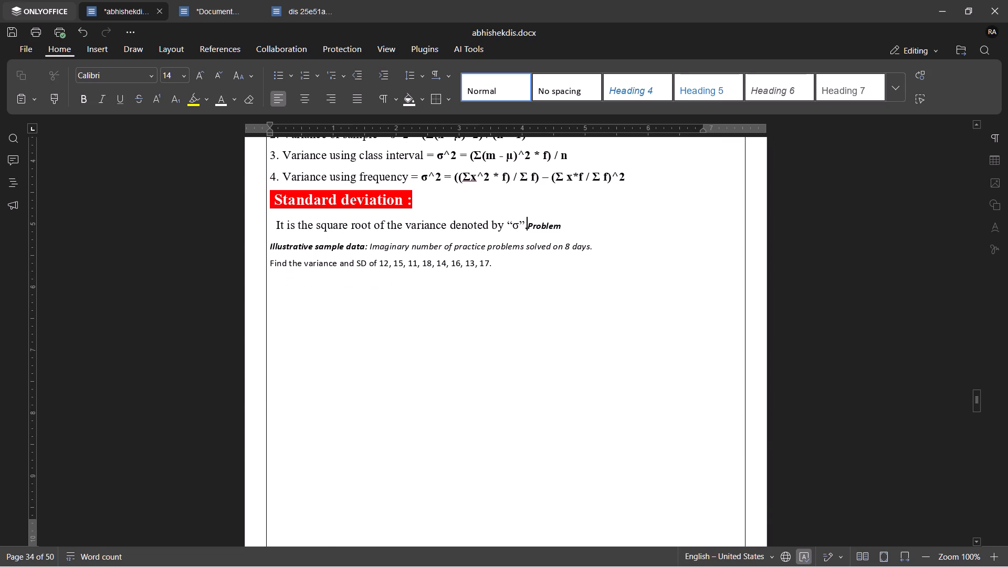
key(Return)
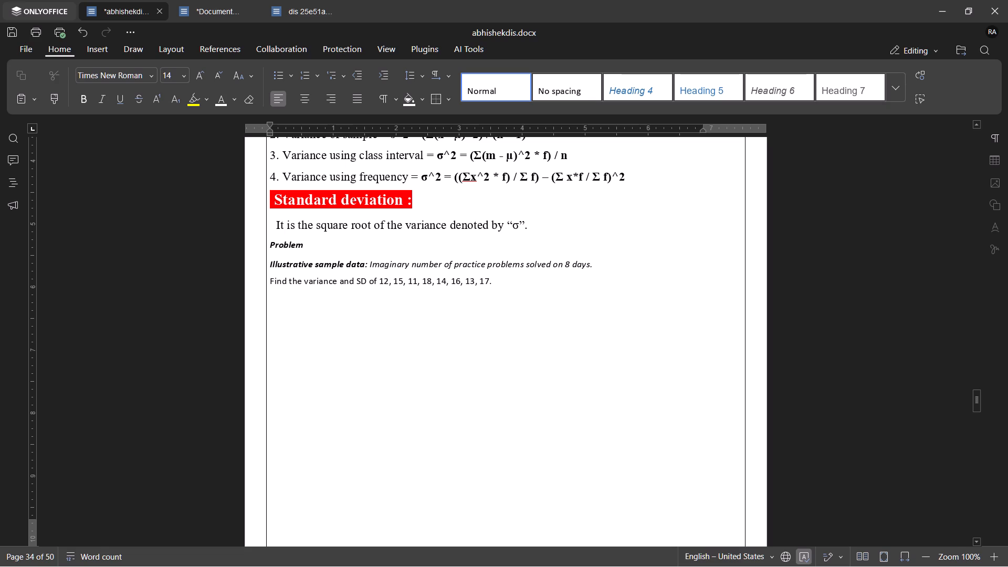
Highlight the Problem line below the standard deviation definition in yellow and set its font colour to black.
drag(329, 249, 266, 256)
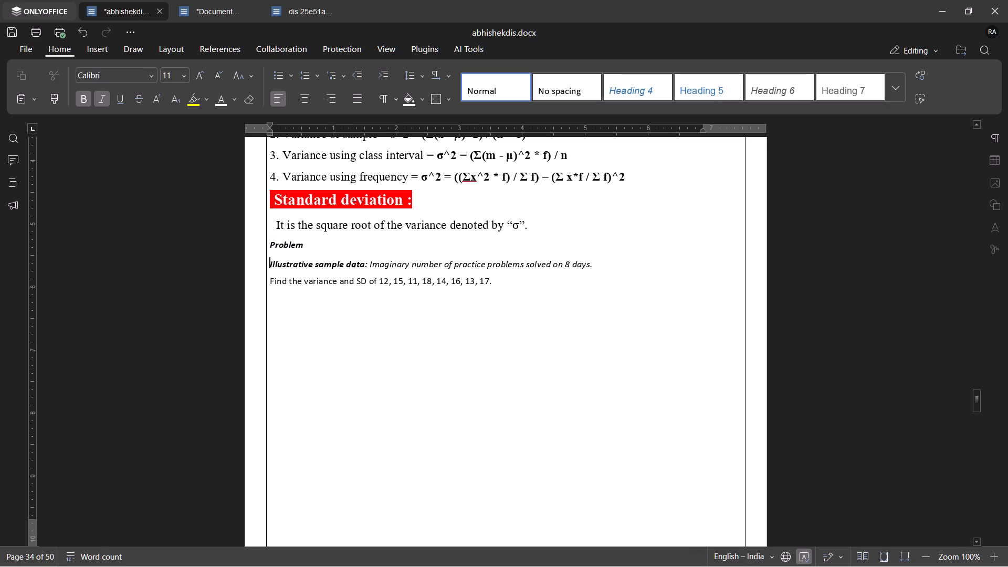
drag(306, 245, 257, 241)
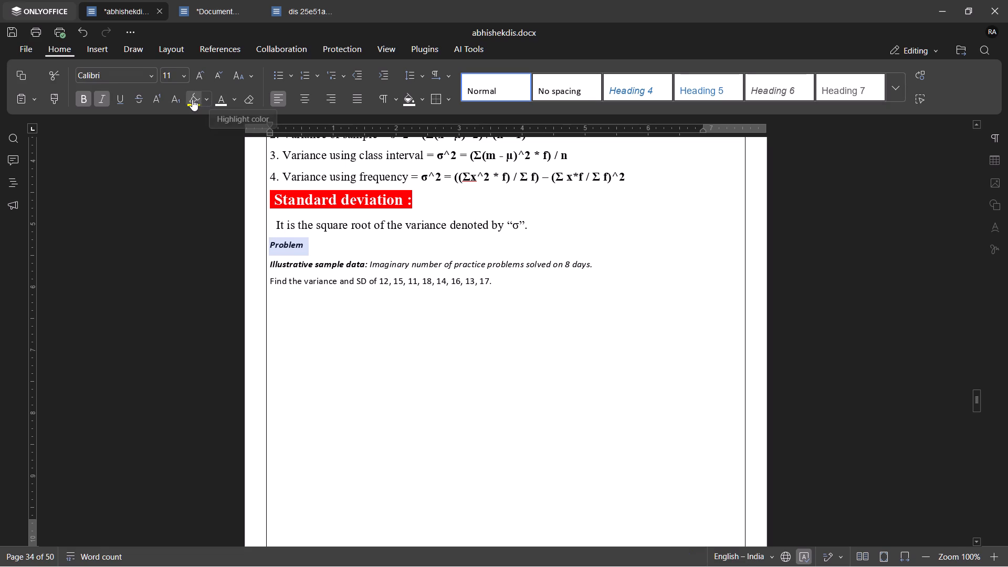
click(191, 99)
click(229, 97)
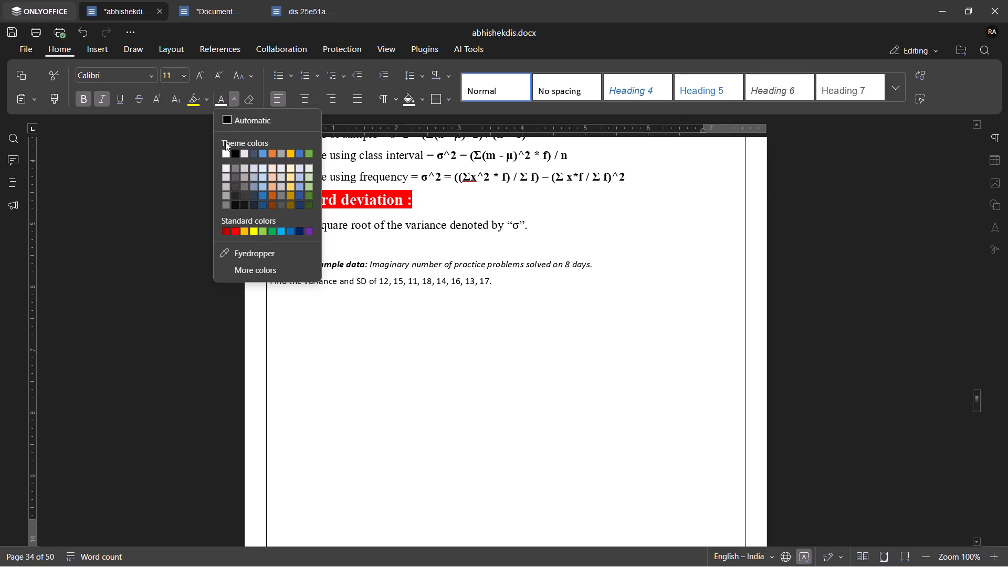
click(234, 150)
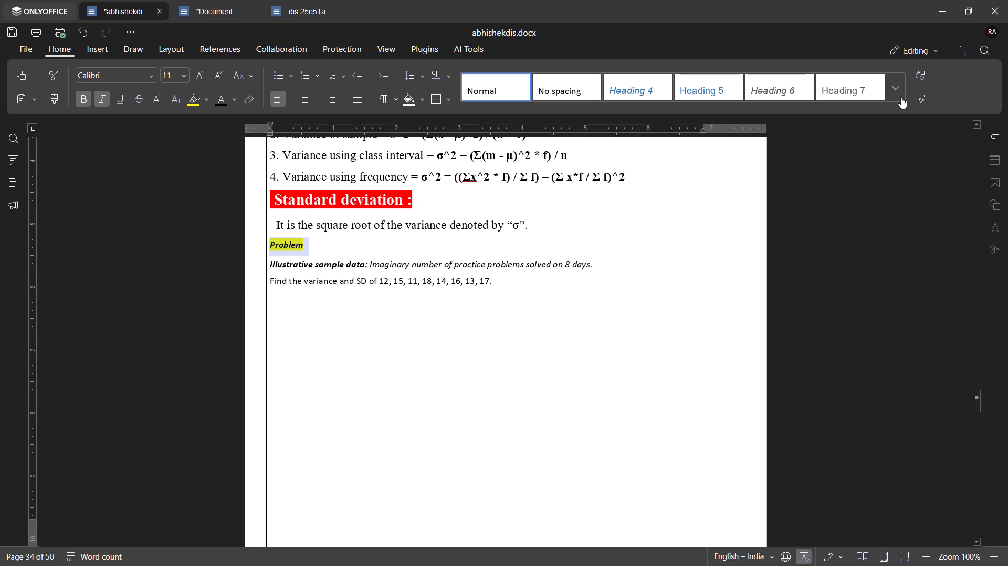
Reset the Problem line to the Normal style and apply the Heading 2 style to it.
click(895, 88)
click(497, 90)
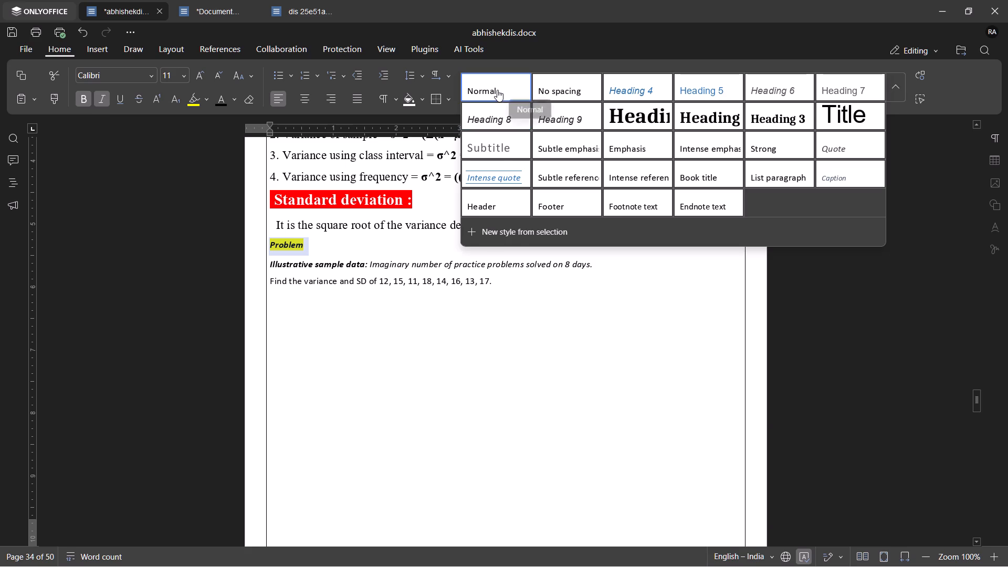
click(891, 81)
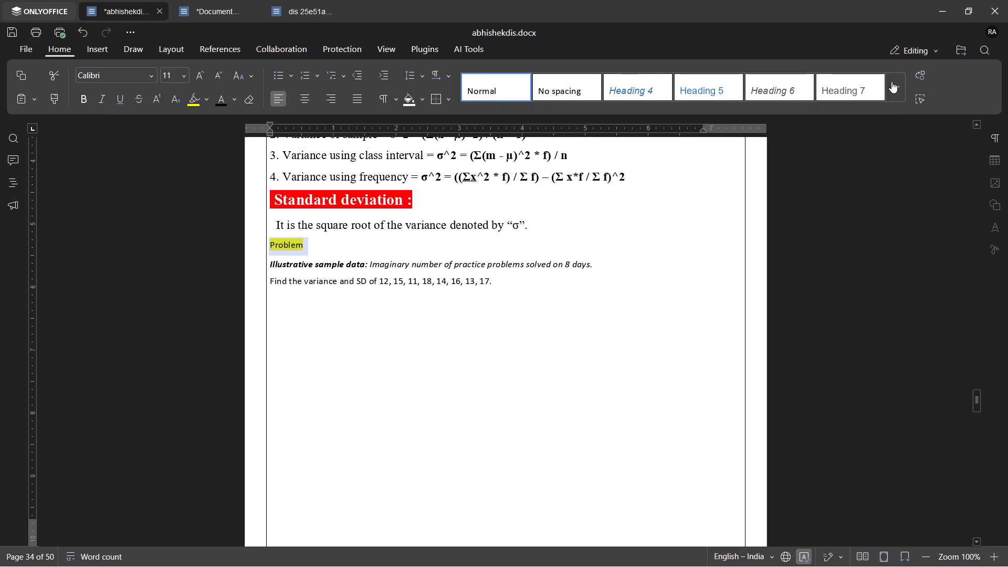
click(694, 114)
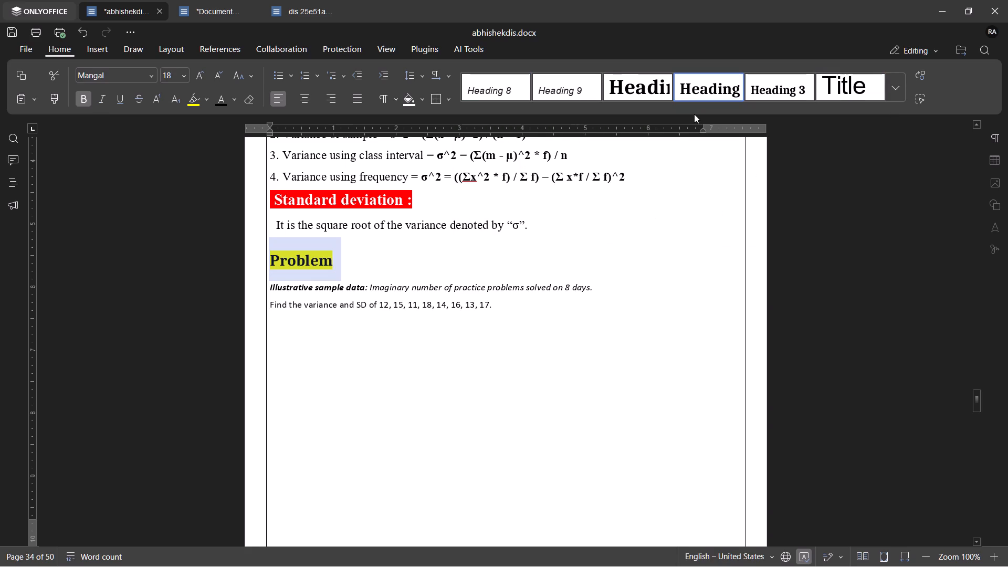
click(335, 280)
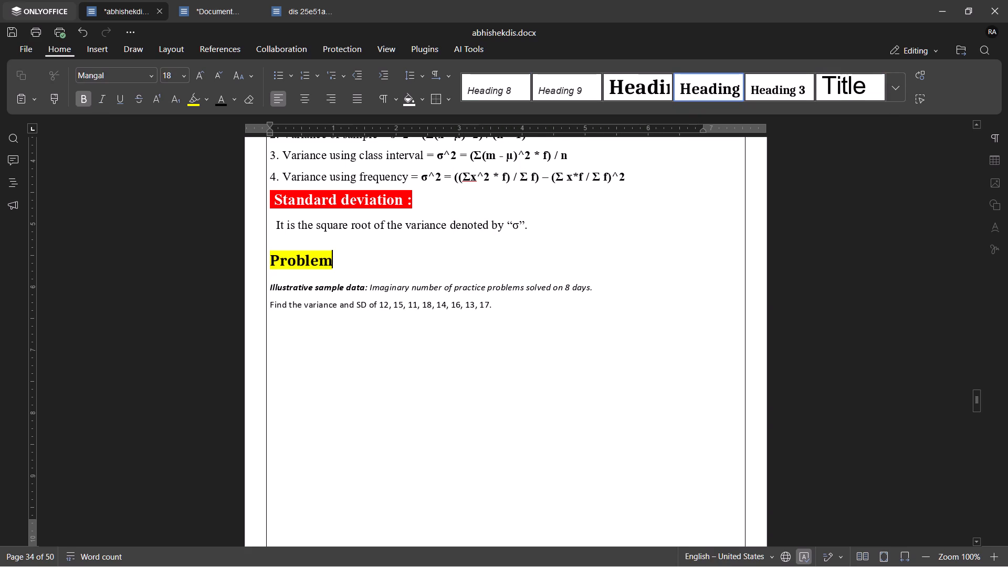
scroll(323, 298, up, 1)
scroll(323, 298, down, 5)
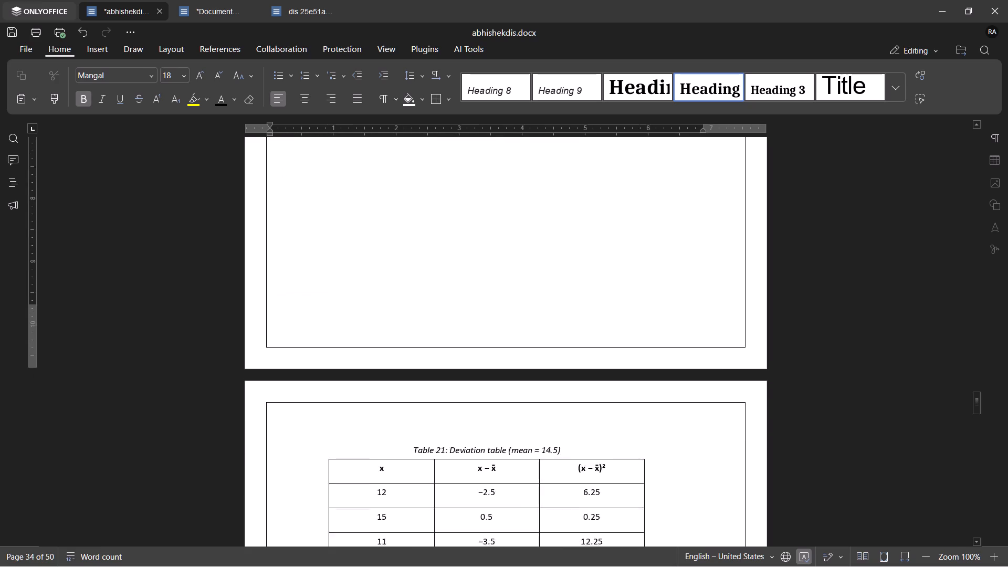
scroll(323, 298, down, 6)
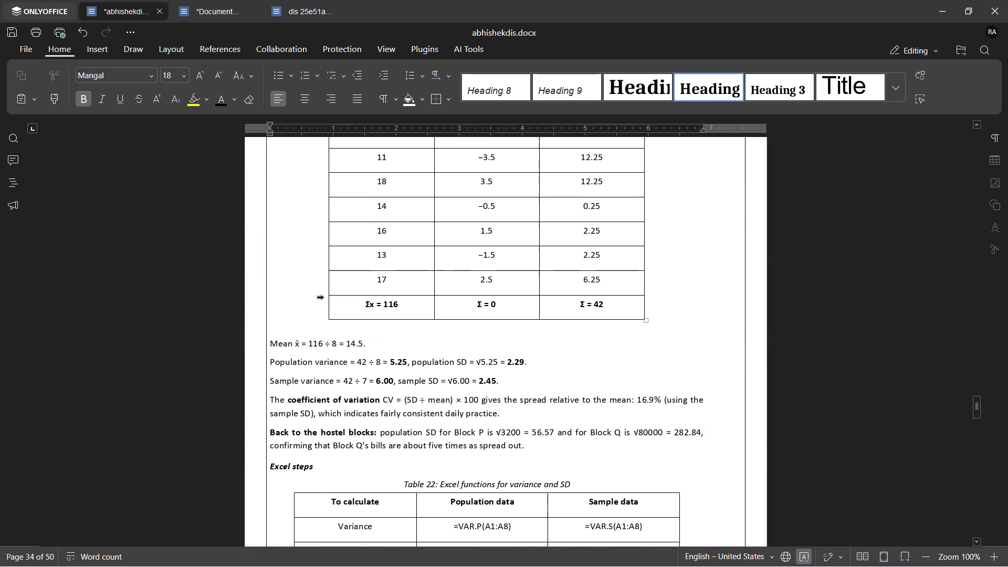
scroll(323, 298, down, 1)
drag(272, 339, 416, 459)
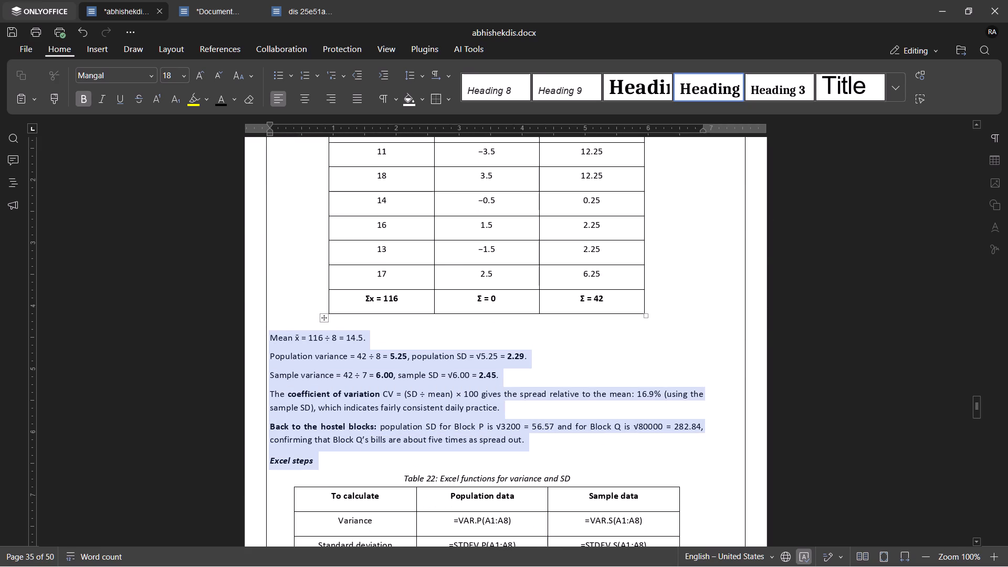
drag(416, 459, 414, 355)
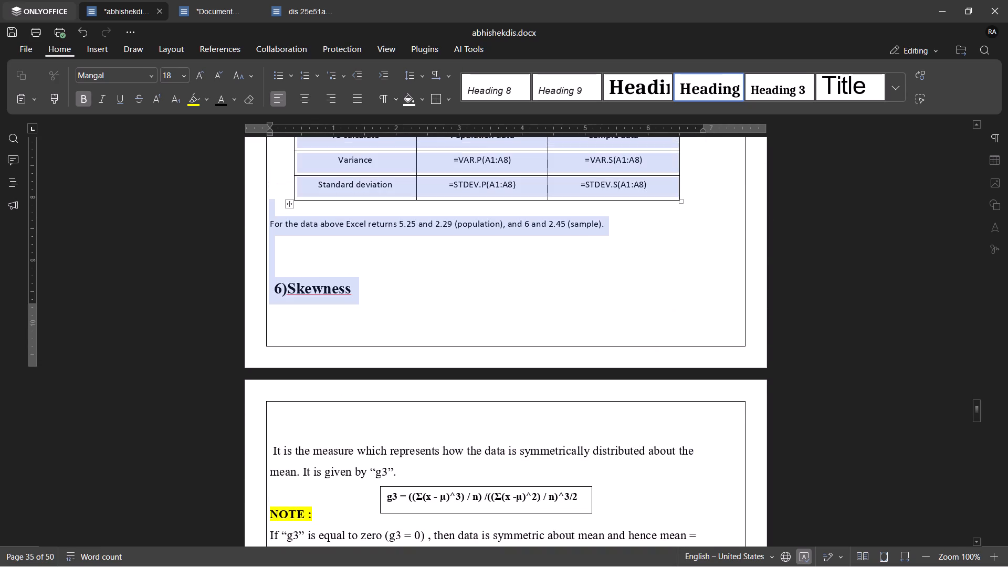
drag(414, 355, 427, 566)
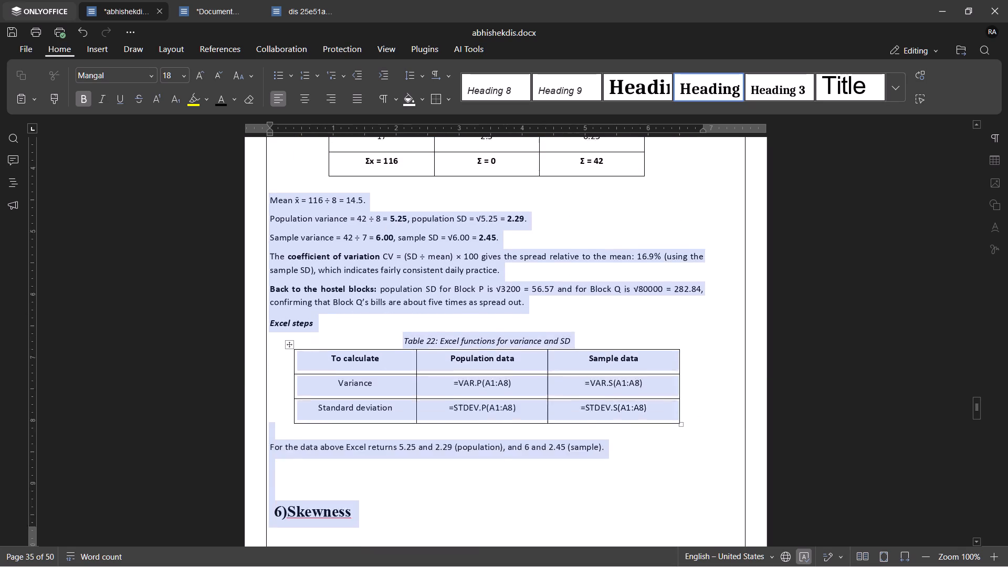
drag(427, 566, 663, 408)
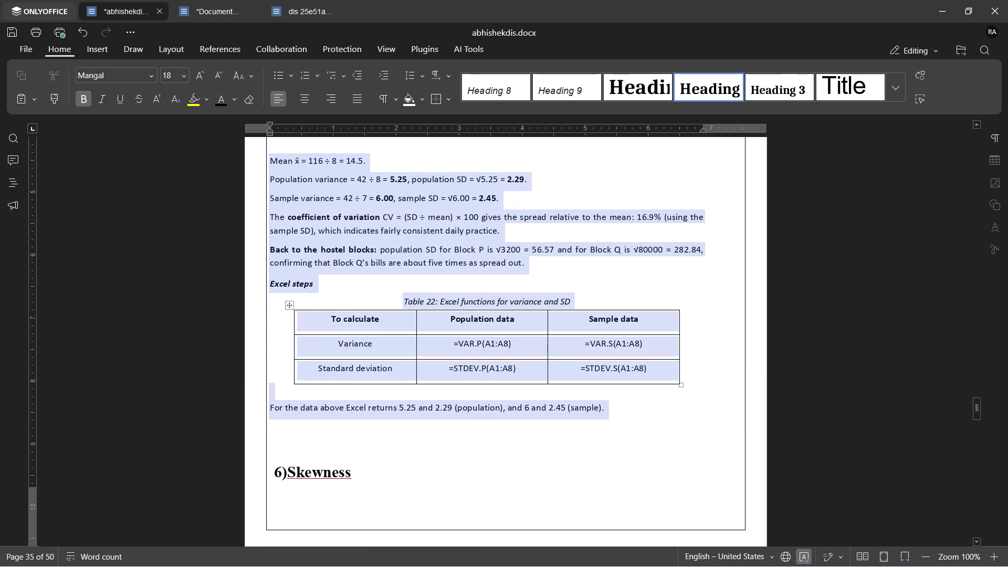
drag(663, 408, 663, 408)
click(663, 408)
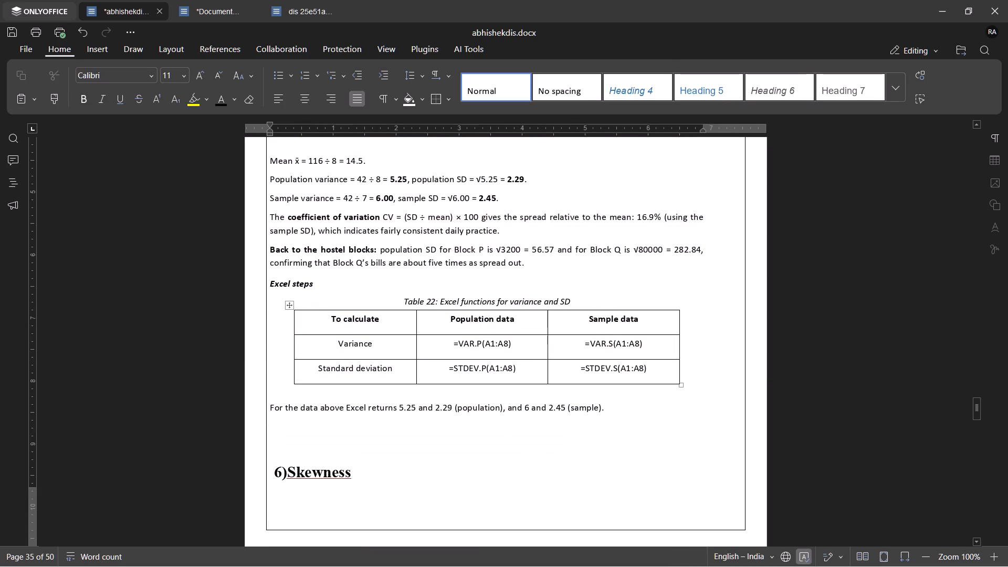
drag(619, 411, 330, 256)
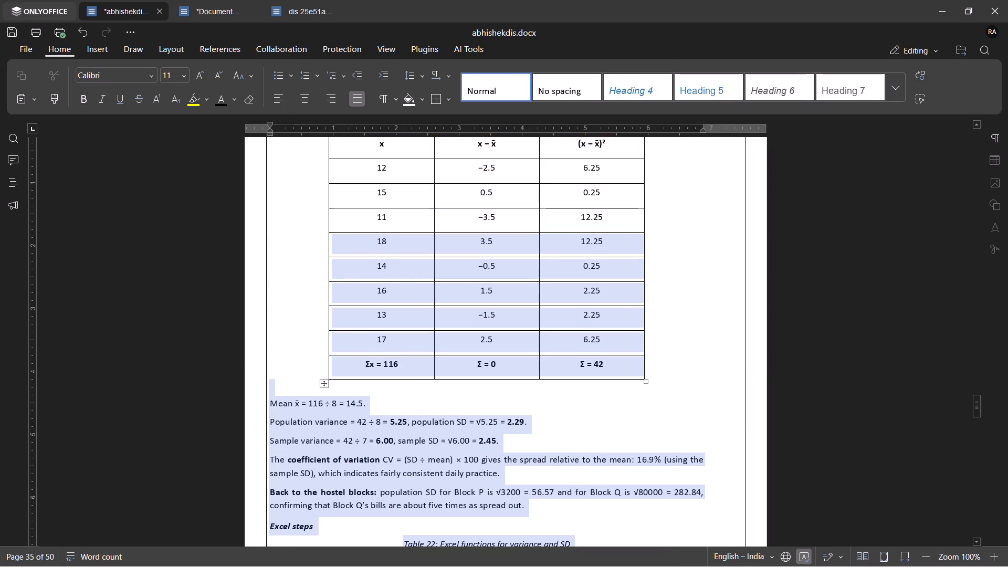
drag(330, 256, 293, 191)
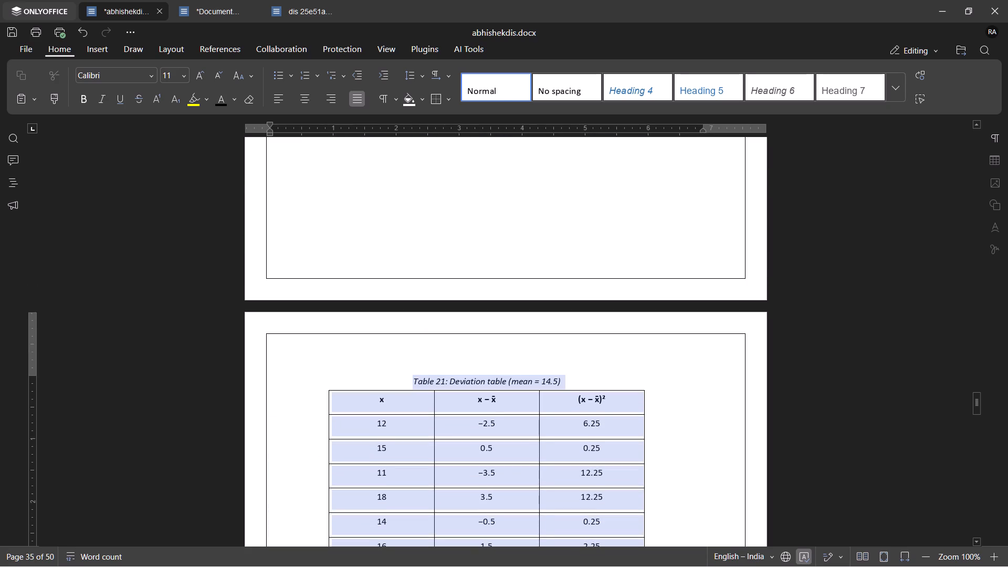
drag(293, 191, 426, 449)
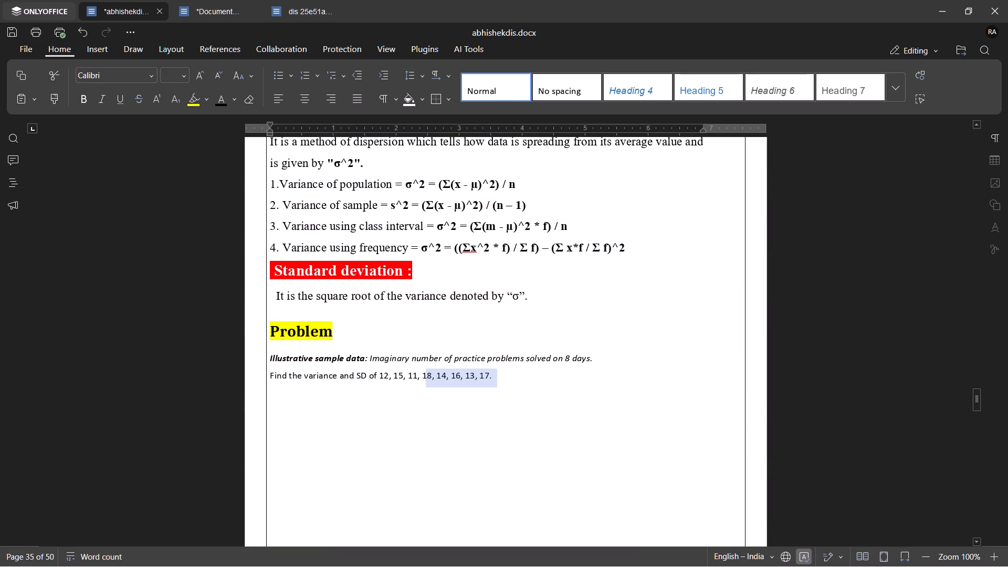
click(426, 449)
Set the font size of the Illustrative sample data and Find the variance and SD lines under Problem to 14.
drag(519, 374, 476, 370)
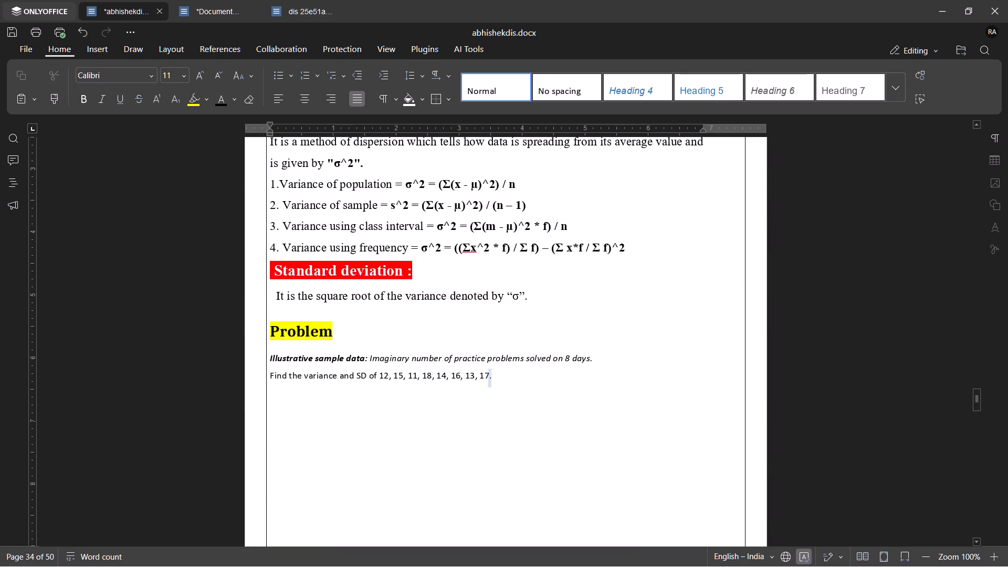
drag(476, 370, 267, 352)
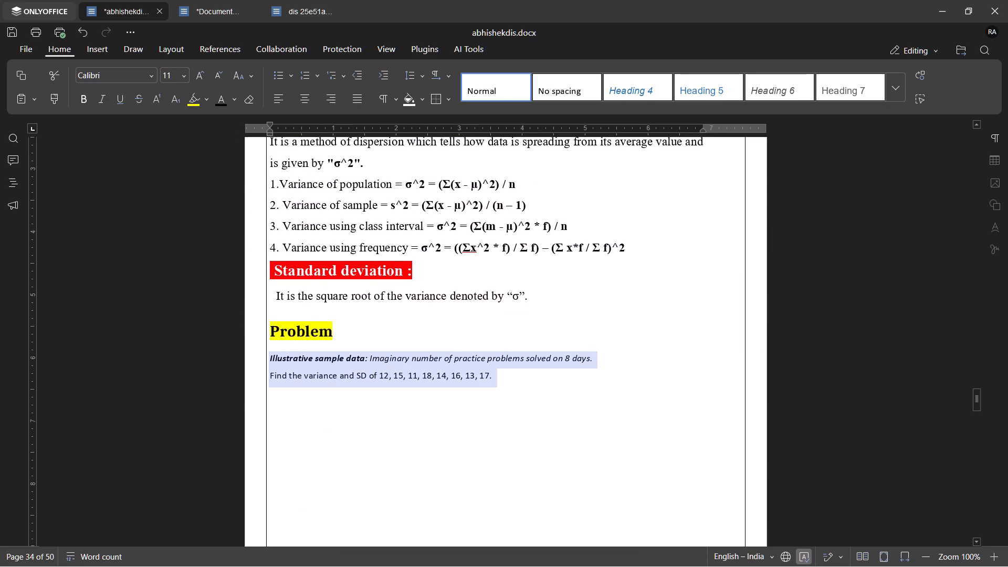
click(185, 71)
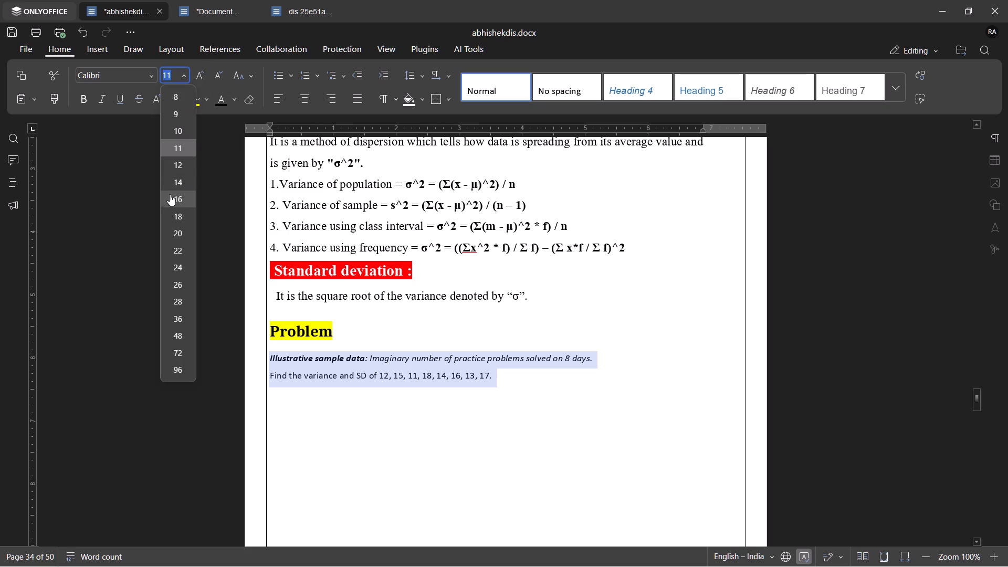
click(175, 181)
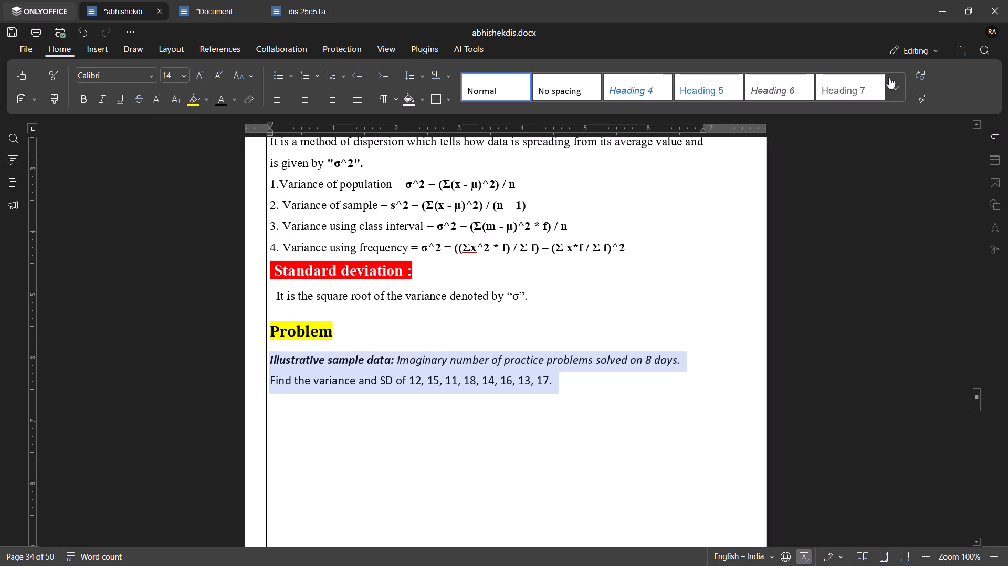
click(892, 82)
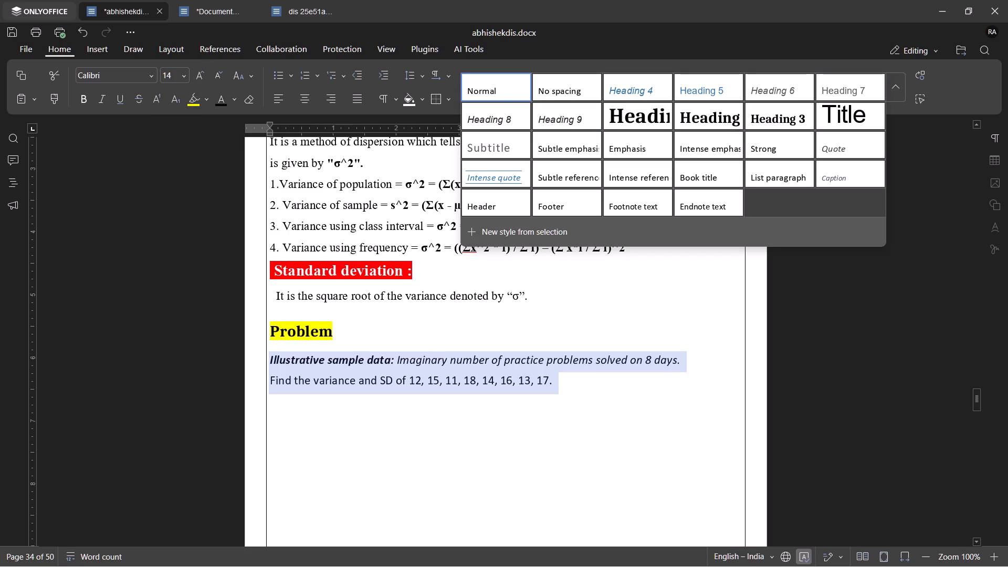
click(501, 286)
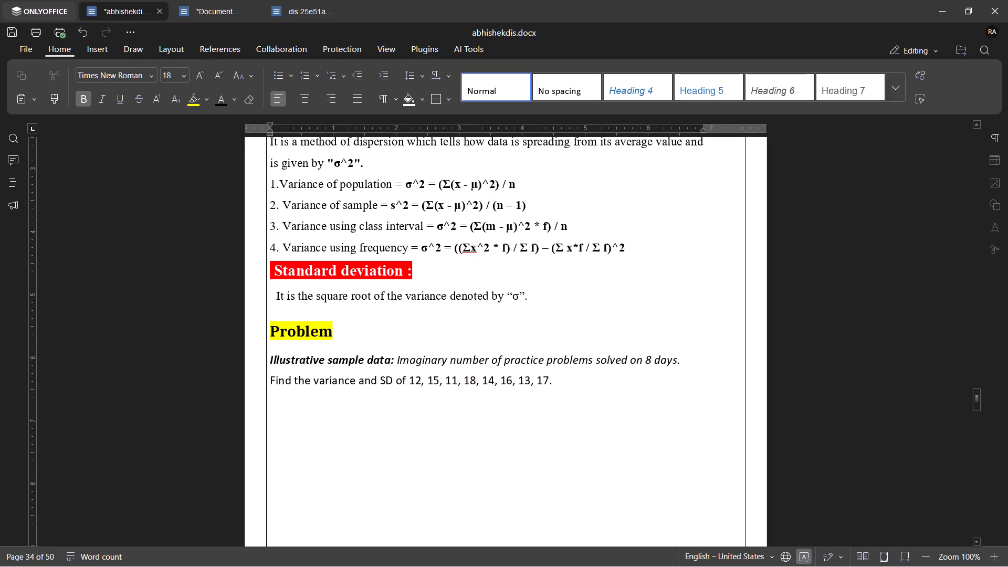
click(533, 293)
Reset everything from the Mean line below Table 21 through the Excel returns sentence after Table 22 to Normal style, font size 14.
scroll(383, 323, down, 9)
scroll(383, 323, up, 5)
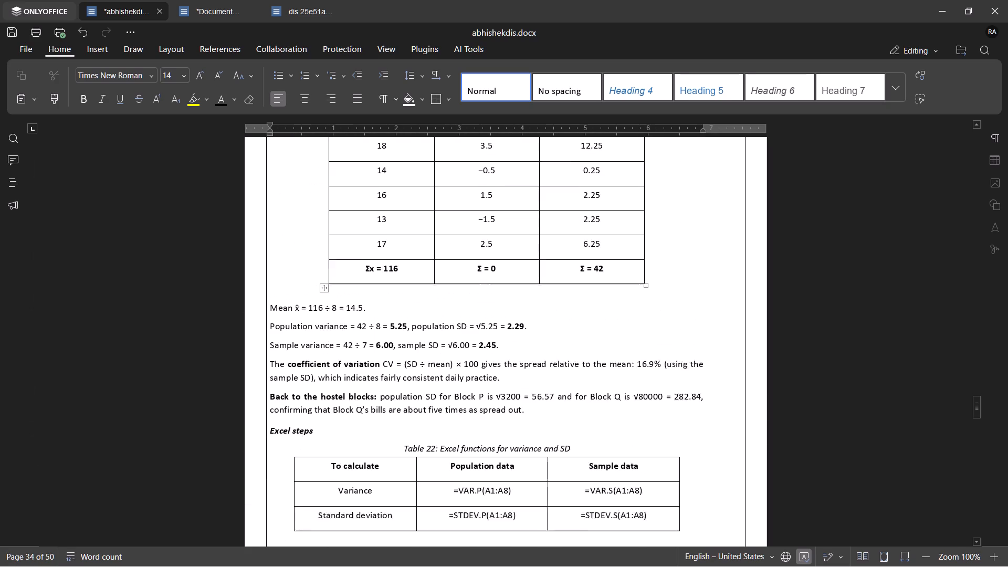
scroll(383, 323, up, 1)
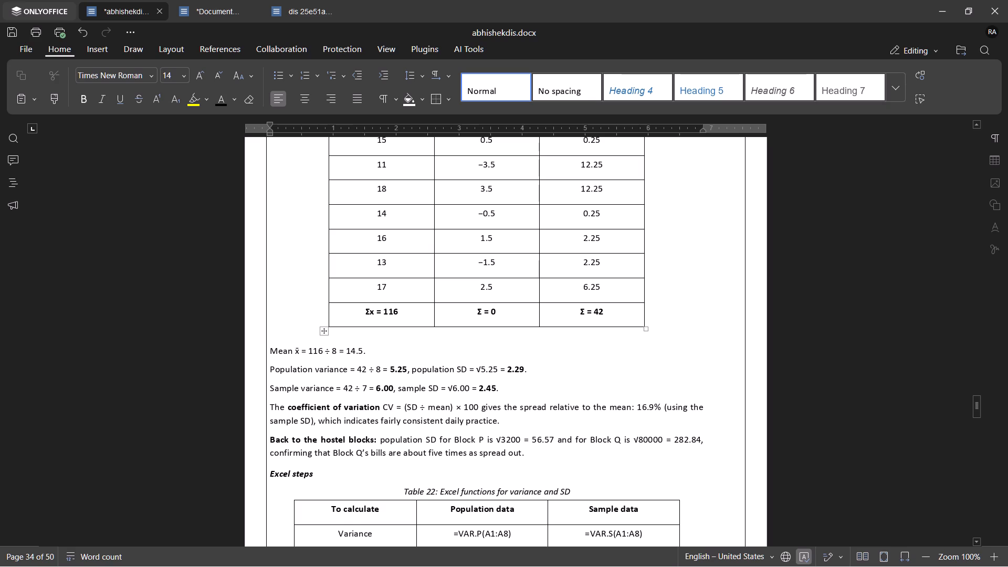
drag(268, 351, 383, 302)
scroll(383, 302, up, 6)
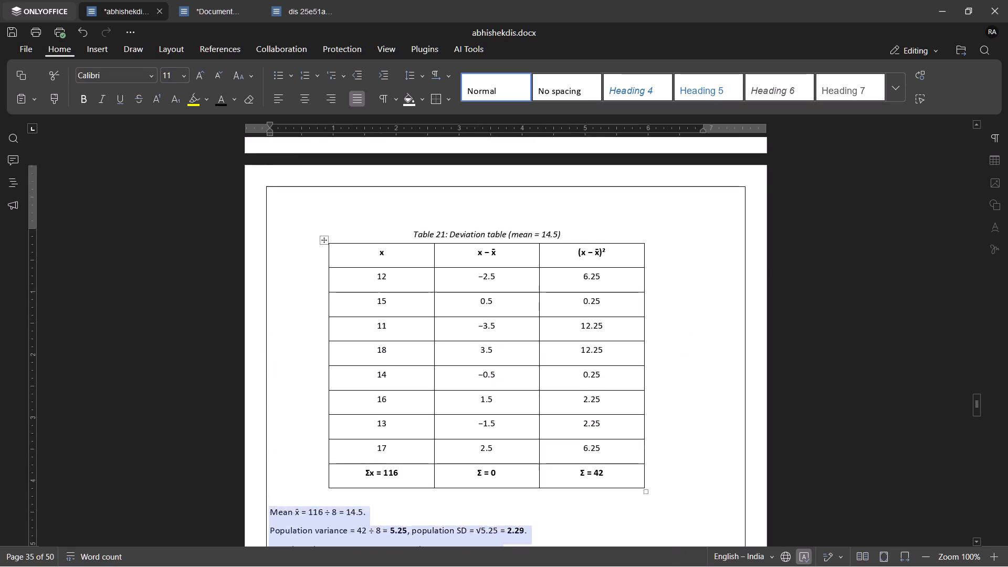
scroll(383, 302, up, 4)
scroll(383, 302, down, 8)
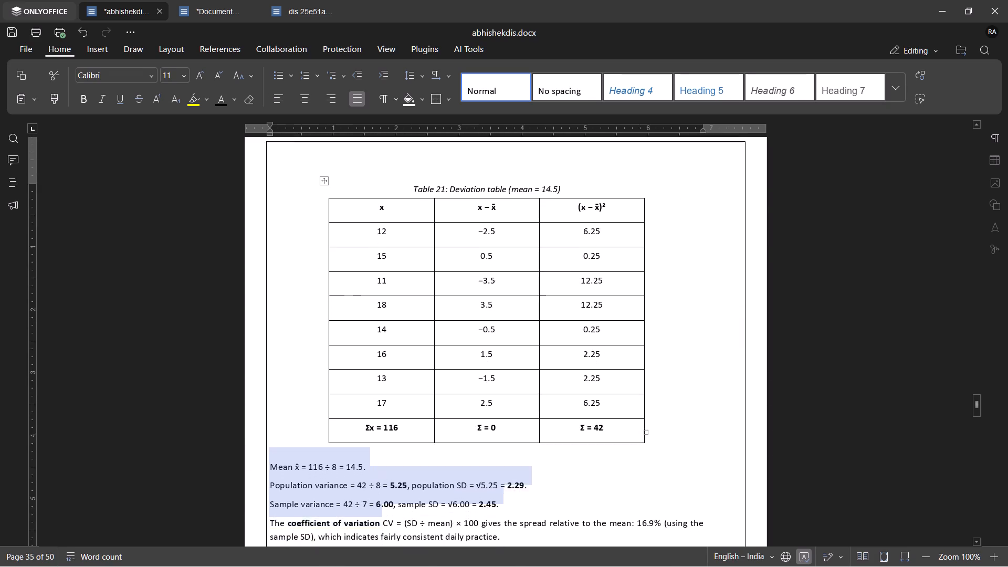
scroll(383, 302, down, 1)
scroll(385, 494, down, 3)
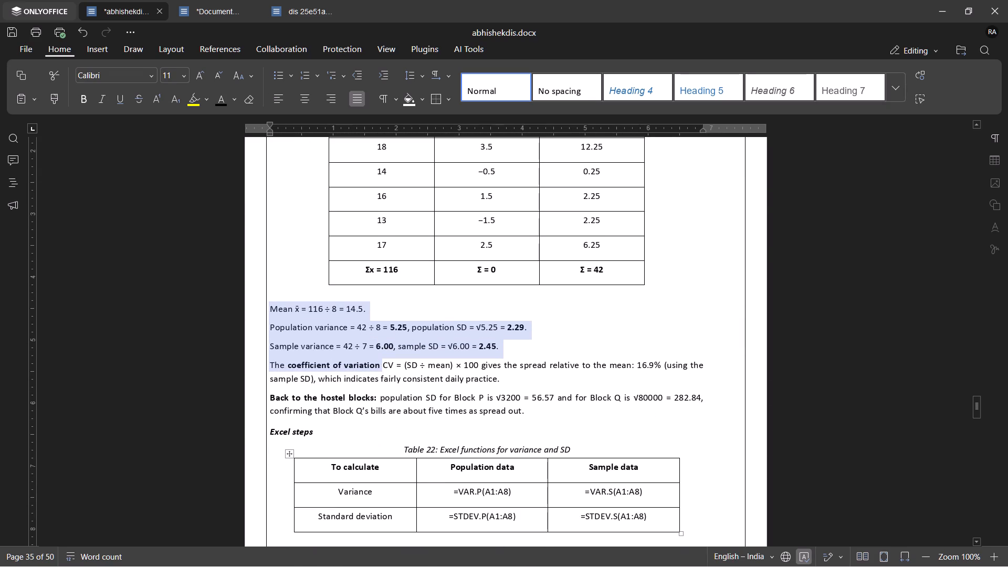
click(270, 318)
drag(270, 311, 403, 566)
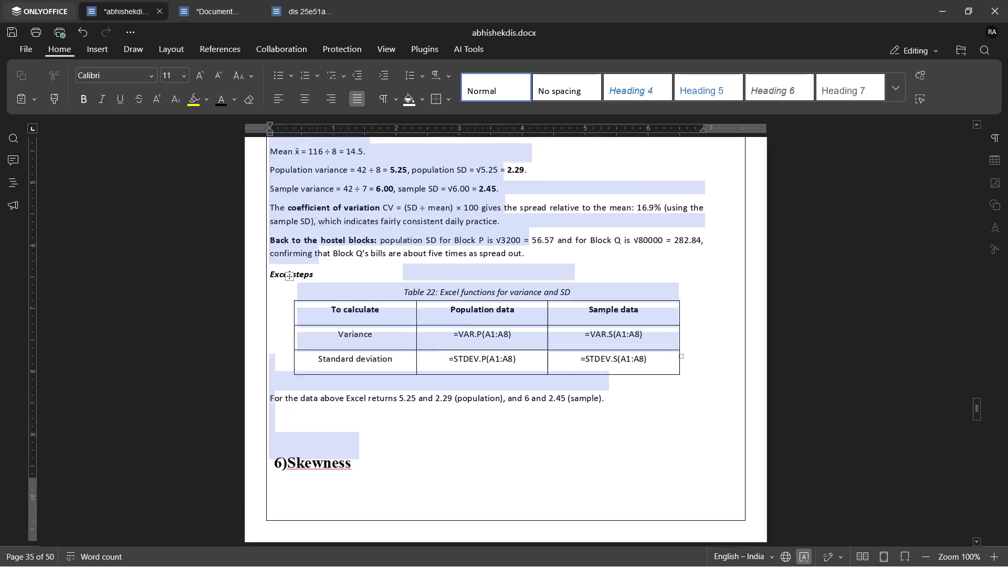
drag(403, 566, 607, 347)
click(501, 96)
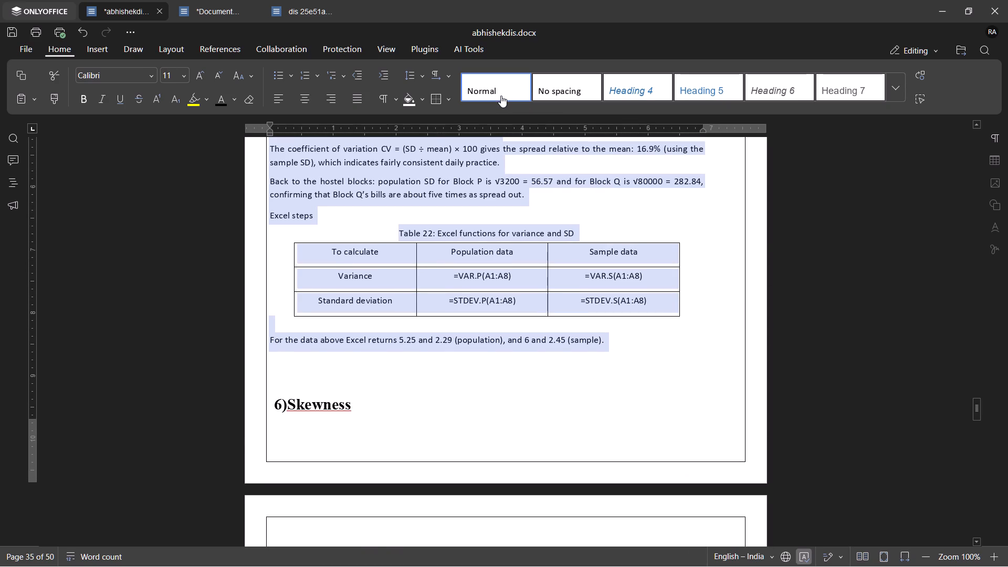
click(187, 71)
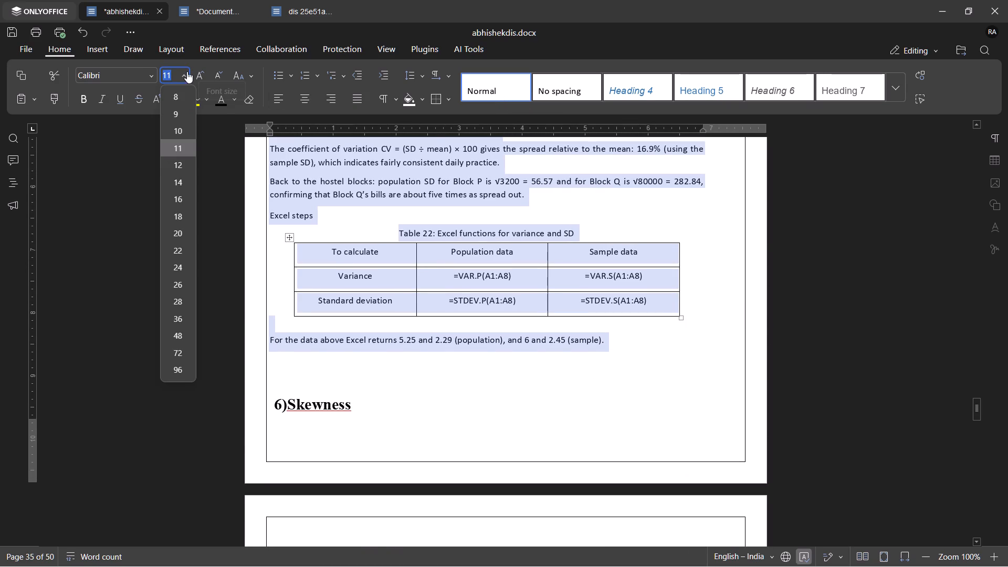
click(170, 184)
Examine the layout of the variance problem, the Table 21 deviation table, the calculation text and Table 22 across pages.
scroll(377, 270, up, 4)
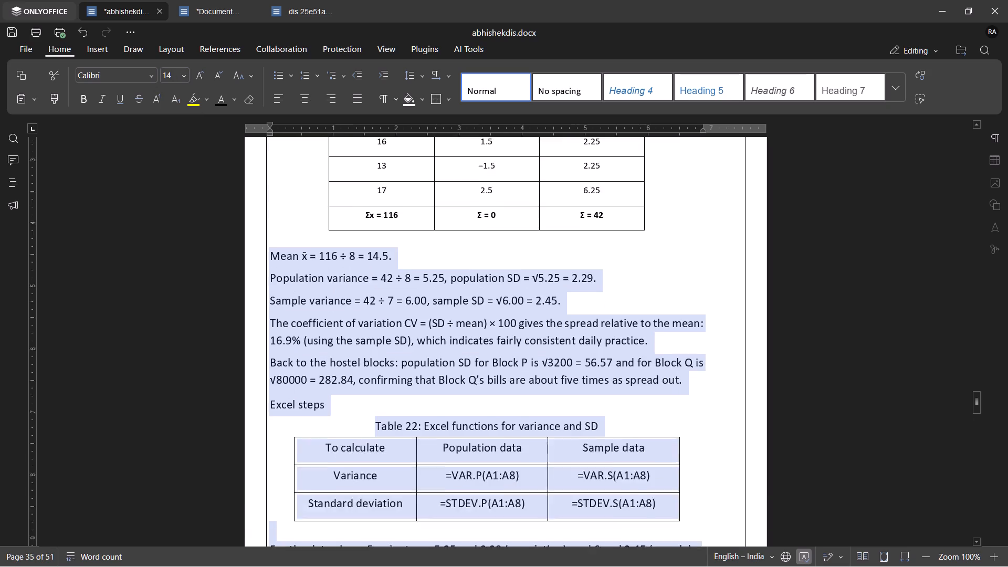
scroll(377, 270, up, 6)
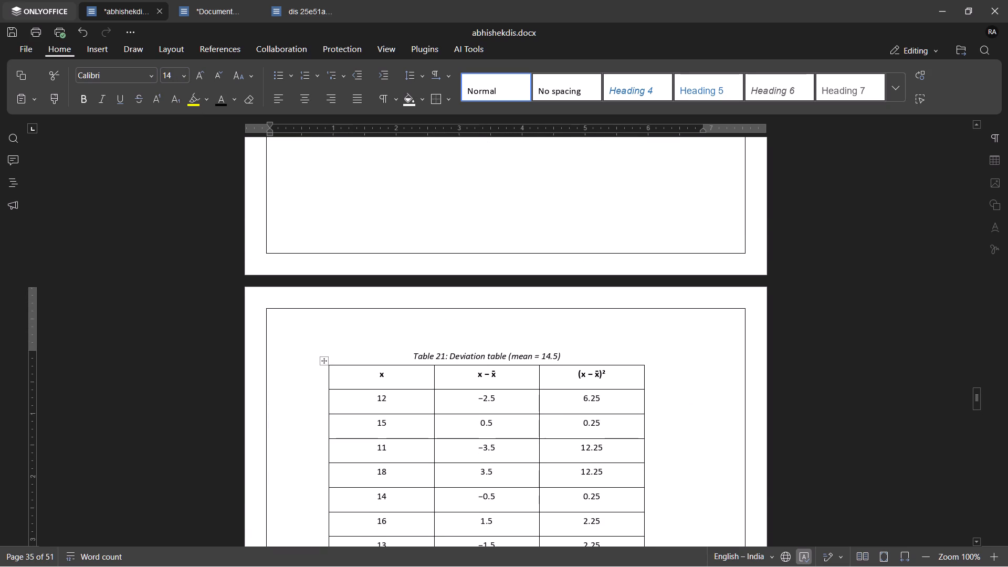
click(375, 234)
scroll(375, 234, up, 6)
click(290, 408)
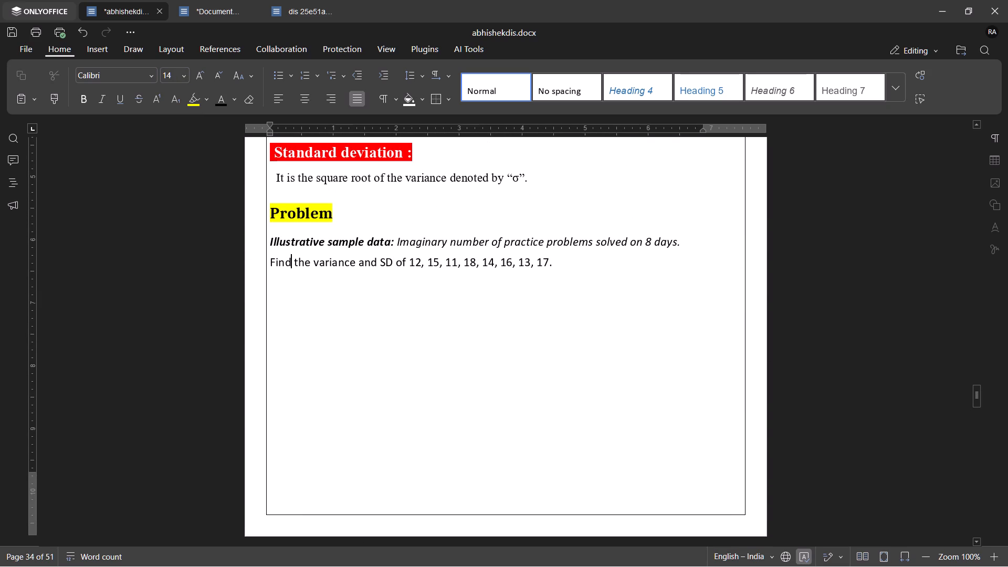
scroll(290, 408, down, 1)
scroll(401, 216, up, 4)
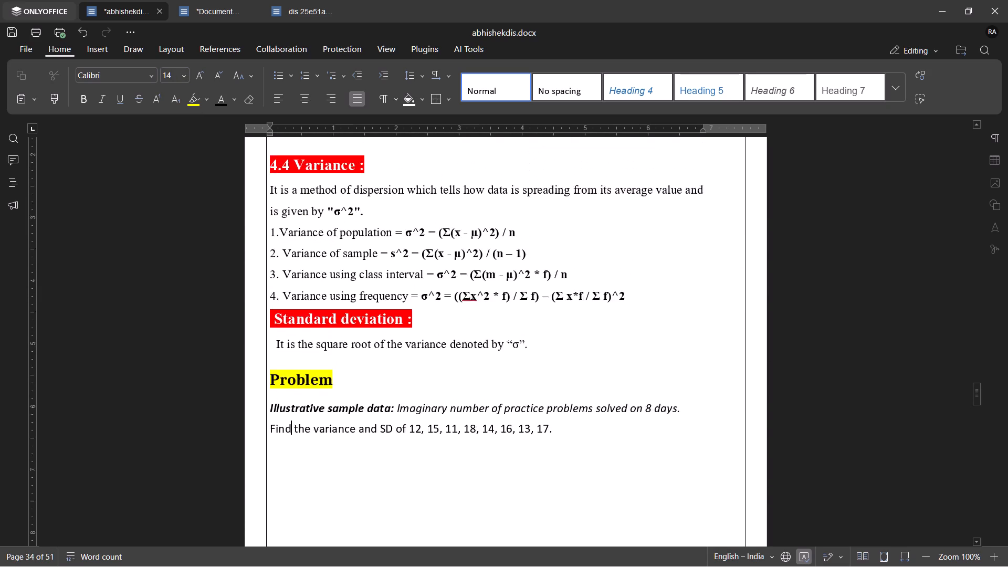
scroll(401, 216, down, 8)
scroll(401, 216, up, 6)
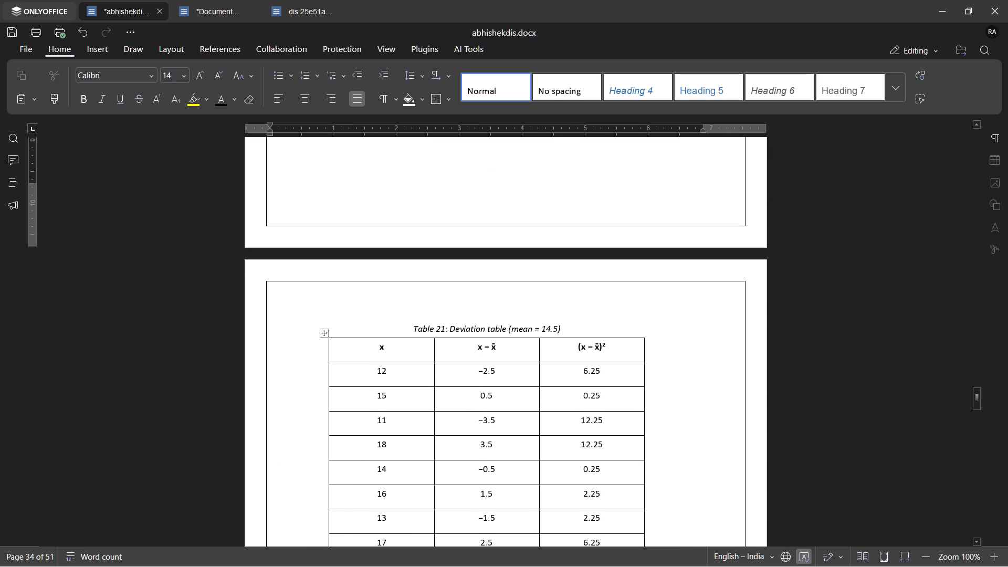
scroll(367, 354, down, 4)
click(419, 362)
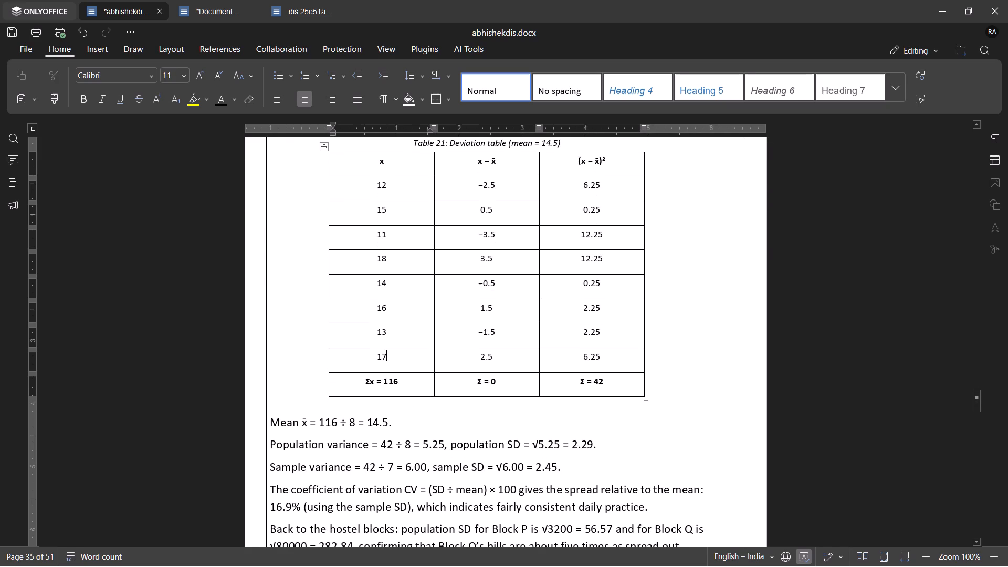
scroll(316, 301, up, 4)
scroll(316, 301, down, 6)
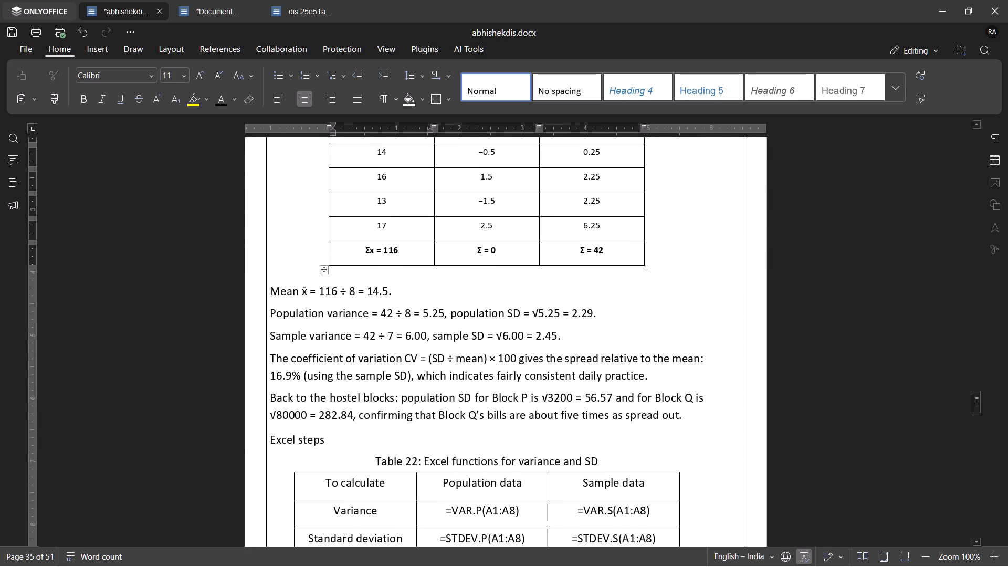
scroll(338, 443, down, 3)
scroll(338, 443, up, 2)
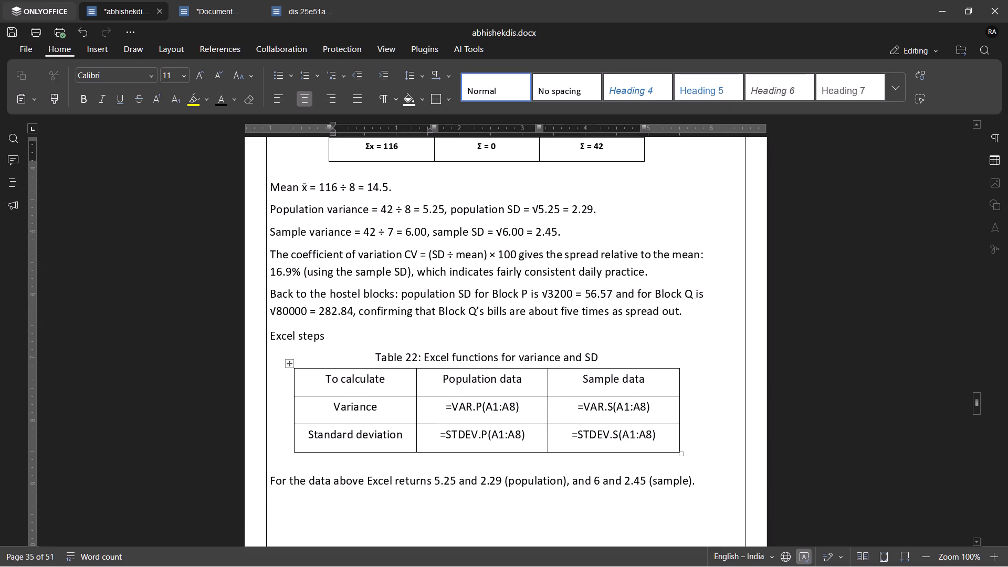
Move the calculation text from the Mean line through the hostel blocks sentence above Table 21, directly after the Find the variance and SD line.
drag(686, 312, 272, 187)
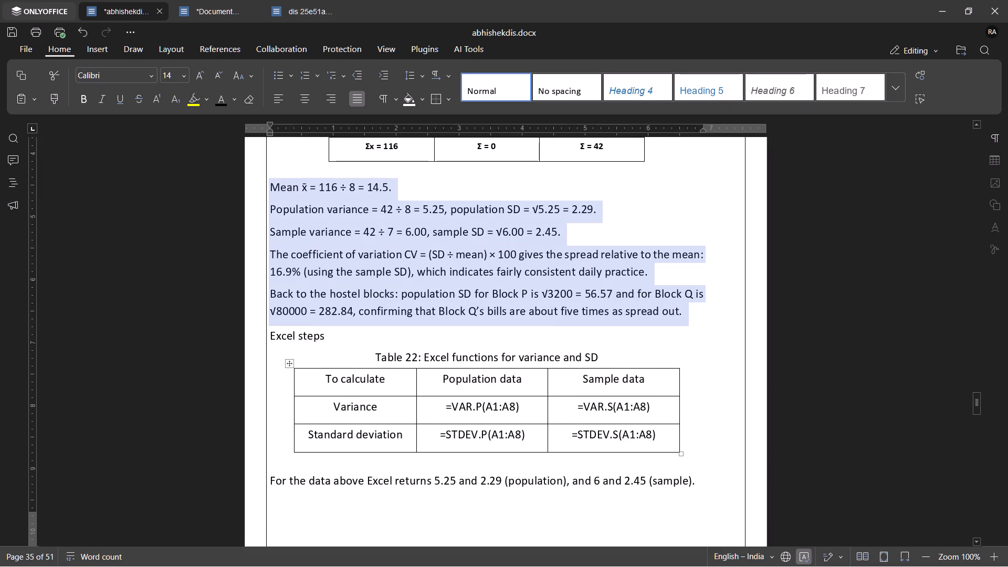
key(ctrl+c)
scroll(272, 187, up, 6)
key(ctrl+x)
scroll(272, 187, up, 2)
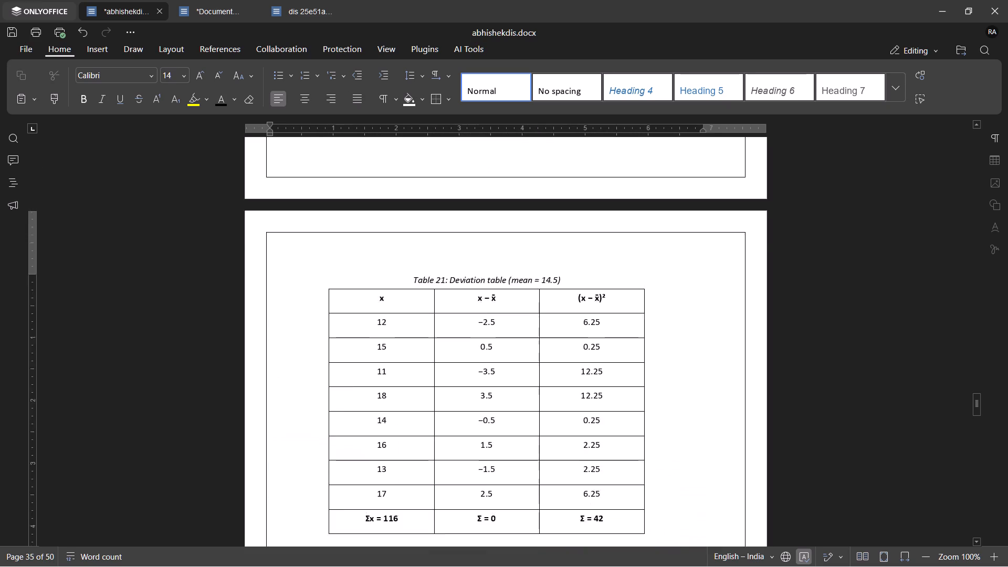
scroll(272, 187, up, 4)
click(286, 261)
scroll(286, 261, up, 2)
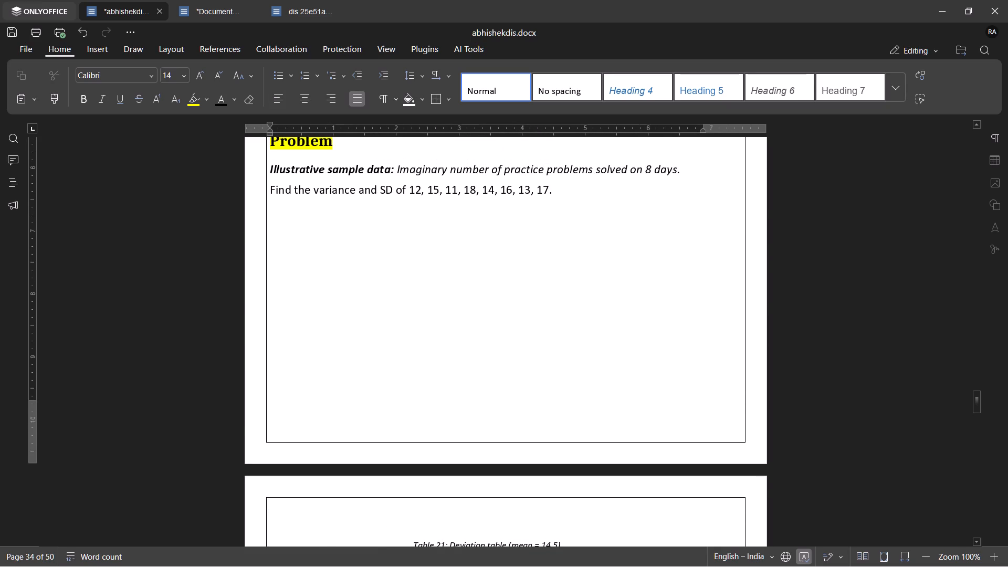
click(573, 194)
key(Return)
key(ctrl+v)
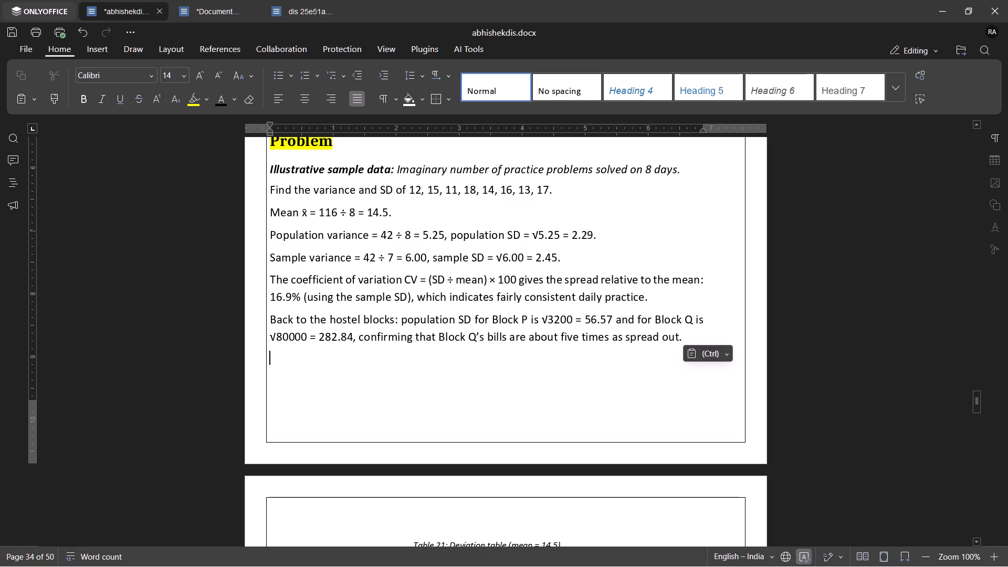
key(Down)
key(Down)
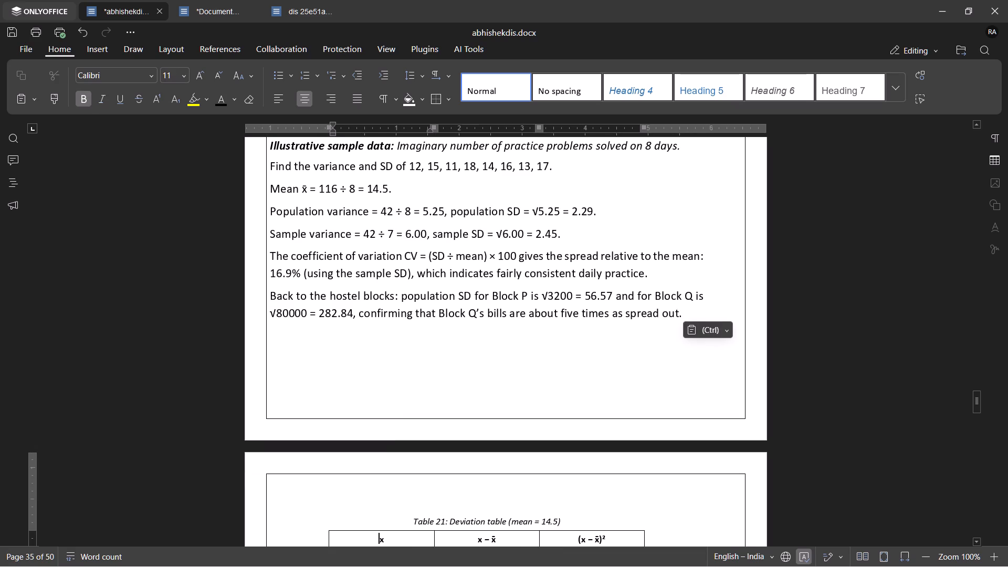
Add a space and a colon after the Excel steps line above Table 22.
scroll(325, 381, down, 6)
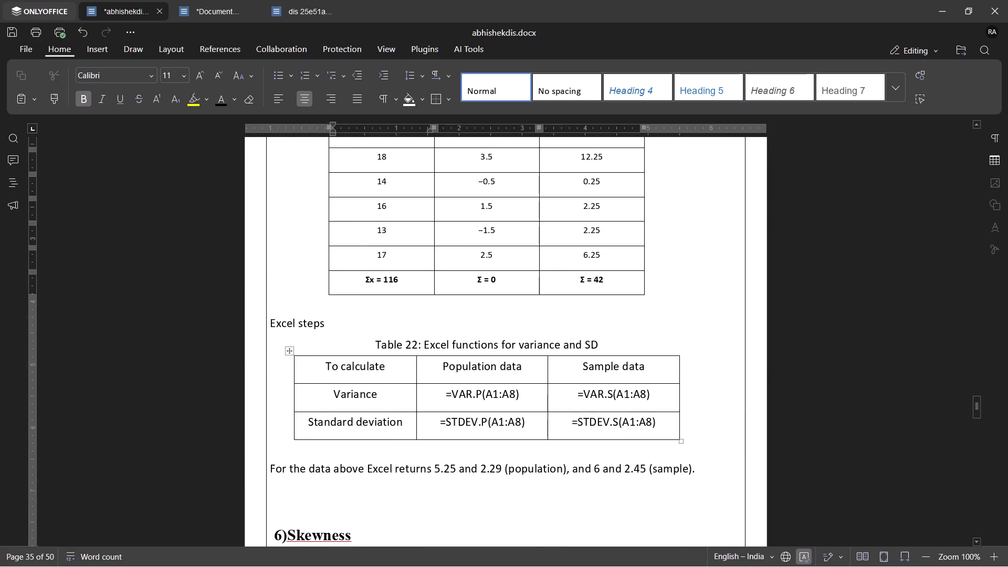
scroll(325, 381, down, 1)
scroll(325, 381, up, 1)
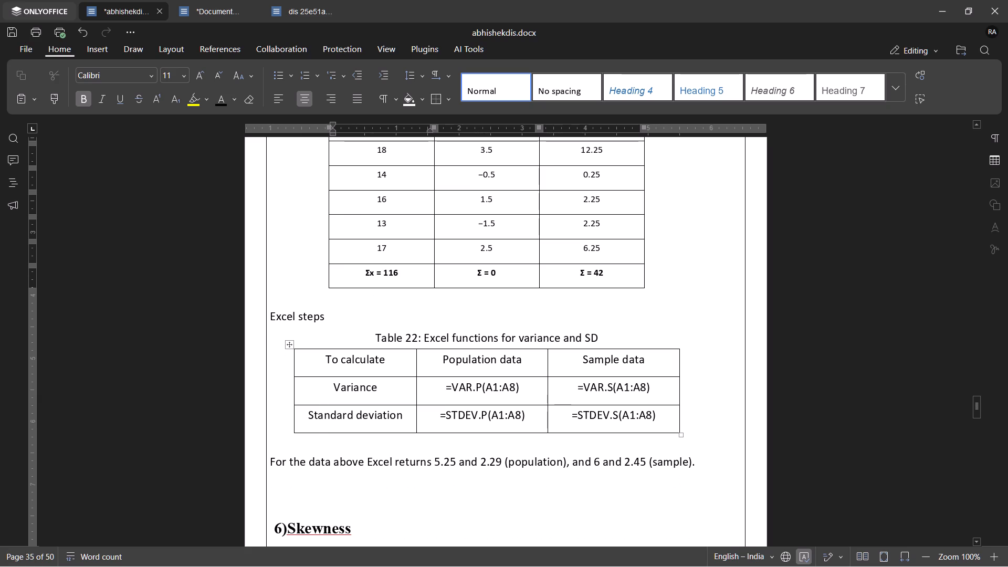
click(329, 307)
key(space)
text(:)
Replace the Problem heading under Standard deviation with "Example:".
scroll(329, 307, up, 10)
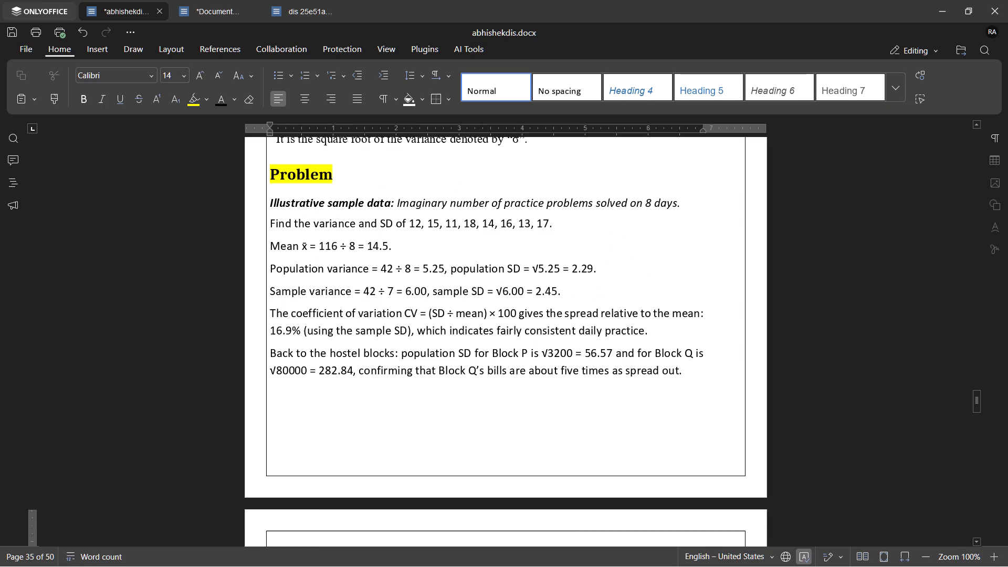
scroll(329, 307, up, 1)
scroll(329, 307, down, 6)
scroll(329, 307, up, 2)
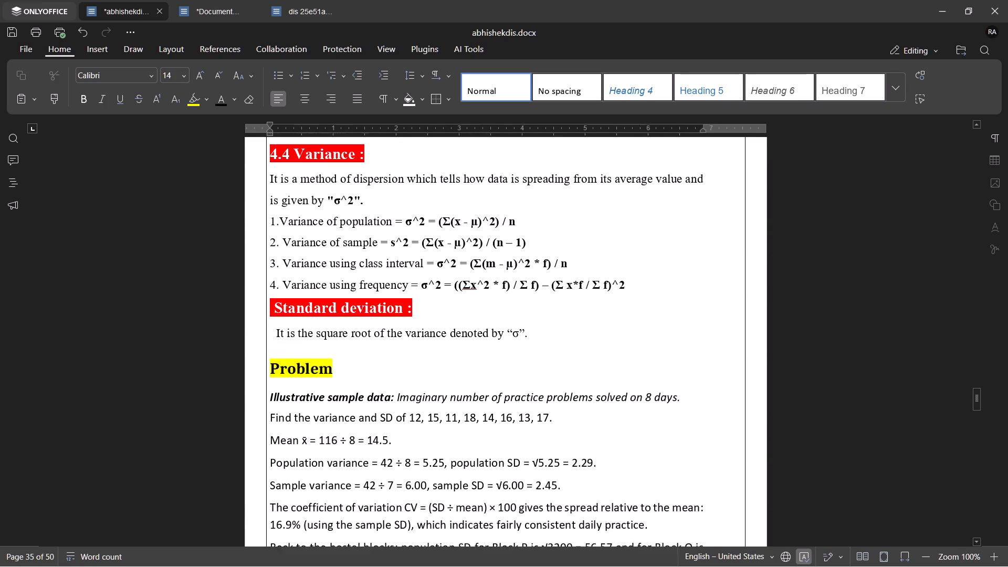
scroll(329, 307, up, 1)
click(331, 391)
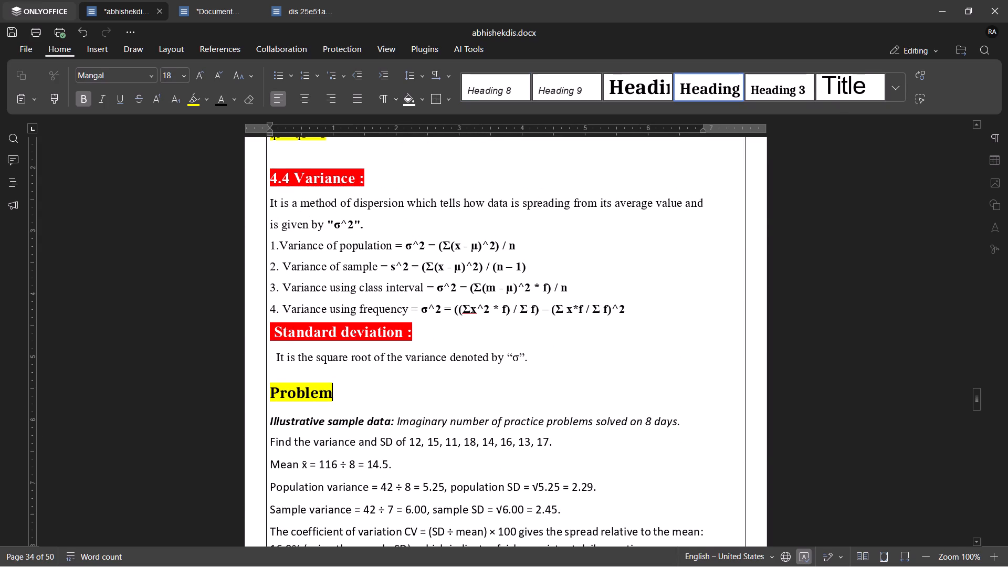
key(BackSpace)
key(BackSpace)
key(BackSpace)
key(BackSpace)
key(BackSpace)
key(BackSpace)
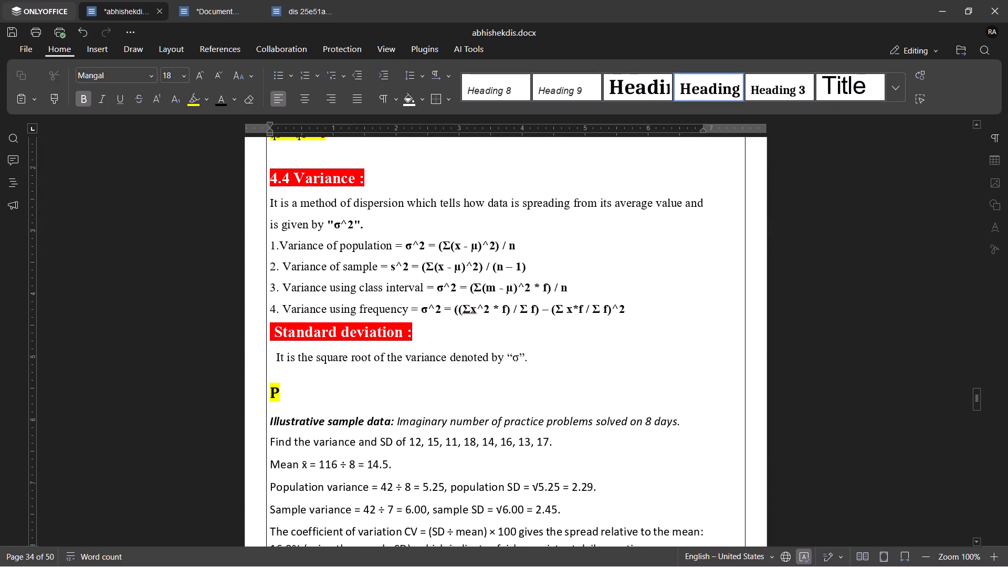
text(xample)
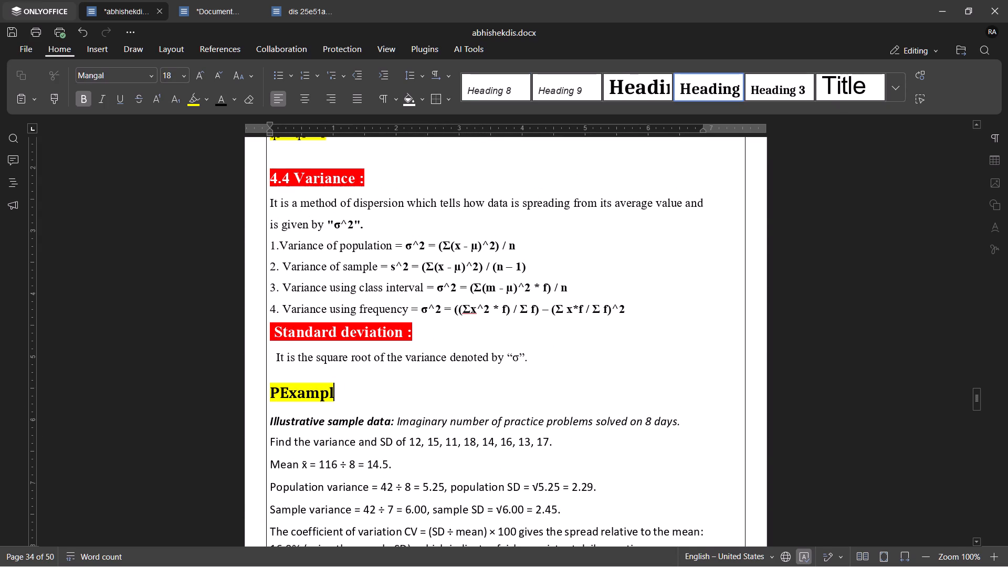
key(Left)
key(Left)
key(Left)
key(Left)
key(Left)
key(Left)
key(Left)
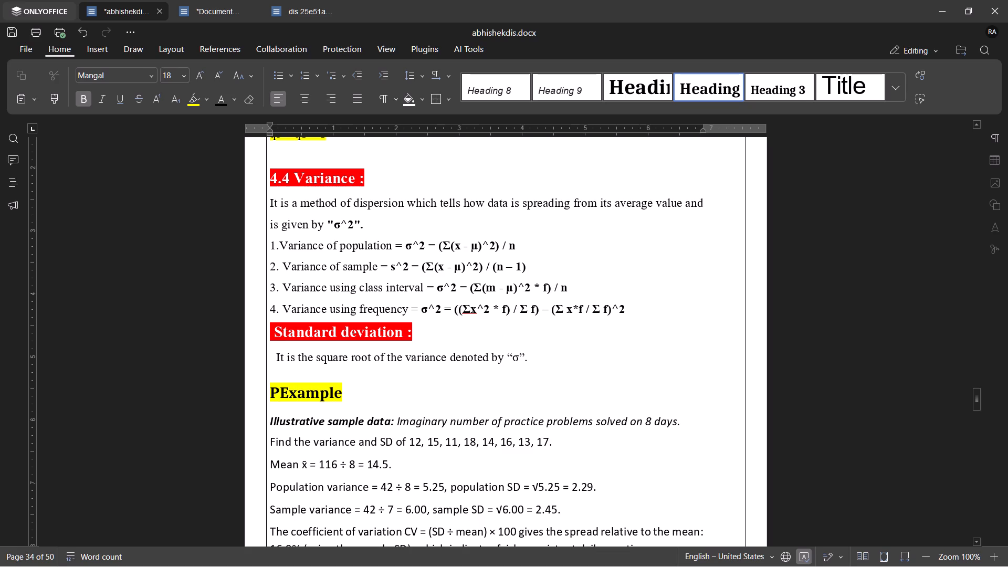
key(BackSpace)
click(331, 391)
key(shift+colon)
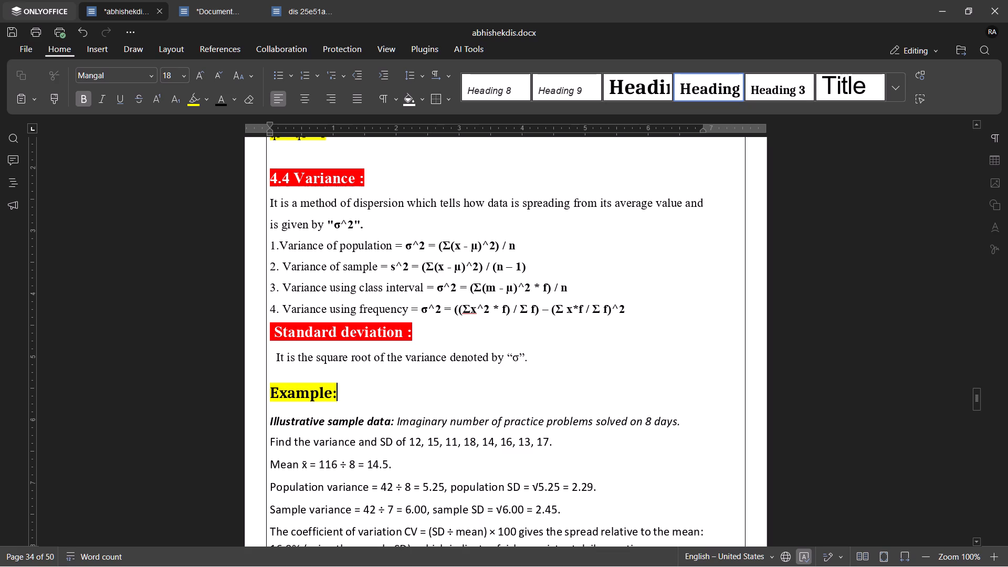
Compare the Variance and Skewness sections with the reference document's section 4.4 Percentiles and the contents list in Document1.
scroll(405, 526, down, 7)
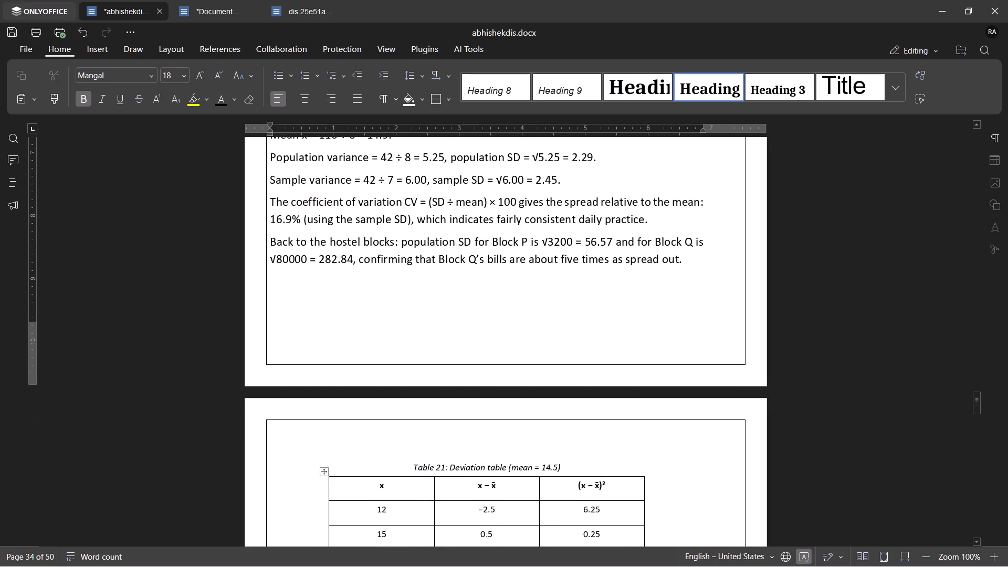
scroll(405, 526, down, 4)
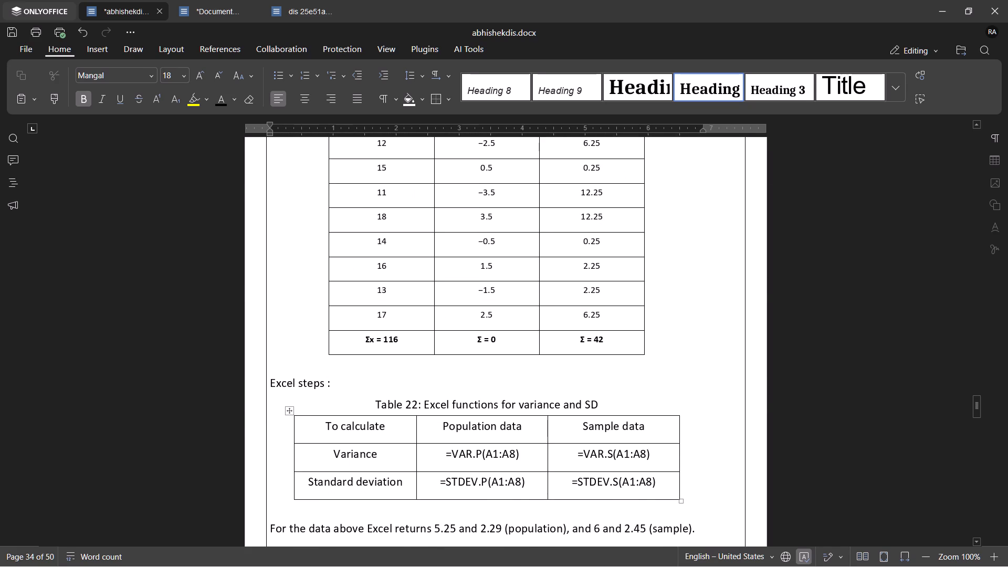
scroll(405, 526, down, 5)
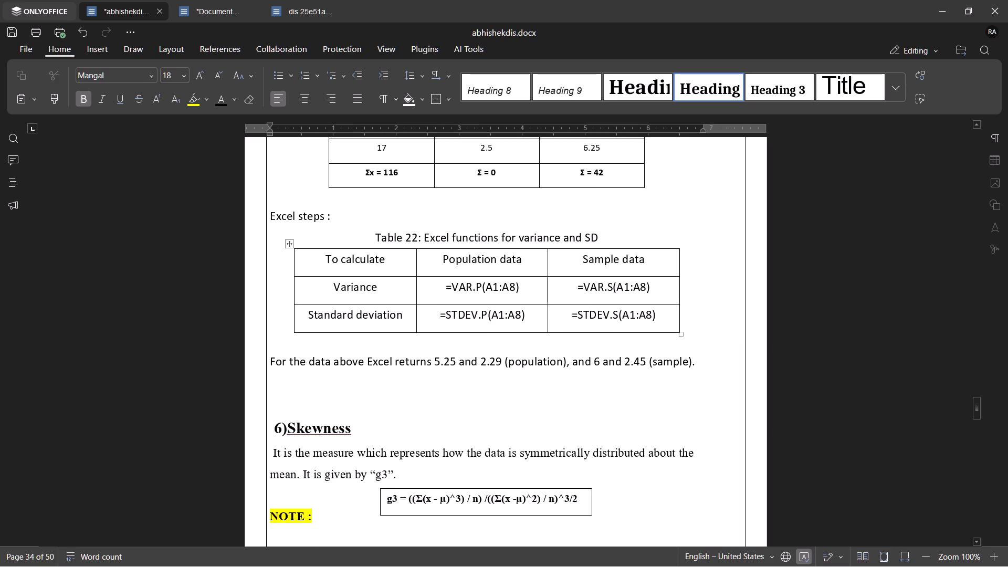
scroll(361, 390, down, 4)
scroll(361, 390, up, 3)
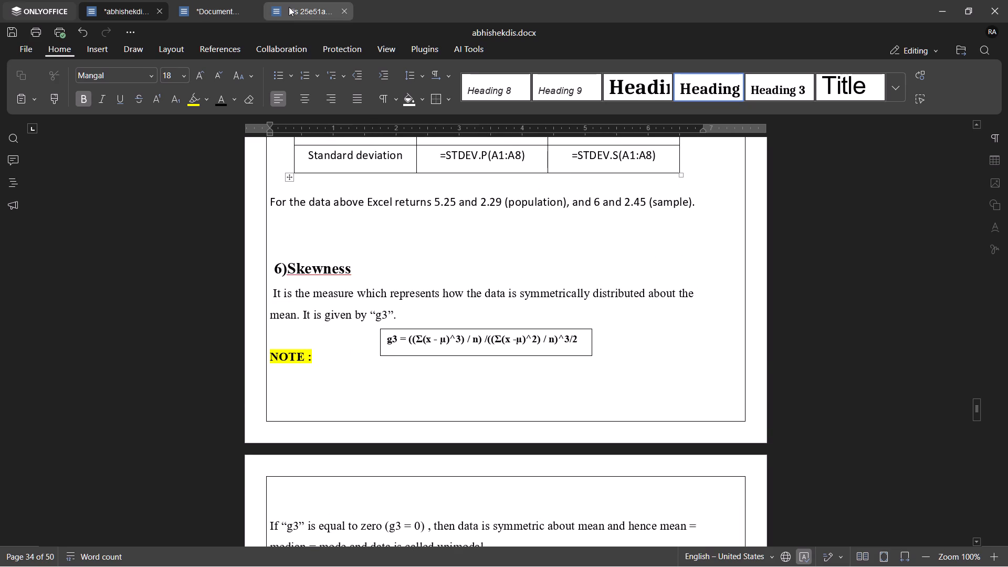
click(289, 7)
scroll(344, 220, down, 7)
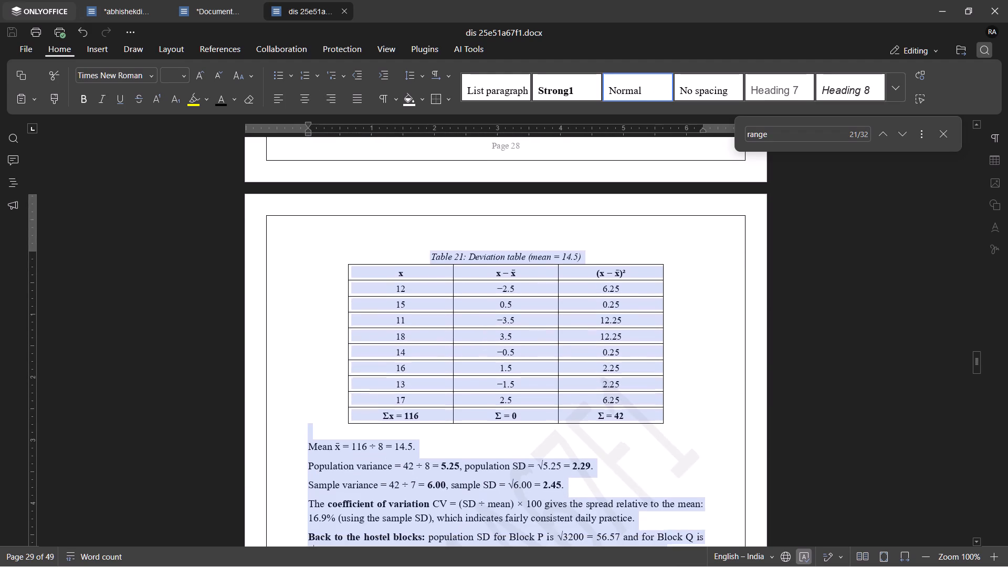
scroll(344, 220, down, 6)
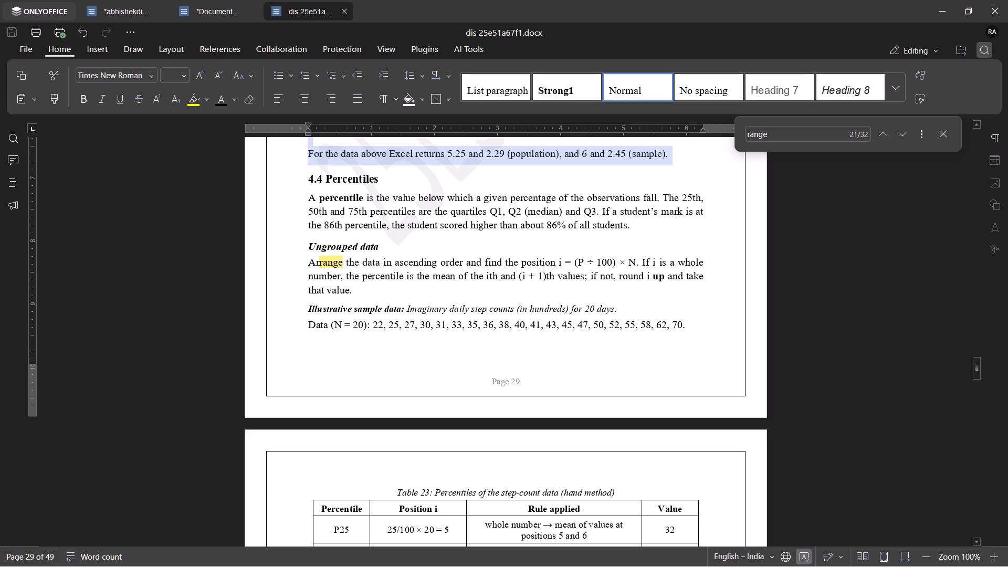
click(301, 178)
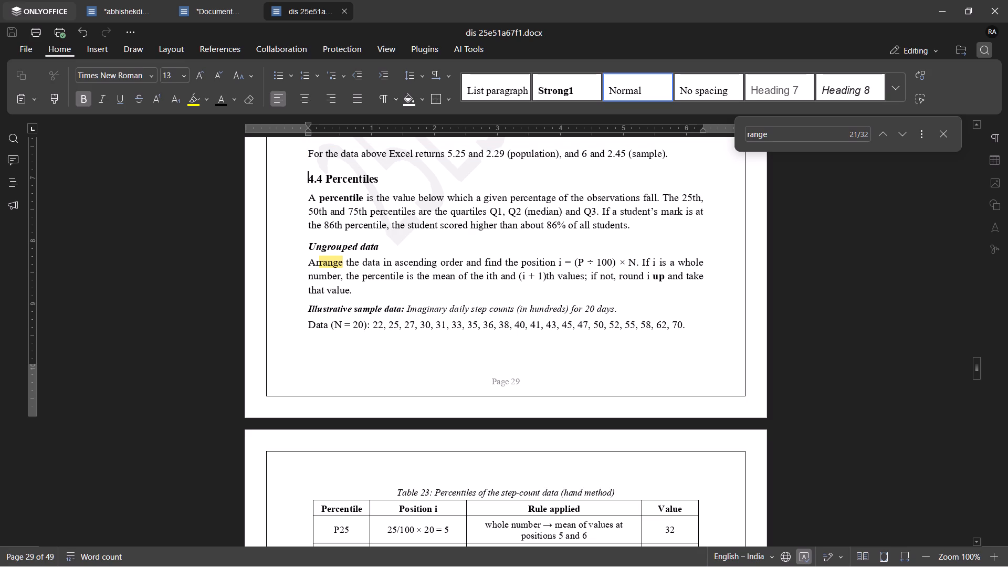
click(122, 12)
scroll(337, 300, down, 2)
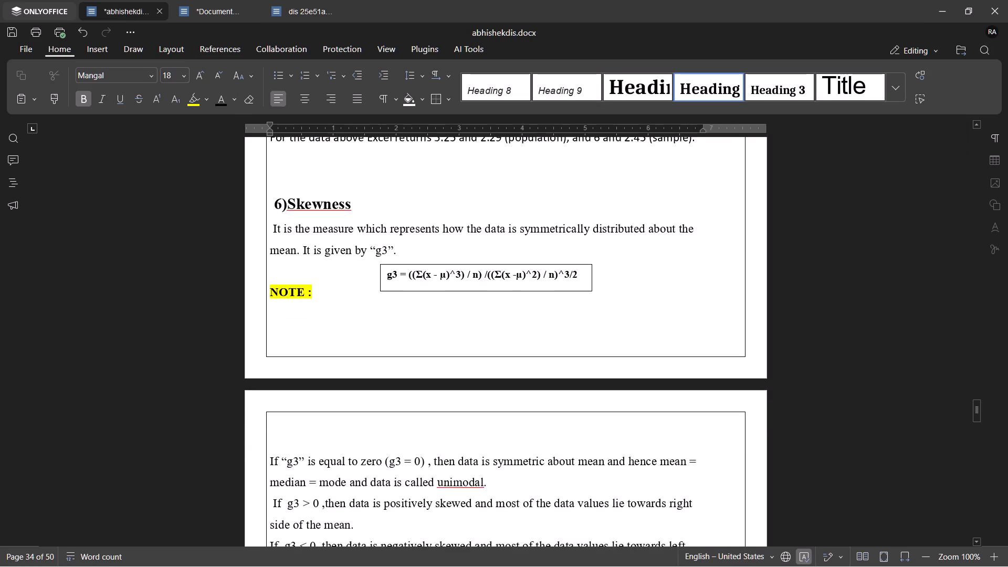
scroll(337, 300, up, 14)
scroll(337, 300, down, 4)
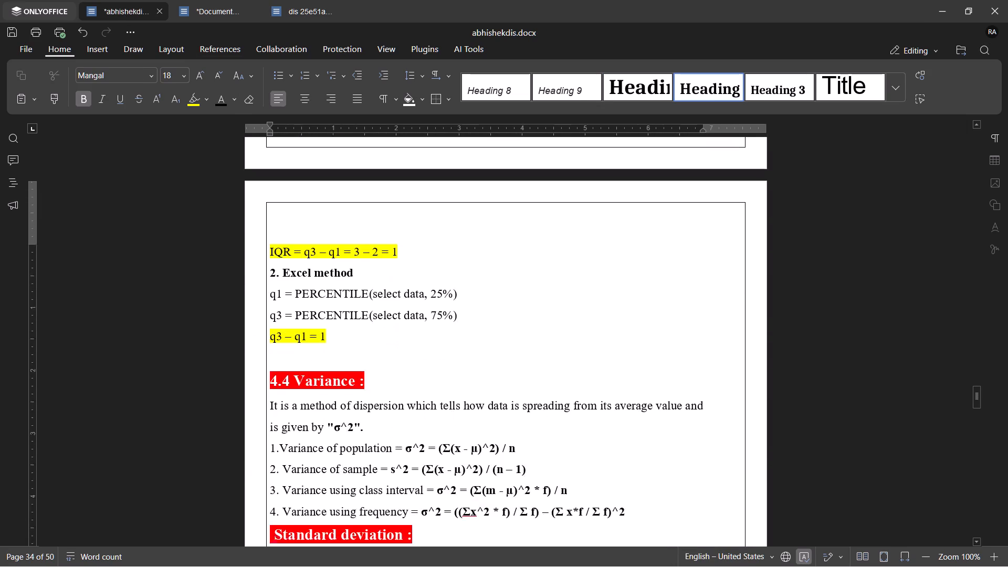
scroll(337, 300, down, 2)
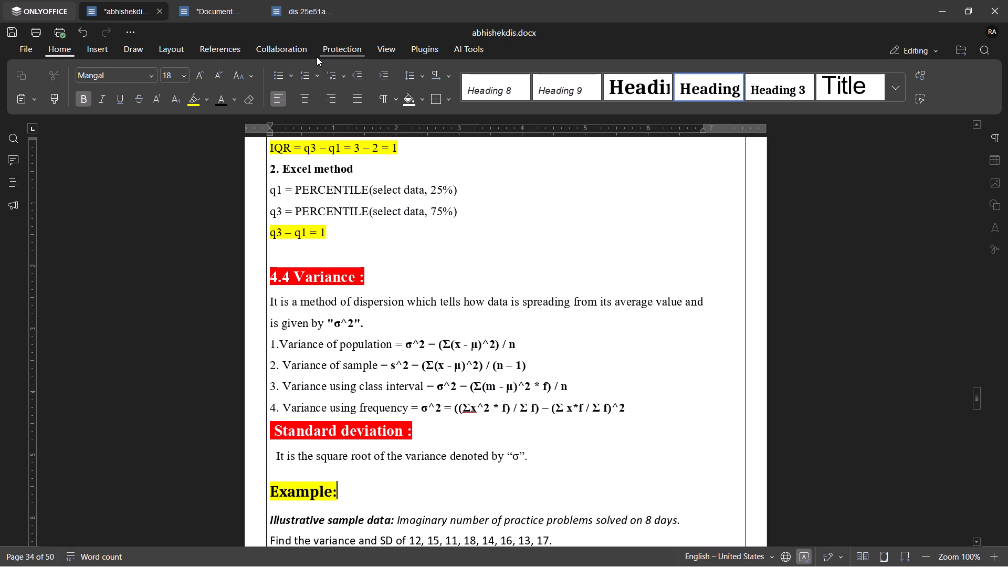
click(295, 10)
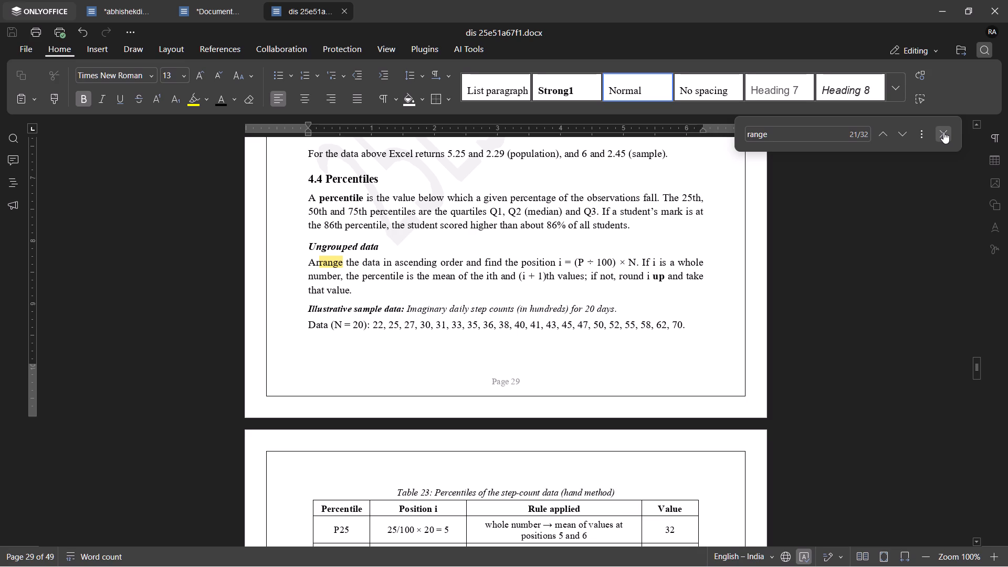
scroll(544, 240, up, 2)
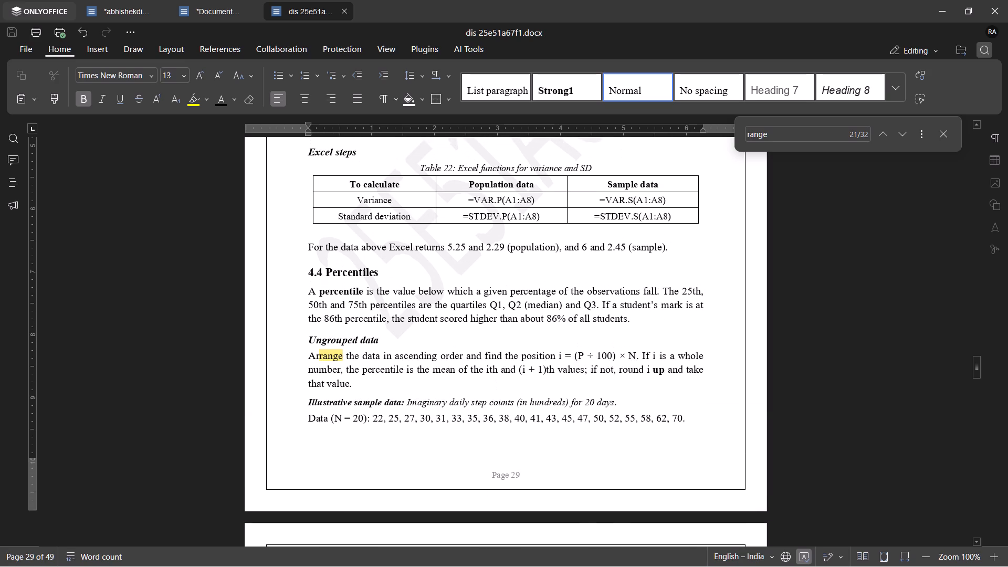
click(104, 12)
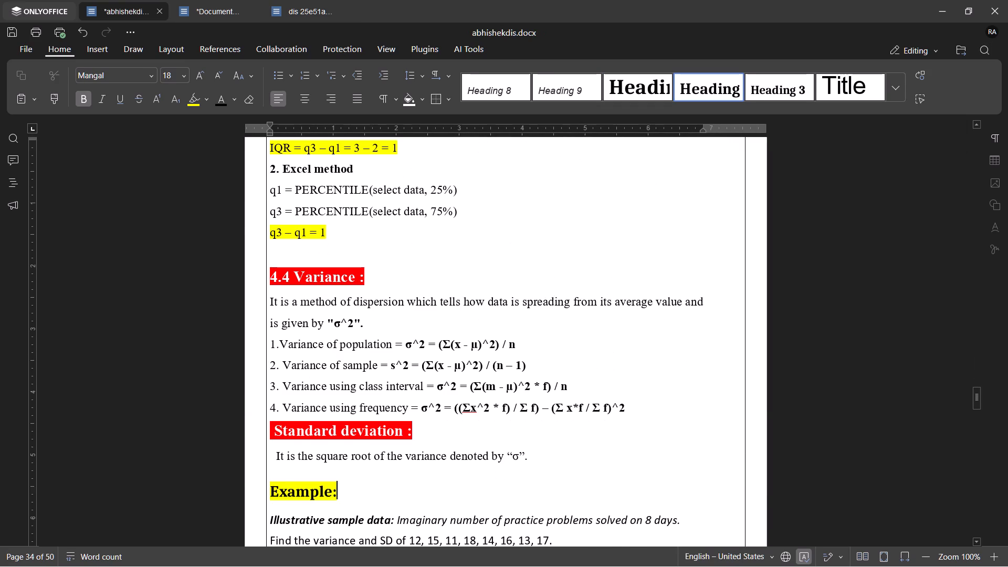
scroll(399, 308, up, 4)
scroll(399, 308, down, 3)
scroll(399, 308, up, 3)
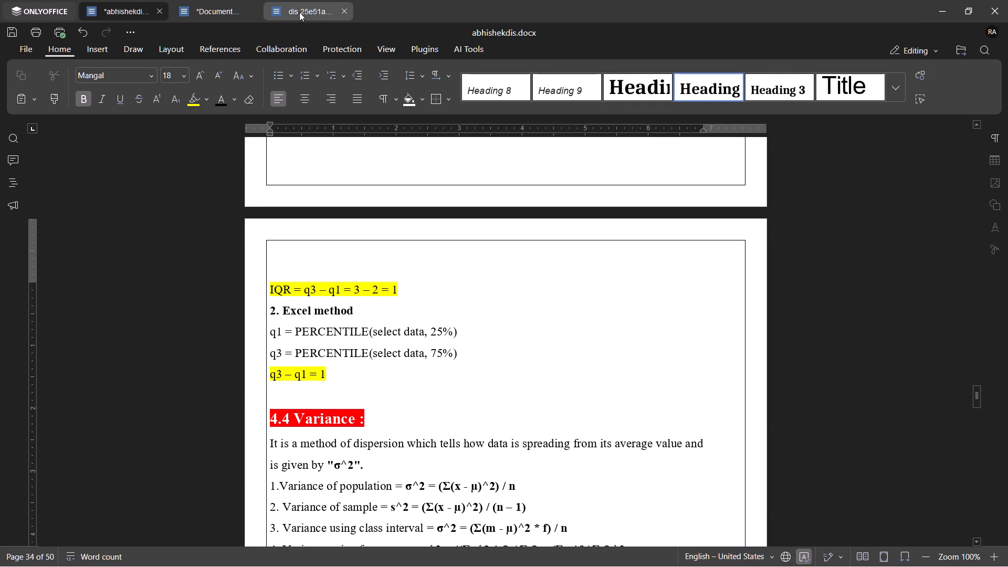
click(212, 10)
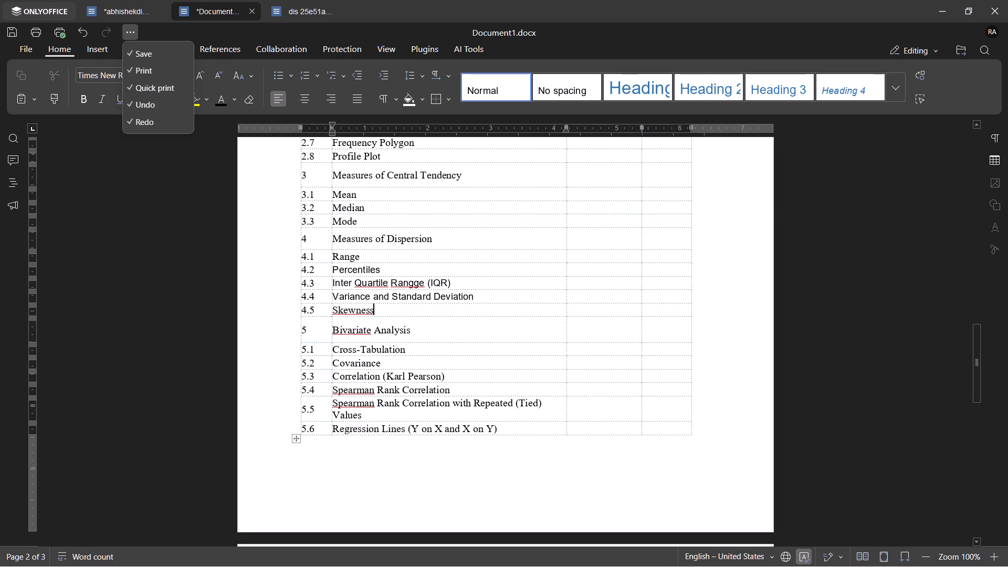
click(135, 15)
Delete the "Excel link: Skewness.xlsx" text from the Answer line of the skewness example.
scroll(337, 371, down, 15)
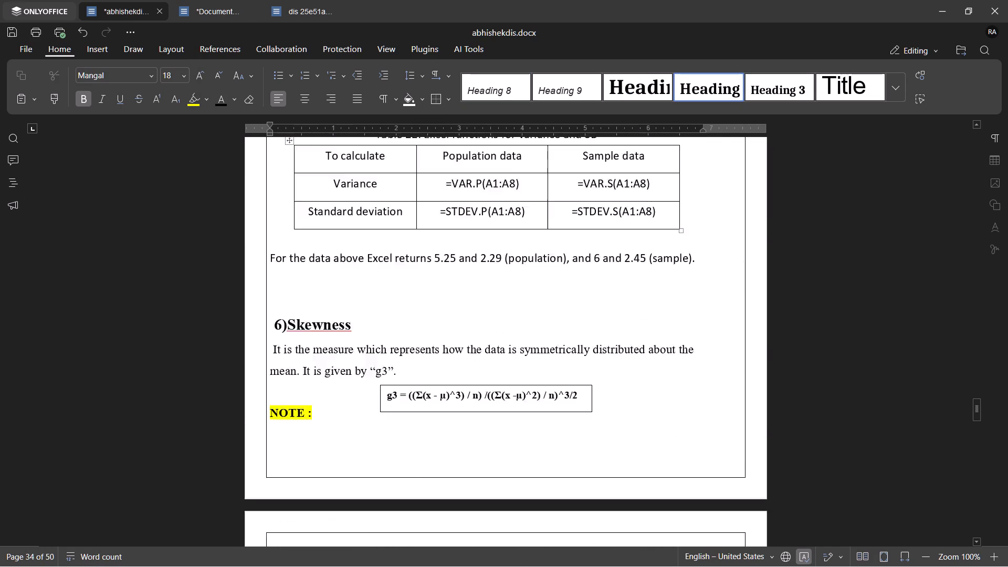
scroll(337, 371, down, 8)
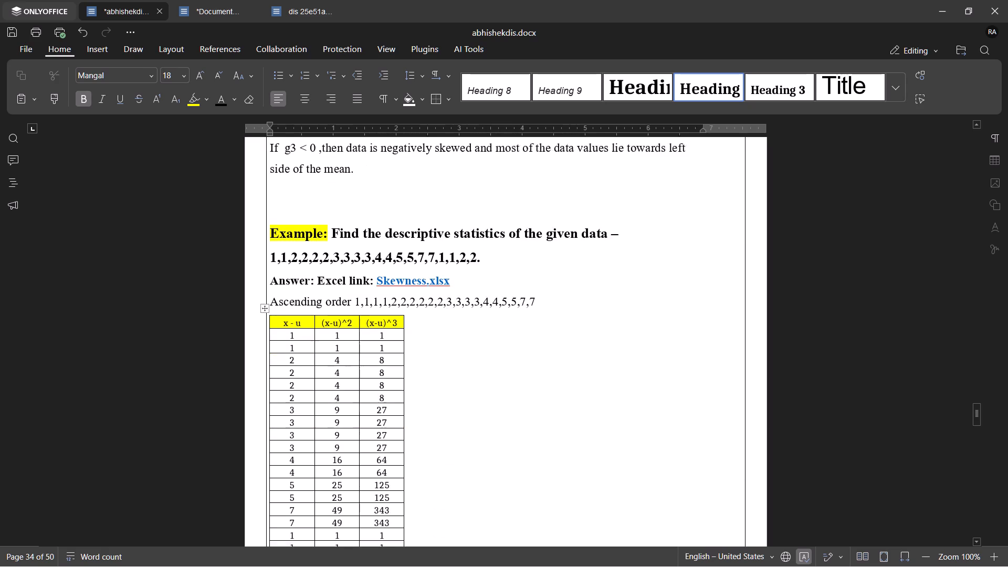
scroll(337, 371, up, 1)
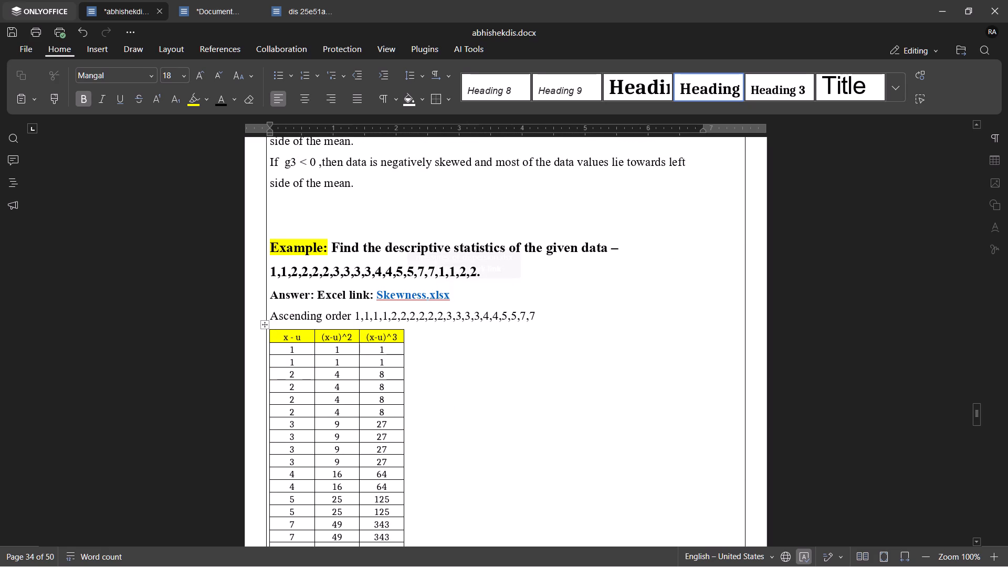
drag(458, 301, 318, 292)
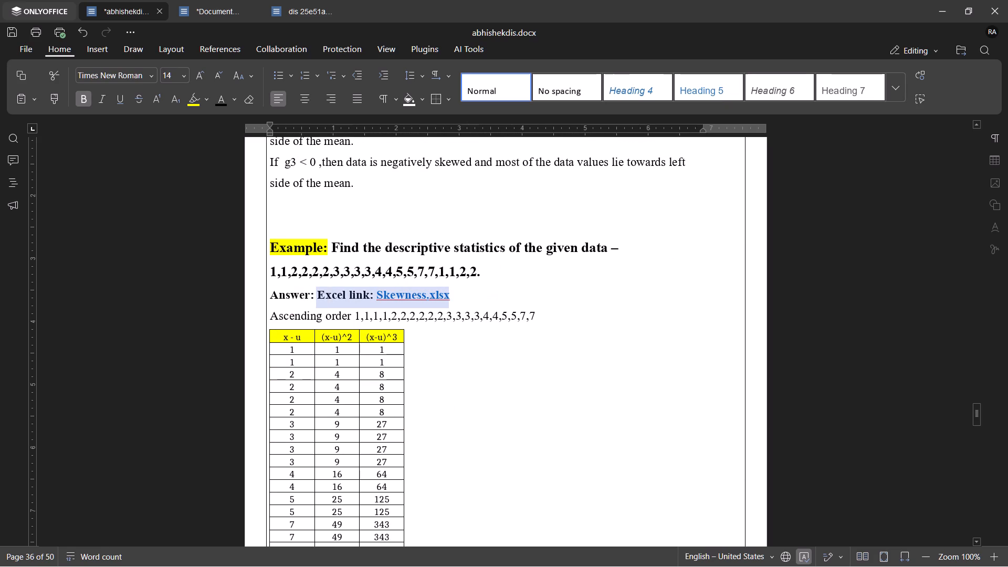
key(BackSpace)
Number the example label in the skewness section as "Example 1:".
scroll(318, 292, down, 6)
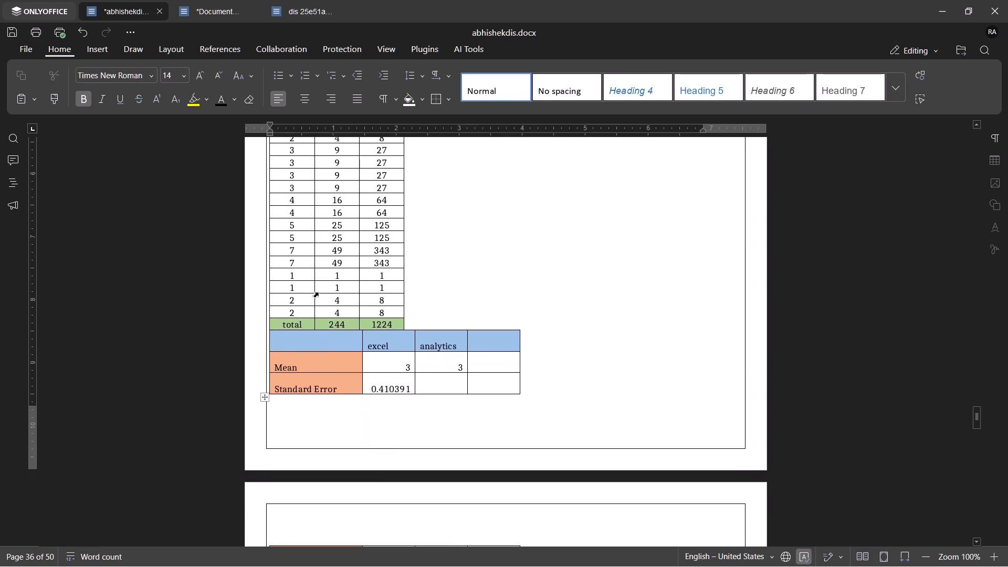
scroll(318, 292, down, 6)
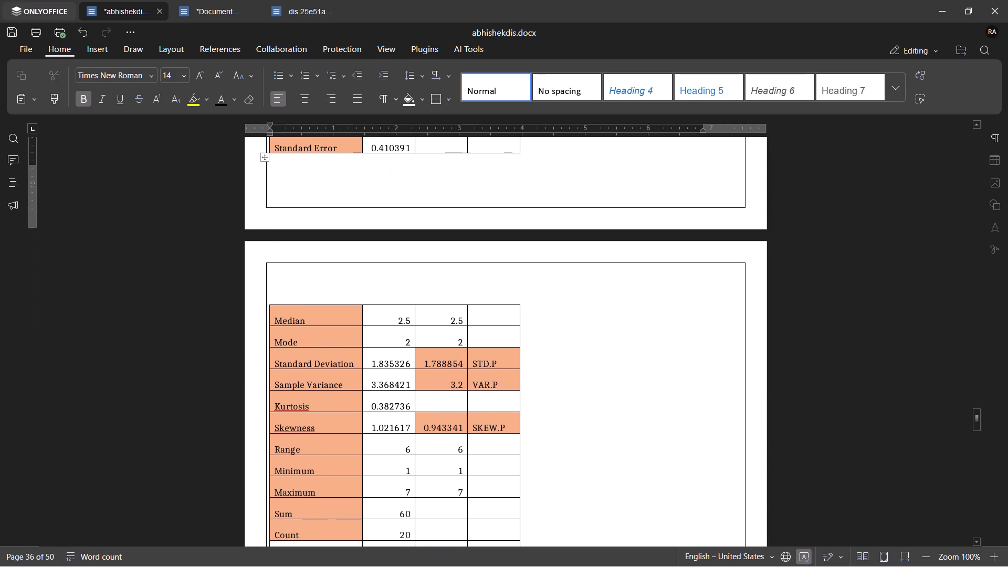
scroll(318, 292, down, 4)
scroll(318, 292, up, 2)
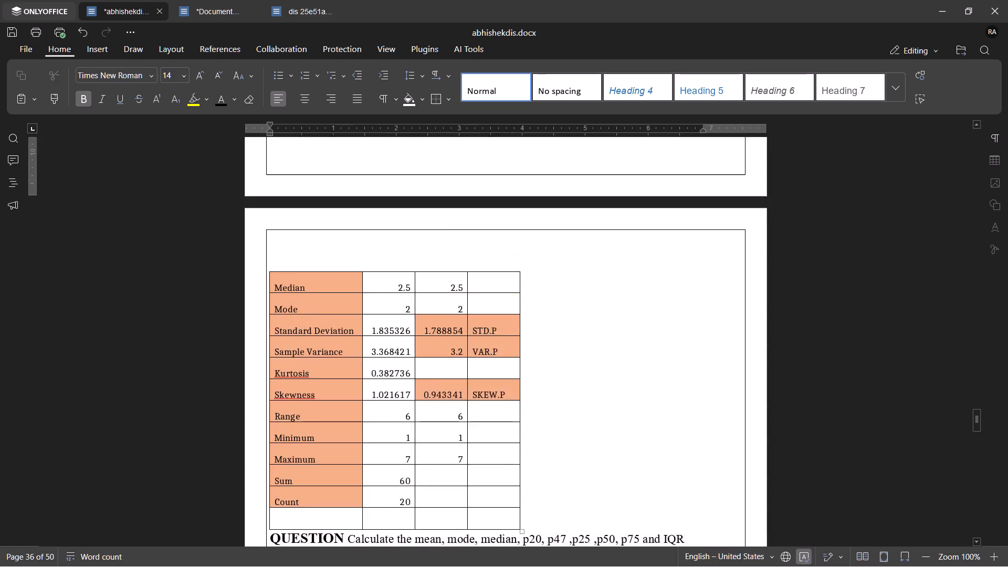
scroll(318, 292, up, 10)
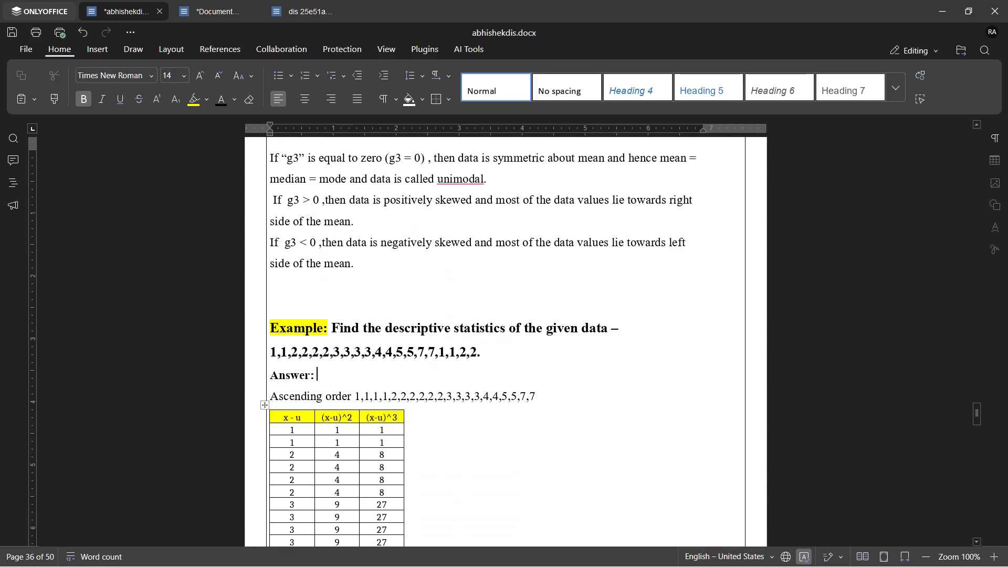
click(323, 330)
key(space)
text(1)
Insert a blank line between the descriptive statistics table and the QUESTION paragraph on percentiles and IQR.
scroll(323, 330, down, 12)
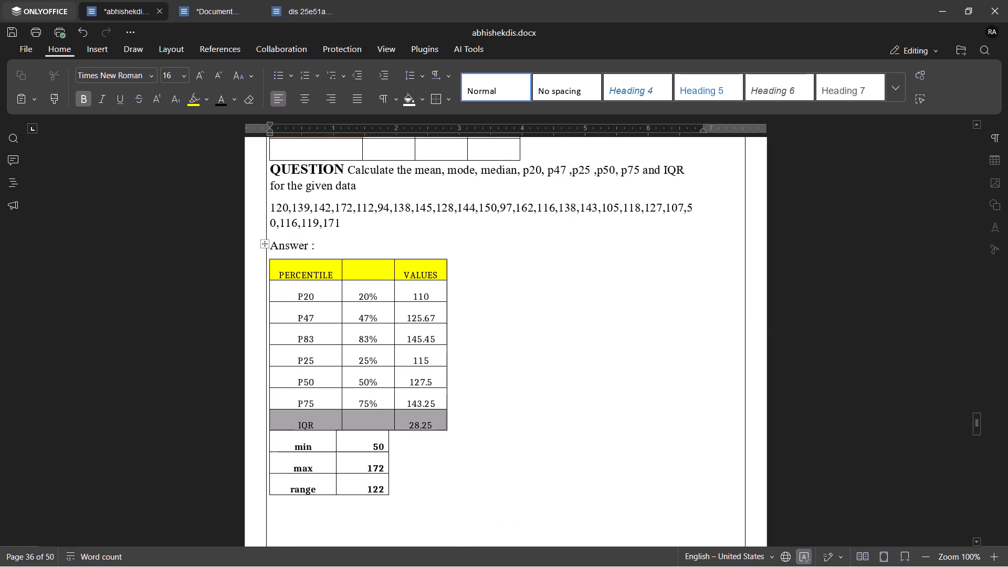
scroll(323, 330, up, 4)
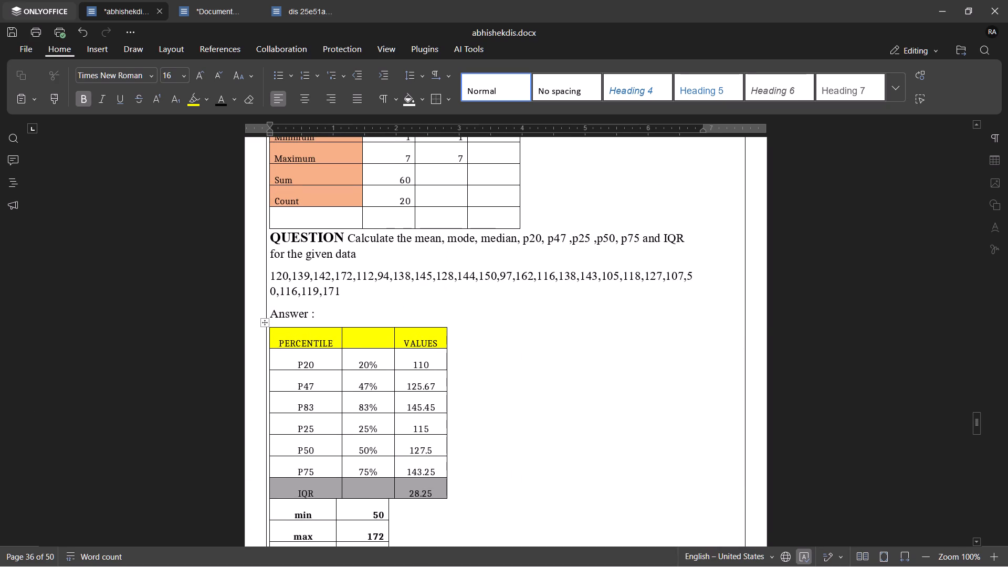
click(539, 218)
click(554, 220)
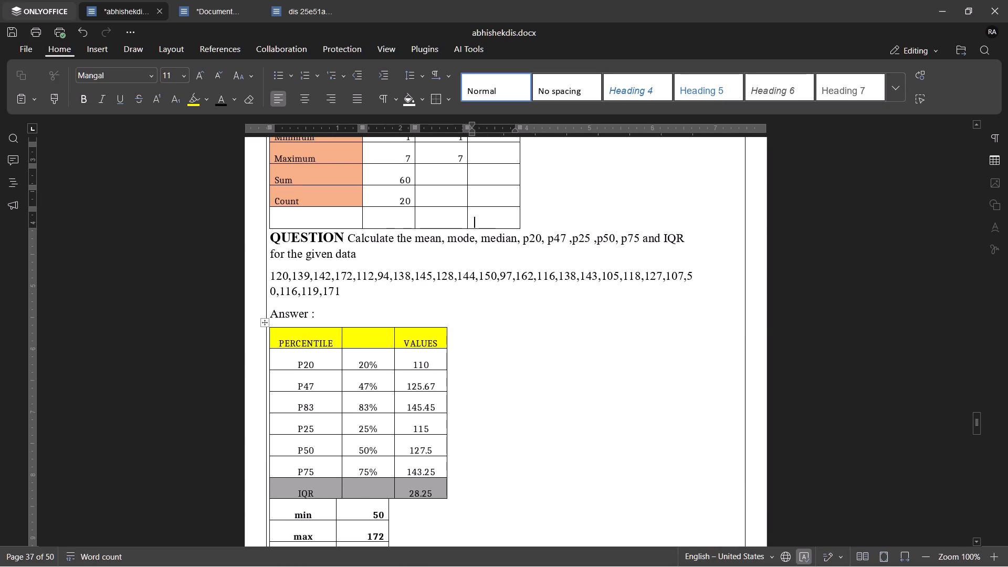
click(273, 235)
key(Return)
Replace the word QUESTION before "Calculate the mean, mode, median" with "Example 2 :".
key(Right)
key(Right)
key(Right)
key(Right)
key(Right)
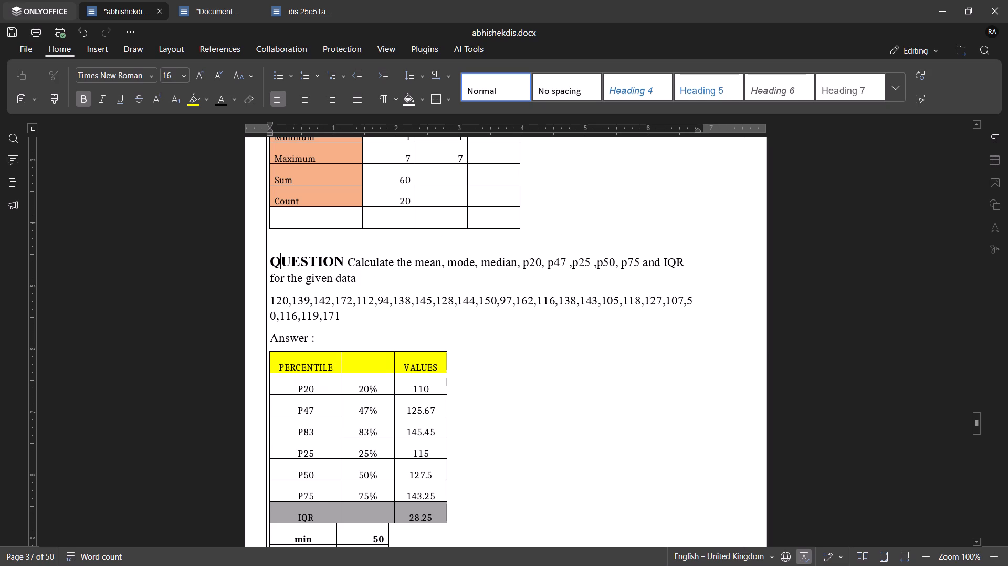
key(Right)
key(Right)
key(Right)
key(Right)
key(BackSpace)
key(BackSpace)
key(BackSpace)
key(BackSpace)
key(BackSpace)
key(BackSpace)
key(BackSpace)
key(BackSpace)
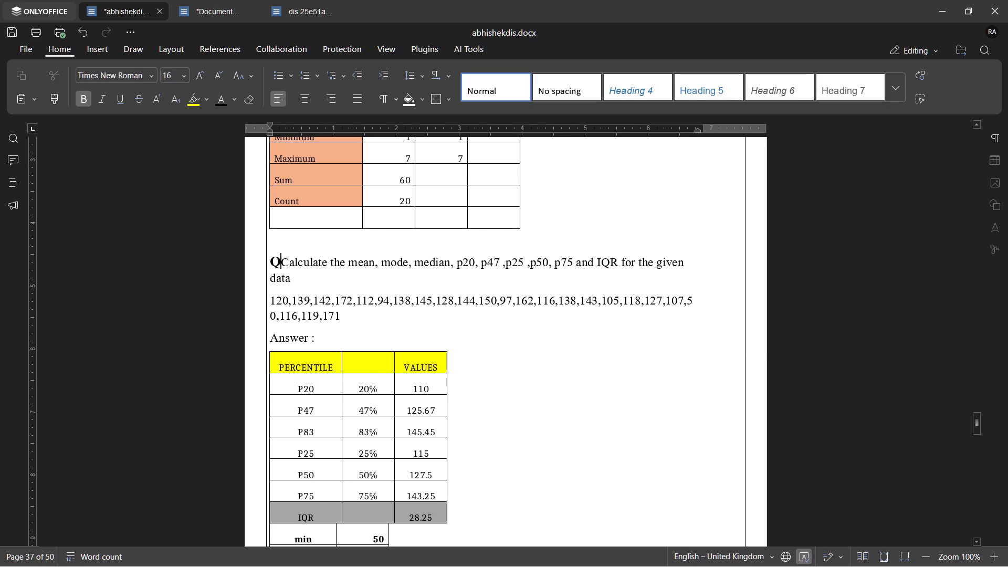
key(BackSpace)
text(xample 2)
key(space)
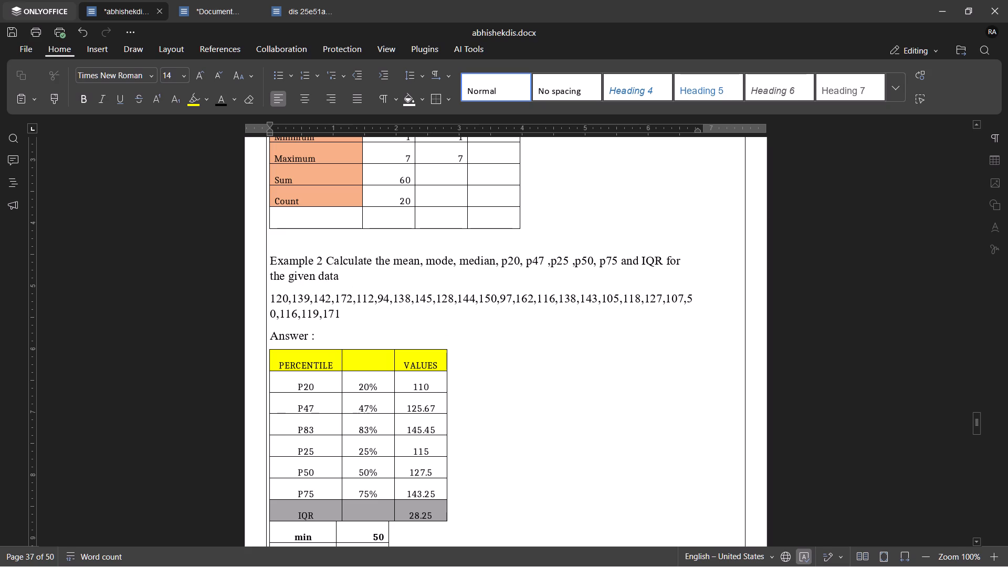
key(shift+colon)
Format the "Example 2 :" label with the Heading 2 style and a yellow highlight.
drag(331, 264, 272, 261)
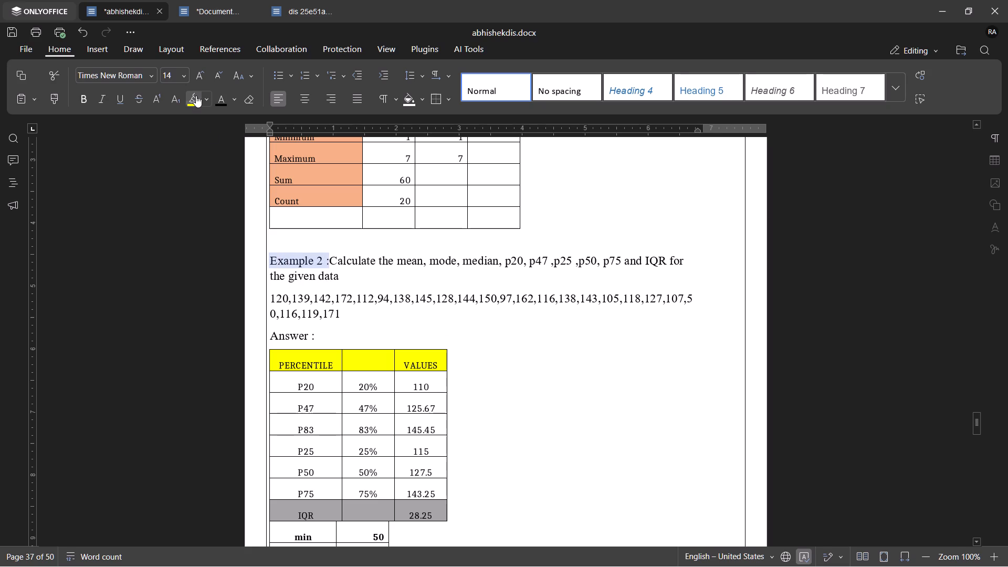
click(196, 96)
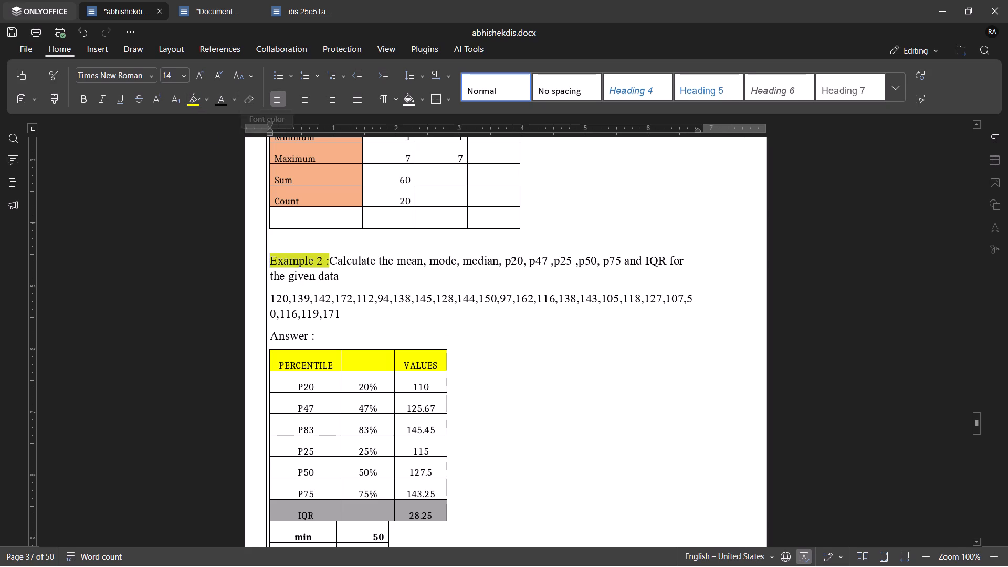
click(894, 94)
click(689, 113)
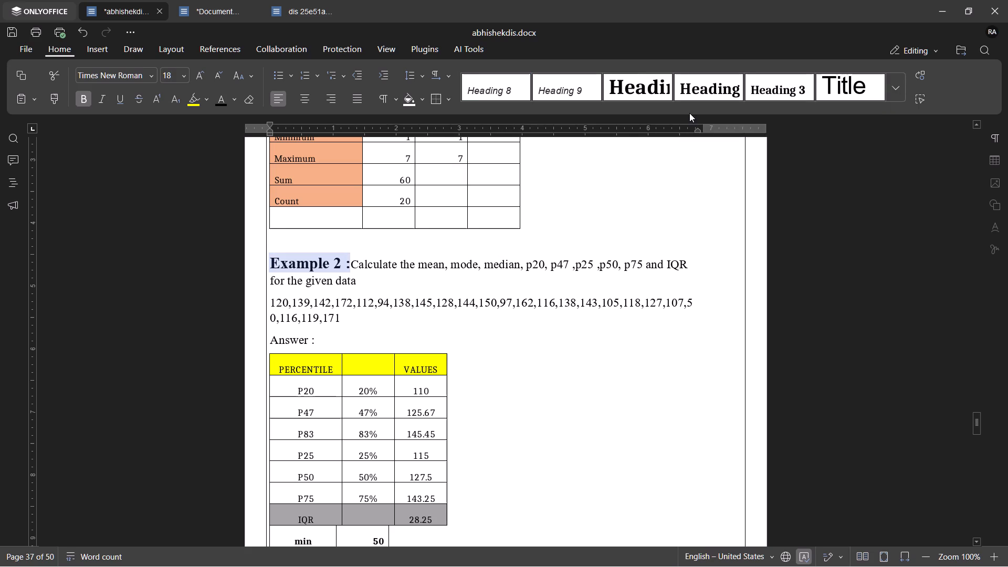
click(194, 96)
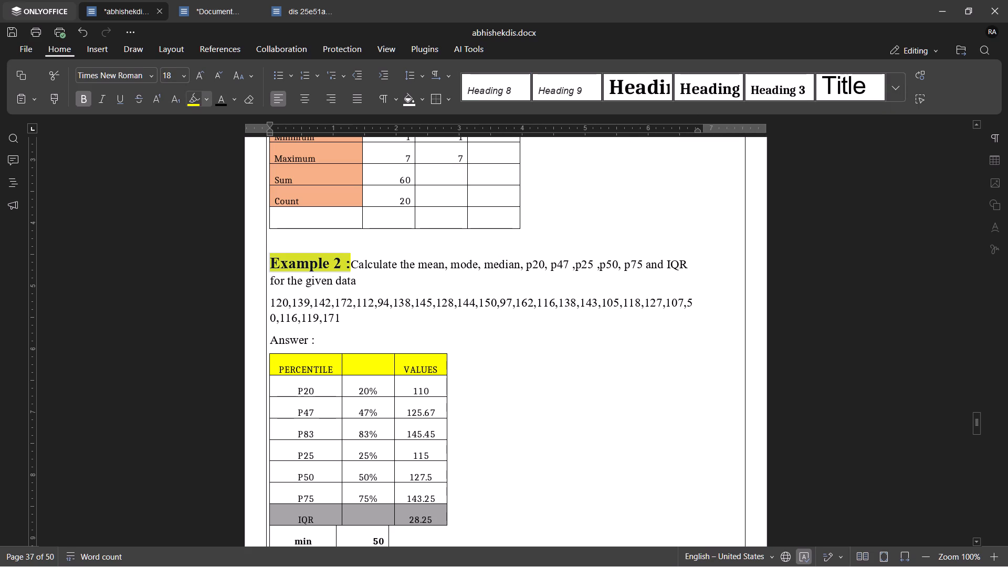
click(364, 223)
Review the Variance and Skewness sections and check the section numbering against the contents list in Document1.
scroll(364, 223, up, 12)
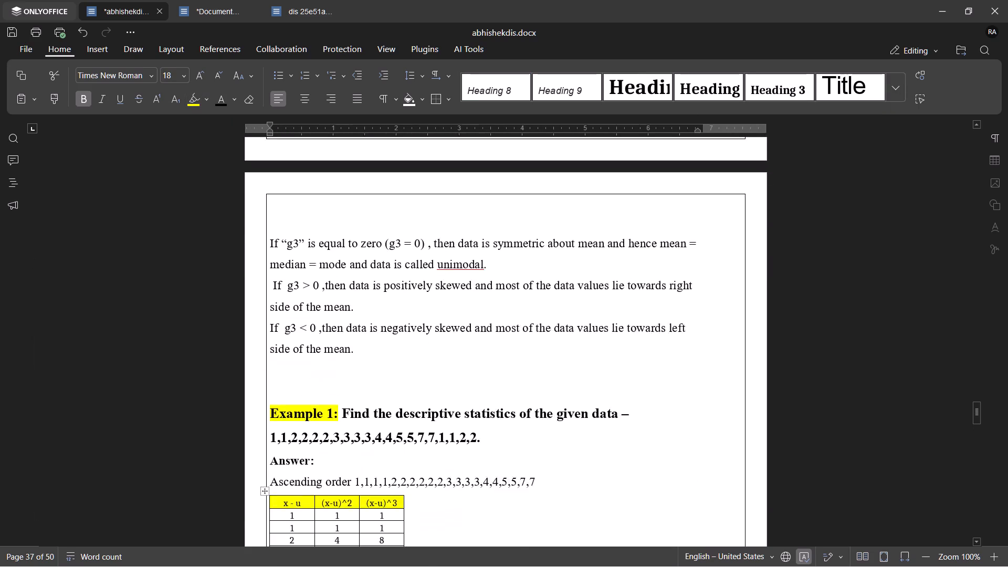
scroll(364, 223, down, 3)
scroll(364, 223, up, 4)
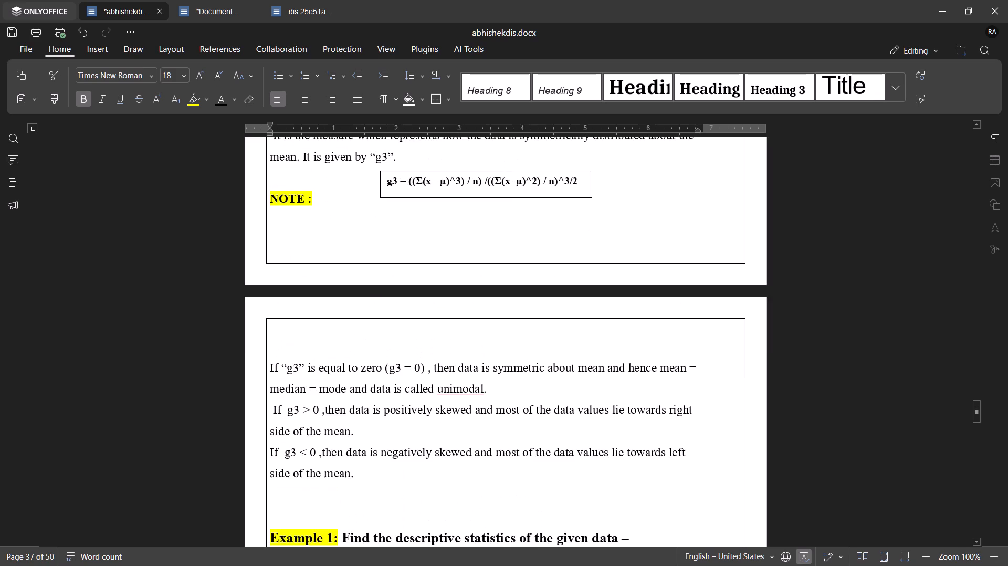
scroll(364, 223, up, 2)
scroll(364, 223, down, 2)
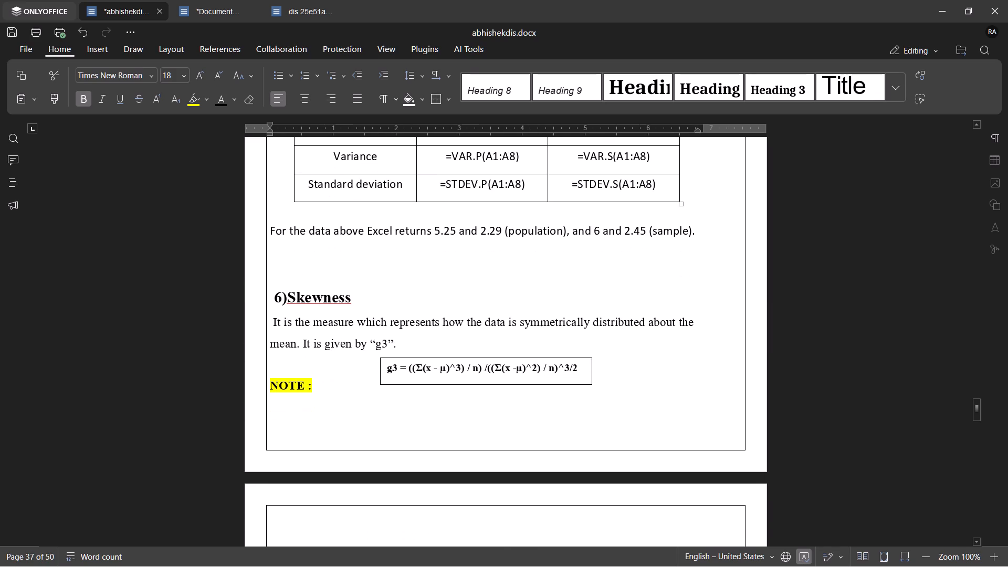
scroll(366, 267, up, 10)
scroll(316, 269, up, 5)
scroll(316, 269, down, 6)
scroll(316, 269, up, 5)
scroll(316, 269, down, 5)
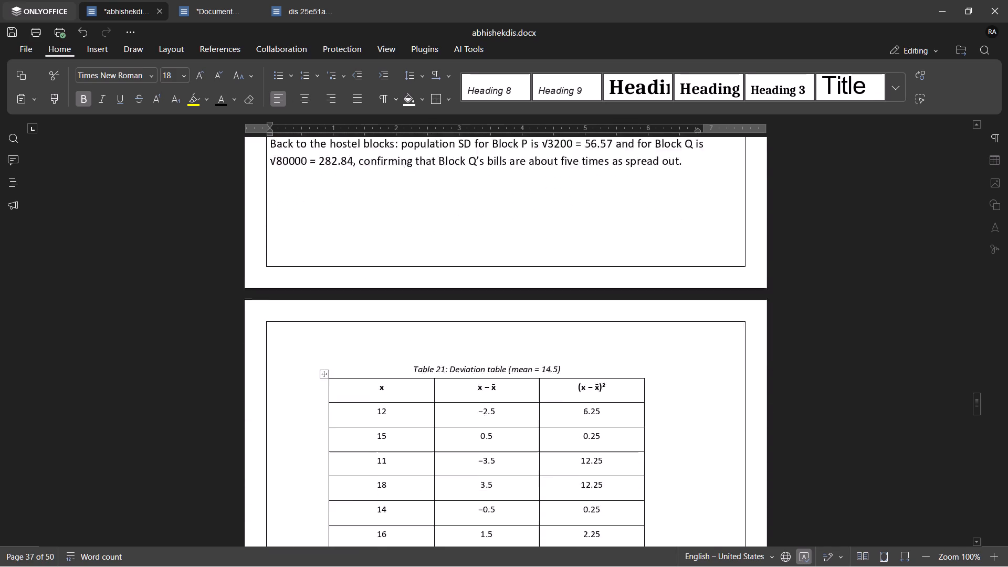
scroll(316, 269, down, 2)
click(297, 2)
click(248, 4)
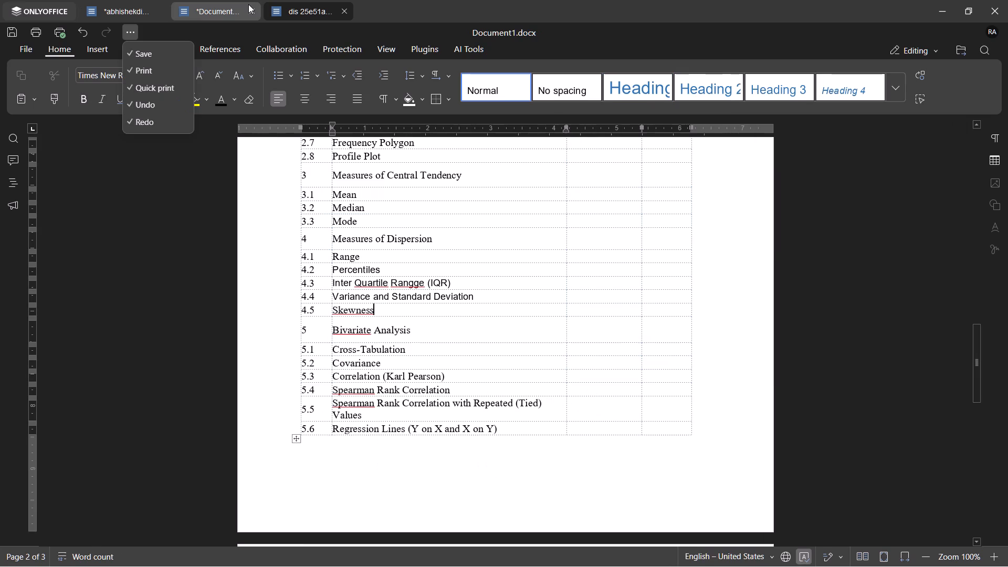
click(149, 10)
Renumber the Skewness heading and add a colon so it reads "4.5 Skewness :".
scroll(424, 277, down, 4)
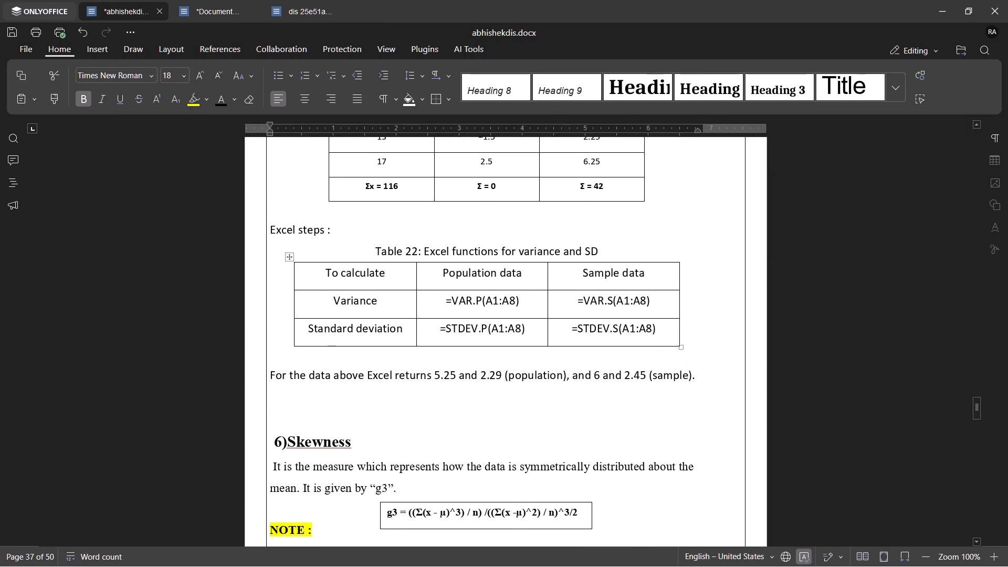
click(287, 433)
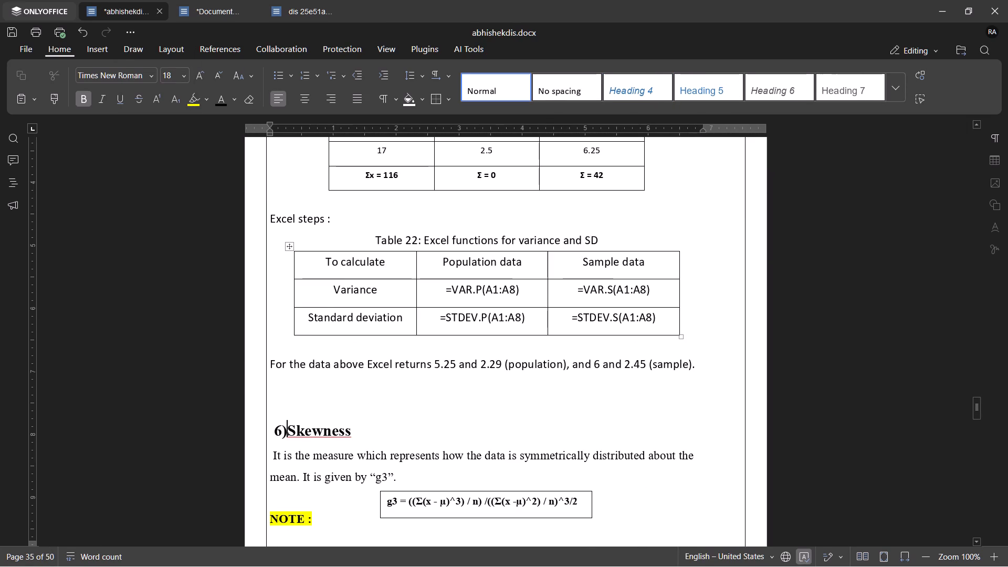
key(BackSpace)
key(BackSpace)
text(4.5)
key(space)
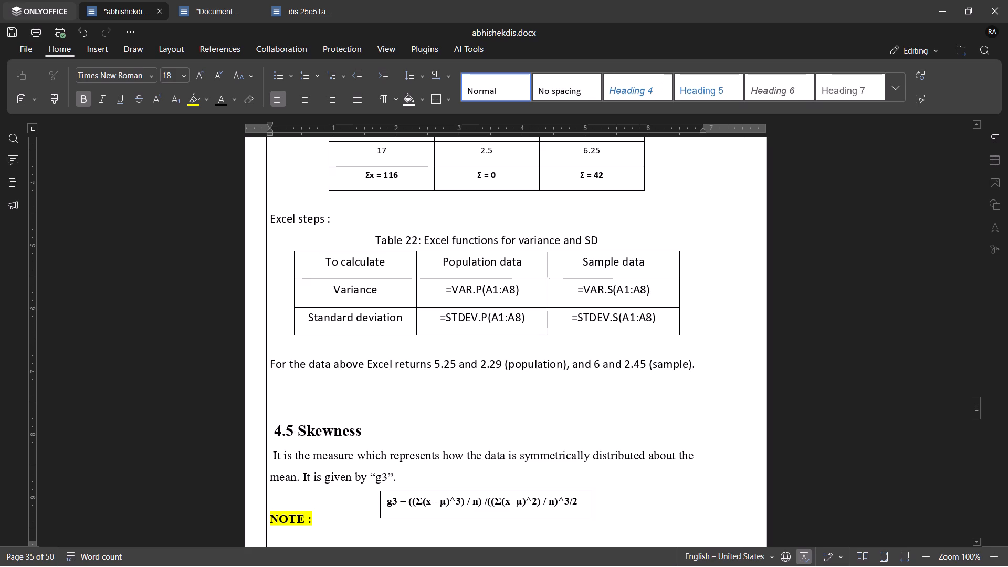
click(364, 434)
key(space)
key(shift+colon)
Format the "4.5 Skewness :" heading with the Heading 2 style, font size 20 and a red highlight.
drag(381, 434, 272, 424)
click(205, 98)
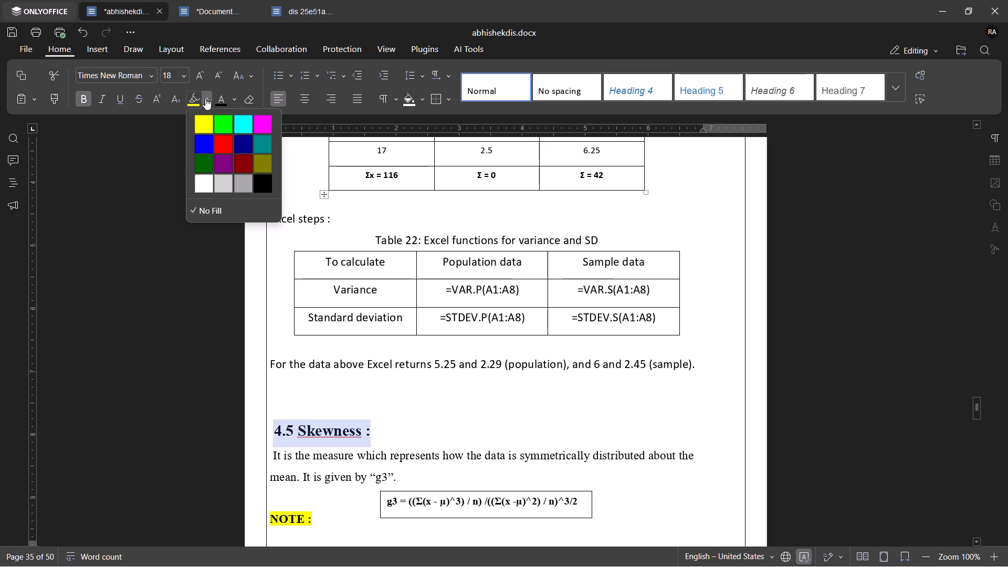
click(222, 144)
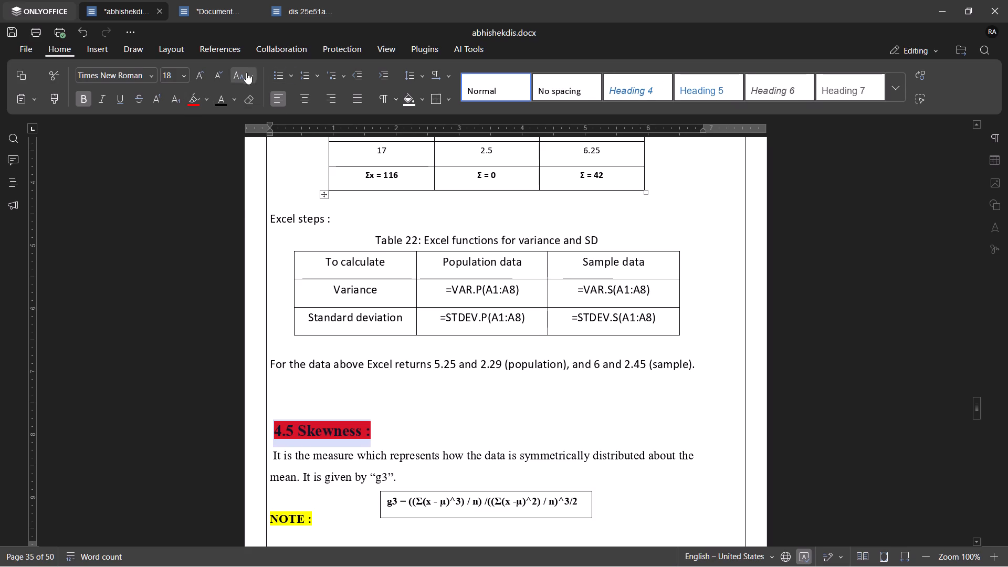
click(227, 104)
click(227, 104)
click(900, 86)
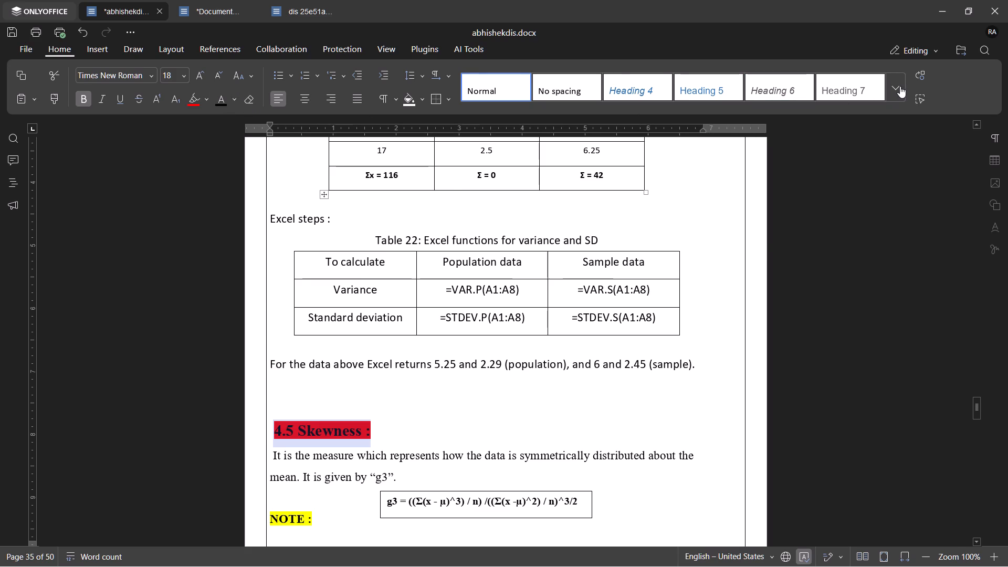
click(687, 120)
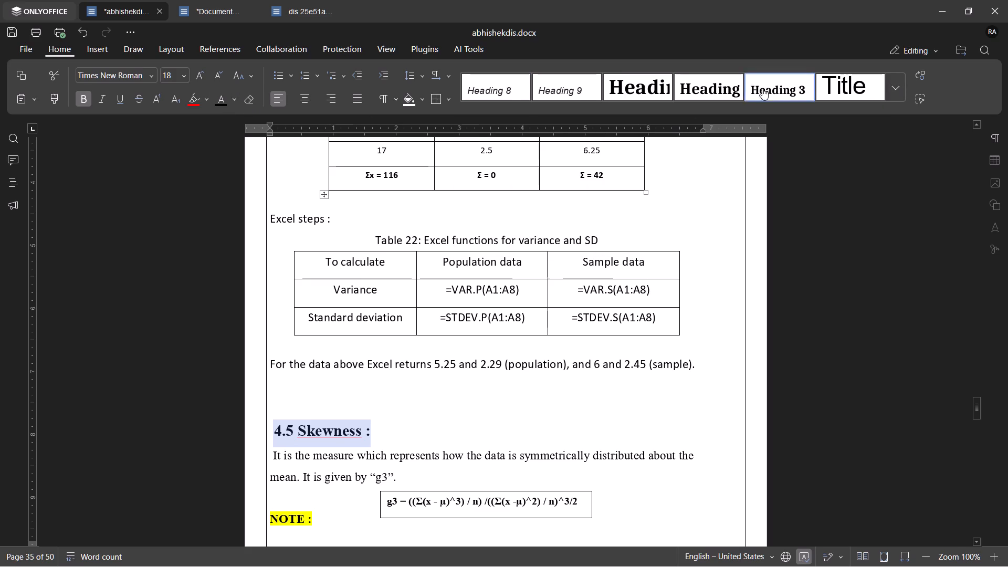
click(182, 75)
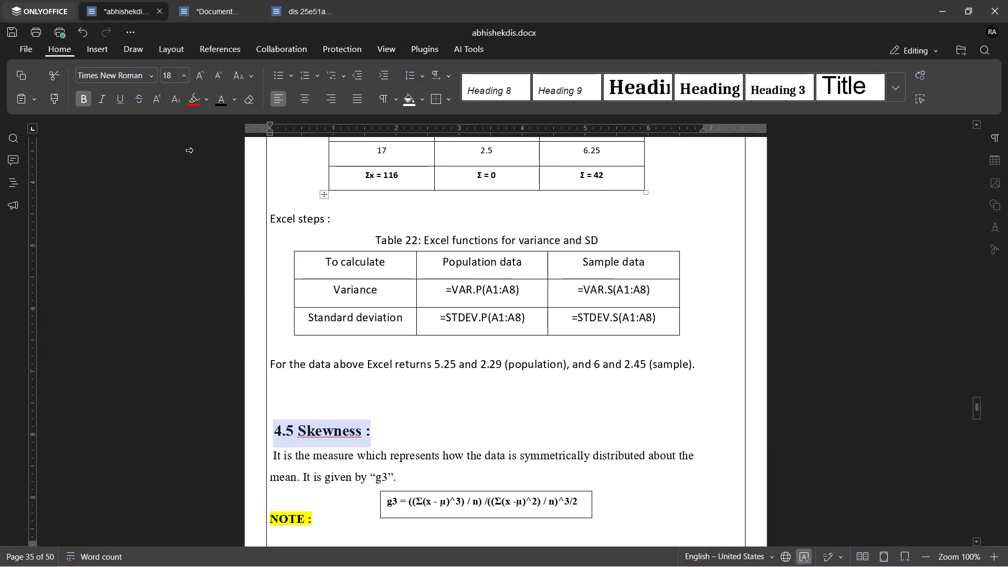
click(183, 72)
click(183, 72)
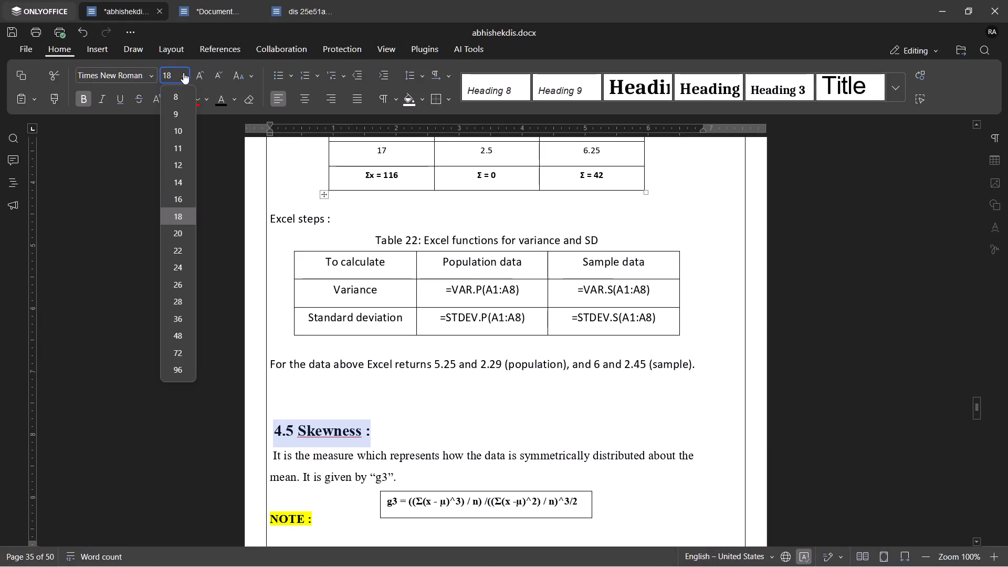
click(175, 236)
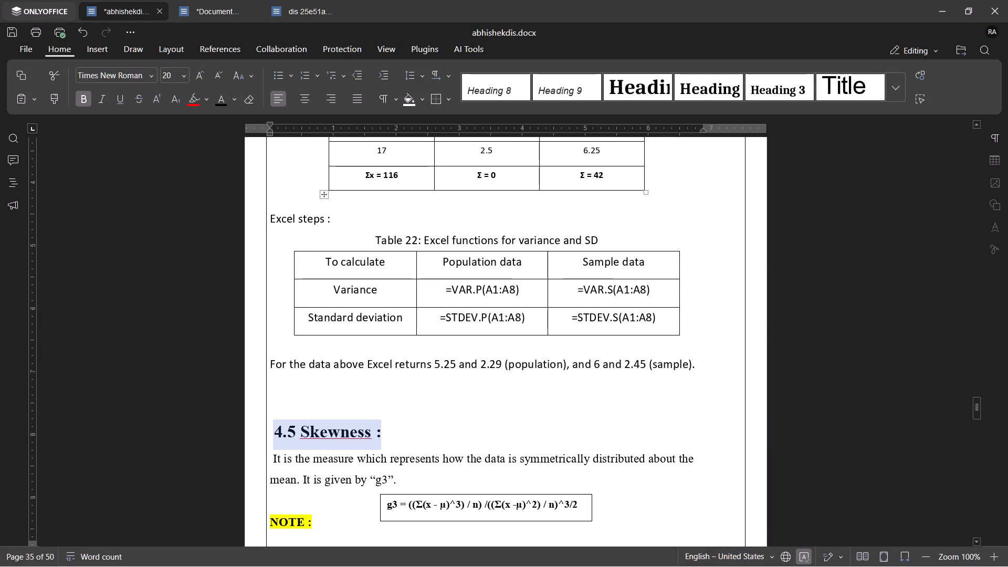
click(198, 100)
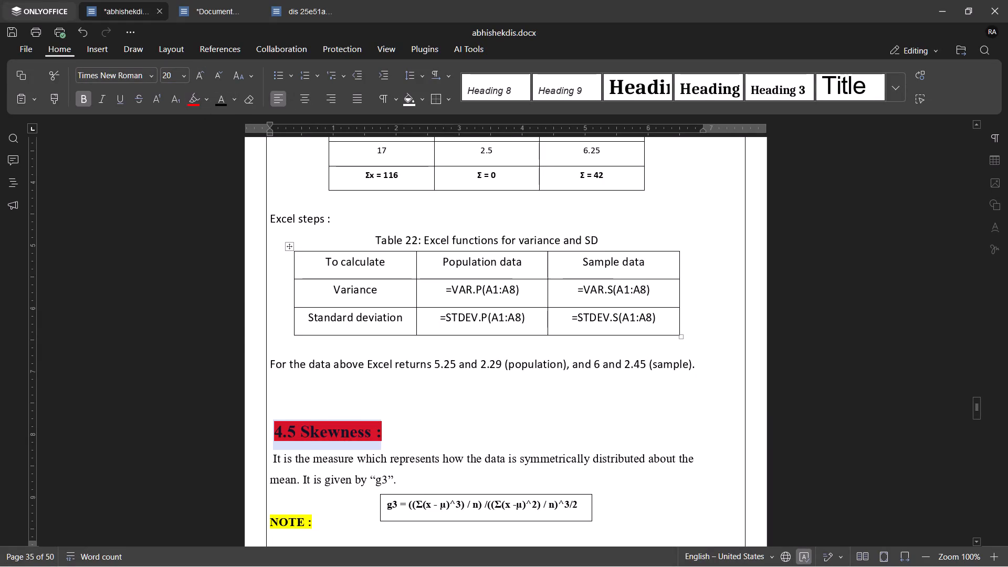
click(428, 348)
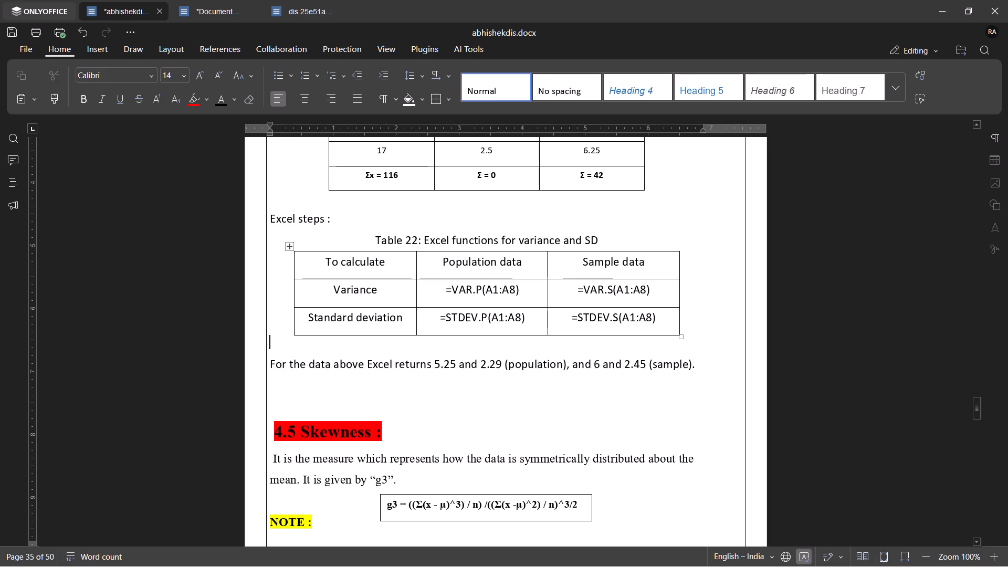
Change the font color of the "4.5 Skewness :" heading to white.
drag(370, 438, 279, 434)
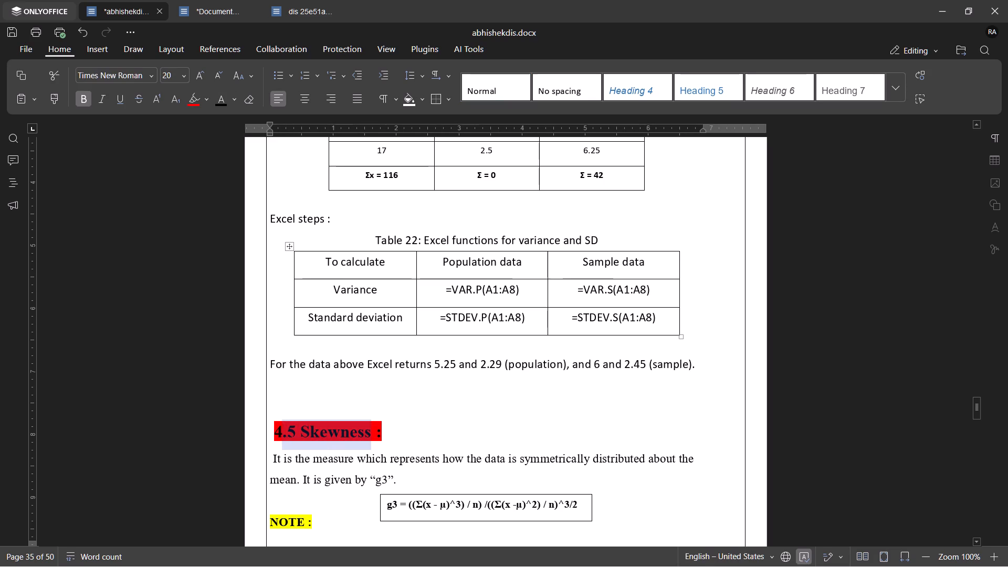
drag(394, 432, 271, 421)
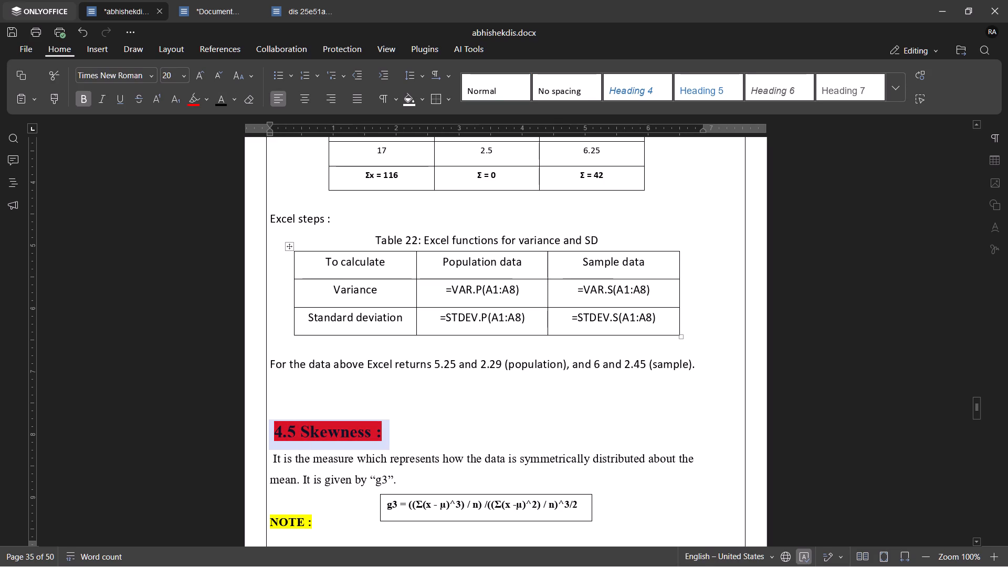
click(237, 99)
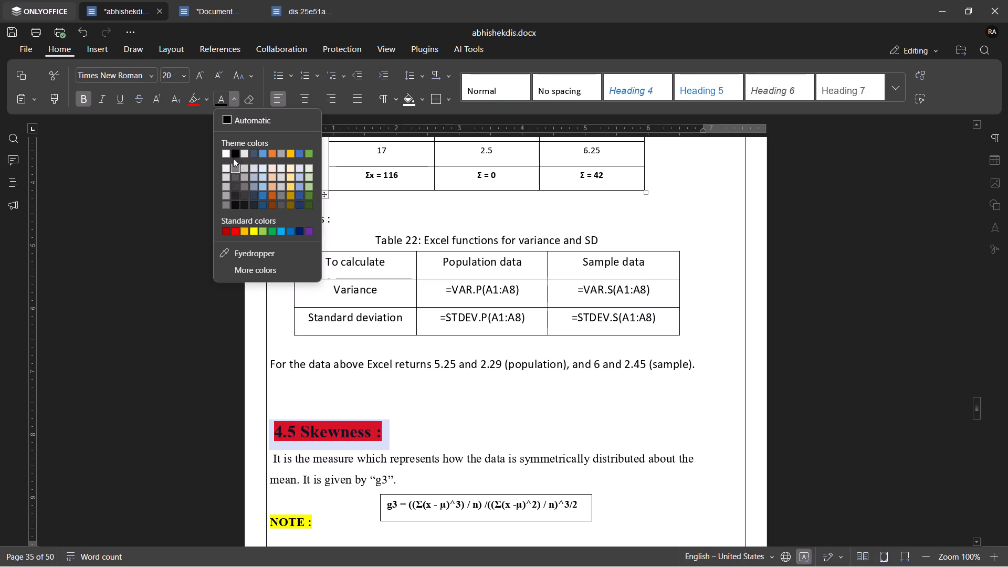
click(219, 149)
click(224, 152)
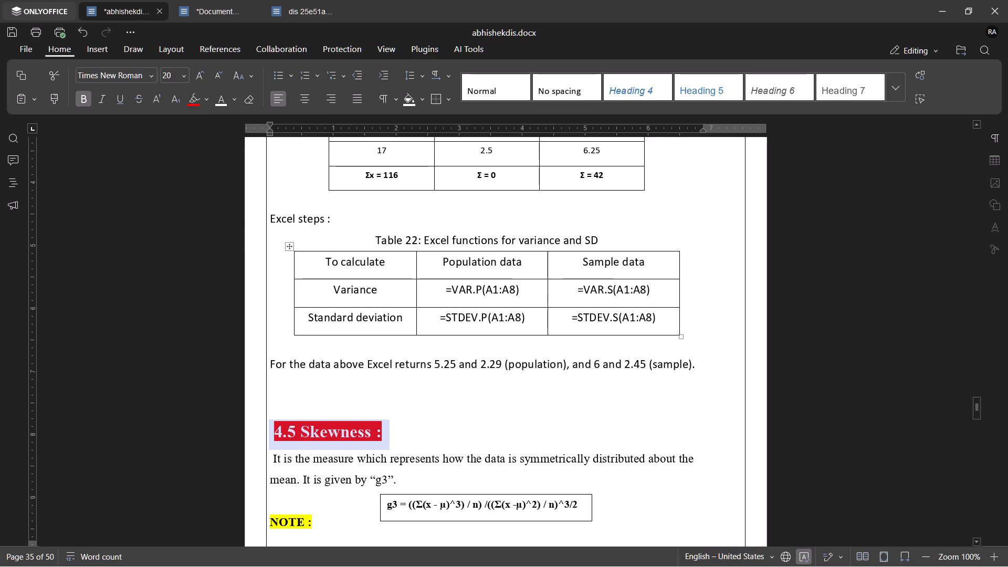
Review the formatting and content from the Variance section through the Skewness notes and both examples to the start of the UNIT-4 Covariance section.
scroll(408, 334, down, 4)
scroll(408, 334, up, 15)
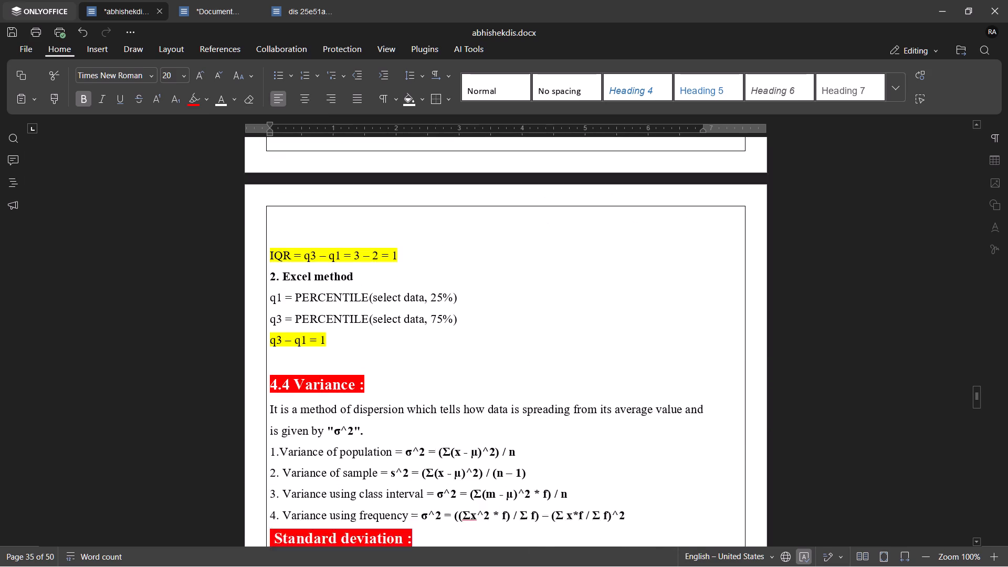
scroll(408, 334, down, 11)
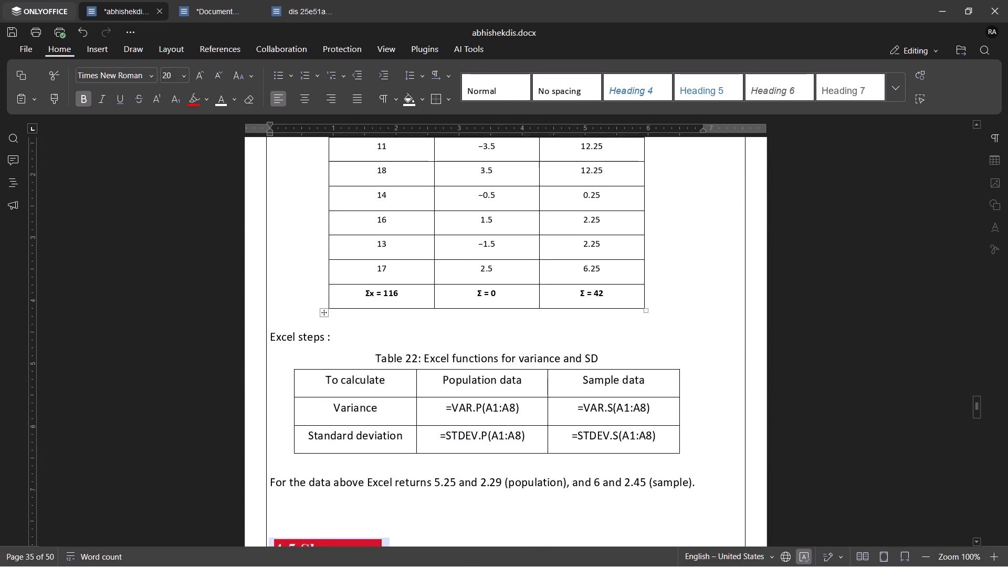
scroll(408, 334, down, 4)
click(388, 327)
scroll(388, 327, up, 2)
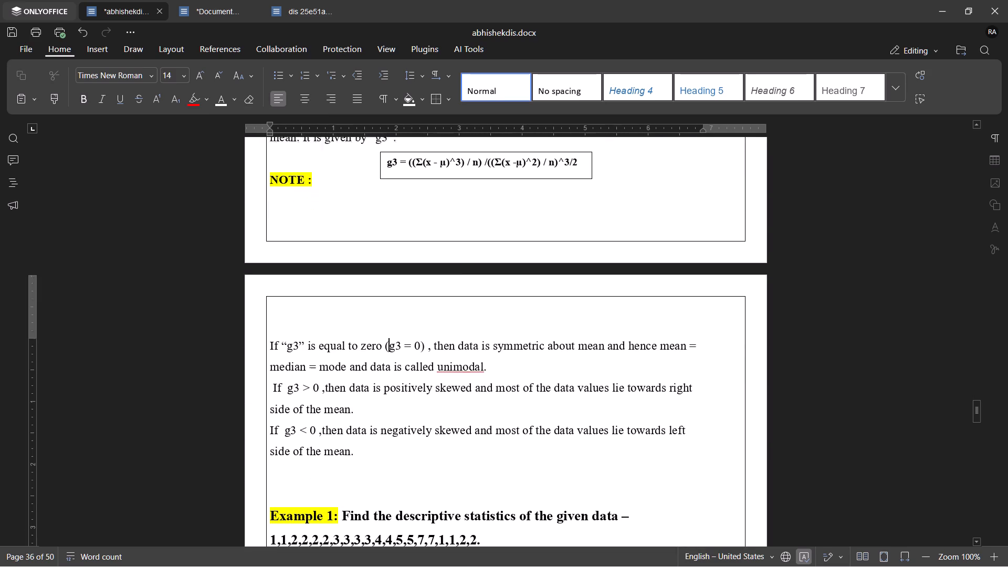
scroll(388, 327, up, 2)
scroll(388, 327, down, 2)
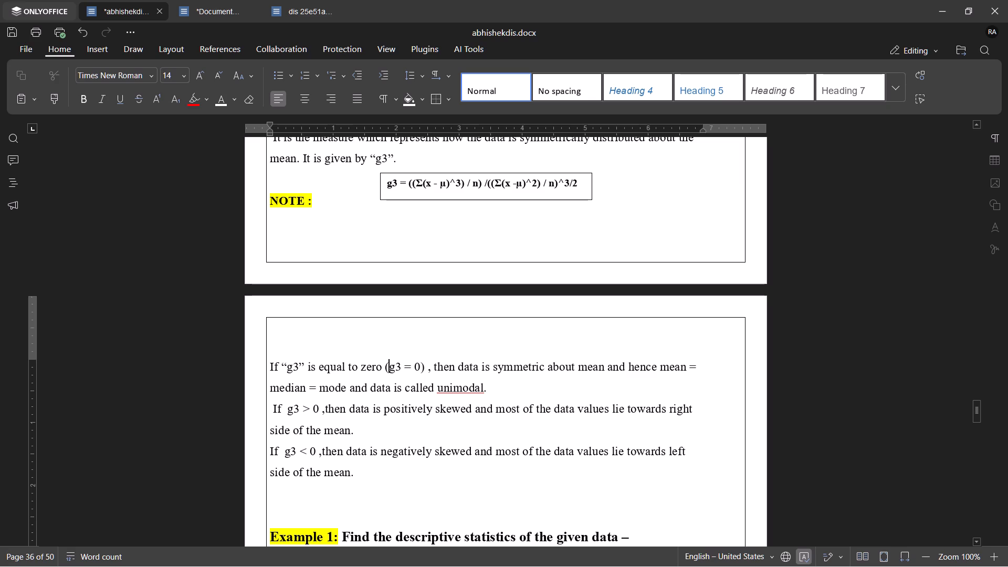
scroll(388, 327, down, 6)
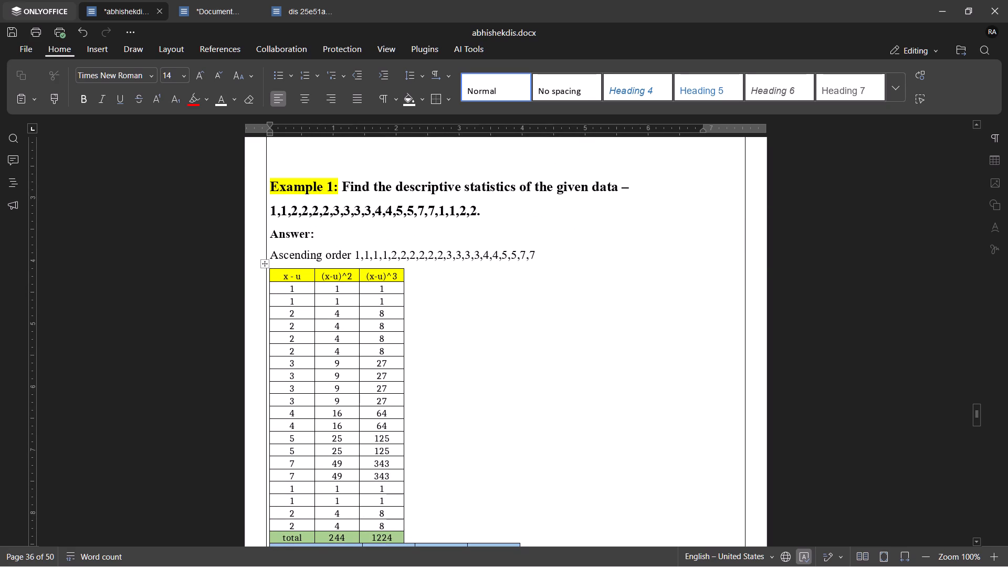
scroll(388, 327, down, 2)
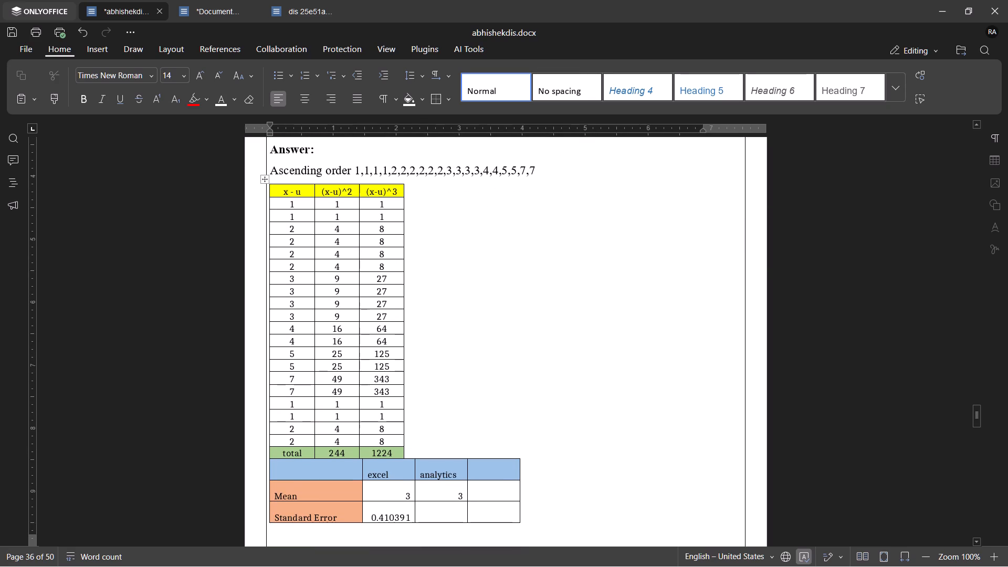
scroll(388, 327, down, 5)
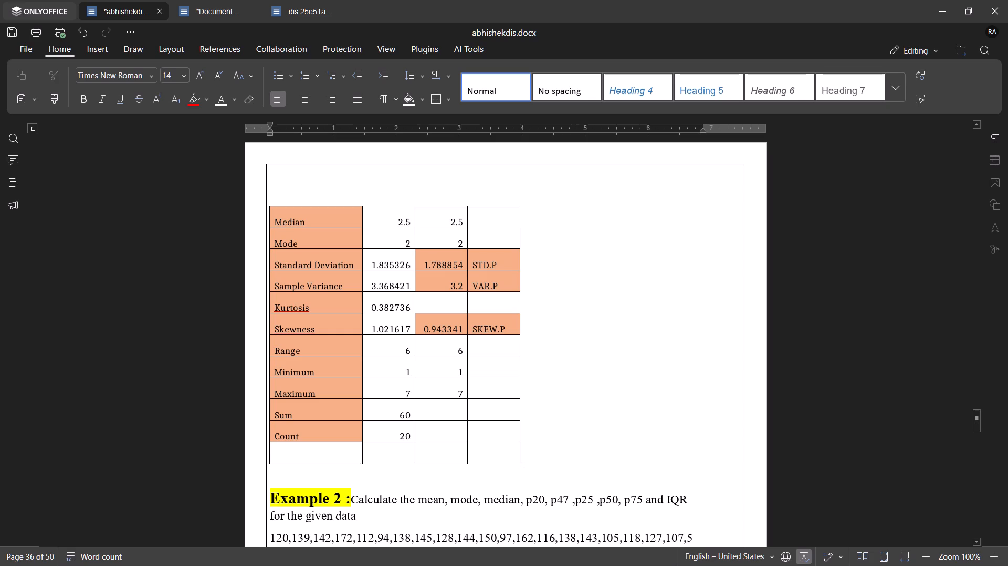
scroll(388, 327, down, 6)
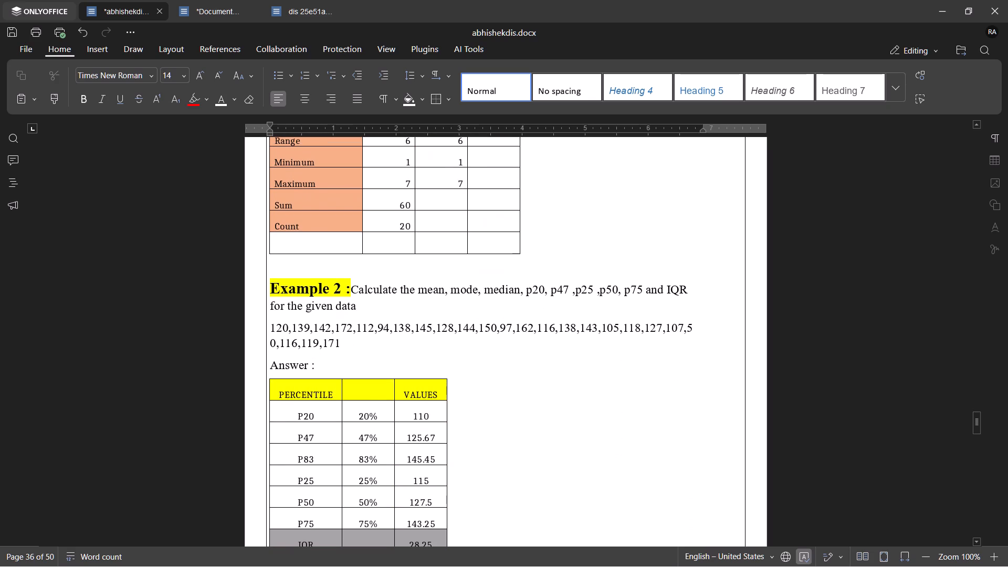
scroll(388, 327, down, 2)
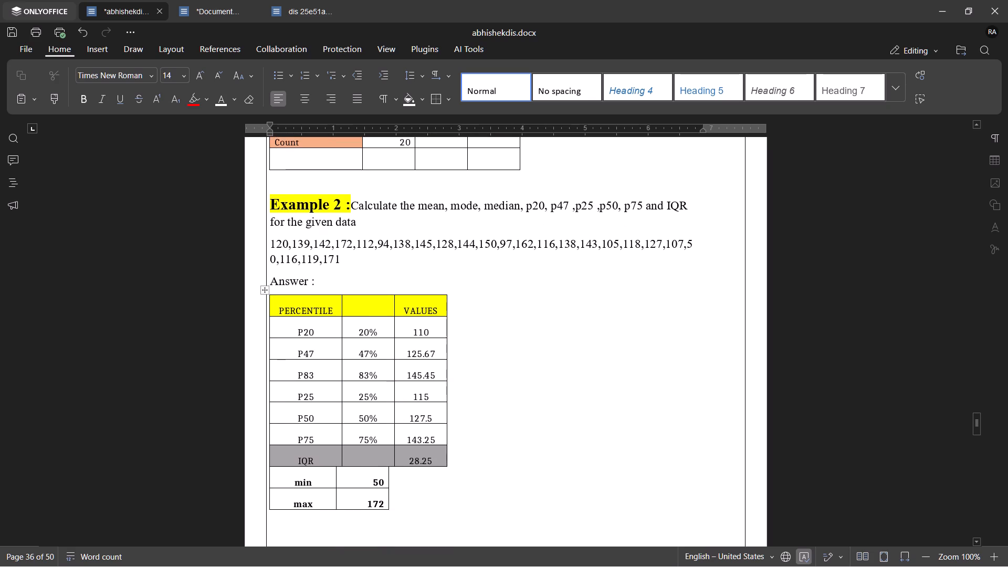
scroll(388, 327, down, 2)
scroll(482, 359, down, 1)
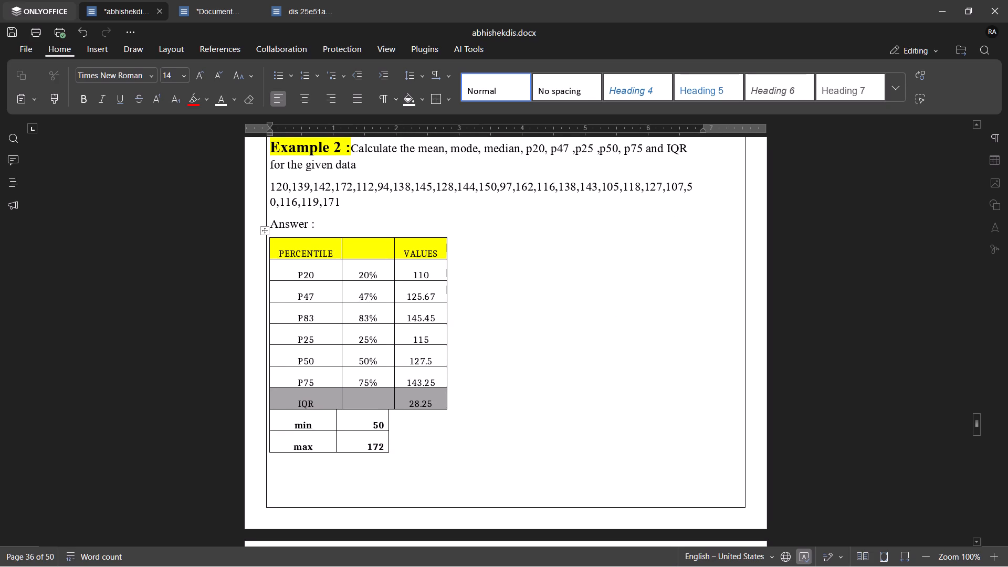
scroll(482, 359, down, 3)
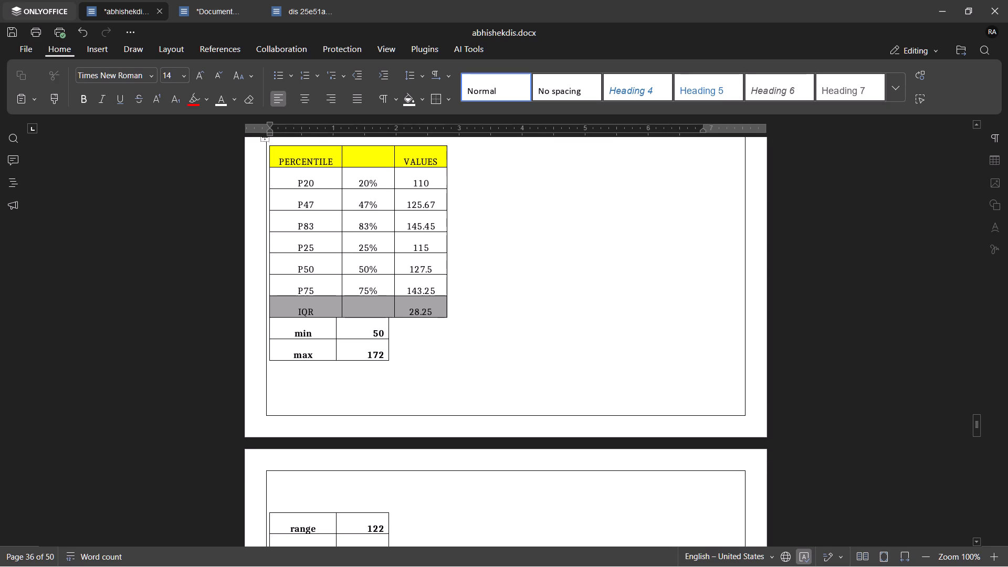
scroll(482, 359, down, 4)
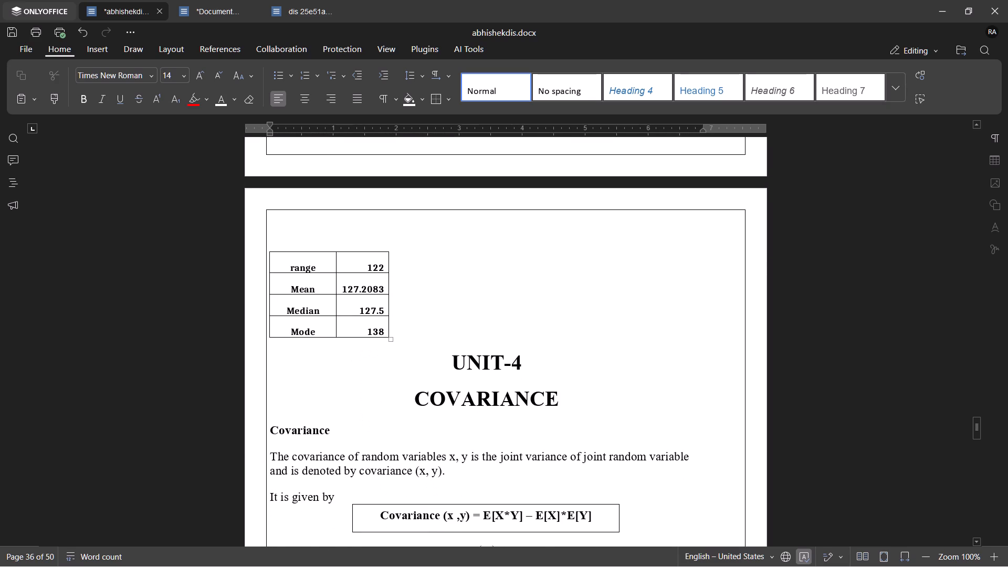
scroll(482, 359, down, 4)
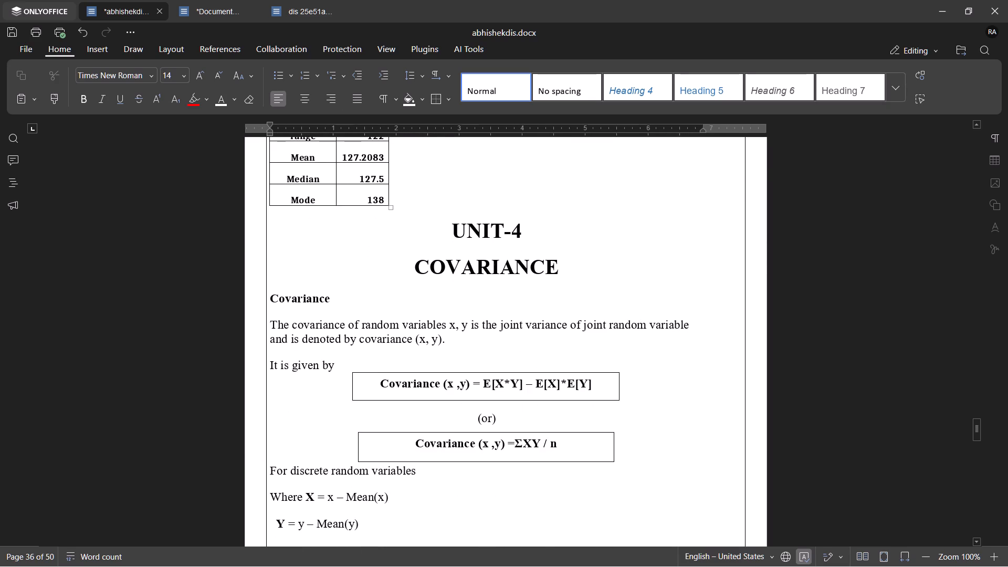
scroll(354, 352, up, 15)
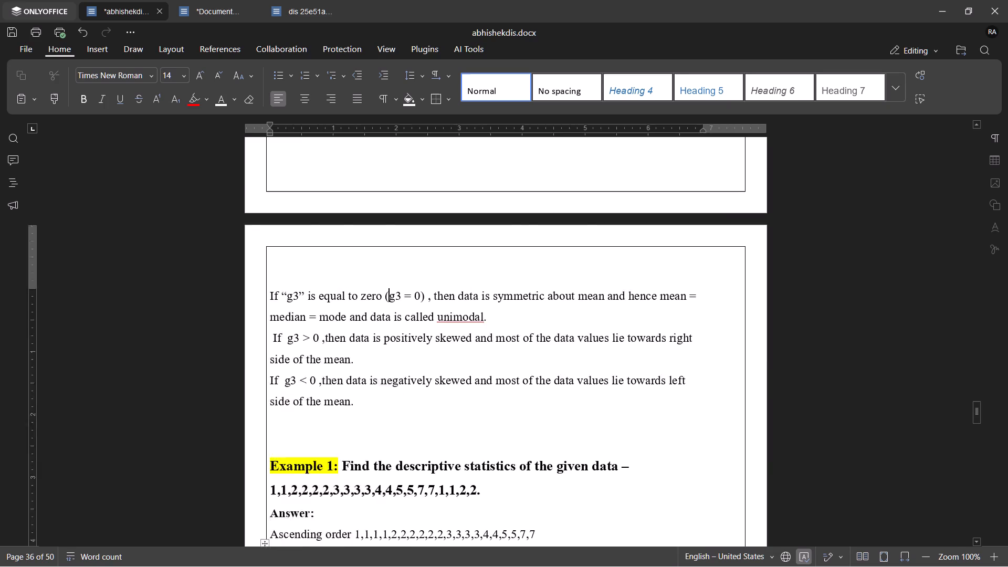
scroll(354, 352, up, 7)
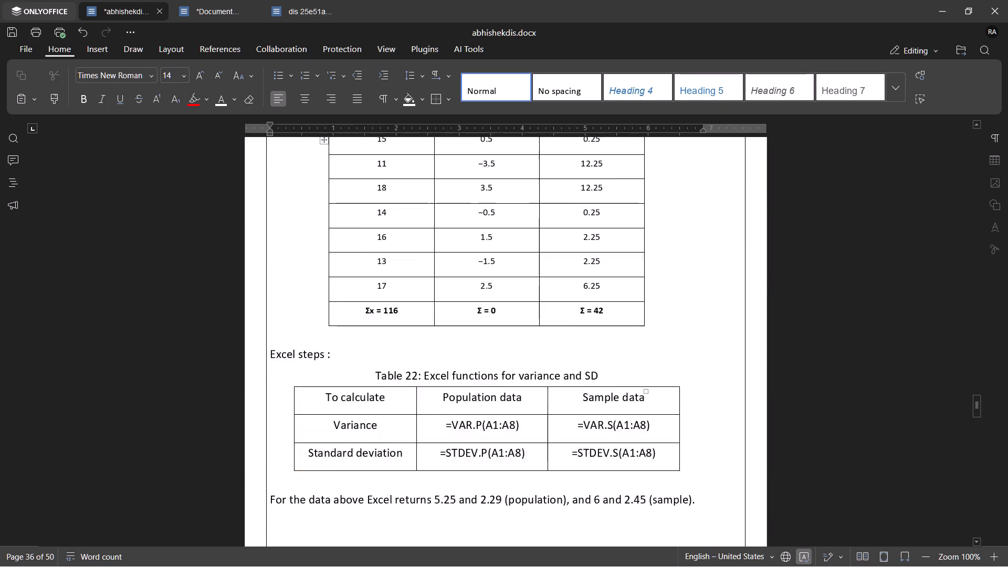
scroll(354, 352, up, 5)
Compare the Mean, Median and Mode headings in abhishekdis with the section 3 entries of the contents list in Document1.
click(224, 10)
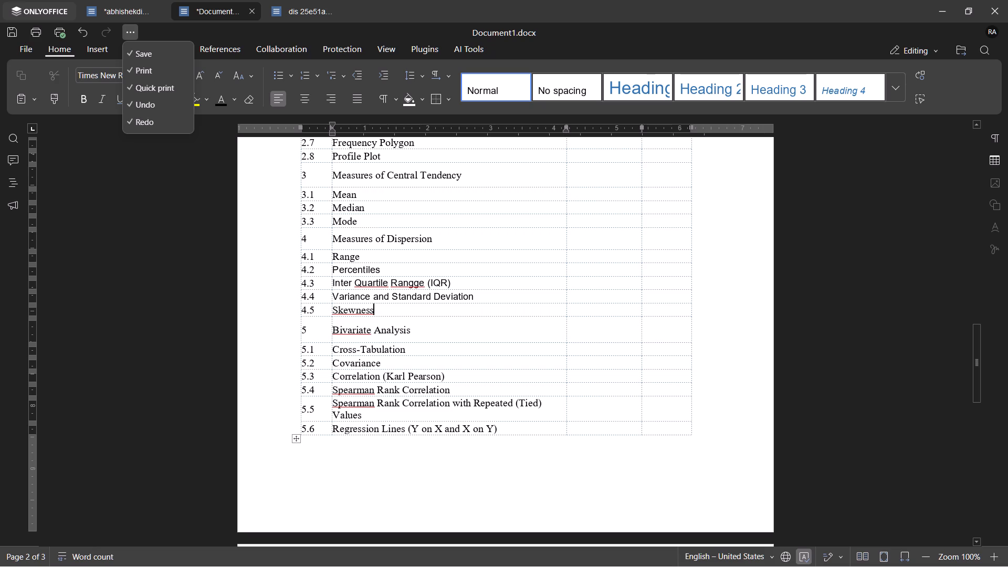
click(114, 18)
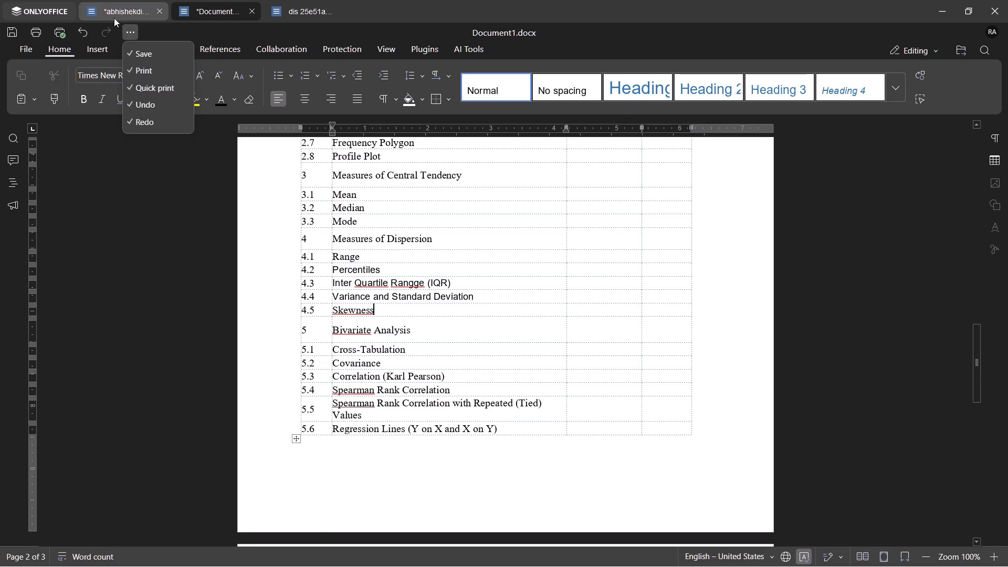
scroll(323, 249, down, 5)
scroll(323, 249, up, 10)
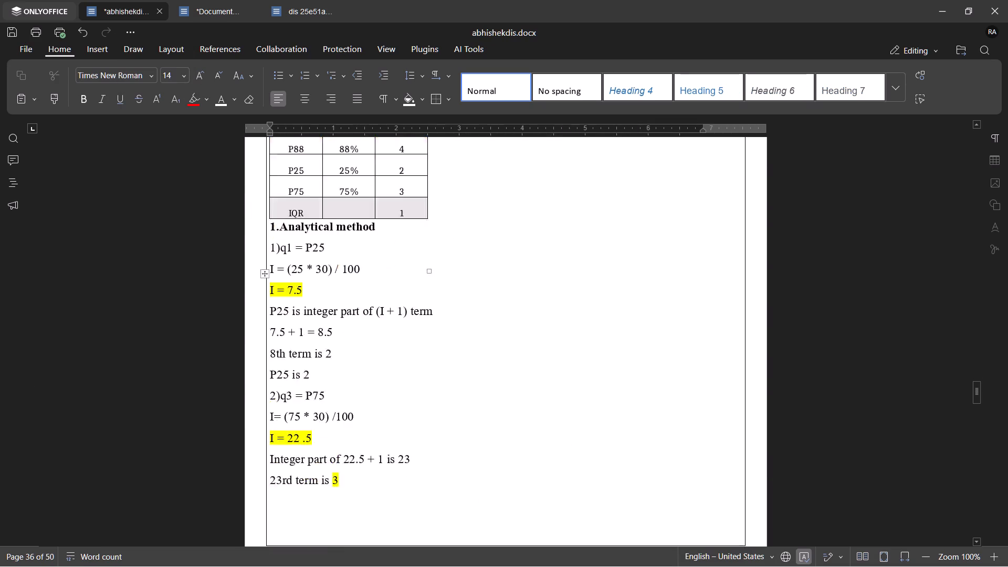
scroll(323, 249, up, 17)
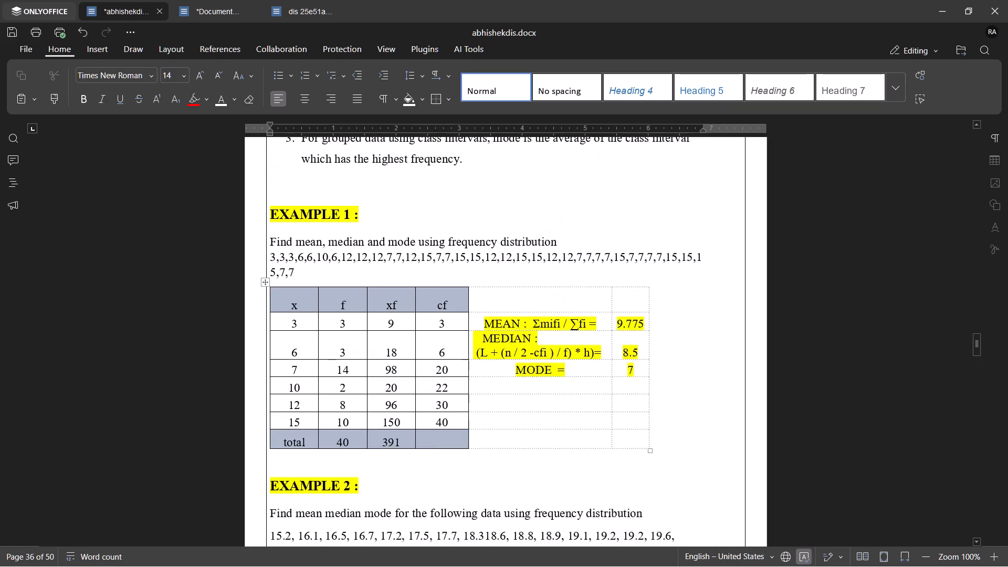
scroll(323, 249, up, 11)
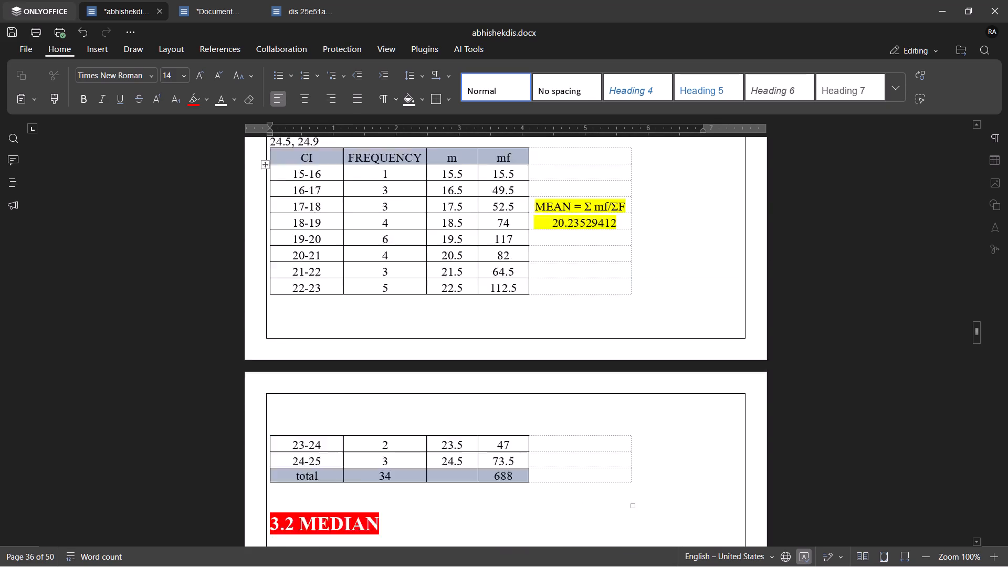
scroll(323, 249, up, 8)
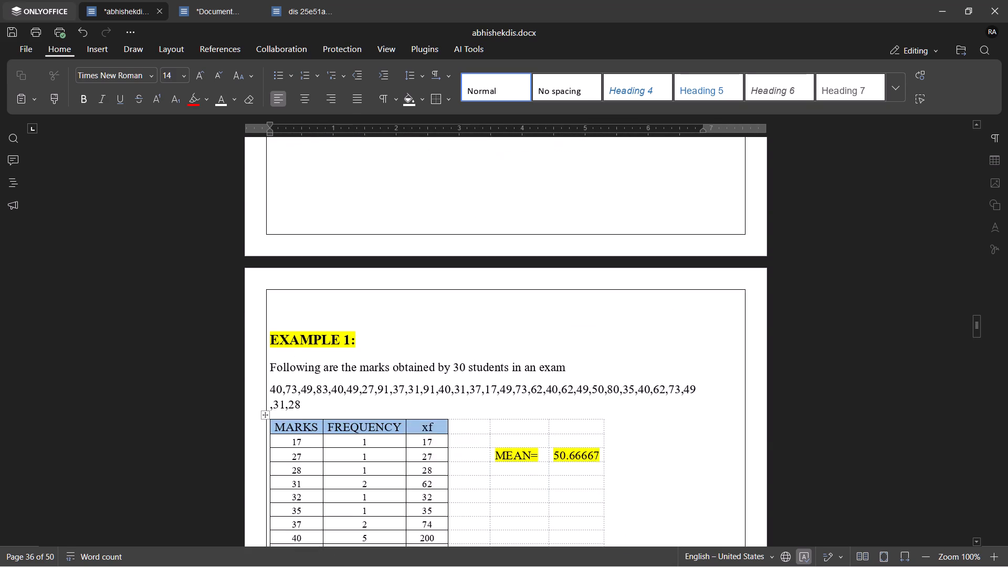
scroll(323, 249, up, 3)
scroll(323, 249, down, 5)
scroll(323, 249, up, 1)
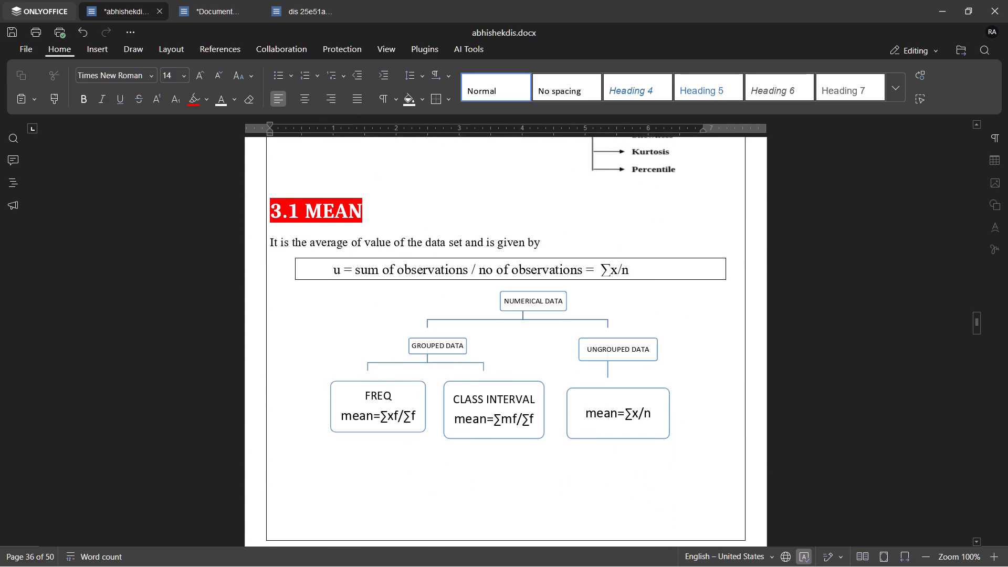
scroll(323, 249, up, 1)
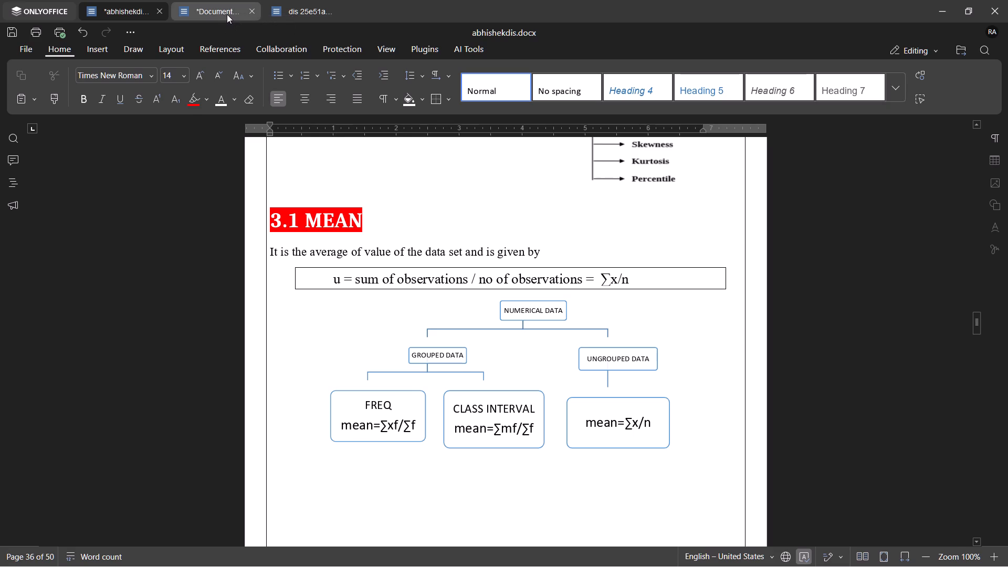
click(227, 14)
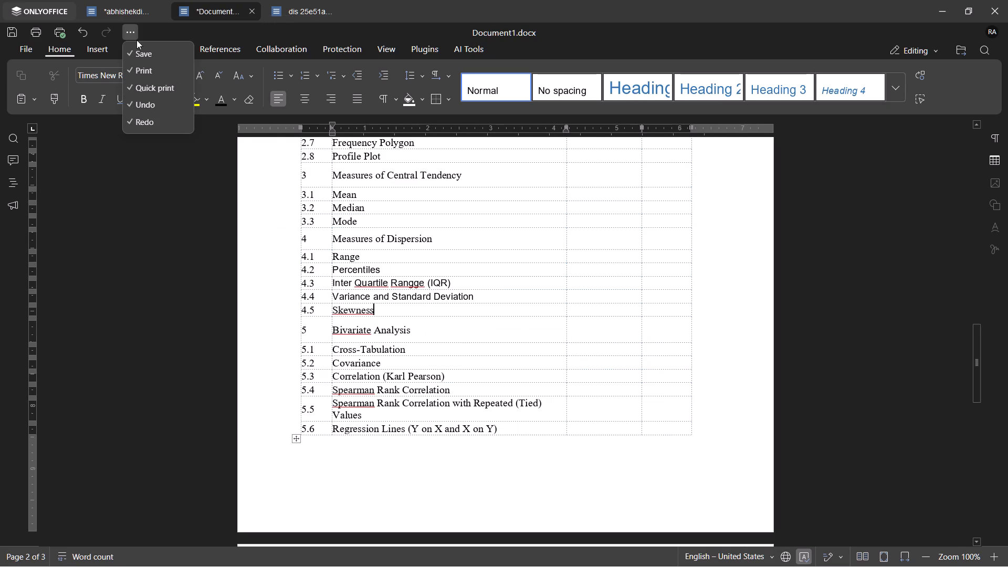
click(127, 10)
scroll(322, 298, down, 6)
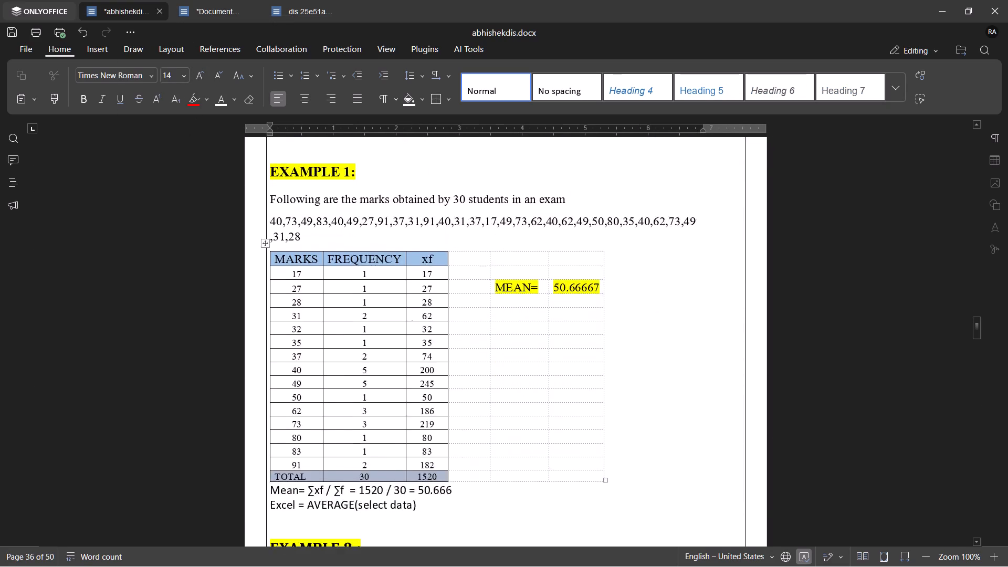
scroll(322, 298, down, 6)
scroll(322, 298, up, 1)
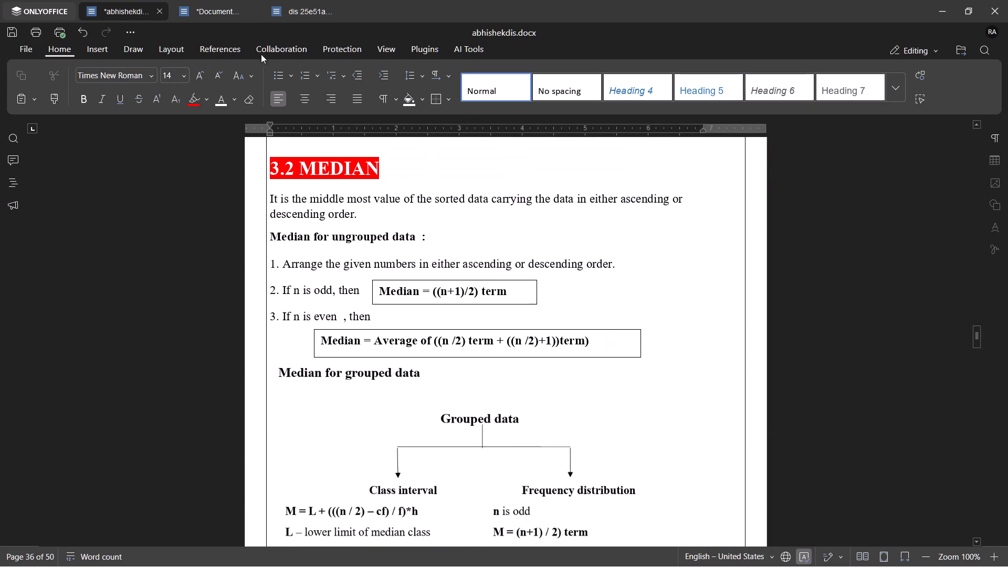
click(208, 9)
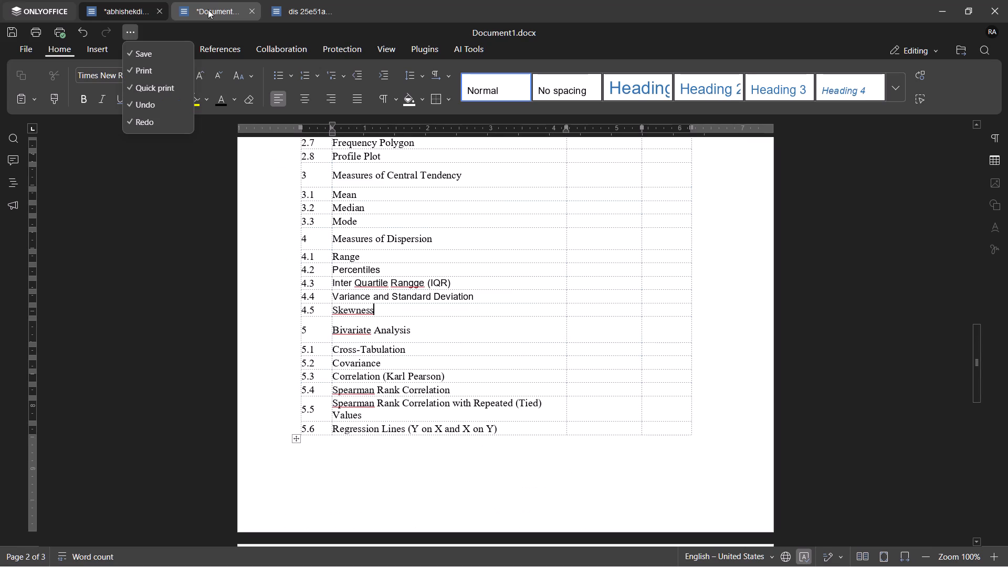
click(110, 13)
scroll(369, 309, down, 7)
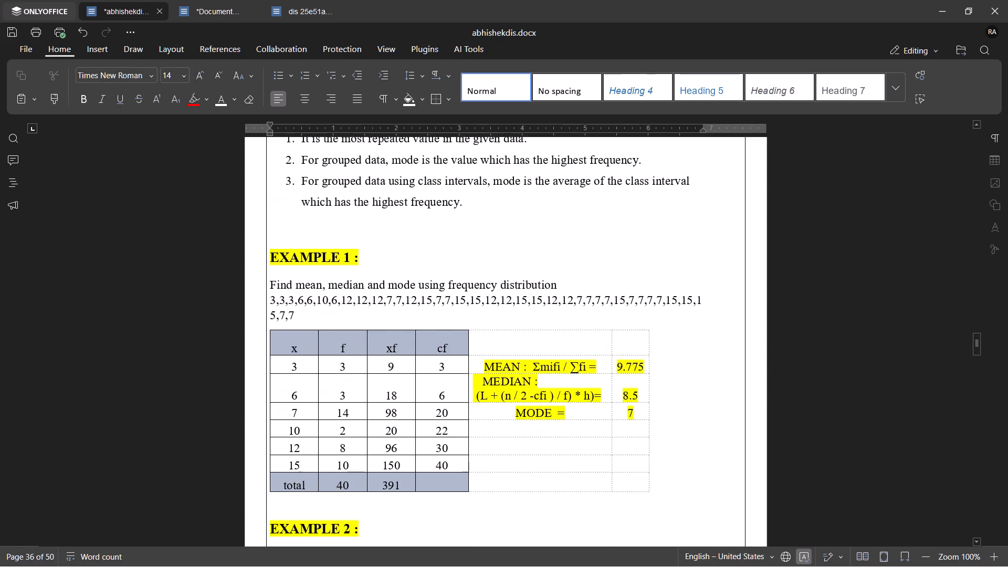
Check the section 4 headings in abhishekdis, from Range through Skewness, against the Measures of Dispersion entries in Document1's contents list.
scroll(369, 309, down, 6)
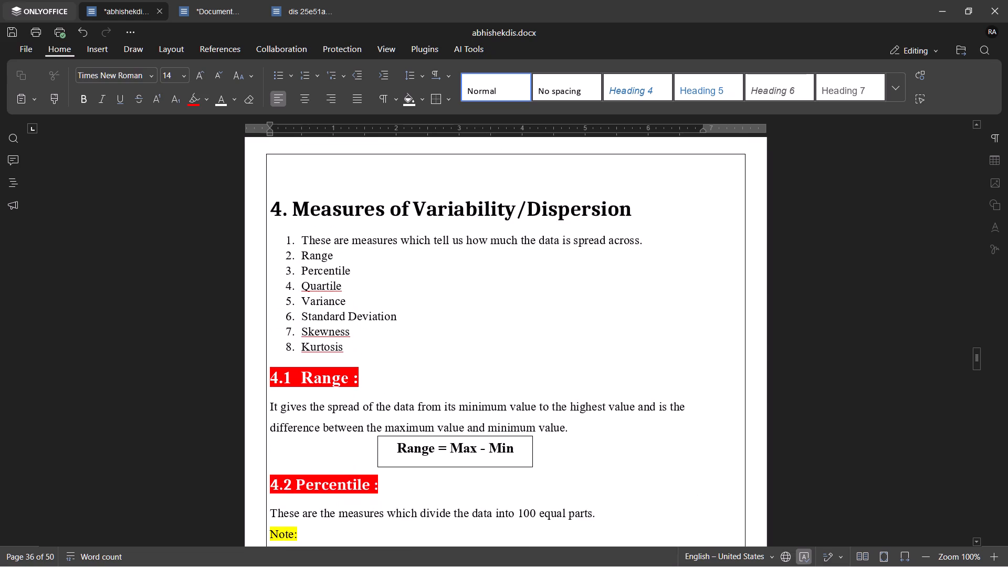
scroll(369, 309, down, 3)
click(200, 6)
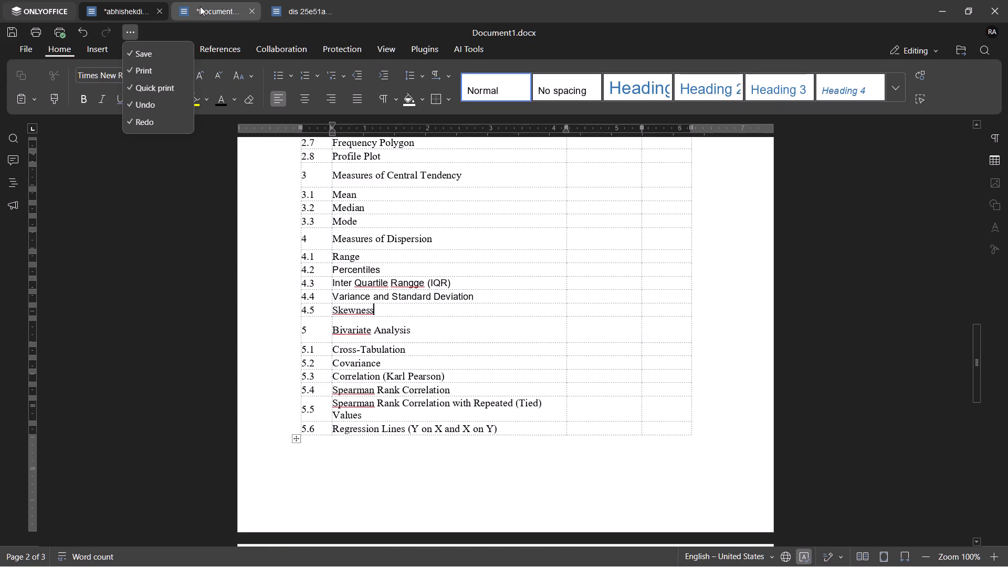
click(138, 10)
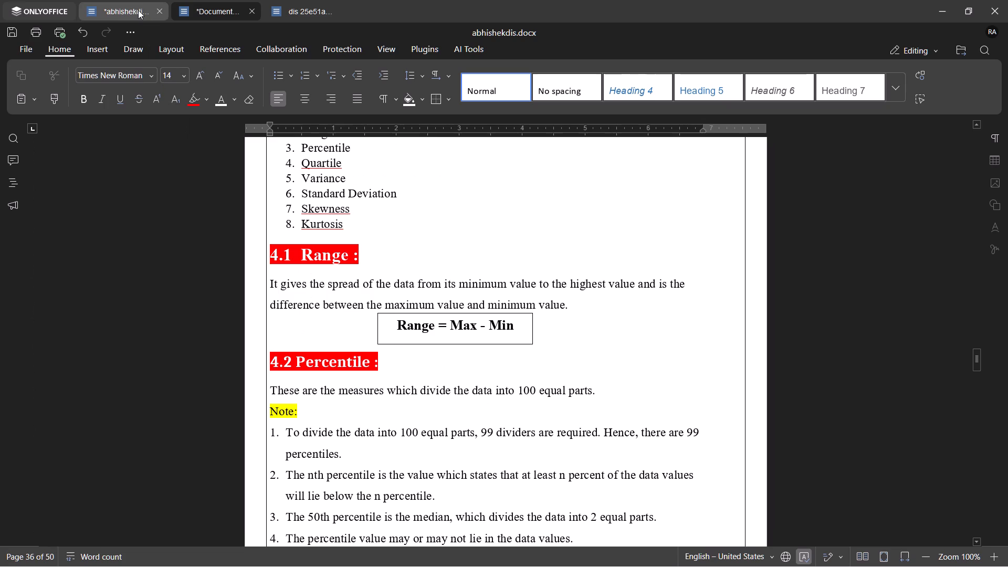
scroll(239, 245, down, 8)
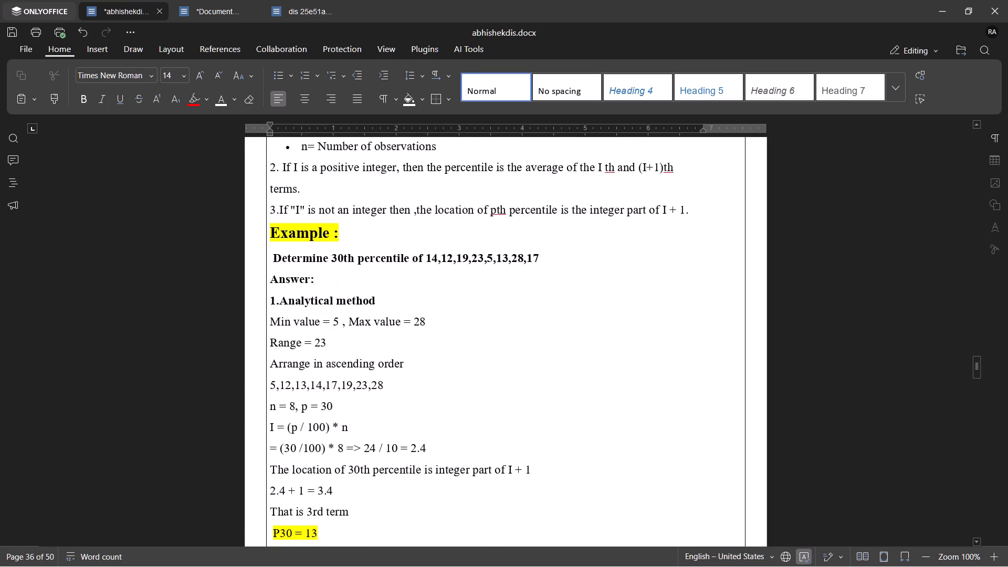
scroll(239, 245, down, 2)
scroll(239, 245, up, 1)
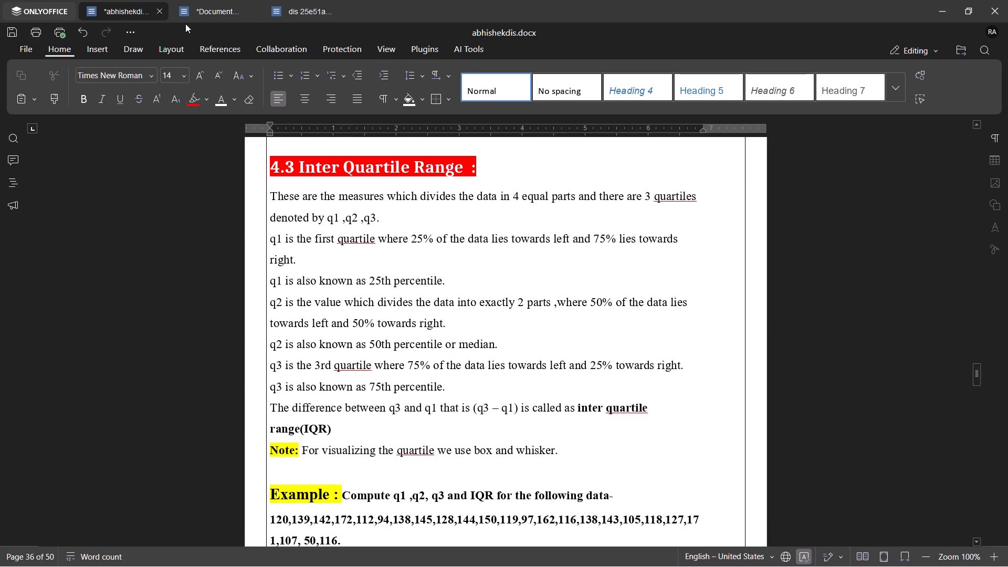
click(185, 14)
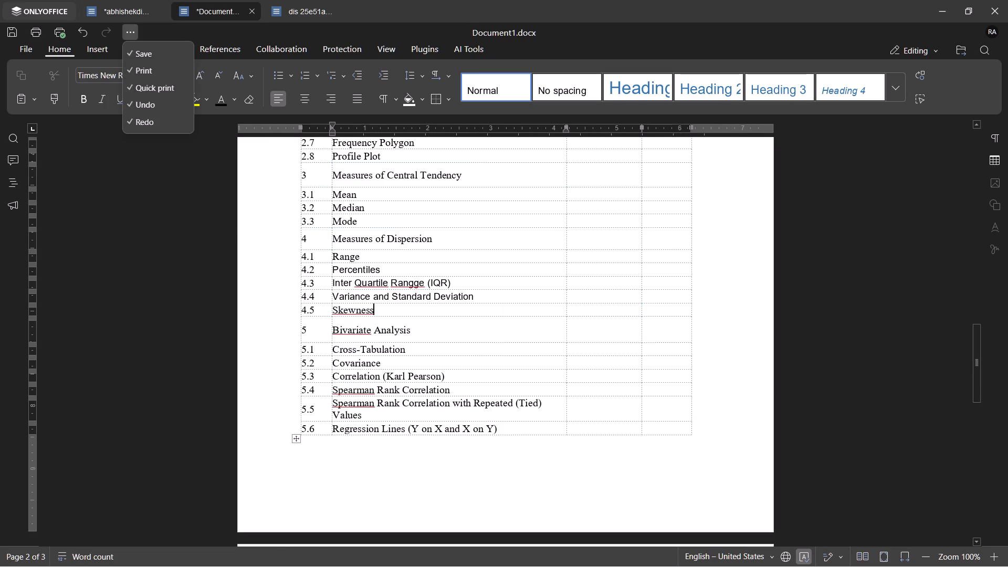
click(129, 8)
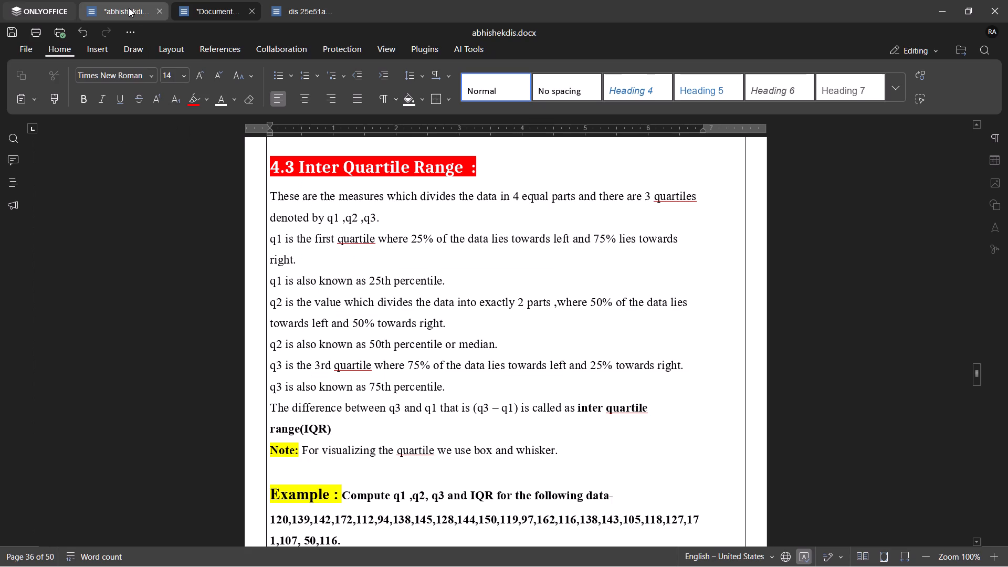
scroll(343, 319, down, 10)
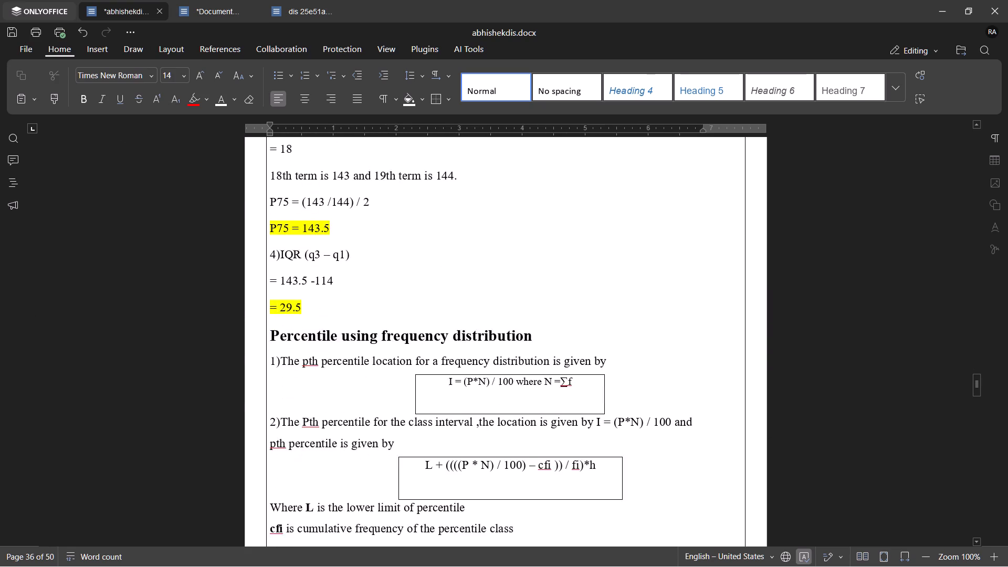
scroll(343, 319, down, 5)
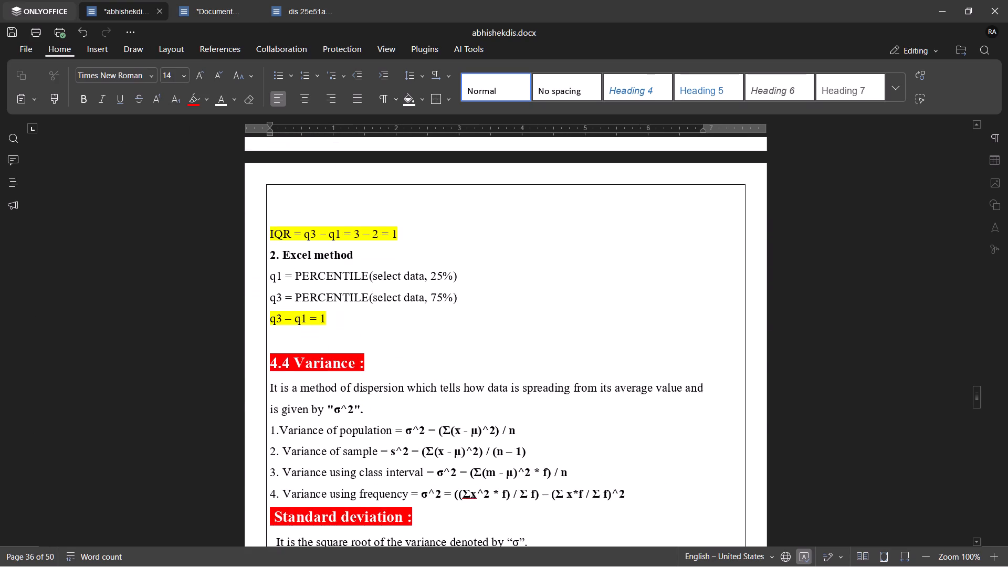
scroll(343, 319, down, 4)
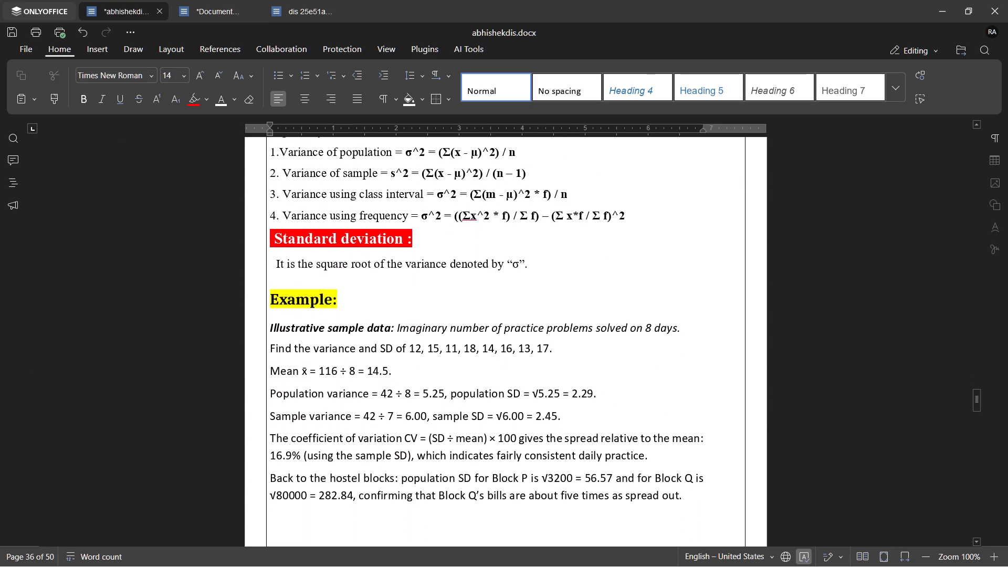
click(215, 17)
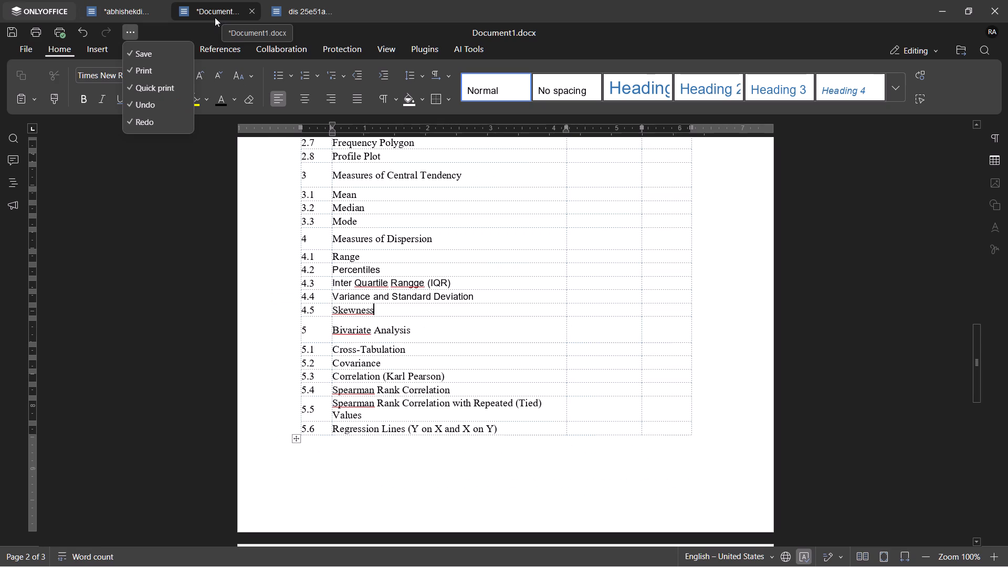
click(138, 8)
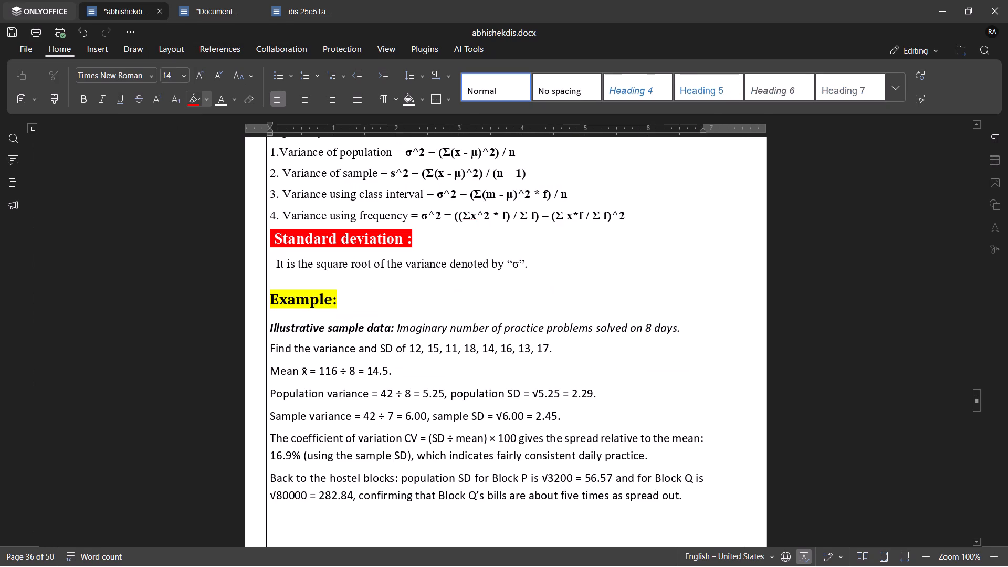
click(197, 7)
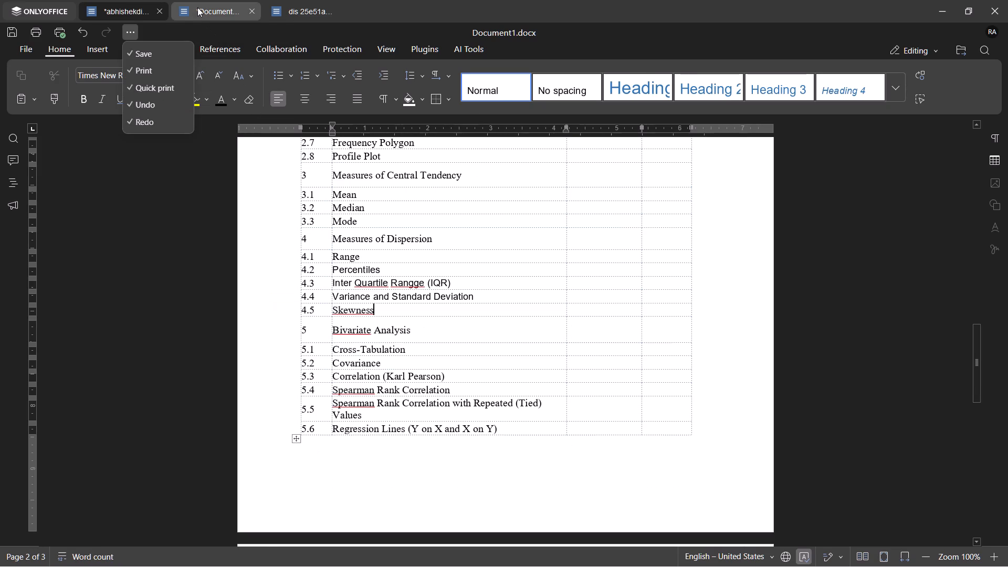
click(120, 10)
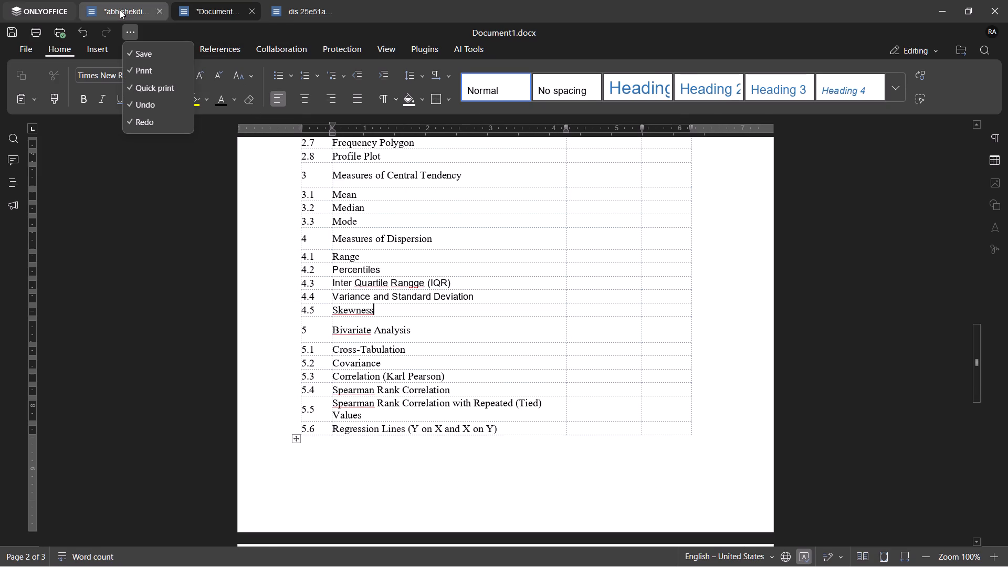
scroll(327, 274, down, 9)
scroll(327, 274, up, 1)
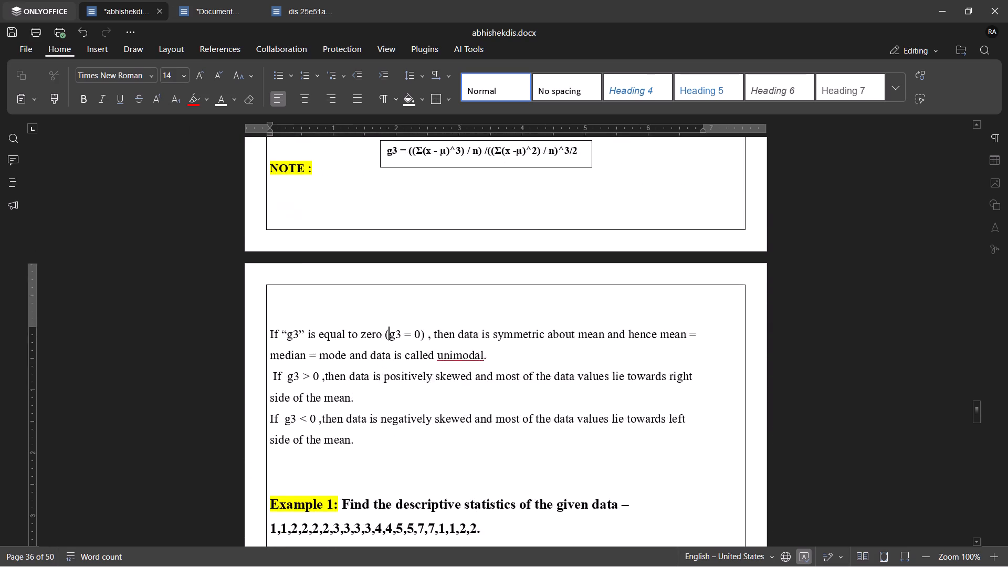
scroll(327, 274, up, 2)
scroll(327, 274, down, 3)
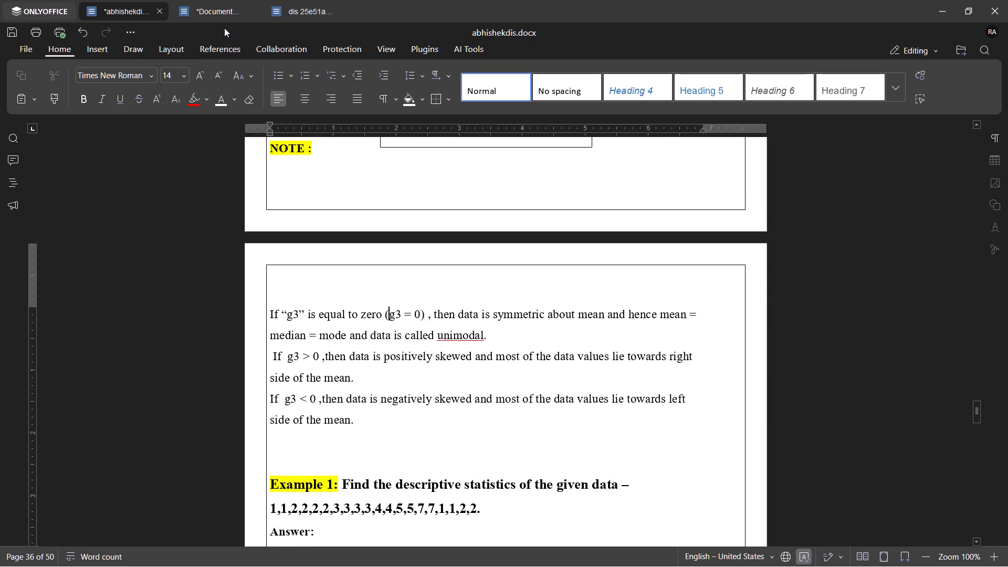
click(220, 20)
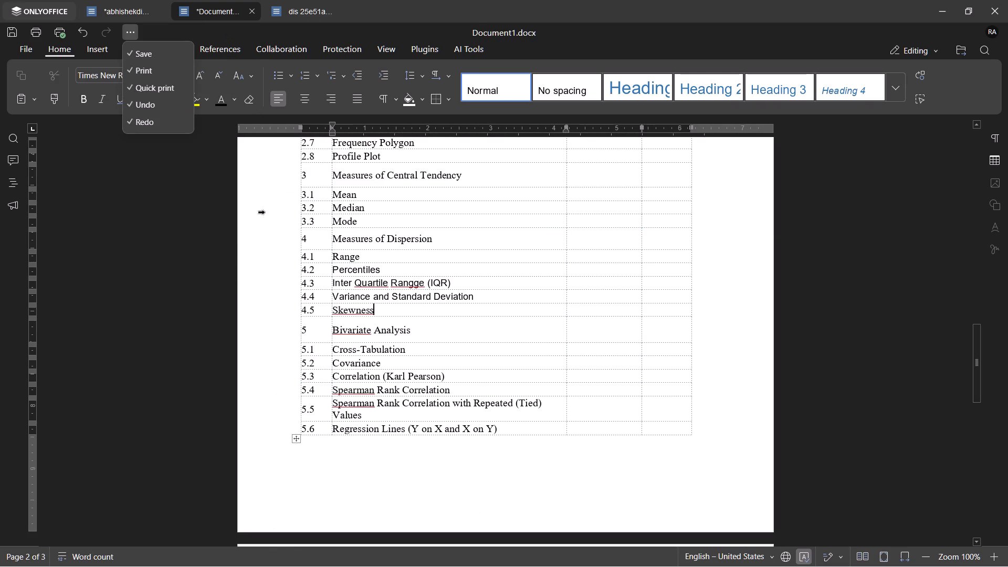
Close the search in dis 25e51a67f1 and examine its table of contents from Measures of Dispersion to the Case study entries.
click(301, 14)
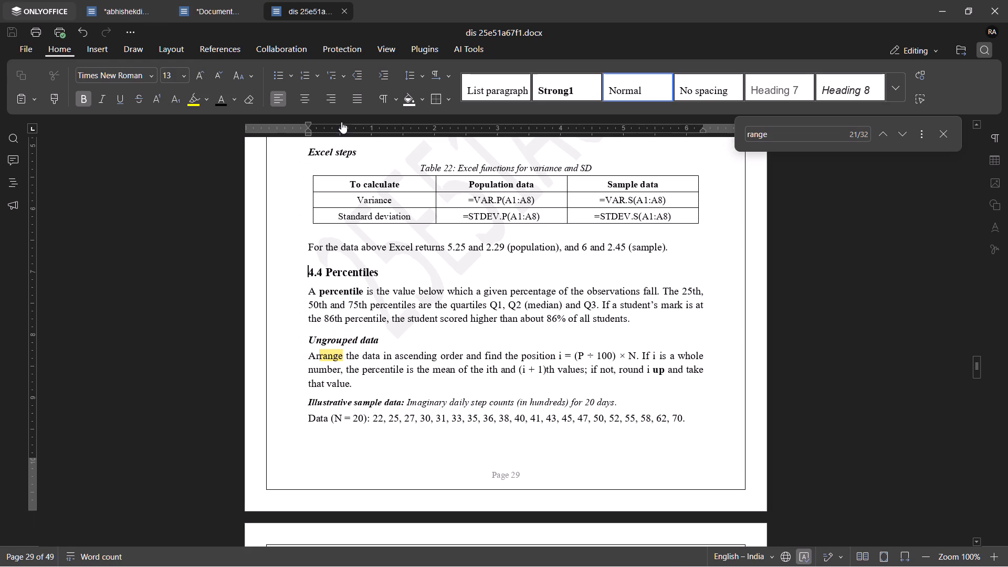
click(942, 130)
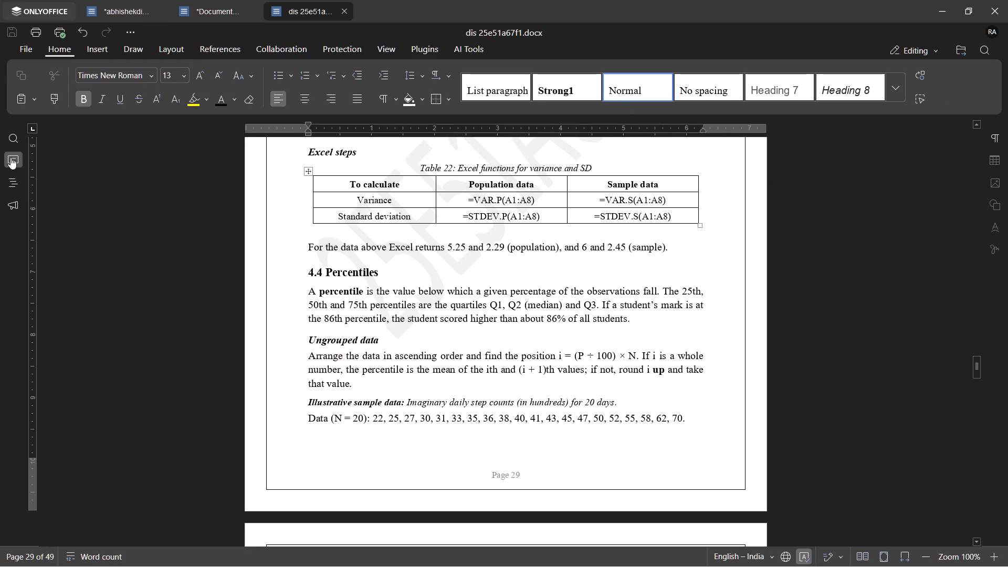
click(31, 145)
drag(979, 369, 962, 52)
scroll(606, 380, down, 10)
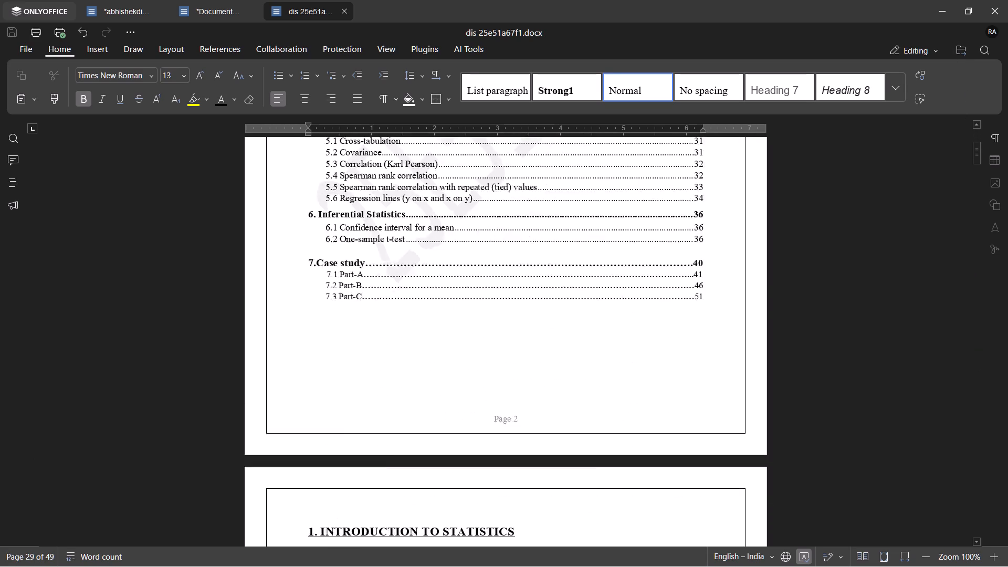
scroll(606, 380, up, 7)
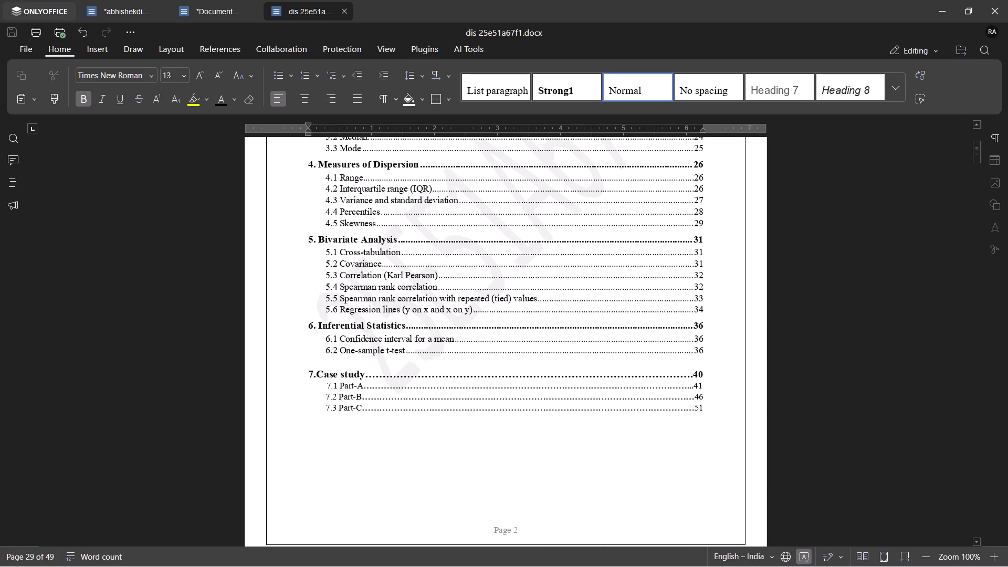
Review abhishekdis from the Skewness notes through Examples 1 and 2 to the Covariance section against the contents list in dis 25e51a67f1.
scroll(606, 380, up, 1)
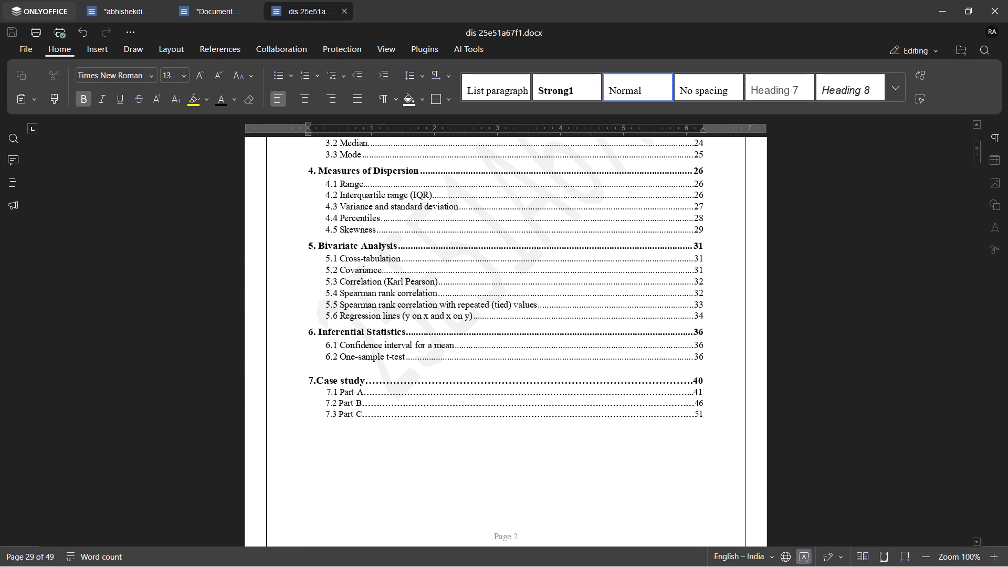
scroll(362, 271, up, 1)
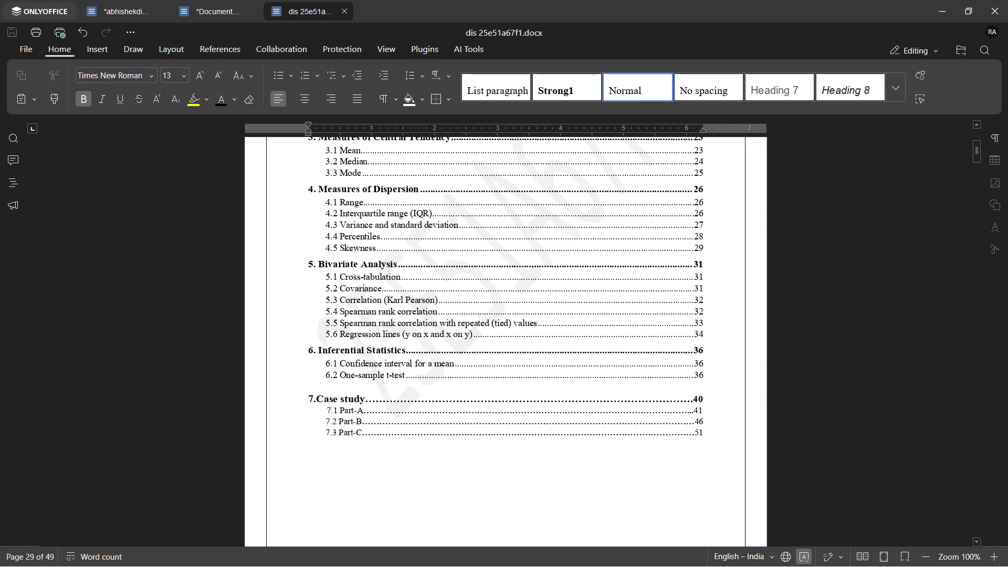
click(140, 15)
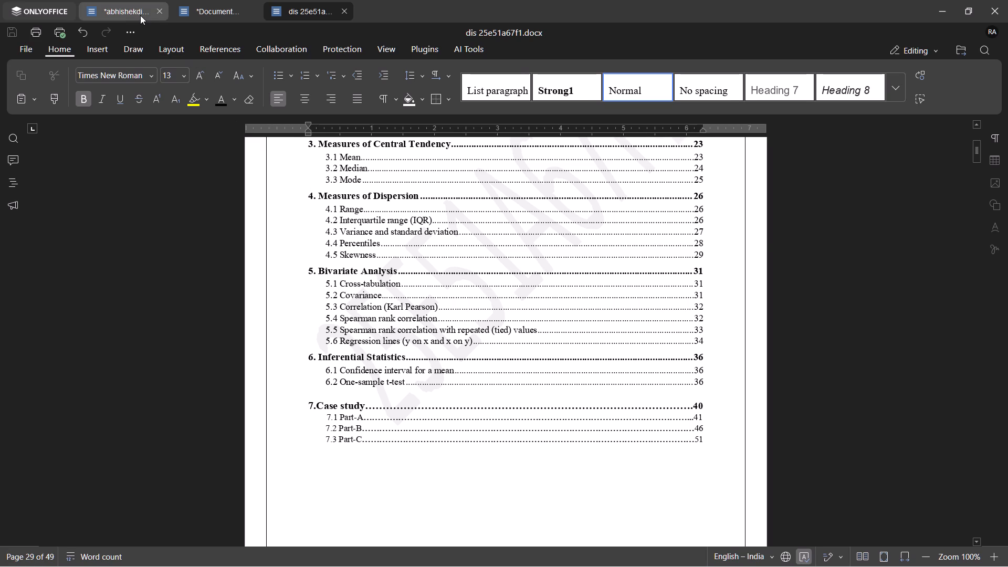
scroll(304, 263, down, 4)
scroll(304, 263, up, 5)
scroll(304, 263, down, 9)
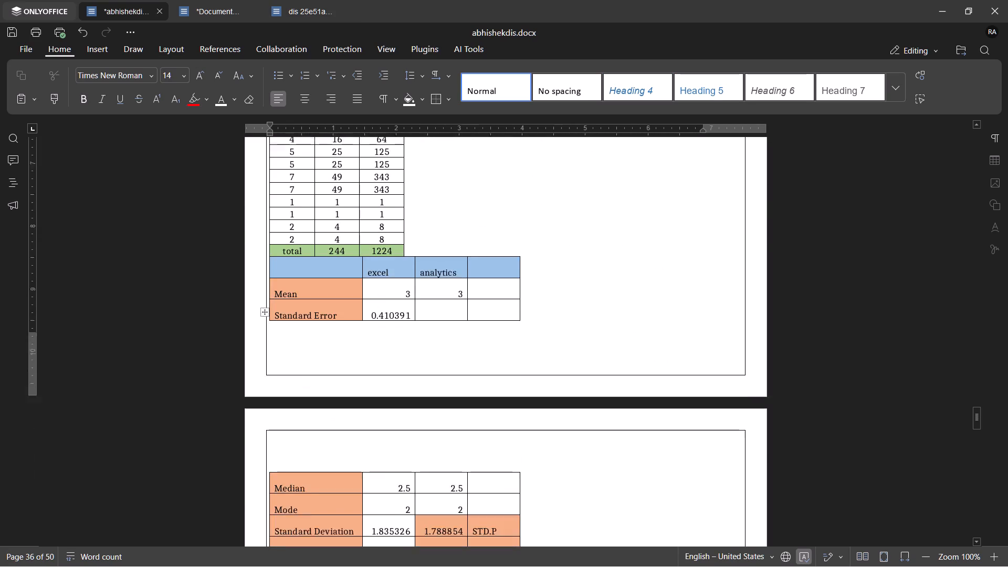
scroll(304, 263, down, 5)
scroll(304, 263, up, 6)
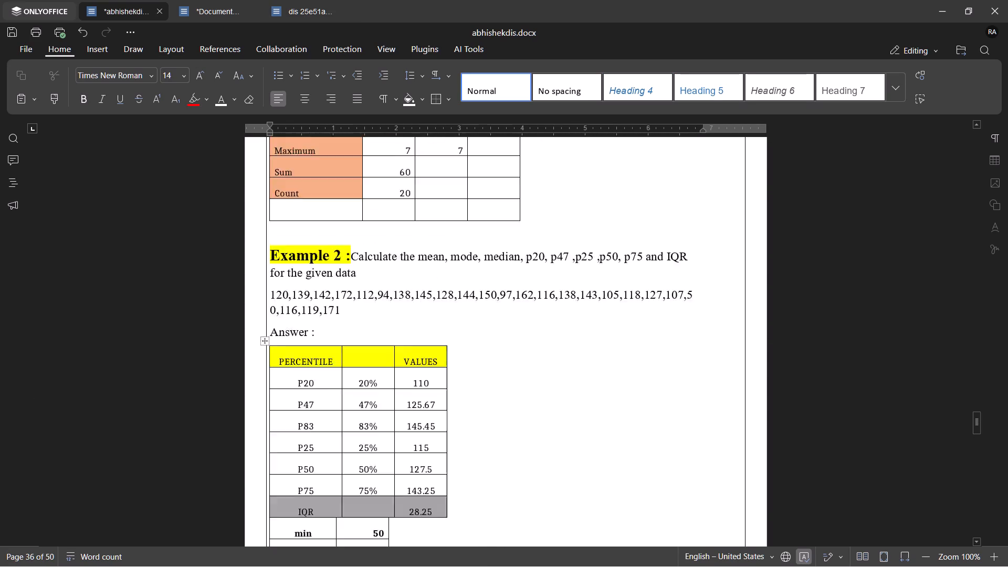
scroll(304, 263, up, 10)
scroll(304, 263, down, 5)
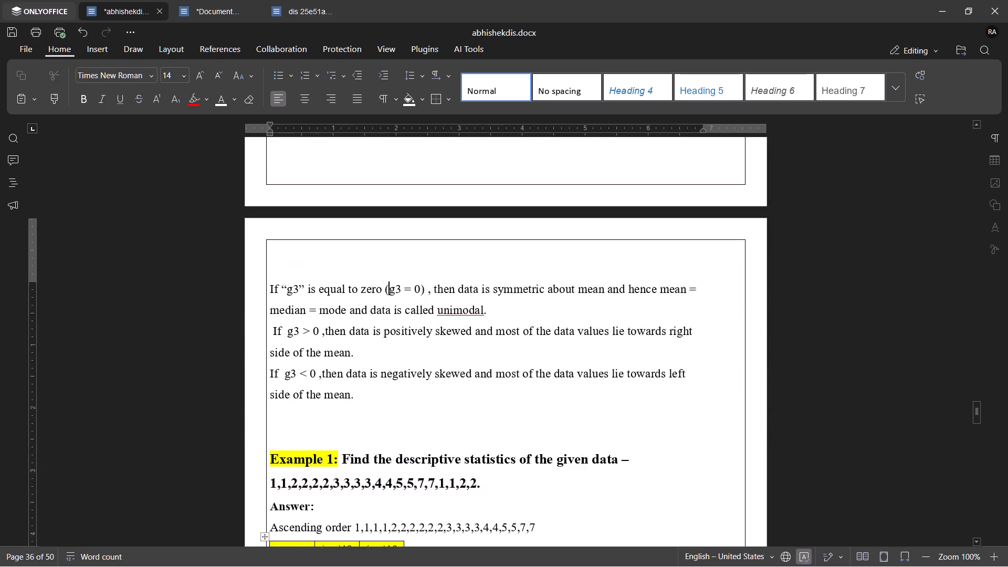
scroll(304, 263, down, 7)
scroll(304, 263, up, 2)
scroll(304, 263, right, 1)
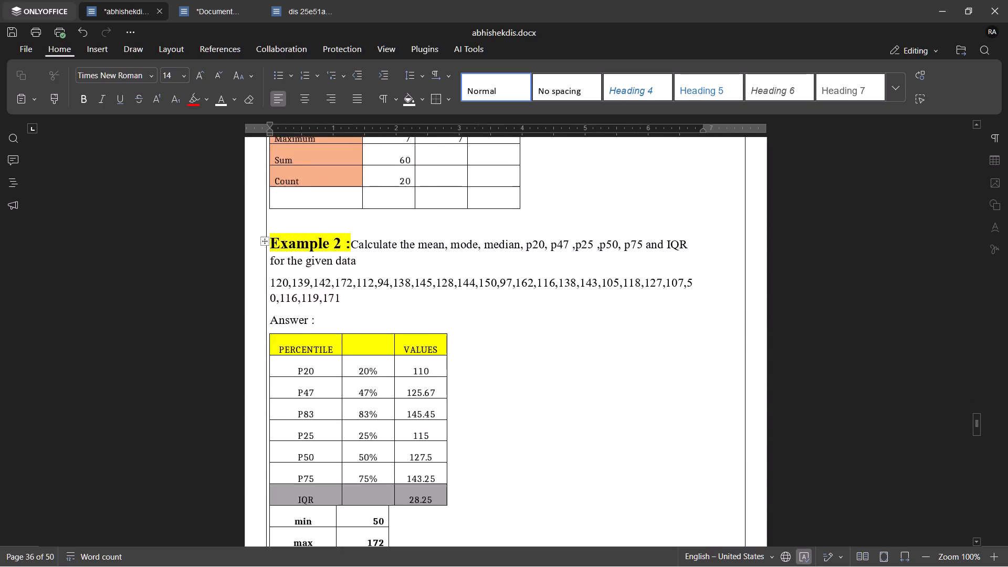
scroll(304, 263, right, 1)
scroll(304, 263, down, 3)
scroll(304, 263, up, 3)
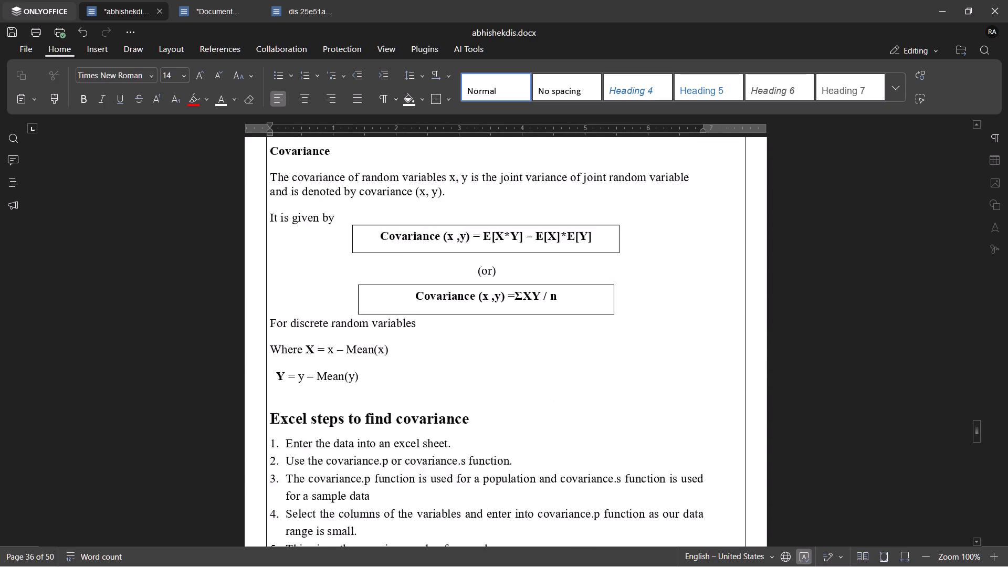
scroll(304, 263, up, 1)
Check the Bivariate Analysis entries in Document1, and search dis 25e51a67f1 for the contents entry "5.1 Cross-tabulation".
click(281, 10)
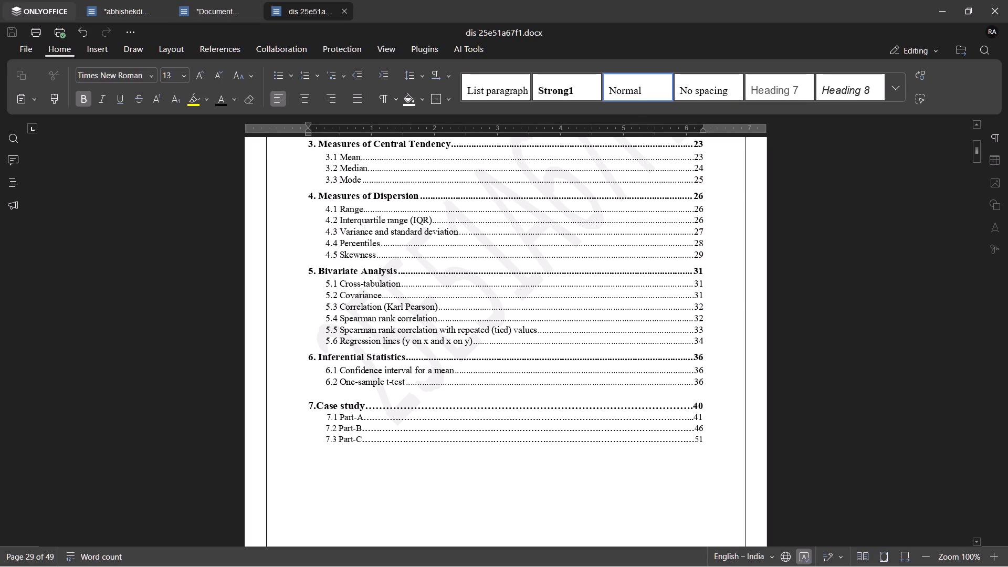
click(215, 10)
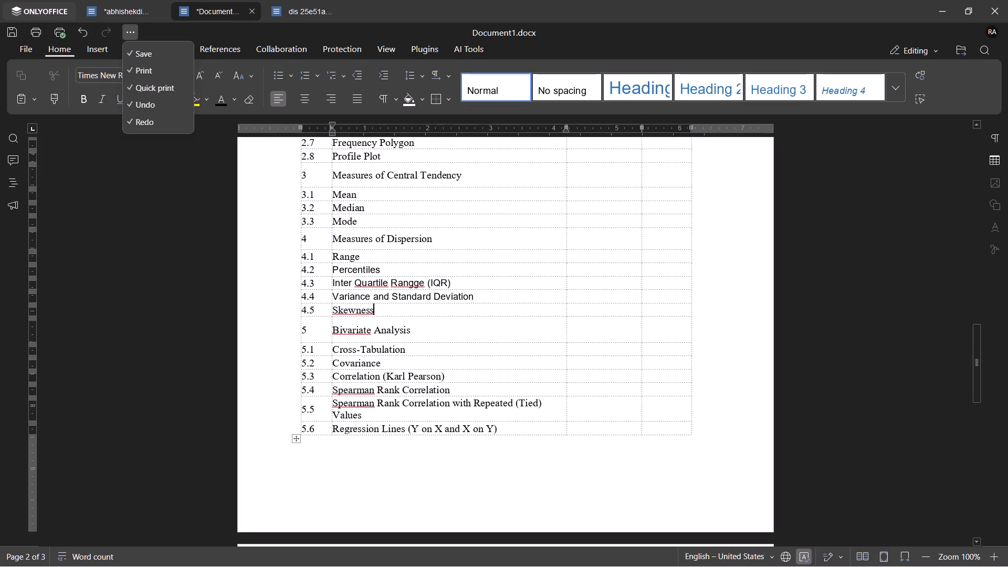
click(283, 11)
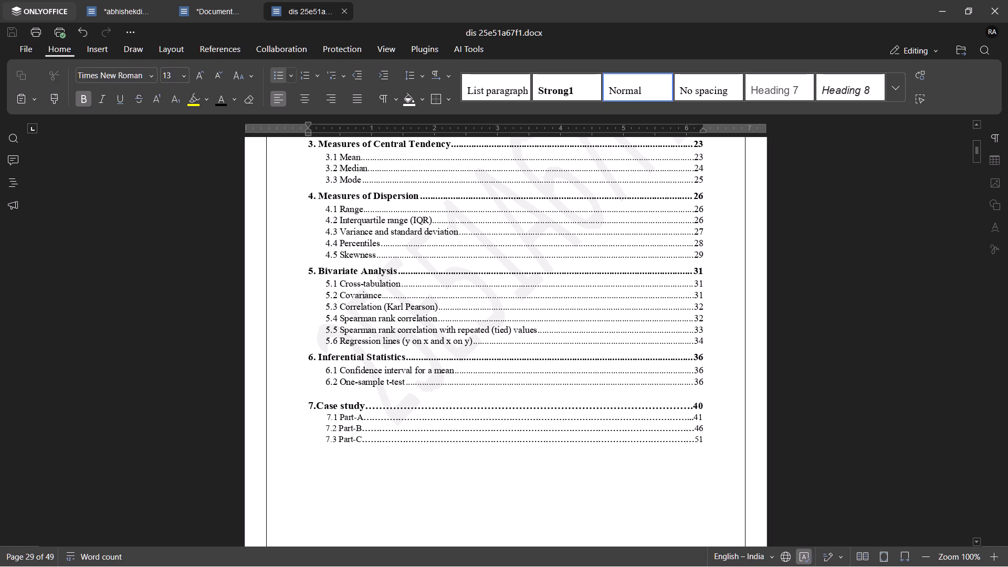
drag(324, 284, 402, 283)
key(ctrl+c)
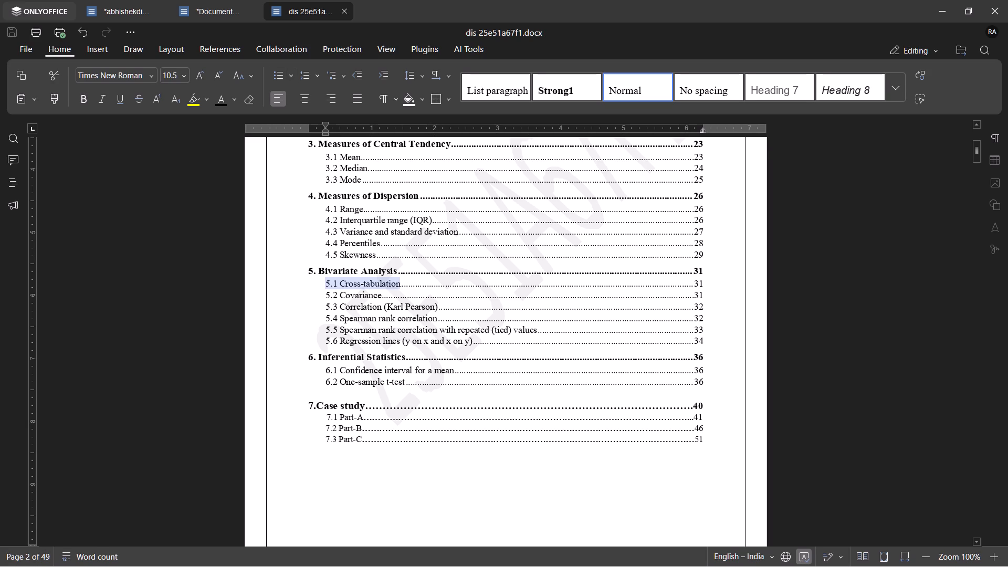
key(ctrl+f)
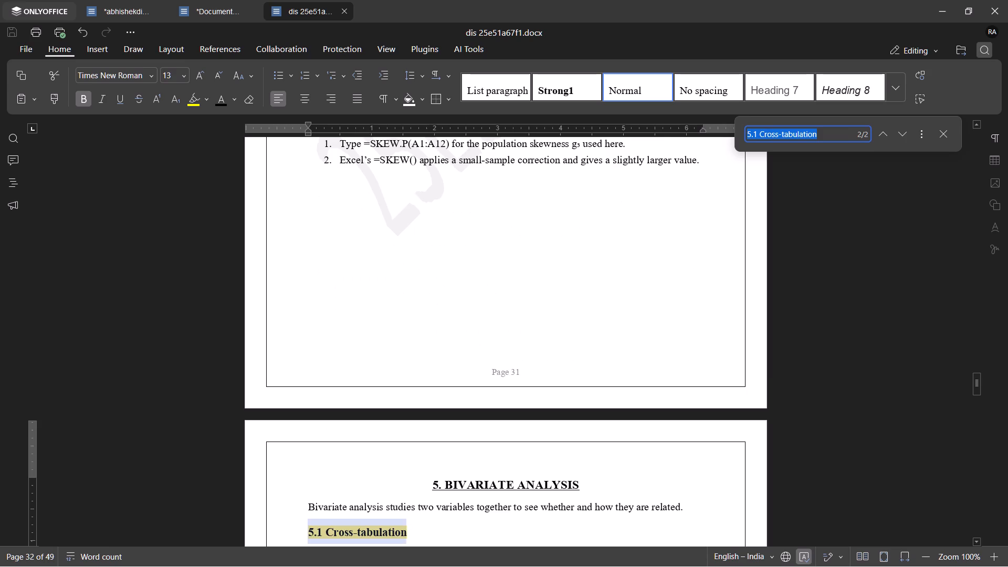
Select the content of dis 25e51a67f1 from the 5.1 Cross-tabulation section through Inferential Statistics into Task 4 of the Part A case study.
scroll(392, 328, down, 4)
scroll(392, 328, up, 1)
drag(421, 271, 545, 566)
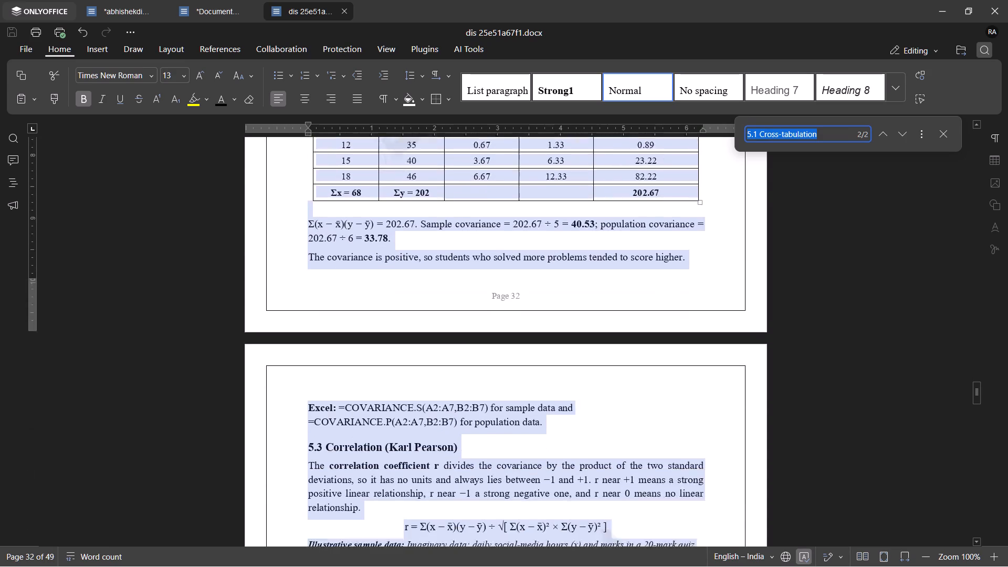
drag(545, 566, 543, 566)
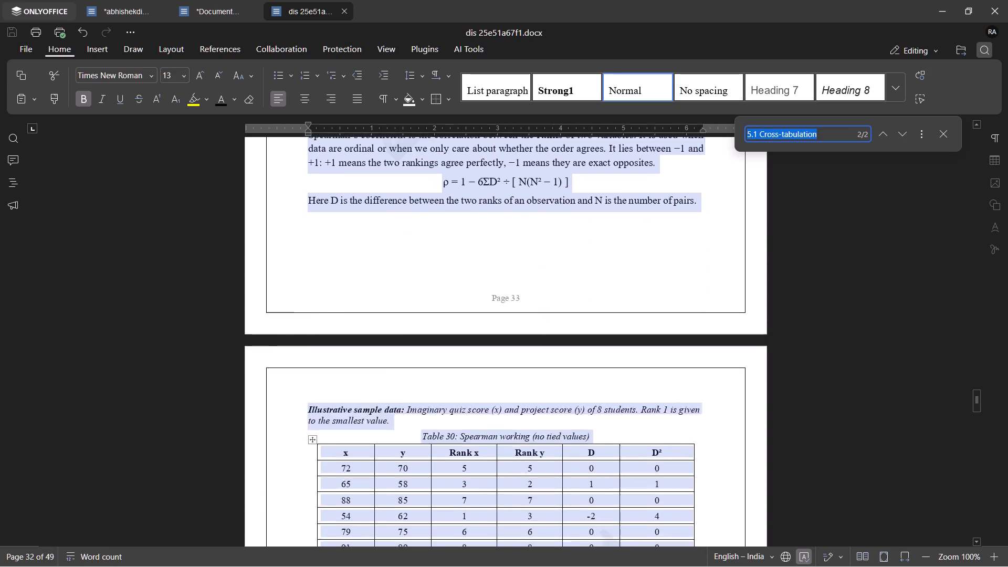
drag(543, 566, 539, 566)
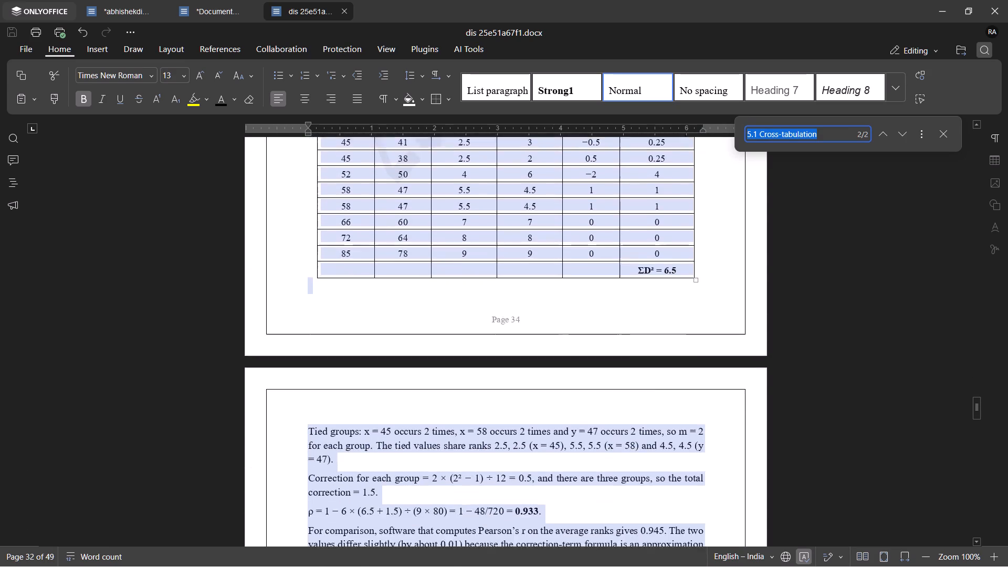
drag(539, 566, 542, 565)
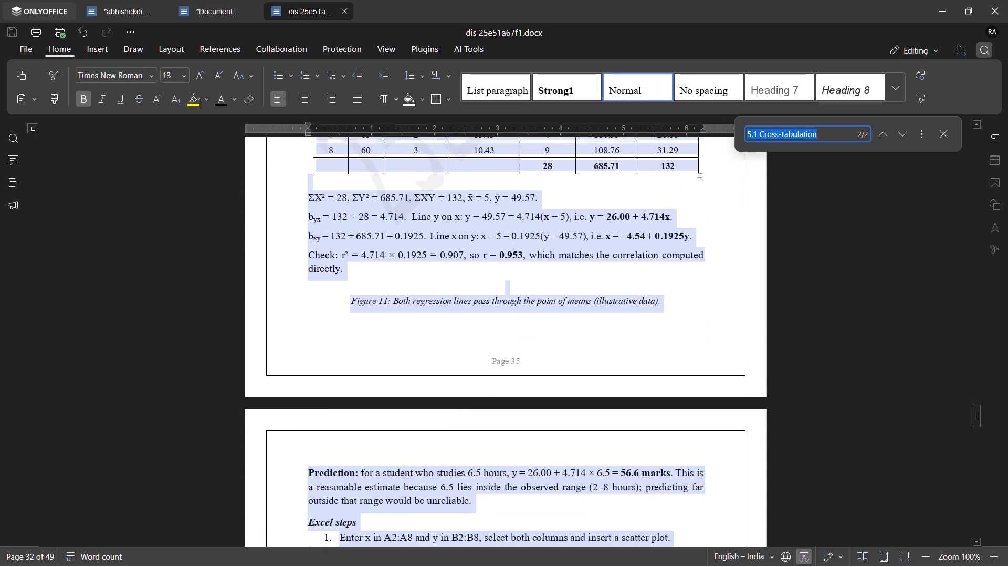
drag(542, 565, 594, 566)
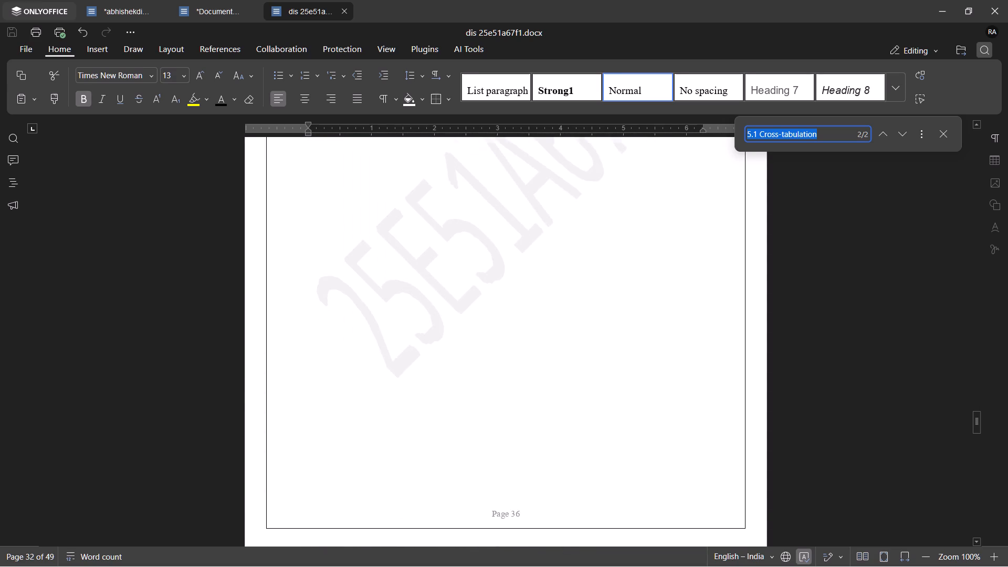
drag(594, 566, 675, 566)
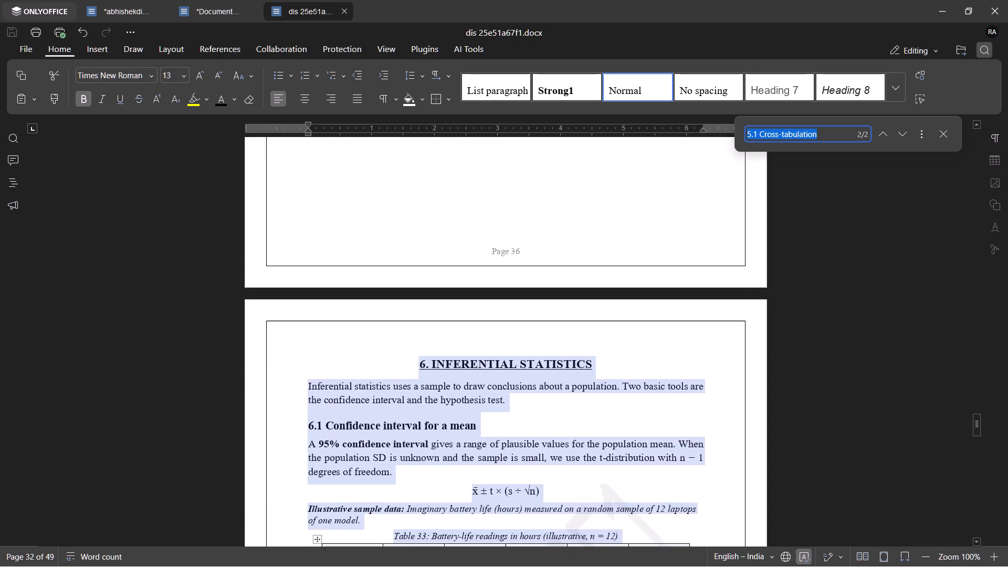
drag(675, 566, 673, 566)
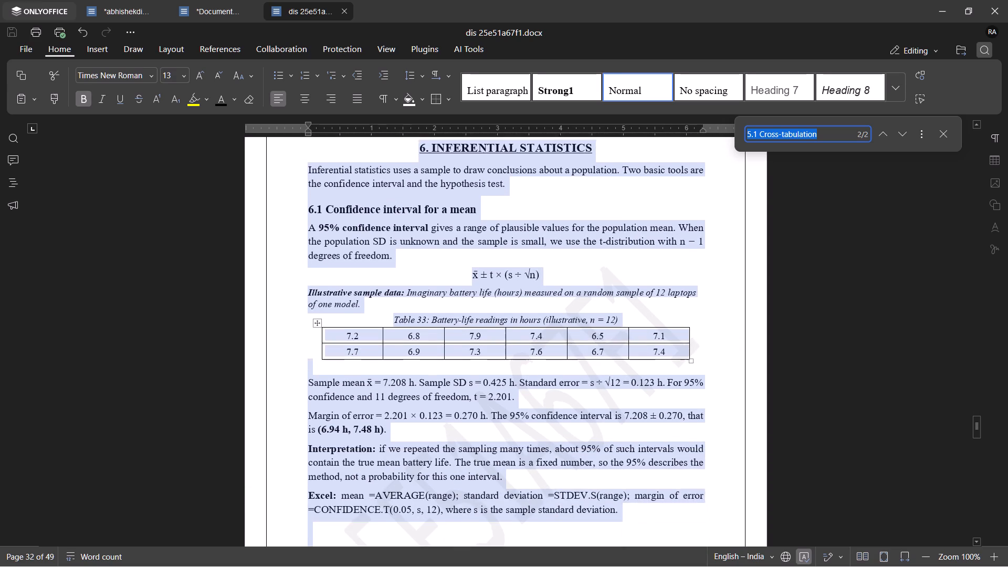
drag(673, 566, 667, 566)
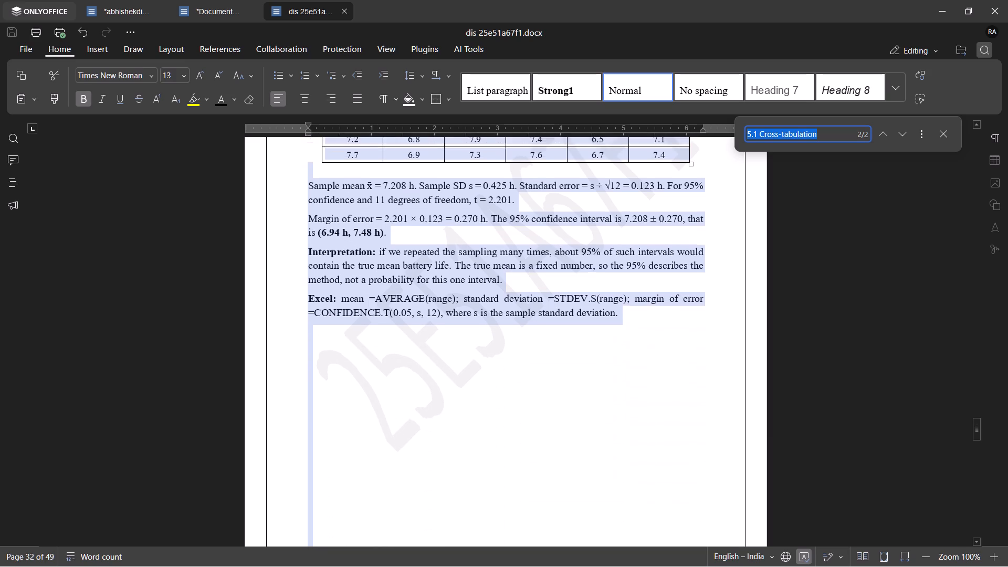
drag(667, 566, 667, 566)
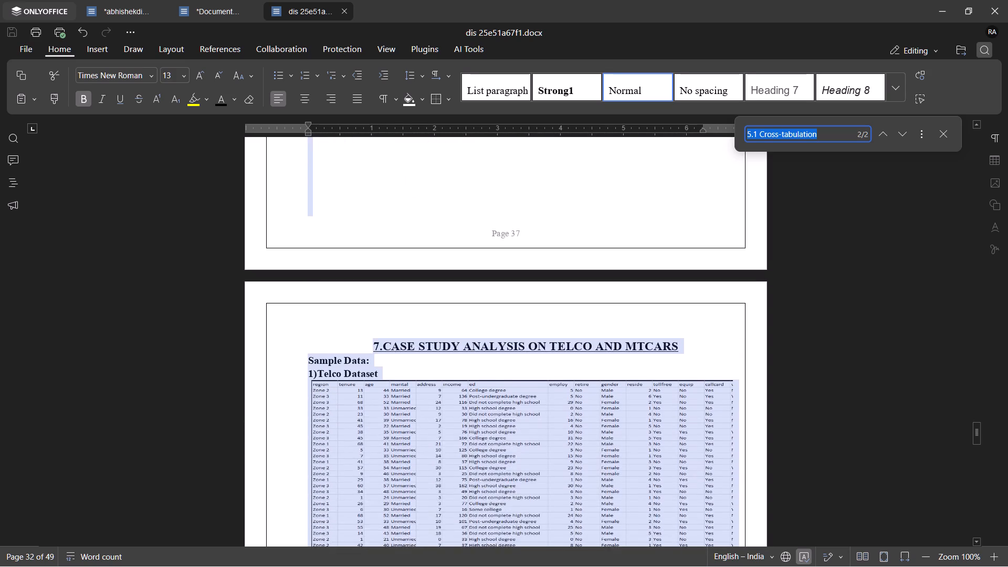
drag(667, 566, 675, 566)
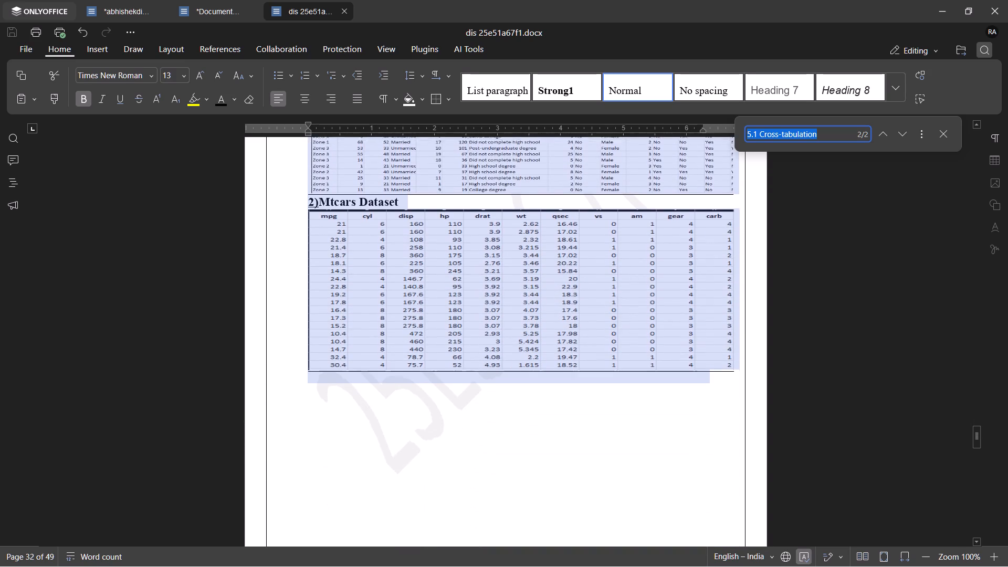
drag(675, 566, 670, 566)
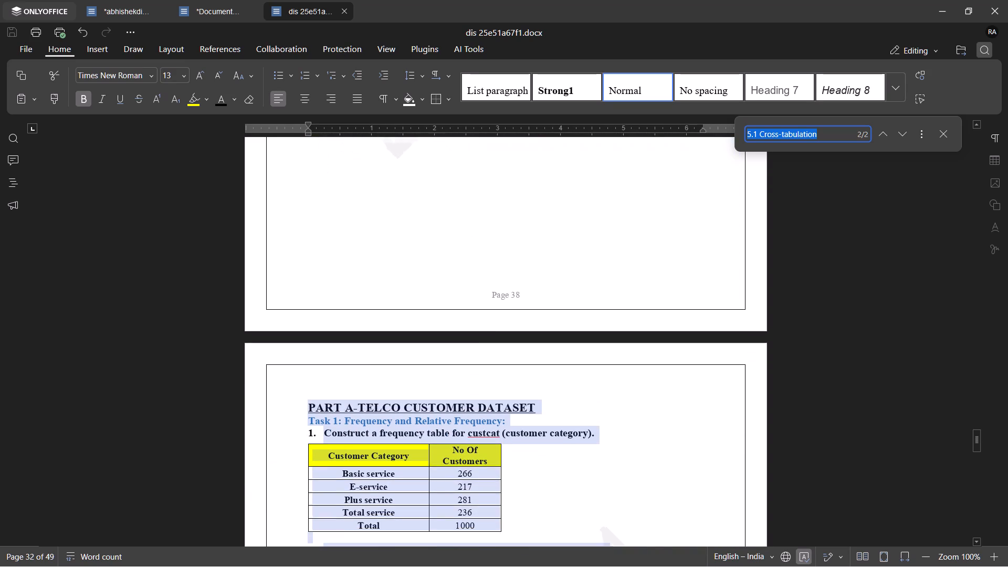
drag(670, 566, 672, 566)
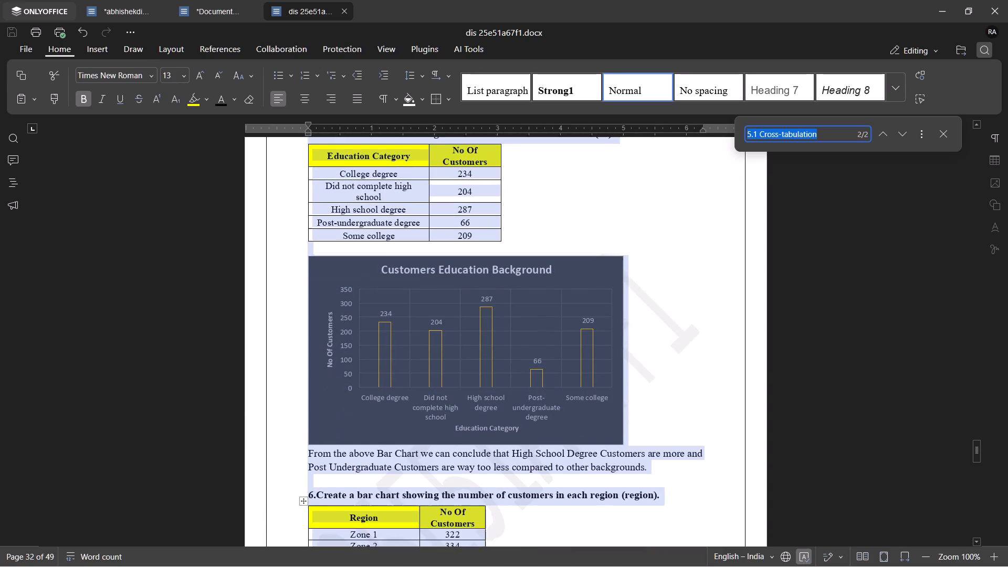
drag(672, 566, 671, 566)
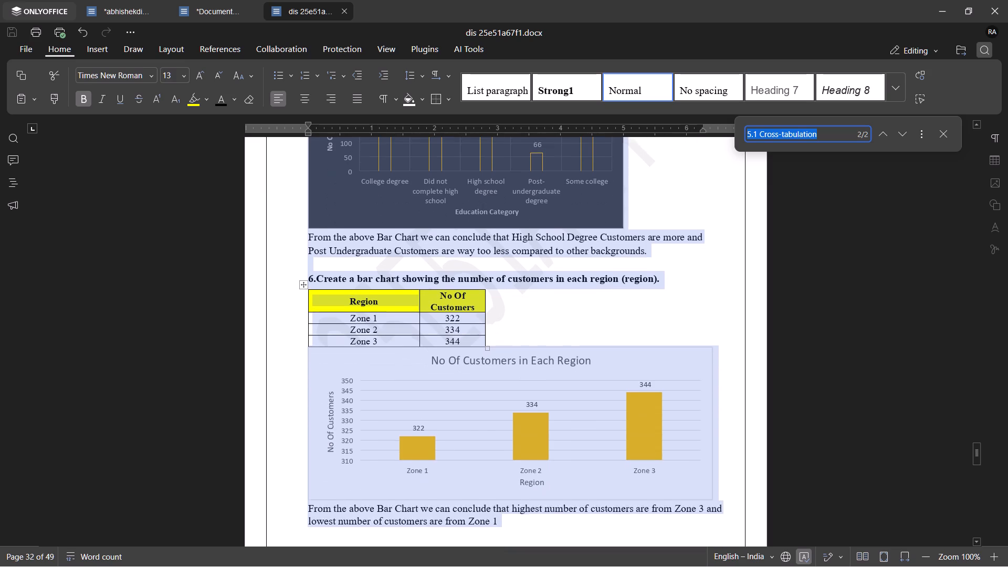
drag(671, 566, 670, 566)
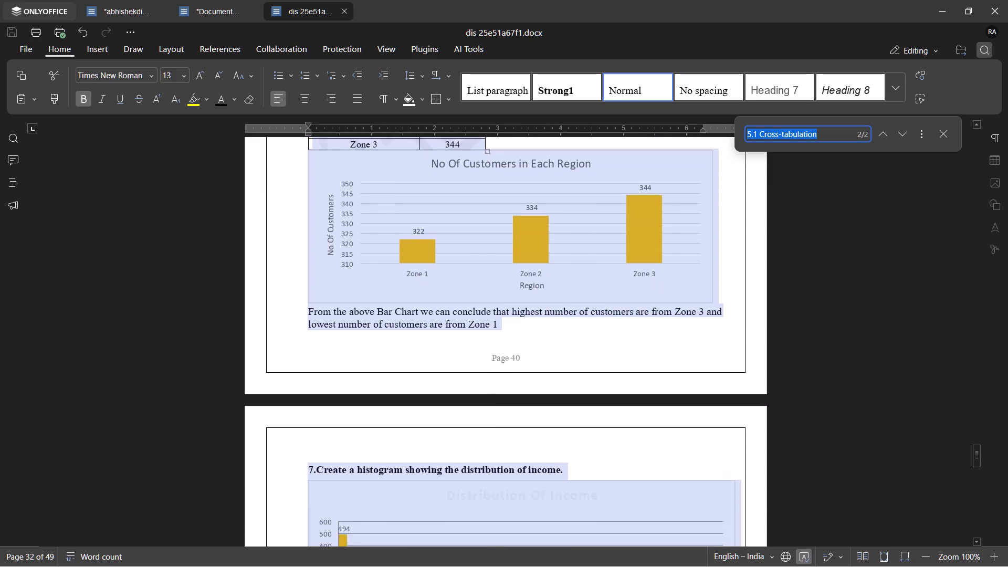
drag(670, 566, 669, 566)
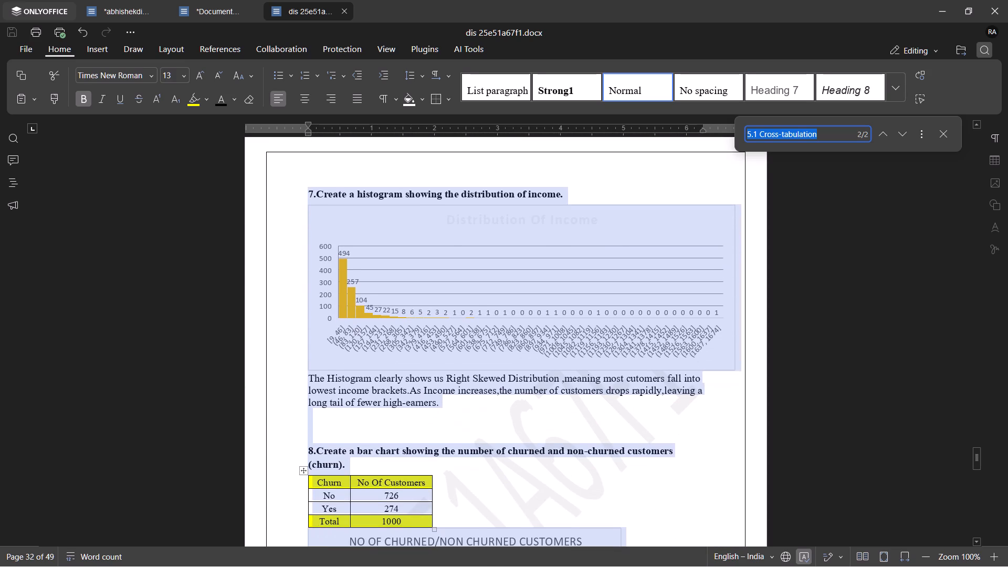
drag(669, 566, 670, 566)
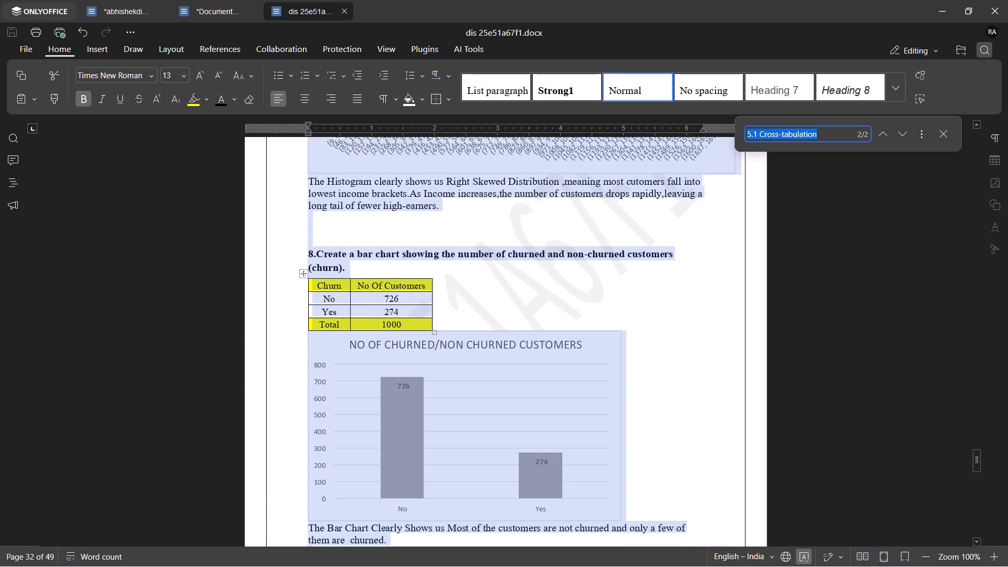
drag(670, 566, 684, 566)
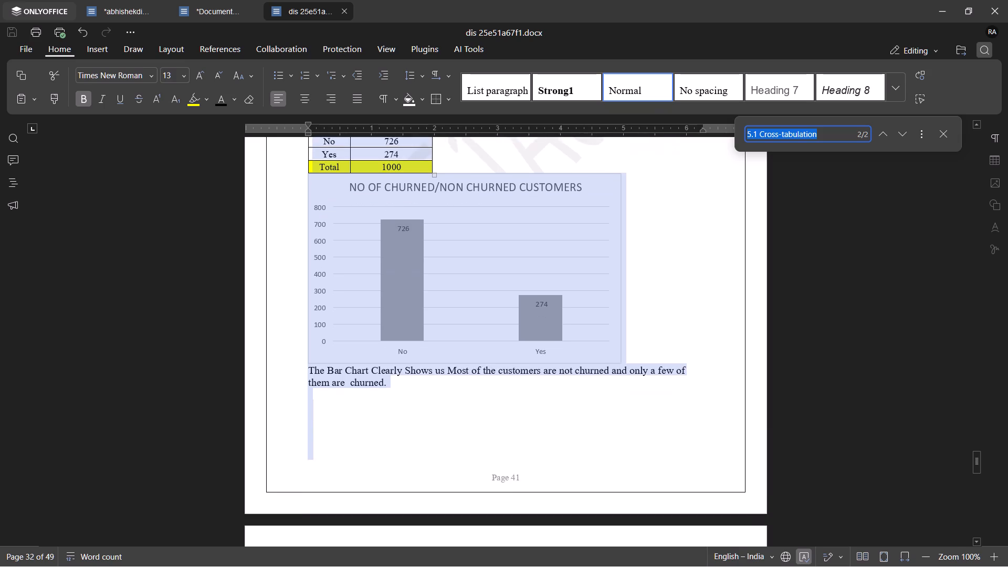
drag(684, 566, 670, 566)
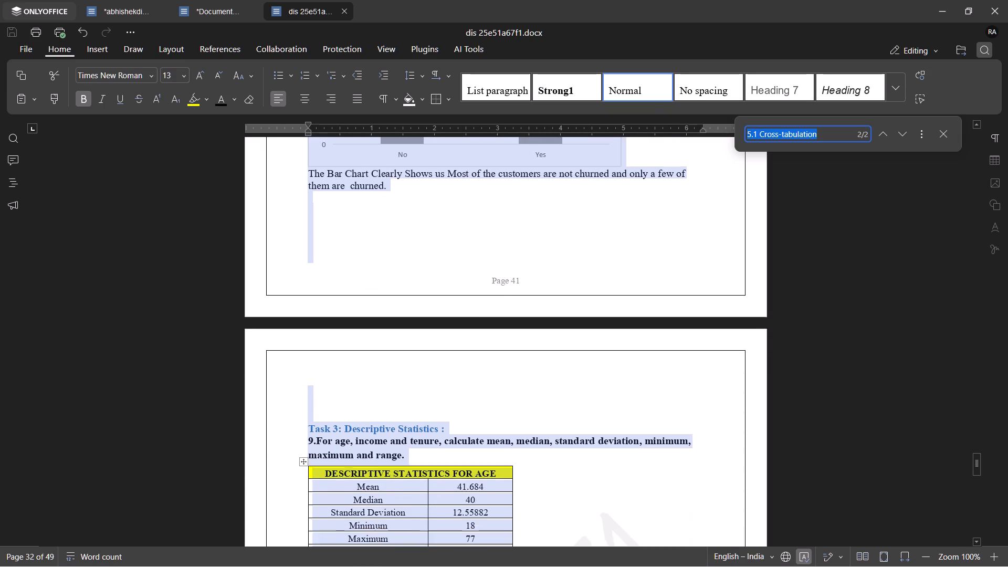
drag(670, 566, 689, 566)
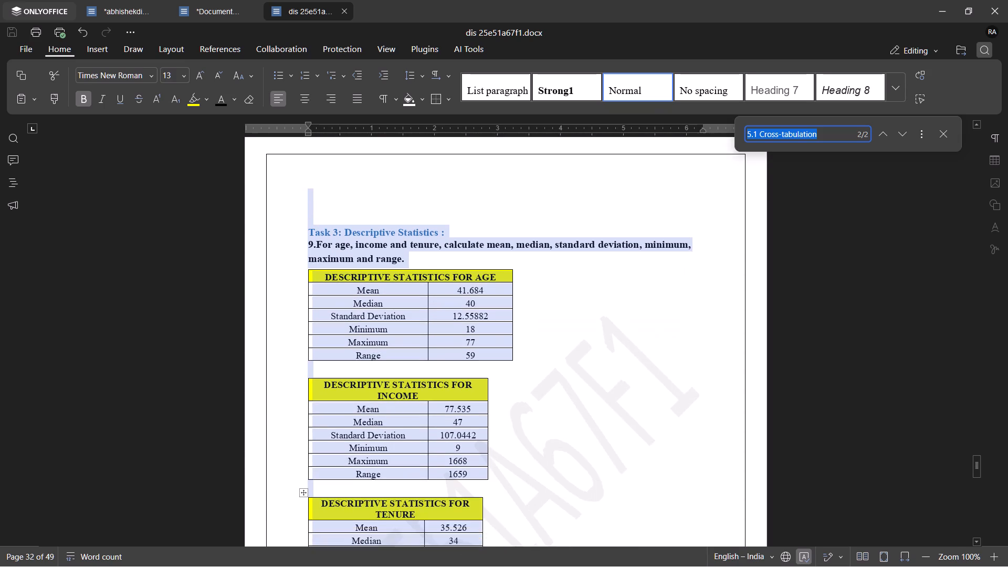
drag(689, 566, 659, 566)
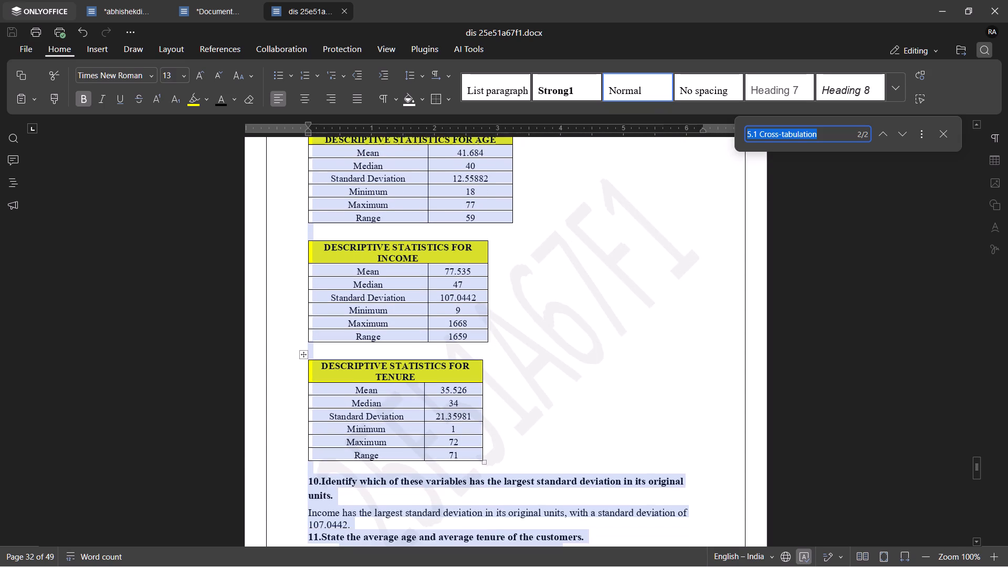
drag(659, 566, 655, 566)
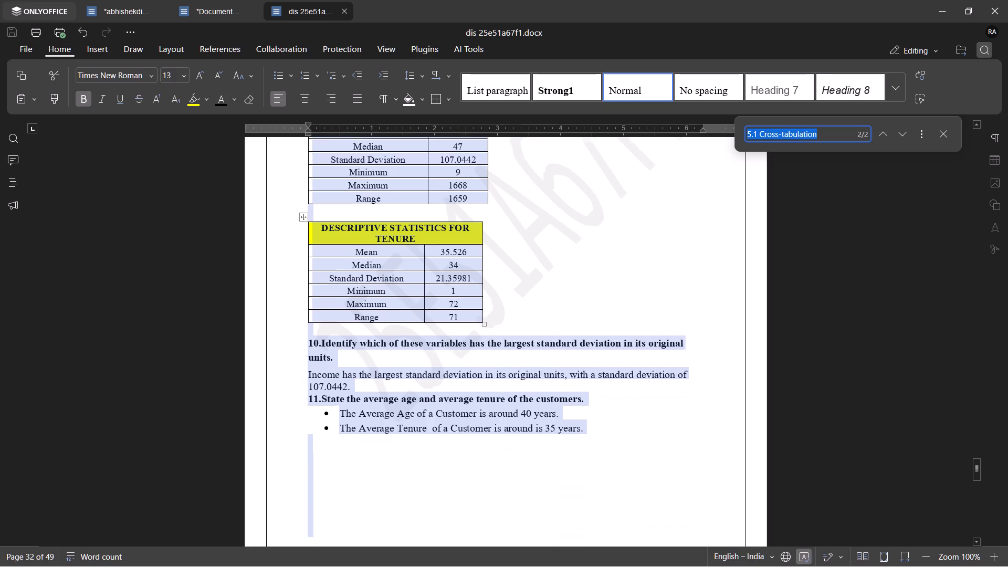
drag(655, 566, 653, 566)
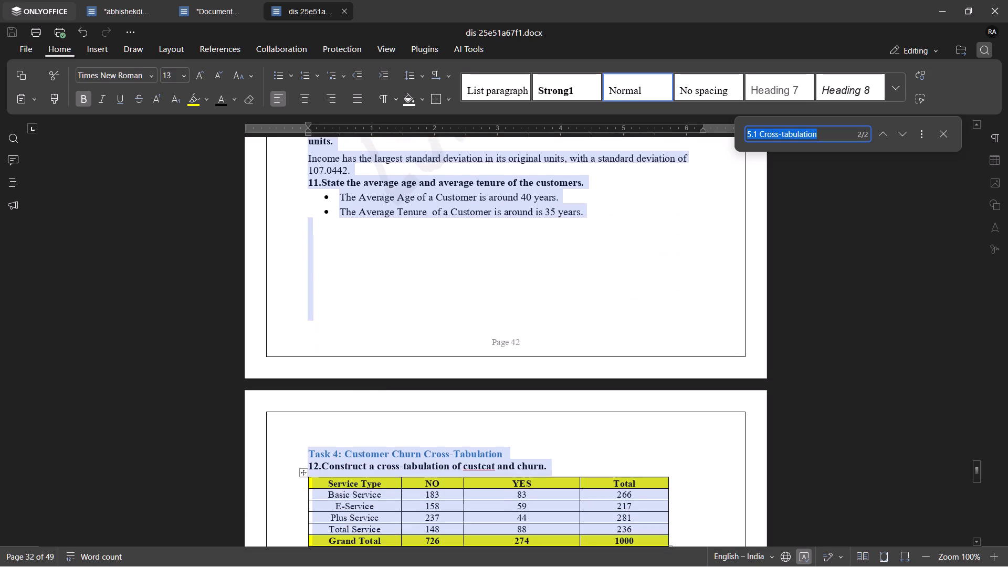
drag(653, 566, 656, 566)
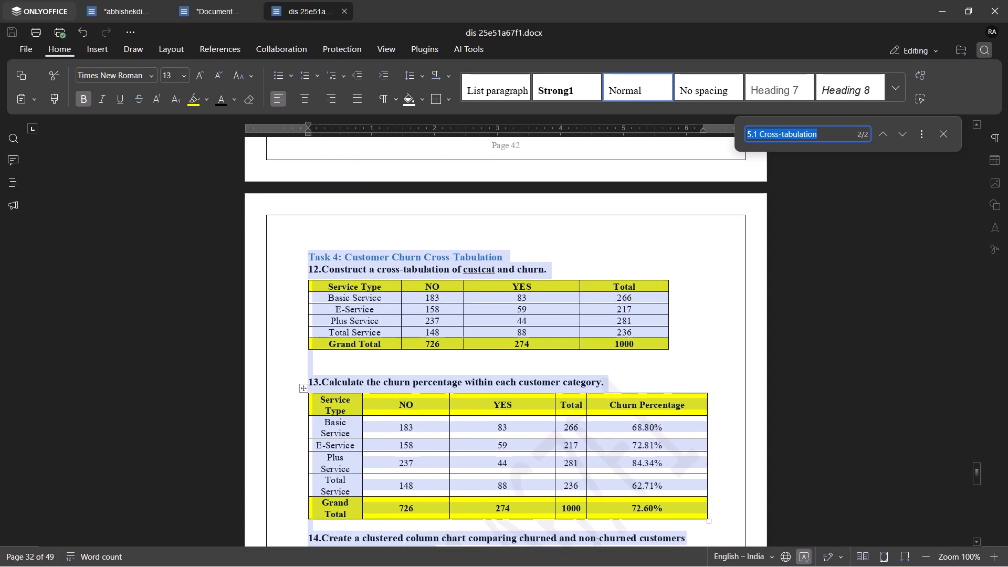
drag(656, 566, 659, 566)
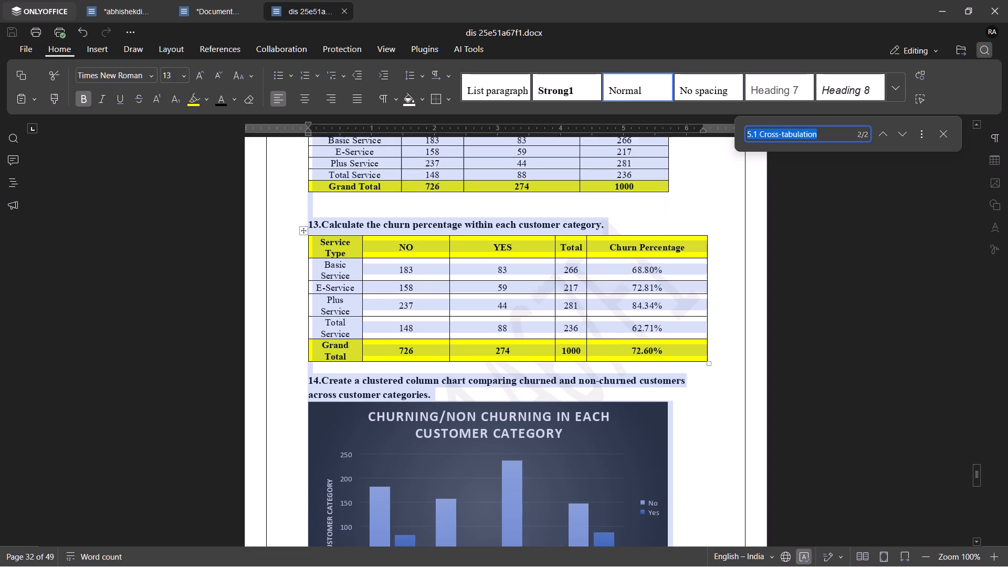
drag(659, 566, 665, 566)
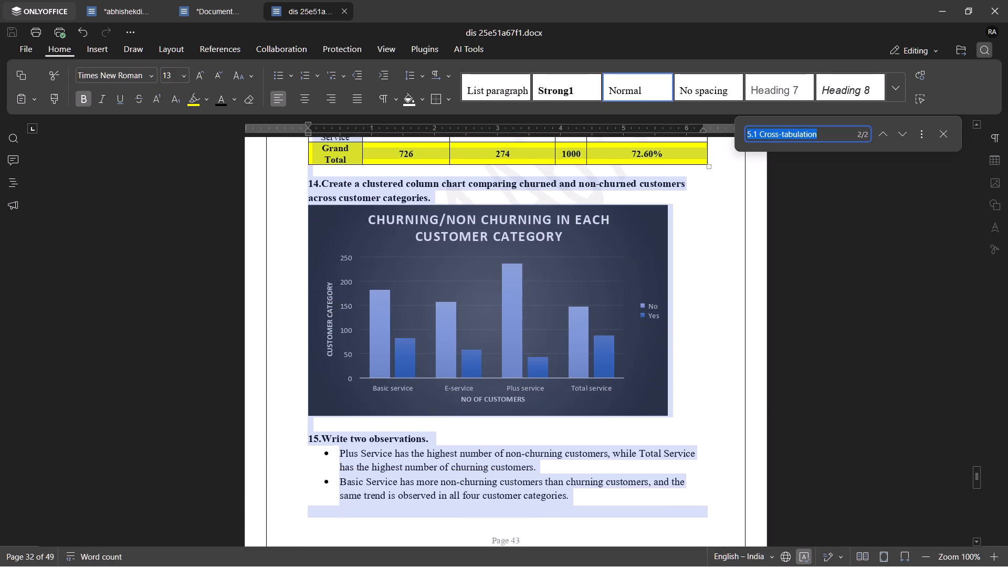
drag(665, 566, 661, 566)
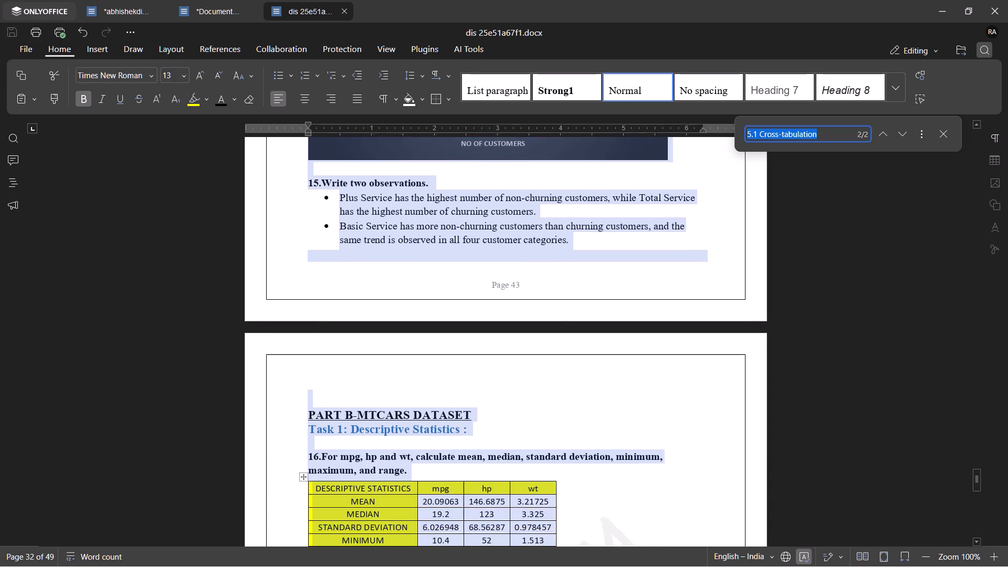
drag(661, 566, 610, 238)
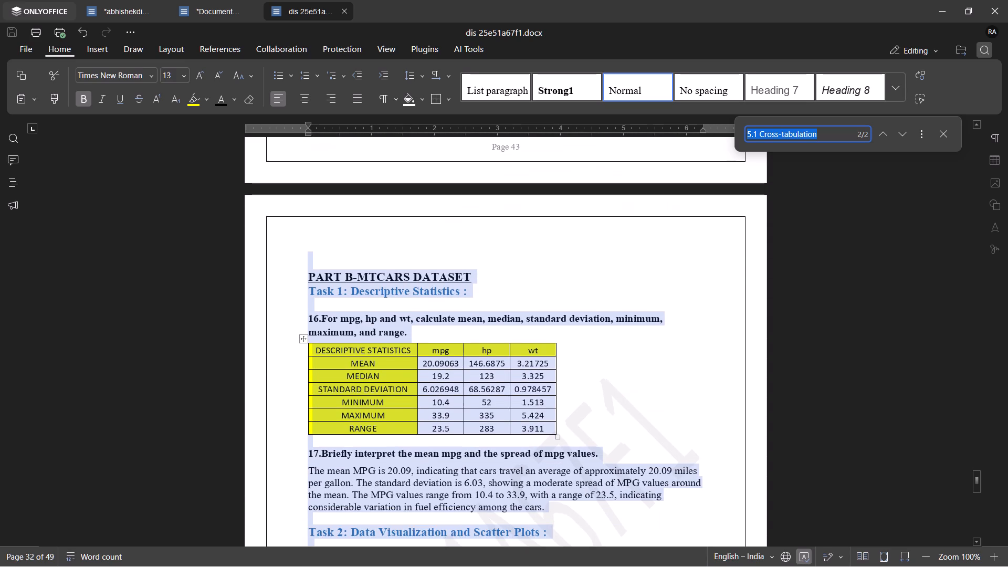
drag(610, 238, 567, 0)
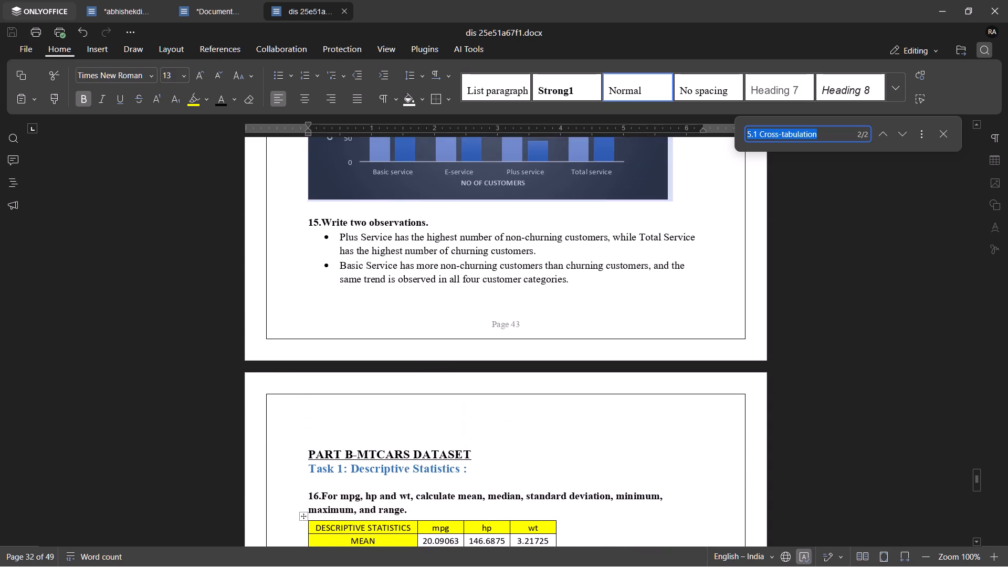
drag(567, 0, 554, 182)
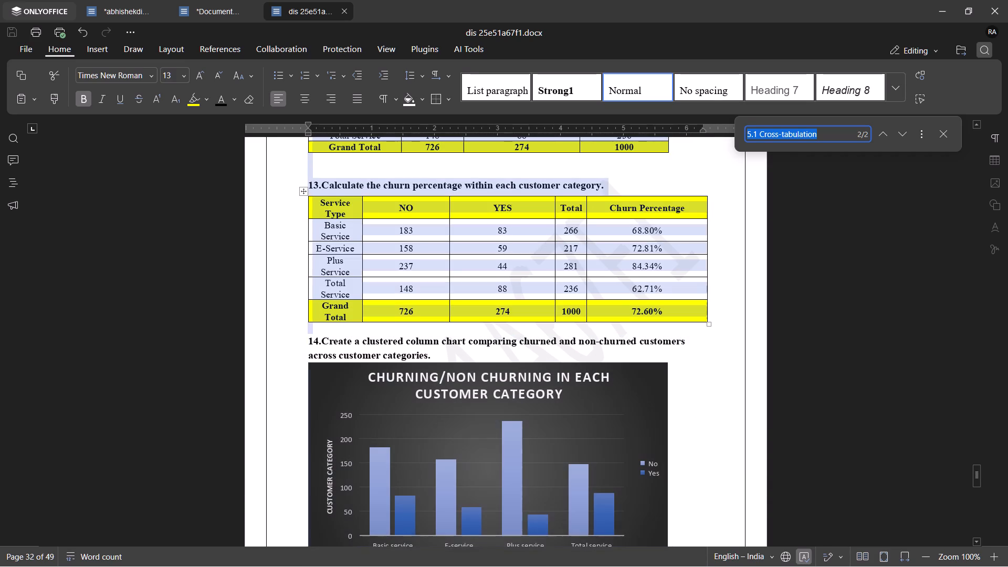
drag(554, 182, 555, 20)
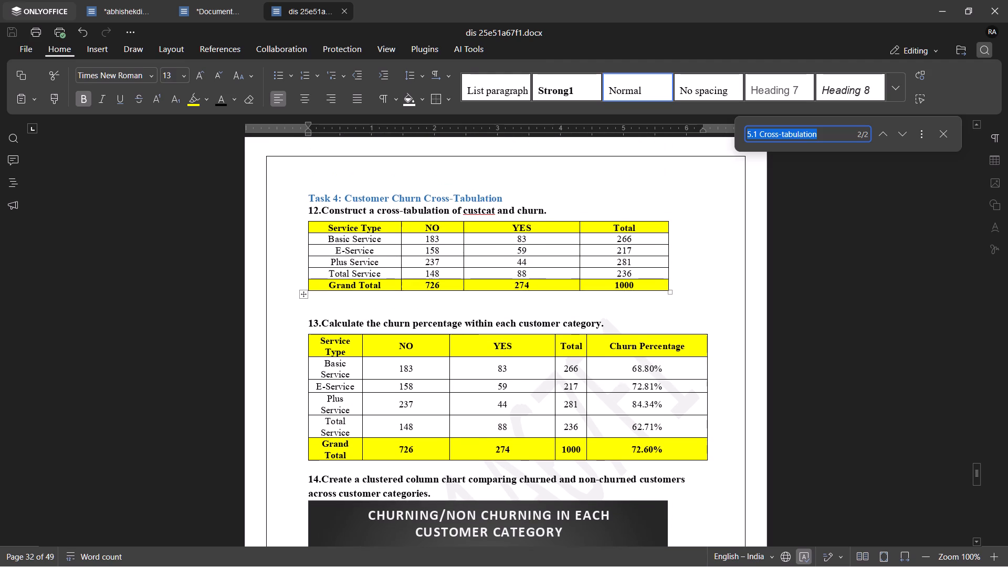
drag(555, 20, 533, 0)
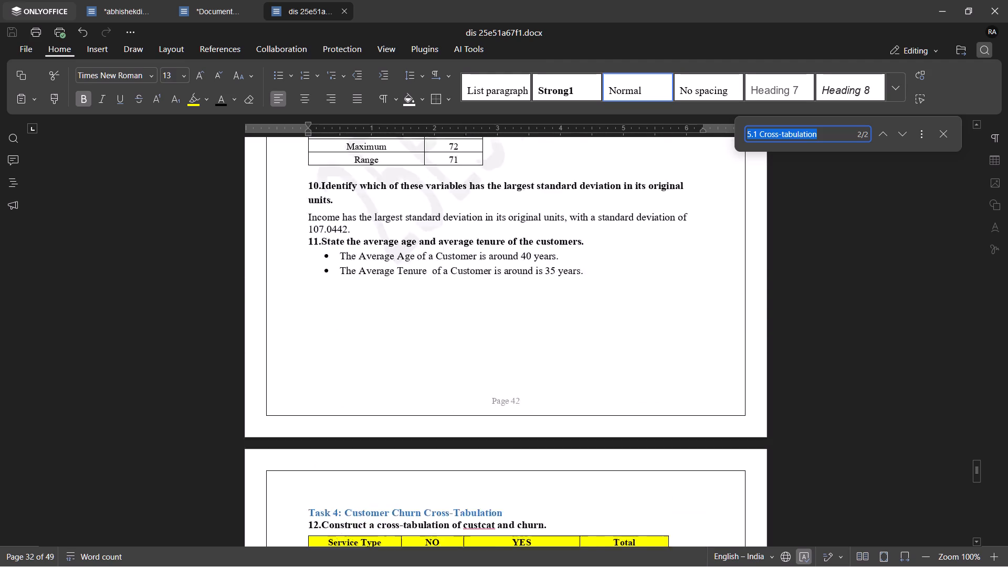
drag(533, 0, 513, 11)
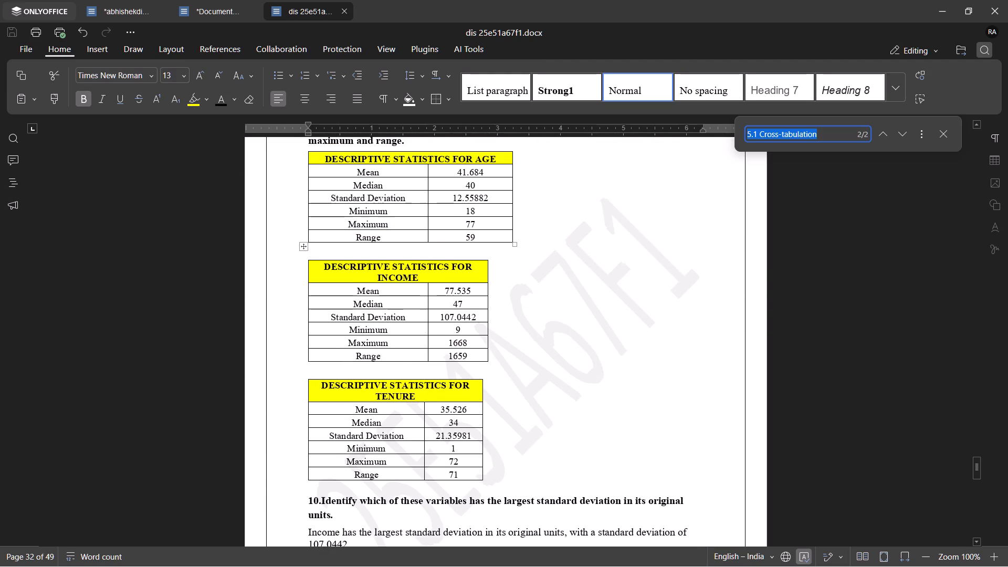
Extend the selection from Part A's descriptive statistics tables through Task 4 and Part B Task 1 to the mpg histogram notes in Task 2.
drag(513, 11, 670, 566)
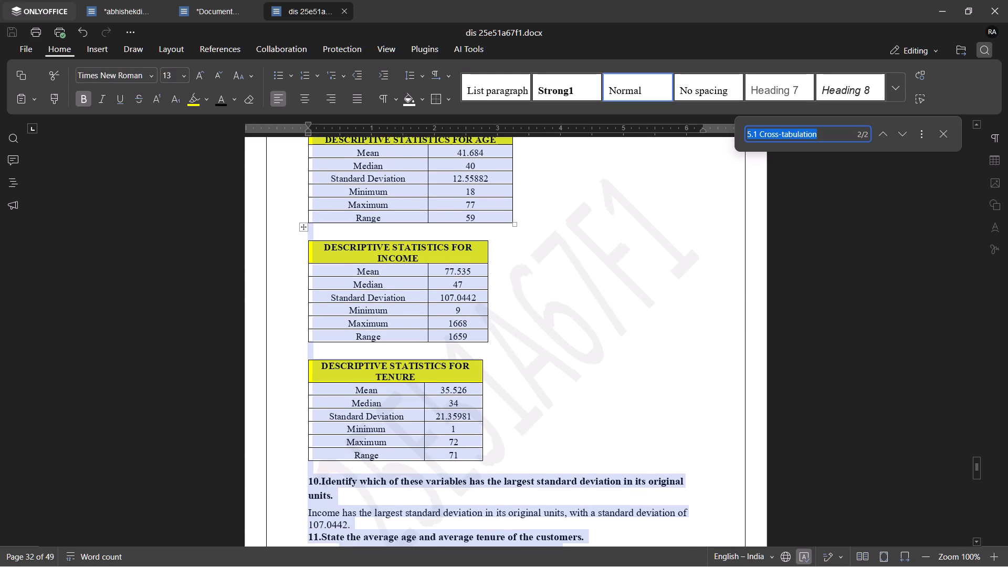
drag(670, 566, 669, 566)
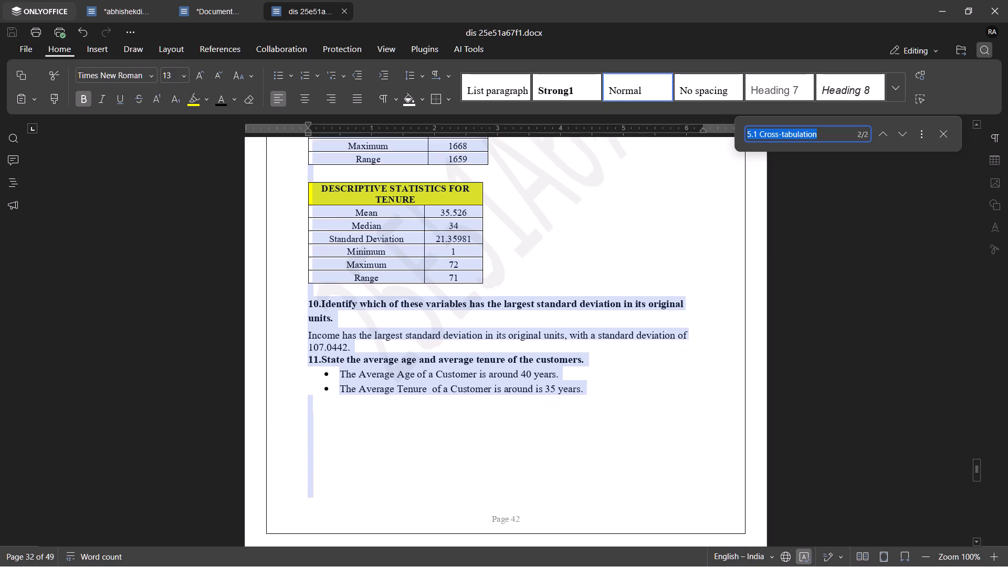
drag(669, 566, 665, 566)
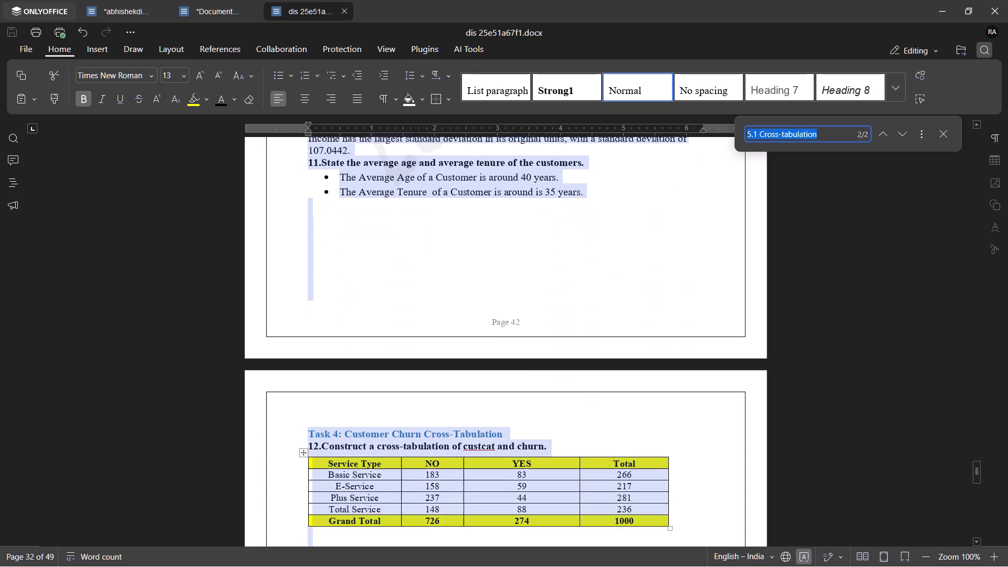
drag(665, 566, 676, 566)
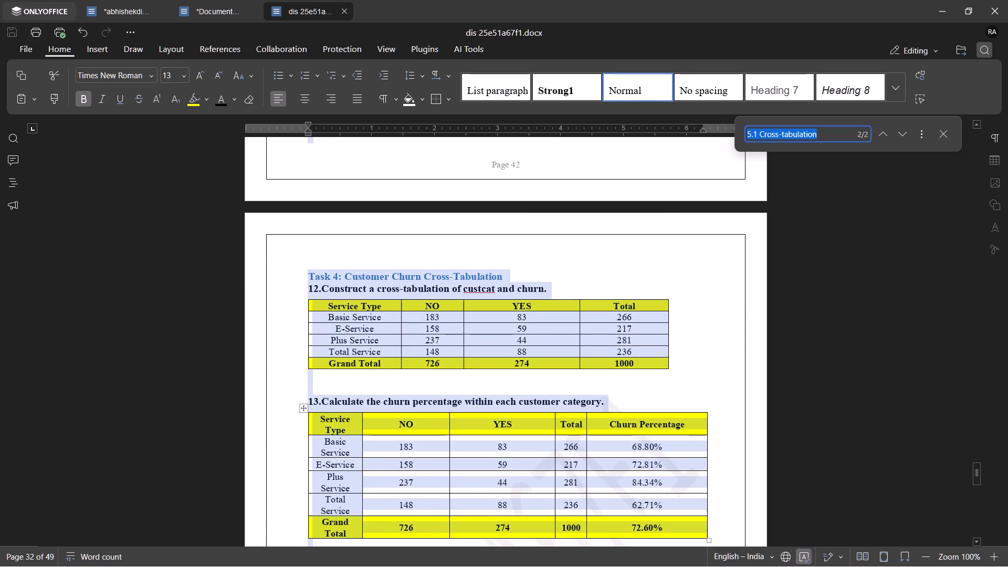
drag(676, 566, 678, 566)
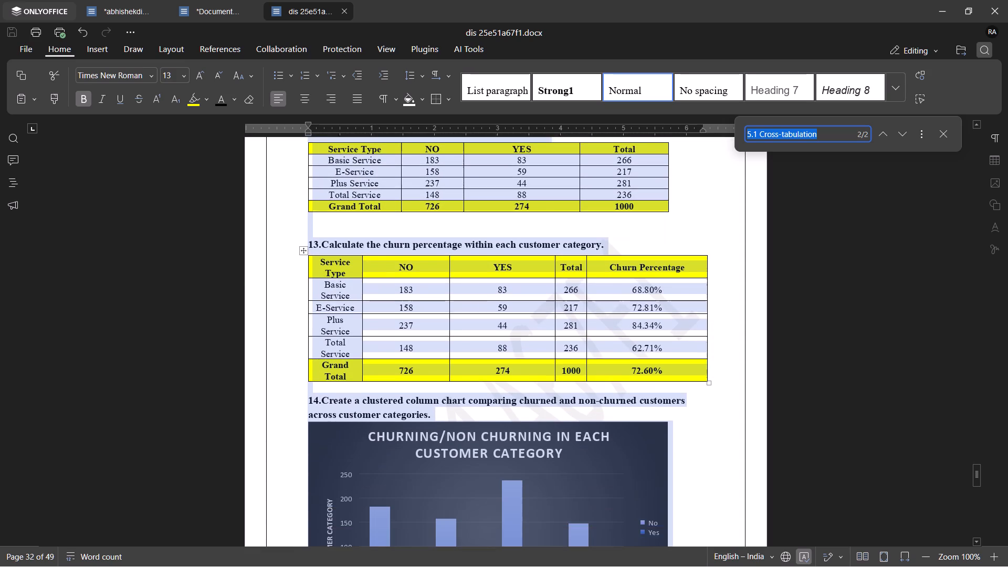
drag(678, 566, 674, 566)
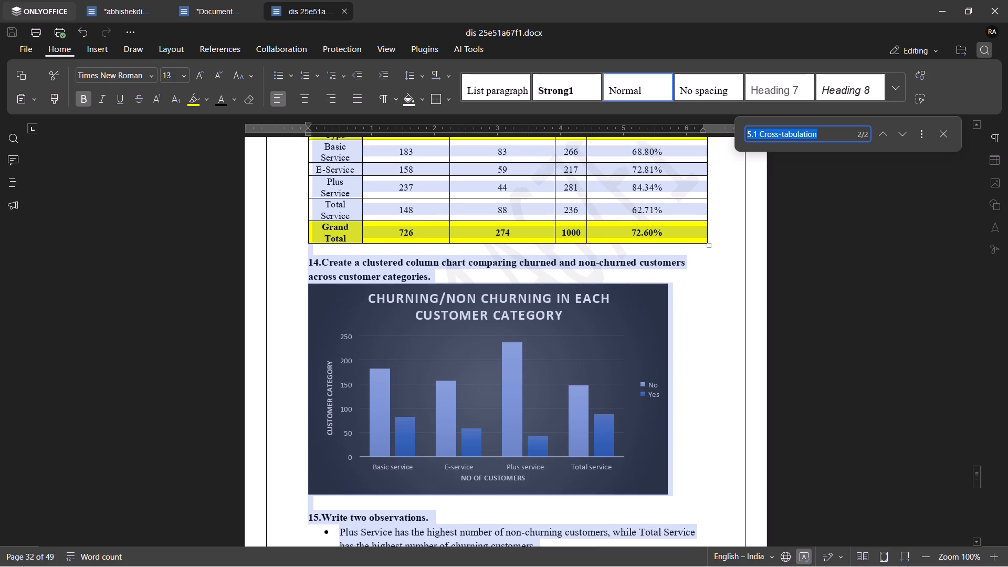
drag(674, 566, 673, 566)
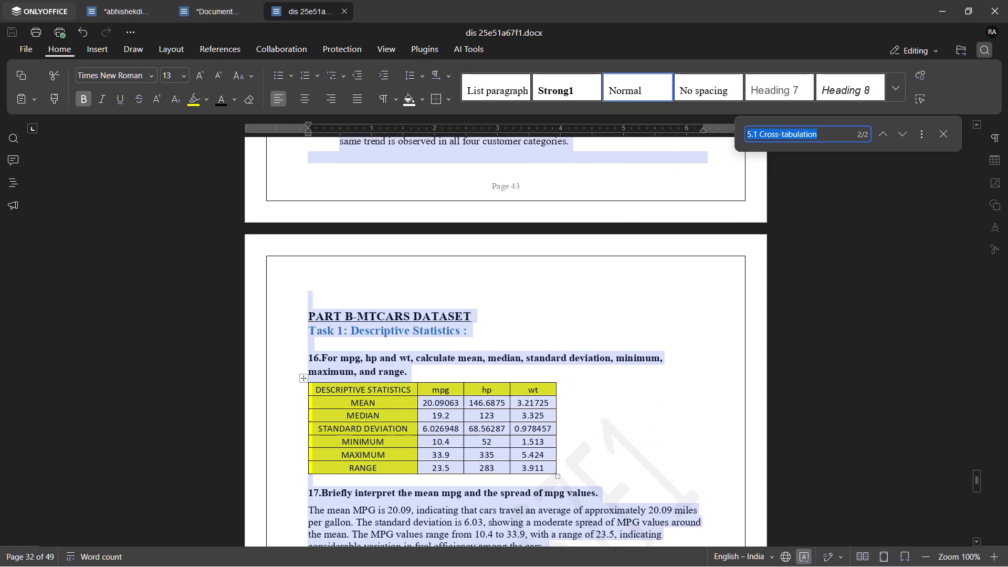
drag(673, 566, 672, 566)
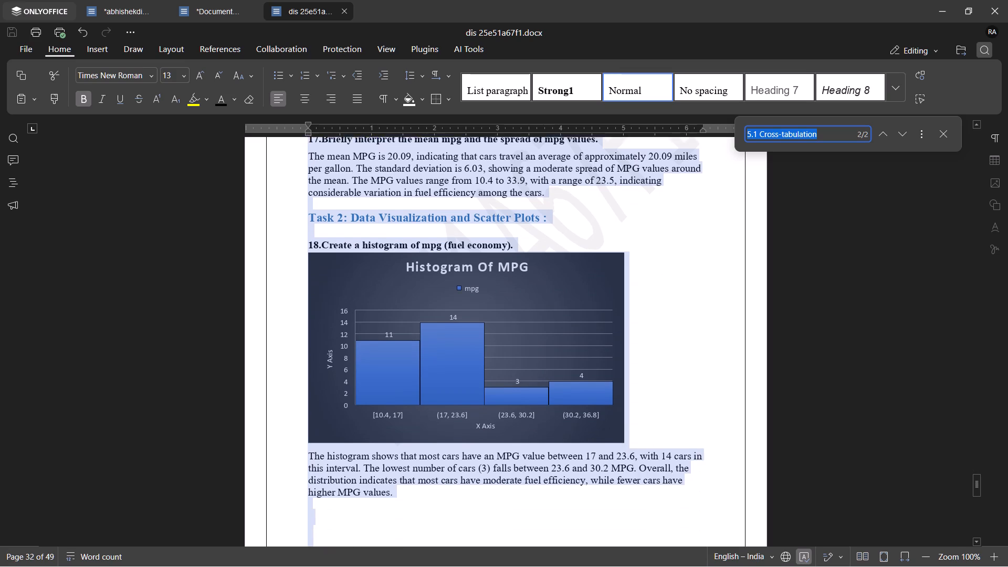
Clear the long text selection, placing the cursor on the blank line below the mpg histogram notes in Part B Task 2.
drag(672, 566, 724, 420)
click(724, 420)
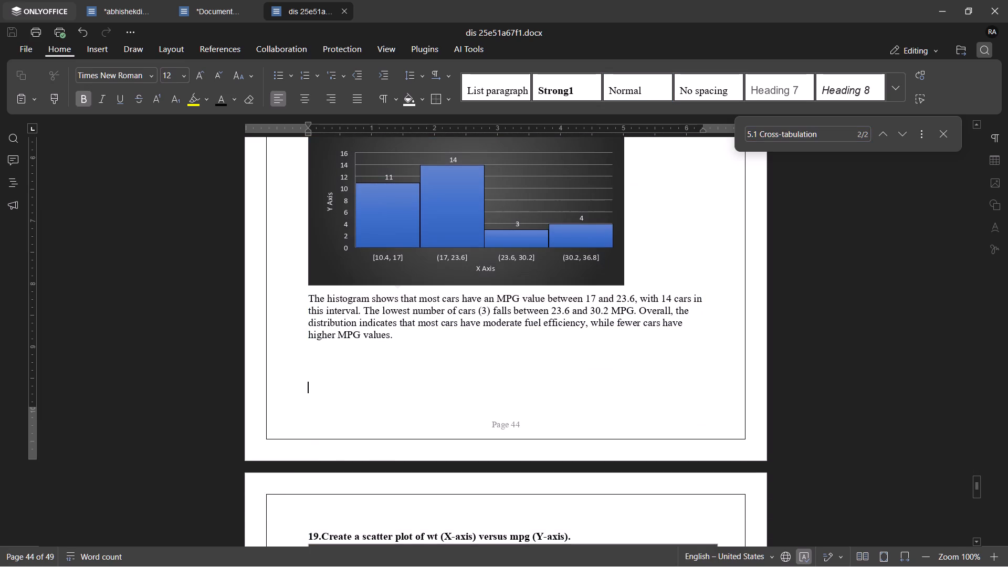
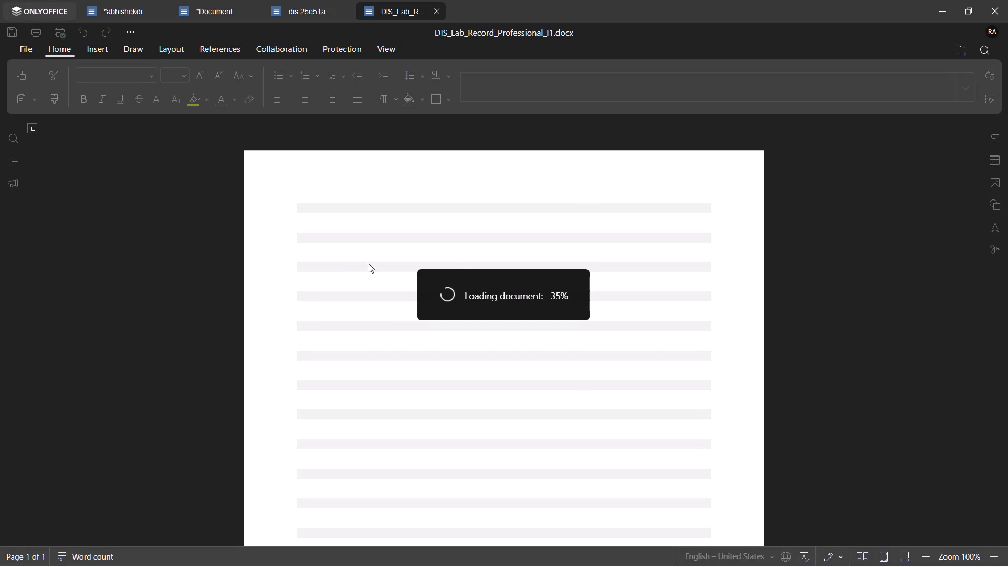
Look through the newly opened DIS_Lab_Record_Professional_I1.docx, starting with the lab record's cover page down to the examiner signature lines.
scroll(453, 279, down, 5)
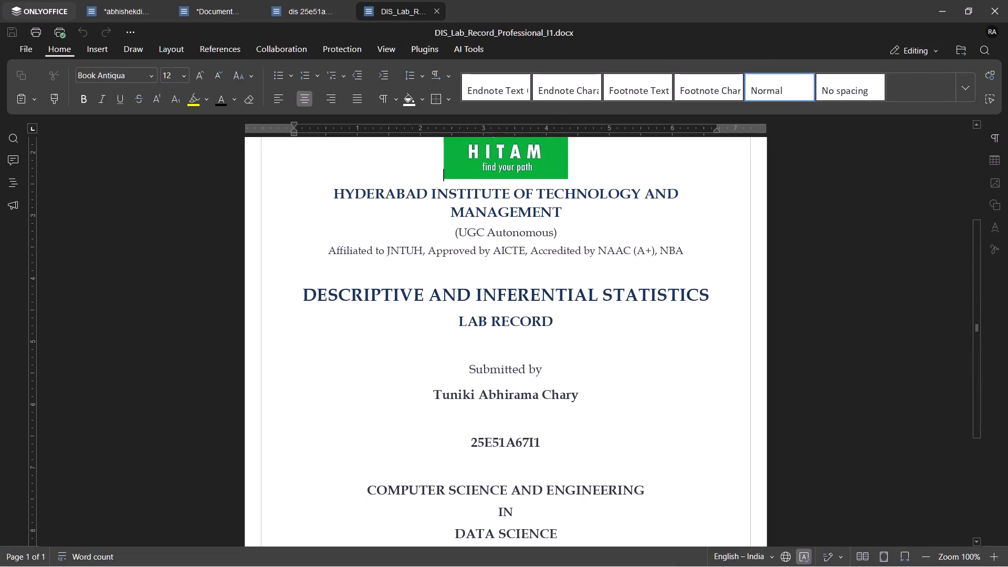
scroll(453, 279, down, 1)
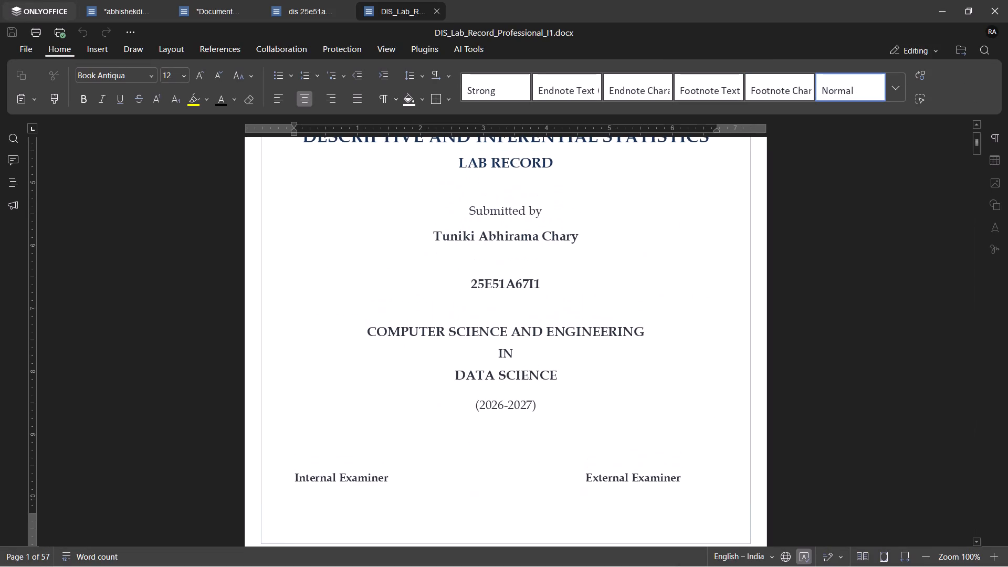
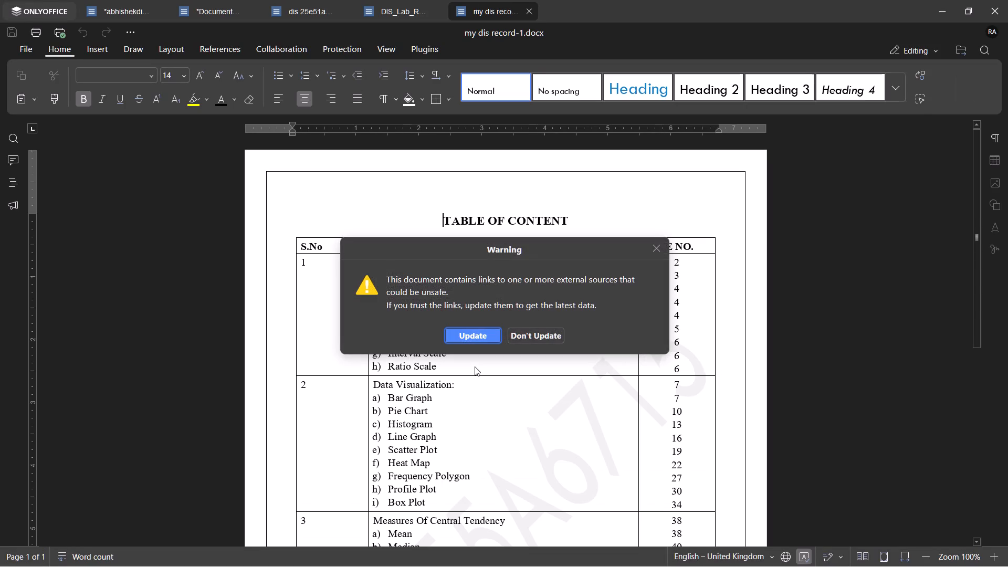
Allow my dis record-1.docx to update its linked external data.
click(484, 338)
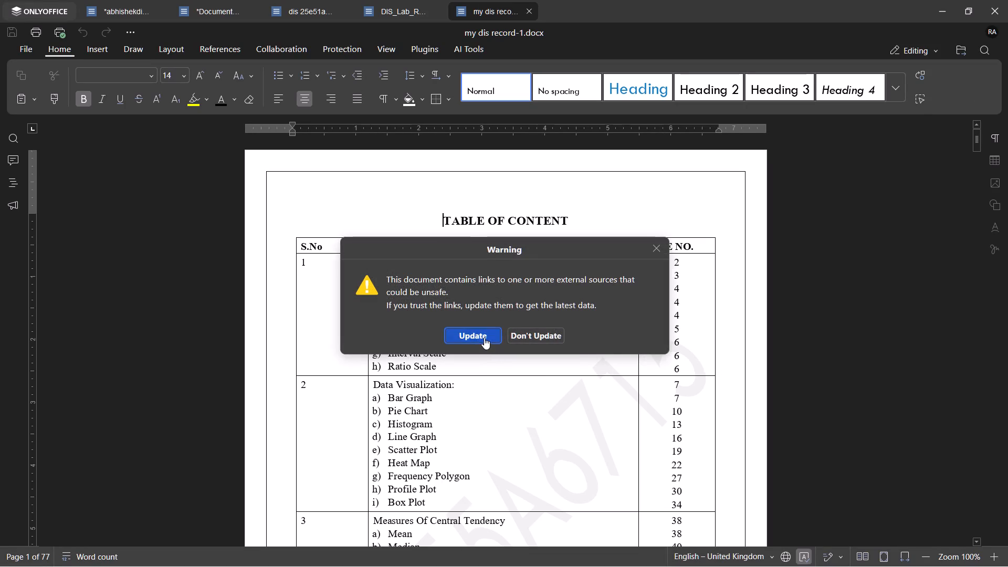
Look through the 77-page record to find where the Bivariate Data Analysis section begins.
scroll(508, 383, down, 6)
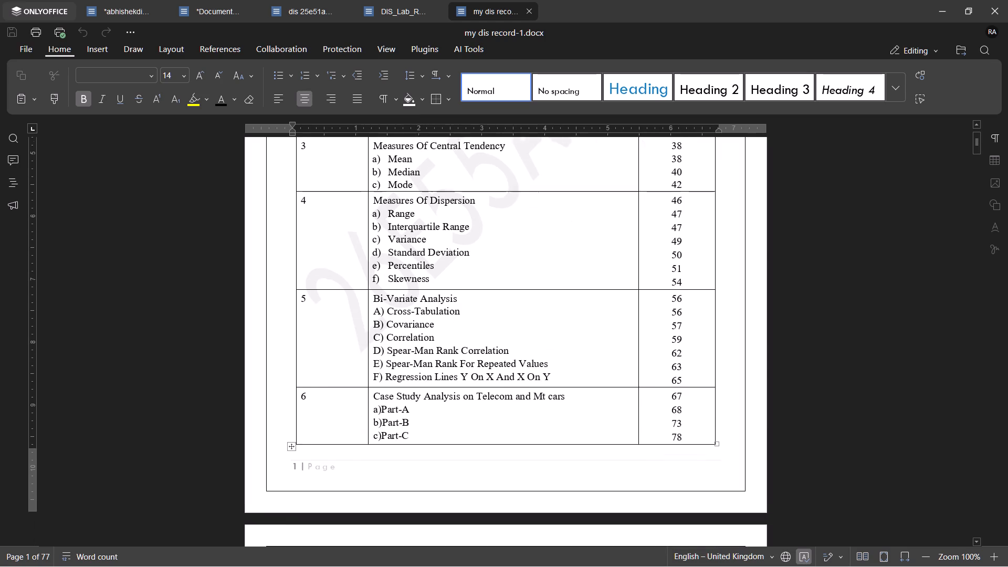
scroll(508, 383, down, 19)
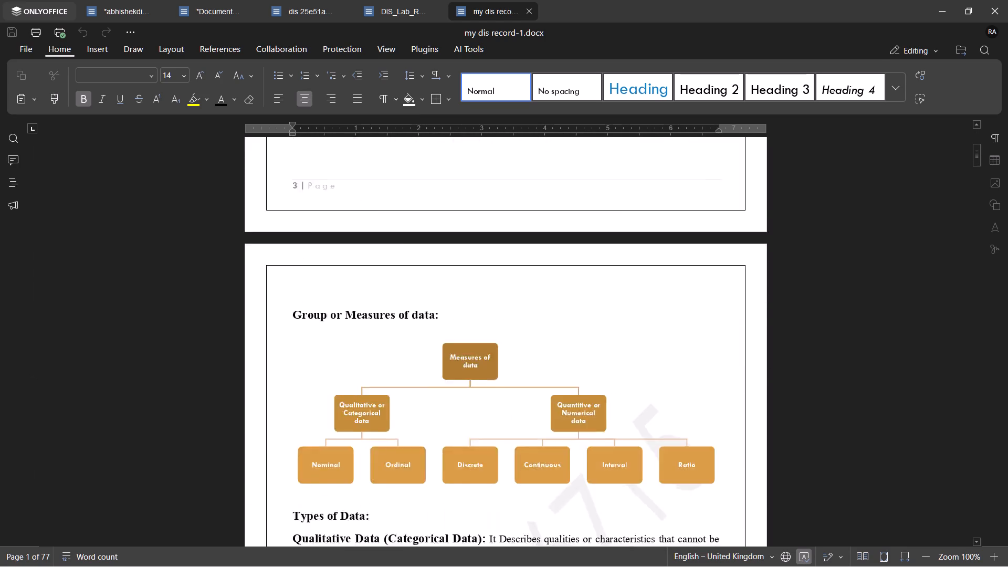
scroll(508, 383, down, 20)
scroll(508, 383, down, 20)
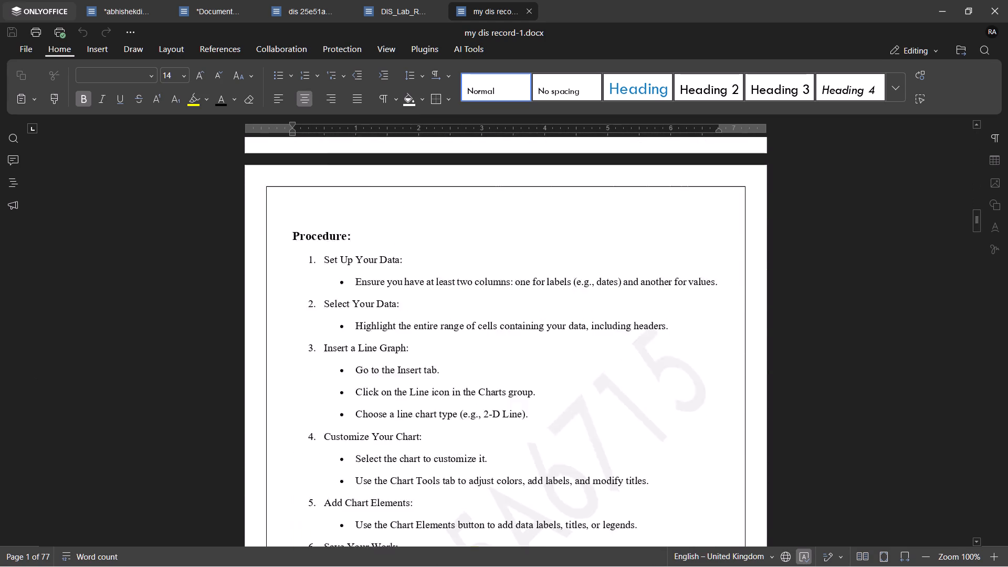
scroll(508, 383, down, 20)
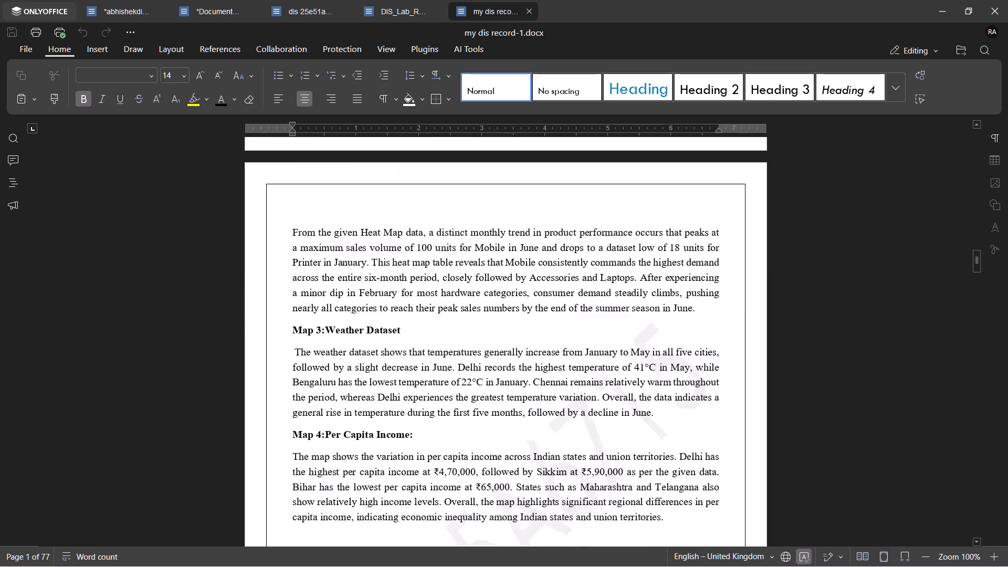
scroll(508, 383, down, 15)
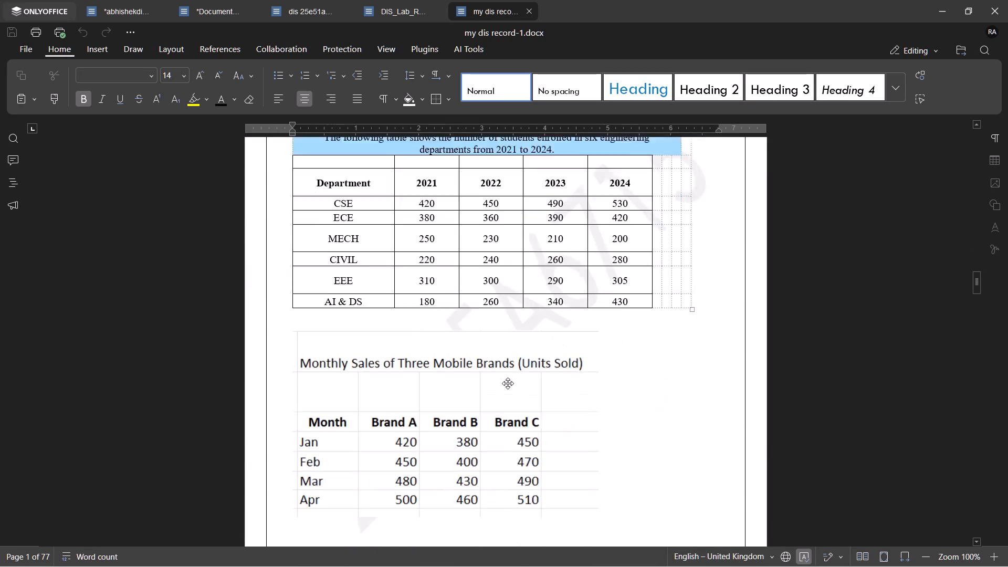
scroll(508, 383, down, 19)
scroll(508, 383, down, 14)
scroll(508, 383, down, 20)
scroll(508, 383, down, 5)
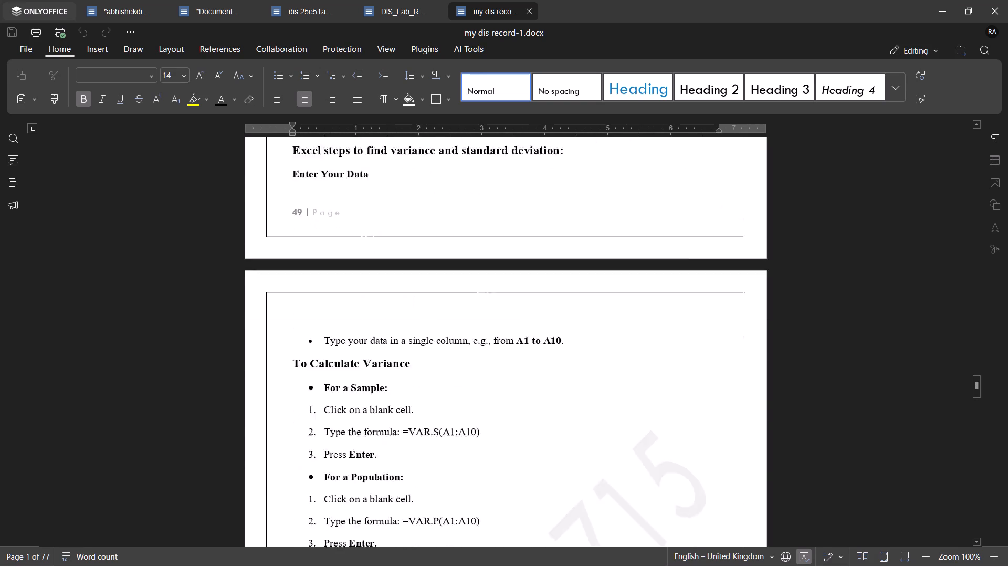
scroll(508, 383, down, 19)
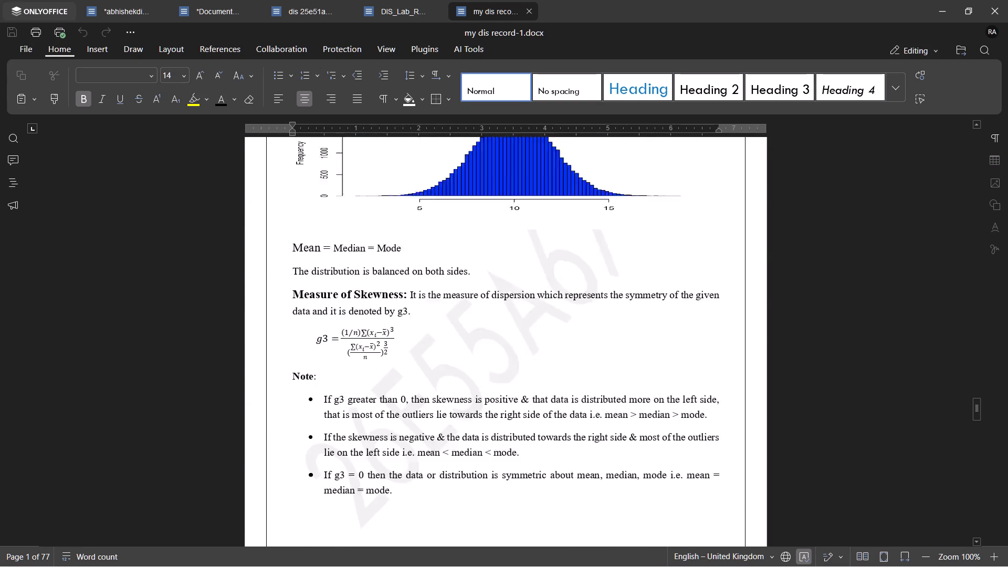
scroll(508, 383, down, 3)
scroll(508, 383, up, 20)
scroll(508, 383, up, 4)
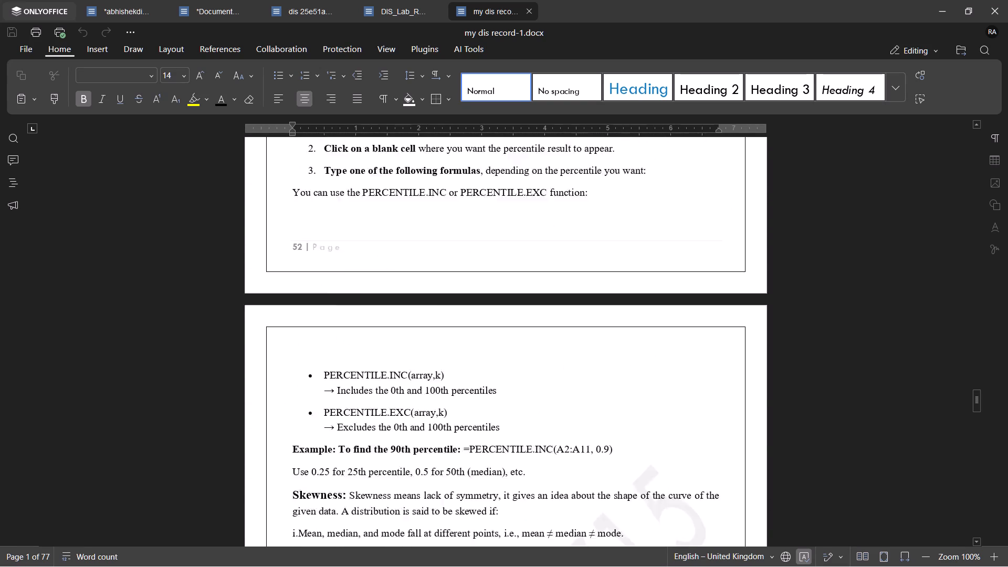
scroll(508, 383, up, 9)
scroll(508, 383, down, 10)
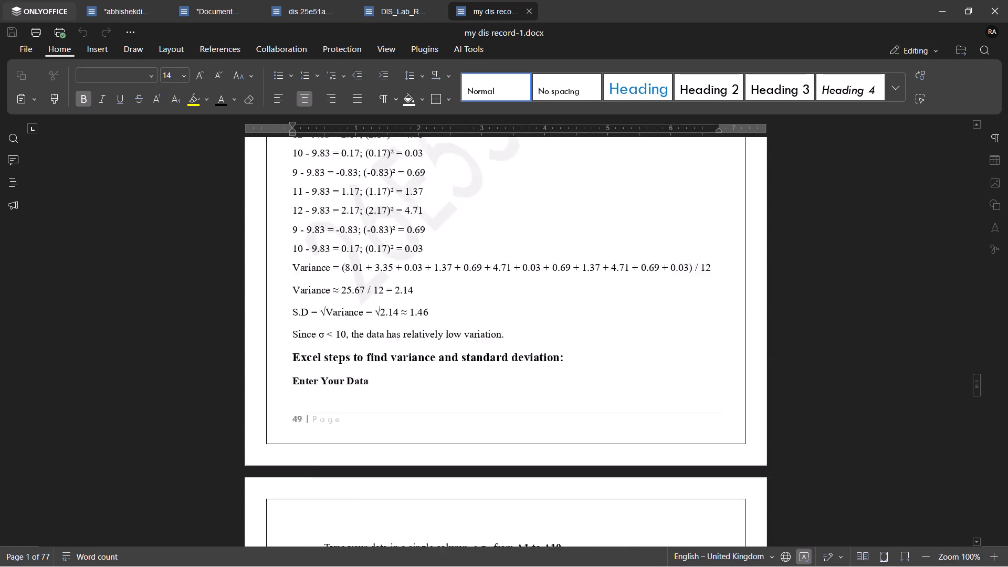
scroll(508, 383, down, 17)
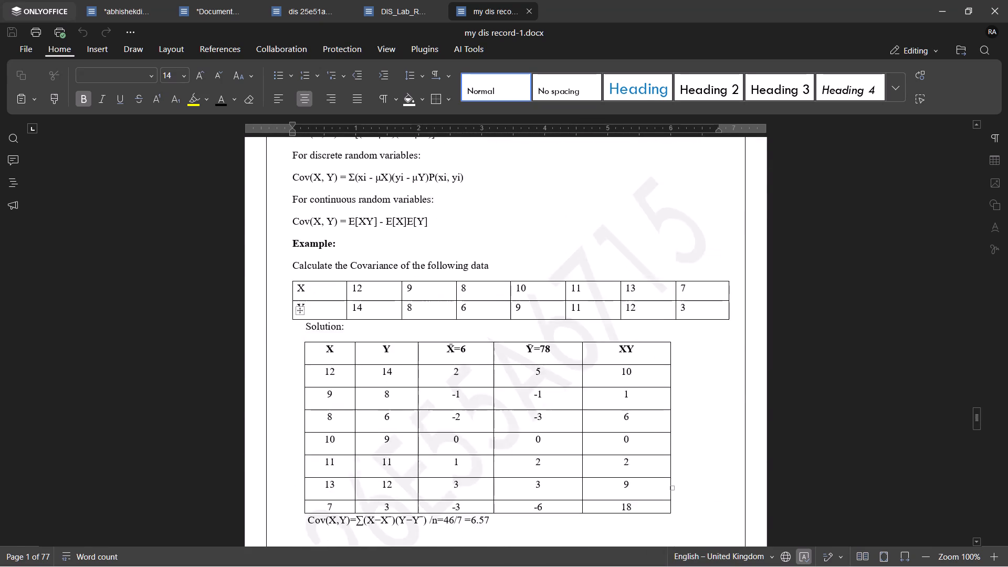
scroll(508, 383, up, 15)
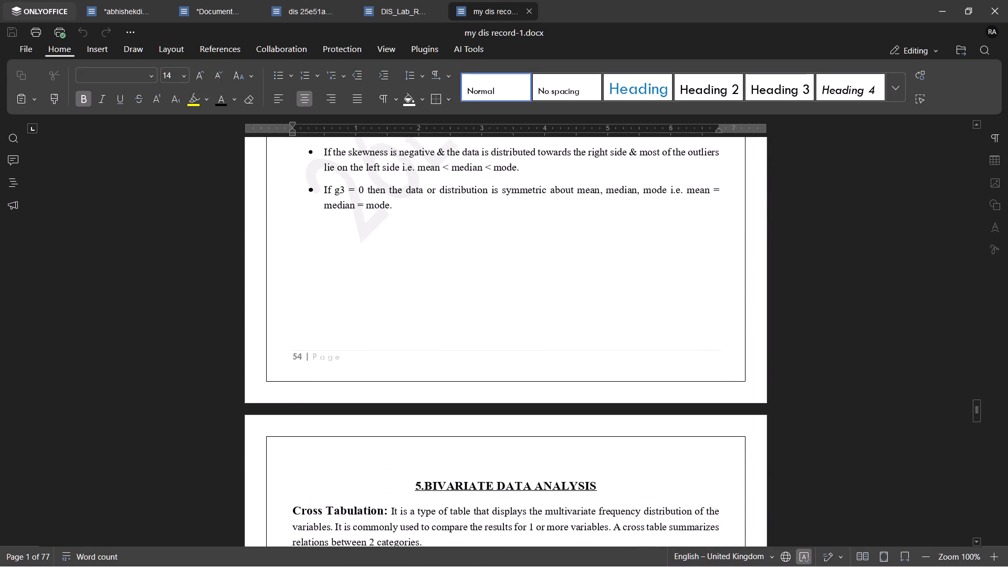
scroll(508, 383, up, 2)
scroll(508, 383, down, 1)
Copy everything from the Bivariate Data Analysis section on page 55 through the end of the record.
drag(405, 330, 524, 566)
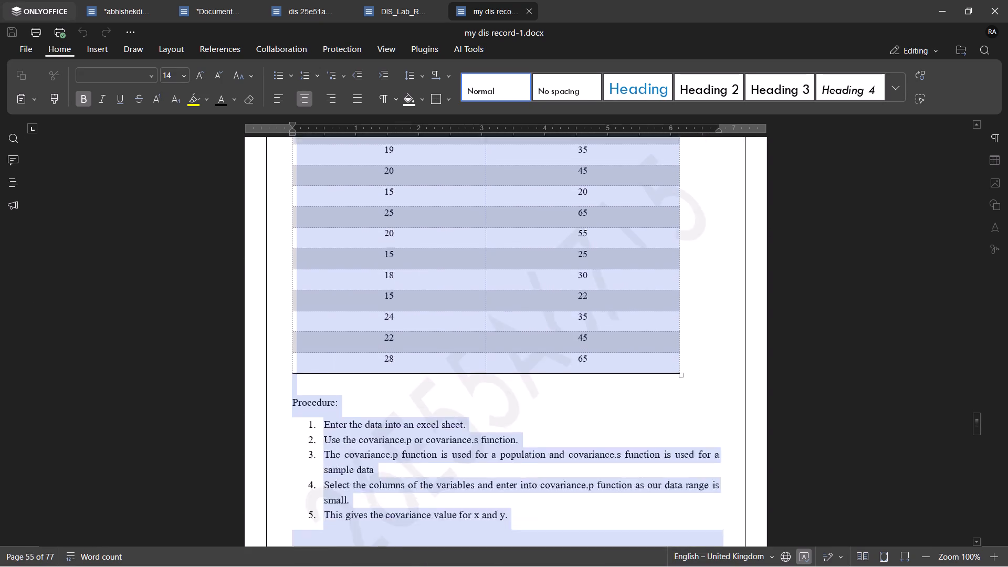
drag(524, 566, 492, 566)
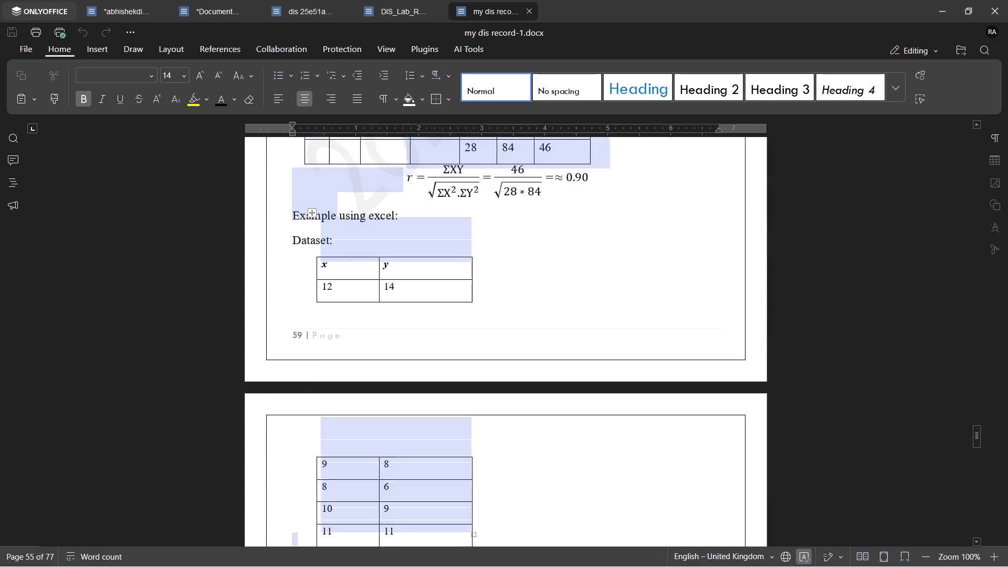
drag(492, 566, 541, 566)
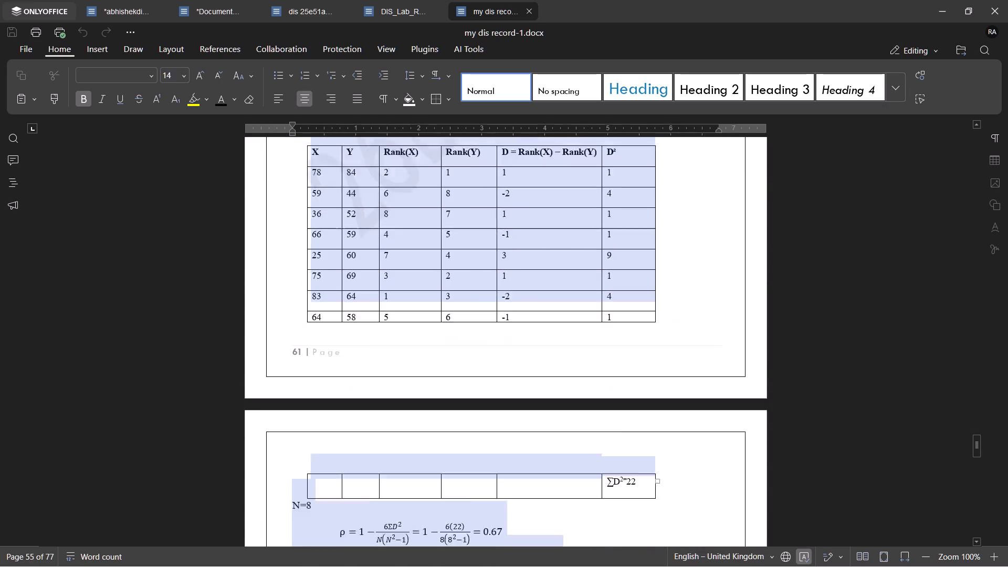
drag(541, 566, 542, 566)
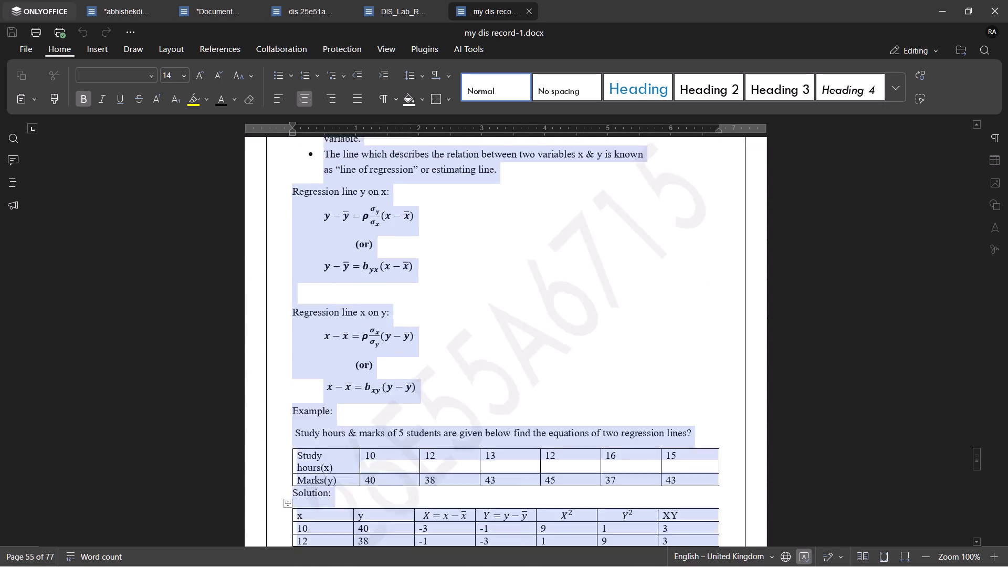
drag(542, 566, 517, 566)
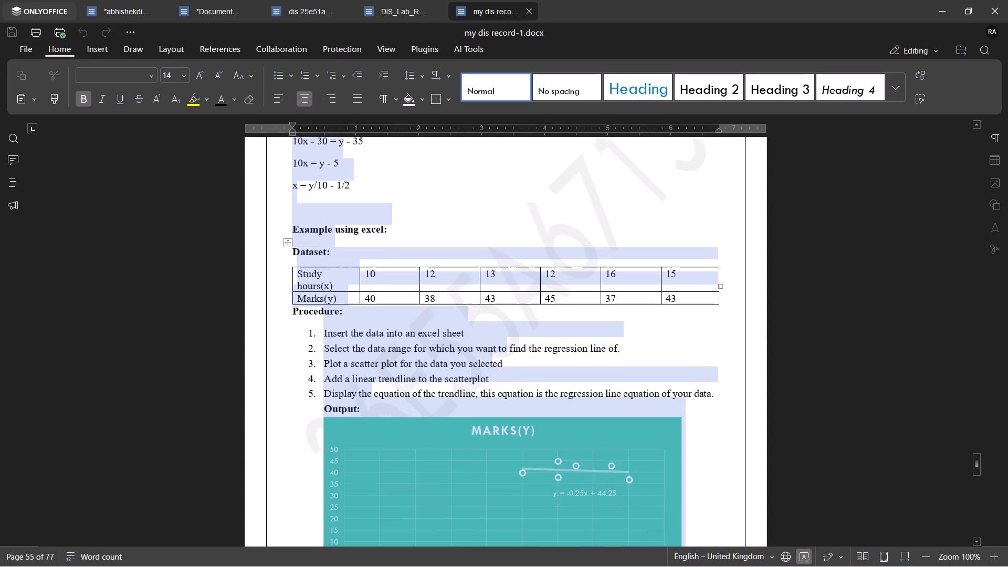
drag(517, 566, 516, 566)
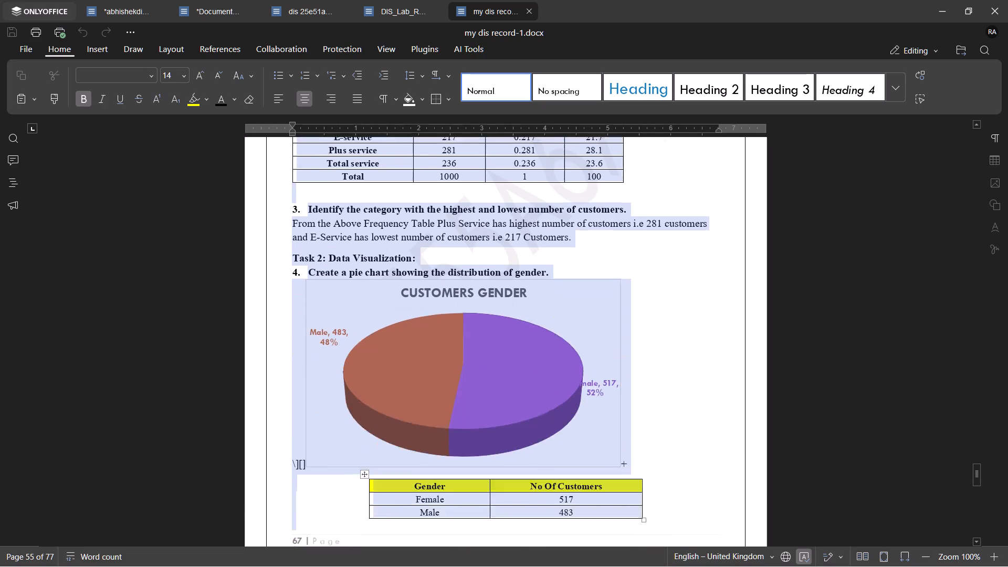
drag(516, 566, 520, 566)
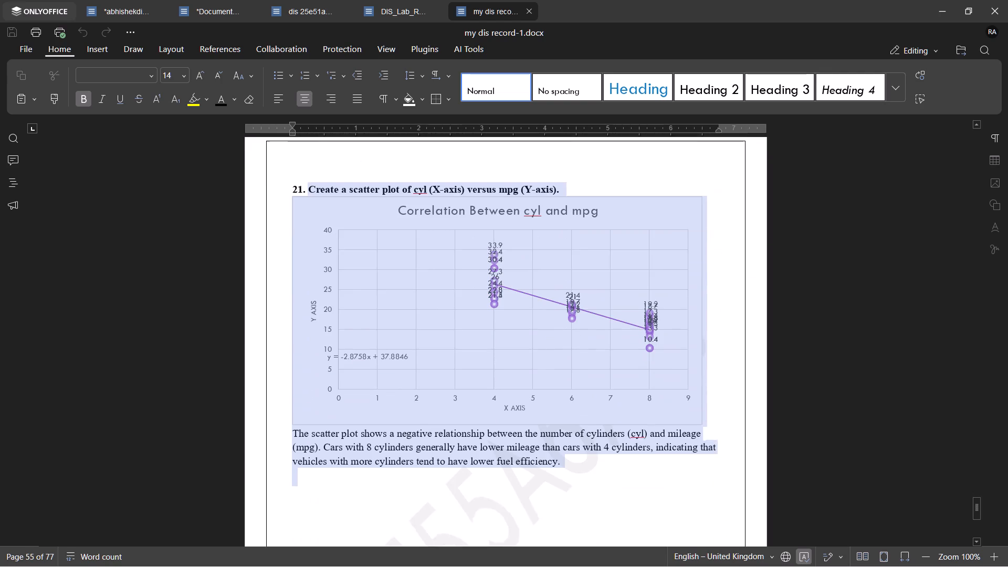
drag(520, 566, 519, 566)
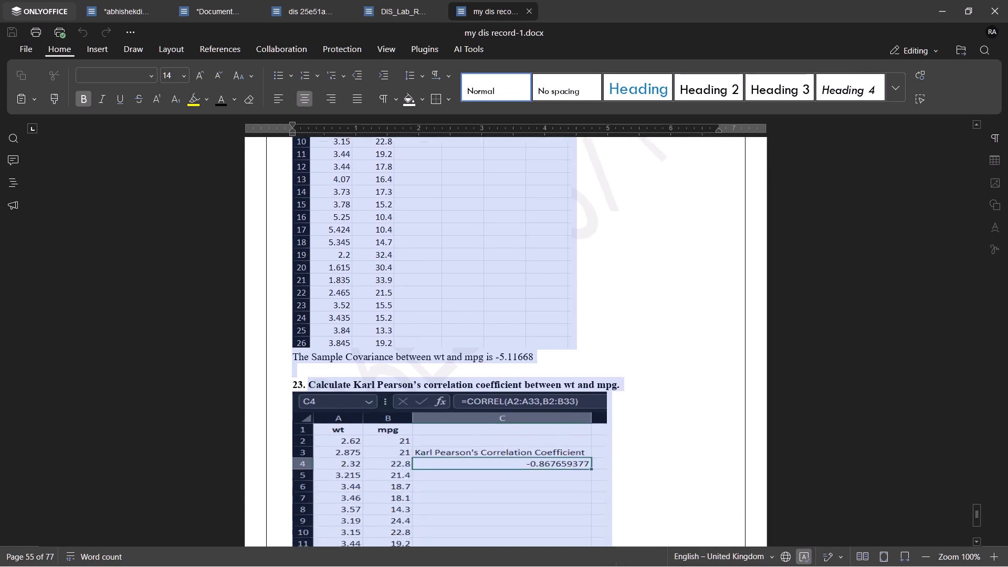
drag(519, 566, 500, 566)
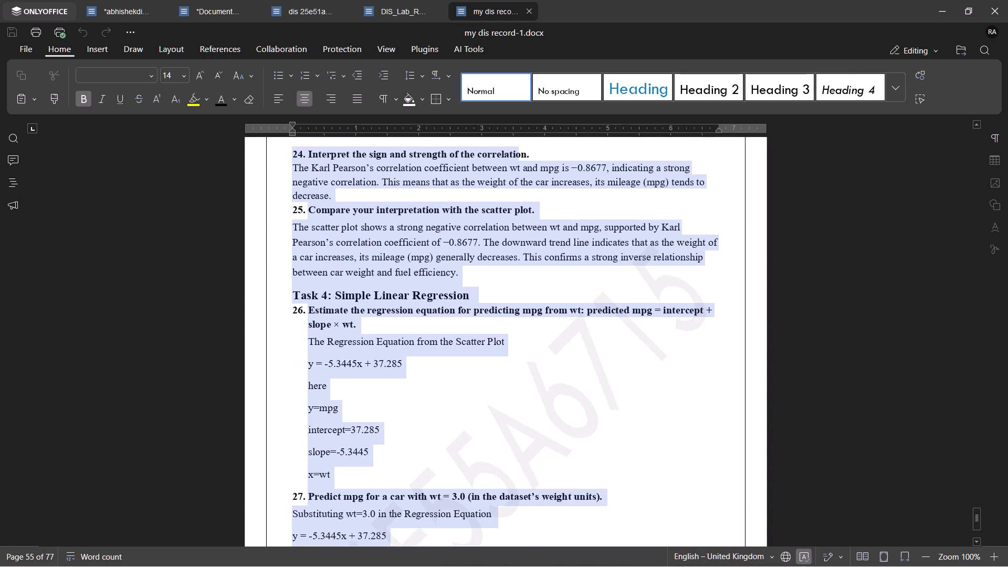
drag(500, 566, 496, 566)
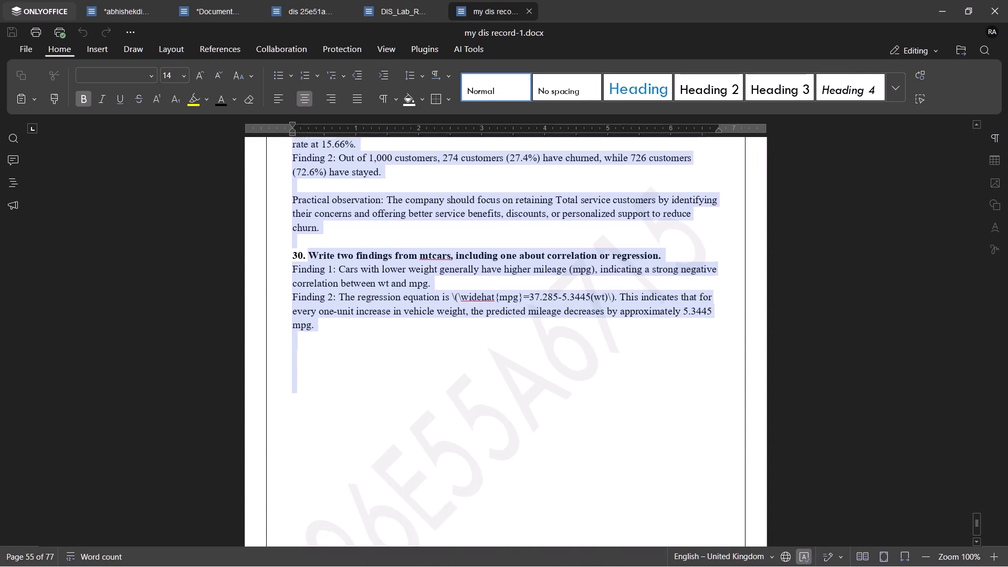
drag(496, 566, 436, 186)
key(ctrl+c)
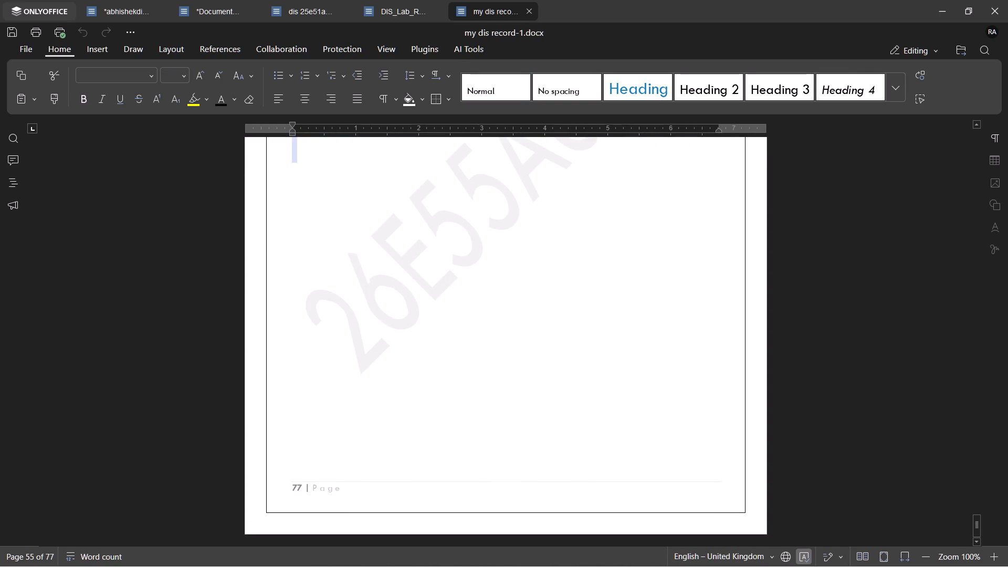
click(374, 129)
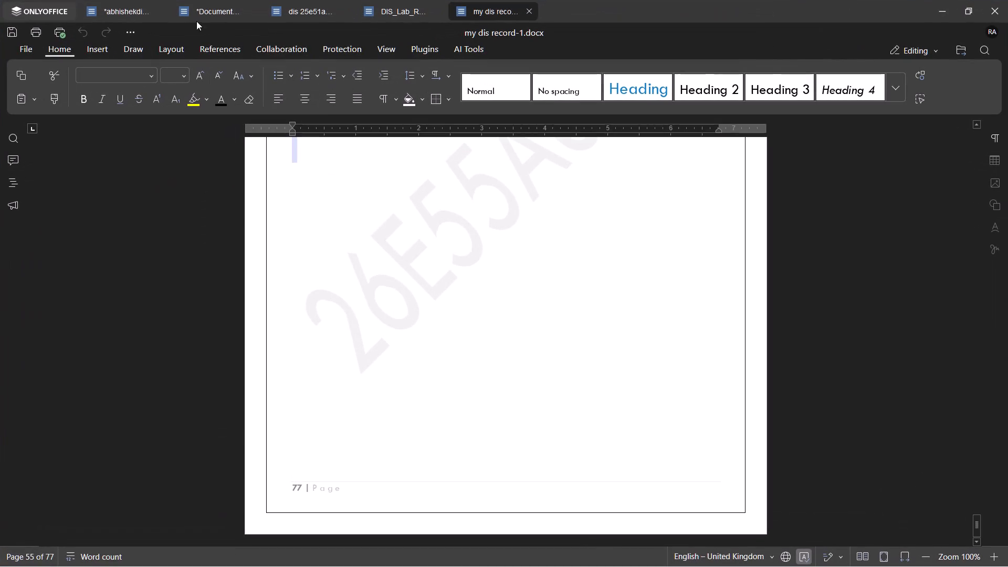
In abhishekdis.docx, delete everything from the UNIT-4 Covariance heading to the end of the document.
click(121, 13)
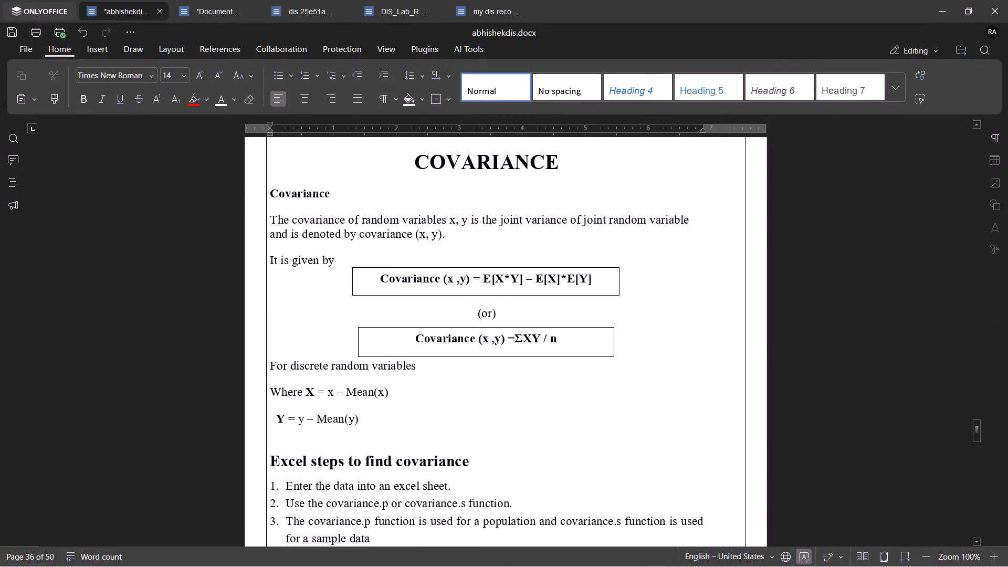
scroll(355, 254, up, 9)
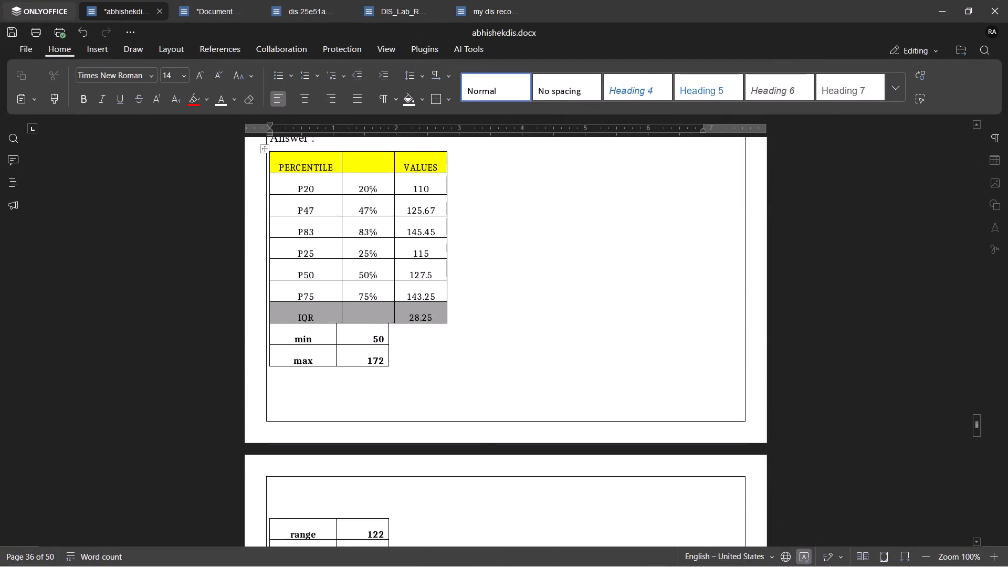
scroll(355, 254, up, 3)
scroll(355, 254, down, 11)
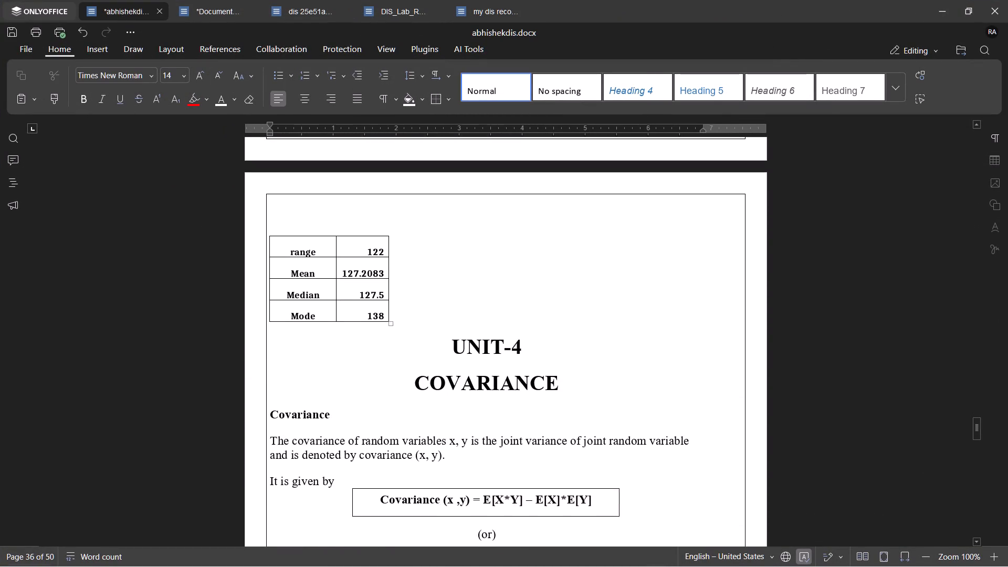
scroll(355, 254, down, 1)
drag(401, 219, 574, 566)
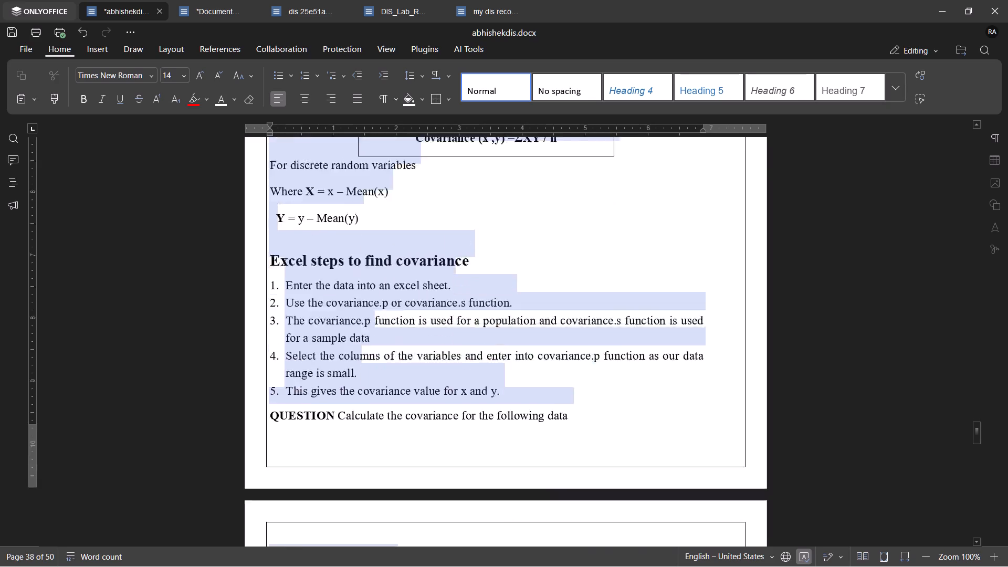
drag(574, 566, 573, 566)
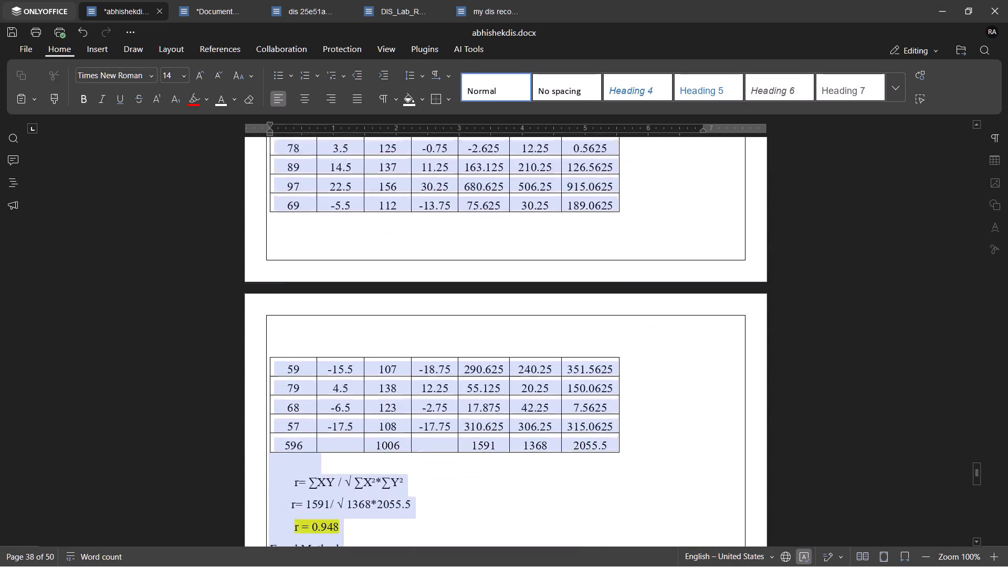
drag(573, 566, 572, 566)
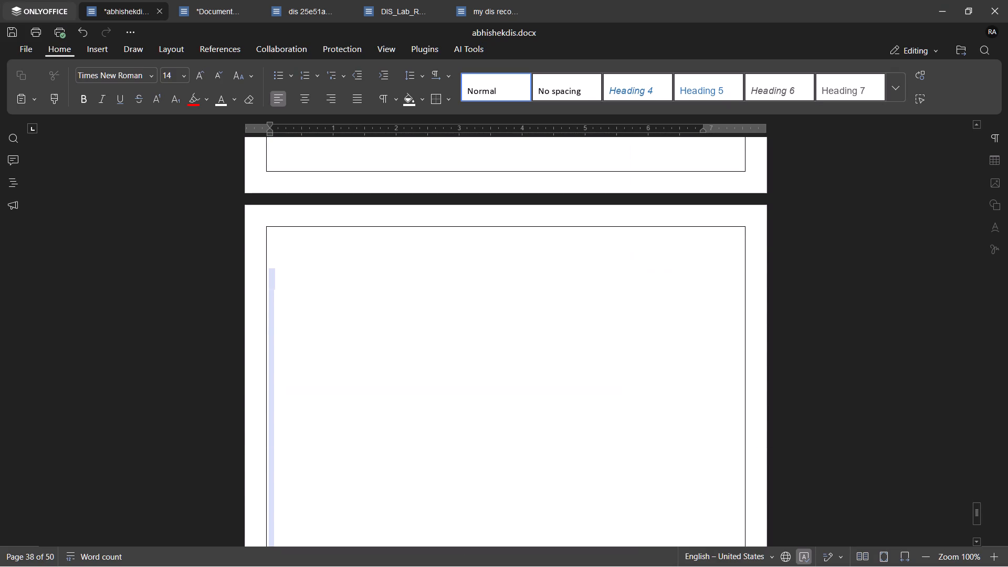
drag(572, 566, 569, 566)
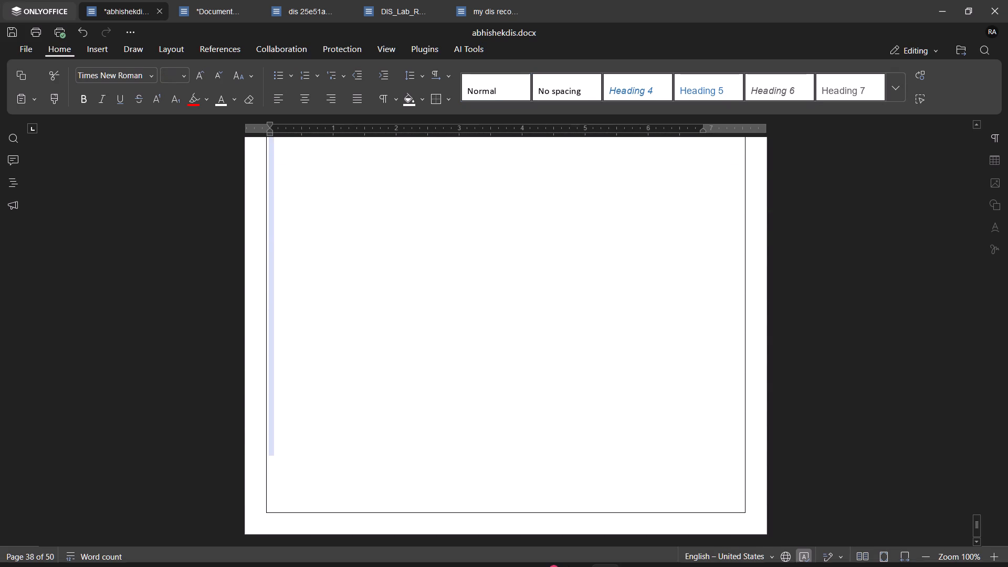
key(BackSpace)
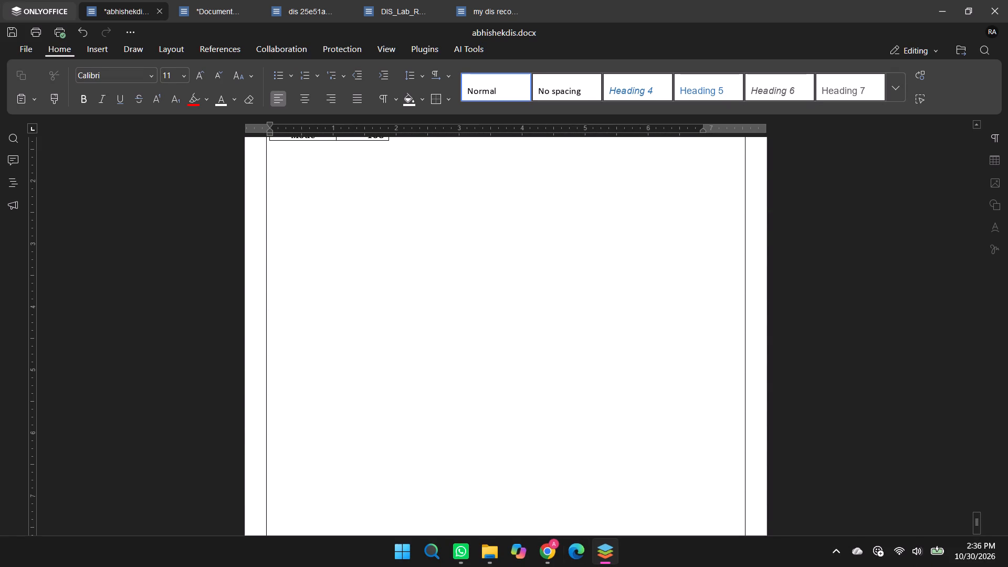
Paste the copied content directly below the range, mean, median and mode table.
scroll(533, 439, up, 4)
scroll(533, 439, down, 3)
scroll(533, 439, up, 1)
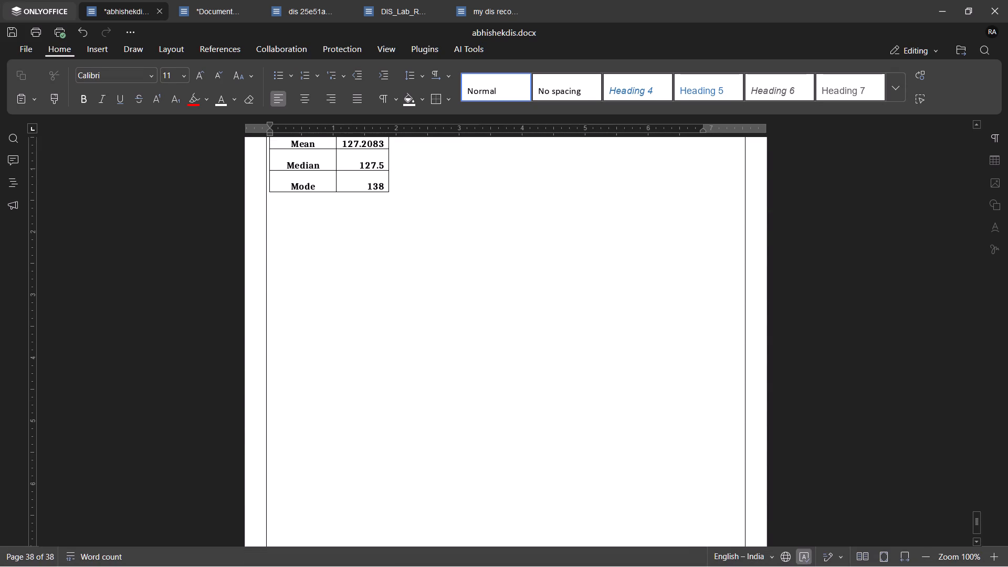
key(ctrl+v)
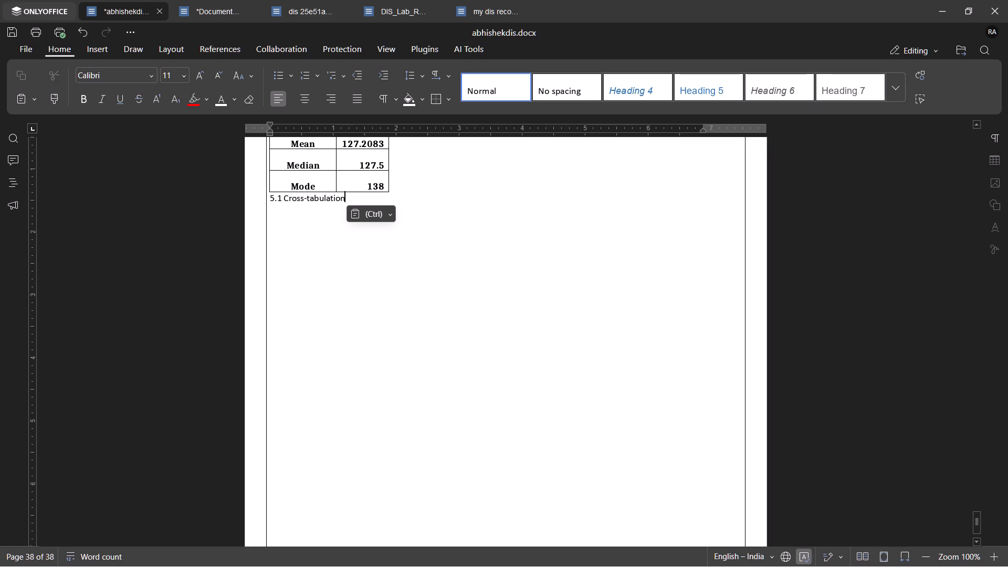
Delete the pasted "5.1 Cross-tabulation" line below the range, mean, median and mode table.
drag(353, 199, 265, 202)
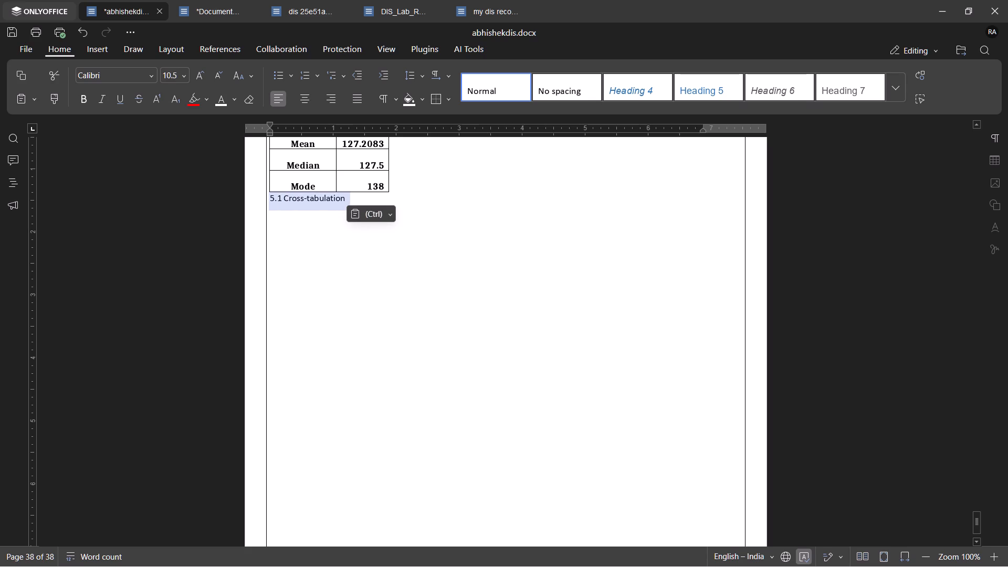
key(BackSpace)
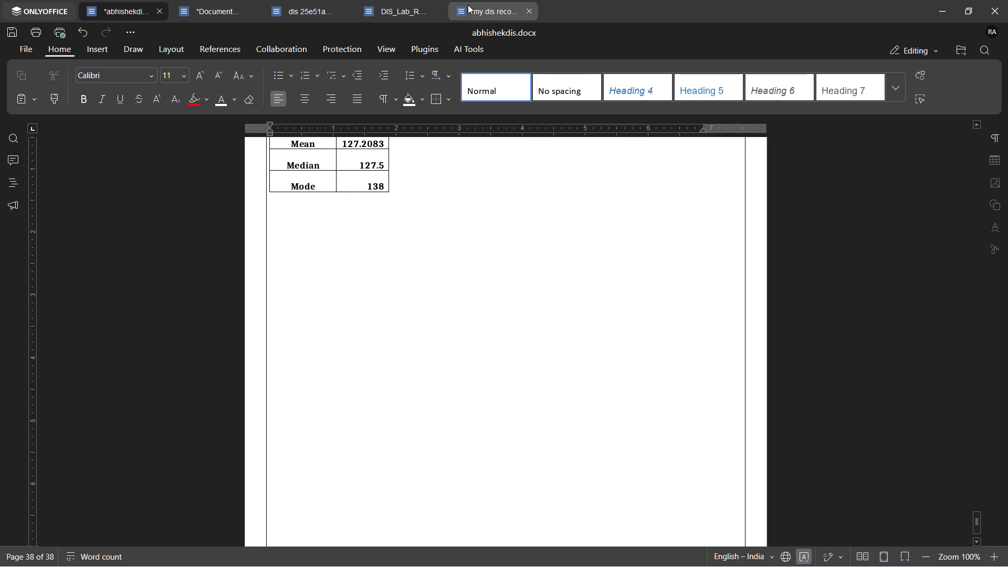
In my dis record-1.docx, recopy the selected content from the 5.BIVARIATE DATA ANALYSIS heading on page 55 through the end.
click(468, 5)
scroll(438, 220, up, 5)
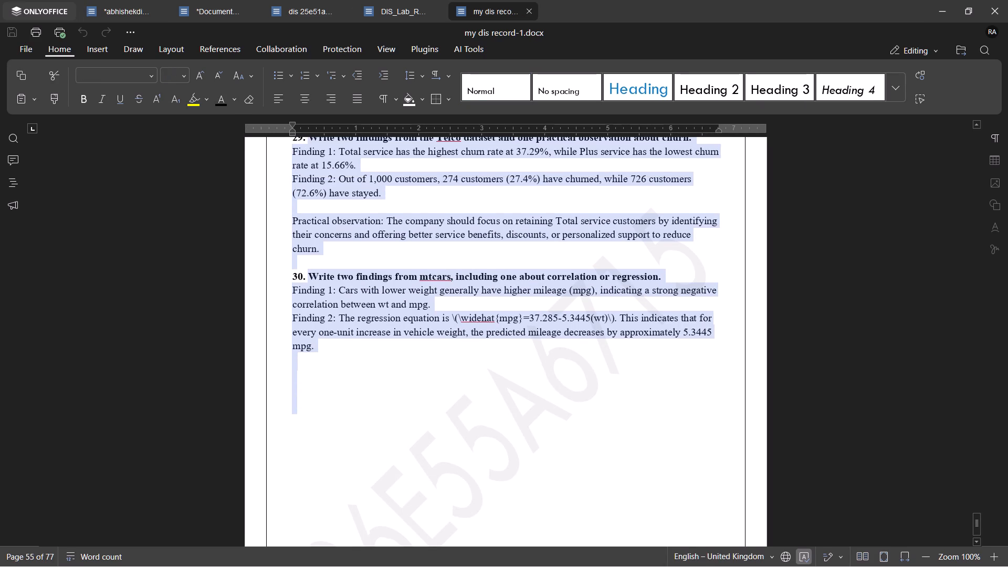
scroll(346, 348, up, 12)
scroll(346, 348, up, 18)
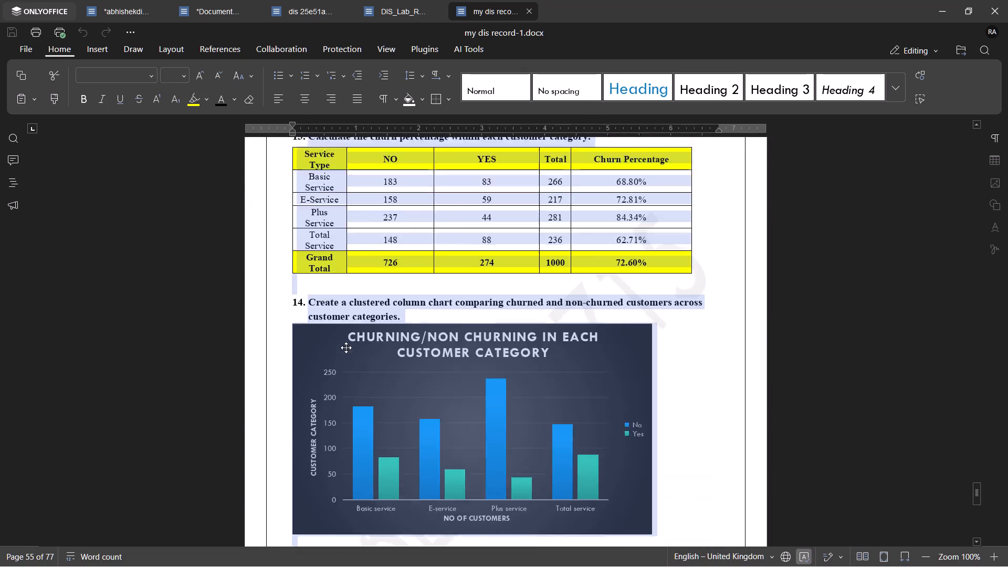
scroll(346, 348, up, 20)
scroll(346, 348, up, 11)
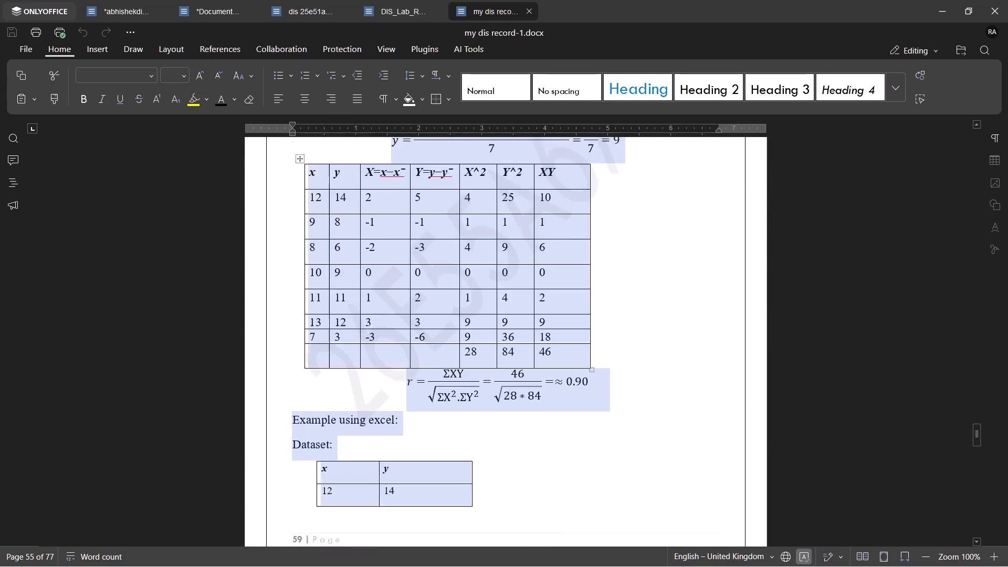
scroll(352, 319, up, 20)
scroll(352, 319, up, 4)
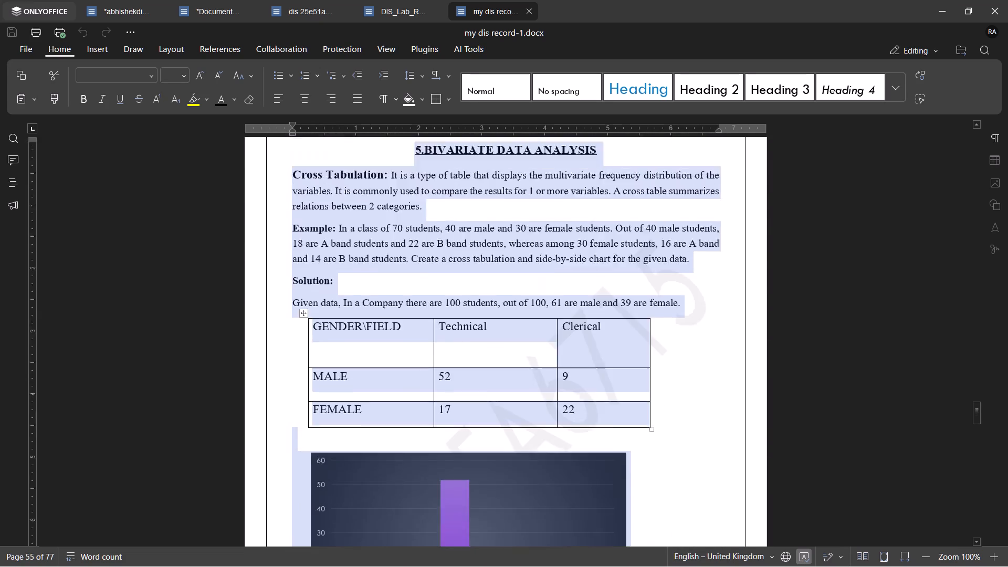
scroll(352, 319, up, 1)
key(ctrl+c)
scroll(352, 319, down, 9)
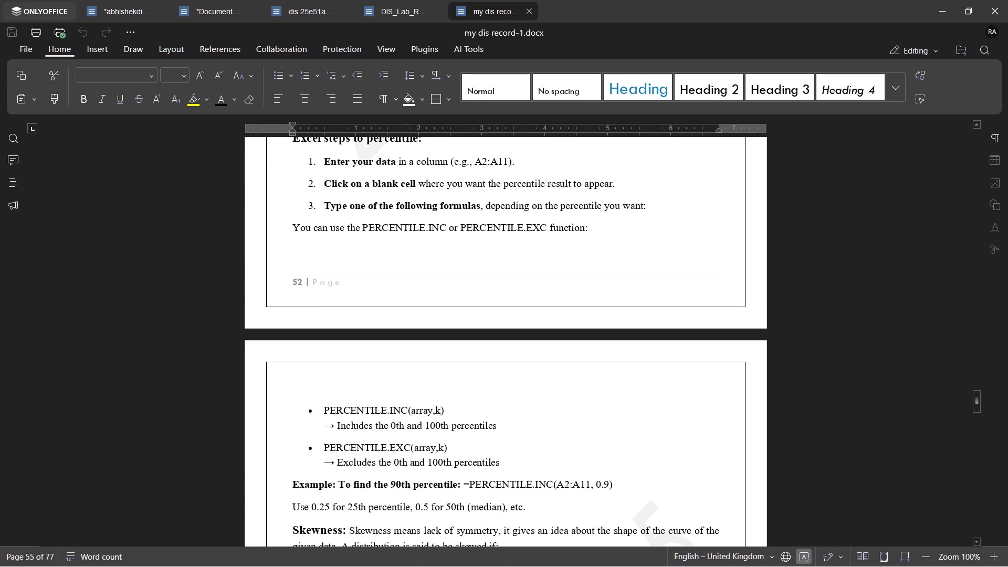
scroll(352, 319, down, 6)
key(ctrl+c)
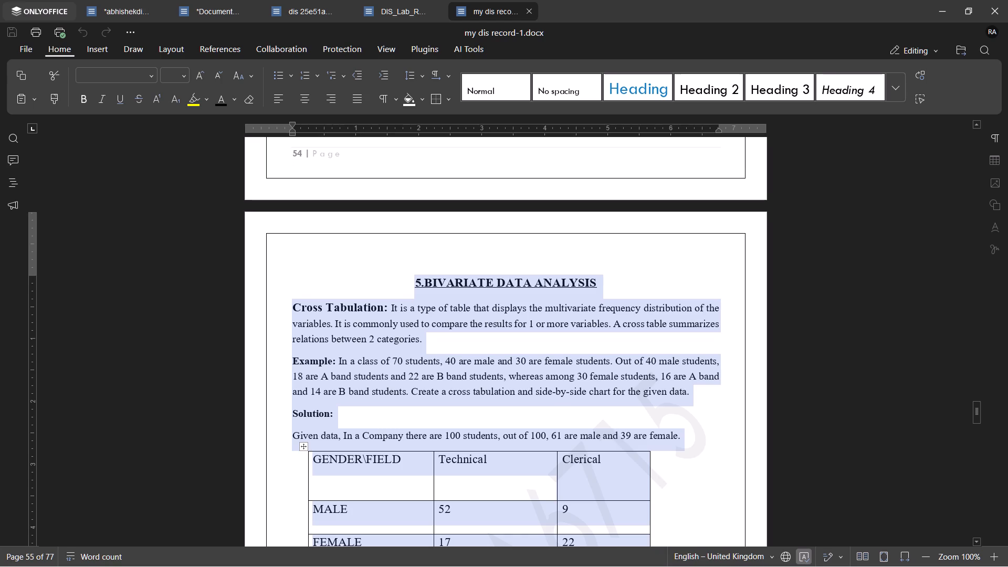
Paste the copied bivariate analysis content into abhishekdis.docx directly below the range, mean, median and mode table.
click(132, 9)
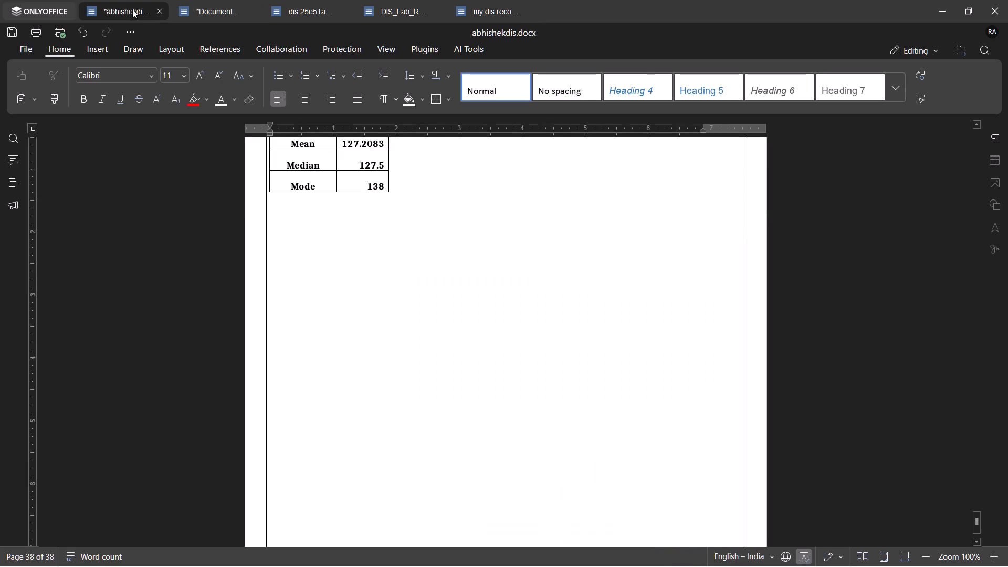
key(ctrl+v)
click(370, 232)
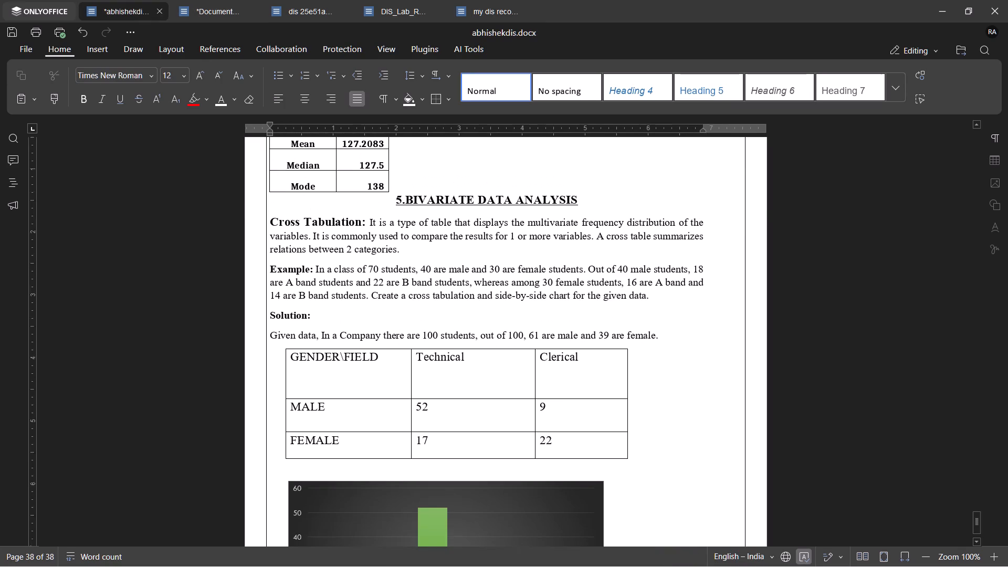
Insert a blank line between the statistics table and the 5.BIVARIATE DATA ANALYSIS heading.
scroll(370, 232, up, 1)
click(392, 210)
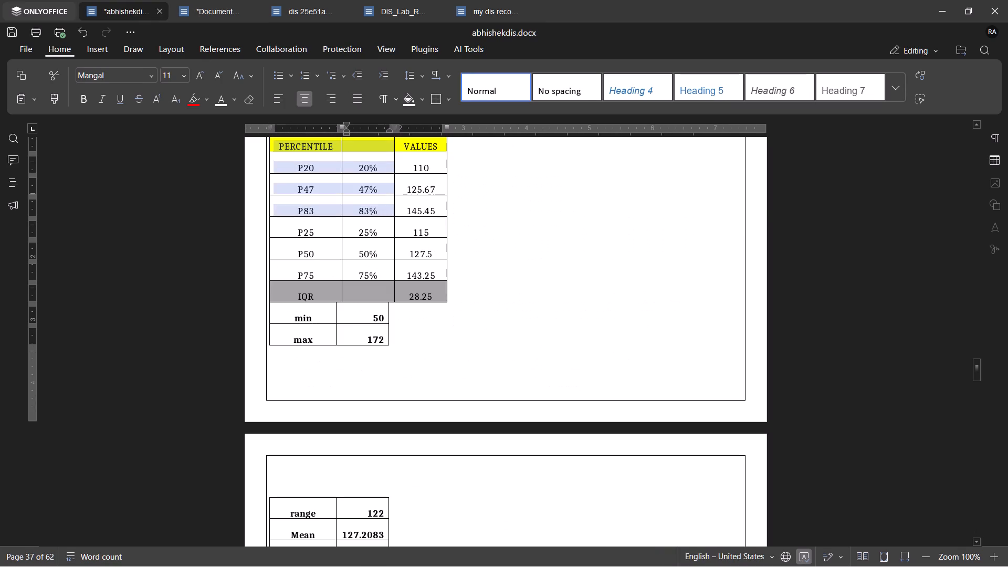
scroll(392, 210, down, 4)
click(442, 281)
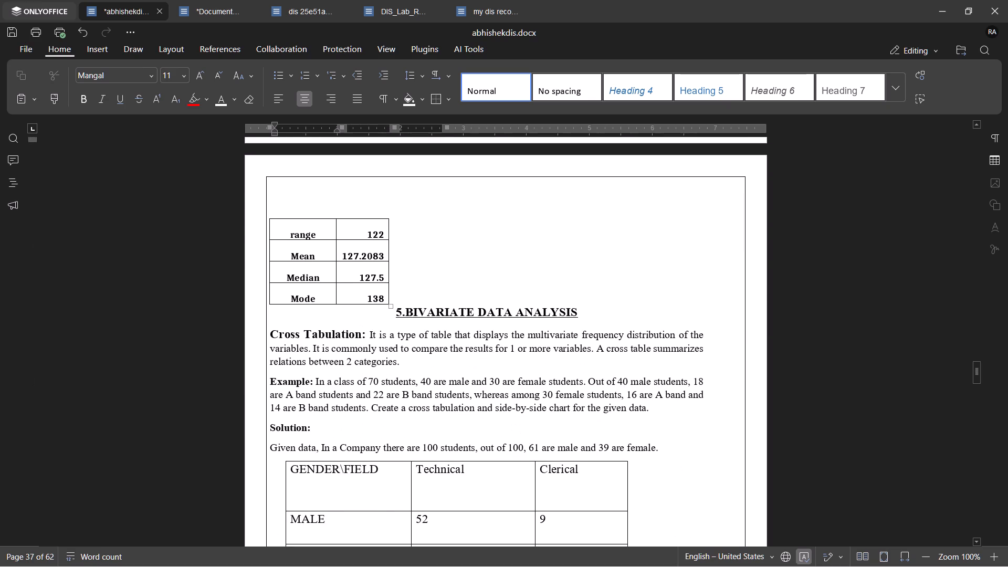
click(621, 296)
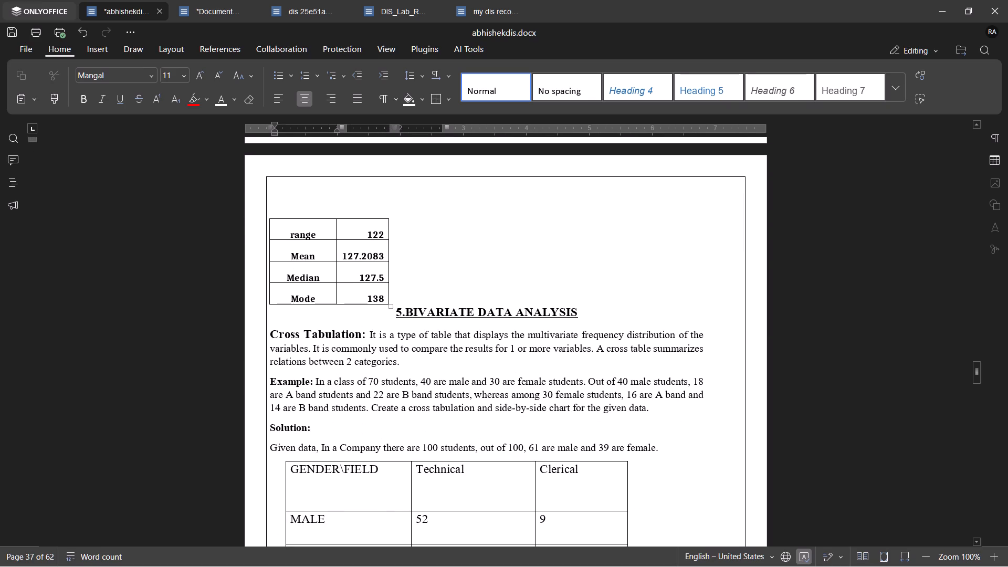
click(384, 320)
key(Return)
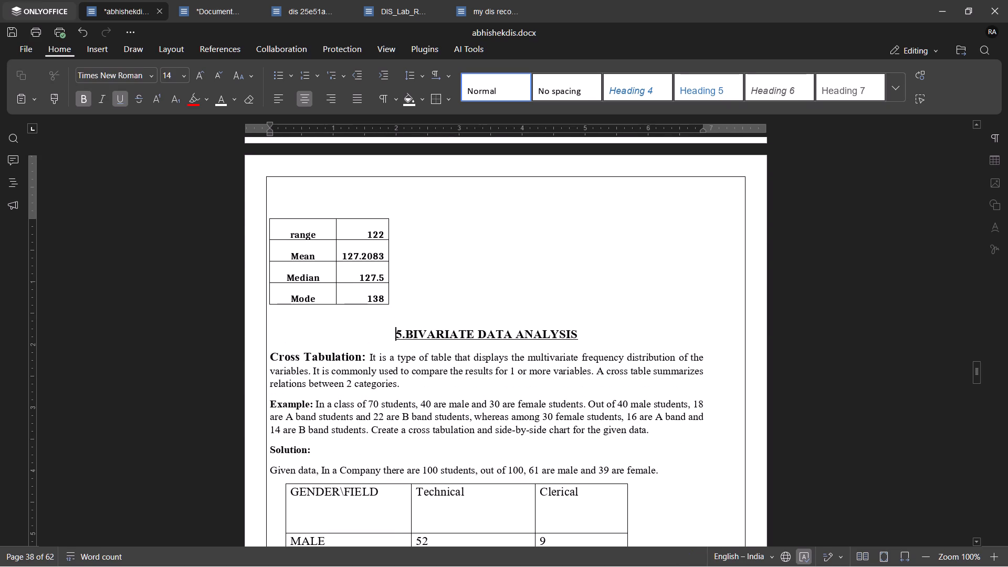
Delete the text of the 5.BIVARIATE DATA ANALYSIS heading, leaving an empty left-aligned line above Cross Tabulation.
drag(583, 337, 401, 342)
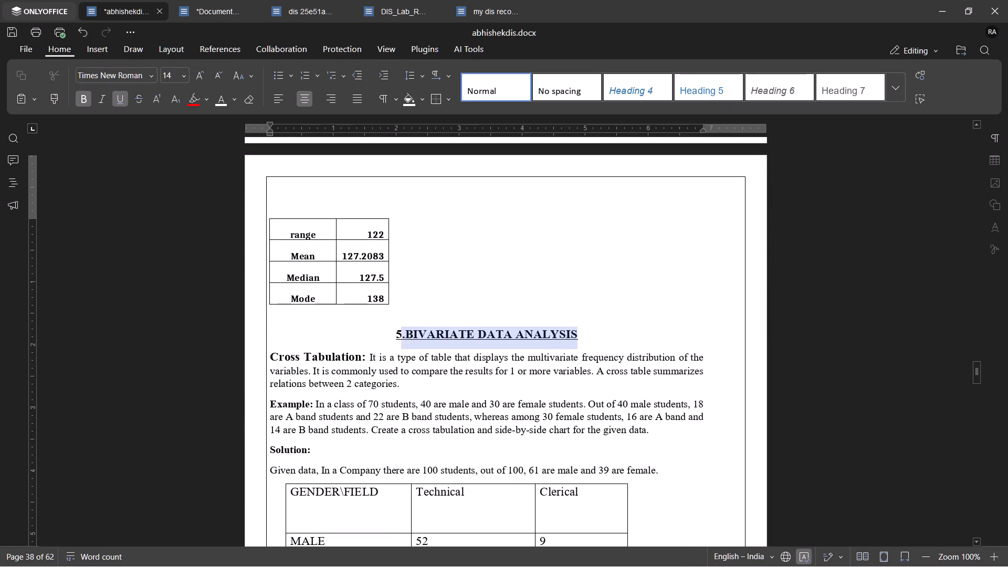
drag(401, 342, 392, 338)
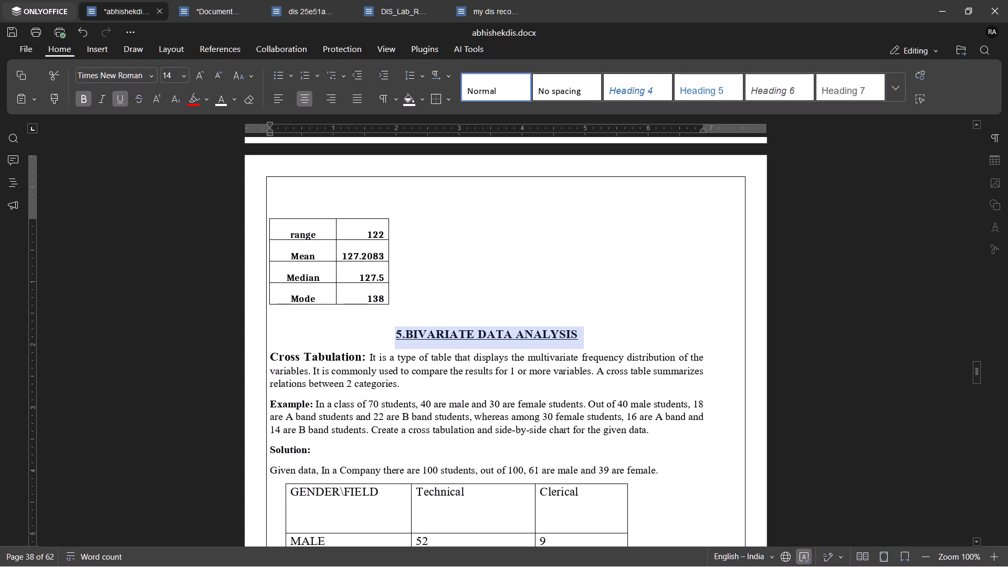
click(405, 335)
click(611, 337)
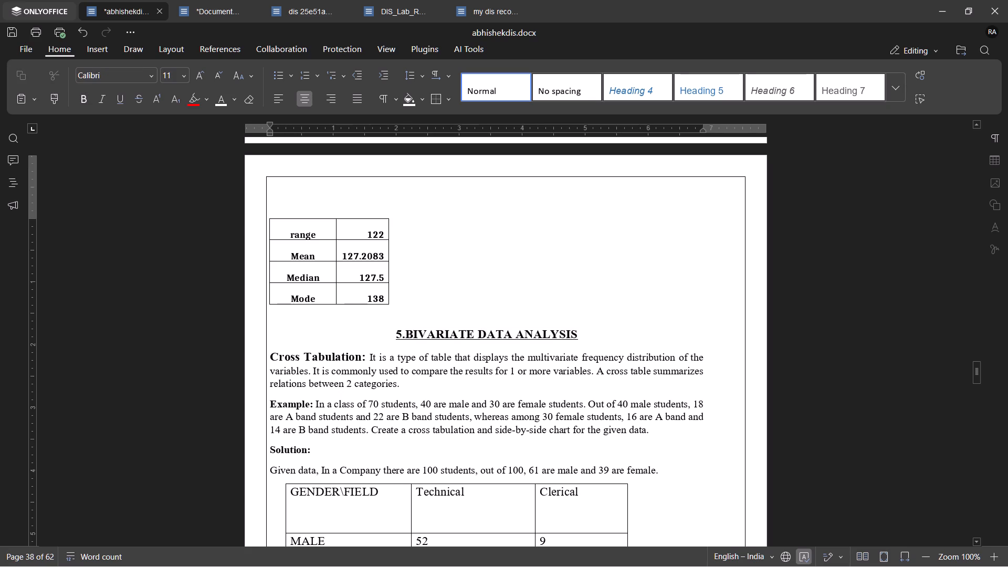
key(BackSpace)
key(BackSpace)
key(BackSpace)
key(BackSpace)
key(BackSpace)
key(BackSpace)
key(BackSpace)
key(BackSpace)
key(BackSpace)
key(BackSpace)
key(BackSpace)
key(BackSpace)
key(BackSpace)
key(BackSpace)
key(BackSpace)
key(BackSpace)
key(BackSpace)
key(BackSpace)
key(BackSpace)
key(BackSpace)
key(BackSpace)
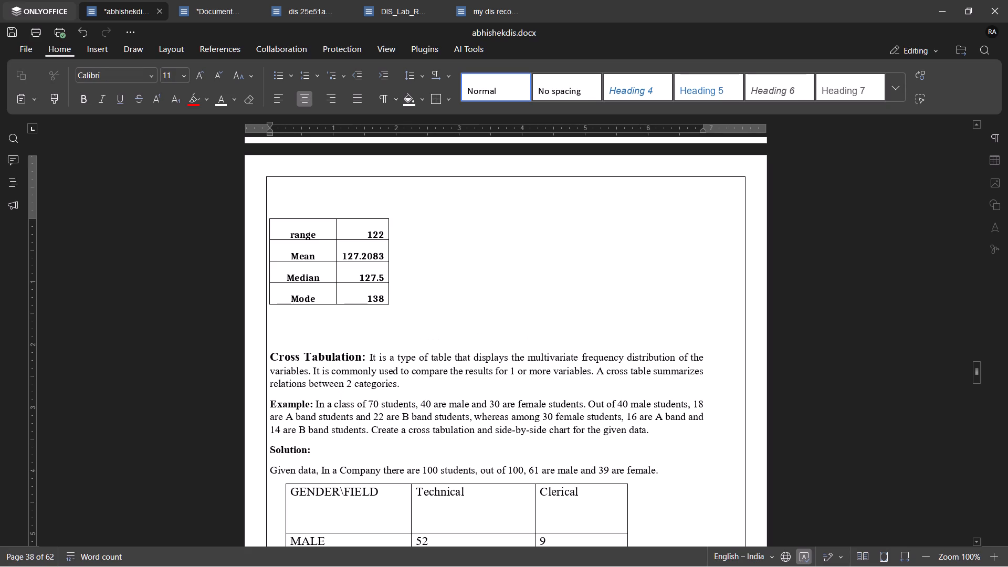
key(BackSpace)
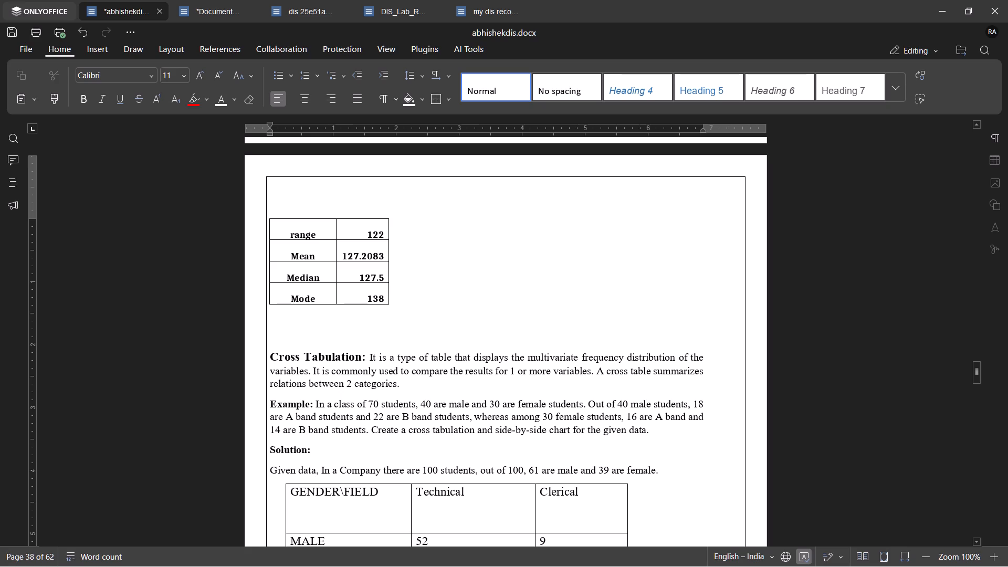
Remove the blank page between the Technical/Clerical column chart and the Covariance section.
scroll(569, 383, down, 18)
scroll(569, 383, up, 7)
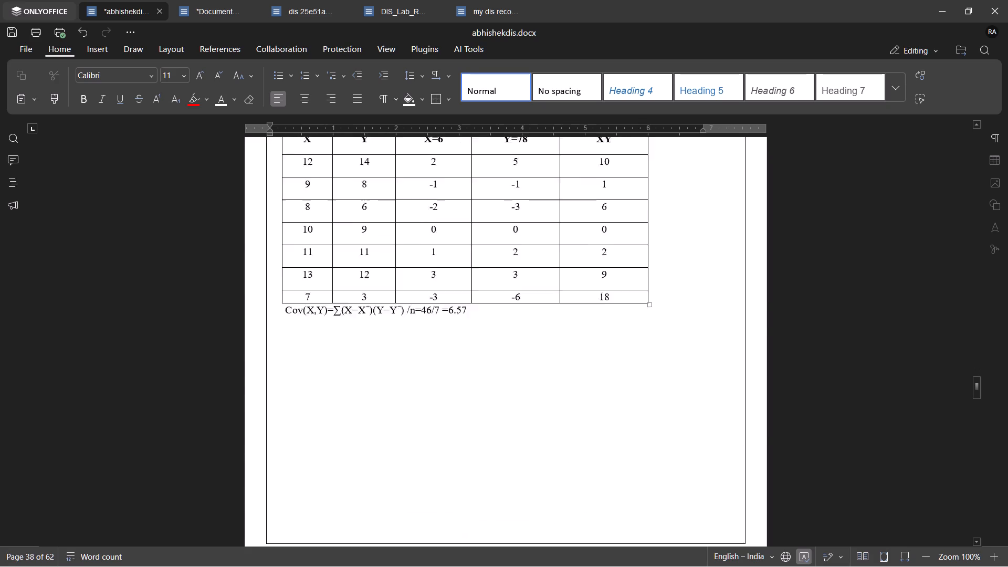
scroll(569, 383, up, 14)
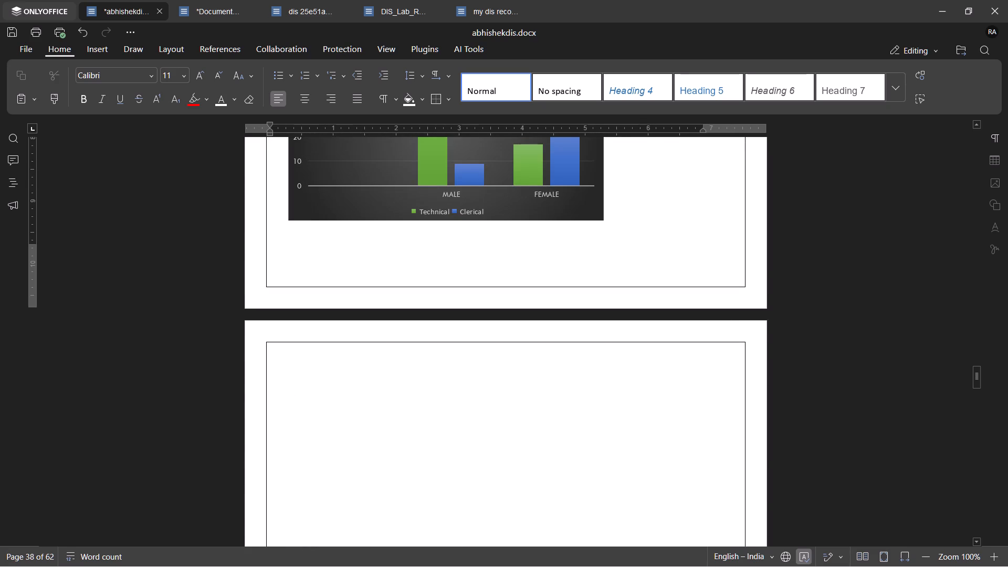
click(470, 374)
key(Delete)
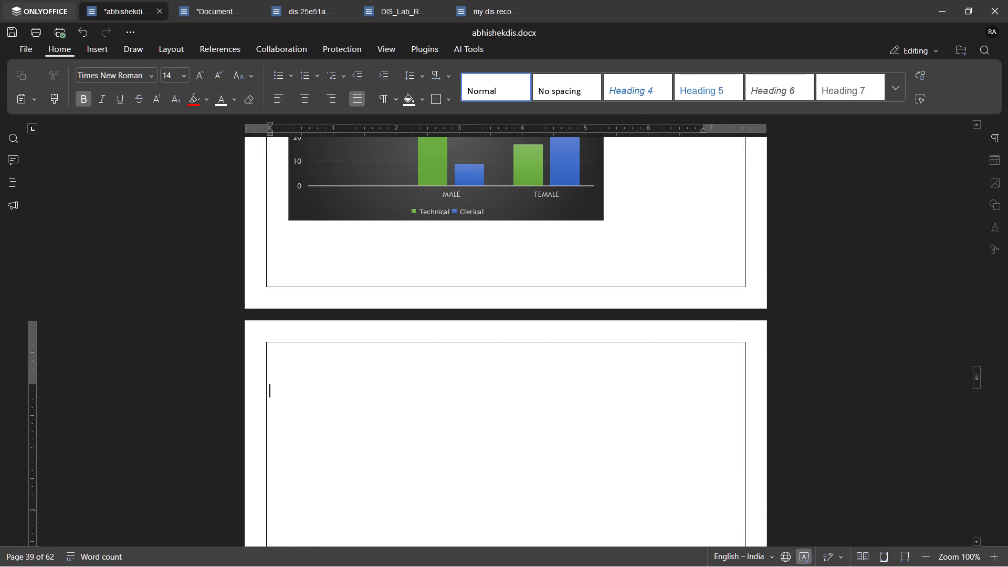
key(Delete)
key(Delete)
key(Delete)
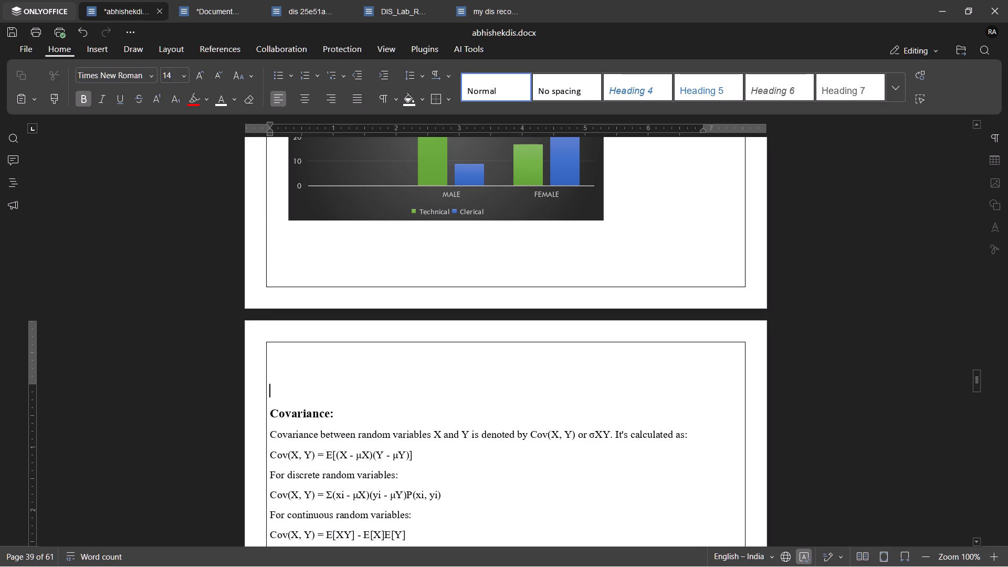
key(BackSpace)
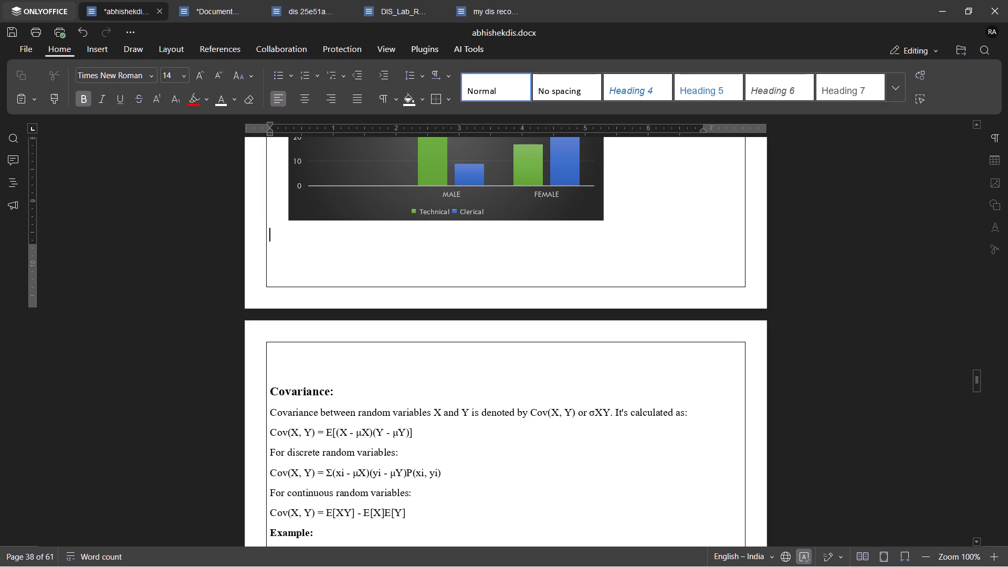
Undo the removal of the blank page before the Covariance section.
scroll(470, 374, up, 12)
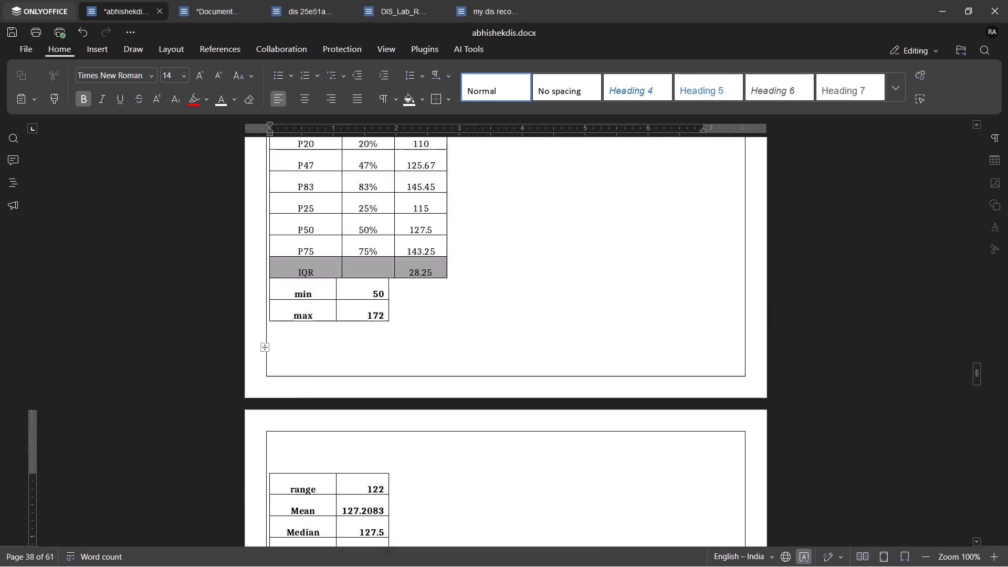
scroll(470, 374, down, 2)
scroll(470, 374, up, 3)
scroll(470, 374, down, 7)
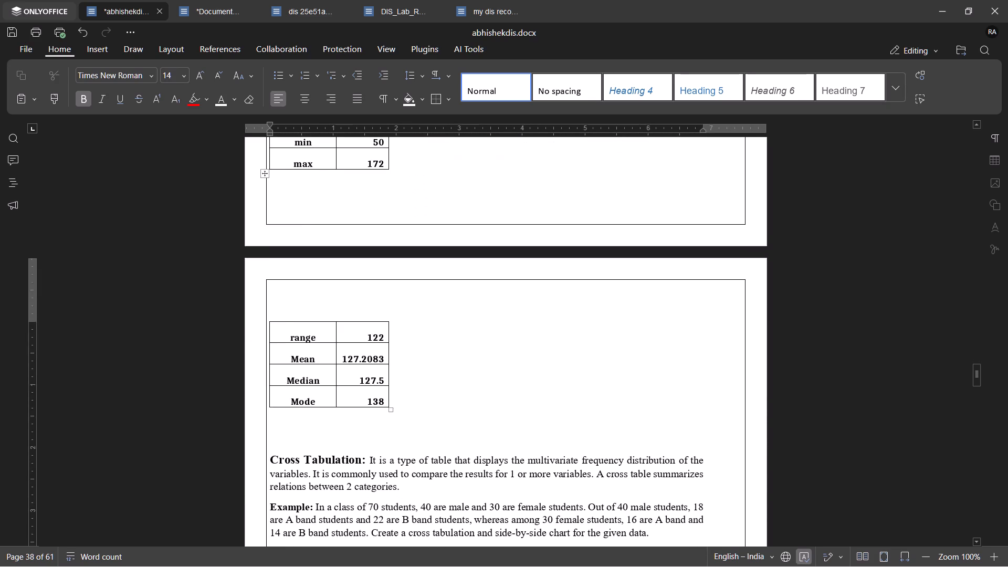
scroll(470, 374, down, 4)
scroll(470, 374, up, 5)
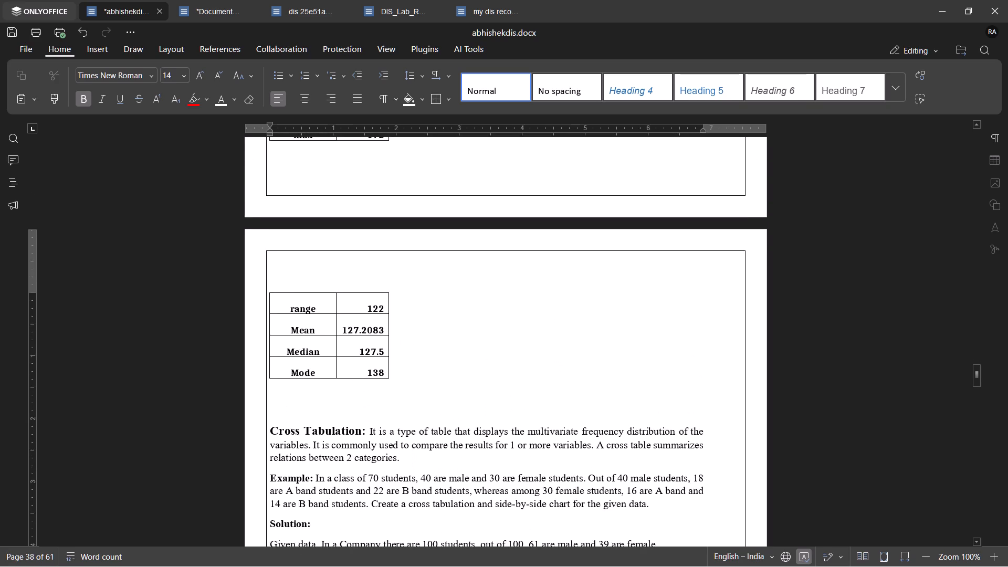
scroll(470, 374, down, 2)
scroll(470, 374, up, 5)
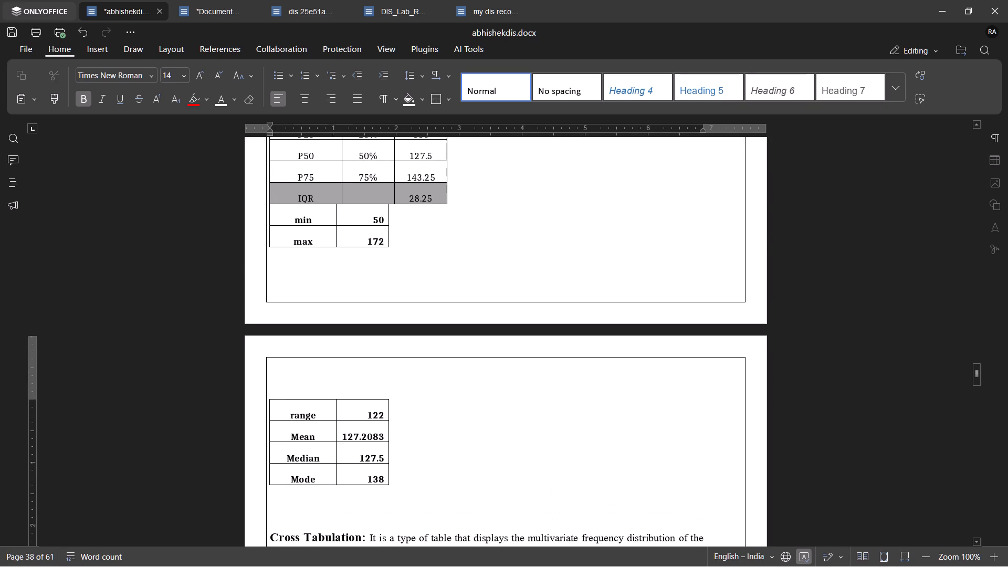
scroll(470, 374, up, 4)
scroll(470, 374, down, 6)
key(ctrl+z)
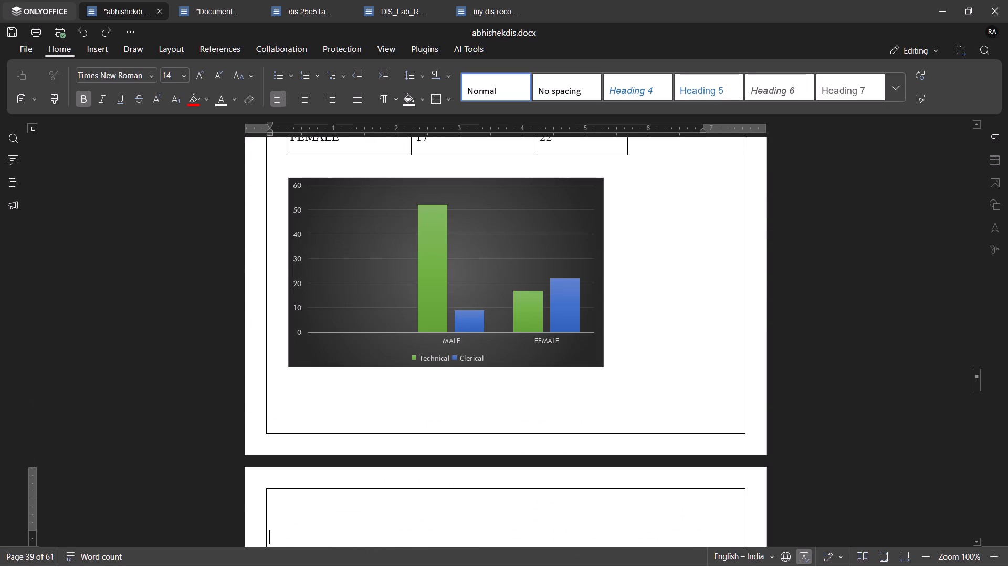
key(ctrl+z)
On the empty line above Cross Tabulation, start the section heading with the number 5.
scroll(470, 374, up, 8)
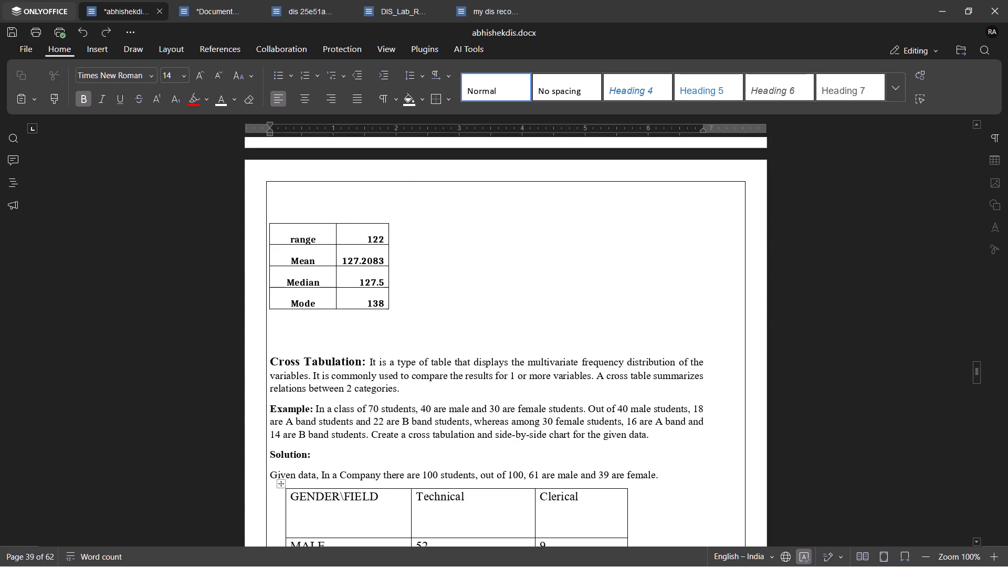
scroll(470, 374, up, 1)
click(296, 341)
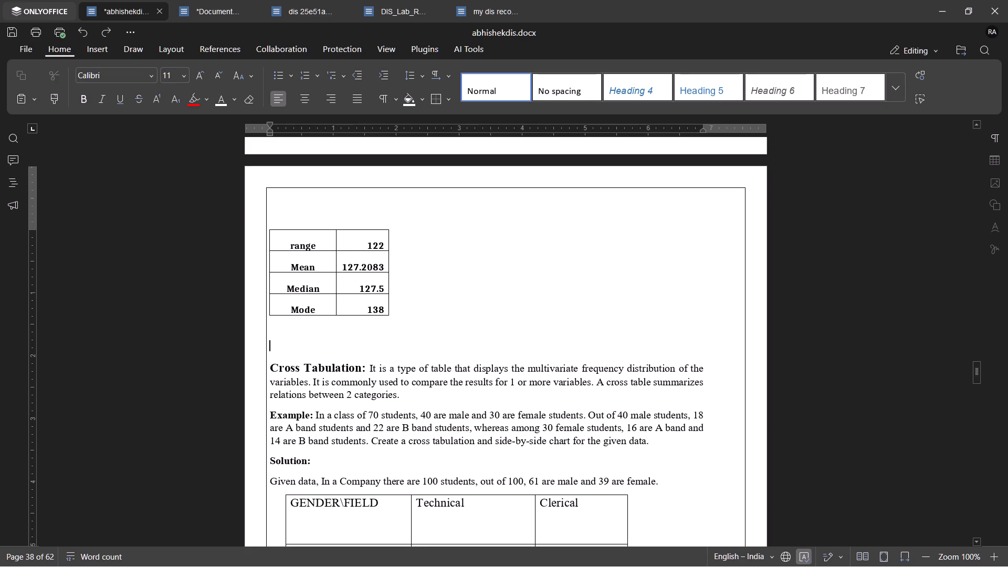
text(BI)
key(BackSpace)
key(BackSpace)
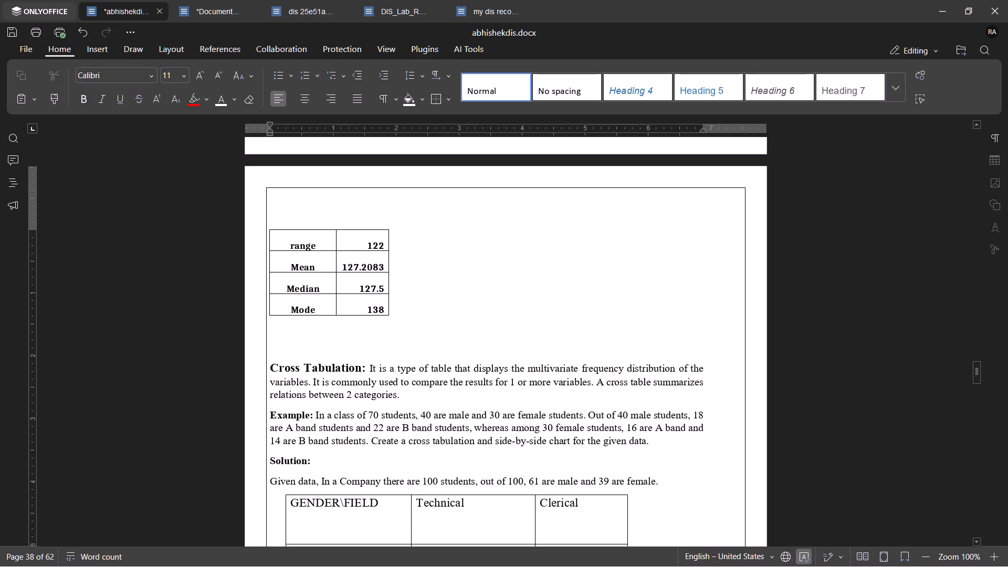
key(5)
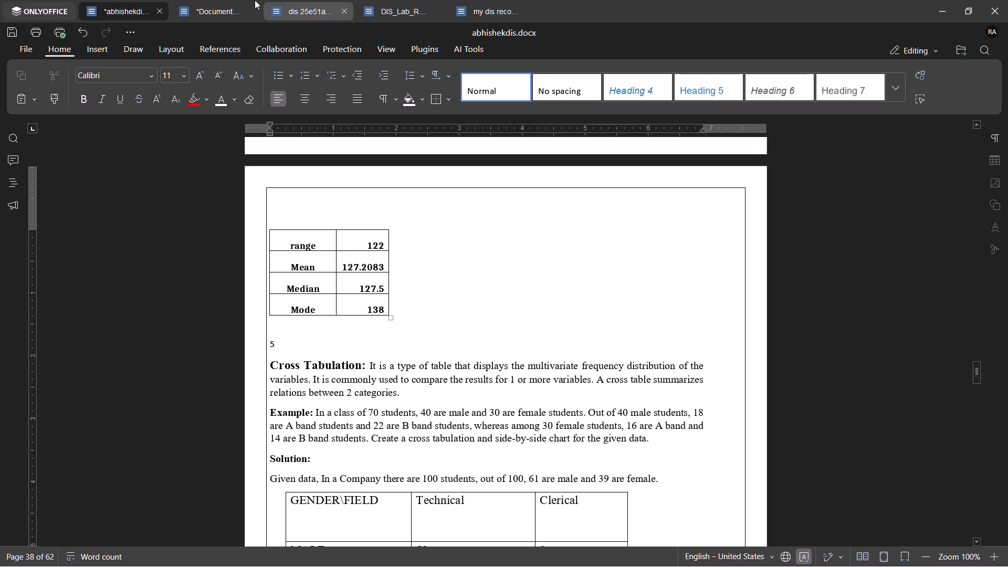
Complete the section heading above Cross Tabulation so it reads 5.BIVARIATE ANALYSIS.
click(227, 10)
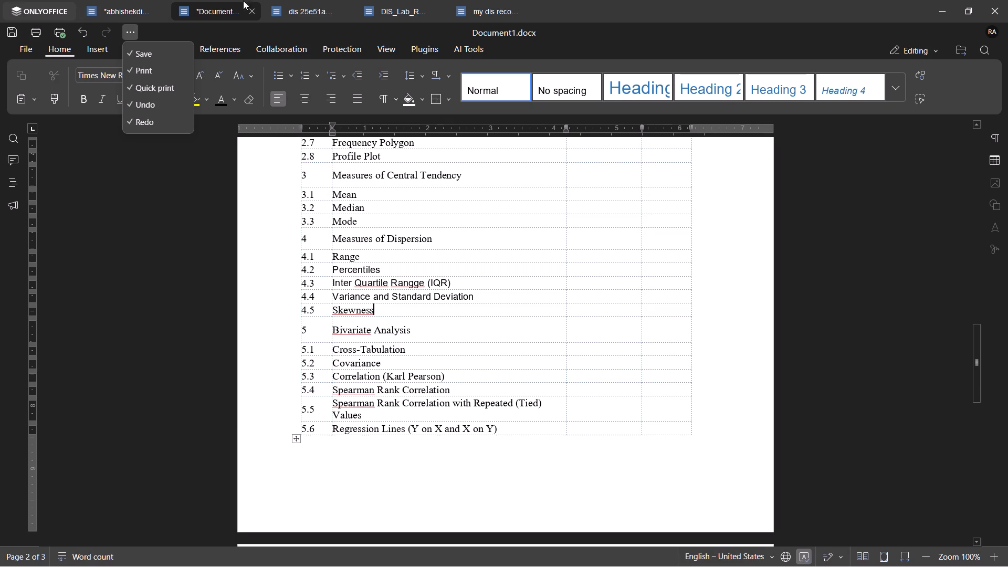
click(125, 8)
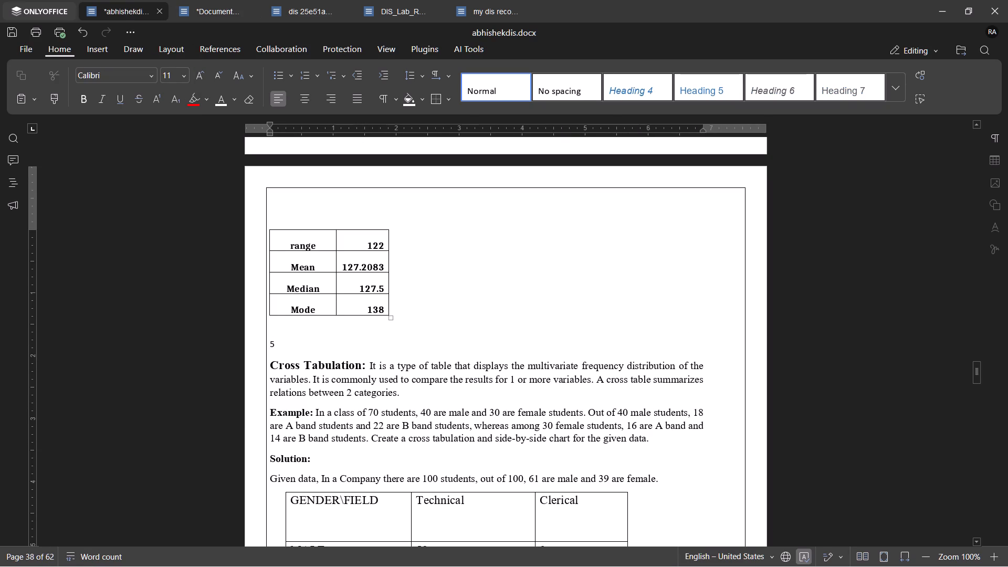
key(period)
text(BIVARIARE)
key(BackSpace)
key(BackSpace)
text(TE ANALYSIS)
key(space)
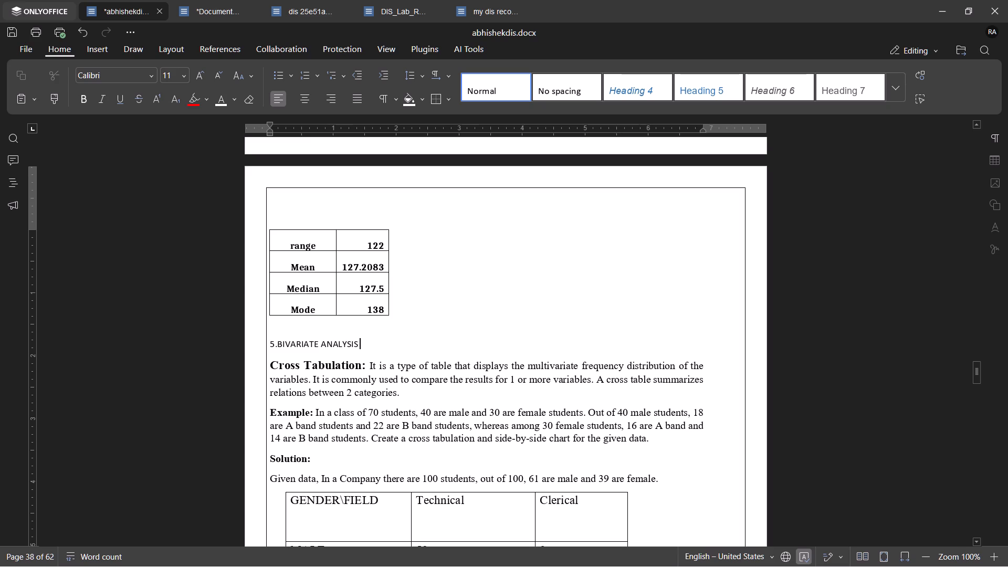
Format the 5.BIVARIATE ANALYSIS heading with font size 22 and the Heading 1 style.
drag(367, 341, 270, 338)
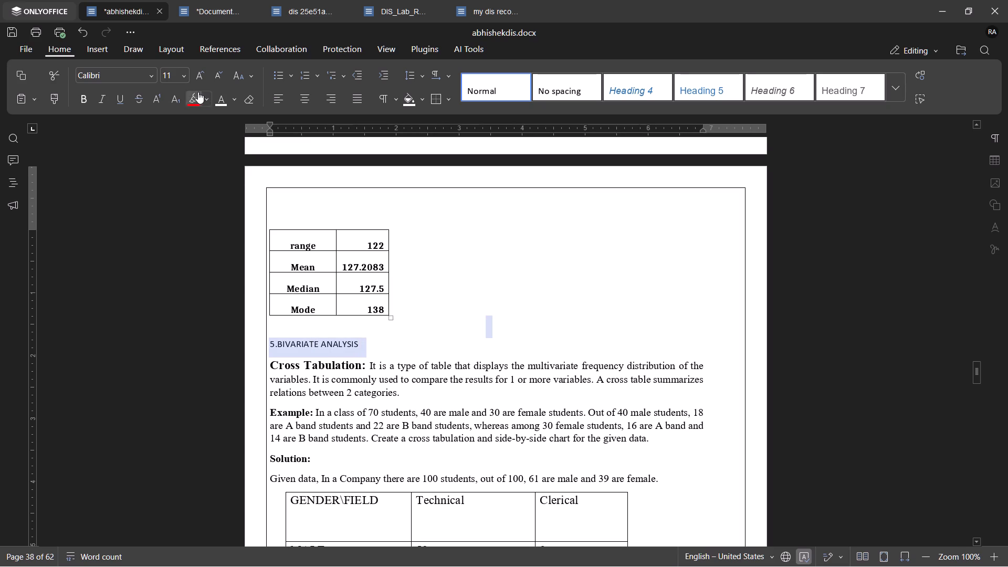
click(185, 77)
click(186, 247)
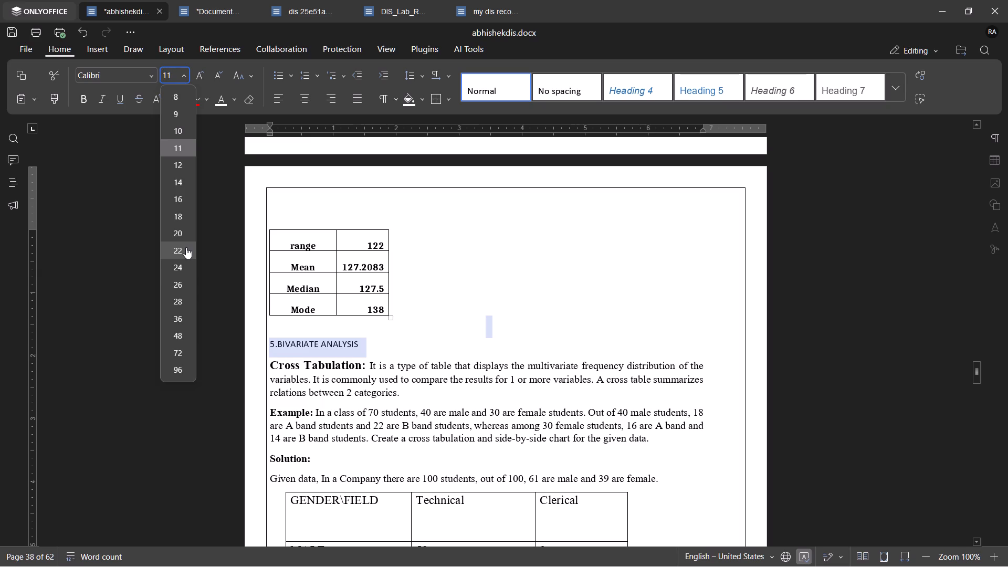
click(890, 89)
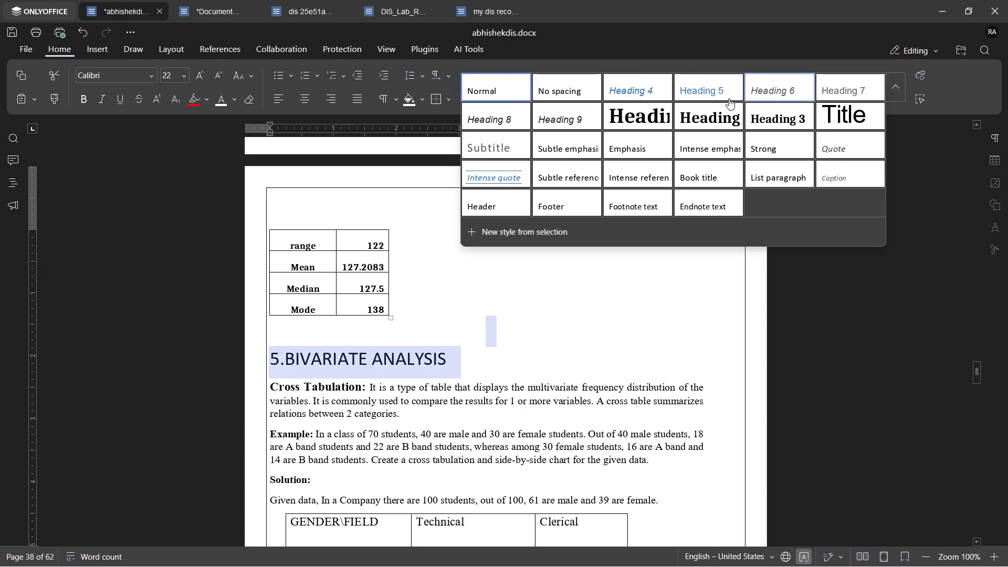
click(639, 122)
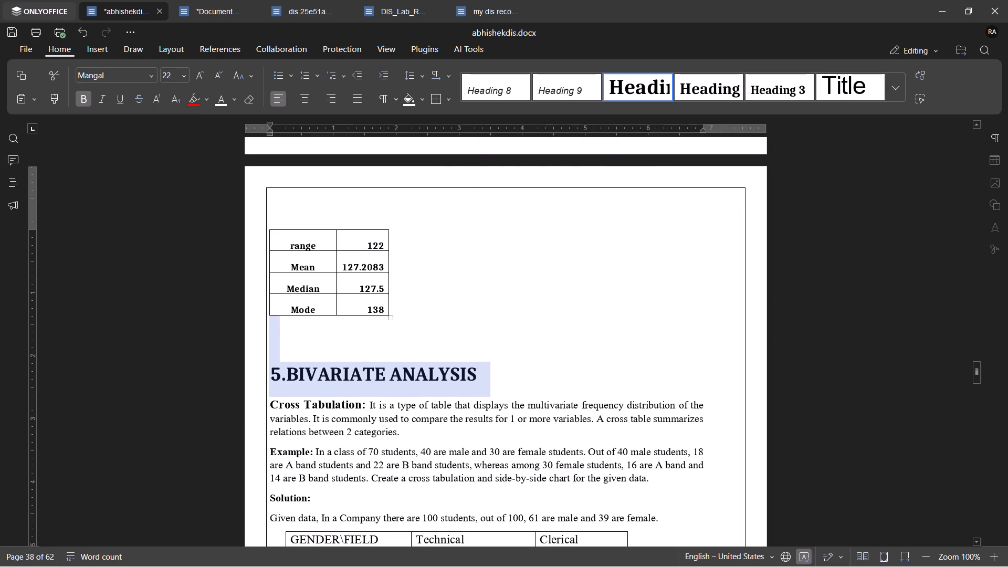
click(320, 339)
key(BackSpace)
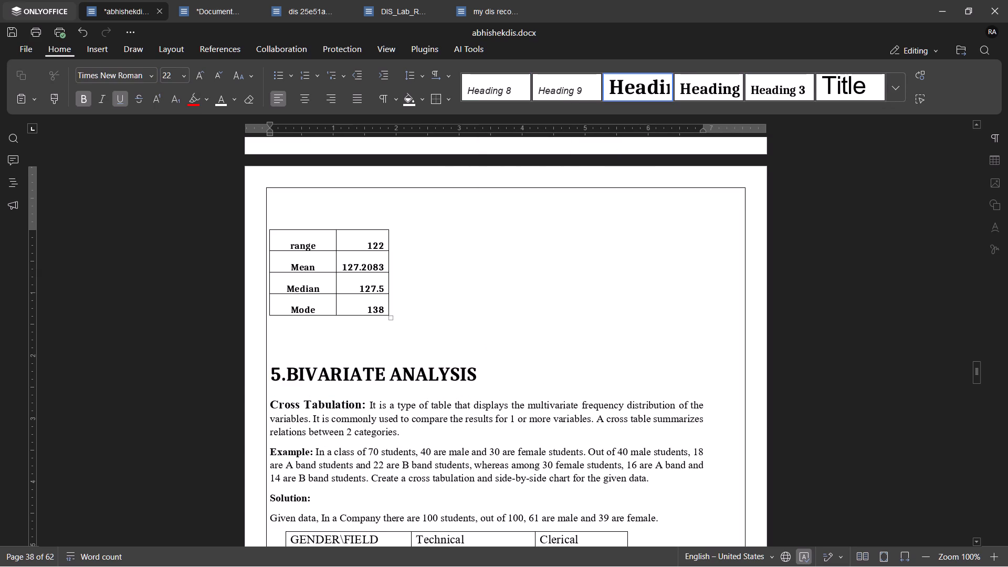
Review the pages around the new heading, from the percentile and skewness sections through cross tabulation to the covariance example.
scroll(320, 339, down, 2)
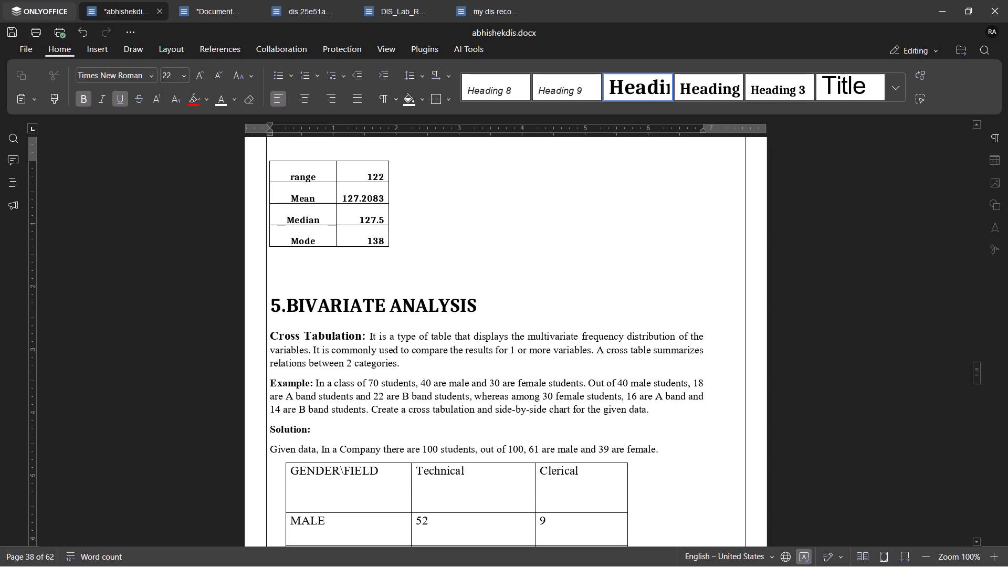
scroll(359, 341, down, 5)
scroll(359, 341, up, 7)
scroll(333, 350, down, 3)
scroll(333, 350, up, 20)
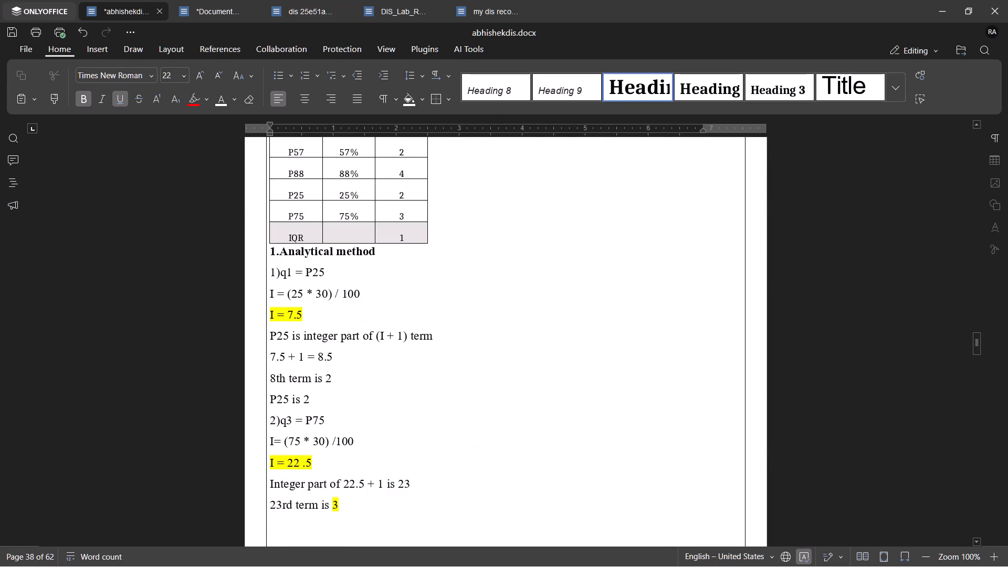
scroll(333, 350, down, 7)
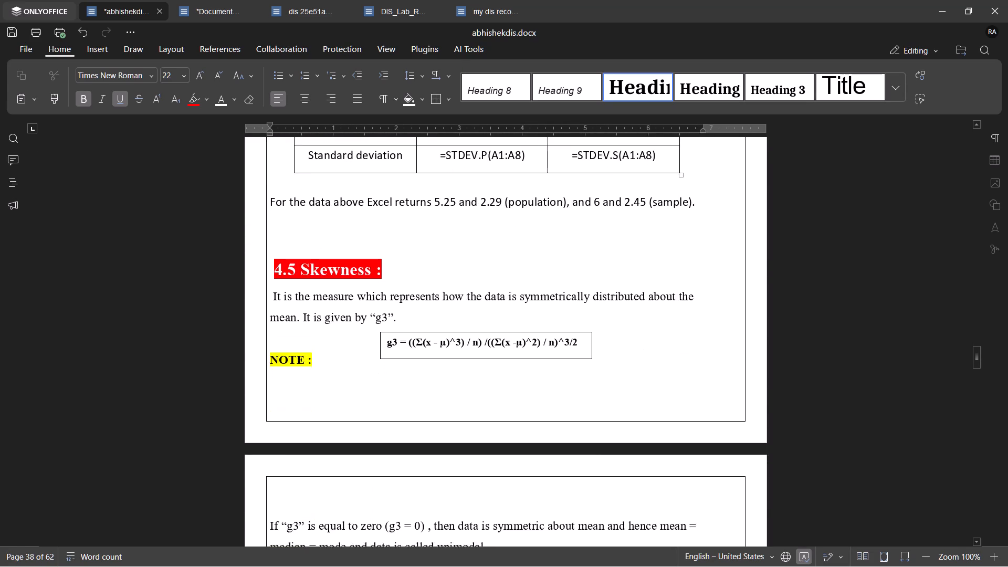
scroll(333, 350, down, 9)
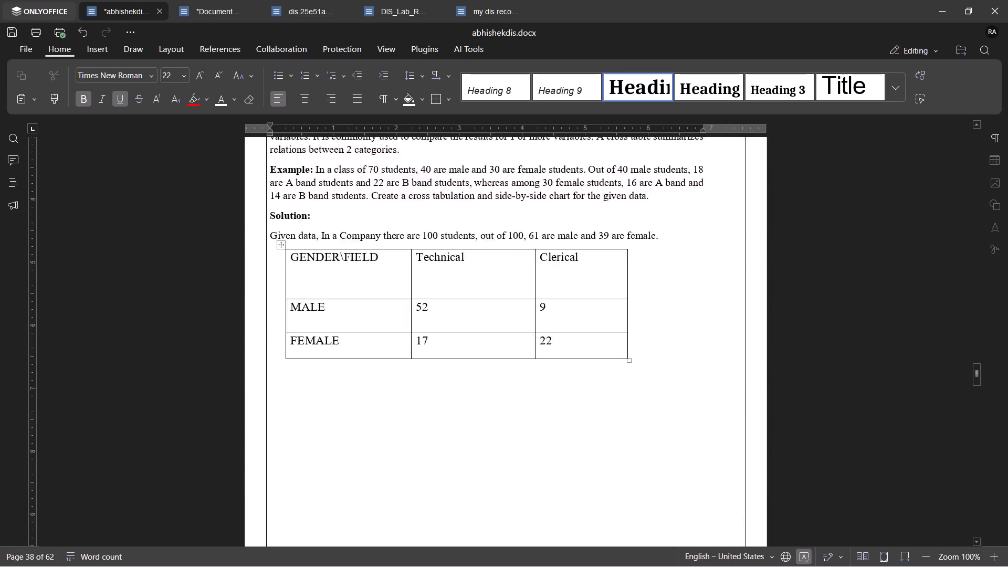
scroll(333, 350, down, 5)
scroll(333, 350, up, 3)
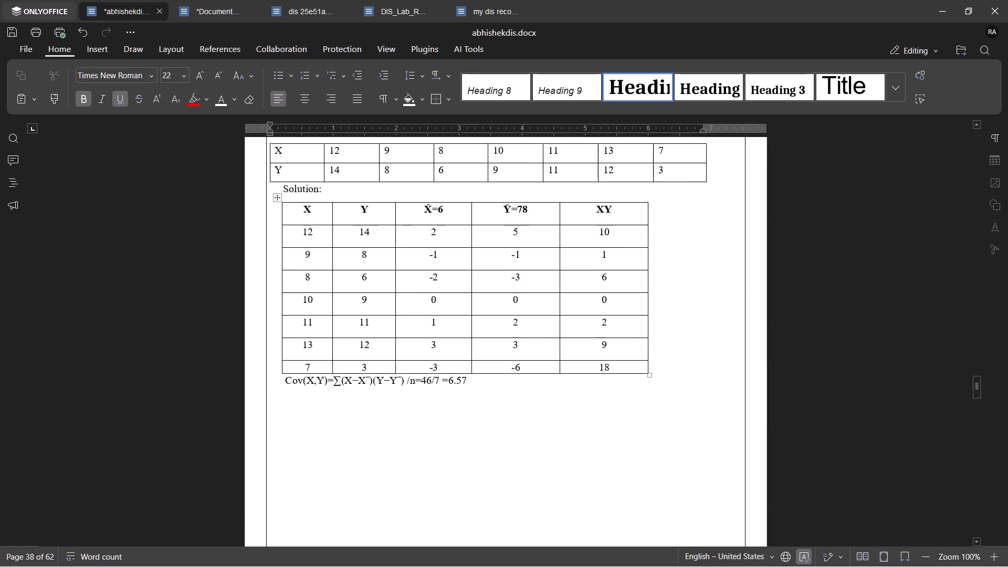
Remove the blank space and page break between the Technical/Clerical column chart and the Covariance heading.
scroll(333, 350, up, 4)
scroll(333, 350, down, 3)
scroll(333, 350, up, 8)
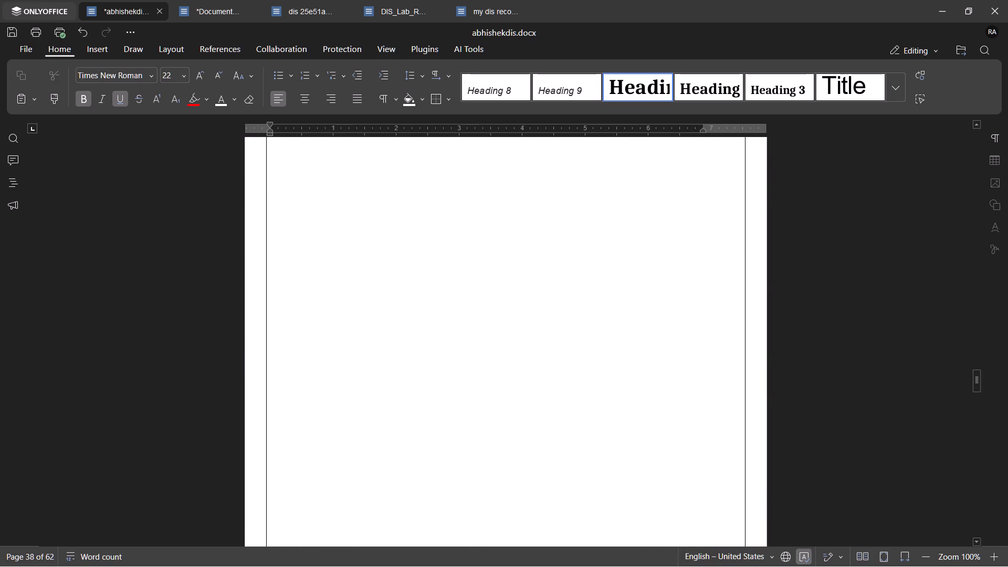
scroll(333, 350, up, 1)
click(306, 388)
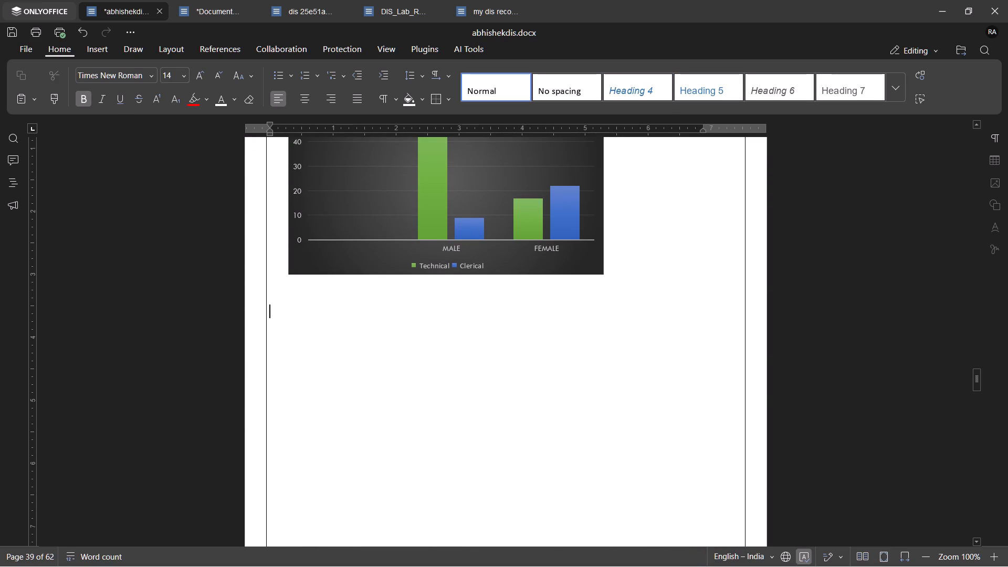
key(BackSpace)
key(Down)
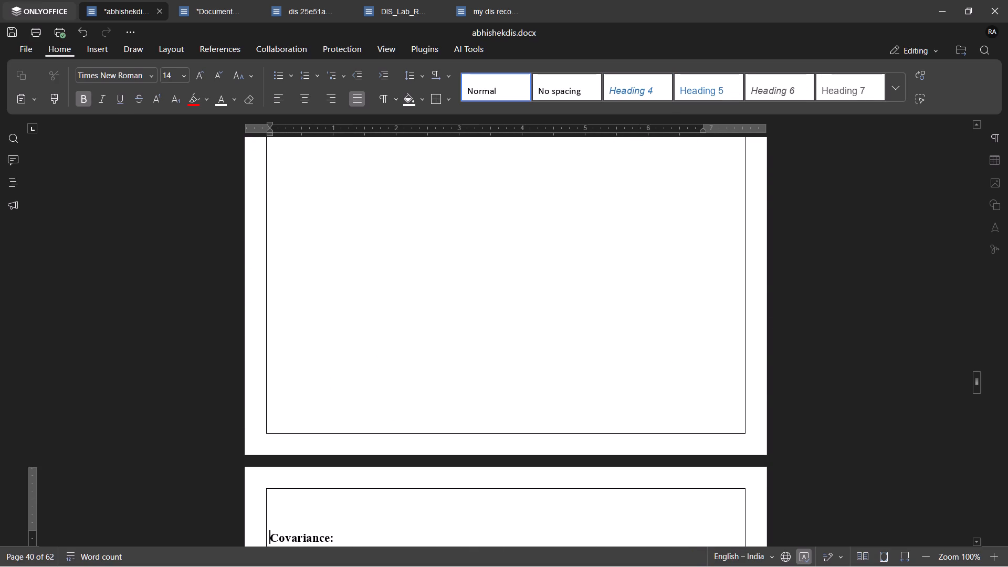
scroll(306, 388, up, 3)
scroll(306, 388, down, 3)
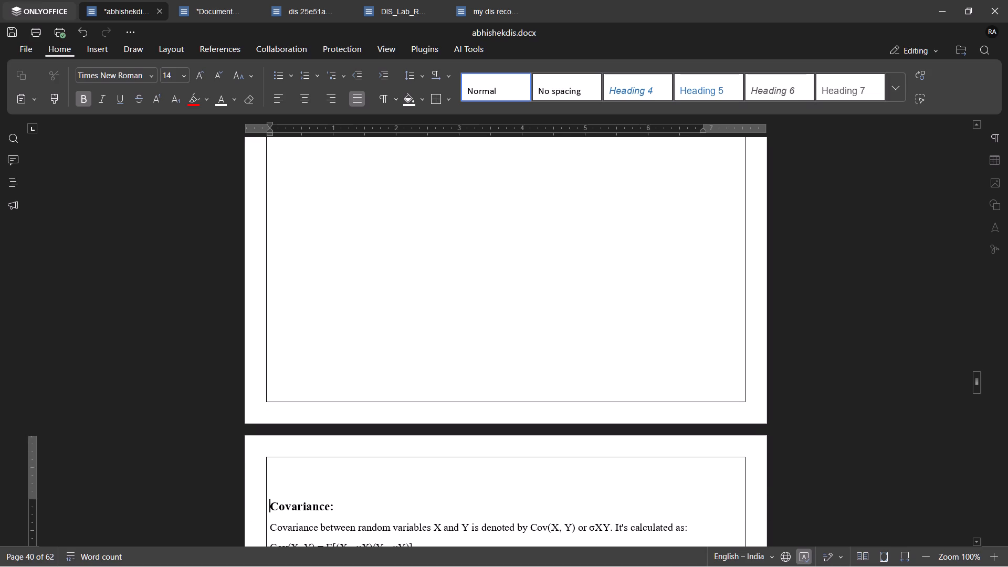
key(BackSpace)
key(BackSpace)
scroll(275, 439, up, 6)
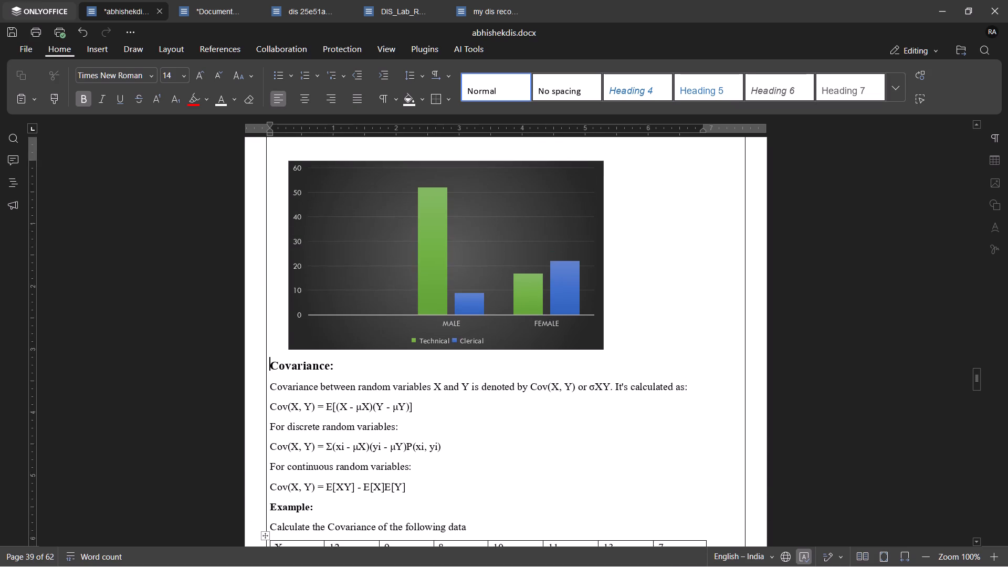
Remove the page break before "Example using excel:" in the Covariance section, bringing it under the Cov(X,Y) calculation.
scroll(275, 439, up, 1)
scroll(275, 439, down, 9)
scroll(275, 439, up, 2)
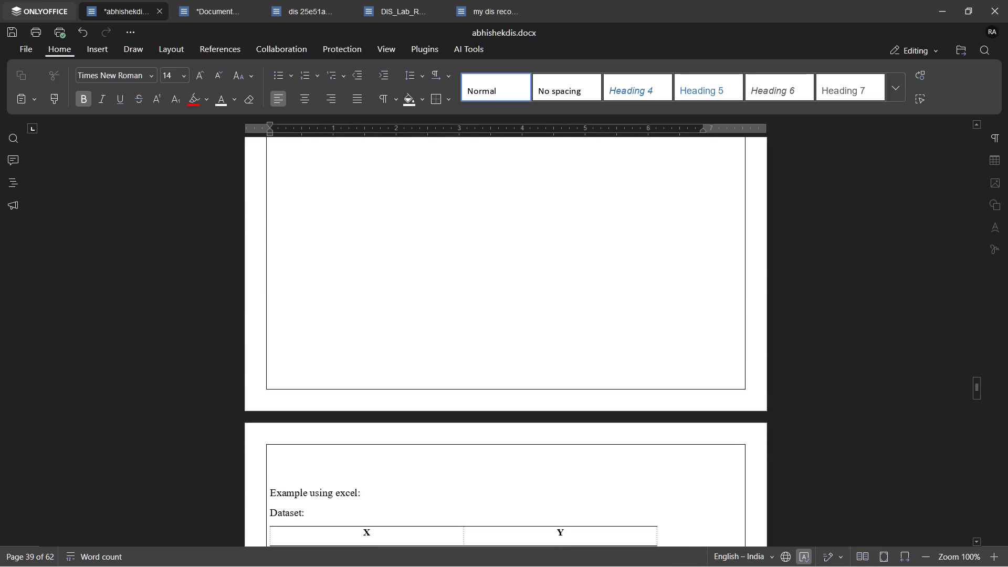
scroll(275, 439, up, 5)
scroll(275, 439, down, 5)
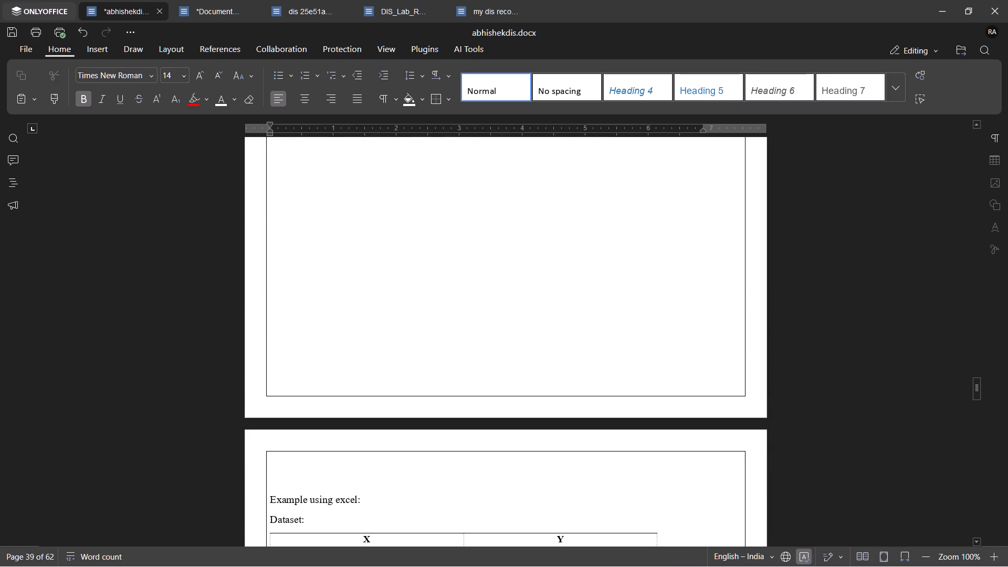
scroll(276, 505, down, 3)
click(272, 383)
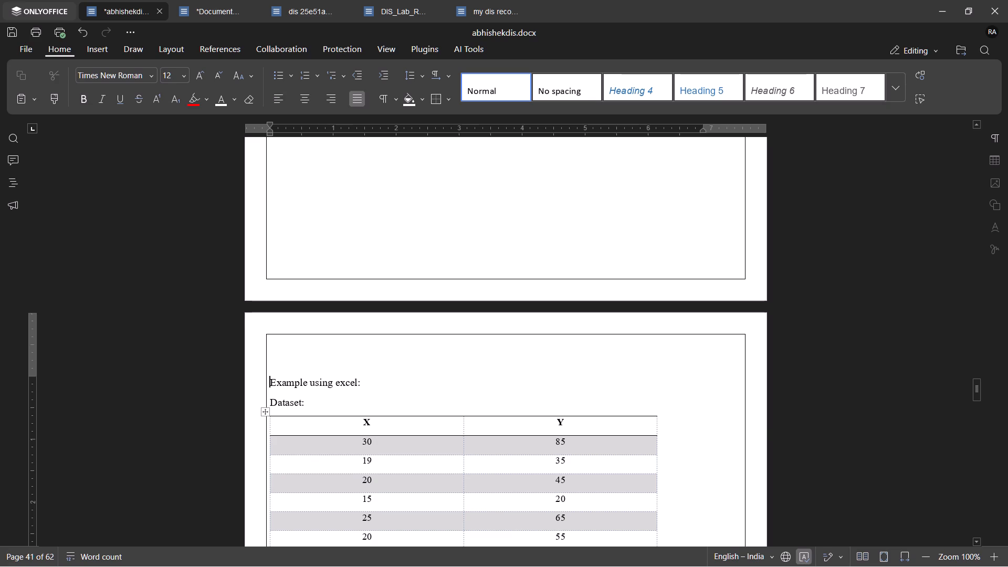
key(BackSpace)
key(BackSpace)
scroll(272, 383, up, 5)
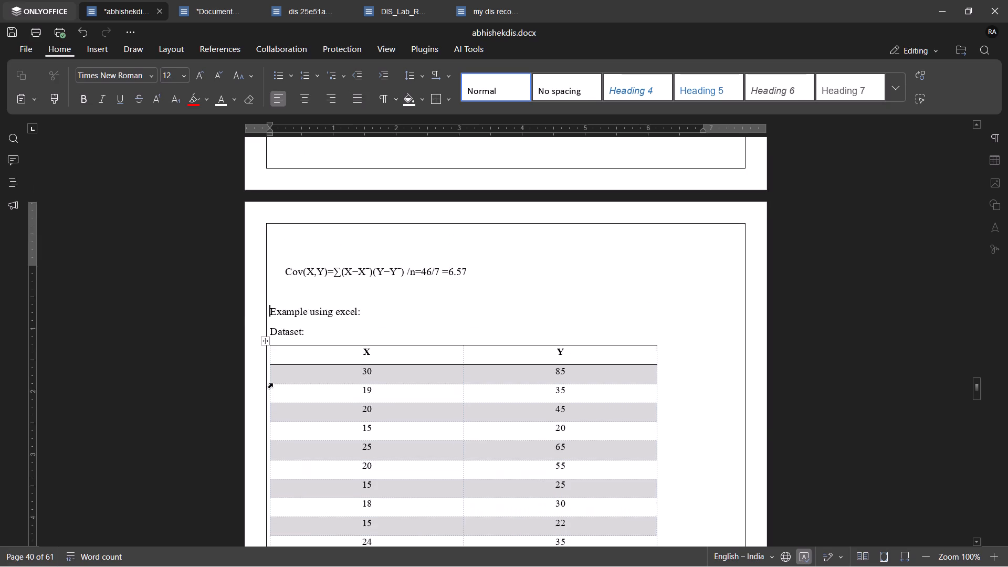
Remove the page break before "Output:" so it directly follows the covariance procedure list.
scroll(272, 383, up, 5)
scroll(272, 383, down, 9)
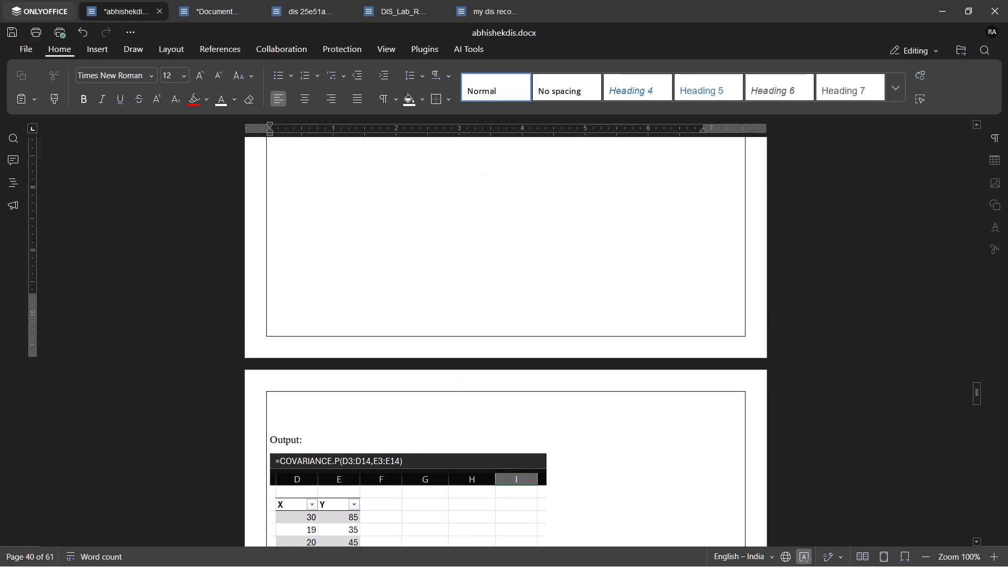
scroll(272, 383, down, 1)
click(270, 381)
key(BackSpace)
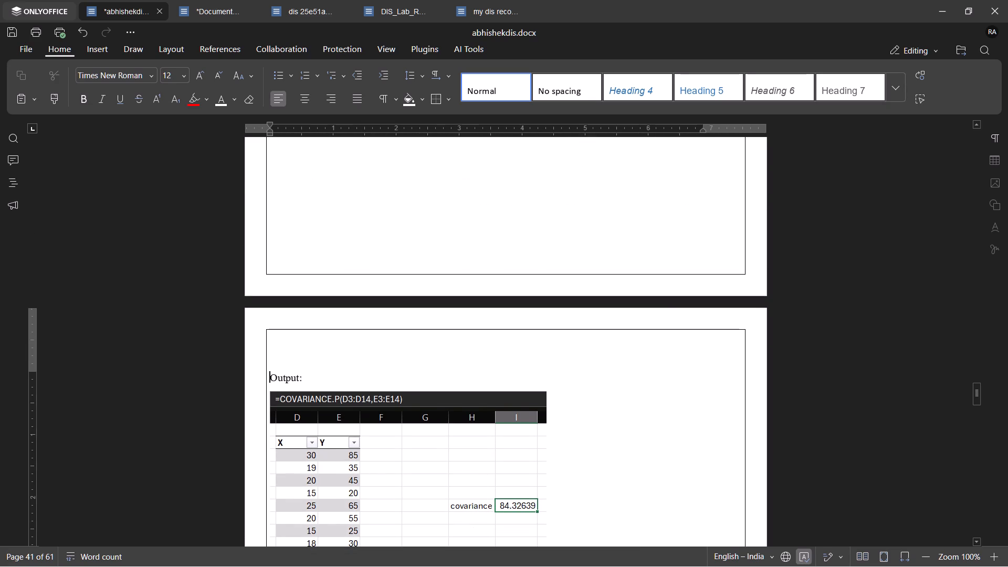
key(BackSpace)
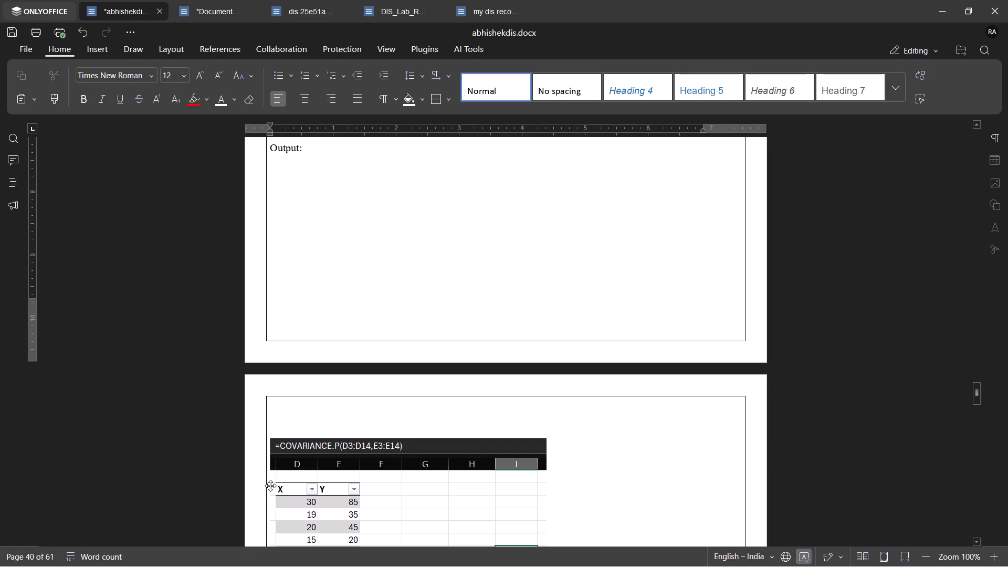
Insert eight unnumbered blank lines after item 5 of the covariance procedure, moving "Output:" onto the screenshot's page.
scroll(294, 418, down, 5)
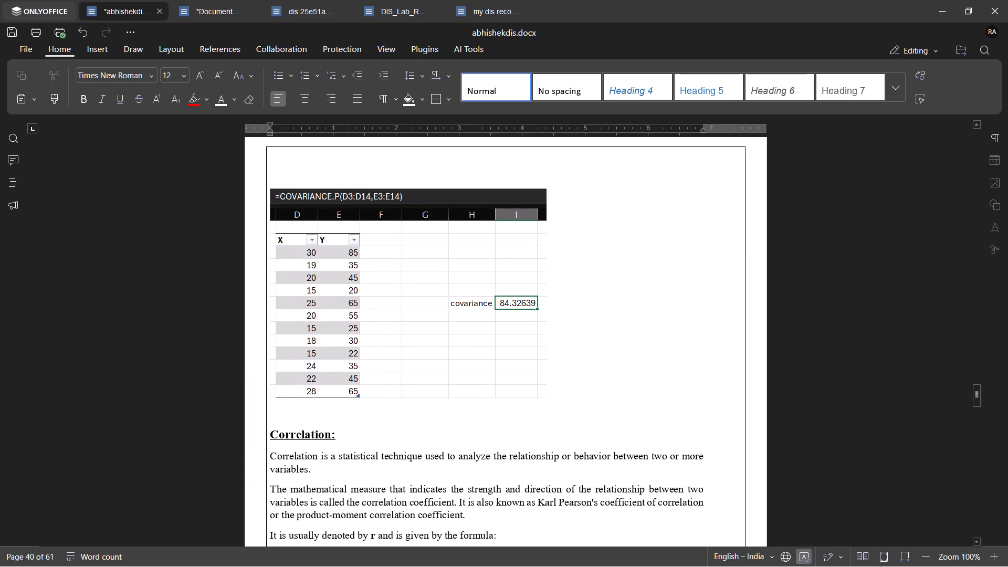
scroll(524, 232, up, 7)
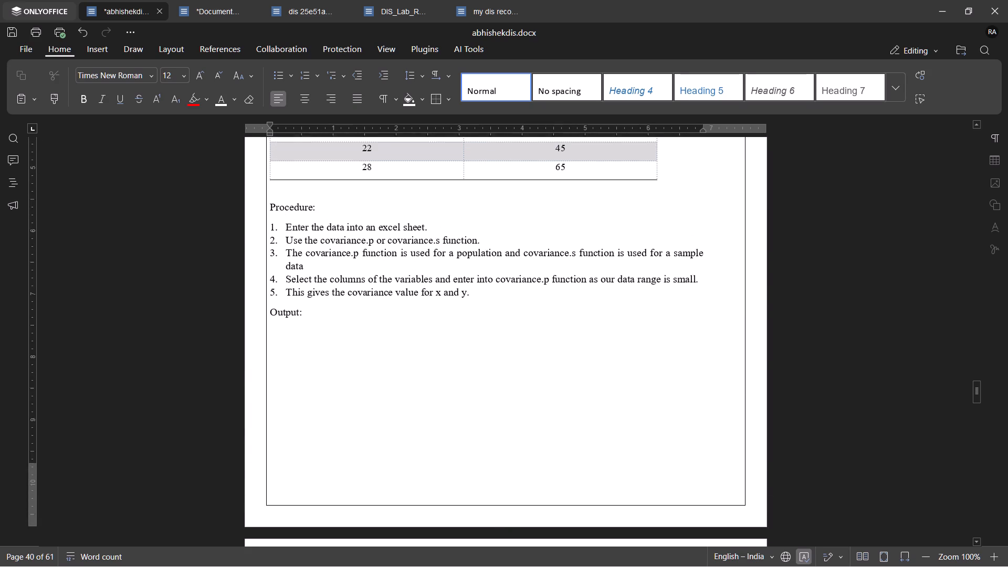
scroll(524, 232, up, 1)
scroll(524, 232, down, 3)
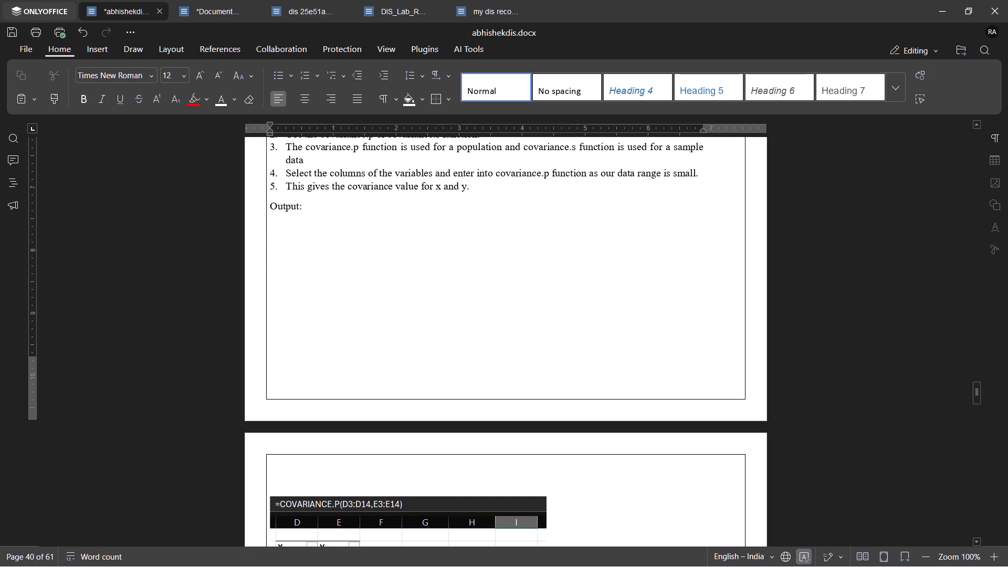
click(480, 186)
key(Return)
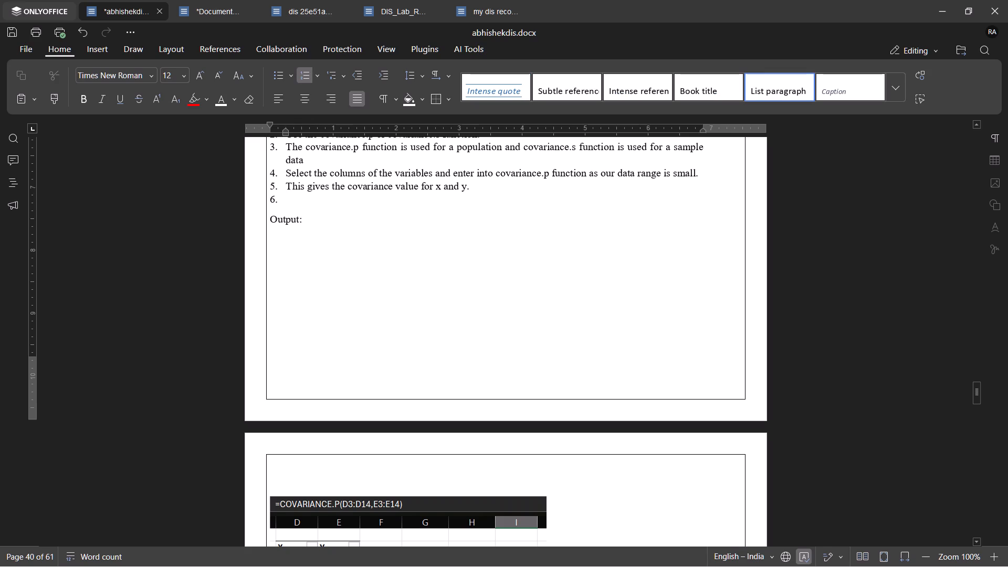
key(BackSpace)
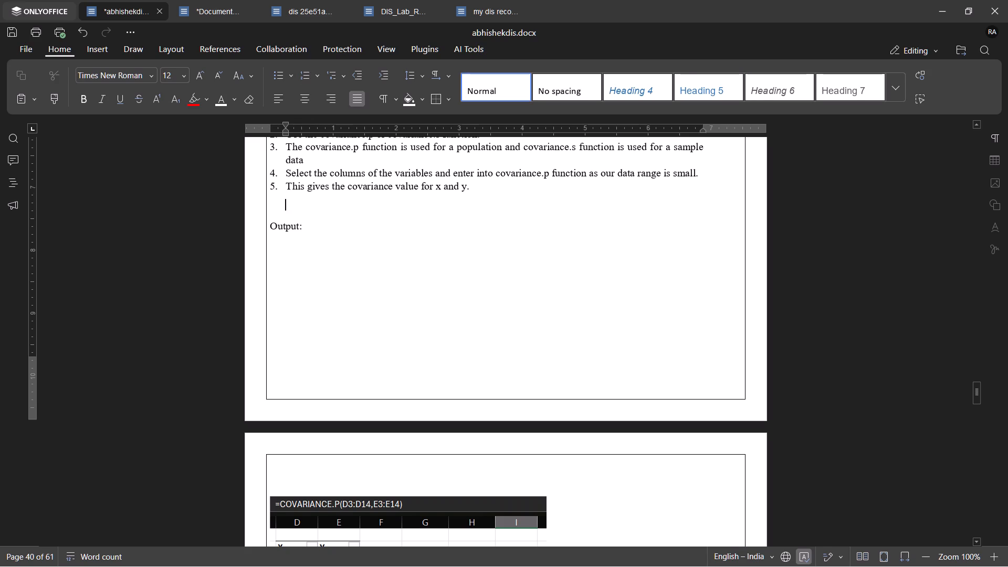
key(Return)
key(Return)
key(Return)
key(Return)
key(Return)
key(Return)
key(Return)
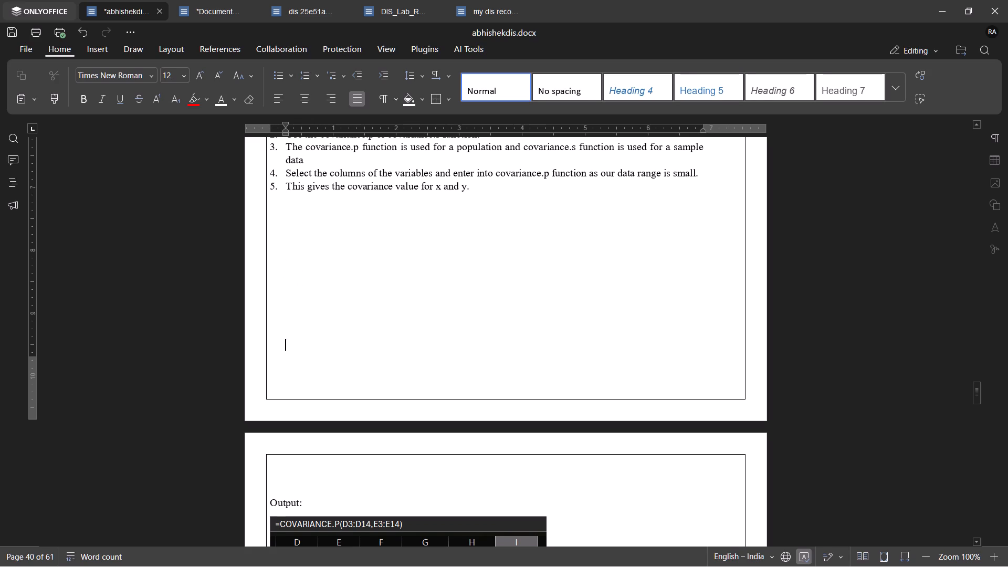
Reduce the height of the covariance output screenshot by about a fifth, keeping its width.
scroll(480, 186, down, 6)
scroll(480, 186, up, 2)
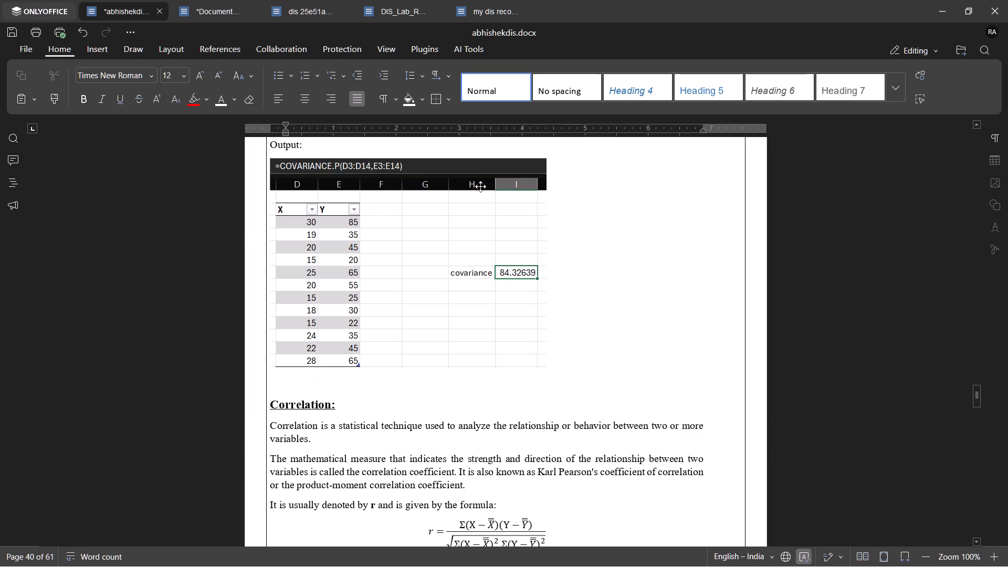
scroll(480, 186, up, 2)
click(351, 332)
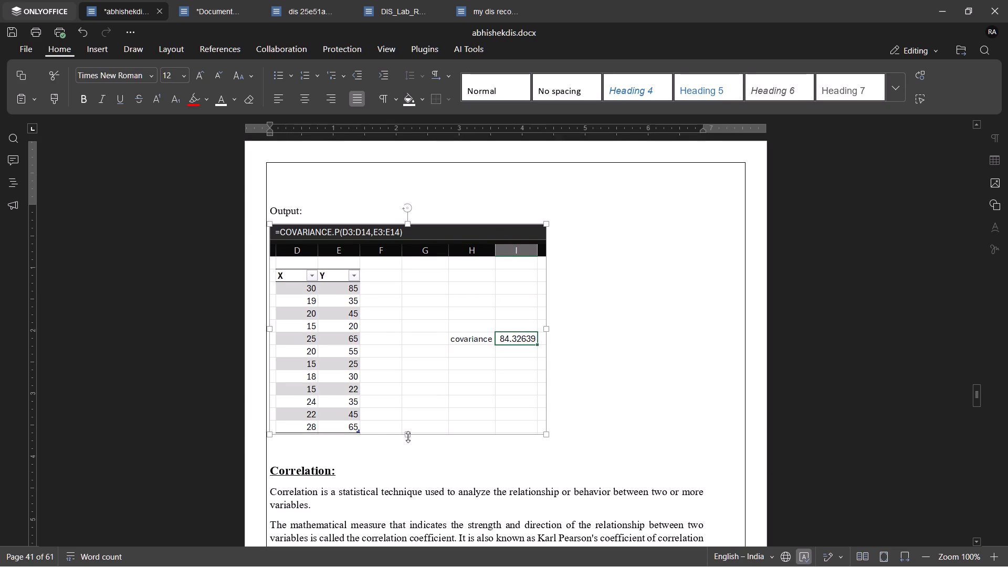
drag(408, 437, 415, 391)
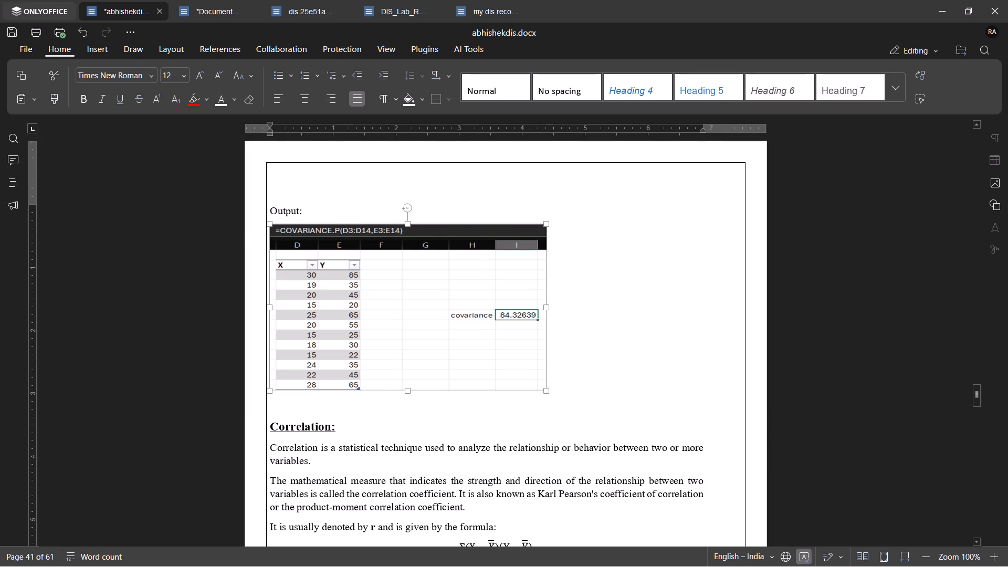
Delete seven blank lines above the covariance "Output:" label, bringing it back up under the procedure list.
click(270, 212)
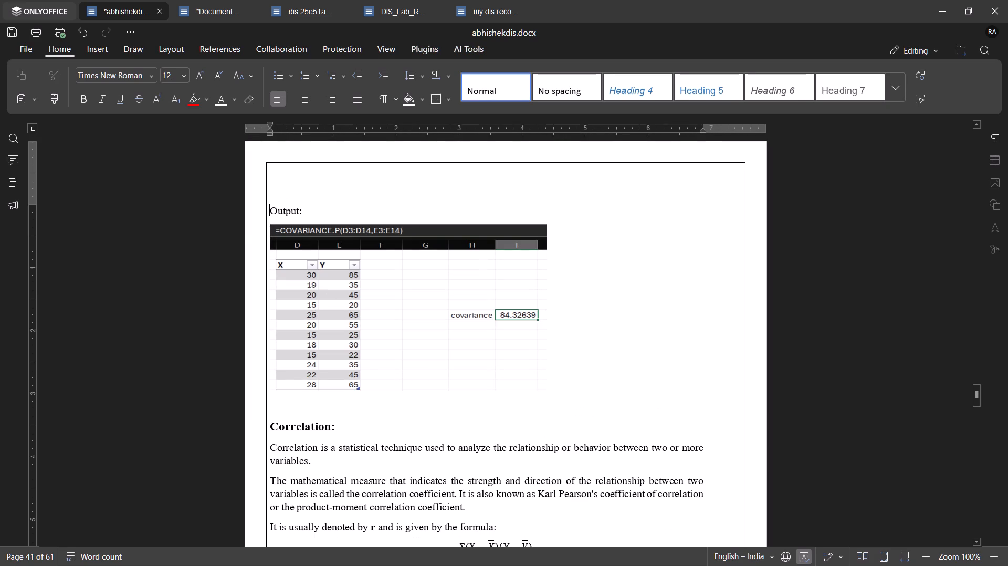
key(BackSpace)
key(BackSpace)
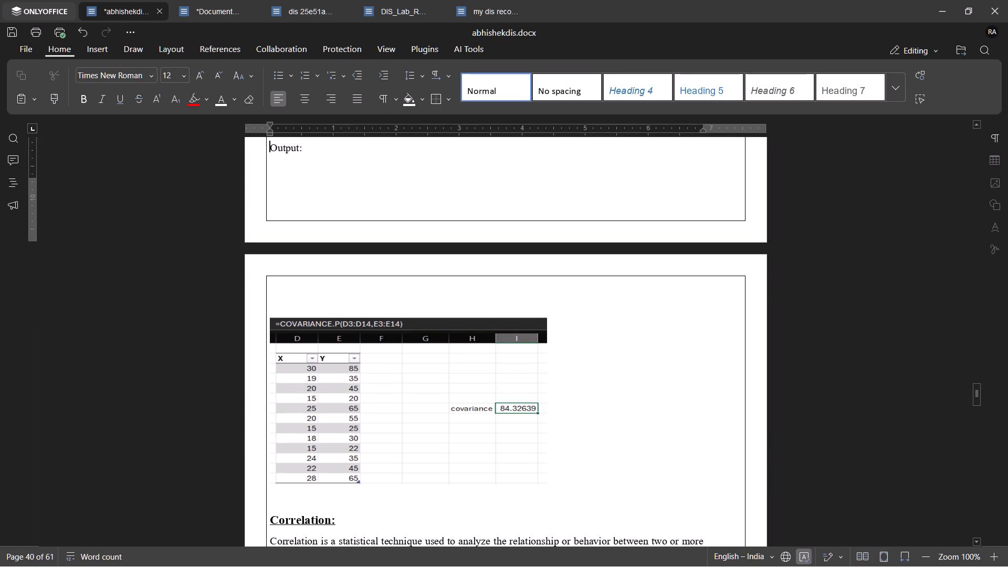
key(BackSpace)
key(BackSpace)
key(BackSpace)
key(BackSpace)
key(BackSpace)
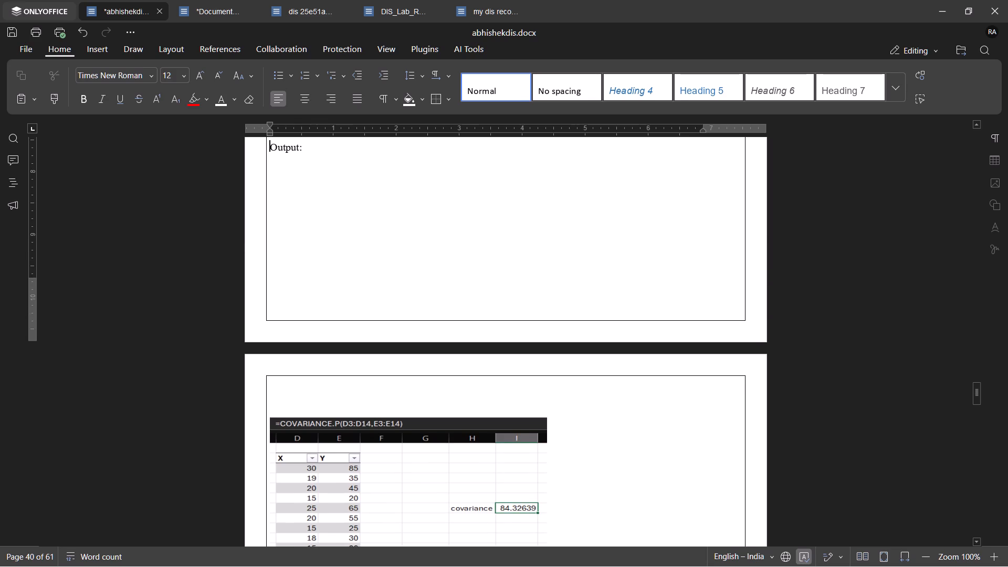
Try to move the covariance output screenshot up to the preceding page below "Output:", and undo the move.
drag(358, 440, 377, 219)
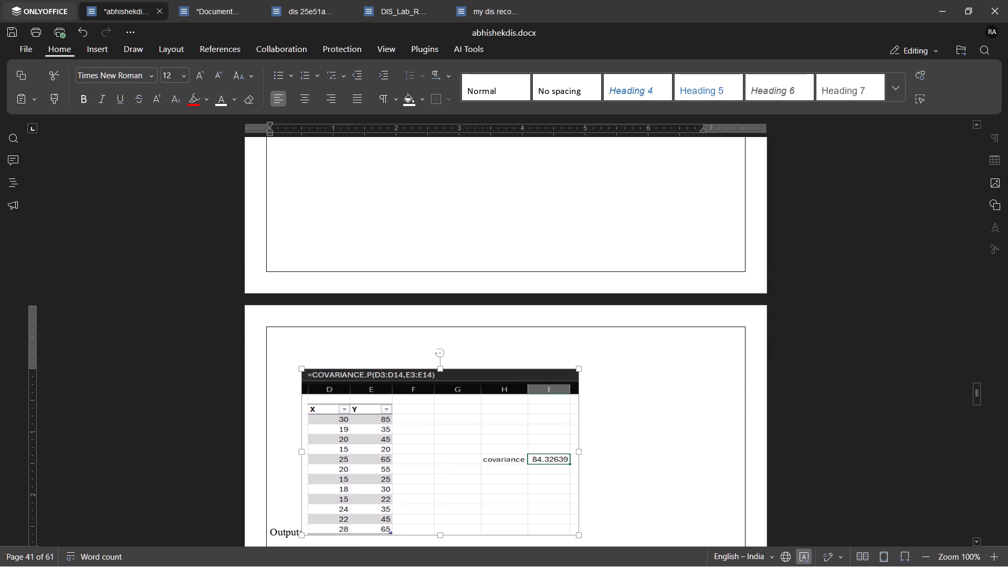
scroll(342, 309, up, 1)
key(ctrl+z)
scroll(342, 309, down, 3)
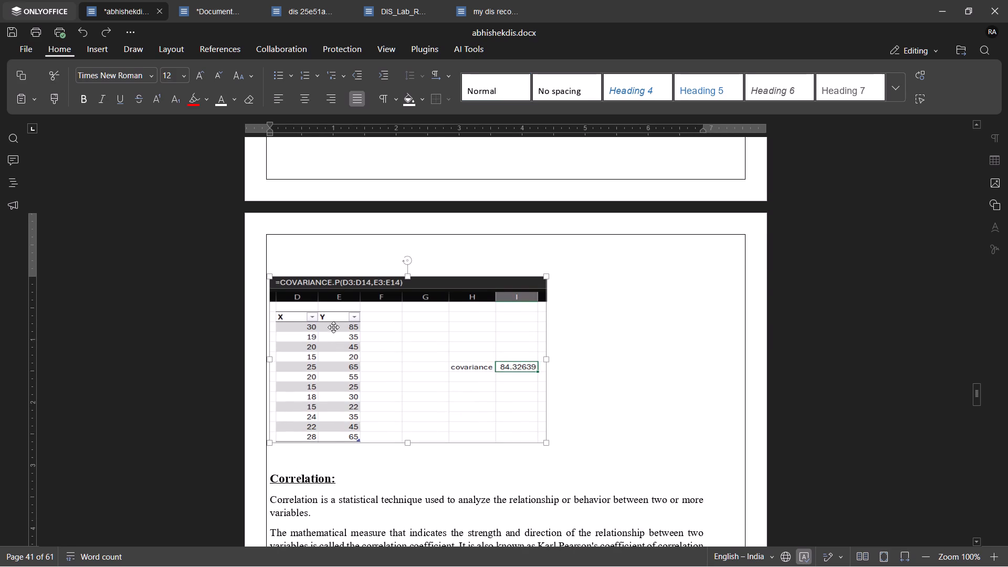
Insert seven blank lines above "Output:" so it sits at the top of the page directly over the covariance screenshot.
scroll(345, 251, up, 7)
scroll(345, 251, down, 2)
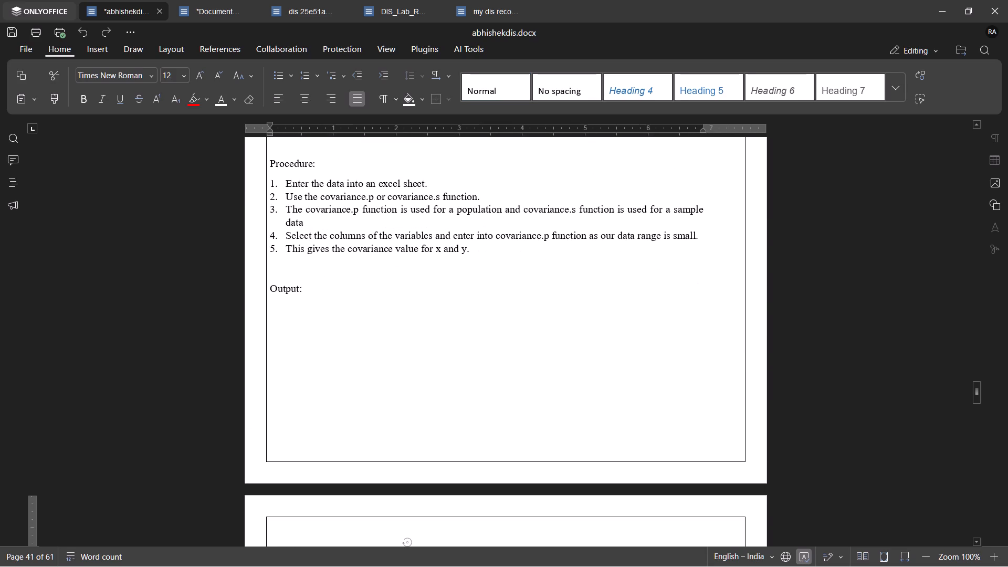
scroll(359, 438, down, 4)
scroll(359, 438, up, 4)
click(268, 296)
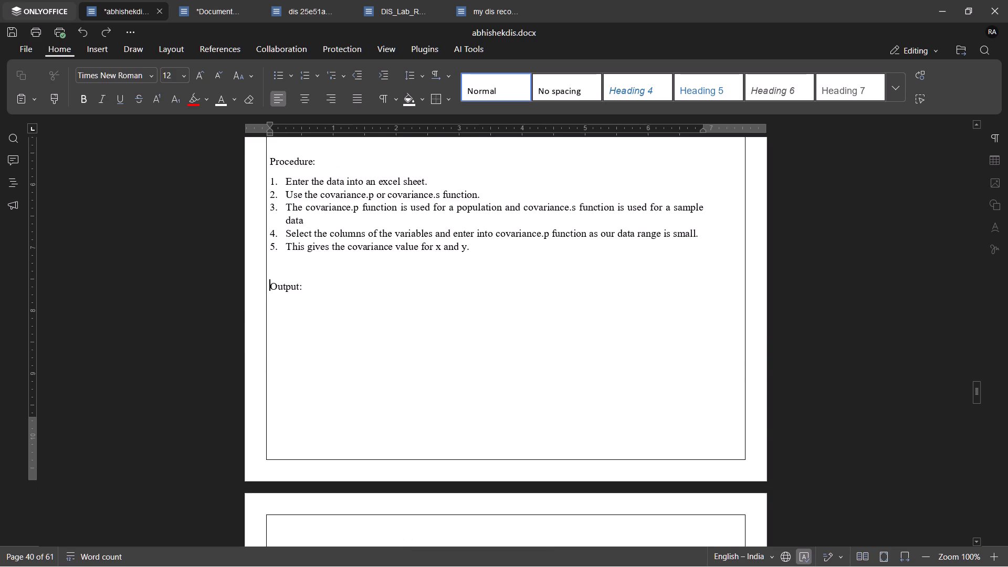
key(Return)
key(Return)
key(Return)
key(Return)
key(Return)
key(Return)
key(Return)
key(Return)
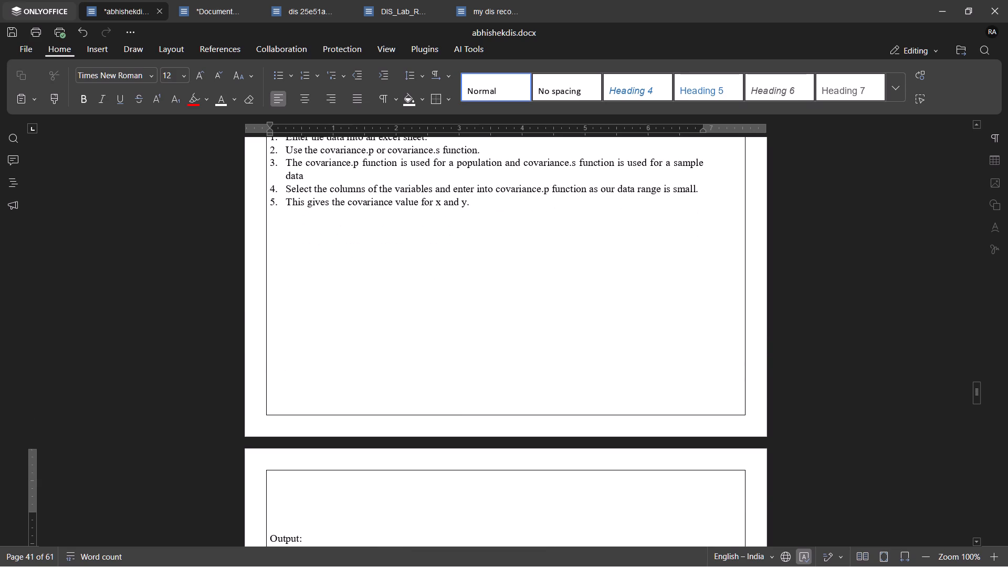
key(ctrl+z)
key(ctrl+z)
key(Return)
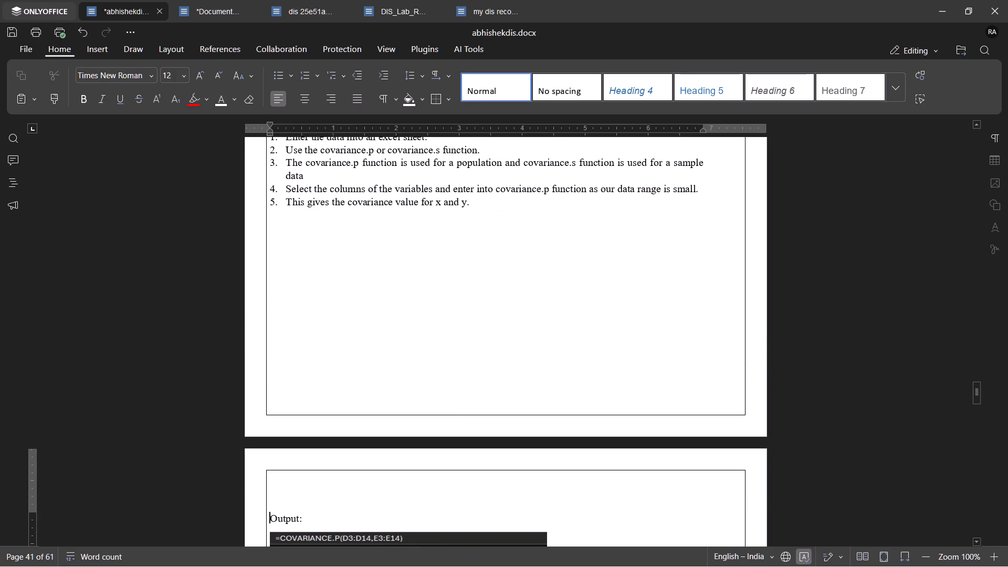
Review the record's page layout from the Correlation section to the end, and back through the earlier sections to the cover page.
scroll(268, 296, down, 7)
scroll(268, 296, up, 3)
scroll(268, 296, down, 5)
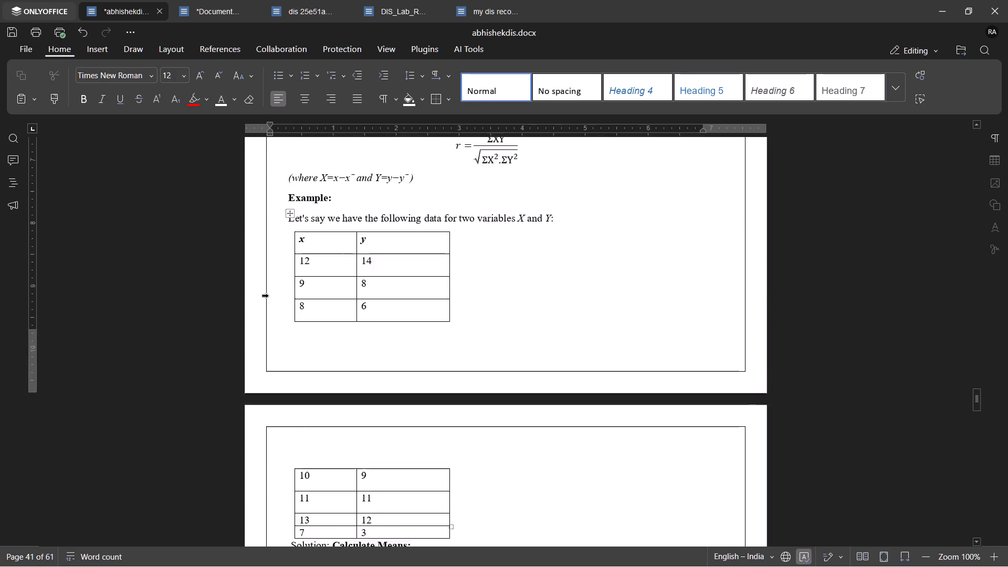
scroll(268, 296, down, 11)
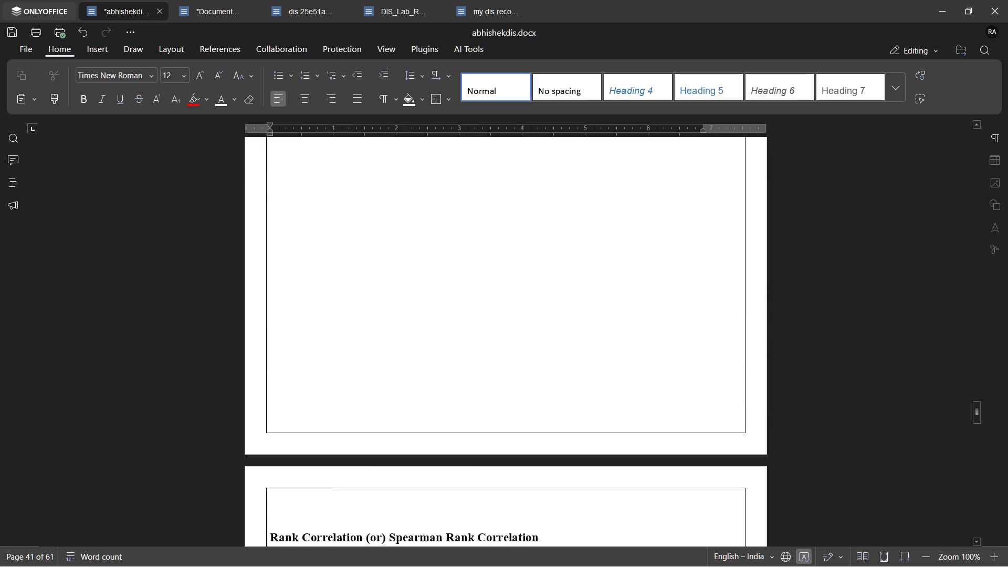
scroll(268, 296, down, 9)
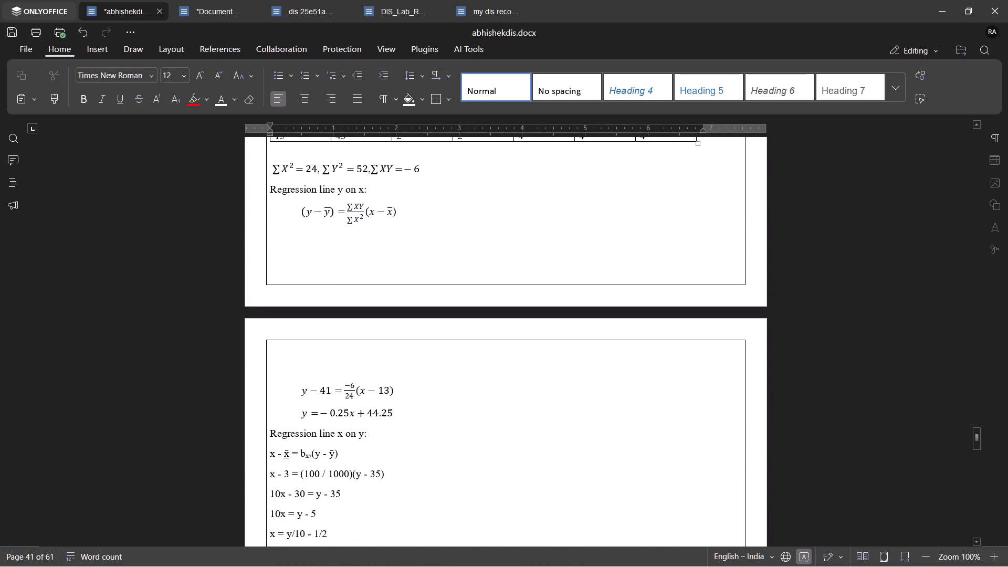
scroll(268, 296, down, 11)
scroll(268, 296, up, 5)
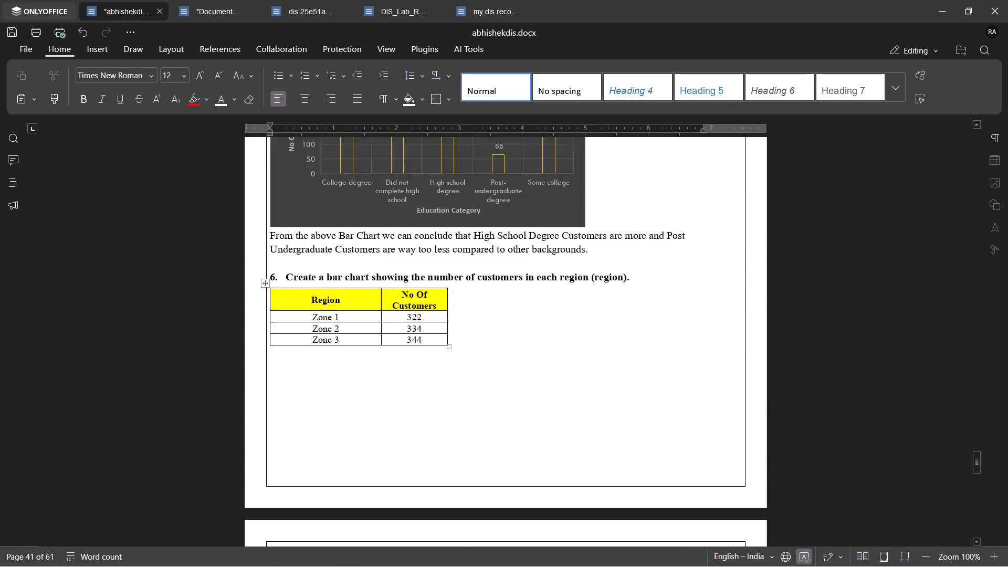
scroll(268, 296, up, 10)
scroll(268, 296, down, 4)
scroll(268, 296, up, 2)
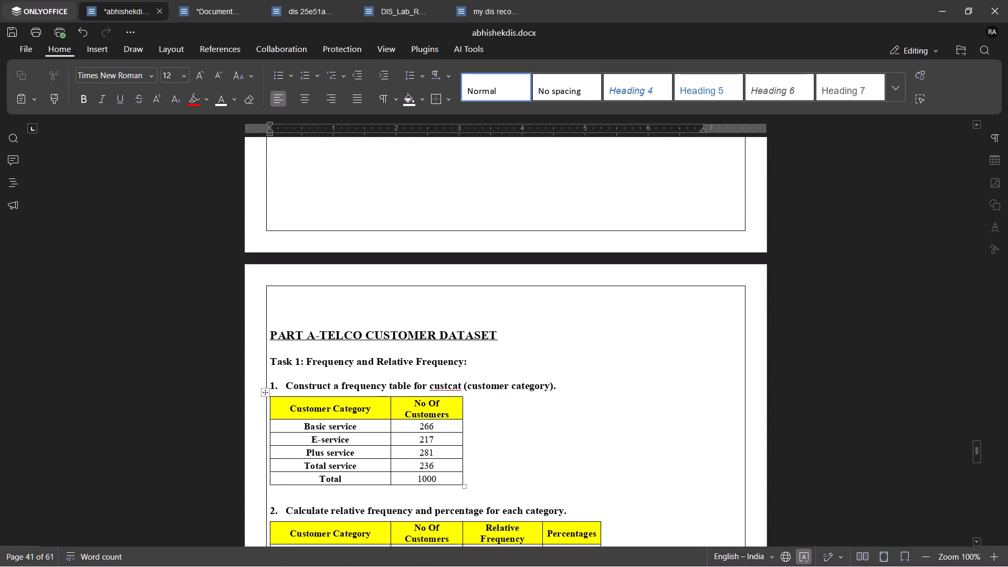
scroll(268, 296, up, 3)
scroll(268, 296, down, 15)
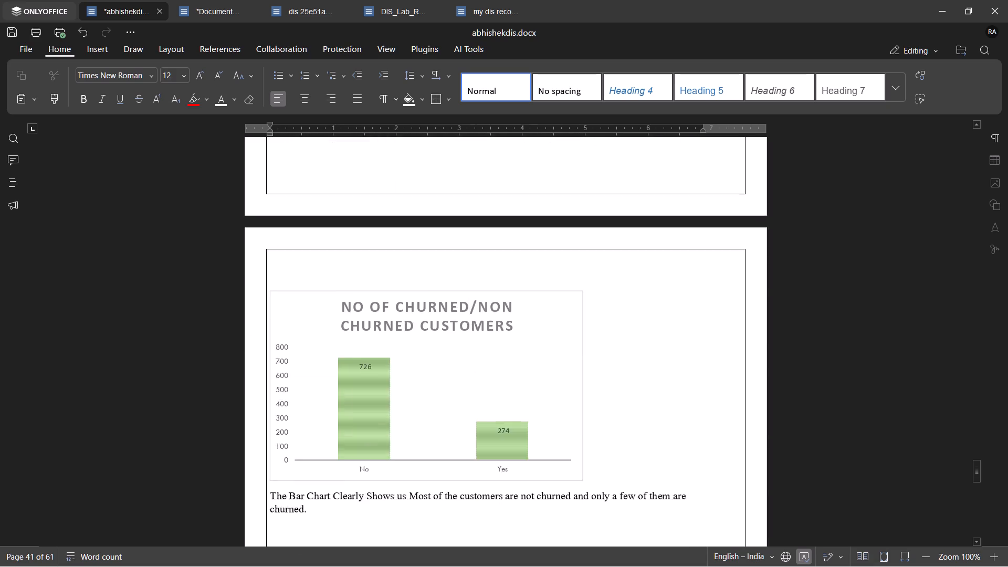
scroll(268, 296, down, 12)
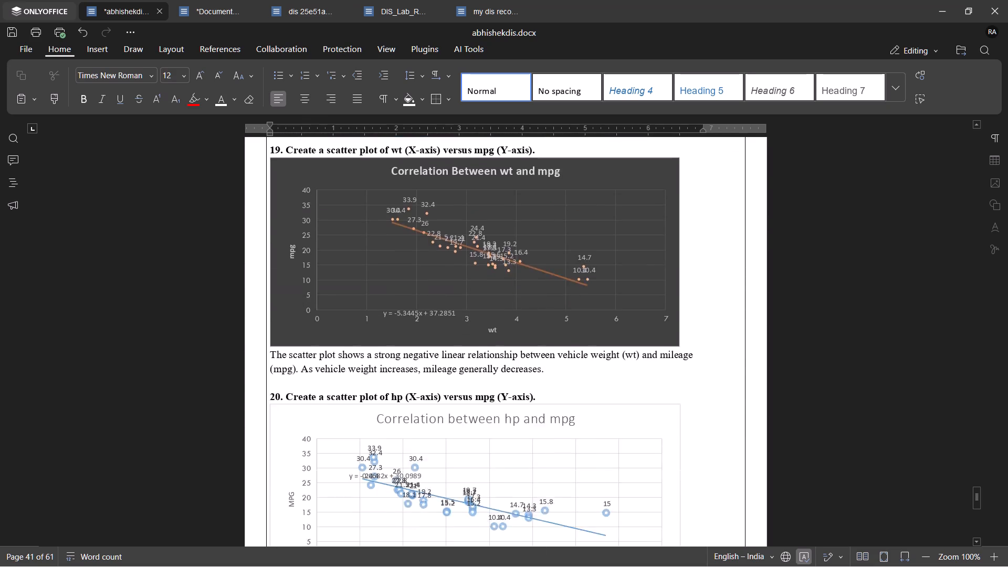
scroll(268, 296, down, 15)
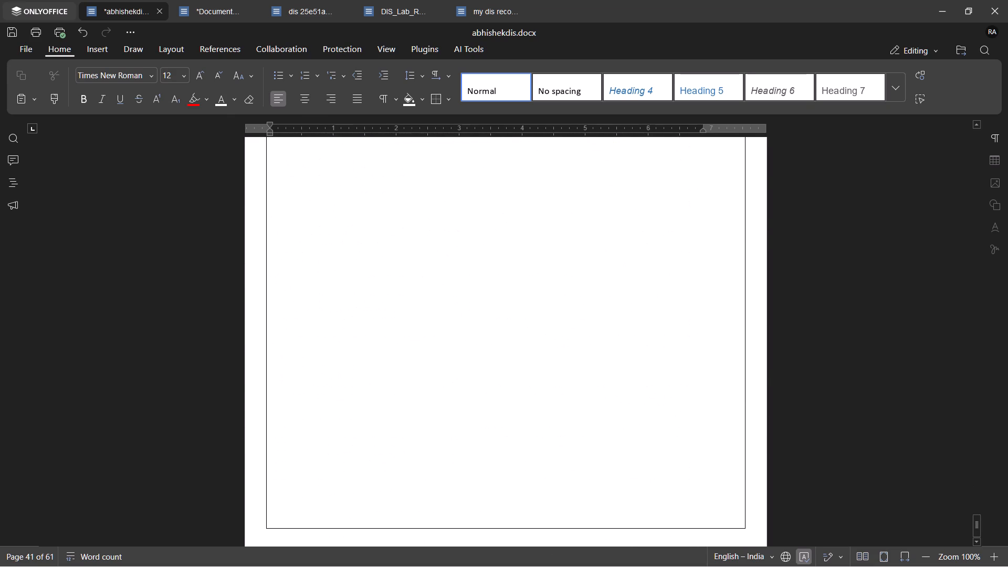
scroll(268, 296, up, 20)
scroll(268, 296, up, 20)
scroll(268, 296, up, 10)
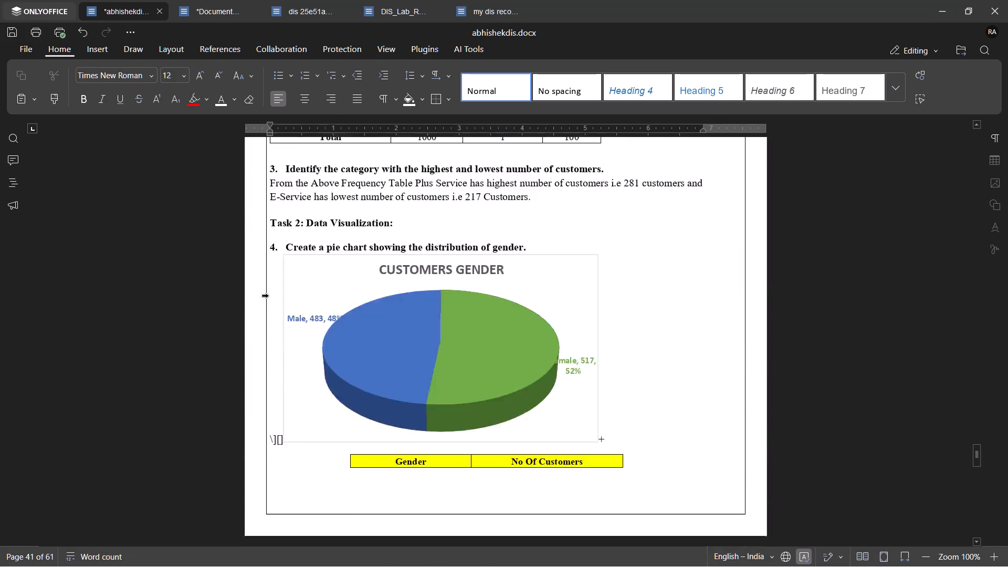
scroll(268, 296, up, 20)
scroll(268, 296, up, 20)
scroll(268, 296, up, 12)
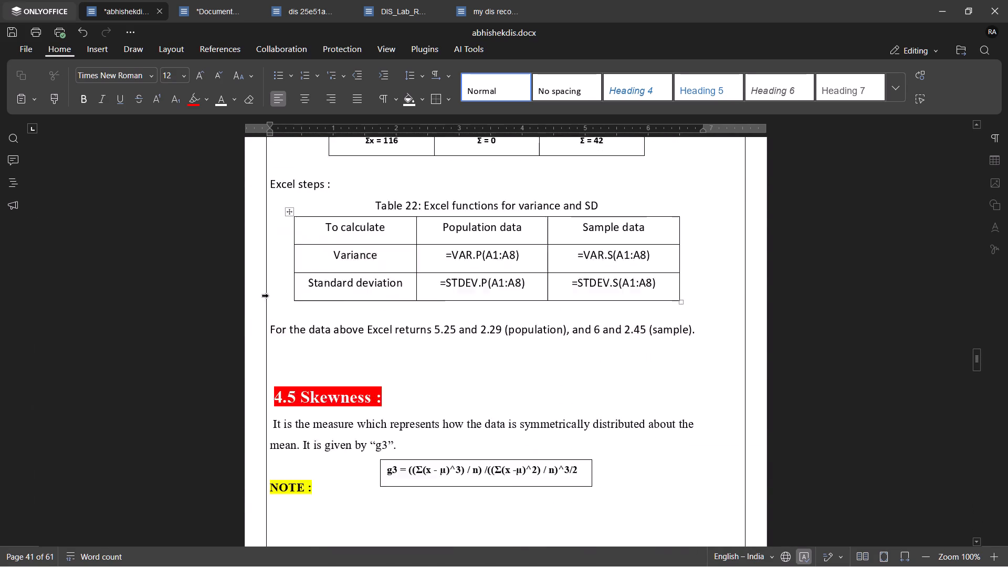
scroll(268, 296, up, 20)
scroll(268, 296, up, 20)
scroll(268, 296, up, 12)
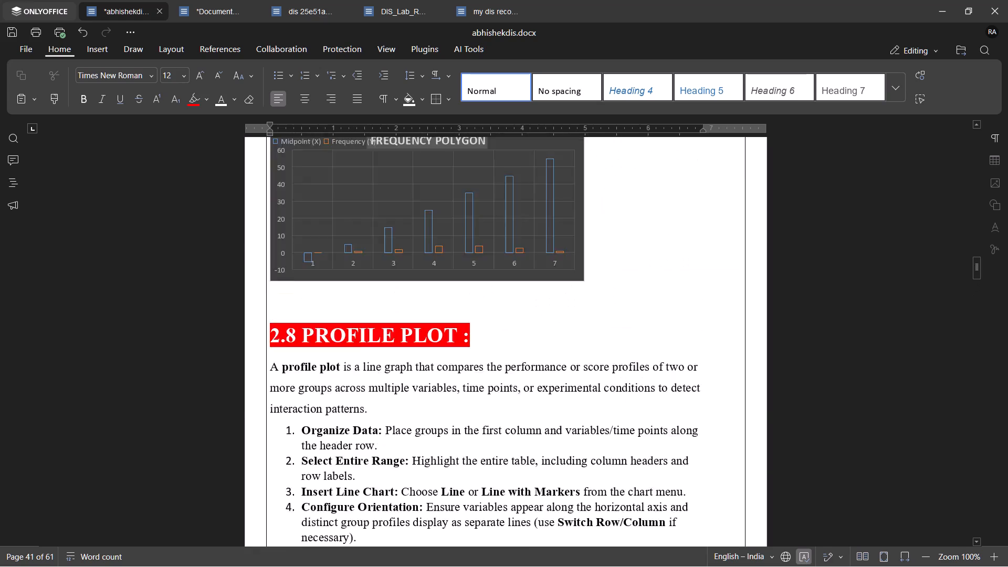
scroll(268, 296, up, 20)
scroll(268, 296, up, 20)
scroll(268, 296, up, 11)
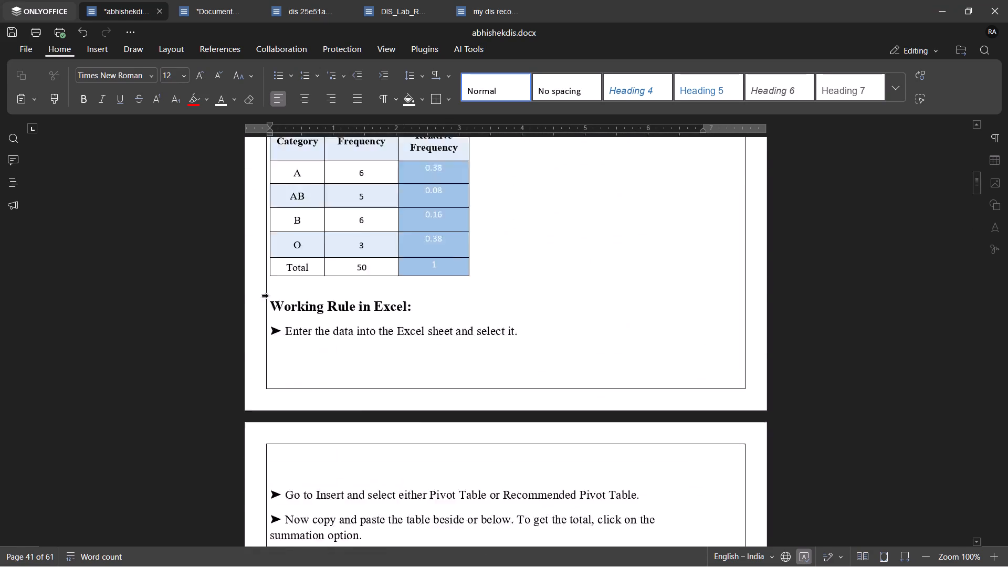
scroll(268, 296, up, 19)
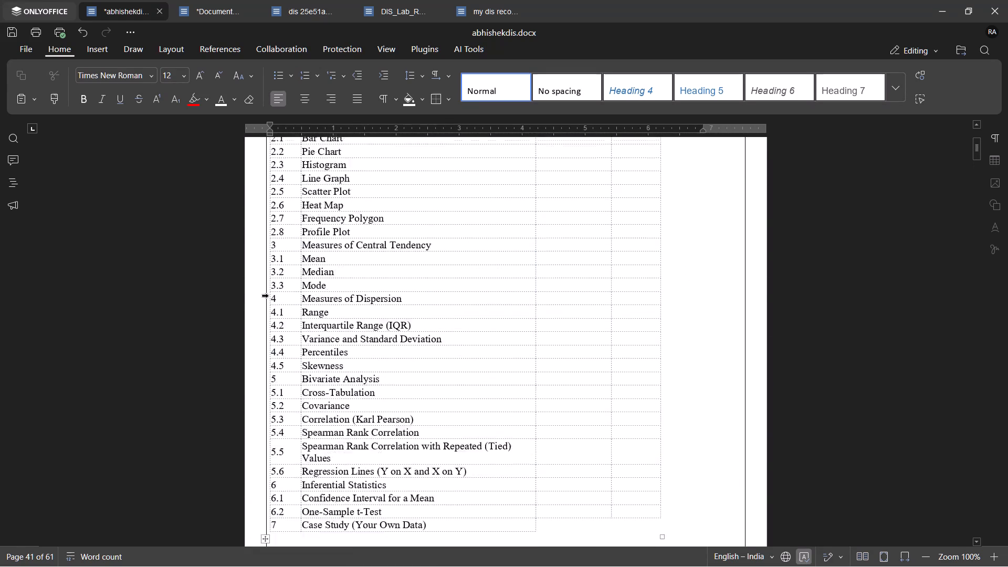
scroll(268, 296, up, 17)
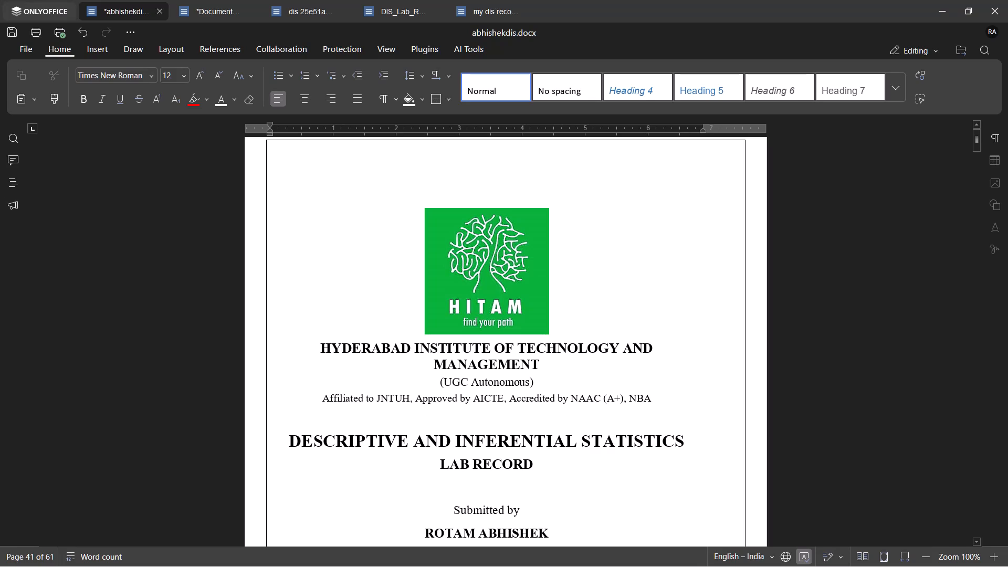
Save the lab record document.
key(ctrl+s)
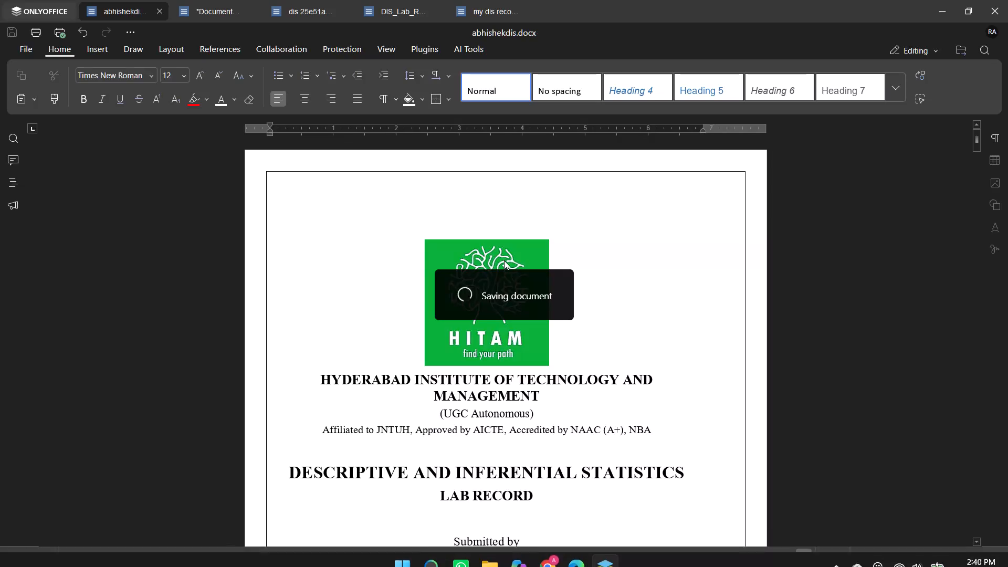
Check the cover page, the table of contents and the opening pages of section 1, Introduction to Statistics.
scroll(432, 249, down, 10)
scroll(432, 249, up, 2)
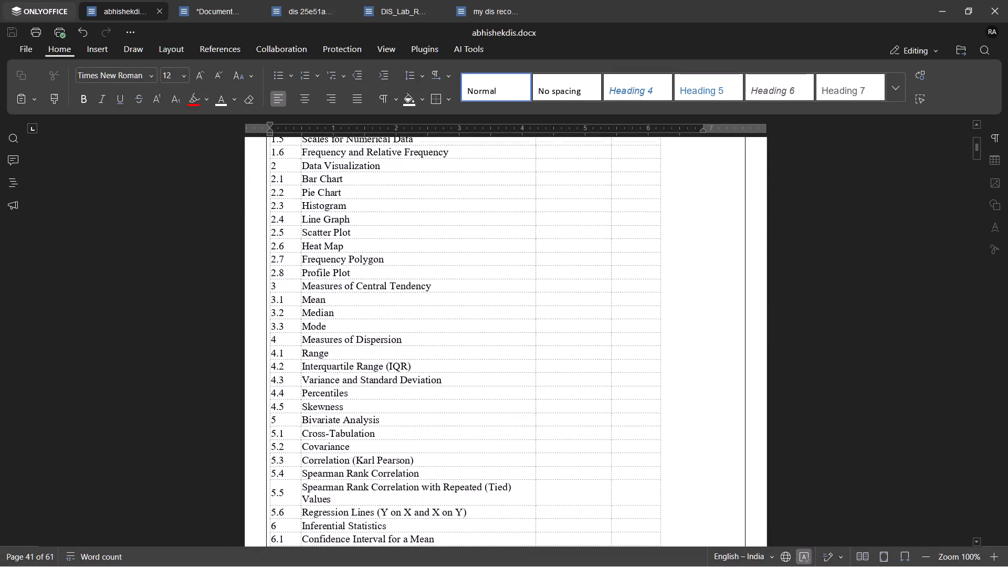
scroll(432, 249, up, 12)
scroll(432, 249, down, 6)
scroll(432, 249, up, 13)
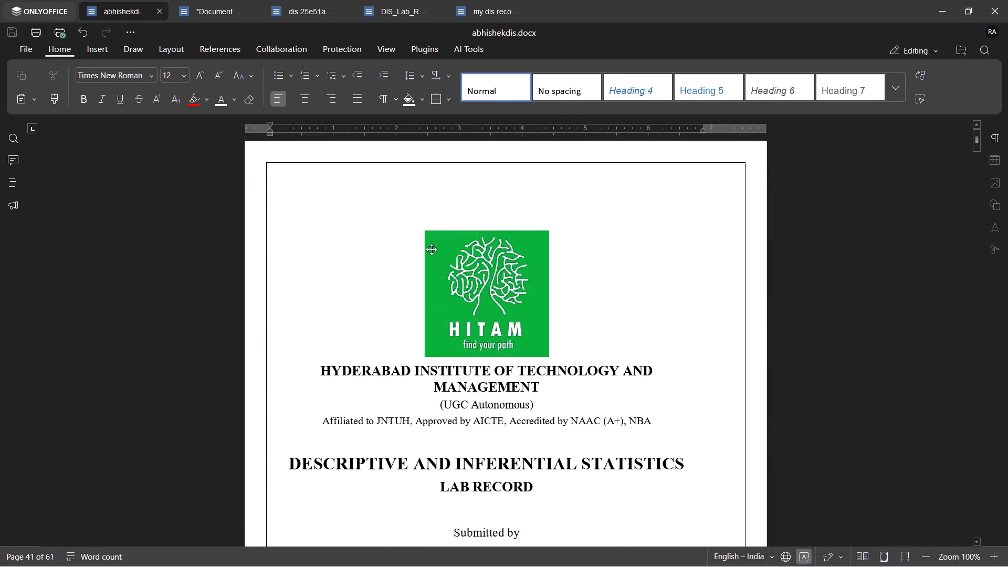
scroll(432, 249, down, 5)
scroll(432, 249, up, 6)
scroll(432, 249, down, 7)
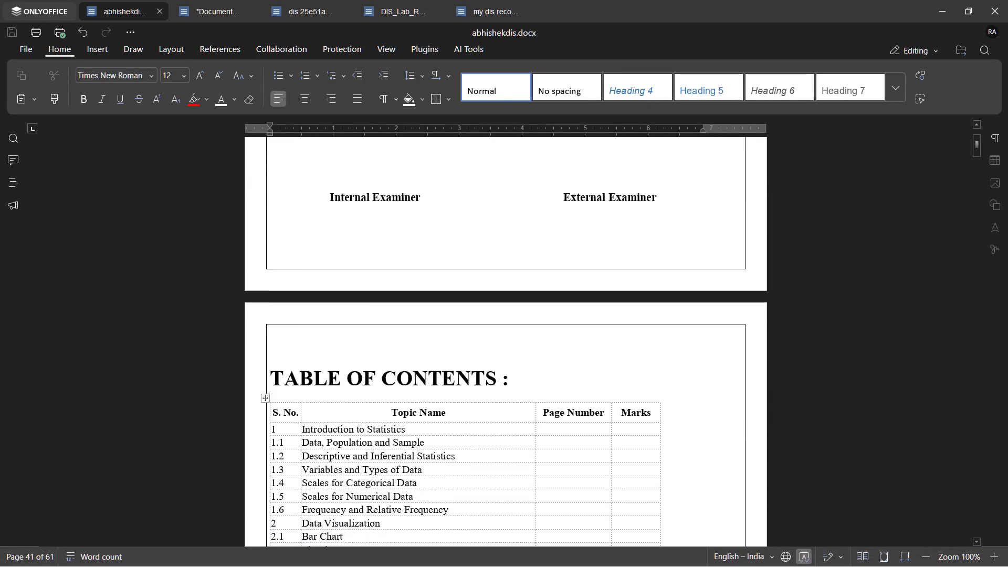
scroll(432, 249, down, 2)
scroll(409, 309, down, 4)
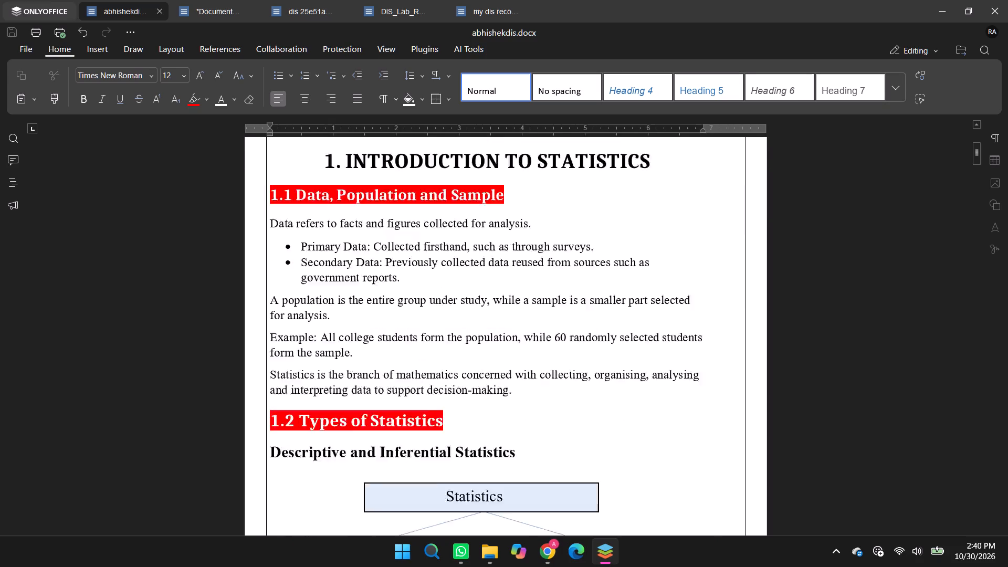
scroll(409, 309, down, 8)
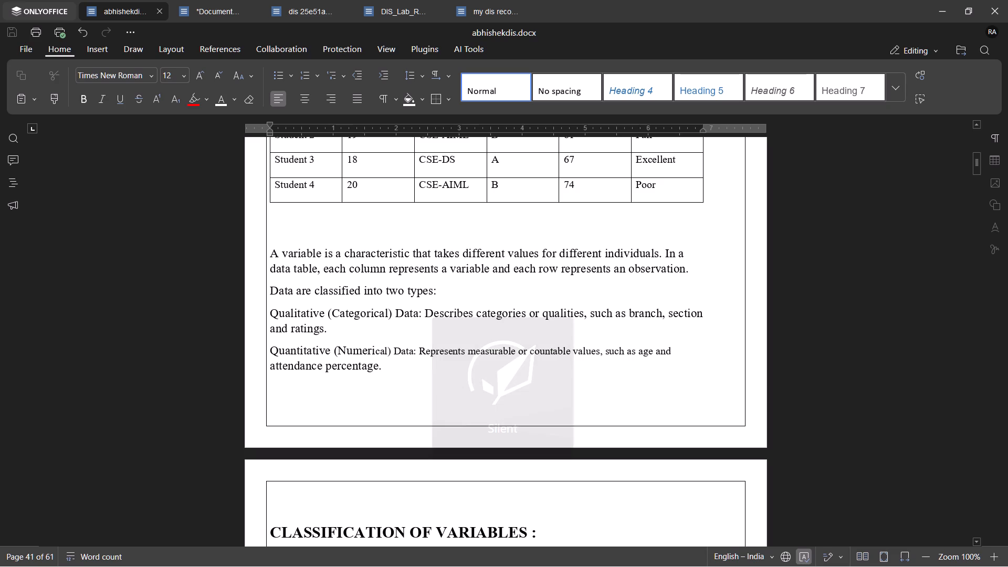
Look through the contents table with Page Number and Marks columns in Document1, down to its Inferential Statistics rows.
click(285, 20)
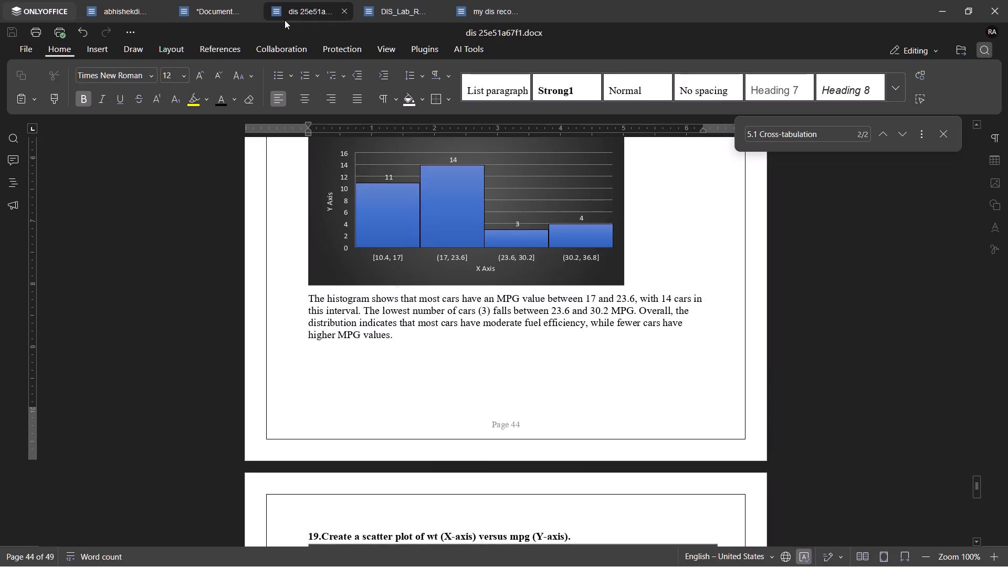
click(174, 19)
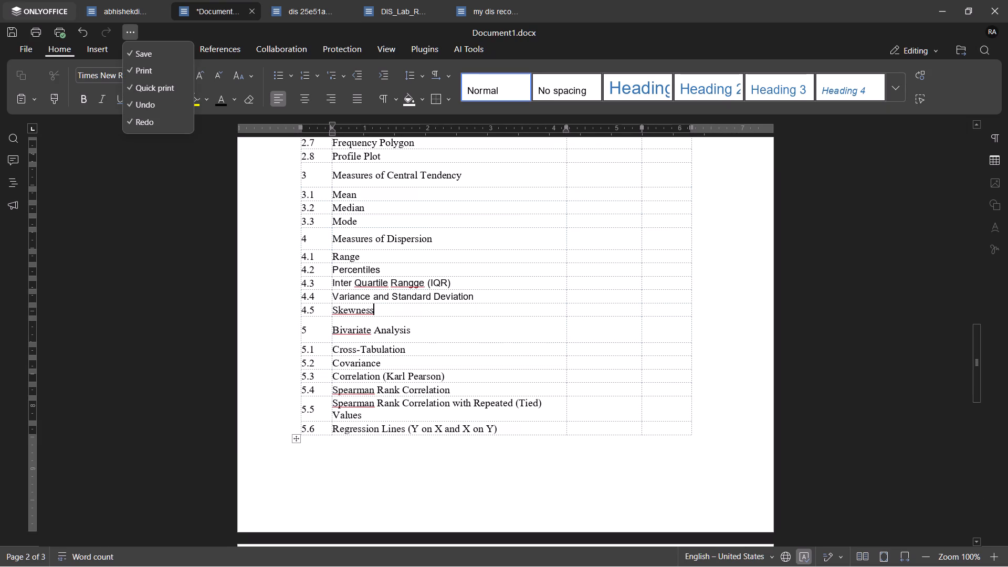
scroll(374, 205, up, 5)
scroll(374, 205, down, 8)
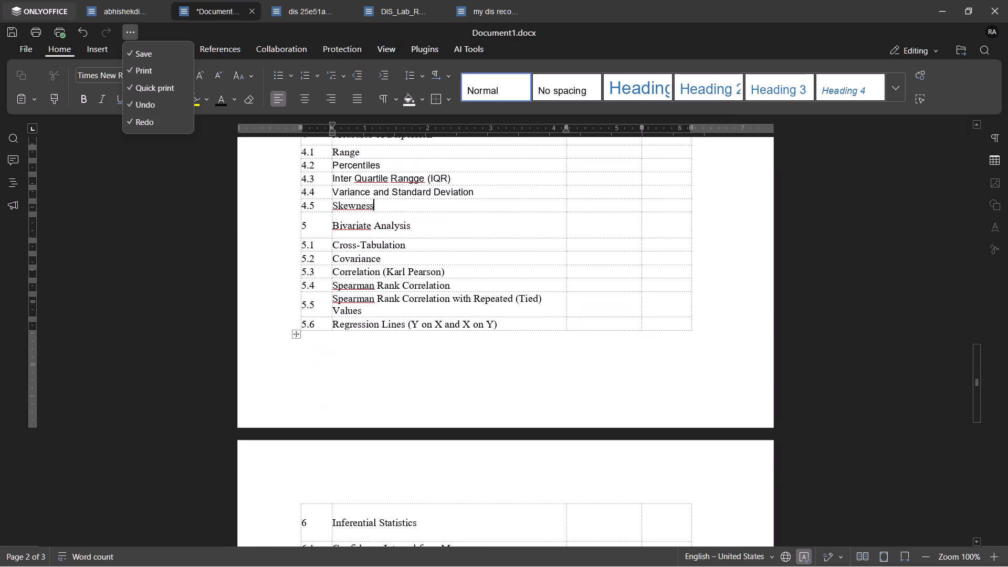
scroll(374, 205, down, 3)
scroll(374, 205, up, 2)
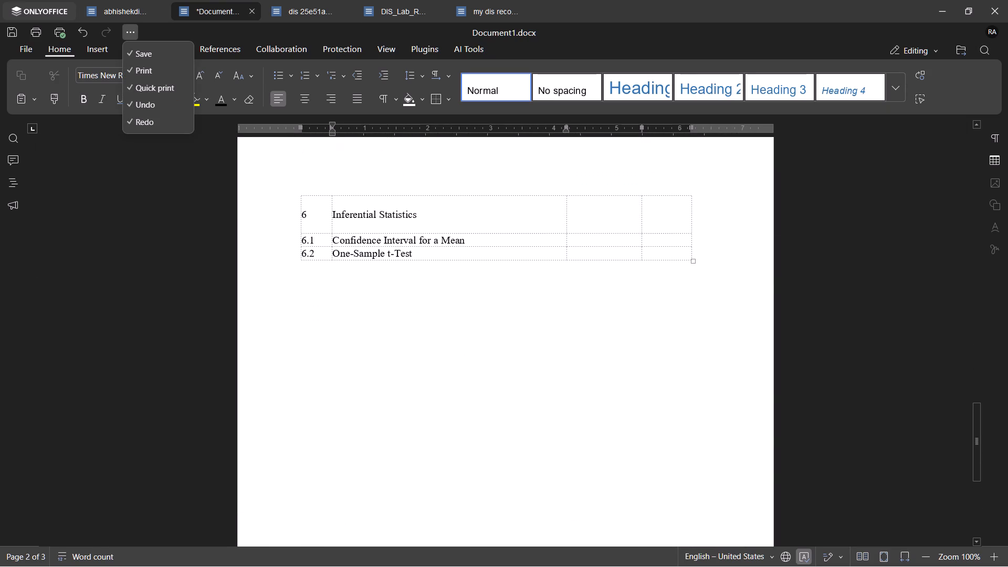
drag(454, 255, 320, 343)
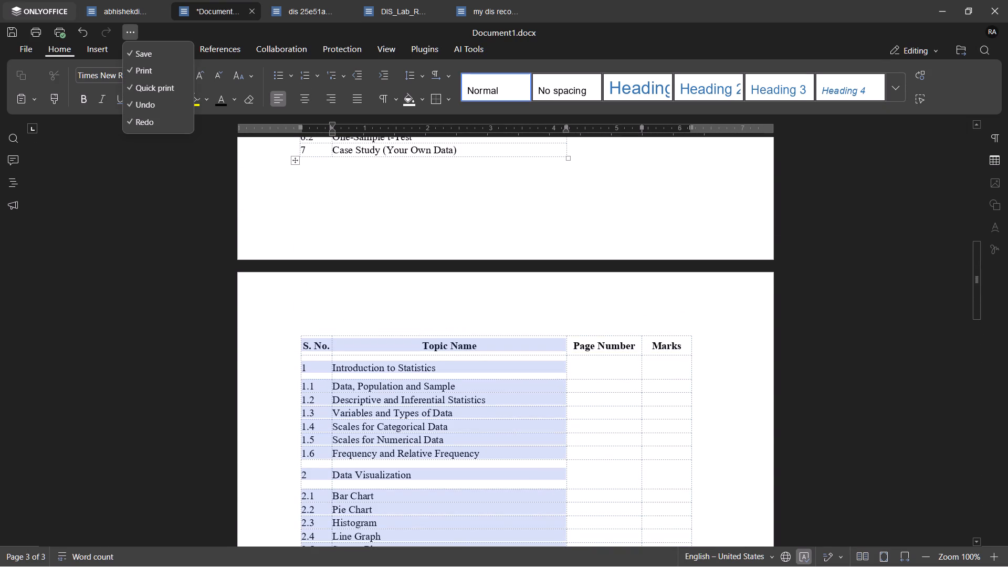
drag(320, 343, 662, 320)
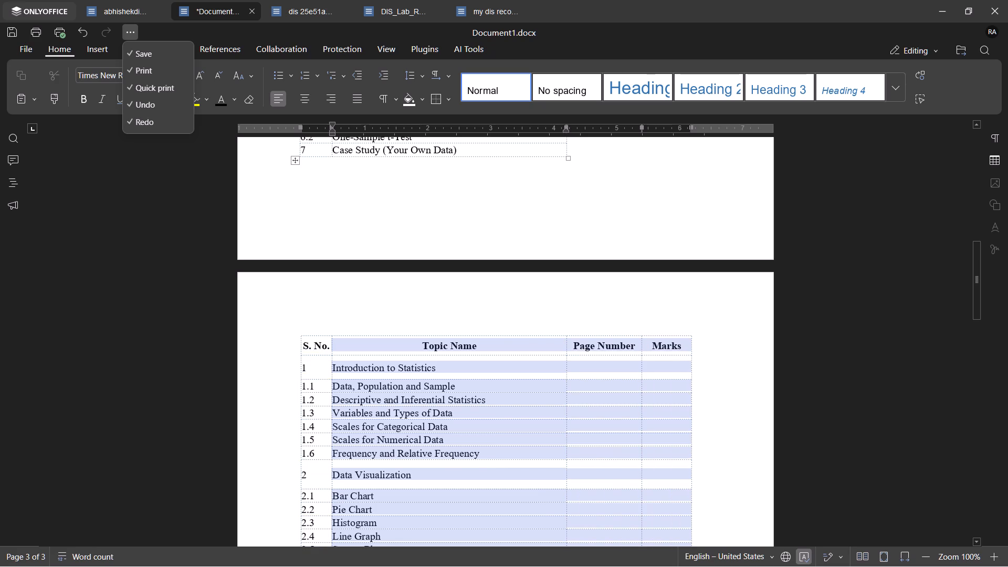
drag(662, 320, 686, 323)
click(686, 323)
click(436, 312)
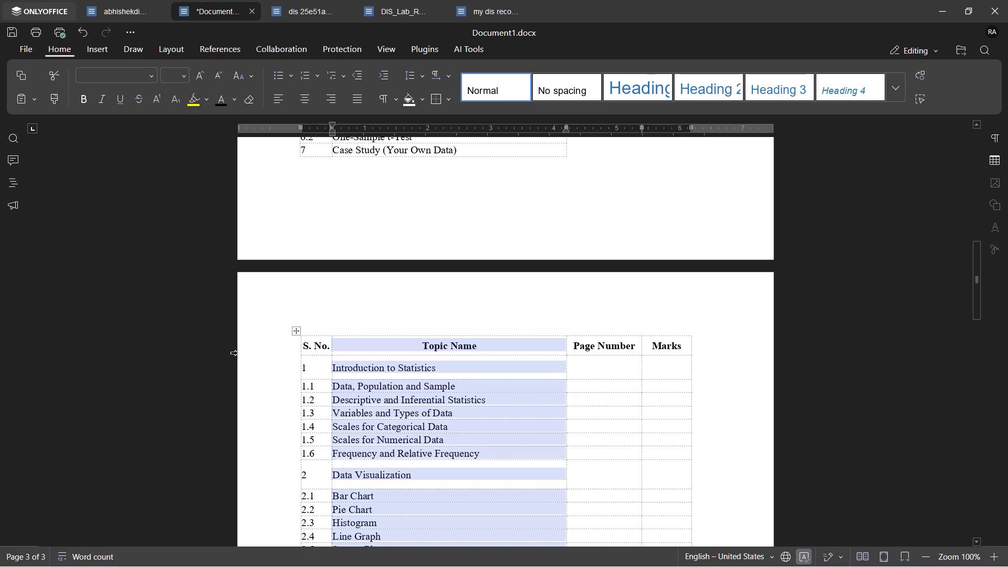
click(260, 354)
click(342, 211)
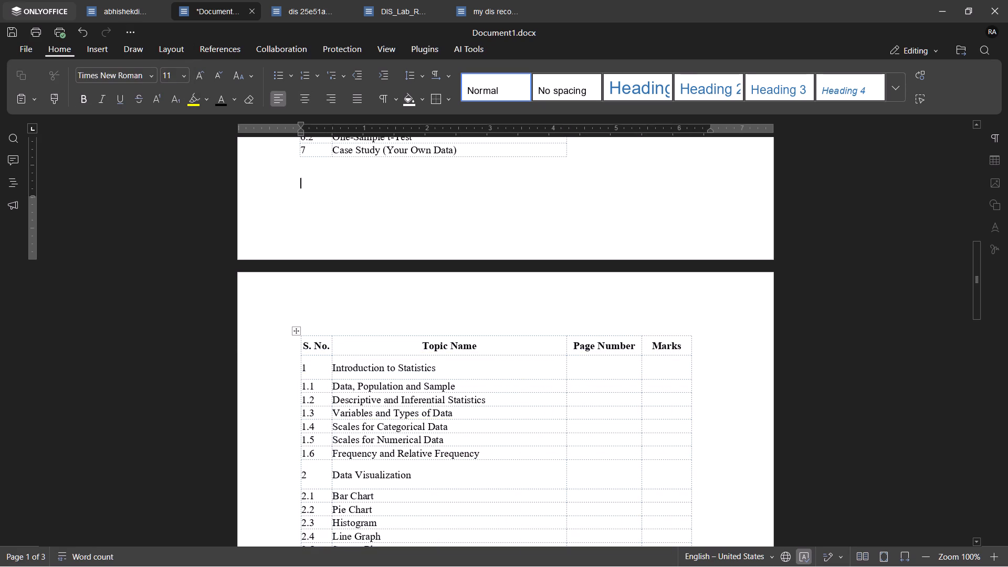
Copy Document1's full second contents table, from the first row through 6.2 One-Sample t-Test.
scroll(342, 211, down, 4)
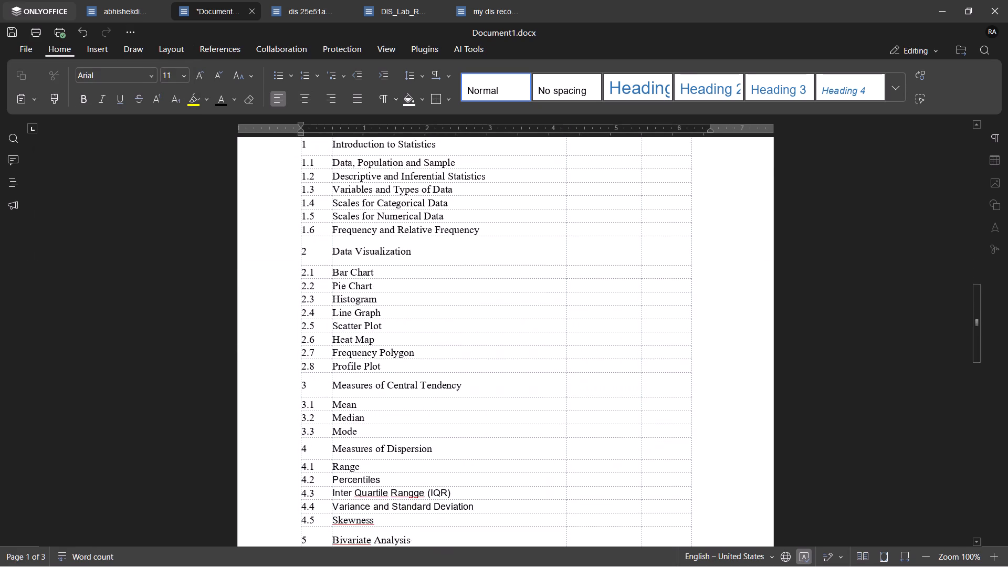
scroll(342, 211, up, 4)
drag(303, 221, 643, 471)
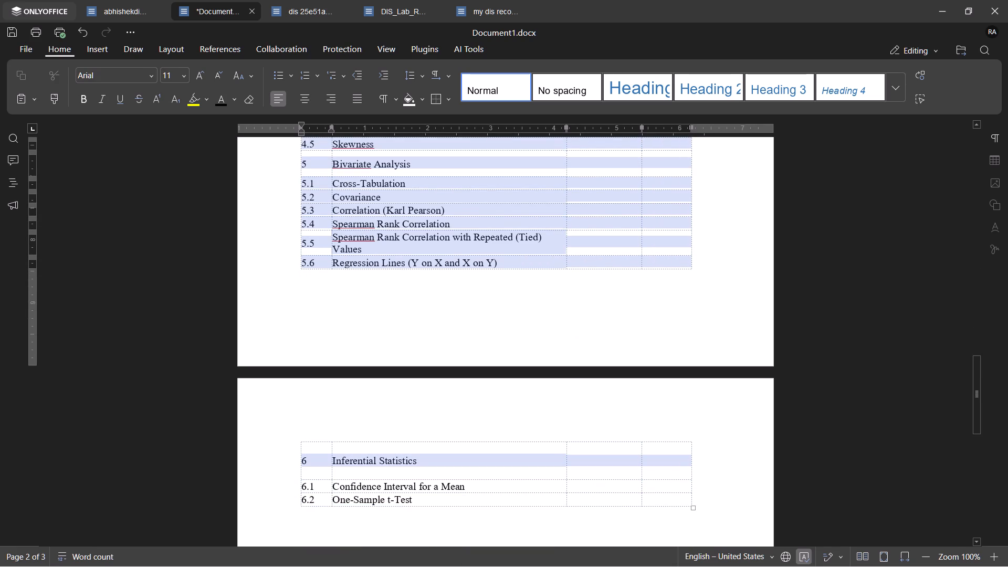
drag(643, 471, 671, 509)
key(ctrl+c)
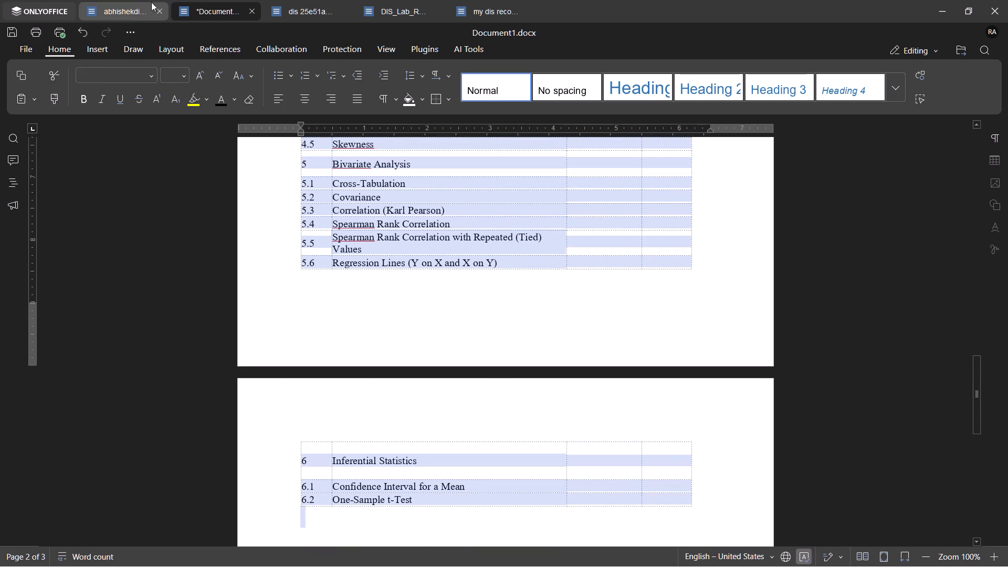
Switch to abhishekdis.docx and make the "1 Introduction to Statistics" row of its table of contents taller.
click(135, 5)
scroll(421, 304, up, 3)
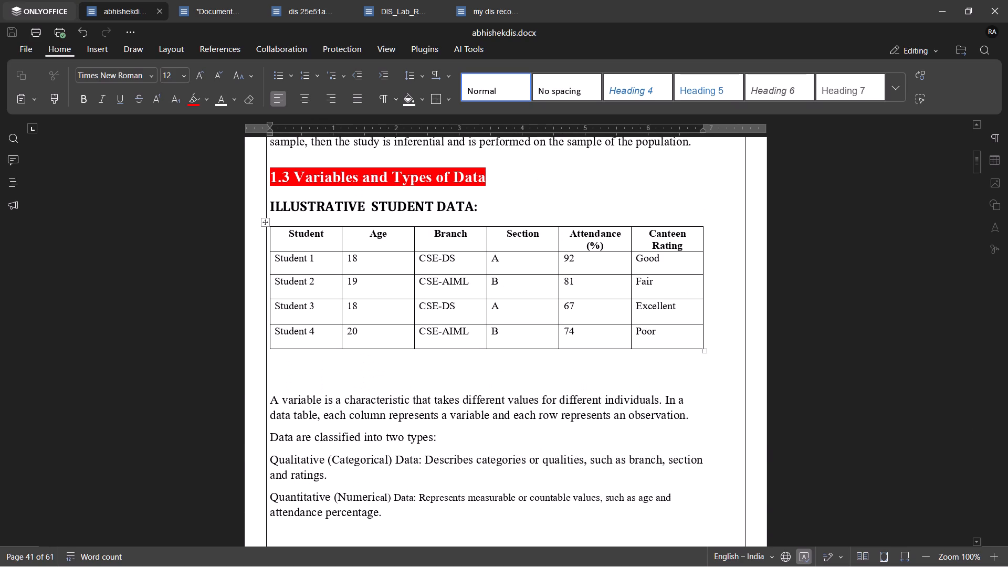
scroll(421, 304, up, 9)
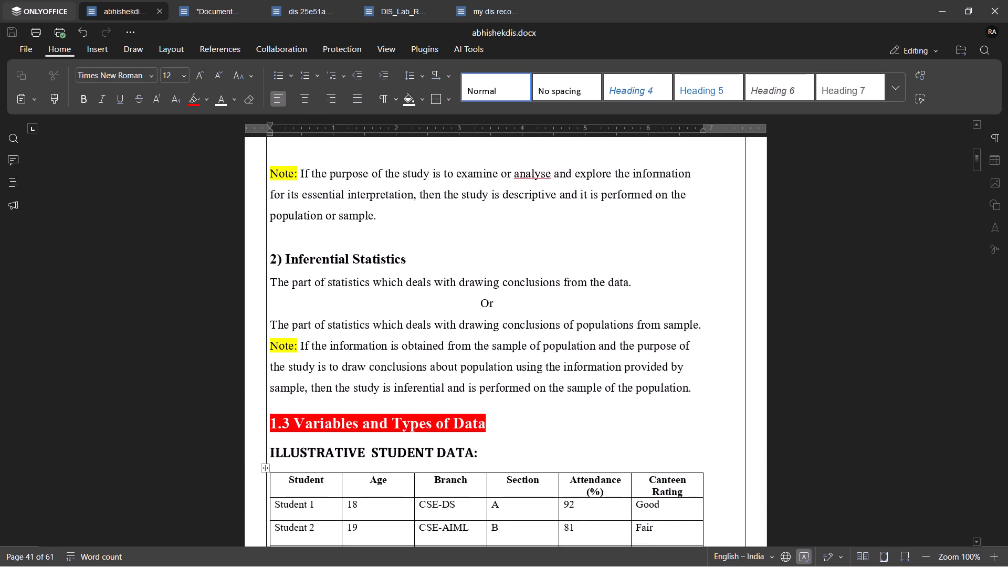
scroll(421, 304, up, 20)
scroll(421, 304, down, 7)
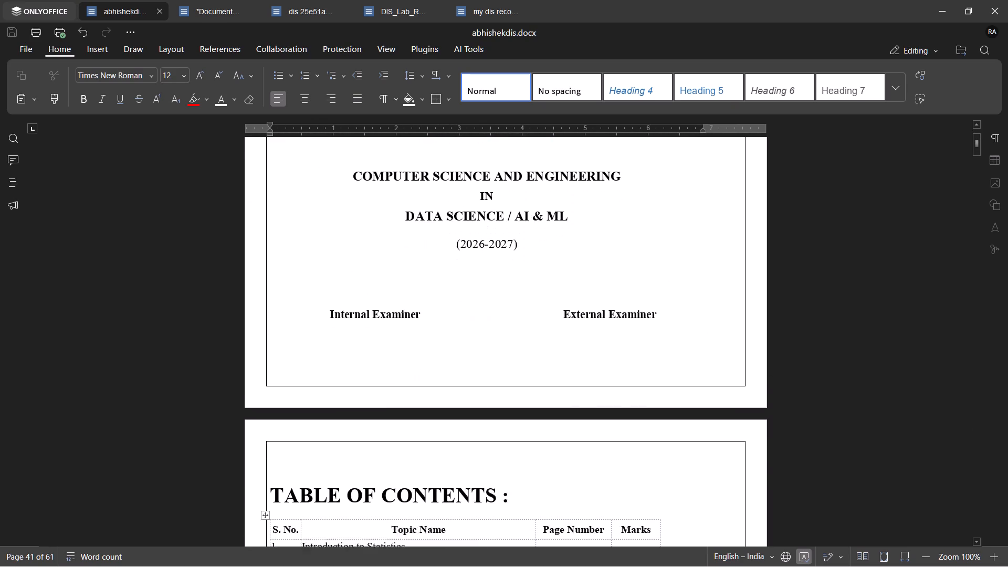
scroll(421, 304, down, 3)
scroll(421, 304, up, 3)
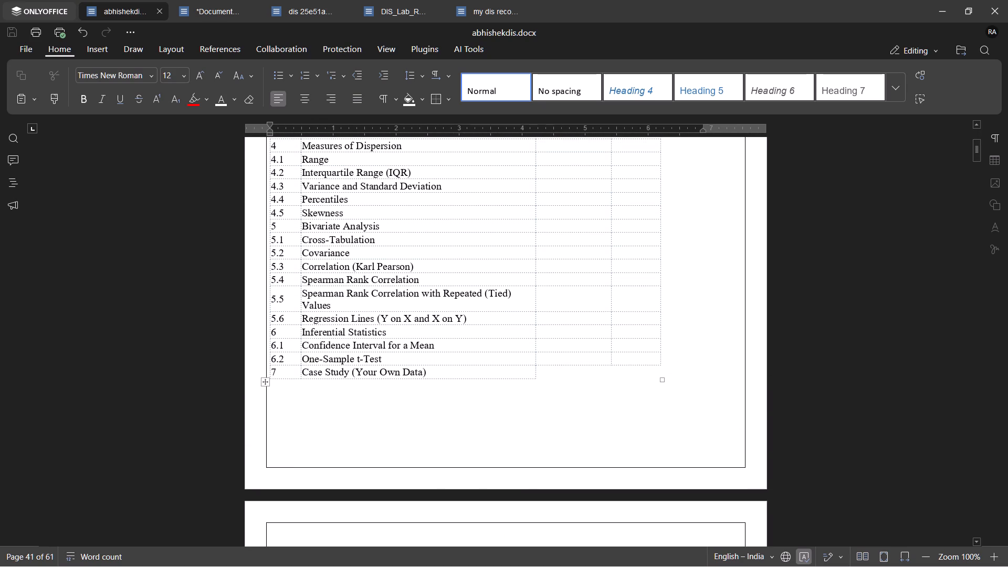
scroll(514, 349, up, 8)
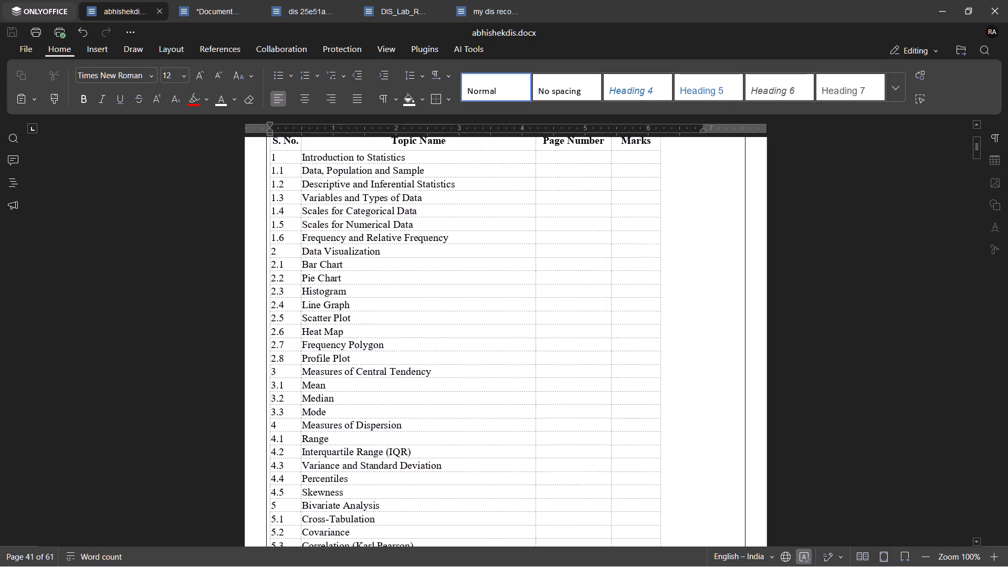
scroll(514, 349, down, 2)
scroll(514, 349, up, 6)
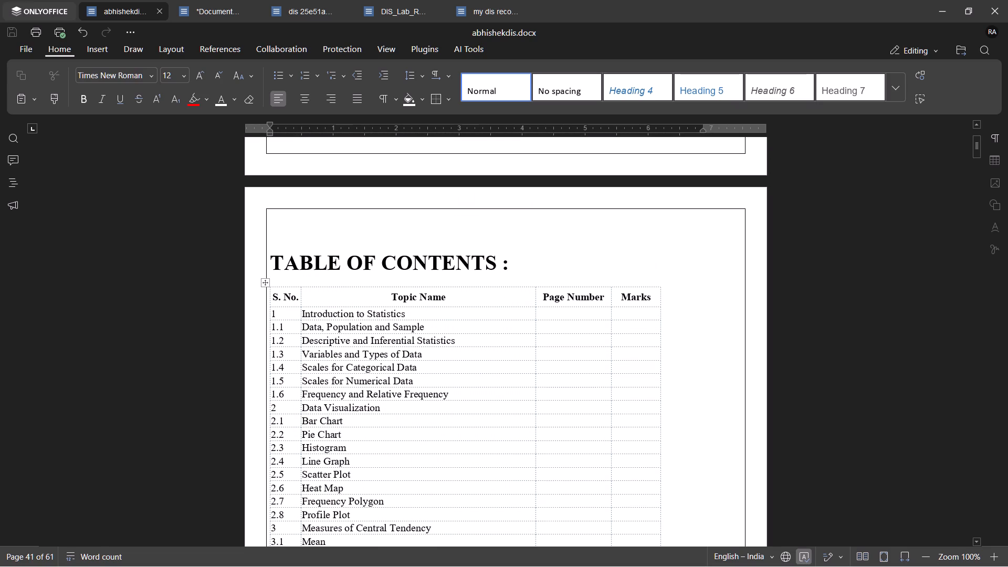
drag(282, 320, 282, 331)
Make the "2 Data Visualization" row of the table of contents slightly taller.
scroll(282, 331, up, 6)
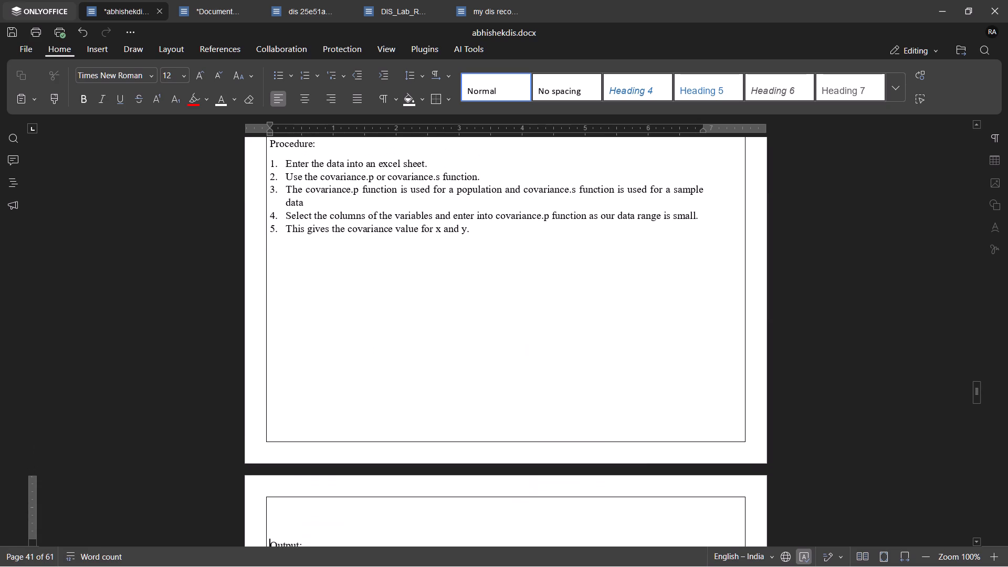
scroll(282, 331, up, 12)
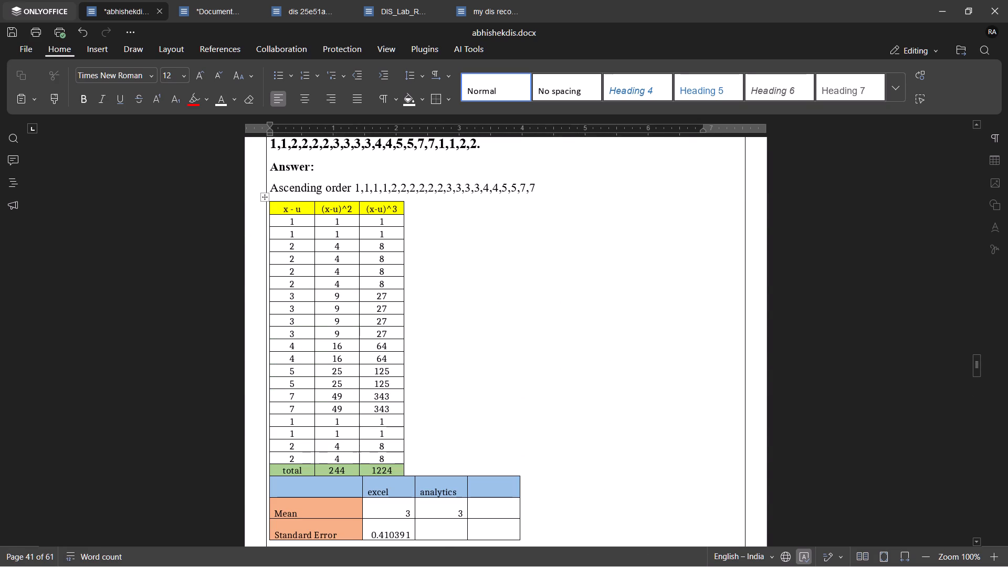
drag(977, 367, 987, 209)
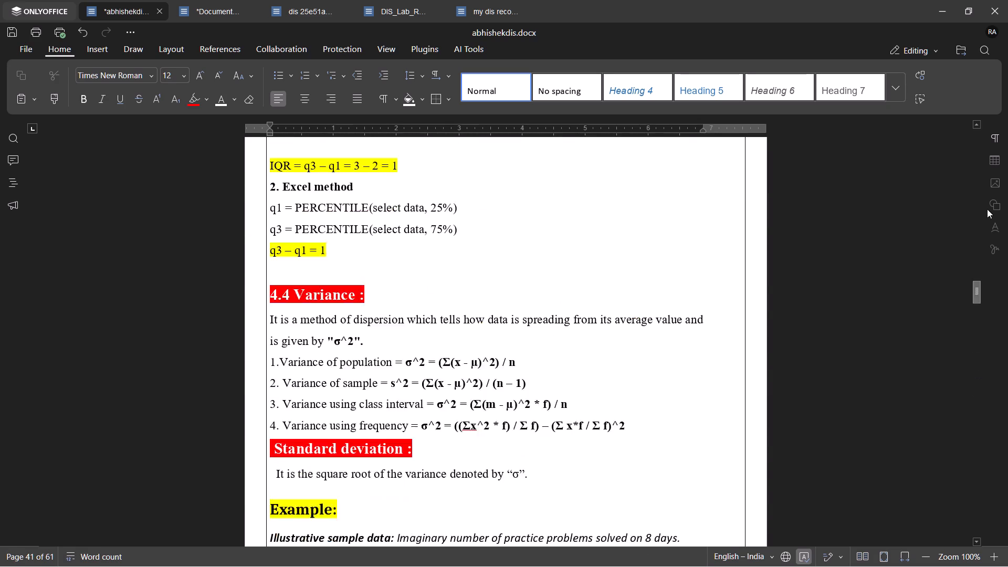
drag(987, 209, 980, 47)
scroll(392, 508, down, 8)
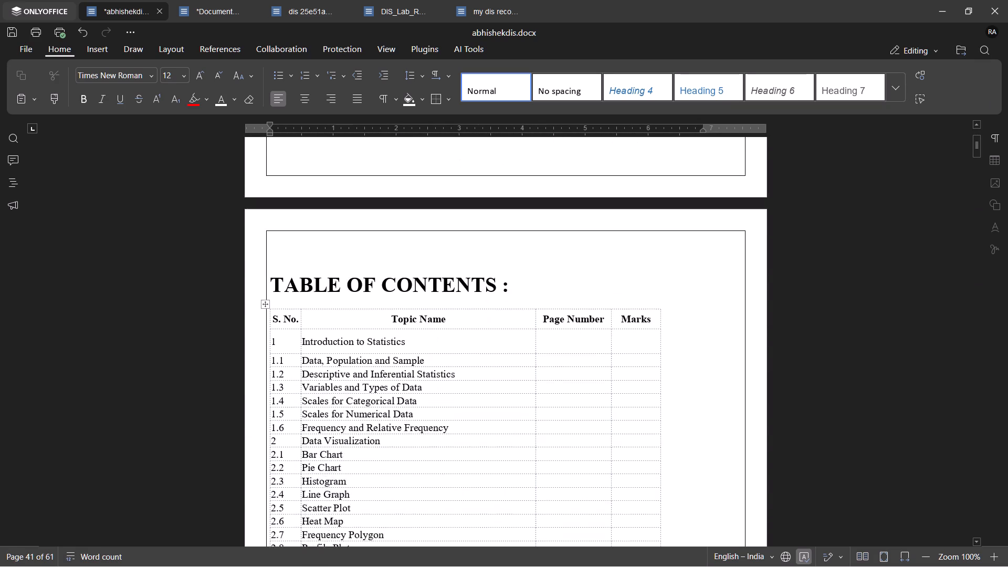
scroll(392, 508, down, 1)
scroll(326, 295, up, 1)
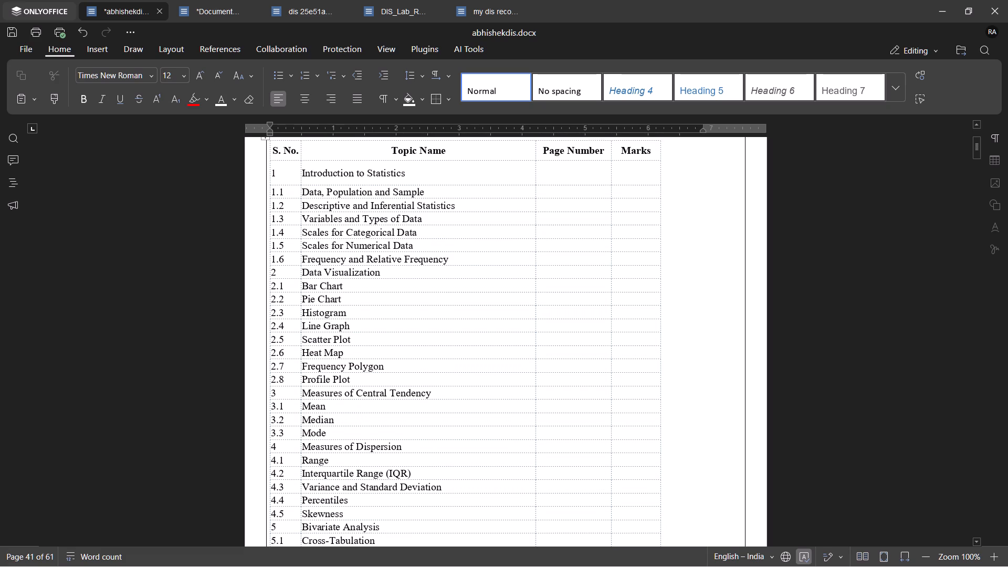
drag(279, 278, 280, 285)
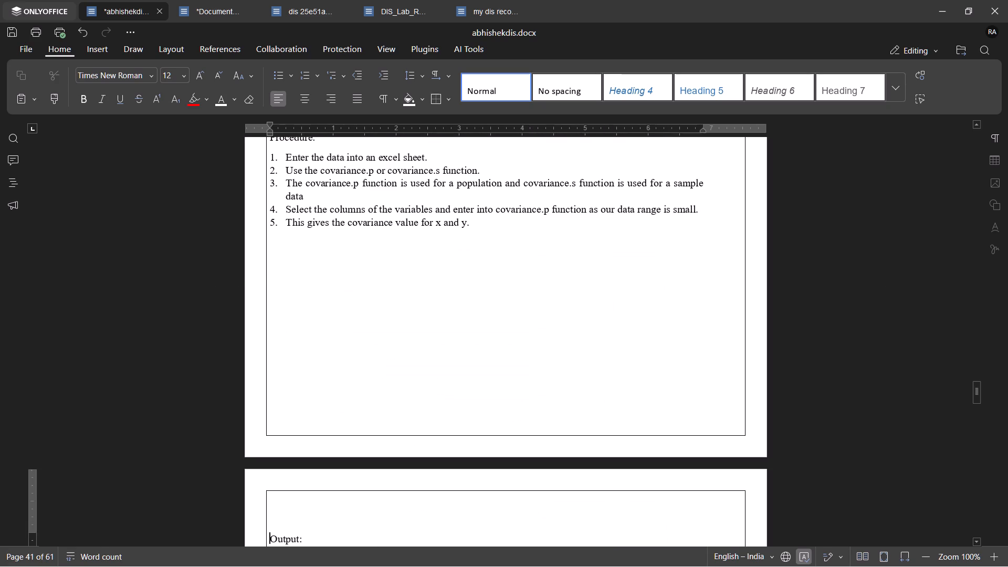
Make the "3 Measures of Central Tendency" row of the table of contents taller.
scroll(292, 315, down, 3)
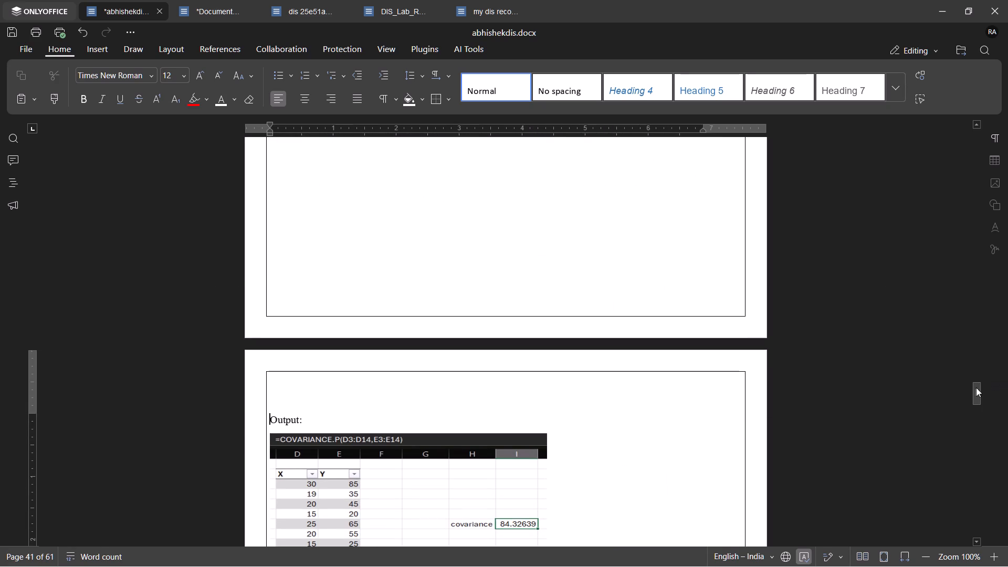
drag(976, 387, 985, 2)
scroll(567, 172, down, 7)
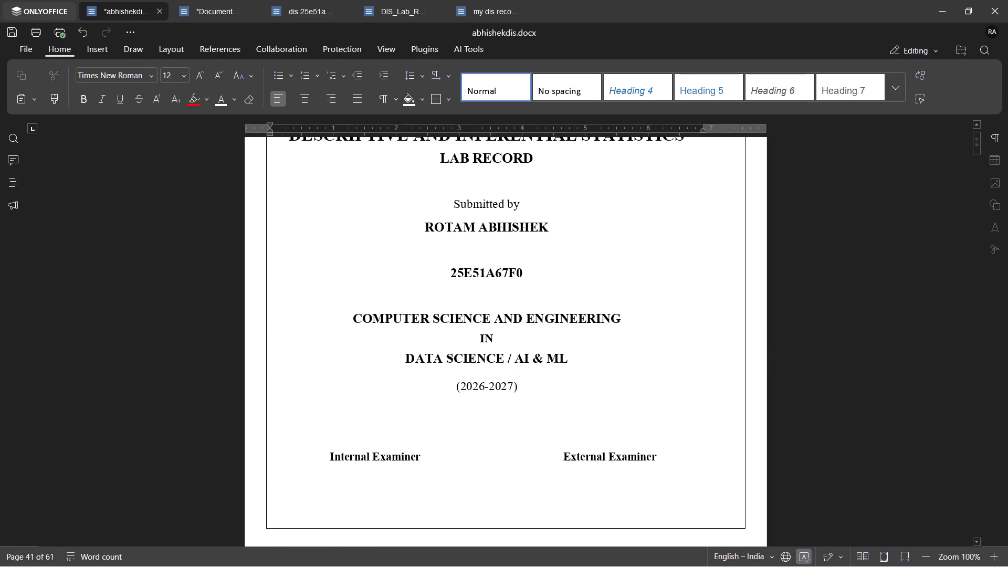
scroll(567, 172, down, 1)
scroll(466, 259, down, 4)
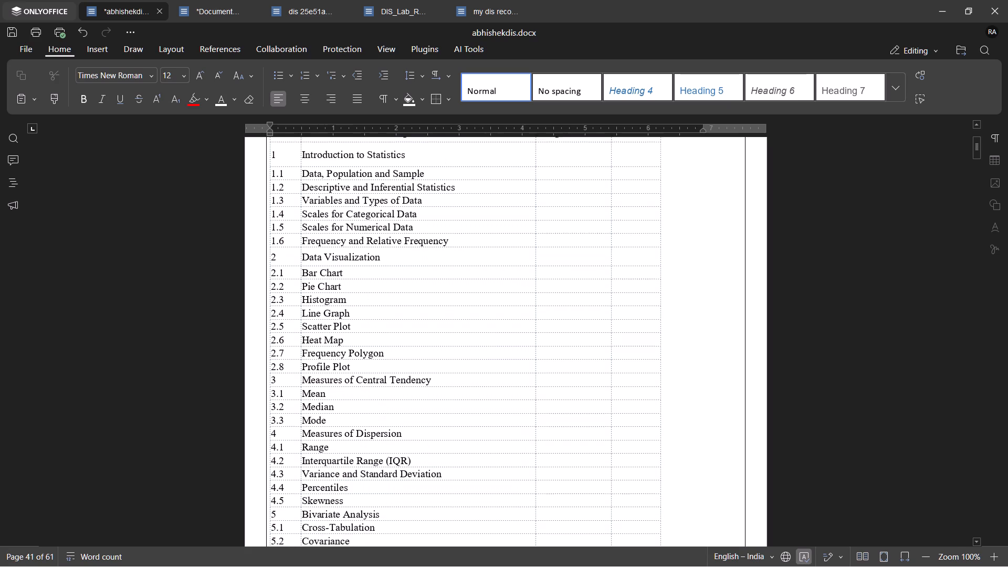
scroll(466, 259, down, 1)
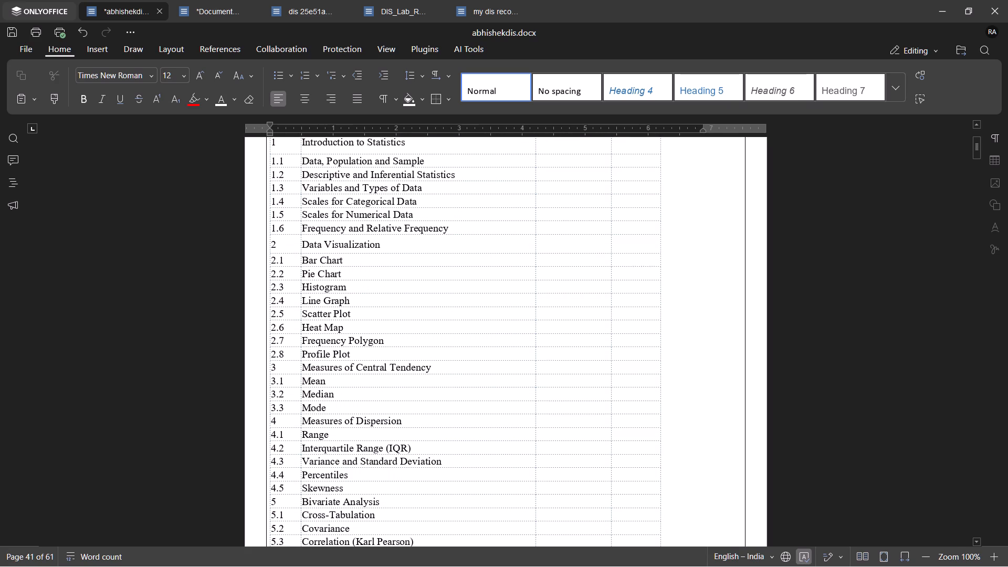
drag(278, 374, 278, 382)
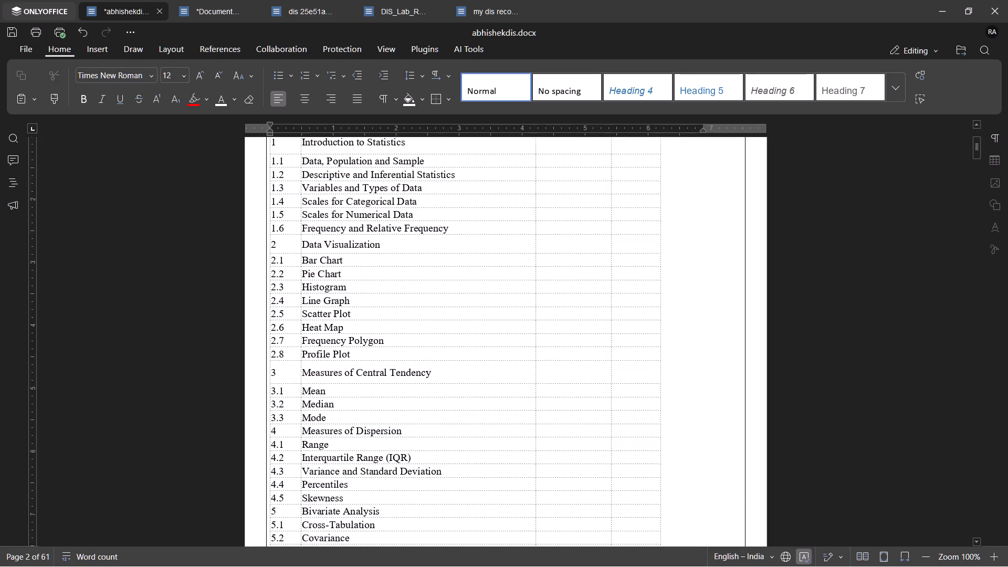
Make the "4 Measures of Dispersion" row of the table of contents taller.
scroll(278, 382, down, 1)
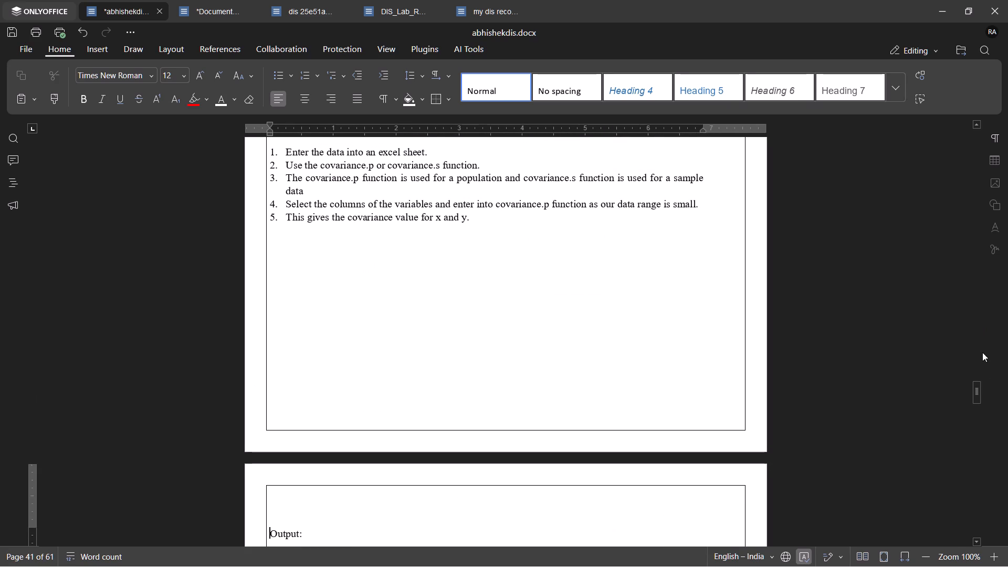
drag(975, 391, 959, 0)
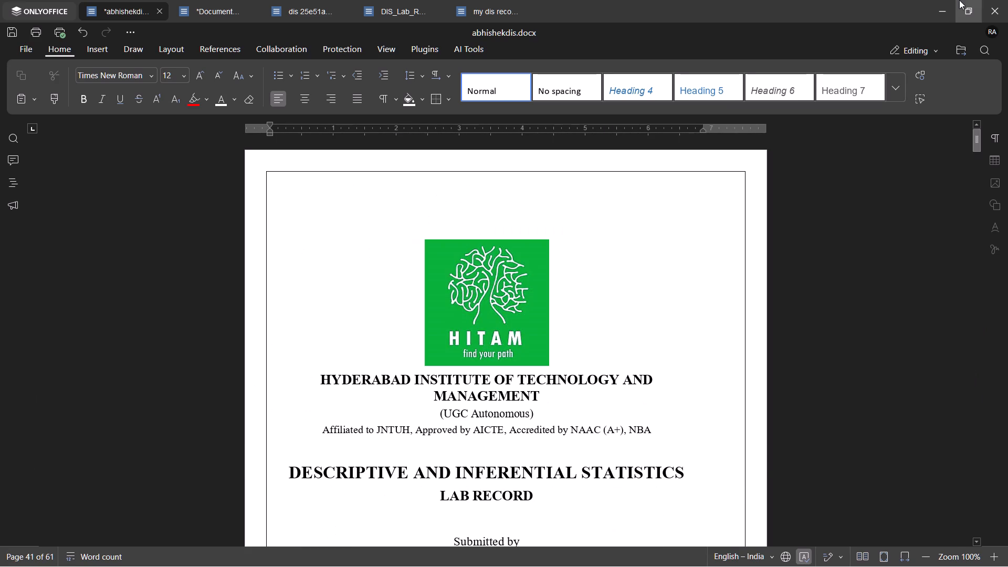
scroll(362, 507, down, 10)
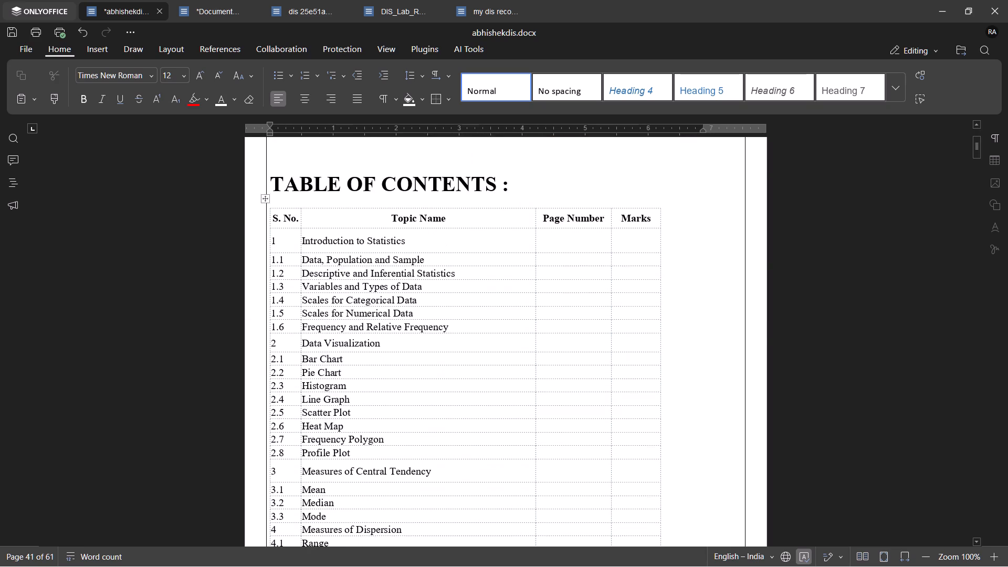
scroll(362, 507, down, 2)
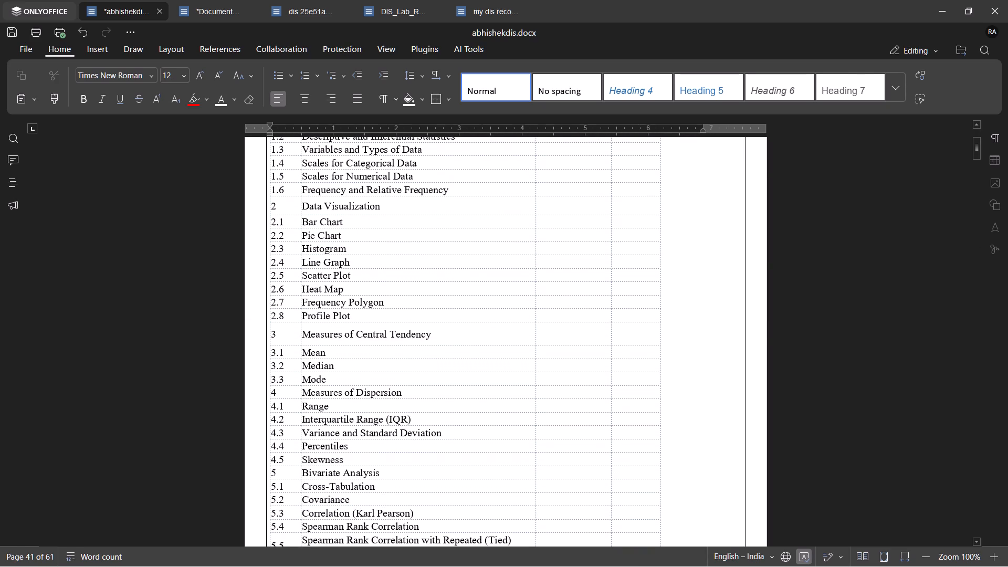
drag(286, 397, 286, 406)
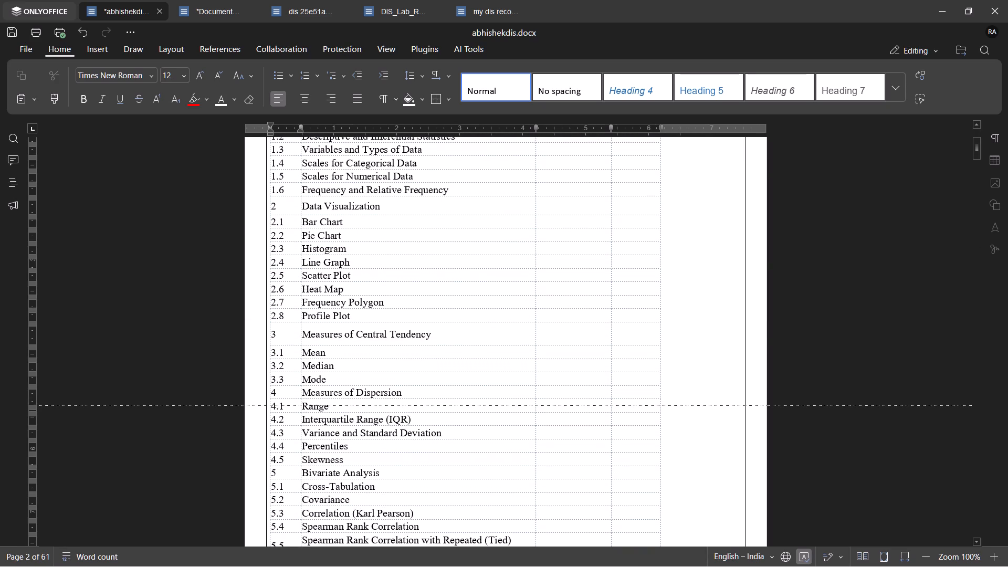
drag(286, 406, 286, 407)
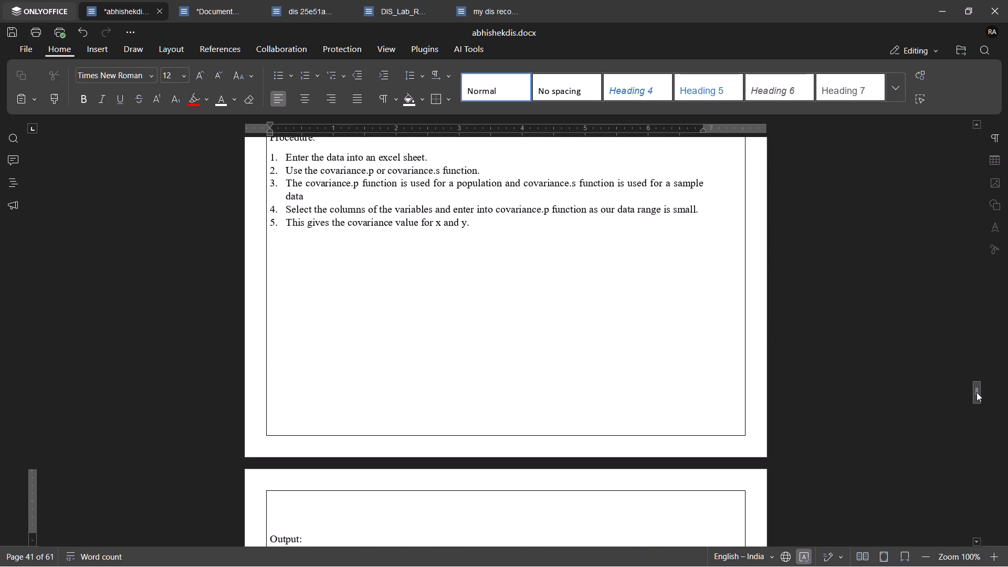
Make the "5 Bivariate Analysis" row of the table of contents slightly taller.
drag(976, 392, 1004, 0)
scroll(517, 283, down, 6)
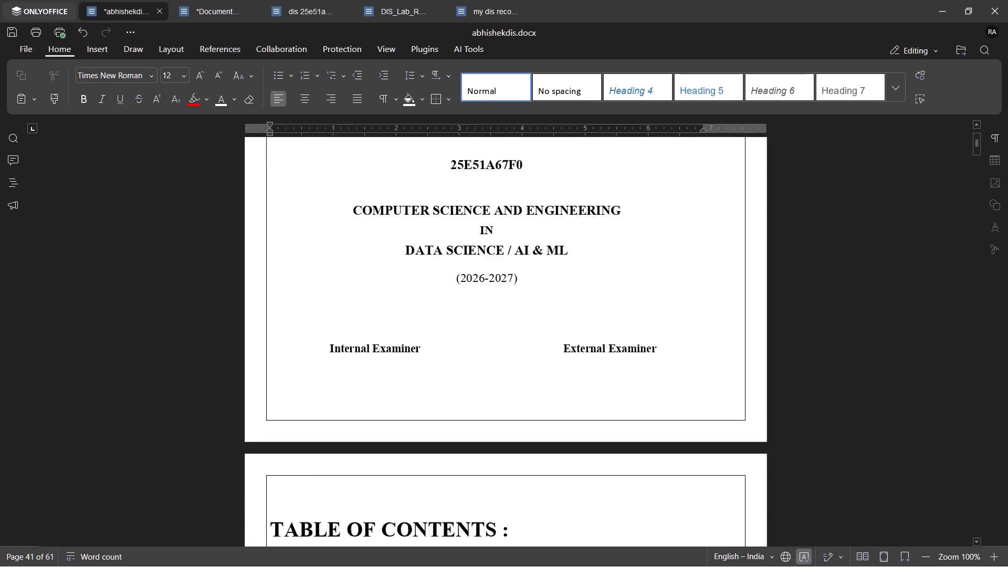
scroll(517, 283, down, 3)
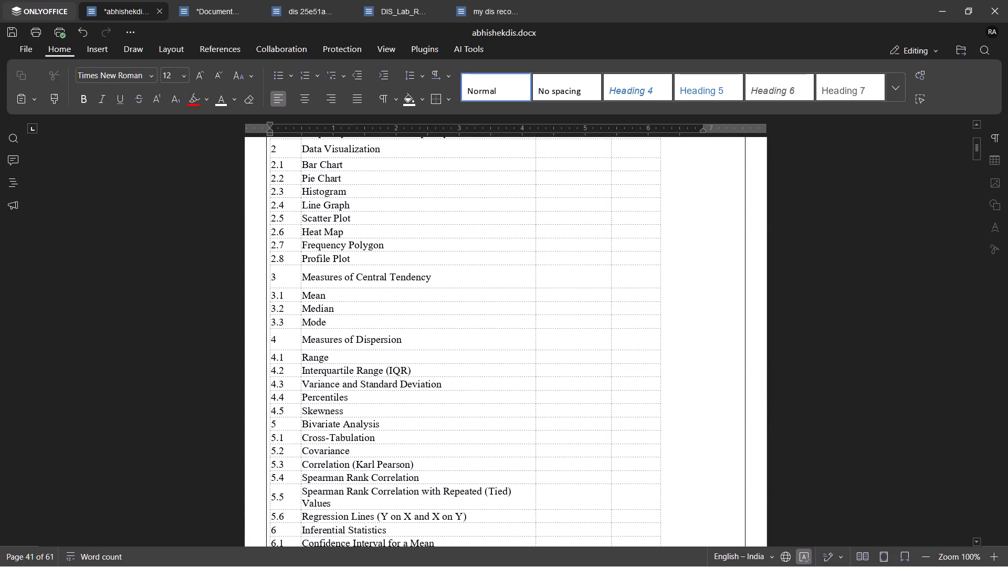
drag(286, 430, 285, 437)
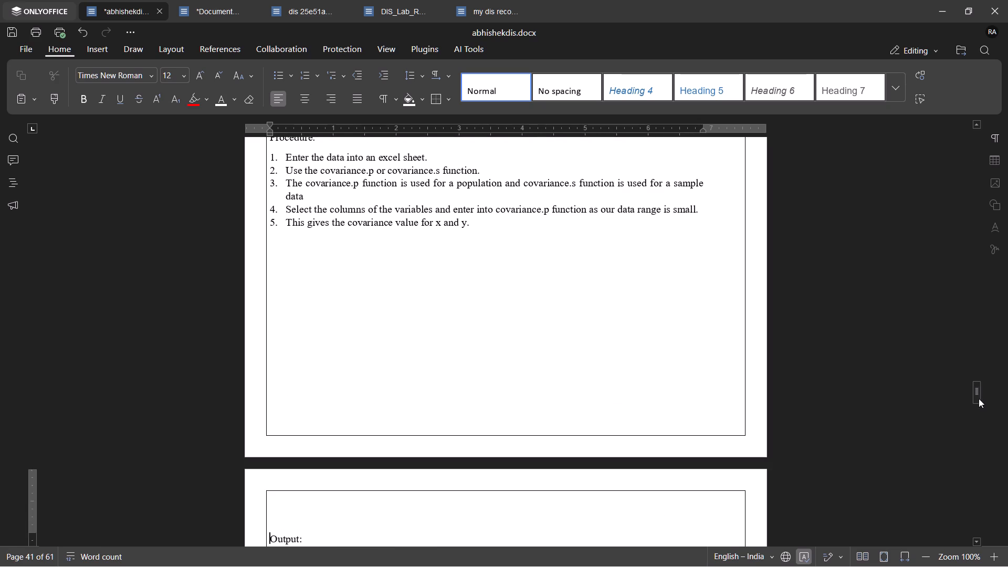
Return to the table of contents, around the "6 Inferential Statistics" row.
drag(974, 395, 997, 1)
scroll(475, 406, down, 9)
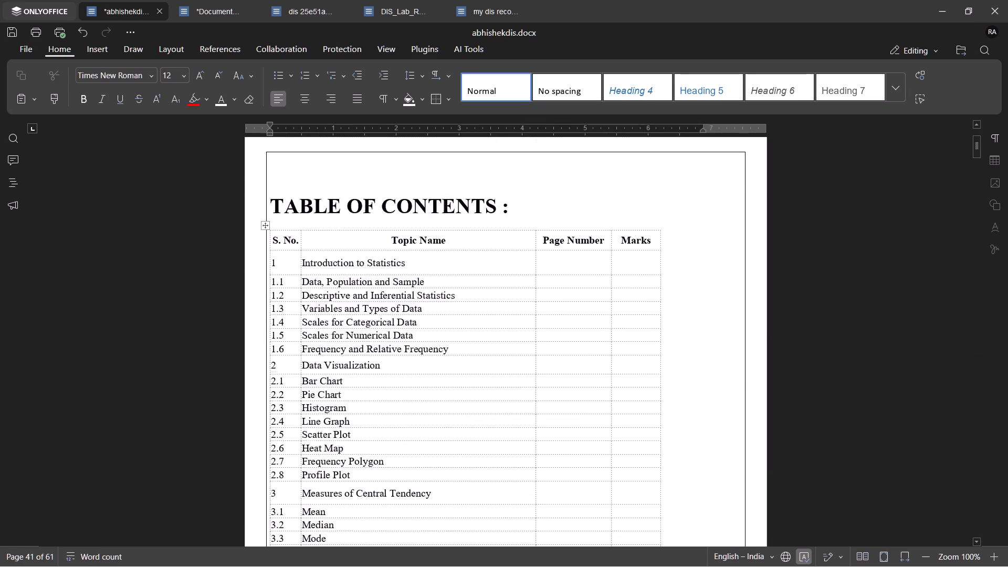
scroll(475, 406, up, 1)
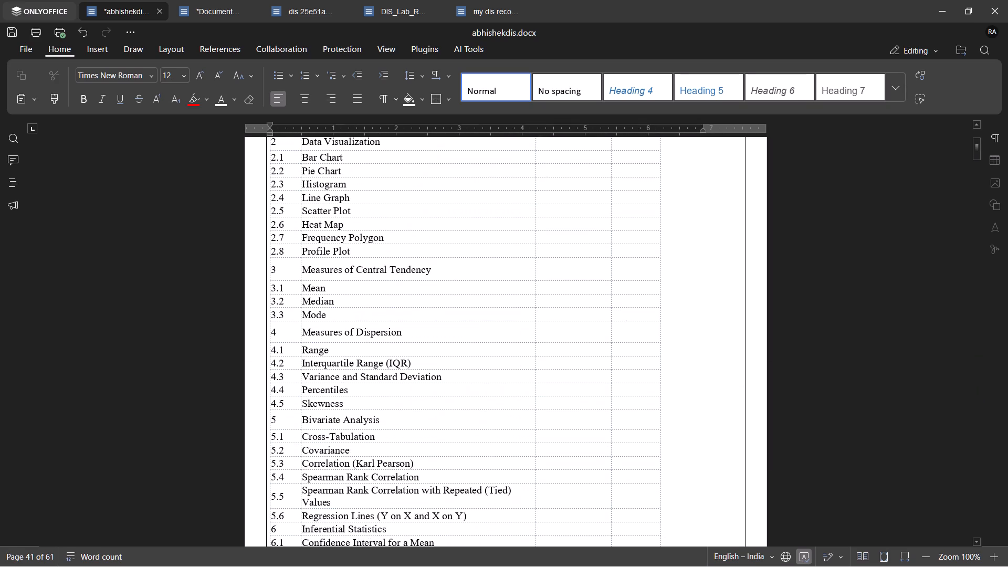
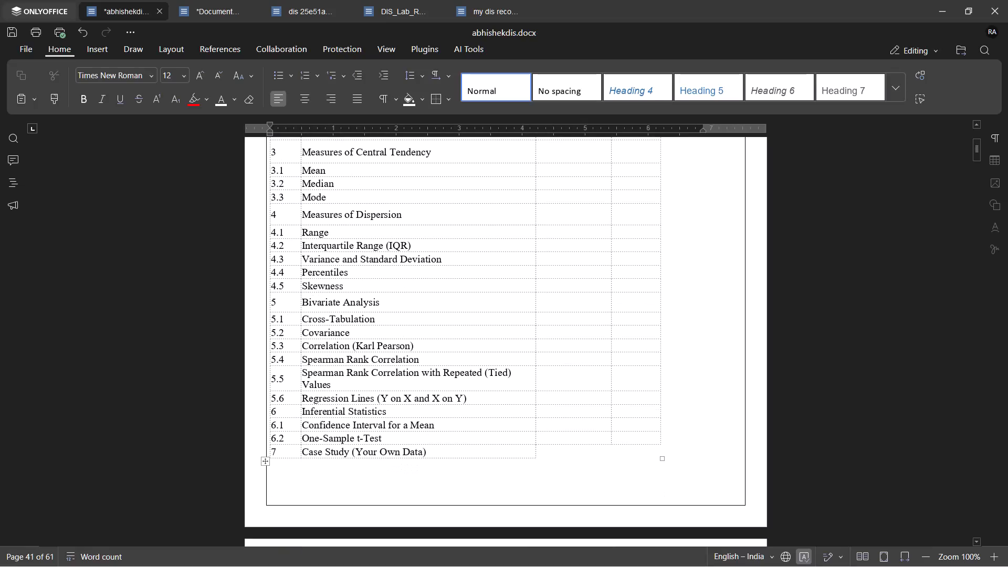
Make the "6 Inferential Statistics" row of the table of contents taller.
scroll(475, 406, up, 1)
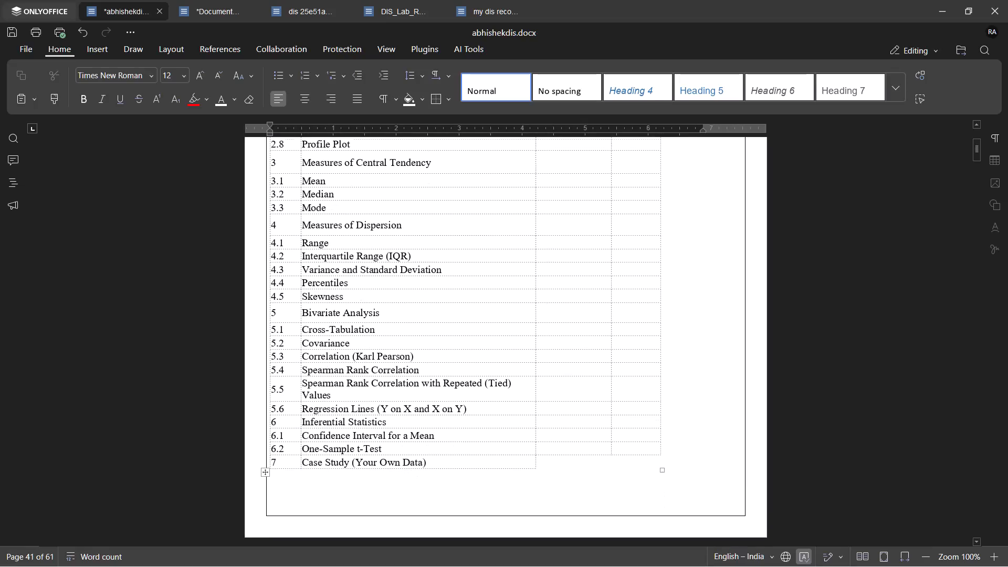
scroll(475, 406, up, 1)
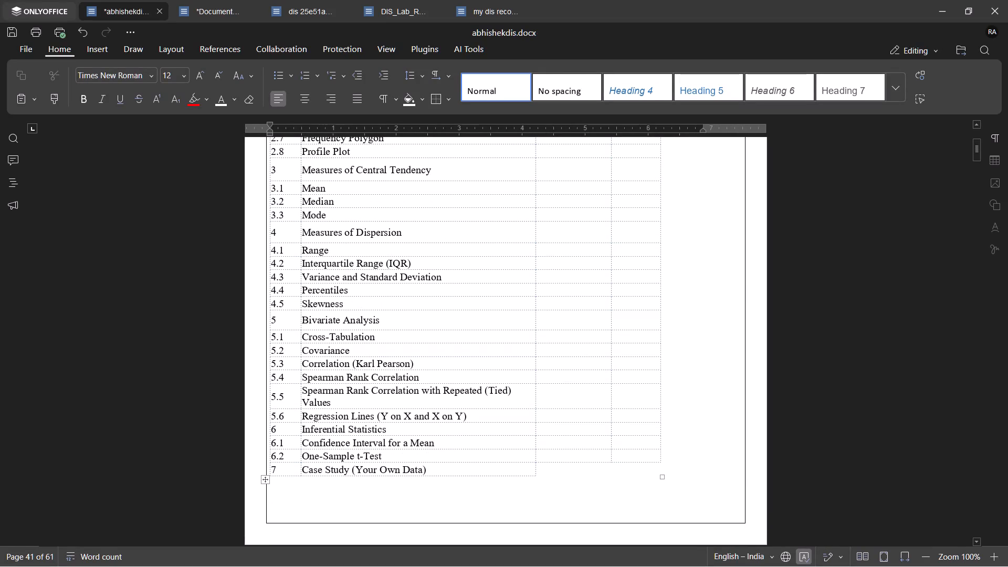
click(297, 257)
scroll(287, 436, down, 1)
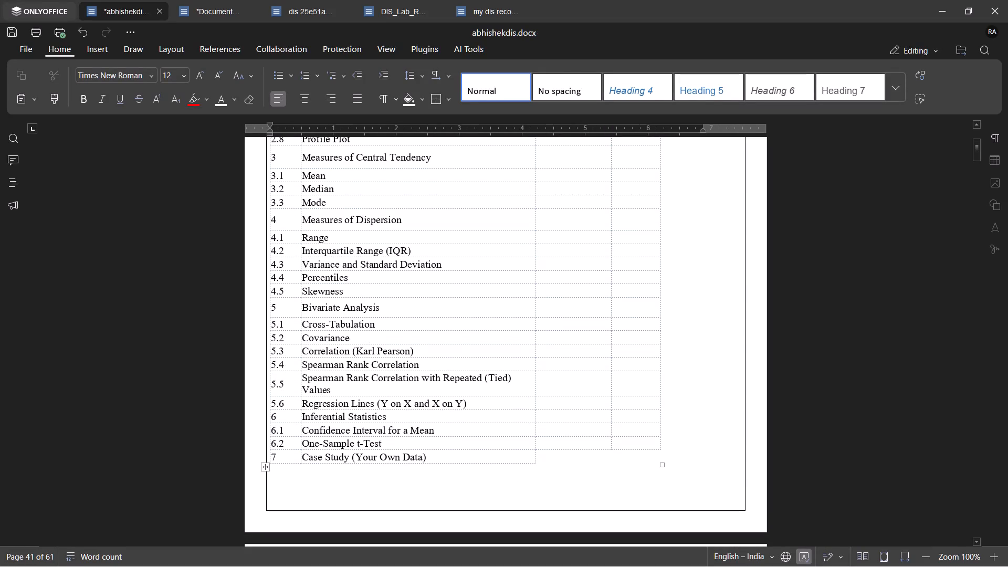
drag(283, 423, 285, 435)
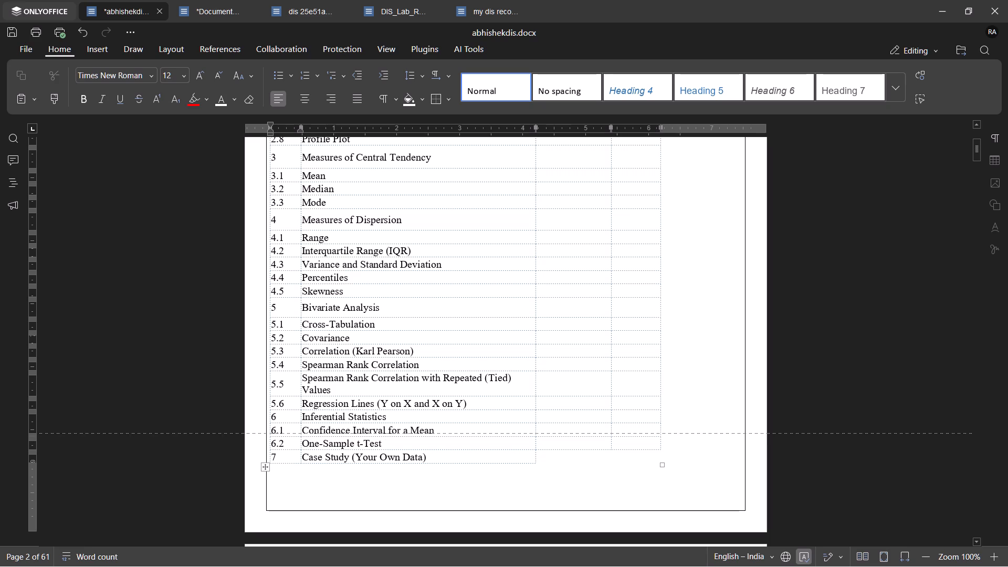
drag(285, 435, 283, 431)
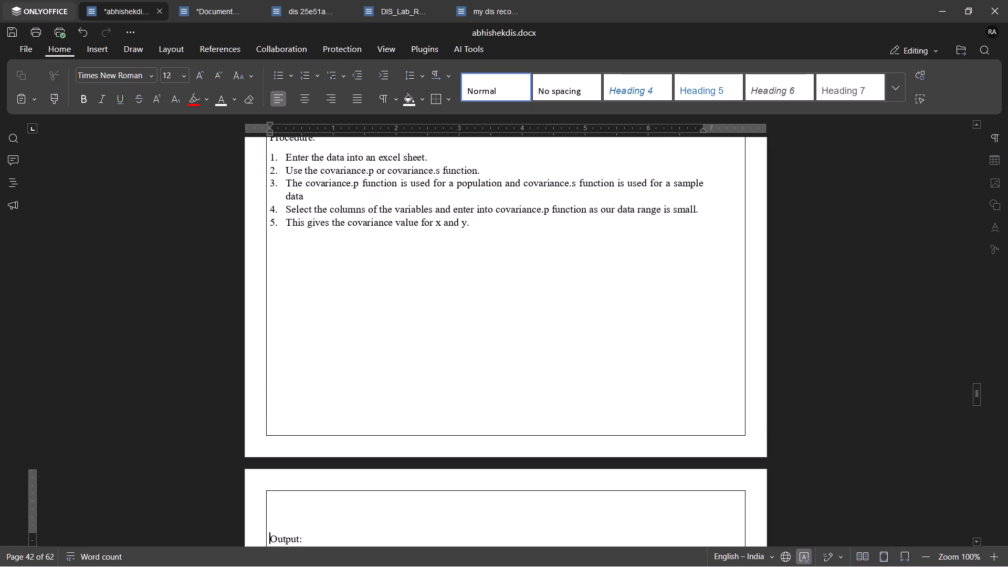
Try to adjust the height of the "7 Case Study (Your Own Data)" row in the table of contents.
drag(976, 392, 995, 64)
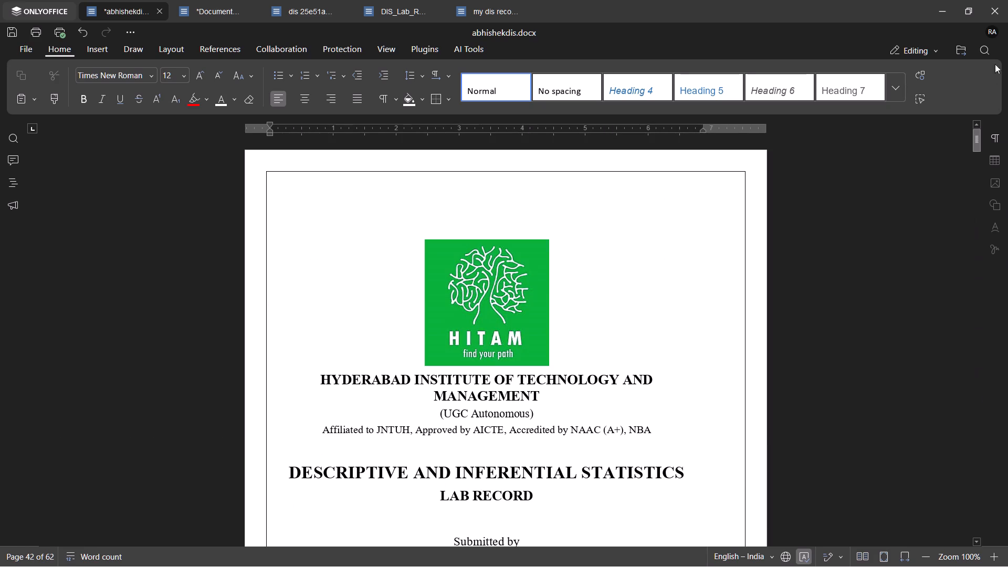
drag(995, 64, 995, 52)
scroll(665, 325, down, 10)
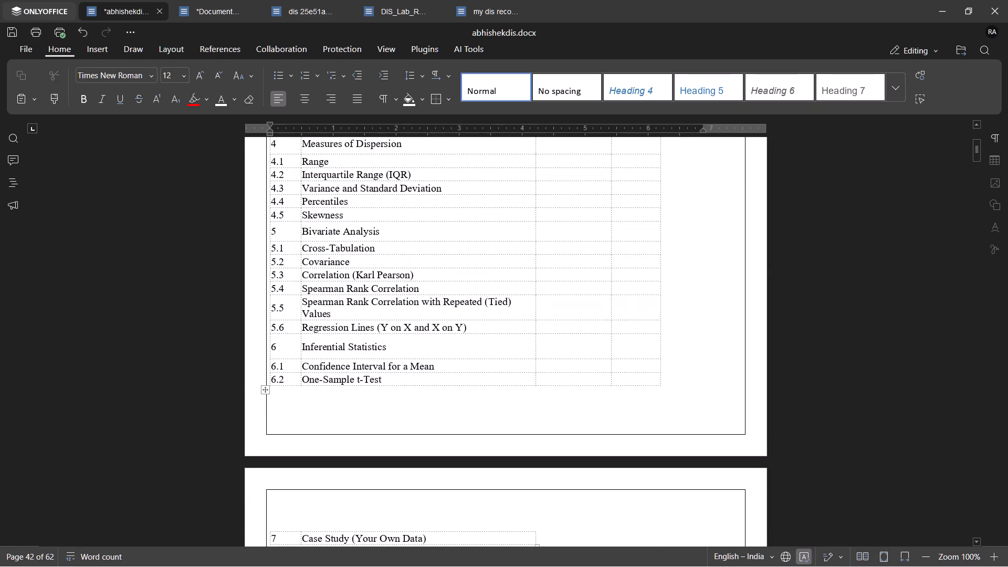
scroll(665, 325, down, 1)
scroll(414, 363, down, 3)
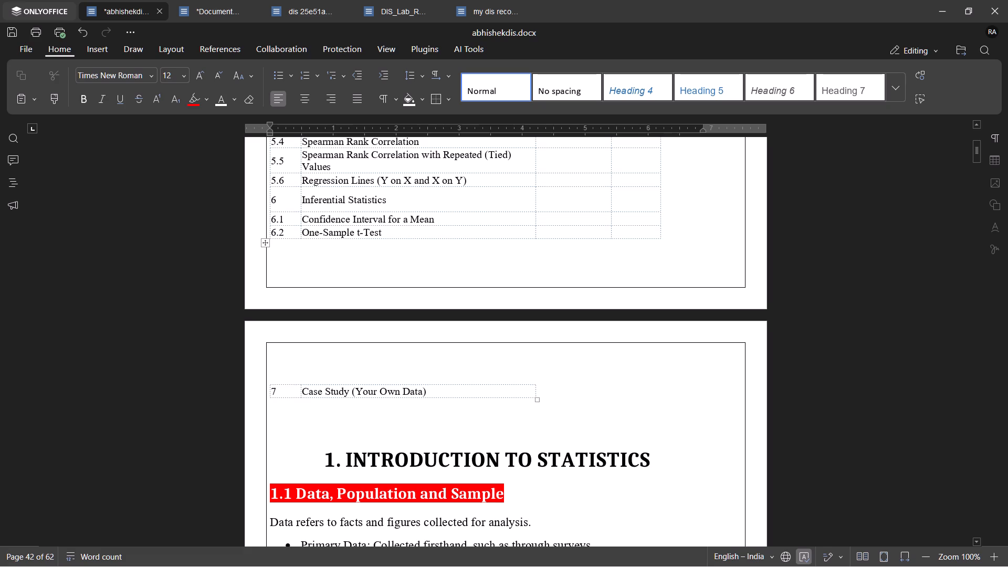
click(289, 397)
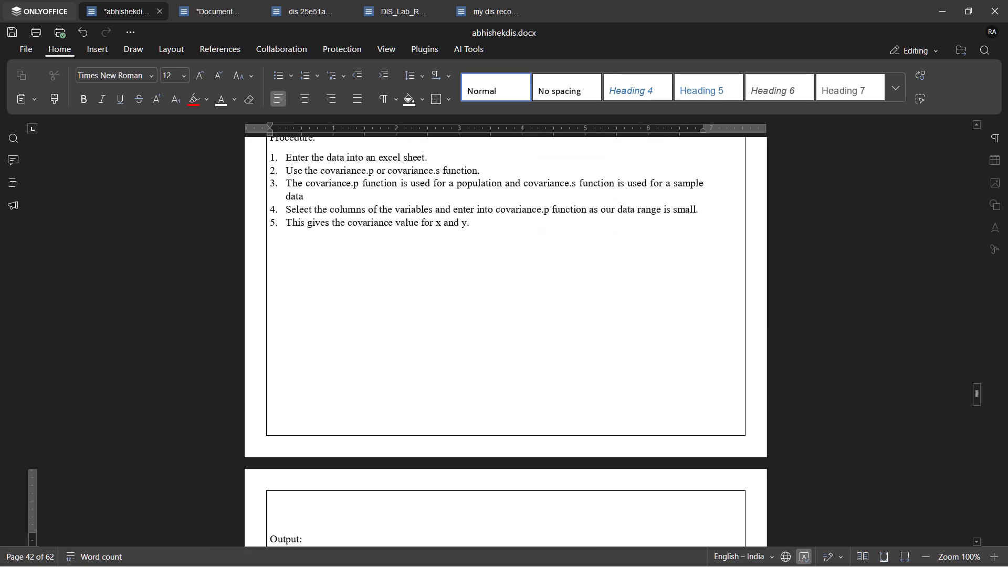
Go back to the table of contents and check its row spacing and page fit from the heading to the "7 Case Study" row.
drag(975, 395, 990, 129)
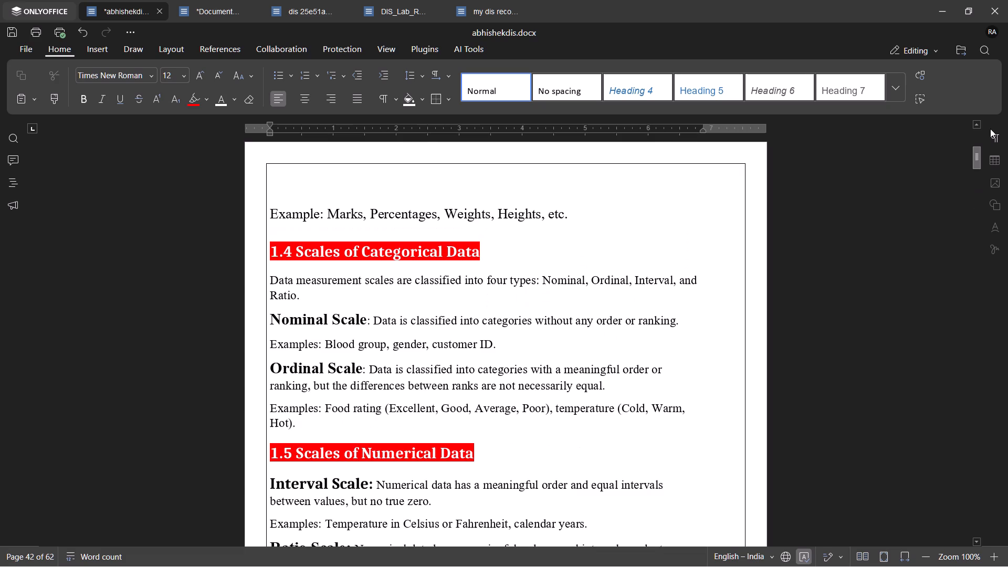
drag(990, 129, 988, 55)
scroll(624, 258, down, 5)
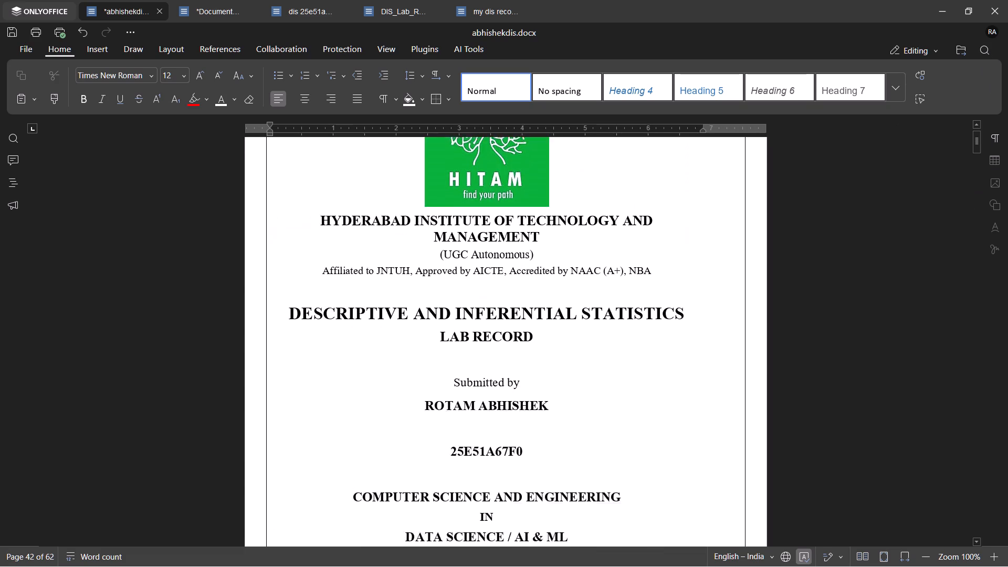
scroll(624, 258, down, 5)
scroll(624, 258, up, 1)
scroll(624, 258, down, 3)
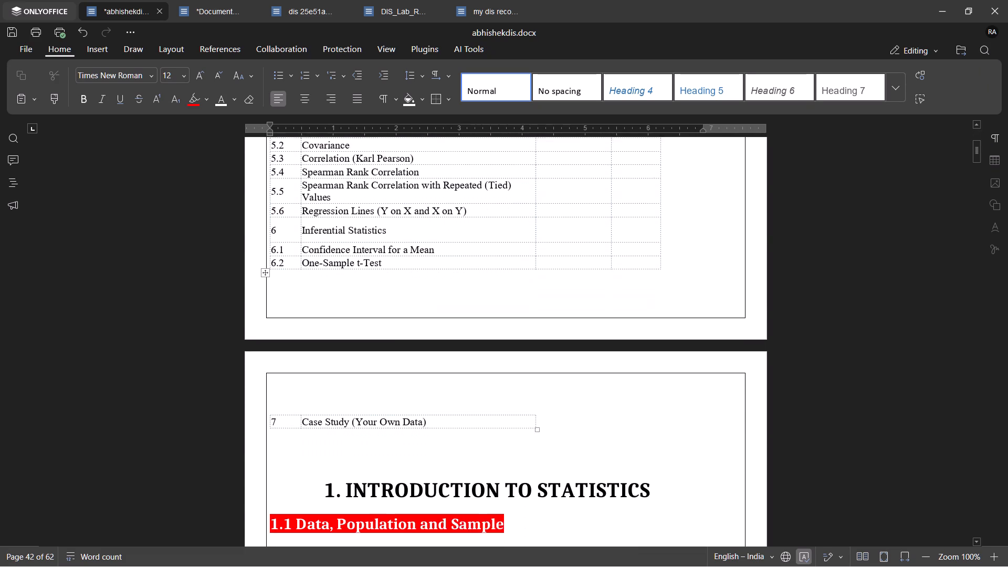
scroll(624, 258, up, 7)
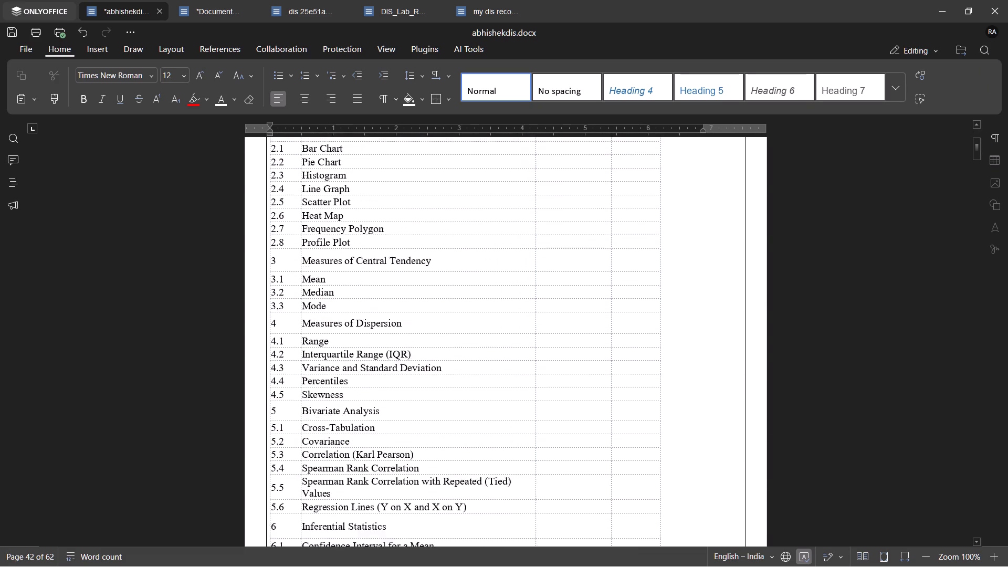
scroll(624, 258, up, 3)
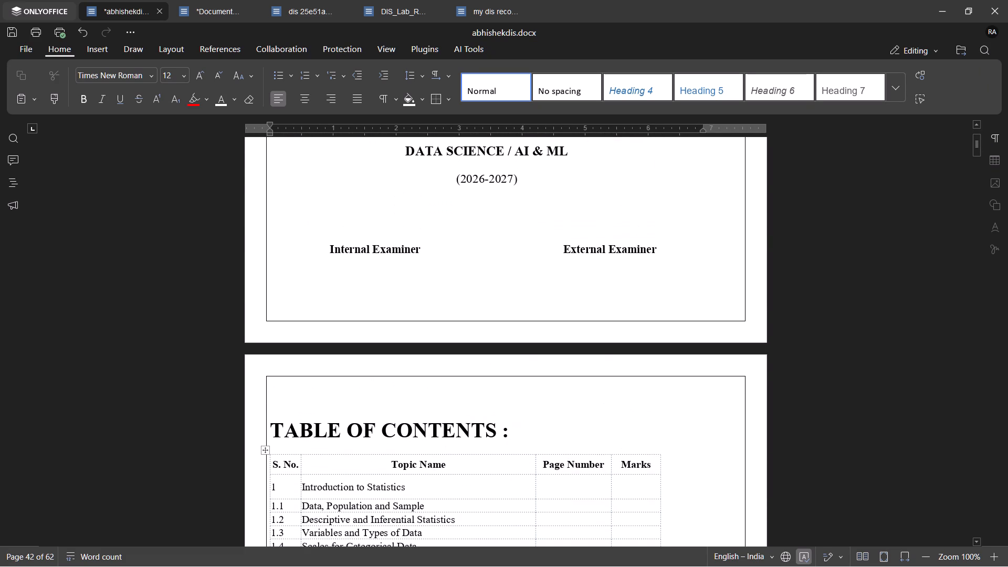
scroll(302, 398, down, 11)
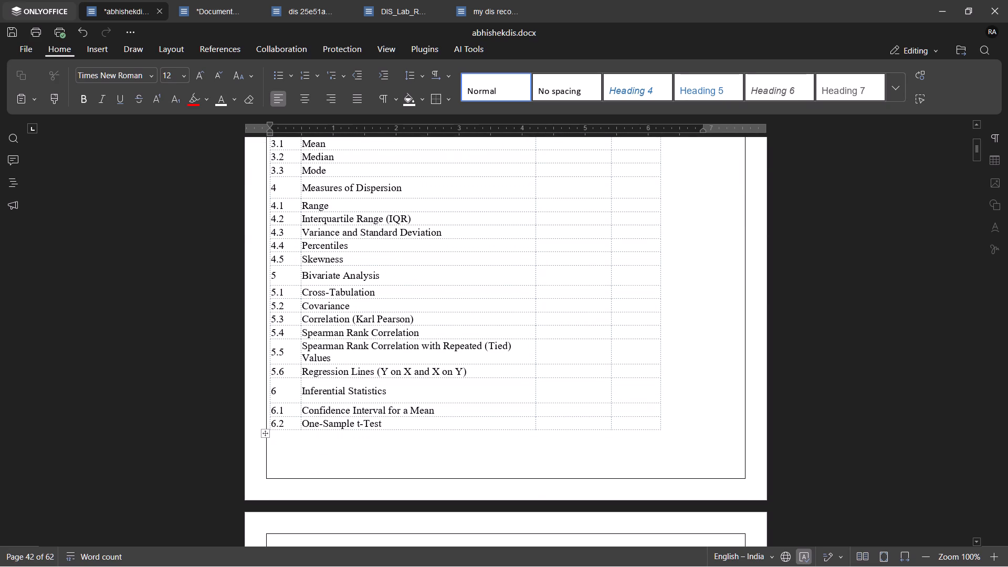
double_click(288, 401)
scroll(288, 400, up, 3)
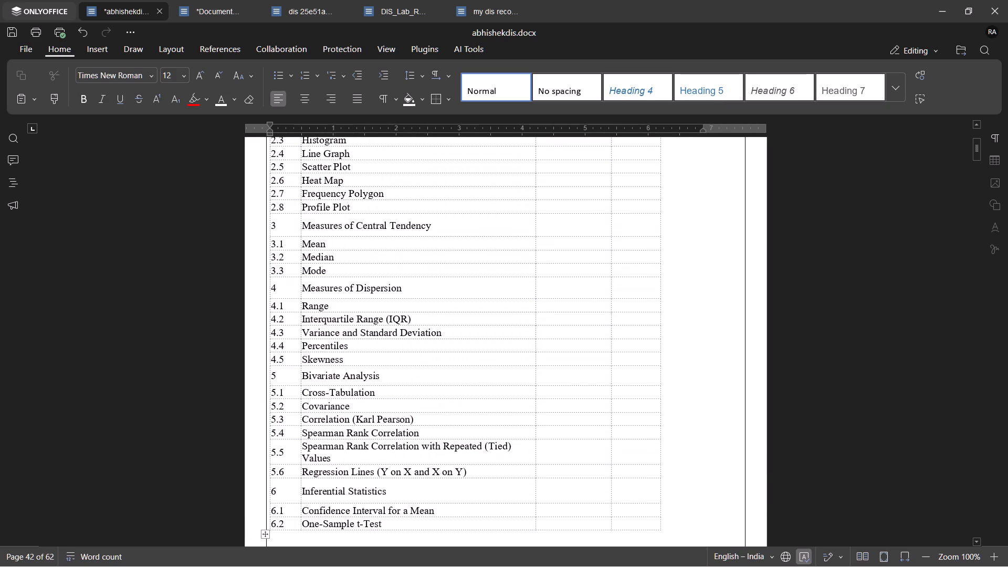
scroll(288, 400, up, 6)
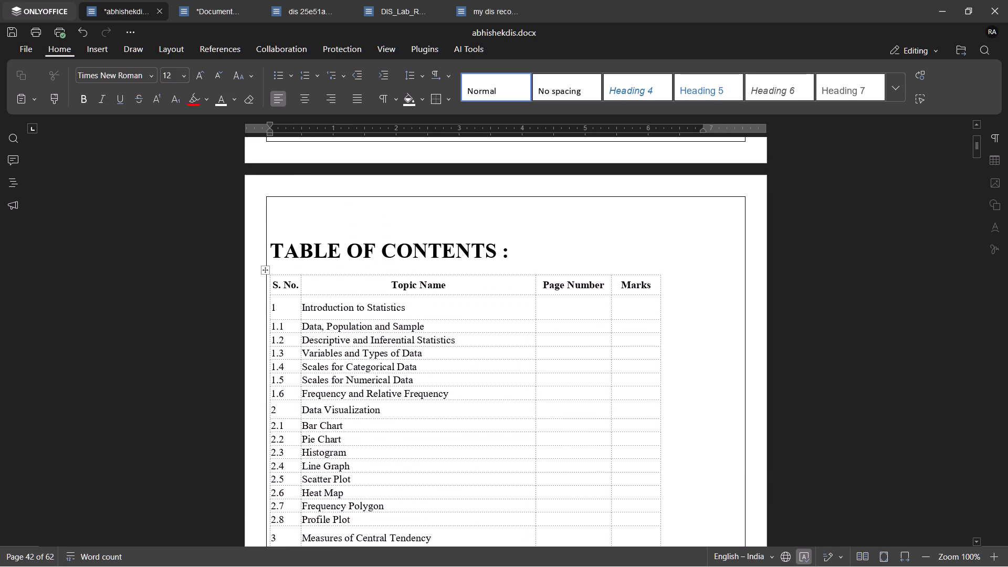
scroll(288, 400, down, 7)
Switch to the Document1.docx index document and save it in the Documents folder as INDEX.docx.
click(195, 3)
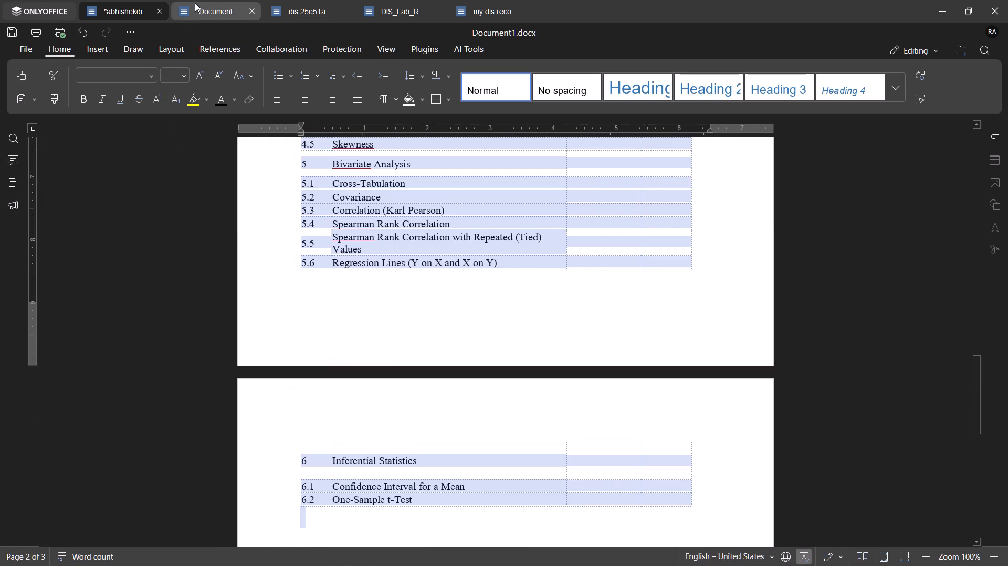
key(ctrl+s)
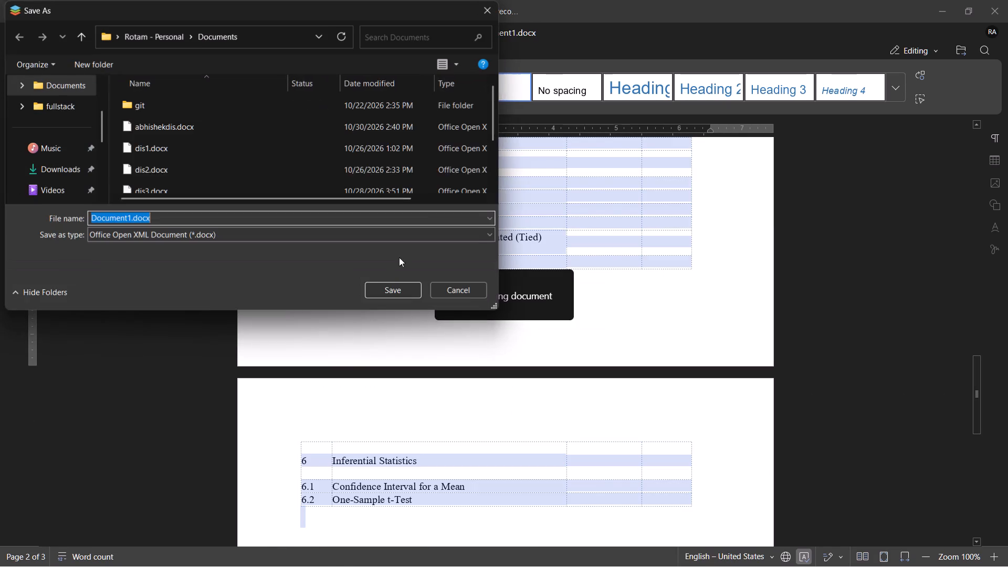
click(131, 219)
key(BackSpace)
key(BackSpace)
key(BackSpace)
key(BackSpace)
key(BackSpace)
key(BackSpace)
key(BackSpace)
key(BackSpace)
key(BackSpace)
key(BackSpace)
key(BackSpace)
key(BackSpace)
key(BackSpace)
key(BackSpace)
key(BackSpace)
key(BackSpace)
key(BackSpace)
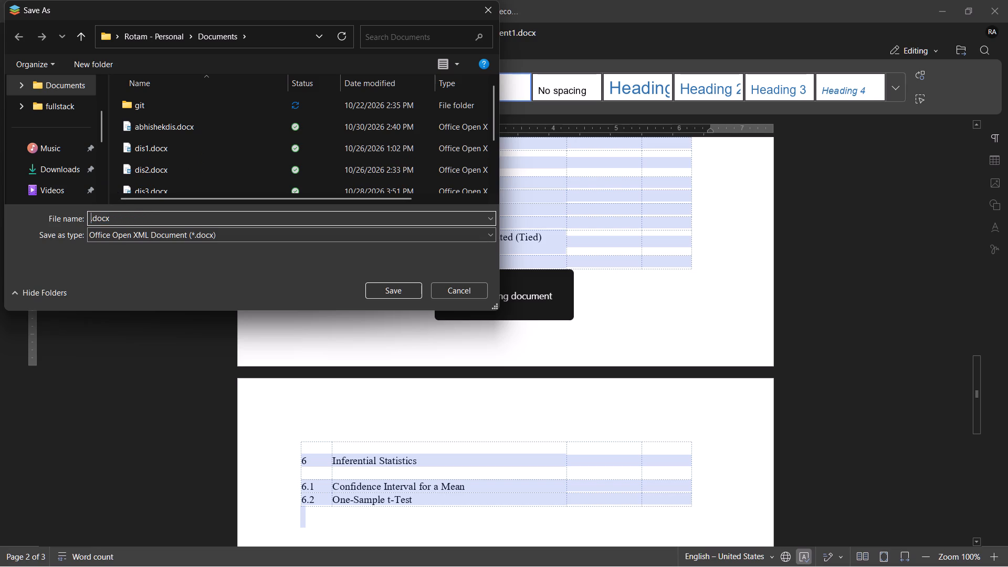
text(INDEX)
key(Return)
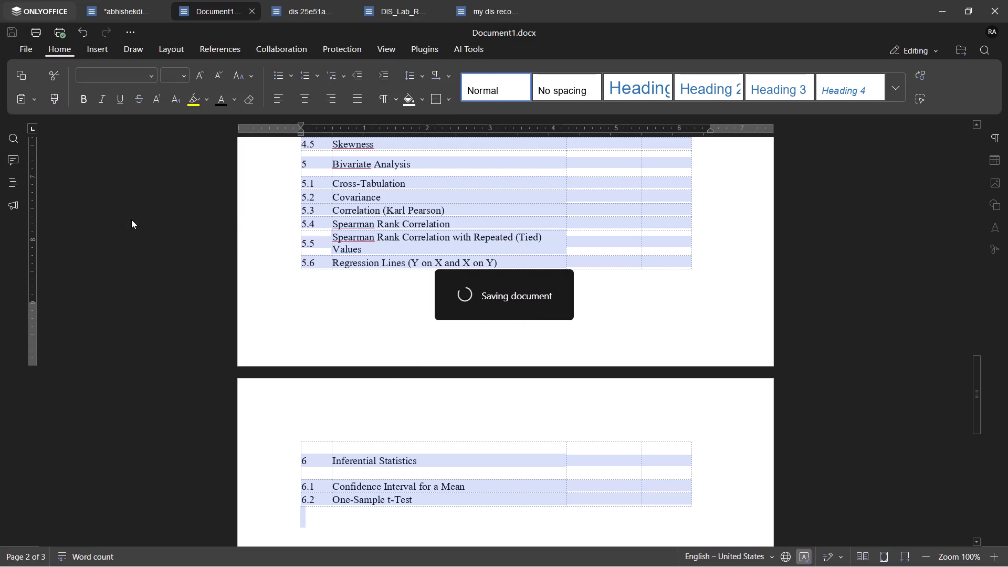
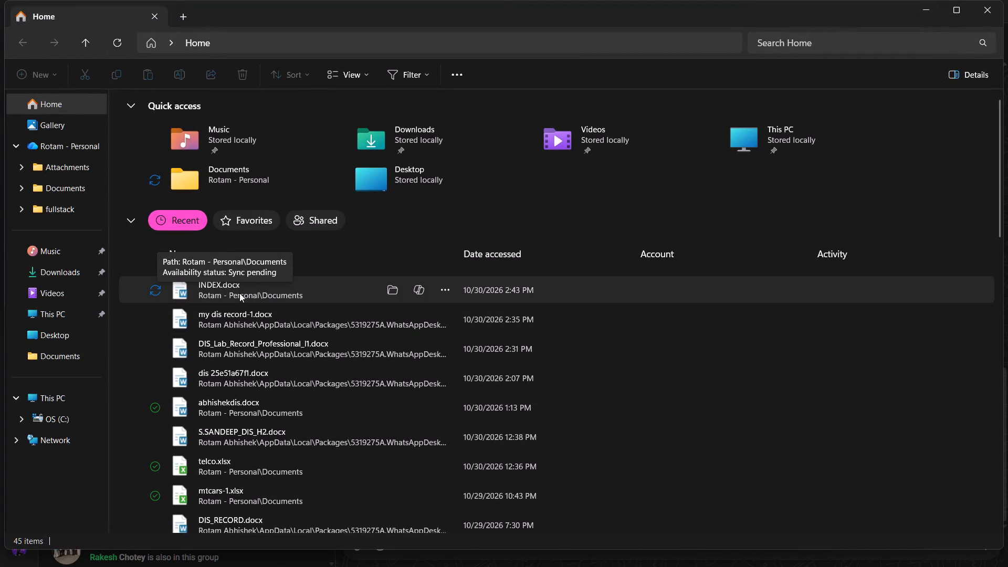
In File Explorer, start sharing the saved INDEX.docx from the recent files.
right_click(239, 293)
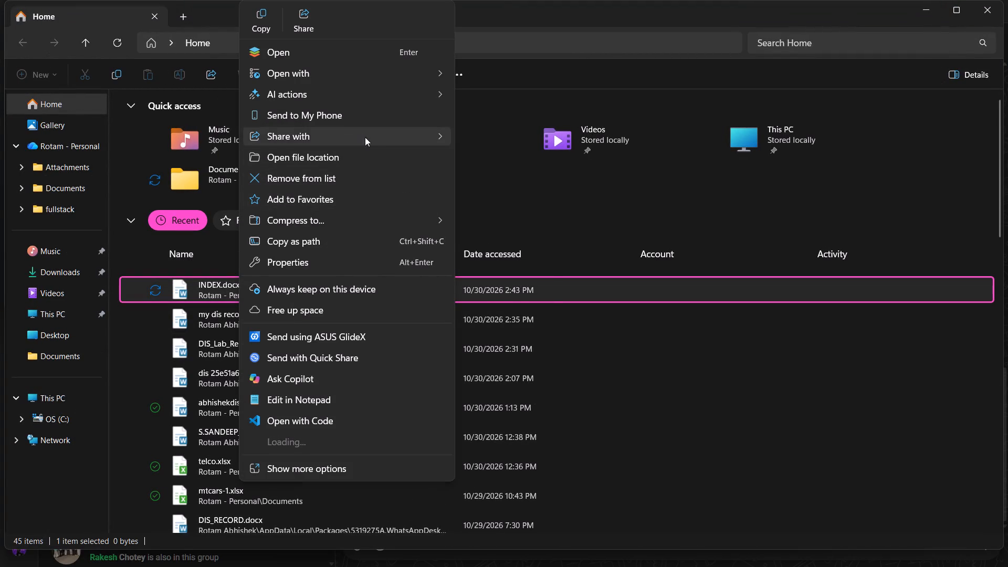
click(476, 139)
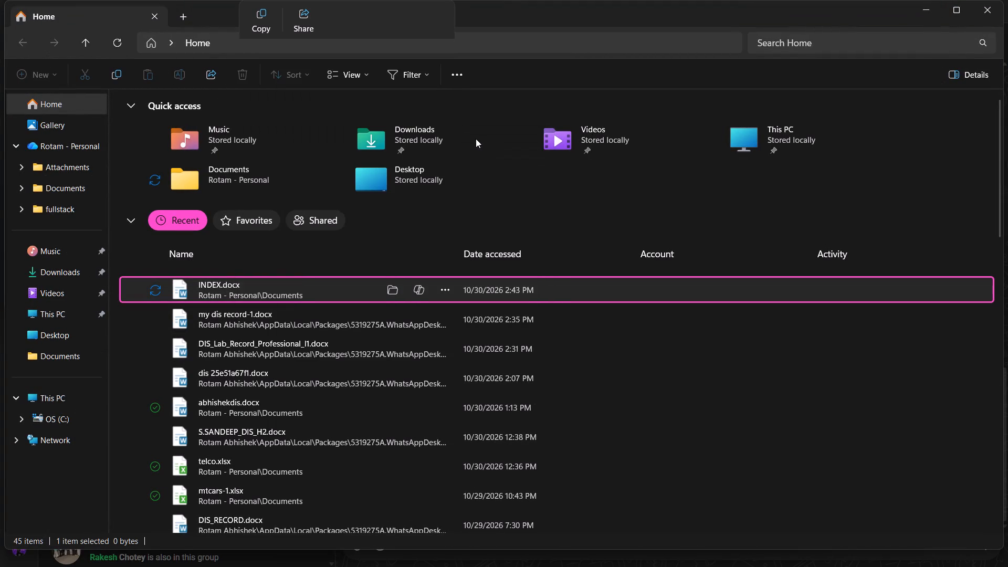
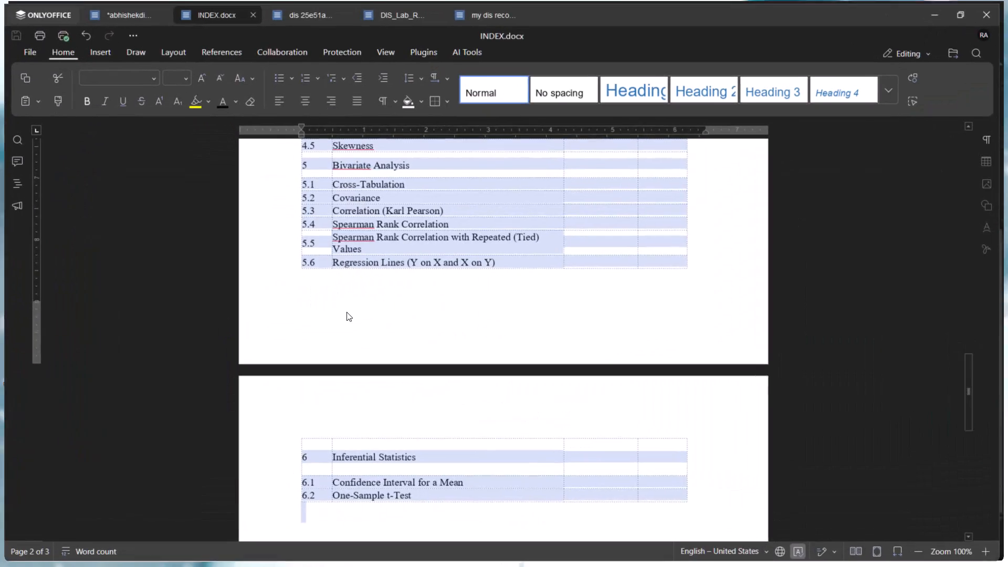
In abhishekdis.docx, examine the layout of the opening pages from the cover through section 2.2 Pie Chart.
scroll(346, 312, up, 4)
click(125, 10)
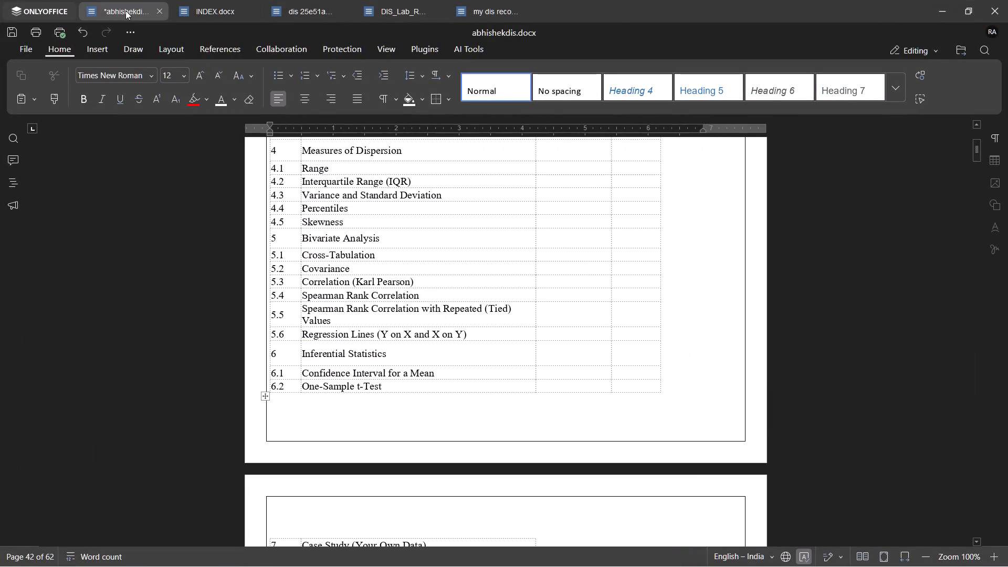
scroll(373, 270, up, 11)
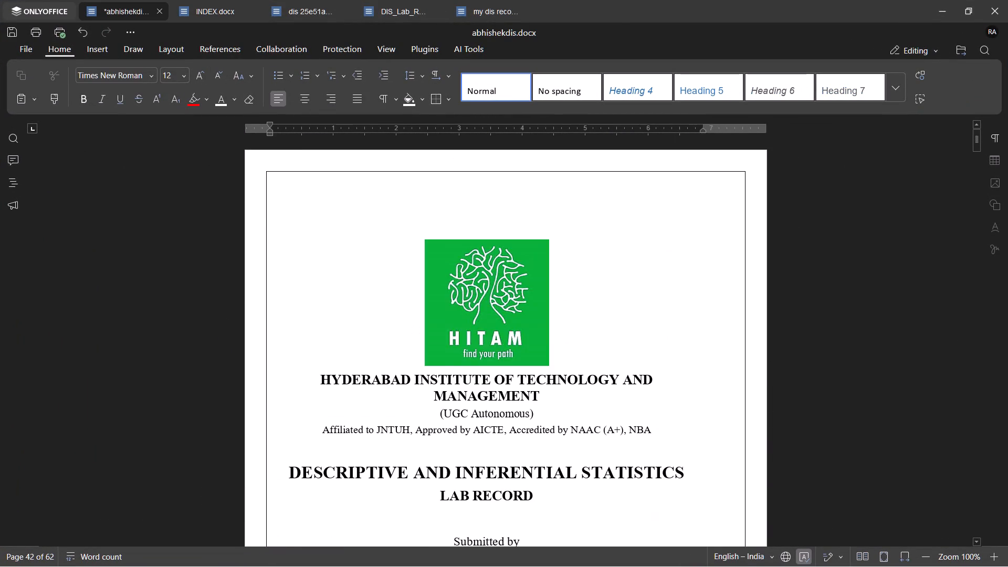
scroll(373, 270, down, 19)
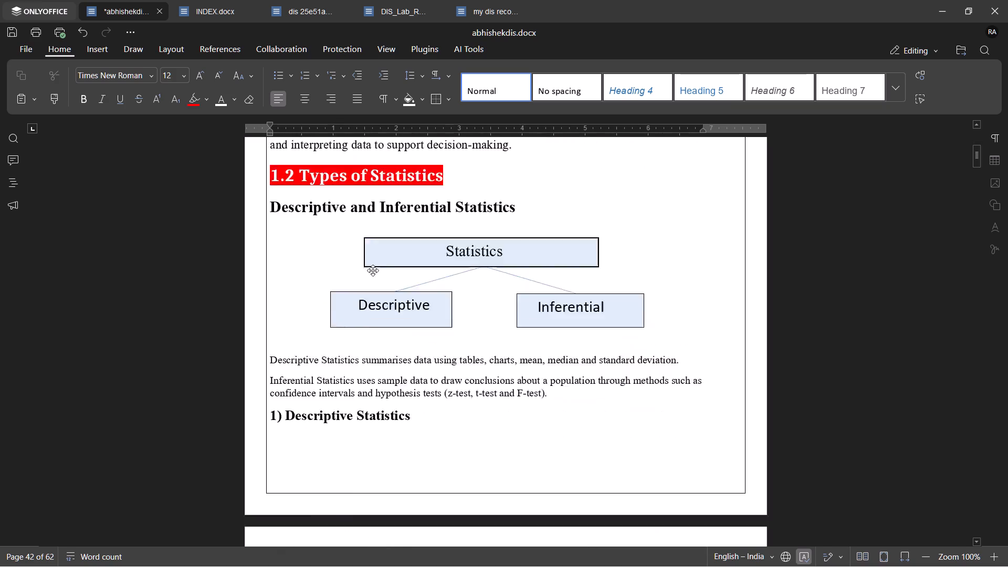
scroll(373, 270, down, 11)
Insert seven blank lines between the description in section 2.1 Bar Graphs and its Example 1 heading.
scroll(373, 270, up, 4)
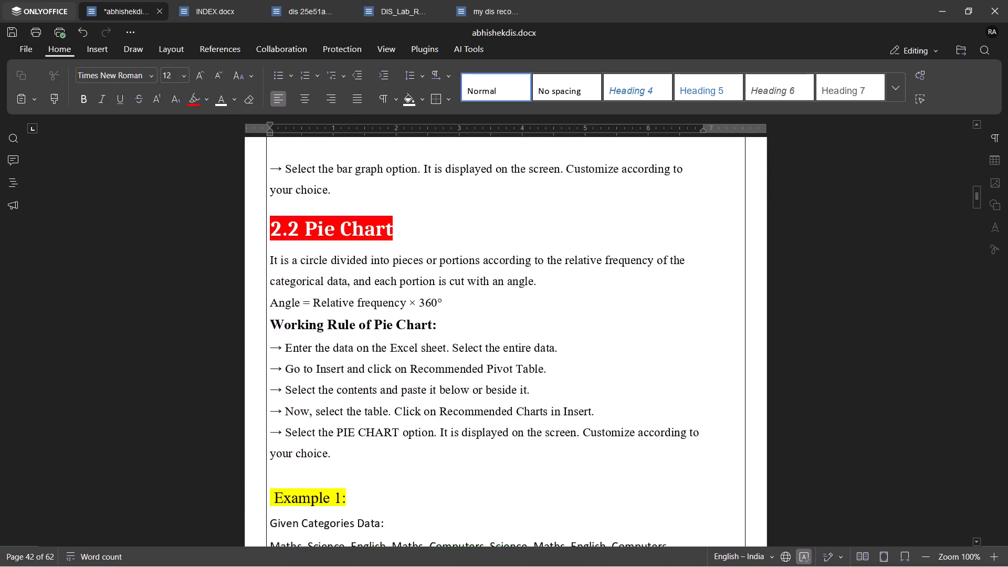
scroll(373, 270, up, 8)
scroll(373, 270, down, 3)
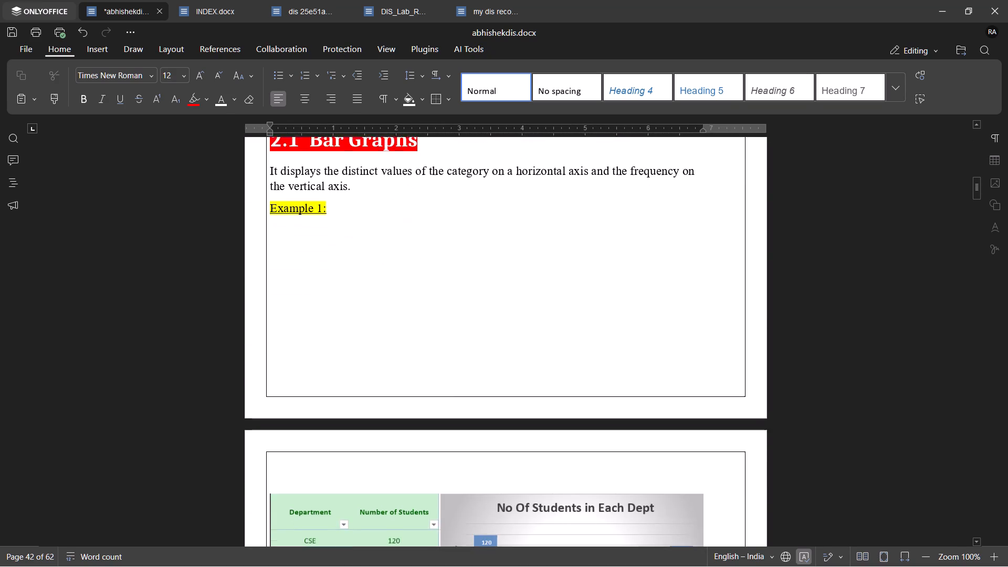
scroll(373, 270, up, 1)
click(307, 314)
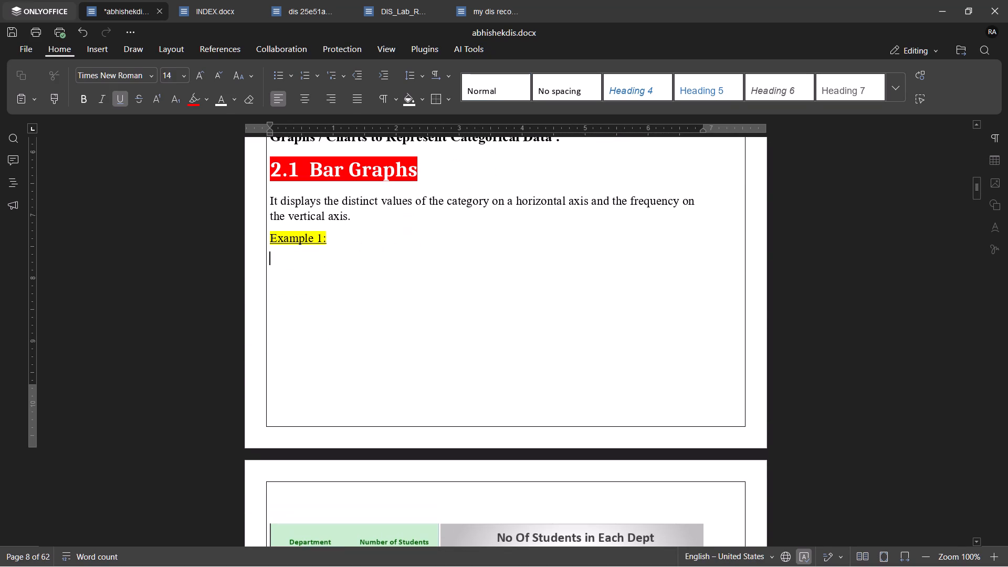
scroll(325, 402, down, 2)
scroll(325, 402, up, 1)
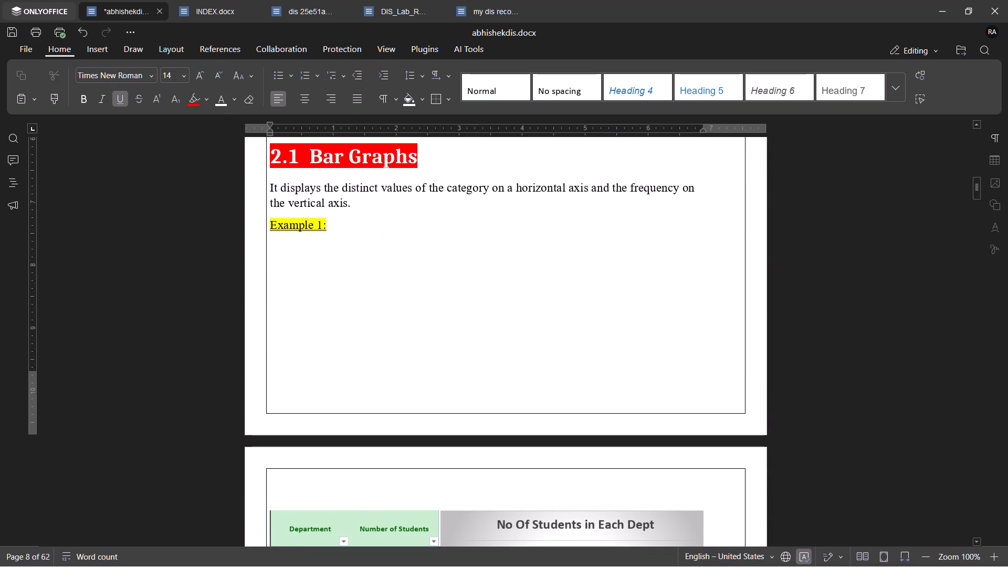
click(352, 207)
key(Return)
key(Return)
key(Return)
key(Return)
key(Return)
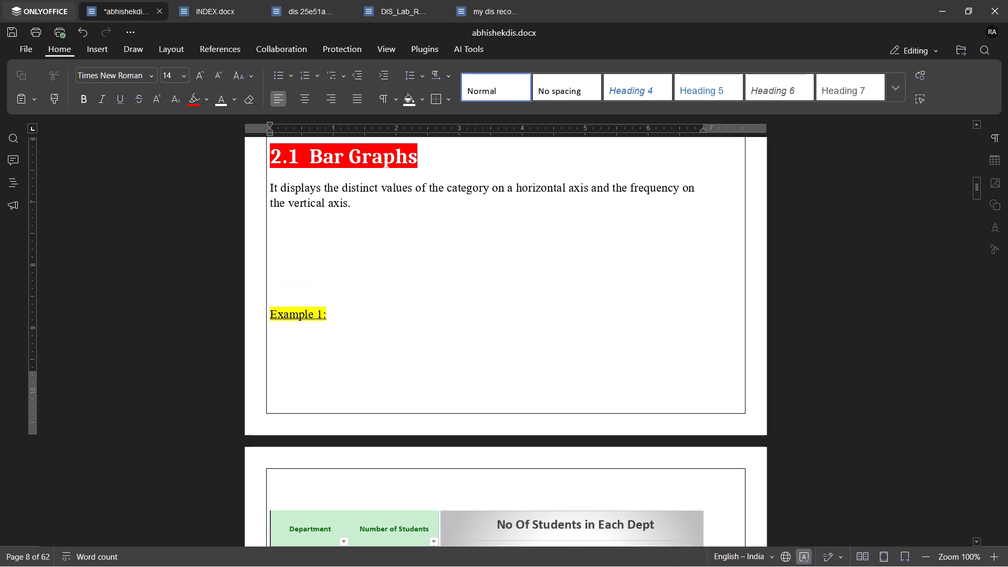
key(Return)
key(Return)
Examine the layout of the remaining pages, from section 2.2 Pie Chart through the case study's scatter plots and findings.
scroll(352, 207, down, 10)
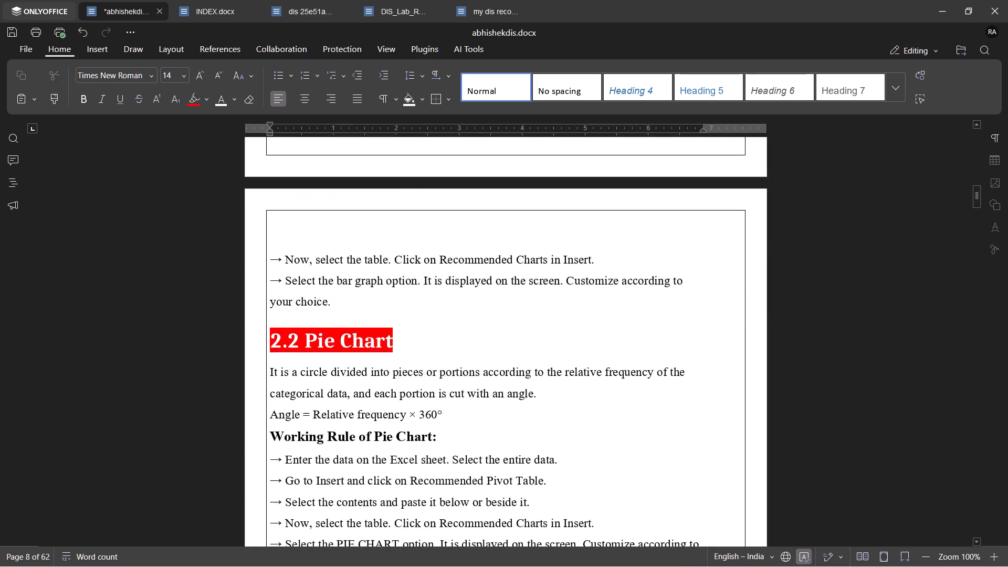
scroll(352, 207, down, 16)
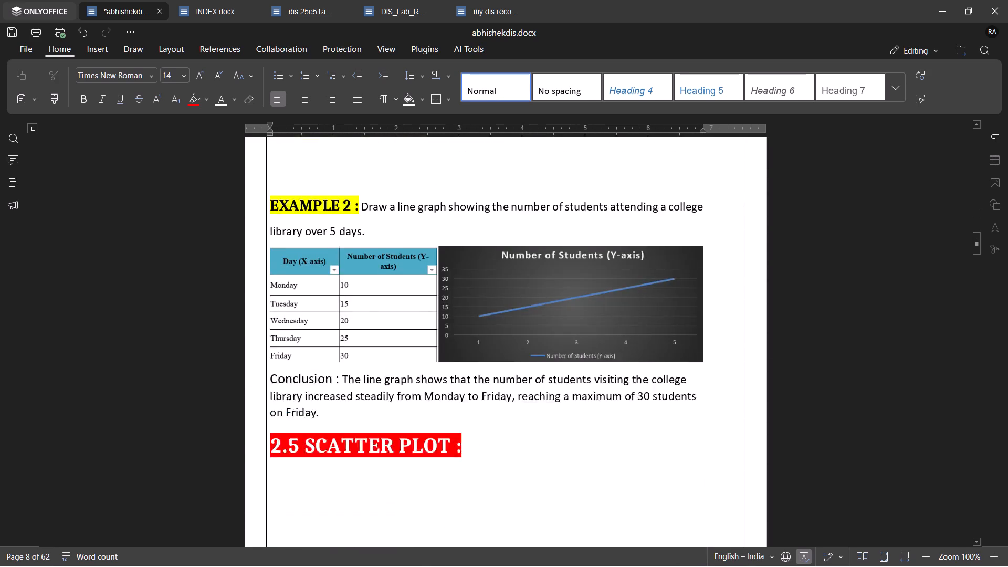
scroll(352, 207, down, 16)
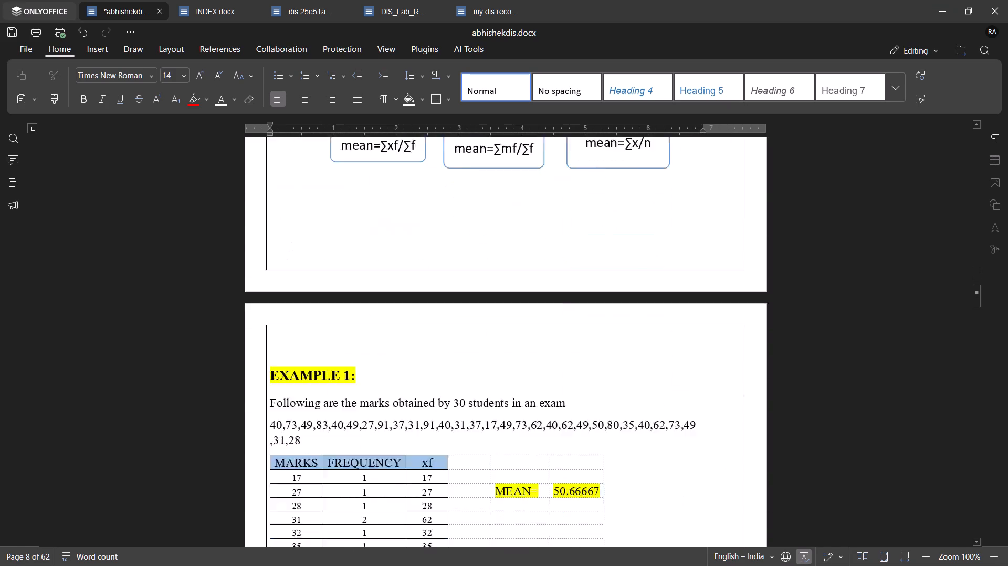
scroll(352, 207, down, 14)
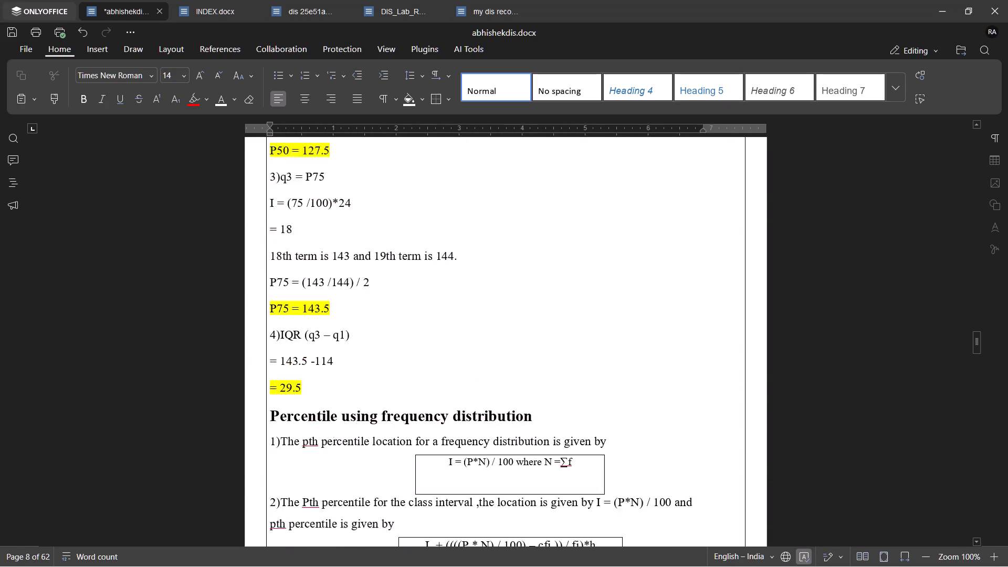
scroll(352, 207, down, 15)
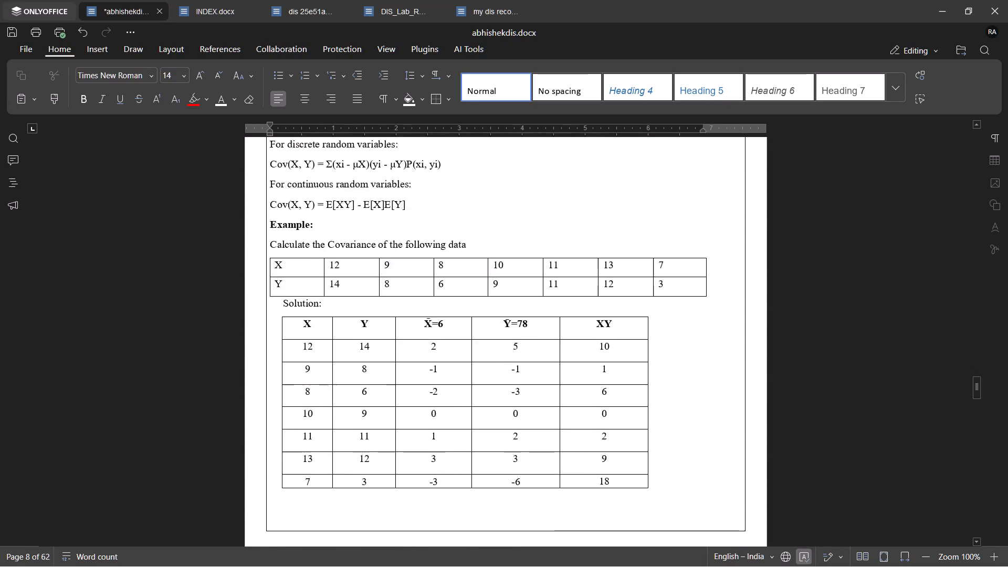
scroll(352, 207, down, 12)
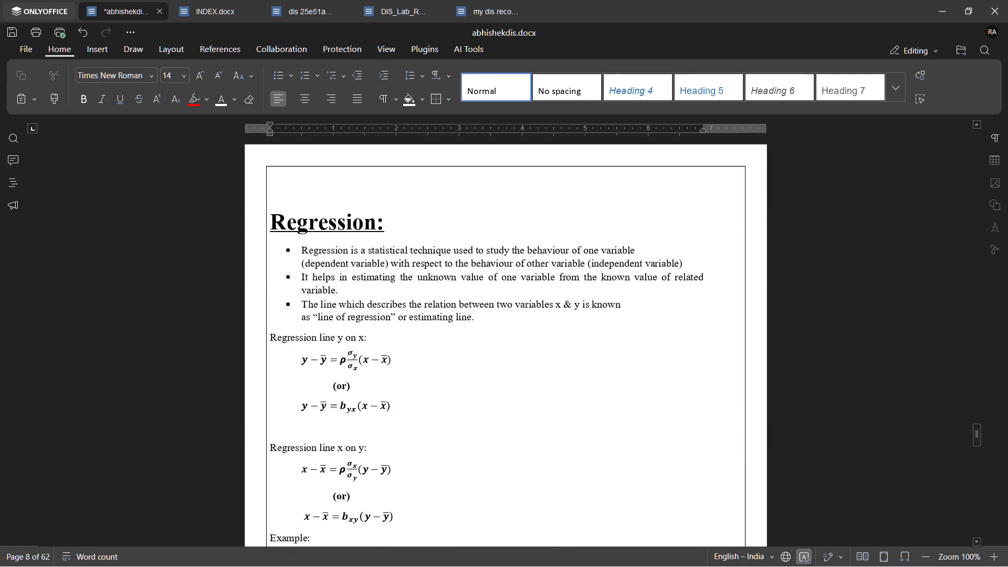
scroll(352, 207, down, 15)
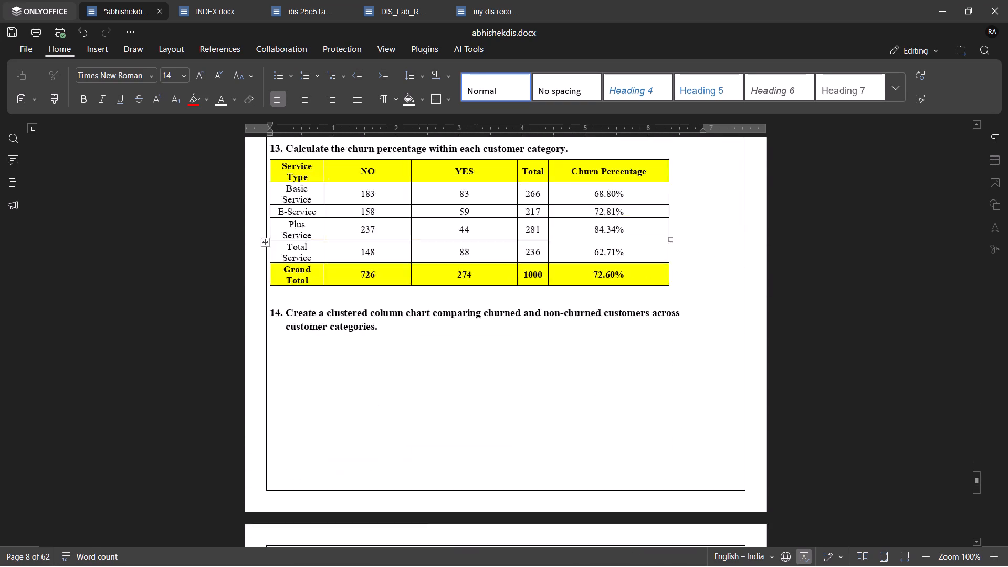
scroll(352, 207, down, 8)
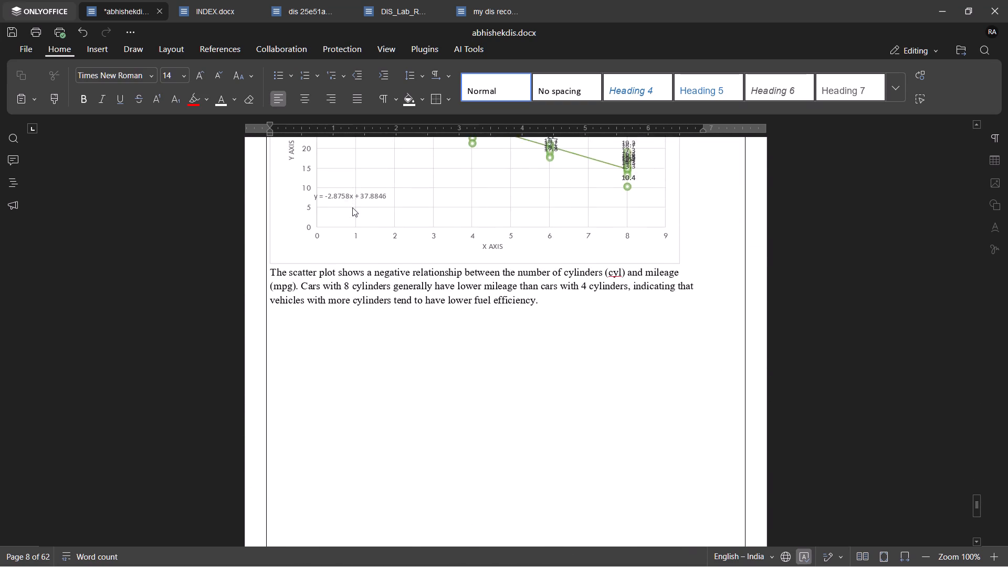
scroll(352, 207, down, 13)
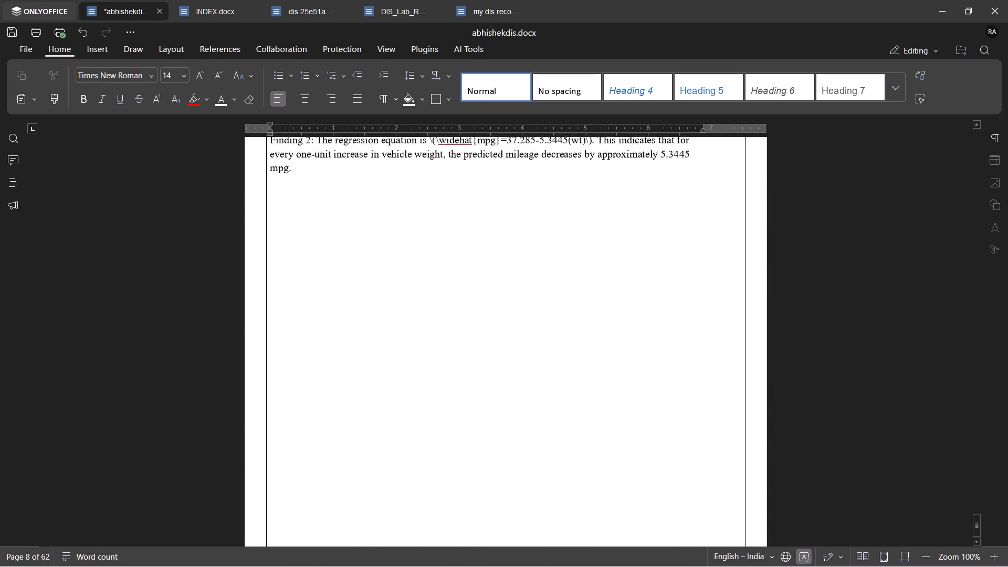
scroll(352, 207, down, 4)
scroll(352, 207, up, 20)
scroll(352, 207, up, 3)
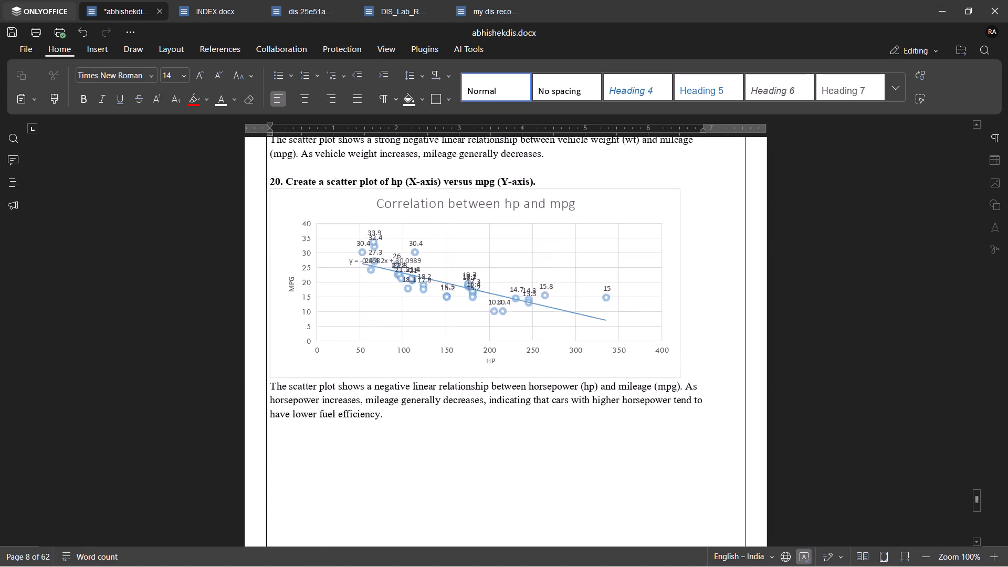
scroll(352, 207, up, 7)
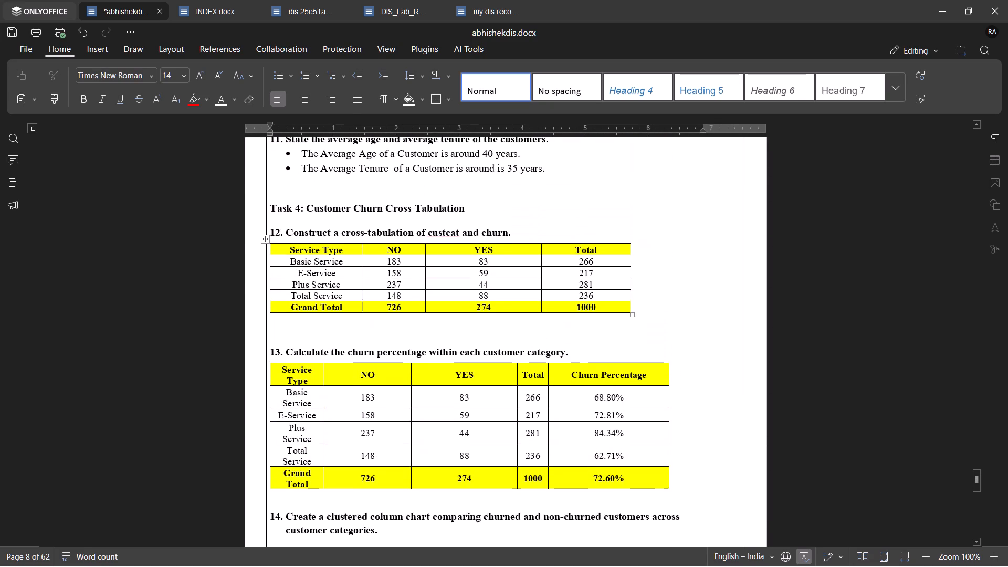
Save abhishekdis.docx.
key(ctrl+s)
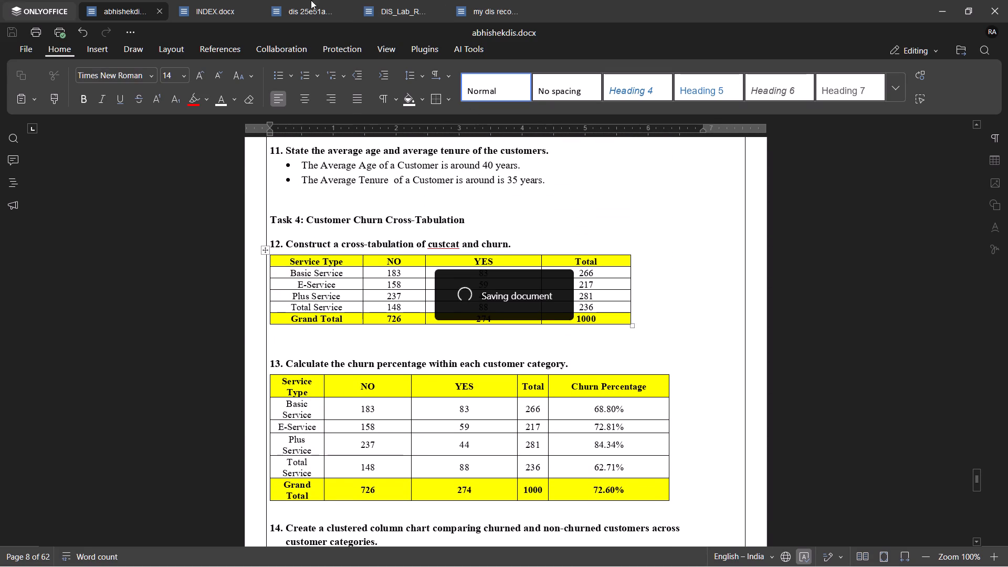
Look at the other record whose name starts with "dis" alongside abhishekdis.docx.
click(314, 6)
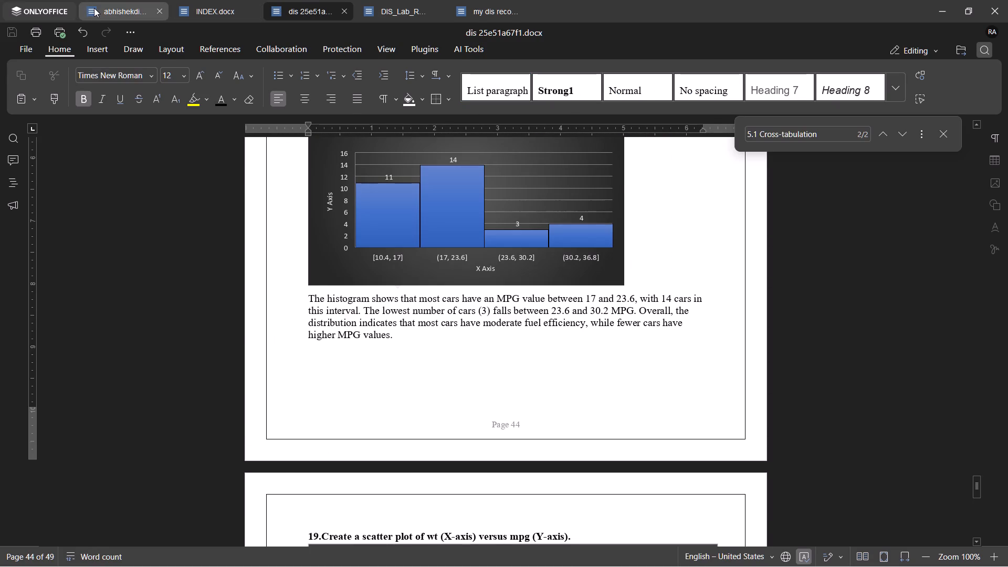
click(94, 8)
click(314, 16)
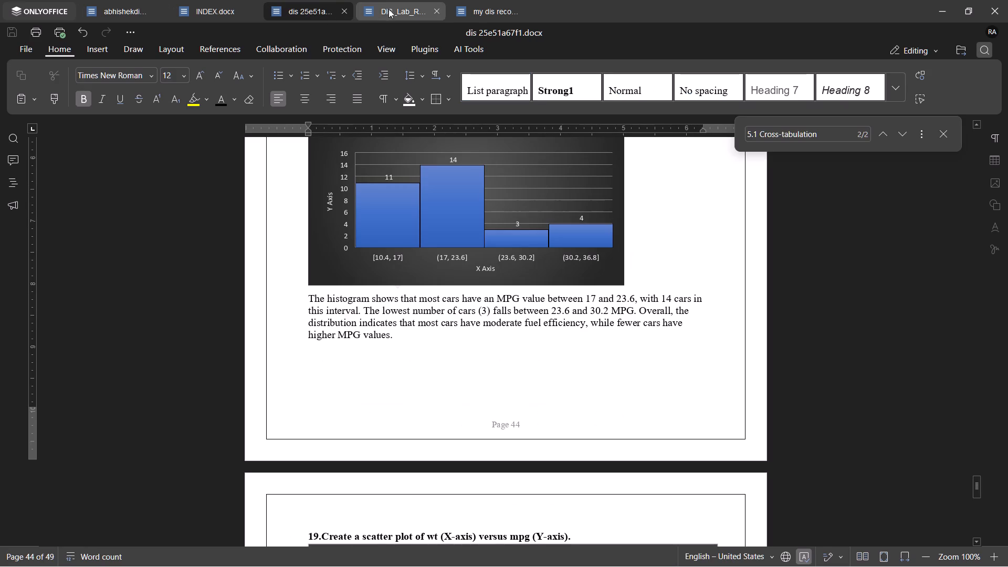
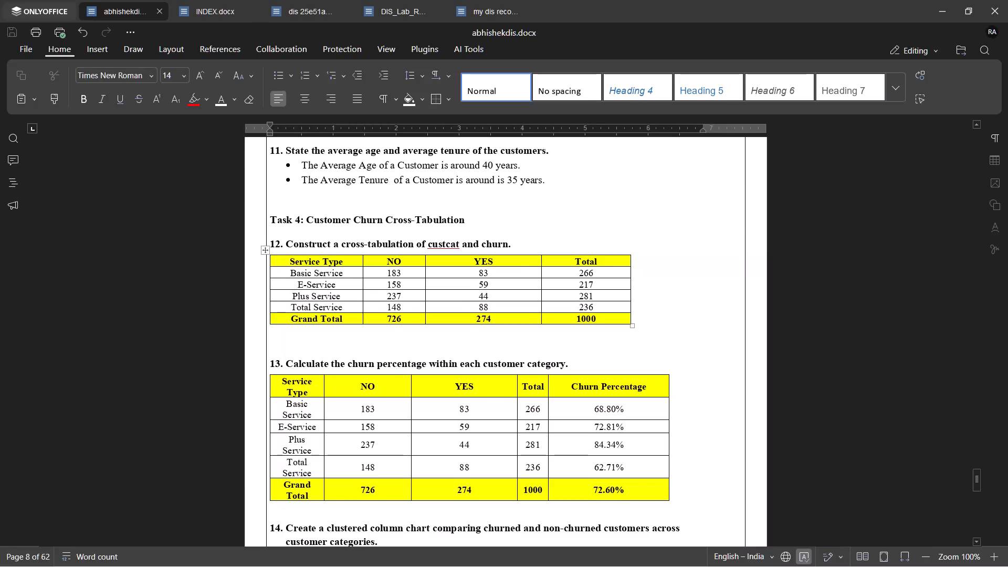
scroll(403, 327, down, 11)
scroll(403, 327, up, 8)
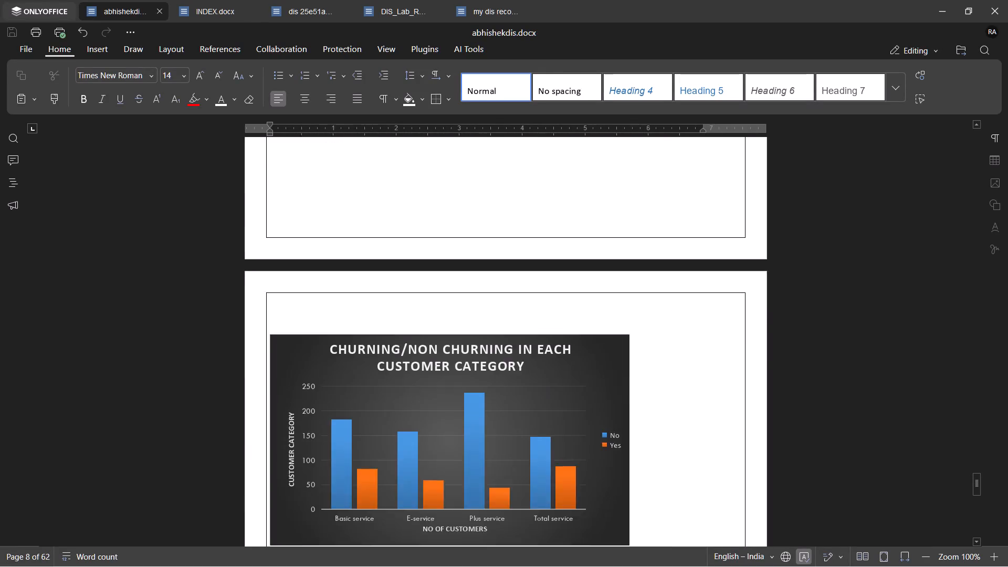
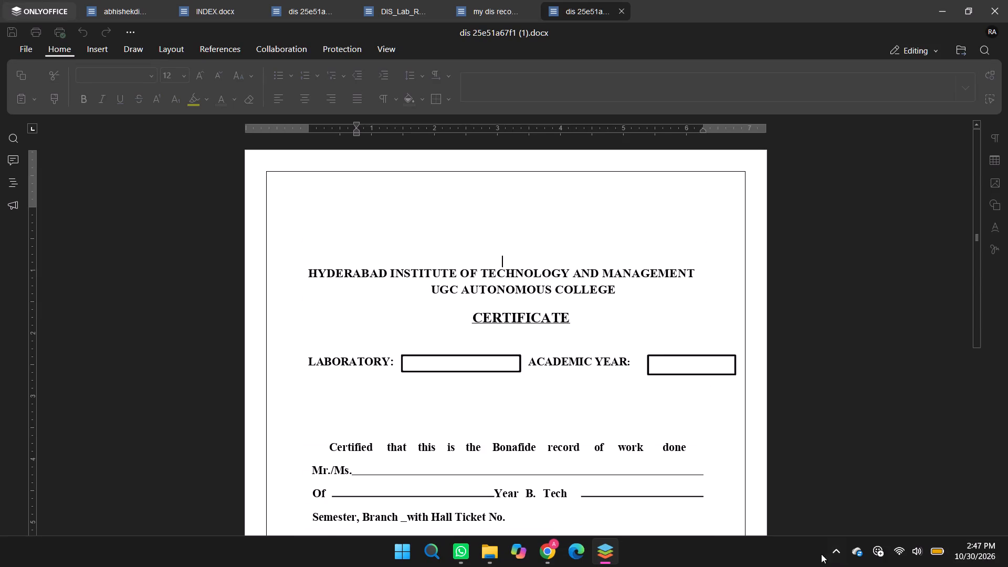
Look over the certificate page and the page holding the TABLE OF CONTENTS heading at the start of the record.
click(472, 332)
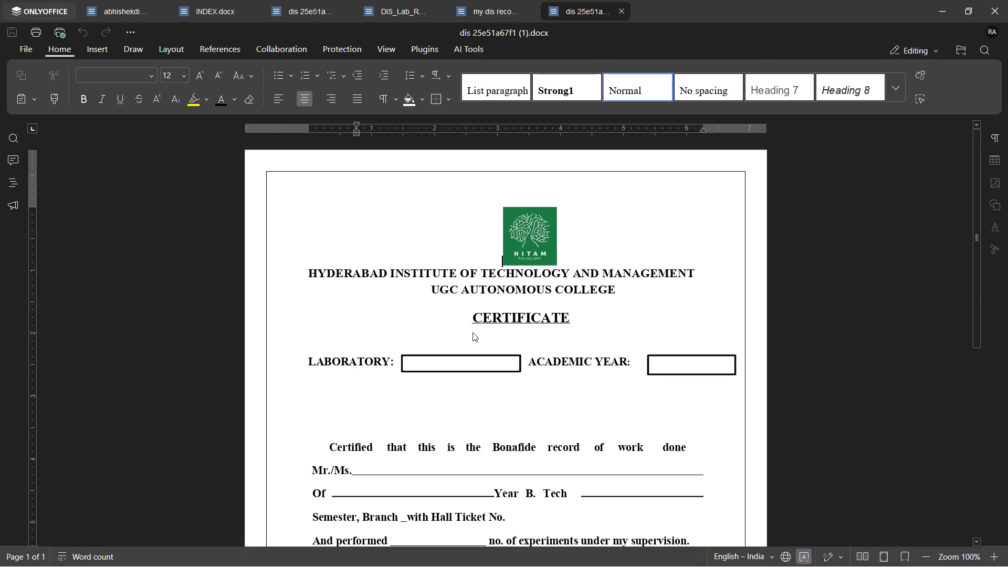
scroll(472, 332, down, 5)
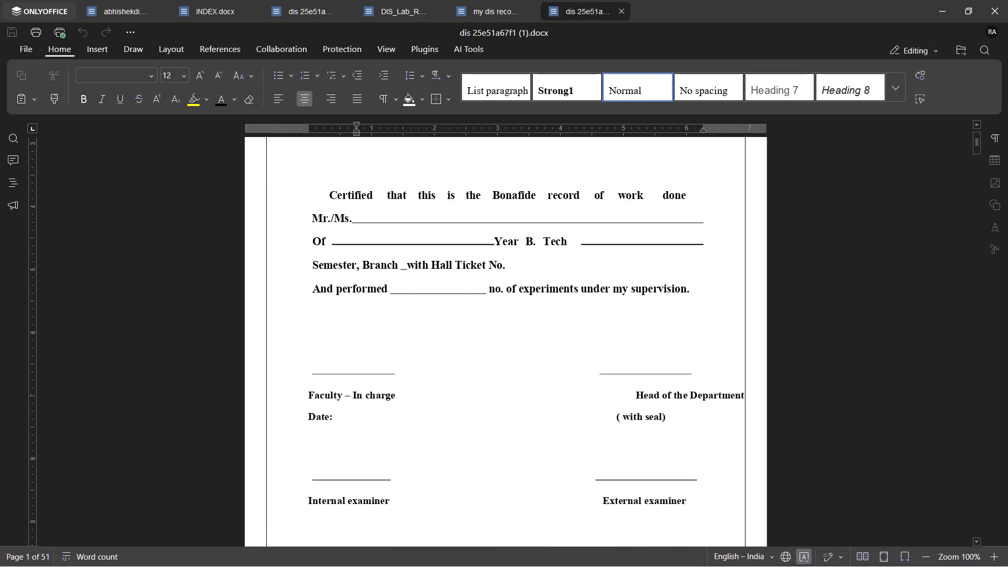
scroll(472, 332, down, 1)
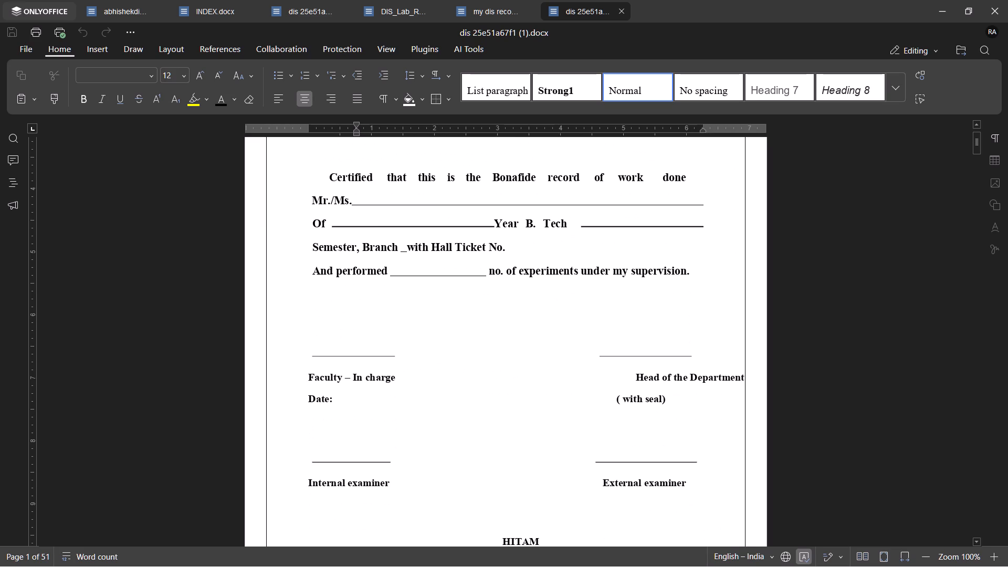
scroll(472, 332, down, 12)
scroll(472, 332, up, 2)
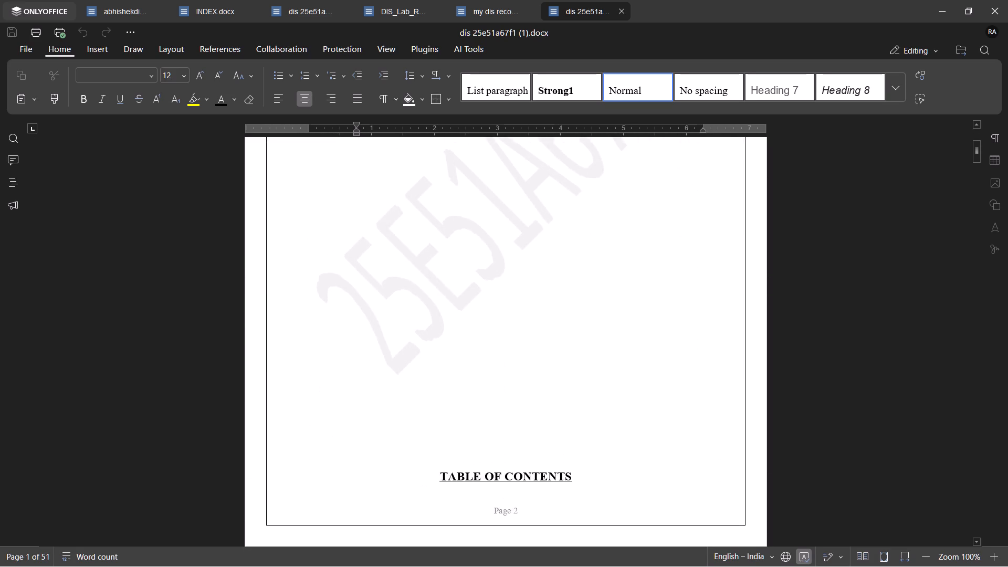
scroll(472, 332, up, 4)
scroll(448, 227, up, 3)
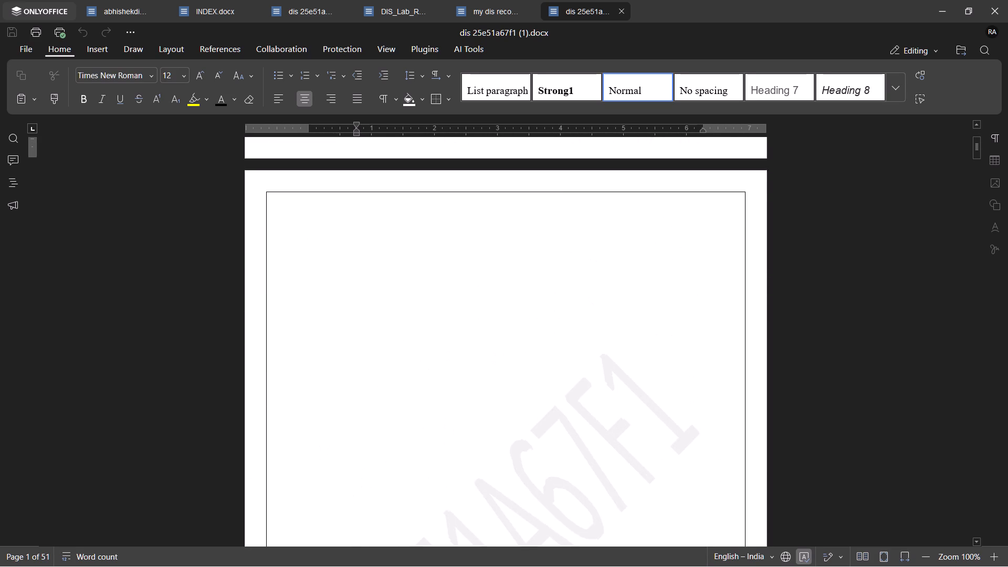
scroll(448, 227, up, 1)
click(441, 244)
scroll(441, 244, up, 2)
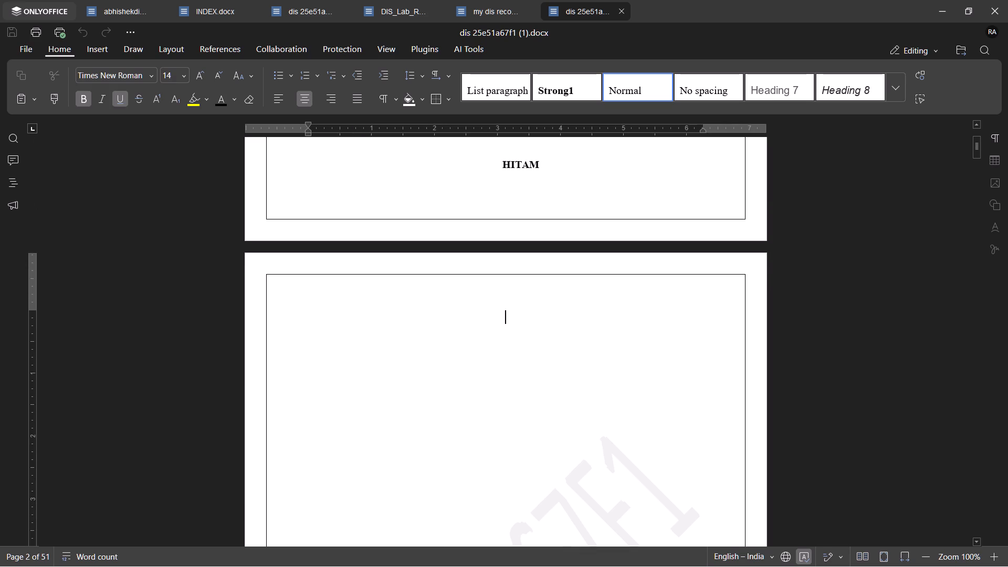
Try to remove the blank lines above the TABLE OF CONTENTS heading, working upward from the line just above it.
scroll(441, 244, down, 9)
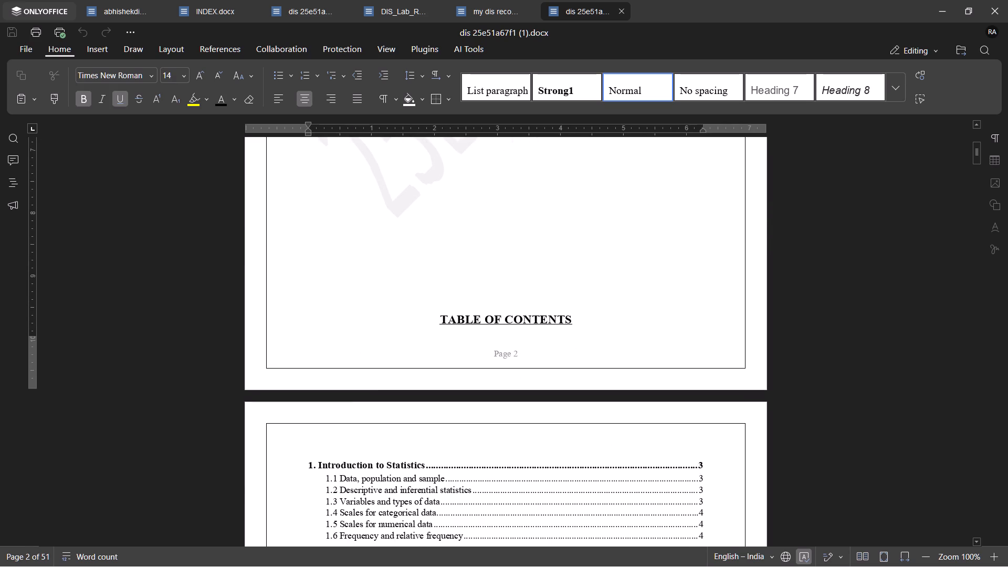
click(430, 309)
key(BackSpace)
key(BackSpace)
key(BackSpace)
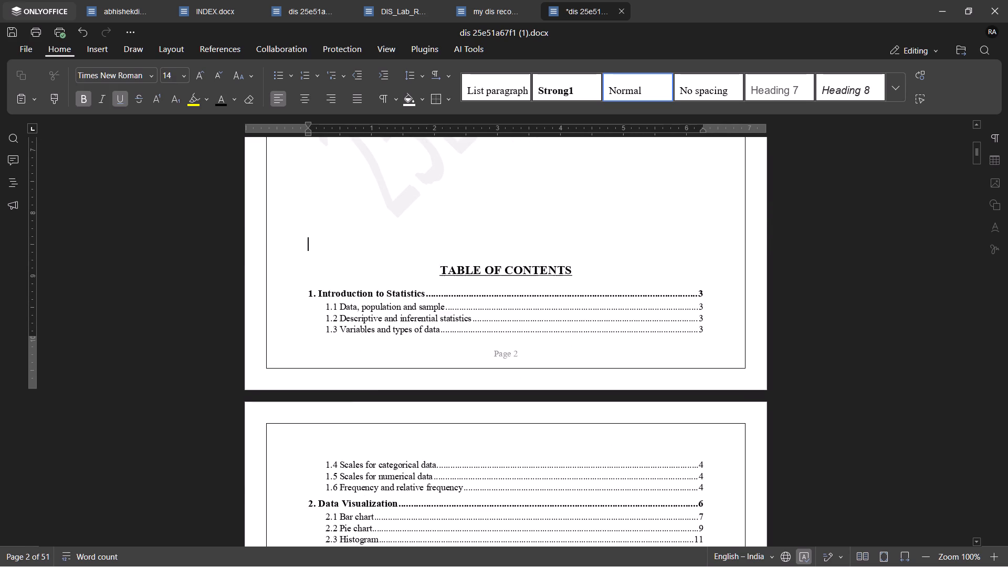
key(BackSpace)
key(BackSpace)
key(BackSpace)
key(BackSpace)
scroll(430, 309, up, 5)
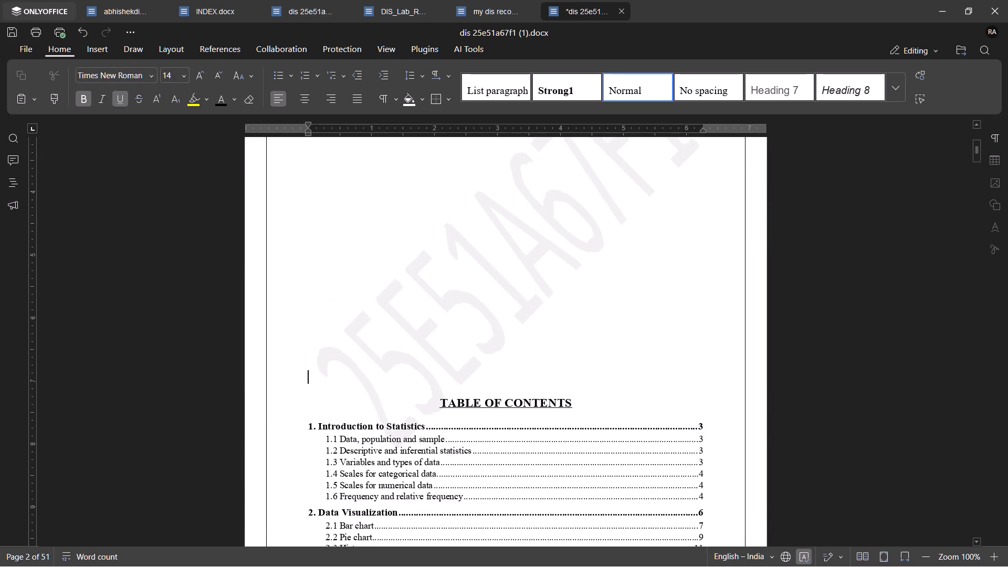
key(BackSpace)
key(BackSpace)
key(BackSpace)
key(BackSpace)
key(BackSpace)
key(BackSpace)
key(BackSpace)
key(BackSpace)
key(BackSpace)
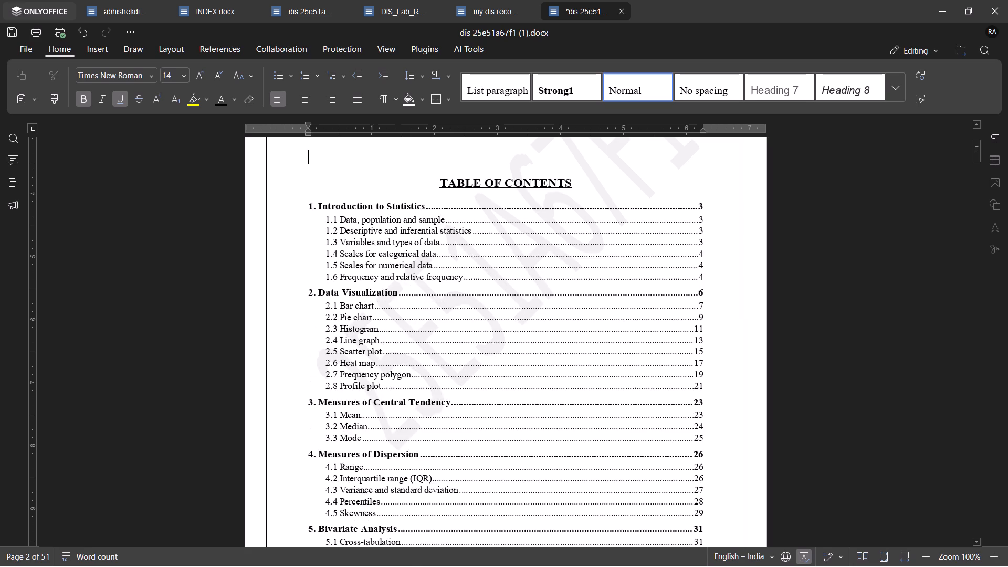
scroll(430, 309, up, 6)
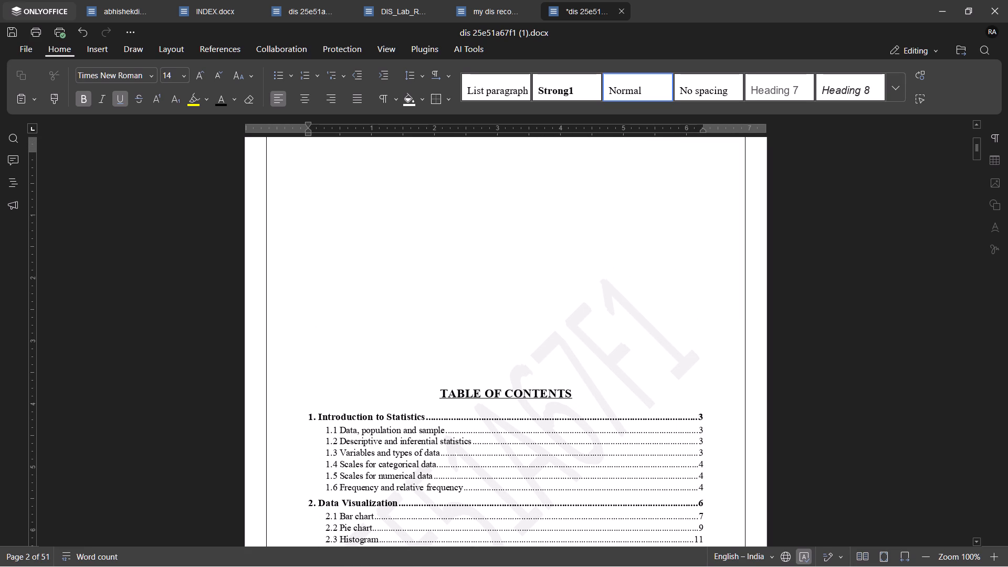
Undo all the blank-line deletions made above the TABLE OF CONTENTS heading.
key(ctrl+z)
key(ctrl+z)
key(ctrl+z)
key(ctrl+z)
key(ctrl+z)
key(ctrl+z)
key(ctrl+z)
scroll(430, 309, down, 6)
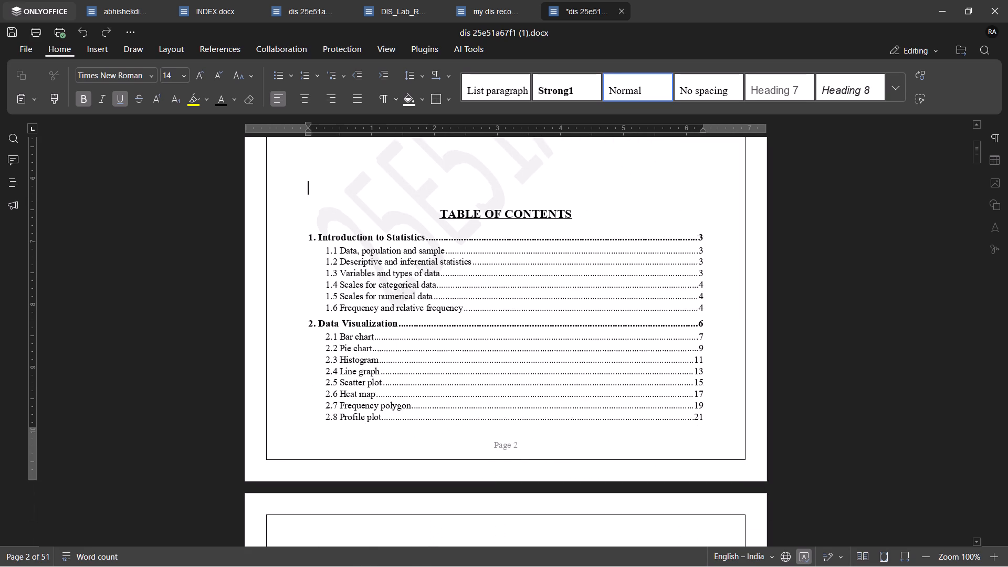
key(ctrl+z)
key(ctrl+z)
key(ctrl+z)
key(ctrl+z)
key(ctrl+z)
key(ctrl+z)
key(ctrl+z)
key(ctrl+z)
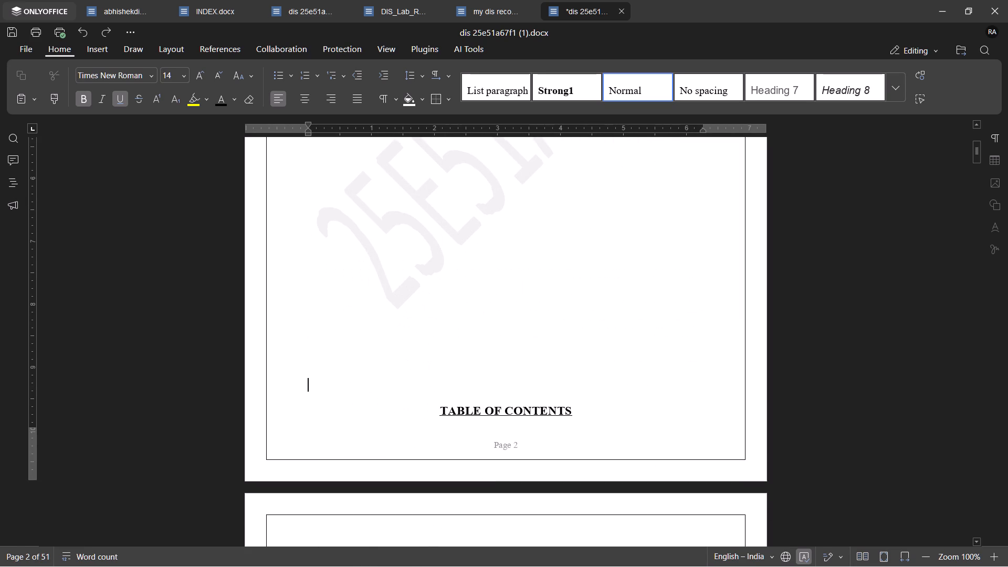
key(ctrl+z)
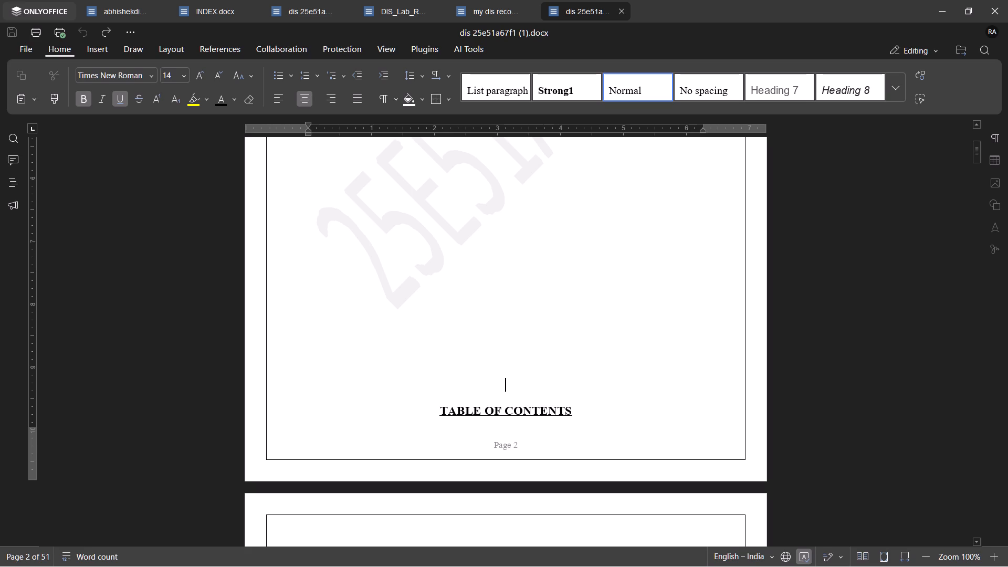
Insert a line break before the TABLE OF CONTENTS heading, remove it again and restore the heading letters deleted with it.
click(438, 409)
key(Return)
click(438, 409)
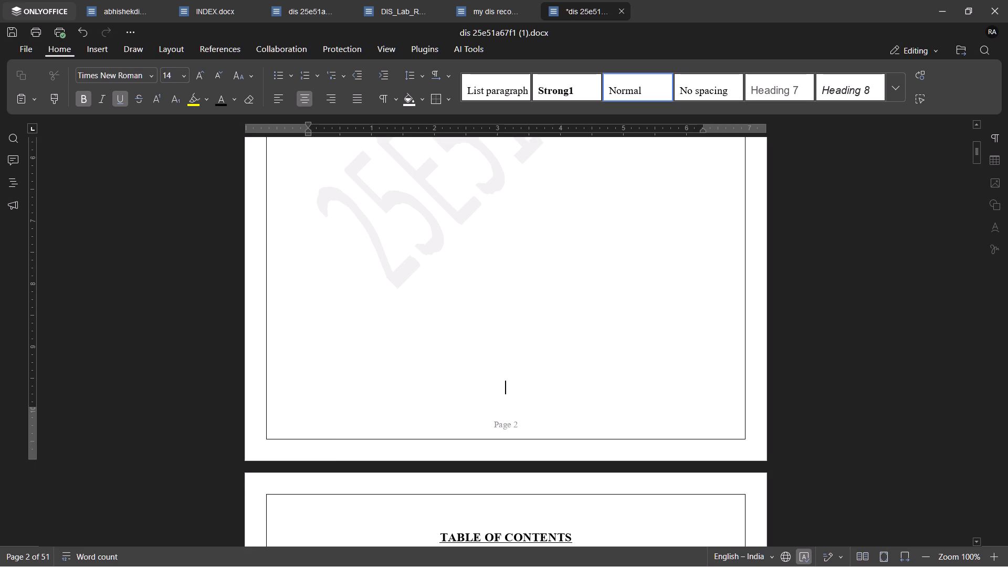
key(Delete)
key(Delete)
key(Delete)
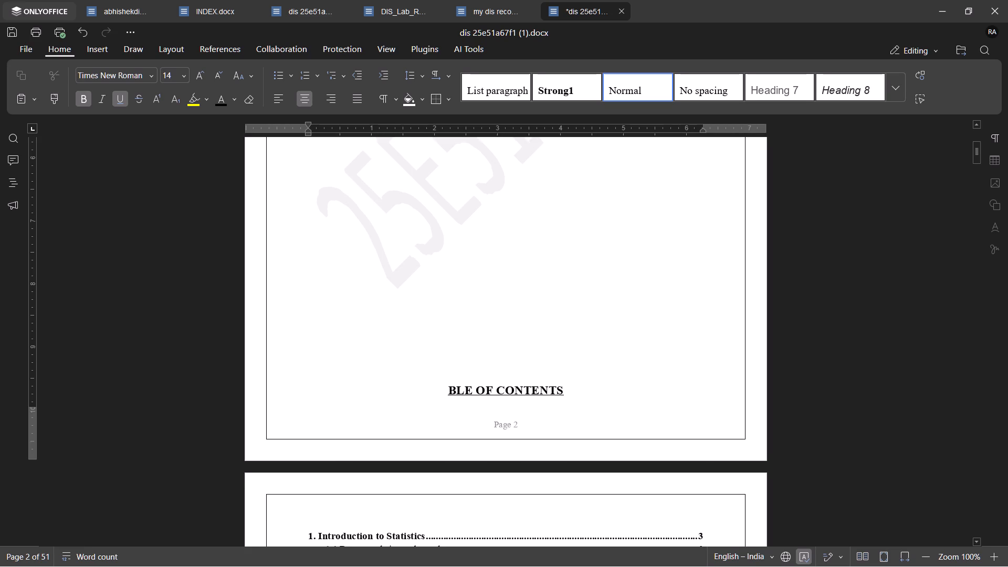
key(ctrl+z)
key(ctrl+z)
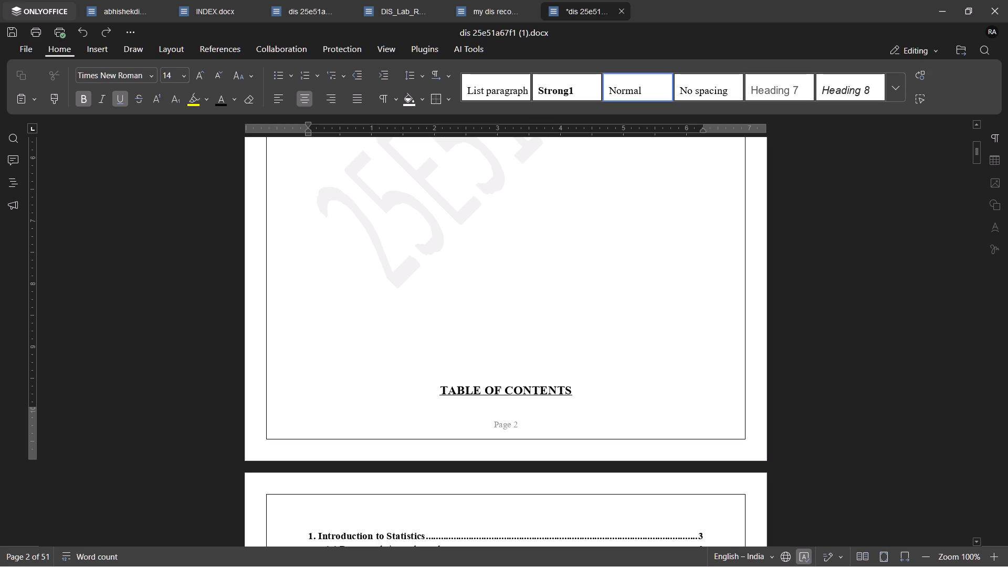
Delete the blank lines directly above TABLE OF CONTENTS, and undo only the excess deletions so the heading text is complete.
click(477, 302)
key(Delete)
key(Delete)
key(Delete)
key(Delete)
key(Delete)
key(Delete)
key(Delete)
key(Delete)
key(Delete)
key(Delete)
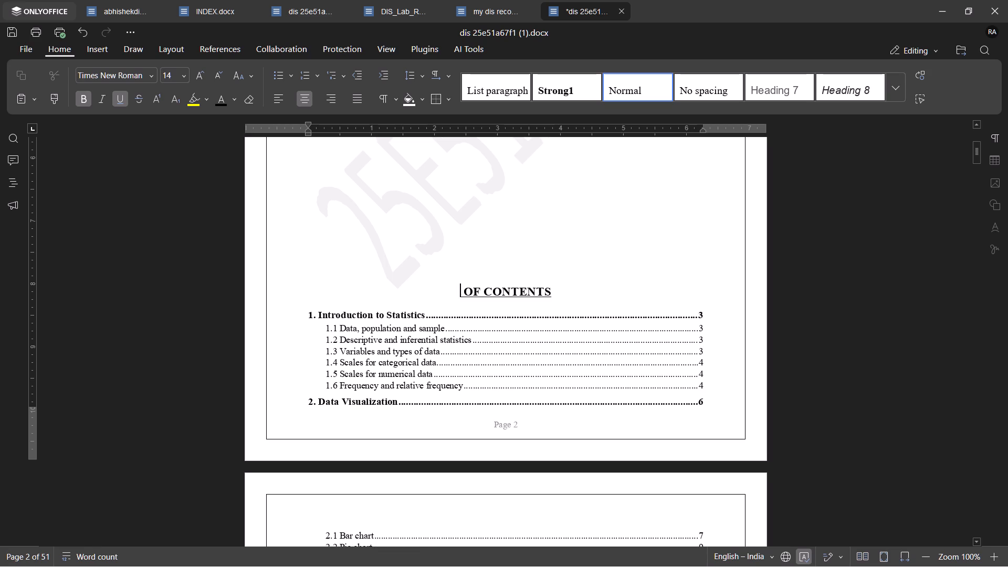
key(ctrl+z)
key(ctrl+z)
key(ctrl+z)
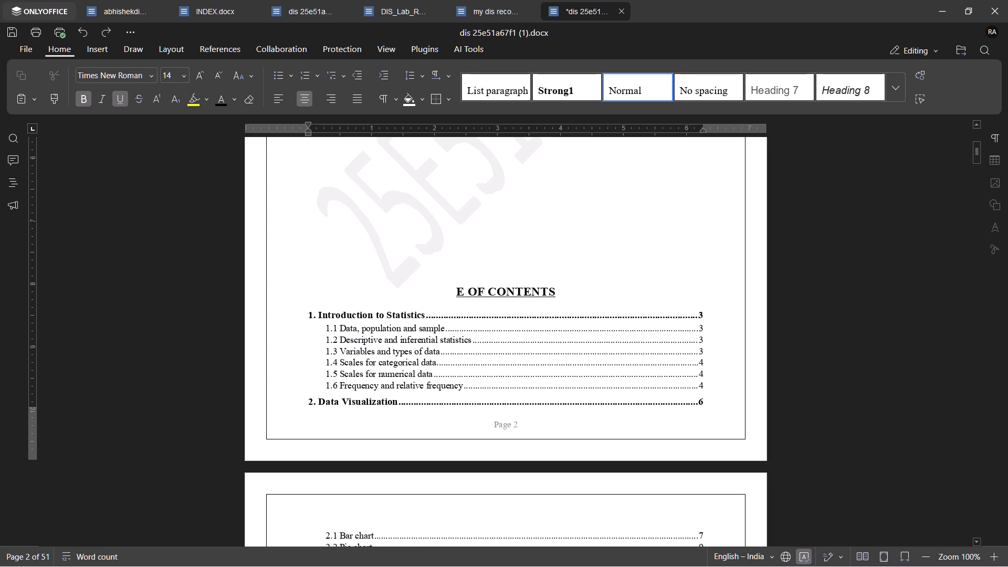
key(ctrl+z)
key(ctrl+z)
key(ctrl+z)
click(455, 290)
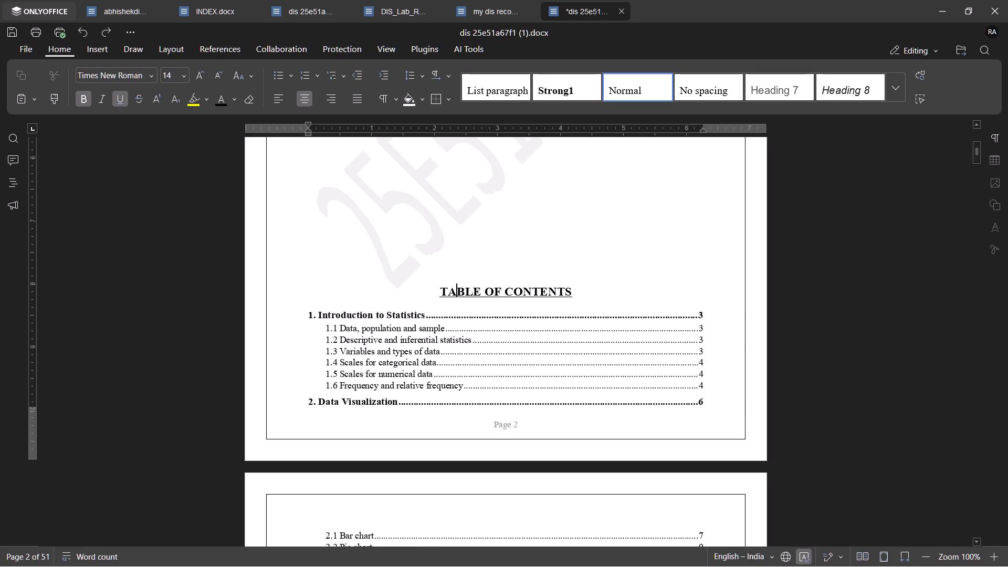
Delete the remaining blank lines from the top of page 2 so the TABLE OF CONTENTS heading starts the page.
scroll(455, 290, up, 8)
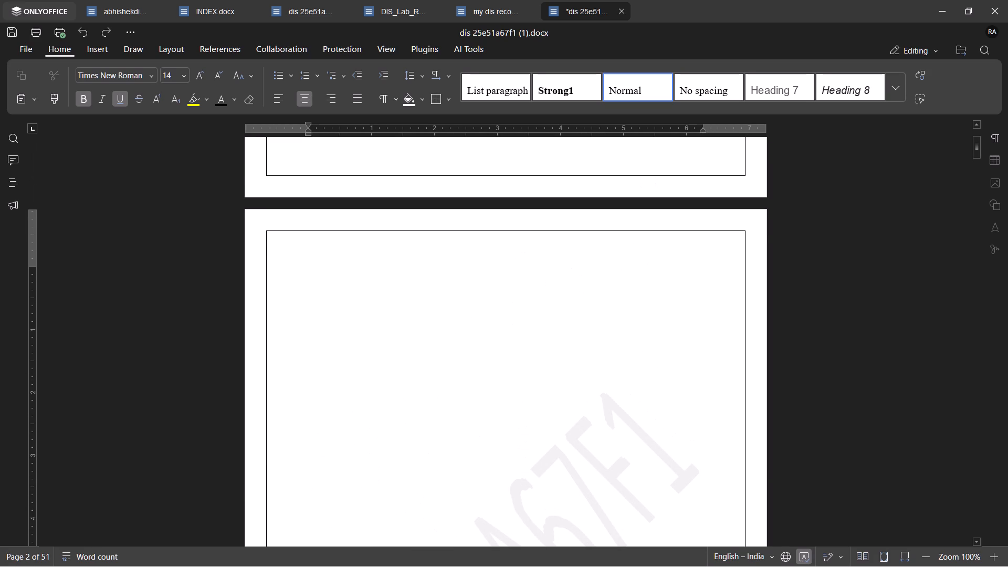
click(470, 241)
key(Delete)
key(Delete)
key(Delete)
key(Delete)
key(Delete)
key(Delete)
key(Delete)
key(Delete)
key(Delete)
key(Delete)
key(Delete)
key(Delete)
key(Delete)
key(Delete)
key(Delete)
key(Delete)
key(Delete)
key(Delete)
key(Delete)
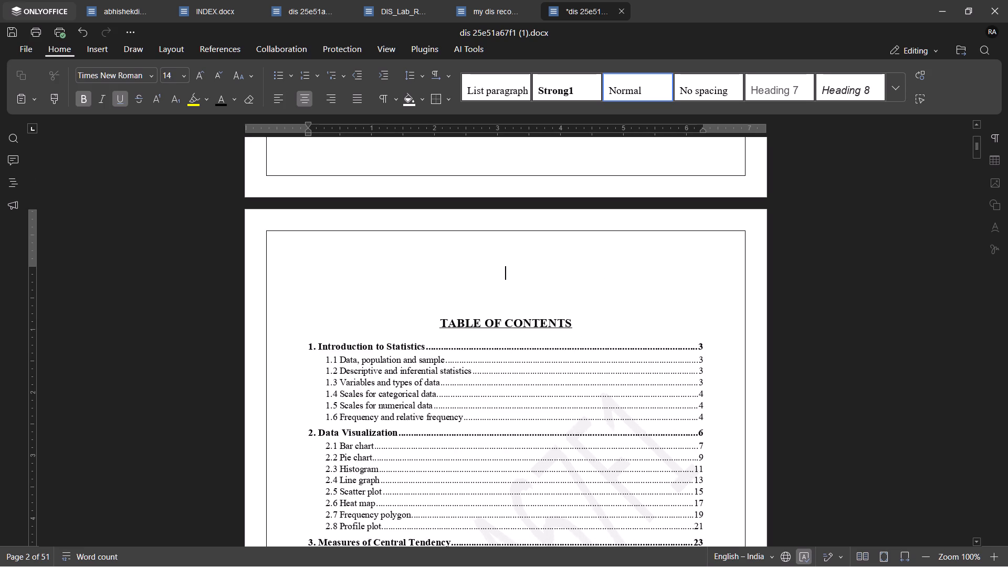
key(Delete)
key(Delete)
Remove the blank page between the table of contents and the section 1. INTRODUCTION TO STATISTICS.
scroll(470, 241, up, 5)
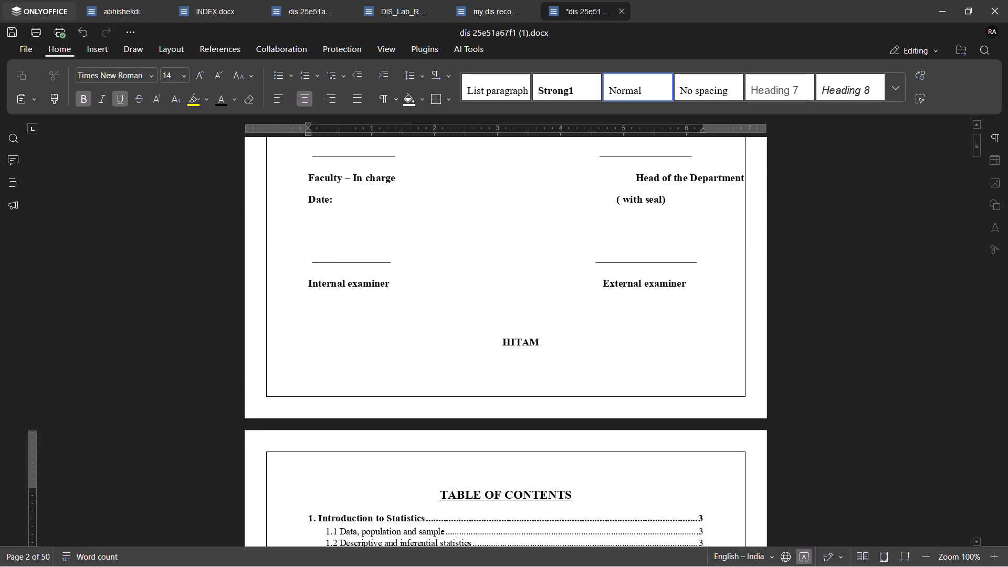
scroll(470, 241, up, 5)
scroll(470, 241, down, 17)
scroll(470, 241, up, 13)
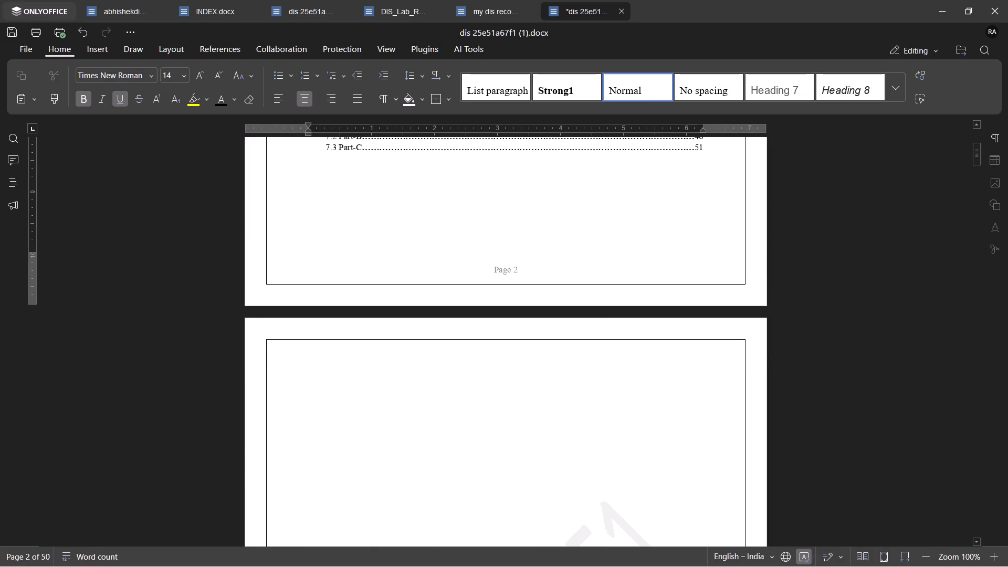
click(485, 358)
key(Delete)
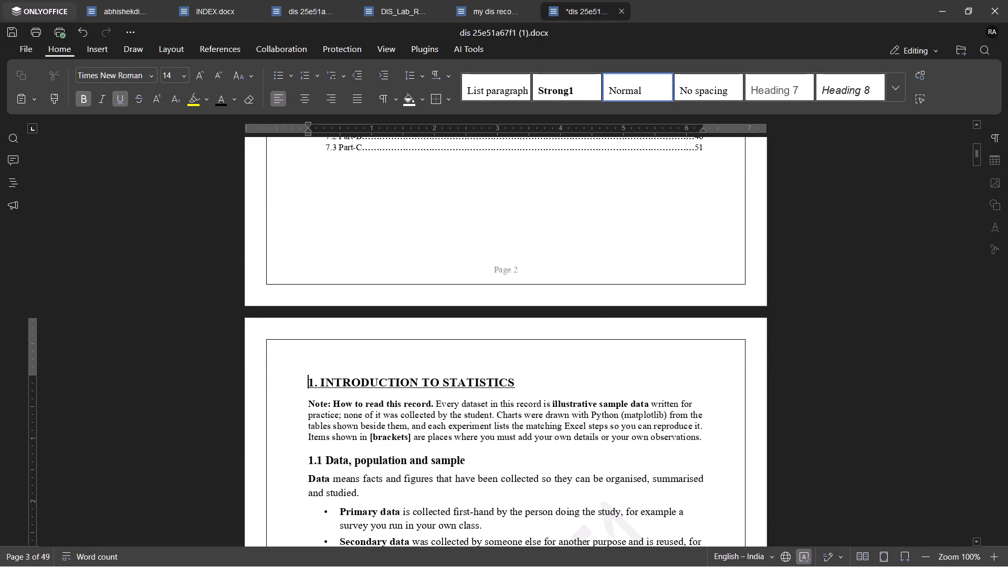
Examine the page layout of the remaining sections, from the introduction through the charts, dispersion, bivariate and exercise pages.
scroll(485, 358, up, 5)
scroll(485, 358, down, 19)
scroll(485, 358, down, 2)
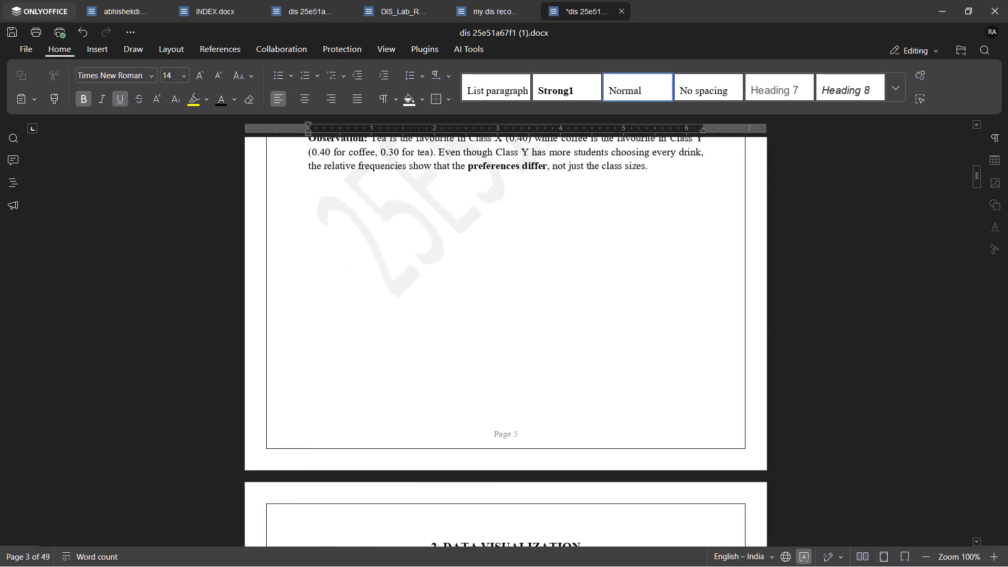
scroll(485, 358, down, 2)
scroll(485, 358, up, 20)
scroll(485, 358, up, 20)
scroll(485, 358, up, 2)
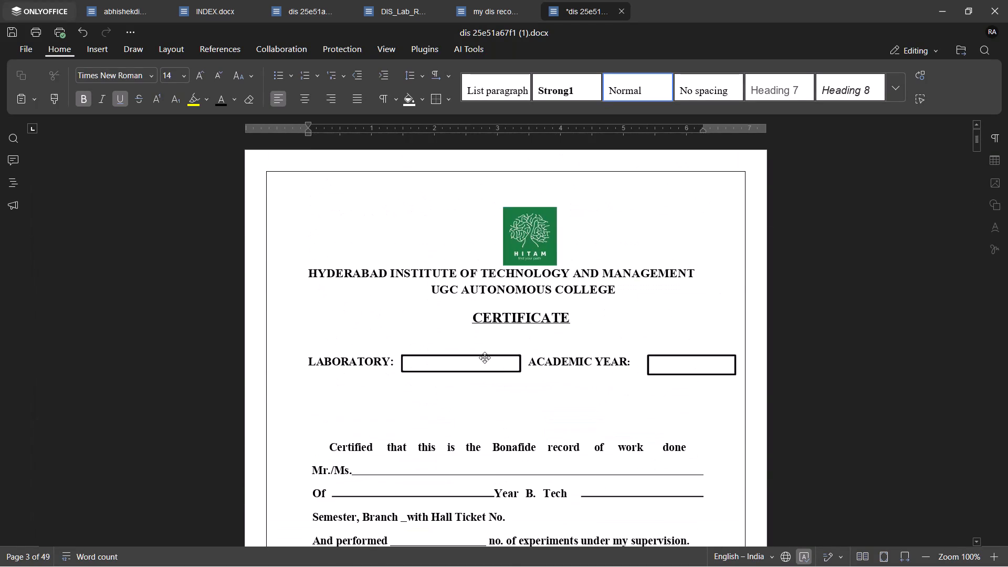
scroll(485, 358, down, 16)
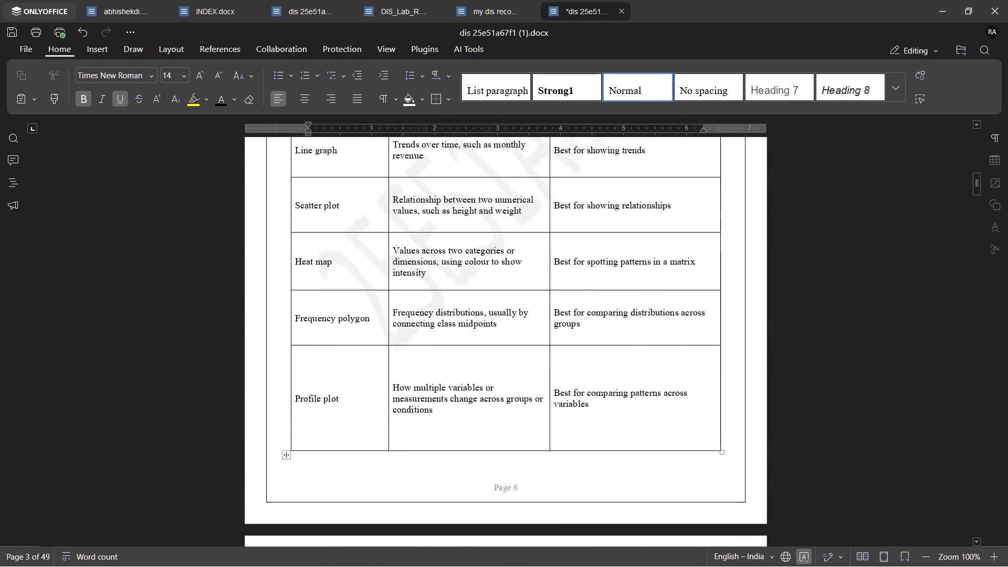
scroll(485, 358, down, 15)
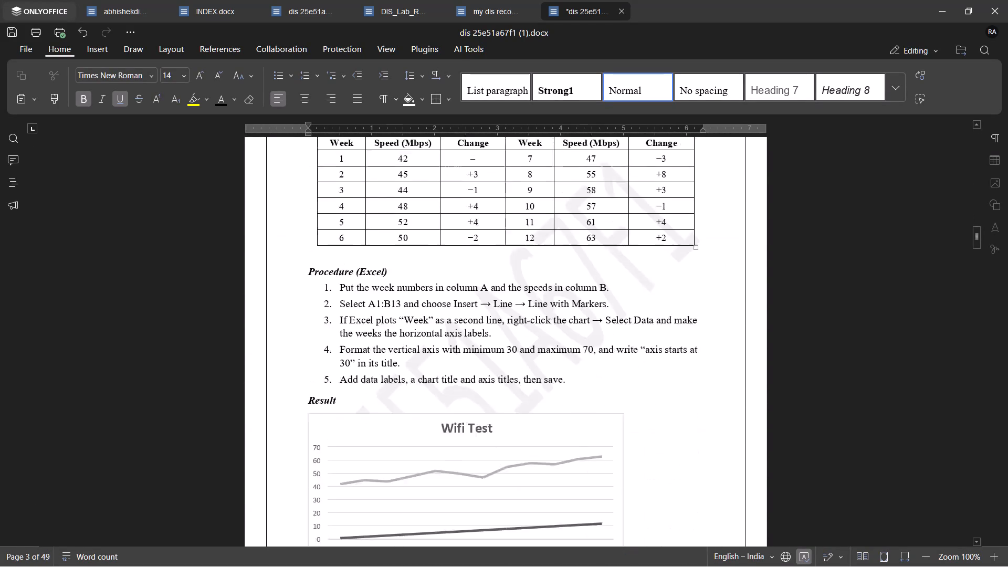
scroll(485, 358, down, 13)
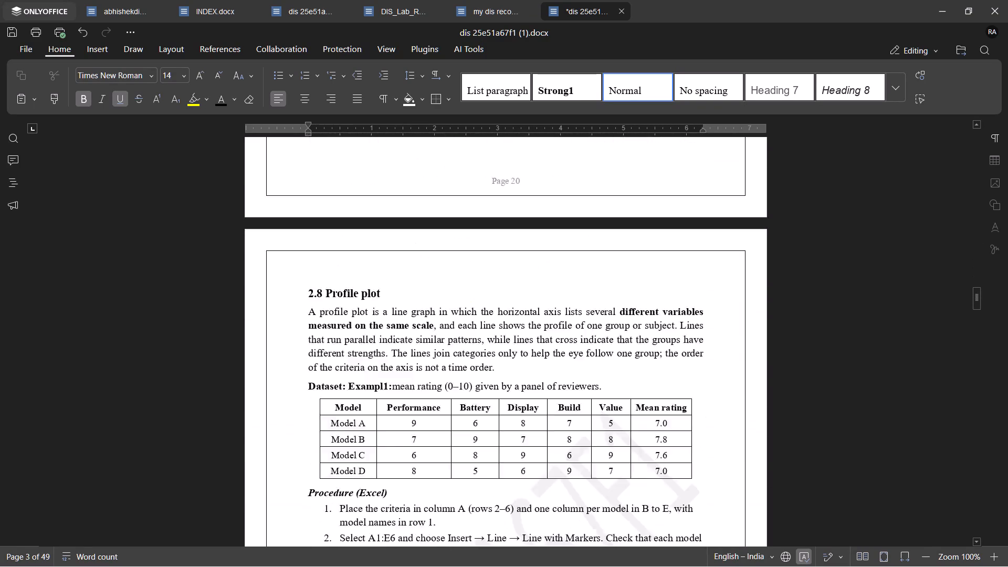
scroll(485, 358, down, 13)
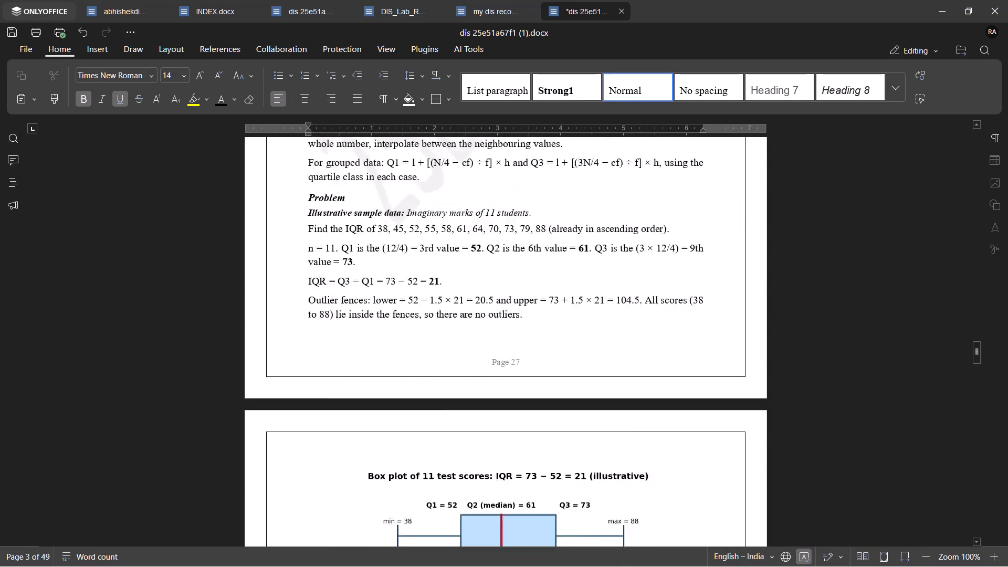
scroll(485, 358, down, 6)
scroll(485, 358, up, 10)
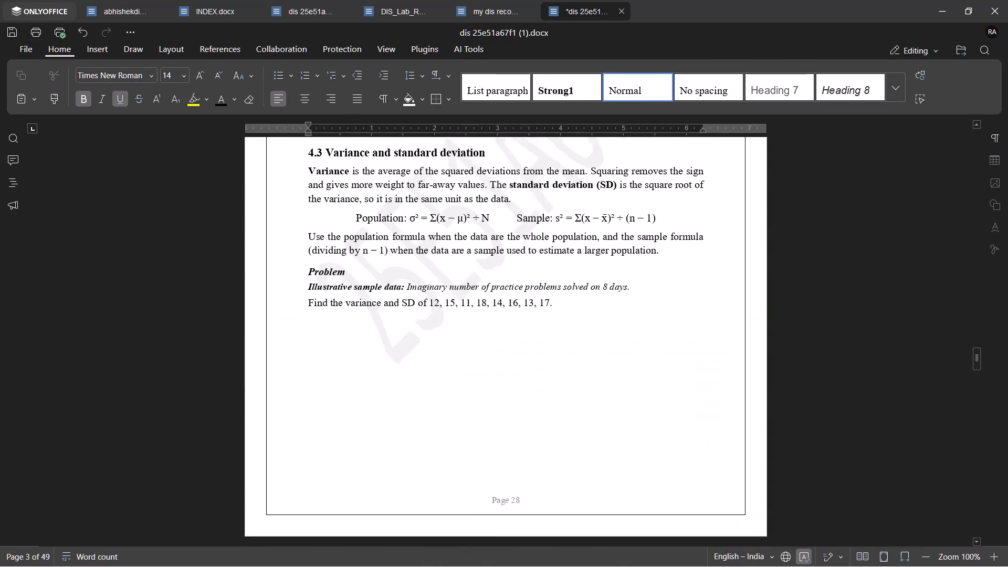
scroll(485, 358, up, 4)
scroll(485, 358, down, 15)
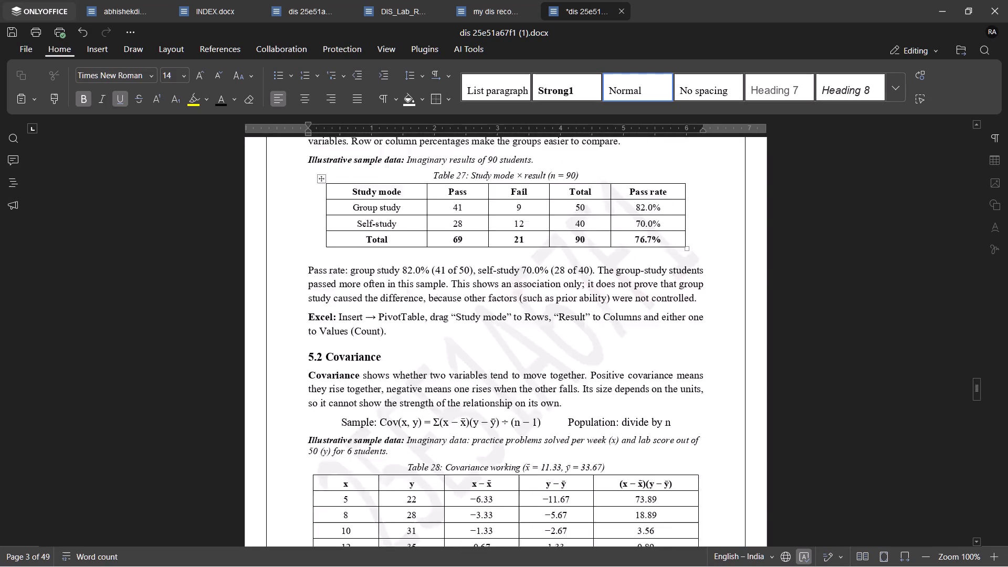
scroll(485, 358, down, 18)
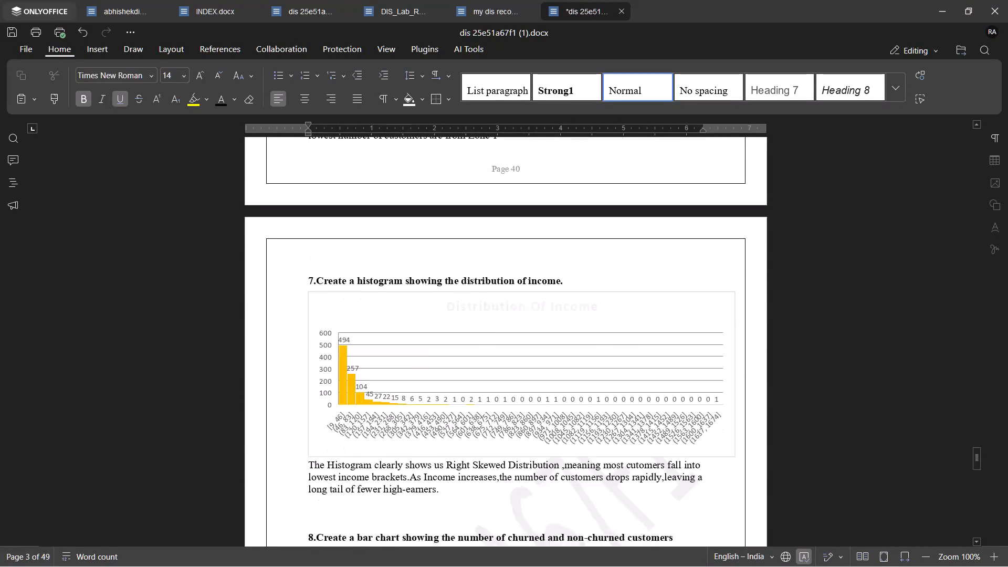
scroll(485, 358, down, 14)
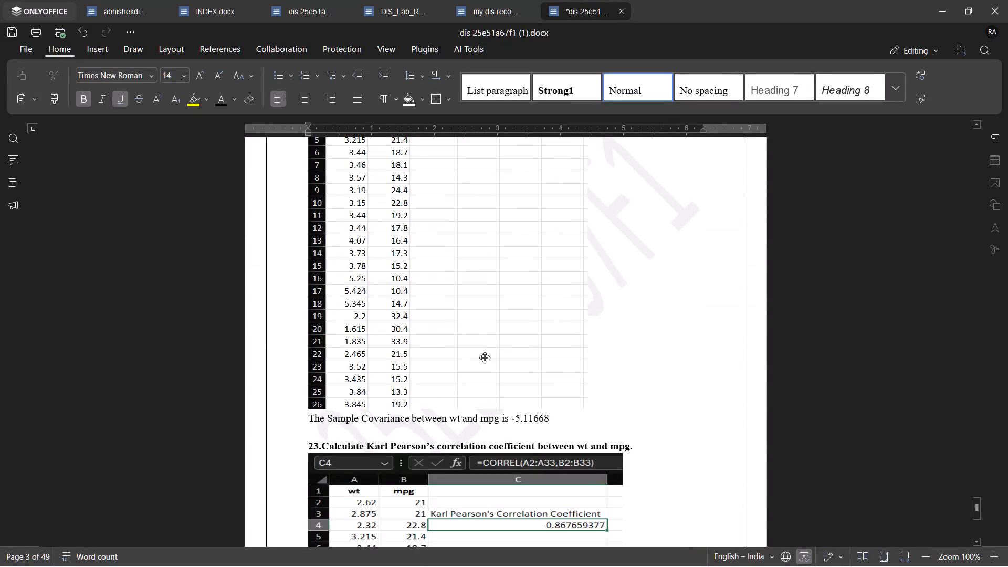
Undo and redo the blank-page removal before the introduction, and save the document.
key(ctrl+z)
key(ctrl+y)
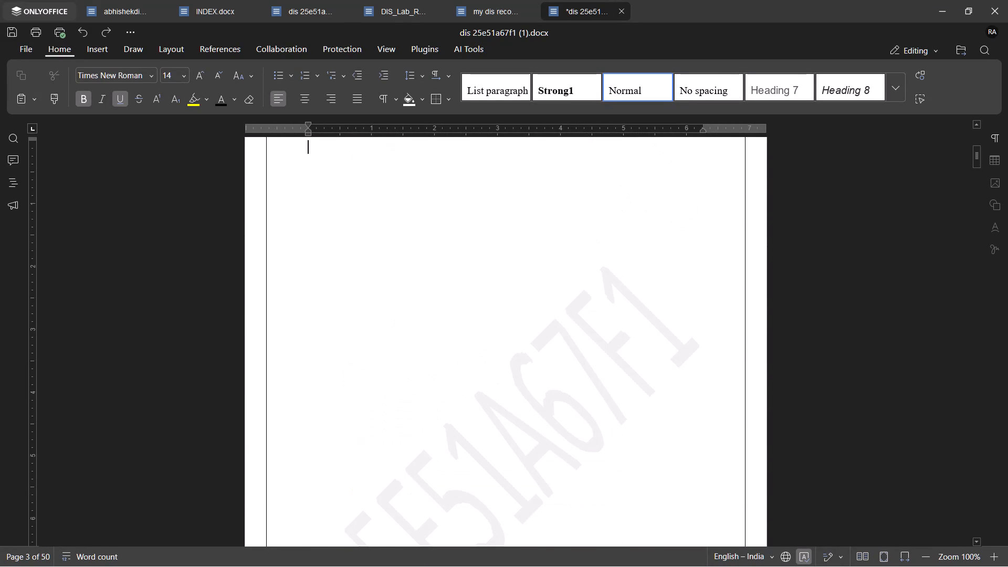
key(ctrl+s)
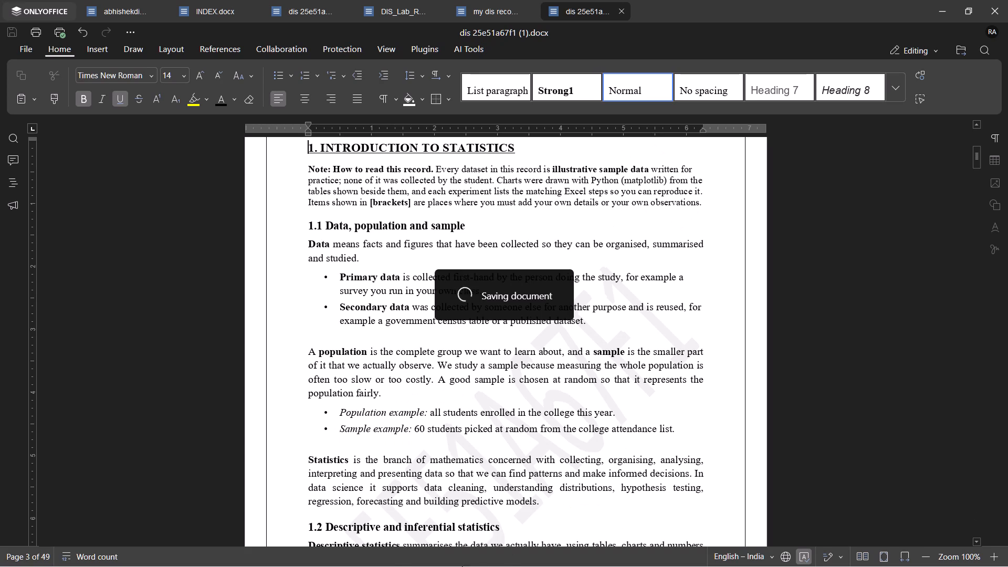
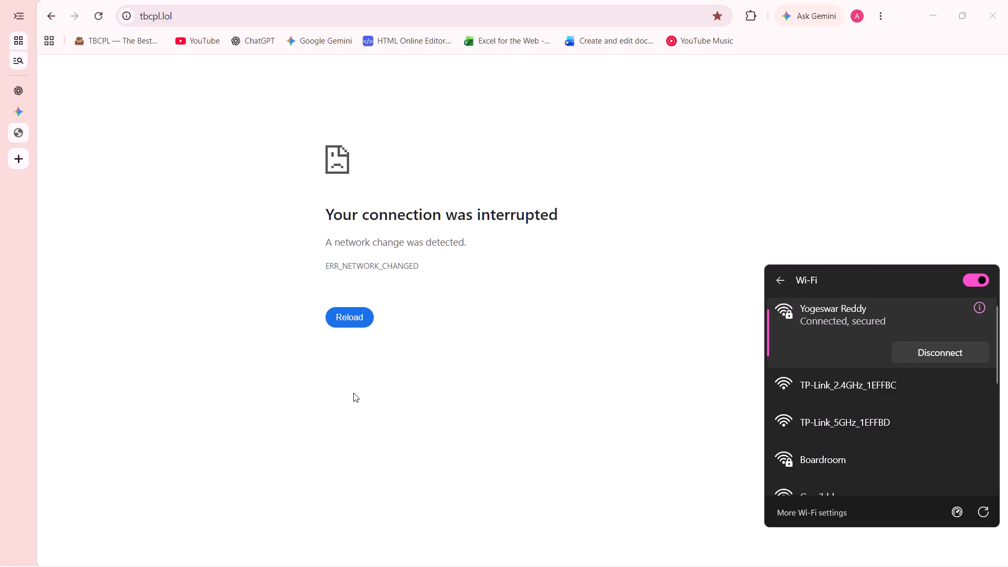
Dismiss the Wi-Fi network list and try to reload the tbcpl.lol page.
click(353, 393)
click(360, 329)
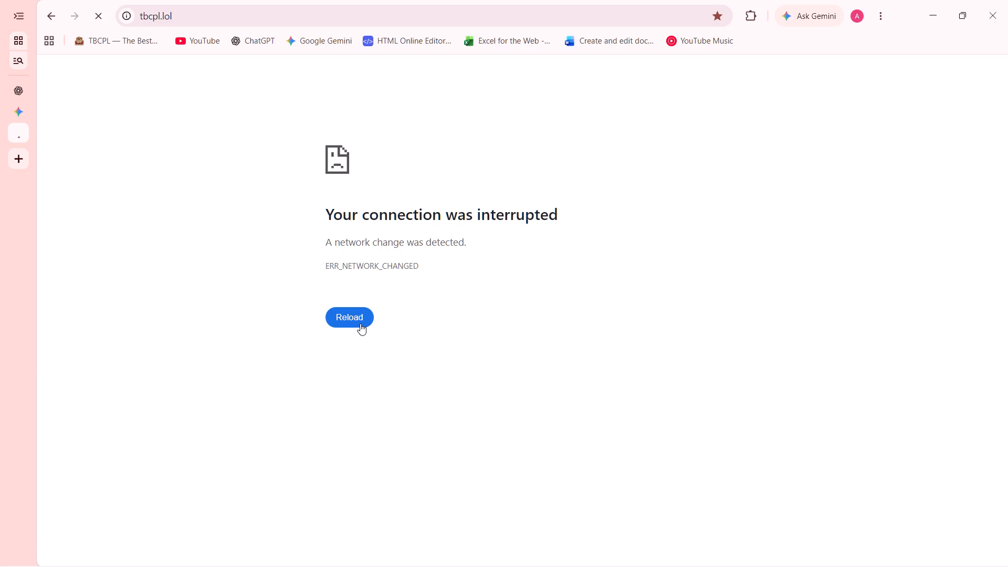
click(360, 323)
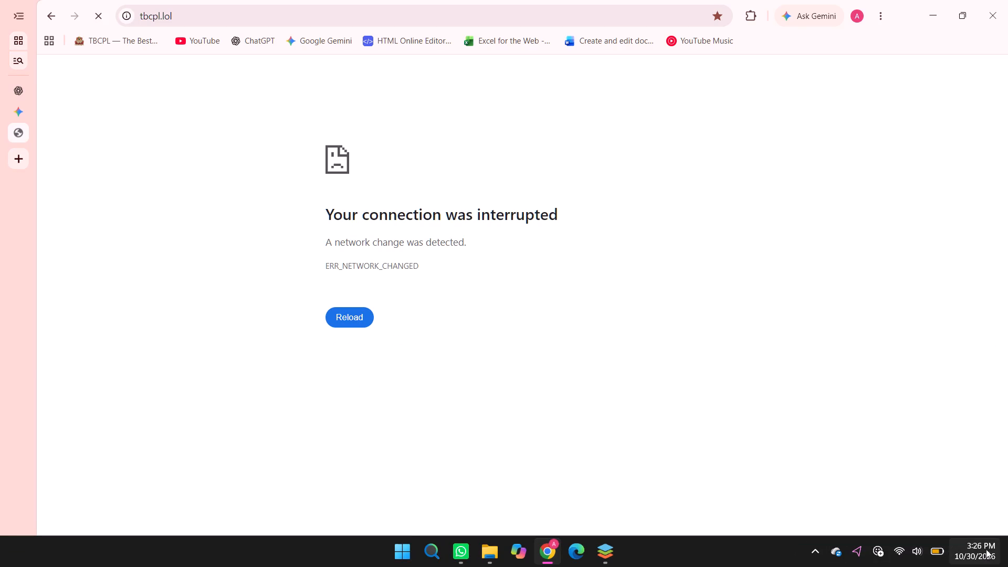
Close the Chrome window.
click(988, 0)
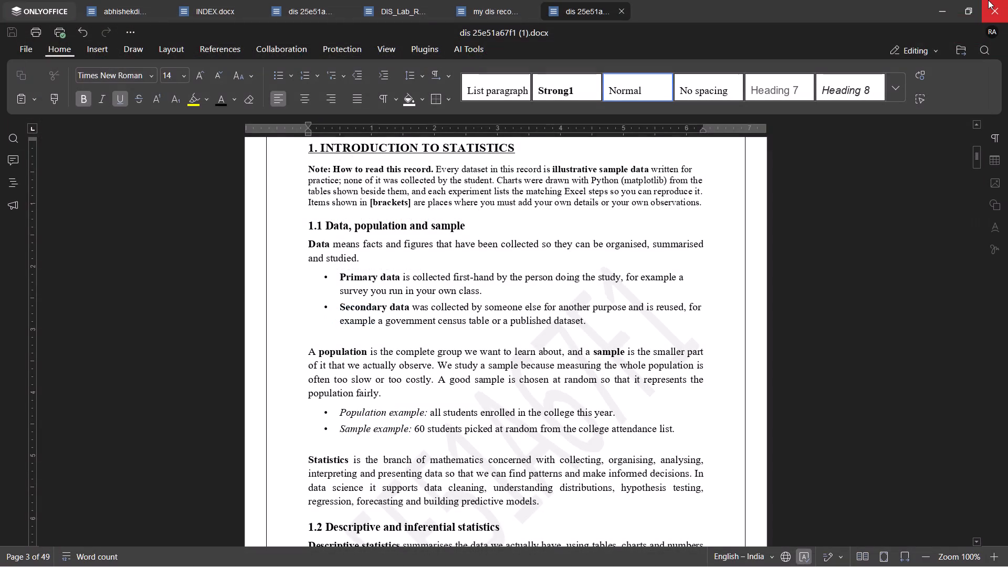
Close the ONLYOFFICE window together with all its open documents.
click(988, 0)
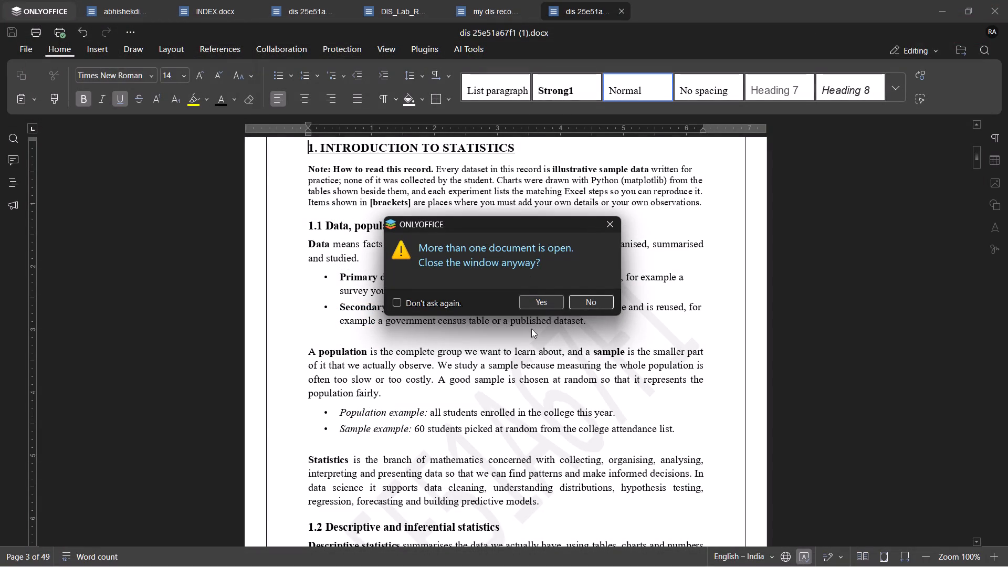
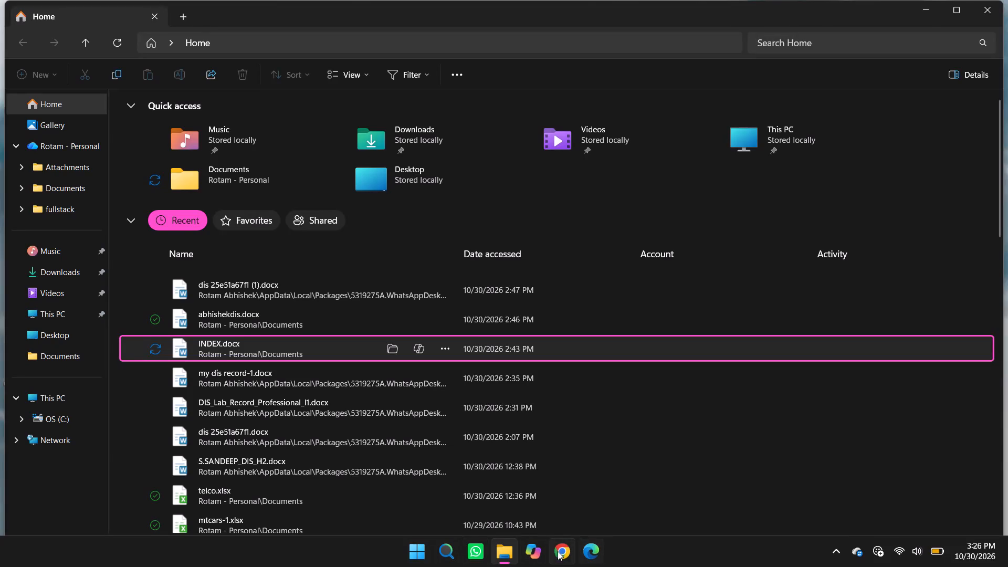
Switch to Chrome and open the bookmarked YouTube Music site (music.youtube.com).
click(563, 551)
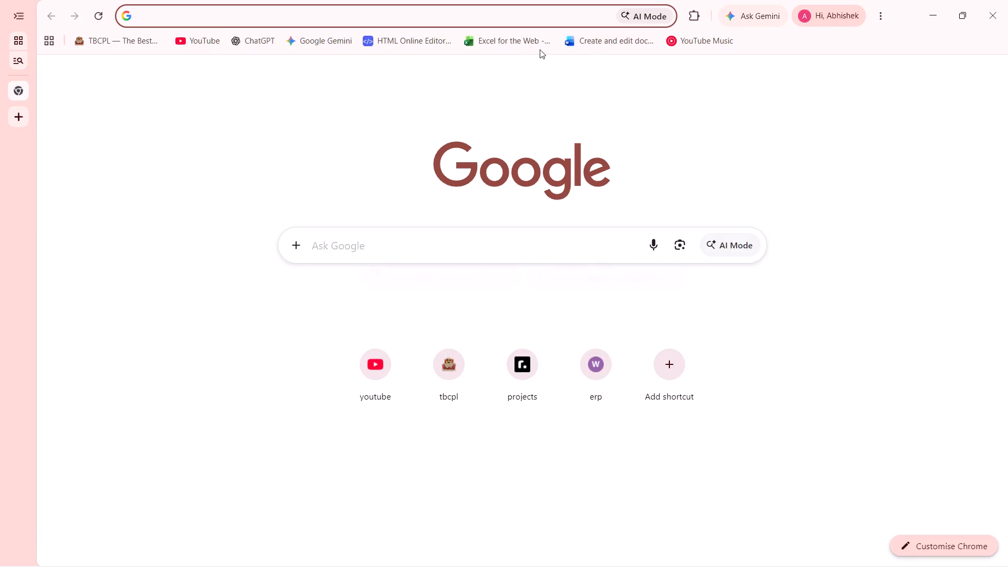
click(686, 41)
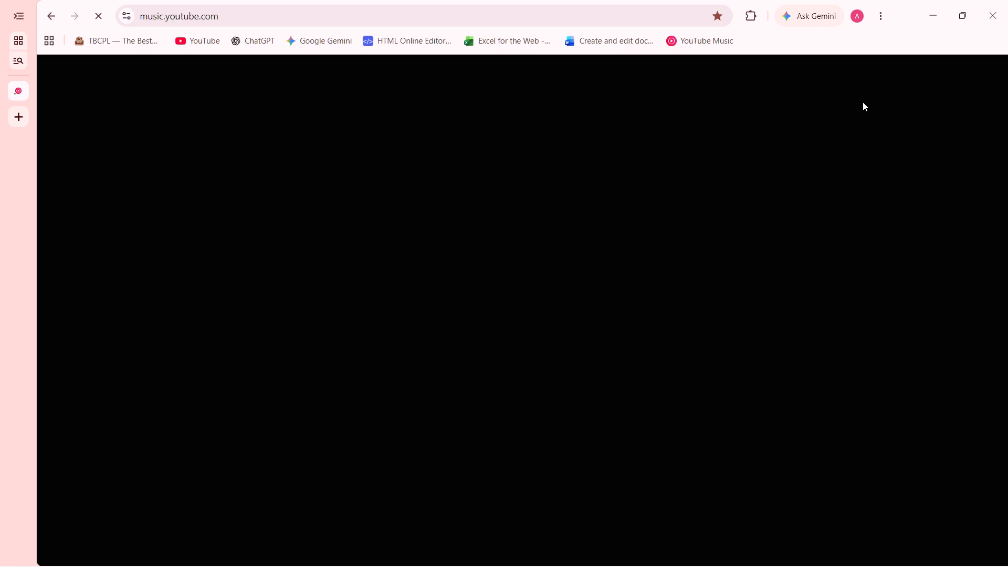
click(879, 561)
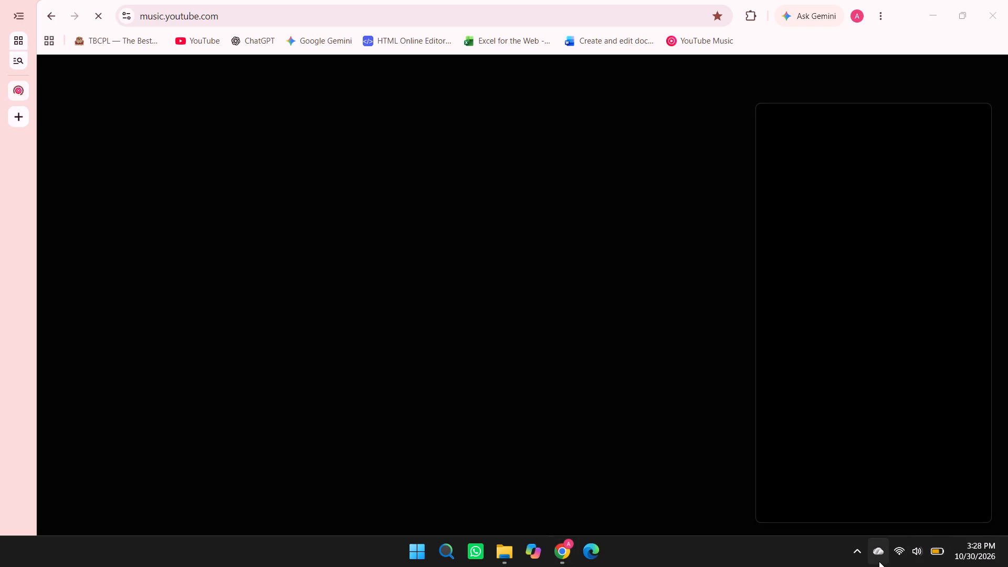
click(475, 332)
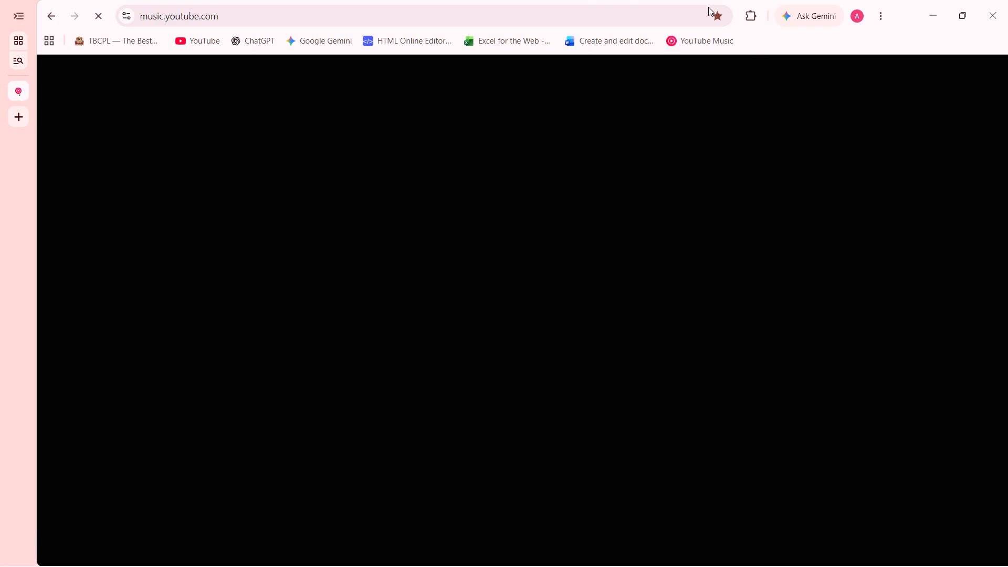
Load the bookmarked YouTube Music site again in the same tab.
click(710, 33)
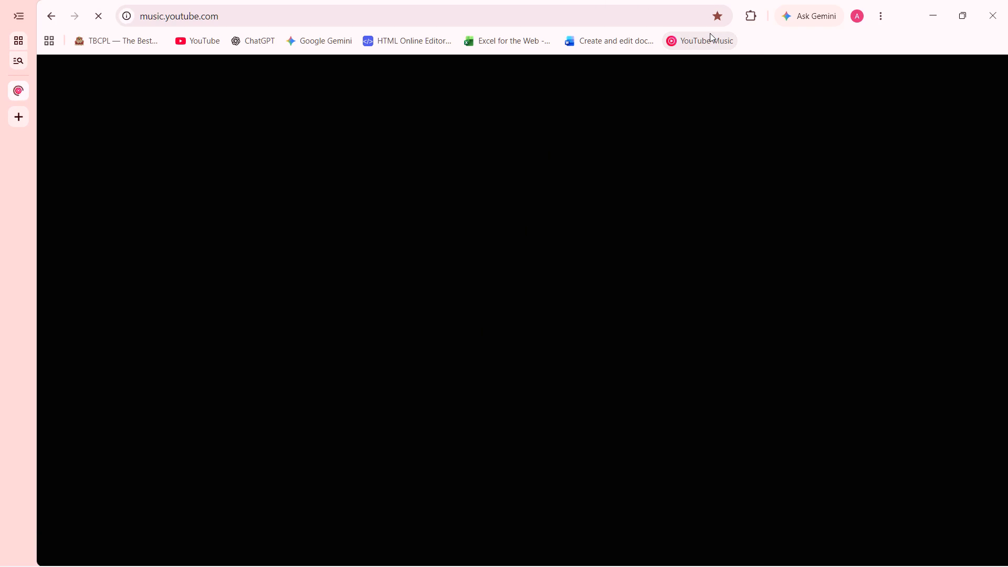
double_click(710, 33)
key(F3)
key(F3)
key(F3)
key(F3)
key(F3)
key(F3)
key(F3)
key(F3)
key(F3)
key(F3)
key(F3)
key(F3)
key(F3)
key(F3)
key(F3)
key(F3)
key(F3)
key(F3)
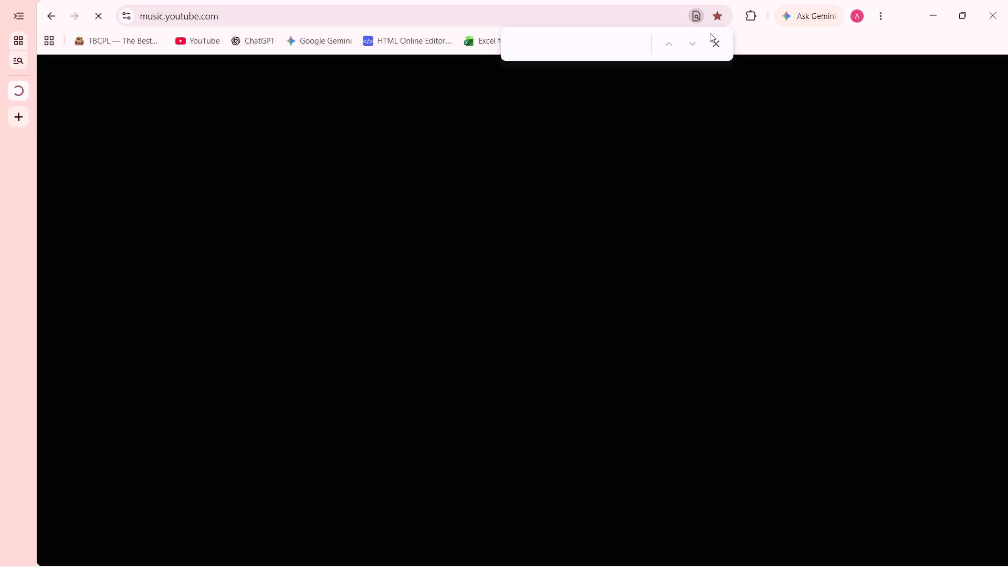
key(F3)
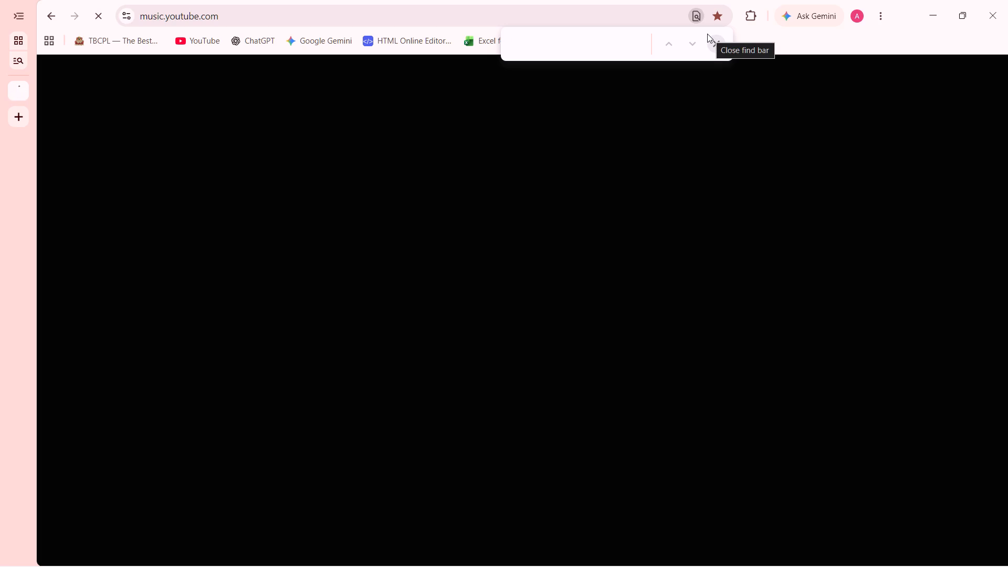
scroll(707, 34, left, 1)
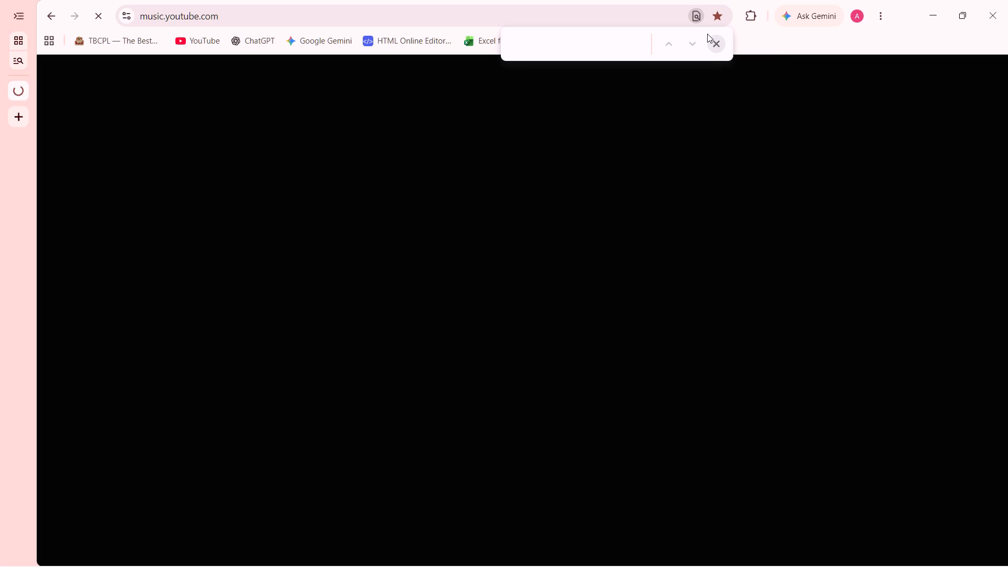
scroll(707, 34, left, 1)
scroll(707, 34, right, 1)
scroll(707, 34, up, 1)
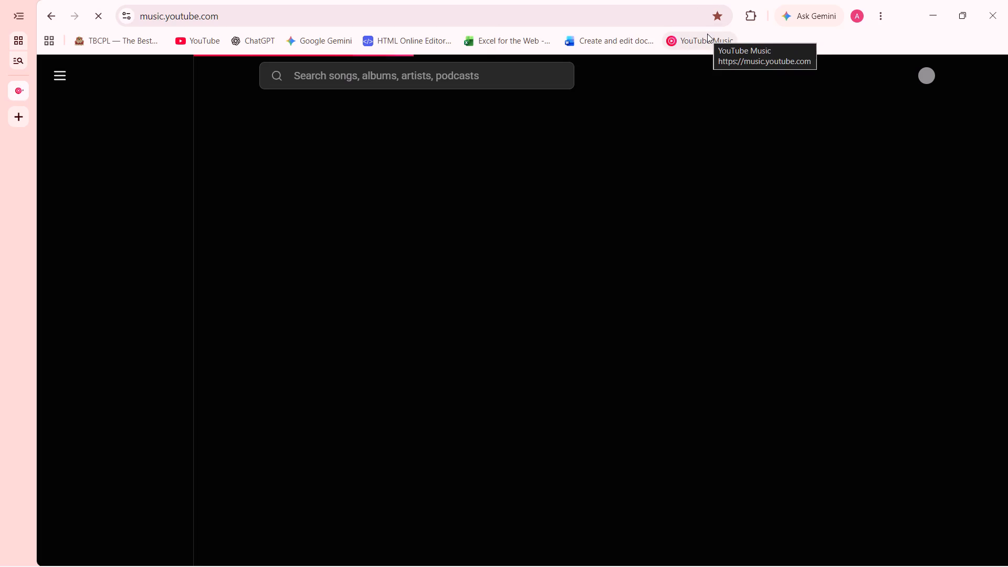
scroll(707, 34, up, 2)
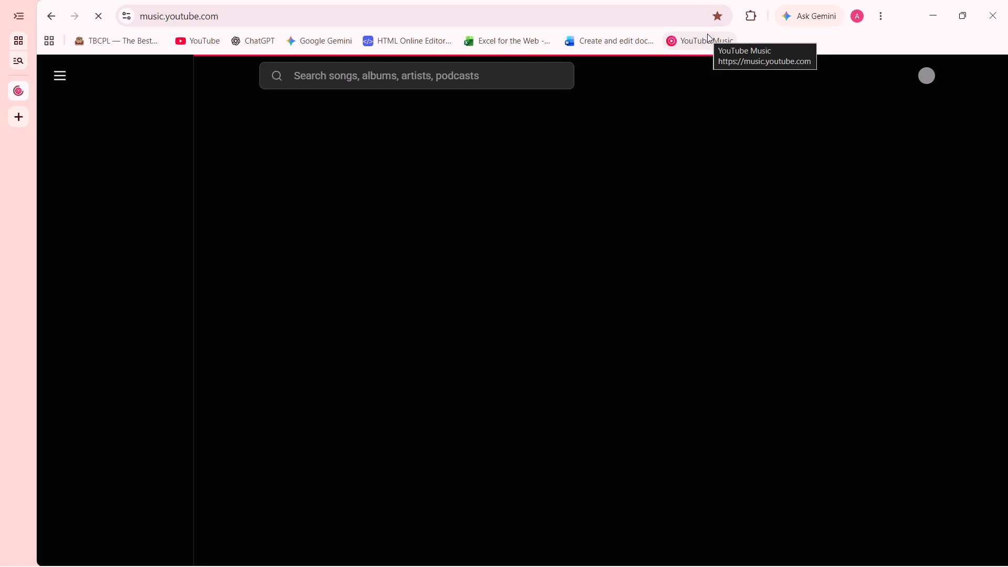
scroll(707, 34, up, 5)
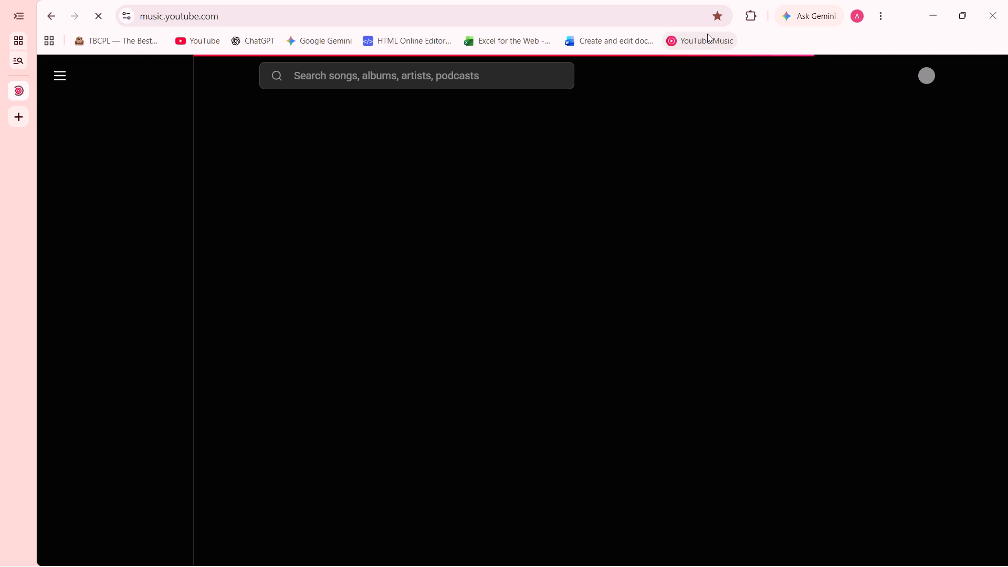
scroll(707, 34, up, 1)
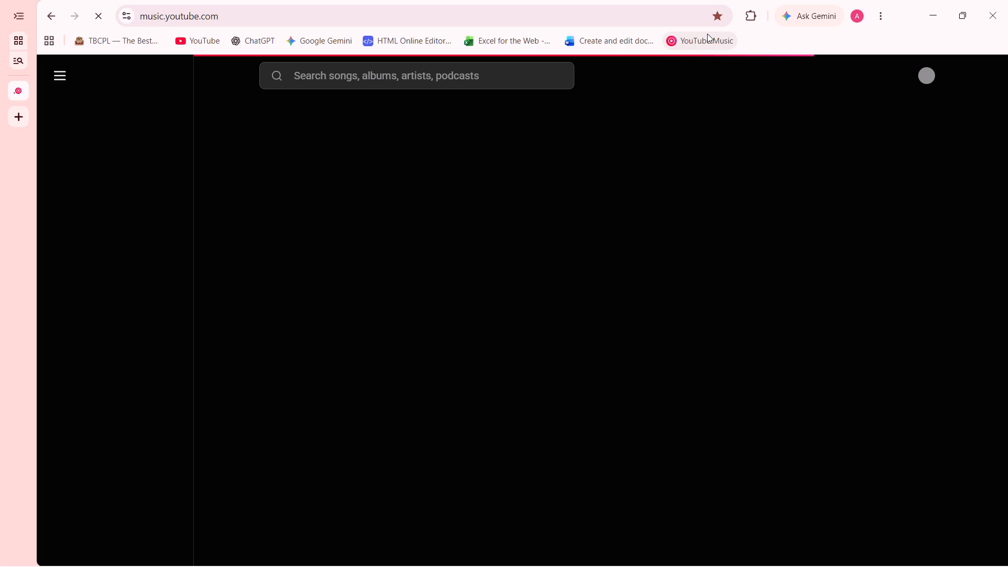
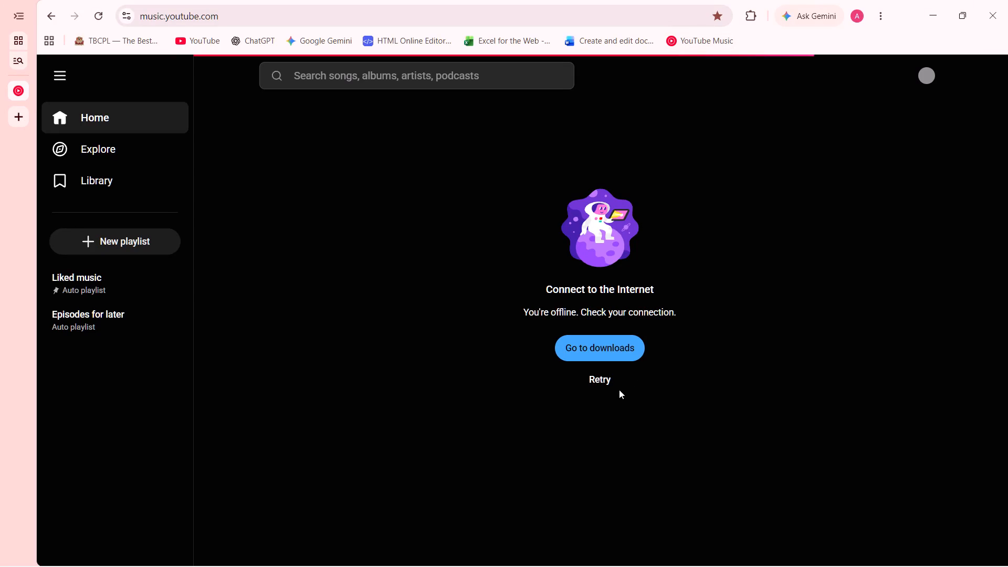
Retry loading the YouTube Music home page from its offline screen.
click(586, 382)
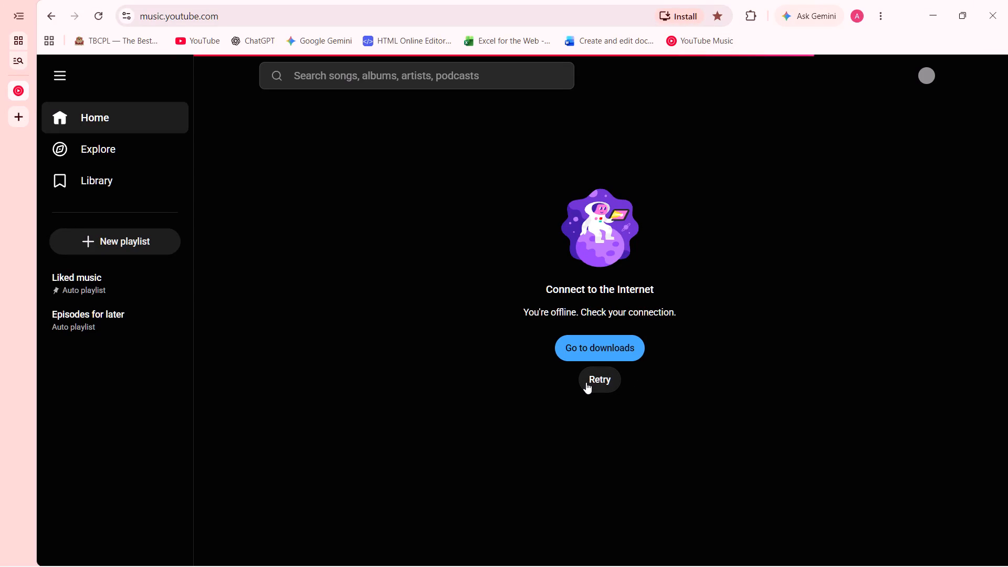
click(586, 382)
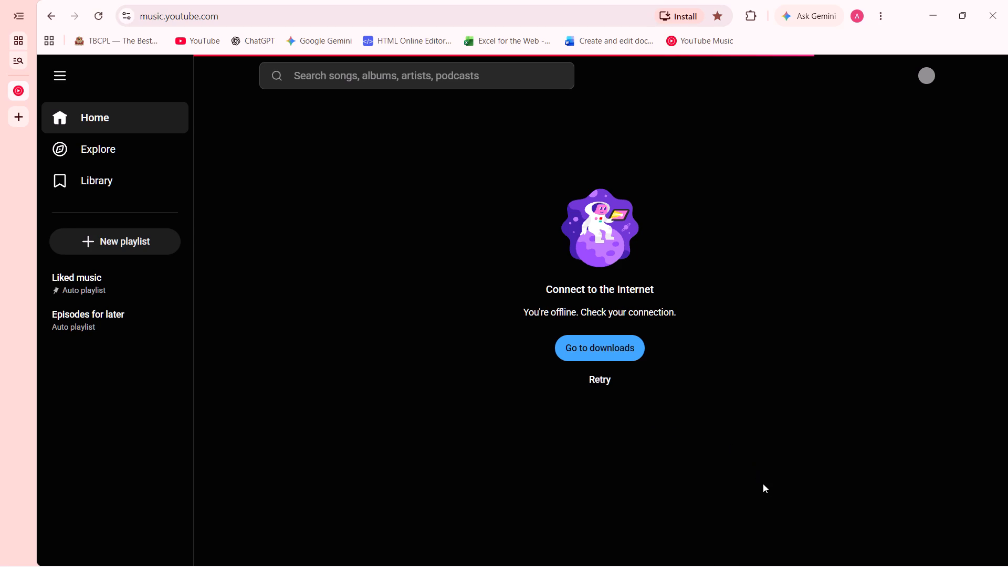
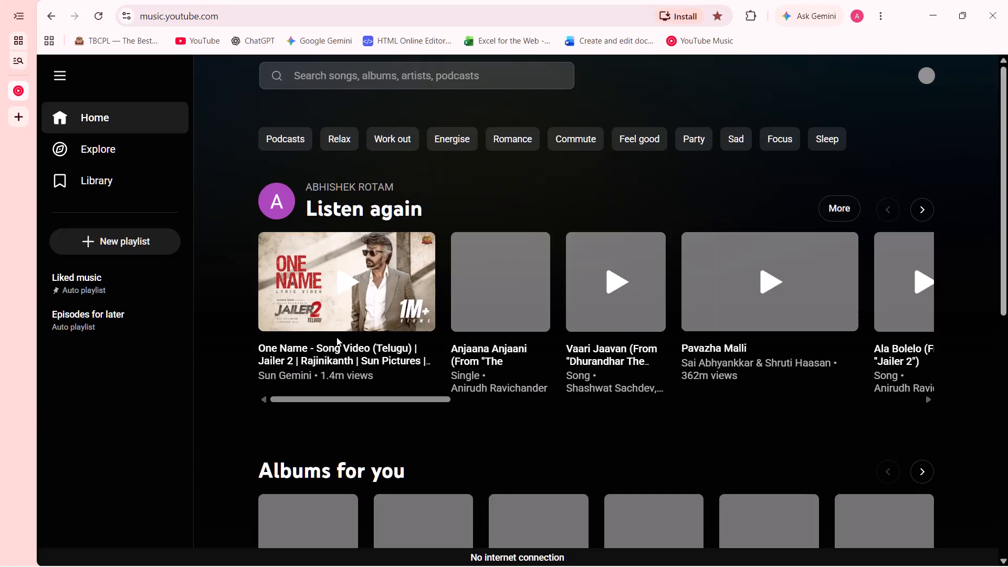
Open the "One Name - Song Video (Telugu)" from Jailer 2 in the Listen again row for playback.
click(319, 281)
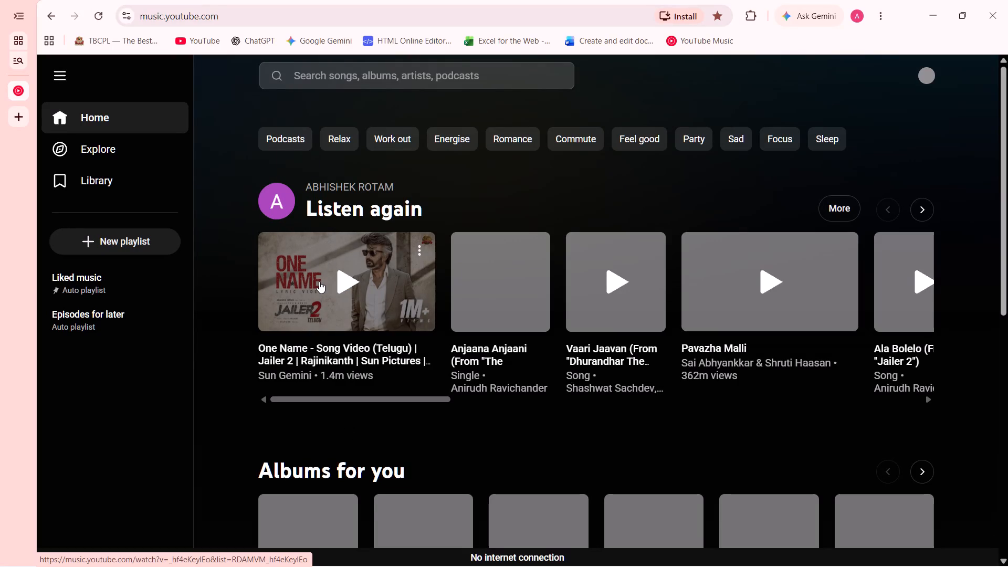